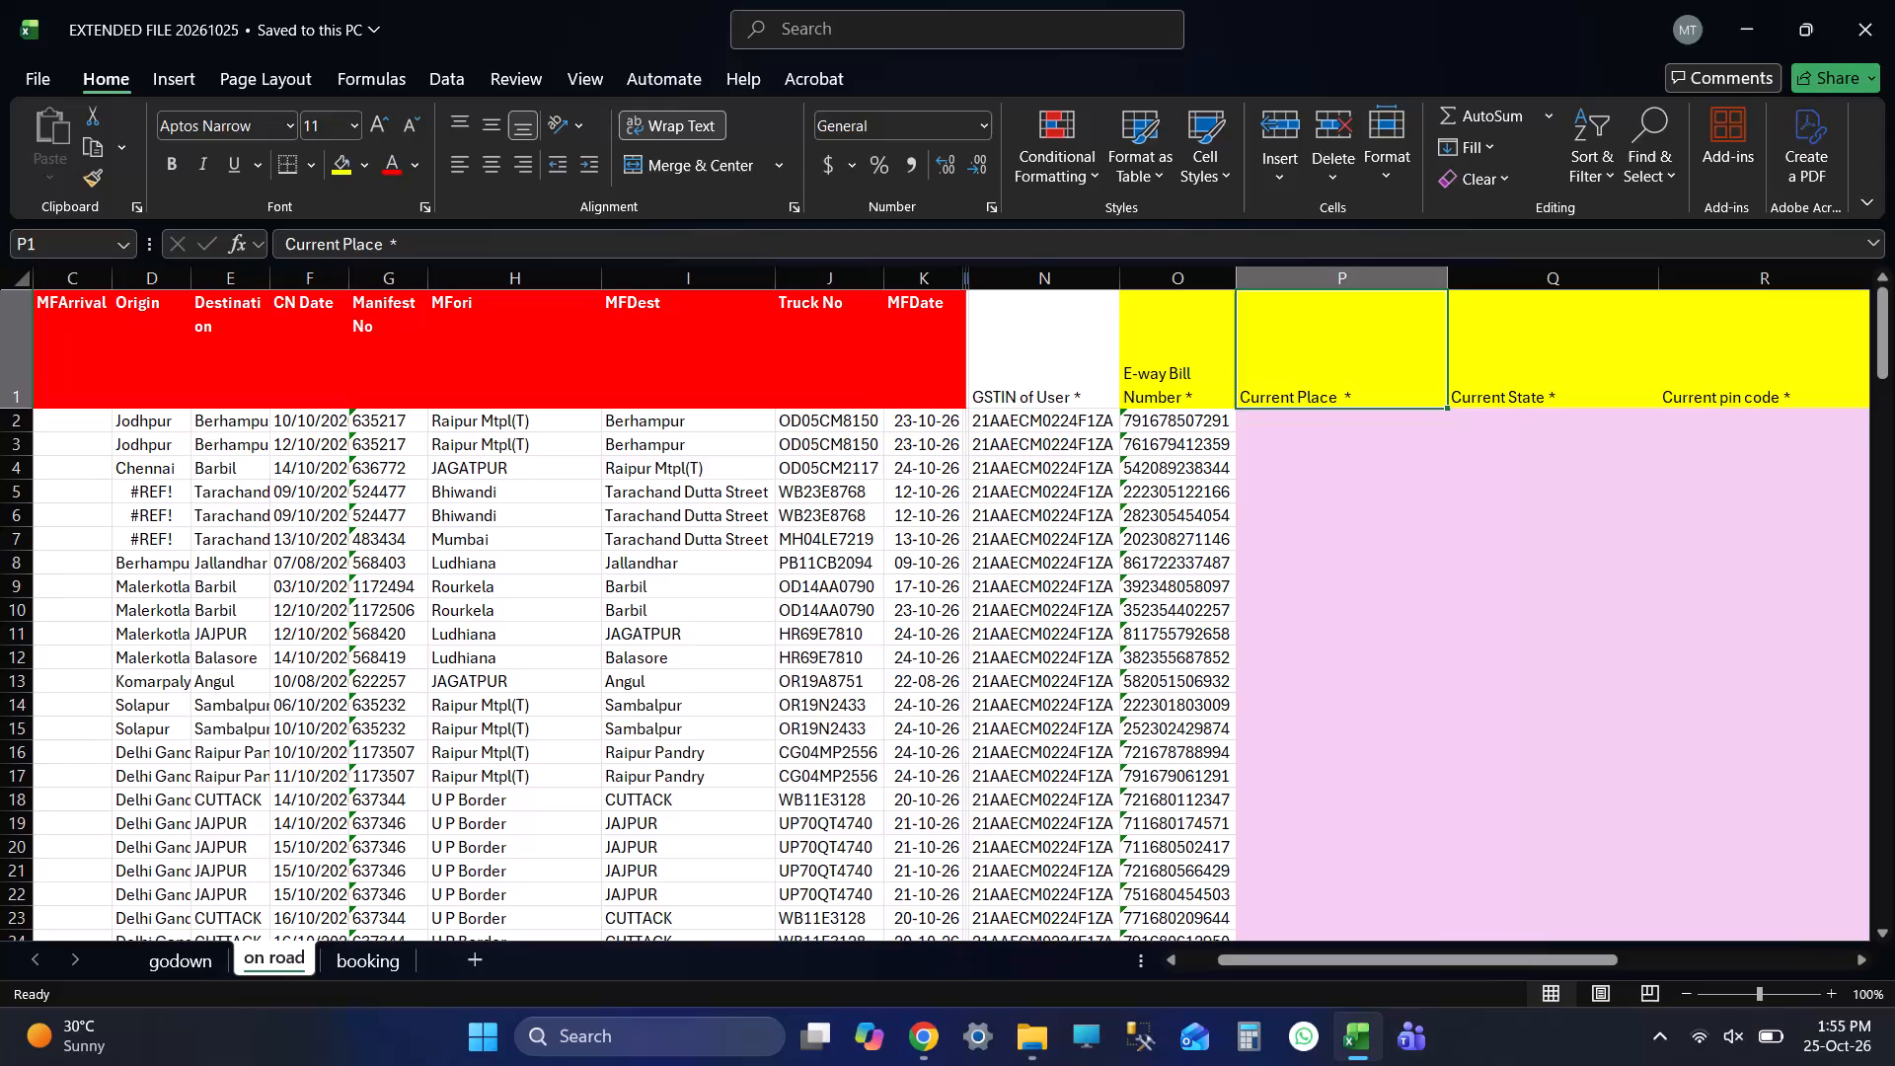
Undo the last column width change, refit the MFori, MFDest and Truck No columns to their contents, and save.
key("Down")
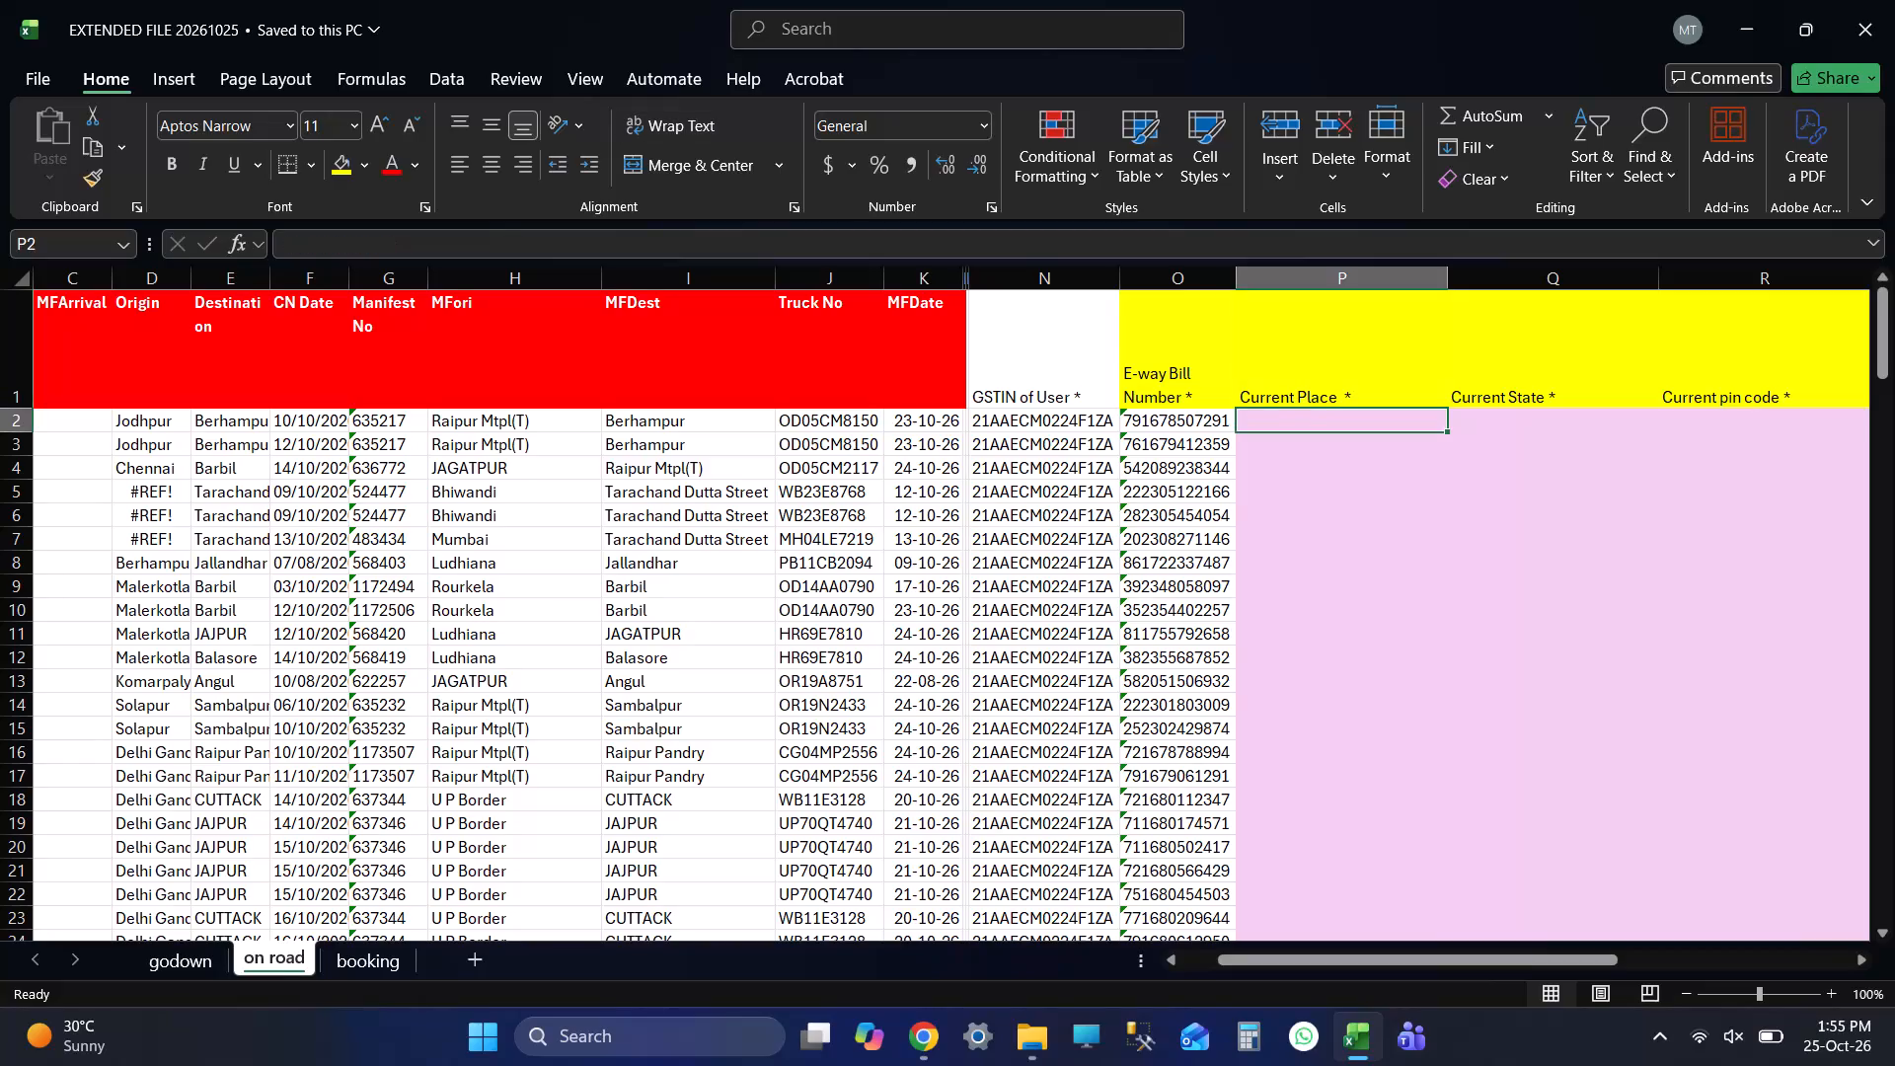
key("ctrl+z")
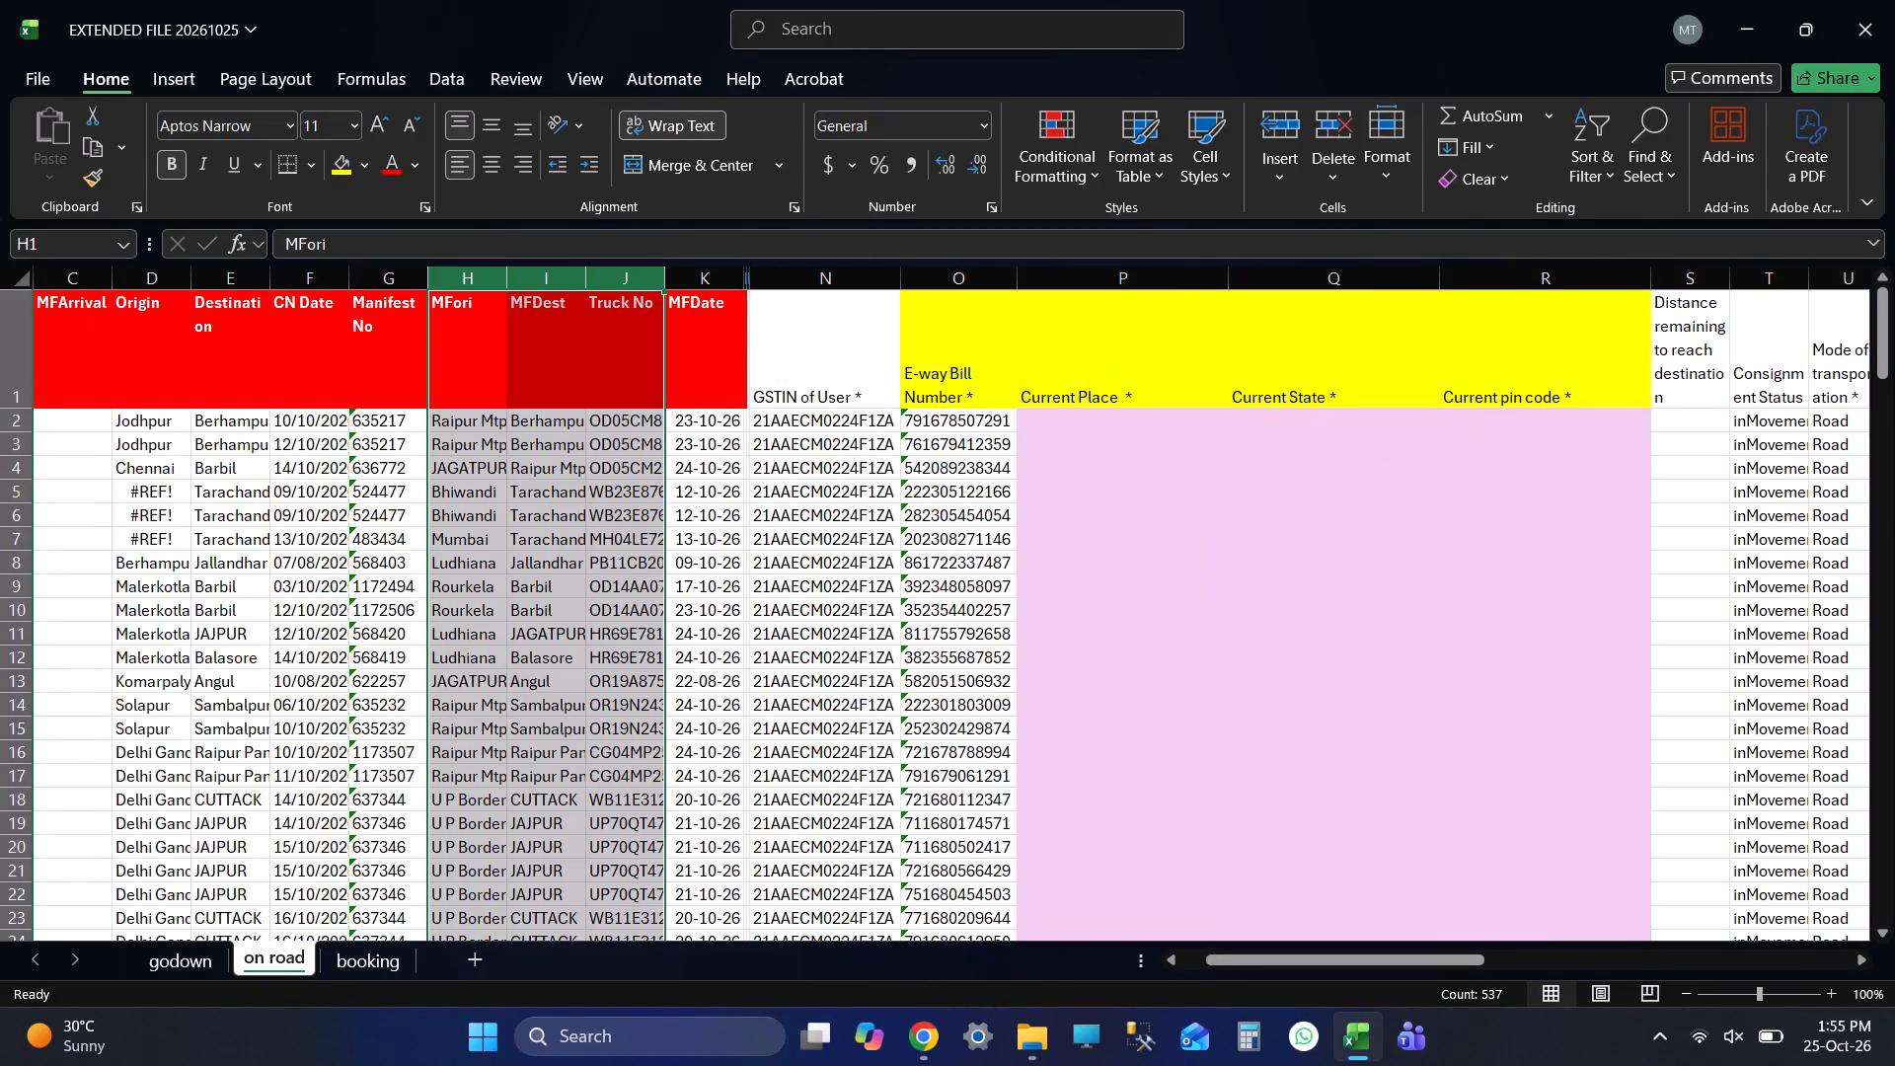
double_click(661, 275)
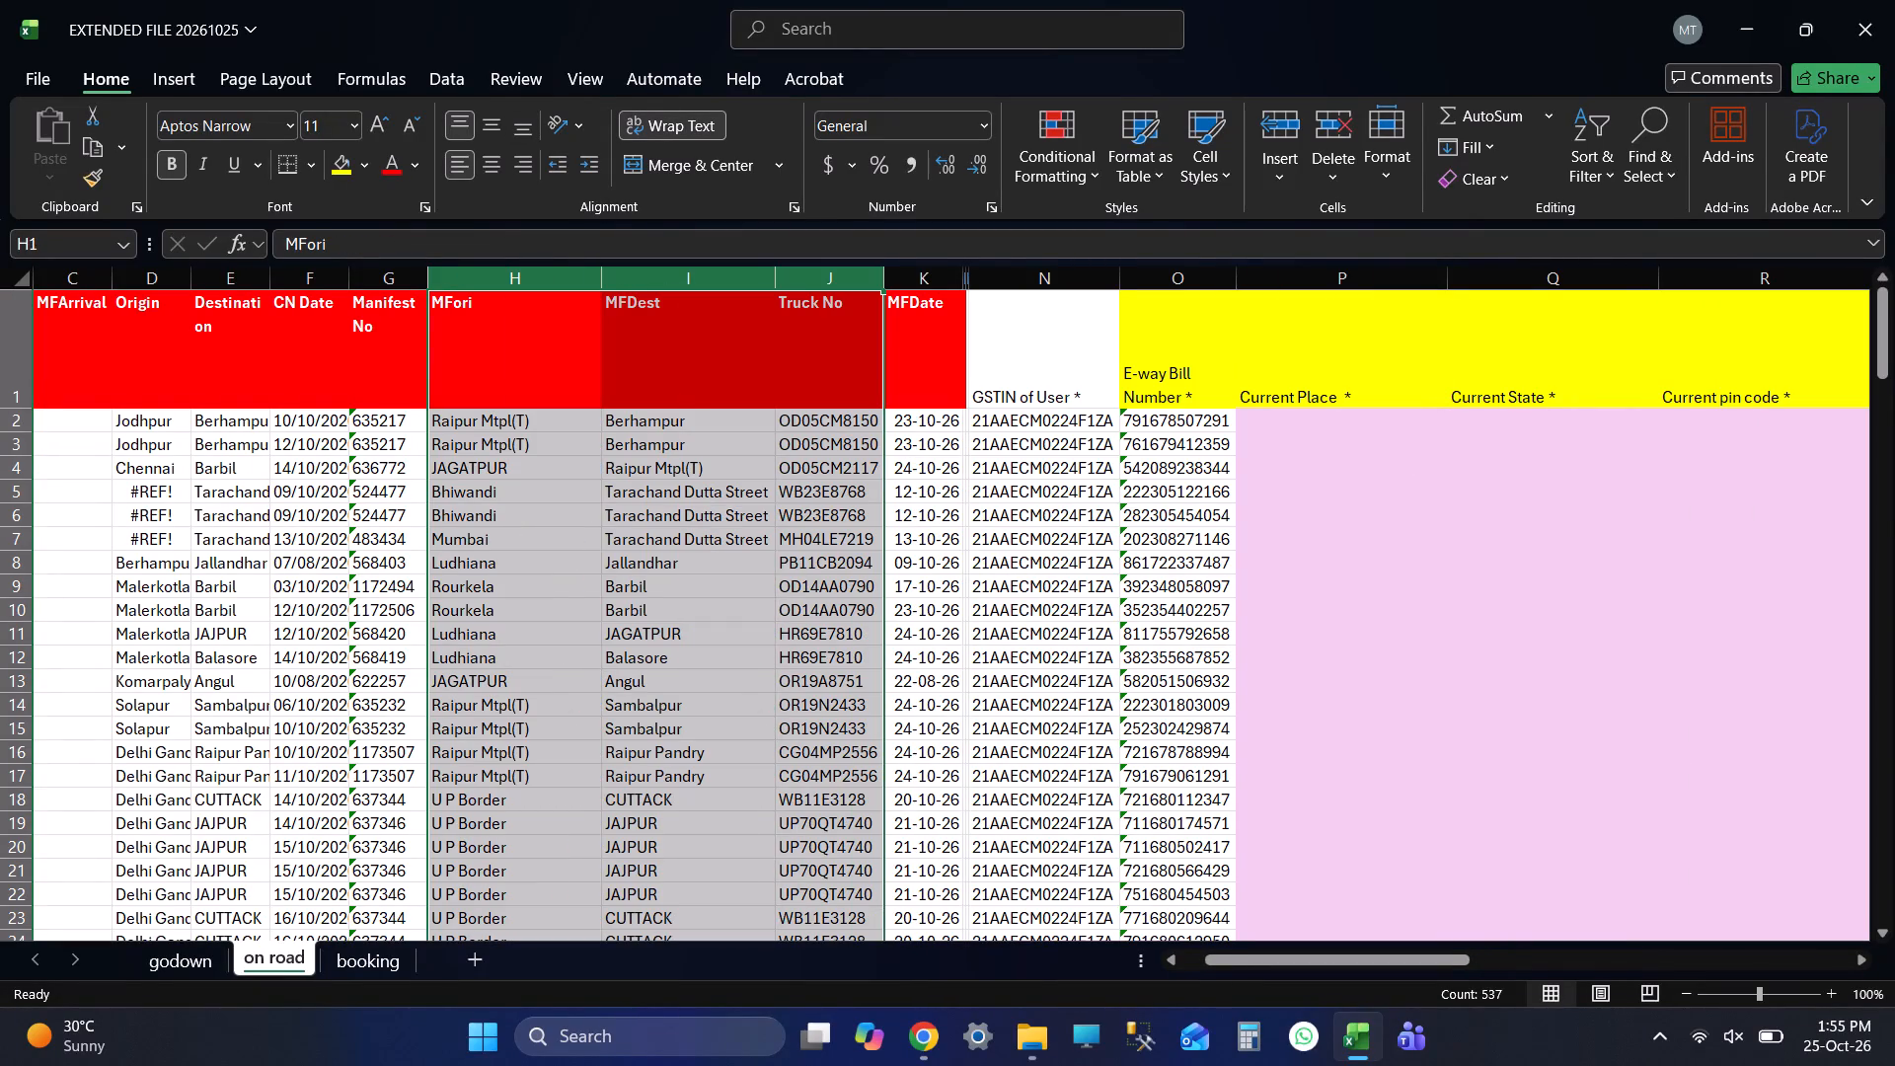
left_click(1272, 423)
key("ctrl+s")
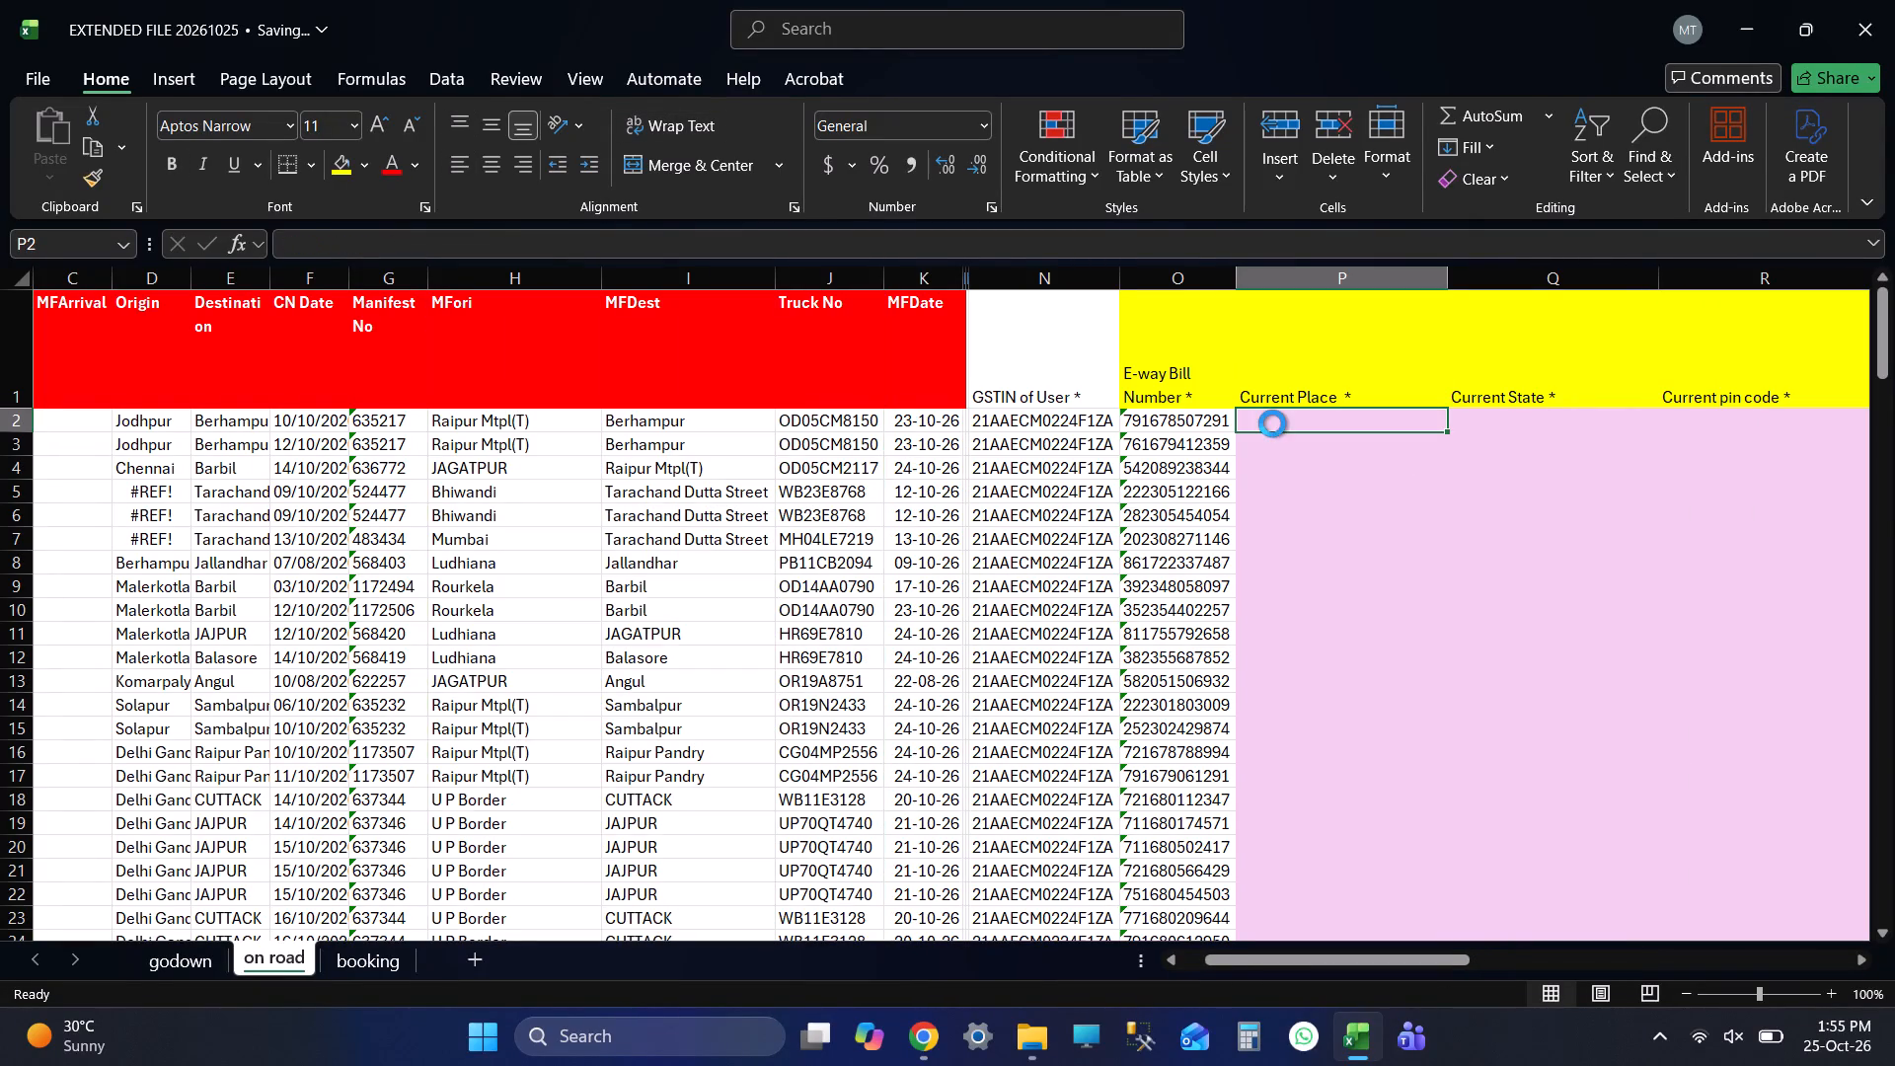
Sort the whole on road sheet by Truck No, cell values A to Z, treating the first row as headers.
left_click(20, 280)
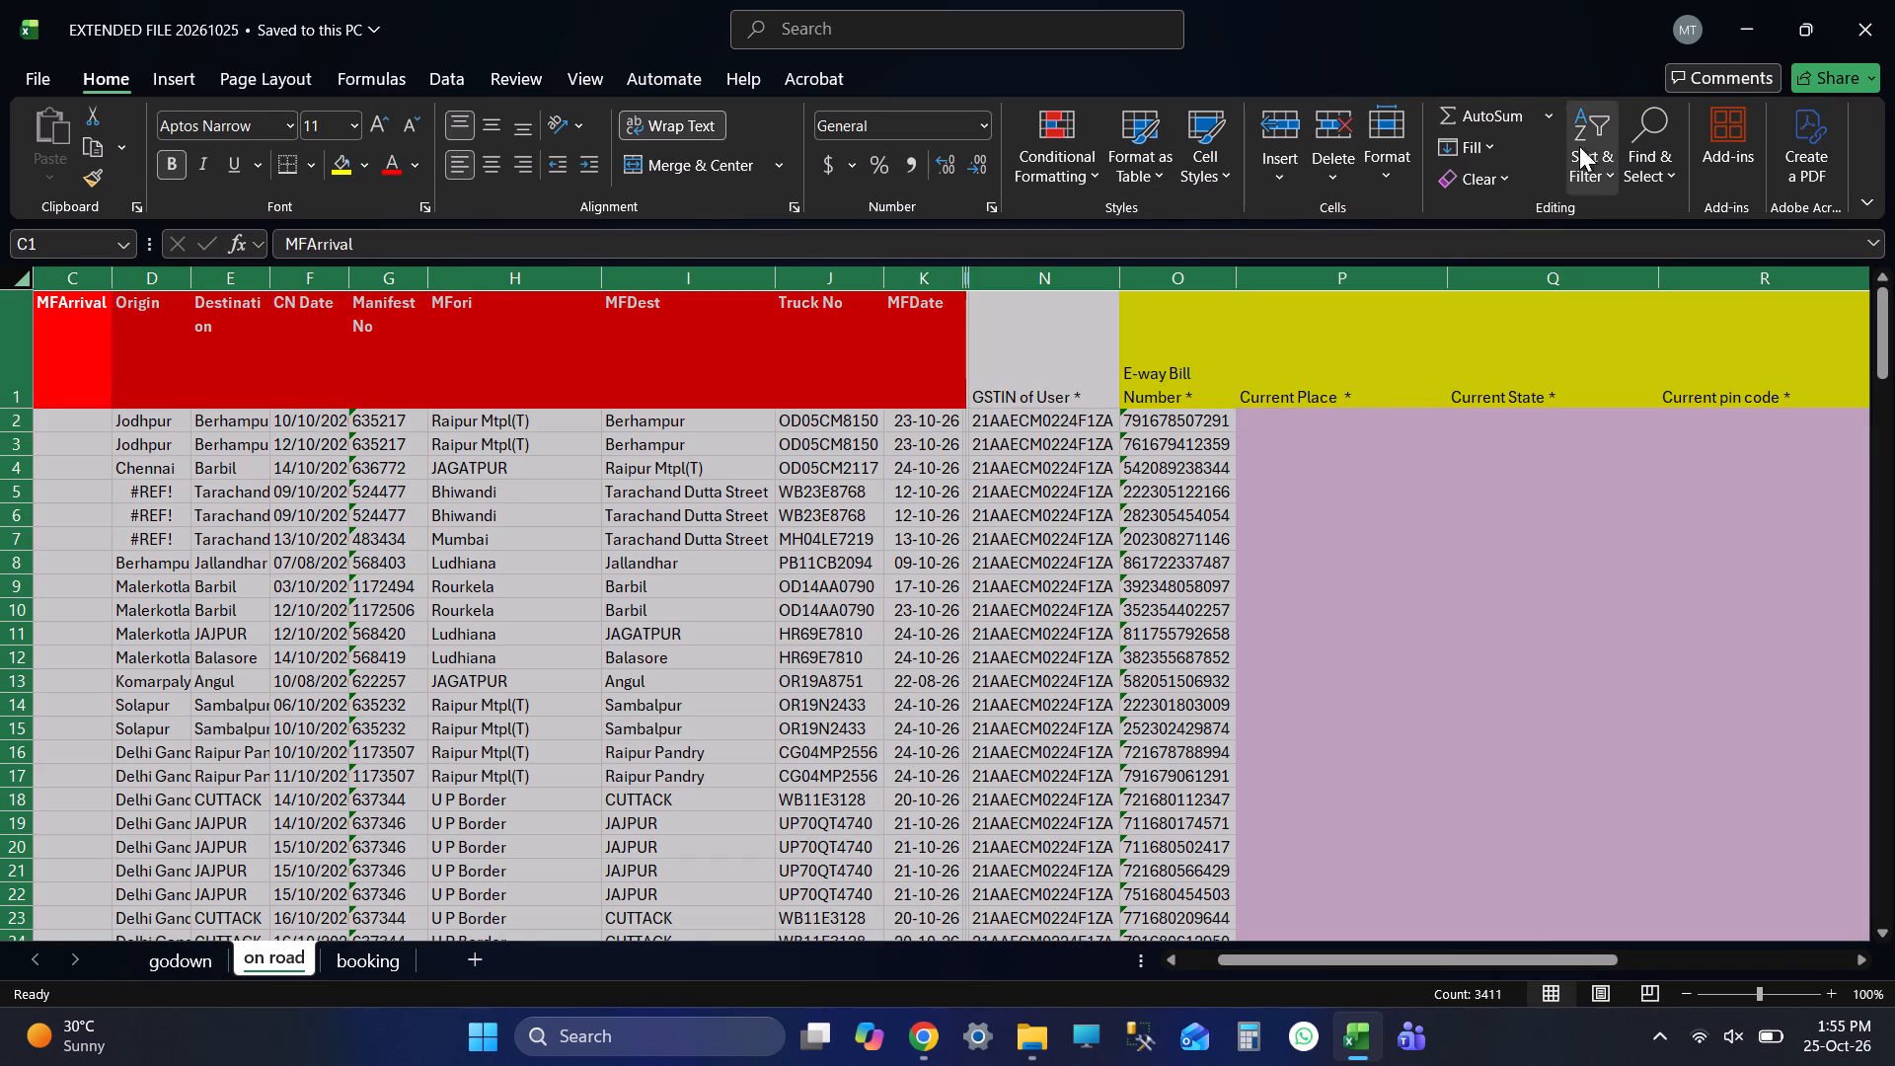
left_click(1594, 175)
left_click(1649, 288)
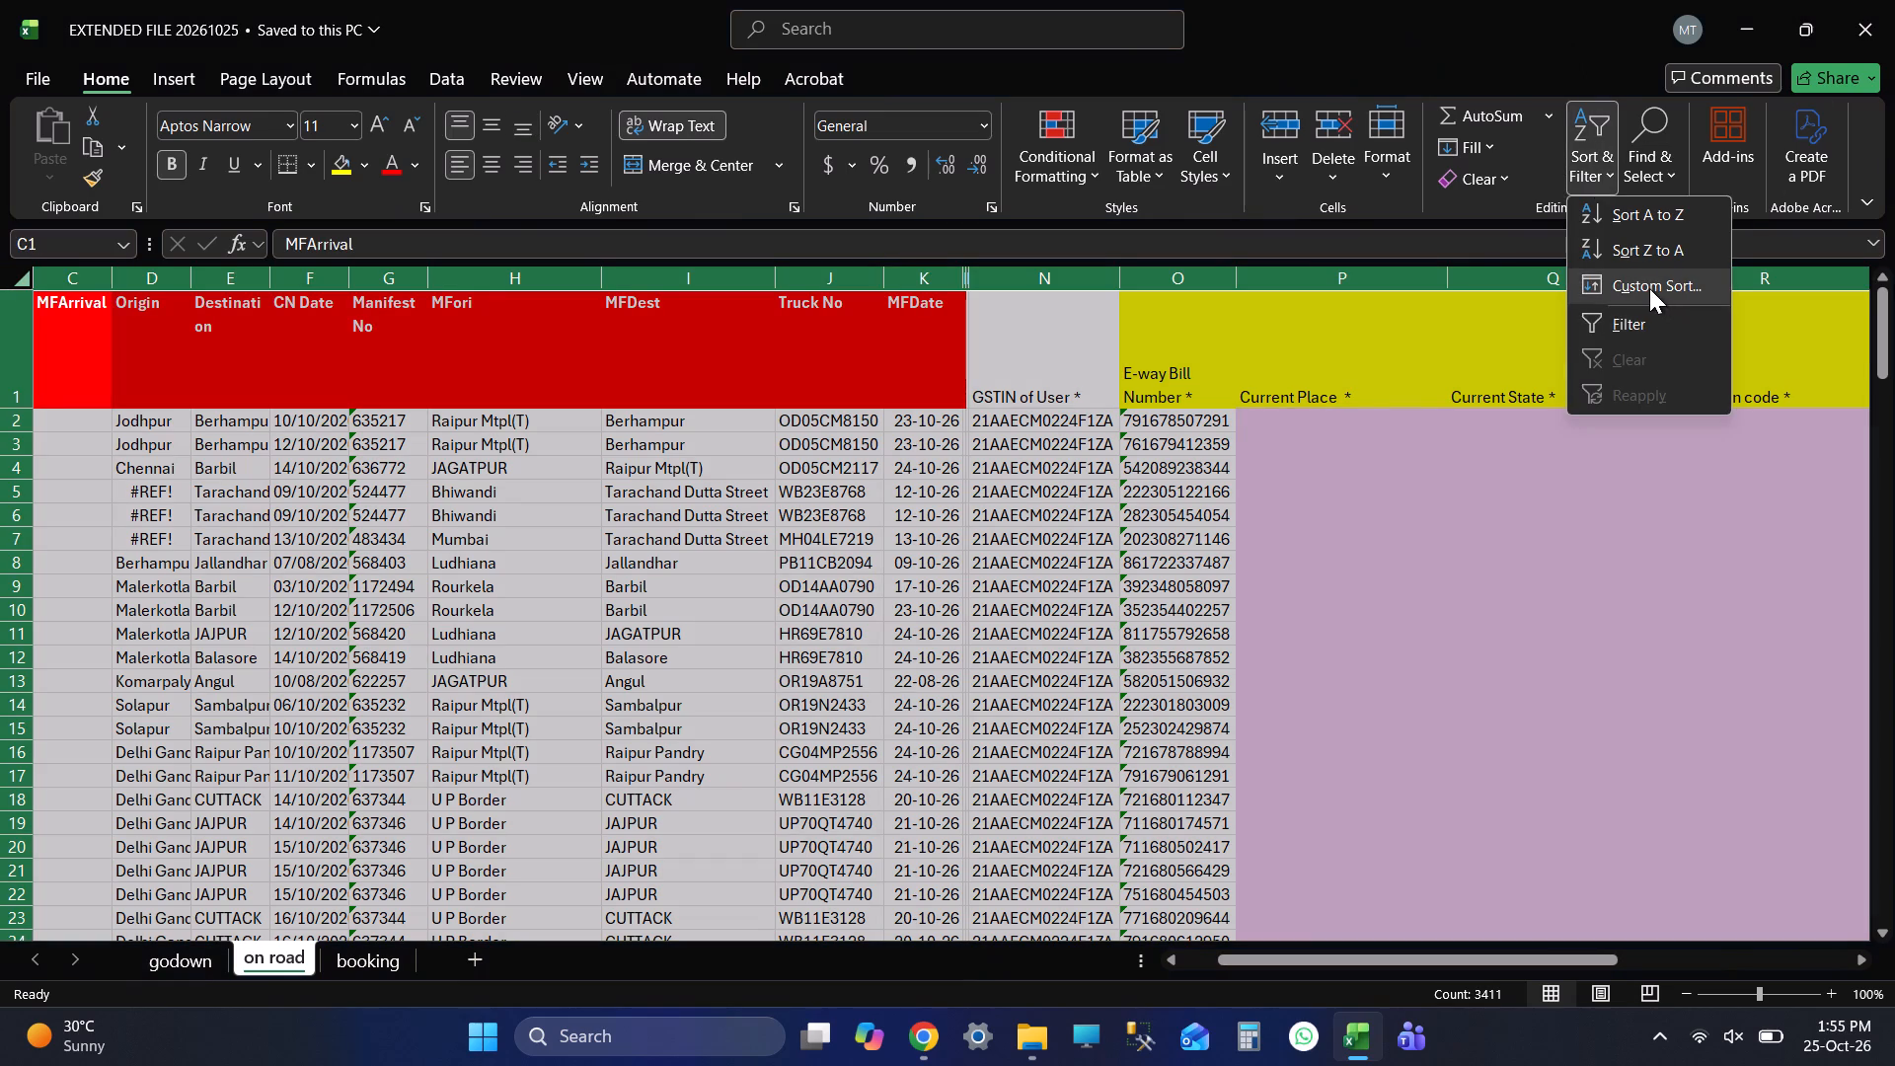
left_click(1193, 582)
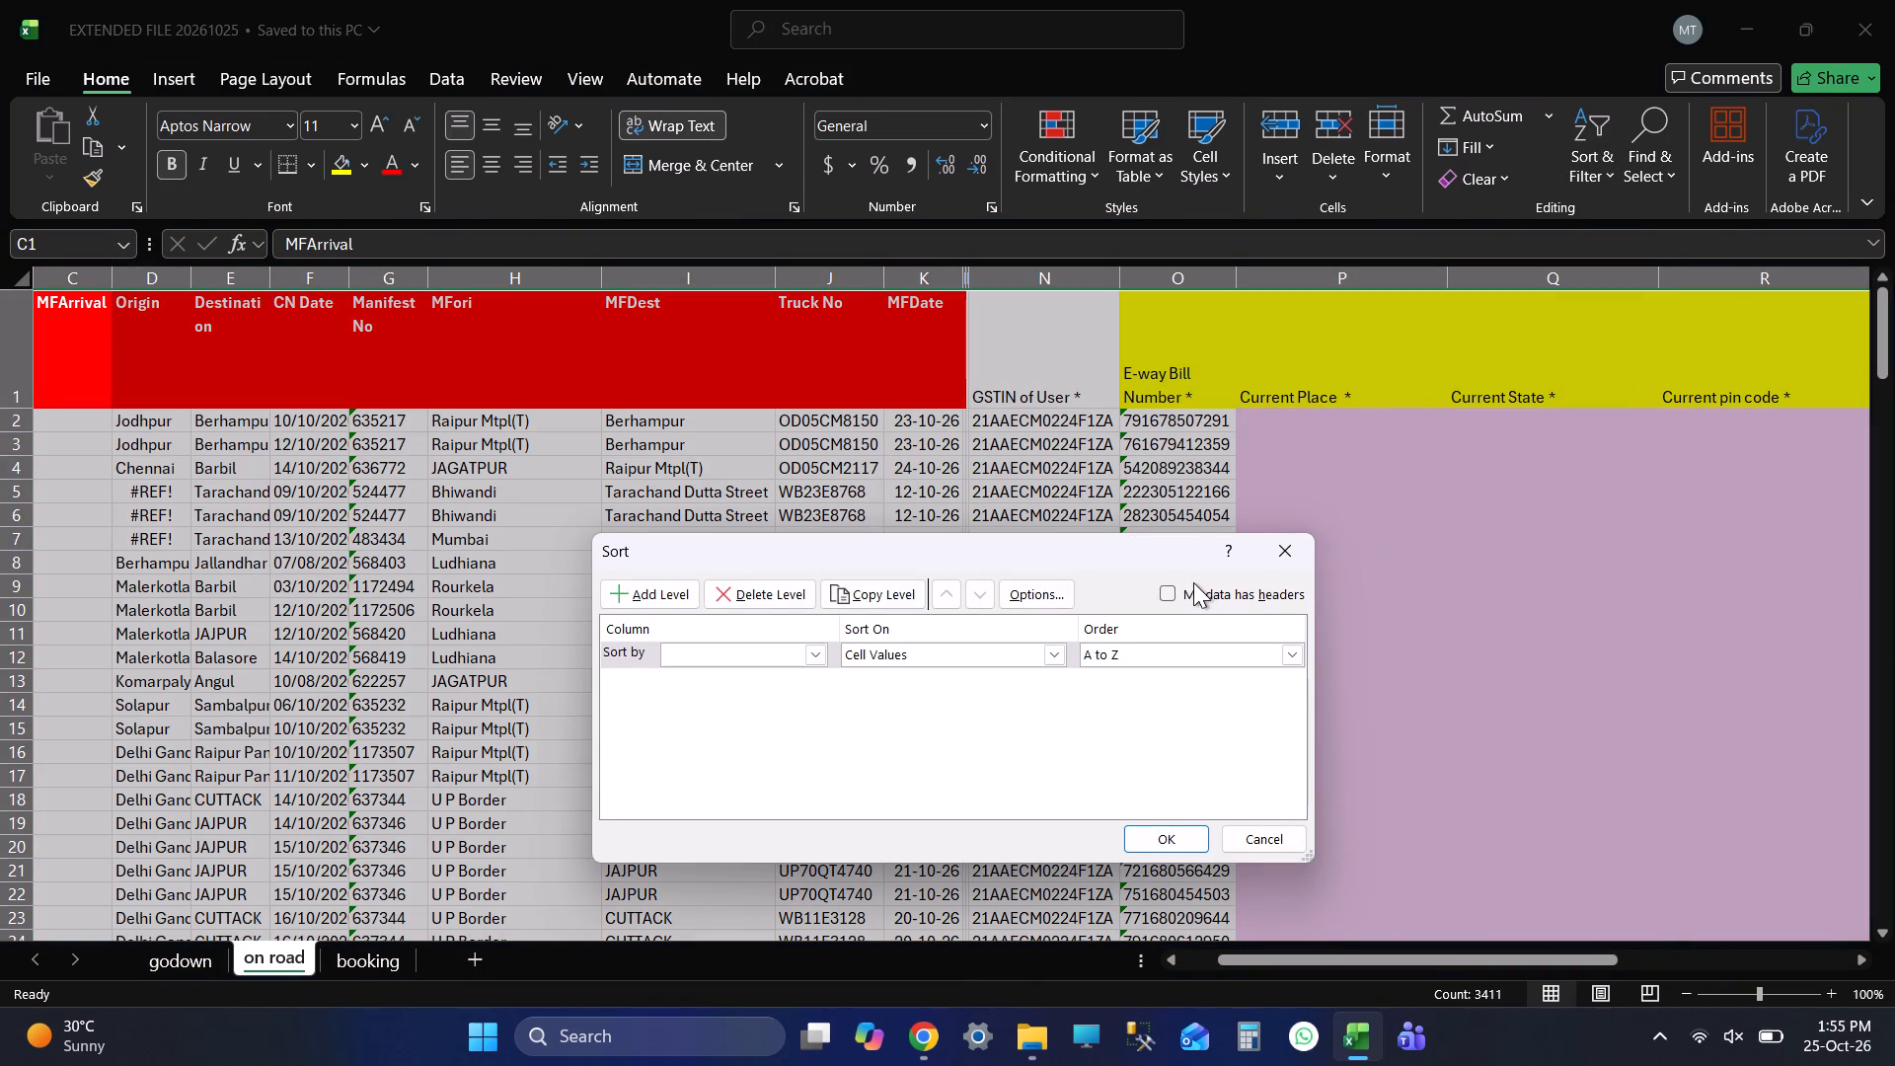
left_click(1166, 592)
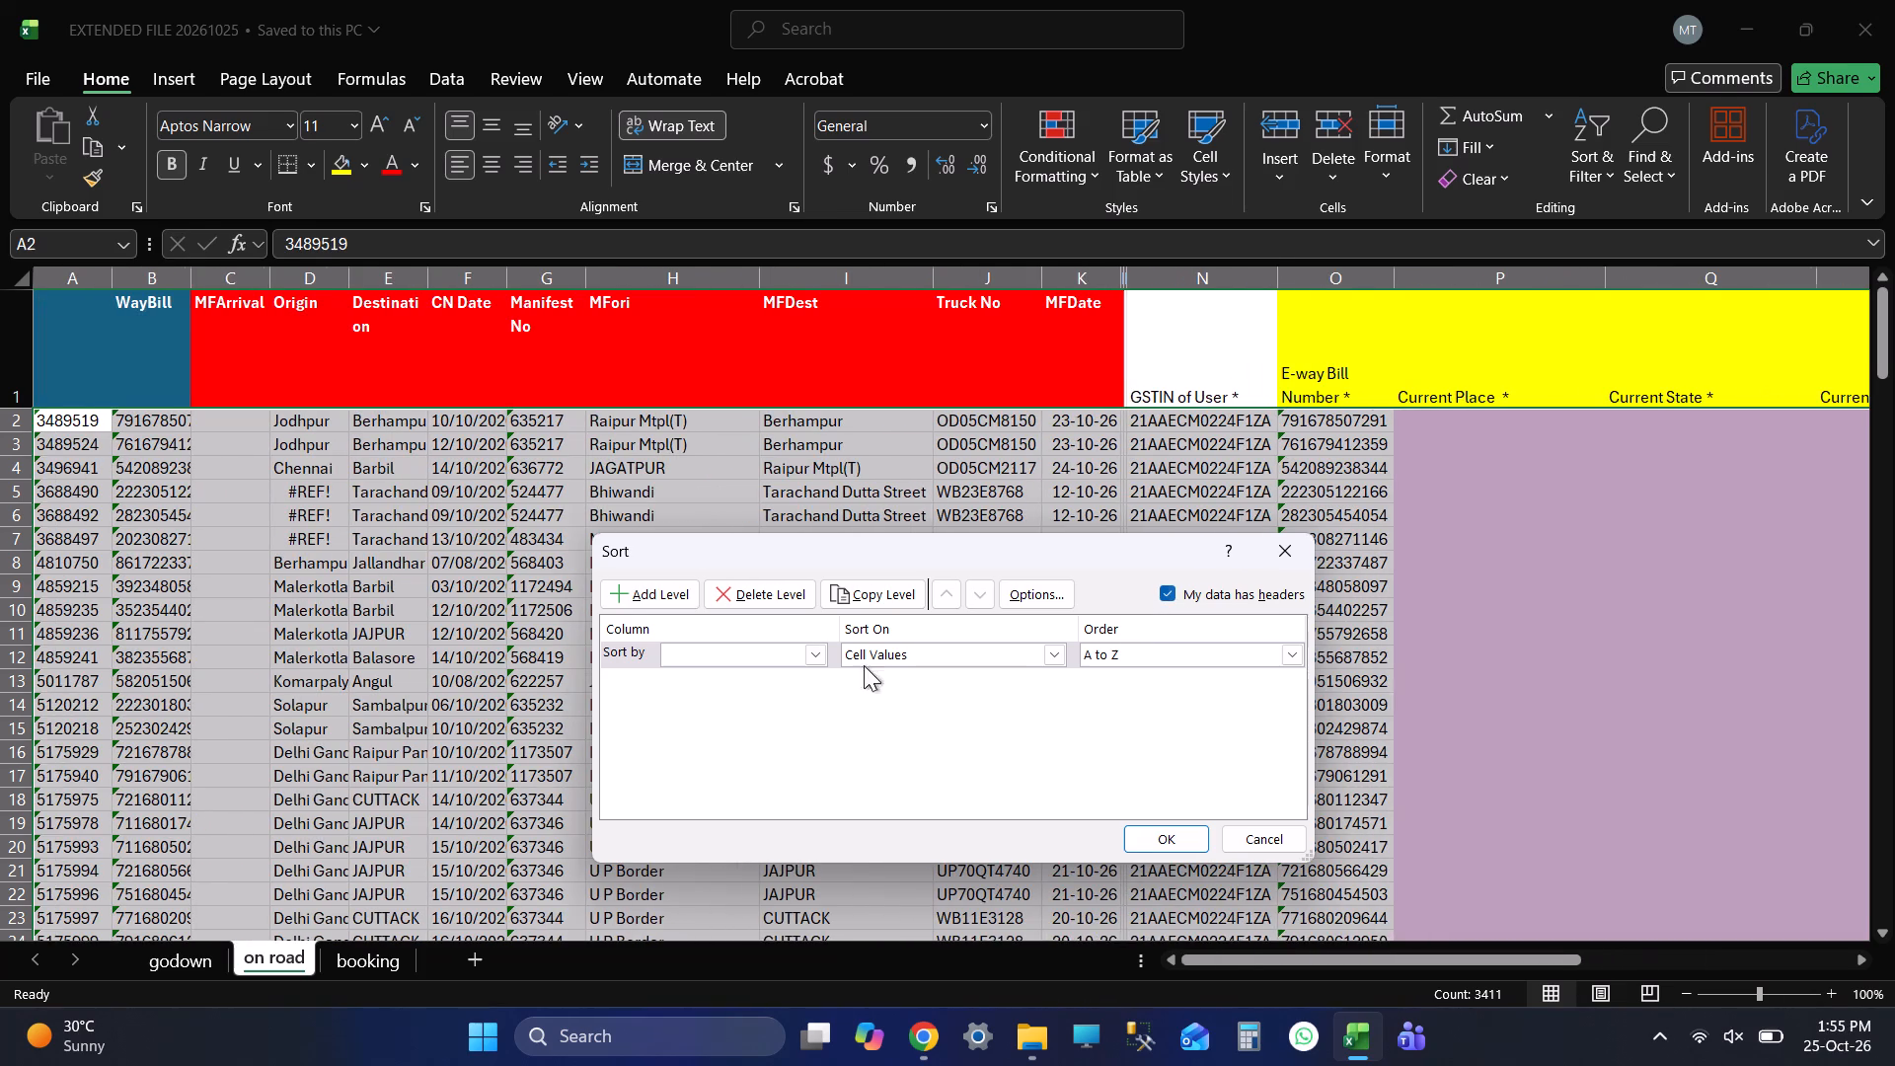
left_click(822, 655)
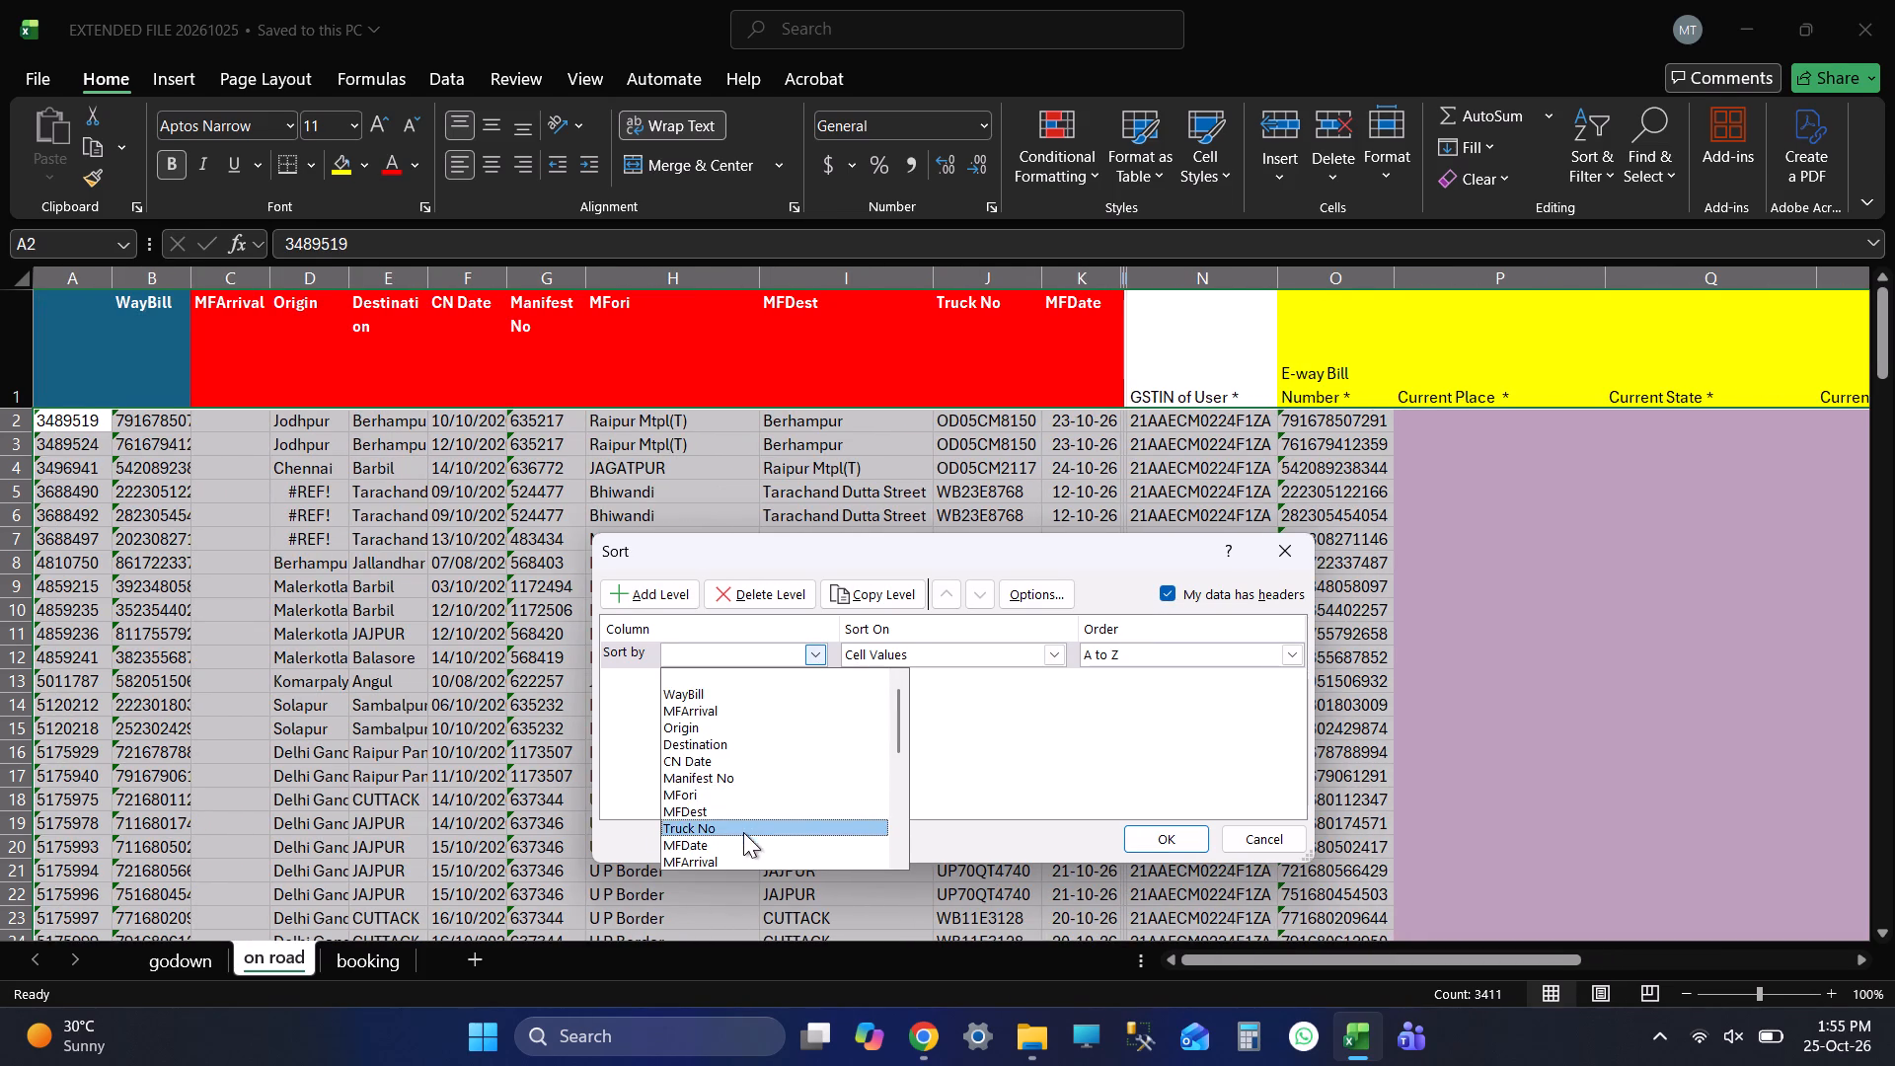
left_click(743, 825)
left_click(1140, 839)
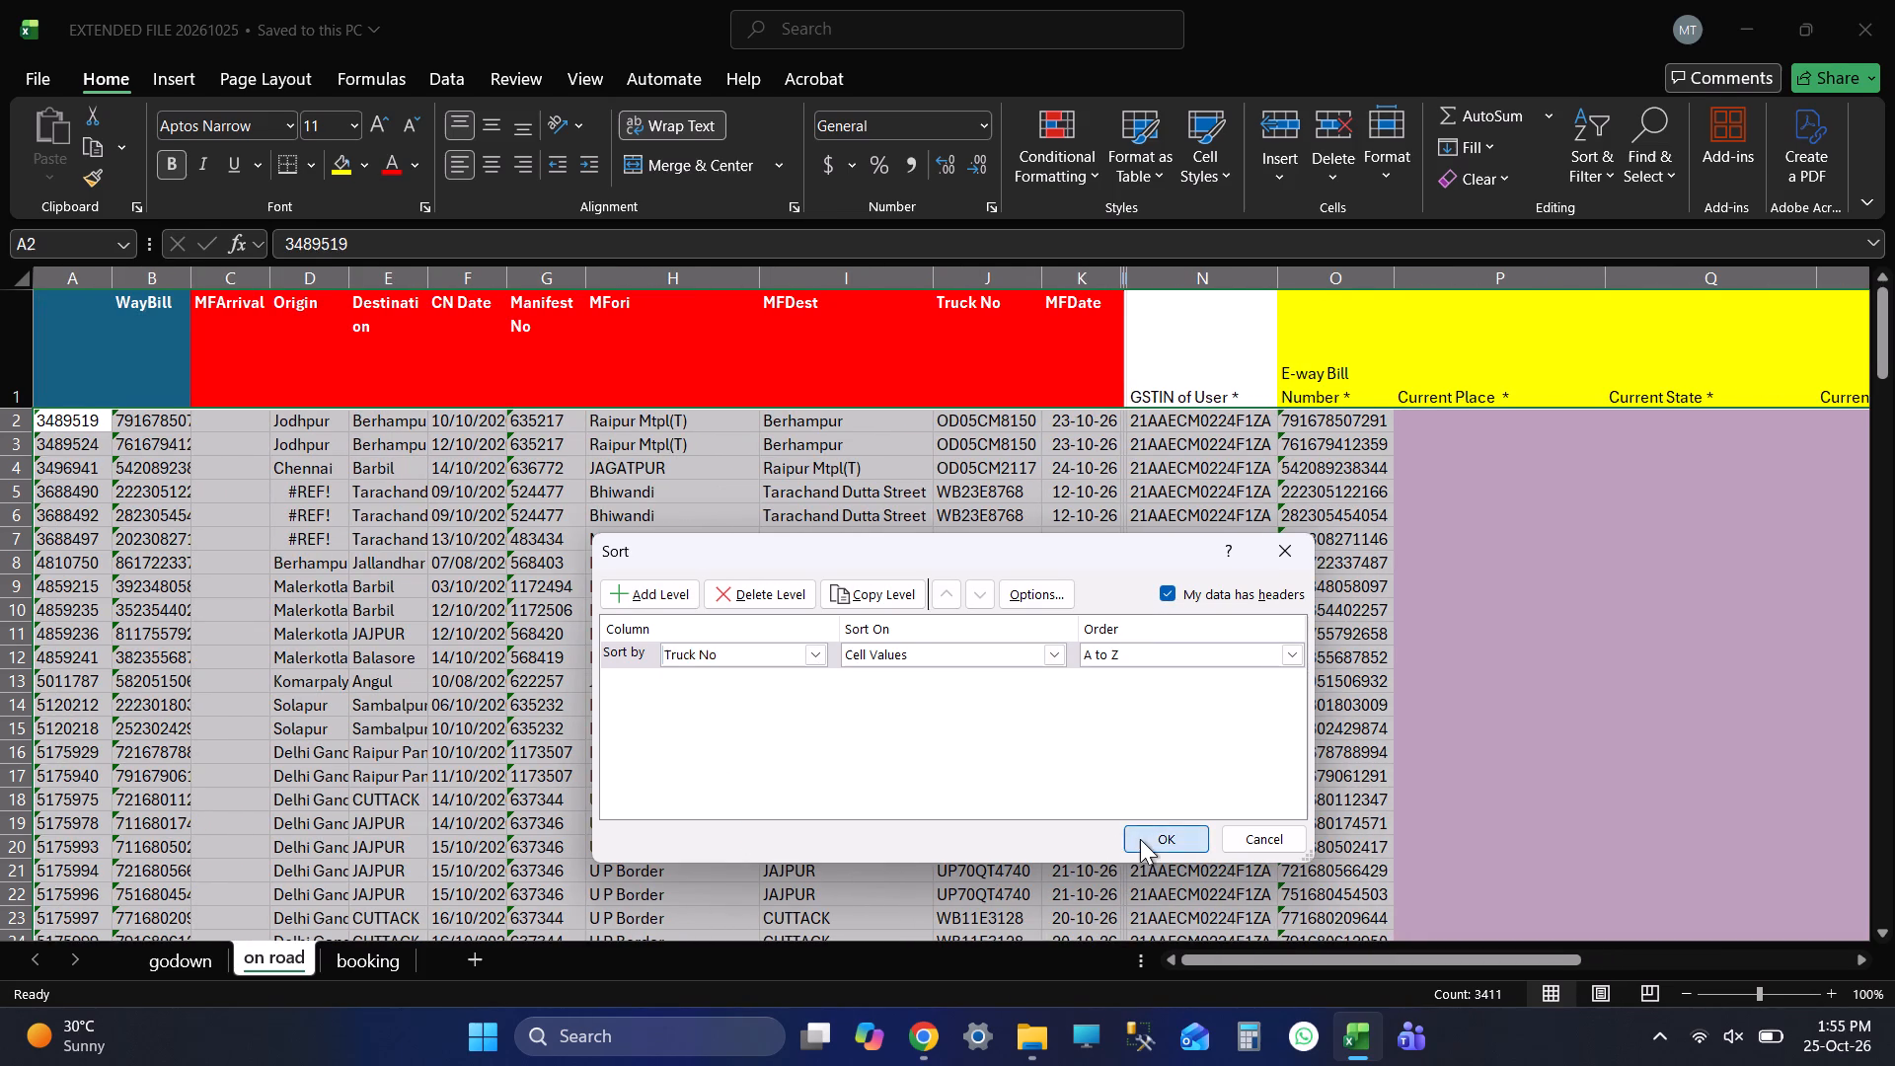
Save the sorted workbook with the first Current Place cell, P2, selected.
left_click(1440, 426)
key("ctrl+s")
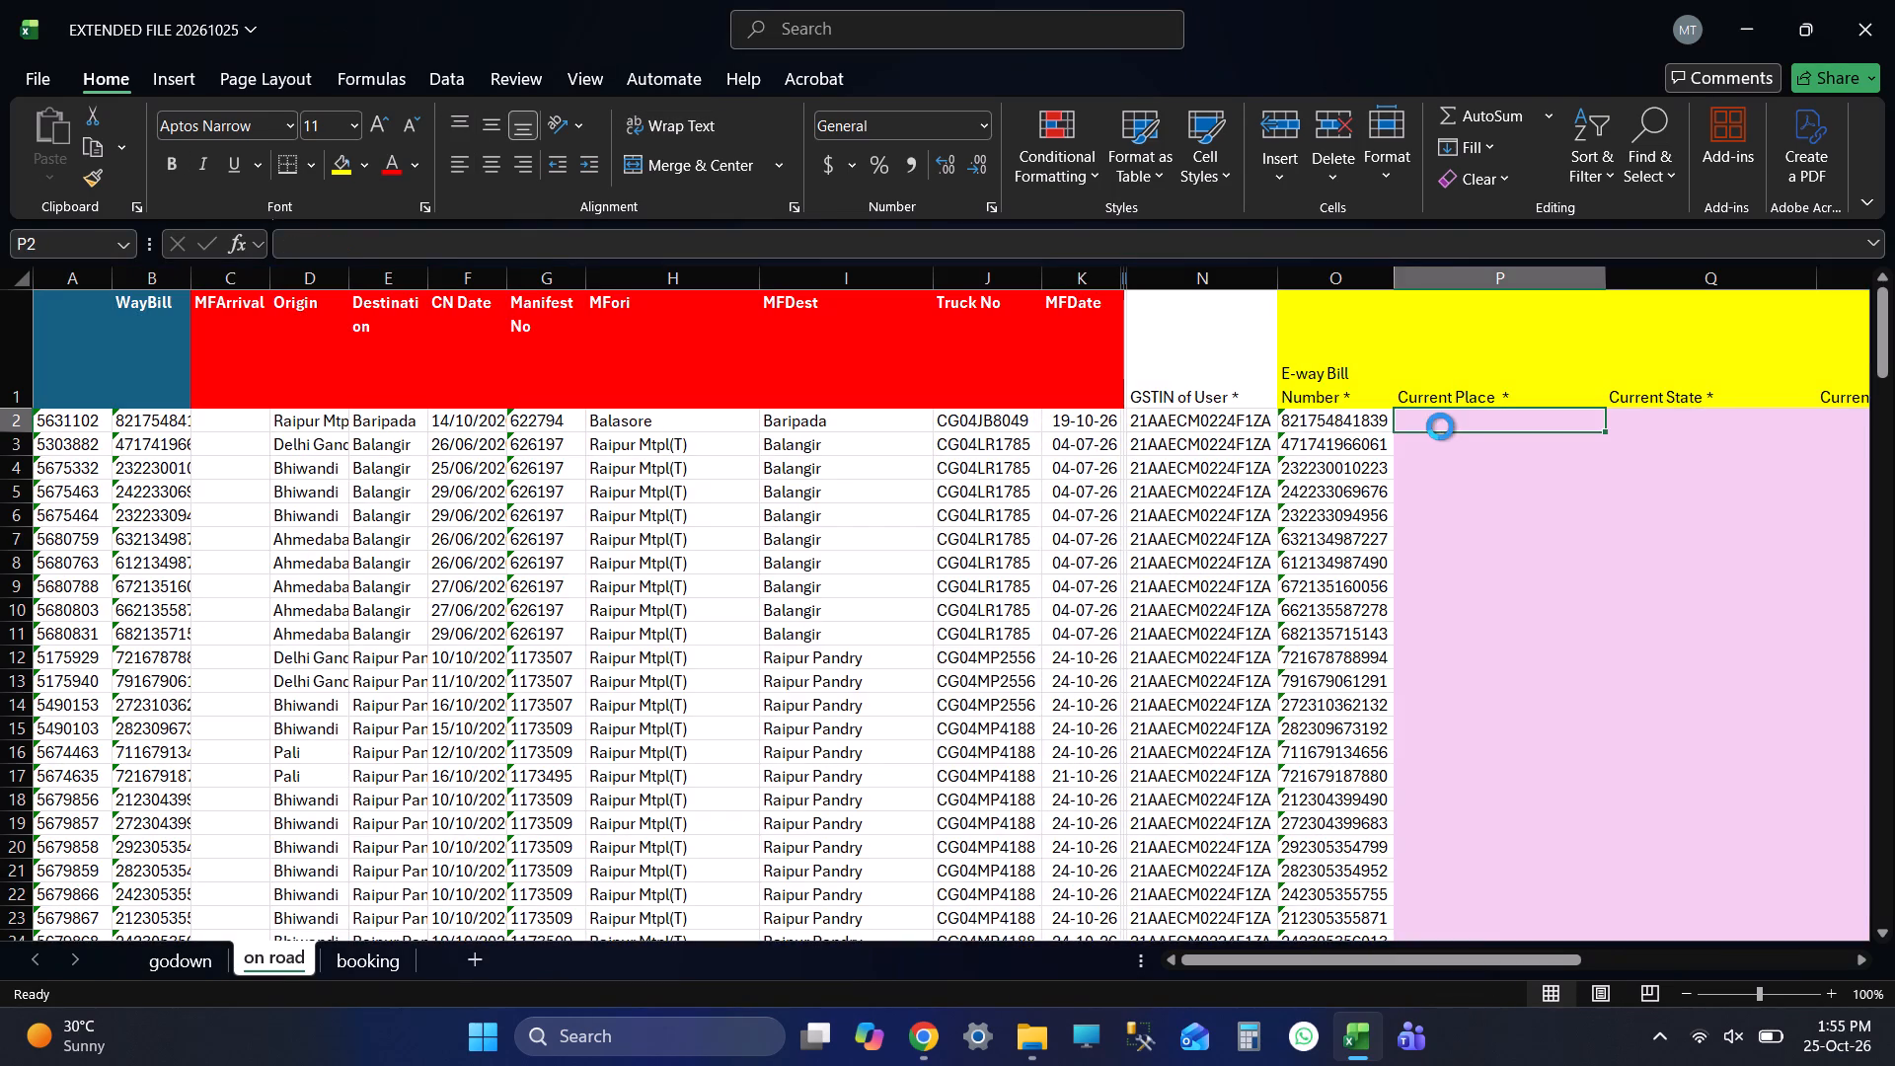
key("ctrl+s")
key("ctrl+s")
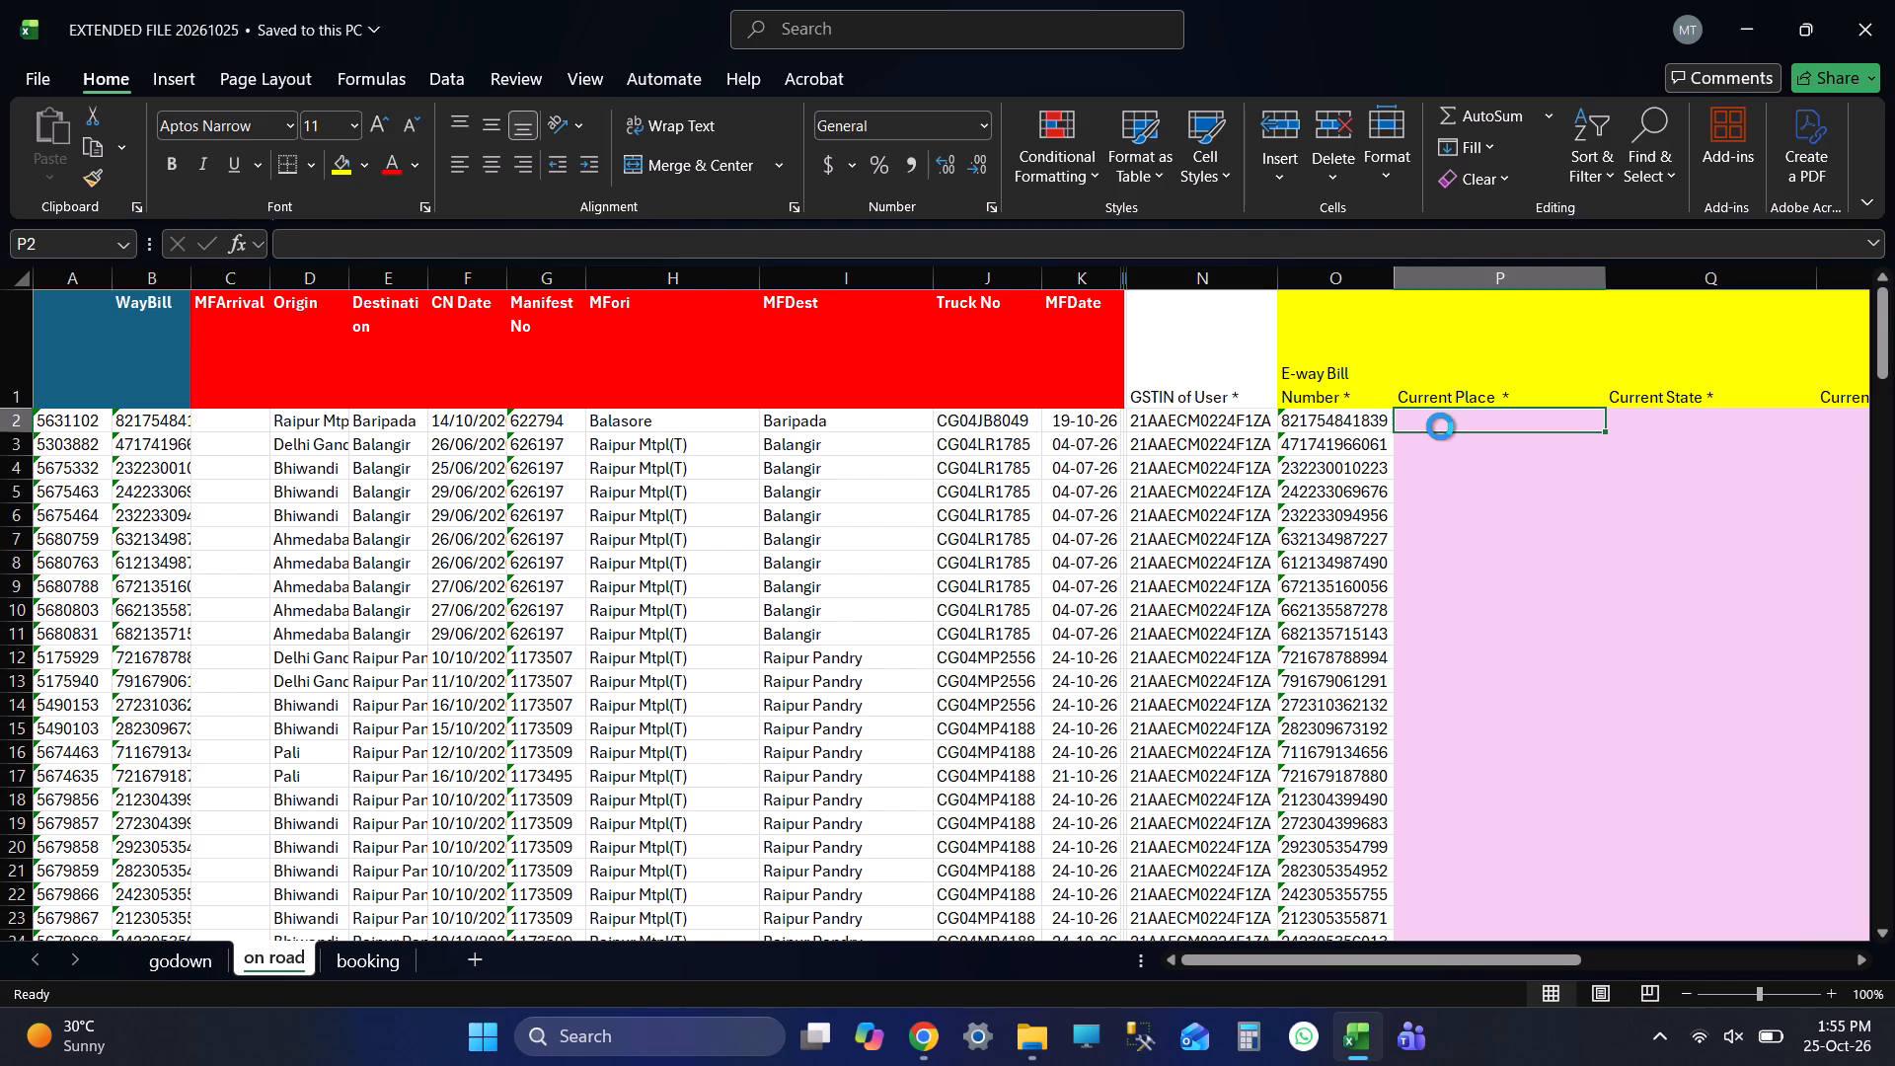
key("ctrl+s")
key("ctrl+s")
key("ctrl+s")
key("ctrl+s")
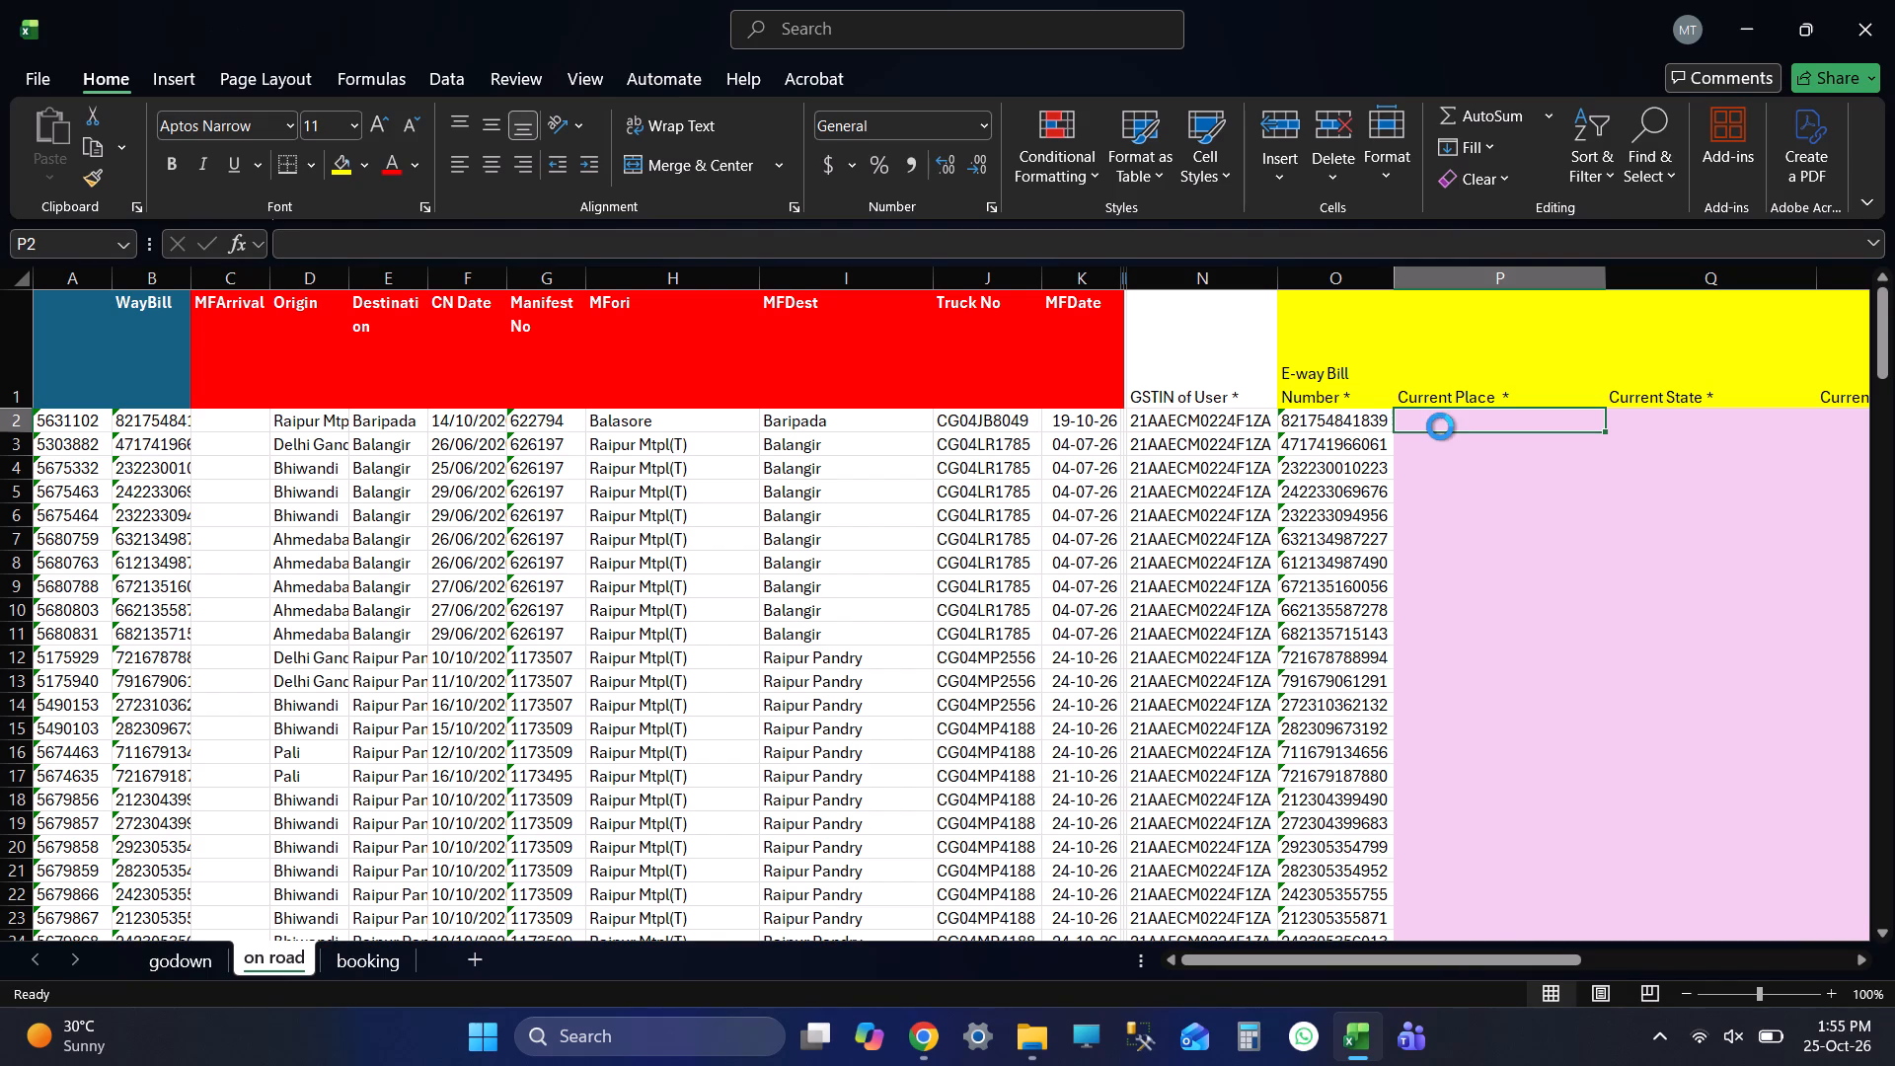
key("ctrl+s")
key("ctrl+s")
key("ctrl+s")
key("ctrl+s")
key("Right")
key("Right")
key("Right")
key("Left")
key("Left")
key("Left")
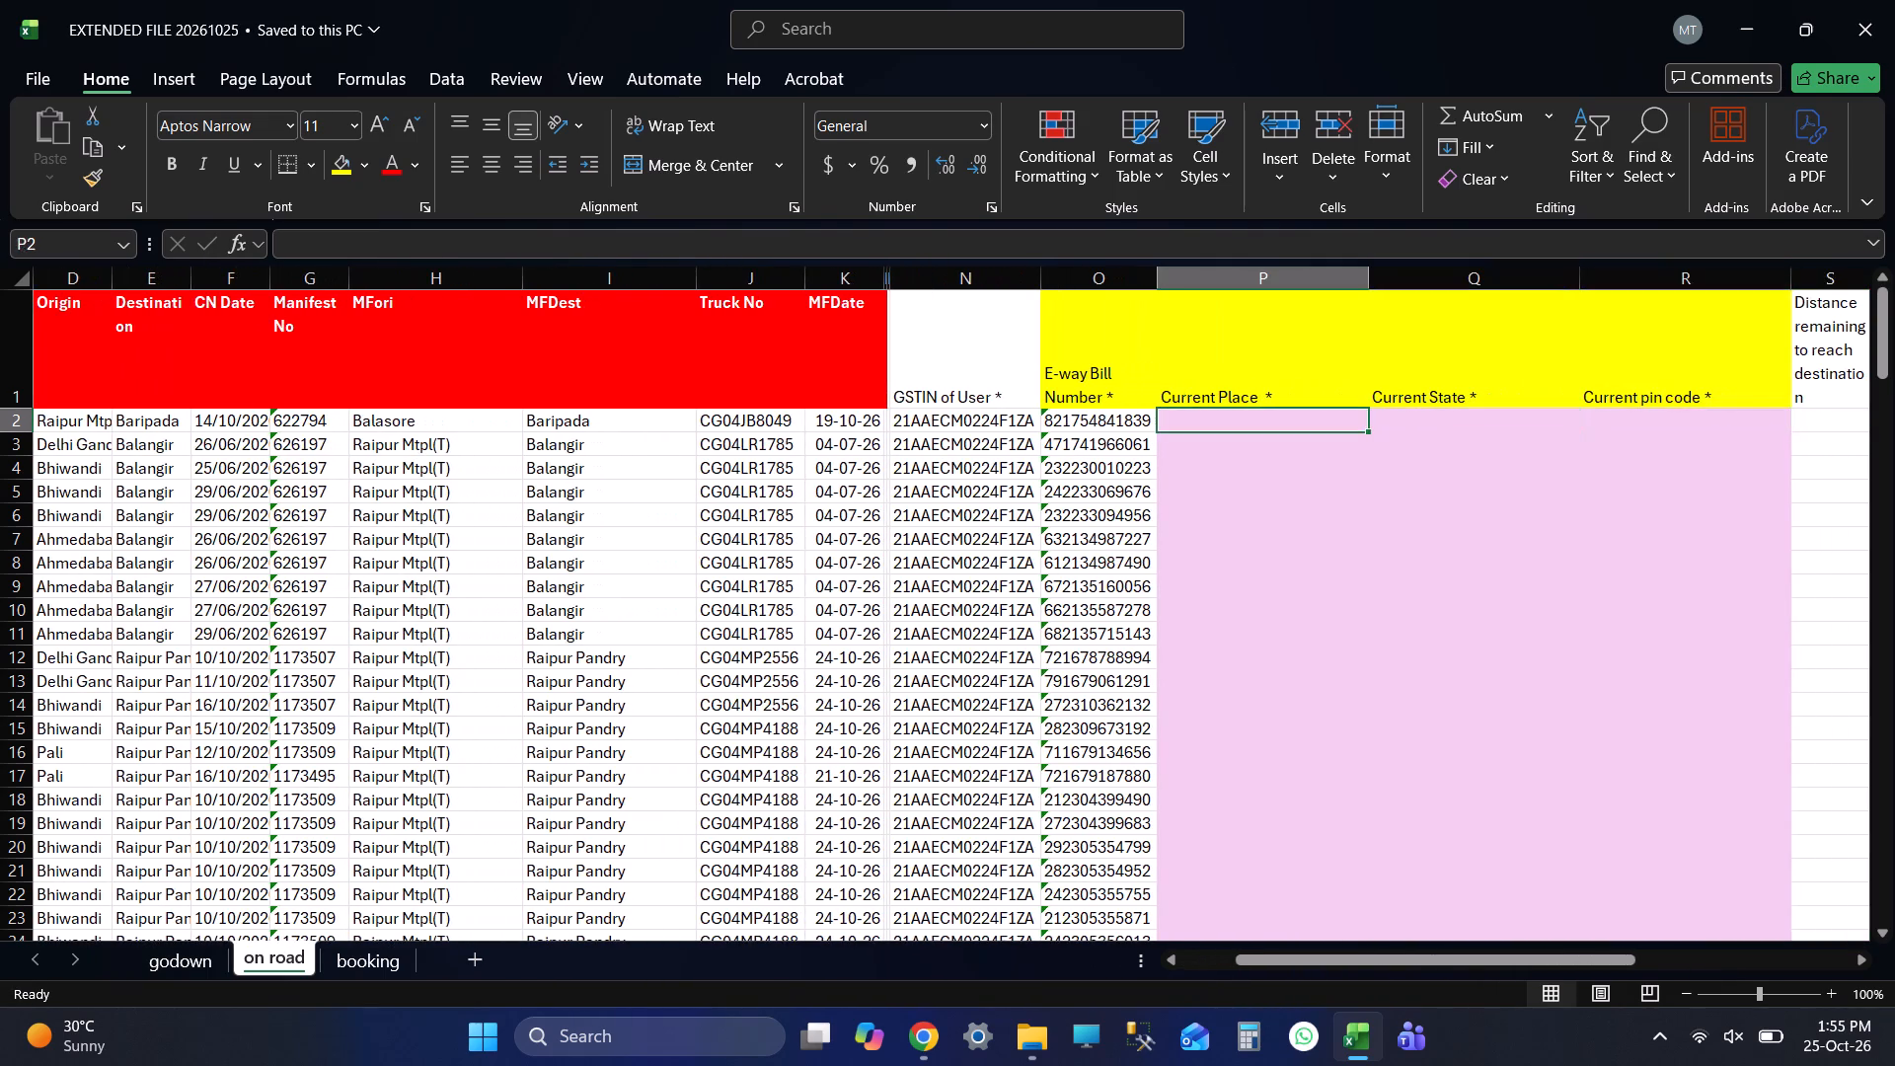
key("ctrl+s")
key("ctrl+s")
key("ctrl+s")
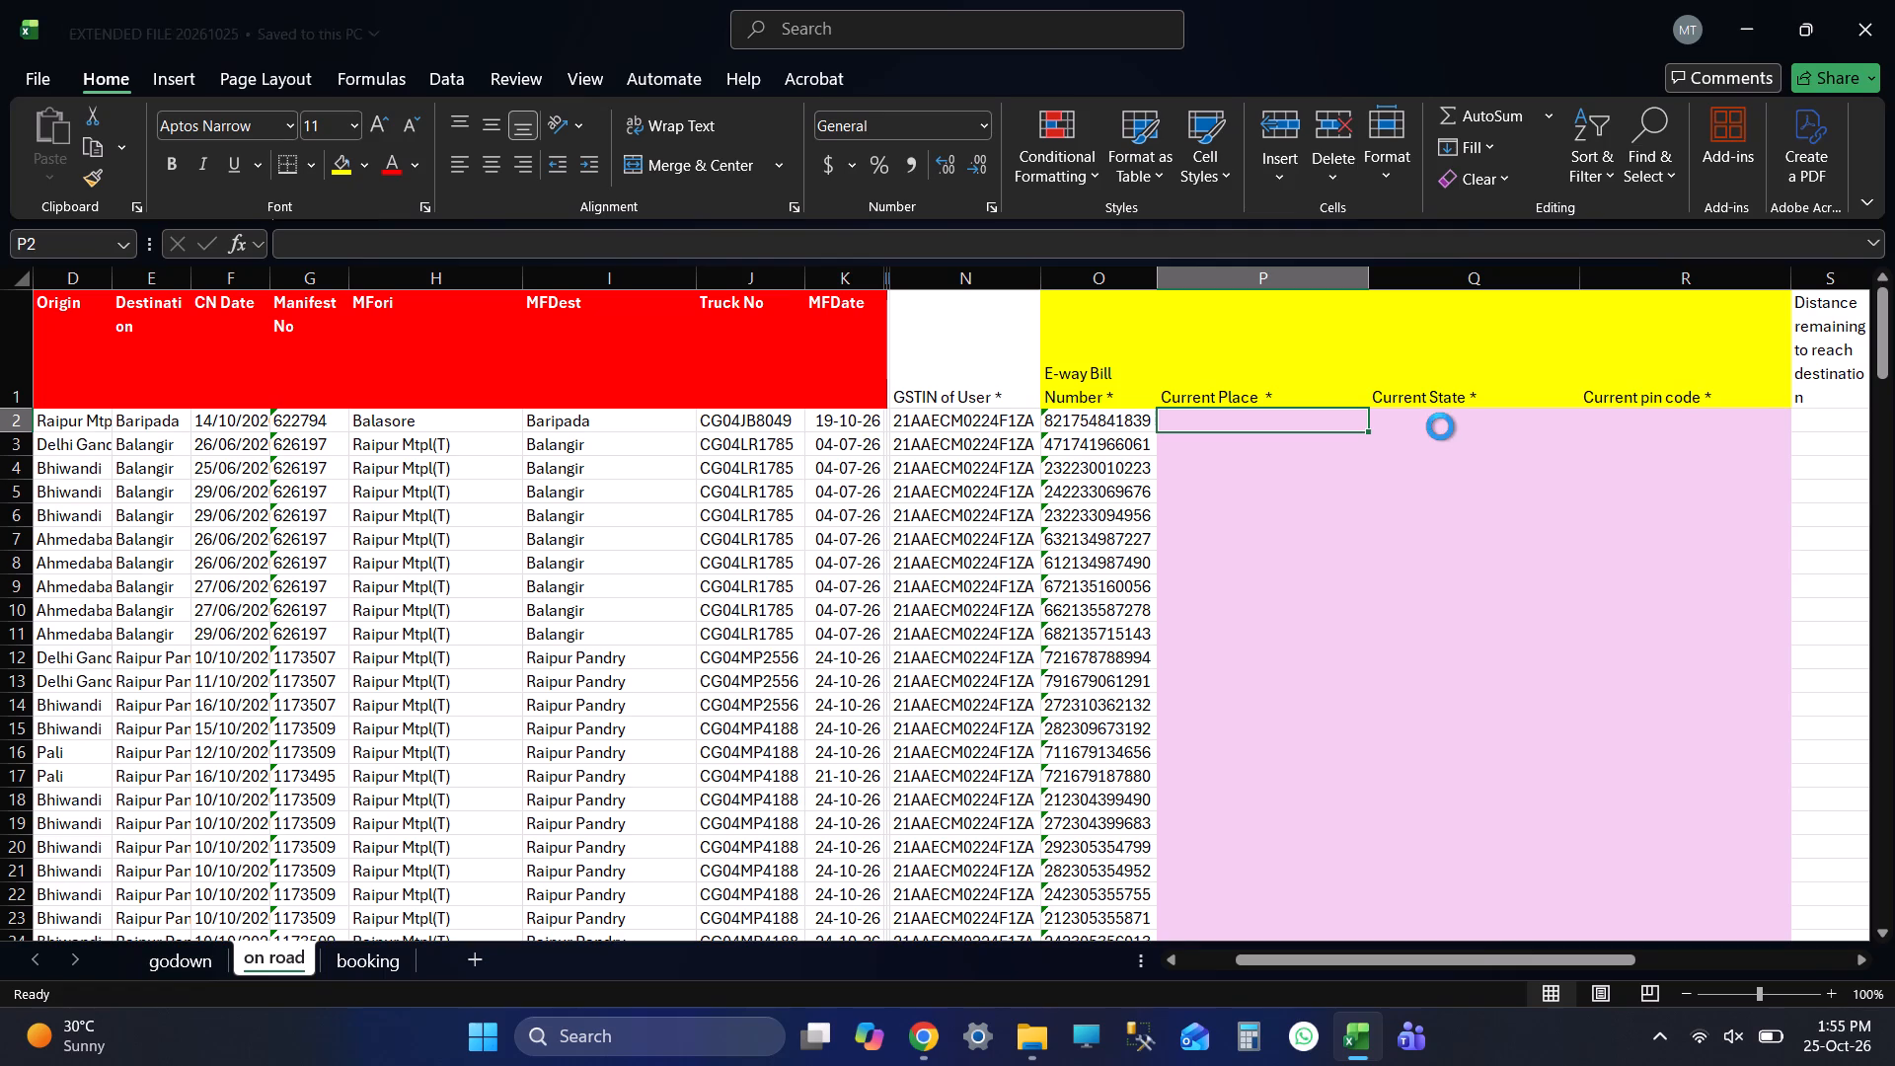
key("ctrl+s")
key("ctrl+s")
key("ctrl+s")
key("ctrl+s")
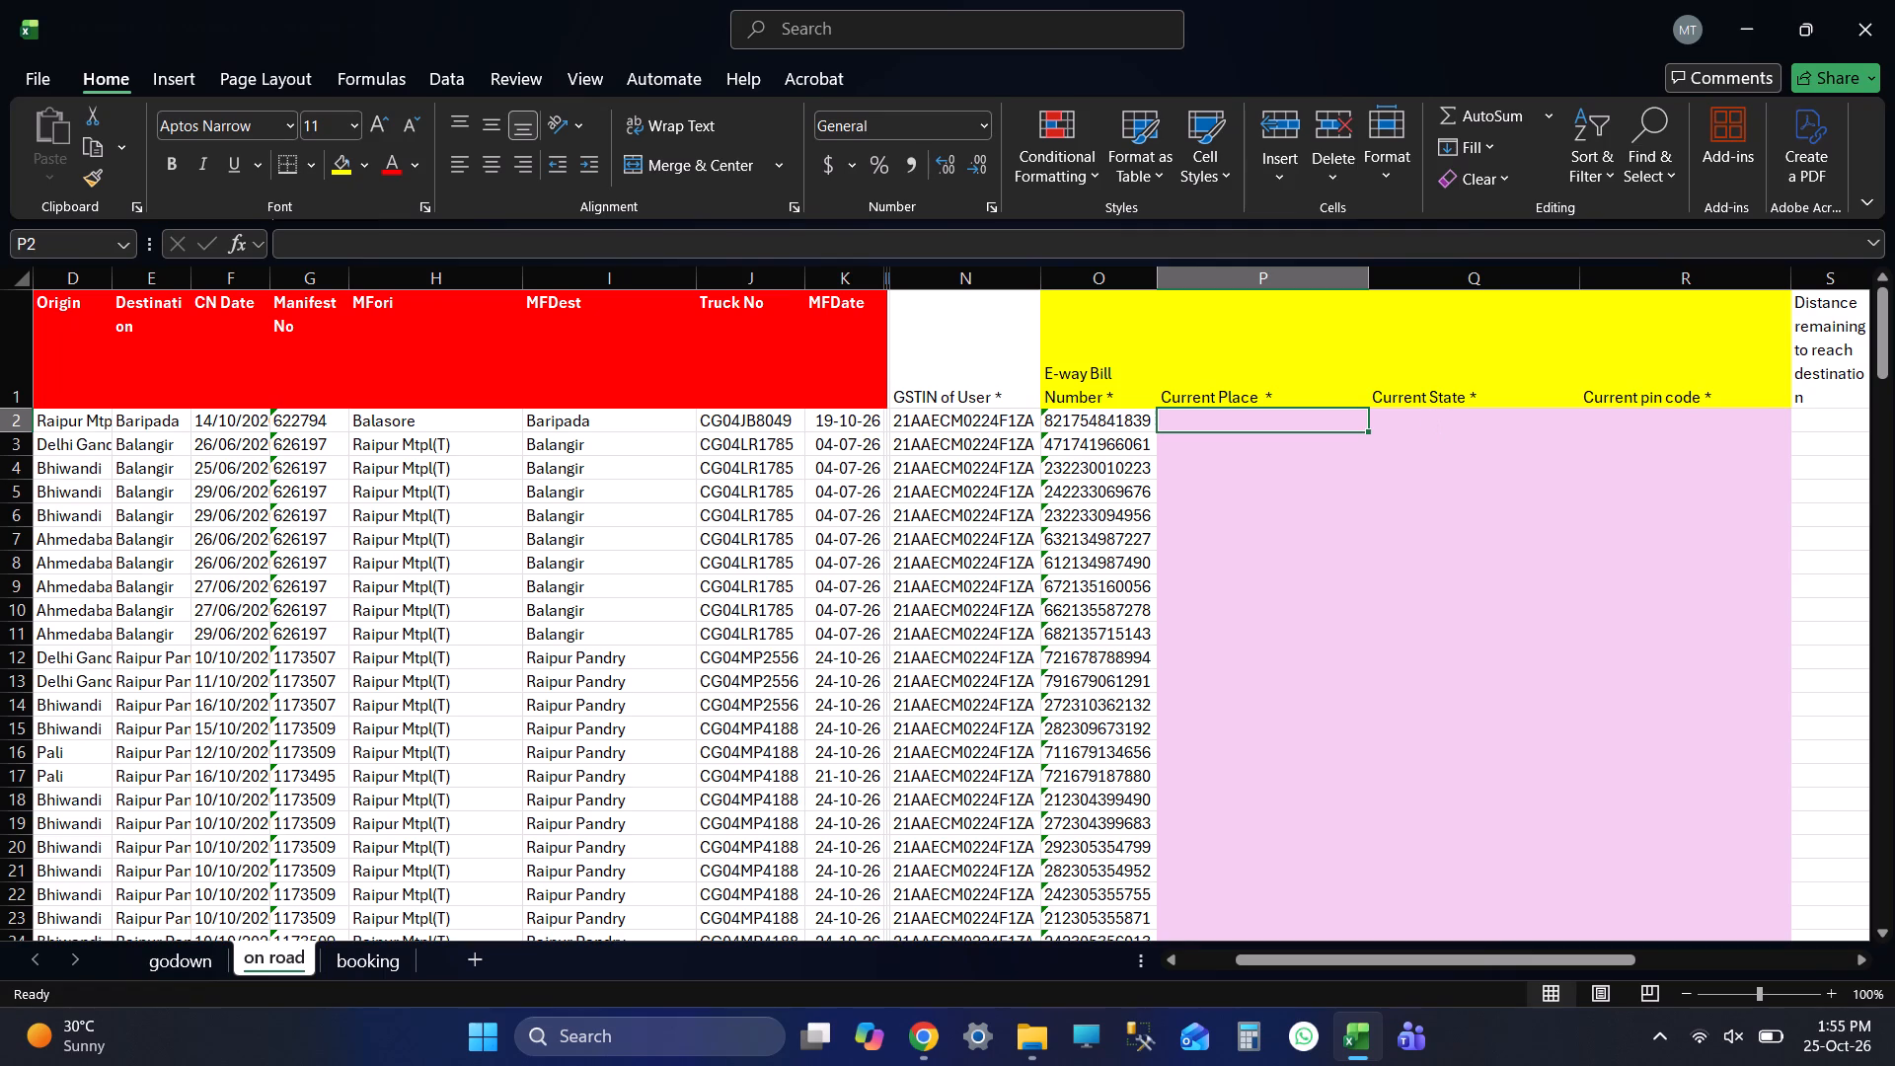
key("ctrl+s")
key("ctrl+s")
key("ctrl+s")
Switch to the godown sheet and save the workbook.
left_click(169, 964)
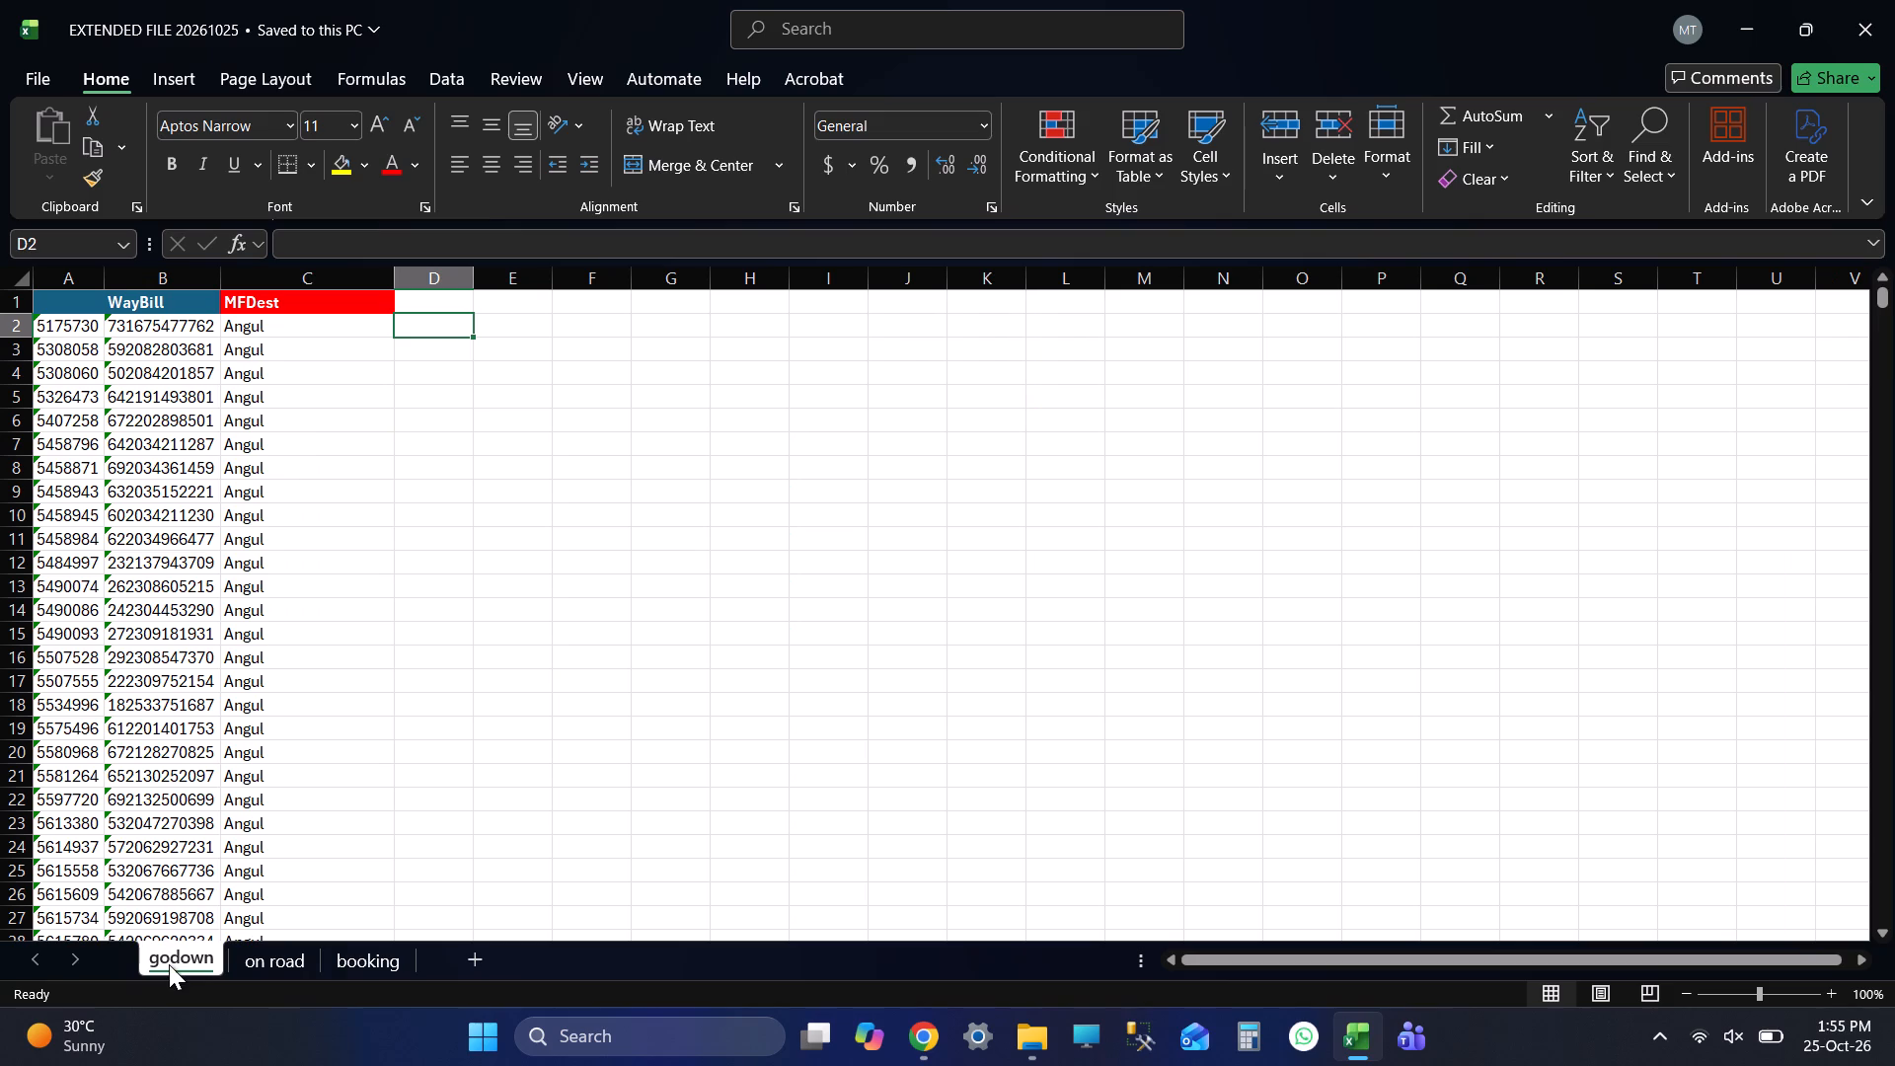
key("ctrl+s")
key("ctrl+s")
Open the FINAL place-to-code formula text file in the desktop folder test formula and copy its entire content.
triple_click(1750, 35)
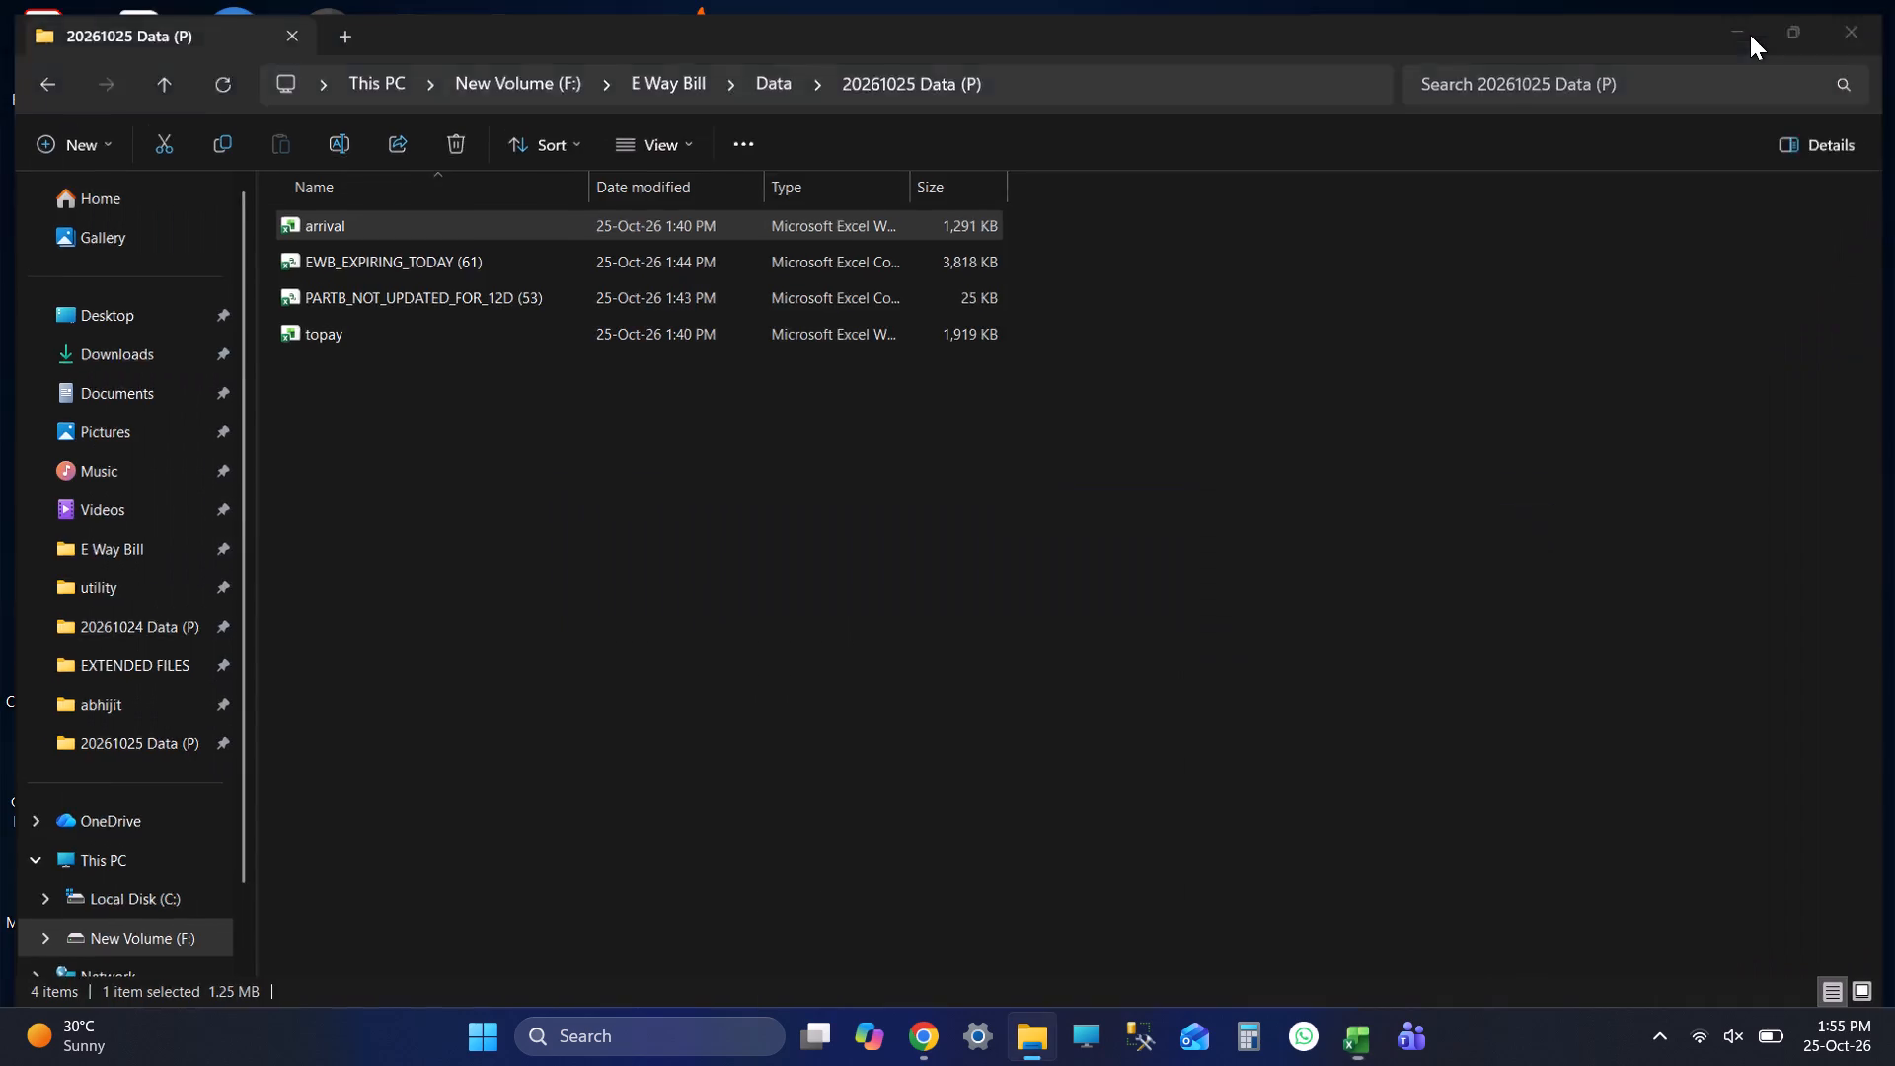
double_click(614, 387)
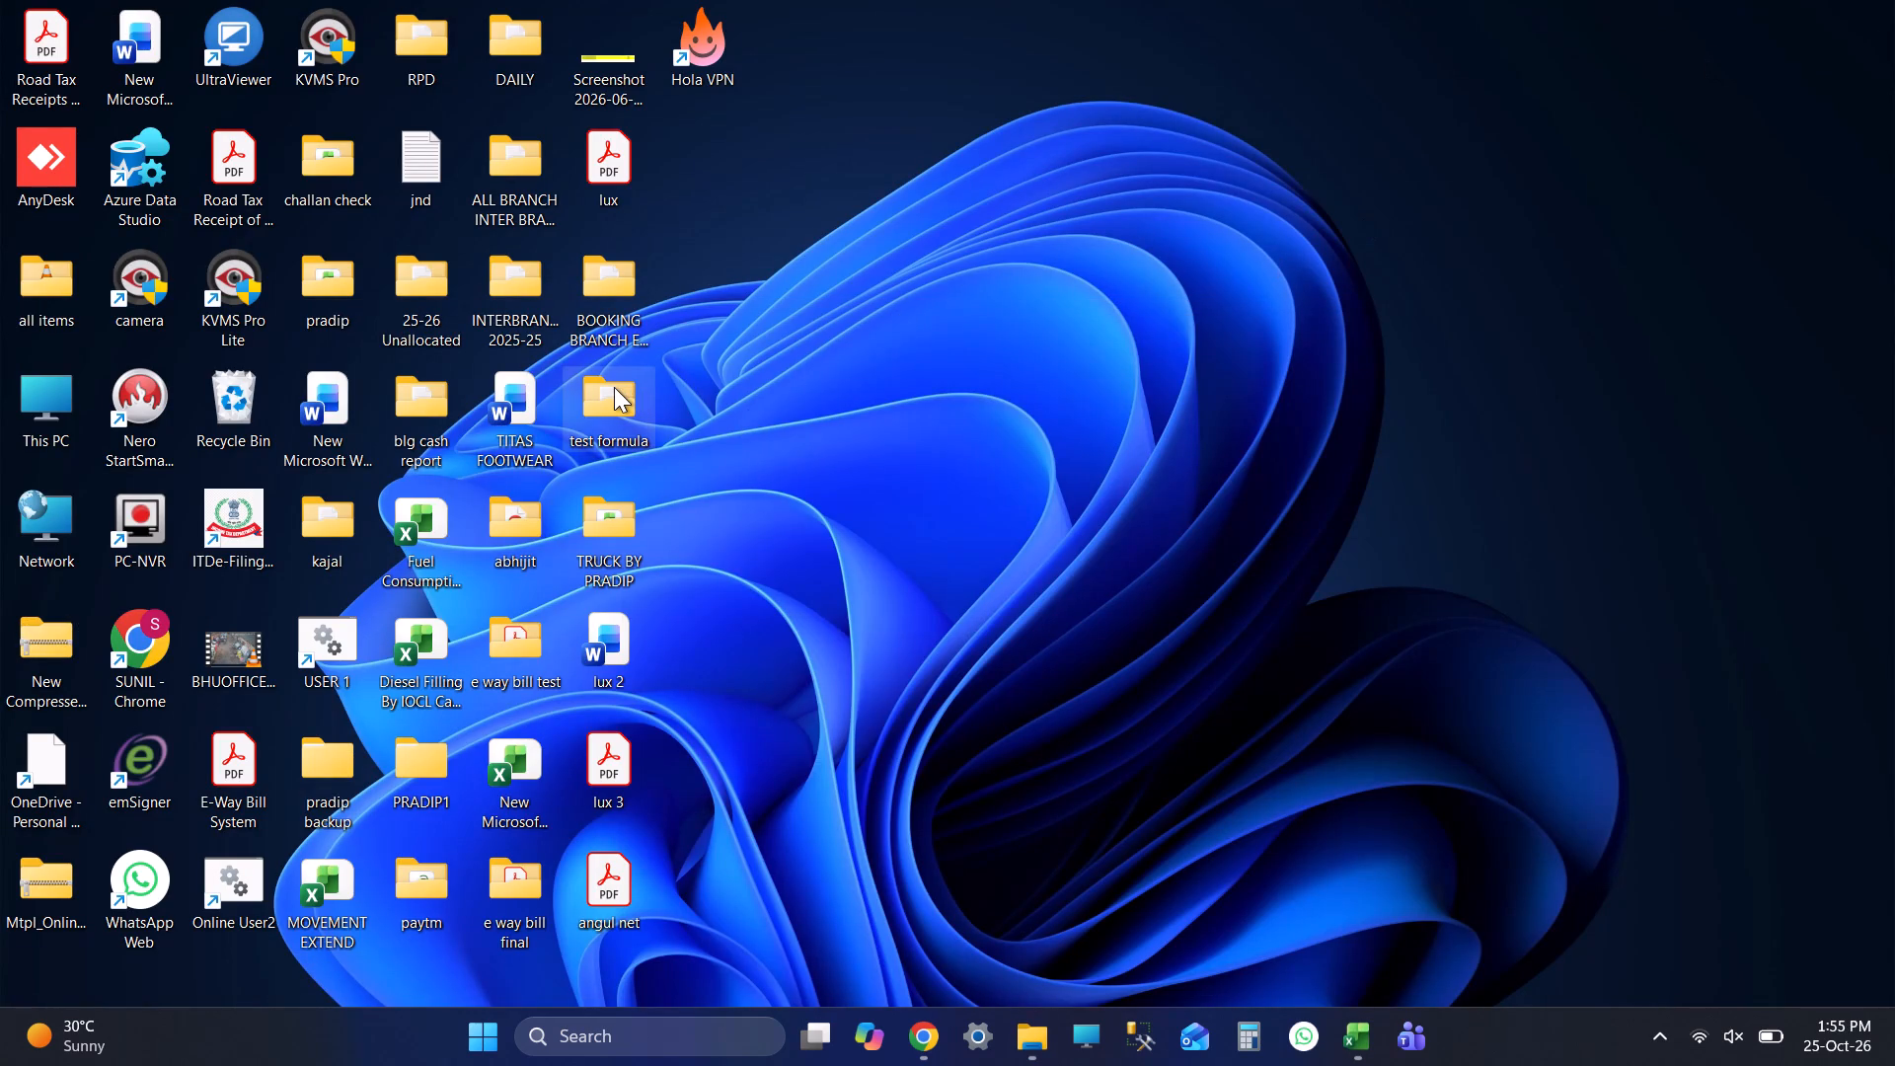
double_click(417, 365)
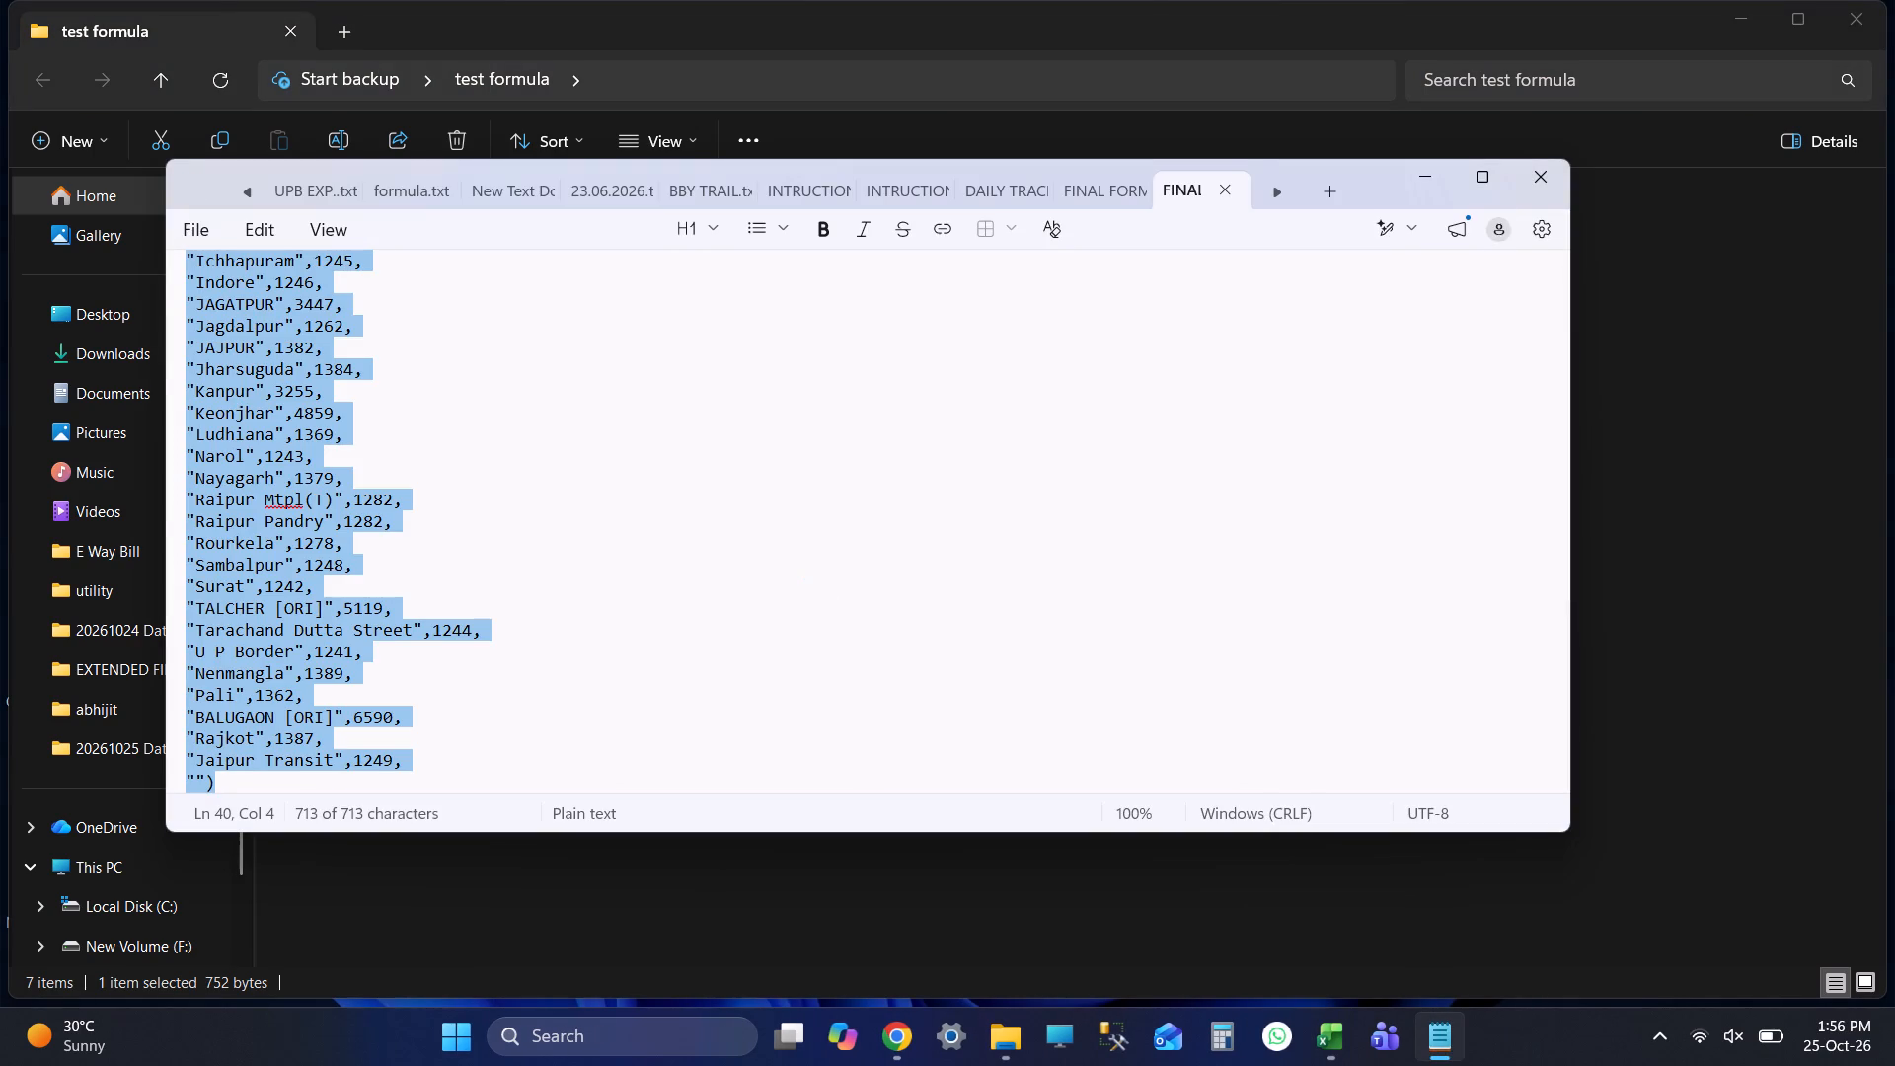
left_click(1471, 176)
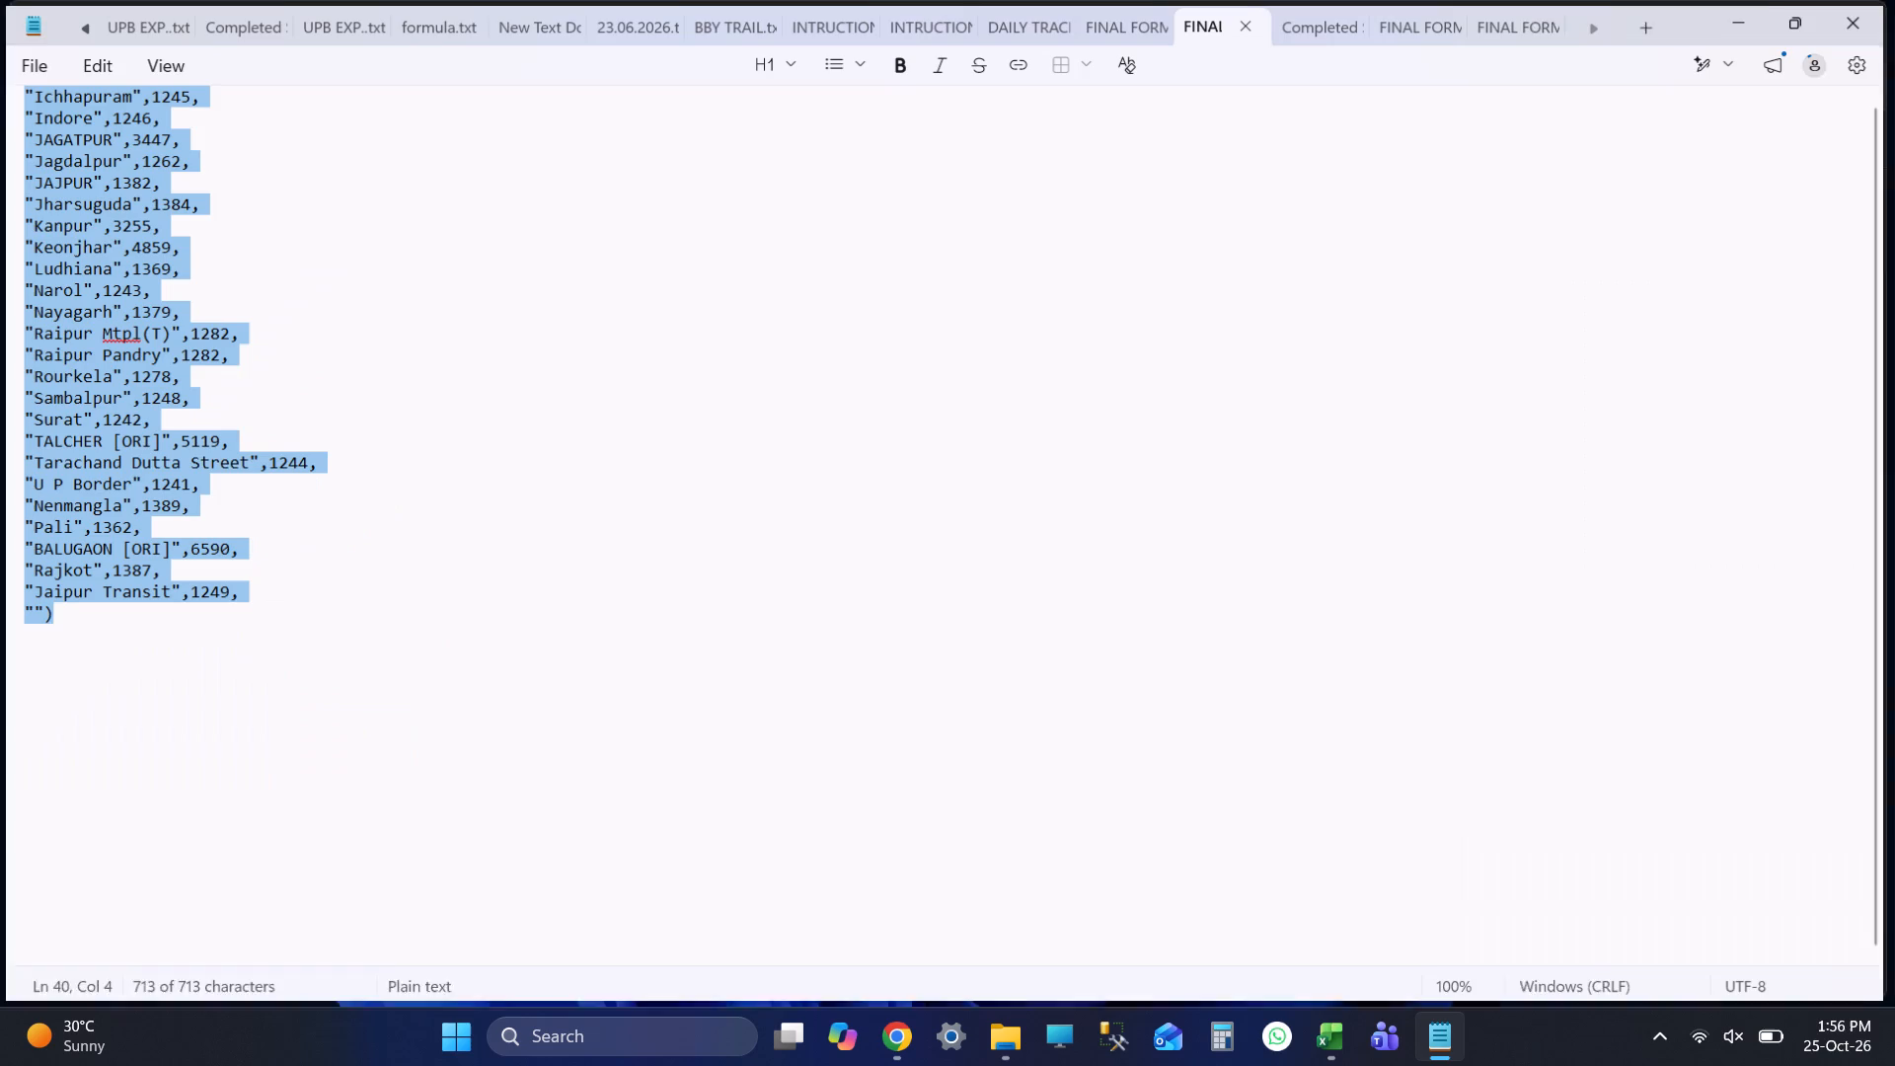
key("ctrl+a")
key("ctrl+c")
key("ctrl+c")
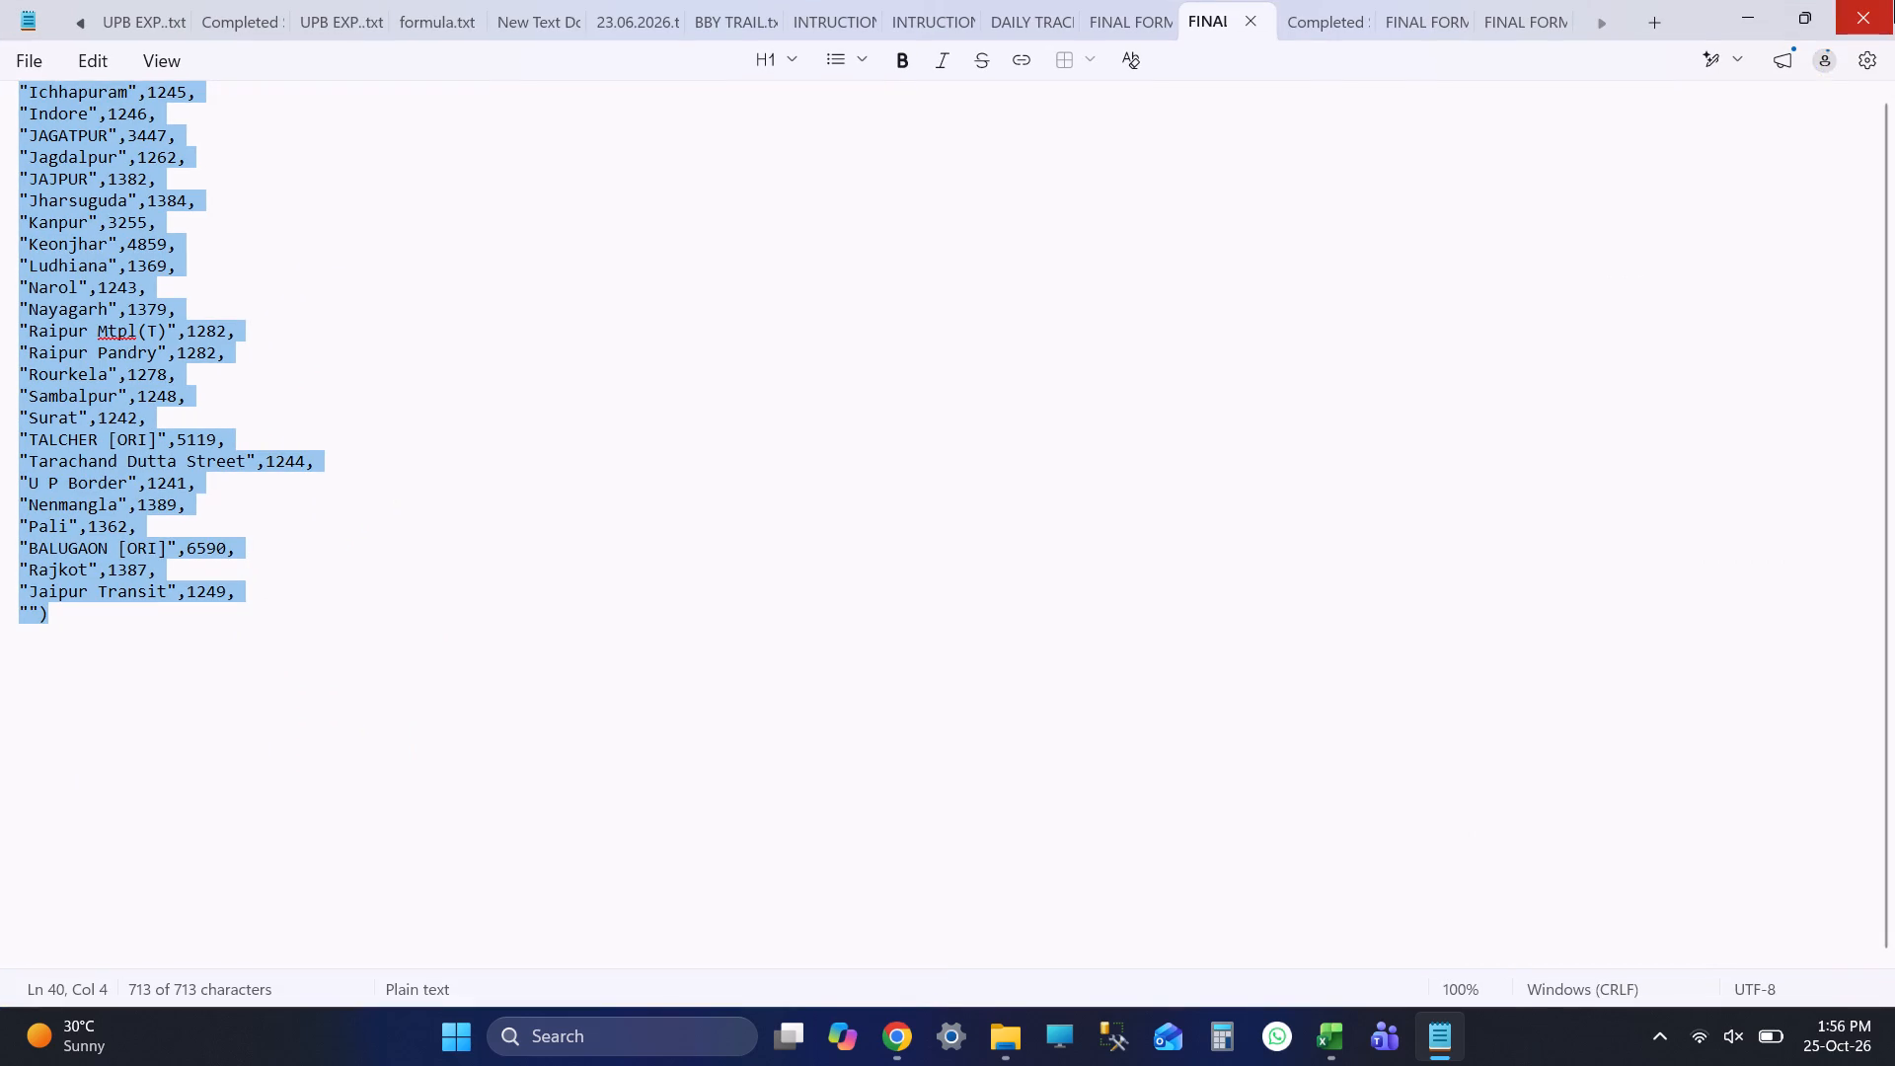
Back in the Excel workbook, enter the copied SWITCH formula in cell D2 of the godown sheet and fill it down the column.
key("alt+Tab")
key("alt+Tab")
key("alt+Tab")
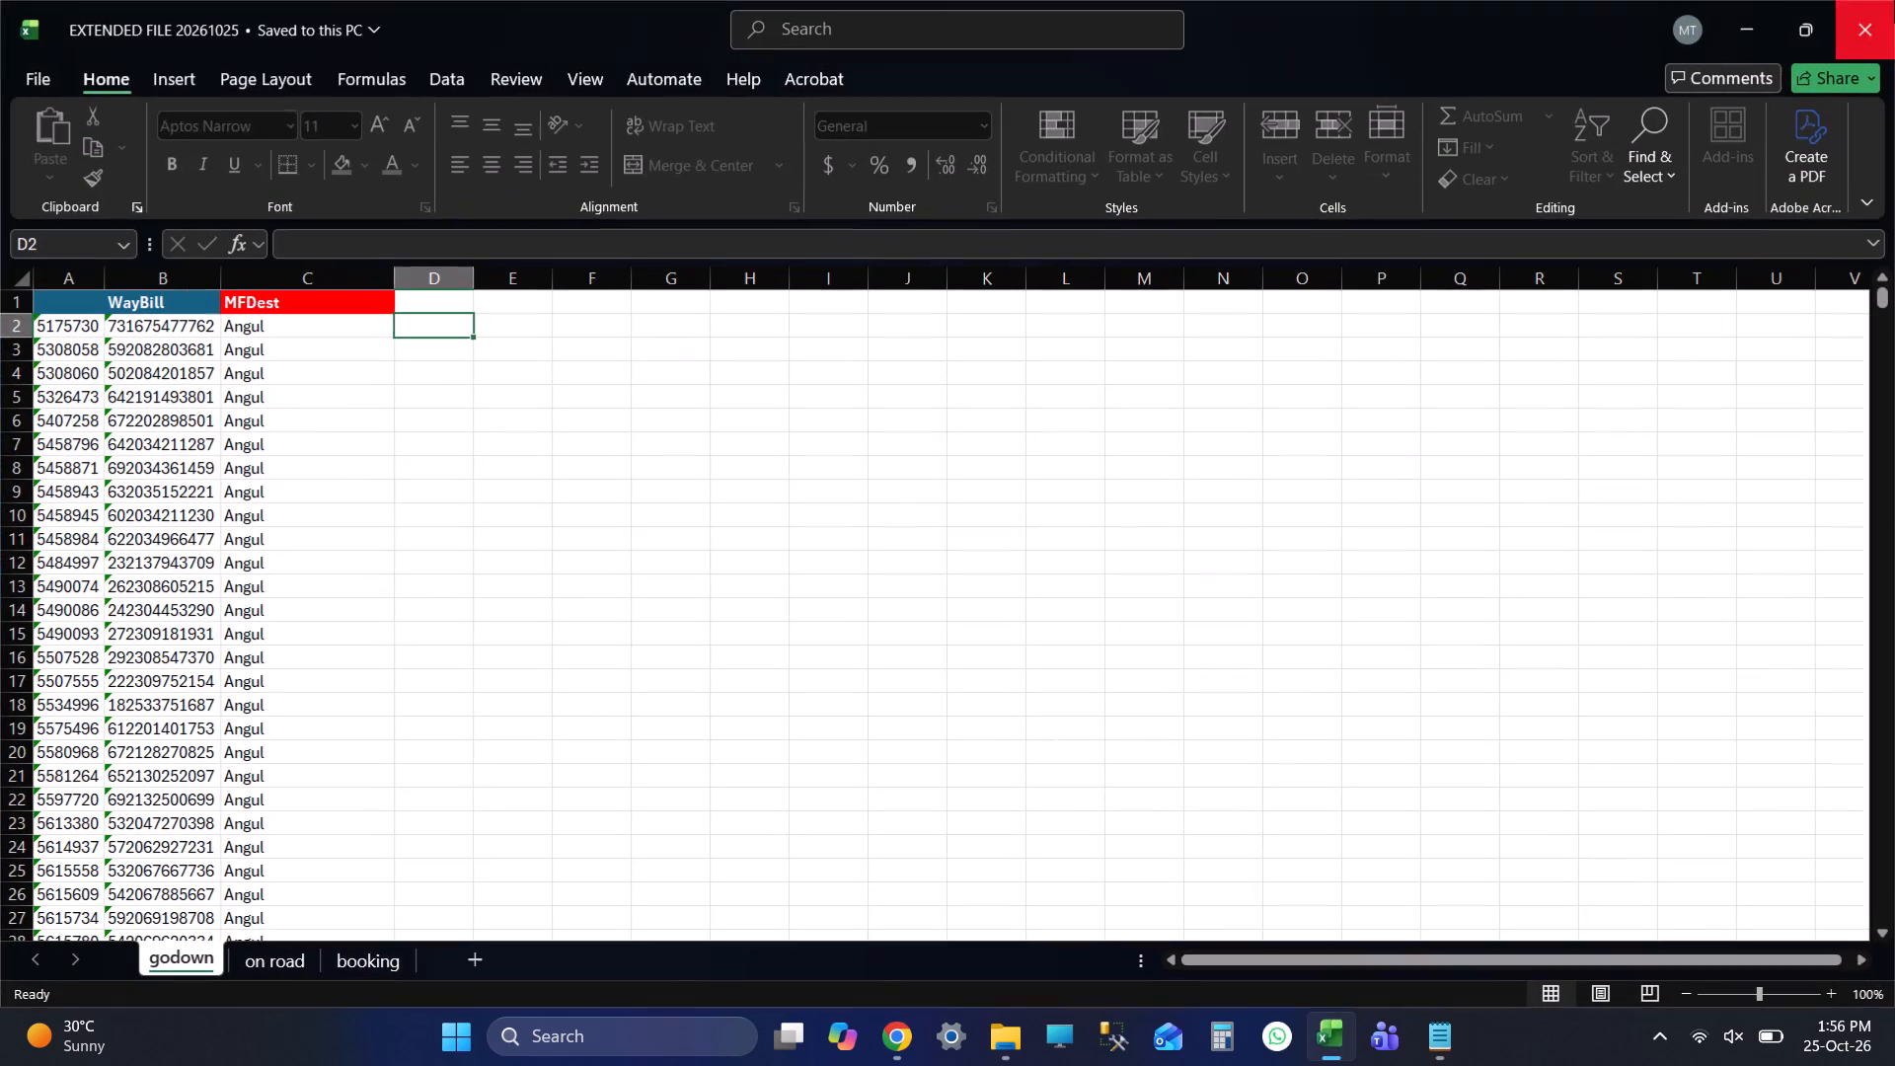
key("F2")
key("ctrl+v")
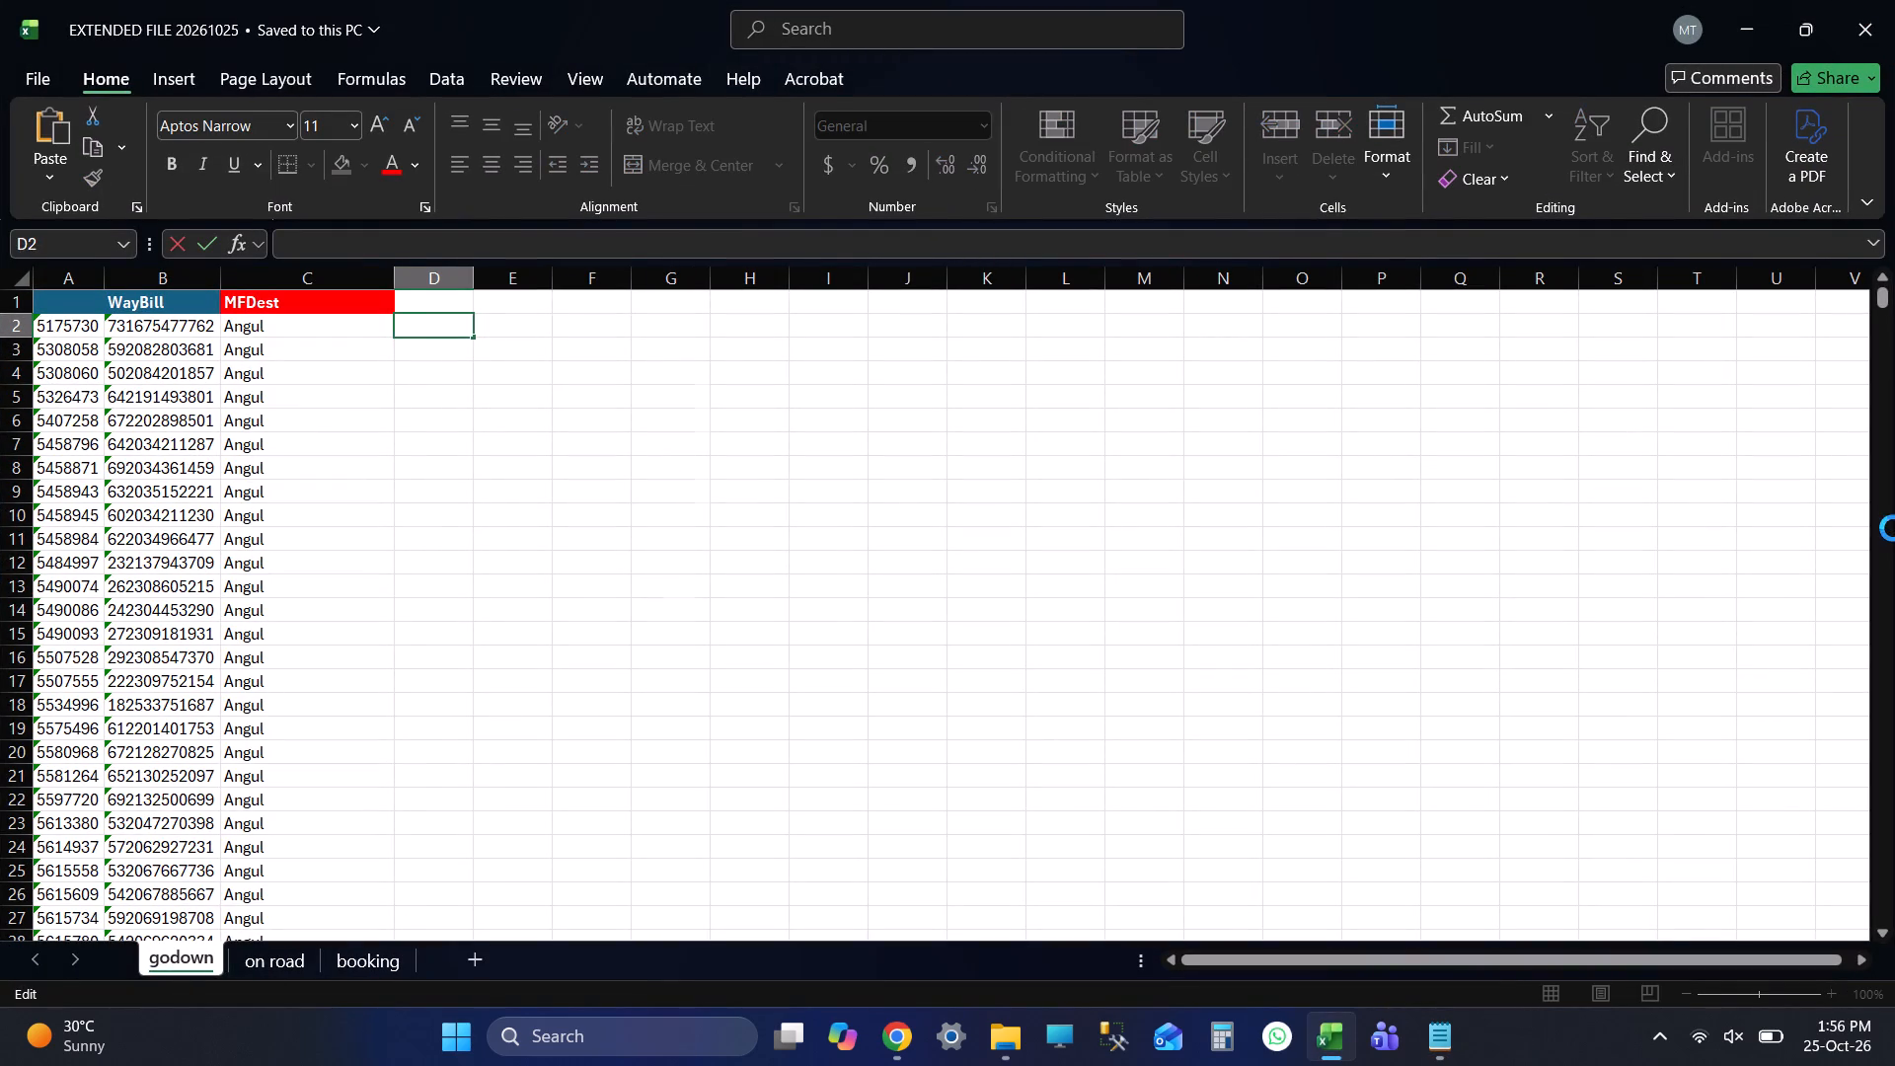
key("Return")
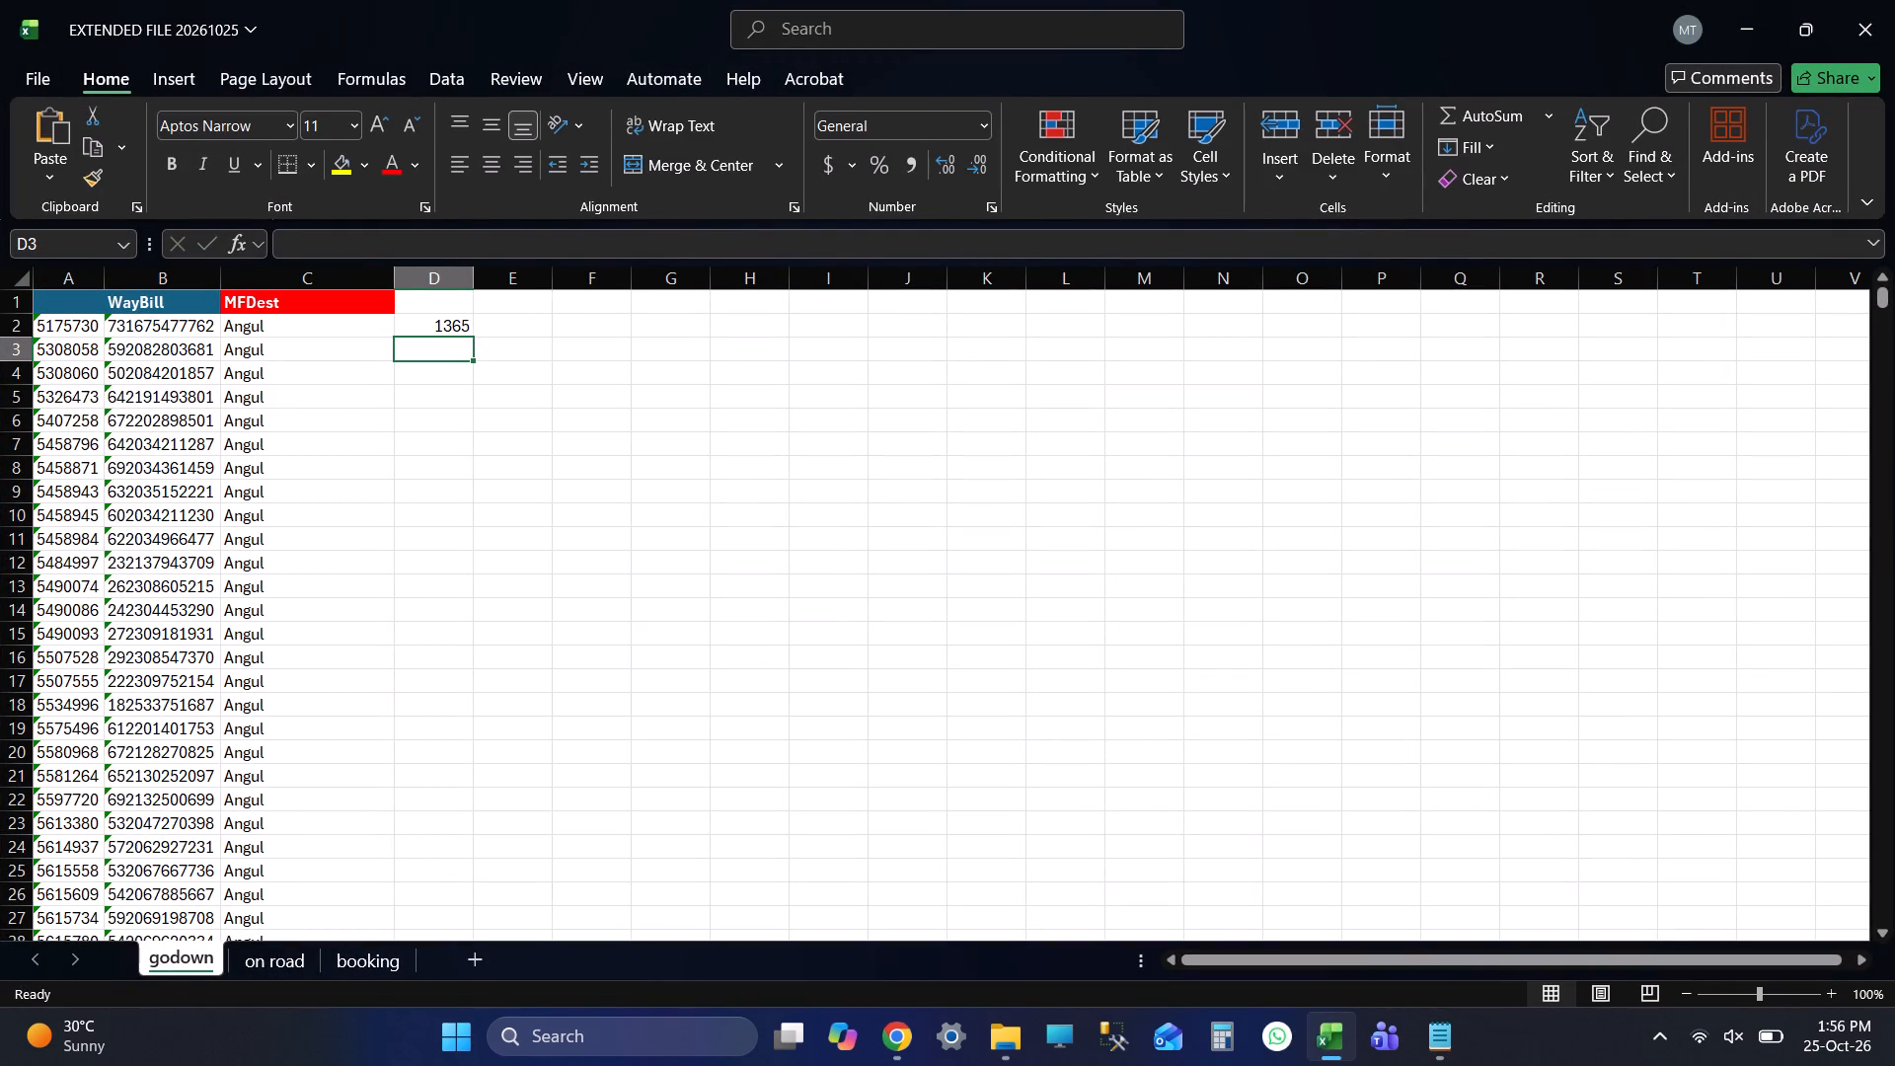
left_click(443, 319)
double_click(473, 337)
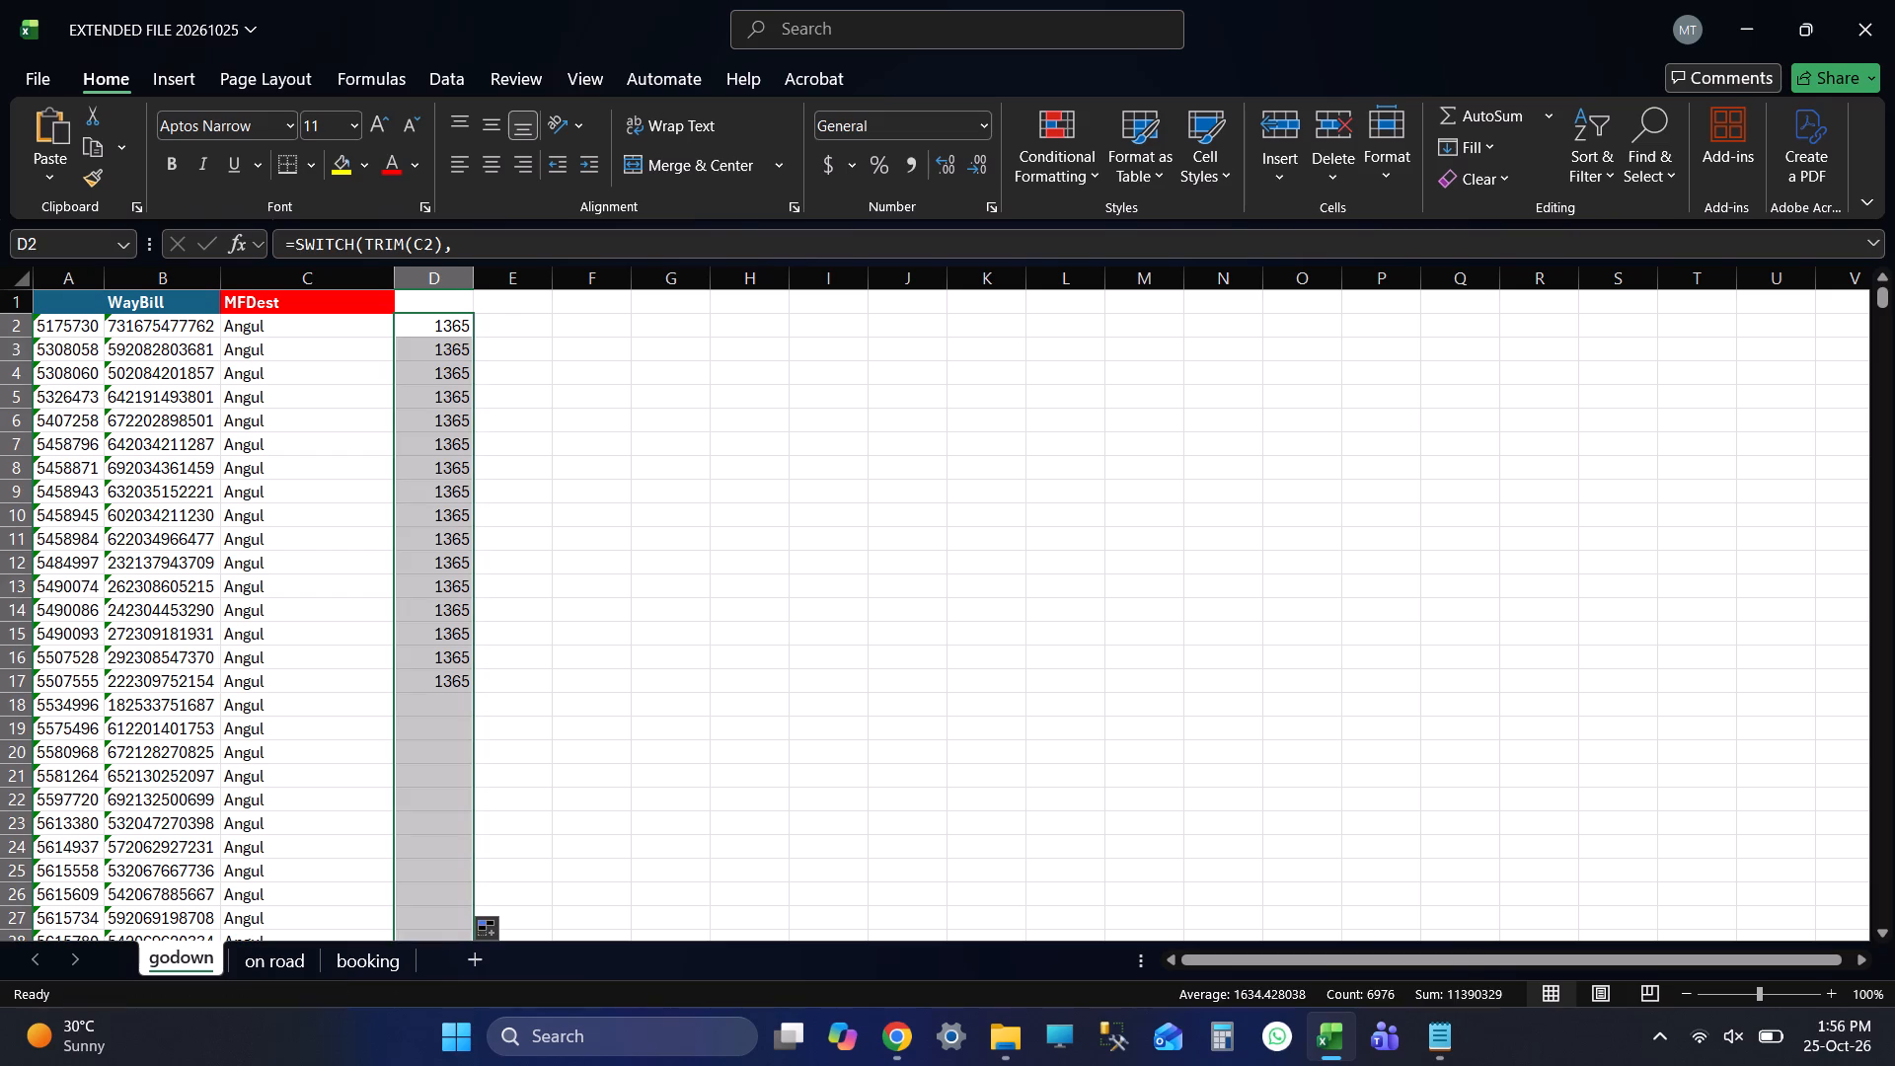
Search the godown sheet for "par", delete the five Party Godown rows, 5542 to 5546, and save the workbook.
left_click(643, 496)
key("ctrl+f")
type("par")
key("Return")
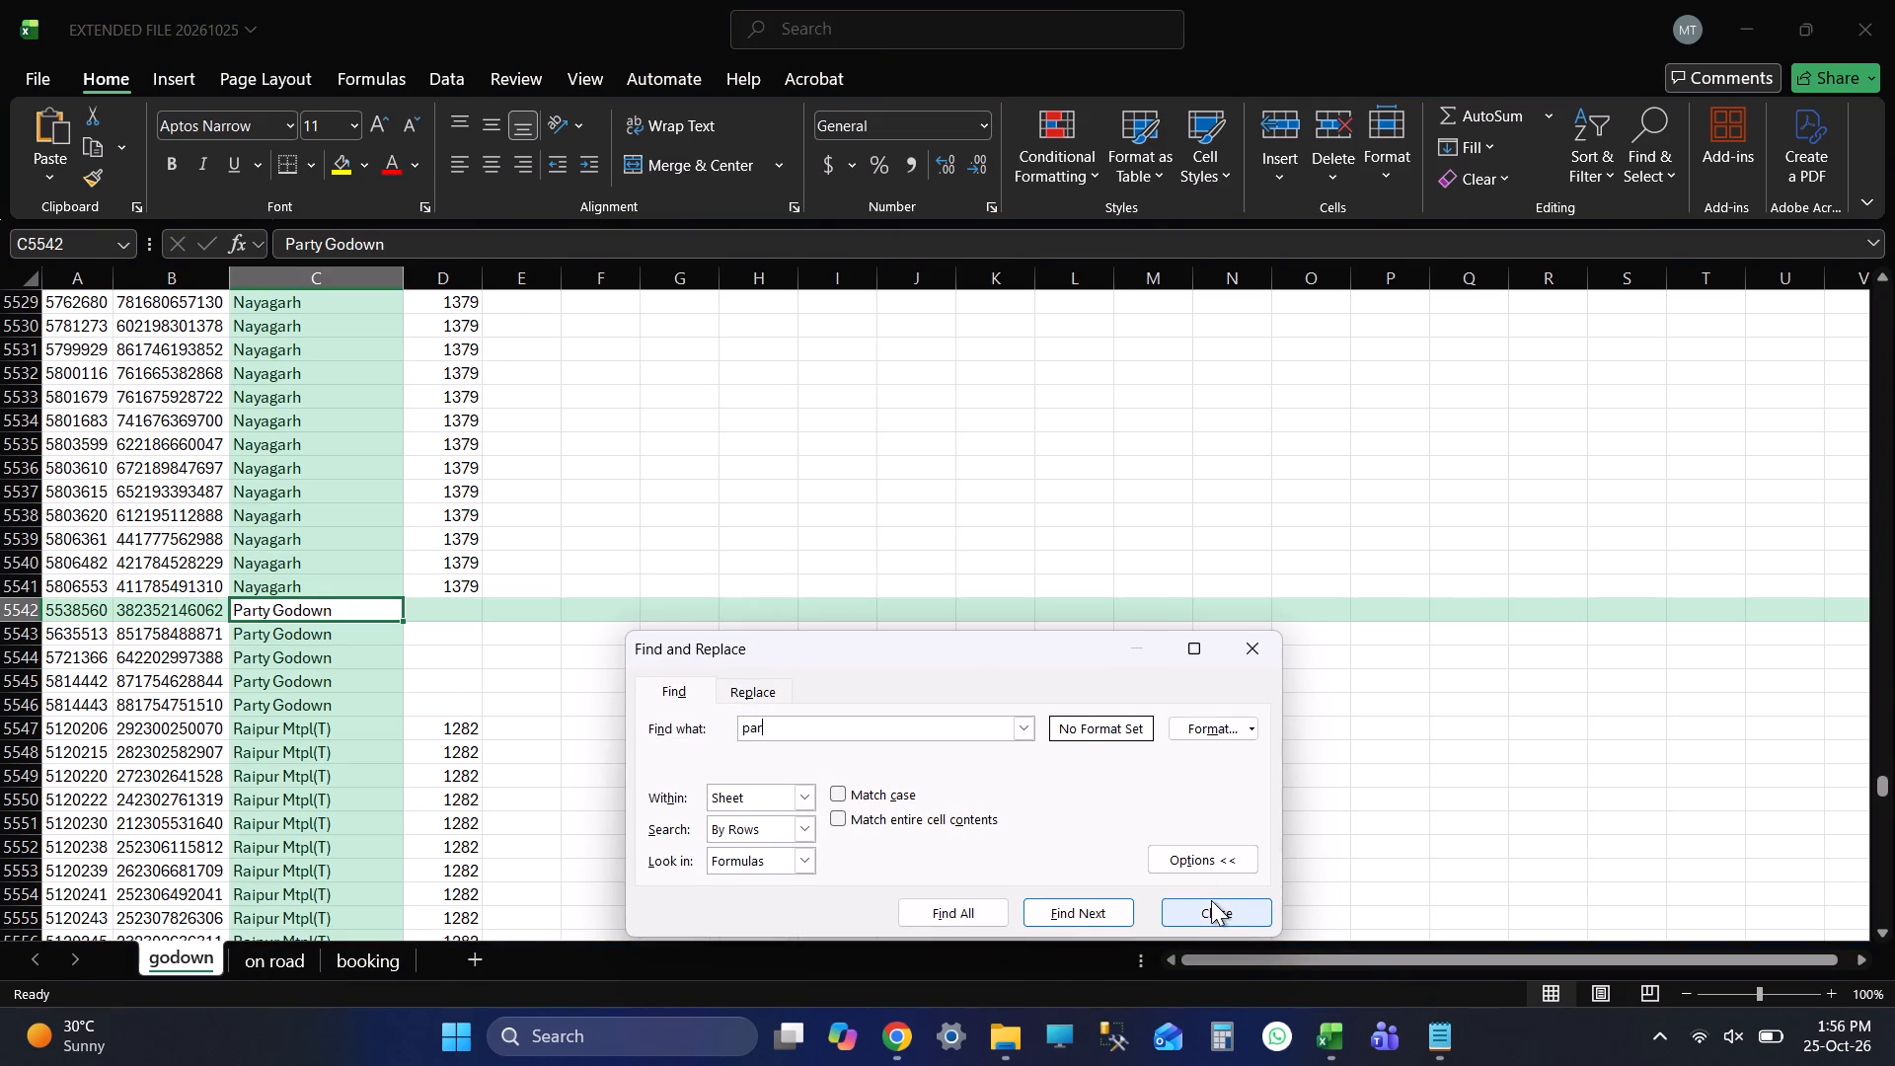
left_click(1211, 906)
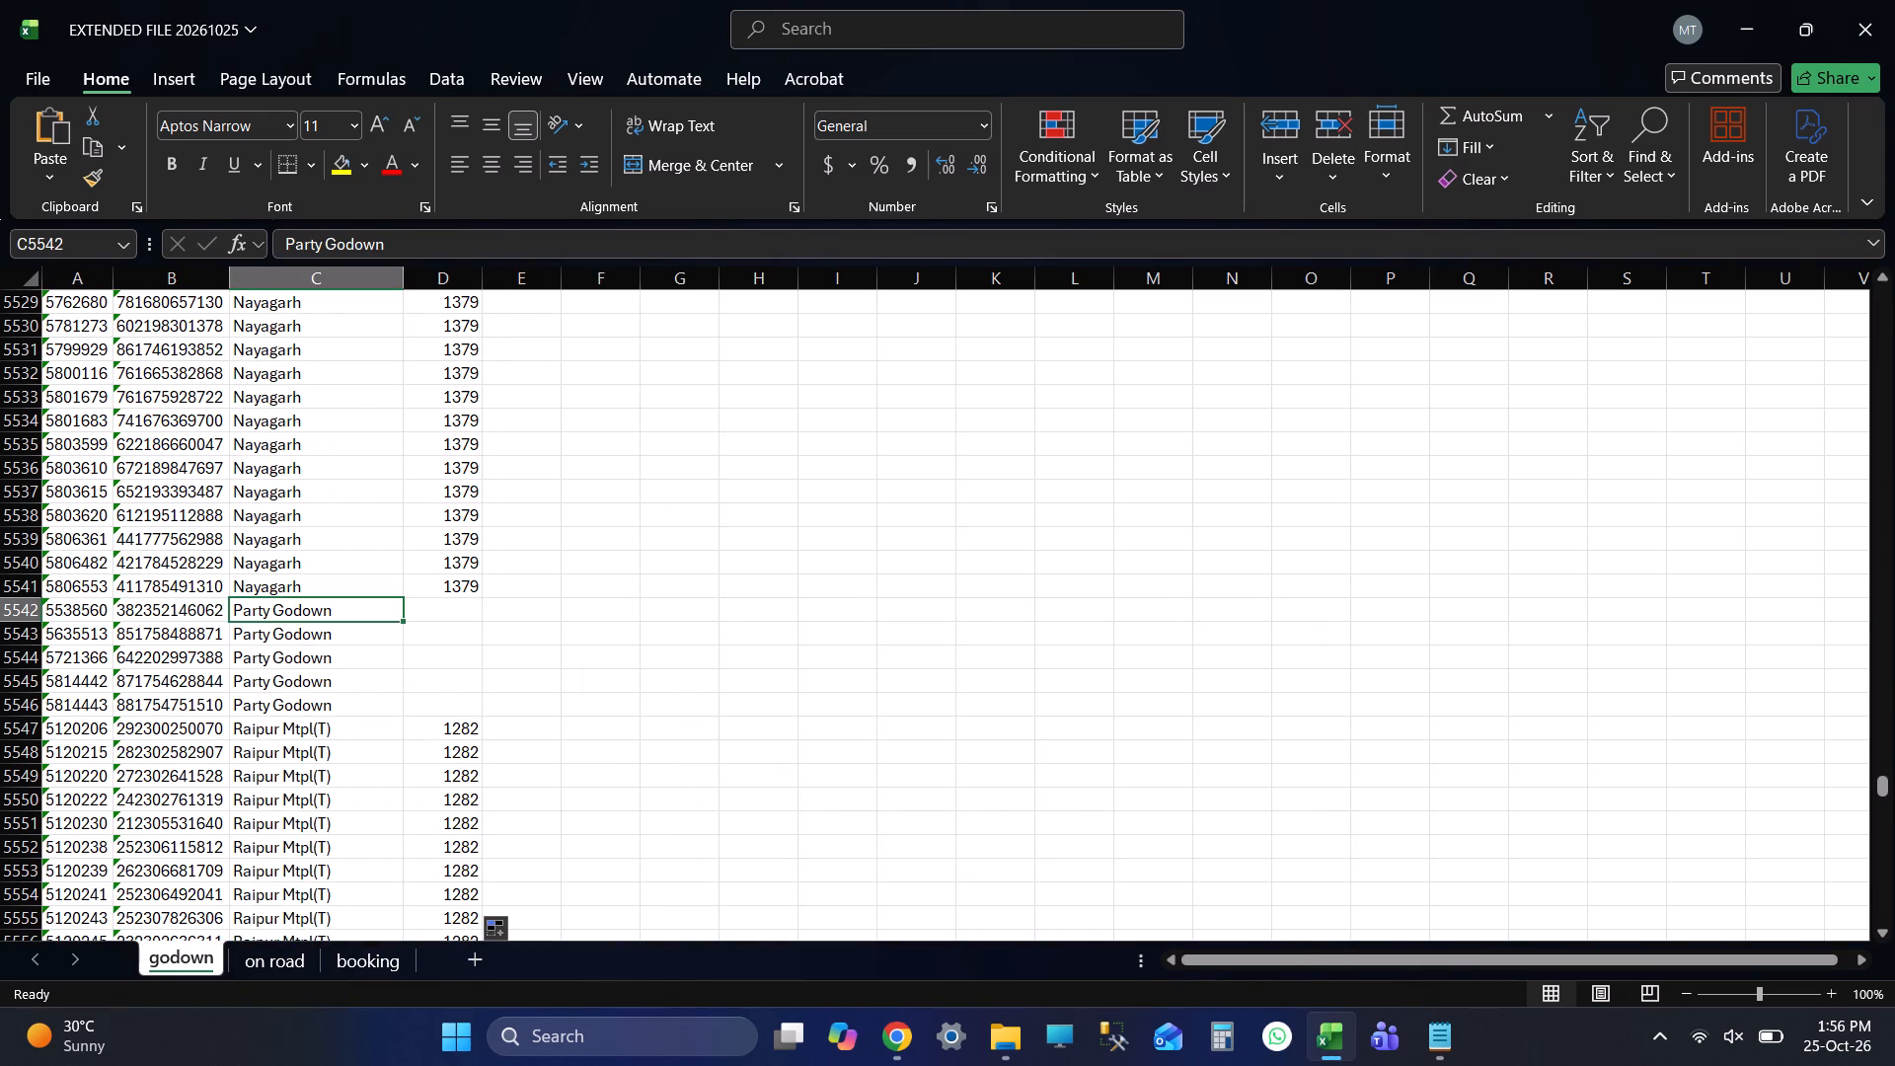
left_click(8, 610)
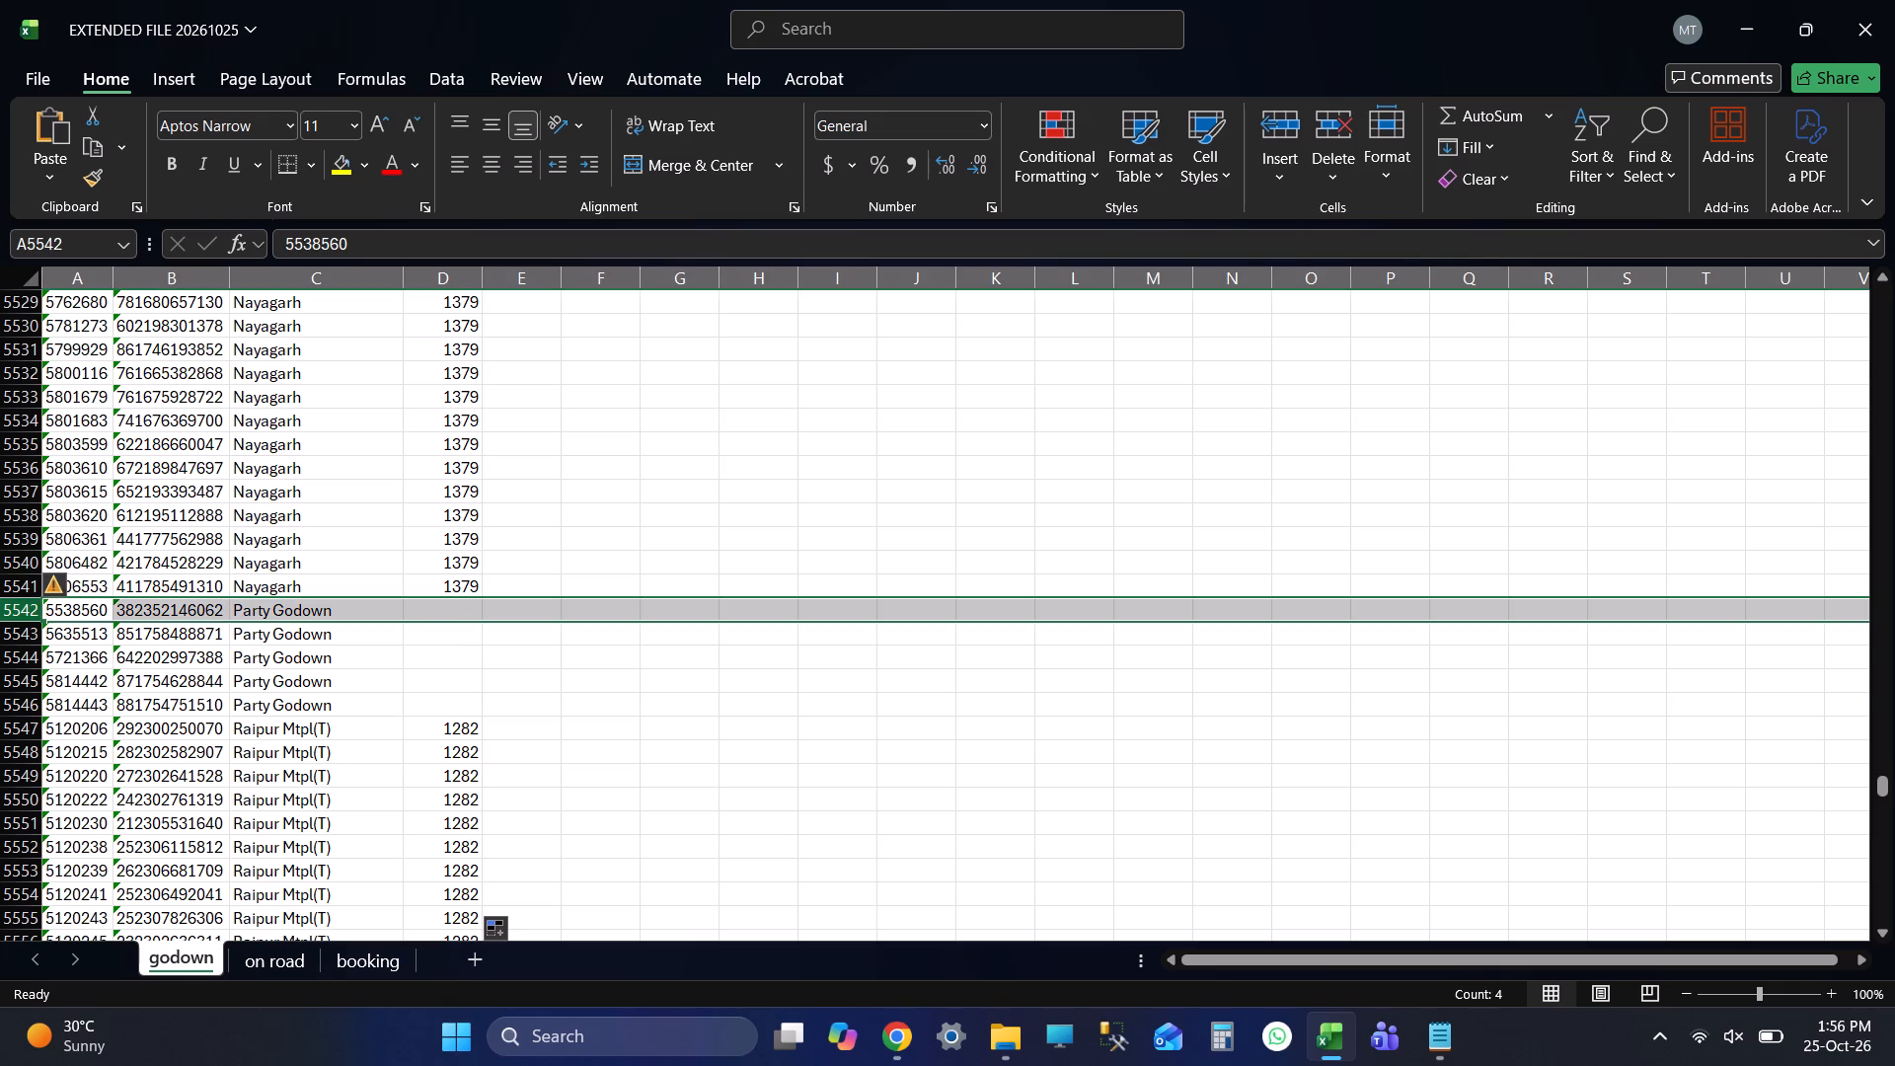
key("shift+Down")
key("shift+Down")
key("shift+Down")
key("shift+Down")
key("ctrl+minus")
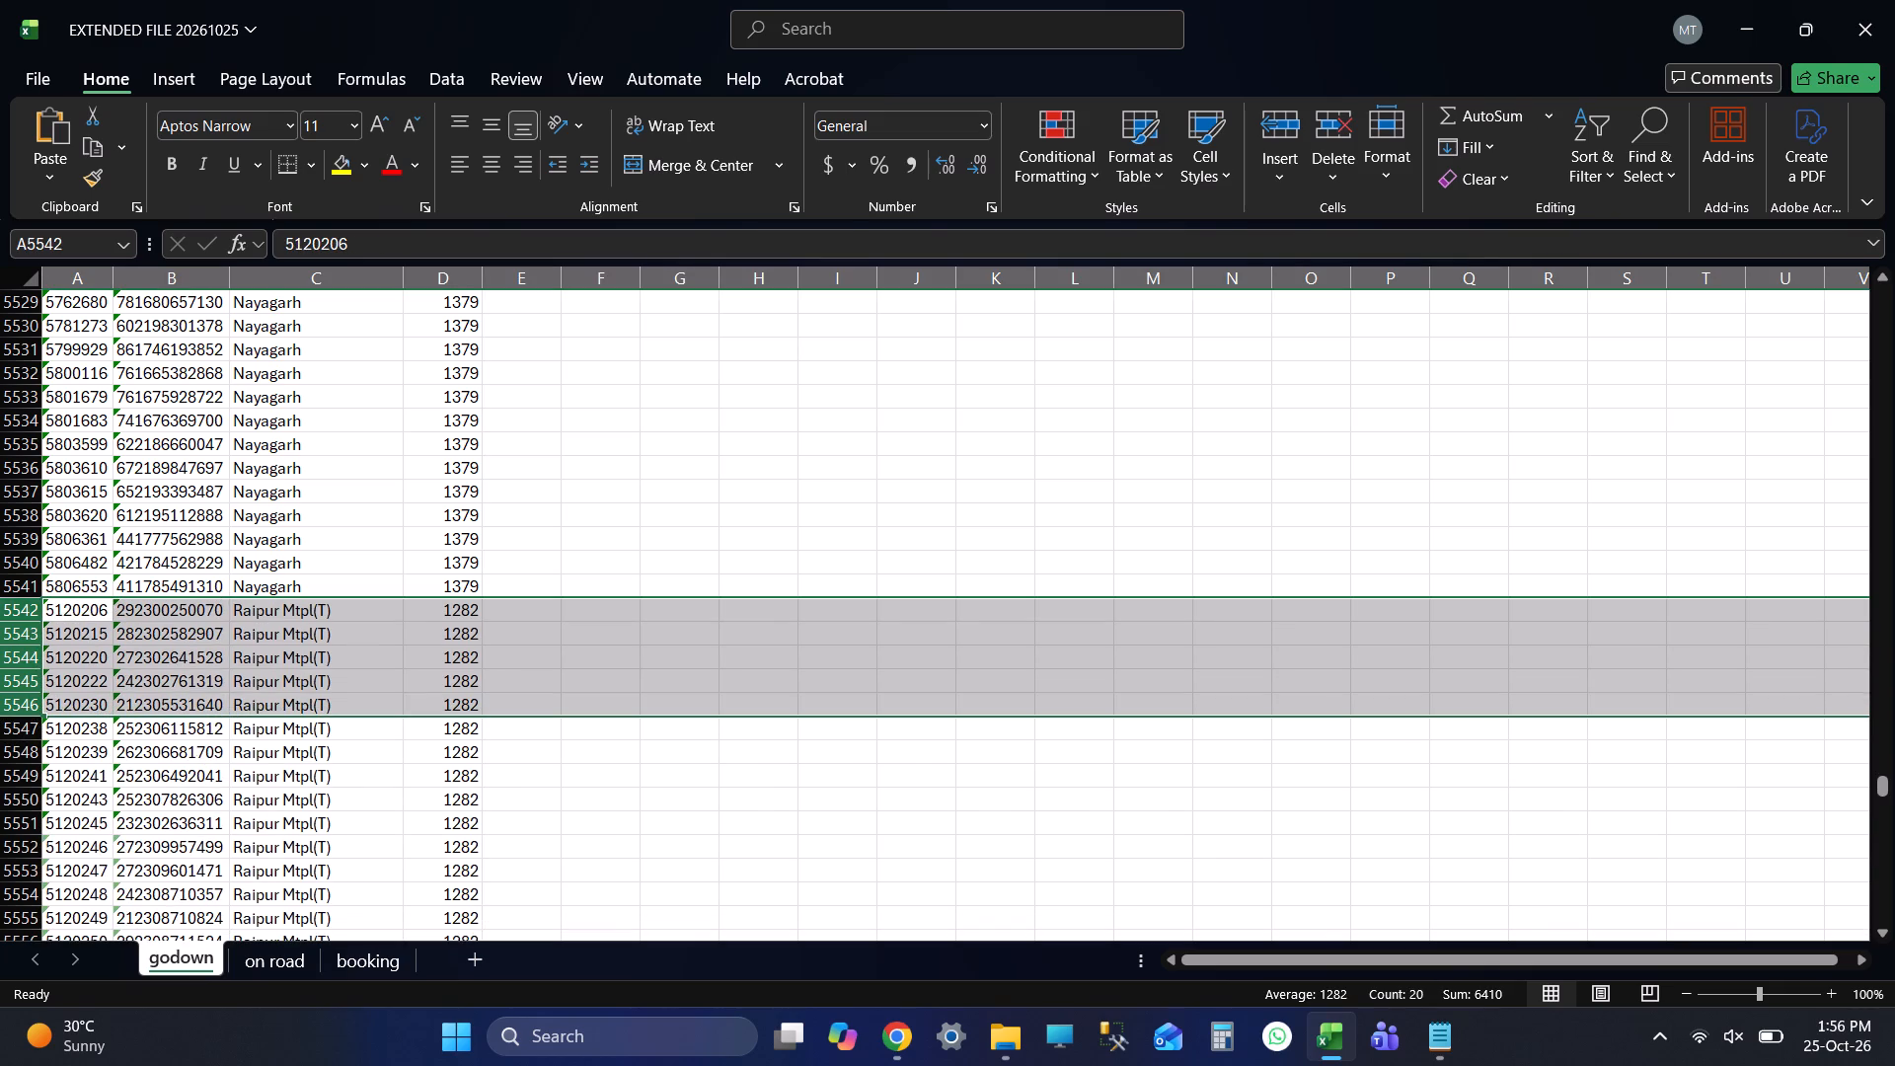
left_click(621, 416)
key("ctrl+s")
Search the godown sheet for "bhi", move the Bhiwandi row 2014 to row 4 of the booking sheet, and save the workbook.
key("ctrl+f")
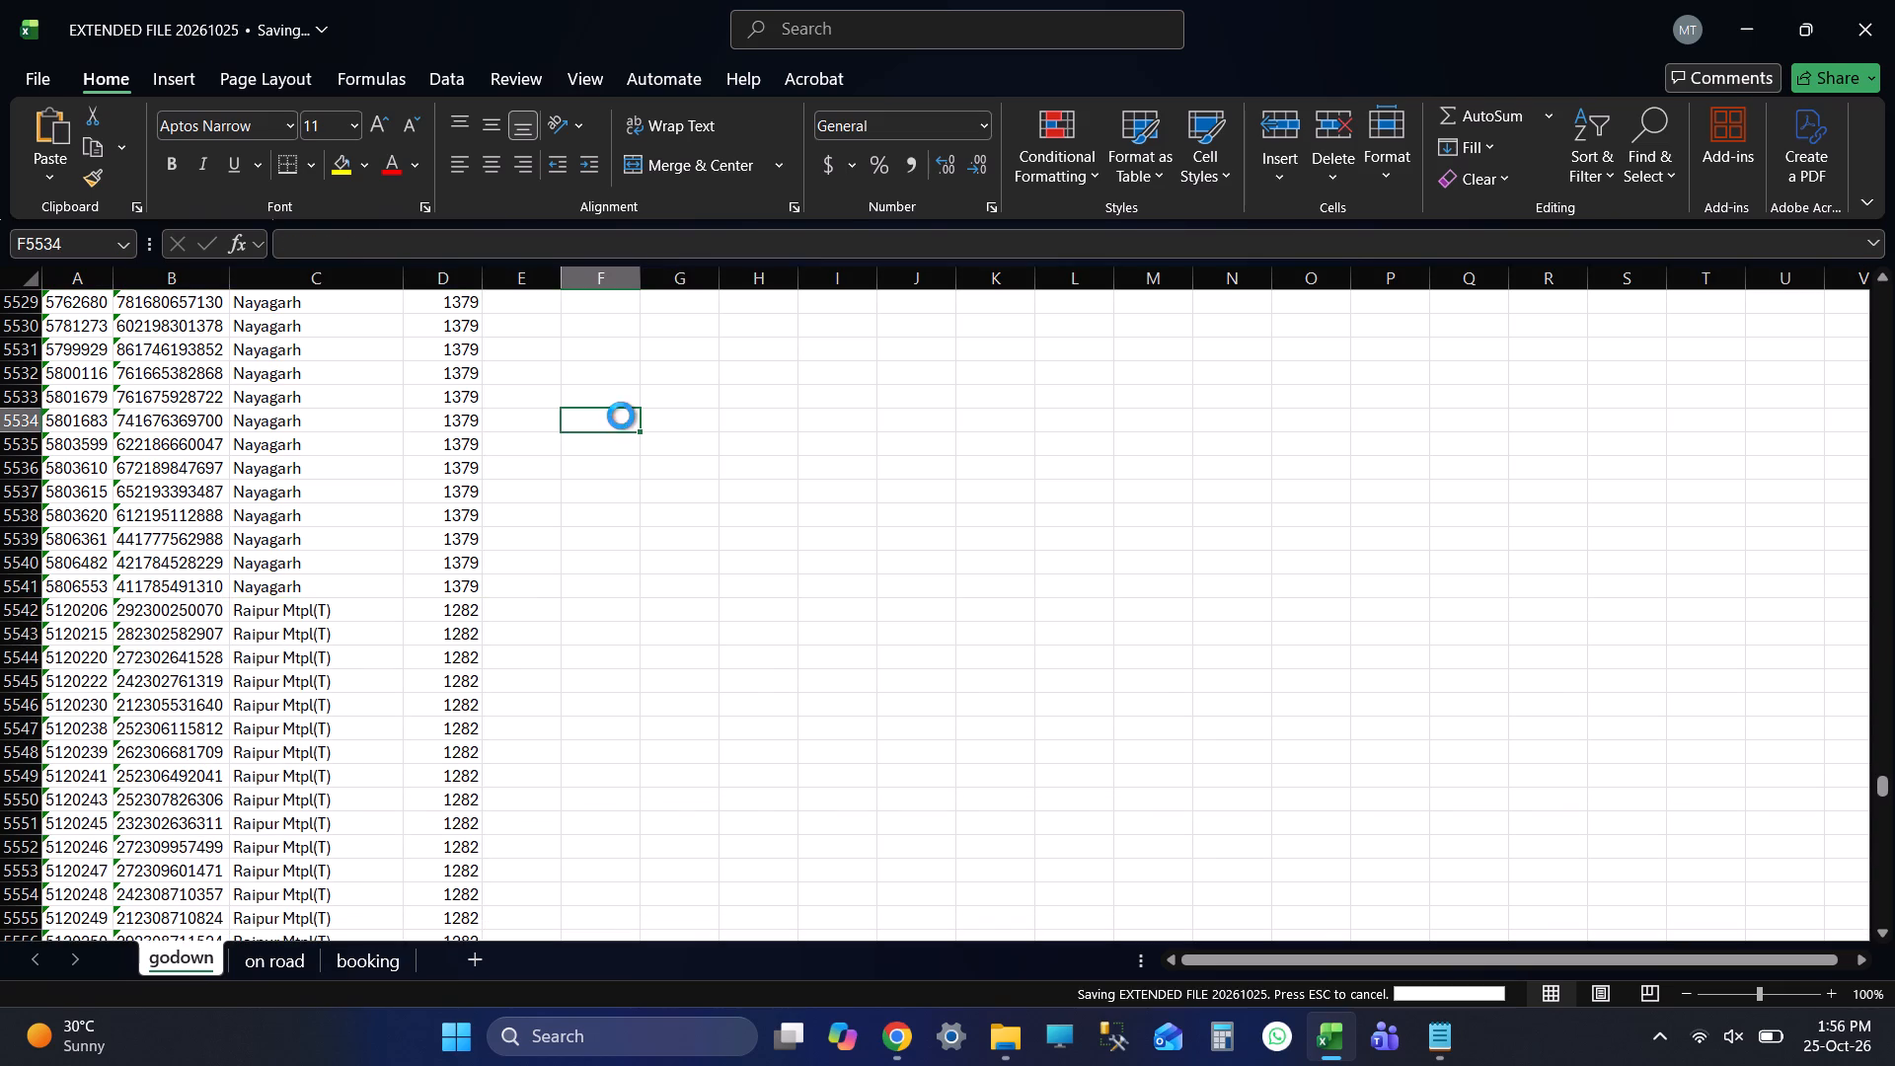
type("bhi")
key("Return")
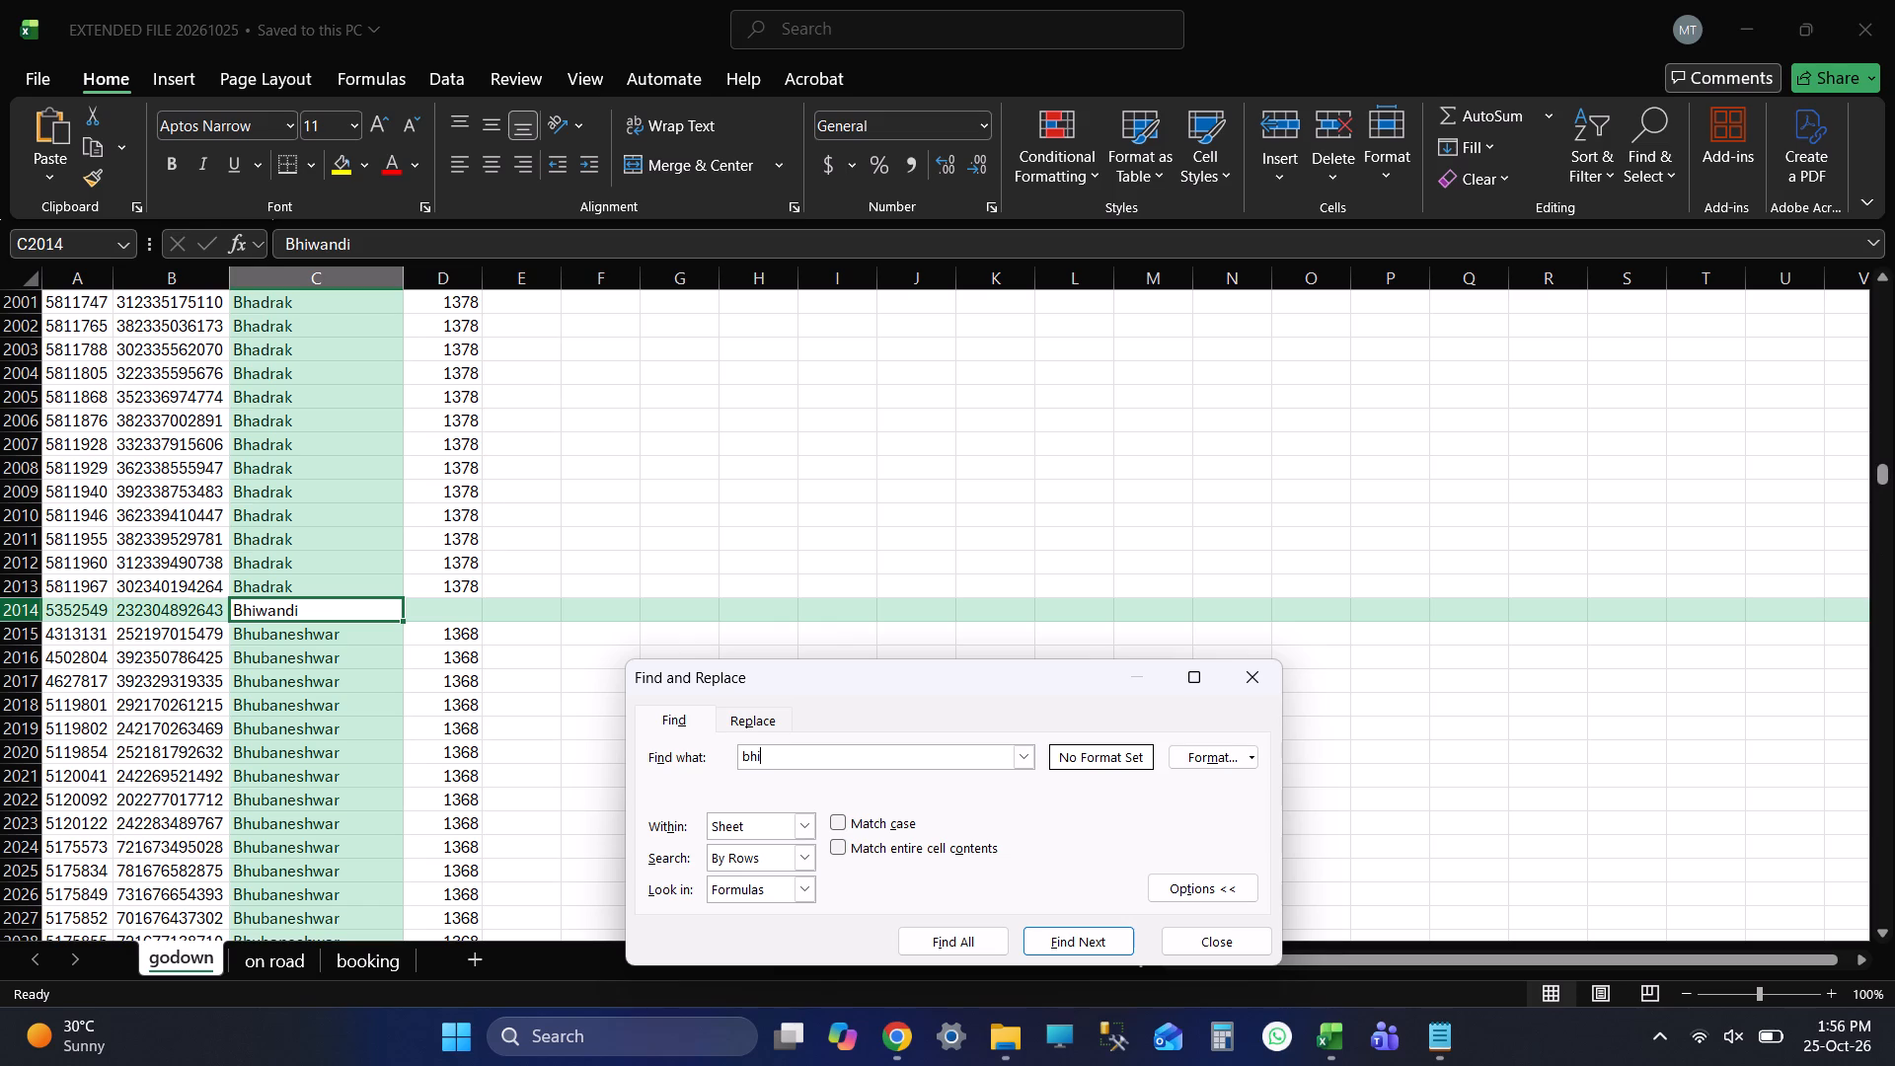
left_click(27, 608)
key("ctrl+x")
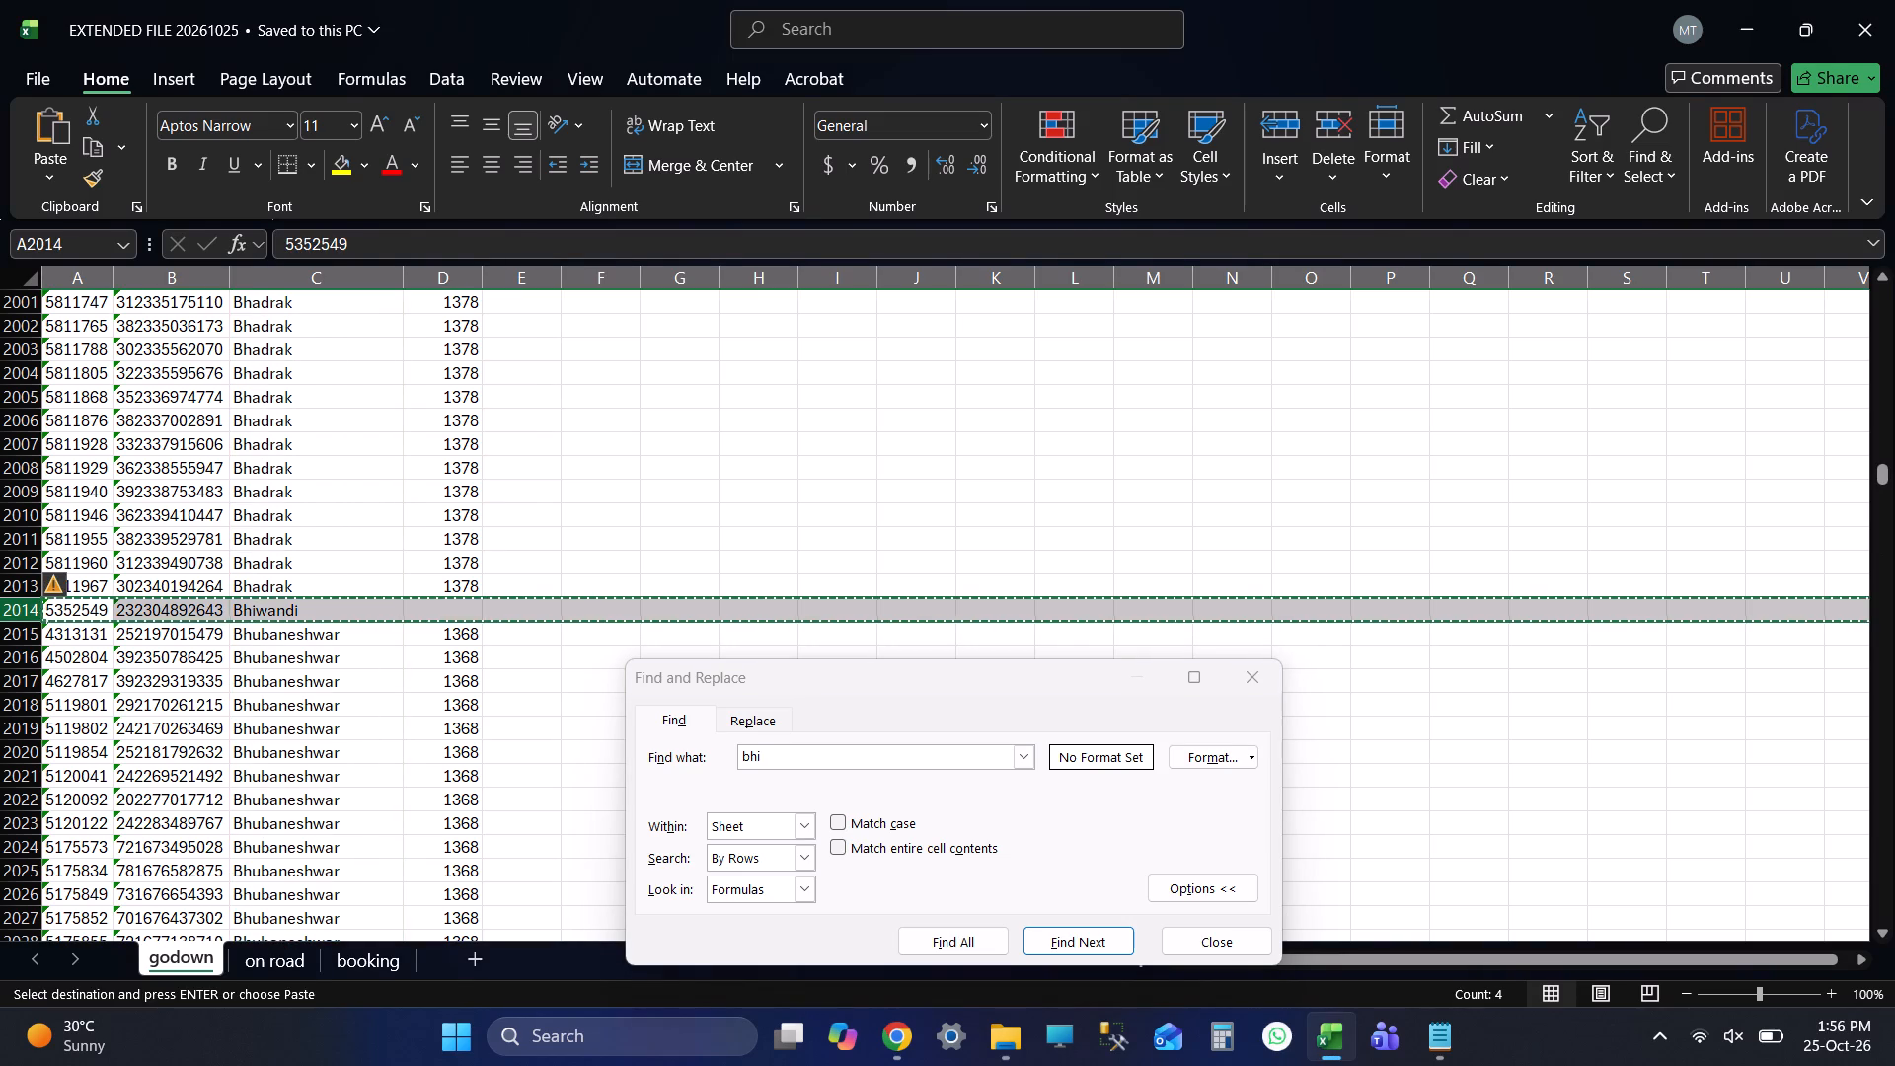
left_click(1217, 952)
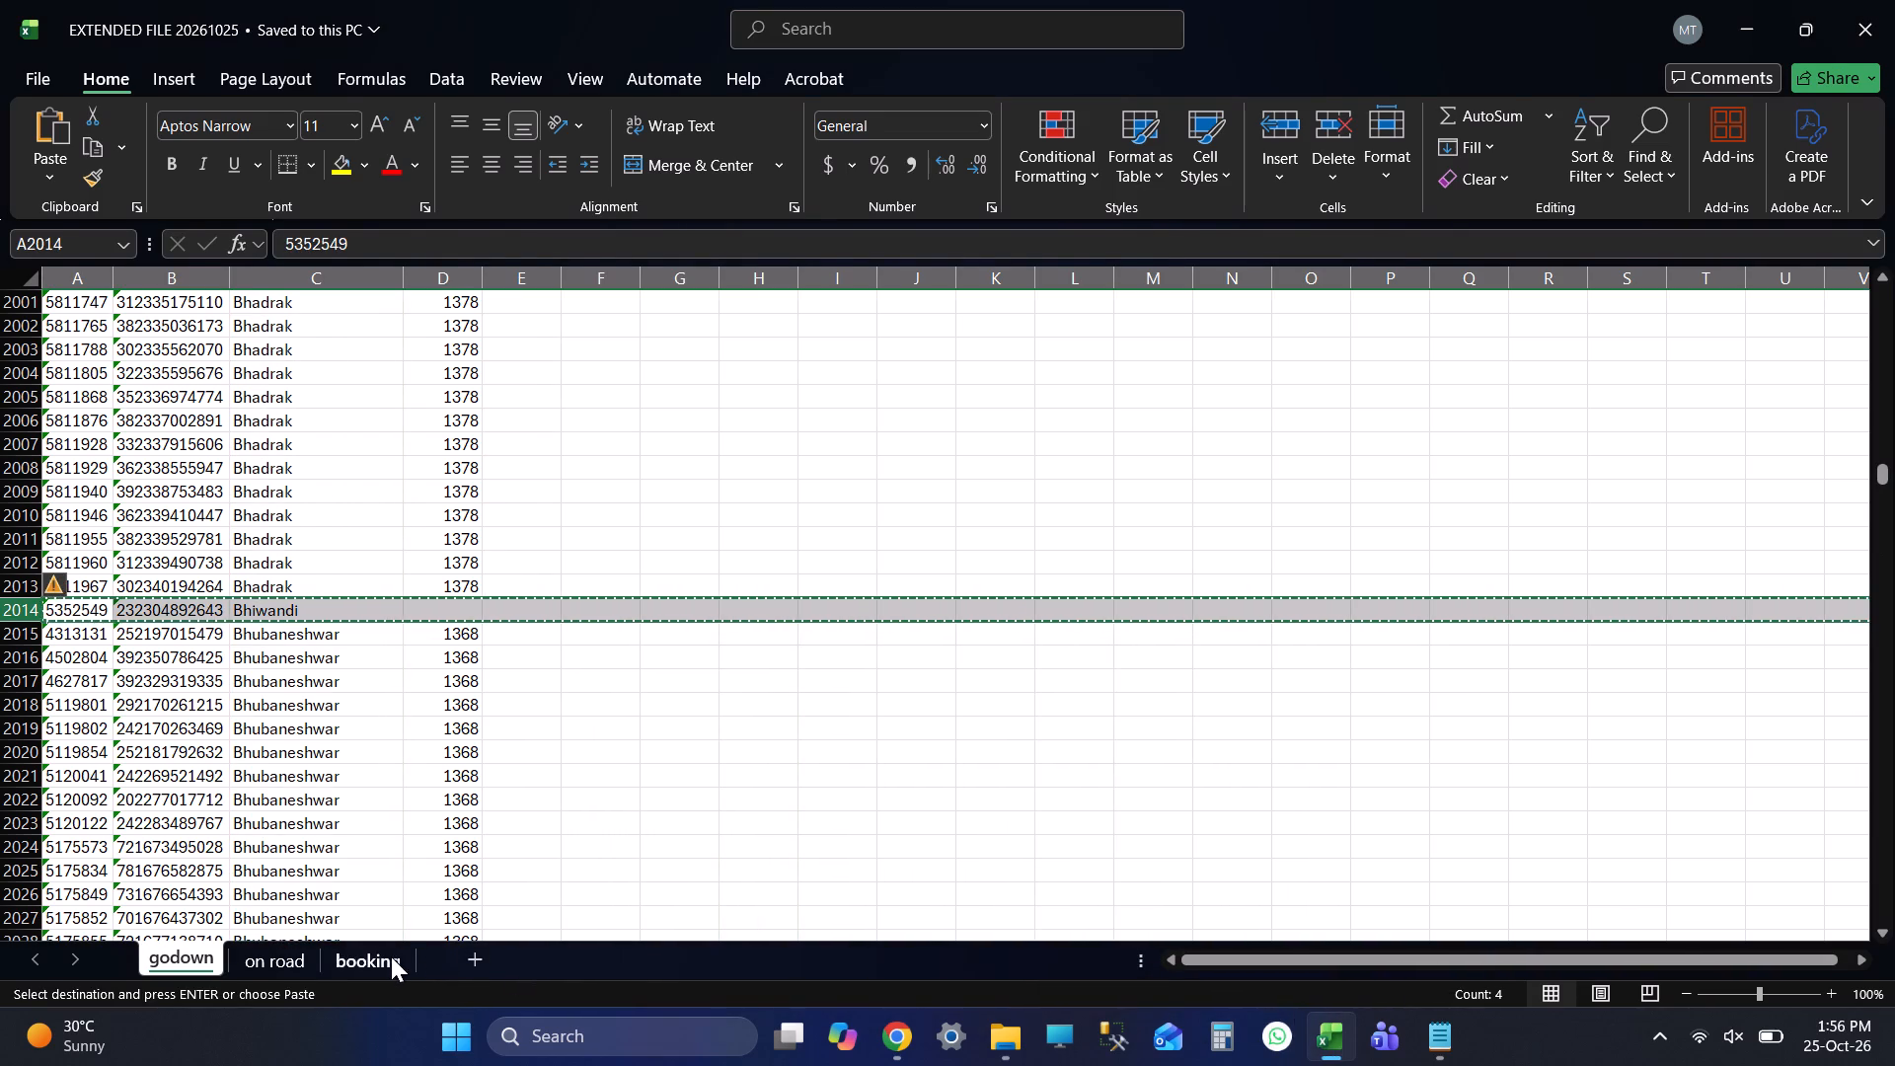
left_click(391, 956)
left_click(88, 475)
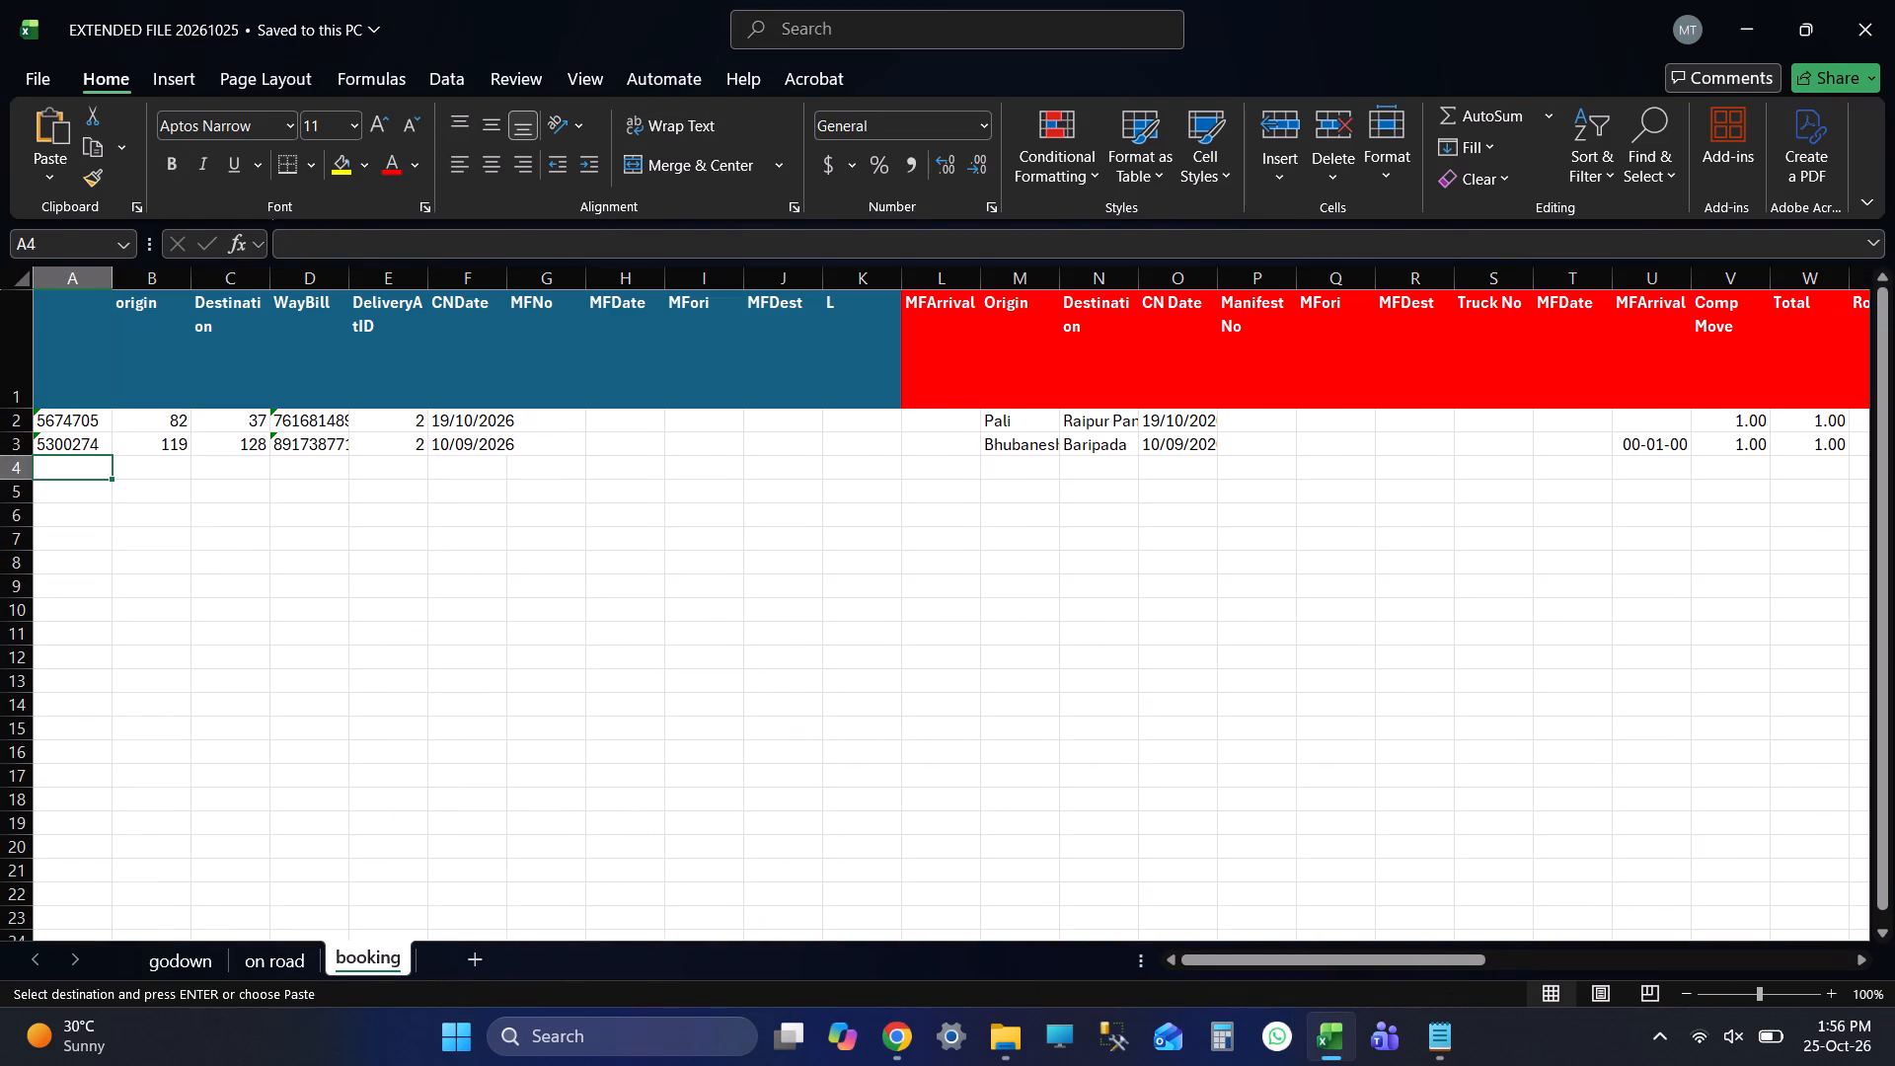
key("ctrl+v")
left_click(135, 562)
key("ctrl+s")
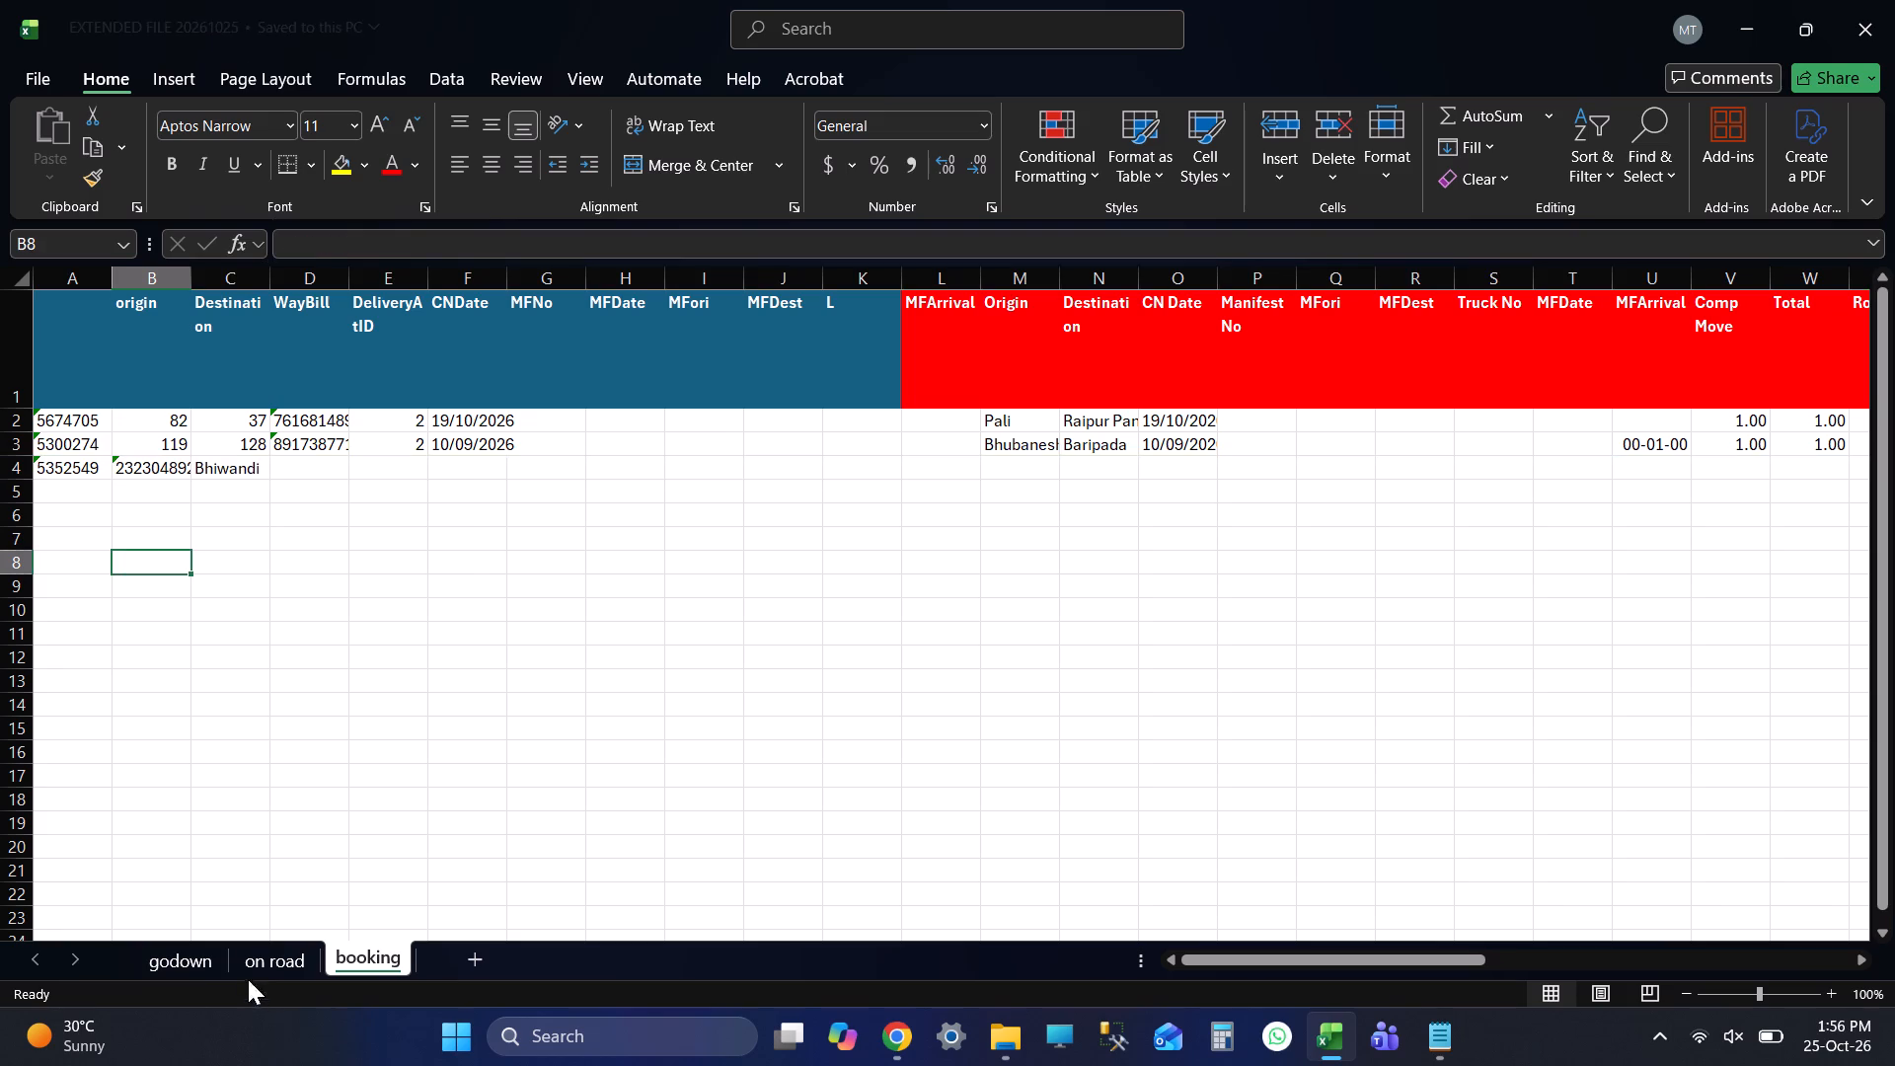
Delete the emptied row 2014 from the godown sheet and save the workbook.
left_click(203, 950)
key("ctrl+minus")
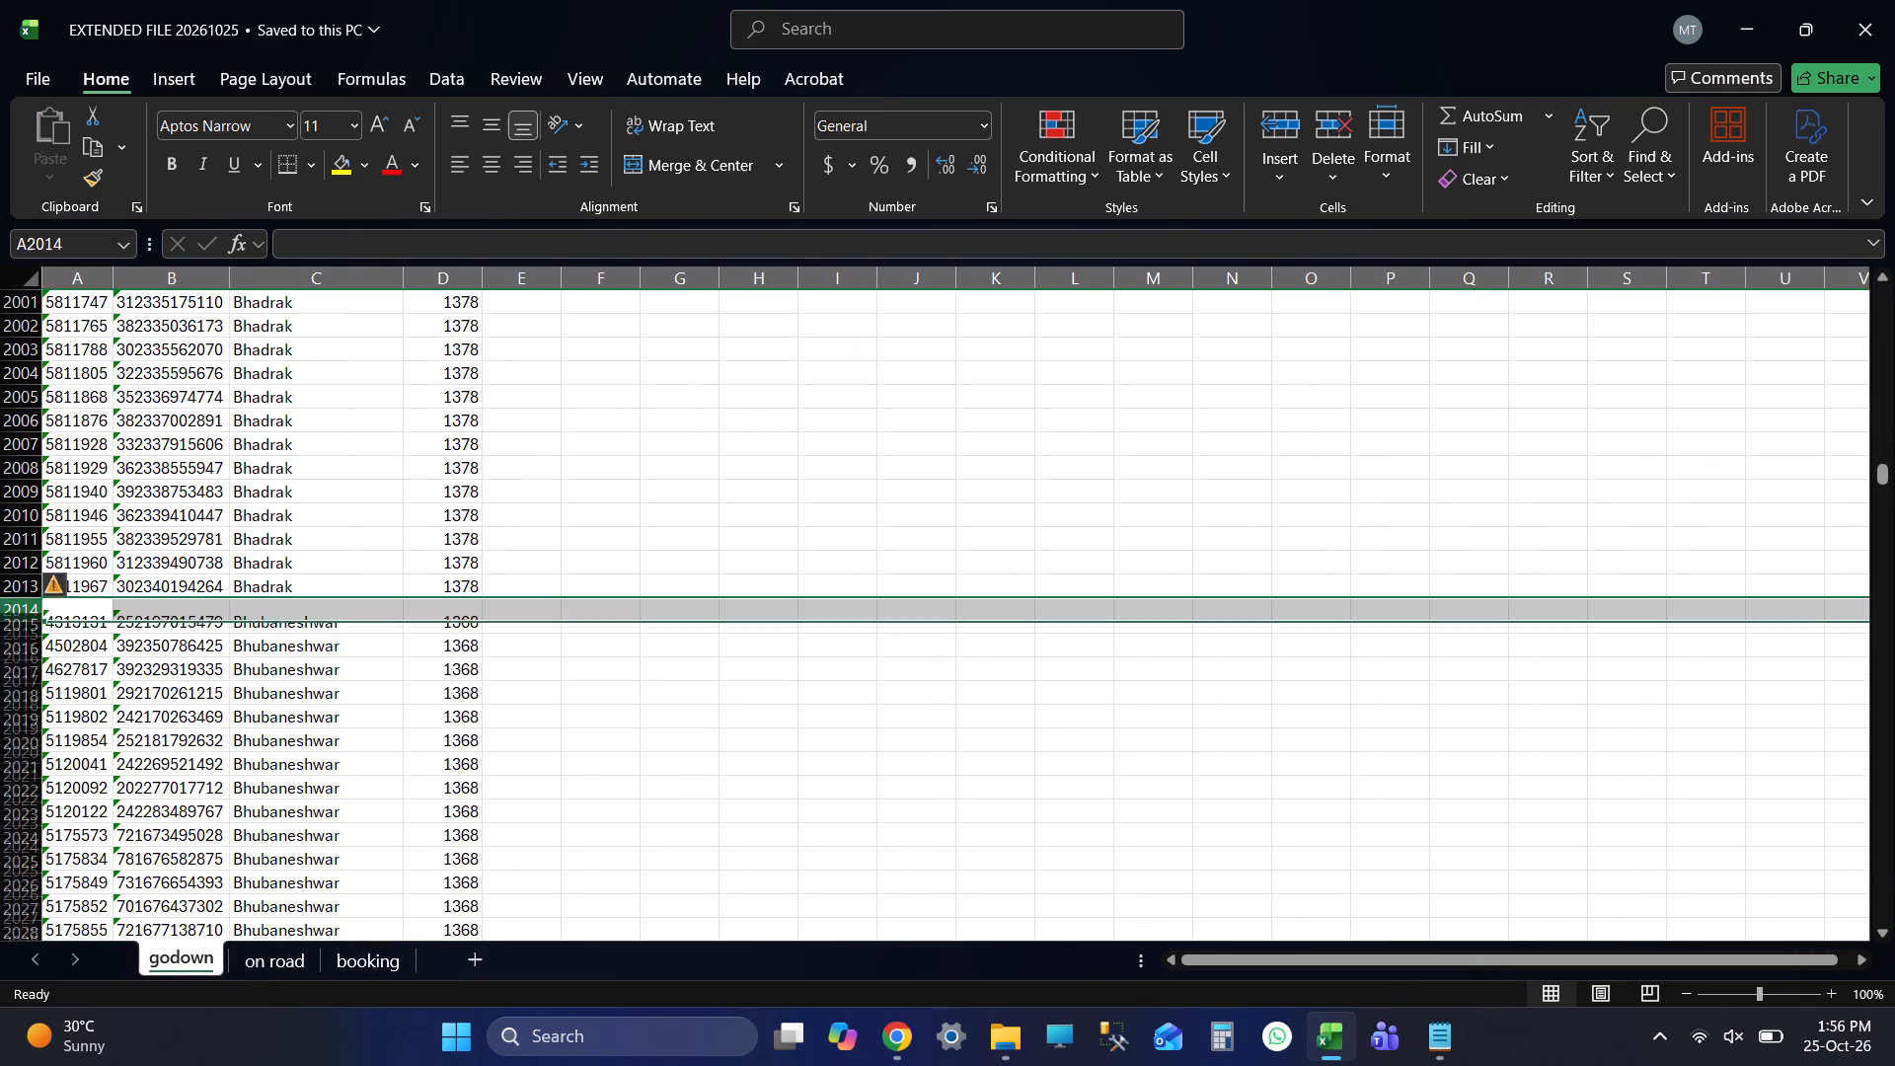
left_click(812, 374)
key("ctrl+s")
Search the godown sheet for "mum", copy the Mumbai row 5341 to row 5 of the booking sheet, and save.
key("ctrl+f")
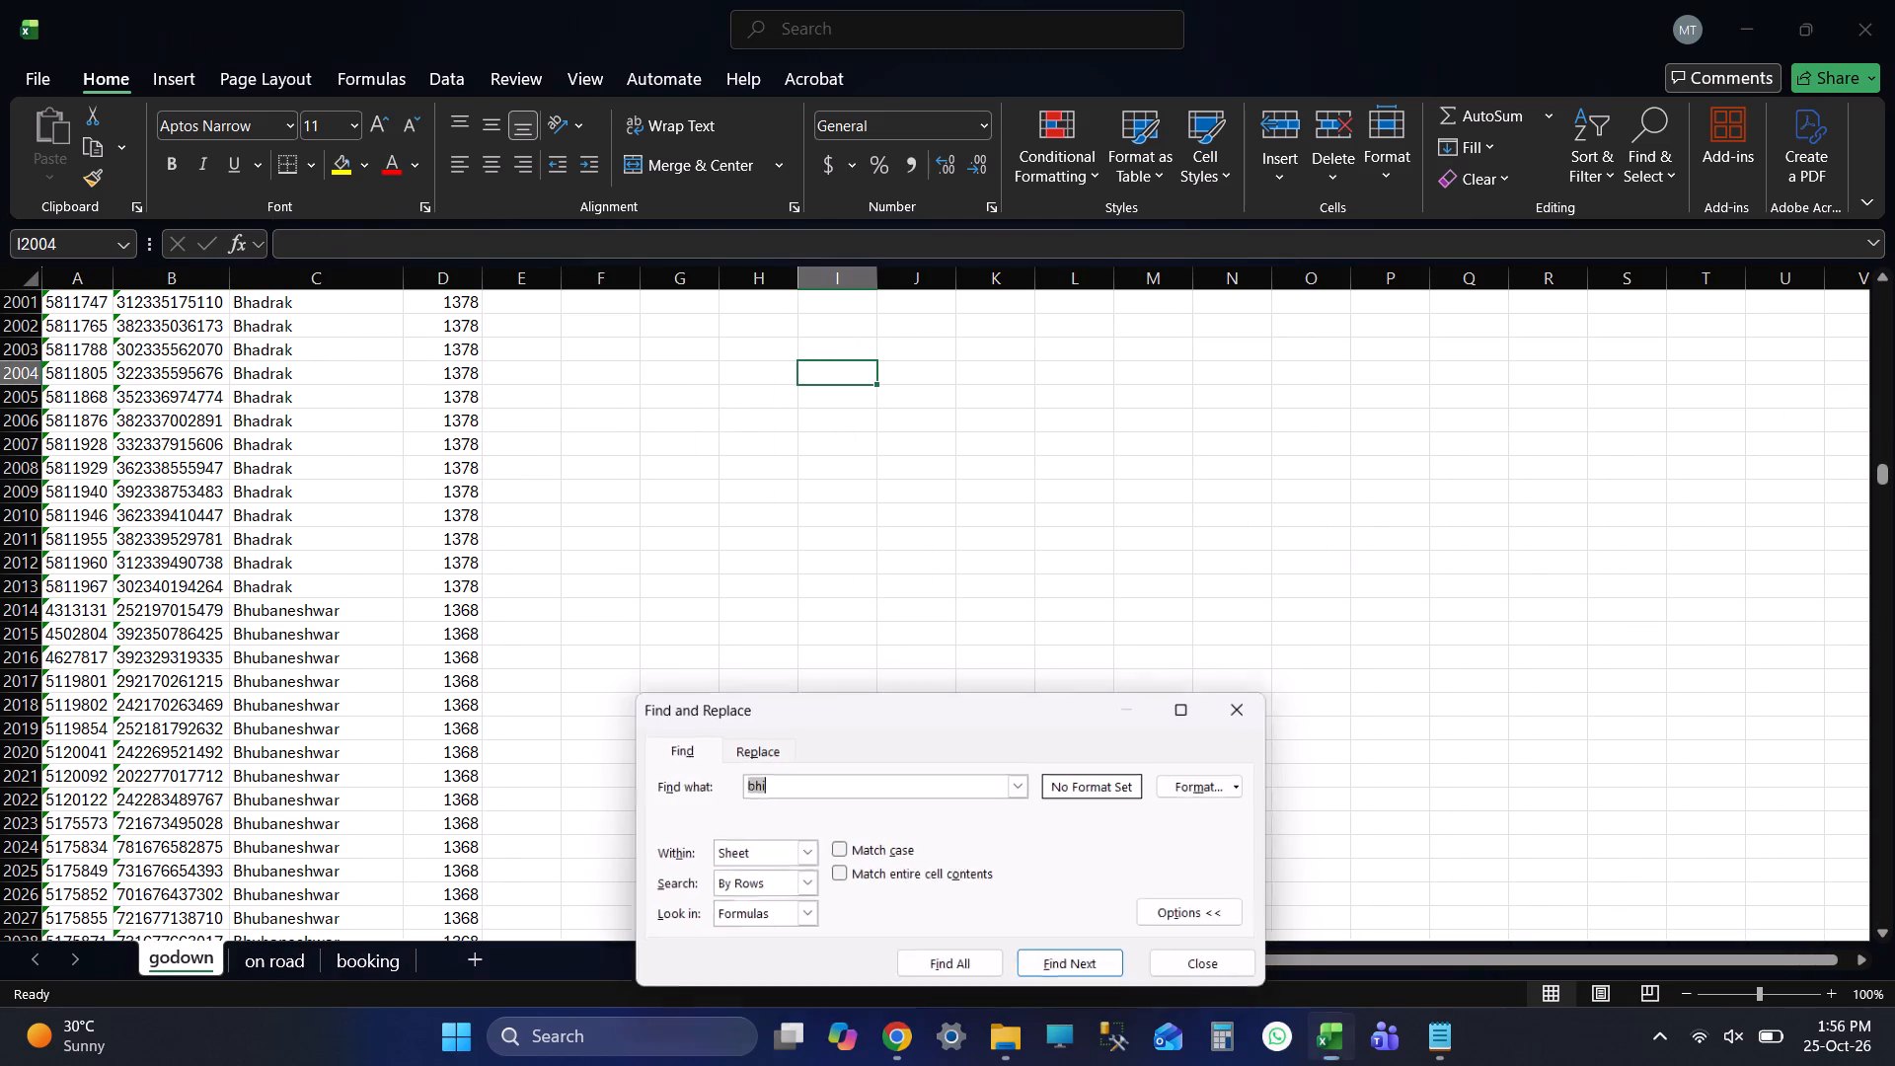
type("mum")
key("Return")
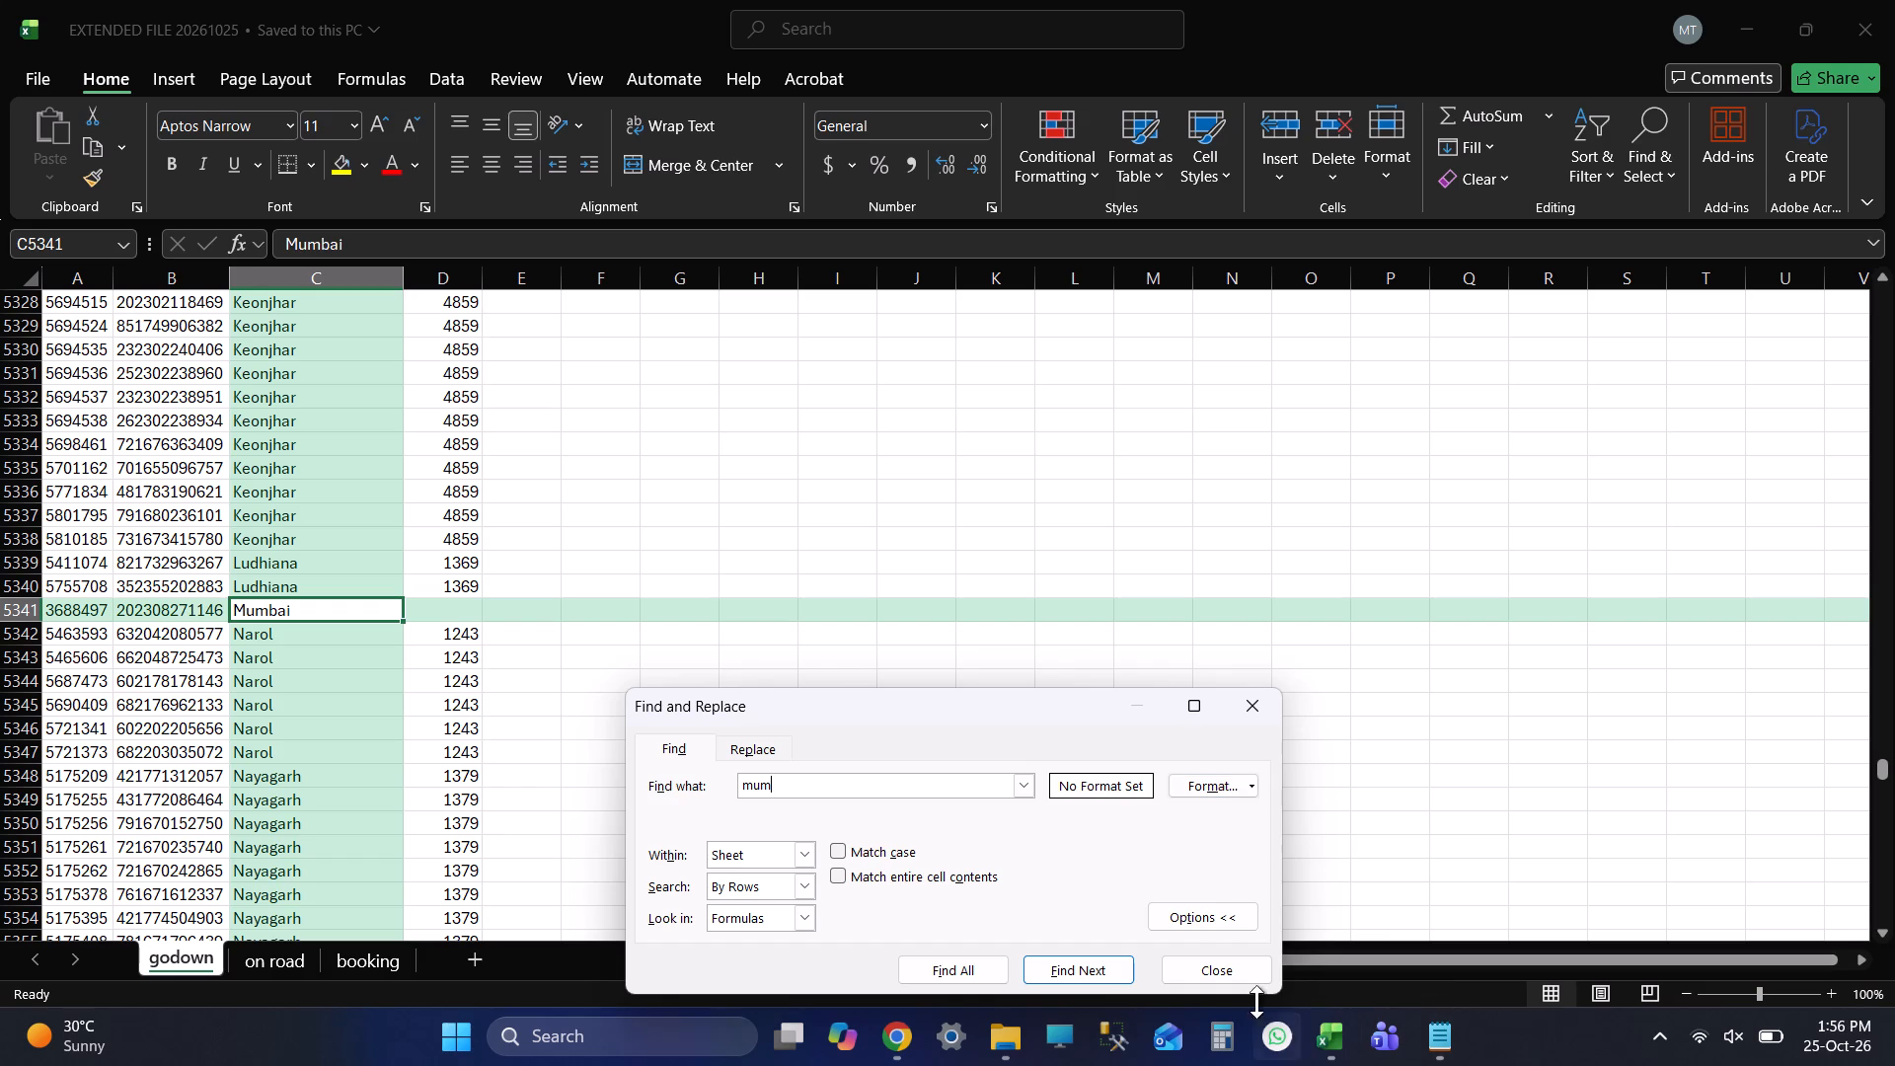
left_click(1227, 963)
left_click(20, 614)
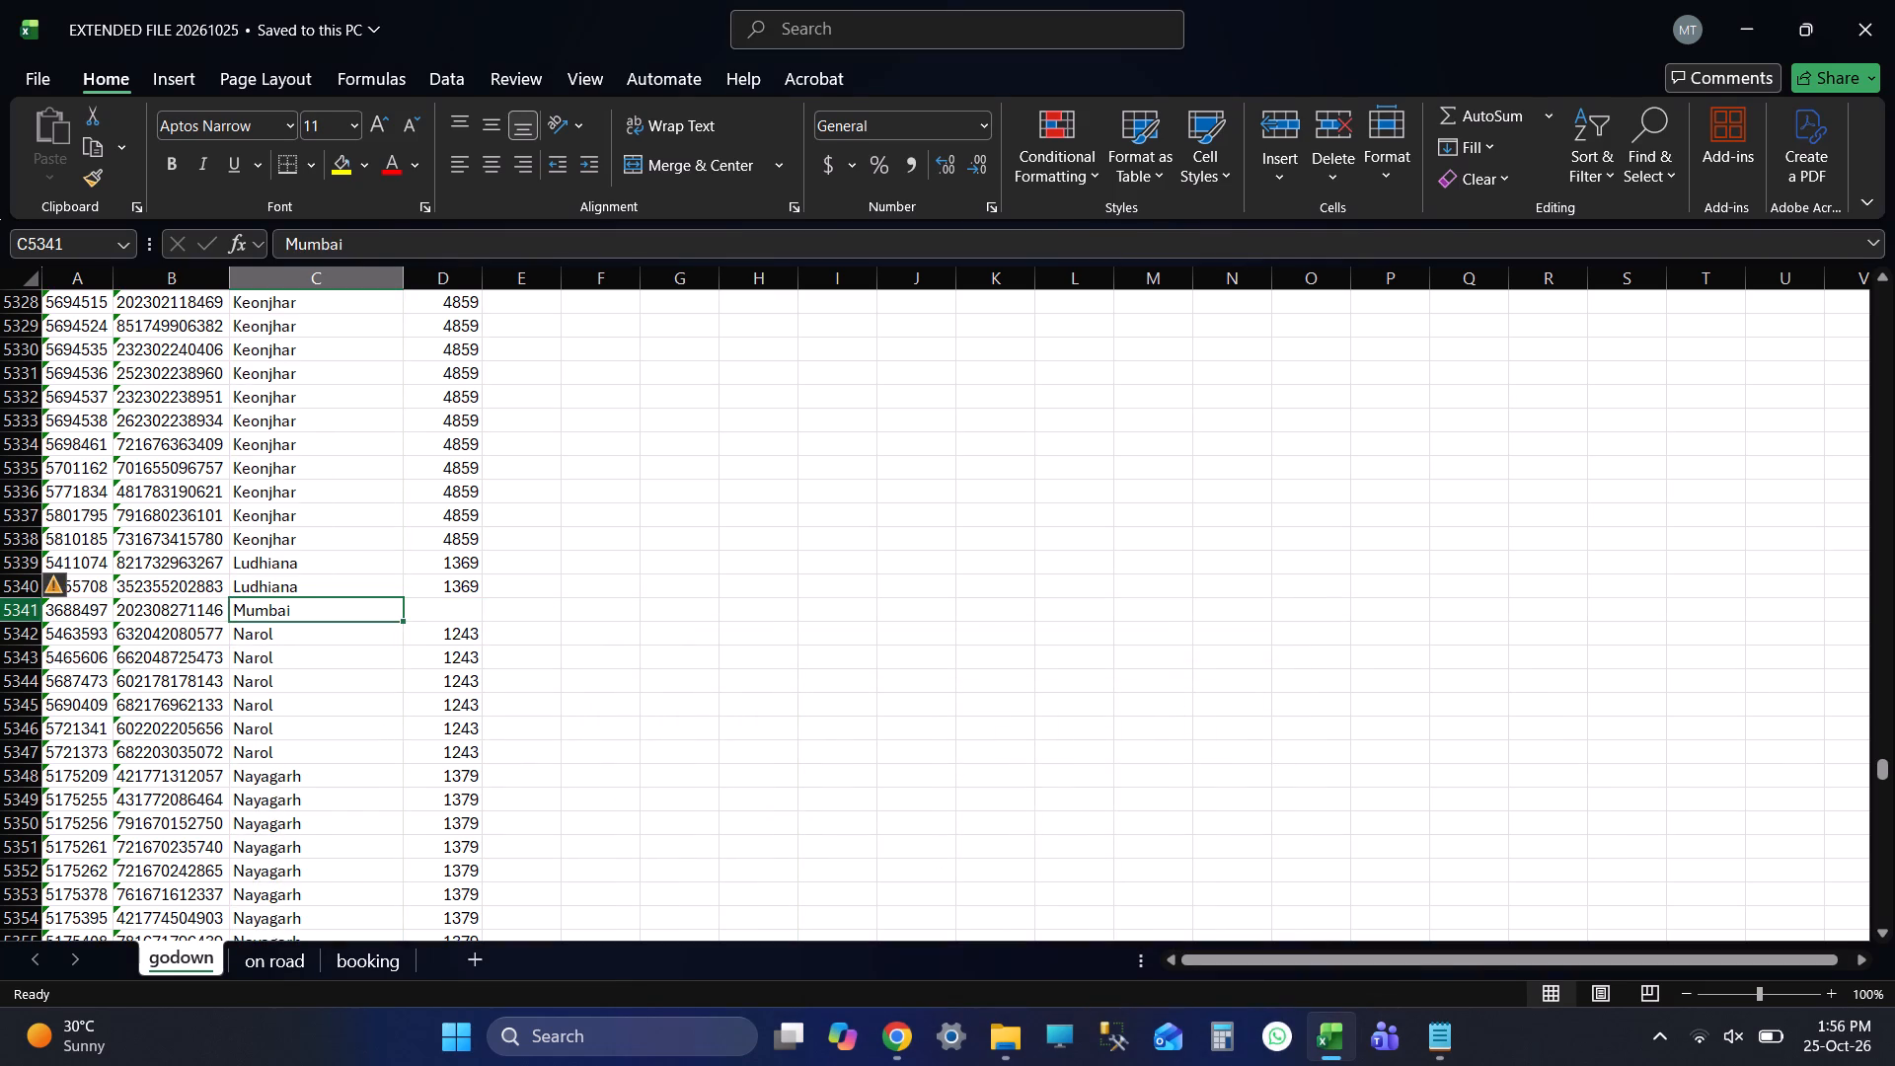
key("ctrl+c")
left_click(364, 954)
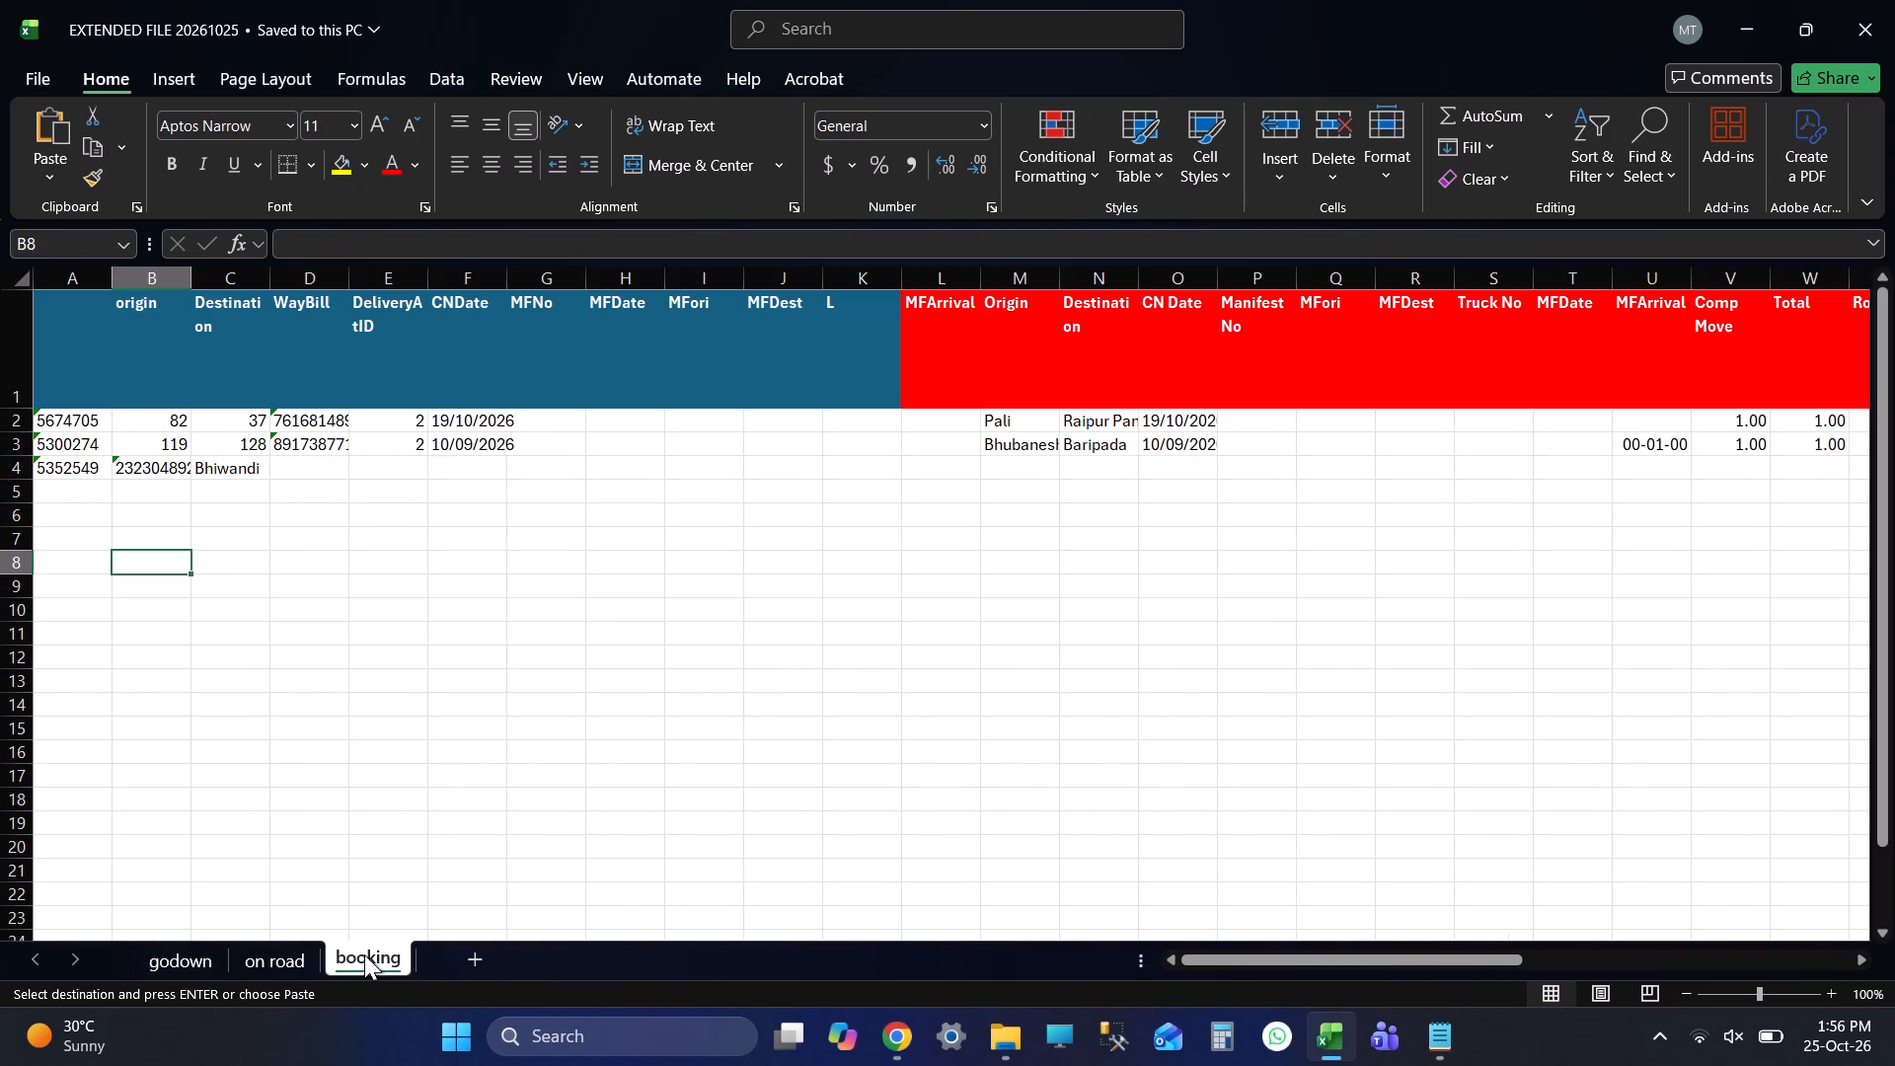
left_click(57, 493)
key("ctrl+v")
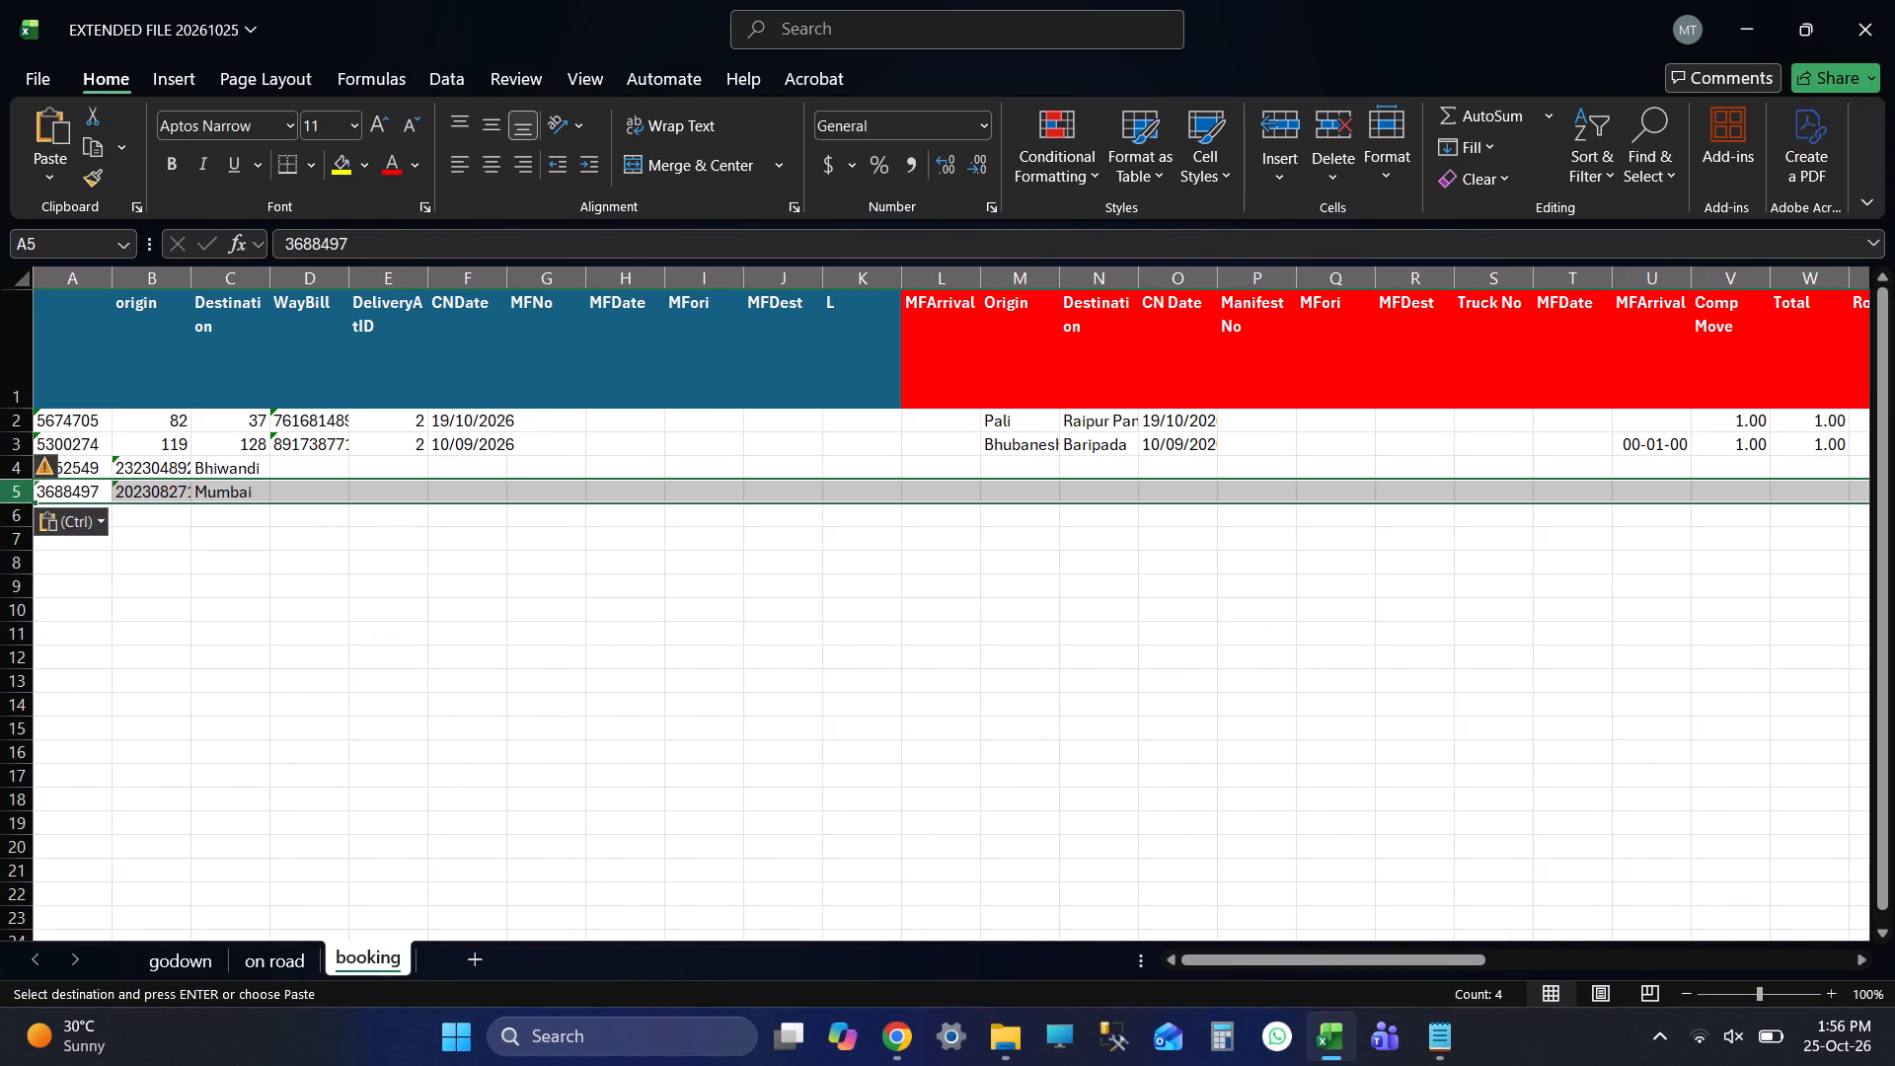
left_click(258, 607)
key("ctrl+s")
Delete the copied Mumbai row 5341 from the godown sheet and save the workbook.
left_click(168, 964)
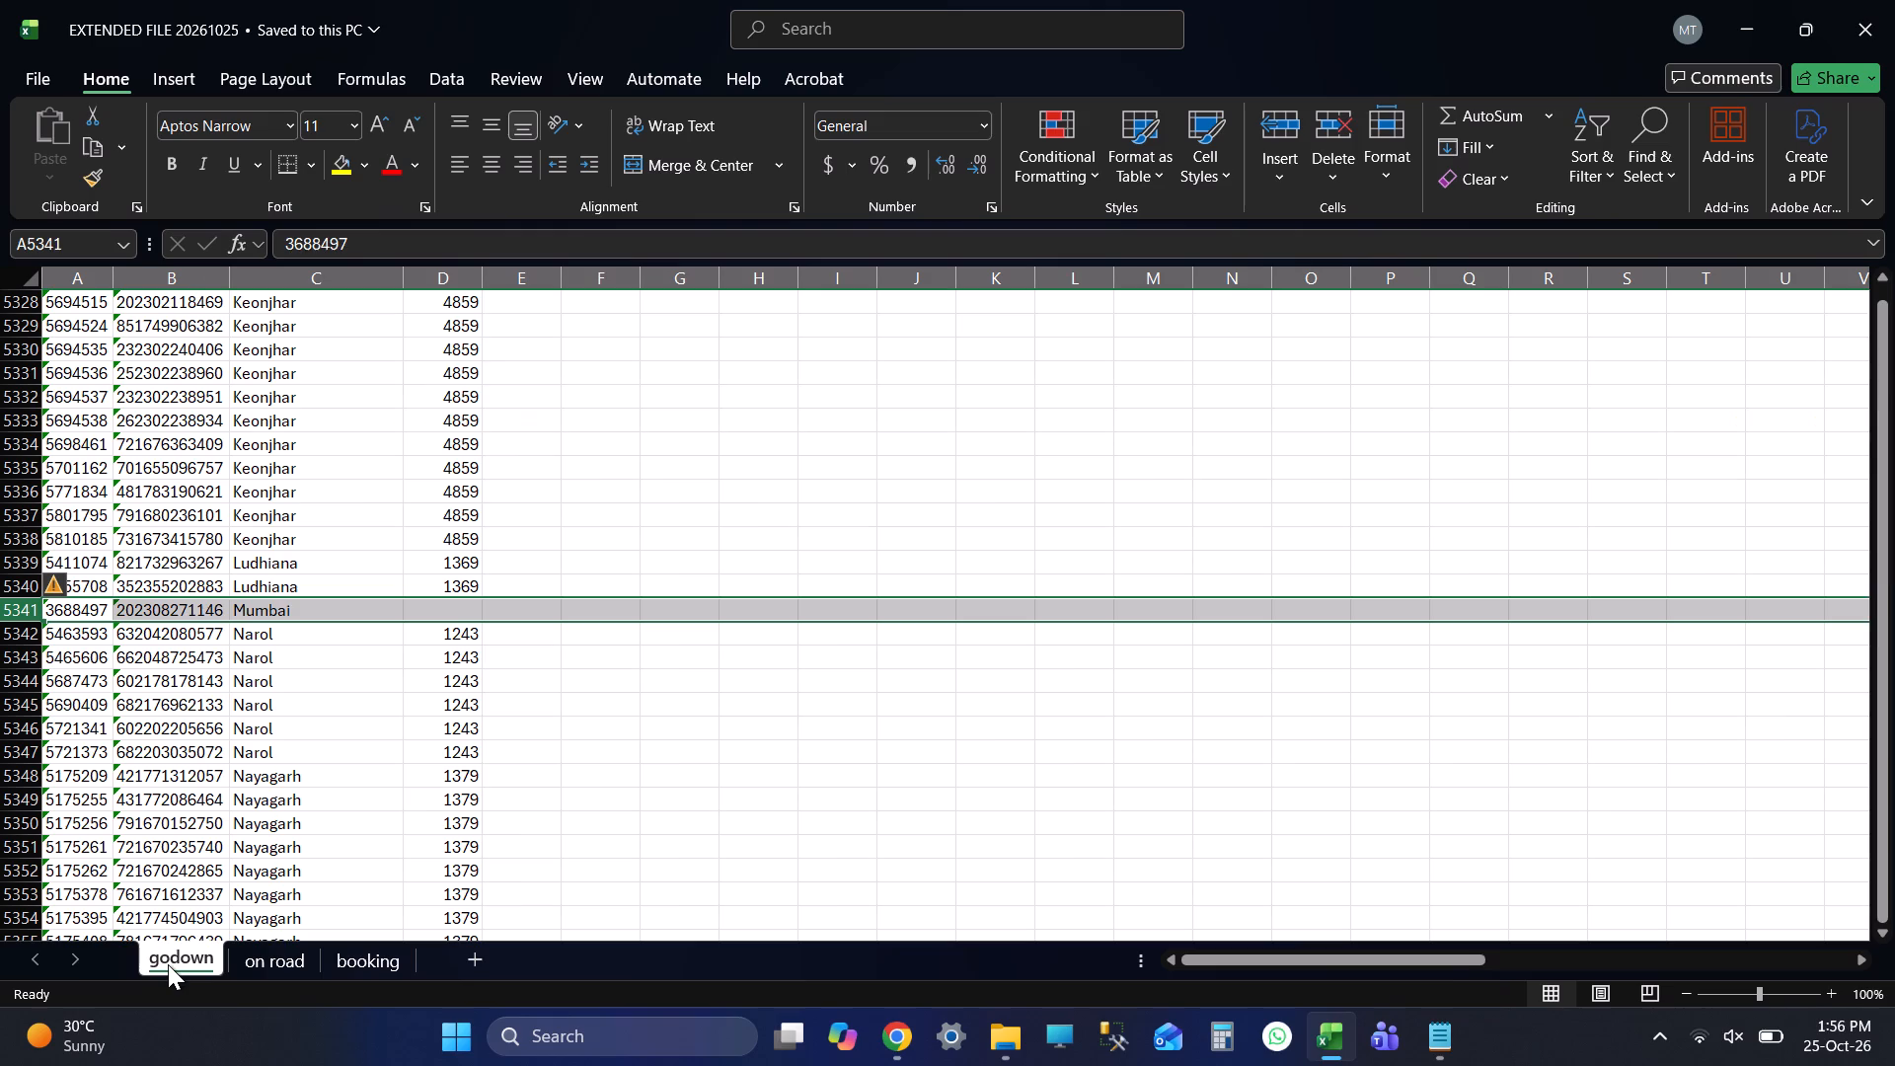
key("ctrl+minus")
left_click(798, 419)
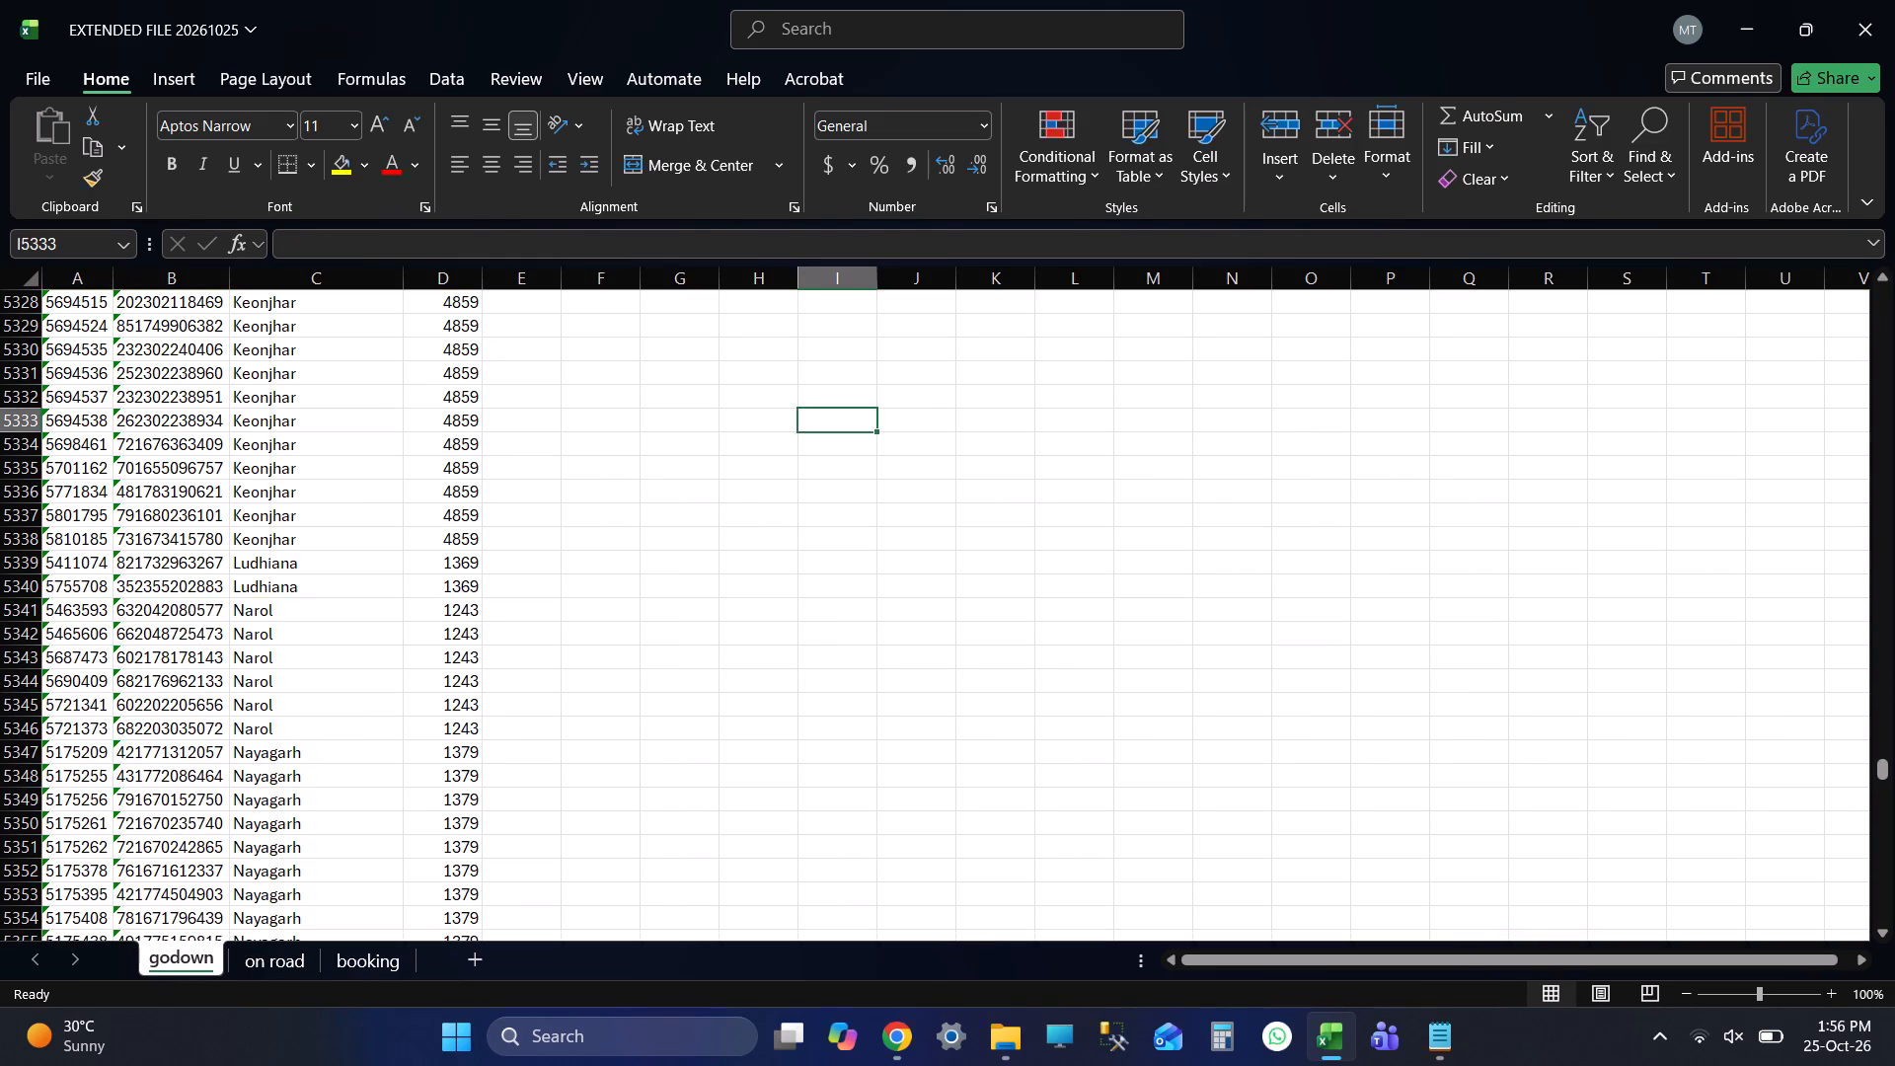
key("ctrl+s")
Search the godown sheet for "jal" and "del", close the search, and save the workbook.
key("ctrl+f")
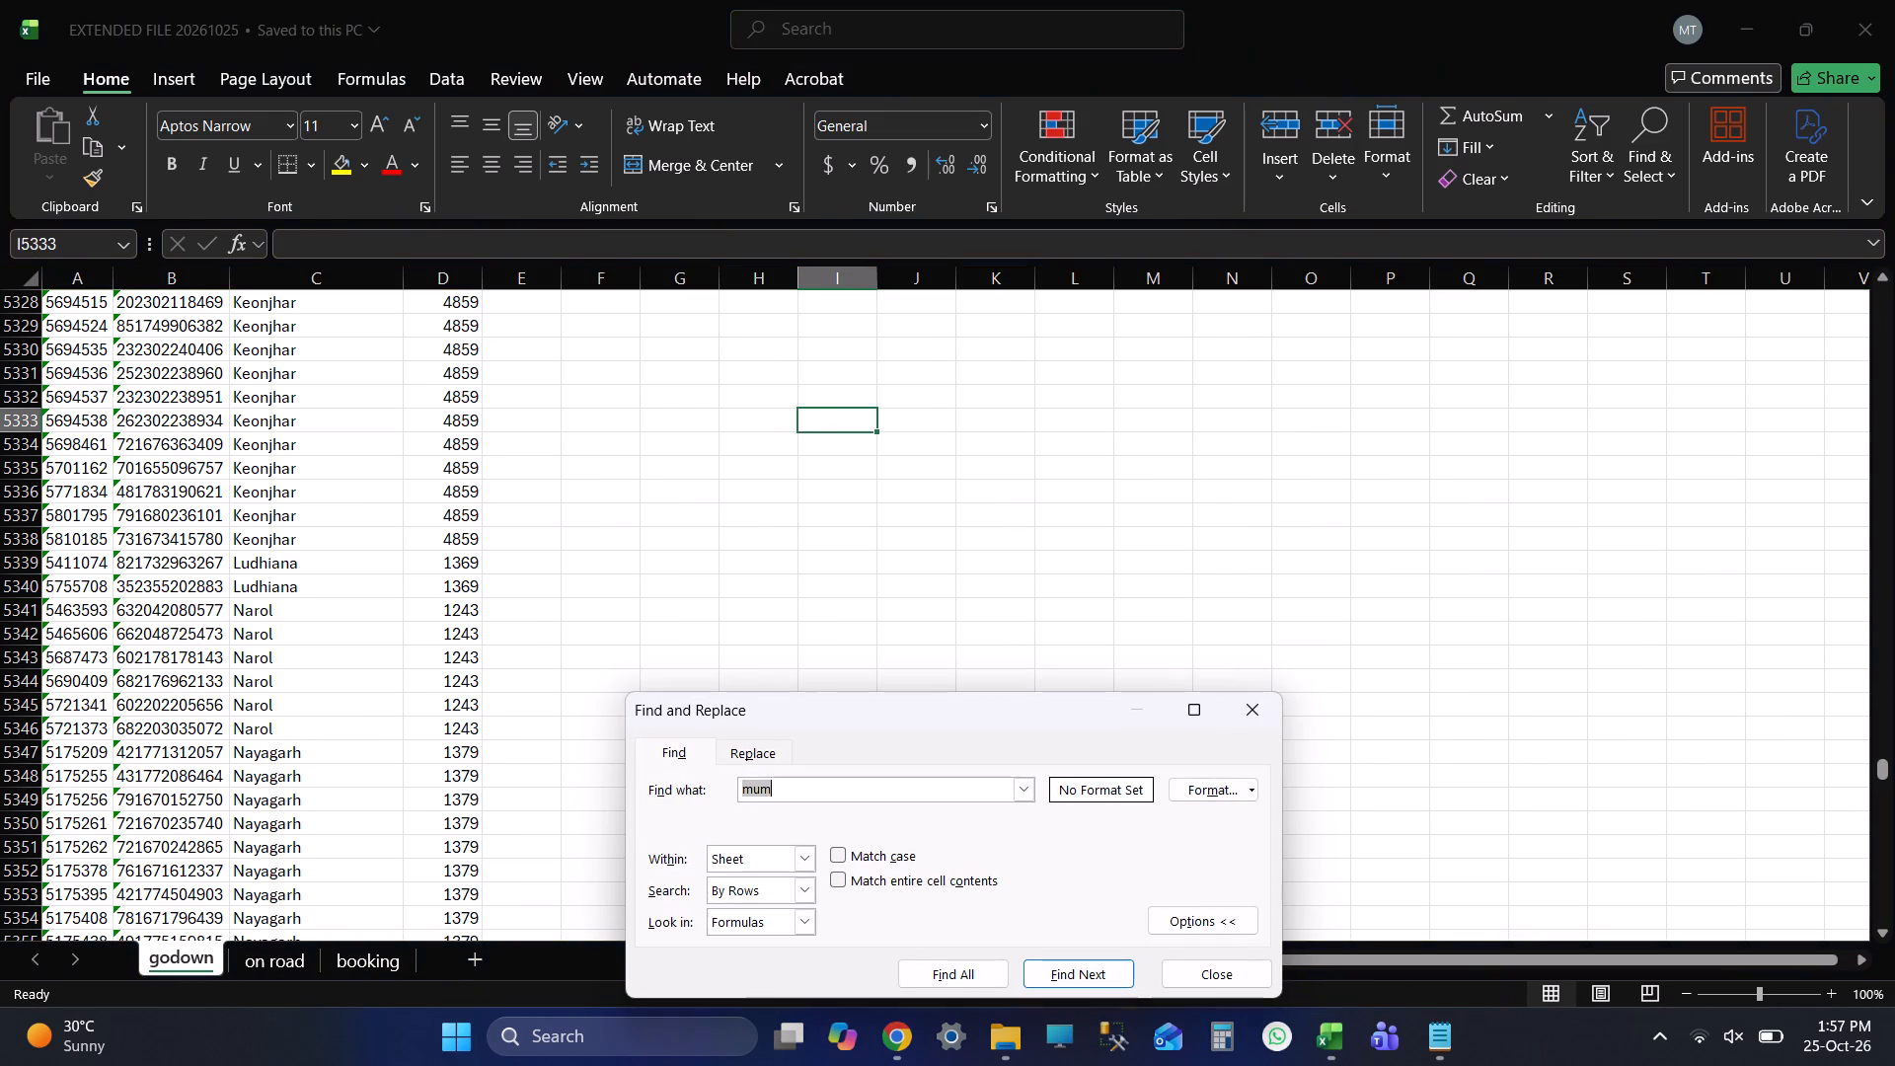
type("jal'")
key("Return")
key("Return")
key("BackSpace")
key("Return")
key("Return")
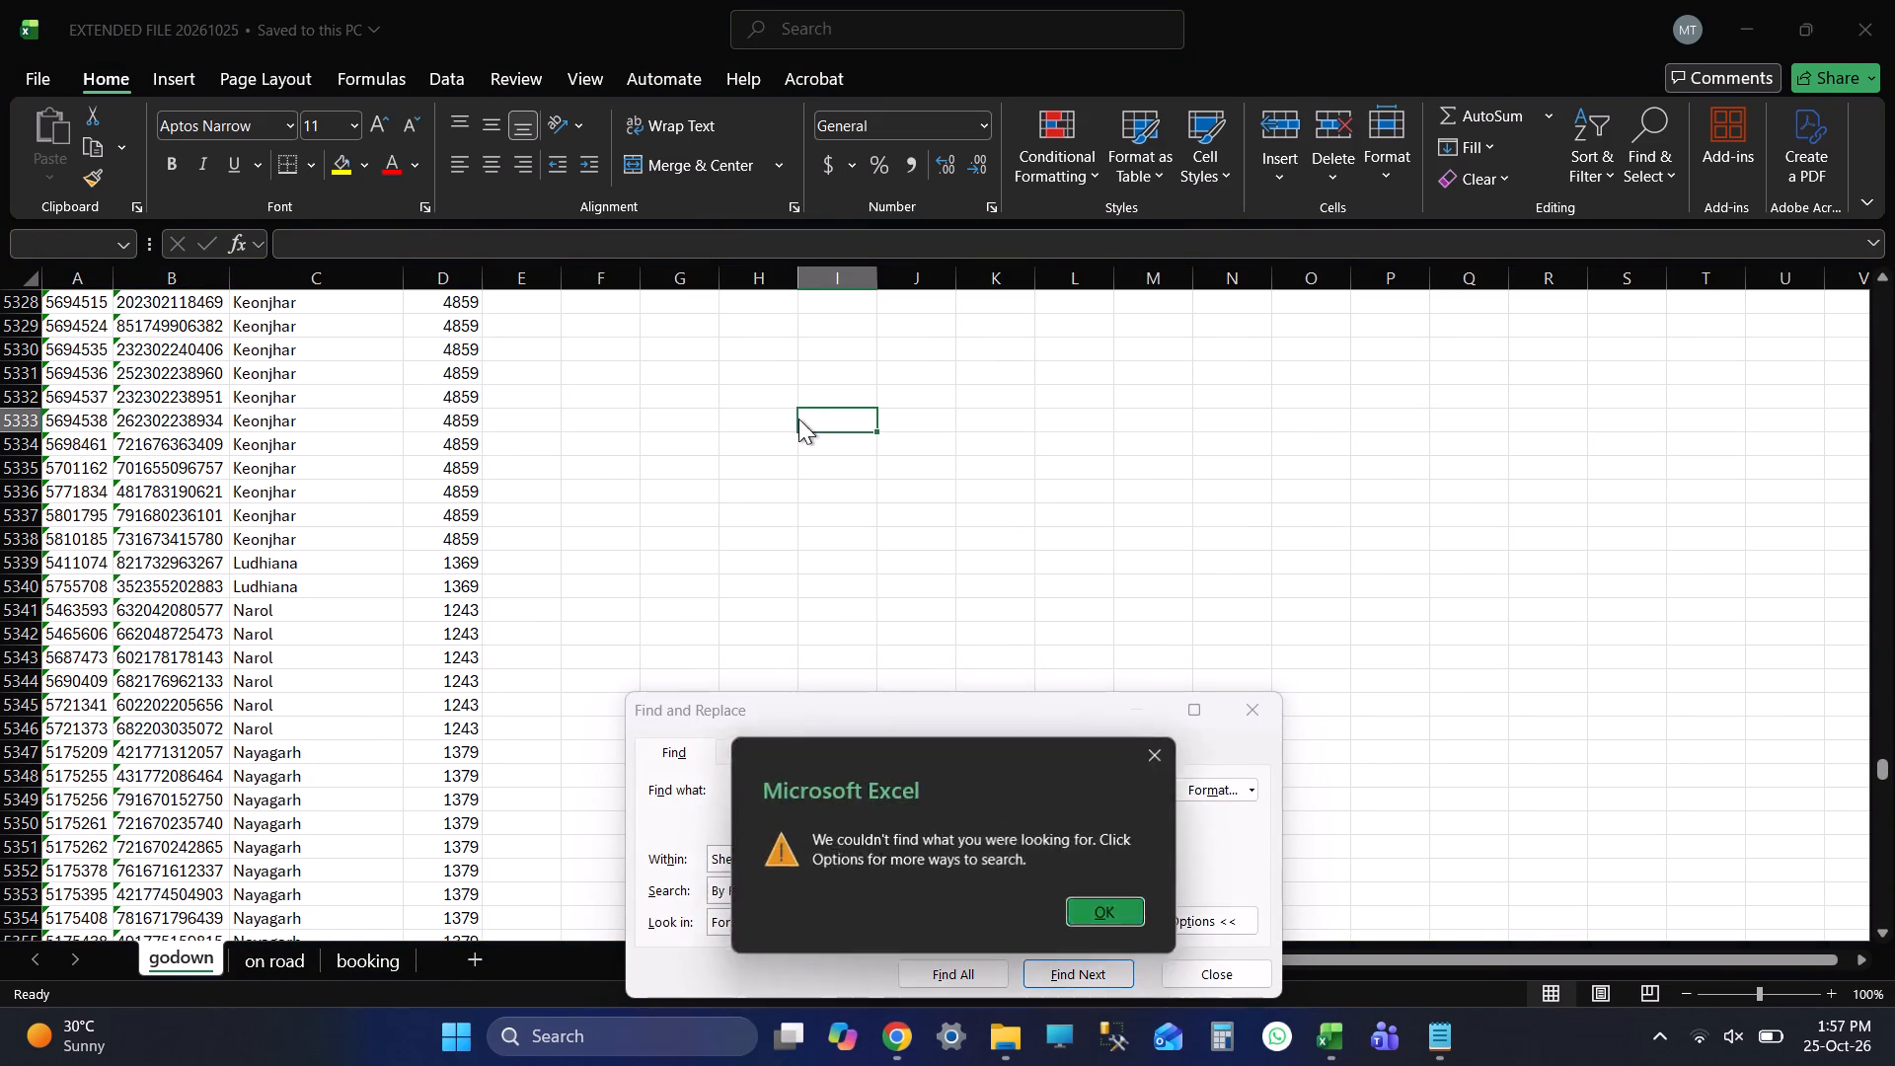
key("BackSpace")
key("BackSpace")
key("BackSpace")
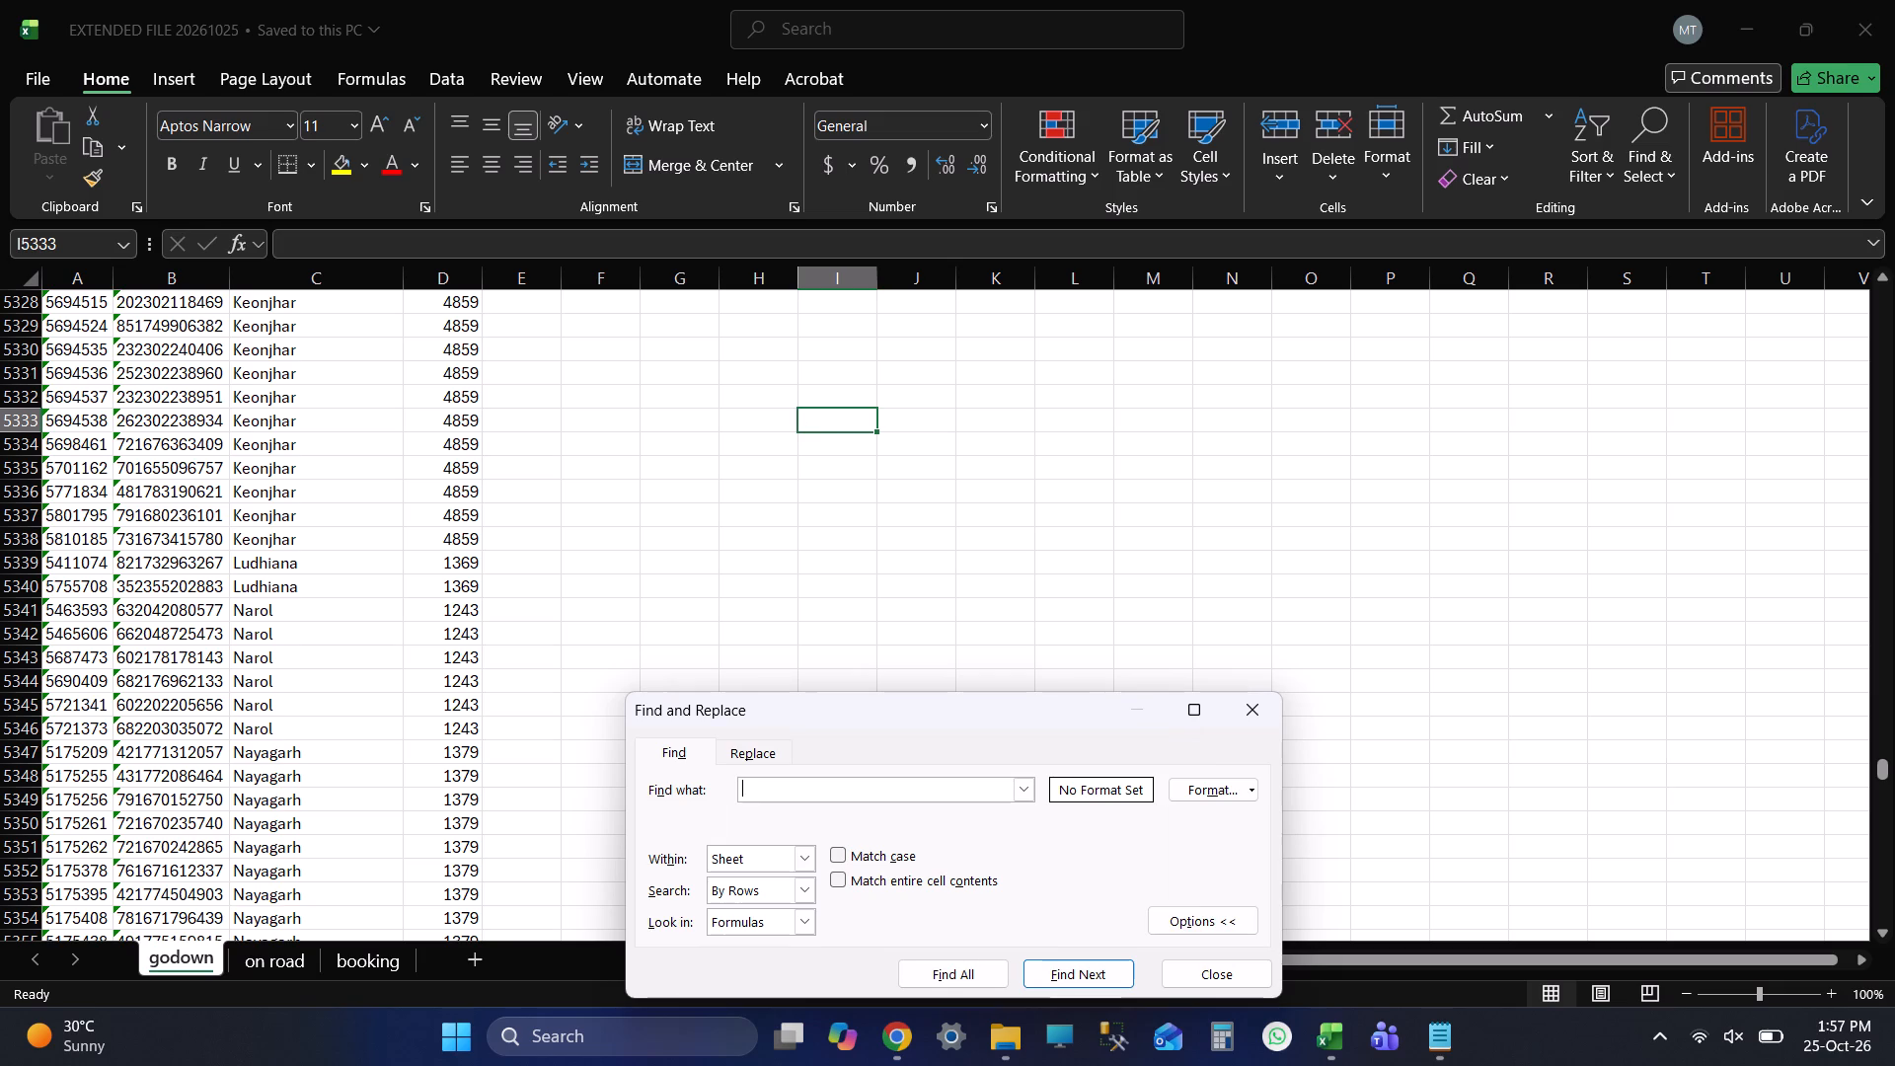
type("del")
key("Return")
key("Return")
key("BackSpace")
key("BackSpace")
key("BackSpace")
left_click(1186, 980)
left_click(699, 555)
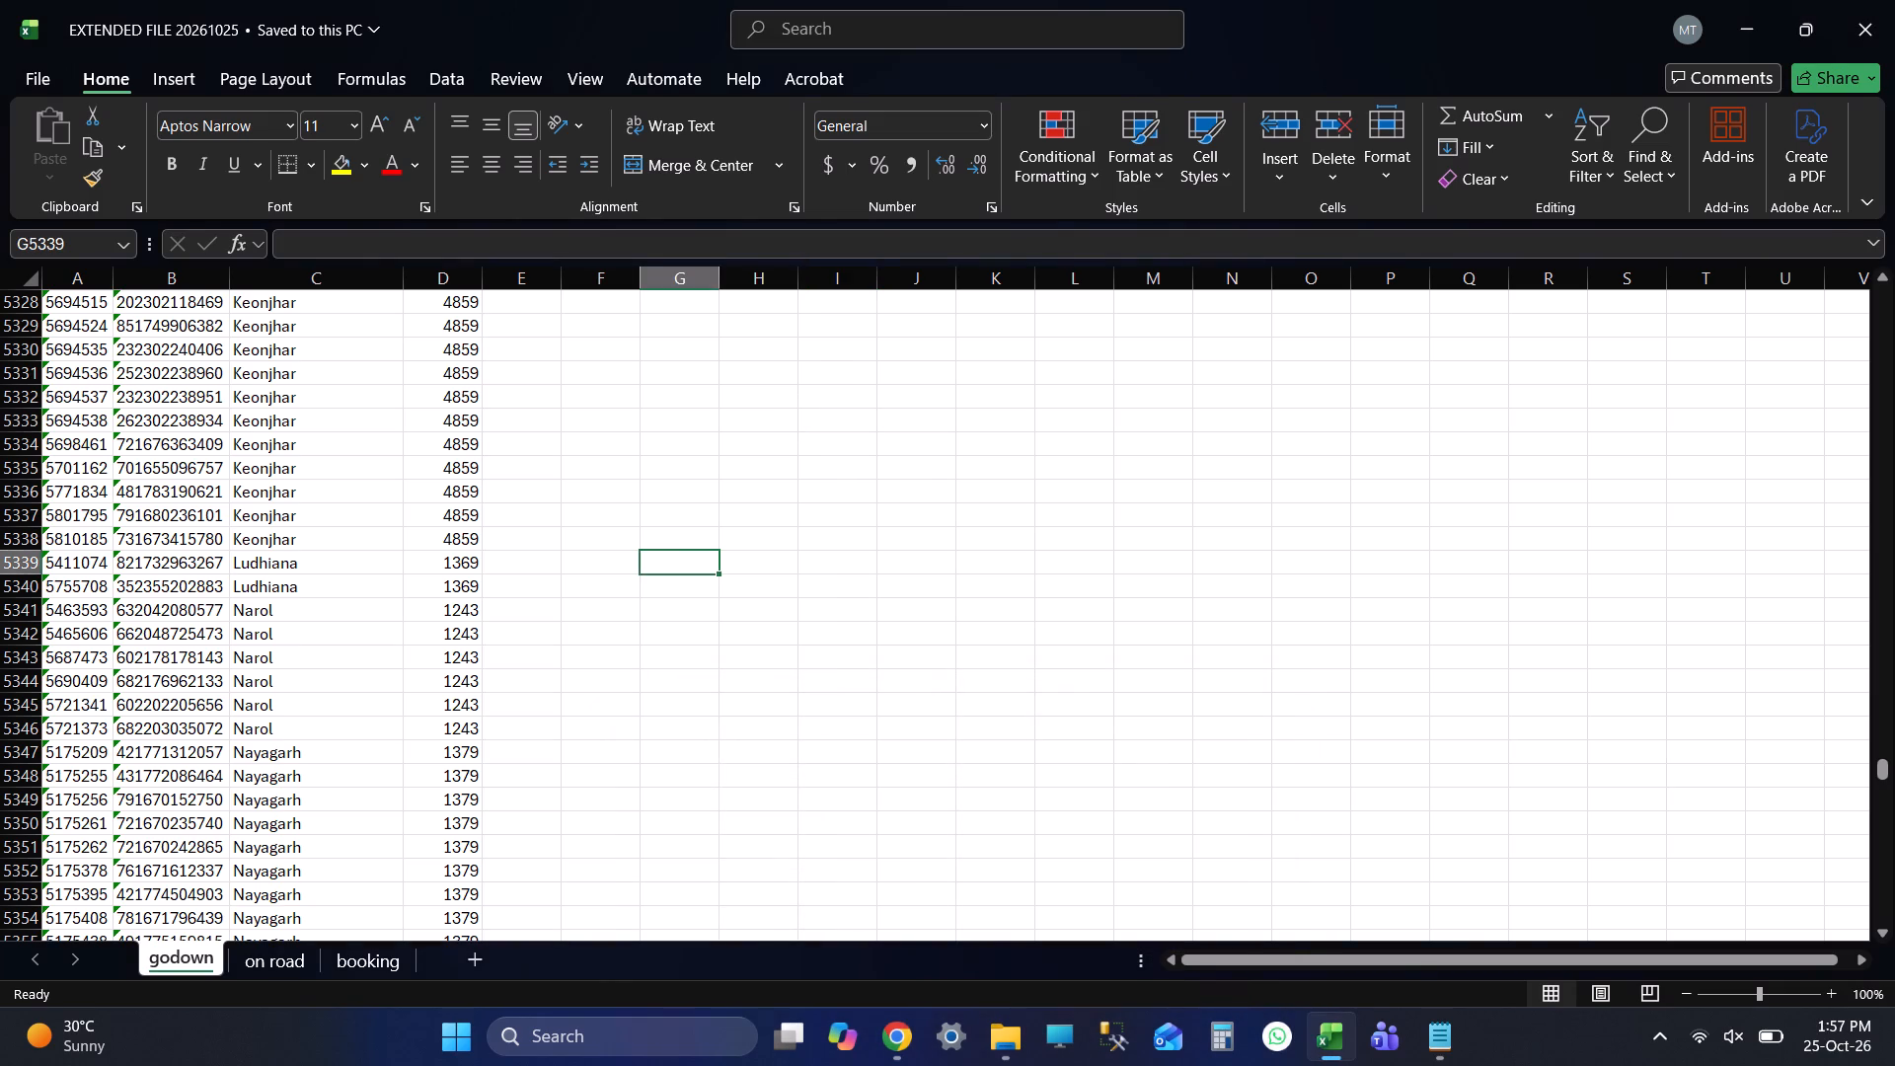
key("ctrl+s")
Apply duplicate-value conditional formatting to the whole WayBill column B of the godown sheet, using Light Red Fill with Dark Red Text.
left_click(115, 487)
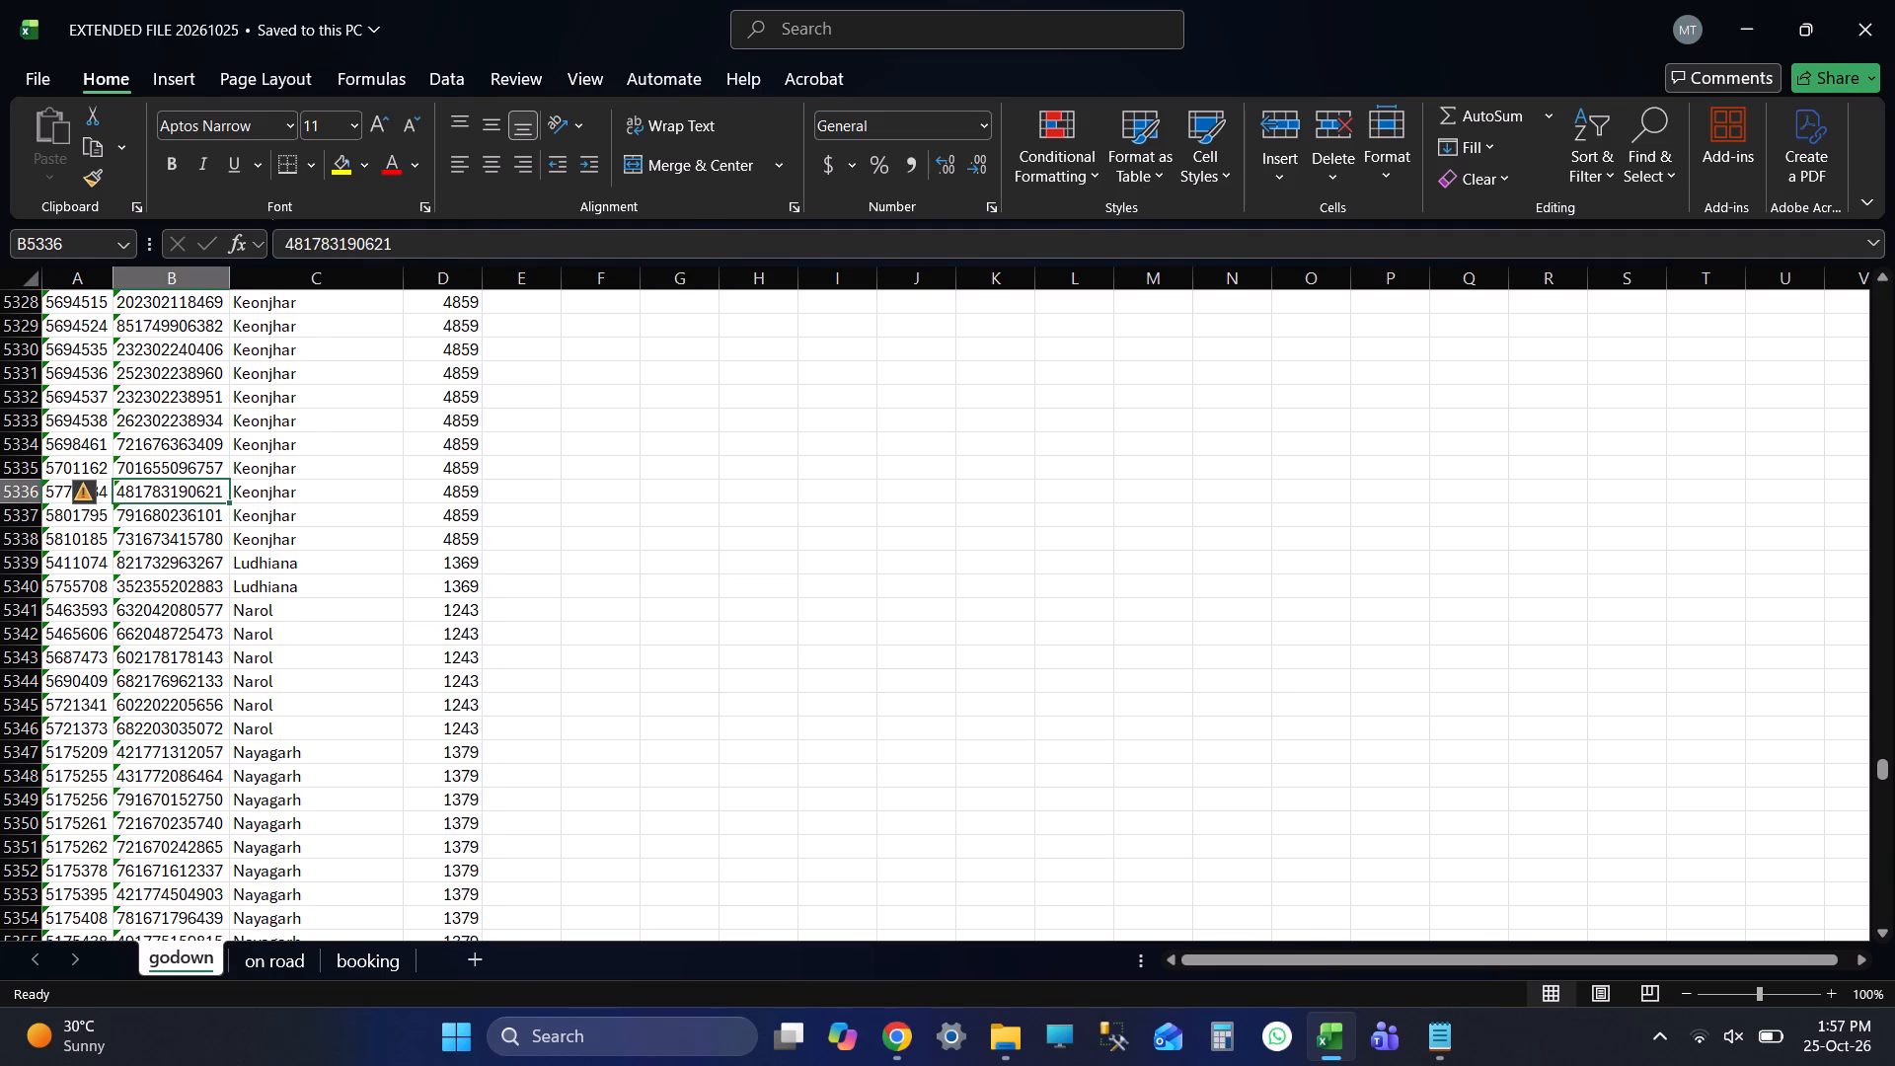
key("ctrl+Down")
key("ctrl+Up")
key("Up")
key("Up")
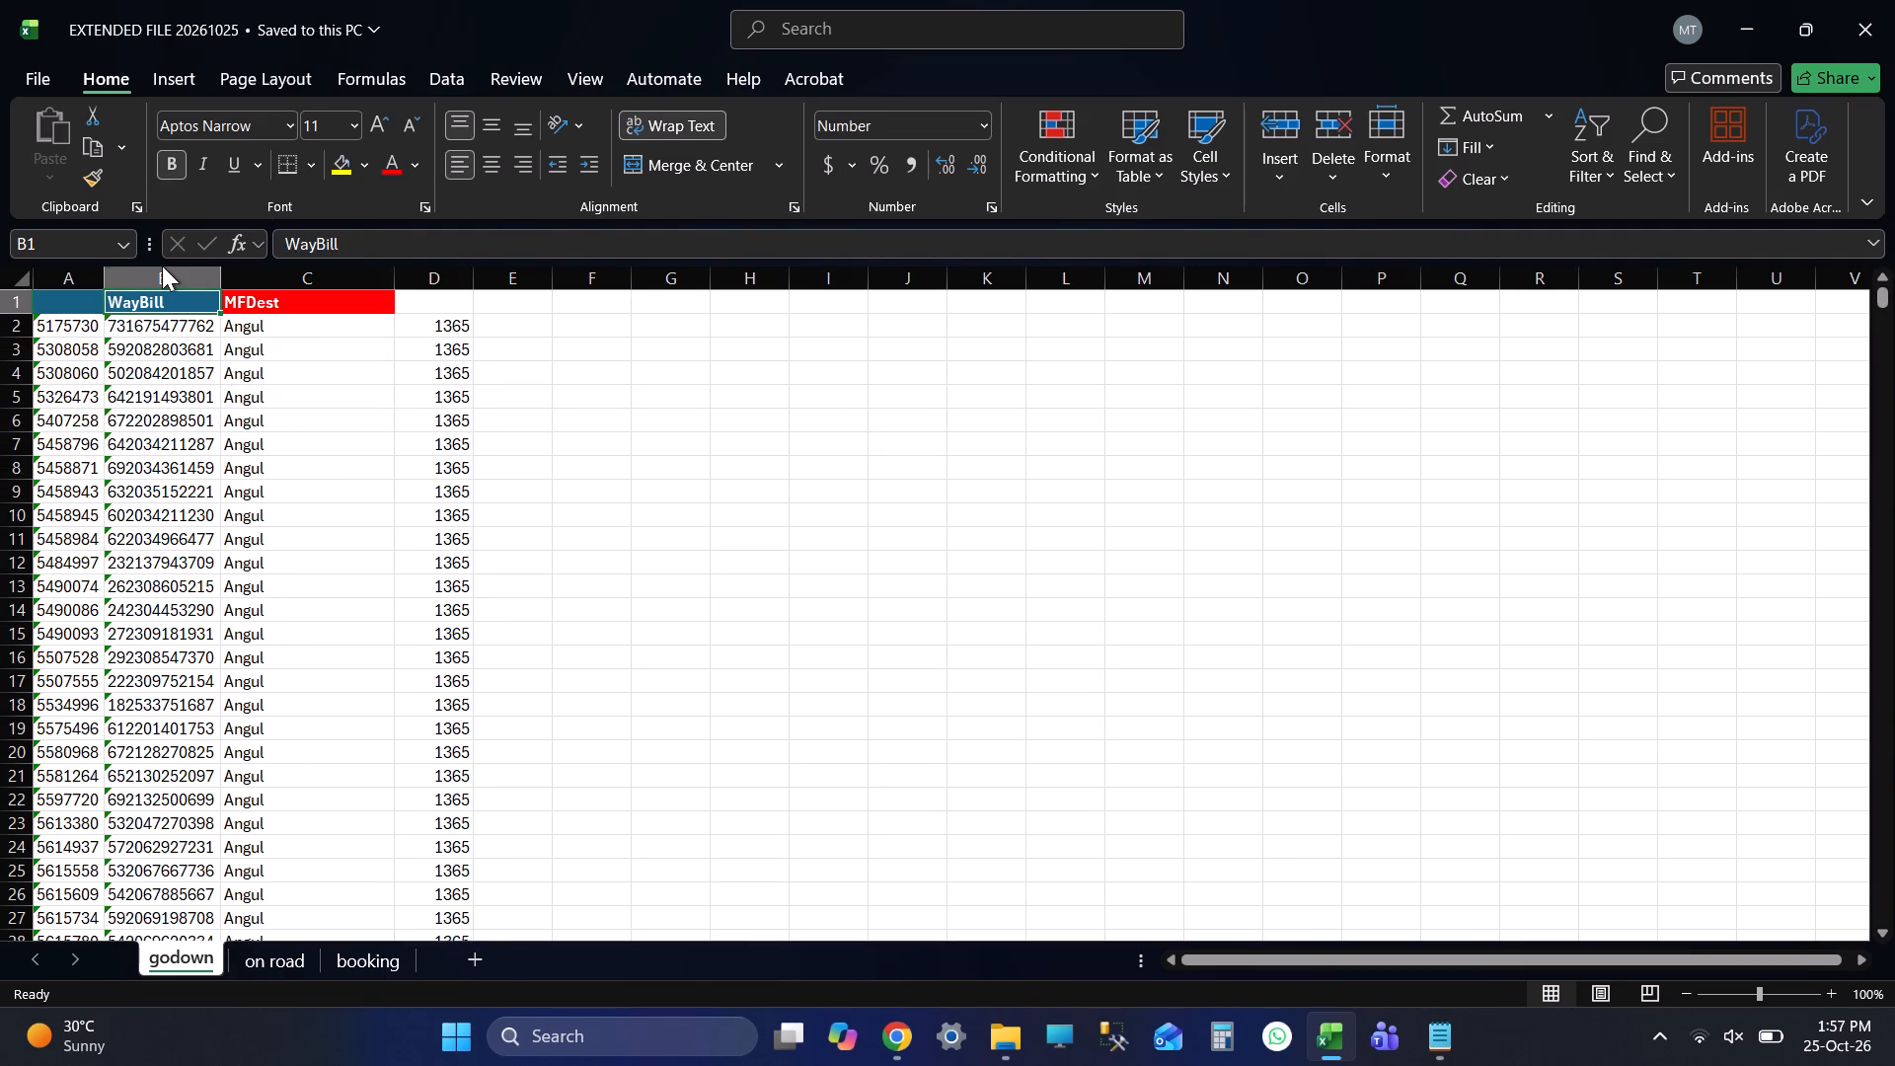
left_click(162, 276)
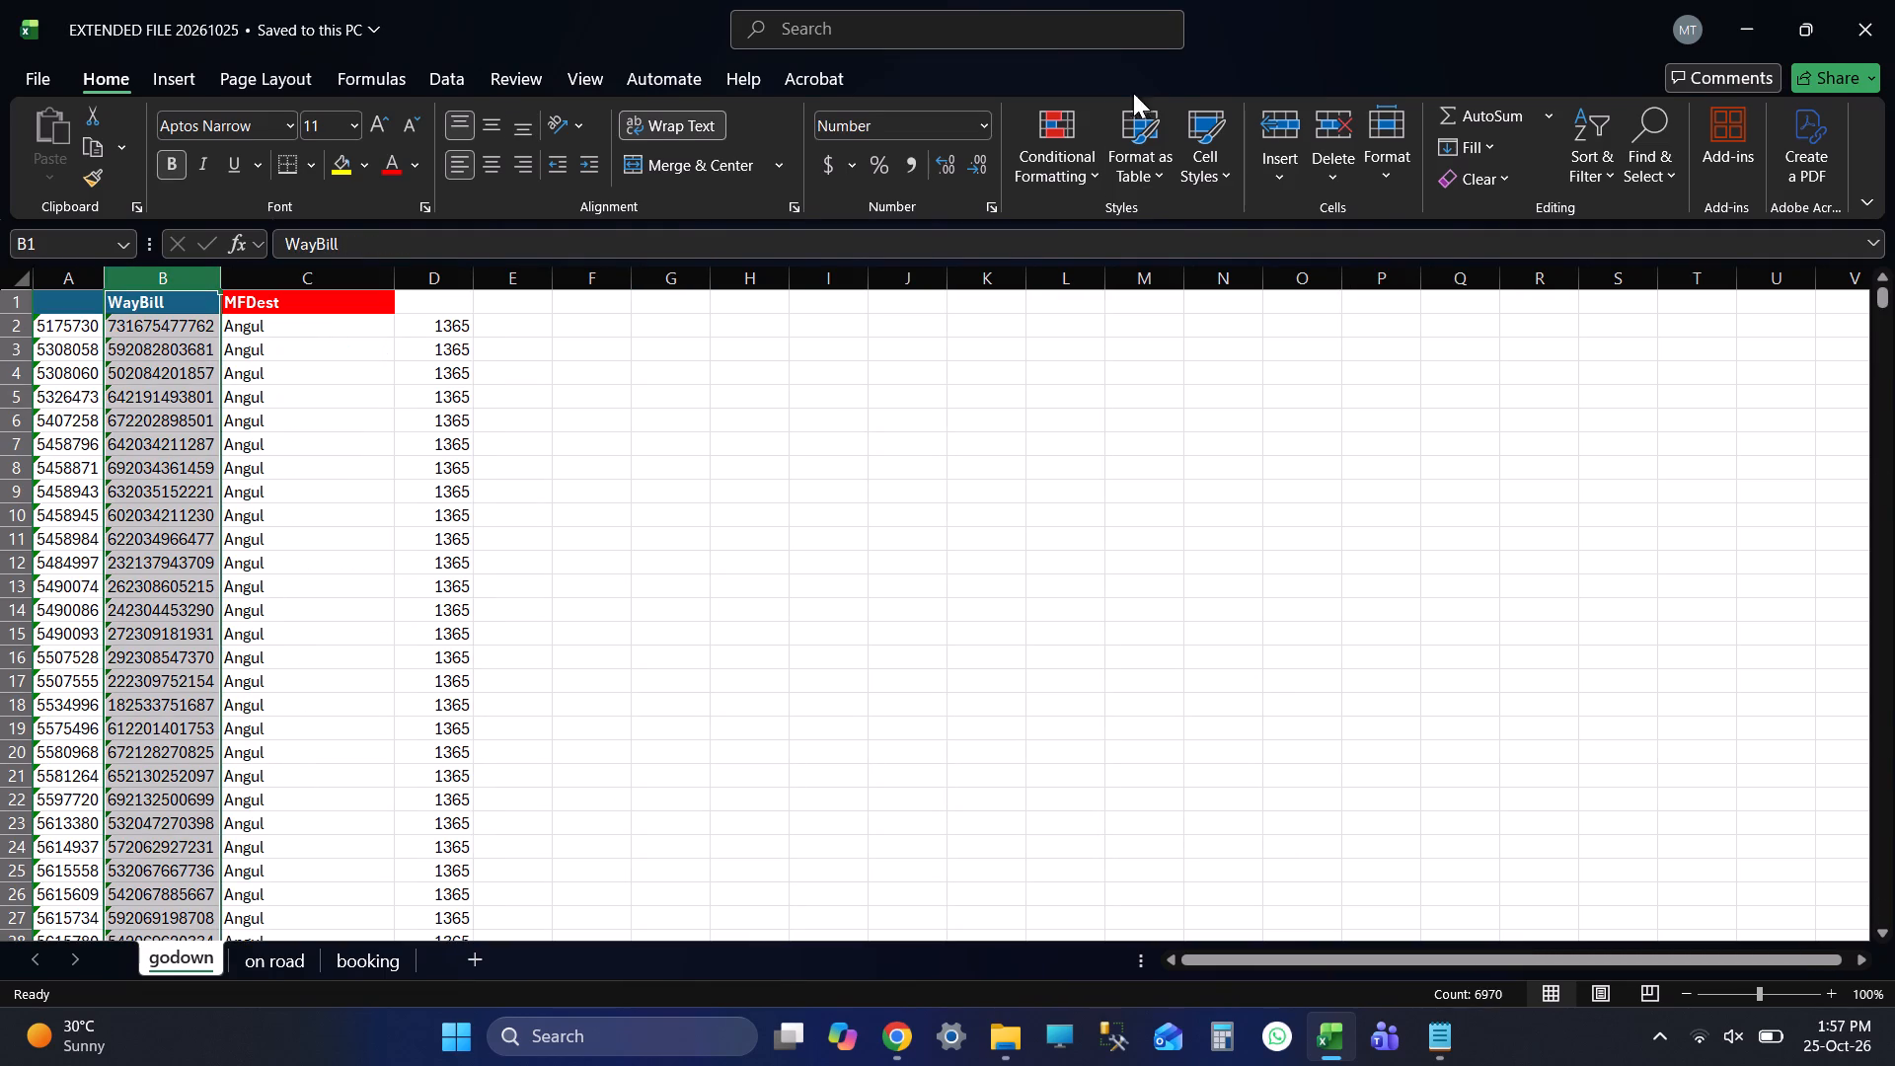
left_click(1071, 152)
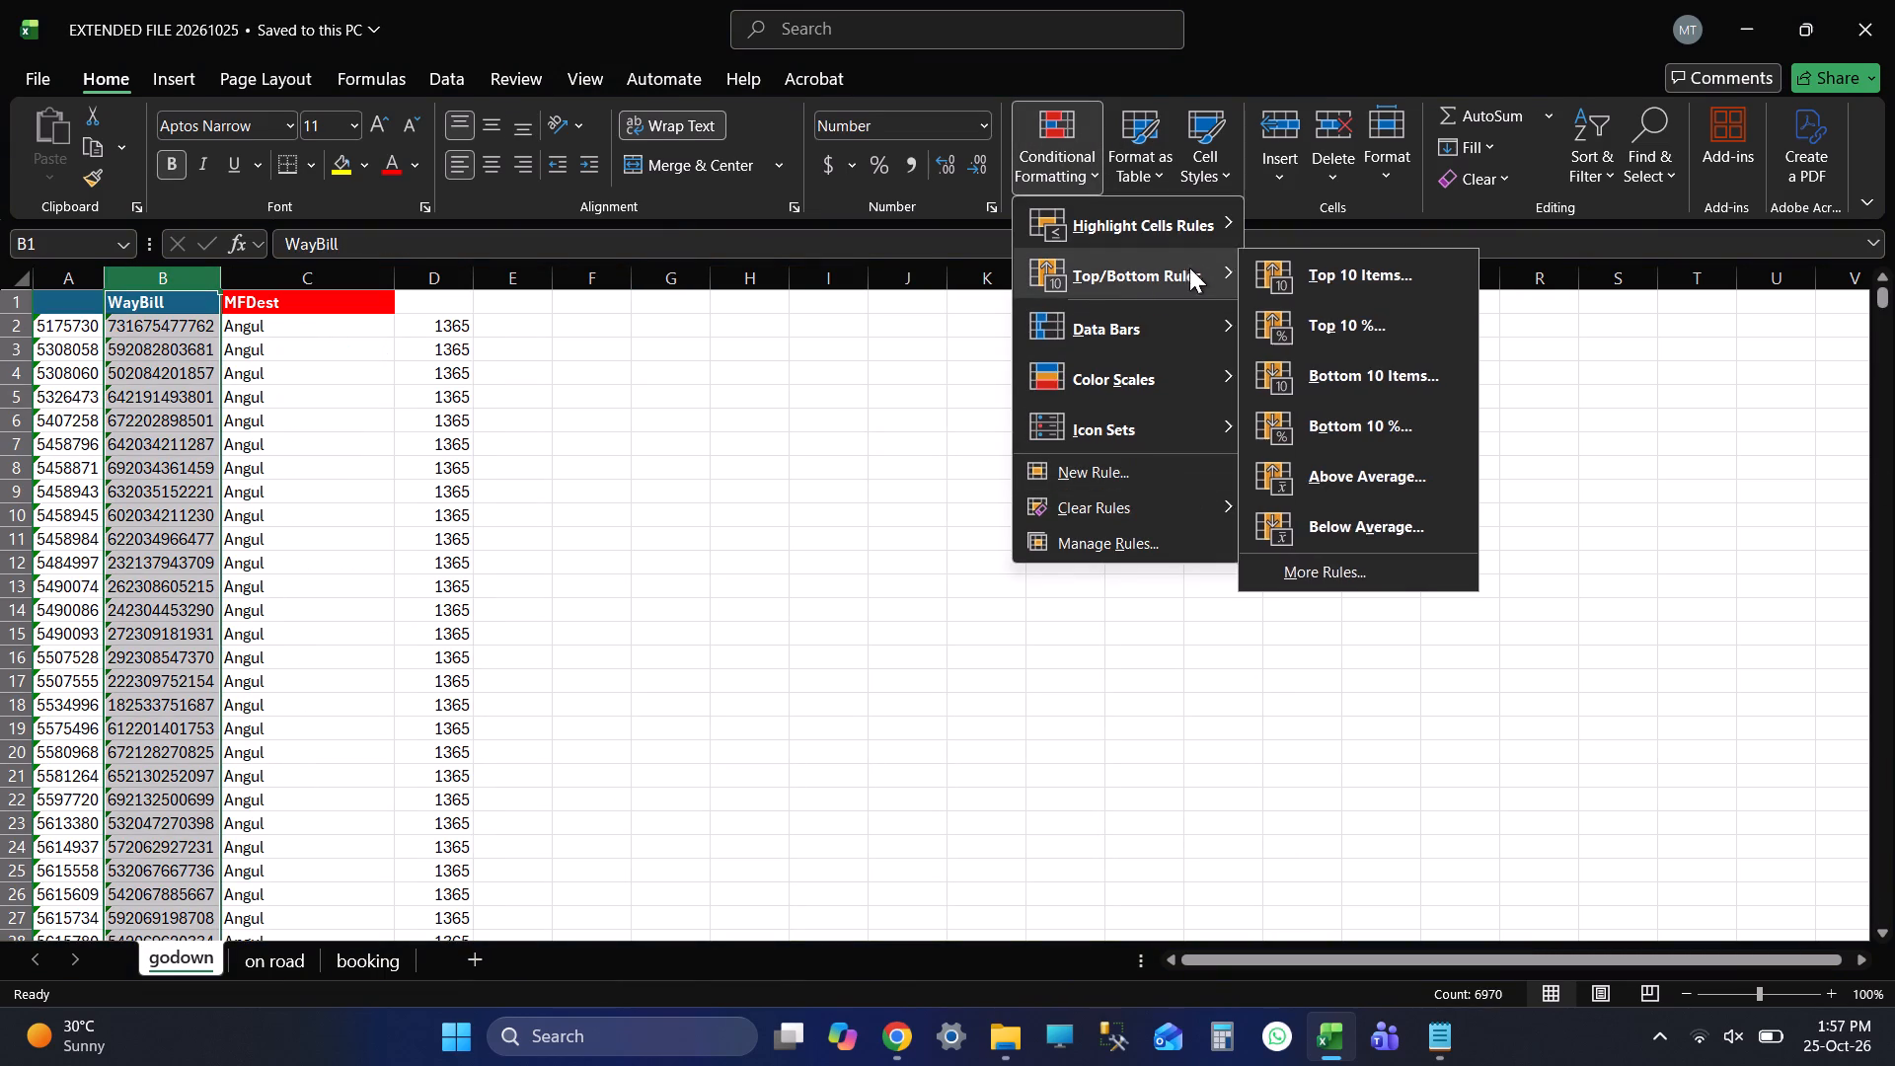
left_click(1105, 729)
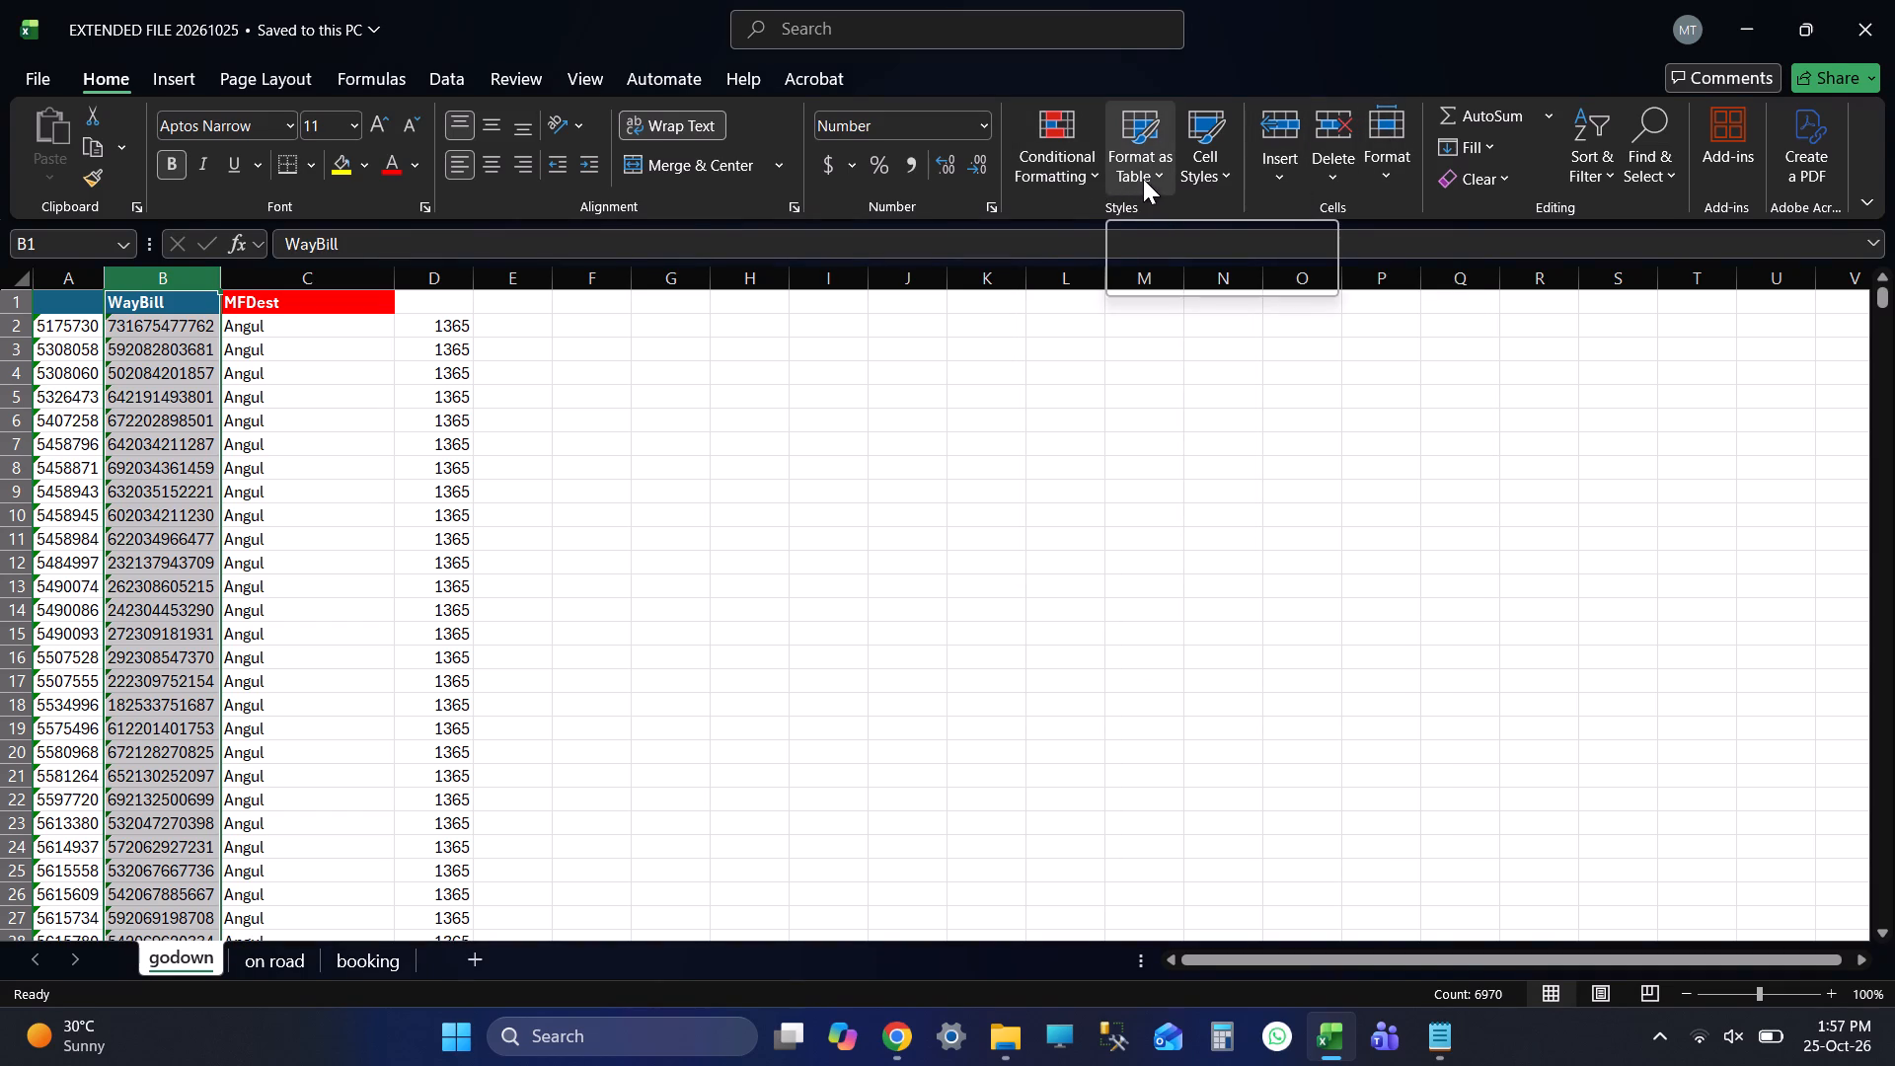
left_click(1084, 175)
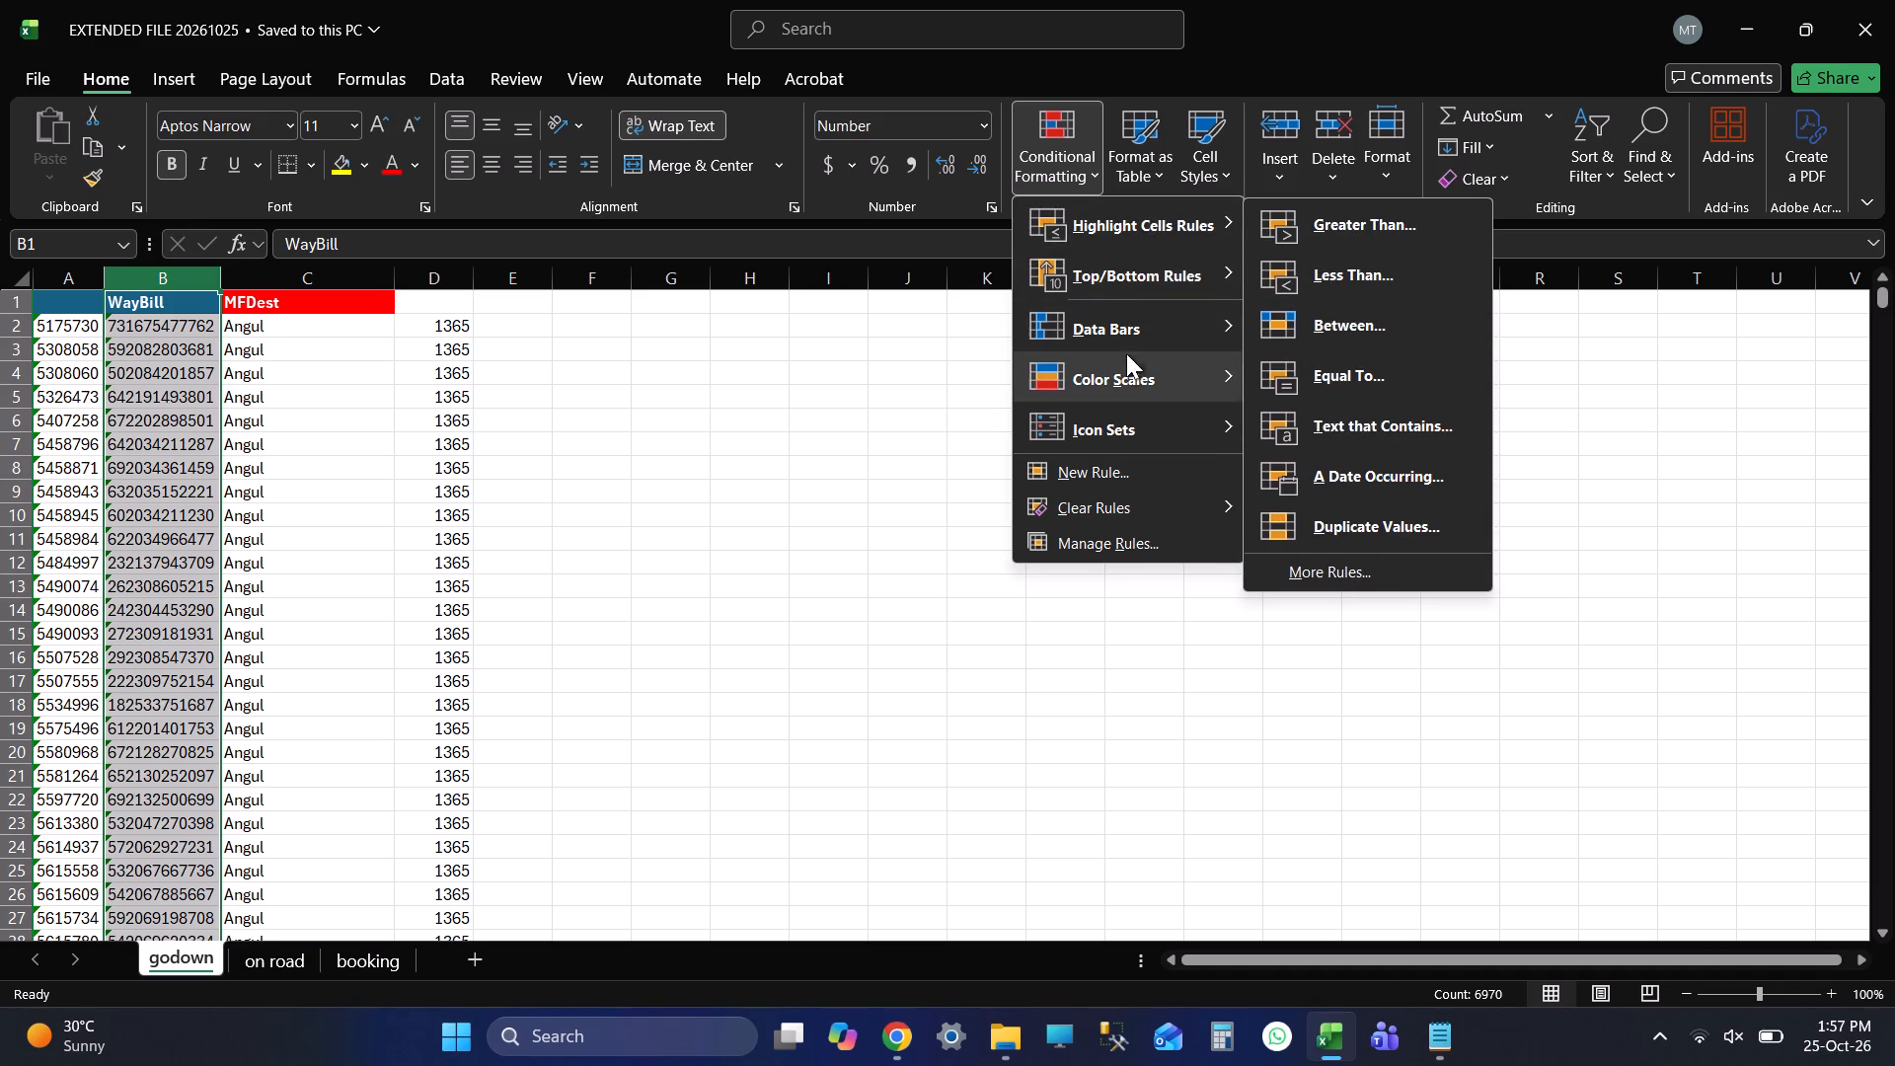
left_click(1348, 521)
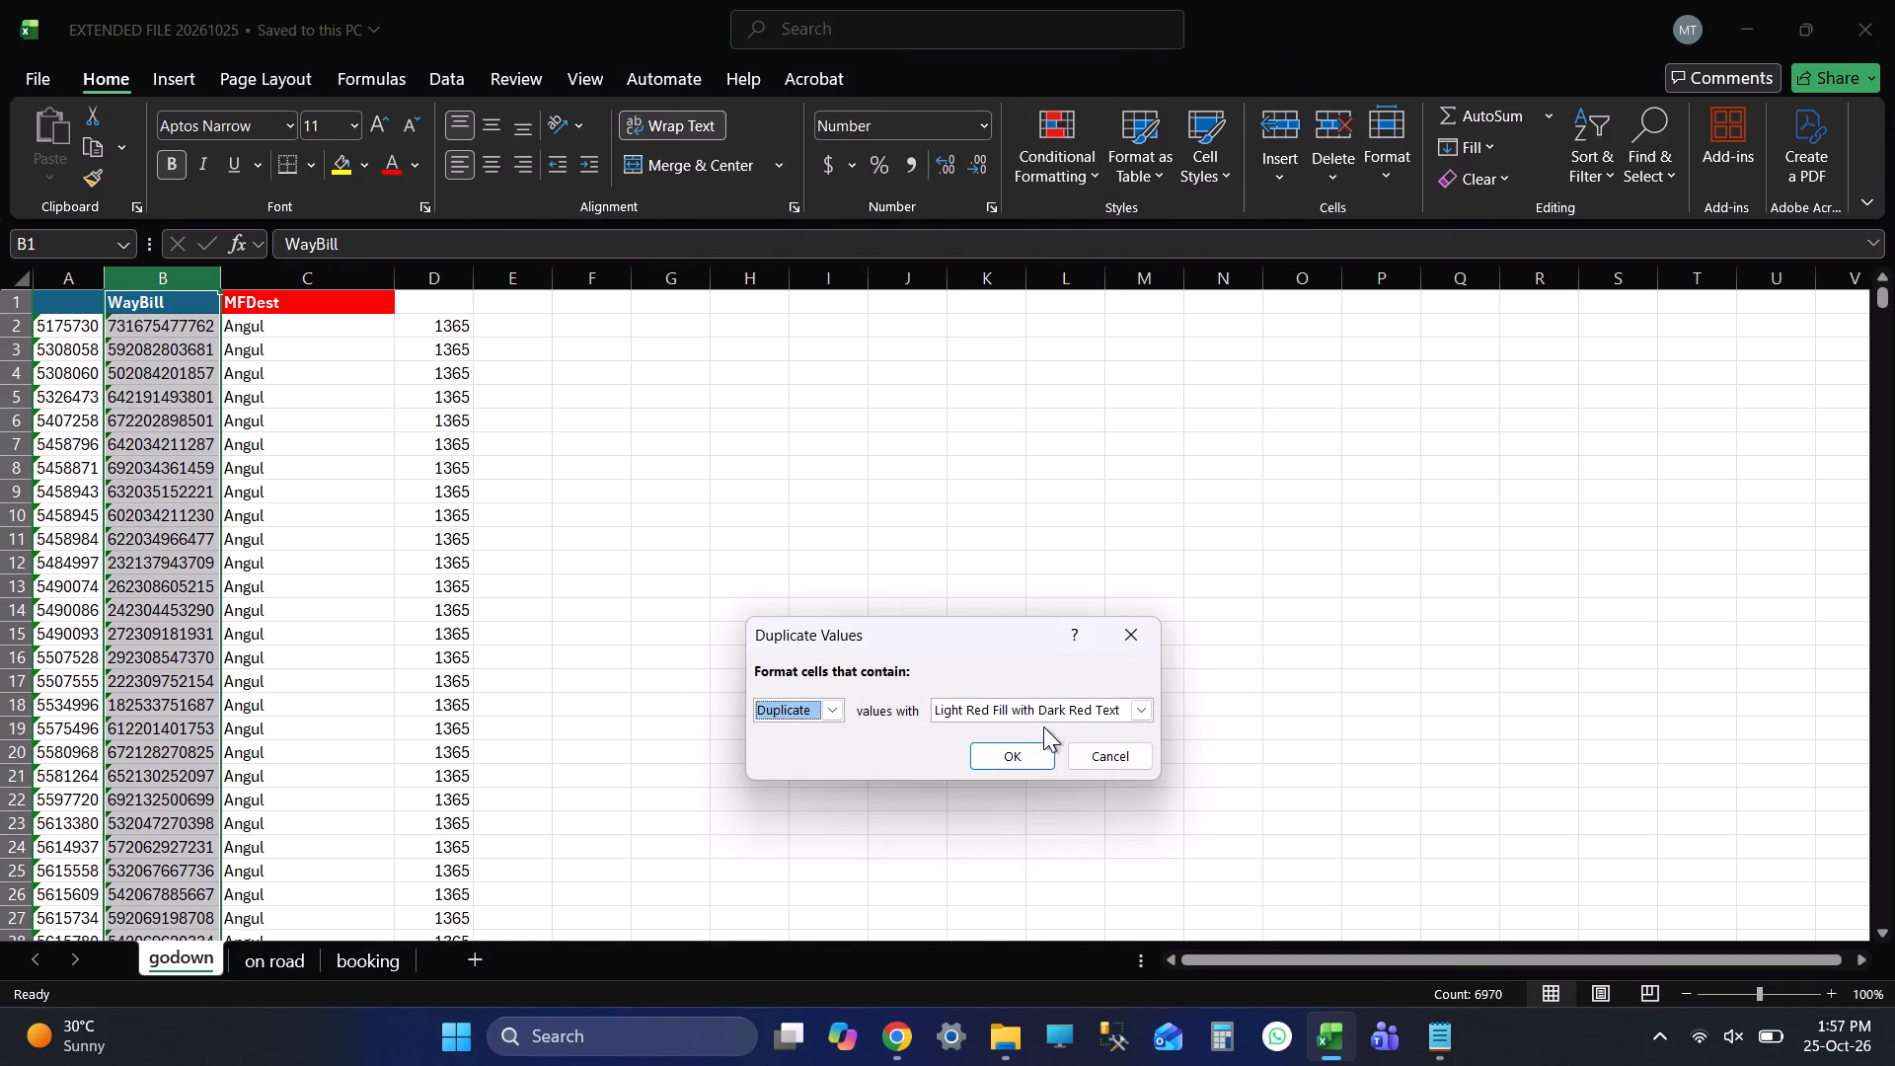
left_click(993, 754)
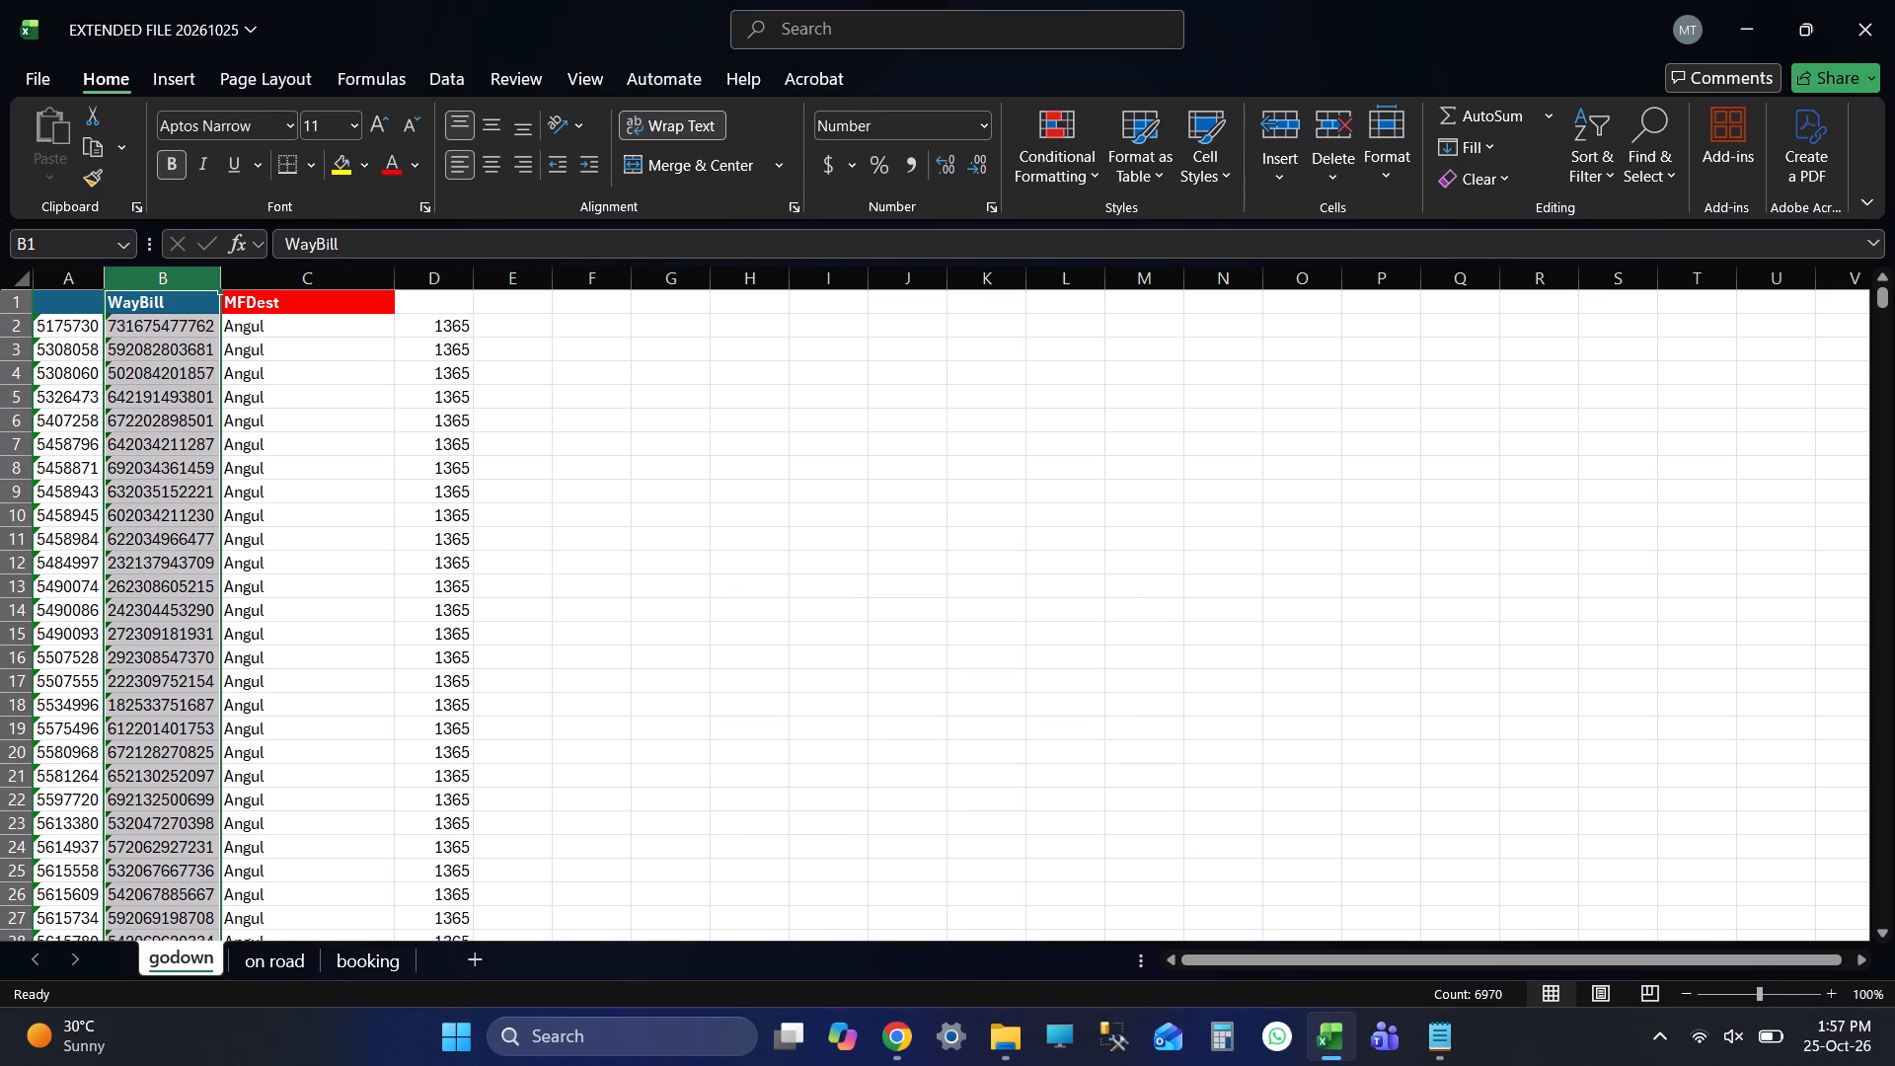
Look through the WayBill column of the godown sheet for waybill numbers highlighted as duplicates.
left_click(168, 365)
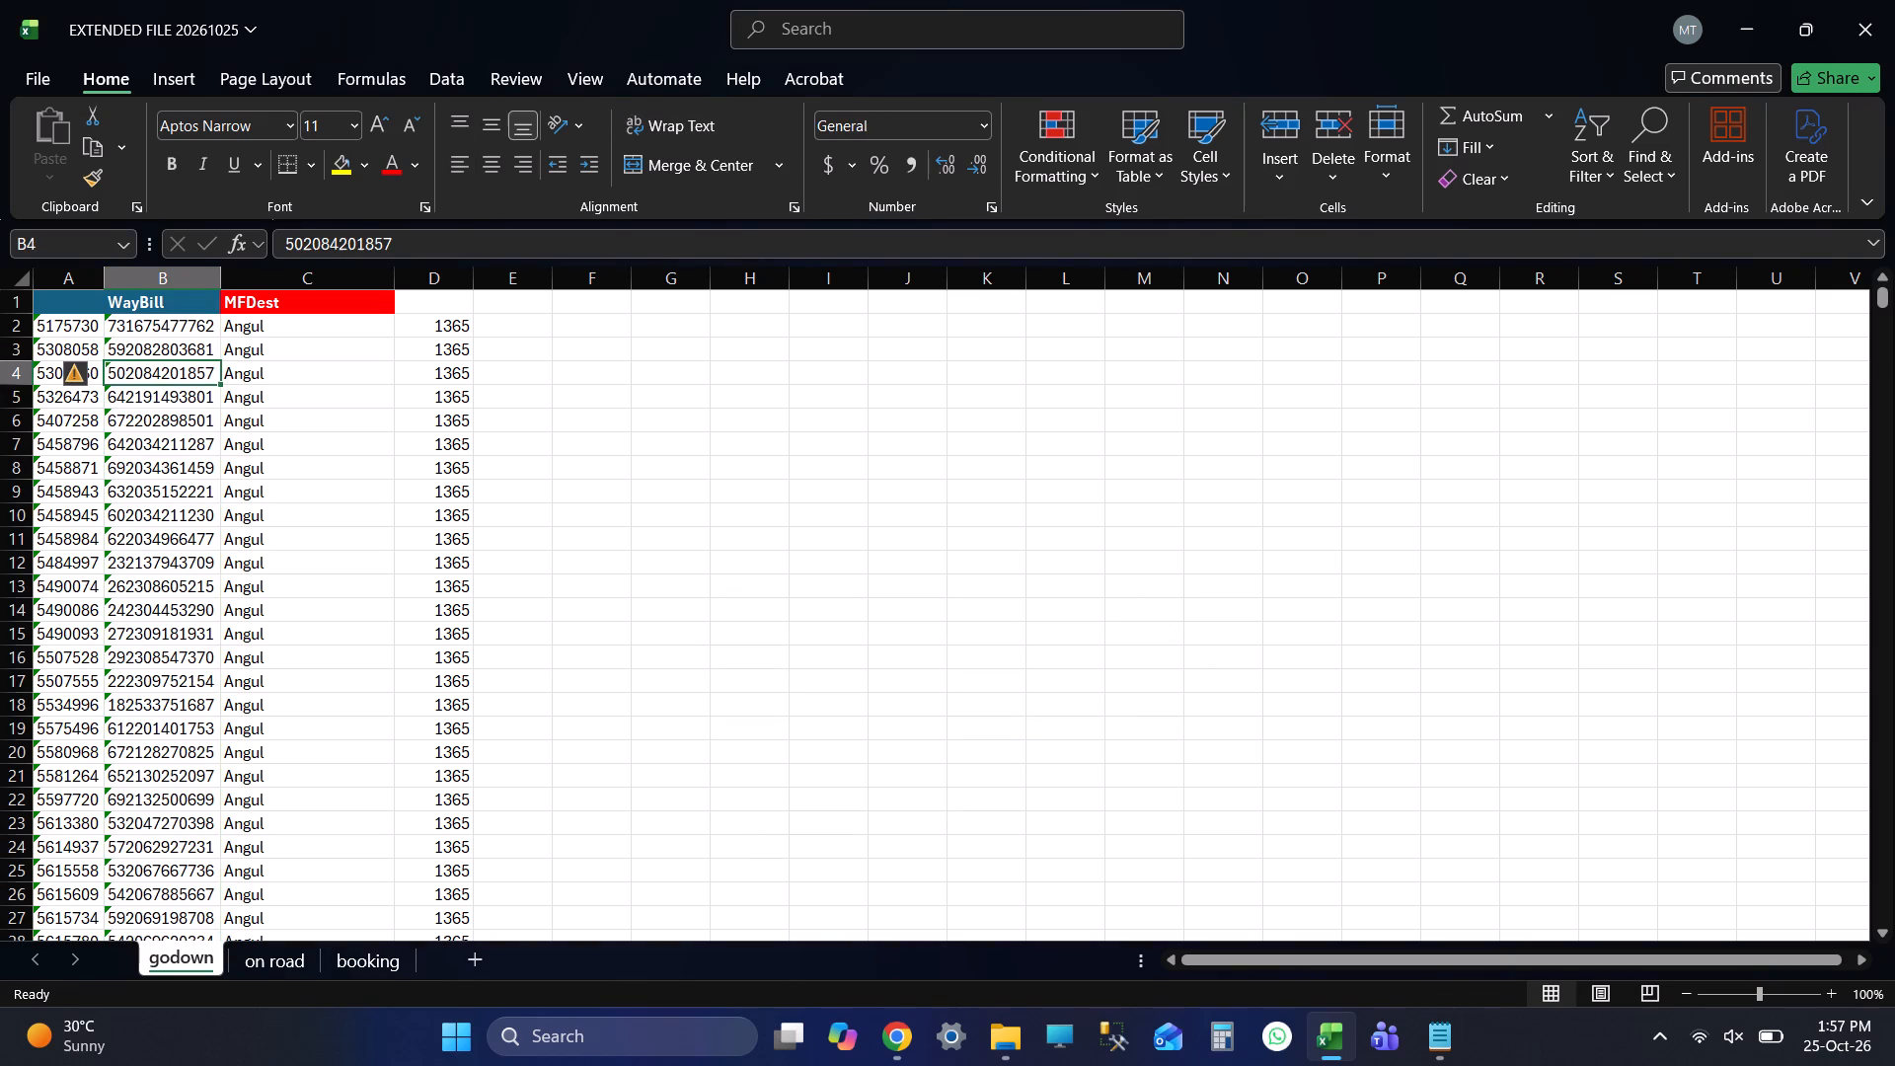
key("Page_Down")
key("Page_Down")
key("Page_Down")
key("Page_Down")
key("Page_Down")
key("Page_Down")
key("Page_Down")
key("Page_Down")
key("Page_Down")
key("Page_Down")
key("Page_Down")
key("Page_Down")
key("Page_Down")
key("Page_Down")
key("Page_Down")
key("Page_Down")
key("Page_Down")
key("Page_Down")
key("Page_Down")
key("Page_Down")
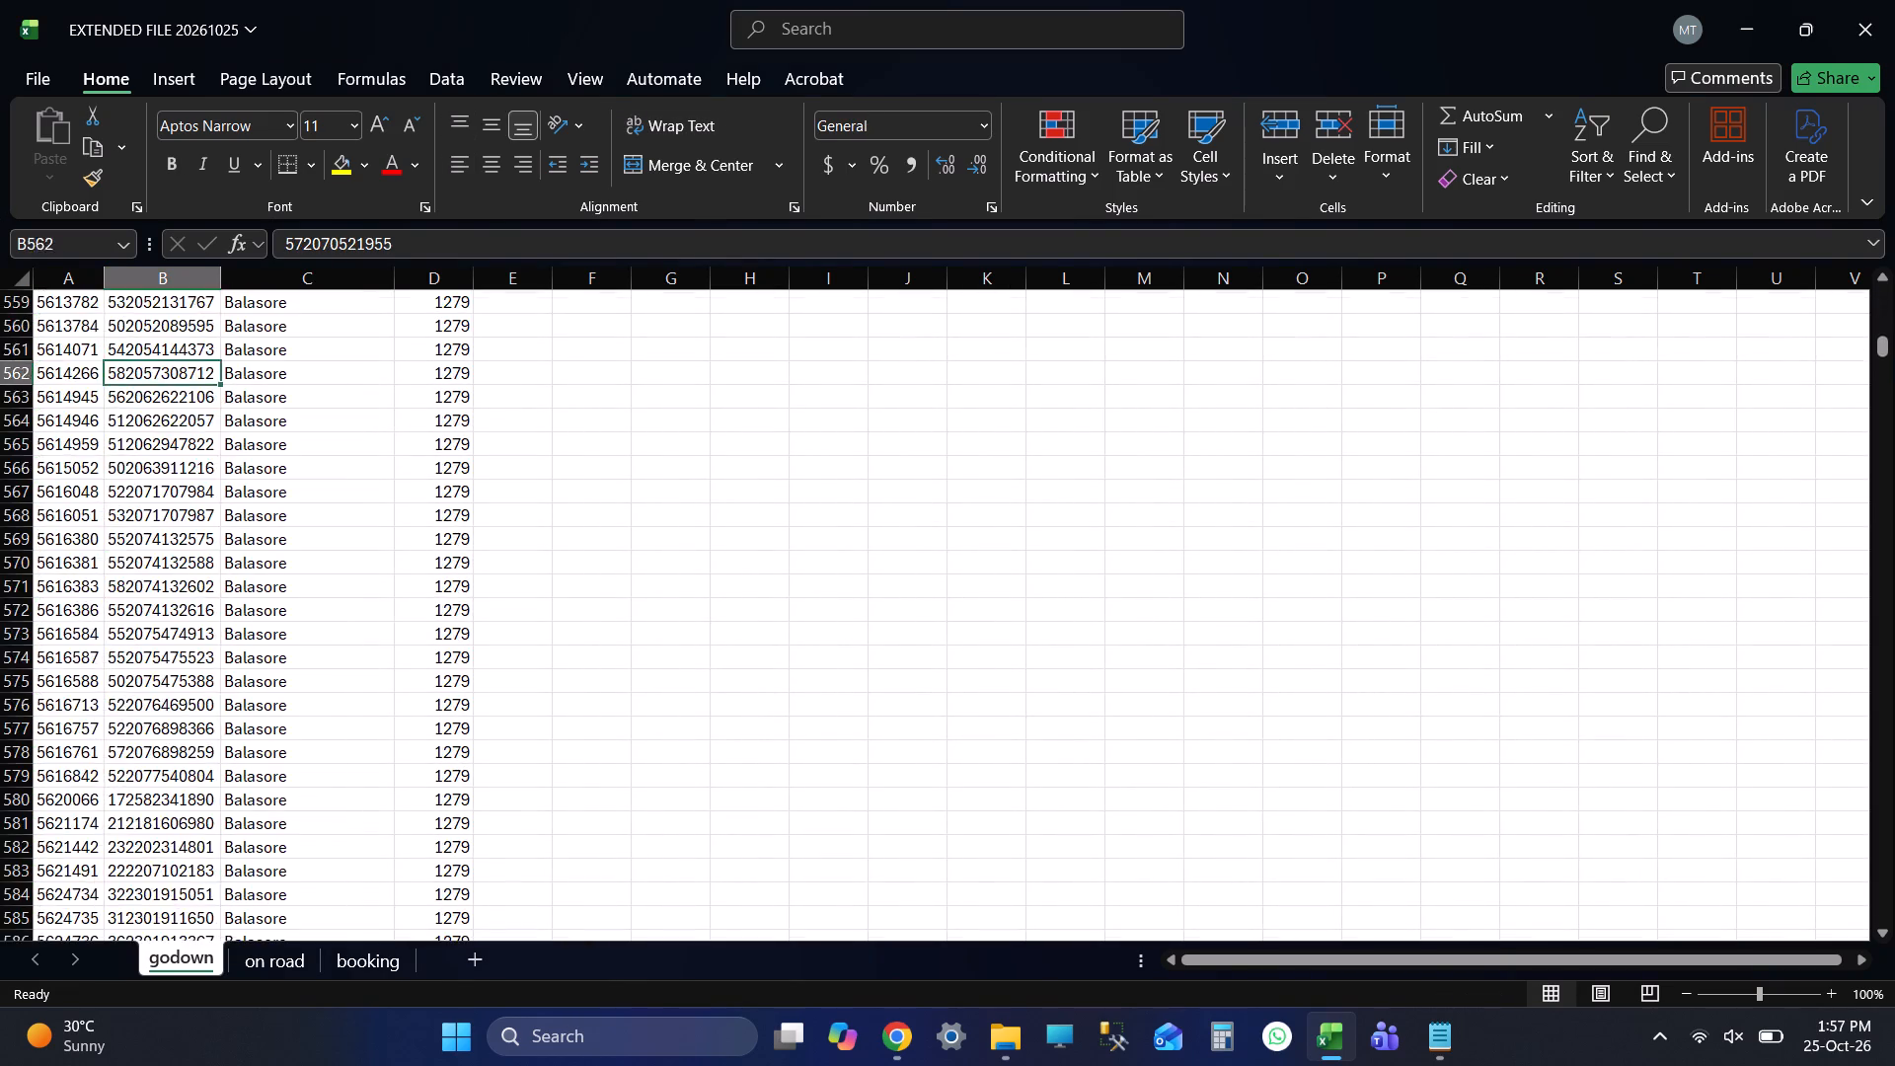
key("Page_Up")
key("Page_Up")
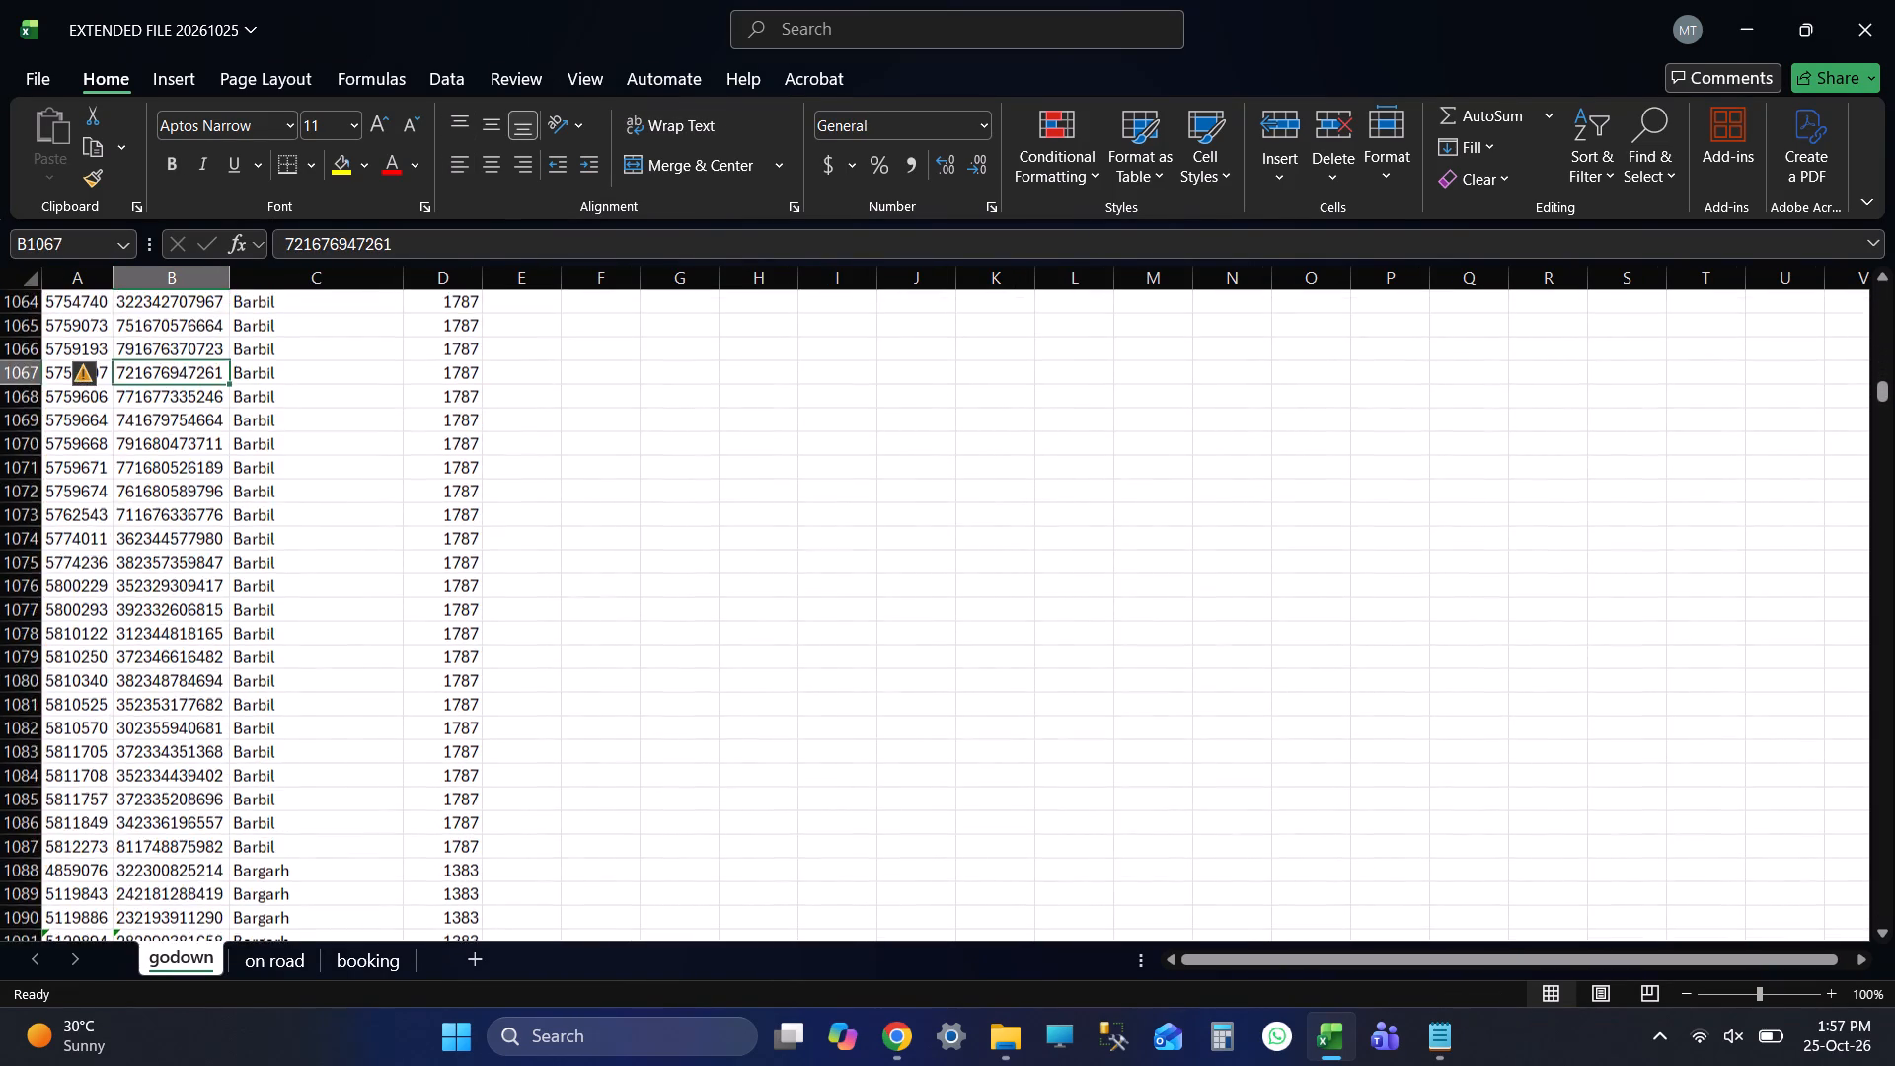
key("Page_Up")
key("Page_Up")
key("Page_Down")
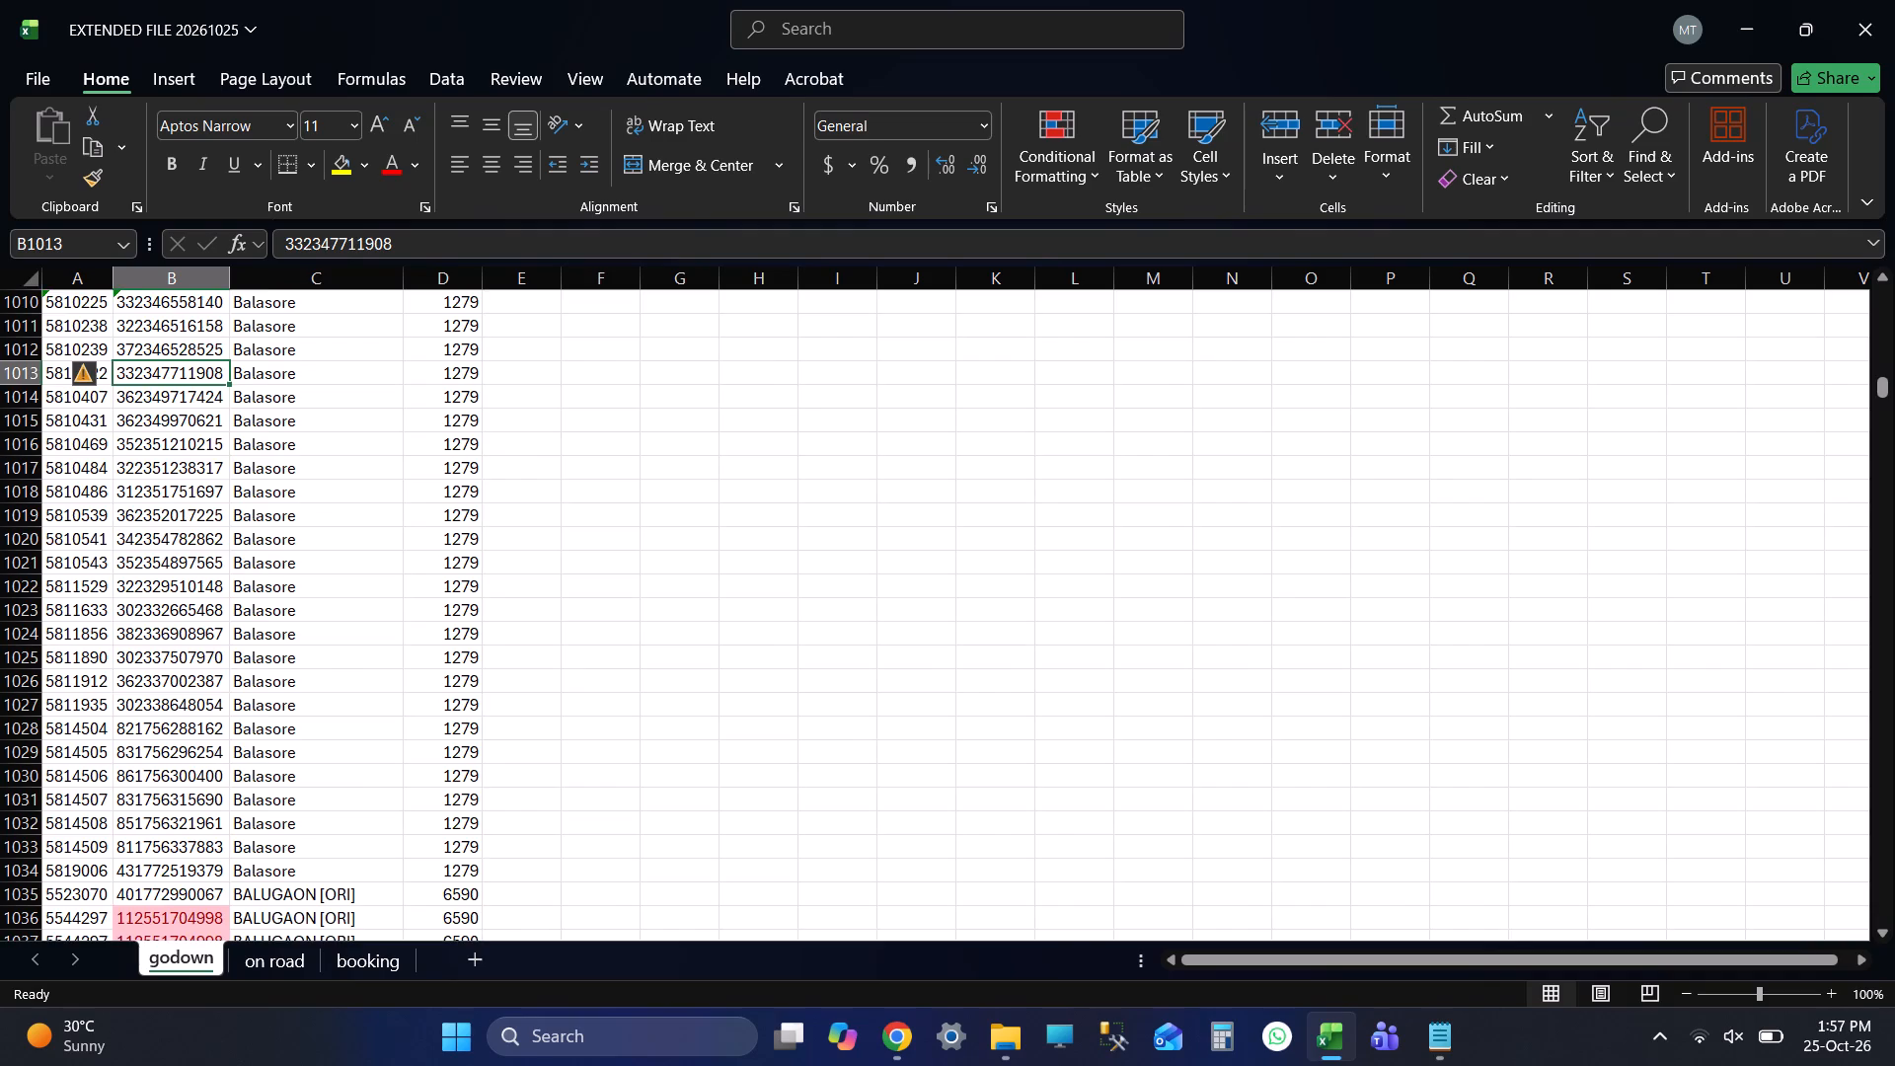
key("Page_Down")
key("Up")
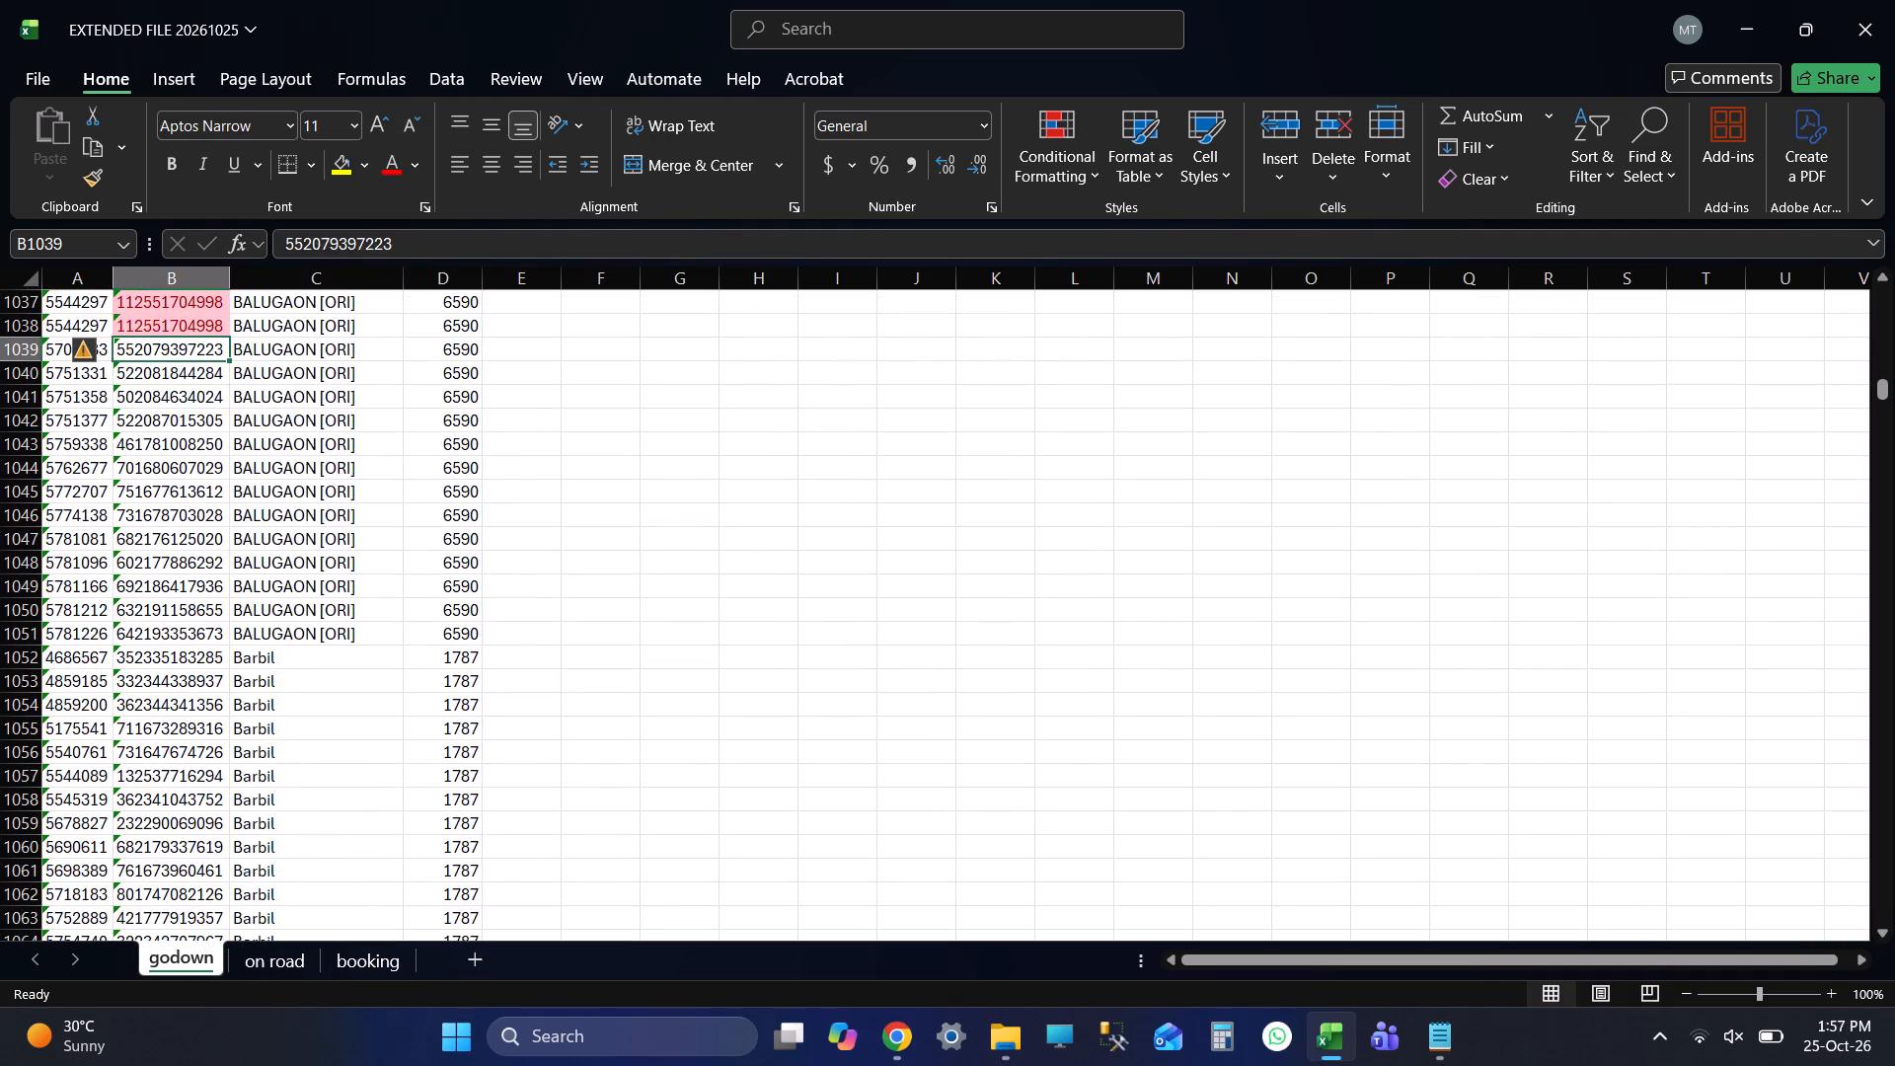
key("Page_Up")
key("Page_Down")
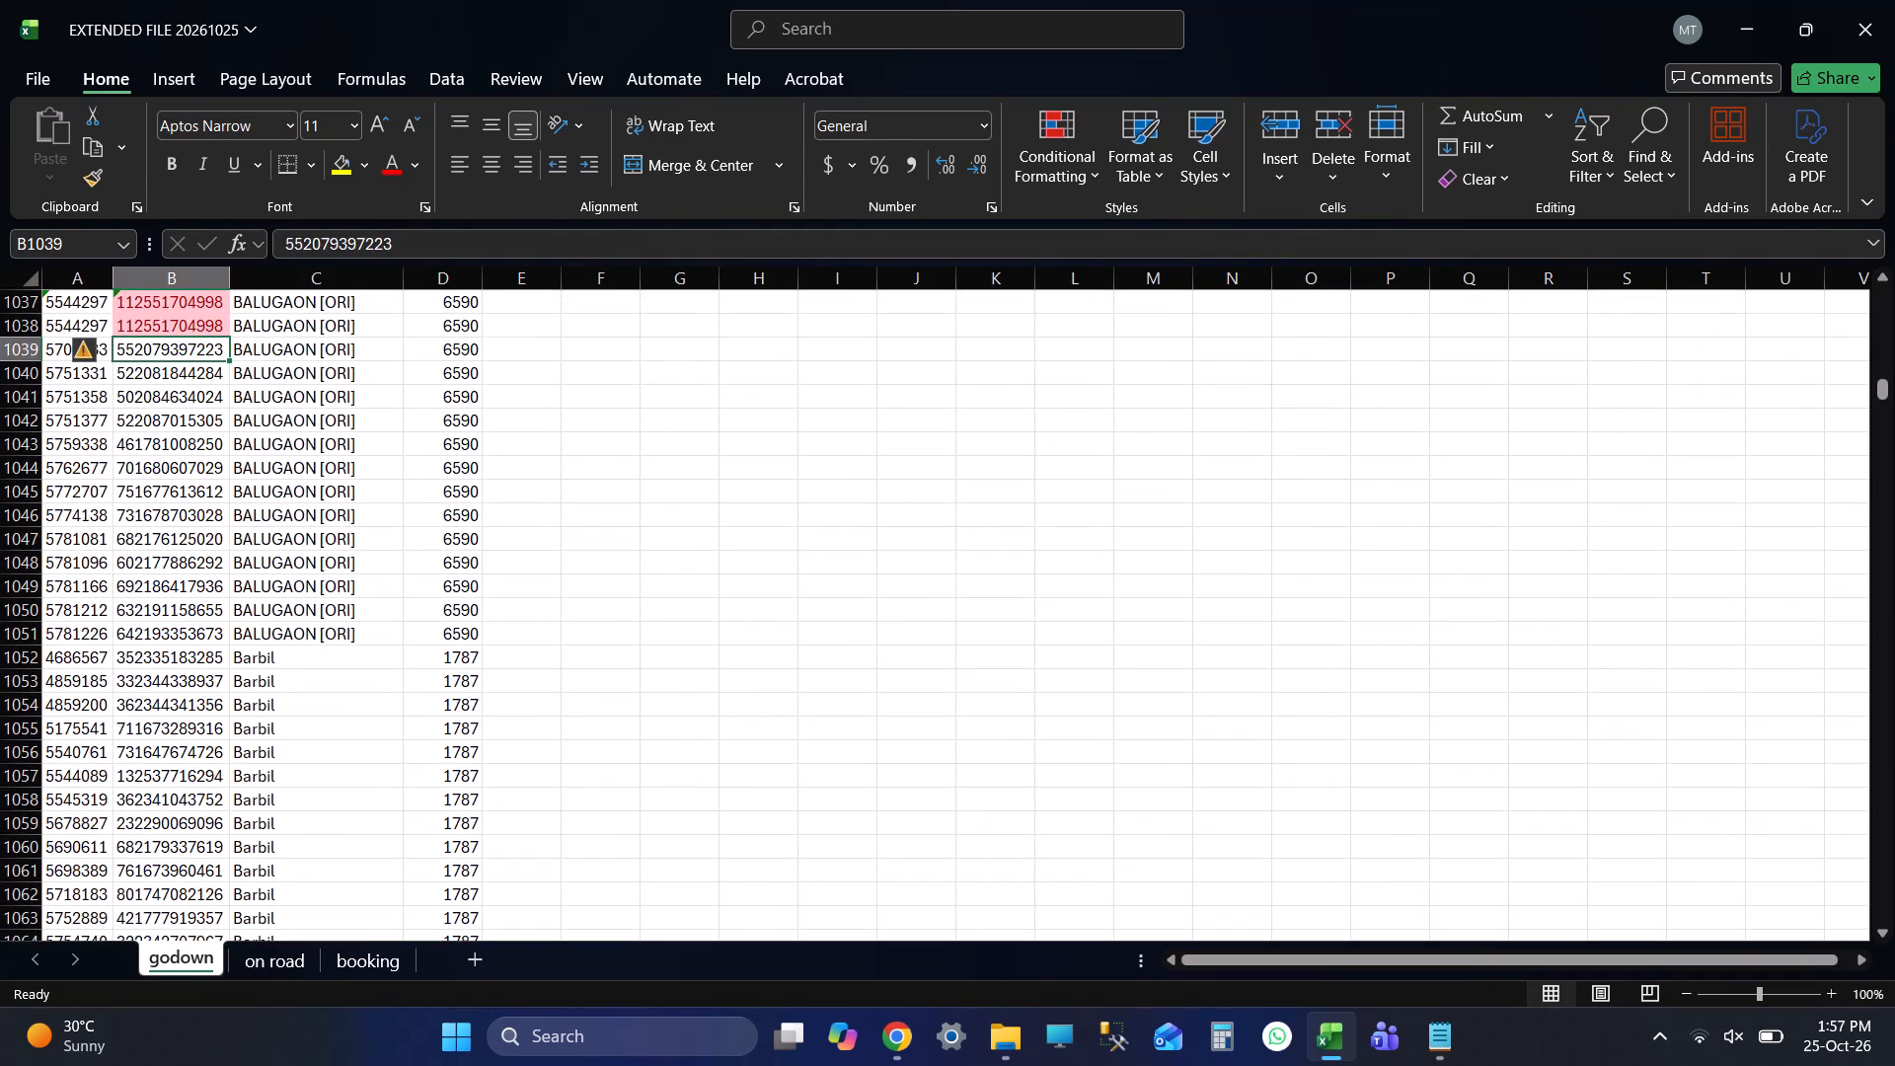
Undo the duplicate-value highlighting on the godown sheet's WayBill column and save the workbook.
key("ctrl+z")
key("ctrl+Up")
key("Up")
key("Up")
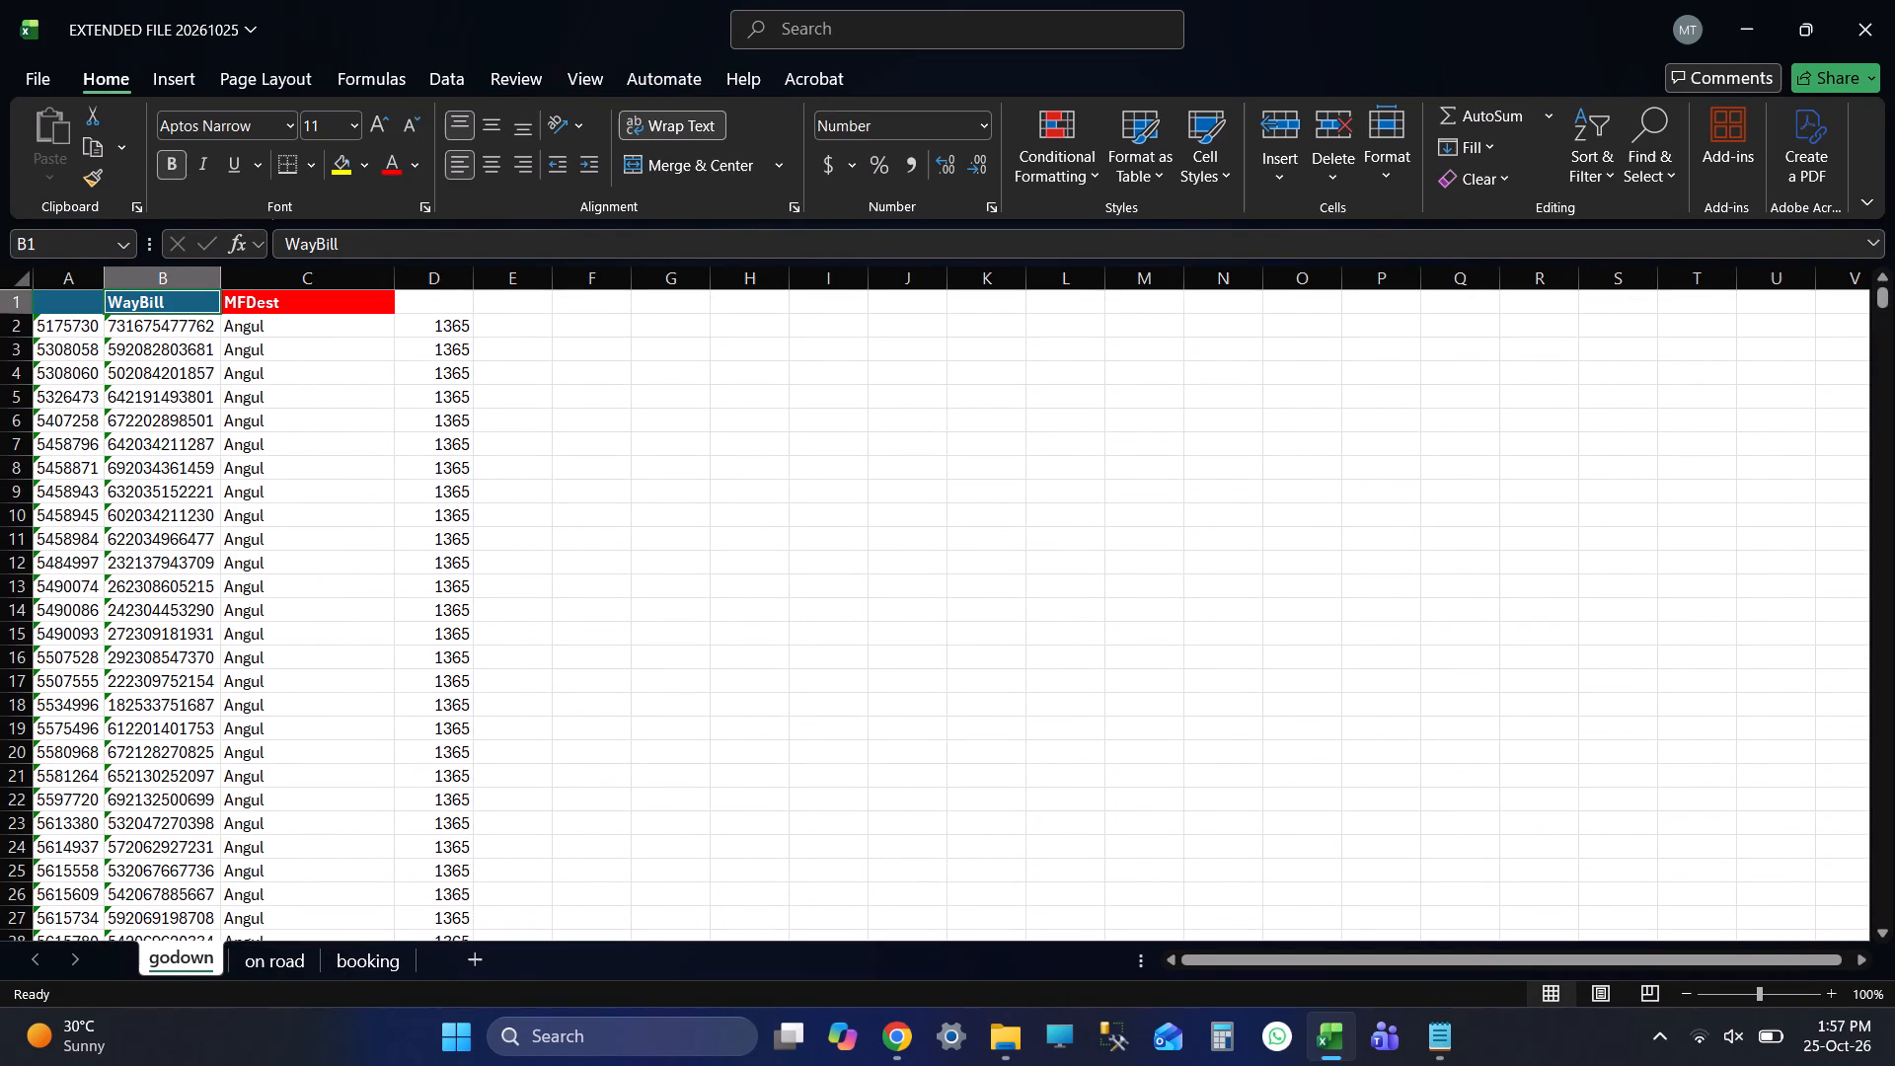
key("ctrl+s")
key("ctrl+s")
Check the end of the godown sheet's WayBill data, return to the header row, and save the workbook.
key("Down")
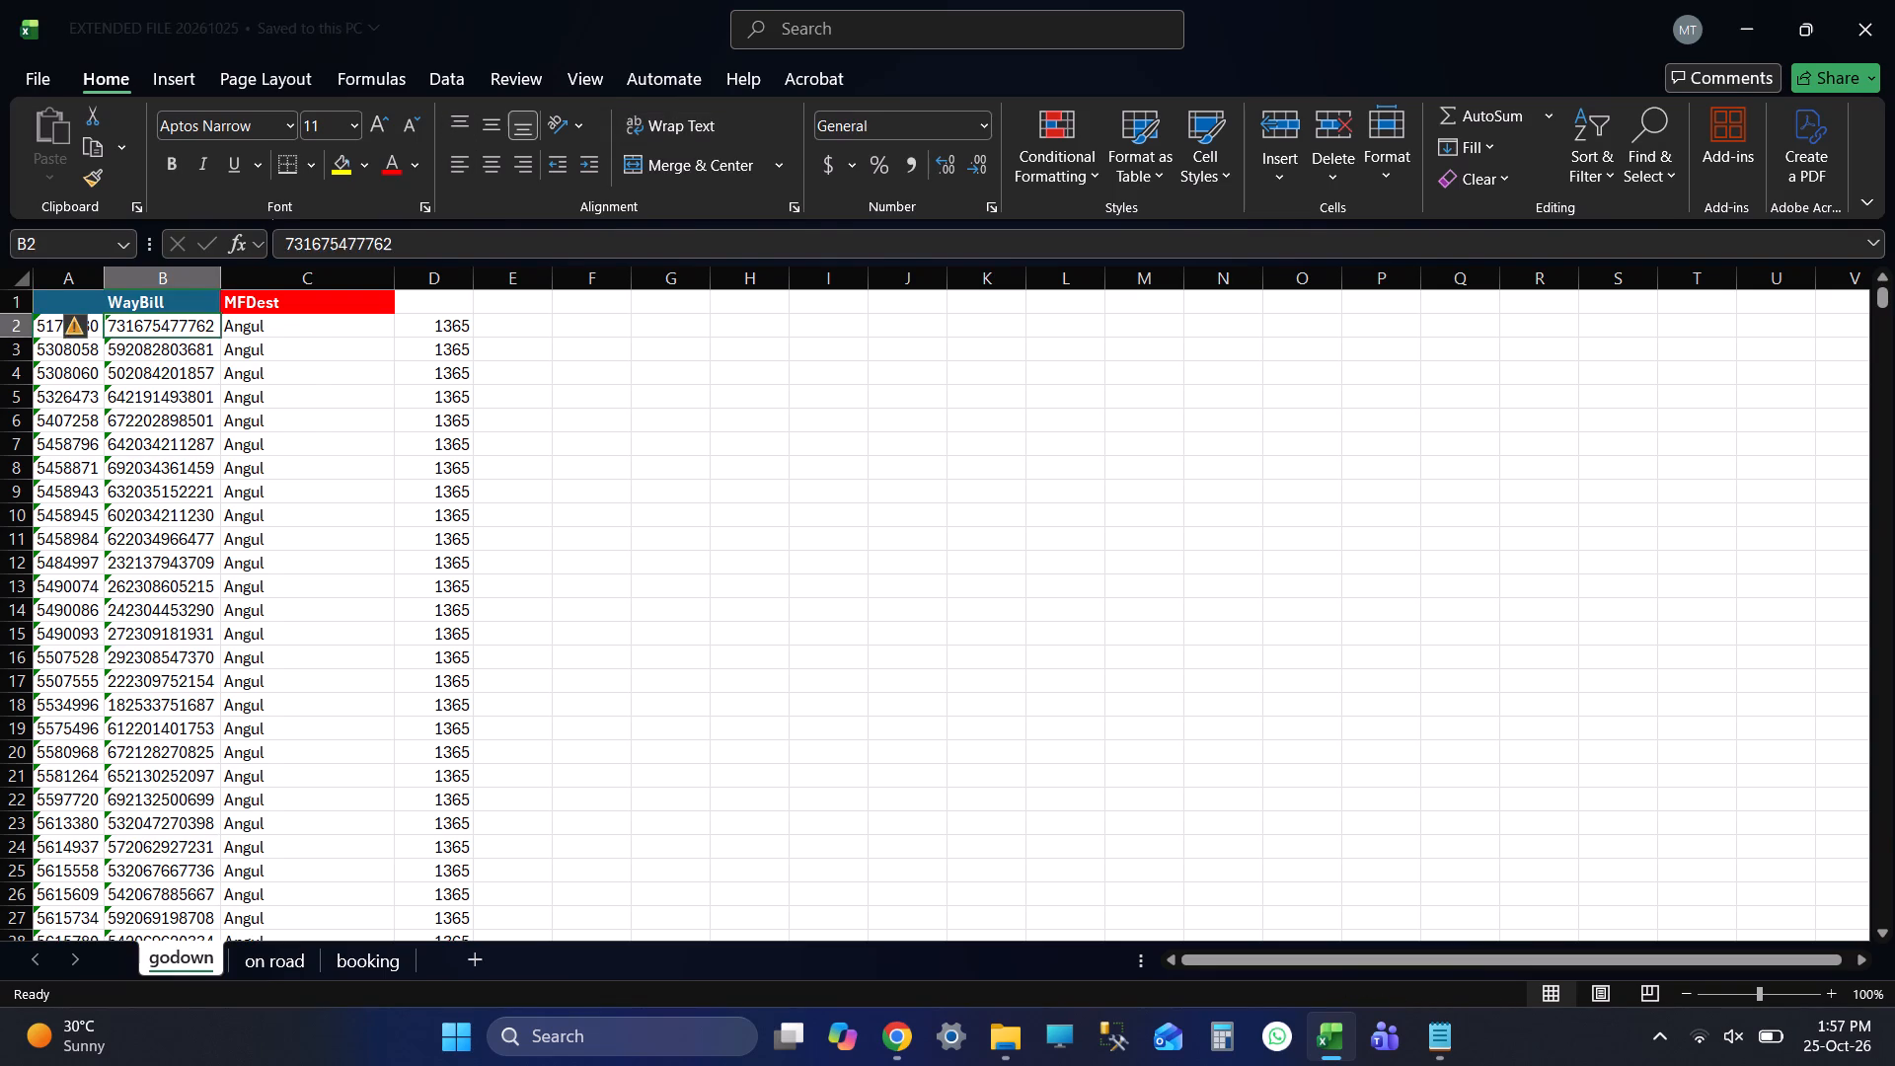
key("Down")
key("ctrl+Down")
key("Down")
key("Down")
key("Down")
key("Down")
key("Down")
key("ctrl+Up")
key("ctrl+Up")
key("Up")
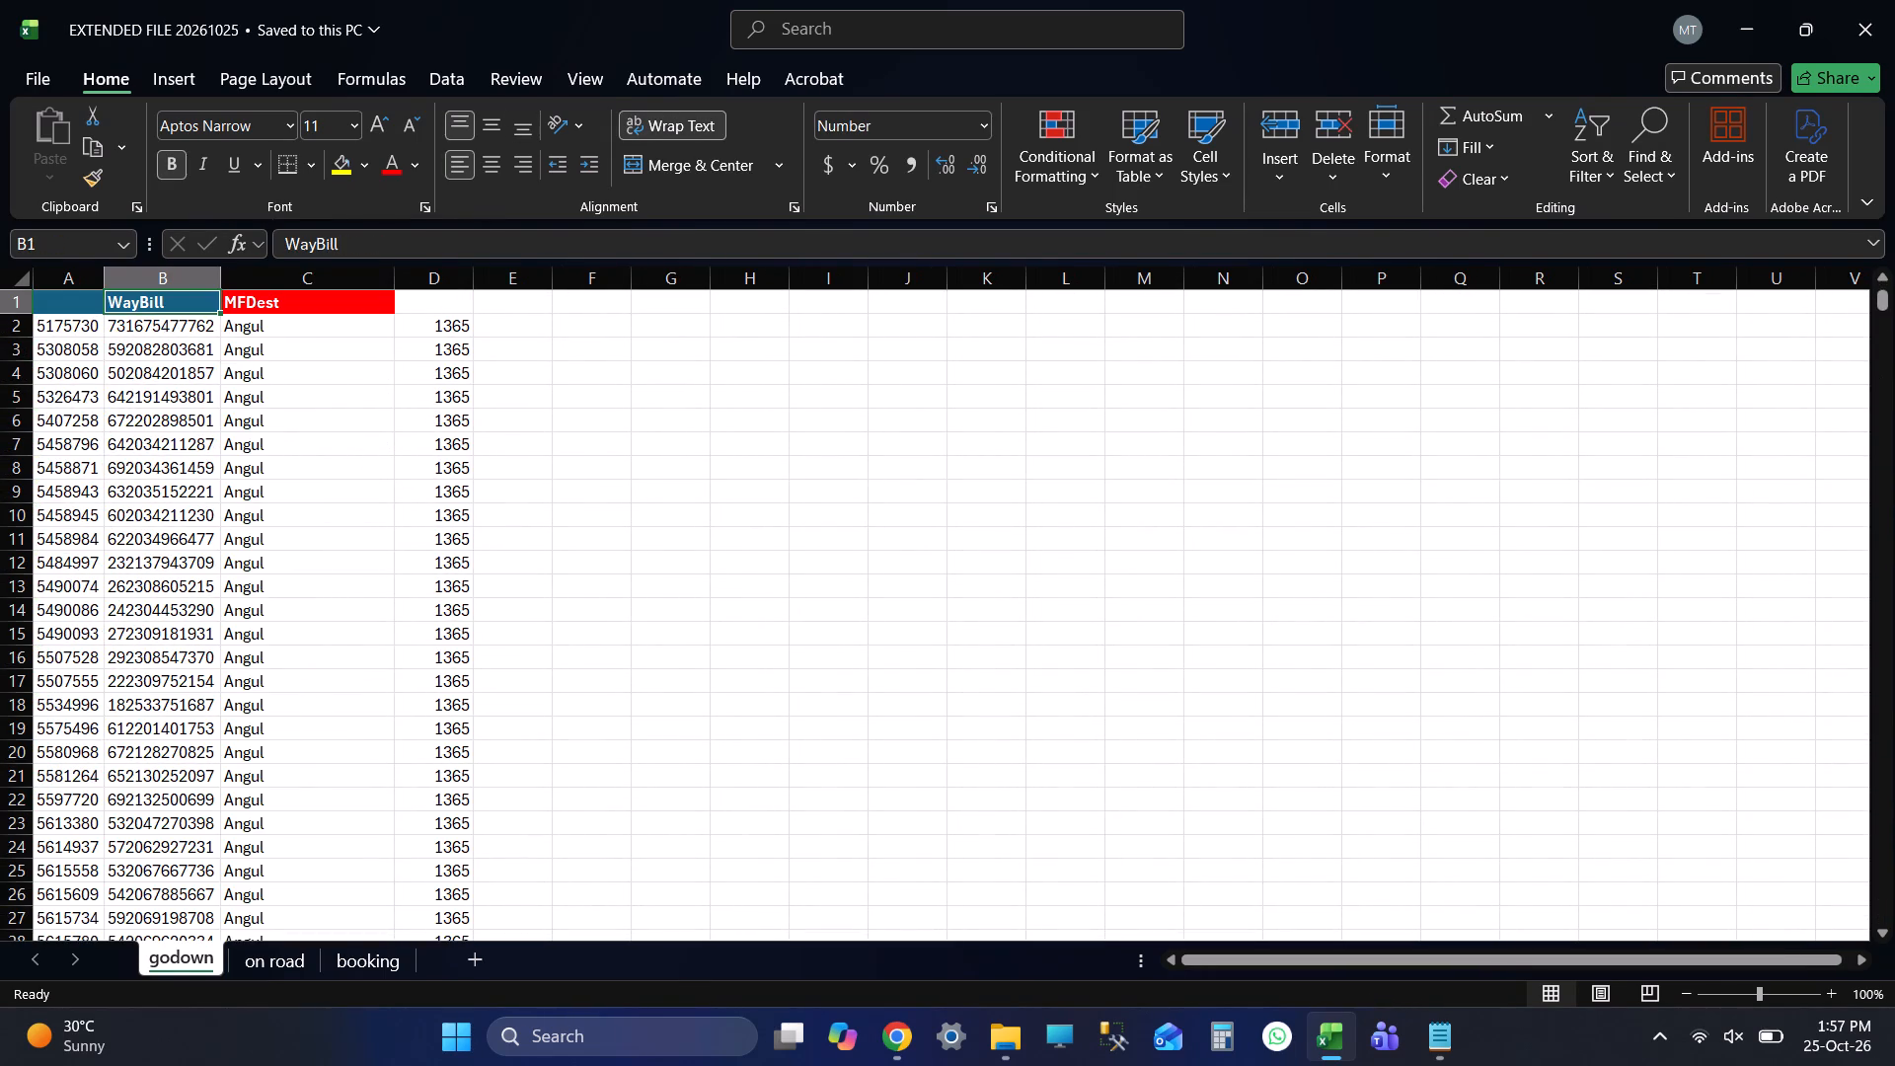
key("Up")
key("Up")
key("ctrl+s")
key("ctrl+s")
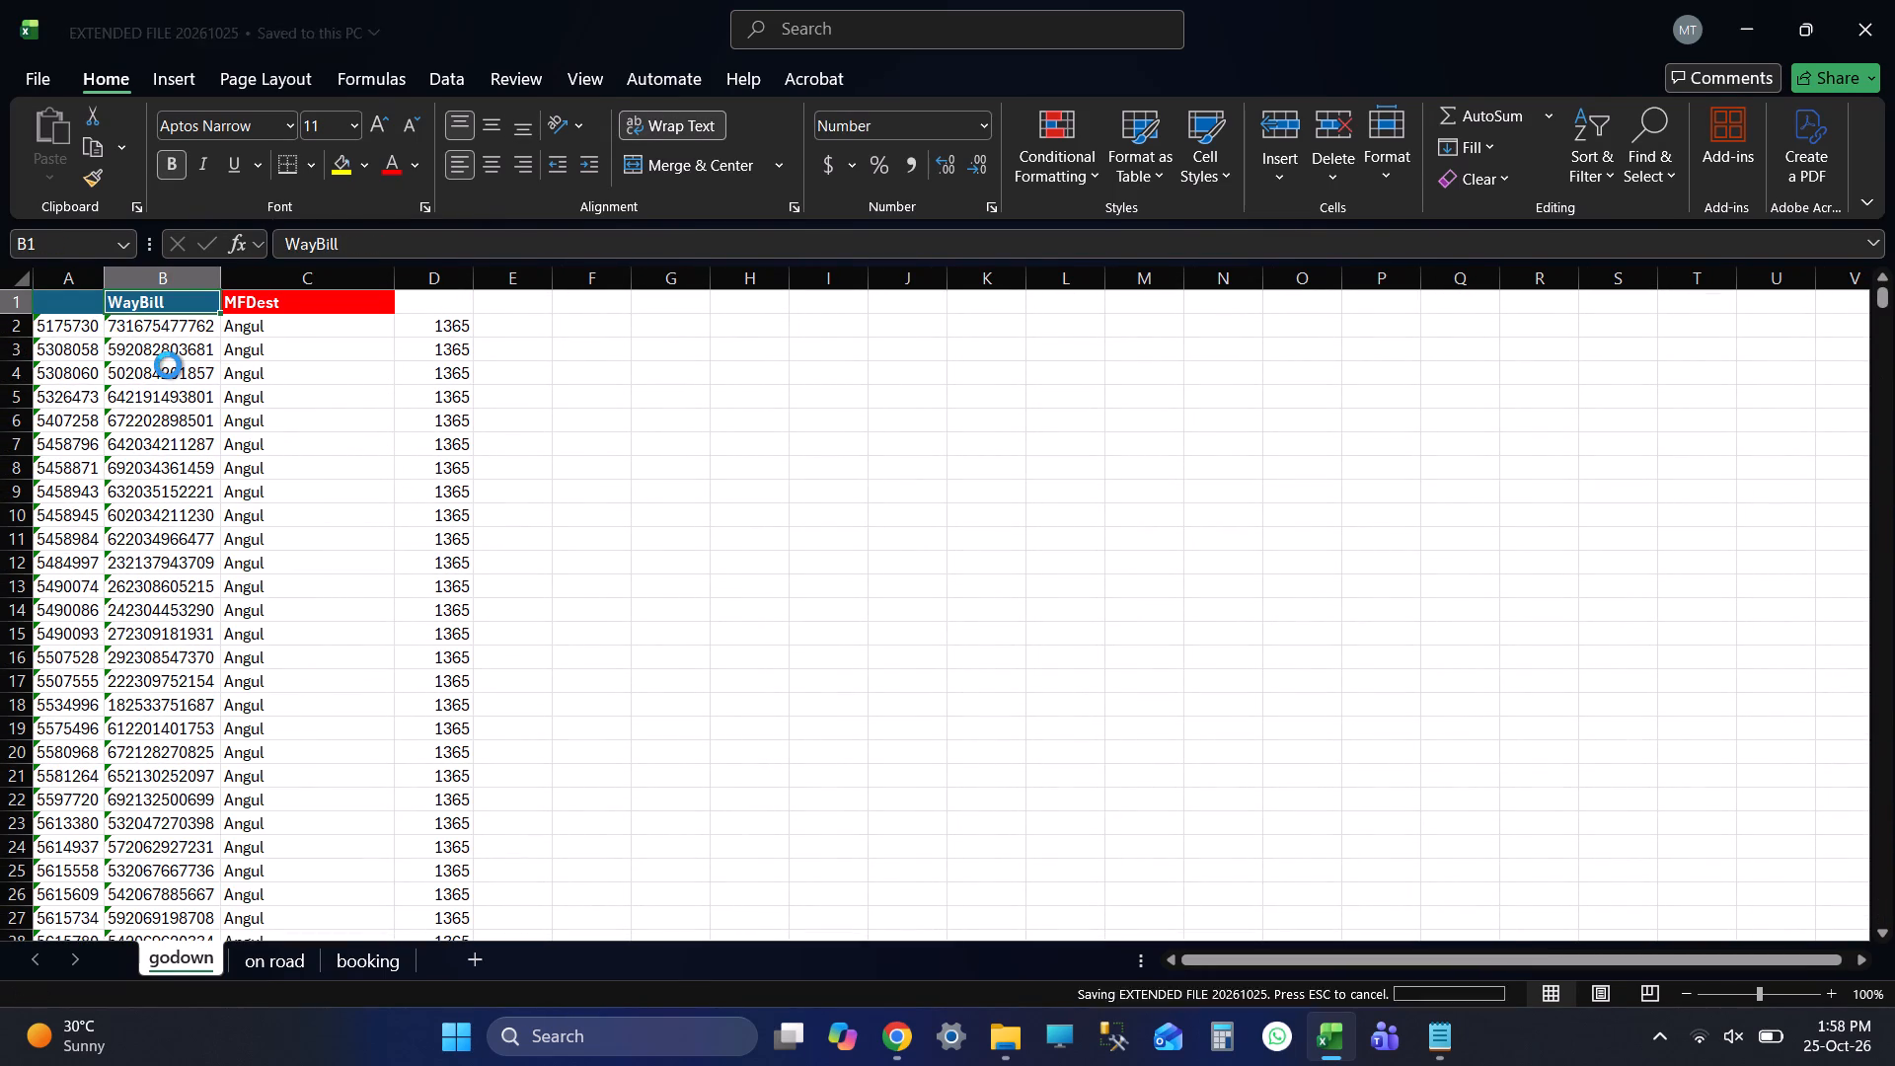
key("ctrl+s")
key("ctrl+s")
key("ctrl+s")
key("ctrl+Down")
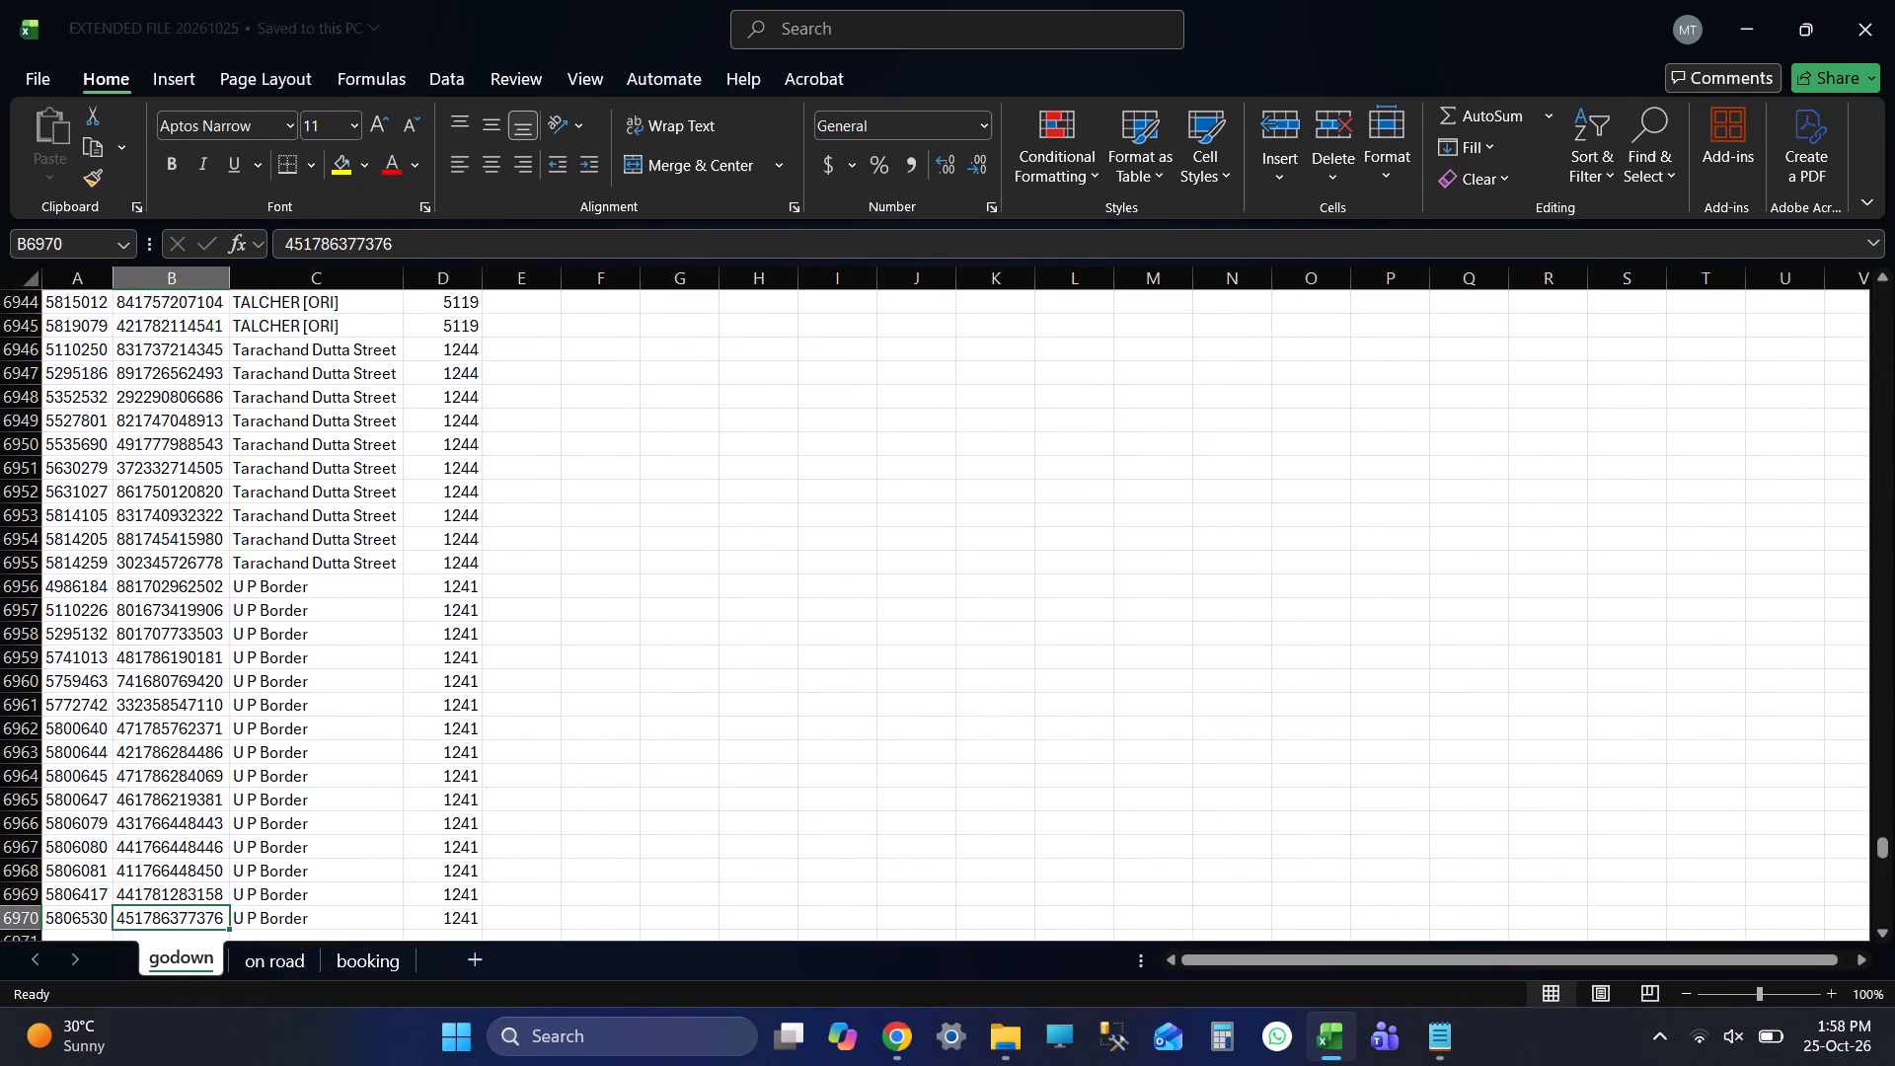
key("Down")
key("Down")
key("Down")
key("Down")
key("Down")
key("ctrl+Up")
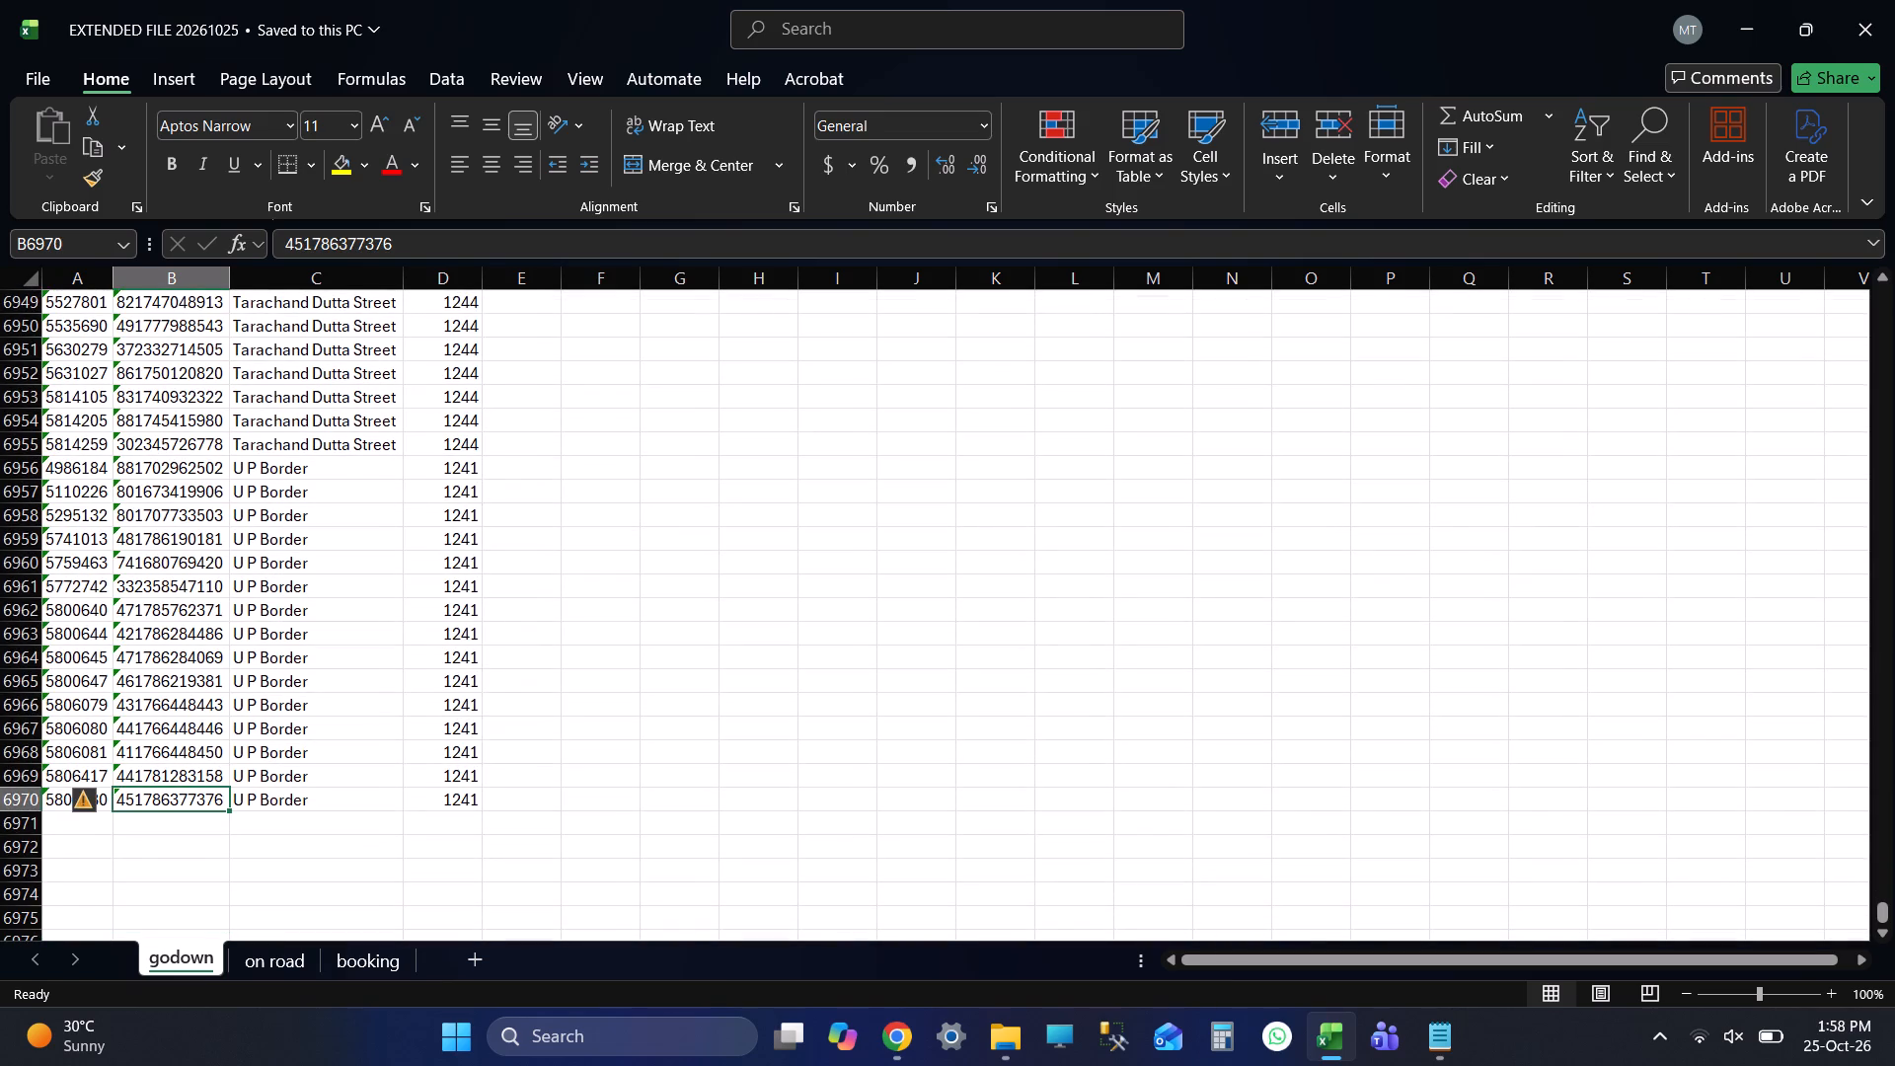
key("ctrl+Up")
key("Up")
key("Up")
key("Up")
key("ctrl+s")
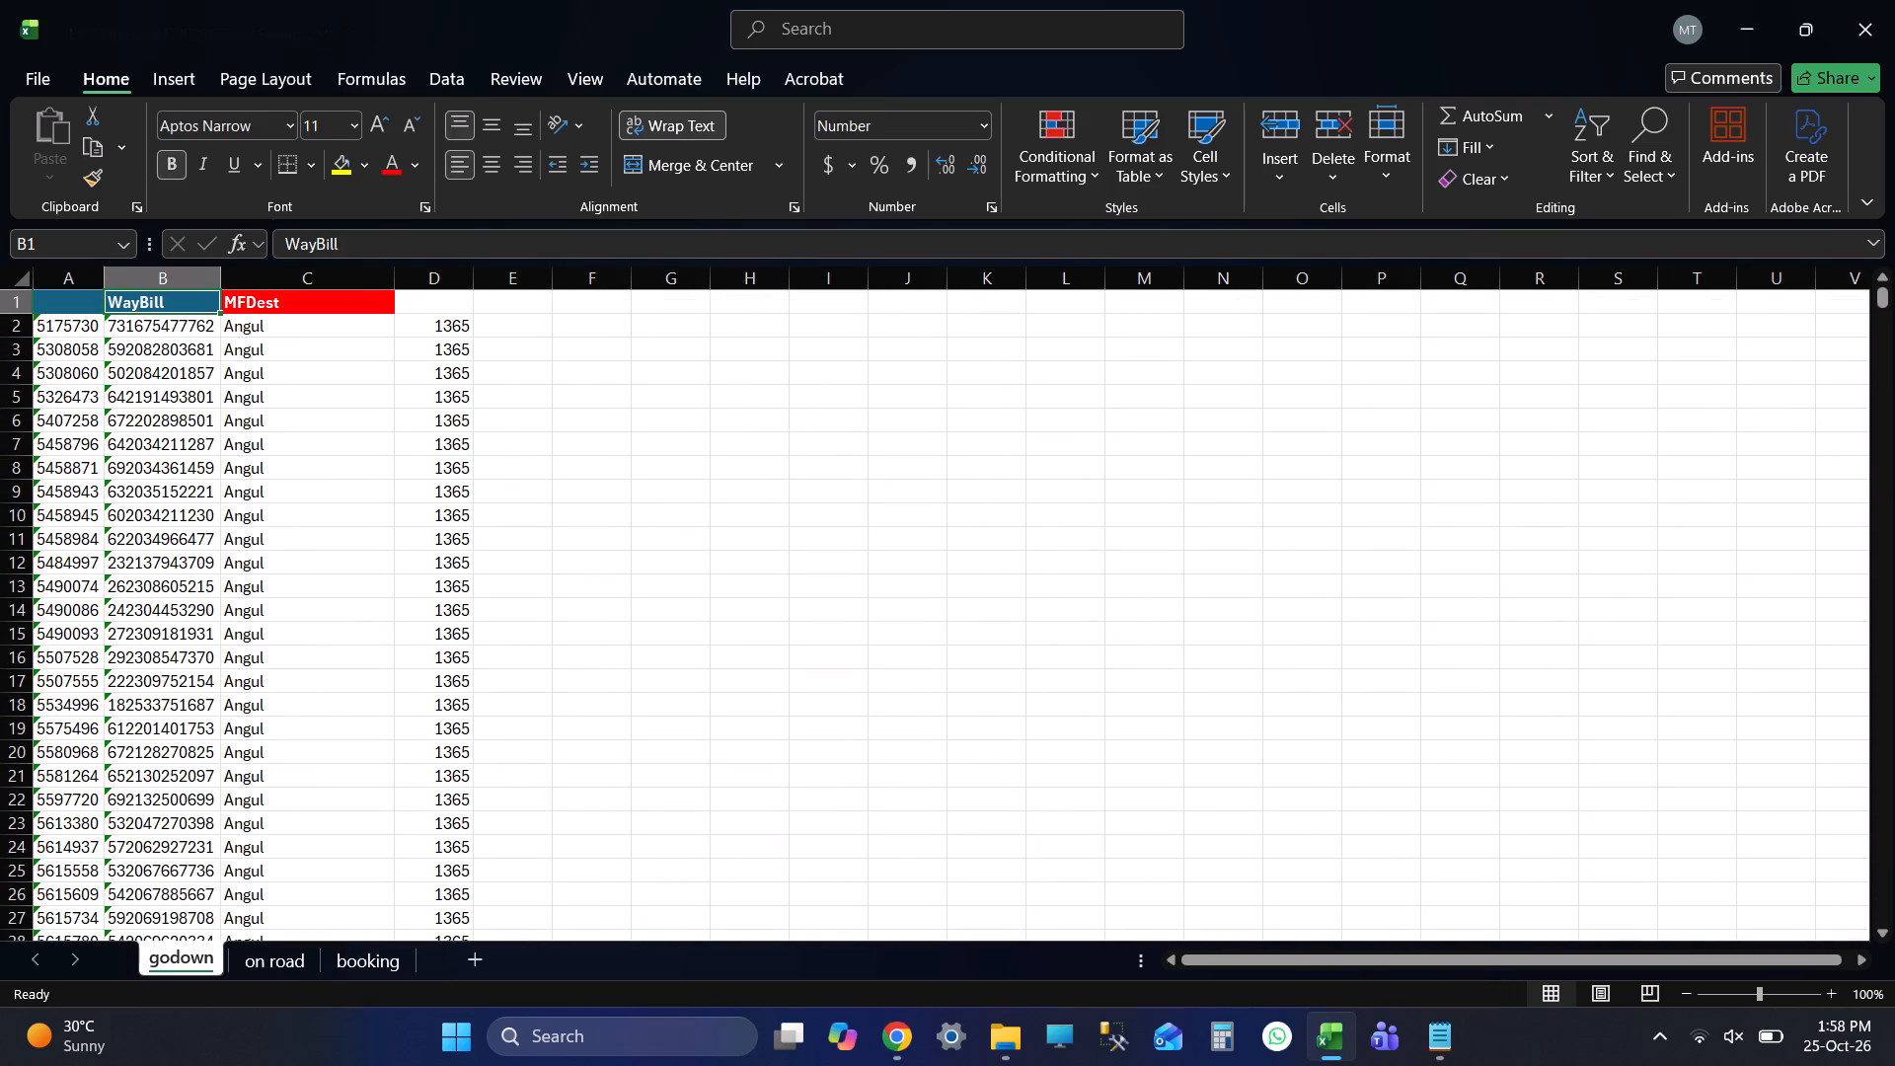
Show the on road sheet and close Notepad.
left_click(286, 968)
key("alt+Tab")
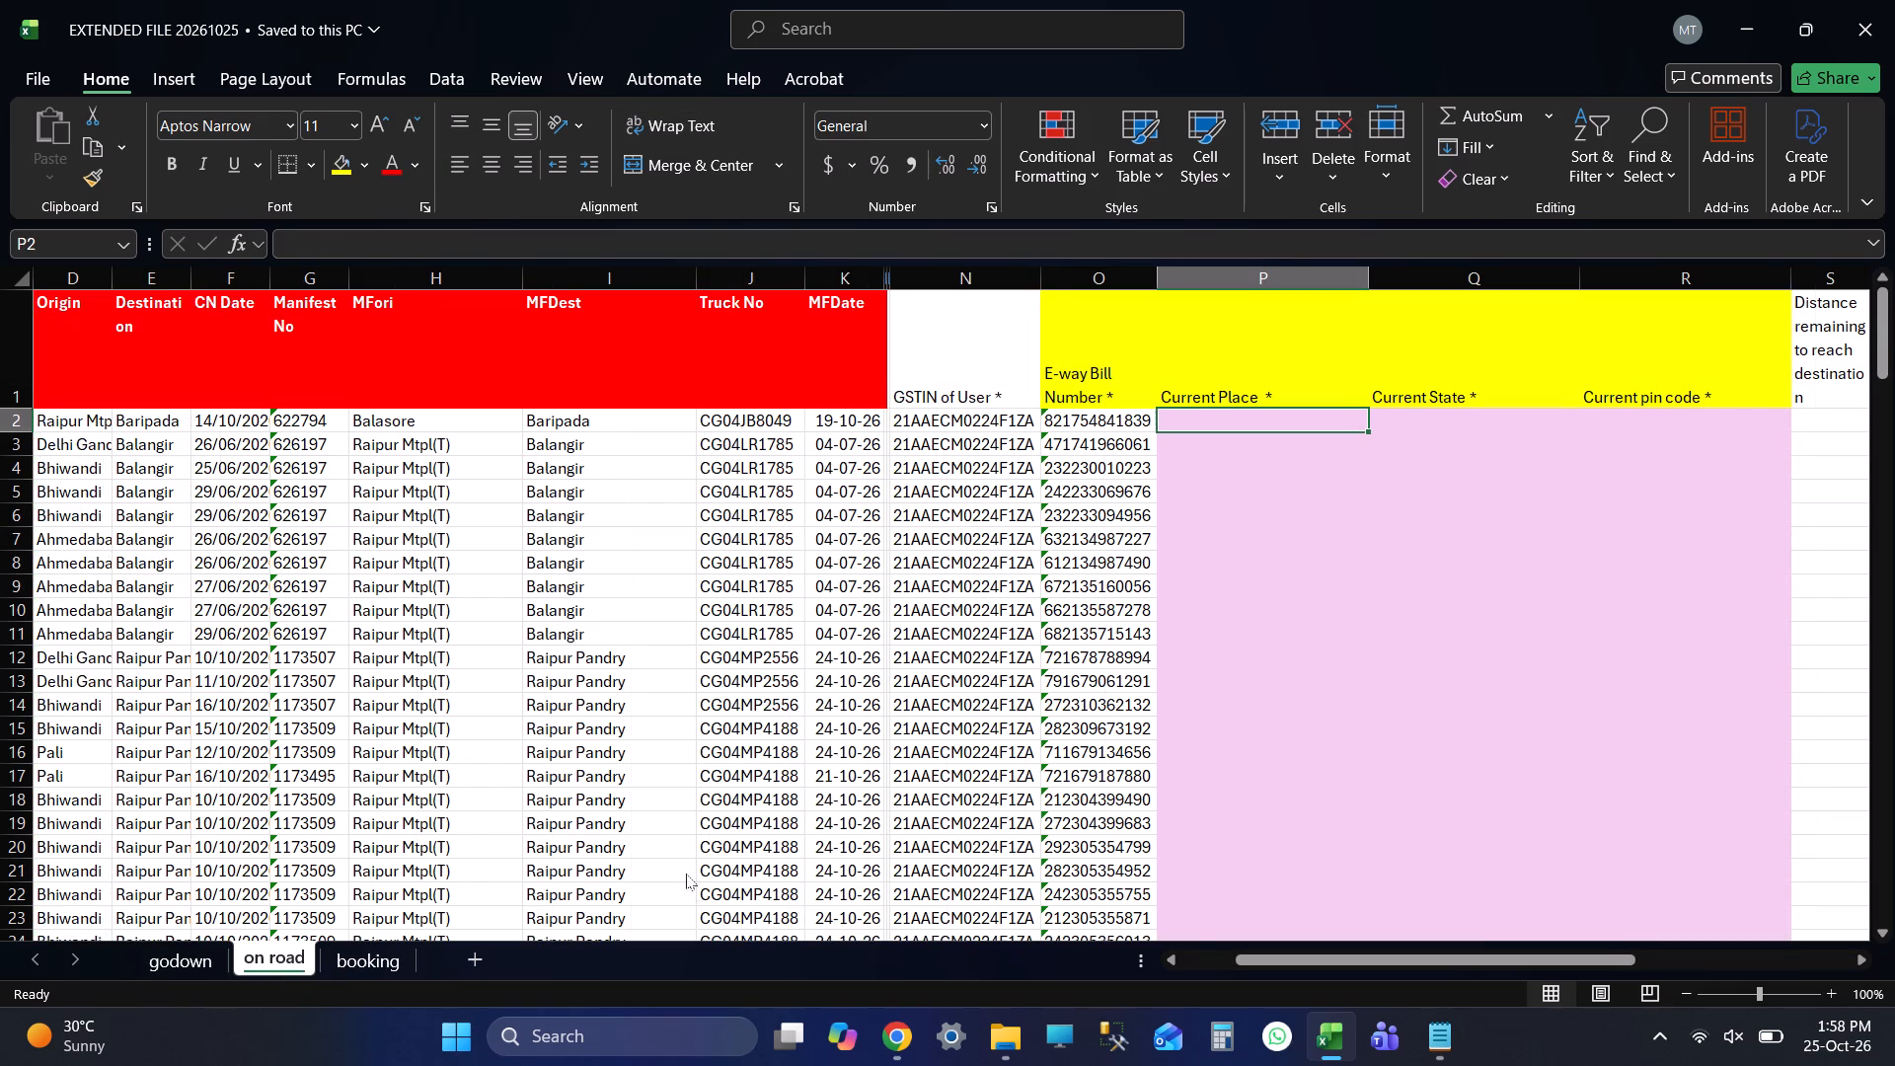
left_click(1894, 0)
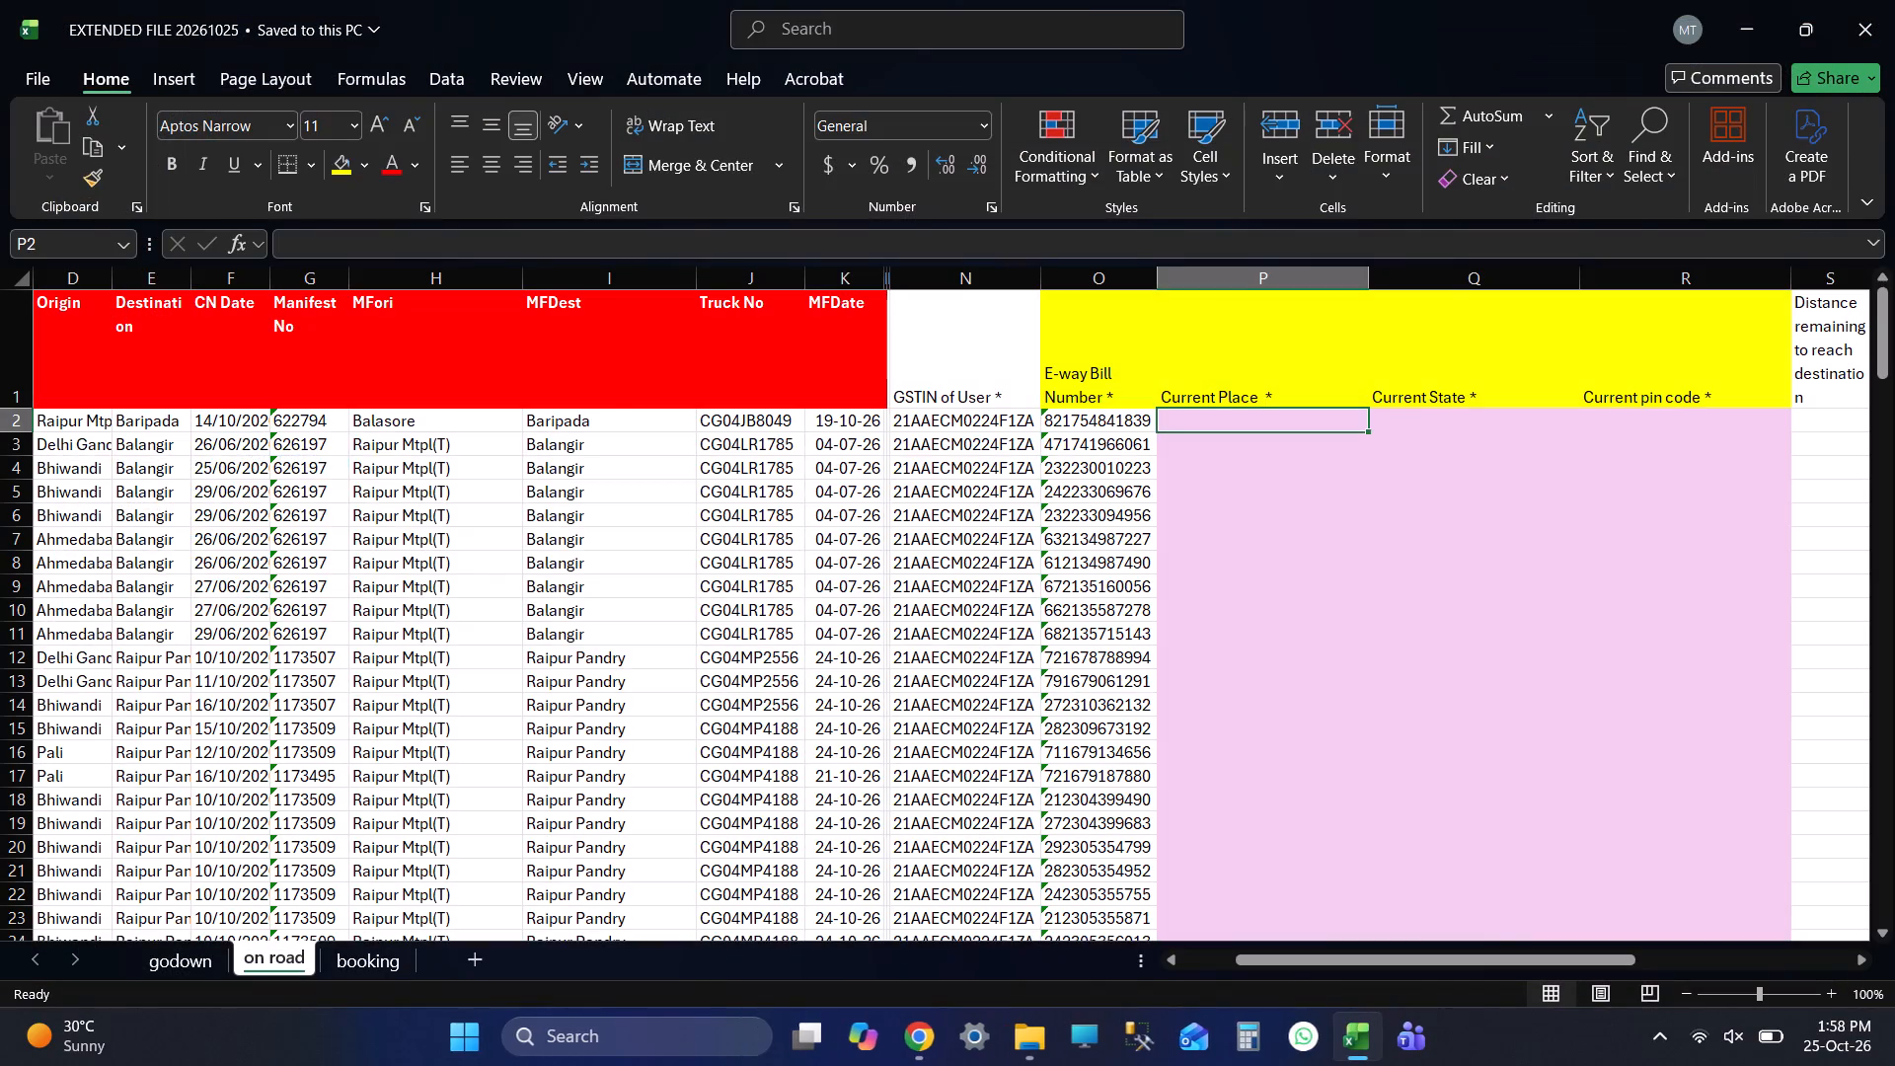
Switch to File Explorer and open EXTENDED FILE 20261024 from the EXTENDED FILES folder under E Way Bill.
key("alt+Tab")
key("alt+Tab")
key("alt+Tab")
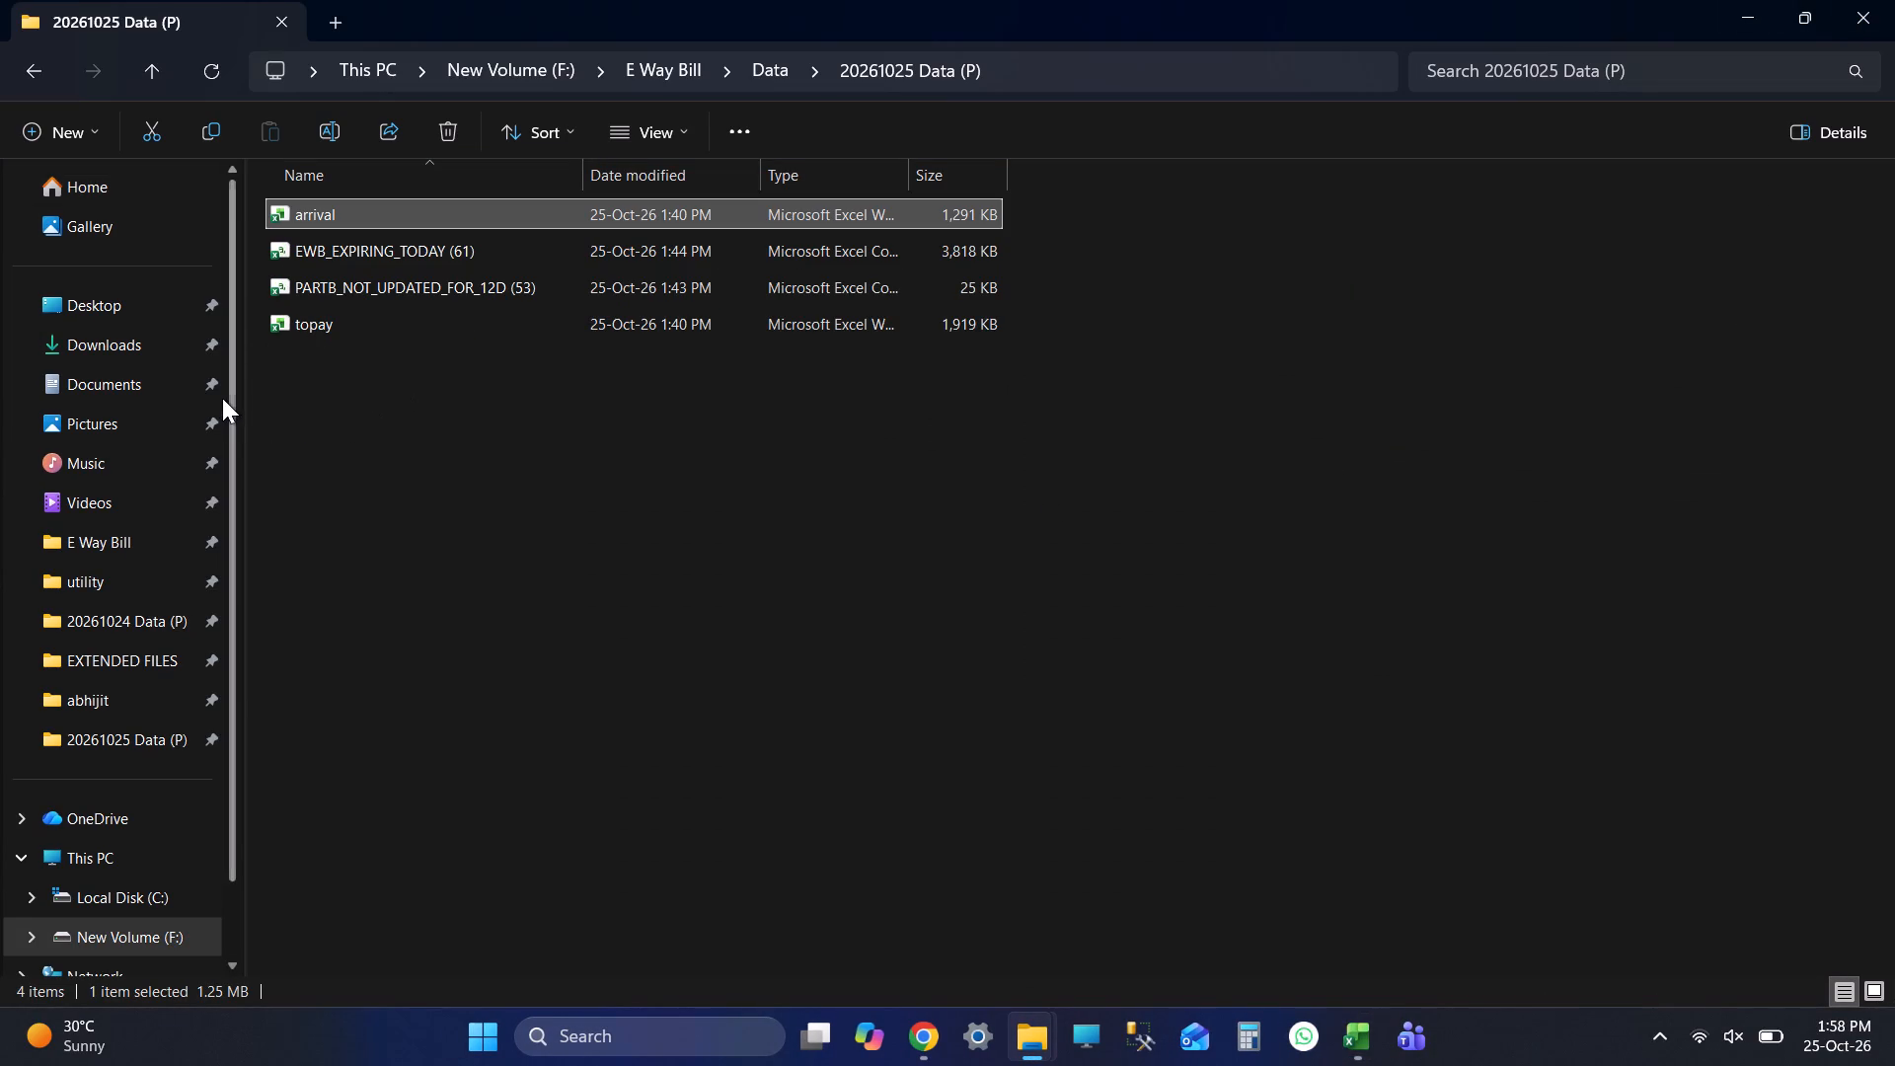
left_click(111, 544)
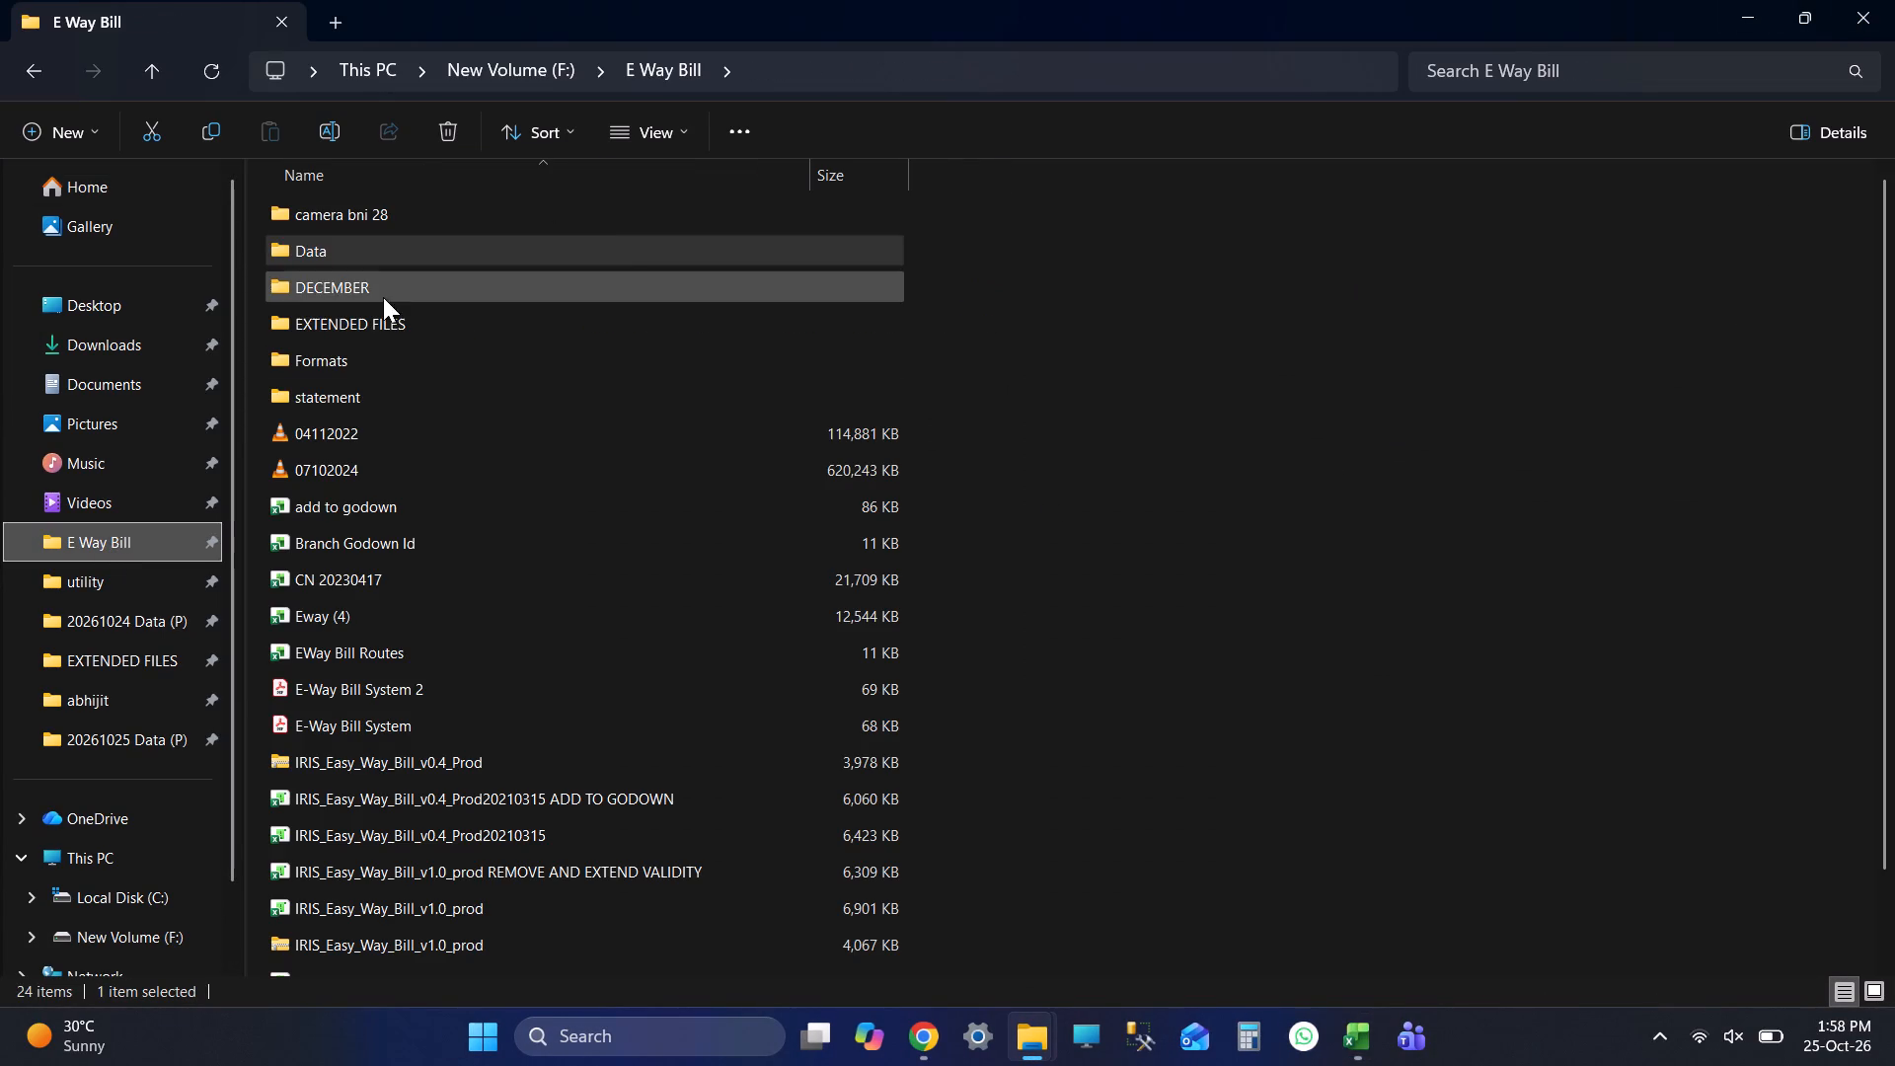
double_click(386, 327)
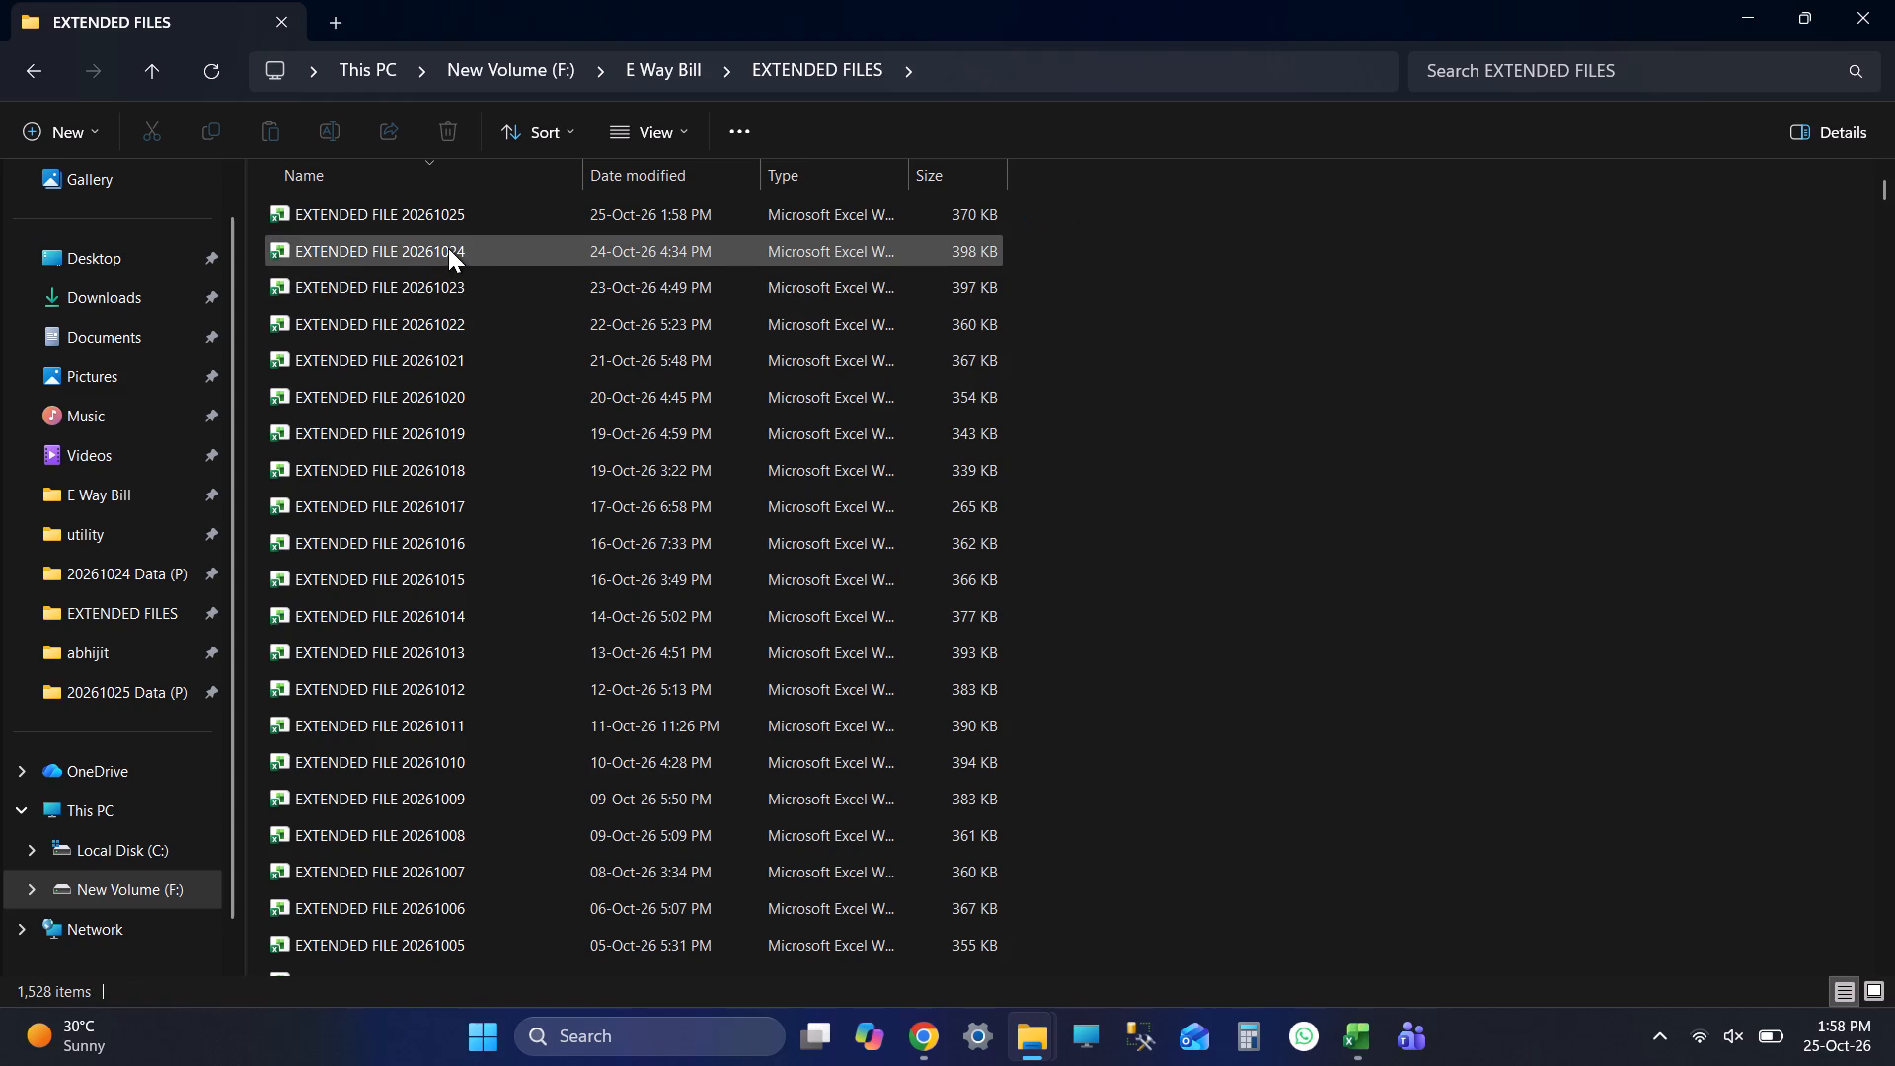
double_click(448, 247)
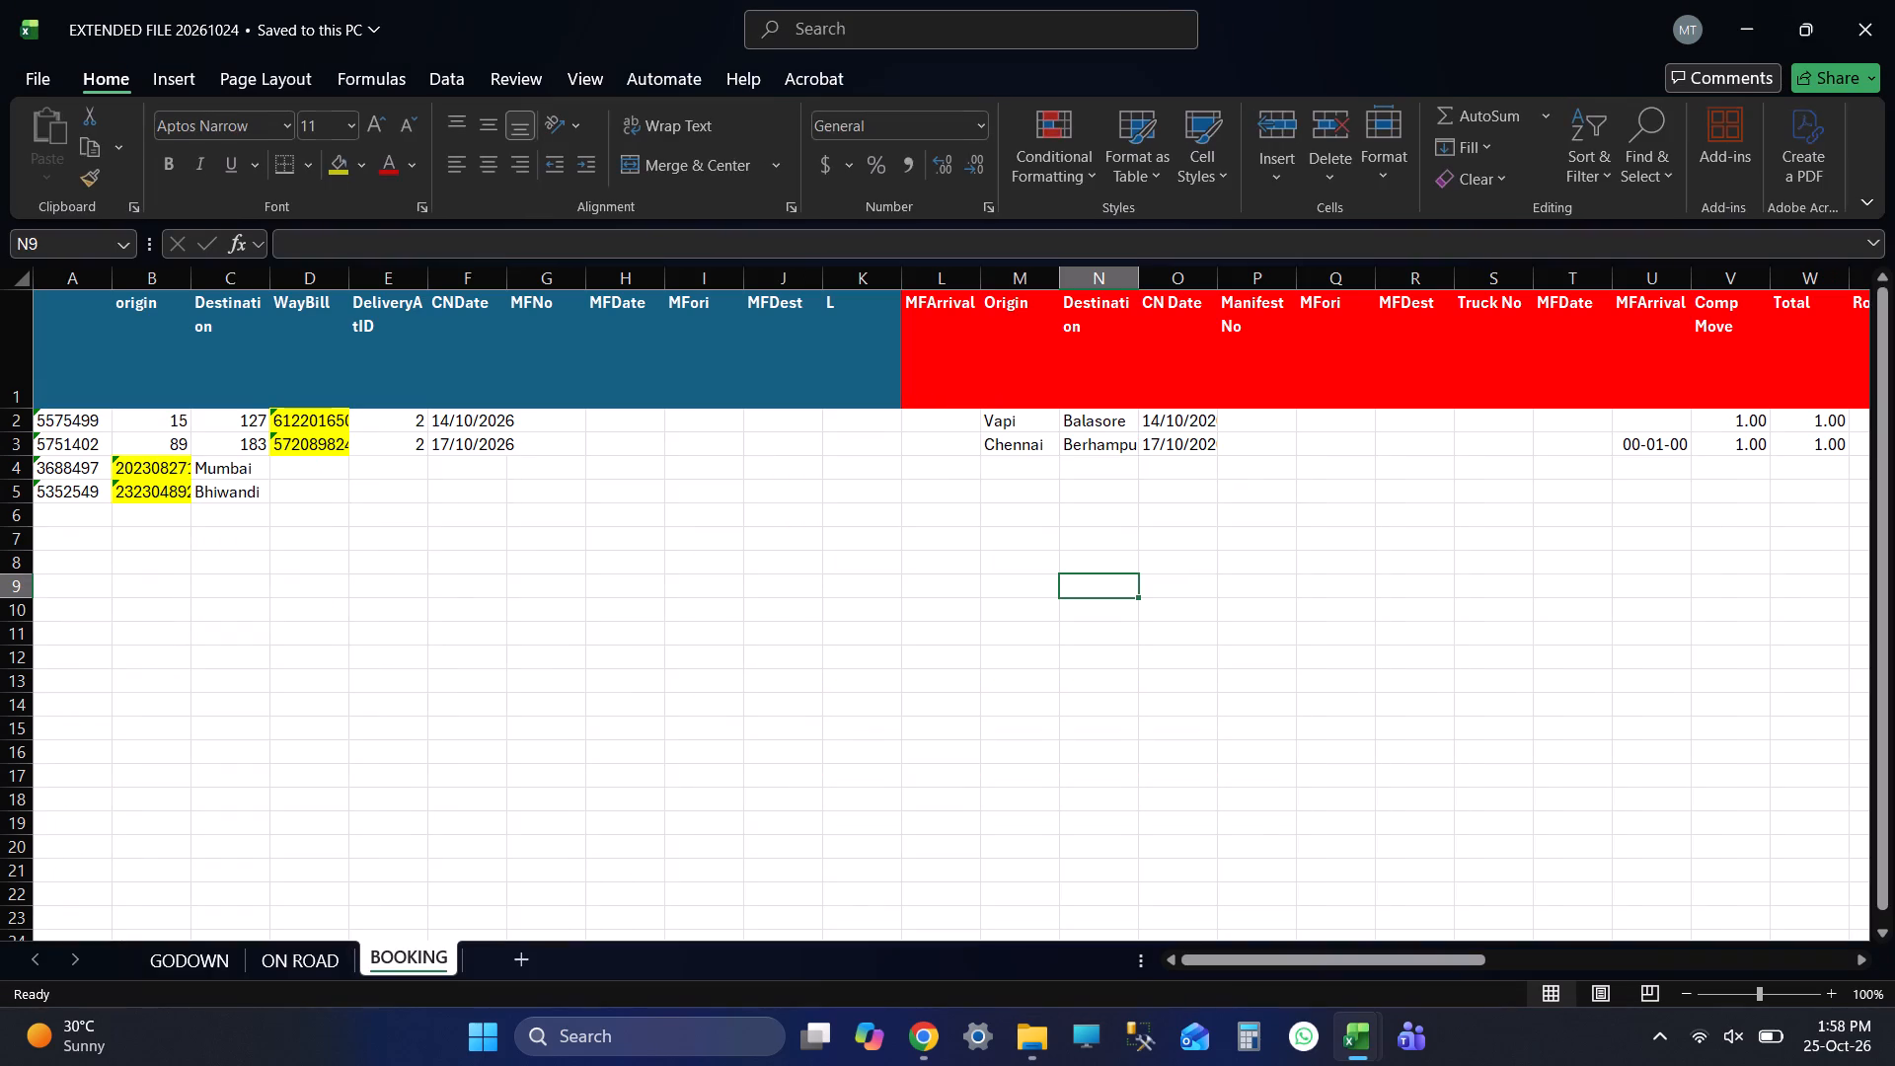
Show the header row of the ON ROAD sheet in EXTENDED FILE 20261024 and examine its manifest and current-place columns.
left_click(329, 952)
left_click(464, 472)
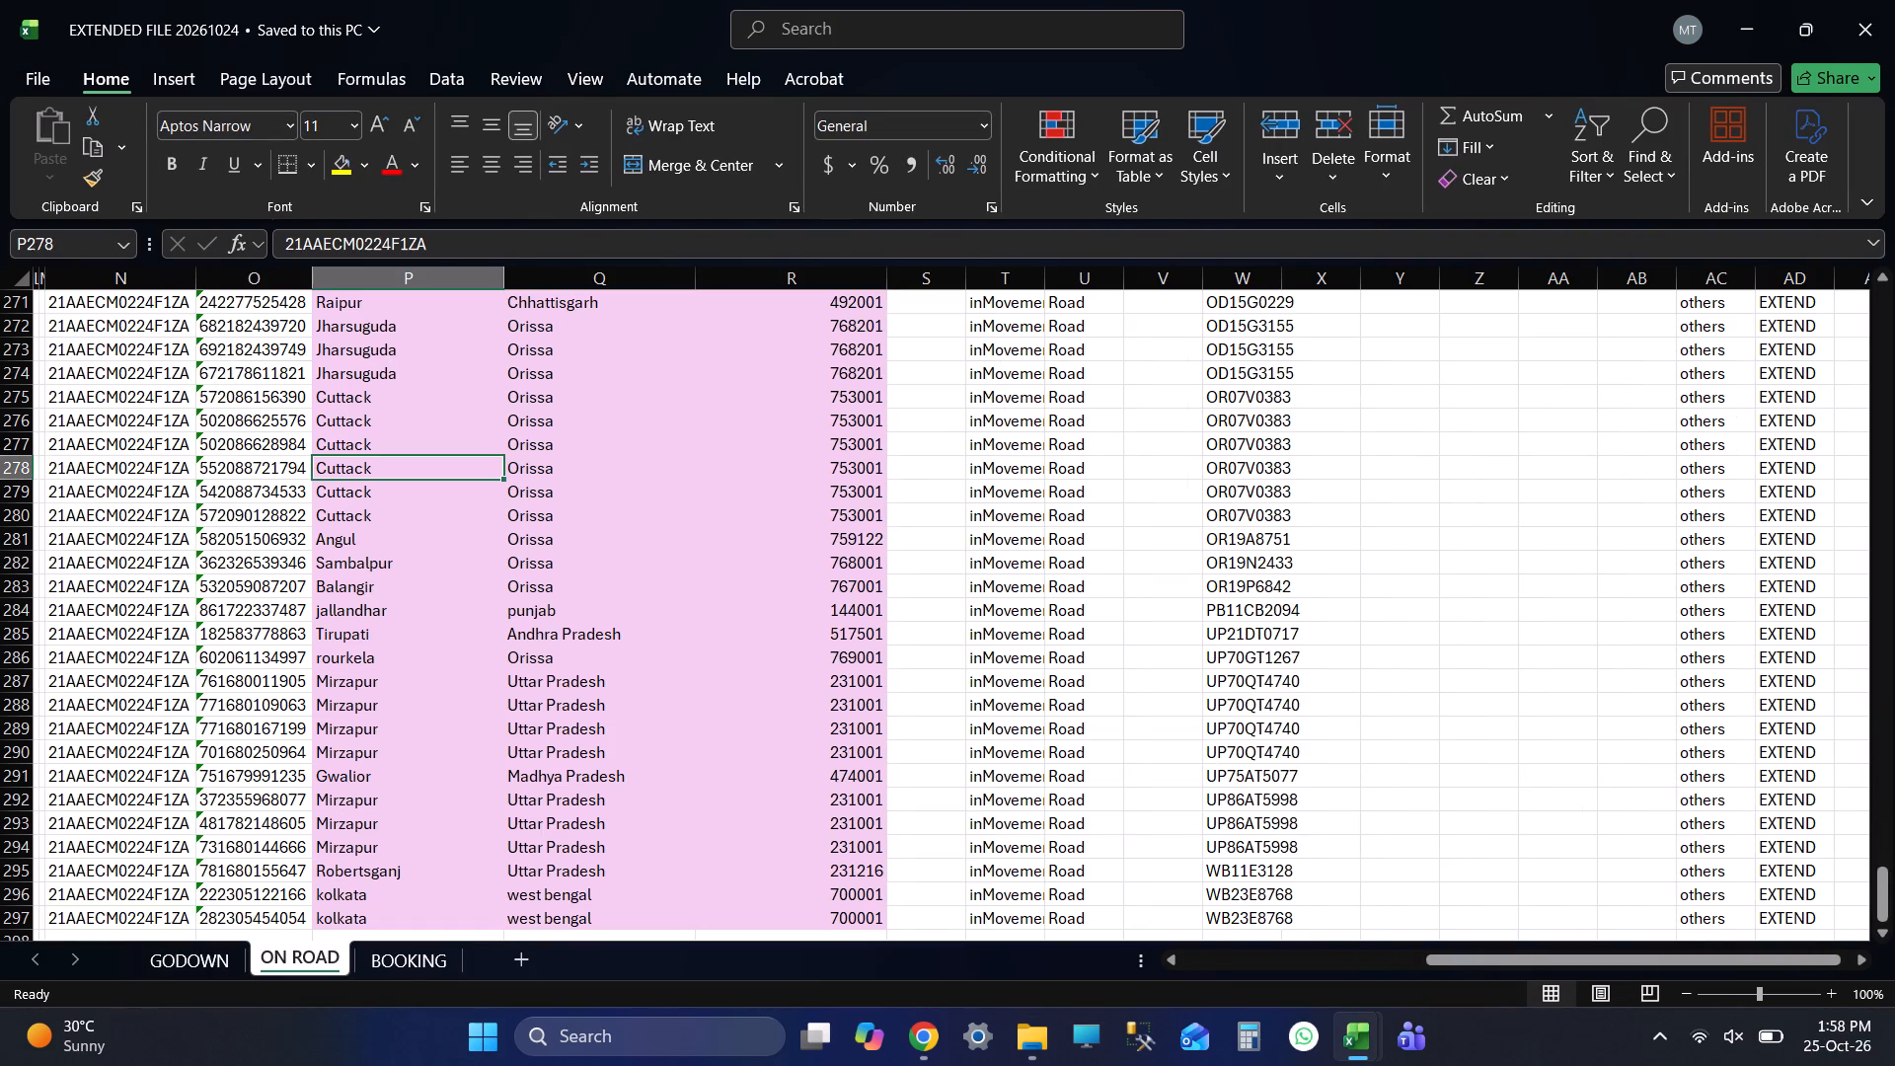
key("ctrl+Up")
key("Left")
key("Left")
key("Left")
key("Left")
key("Left")
key("Left")
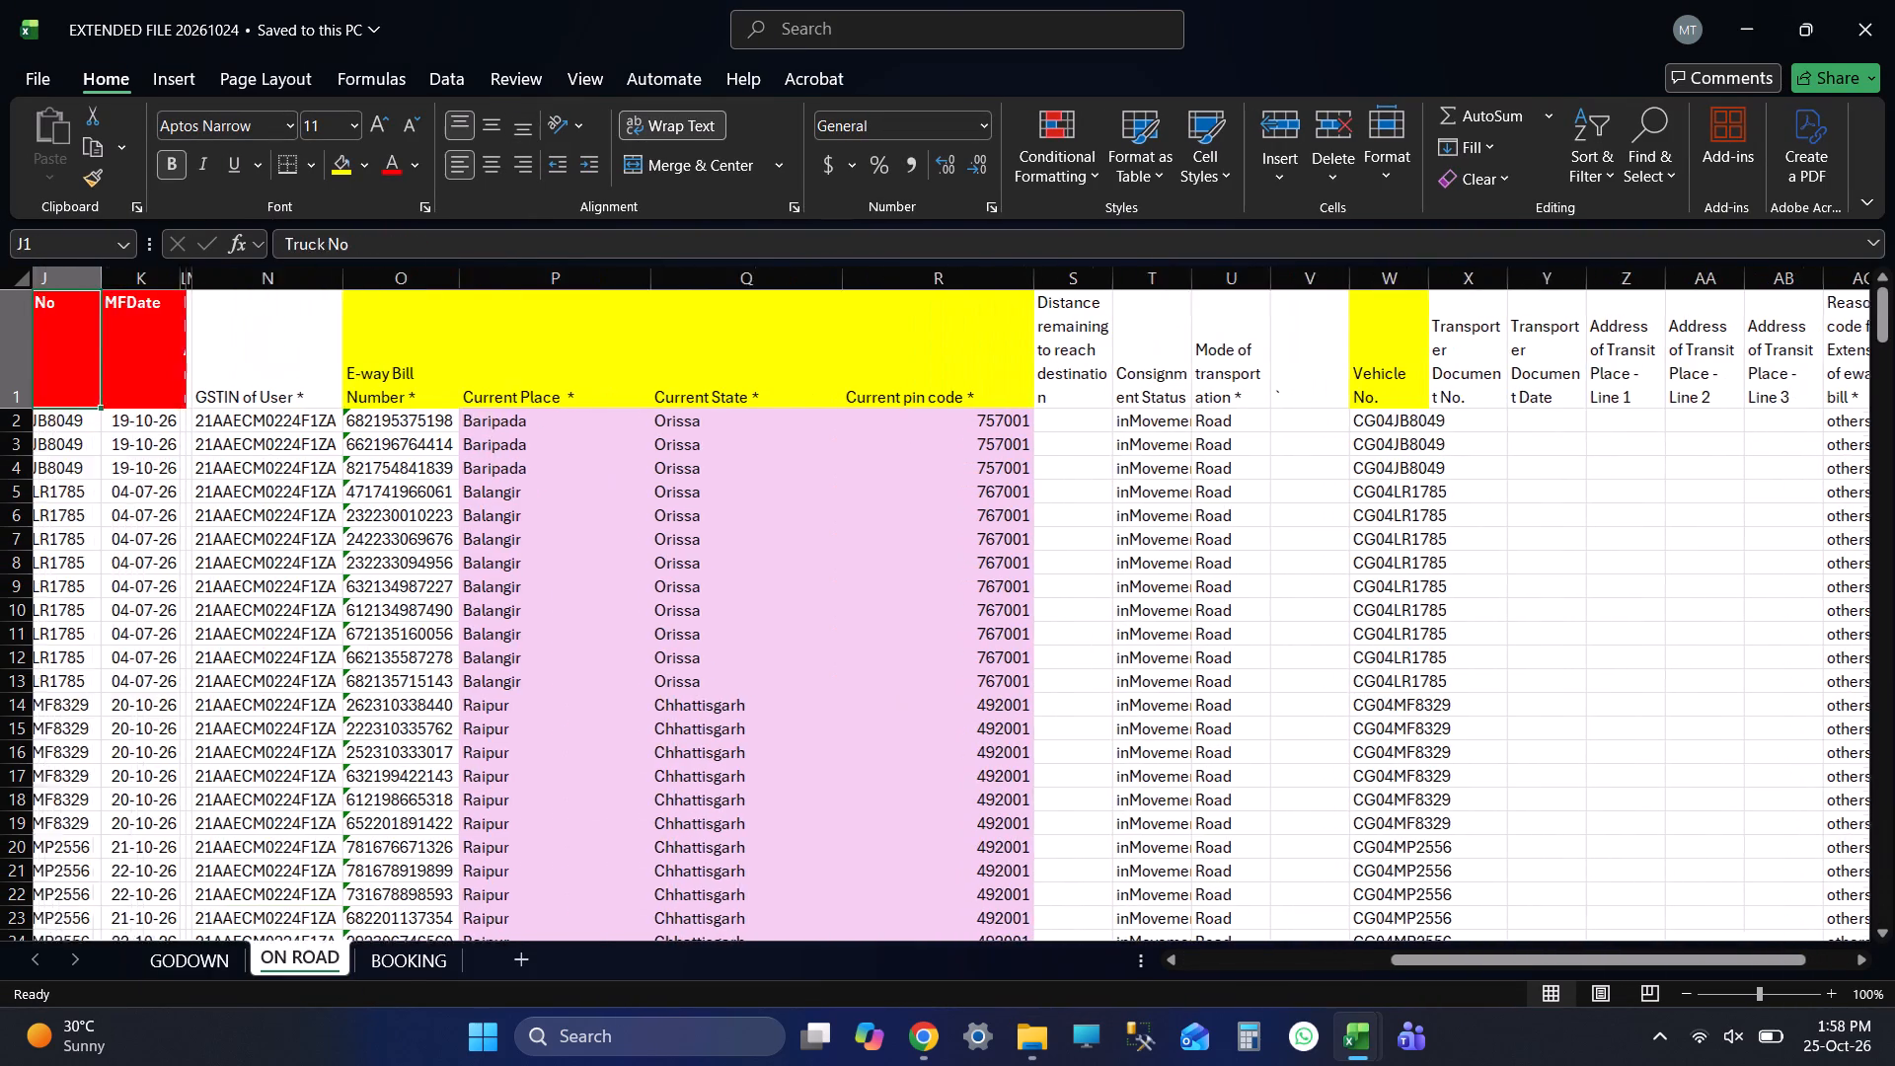
key("Left")
key("Left")
key("Left")
key("Left")
Close the EXTENDED FILES and test formula File Explorer windows.
key("alt+Tab")
key("alt+Tab")
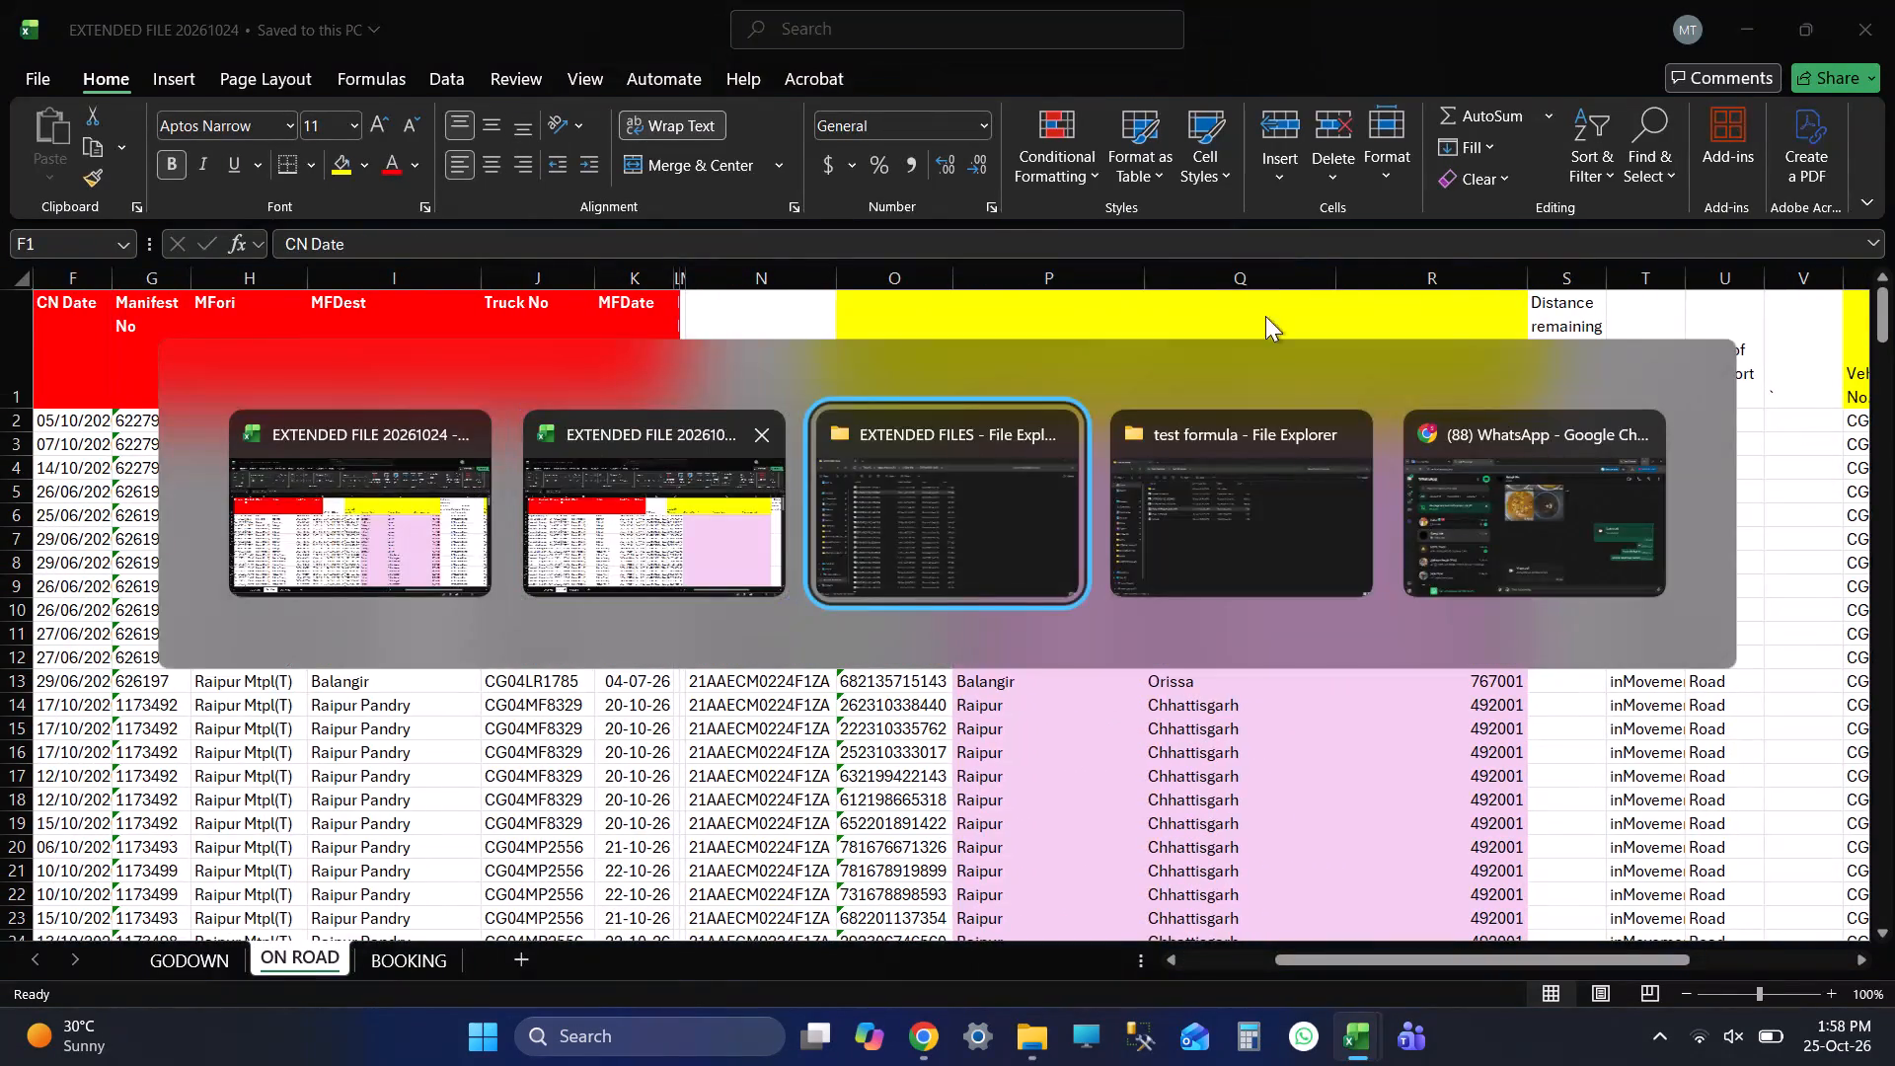
left_click(1894, 0)
key("alt+Tab")
key("alt+Tab")
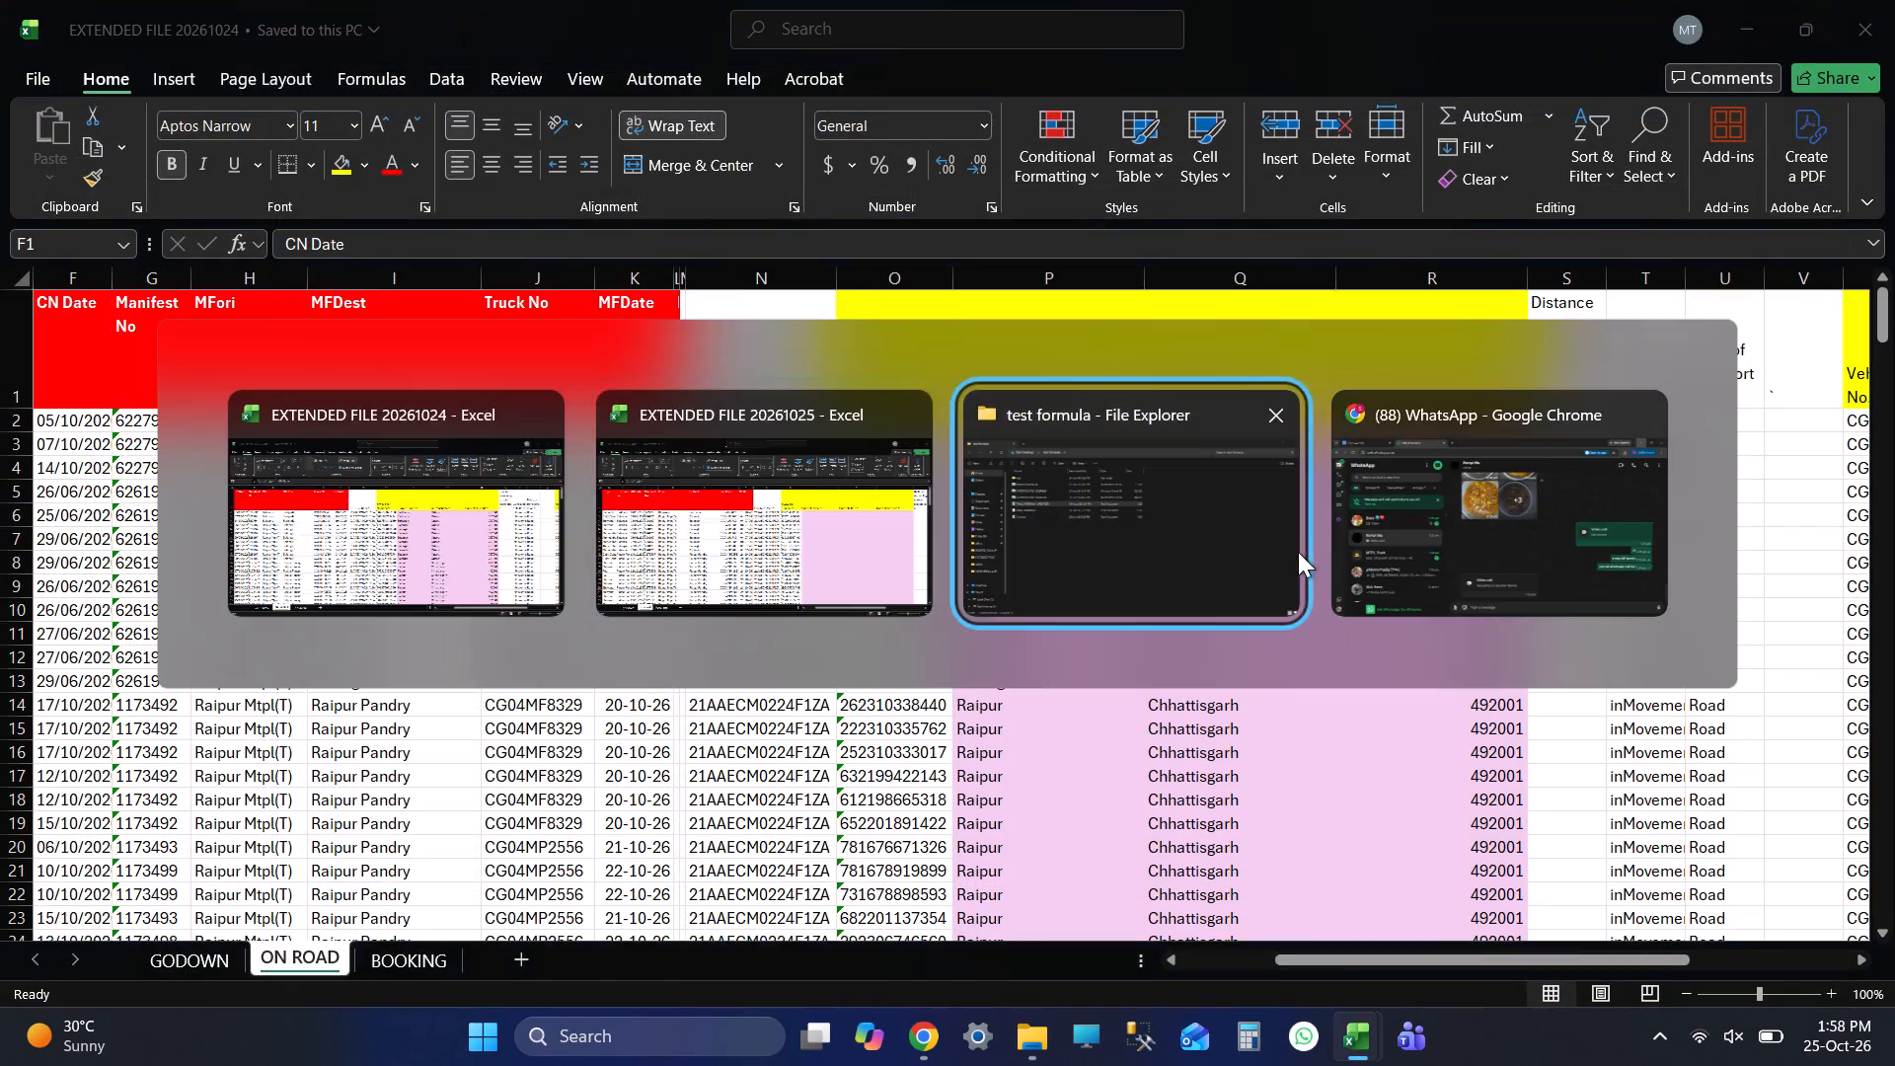
left_click(1845, 22)
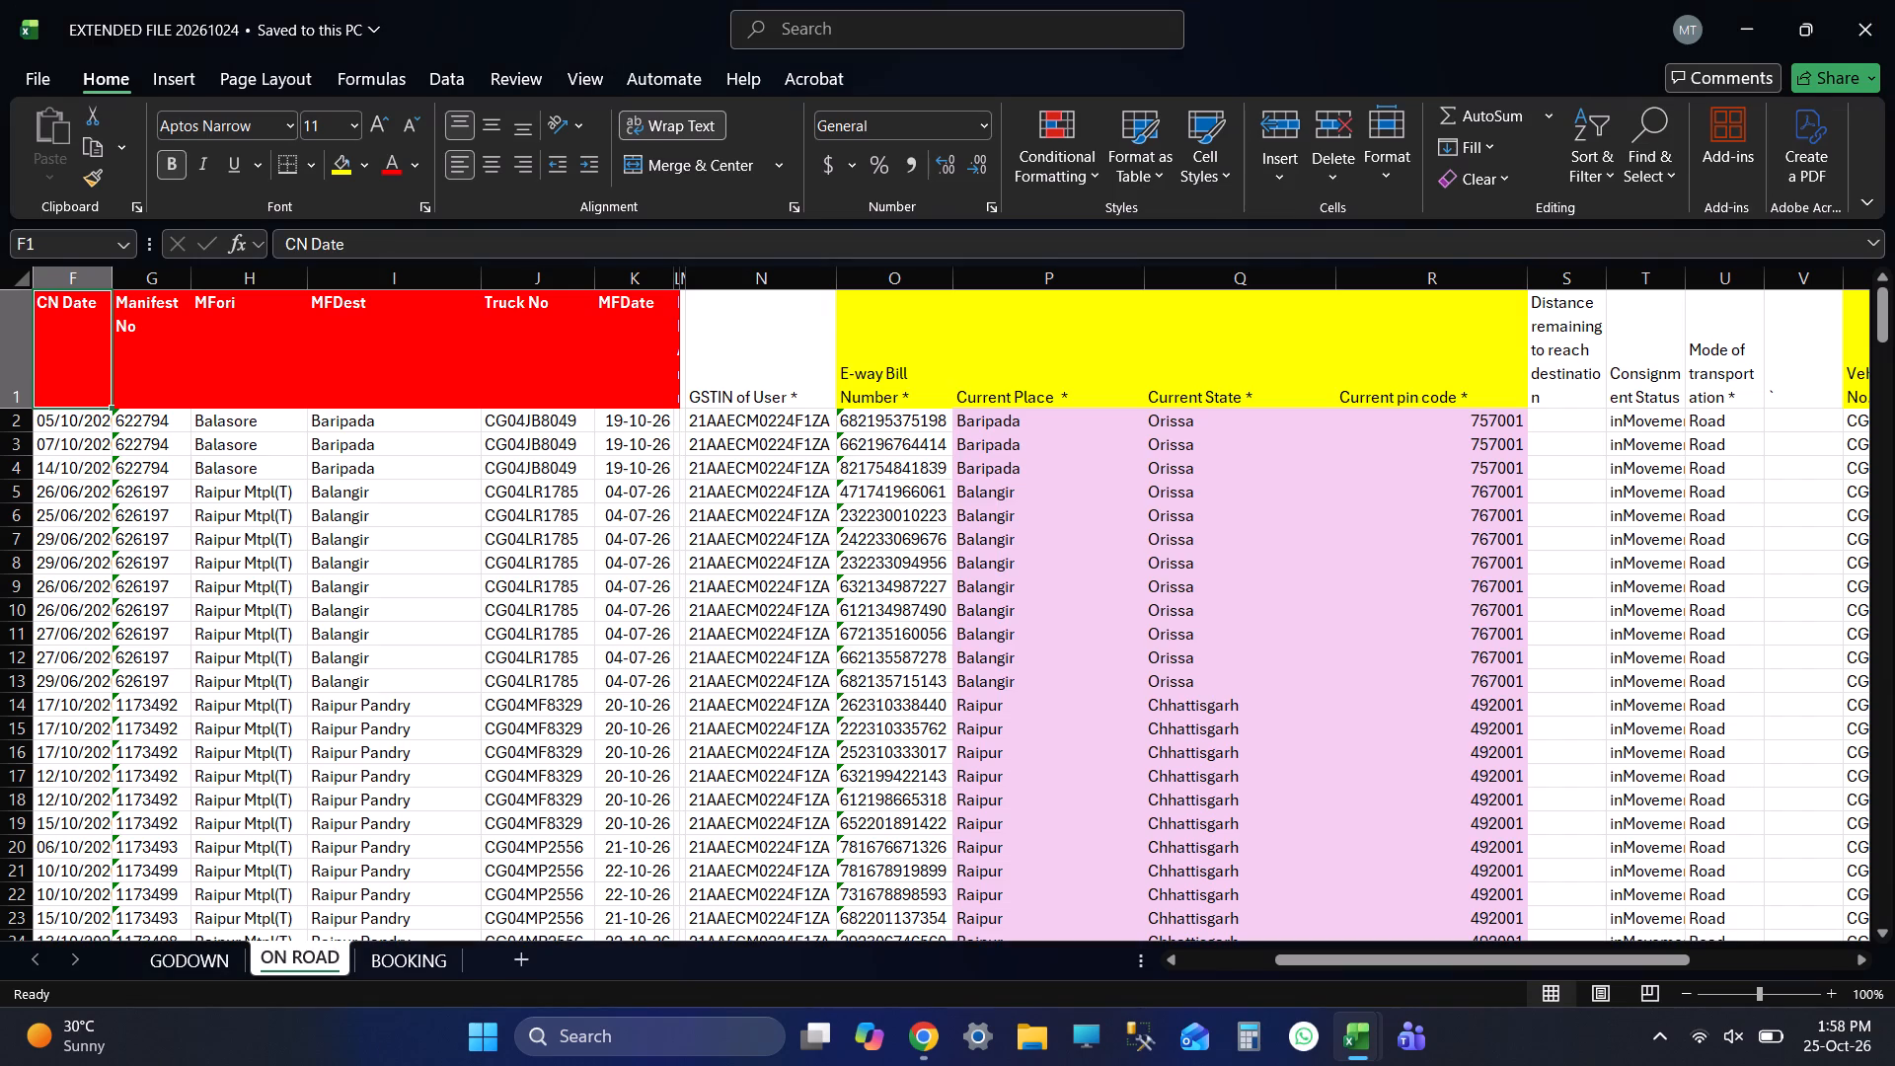
Copy Baripada, Orissa, 757001 from P2:R2 of the 20261024 ON ROAD sheet to P2:R2 of the 20261025 on road sheet, and save.
key("alt+Tab")
key("alt+Tab")
key("alt+Tab")
key("alt+Tab")
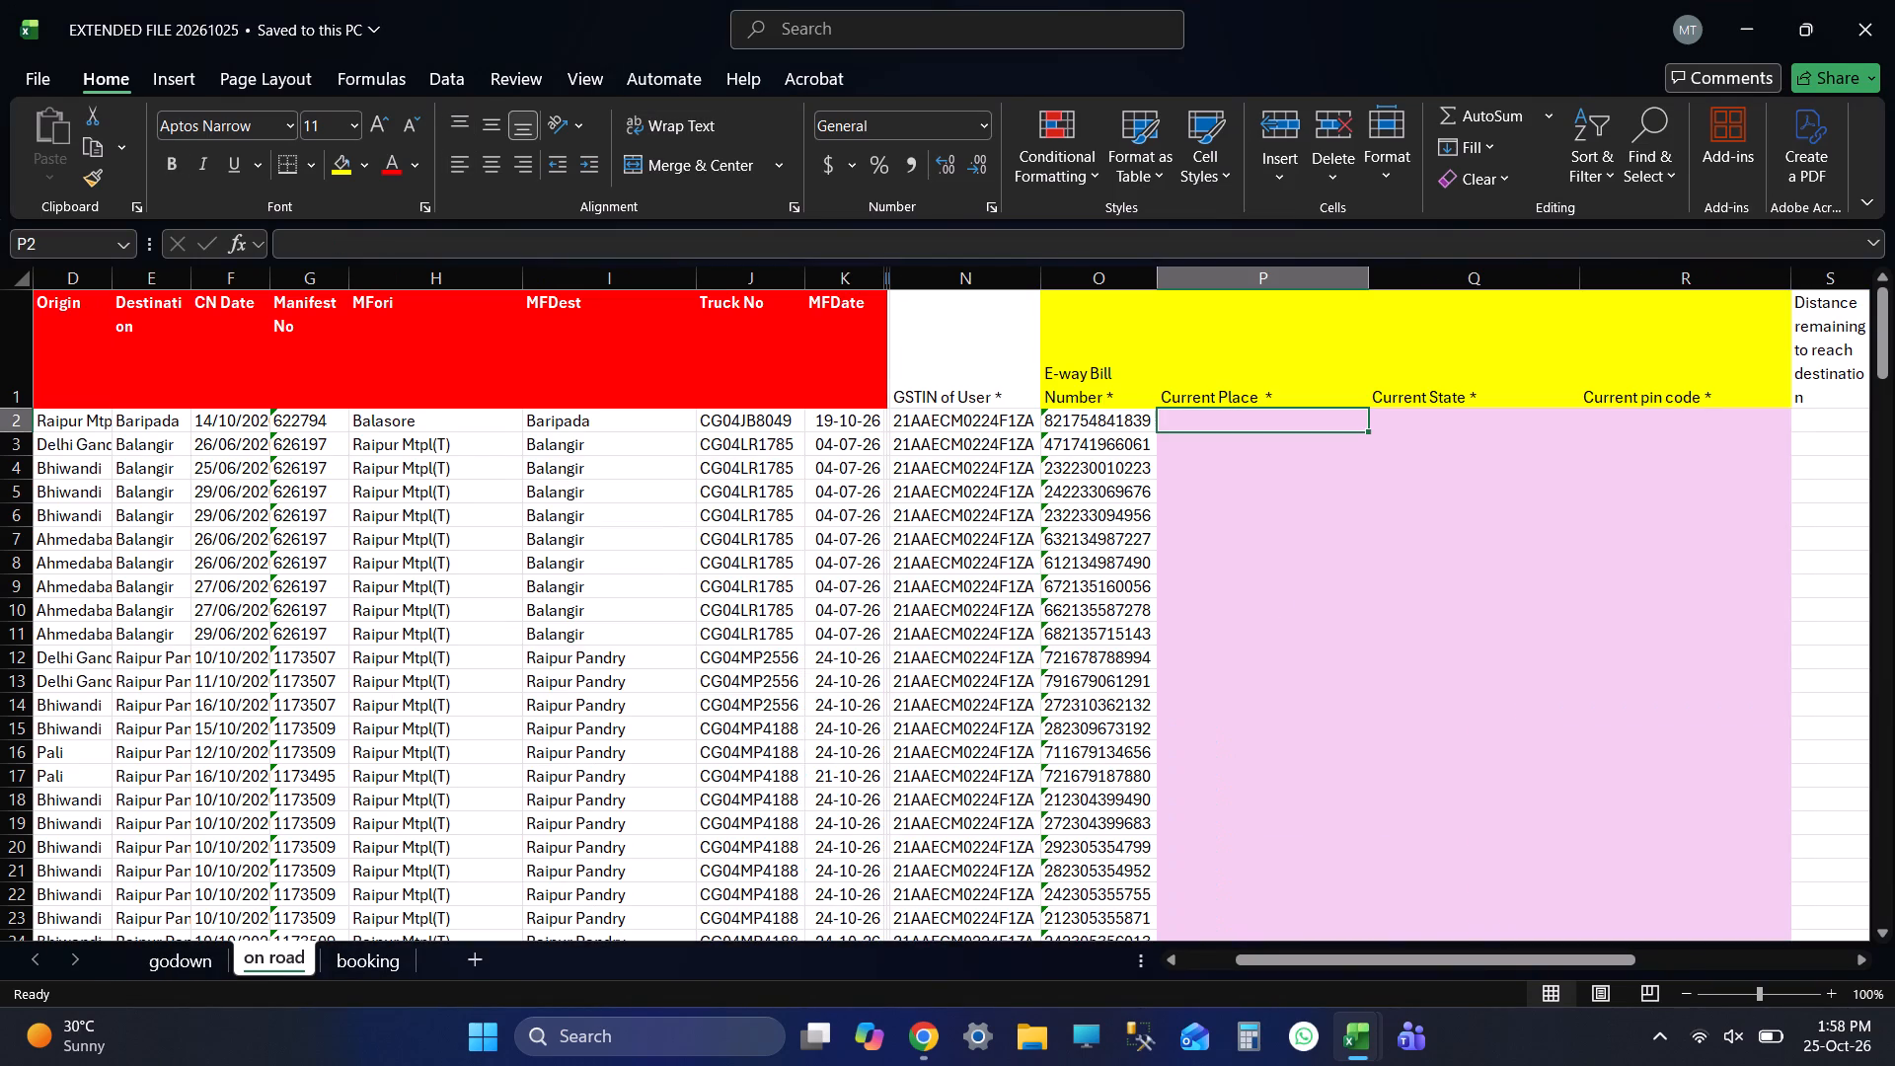
key("alt+Tab")
key("Right")
key("Right")
key("Right")
key("Right")
key("Right")
key("Right")
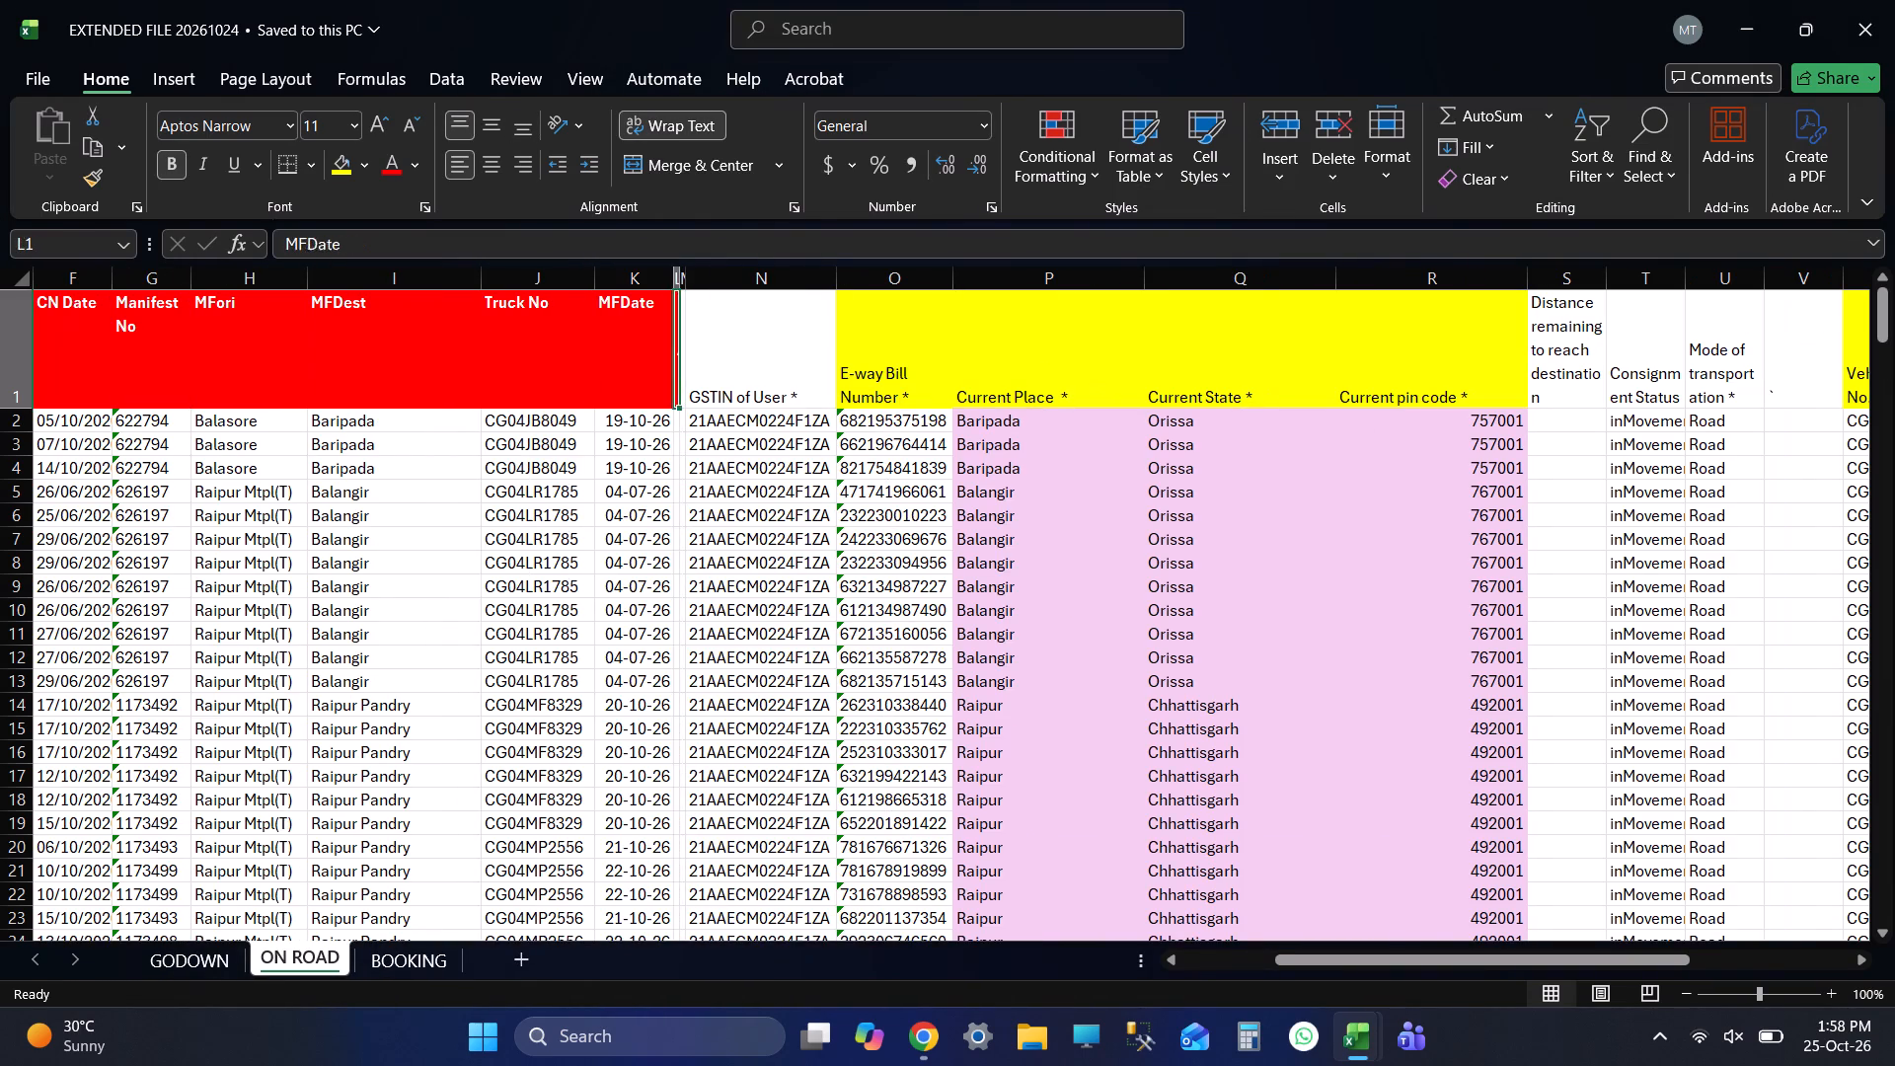
key("Right")
key("Right")
key("Right")
key("Right")
key("Down")
key("alt+Tab")
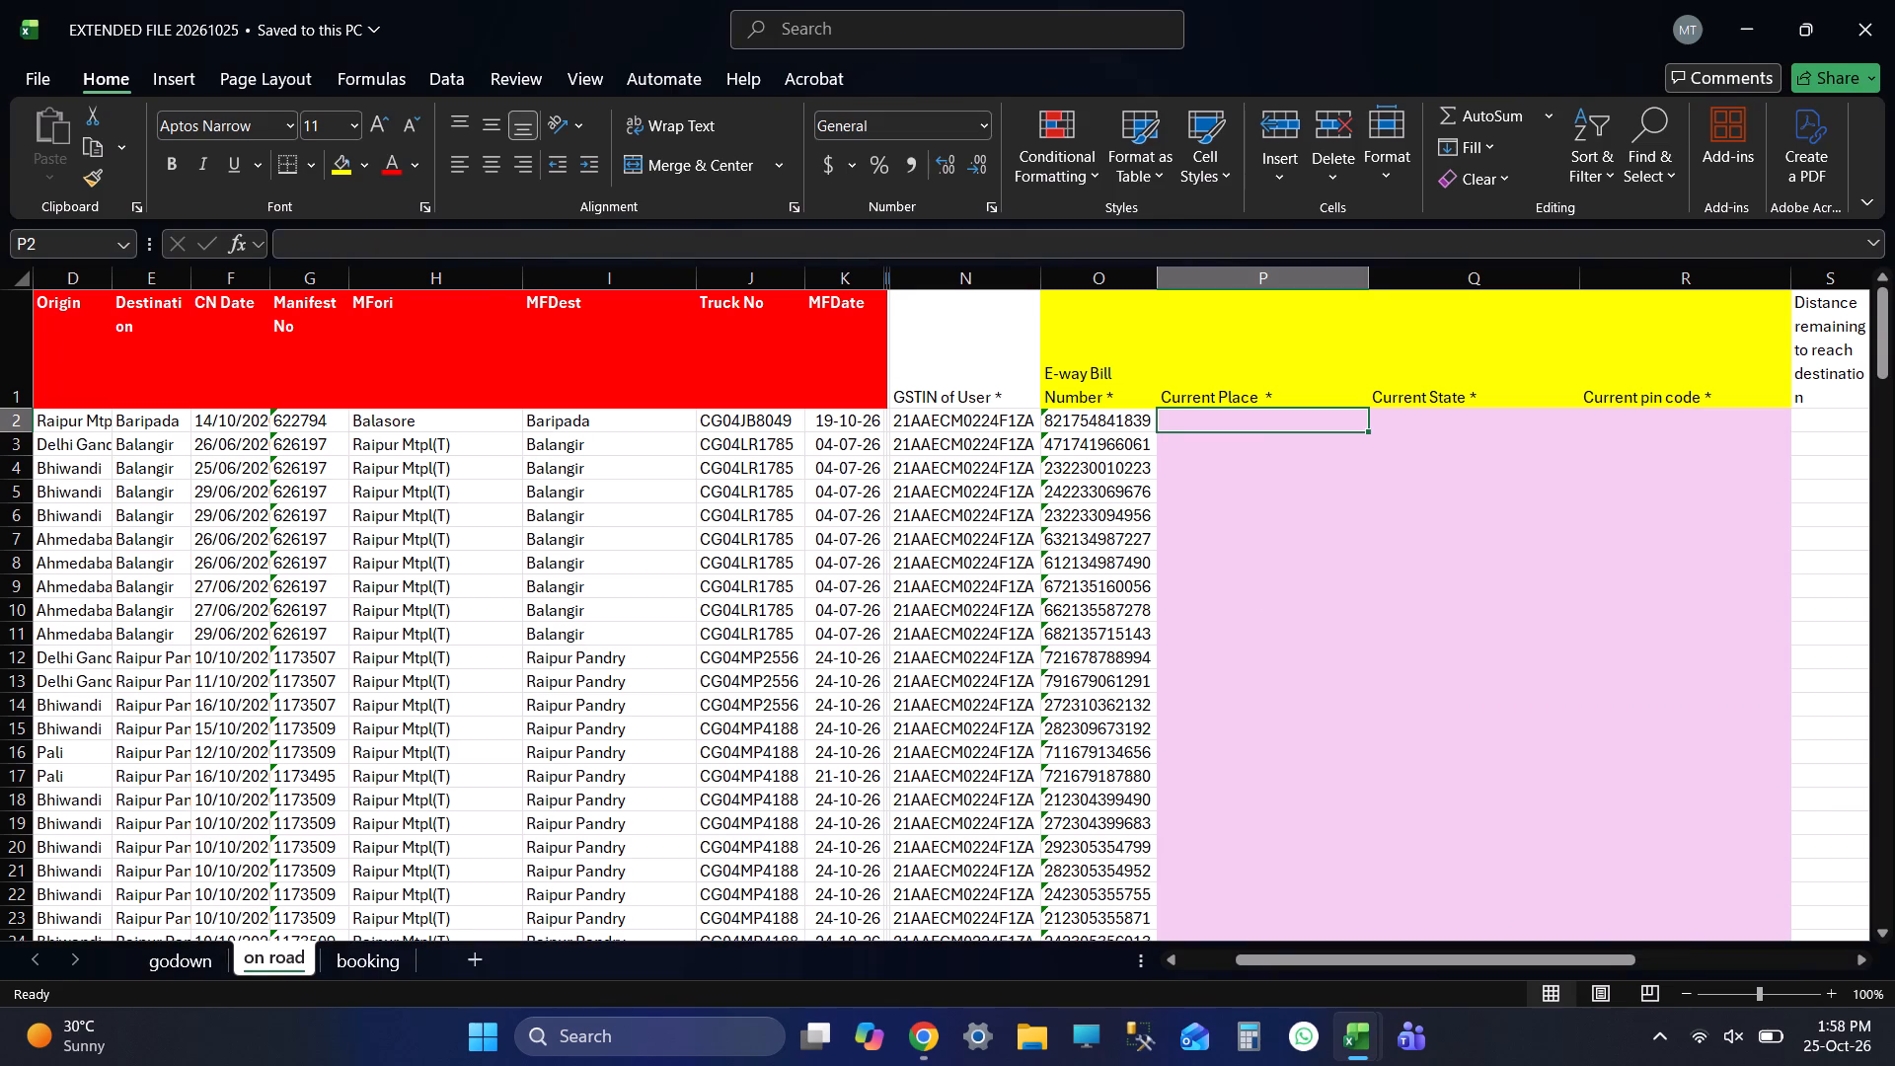
key("alt+Tab")
key("shift+Right")
key("shift+Right")
key("ctrl+c")
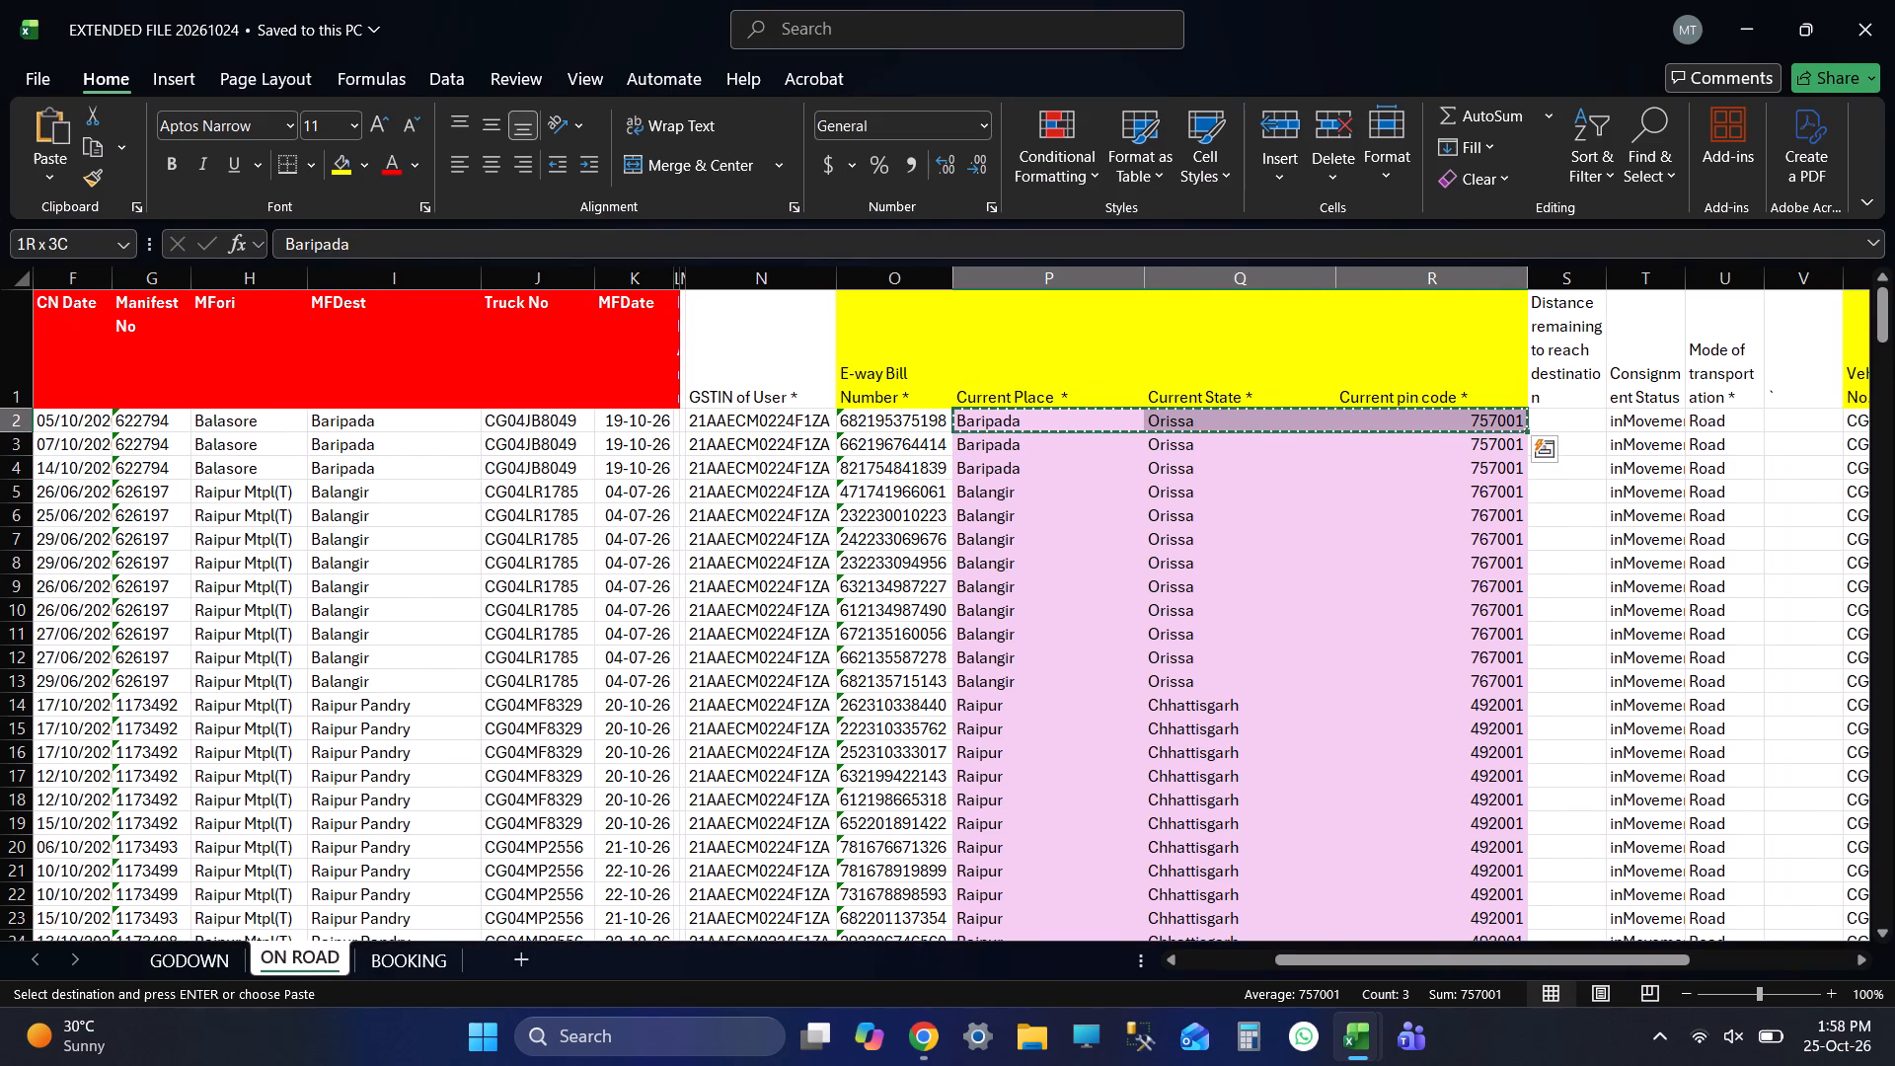
key("Tab")
key("alt+Tab")
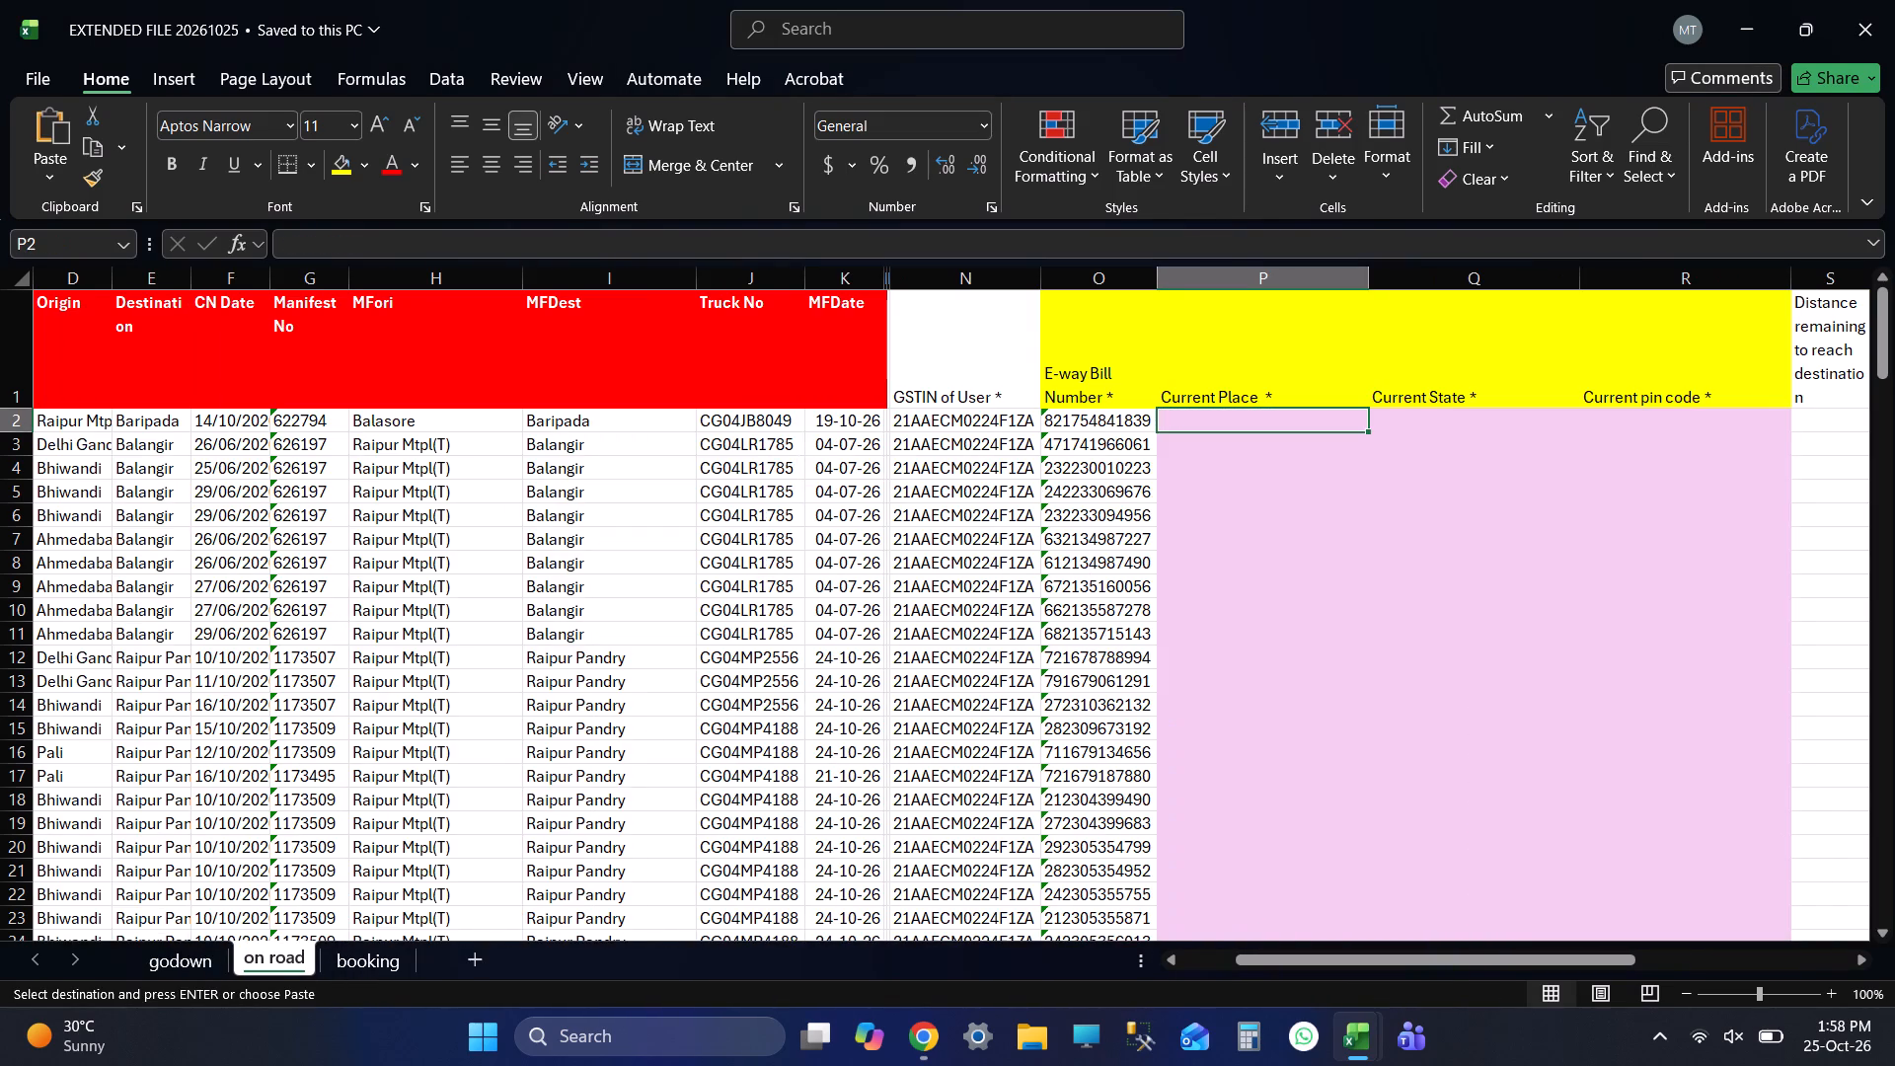
key("ctrl+v")
key("Down")
key("ctrl+s")
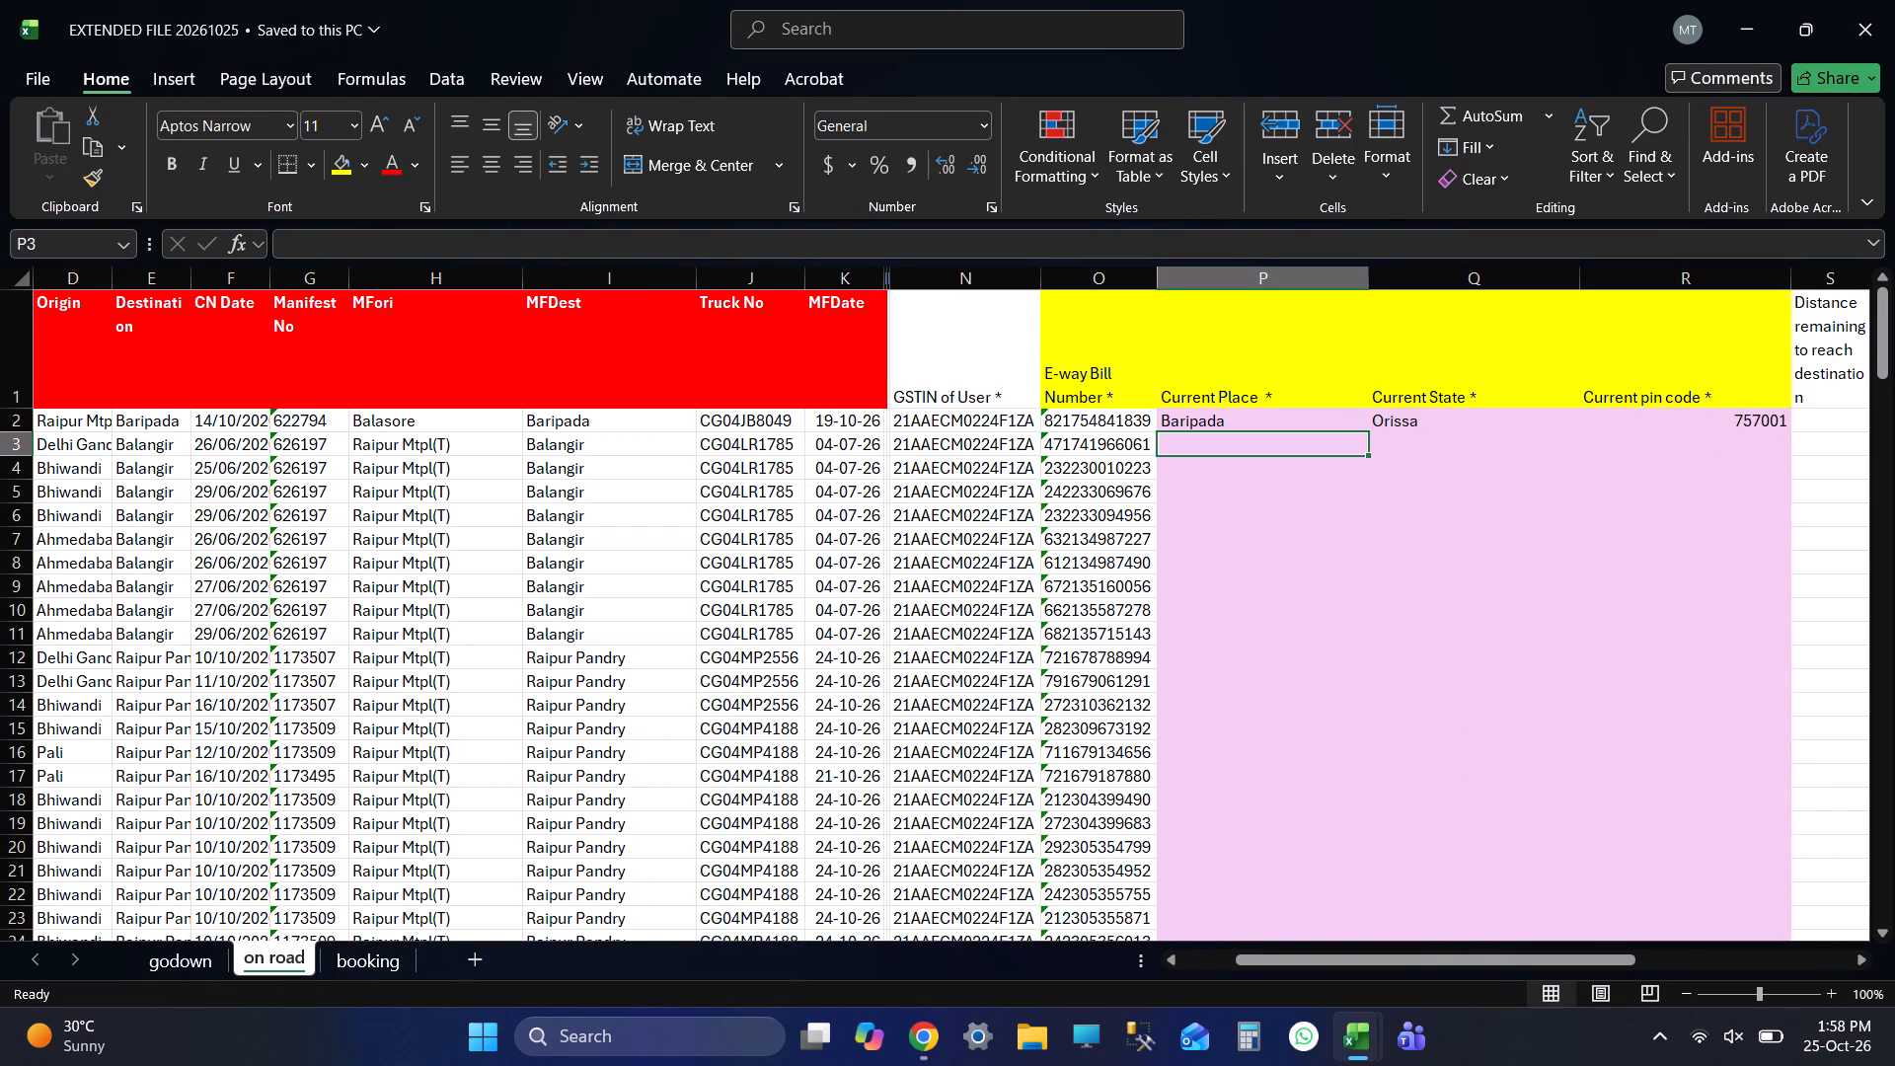
Copy Balangir, Orissa, 767001 from row 5 of the 20261024 ON ROAD sheet into P3:R11 of the 20261025 on road sheet.
key("Left")
key("Left")
key("Left")
key("Right")
key("Right")
key("Right")
key("alt+Tab")
key("Down")
key("Down")
key("Down")
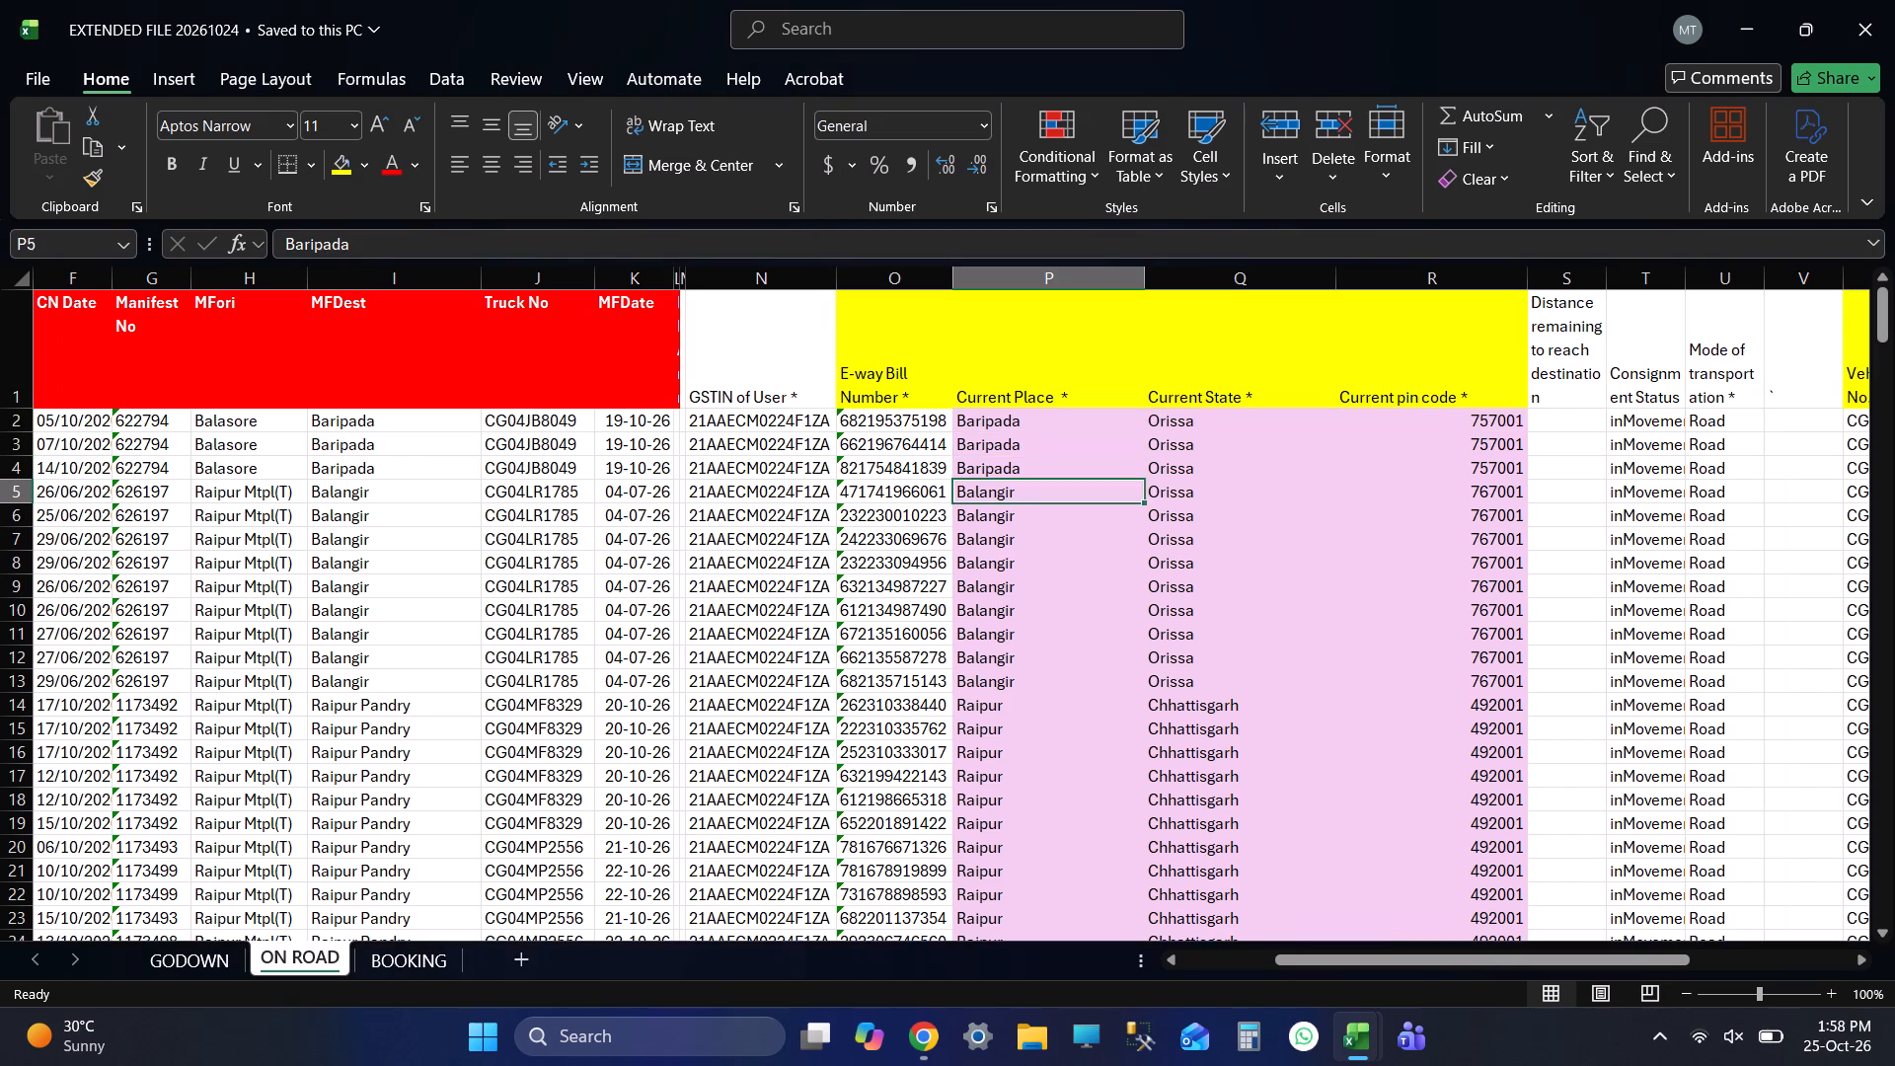
key("shift+Right")
key("shift+Right")
key("shift+Page_Down")
key("Up")
key("Down")
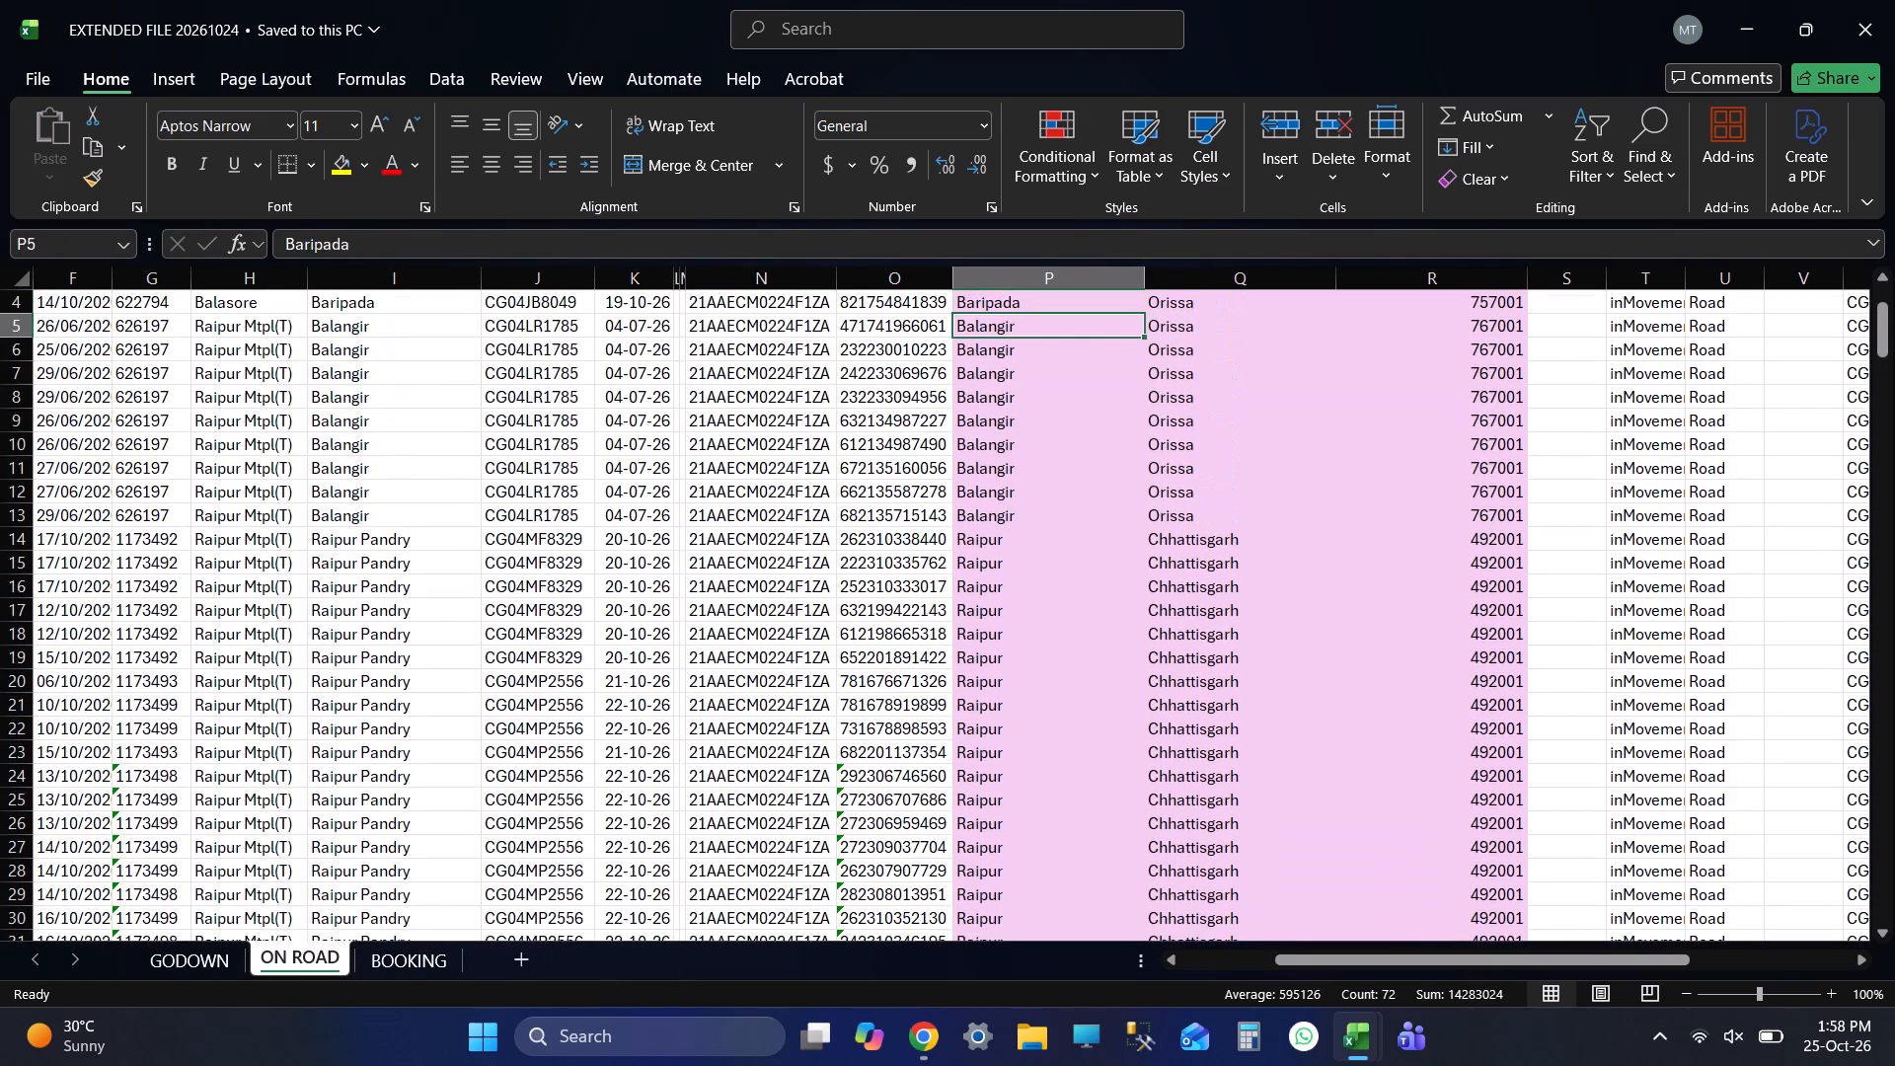
key("shift+Right")
key("shift+Right")
key("ctrl+c")
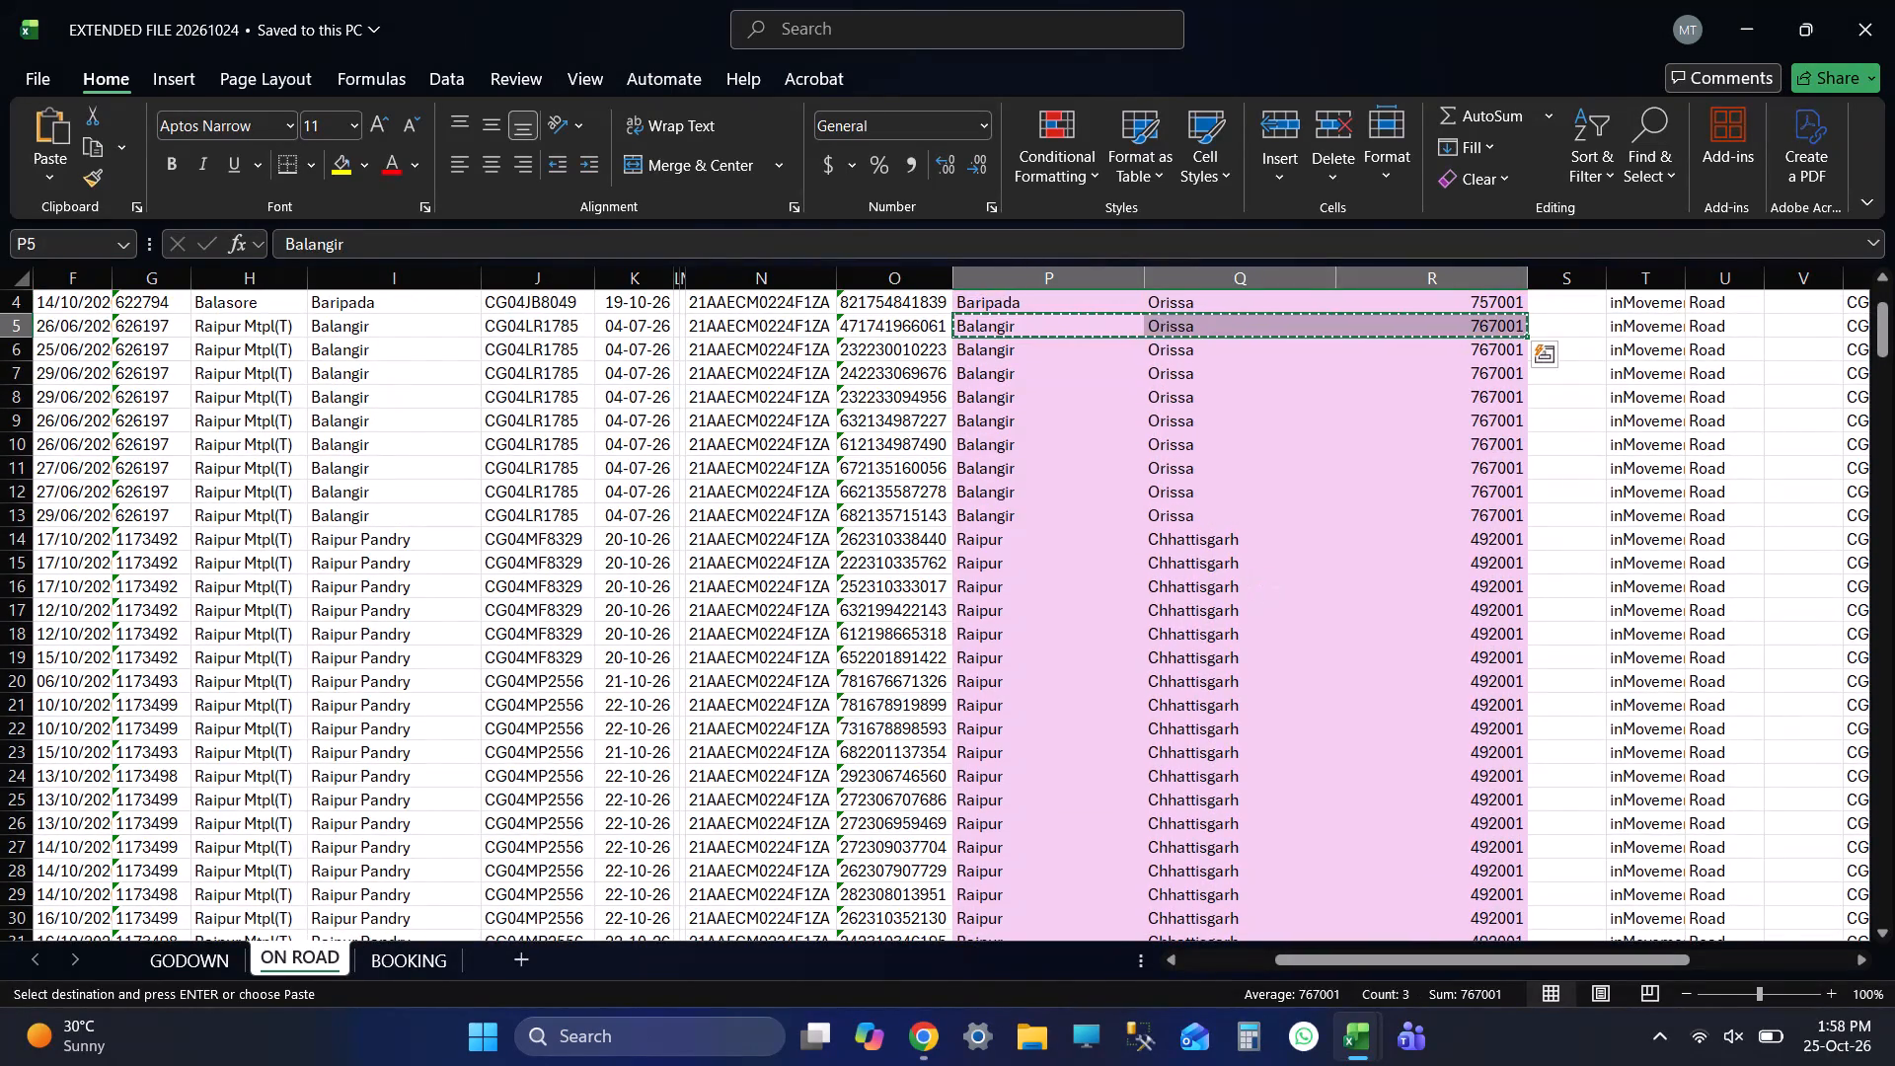
key("alt+Tab")
key("shift+Down")
key("shift+Down")
key("shift+Down")
key("shift+Down")
key("shift+Down")
key("shift+Down")
key("shift+Down")
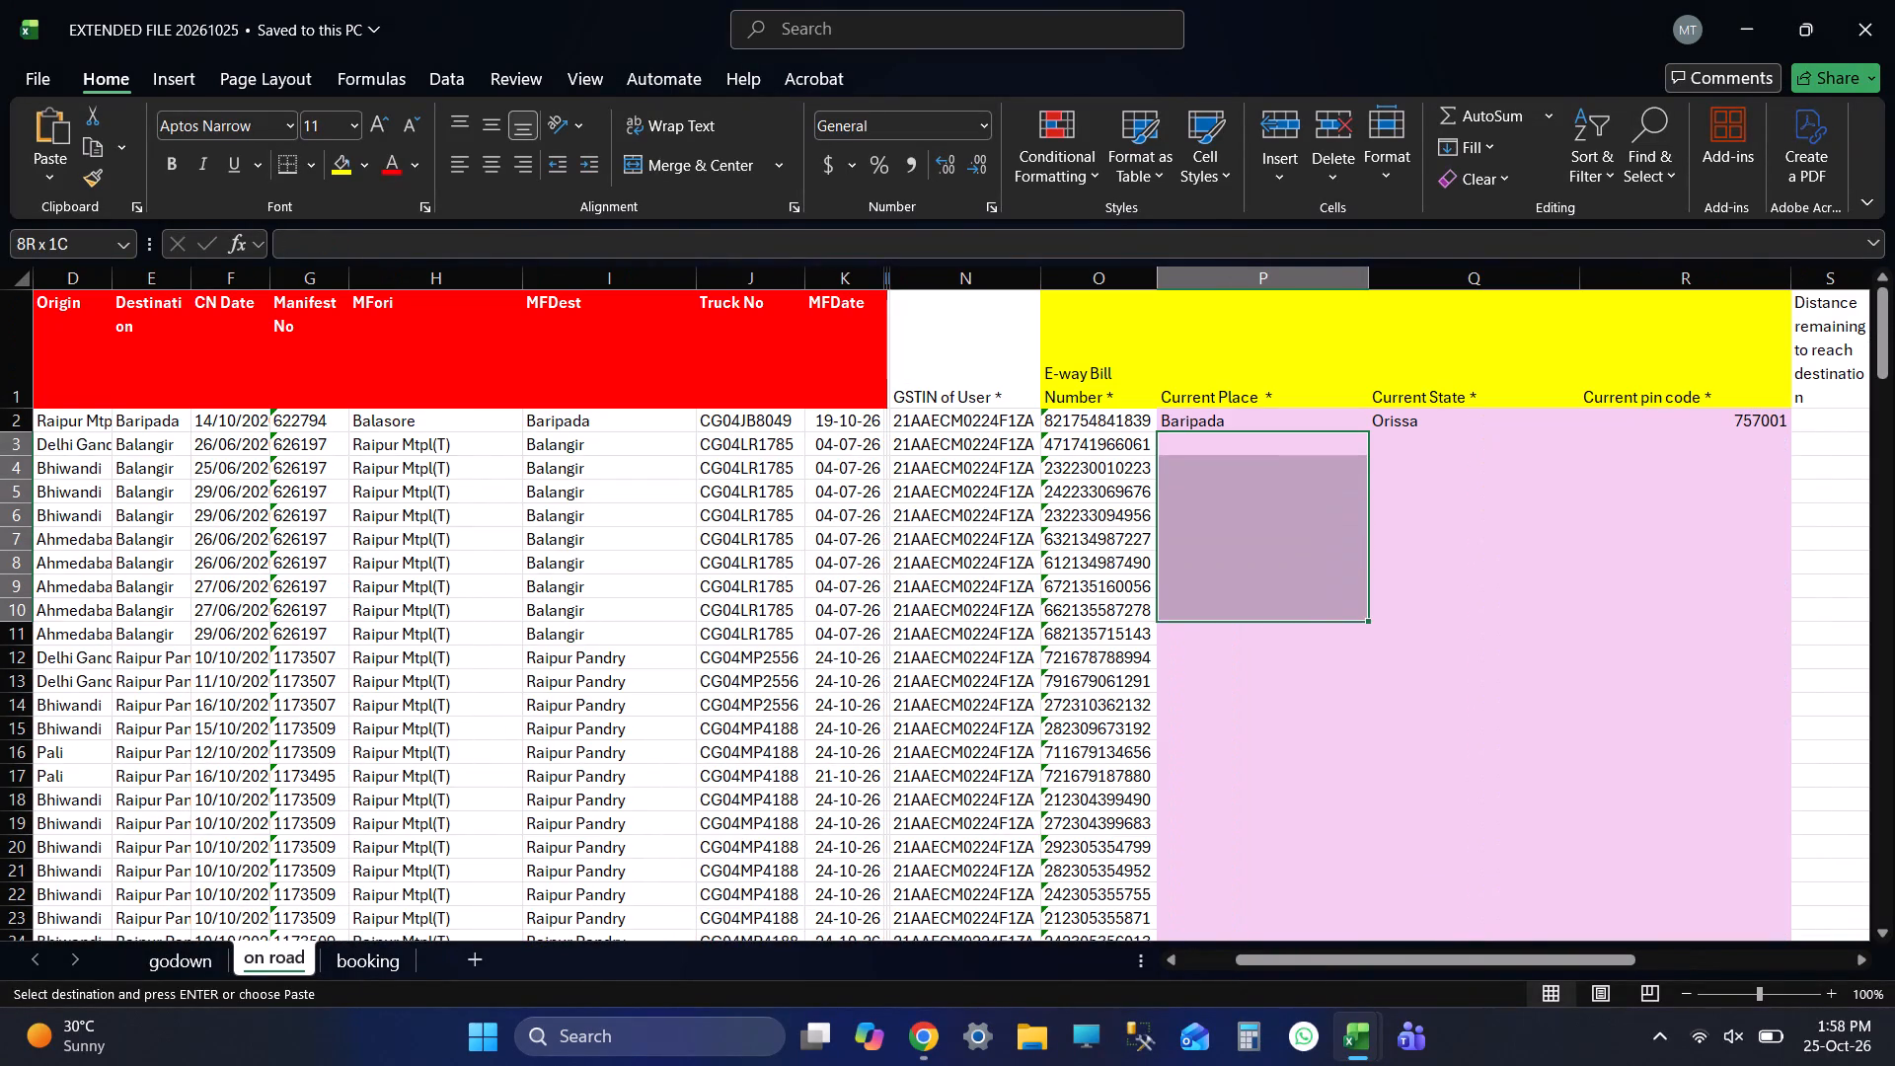
key("shift+Down")
key("ctrl+v")
key("ctrl+Down")
key("Down")
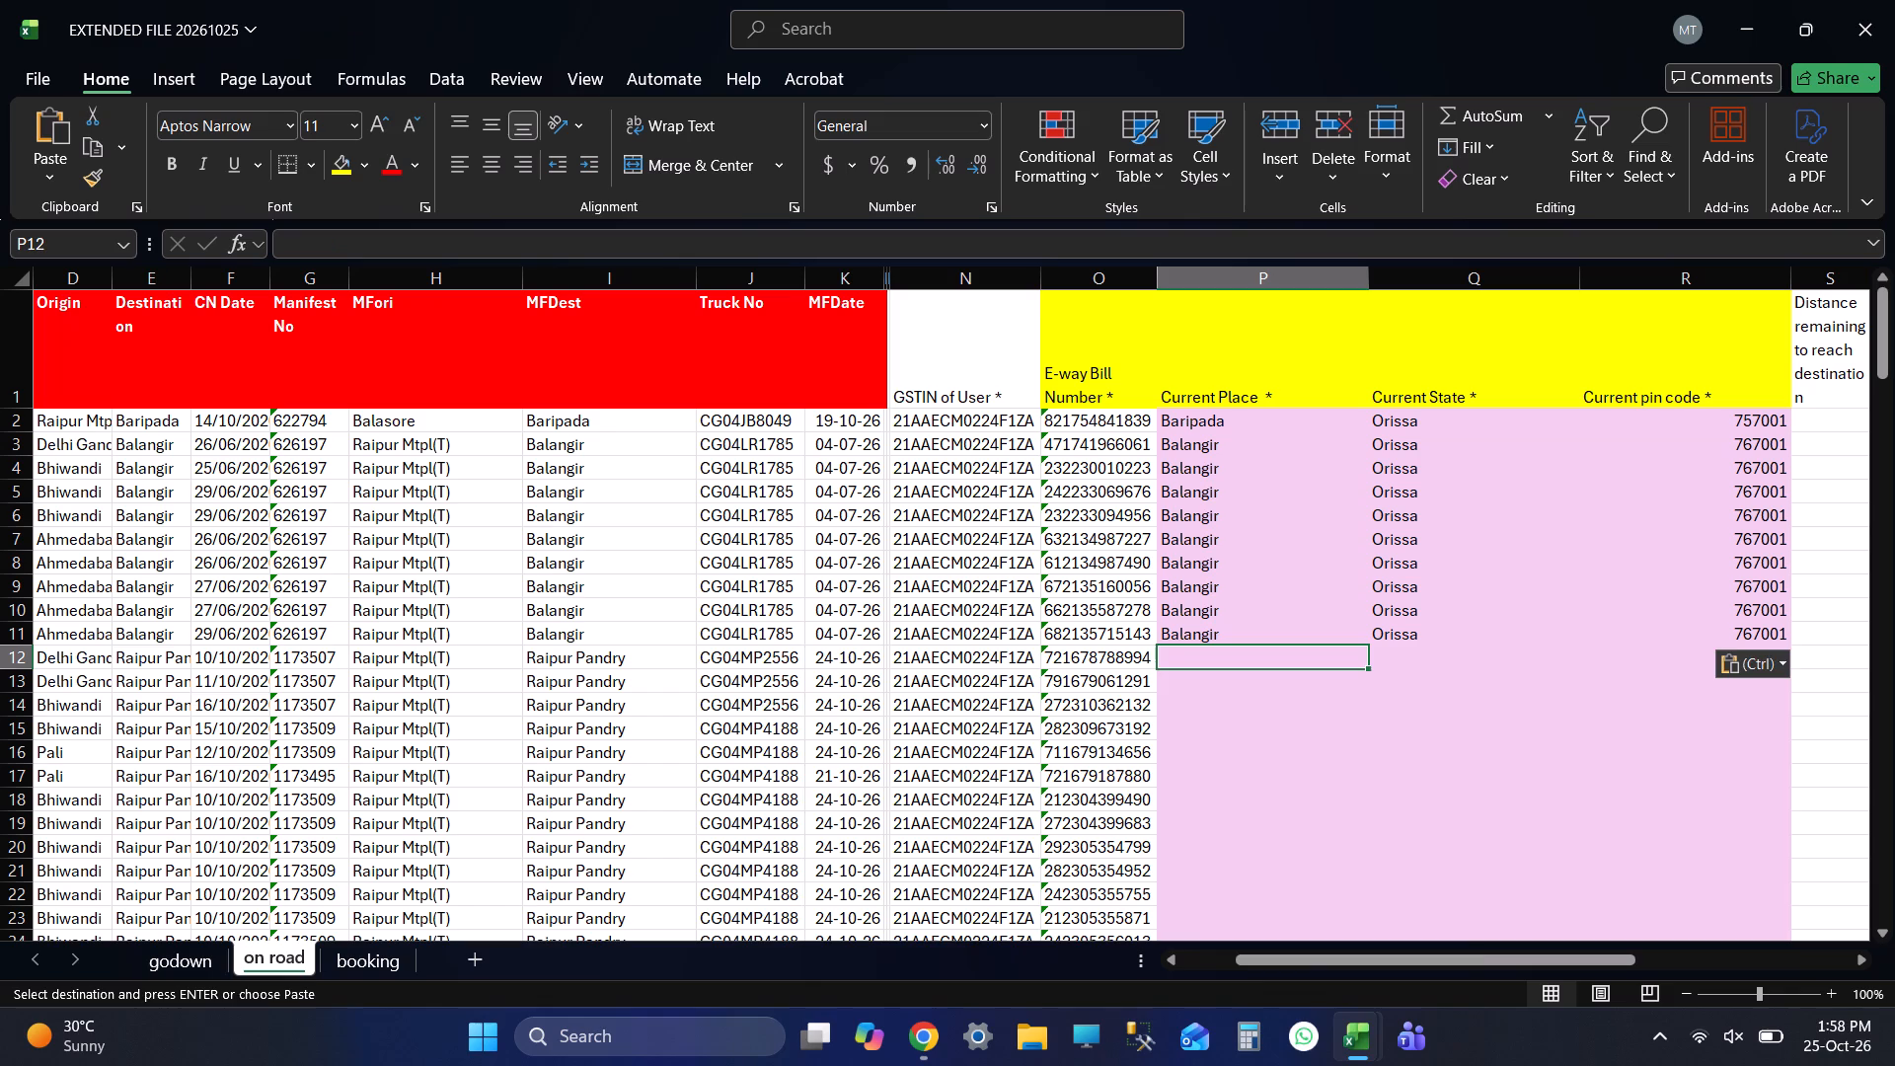
Save the 20261025 workbook with the Balangir rows filled in.
key("ctrl+s")
Copy Raipur, Chhattisgarh, 492001 from row 14 of the 20261024 ON ROAD sheet into P12:R29 of the 20261025 on road sheet, and save.
key("alt+Tab")
key("Down")
key("Down")
key("Down")
key("Down")
key("Down")
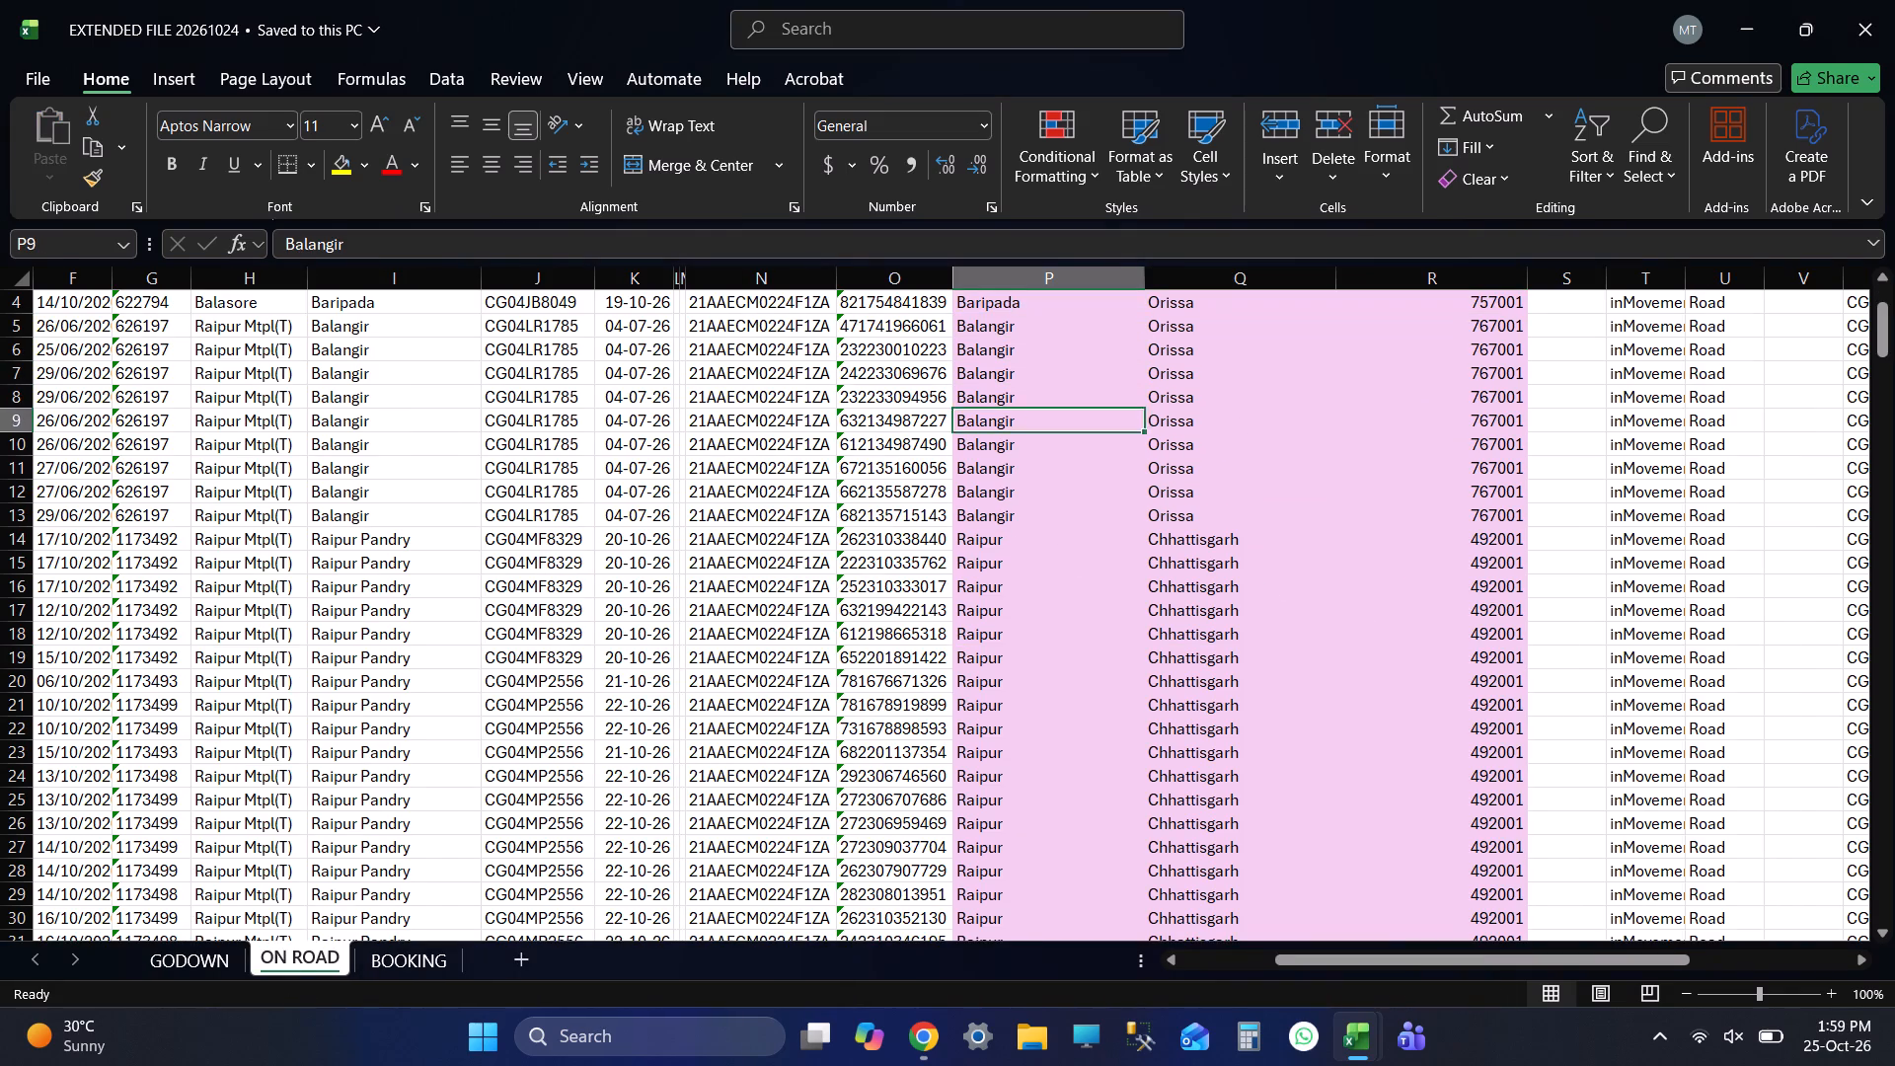
key("Down")
key("Down")
key("Down")
key("Down")
key("shift+Right")
key("shift+Right")
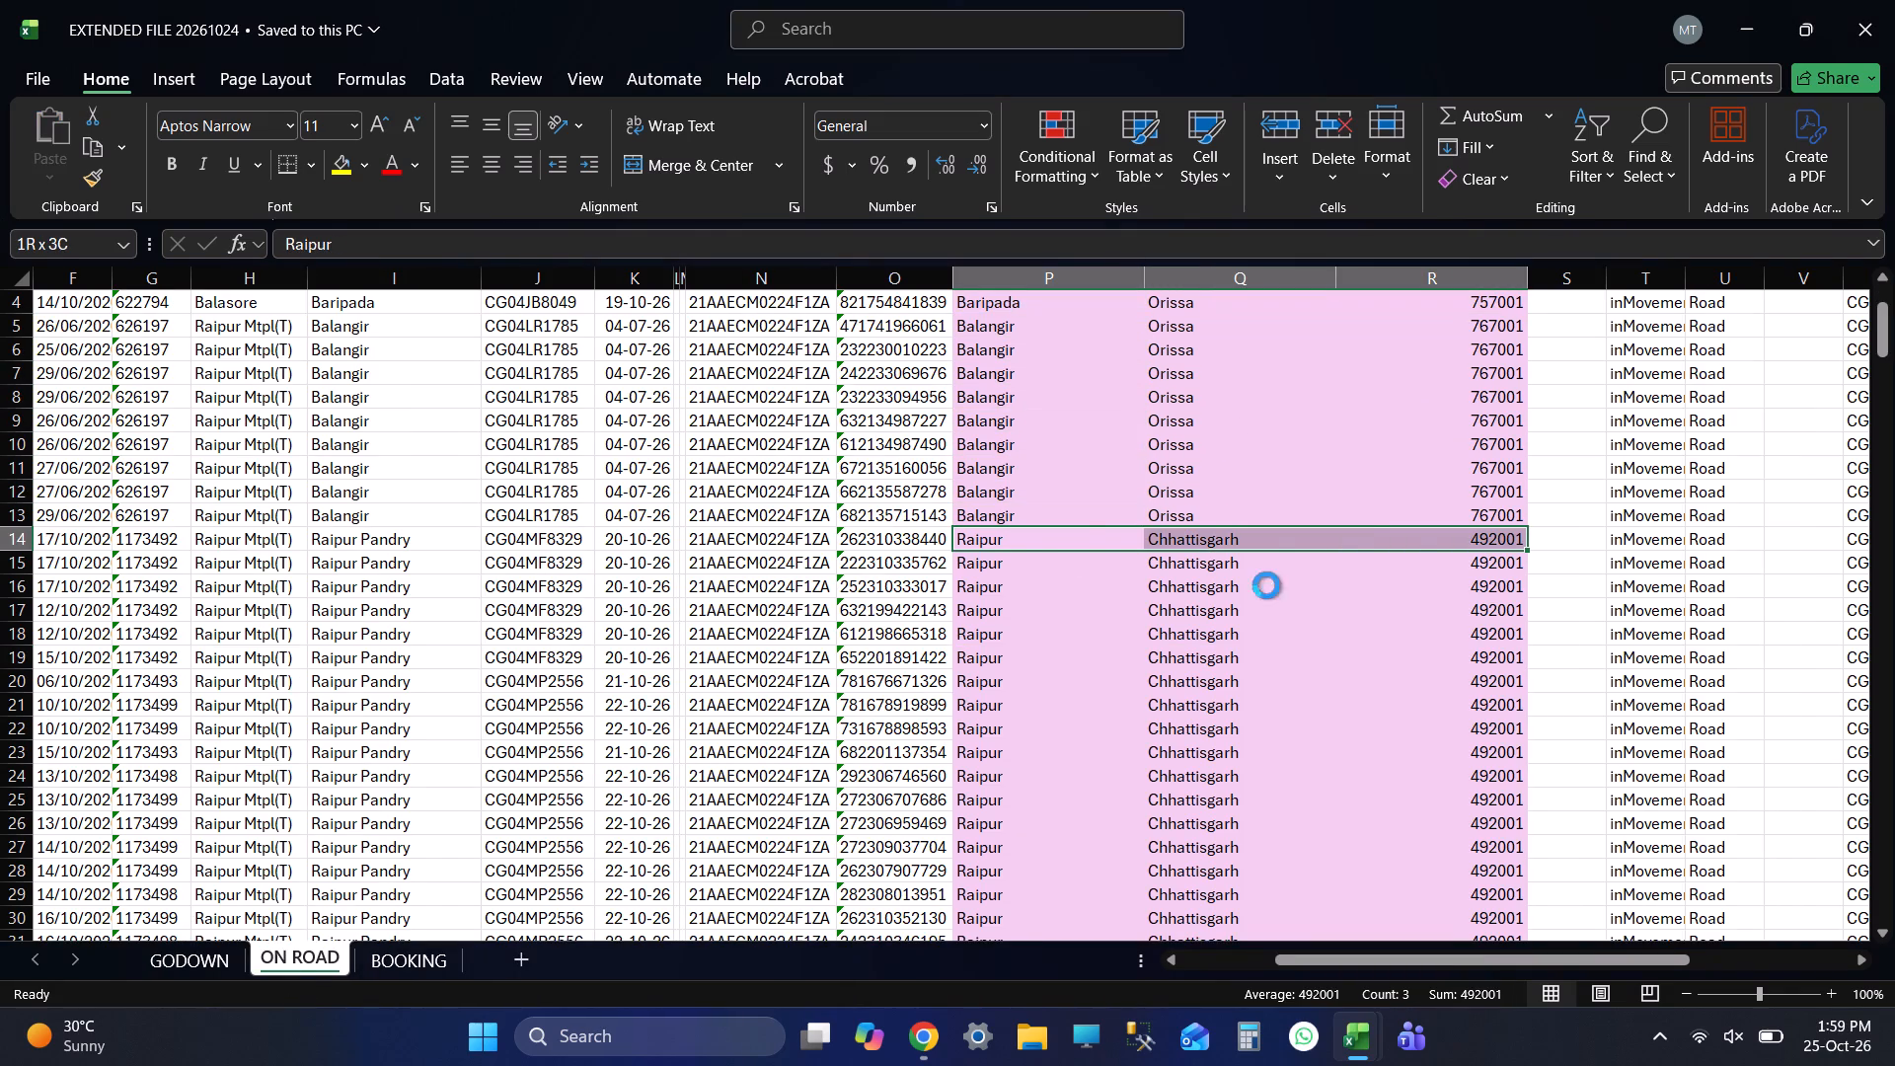
key("ctrl+c")
key("alt+Tab")
key("shift+Down")
key("shift+Down")
key("shift+Down")
key("shift+Down")
key("shift+Down")
key("shift+Down")
key("shift+Down")
key("shift+Down")
key("shift+Down")
key("shift+Down")
key("shift+Down")
key("shift+Down")
key("shift+Down")
key("shift+Down")
key("shift+Down")
key("shift+Down")
key("shift+Down")
key("shift+Down")
key("shift+Down")
key("shift+Down")
key("shift+Down")
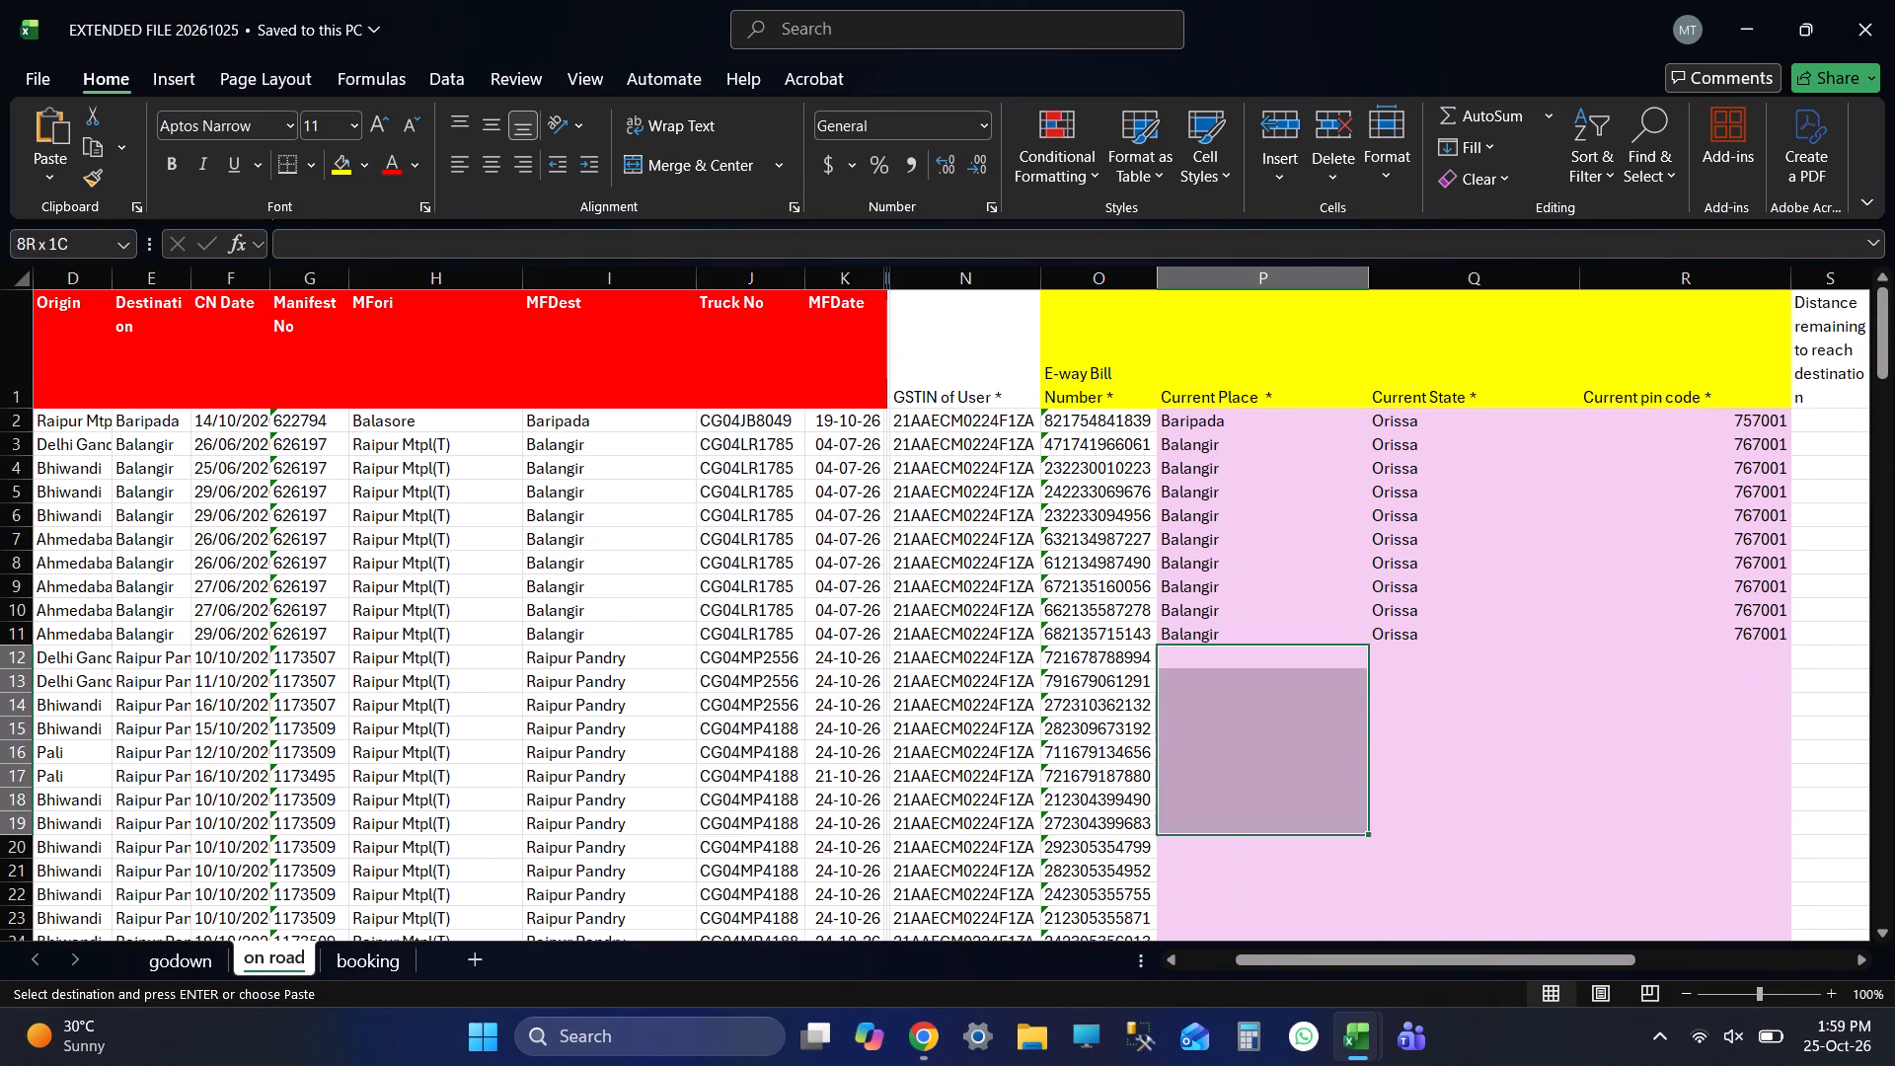
key("shift+Up")
key("shift+Up")
key("shift+Up")
key("shift+Up")
key("shift+Up")
key("shift+Up")
key("shift+Up")
key("shift+Up")
key("shift+Up")
key("shift+Up")
key("shift+Up")
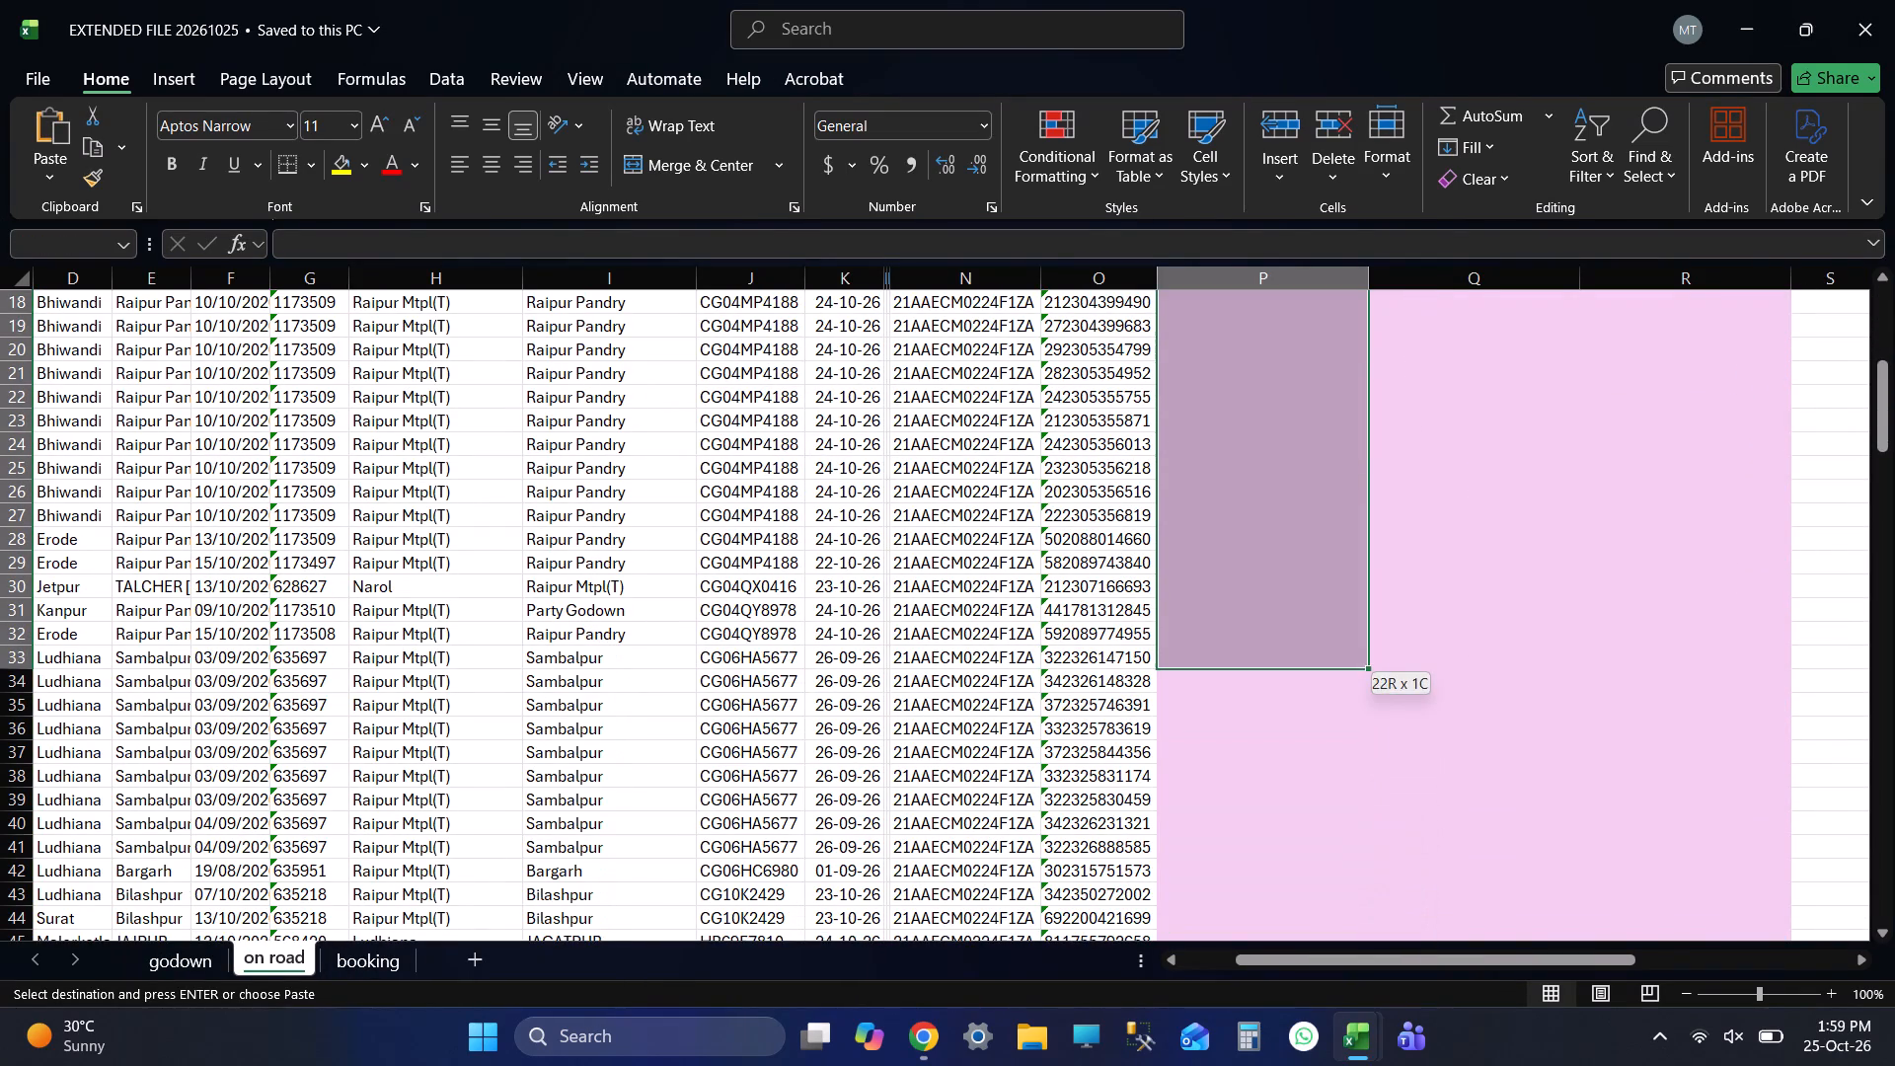
key("shift+Up")
key("shift+Up")
key("shift+Up")
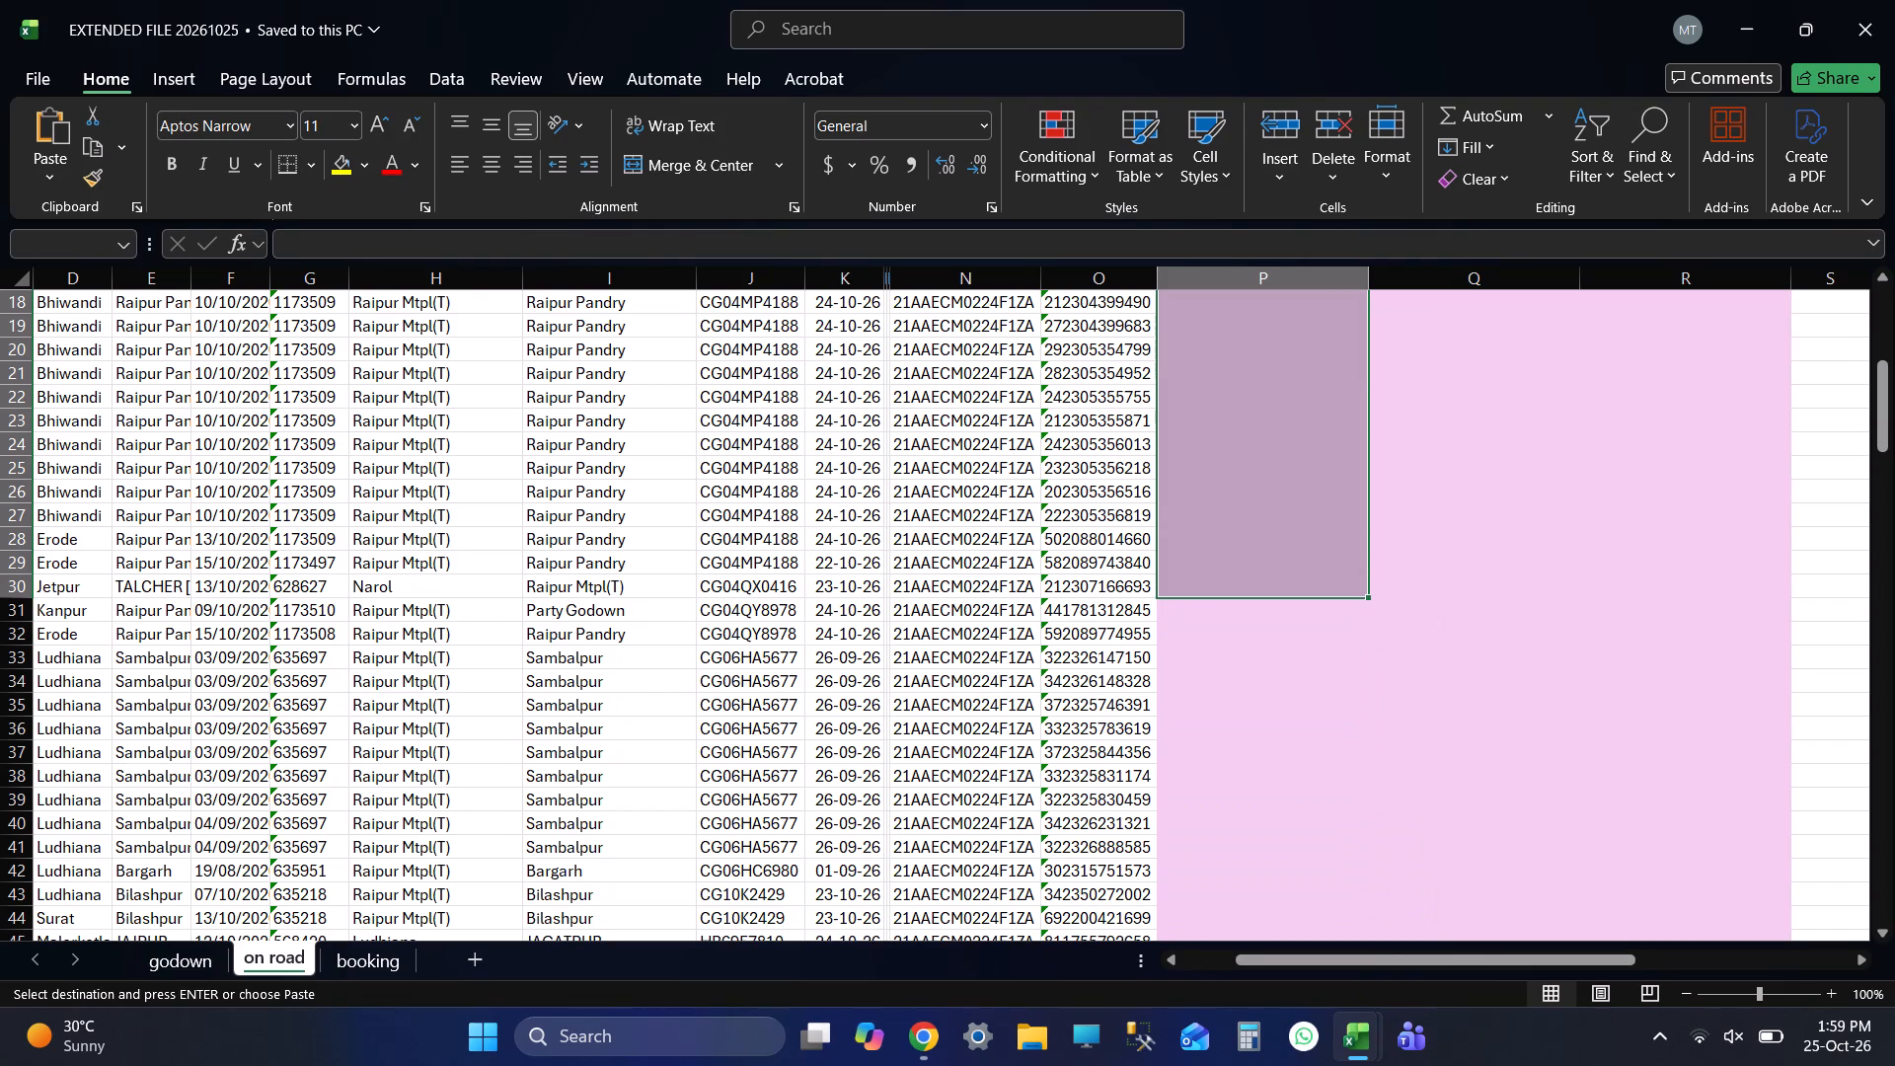
key("shift+Up")
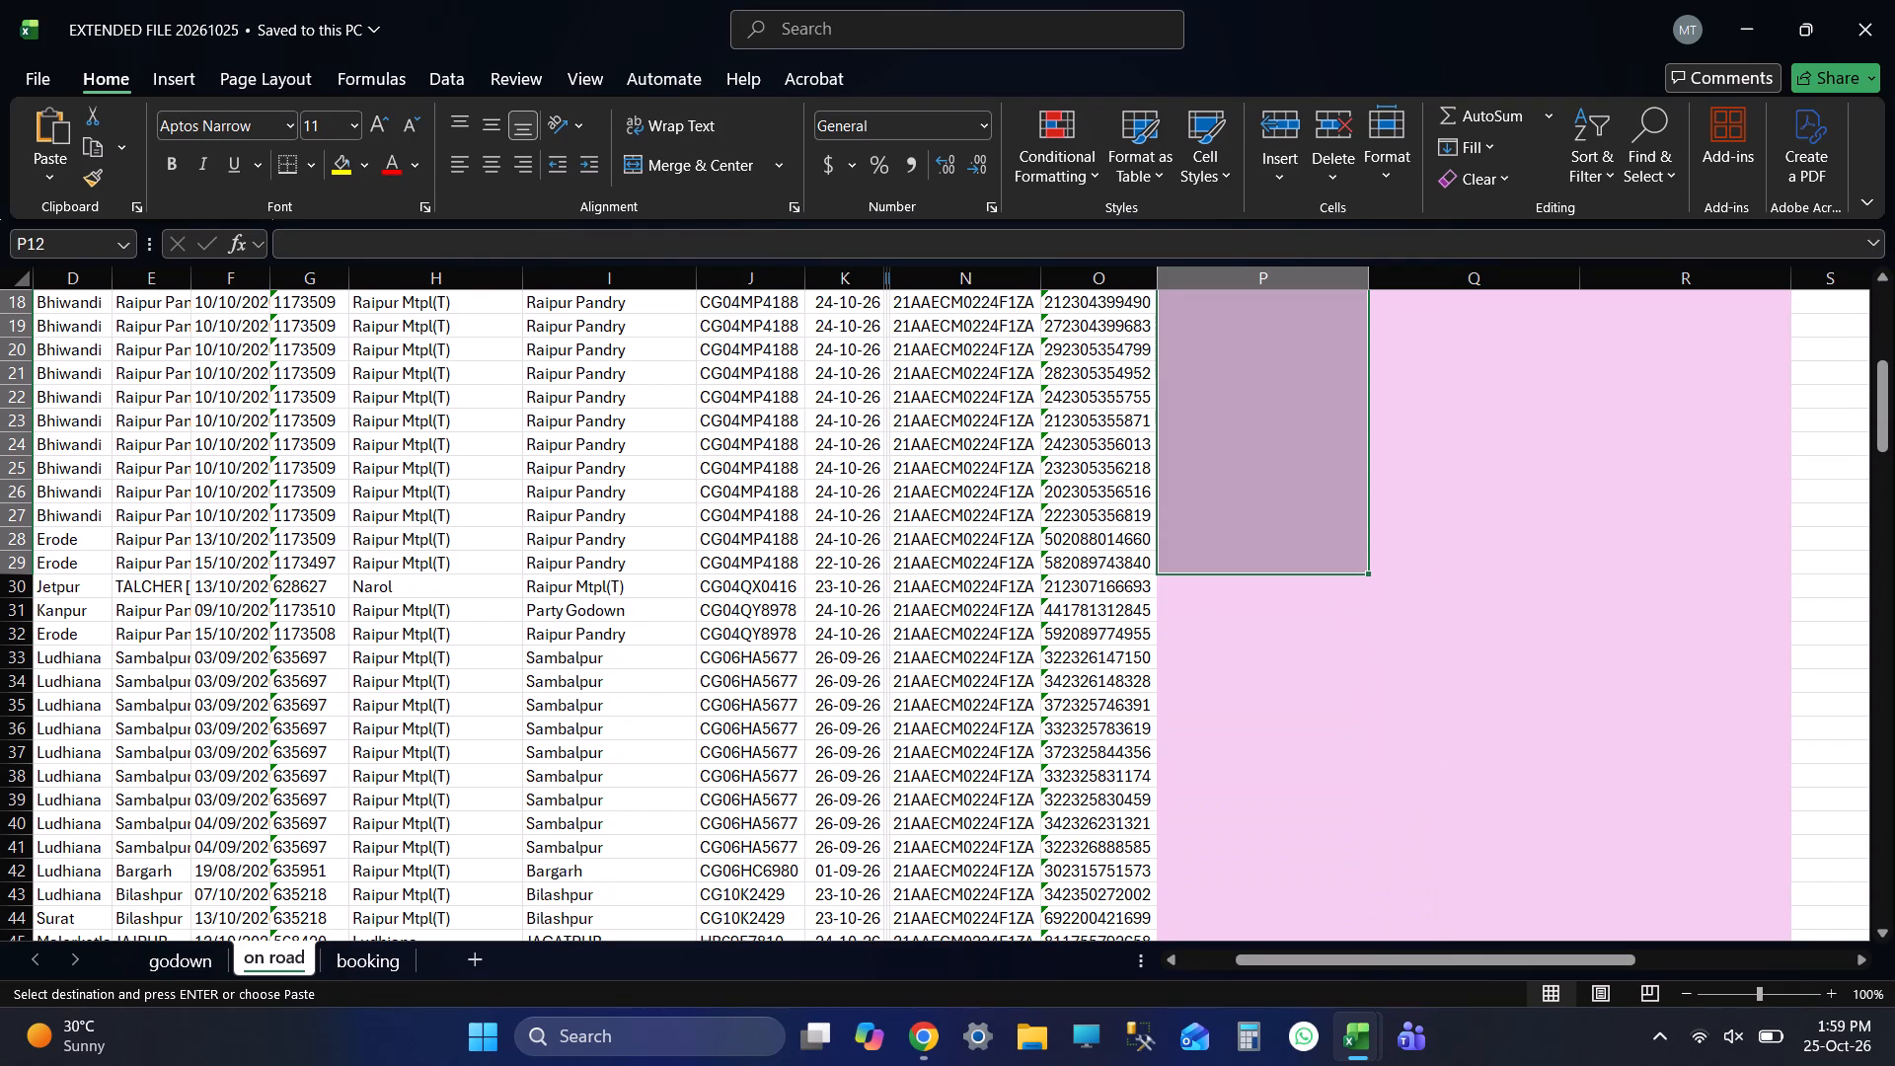
key("ctrl+v")
key("ctrl+Down")
key("Down")
key("ctrl+s")
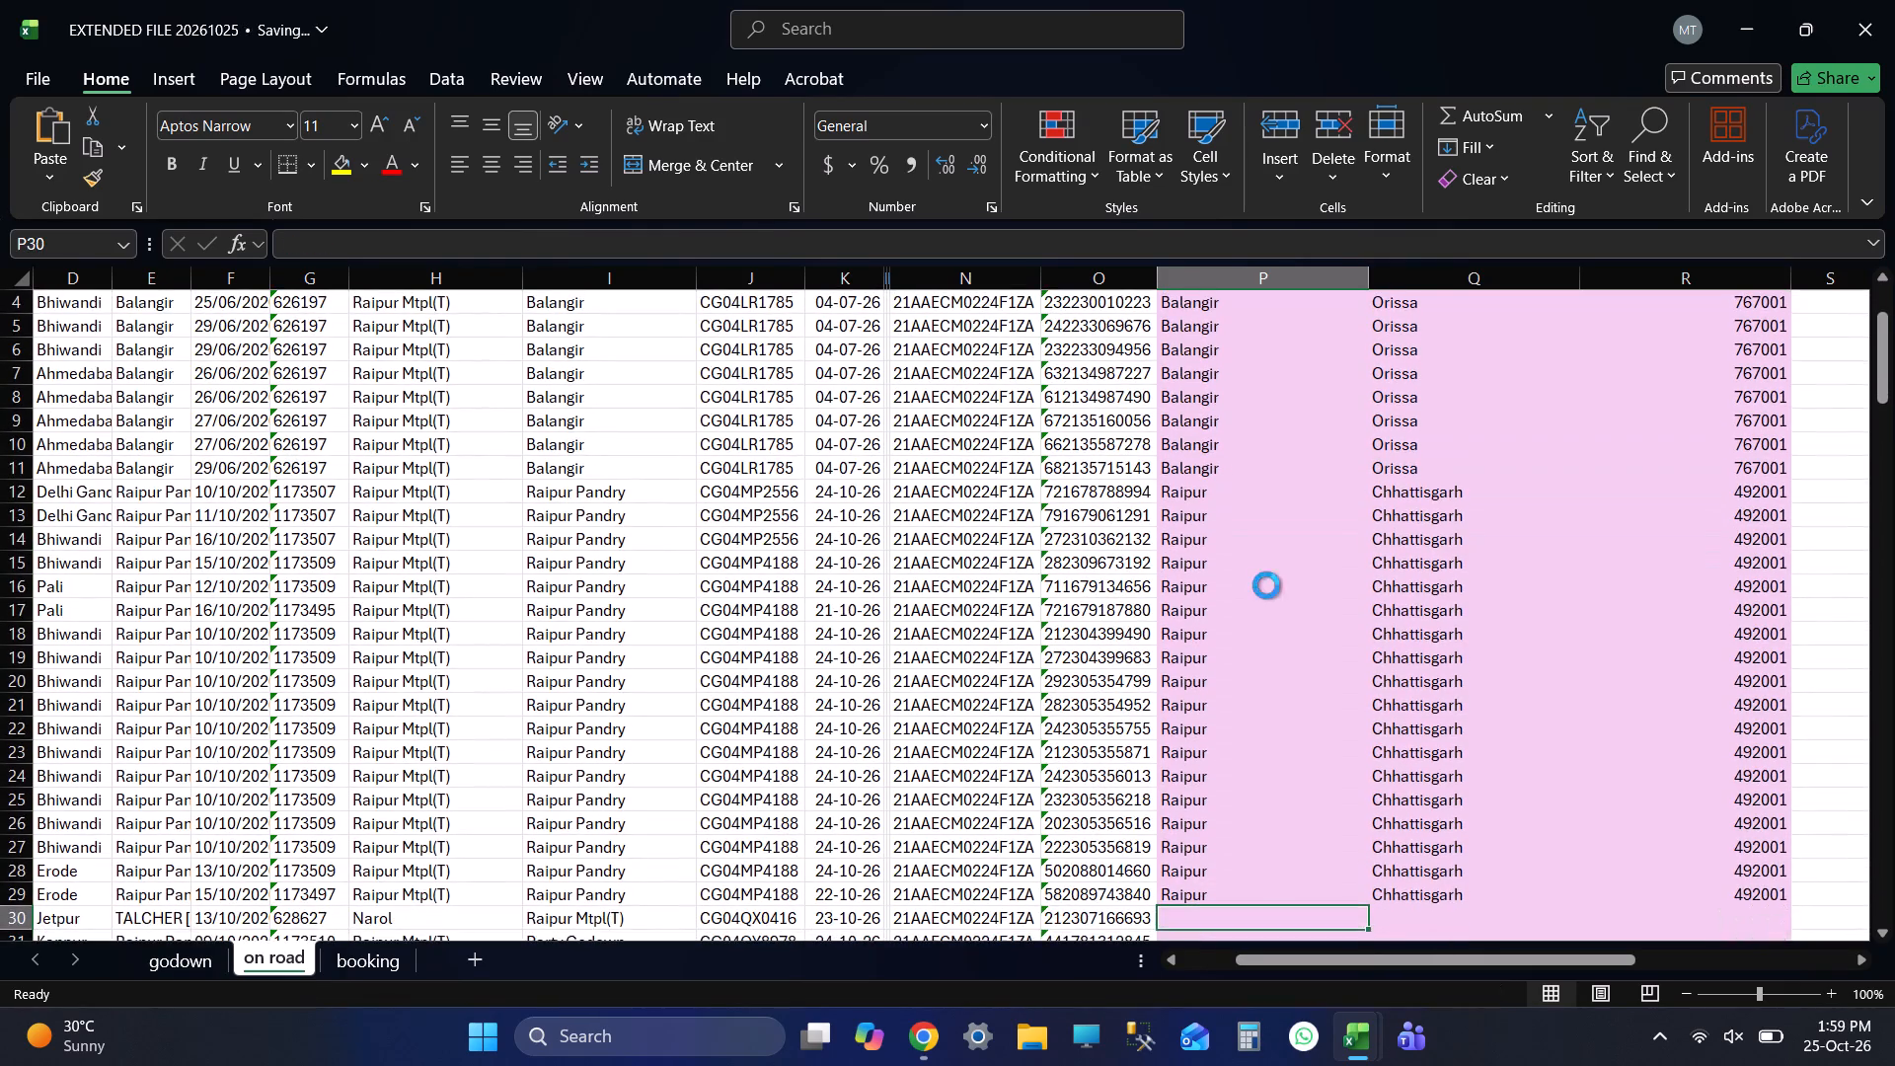
key("Down")
key("Down")
key("Down")
key("ctrl+Up")
key("Down")
key("ctrl+s")
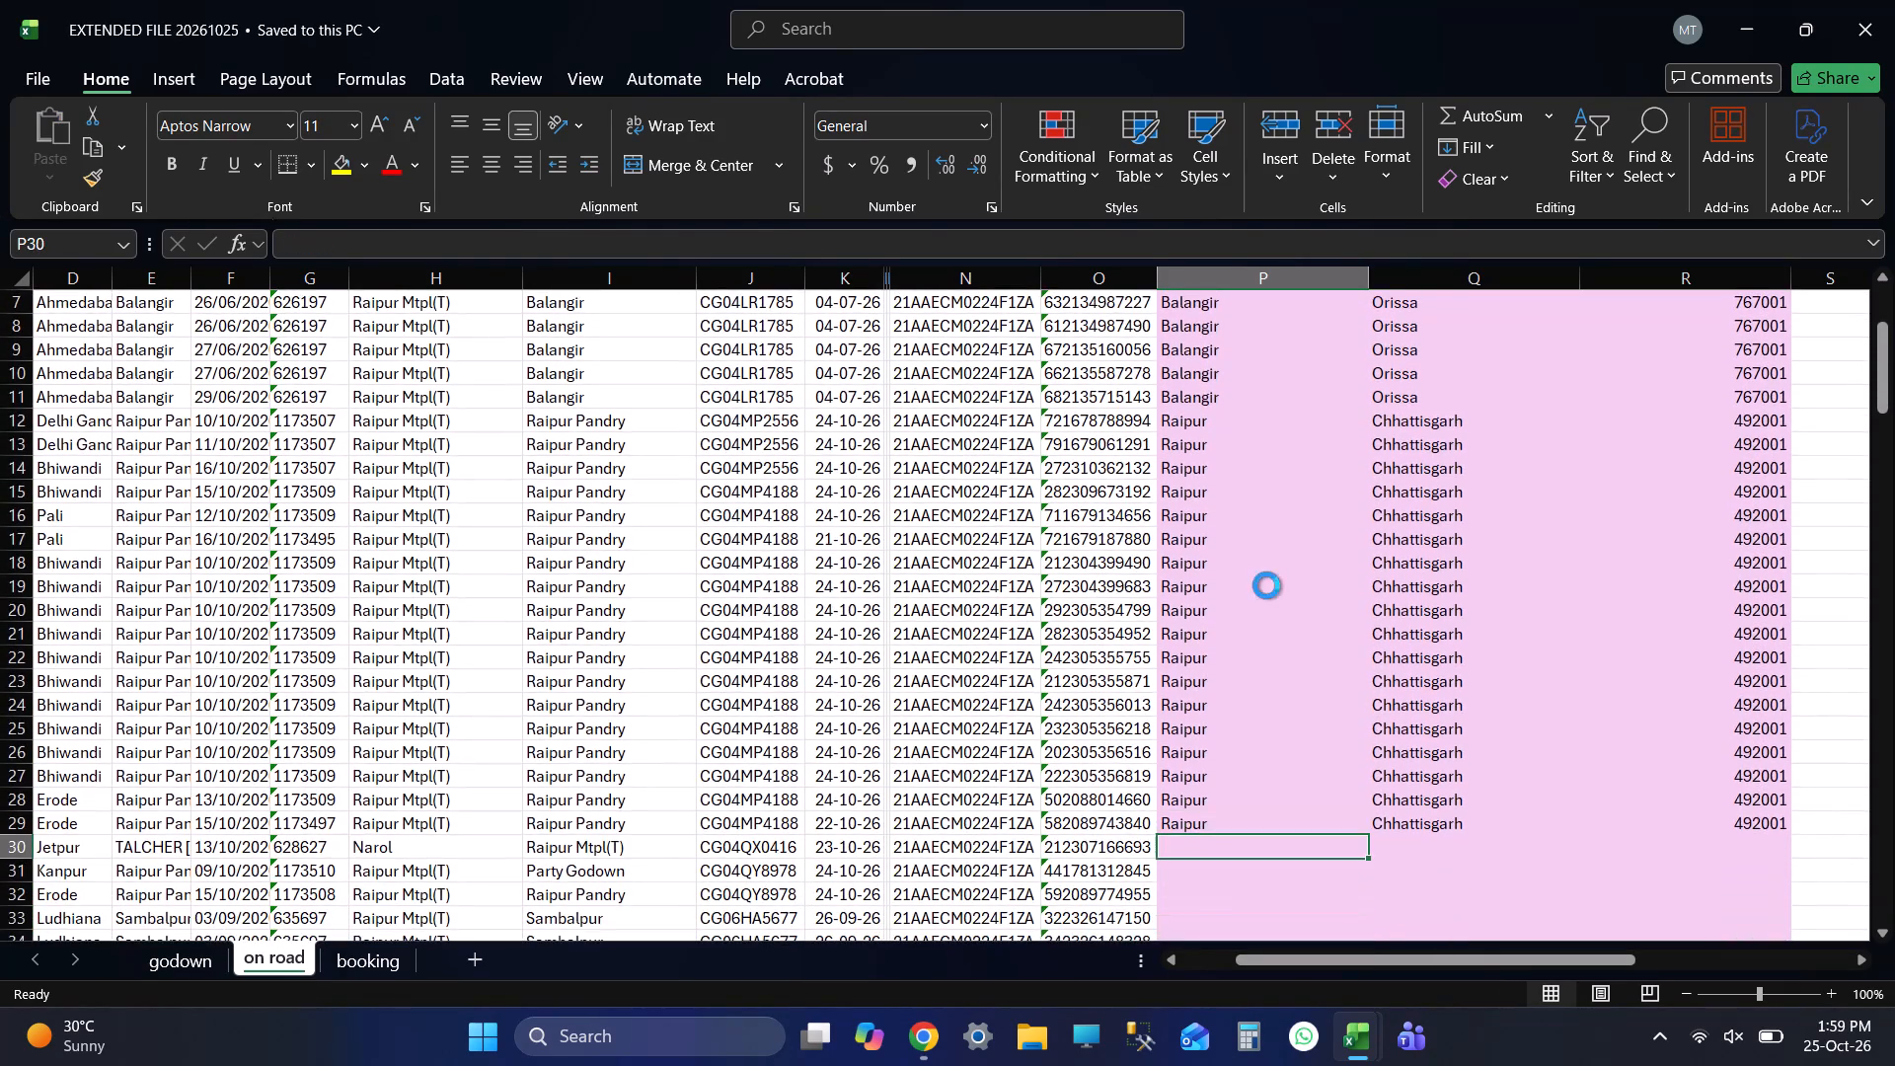
key("Left")
key("Left")
key("Left")
key("Left")
key("Left")
key("Left")
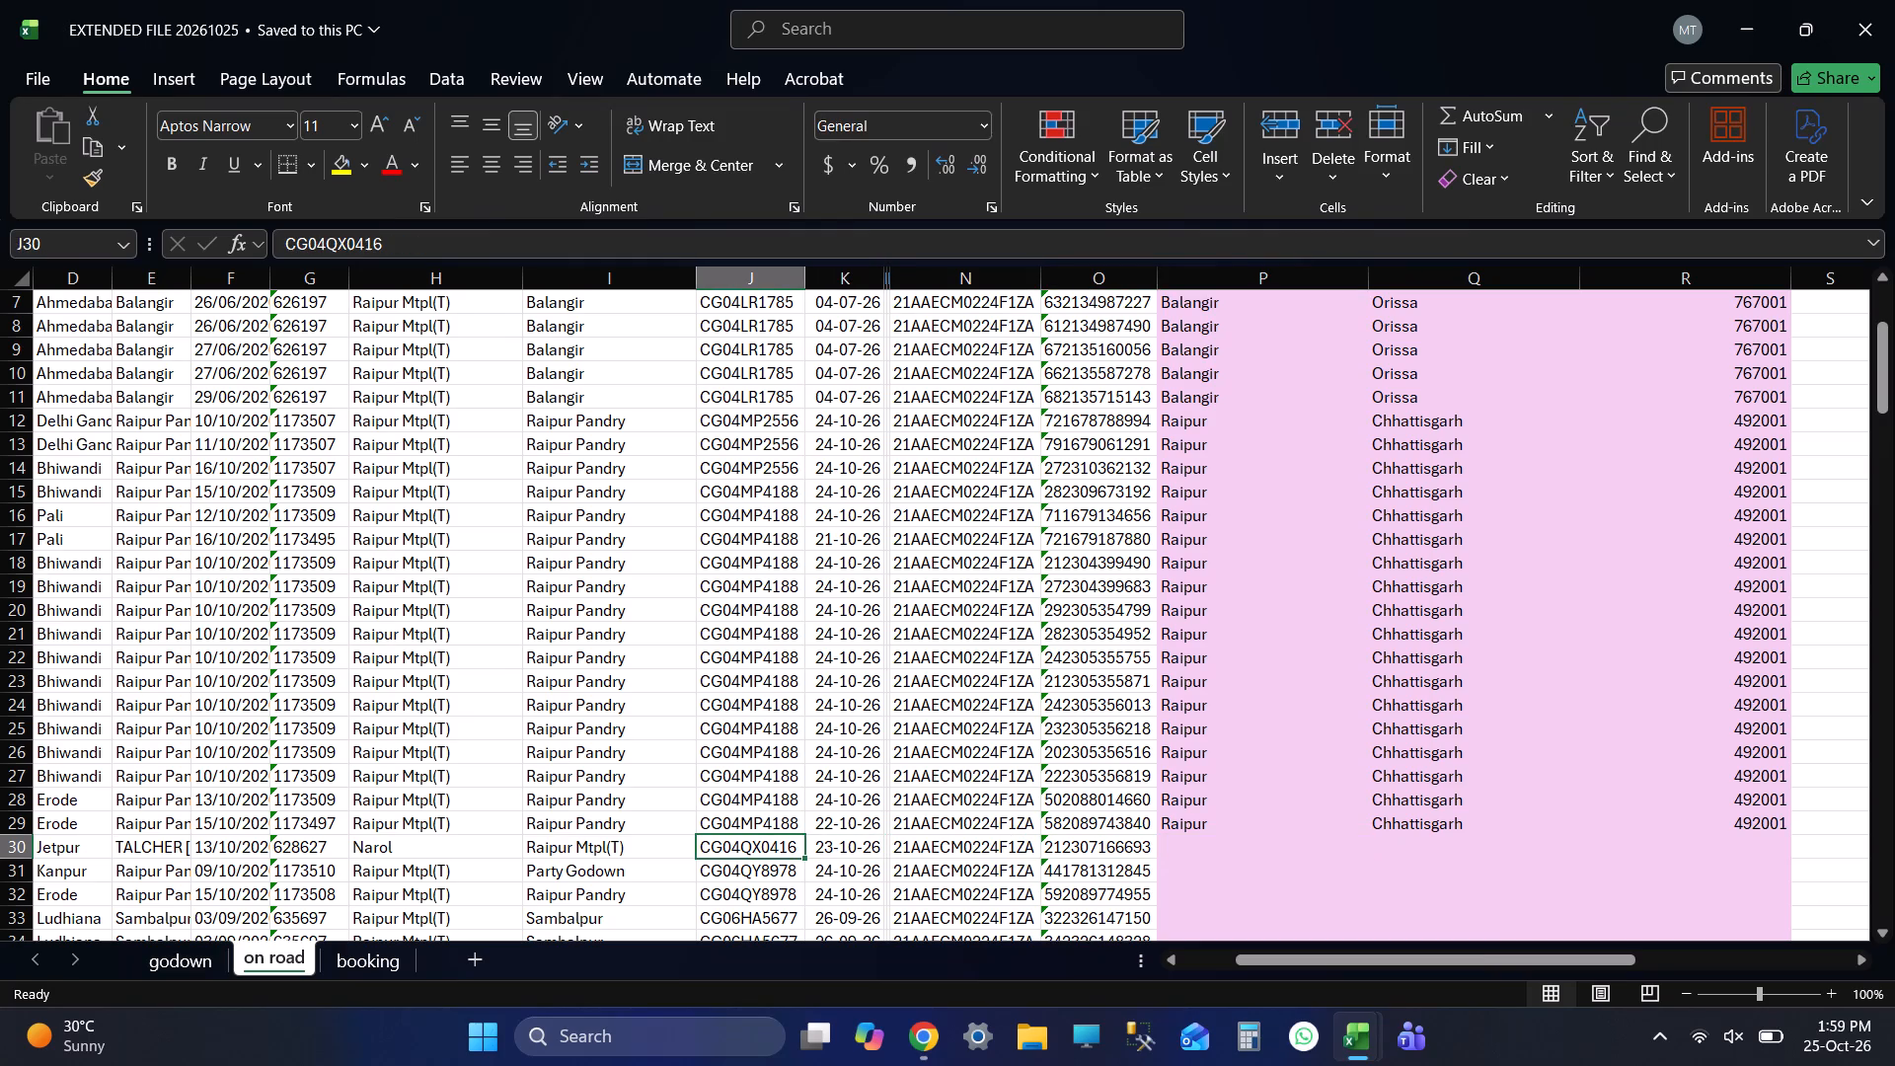
key("Right")
key("Left")
key("ctrl+c")
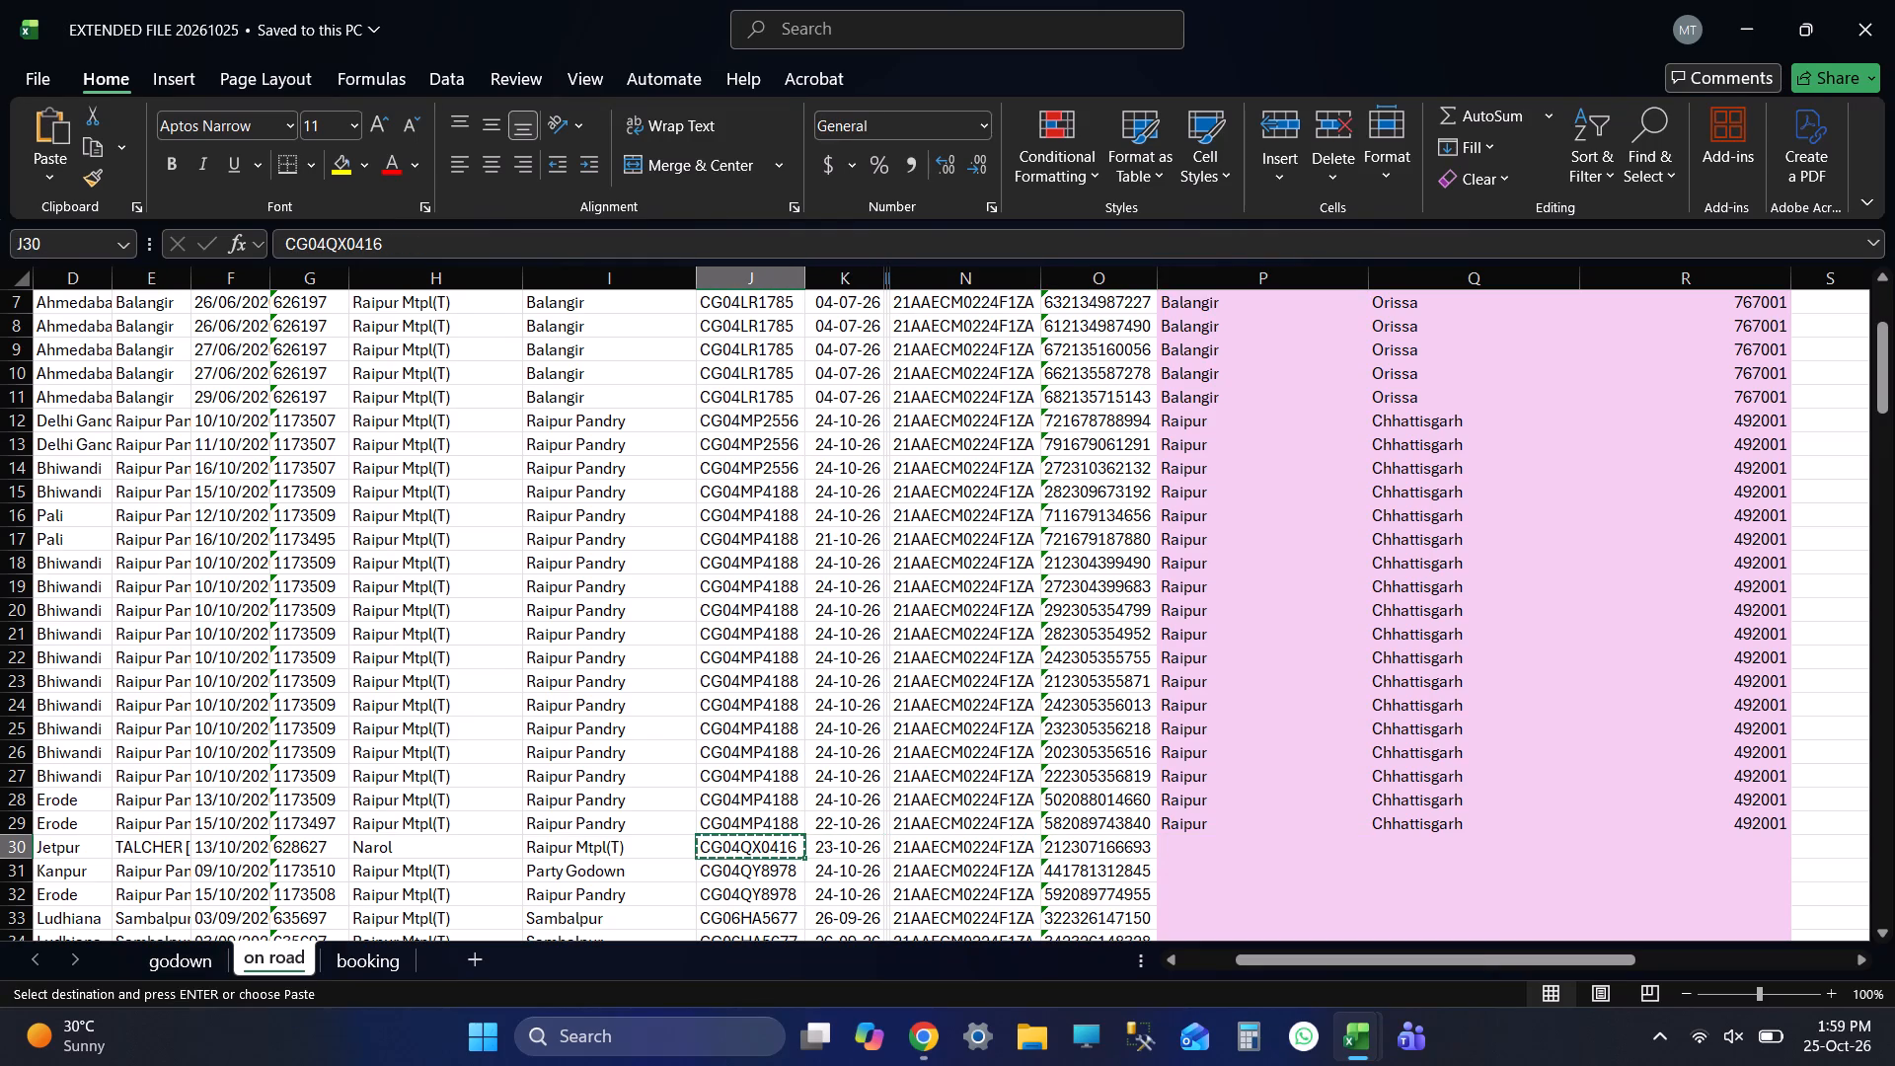
key("alt+Tab")
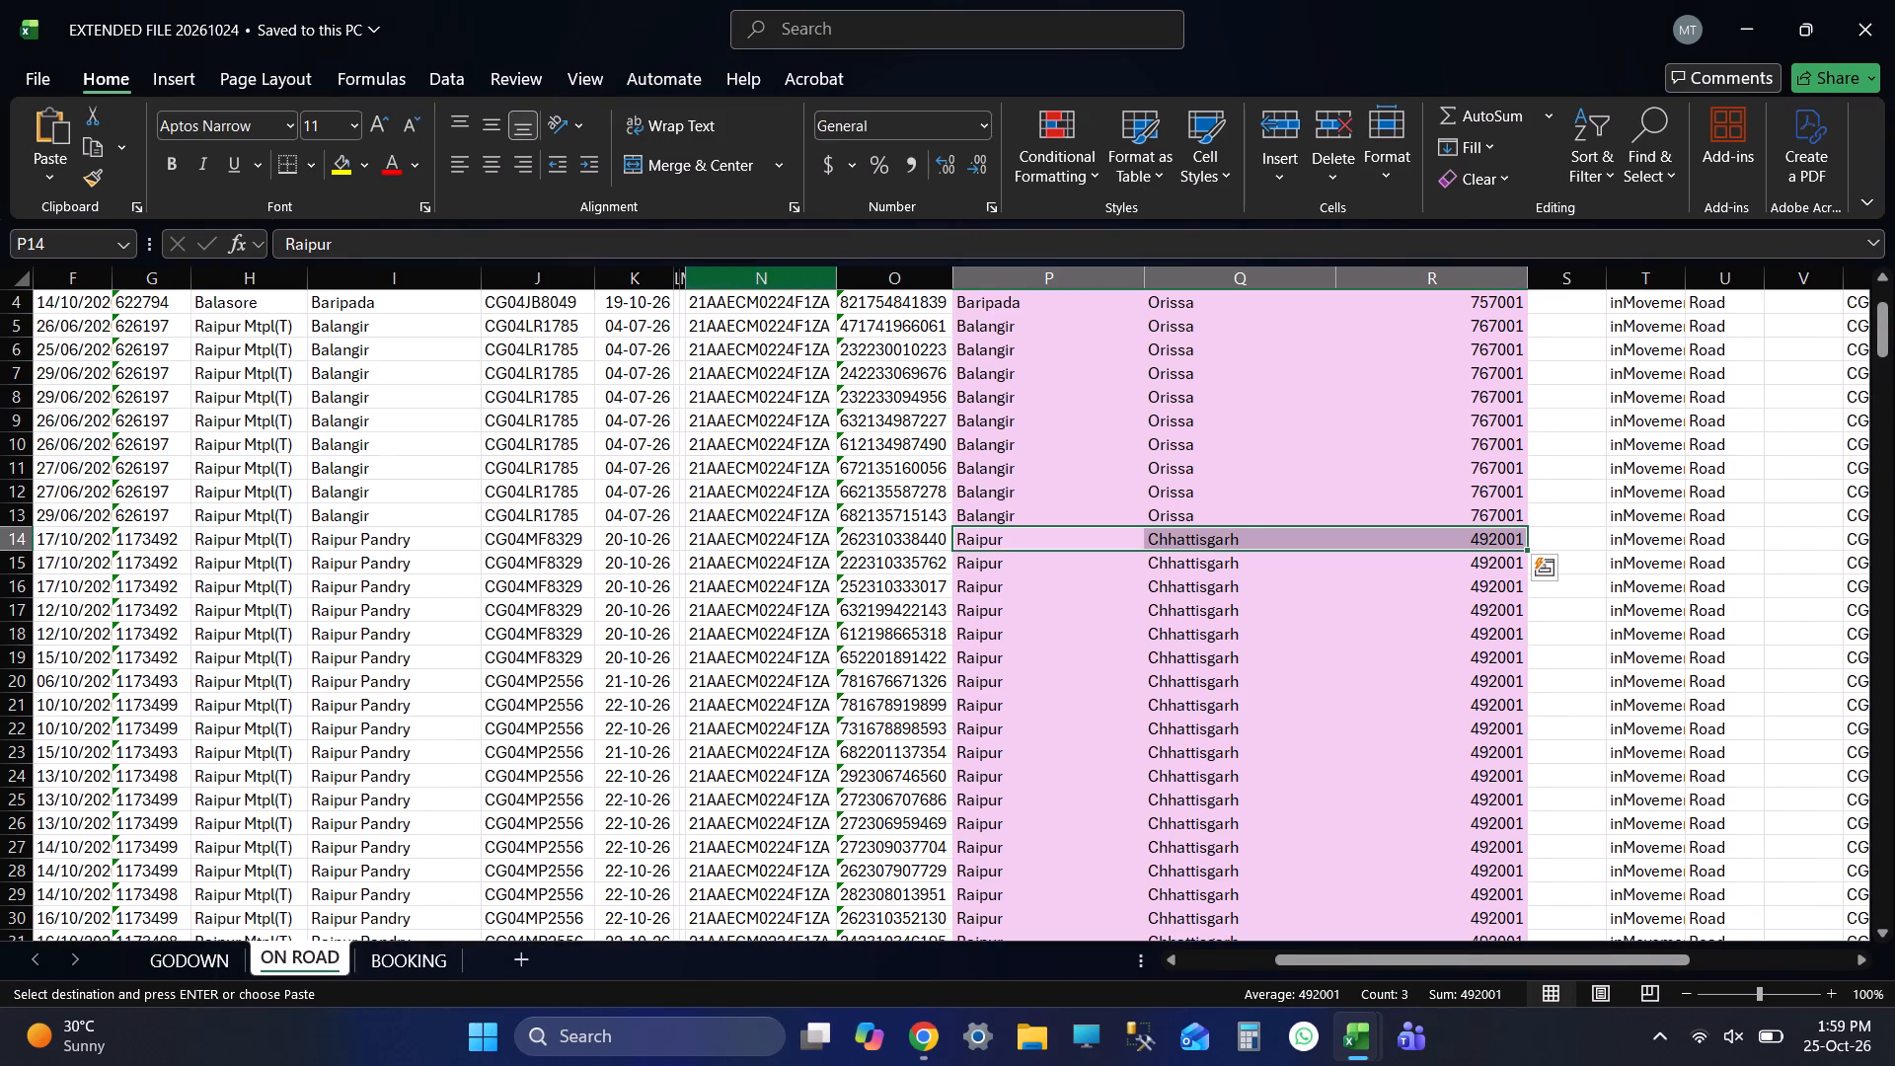
left_click(561, 279)
key("ctrl+f")
key("ctrl+v")
key("Return")
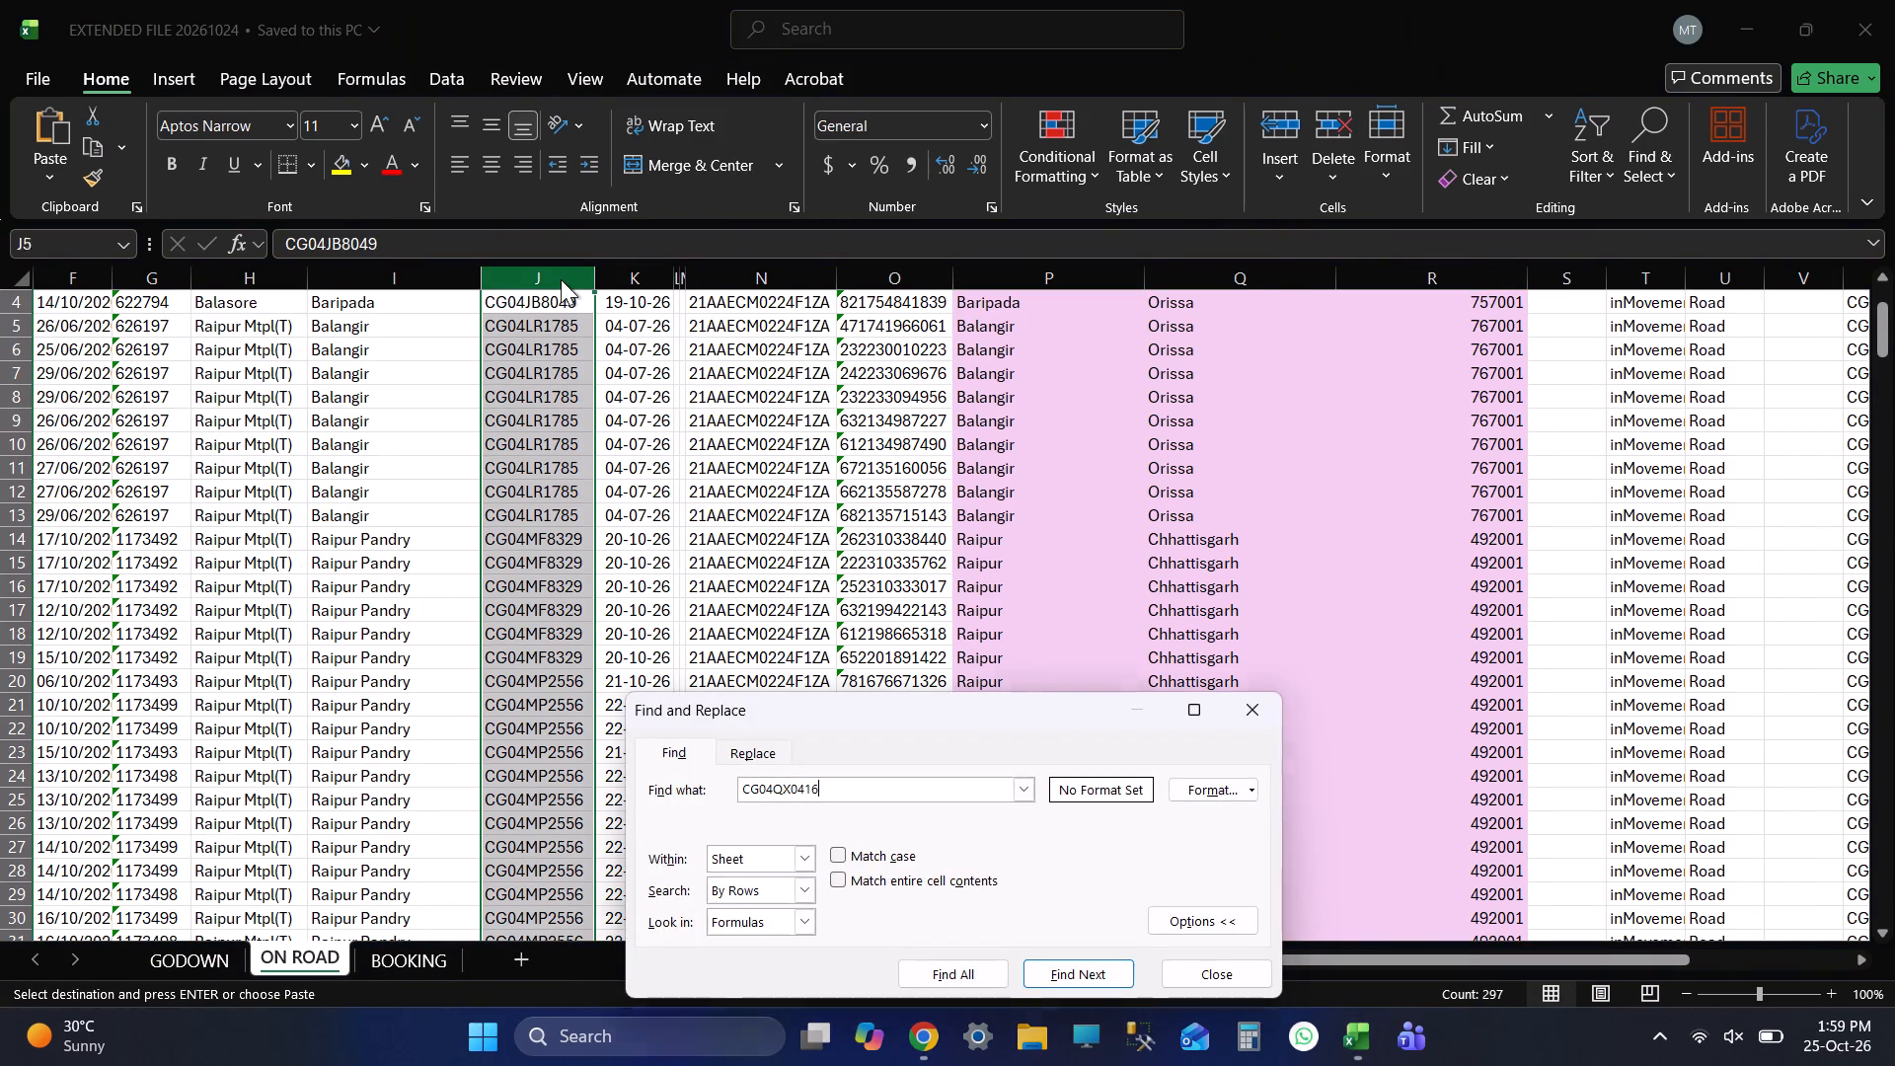
key("Return")
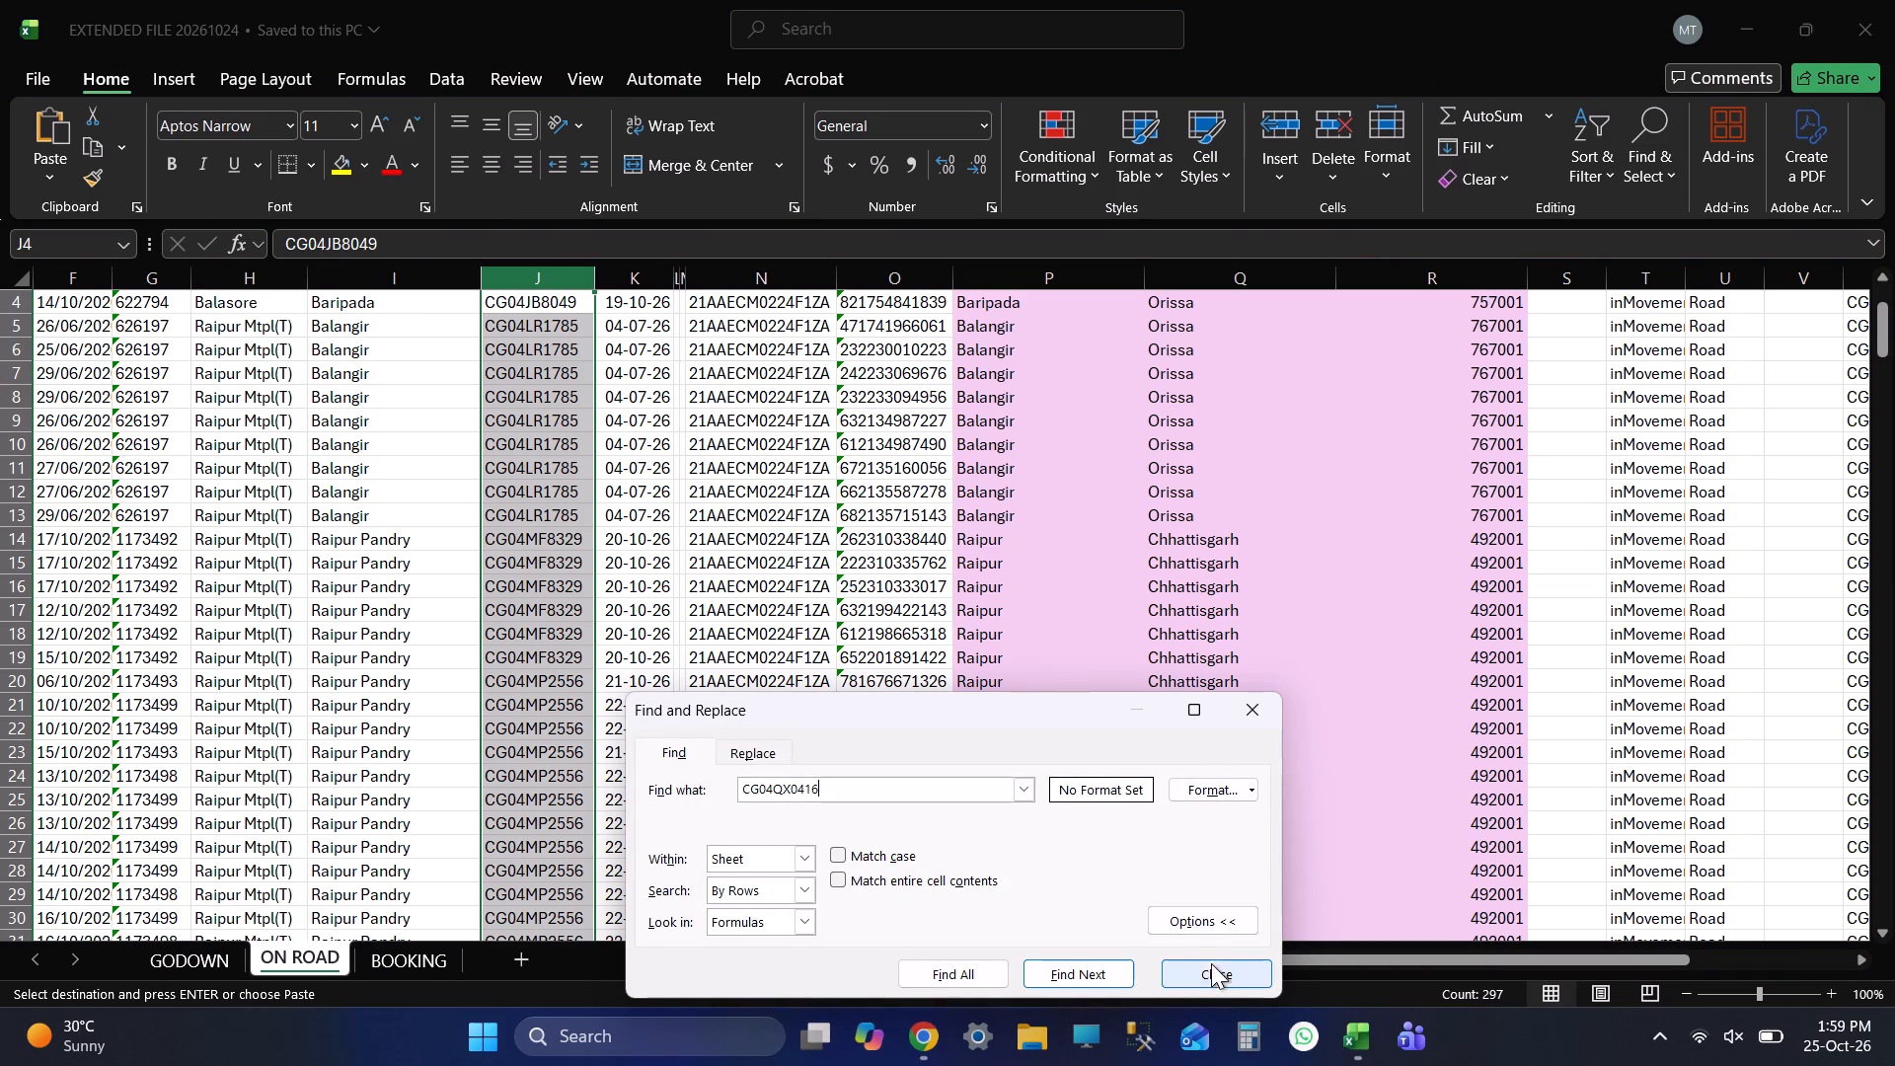
left_click(1213, 970)
Delete row 31, the Kanpur consignment with Party Godown as manifest destination, from the 20261025 on road sheet and save.
key("alt+Tab")
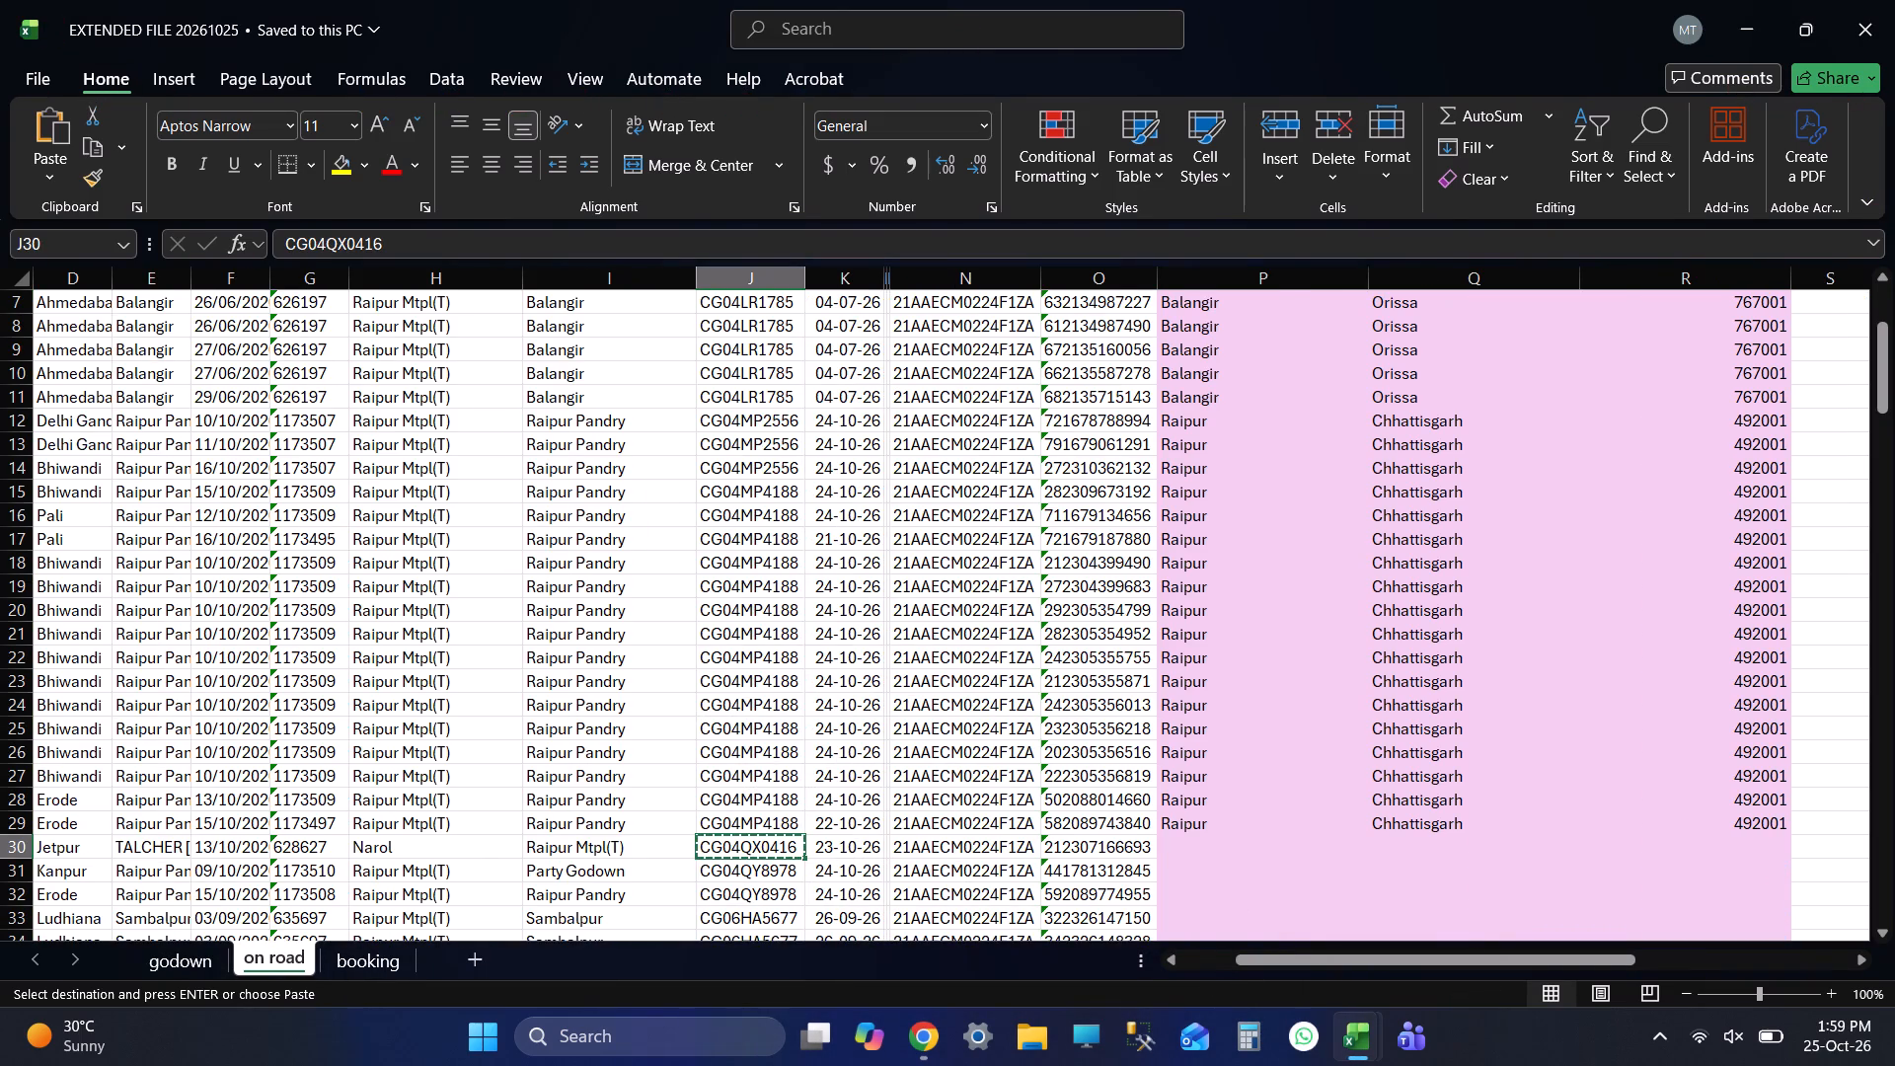
left_click(23, 875)
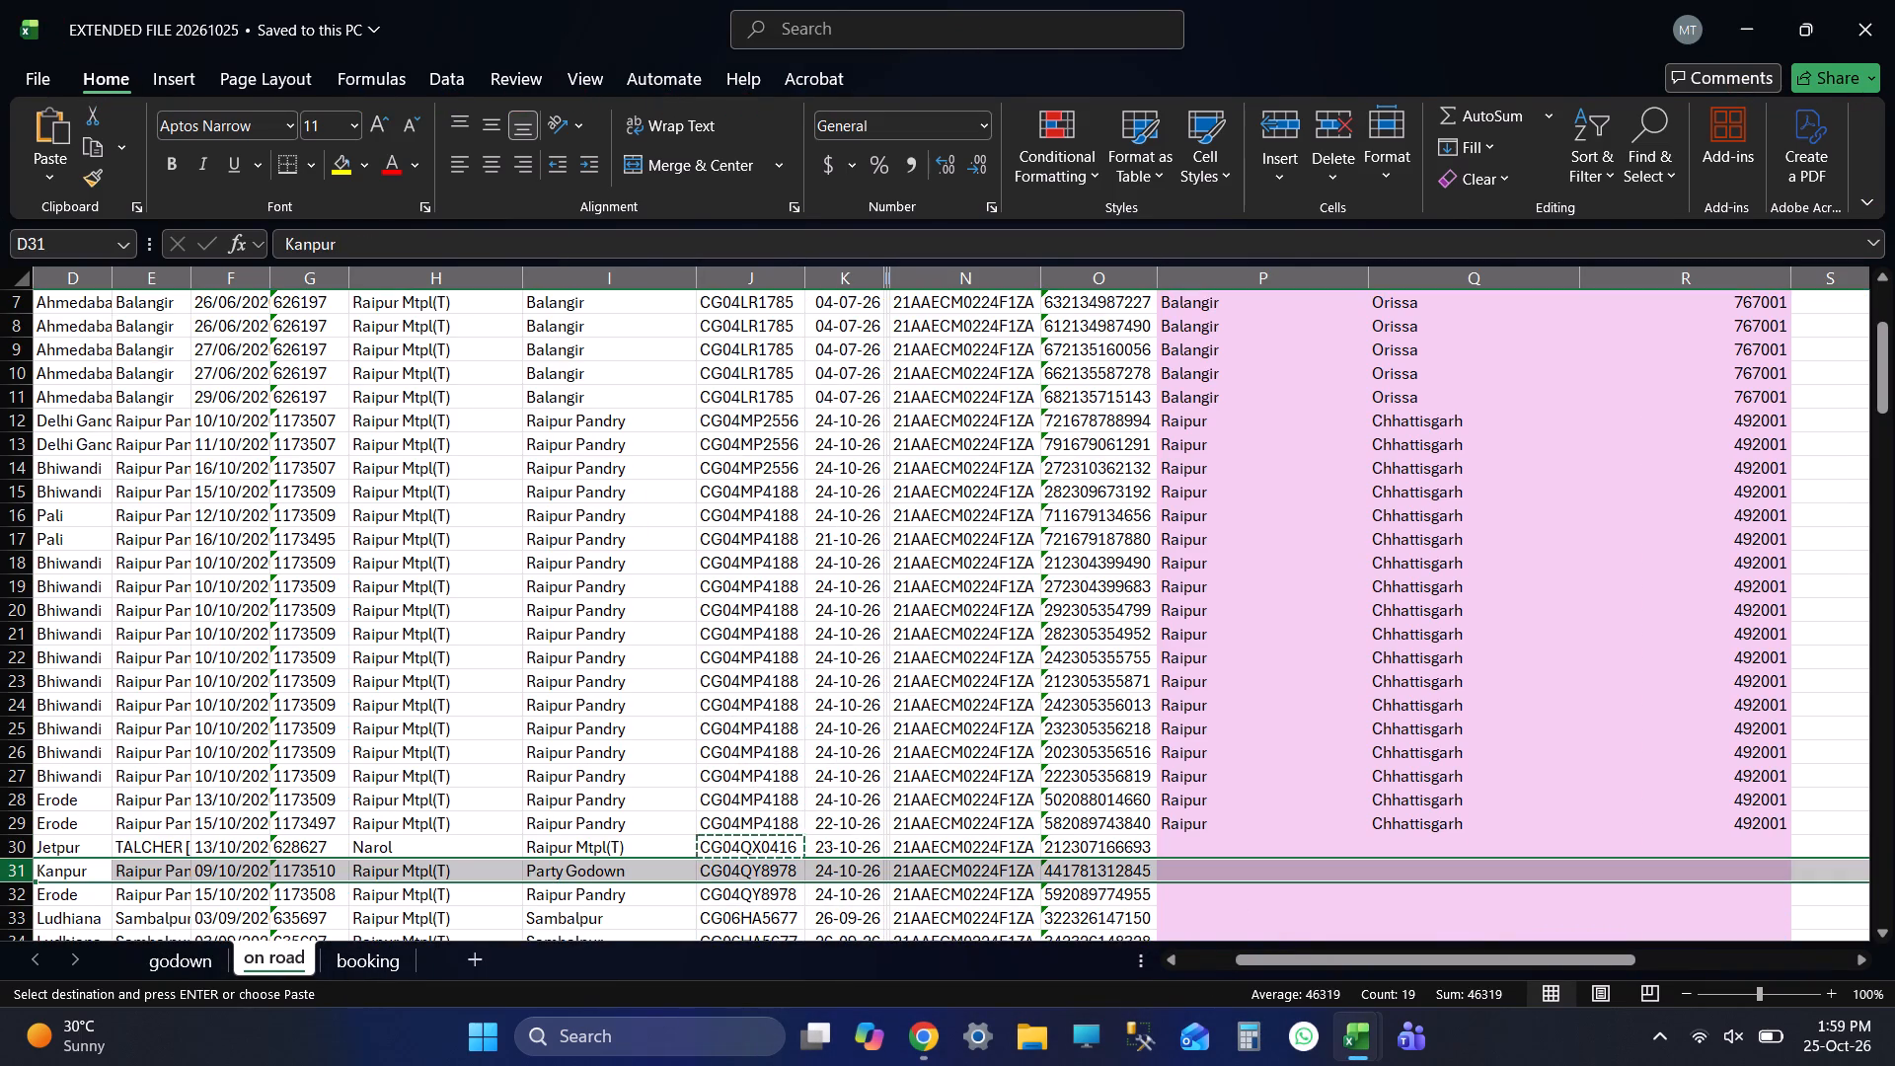
key("ctrl+minus")
left_click(1193, 849)
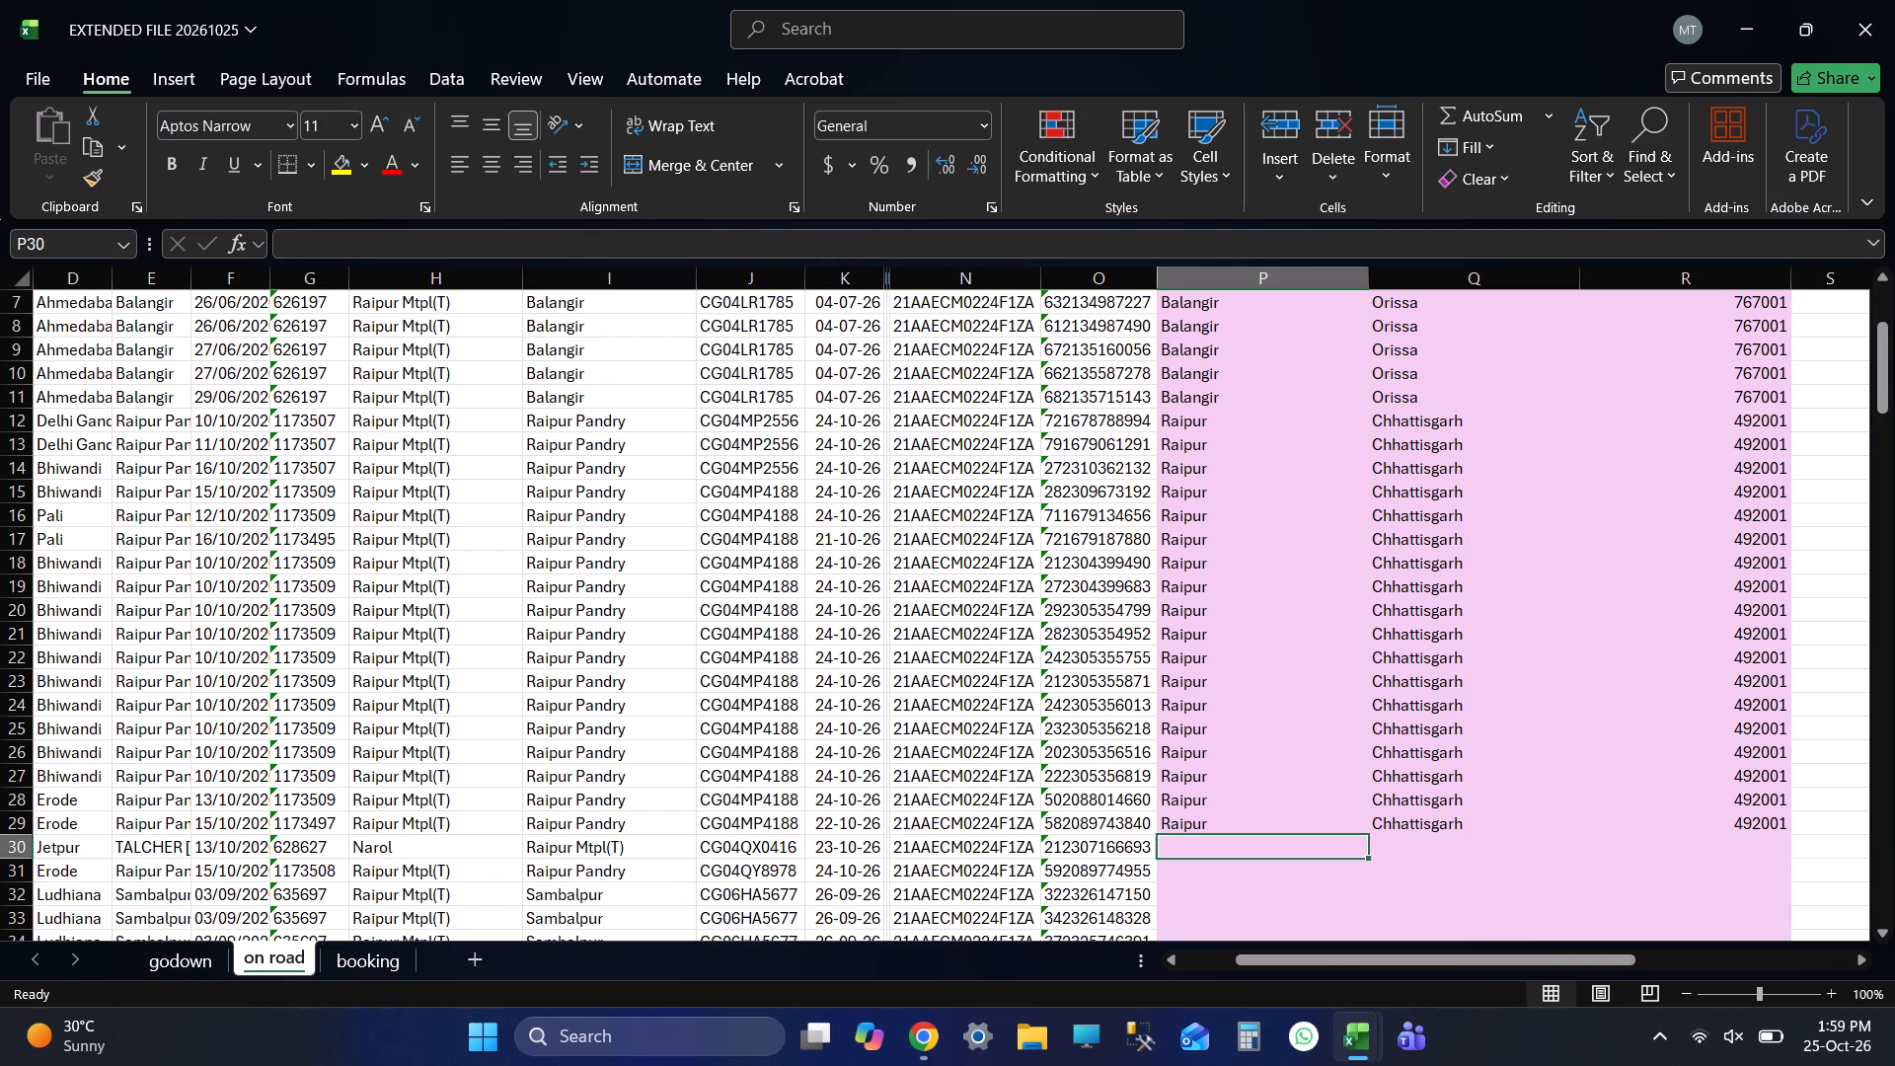
key("ctrl+s")
Go to the e-way bill number of the Jetpur consignment in row 30 of the on road sheet.
key("shift+Tab")
key("Left")
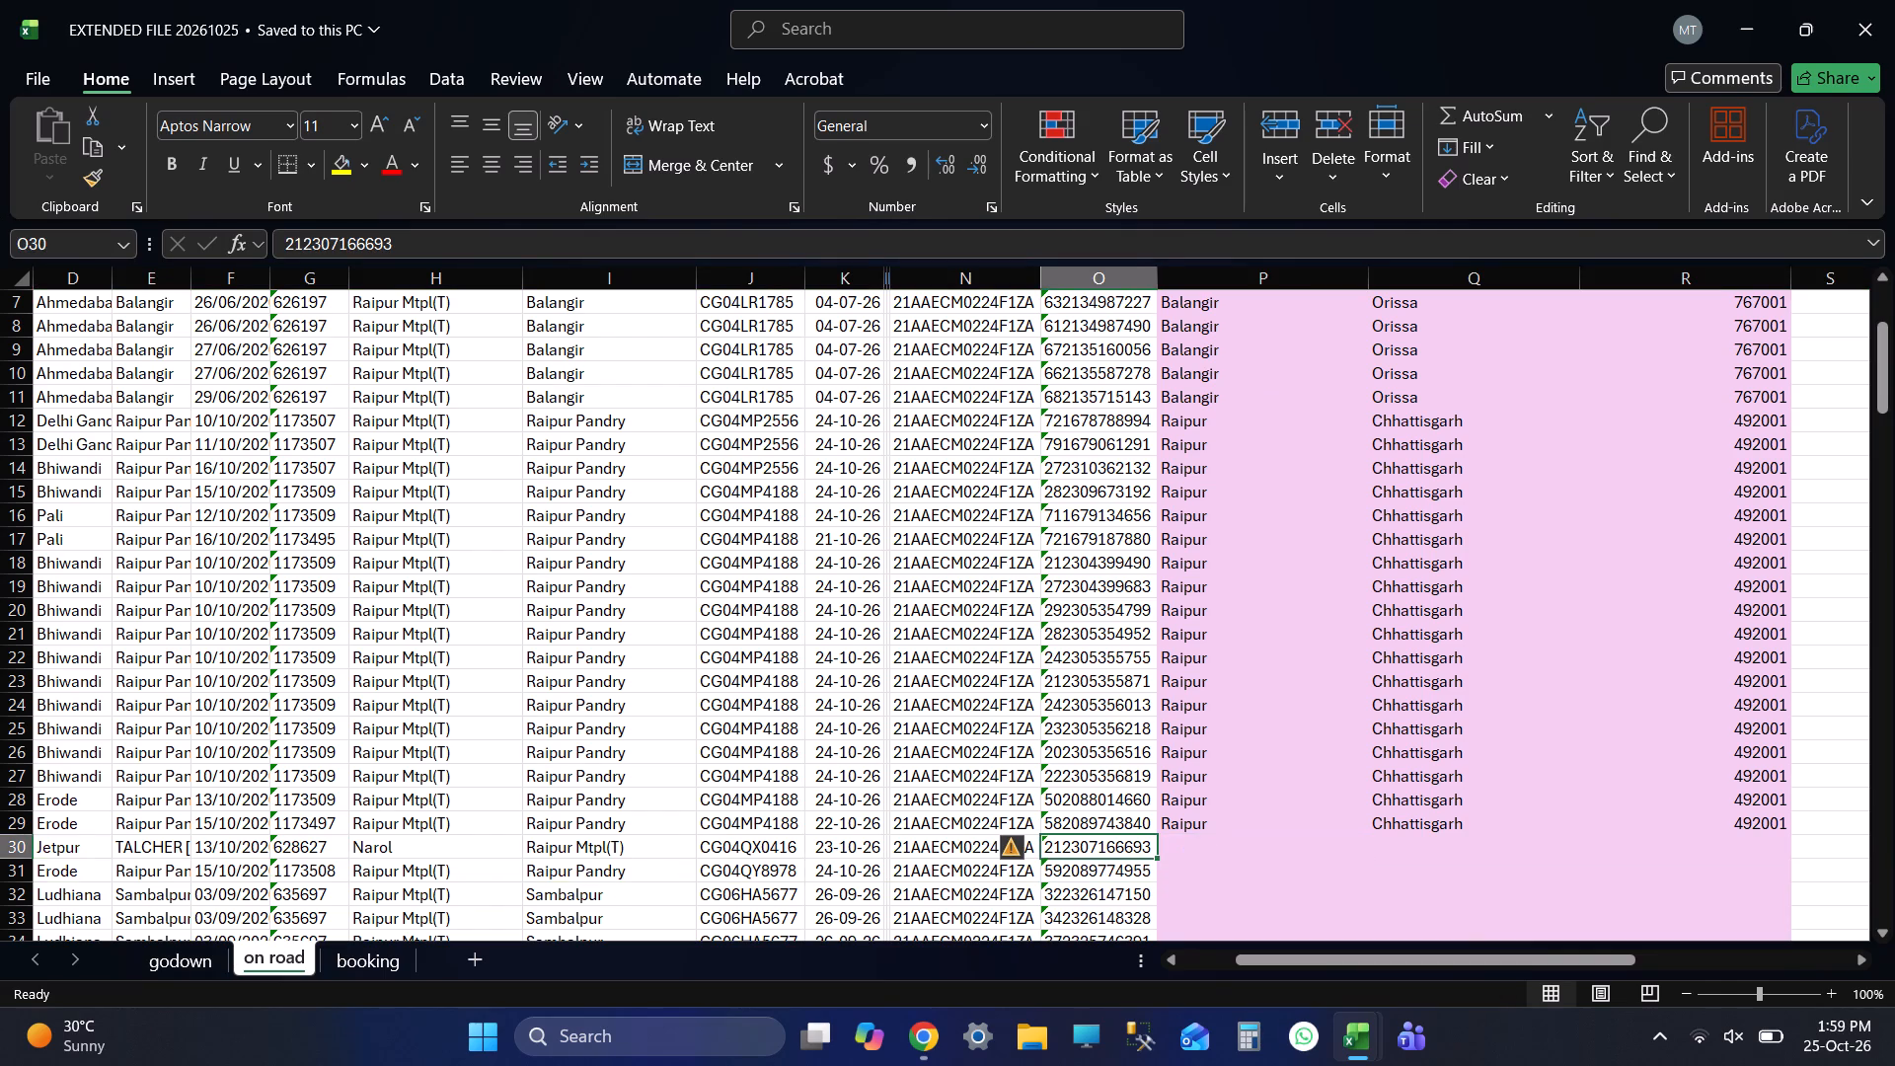
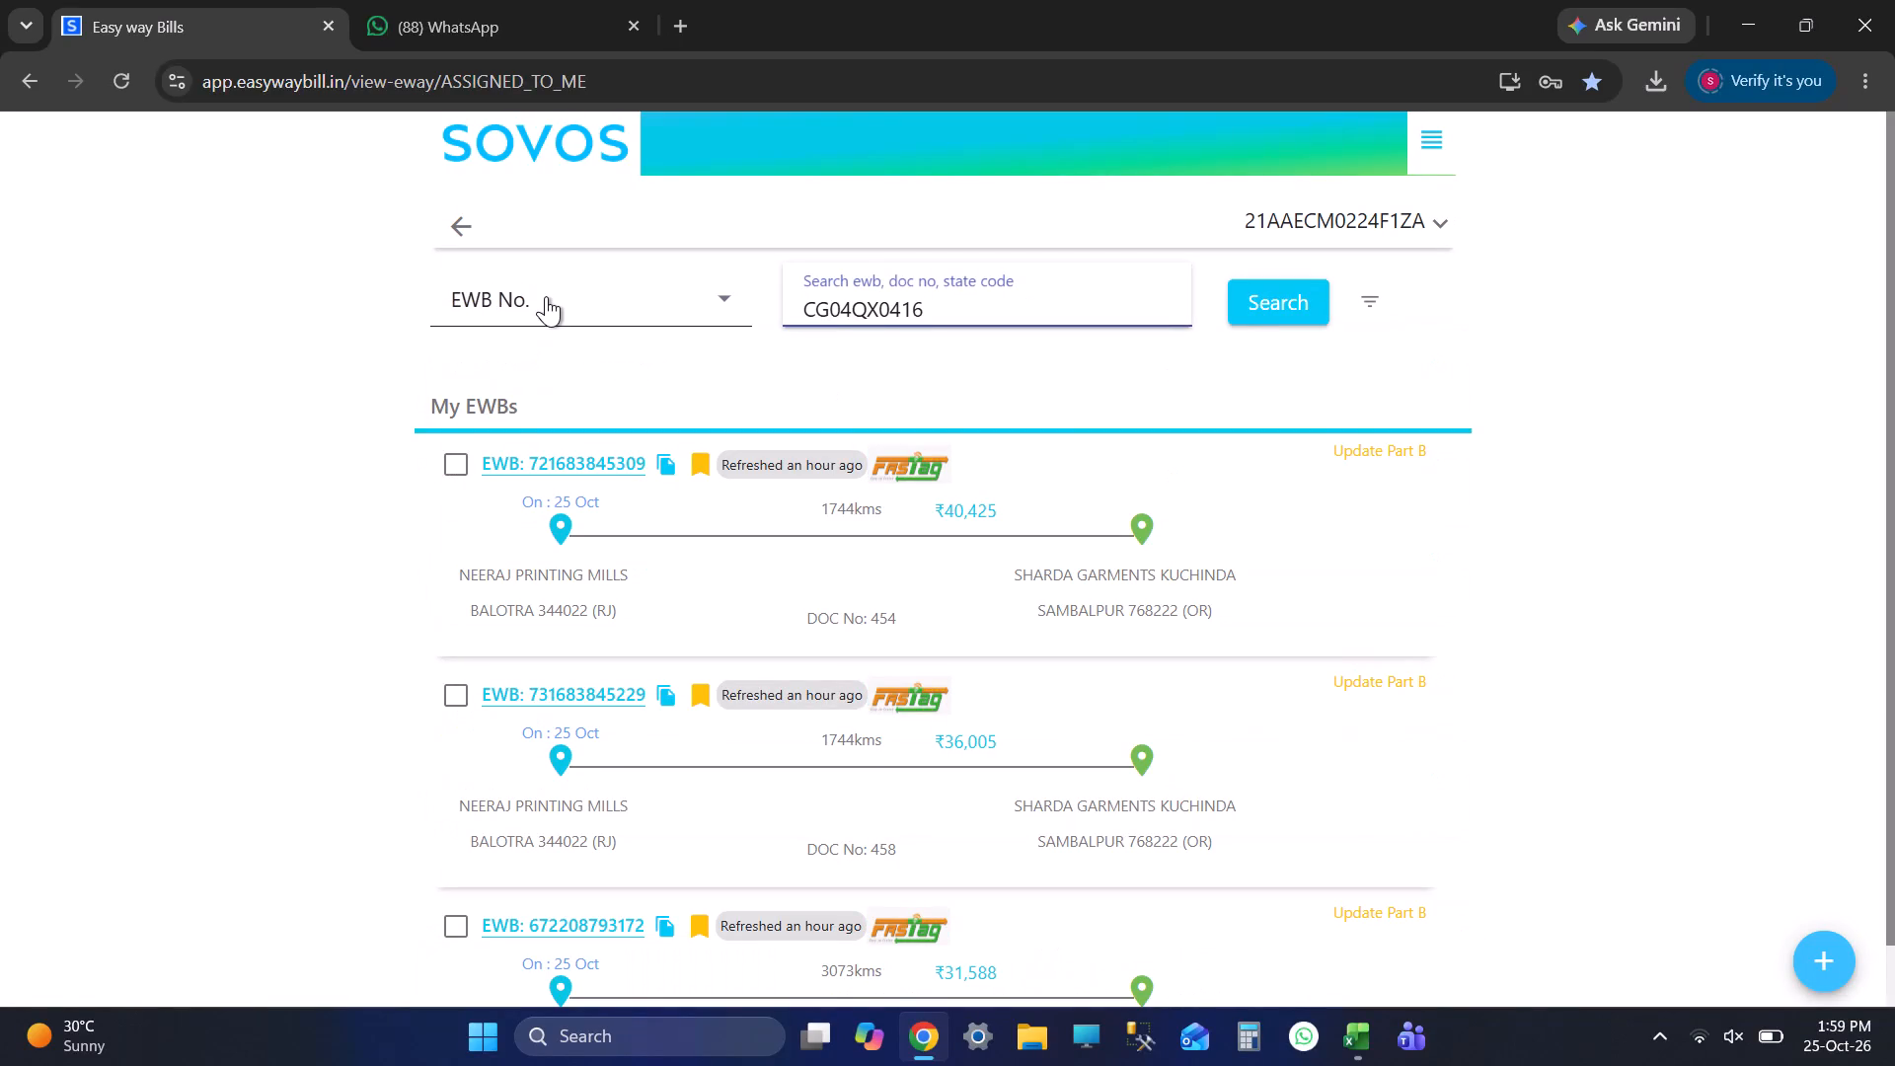
left_click(546, 296)
scroll(624, 449, "down", 4)
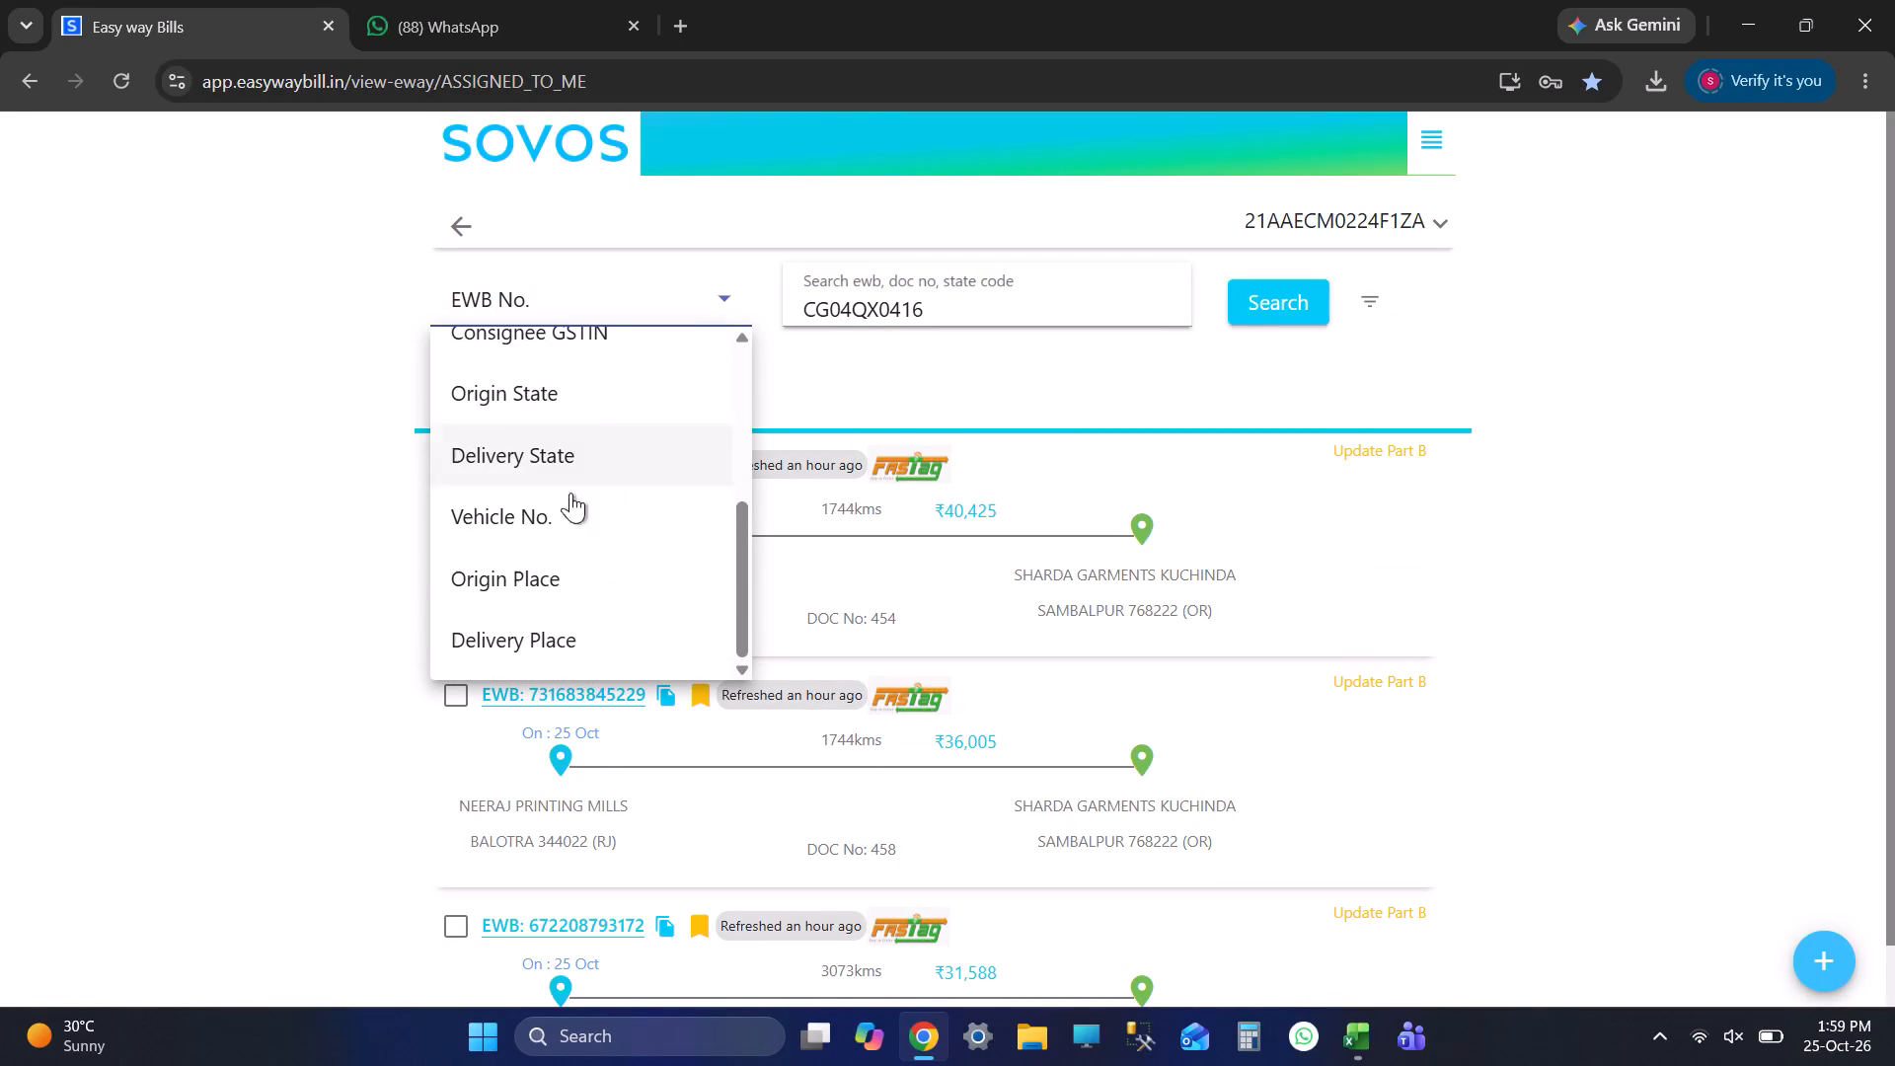
left_click(545, 517)
left_click(889, 314)
key("ctrl+v")
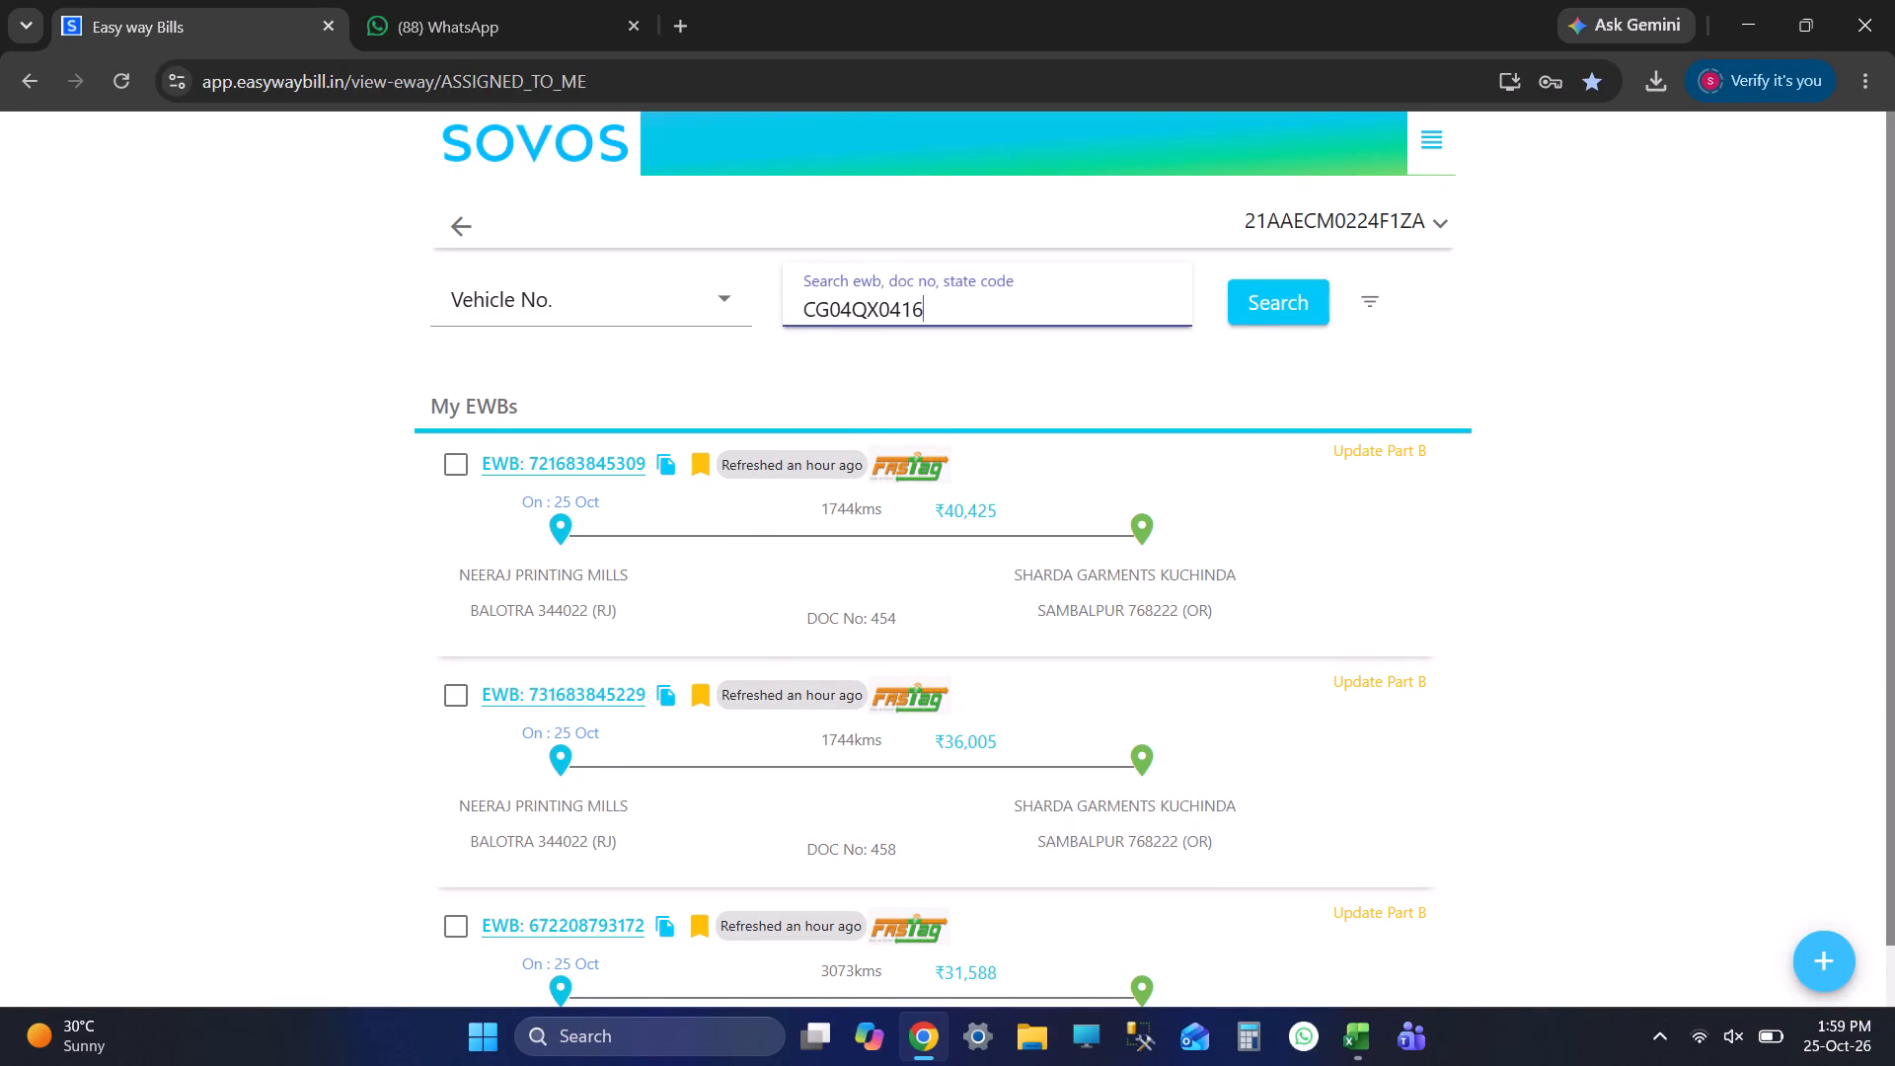
left_click(1292, 293)
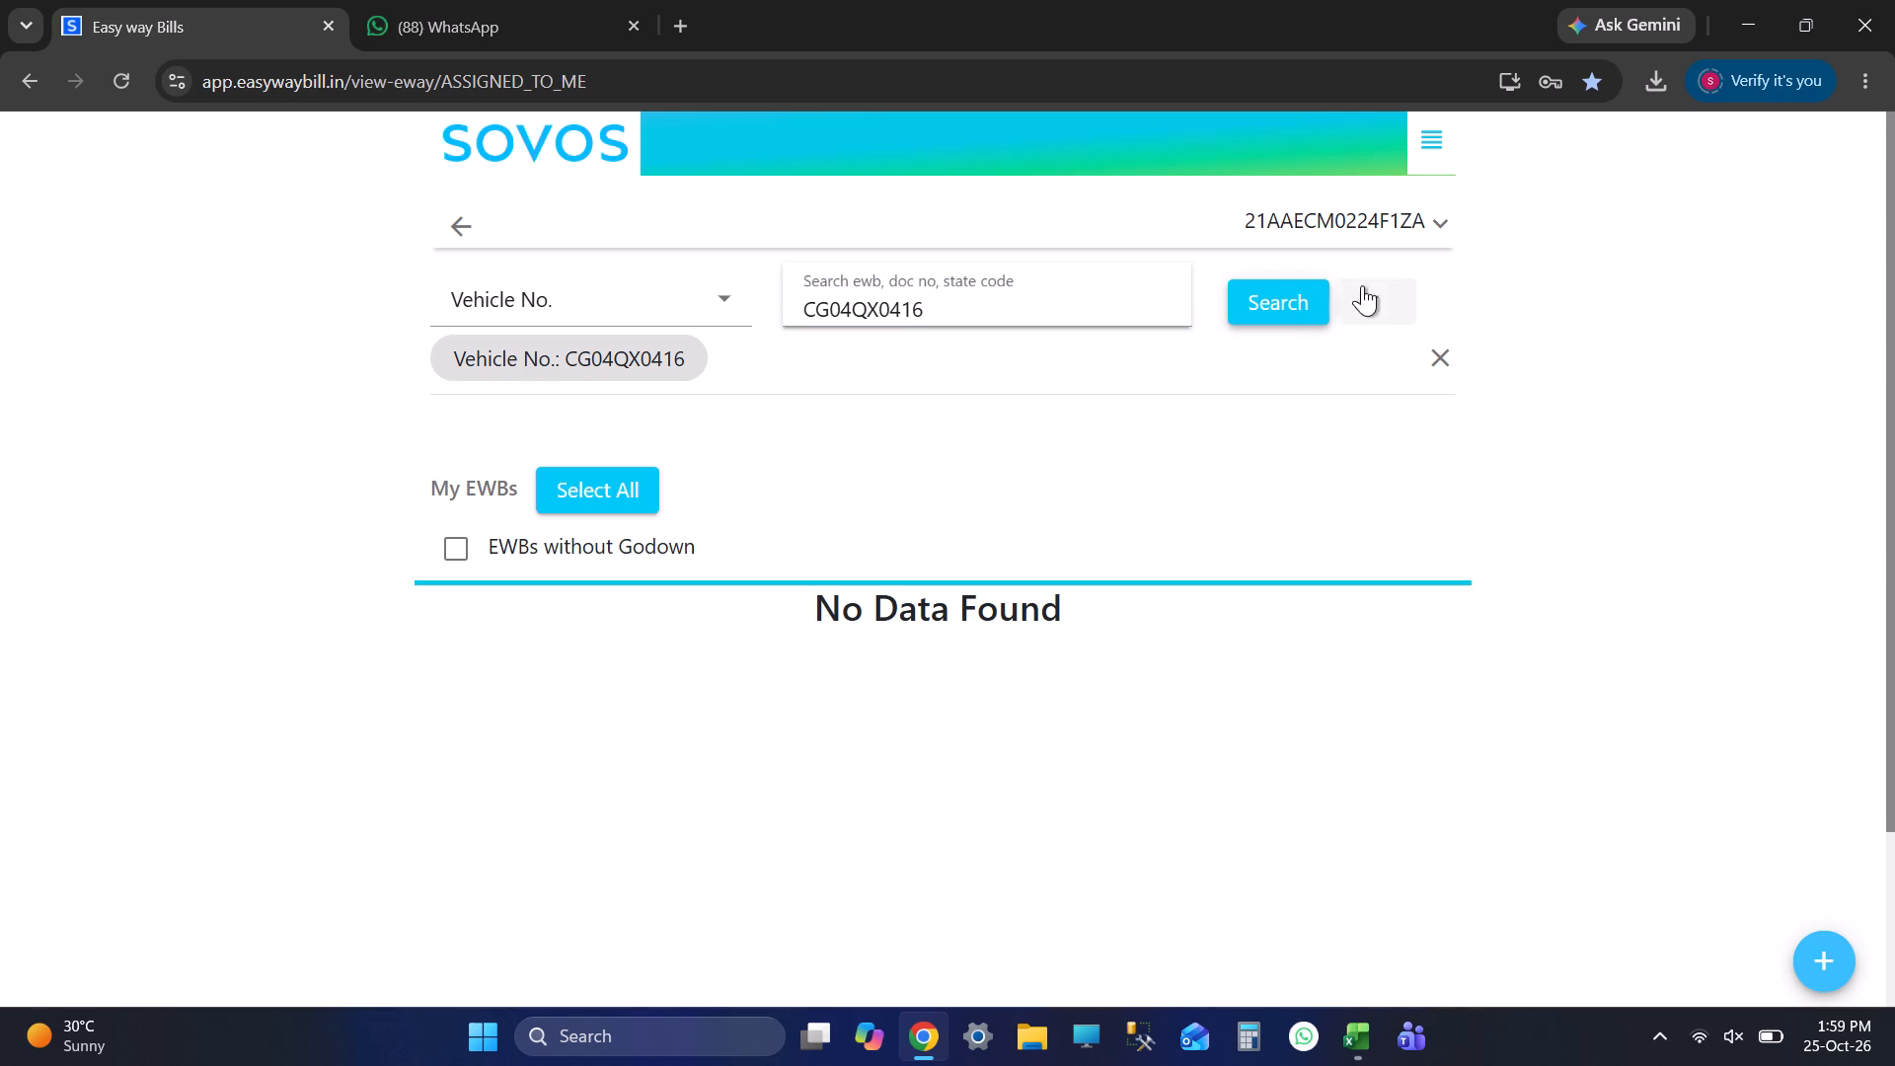
triple_click(1286, 293)
double_click(1286, 293)
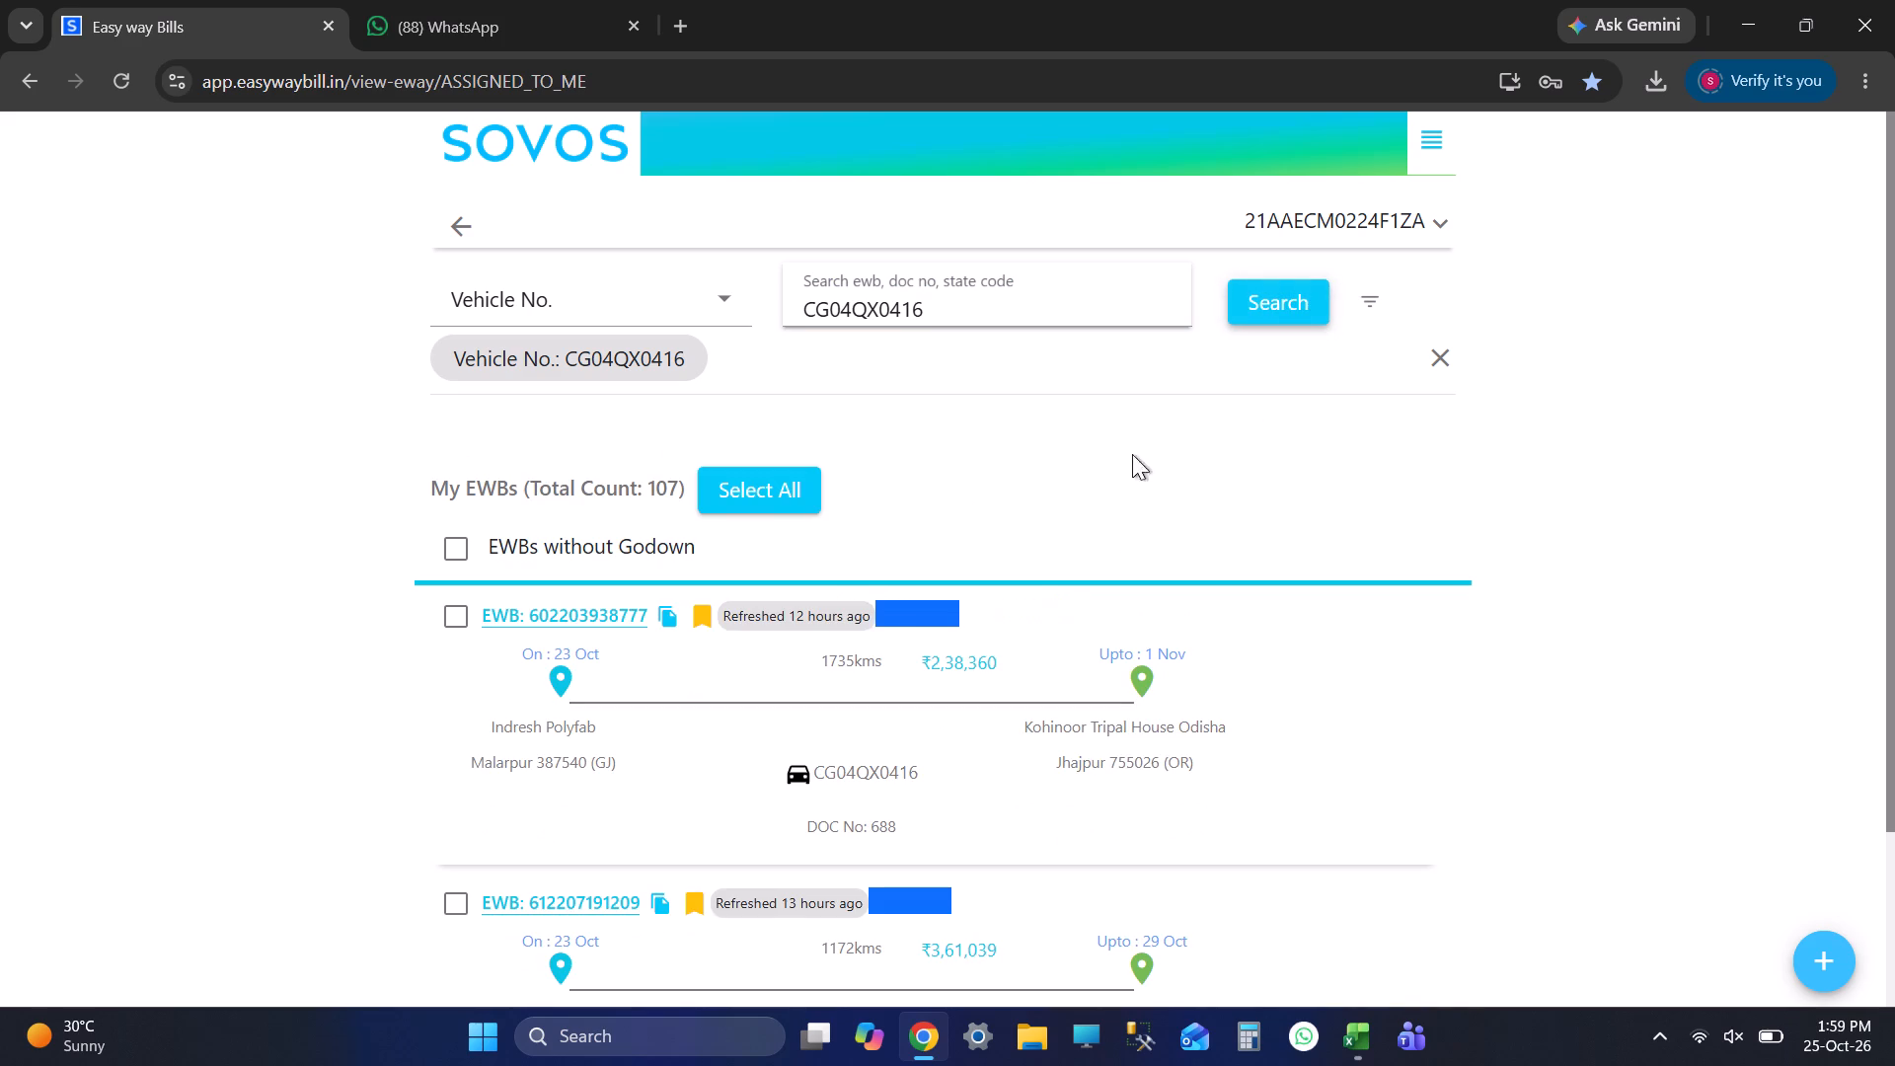
left_click(892, 614)
In the 20261025 on road sheet, copy Raipur, Chhattisgarh, 492001 from P28:R28 into row 31, the Erode consignment.
key("alt+Tab")
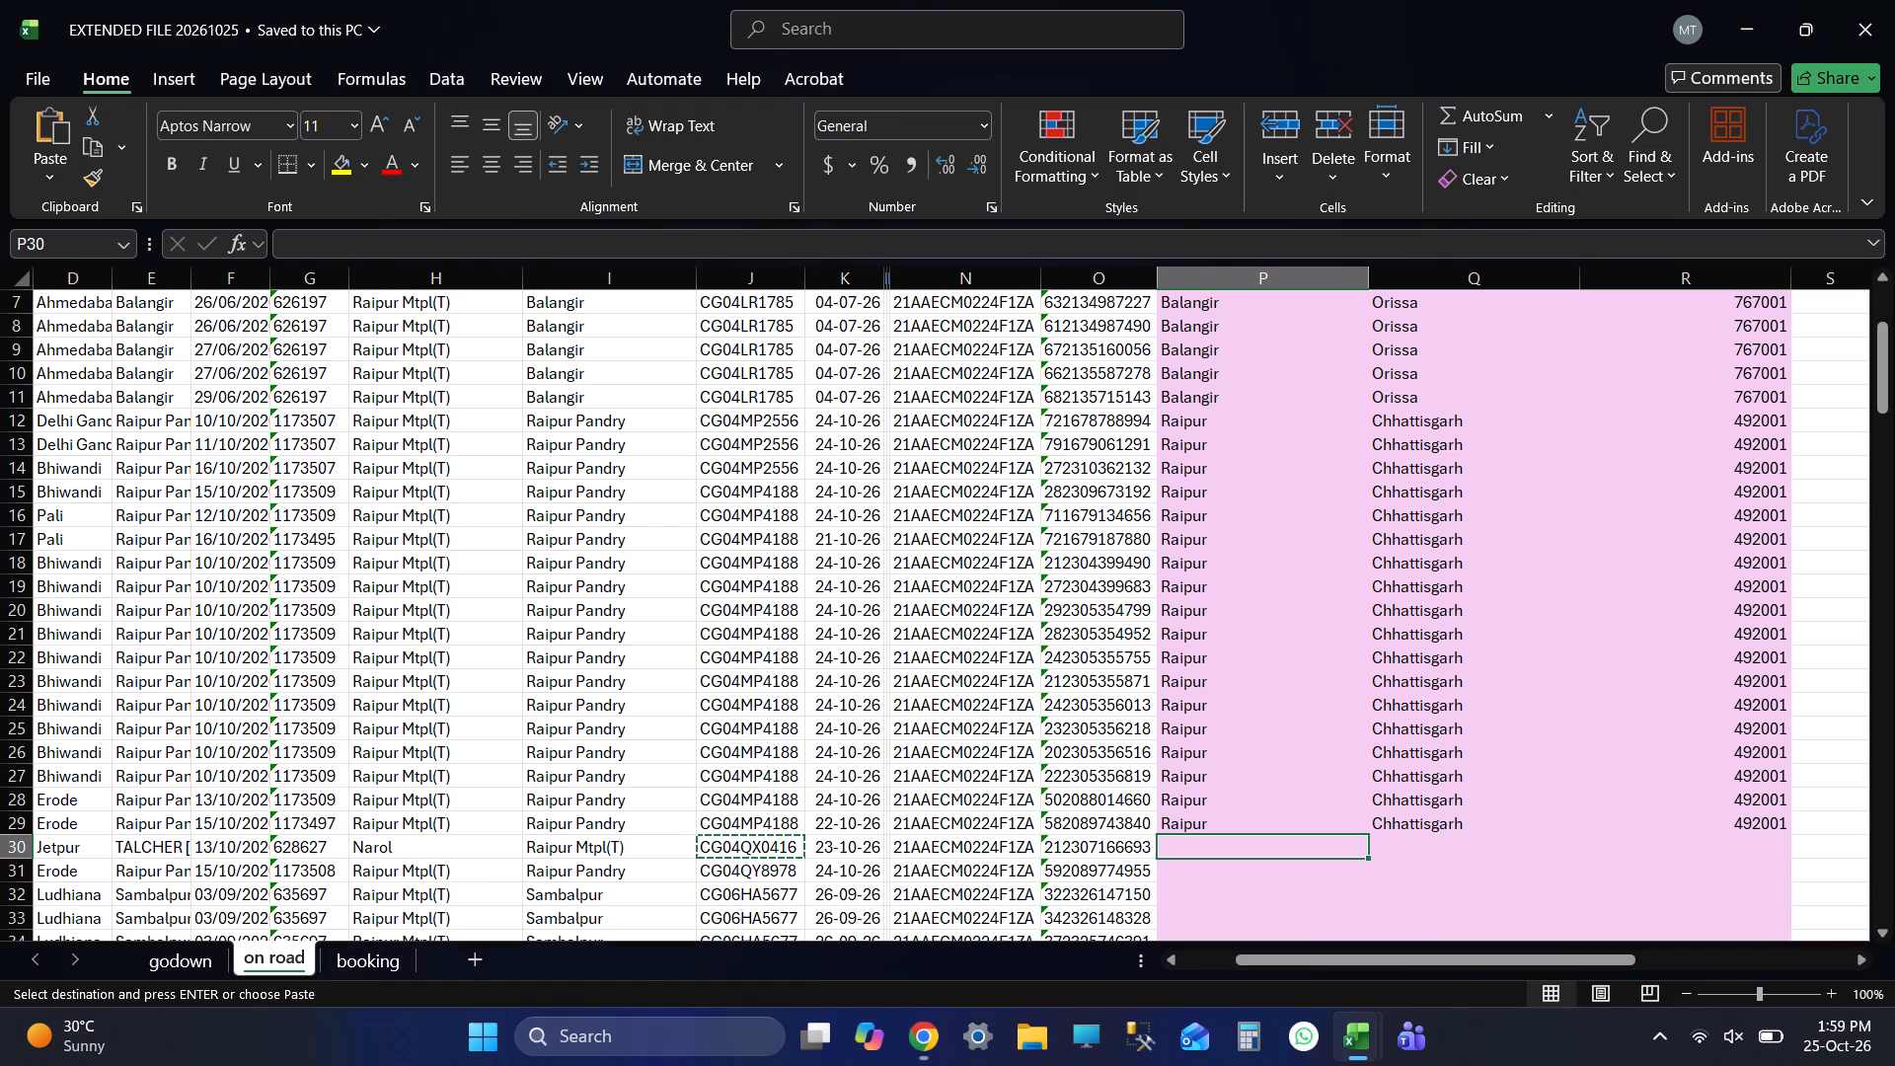
scroll(1138, 652, "up", 2)
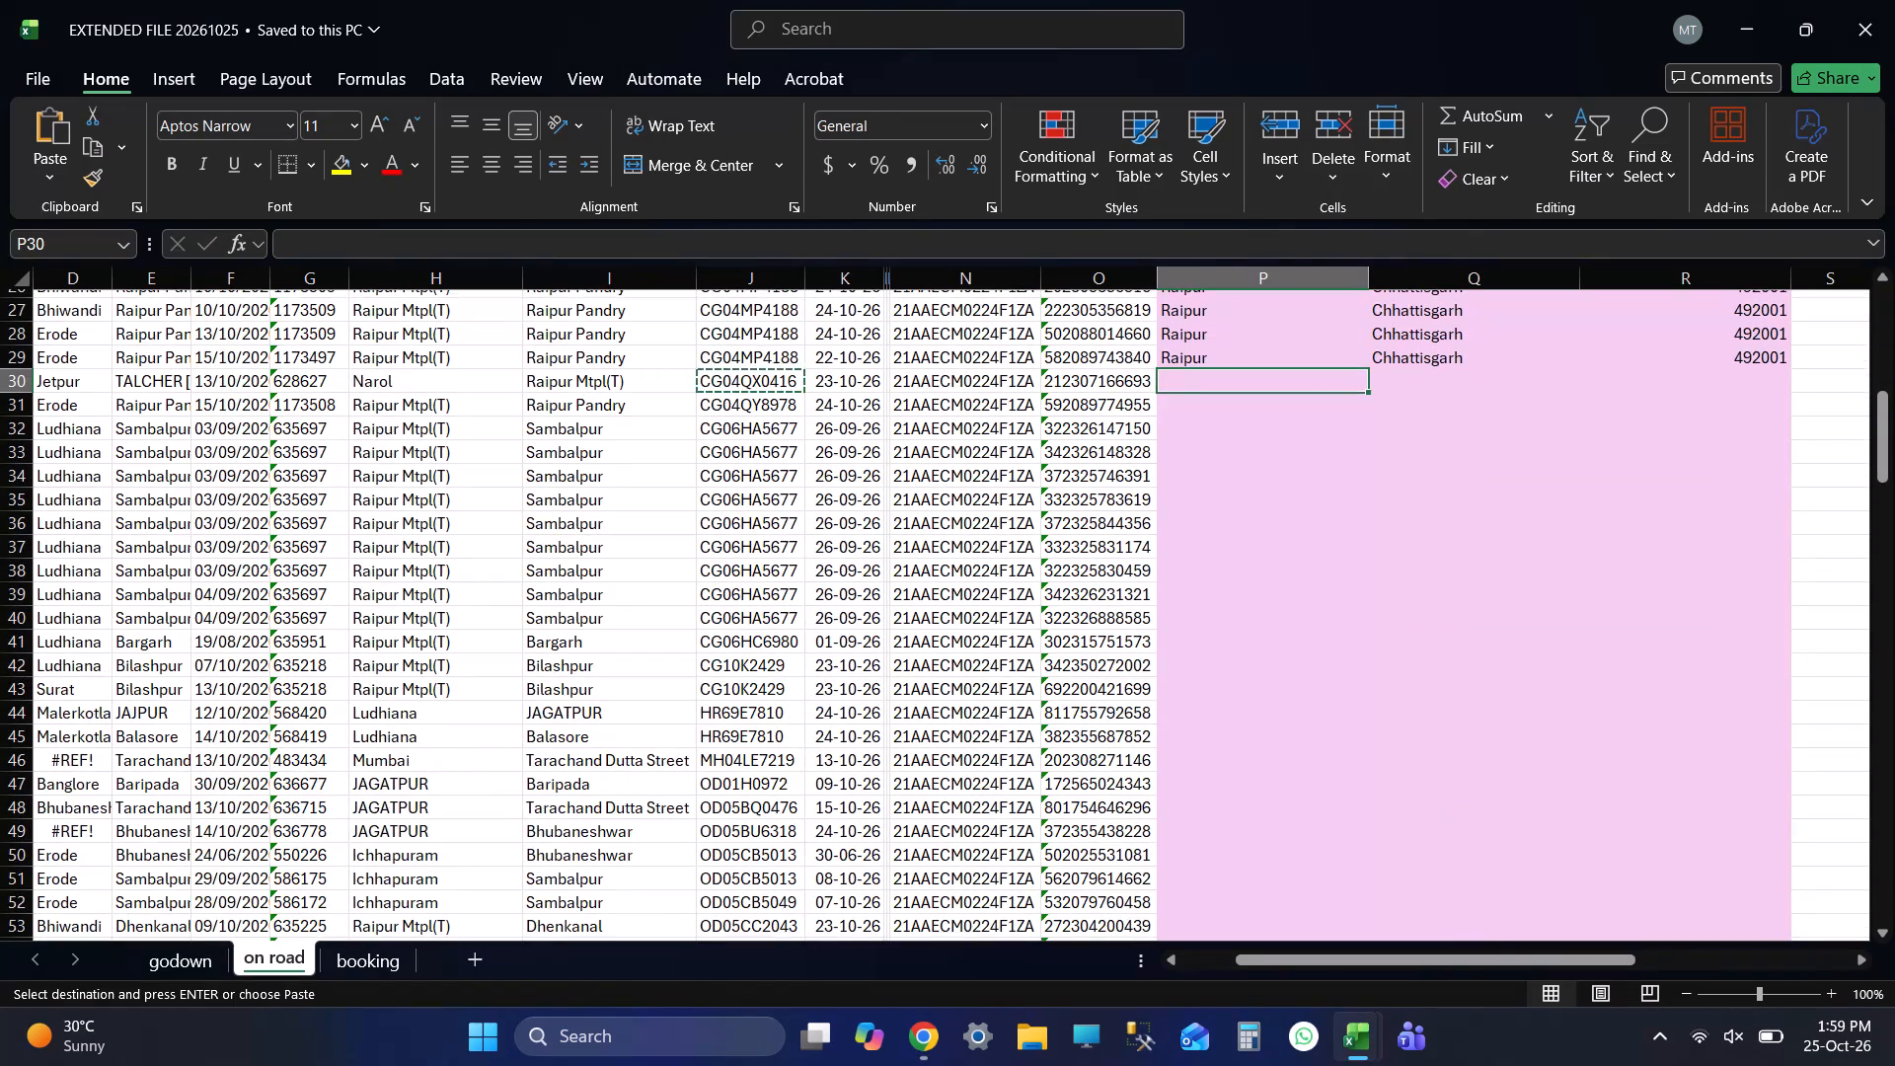
key("alt+Tab")
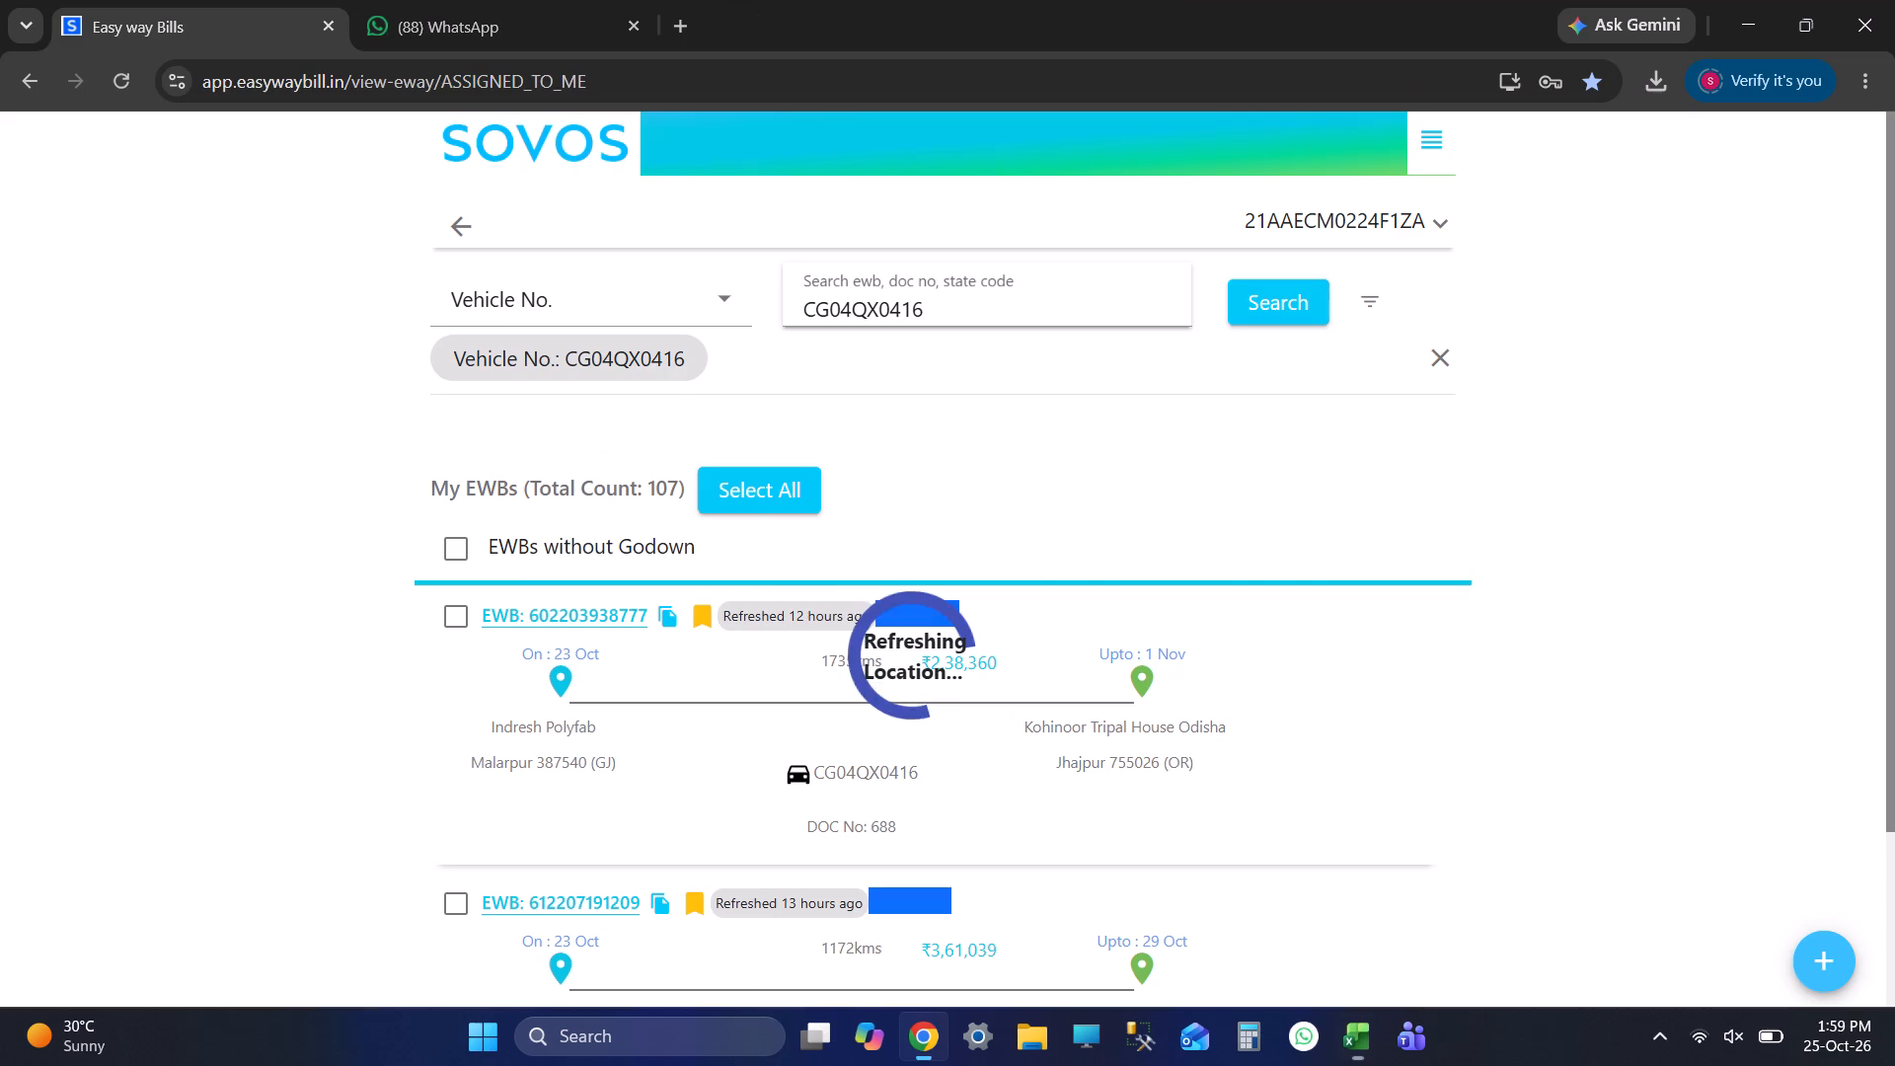
key("alt+Tab")
key("alt+Tab")
key("alt+Tab")
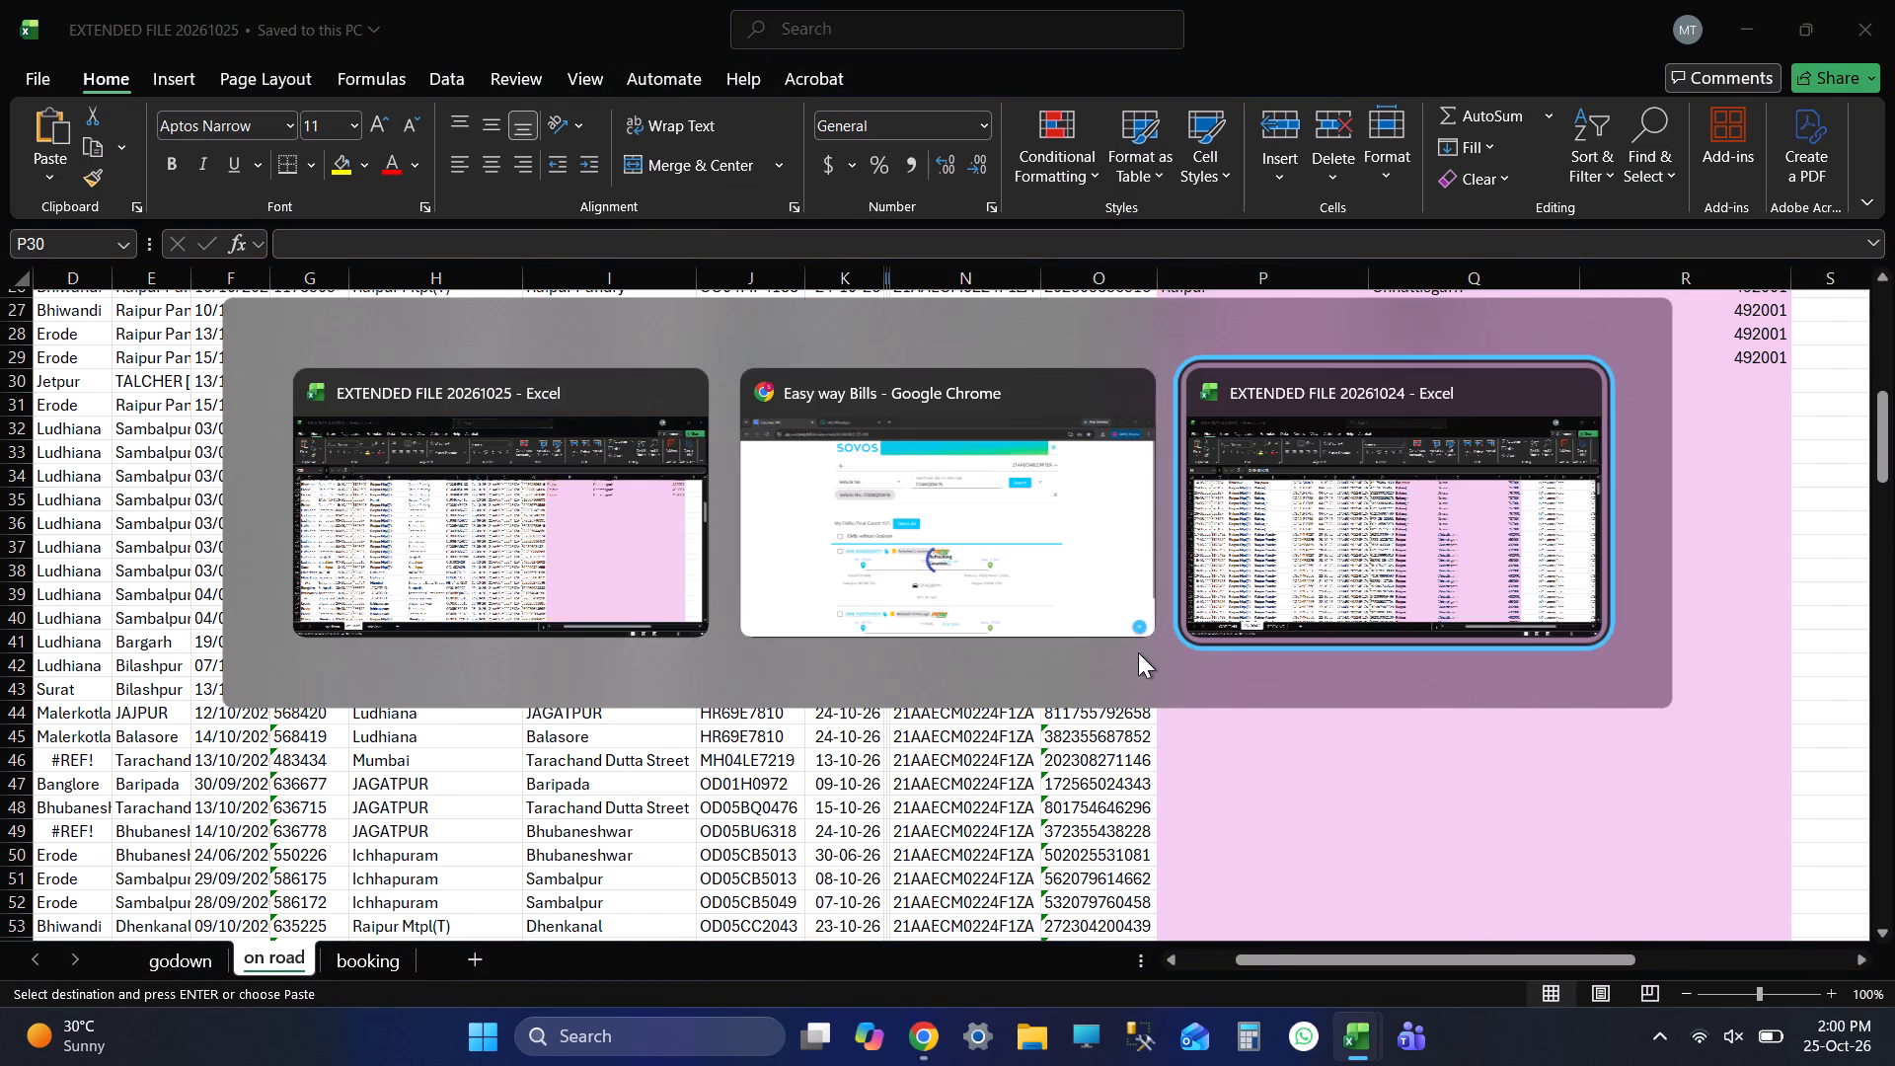
key("alt+Tab")
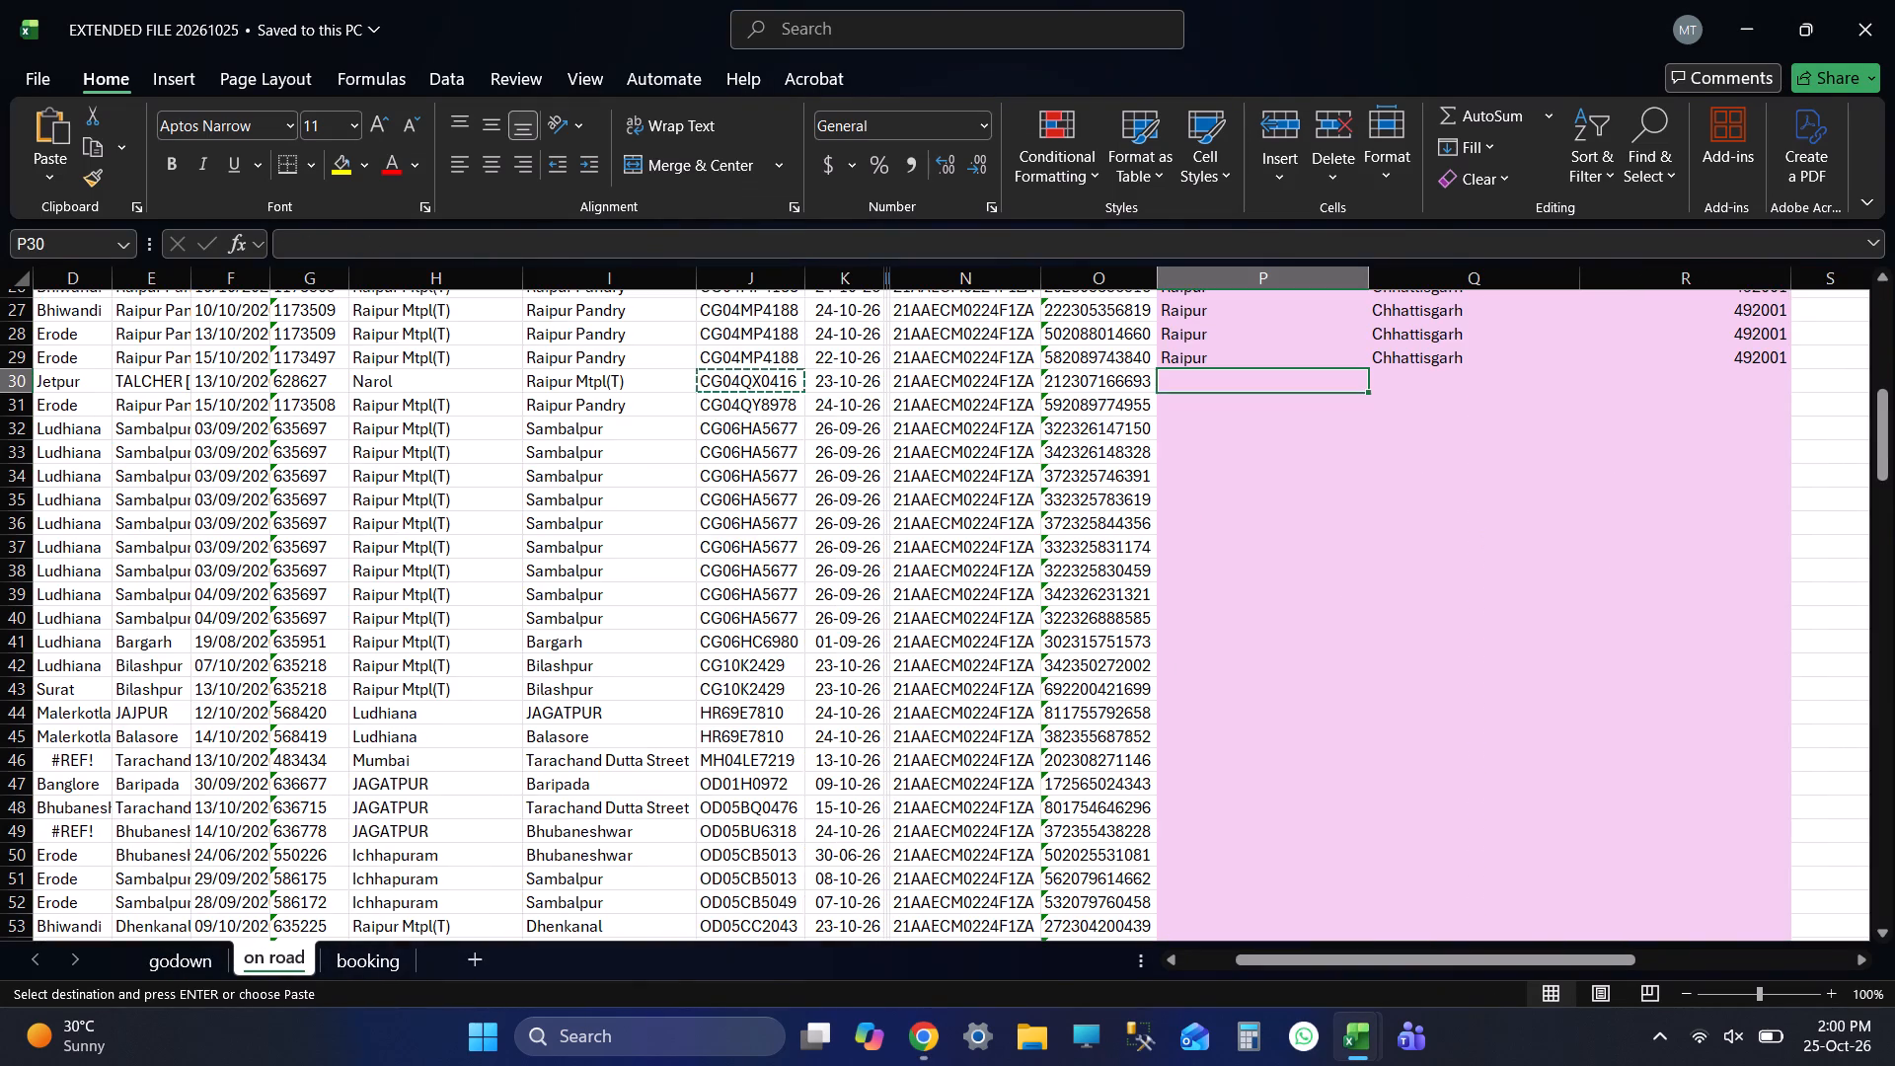
key("Up")
key("Up")
key("shift+Right")
key("shift+Right")
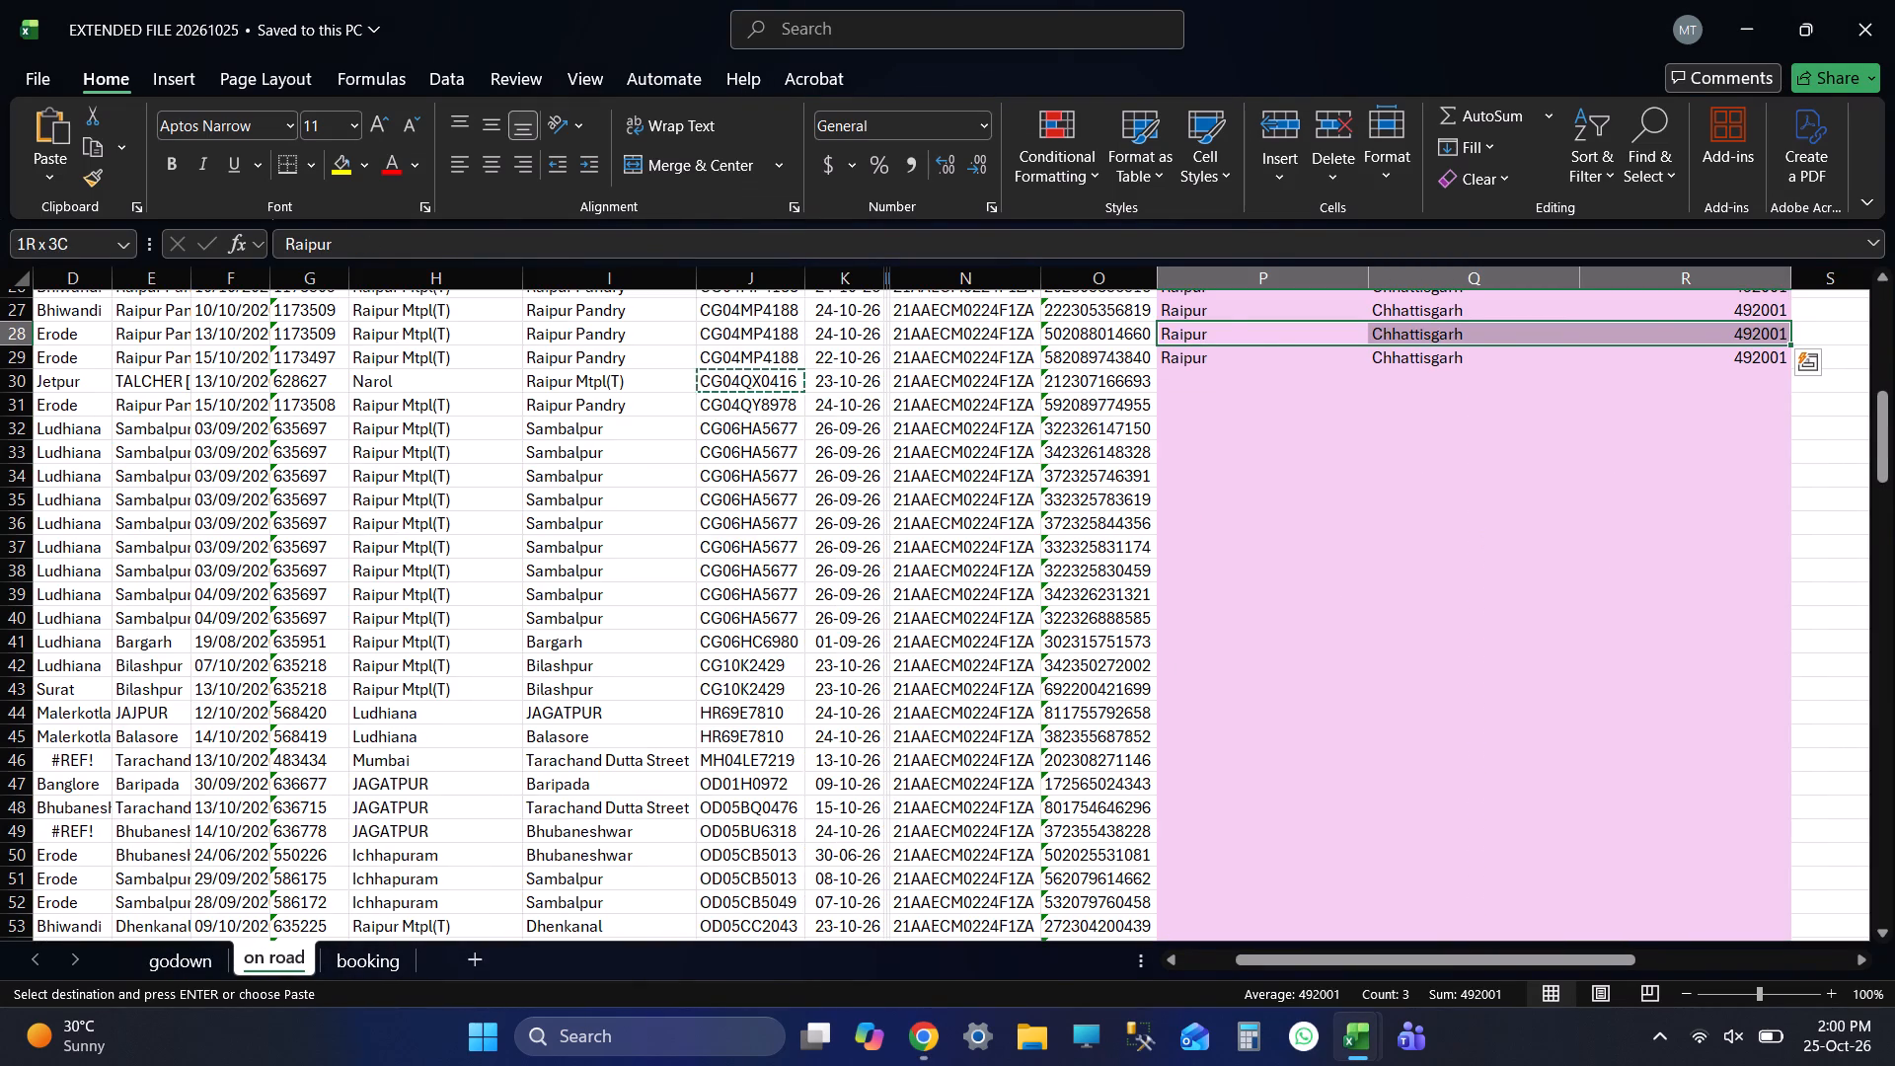
key("ctrl+c")
key("Down")
key("Down")
key("Down")
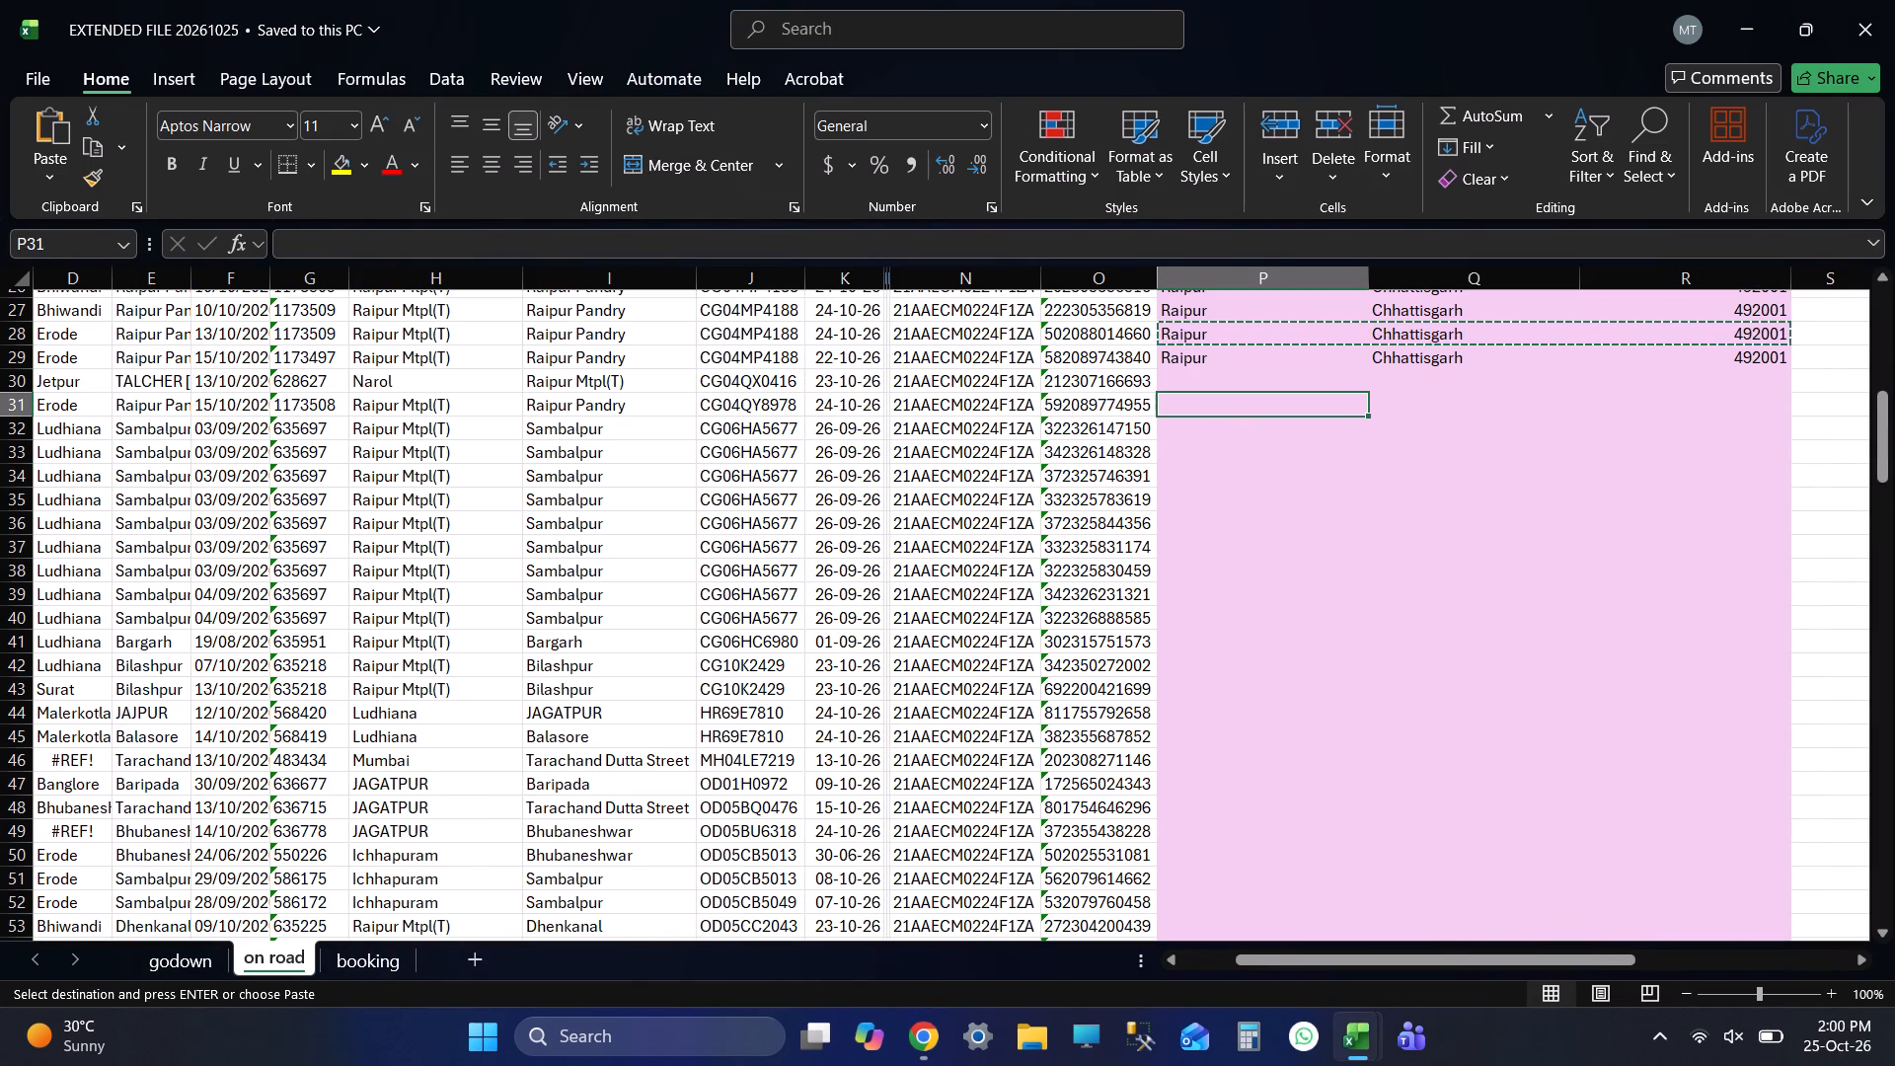
key("ctrl+v")
key("Down")
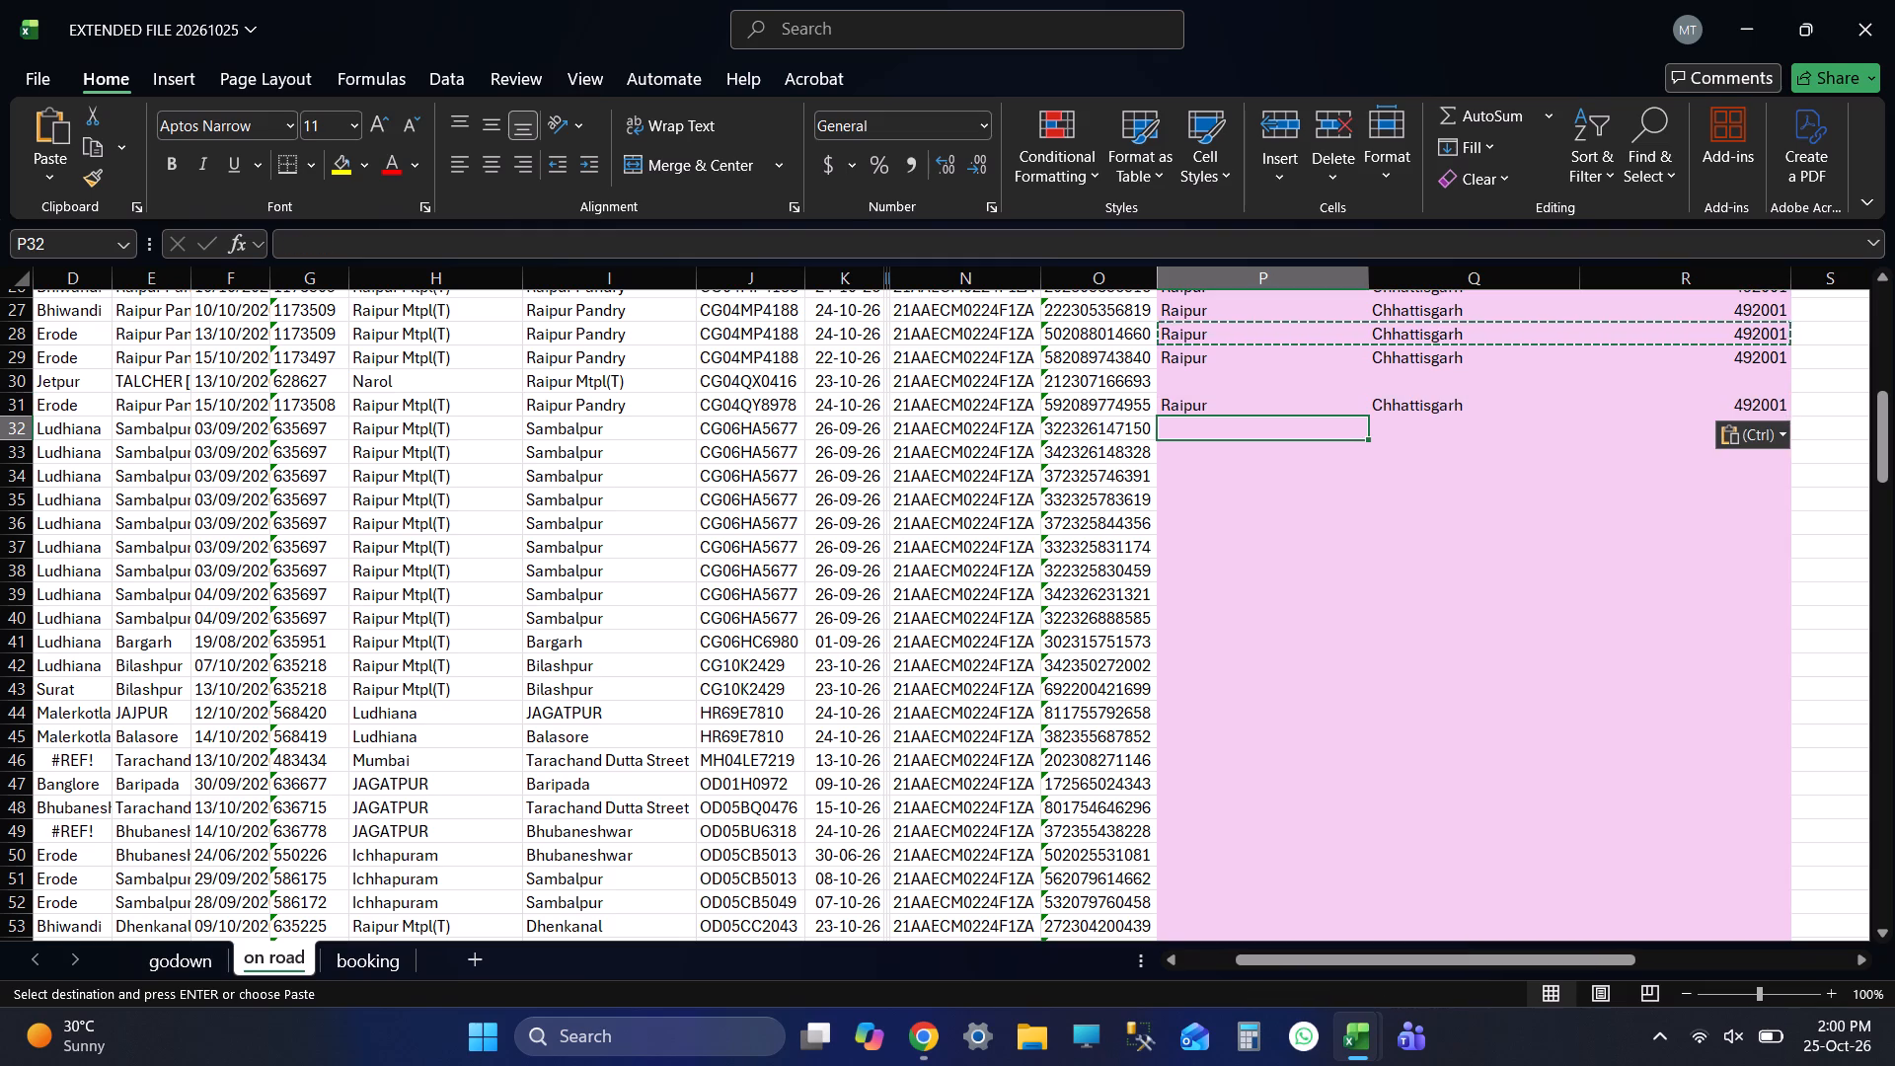
Find the Sambalpur entries in the 20261024 ON ROAD sheet and copy Sambalpur, Orissa, 768001 from P89:R89.
key("alt+Tab")
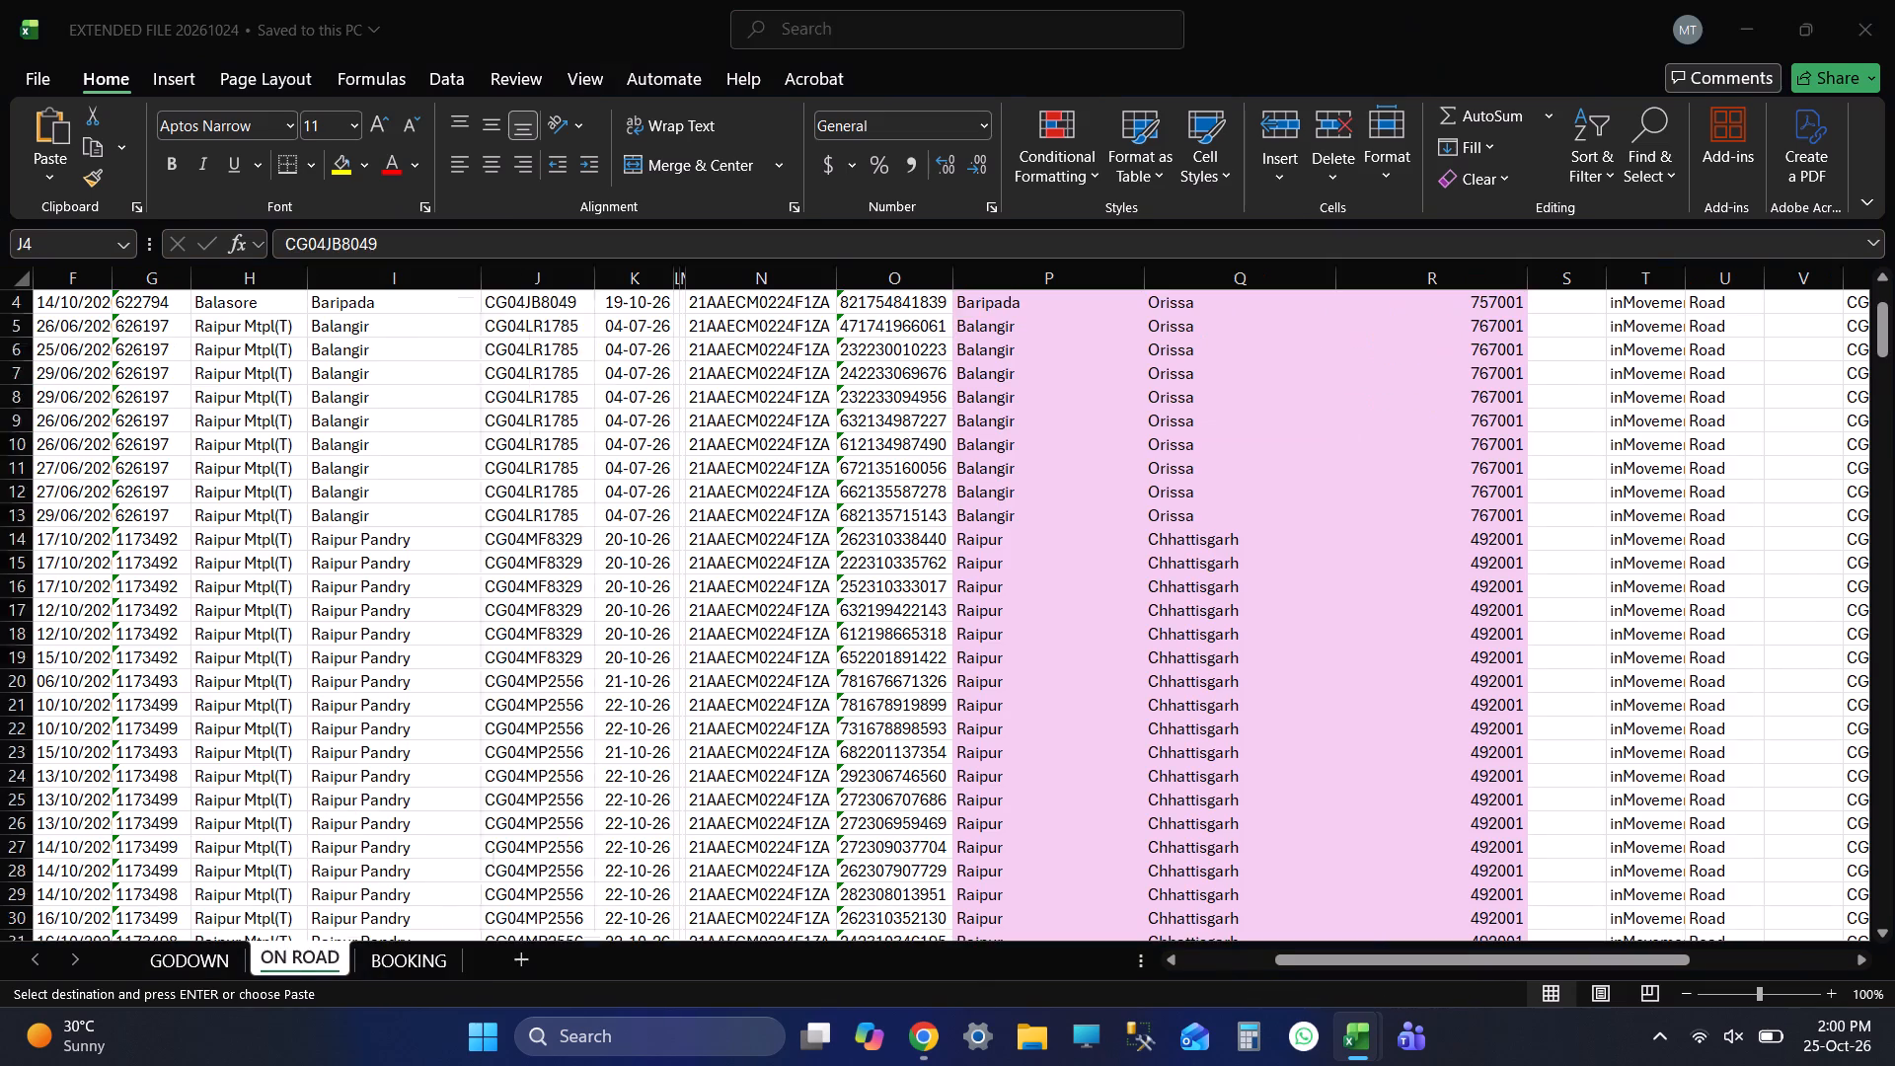
key("Right")
key("Right")
key("Right")
key("Right")
key("Right")
key("Right")
key("Right")
key("Right")
key("Left")
key("Down")
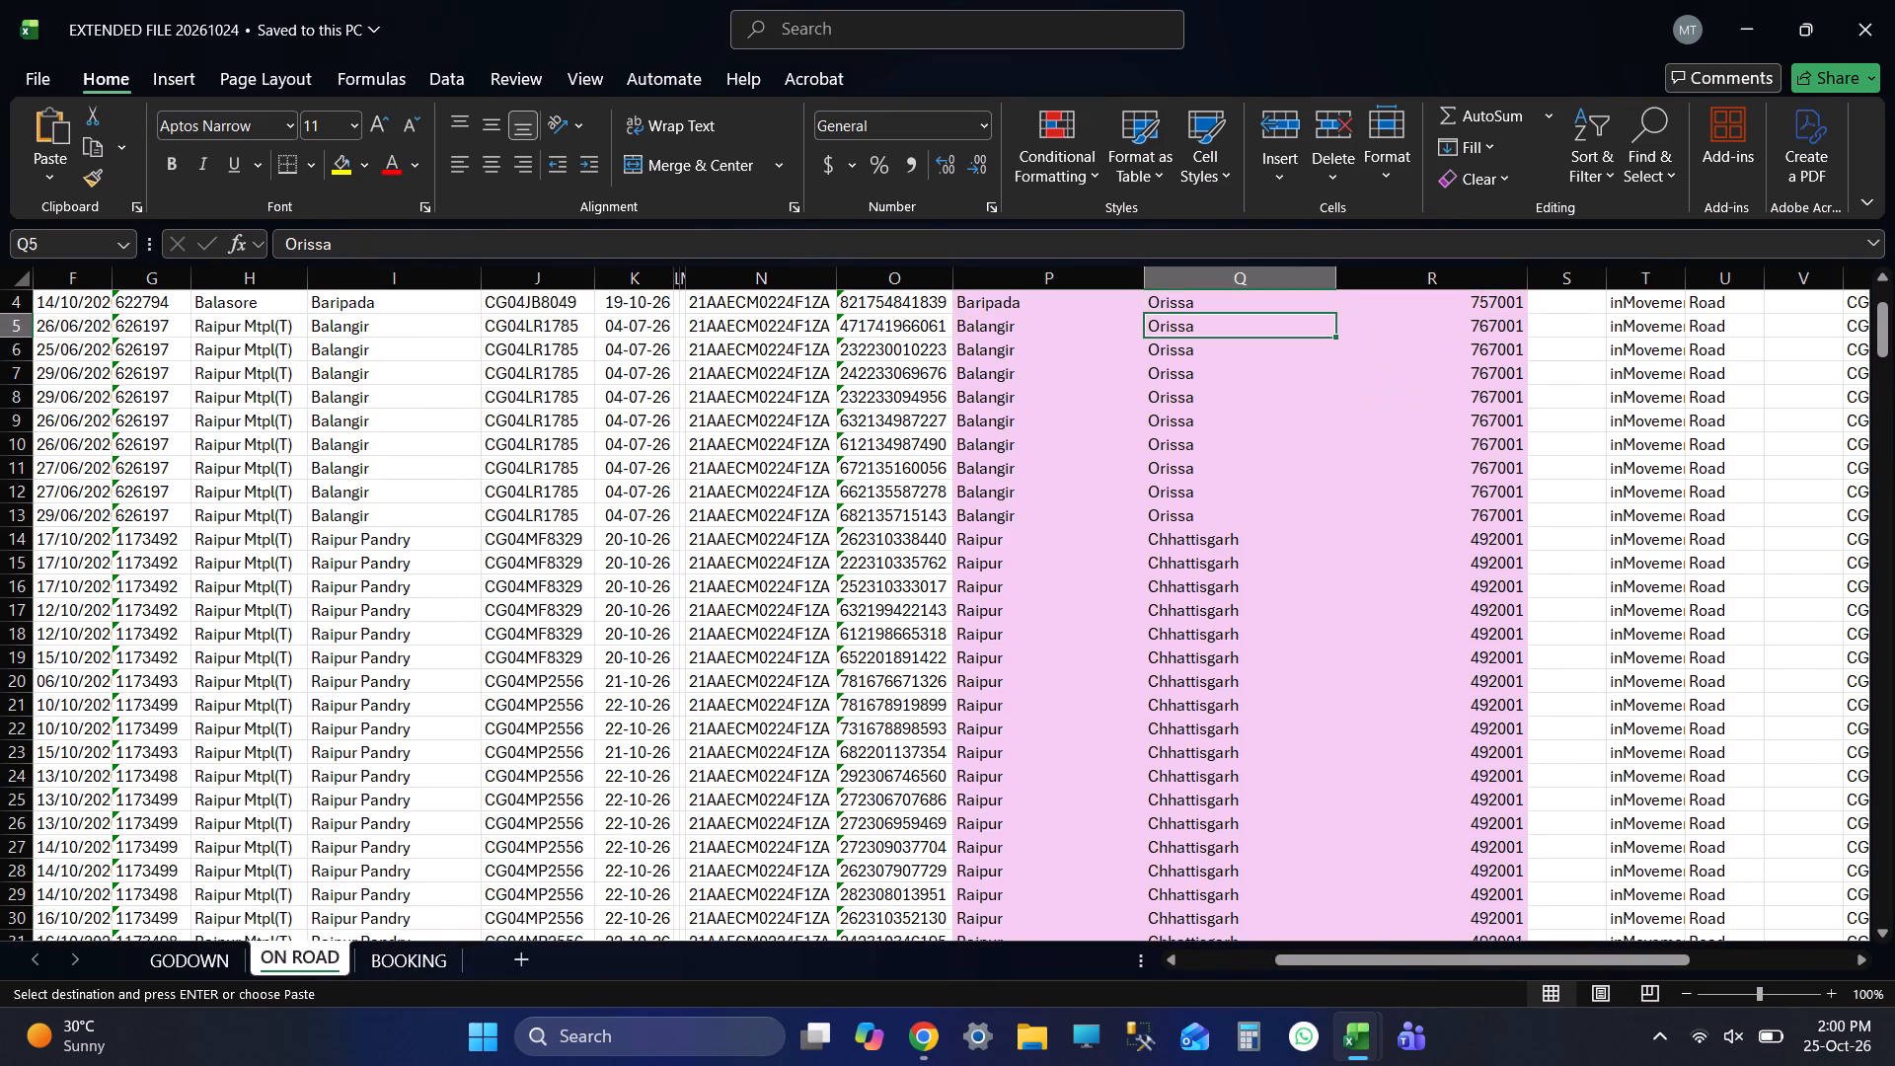
key("Left")
key("Page_Down")
key("Page_Down")
key("Page_Down")
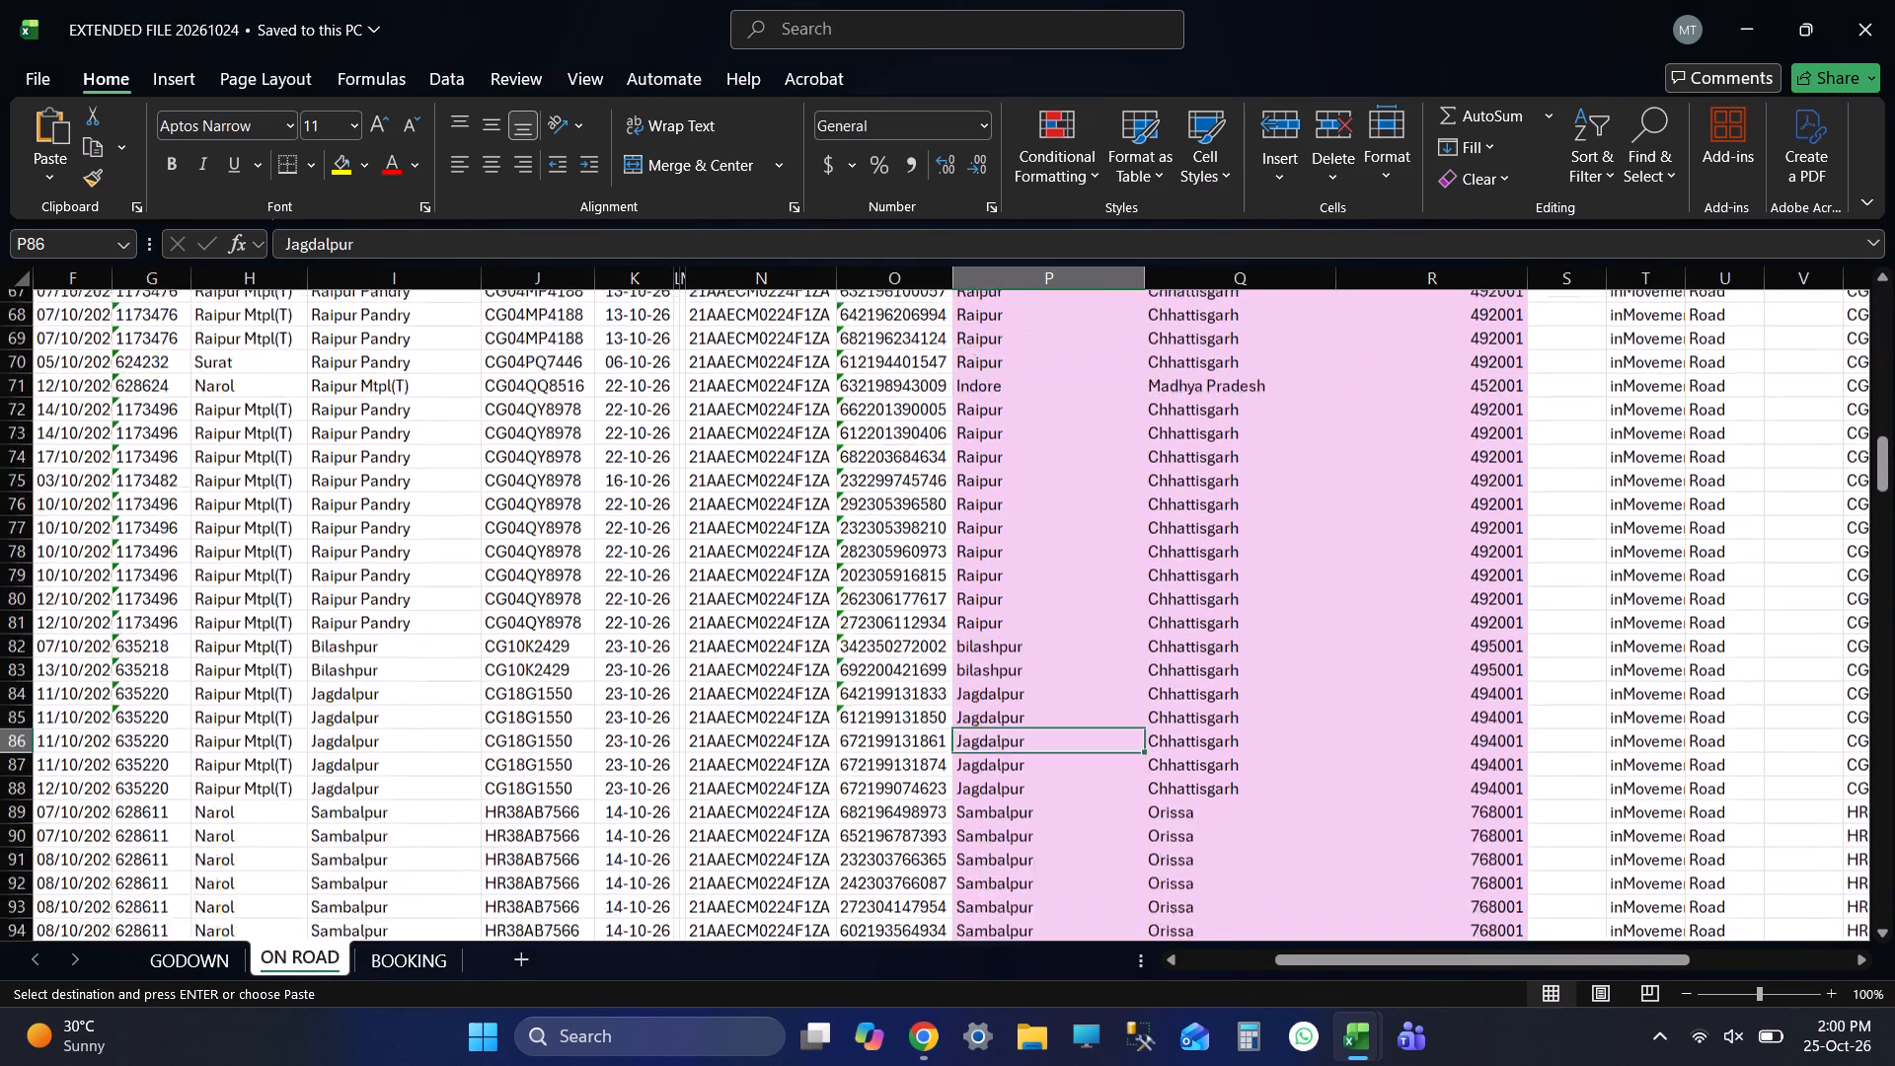
key("Page_Down")
key("Up")
key("Page_Up")
key("Down")
key("Down")
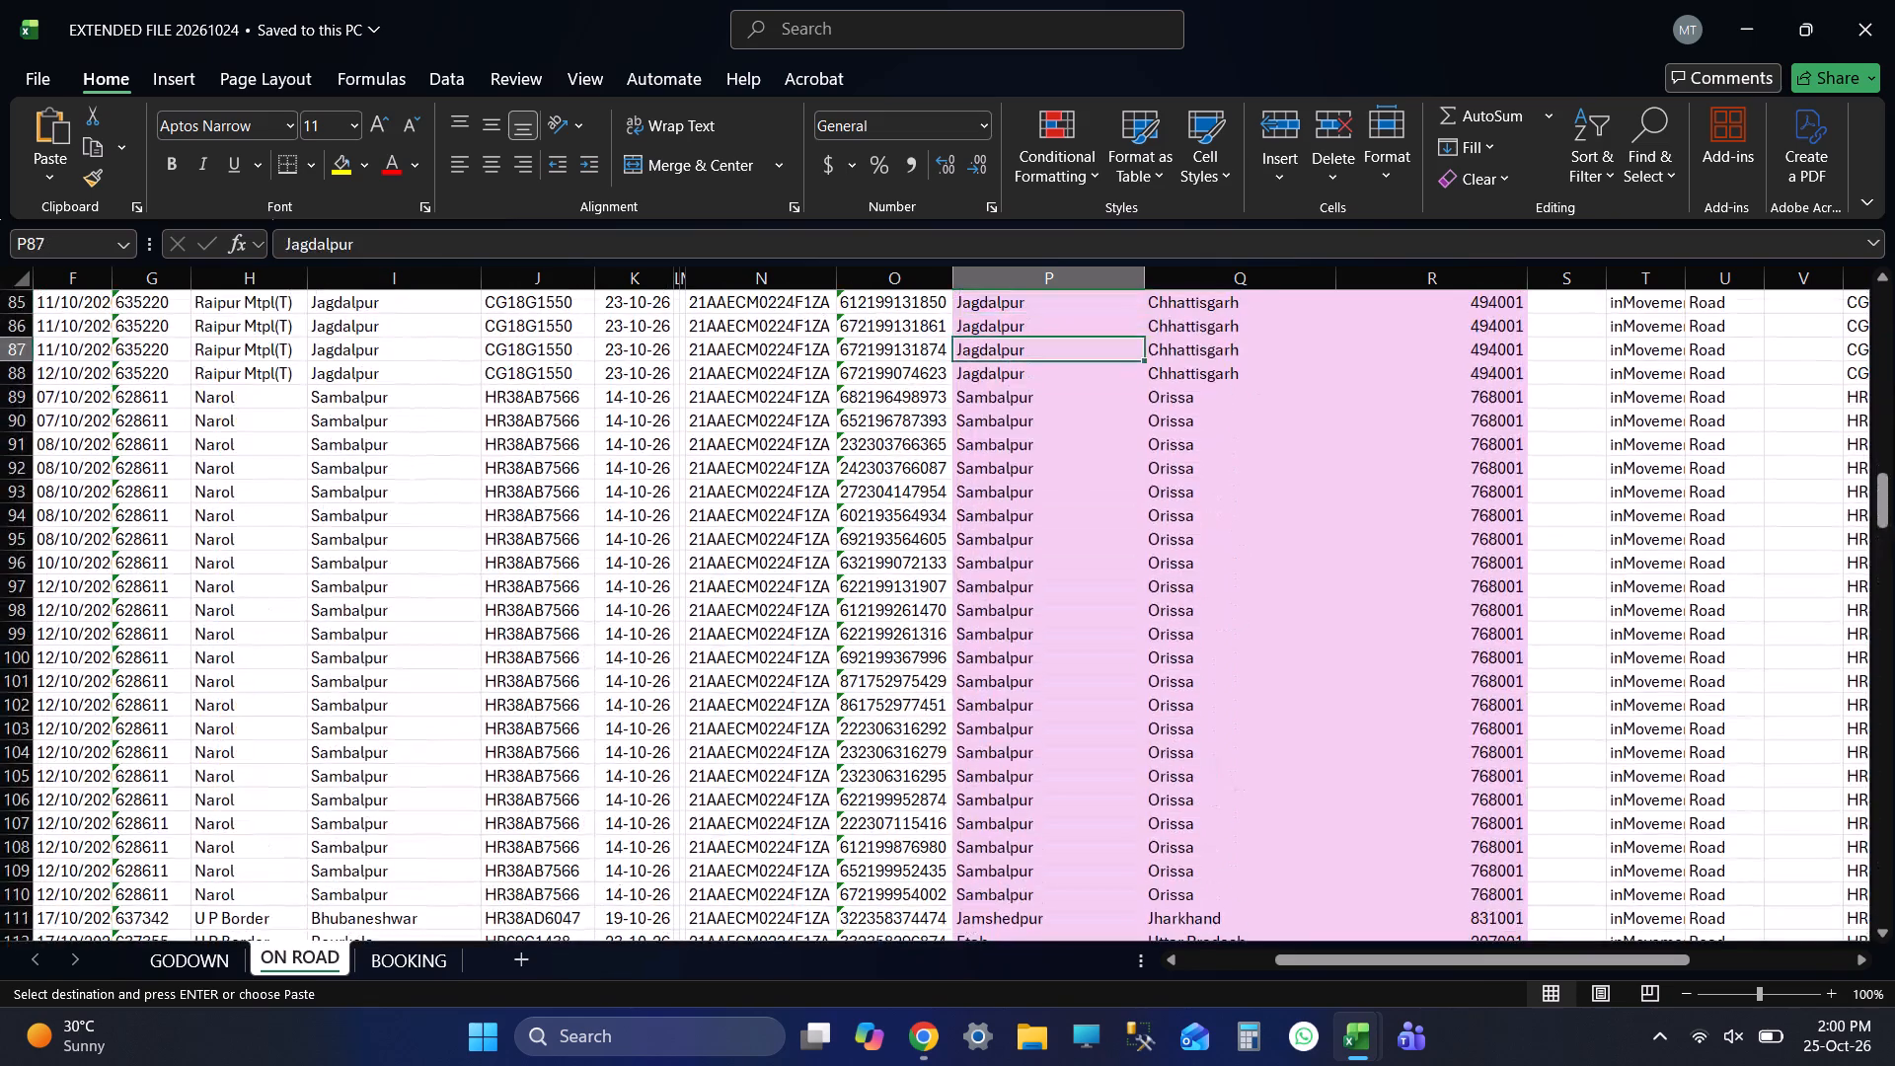
key("Down")
key("Down")
key("shift+Right")
key("shift+Right")
key("ctrl+c")
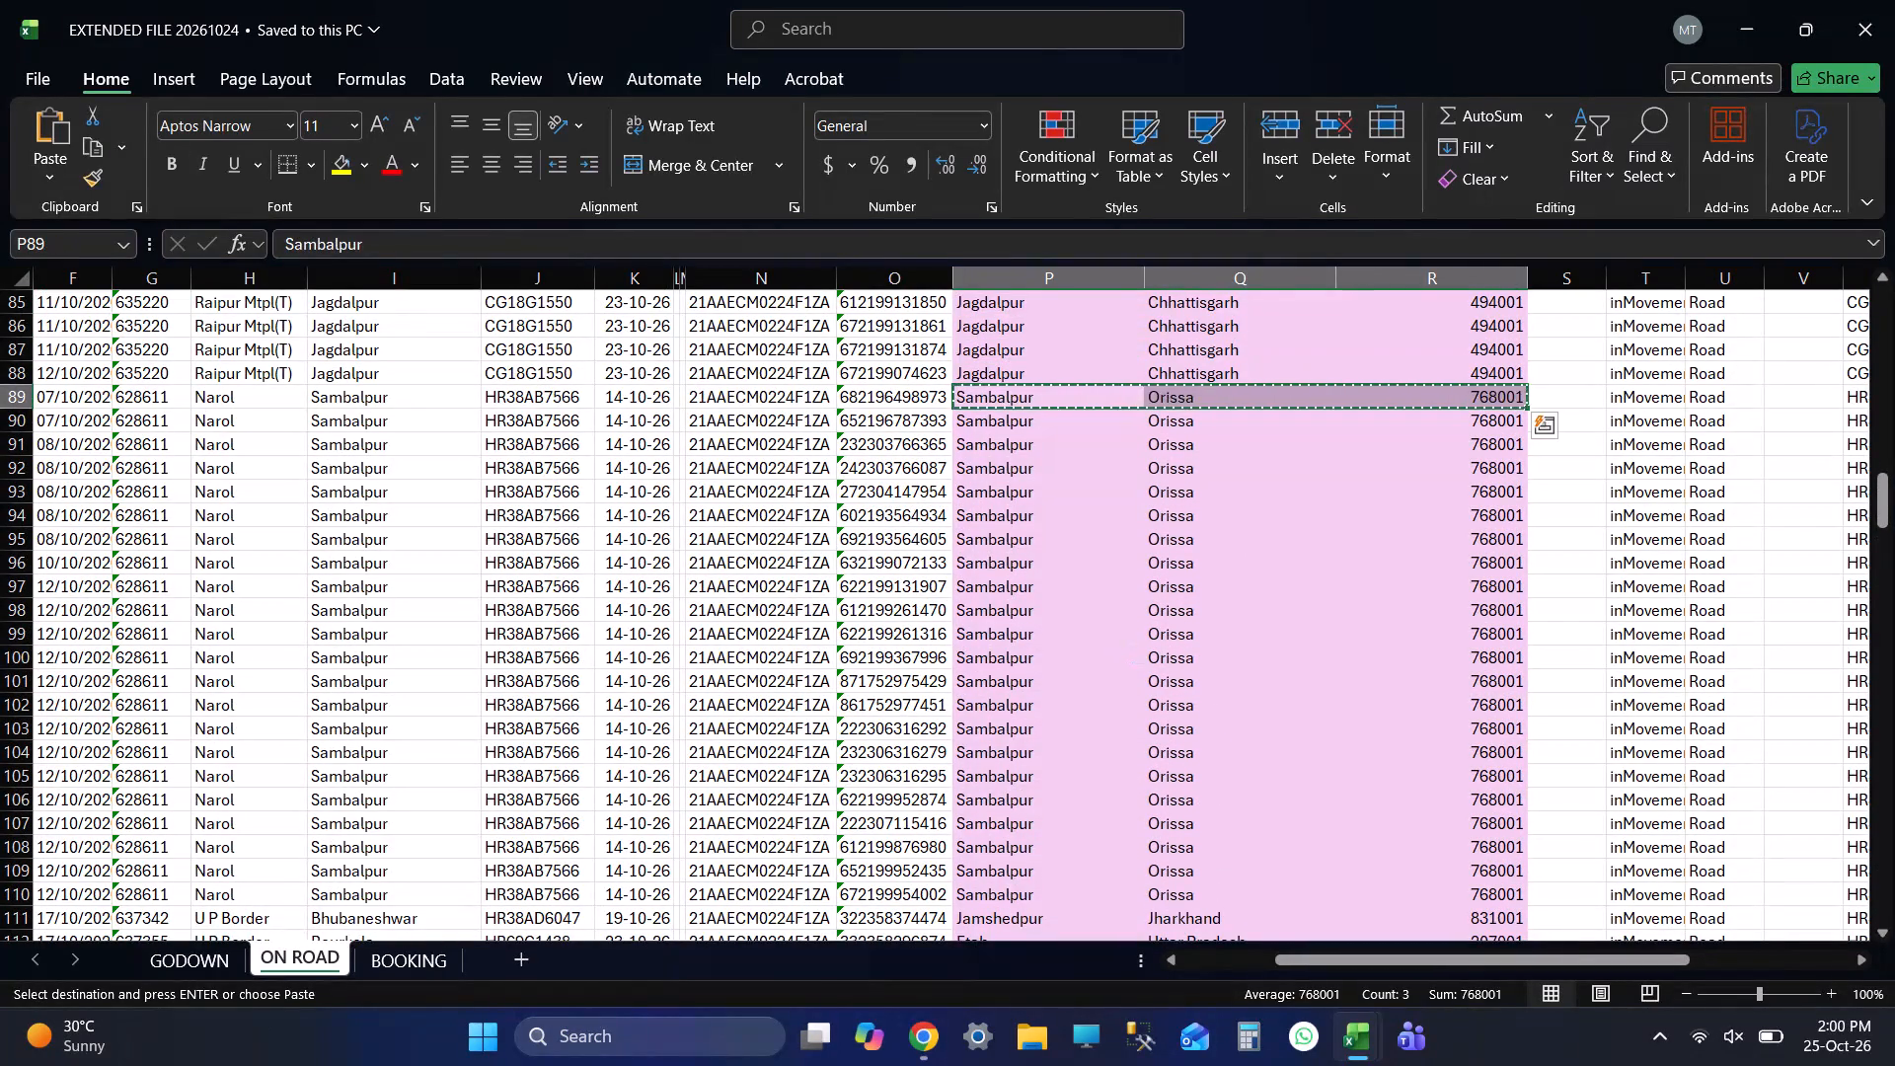
Paste Sambalpur, Orissa, 768001 into P32:R40 of the 20261025 on road sheet and save the workbook.
key("alt+Tab")
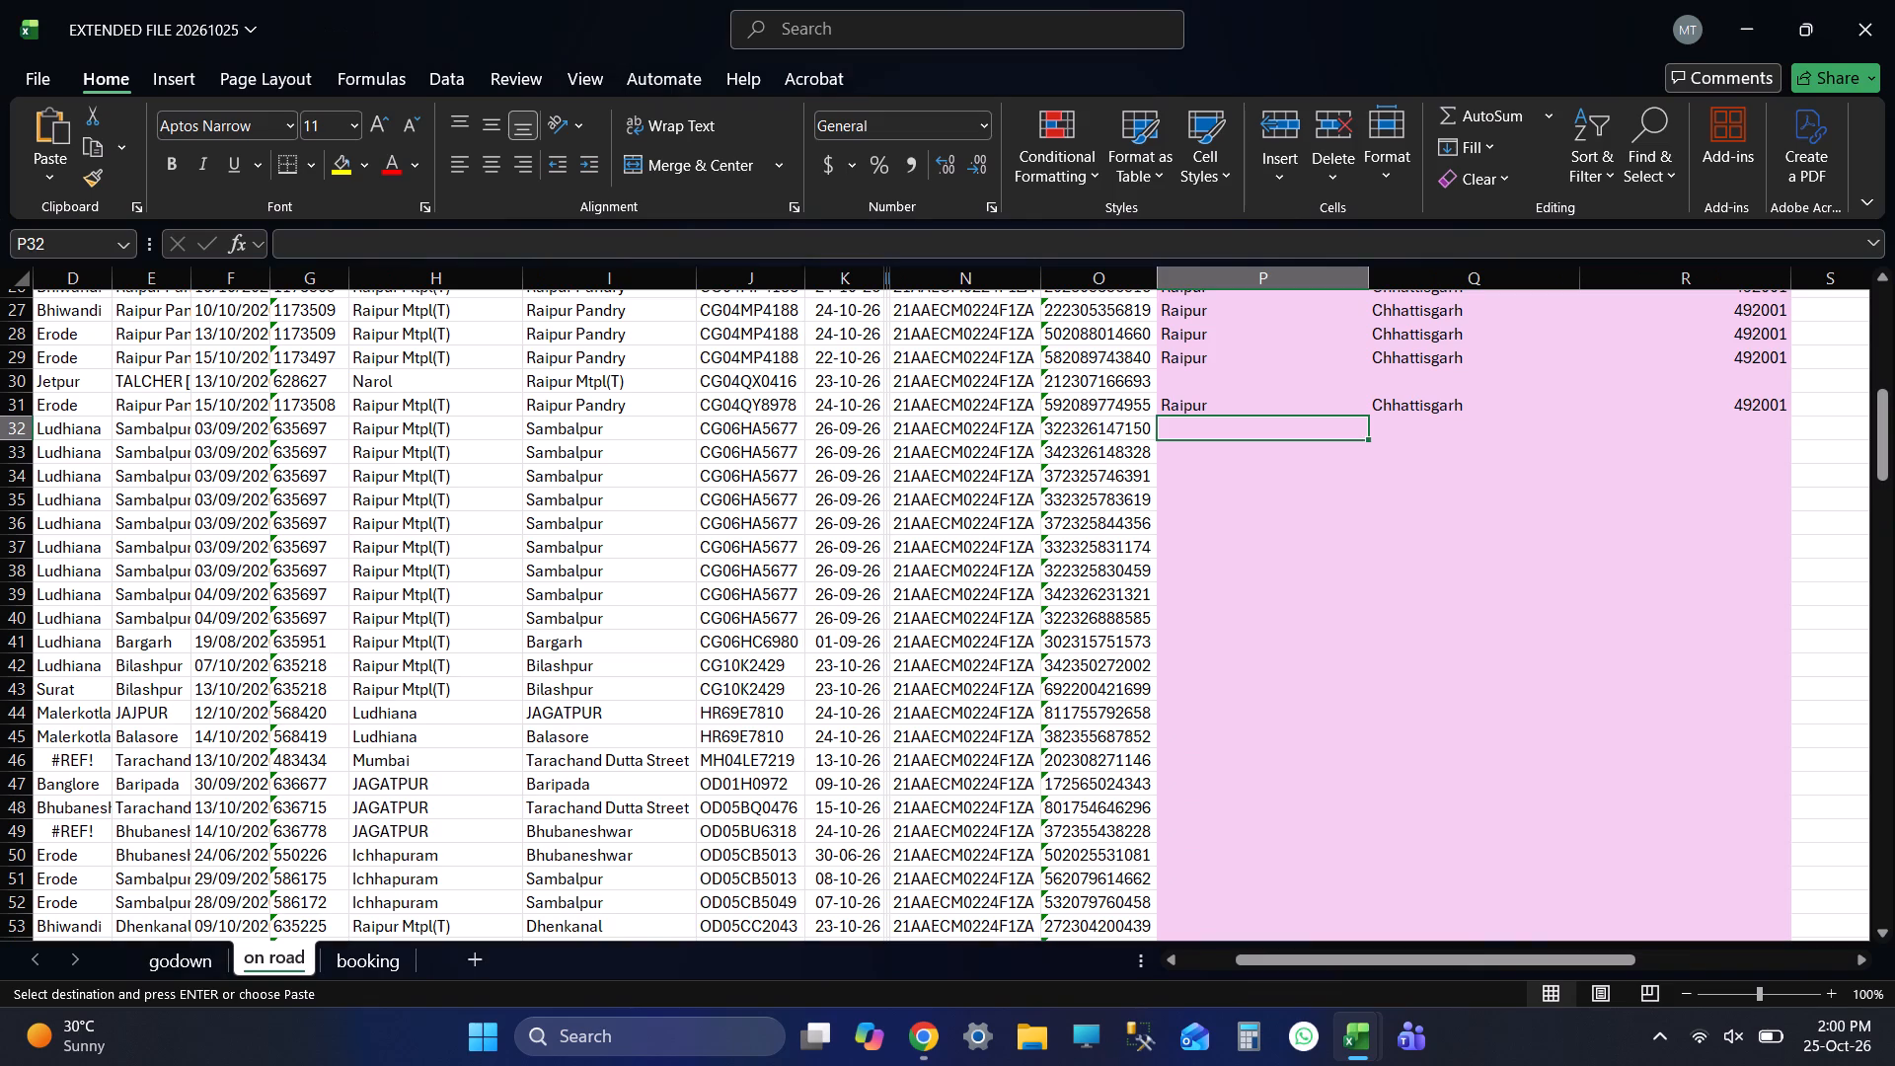
key("shift+Down")
key("shift+Down")
key("shift+Down")
key("shift+Down")
key("shift+Down")
key("shift+Down")
key("shift+Down")
key("shift+Down")
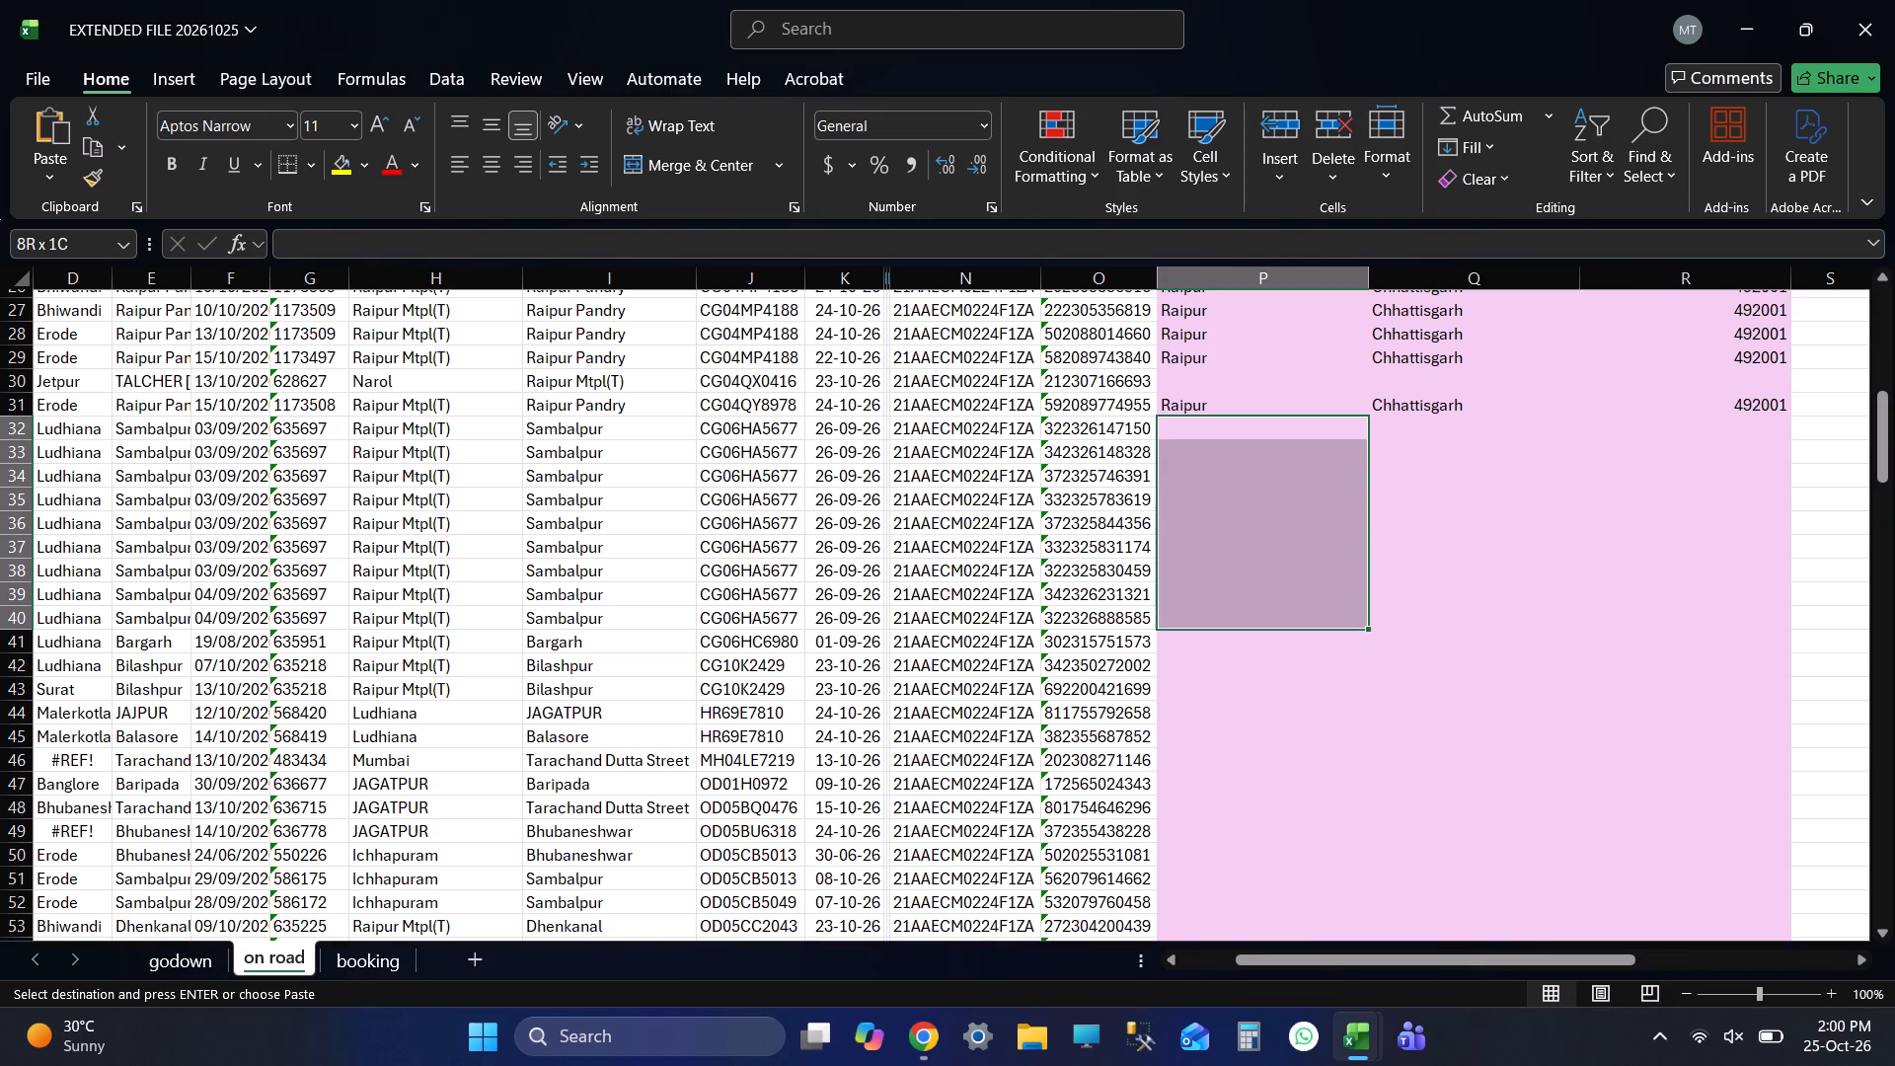
key("ctrl+v")
key("ctrl+Up")
key("Down")
key("Up")
key("Up")
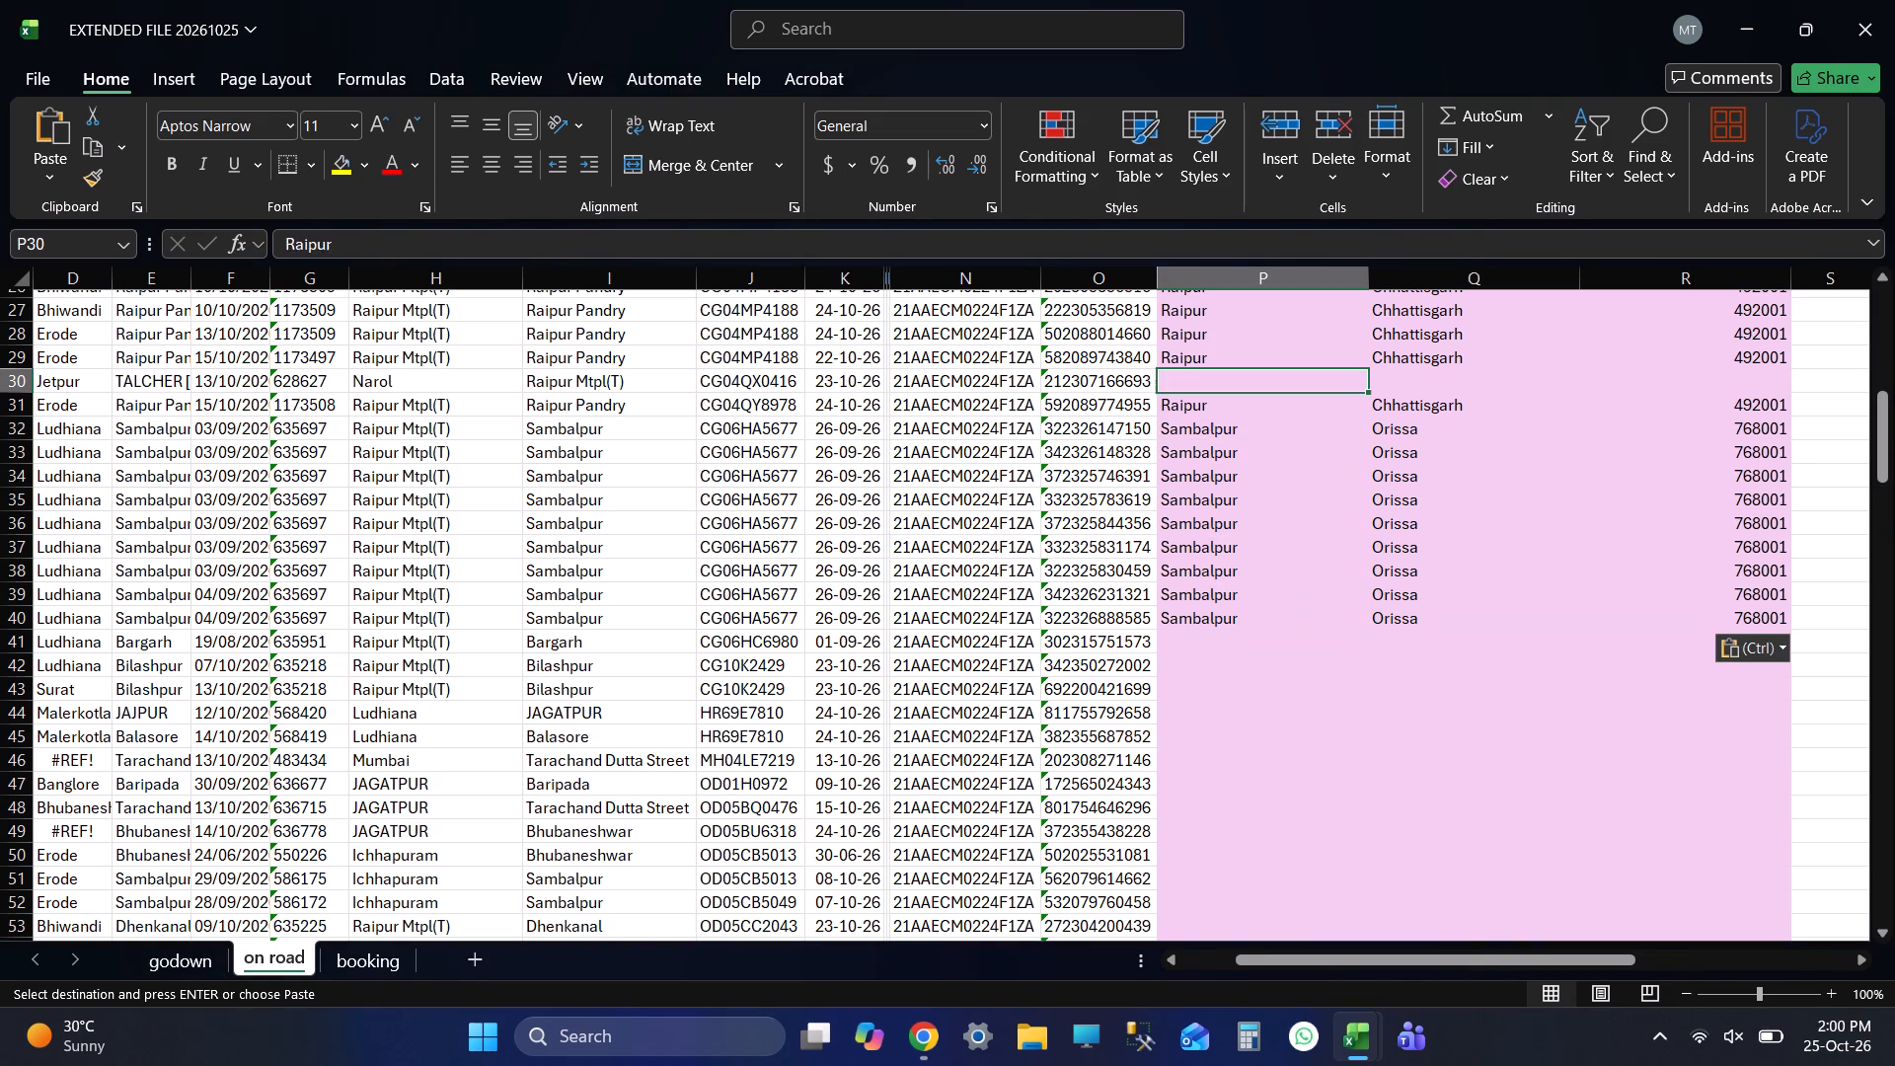
key("ctrl+s")
key("alt+Tab")
key("alt+Tab")
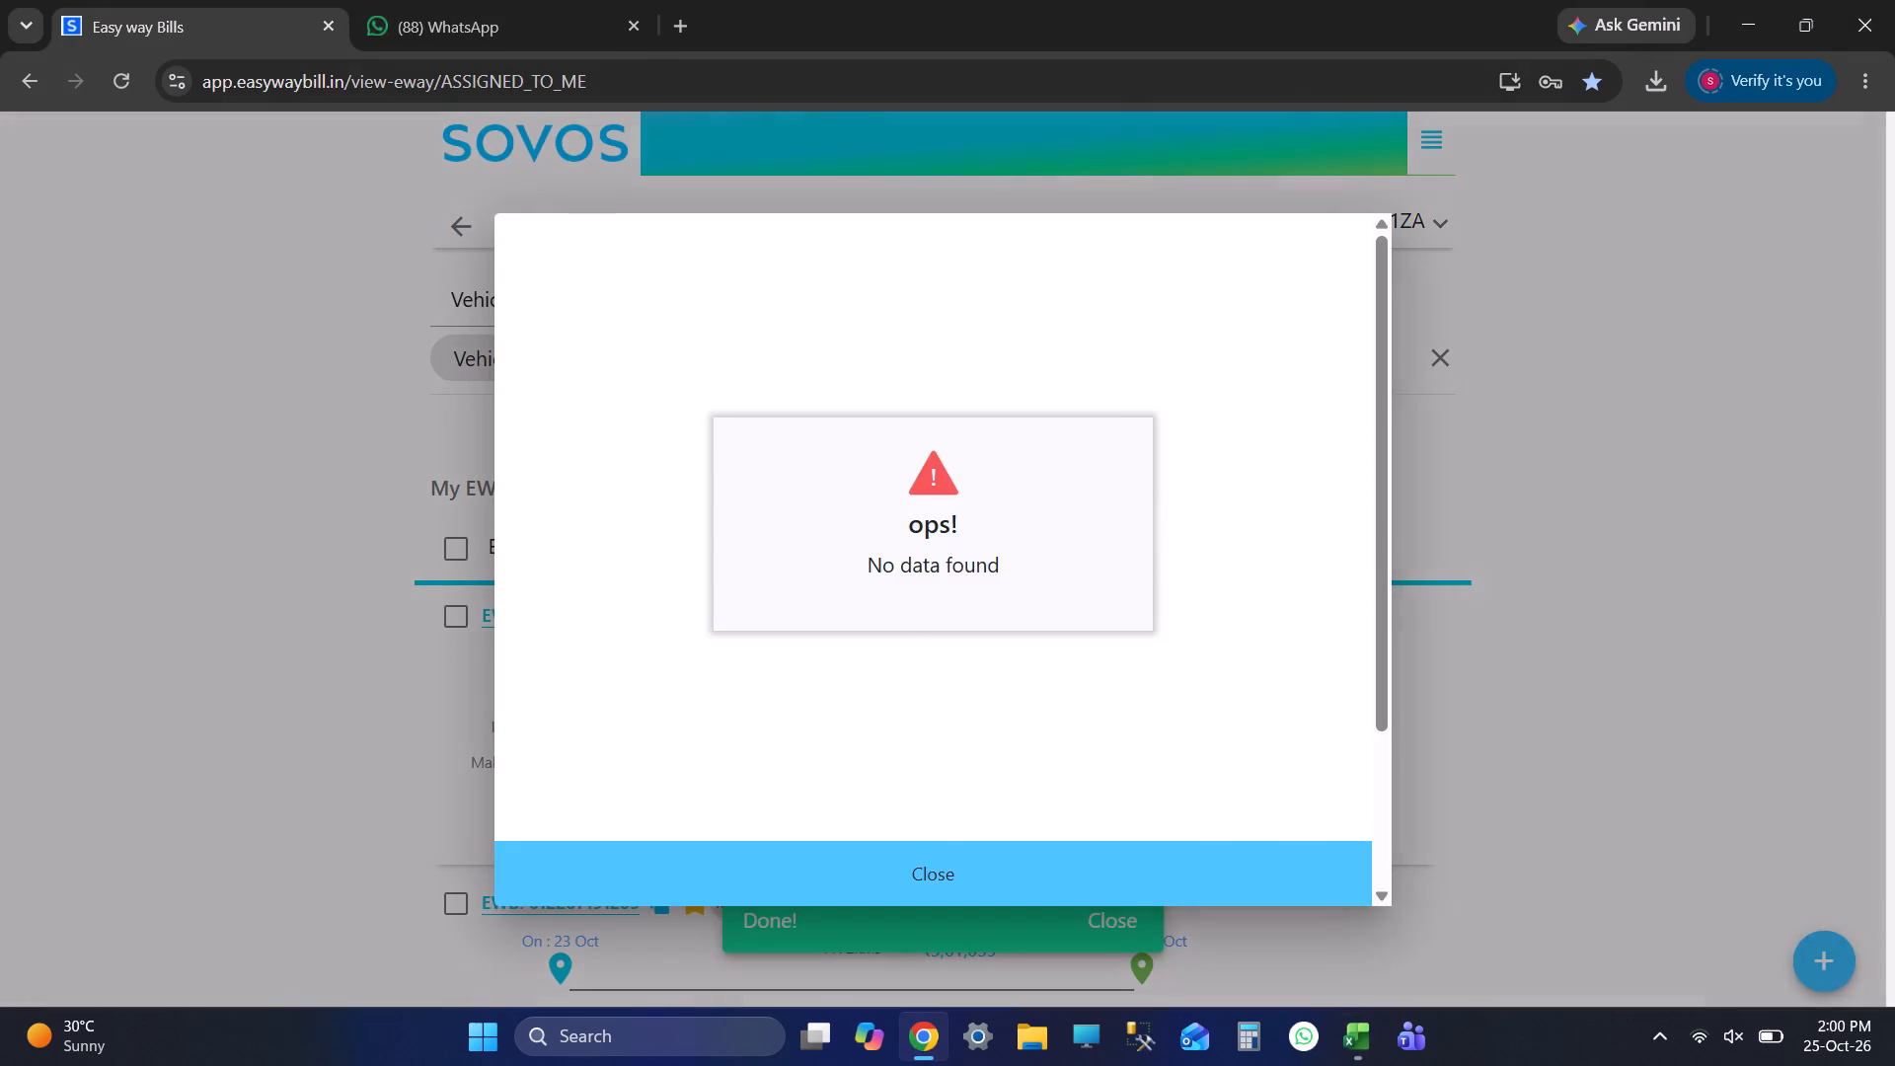
key("alt+Tab")
key("Left")
key("Left")
key("Left")
key("Left")
key("Left")
key("Left")
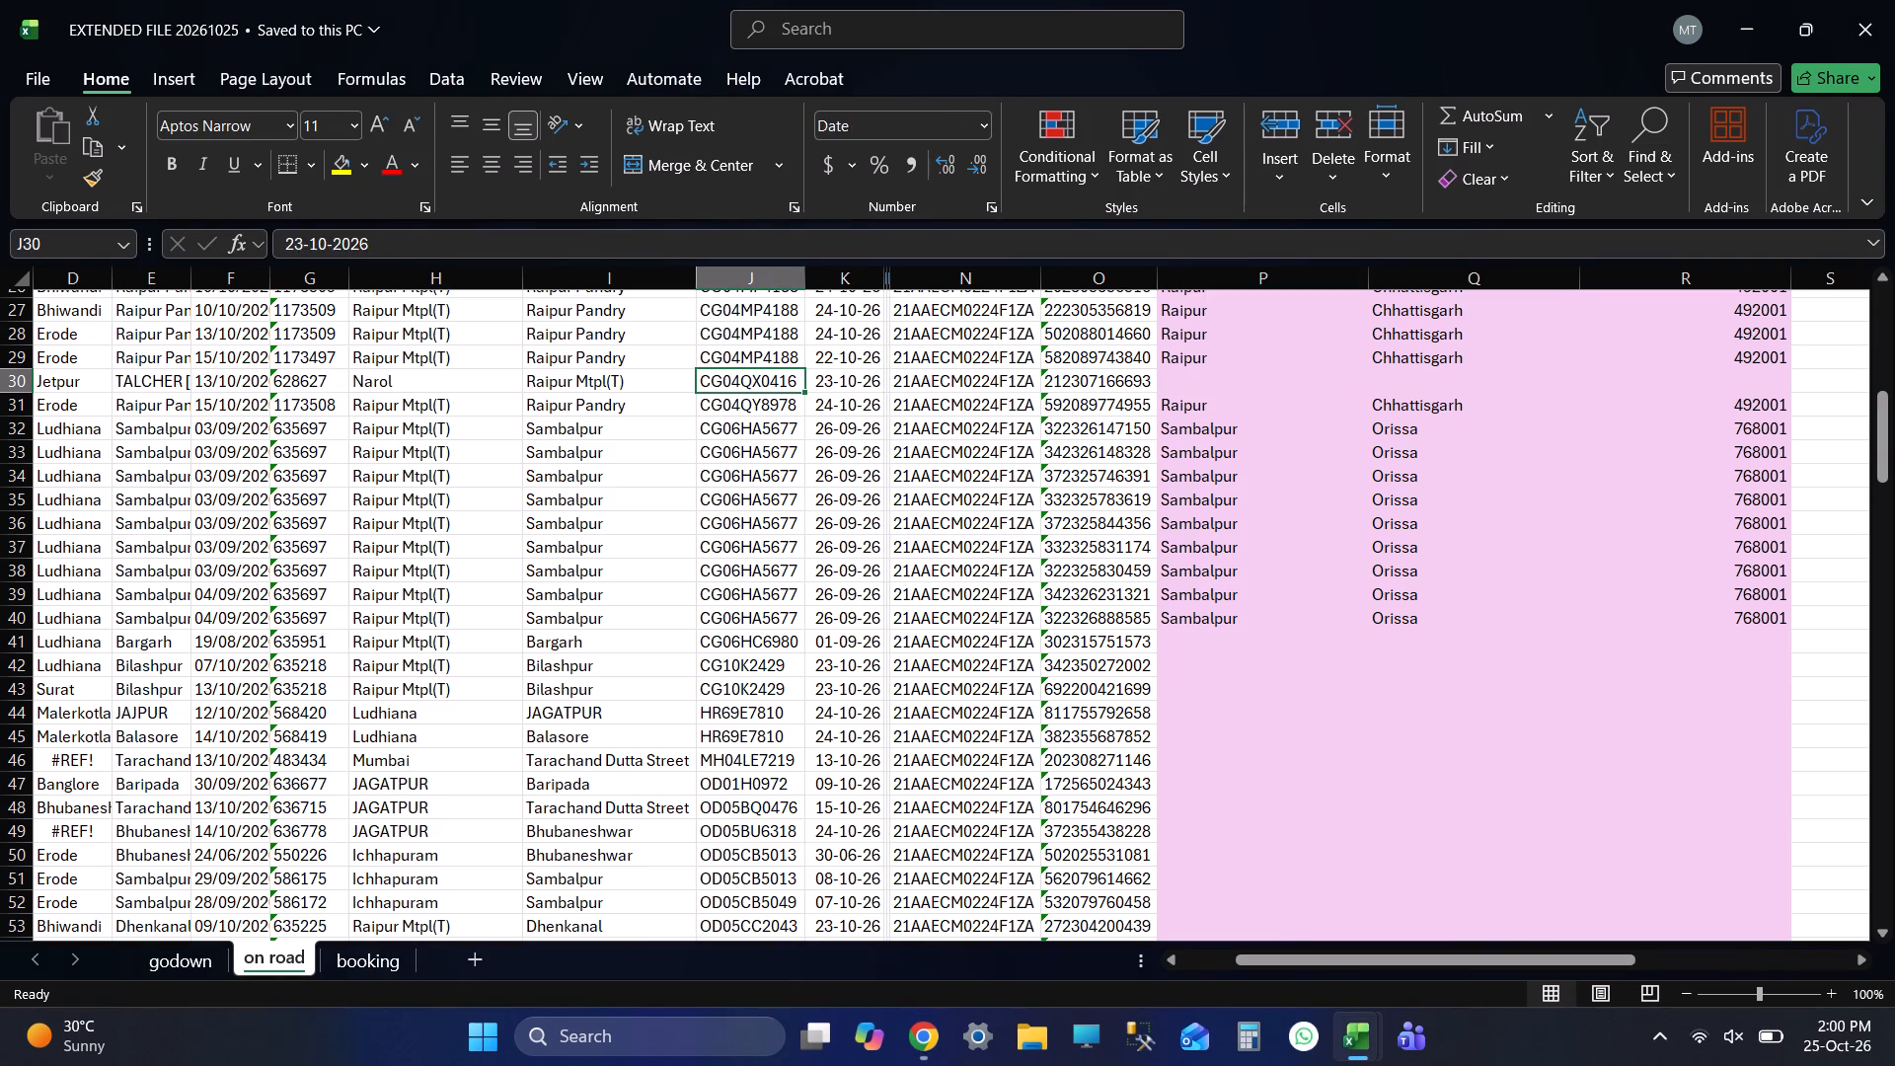
key("Right")
key("Right")
key("Right")
key("Right")
key("Right")
key("Right")
key("Right")
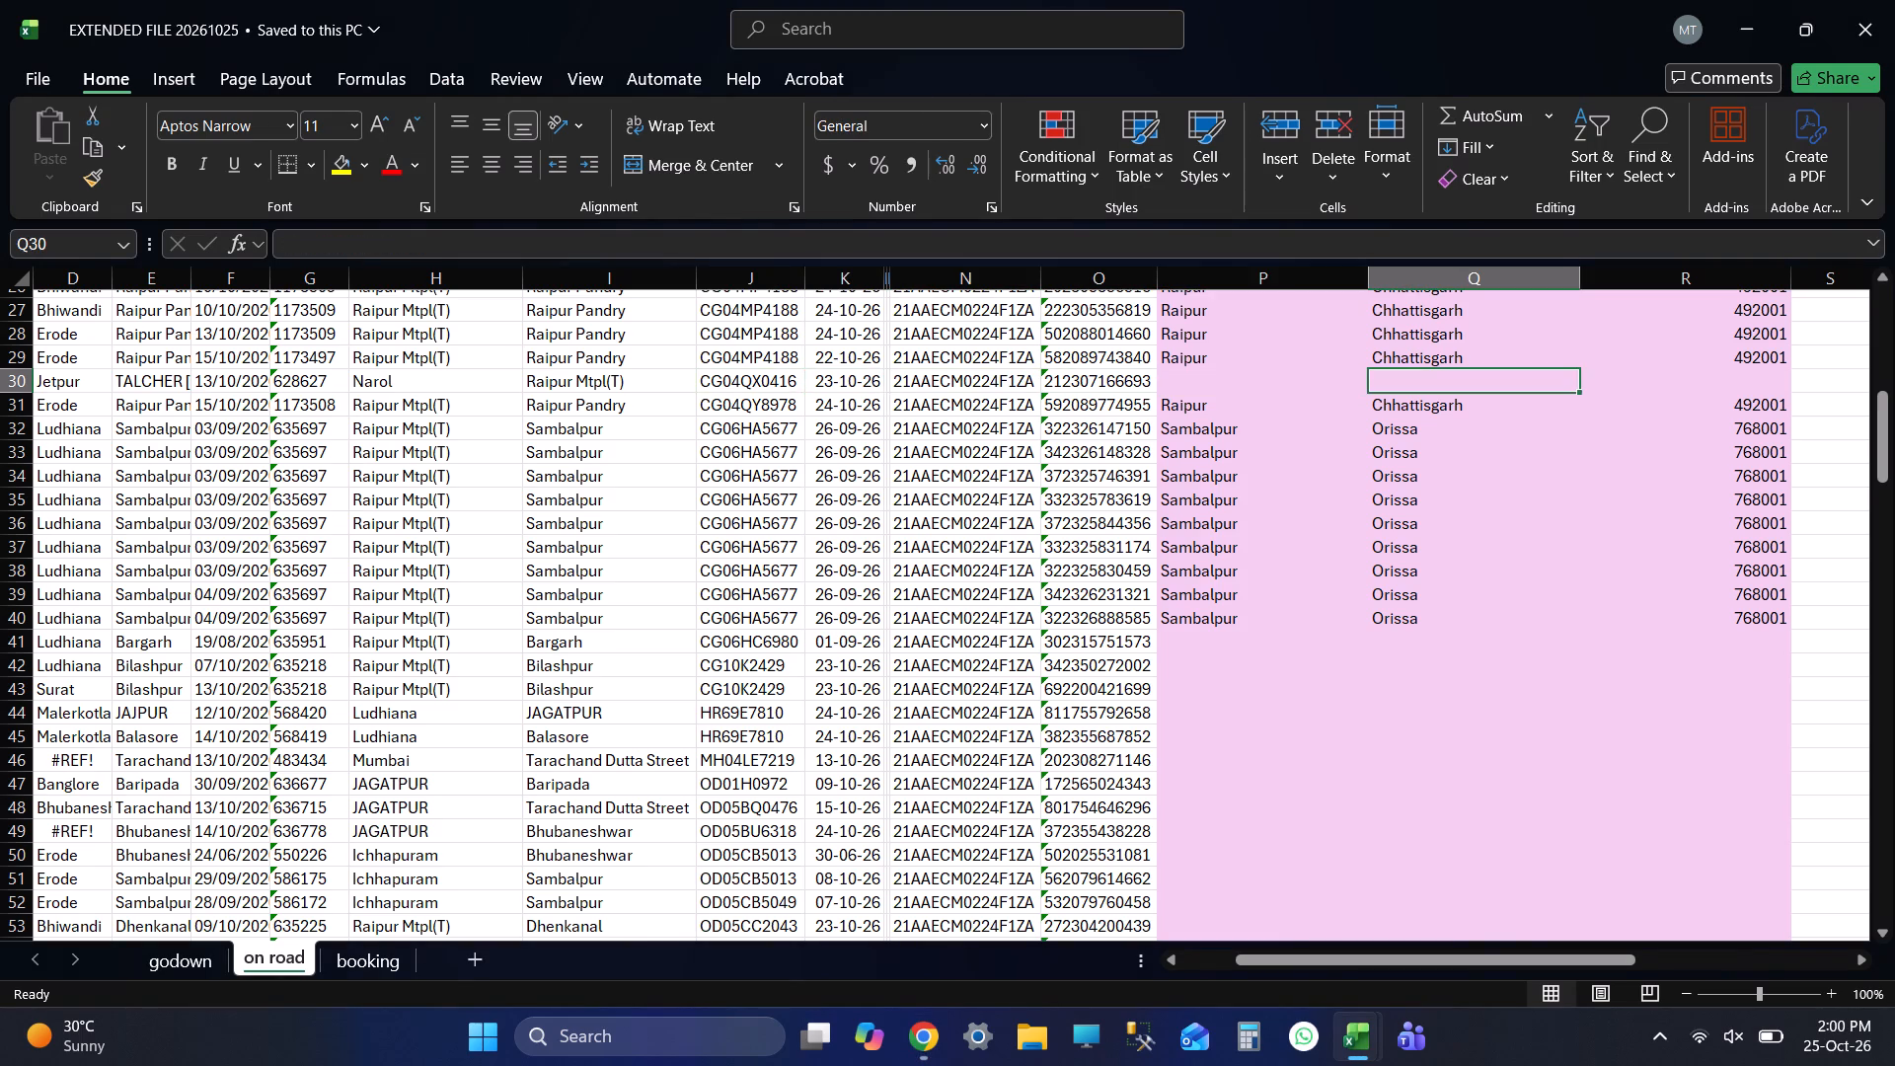
key("Left")
key("alt+Tab")
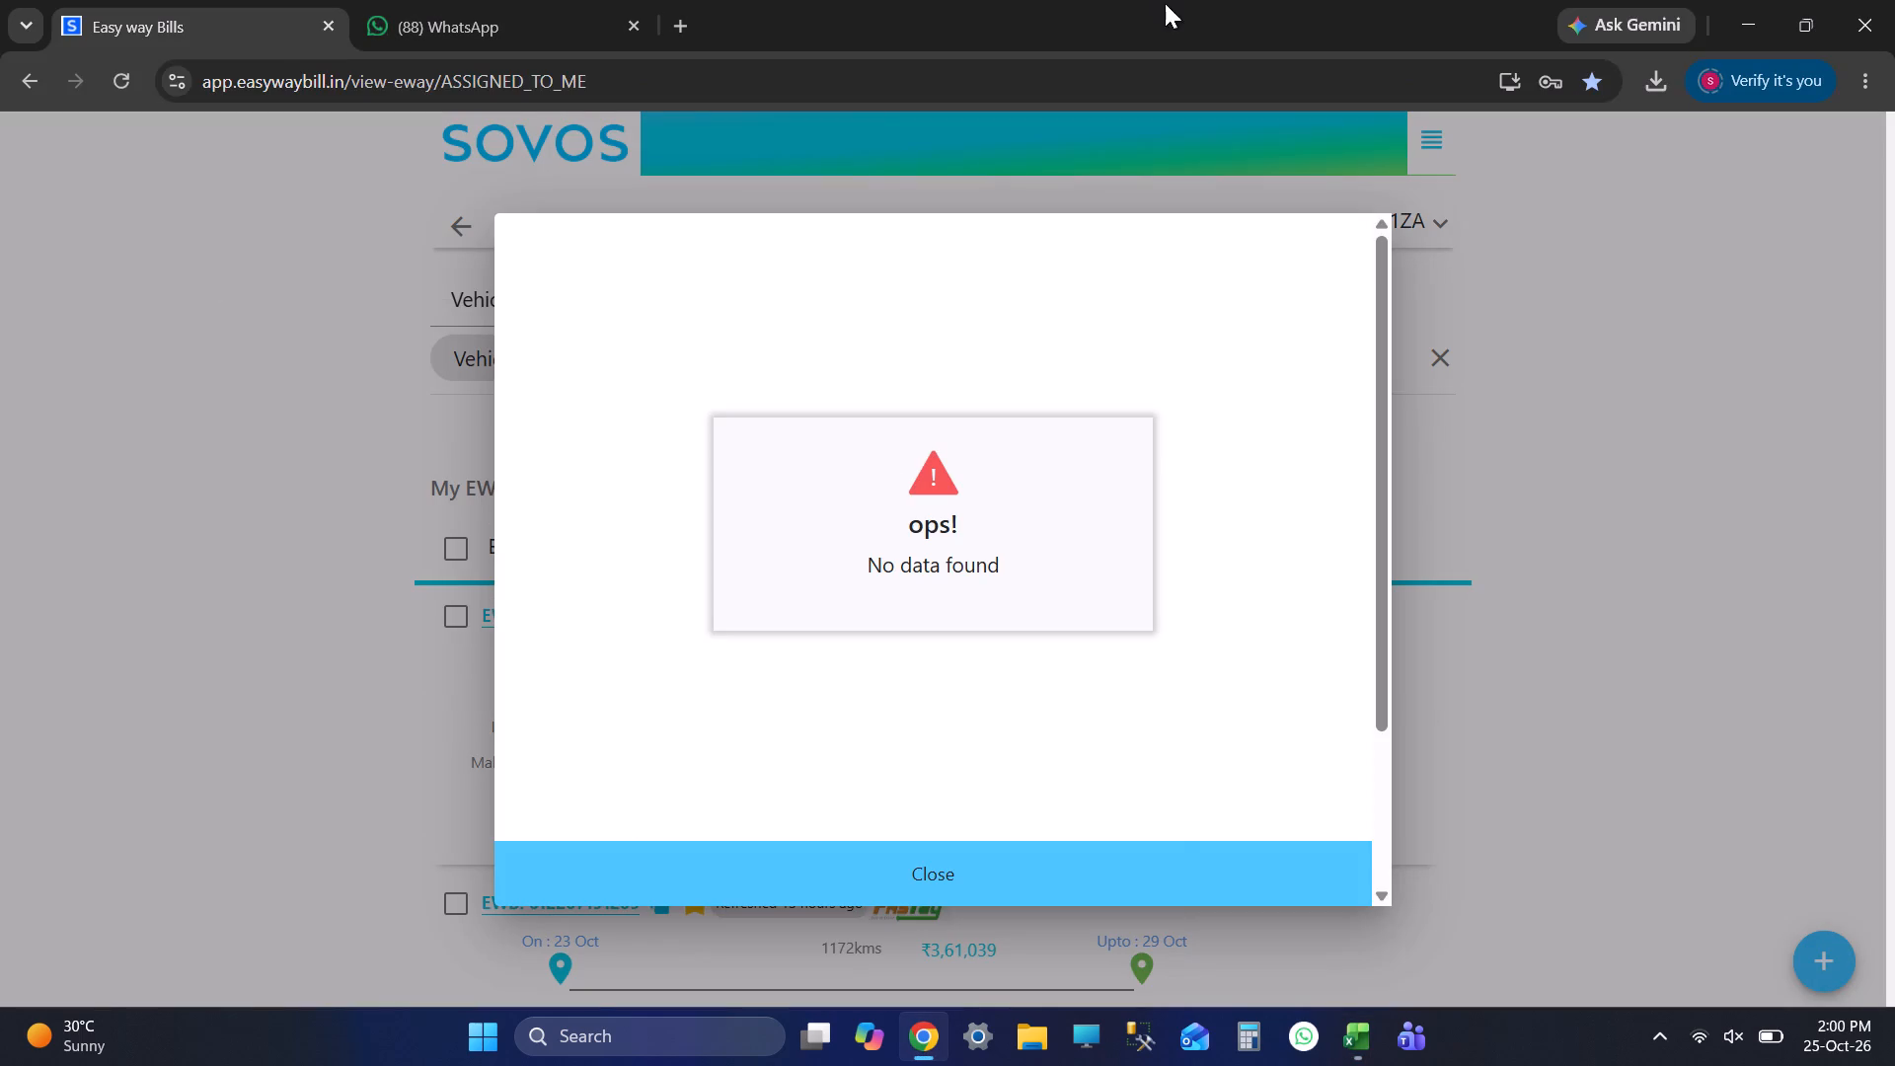
Search Google in a new browser tab for "narol to raipur dis".
left_click(675, 0)
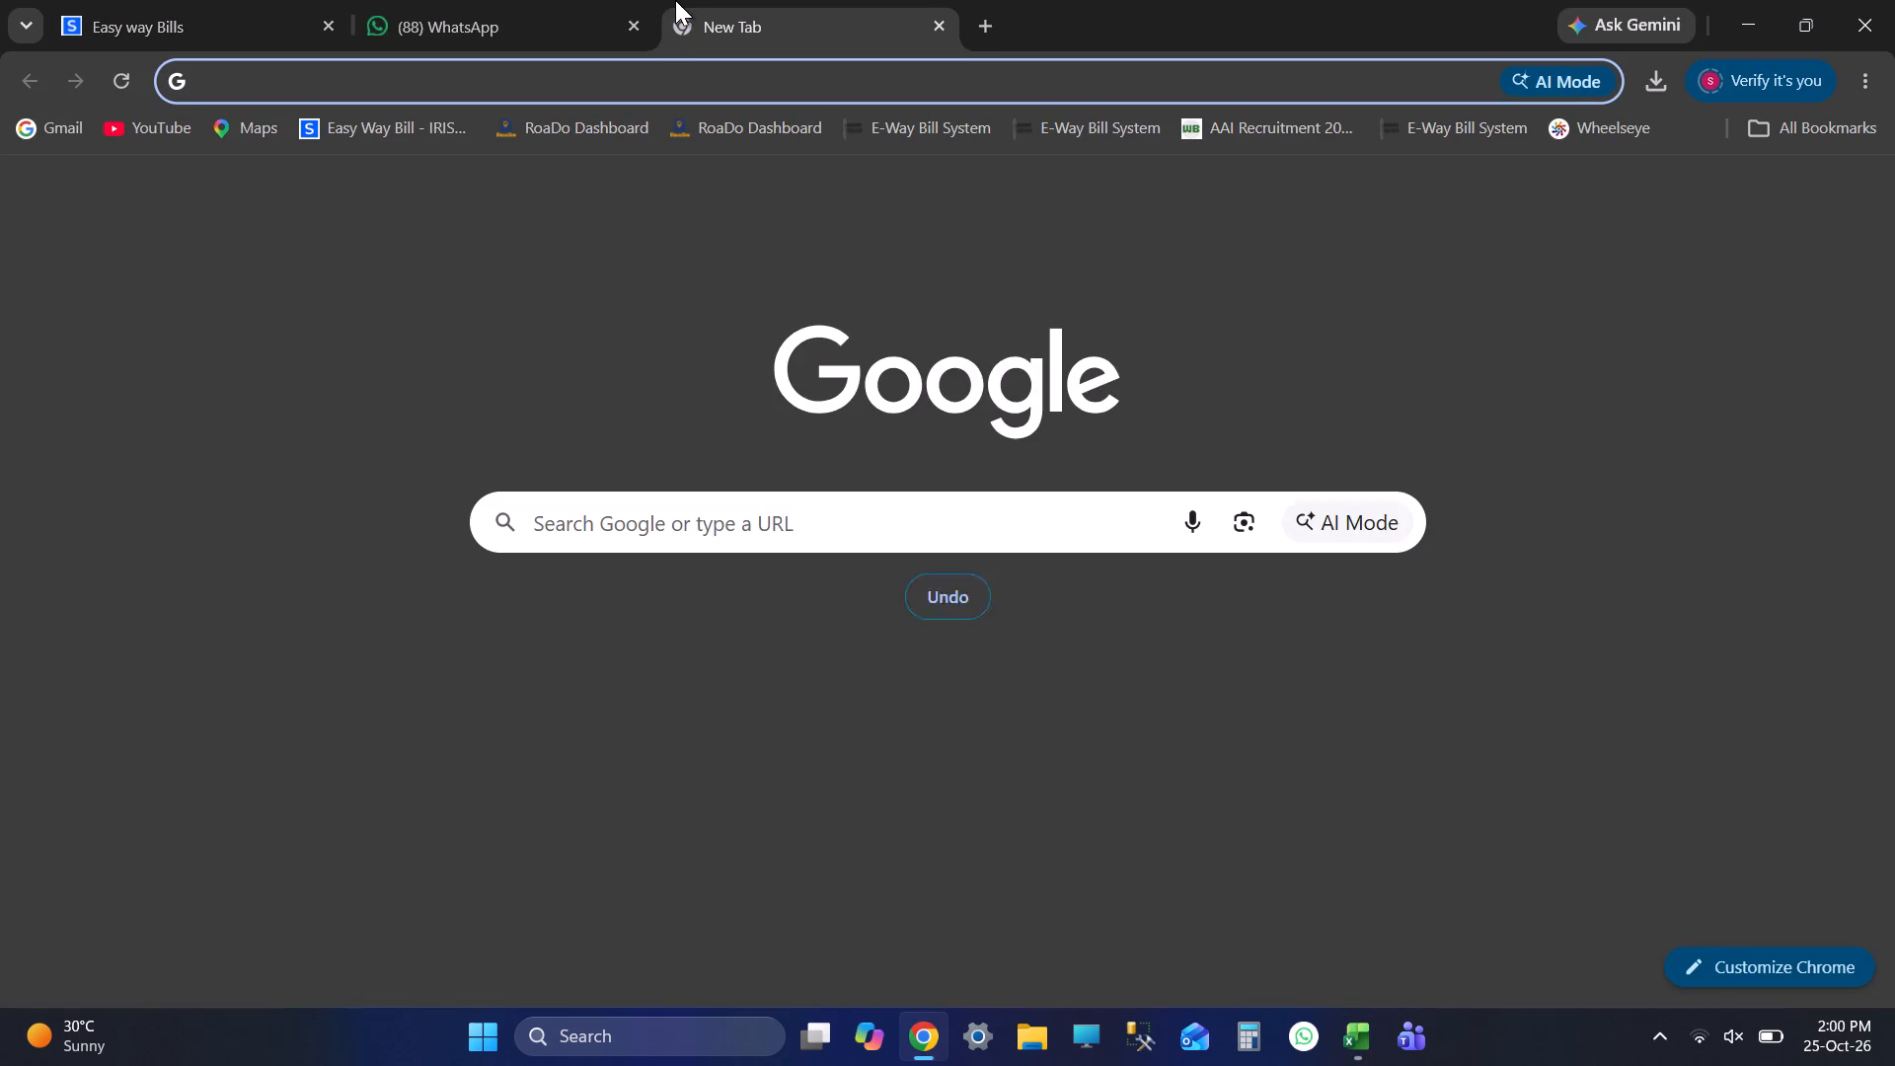
type("narol to raipur")
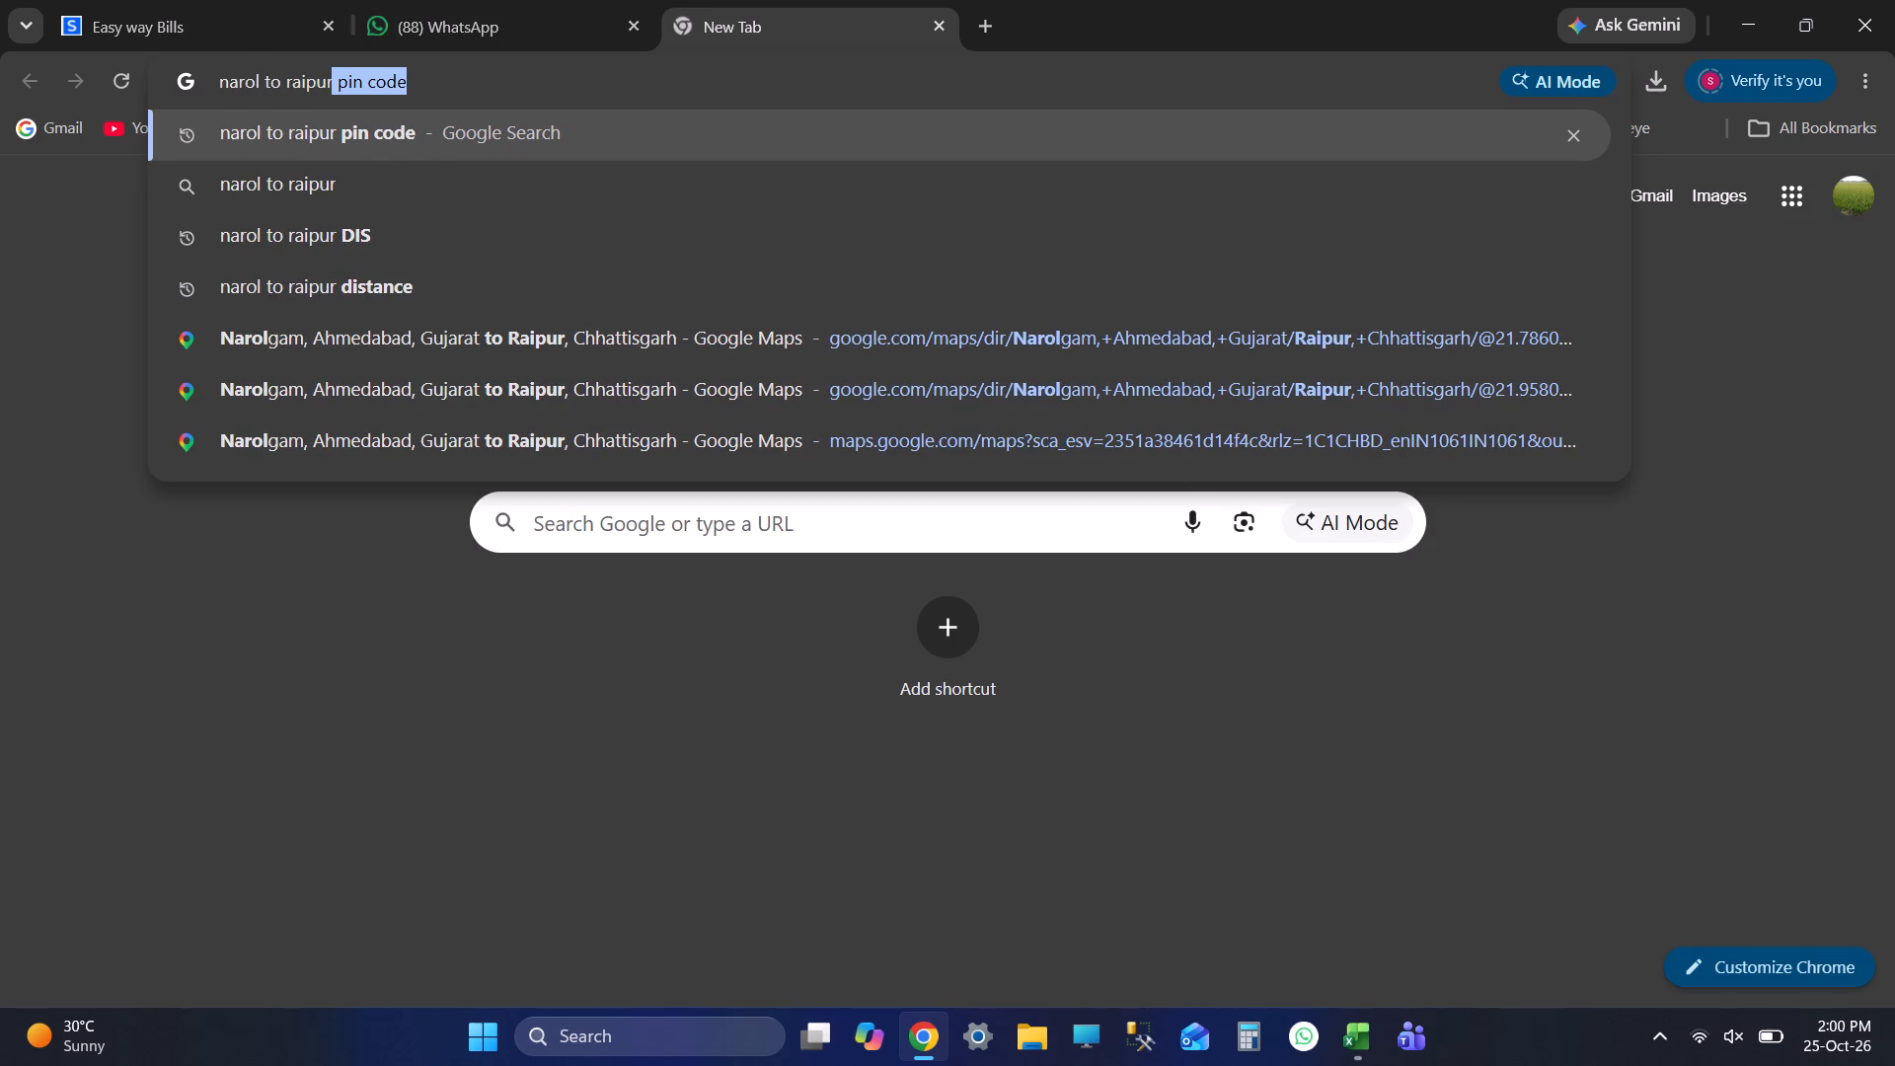
key("space")
type("s")
key("BackSpace")
type("dis")
key("Return")
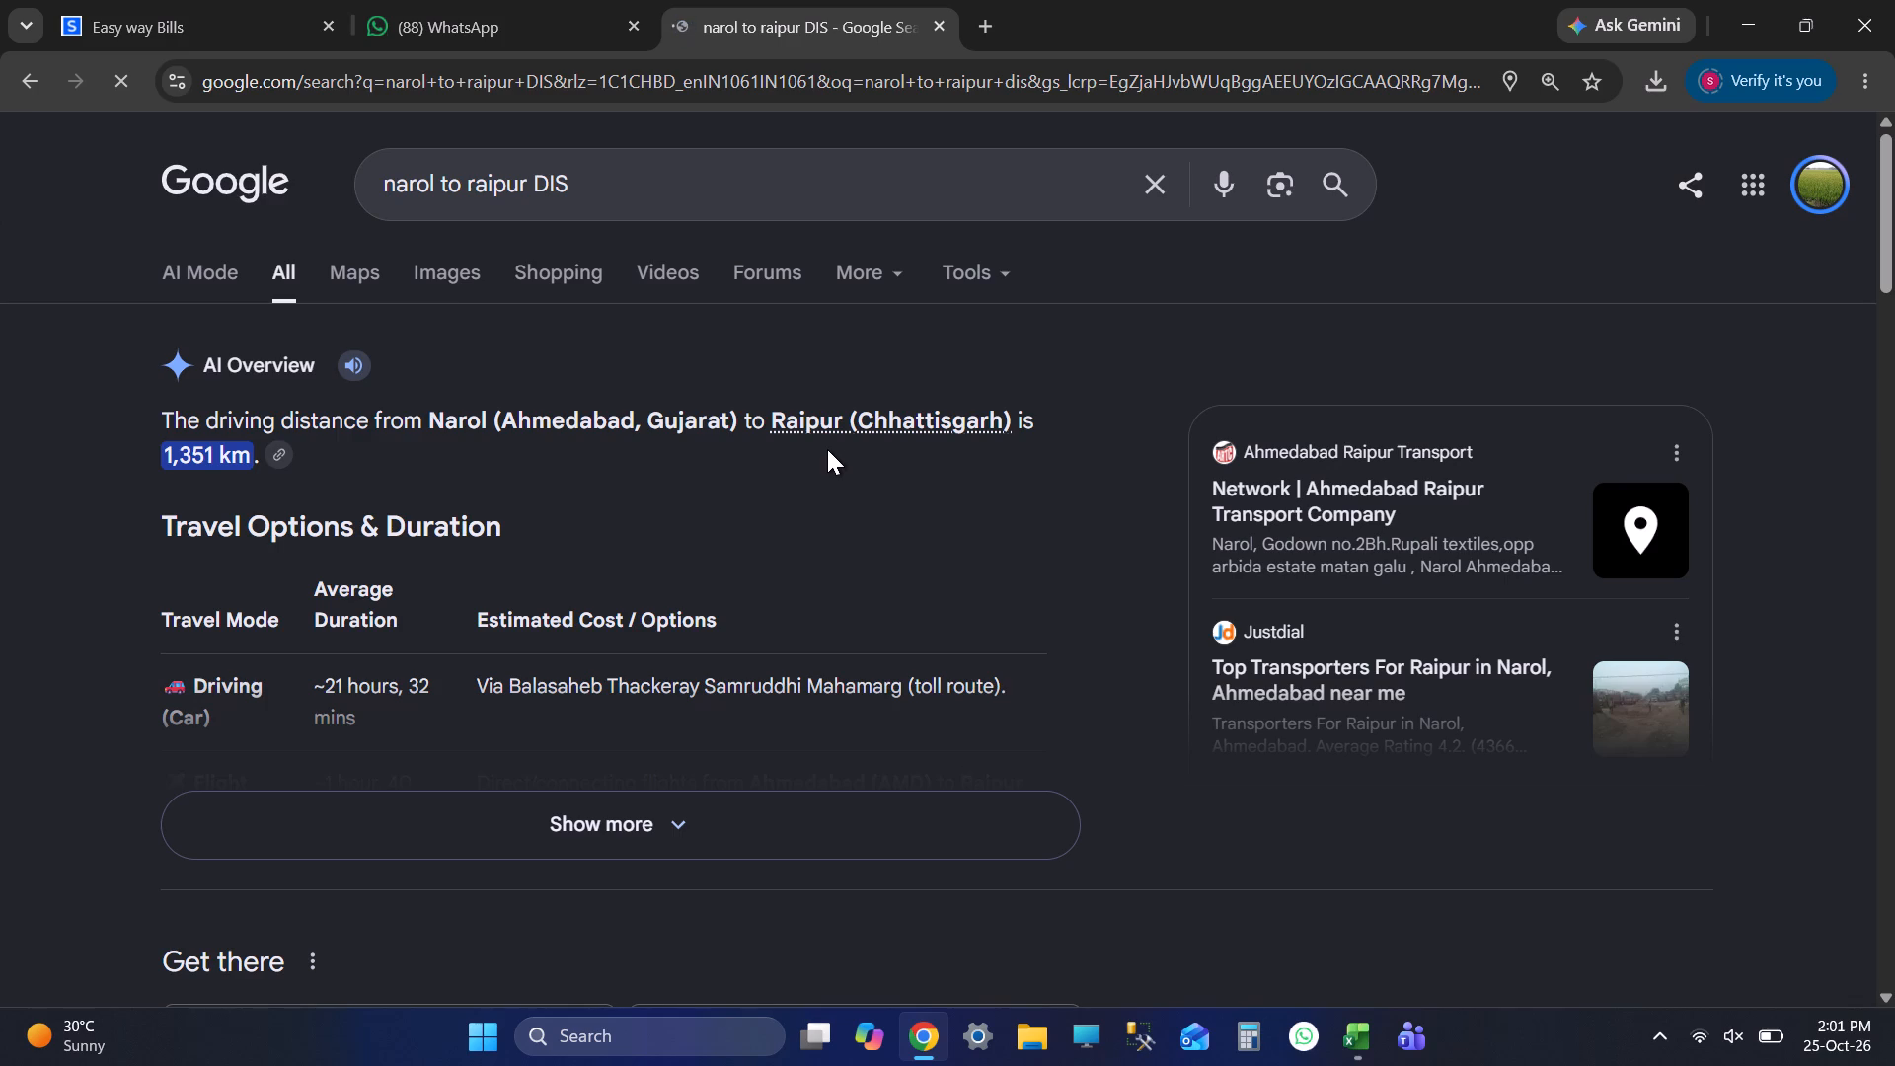
Open the Narolgam, Ahmedabad to Raipur route in Google Maps and show the driving directions.
scroll(900, 588, "down", 5)
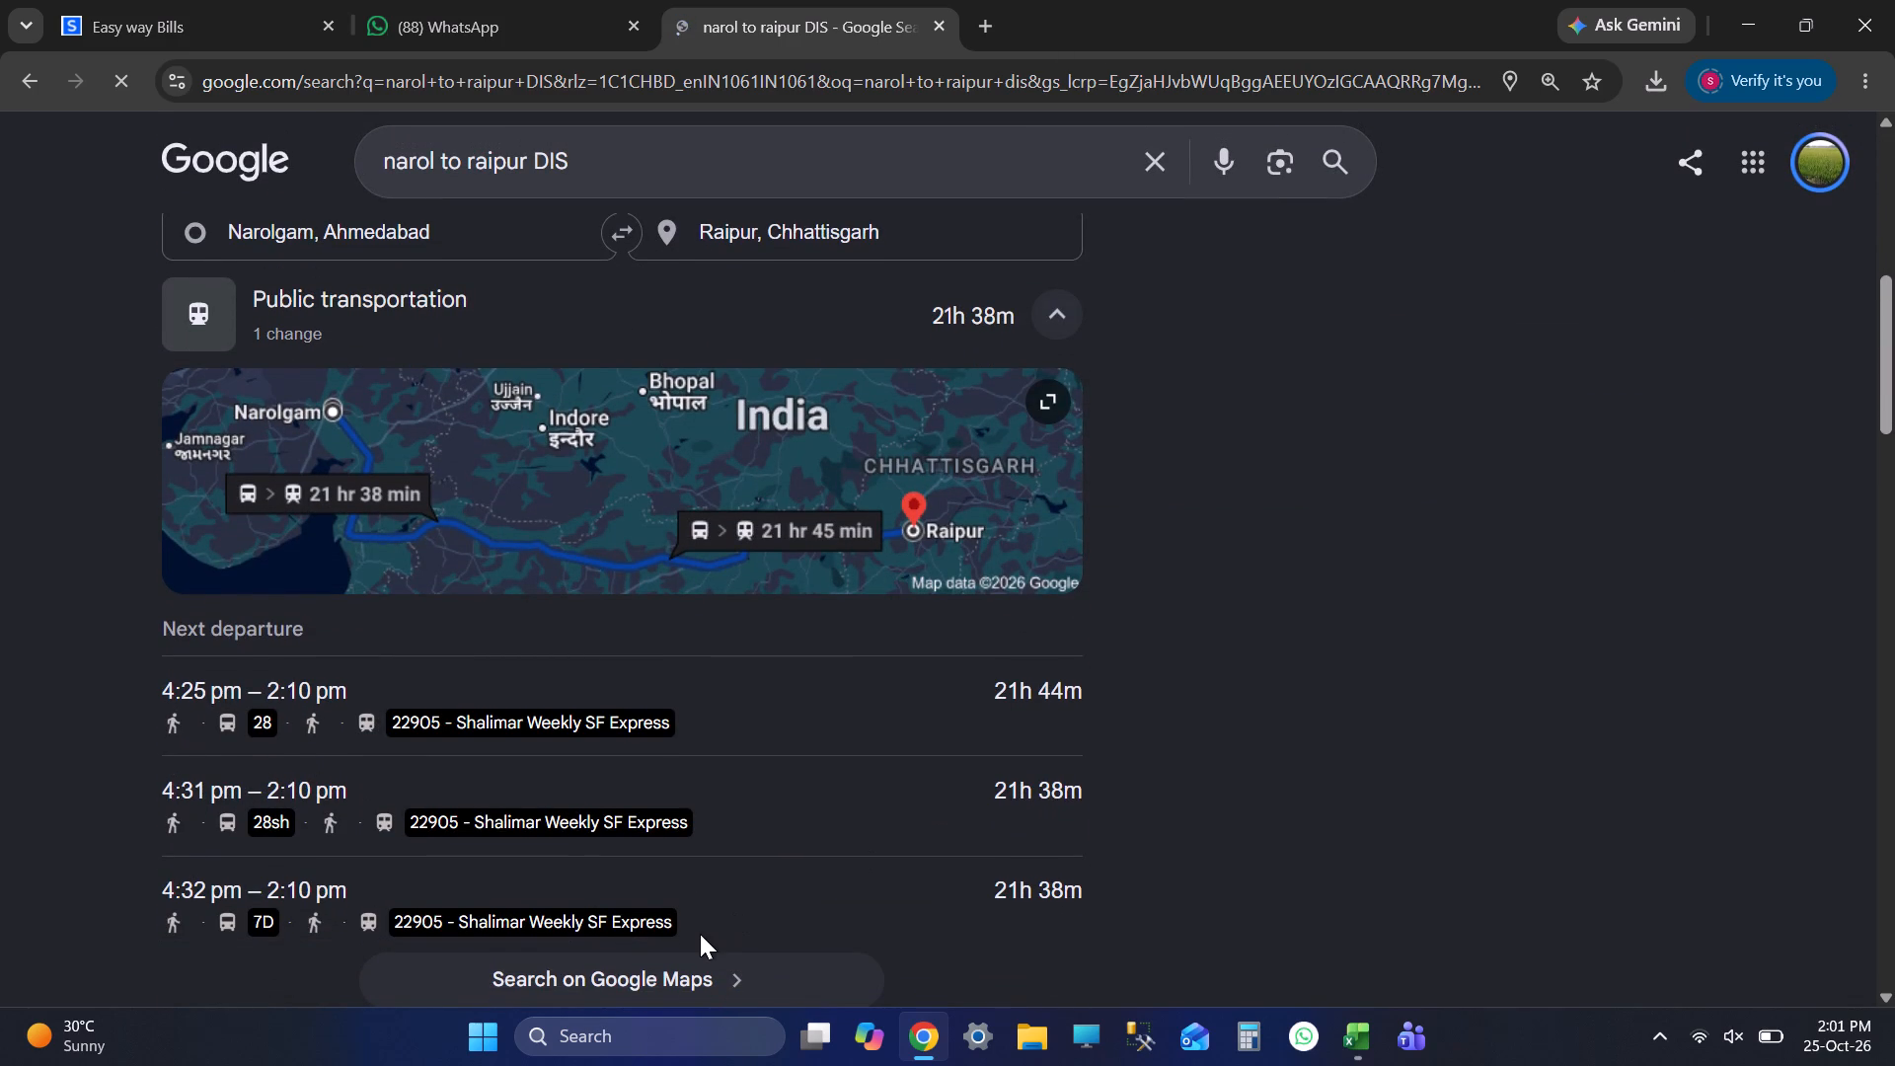
left_click(1049, 404)
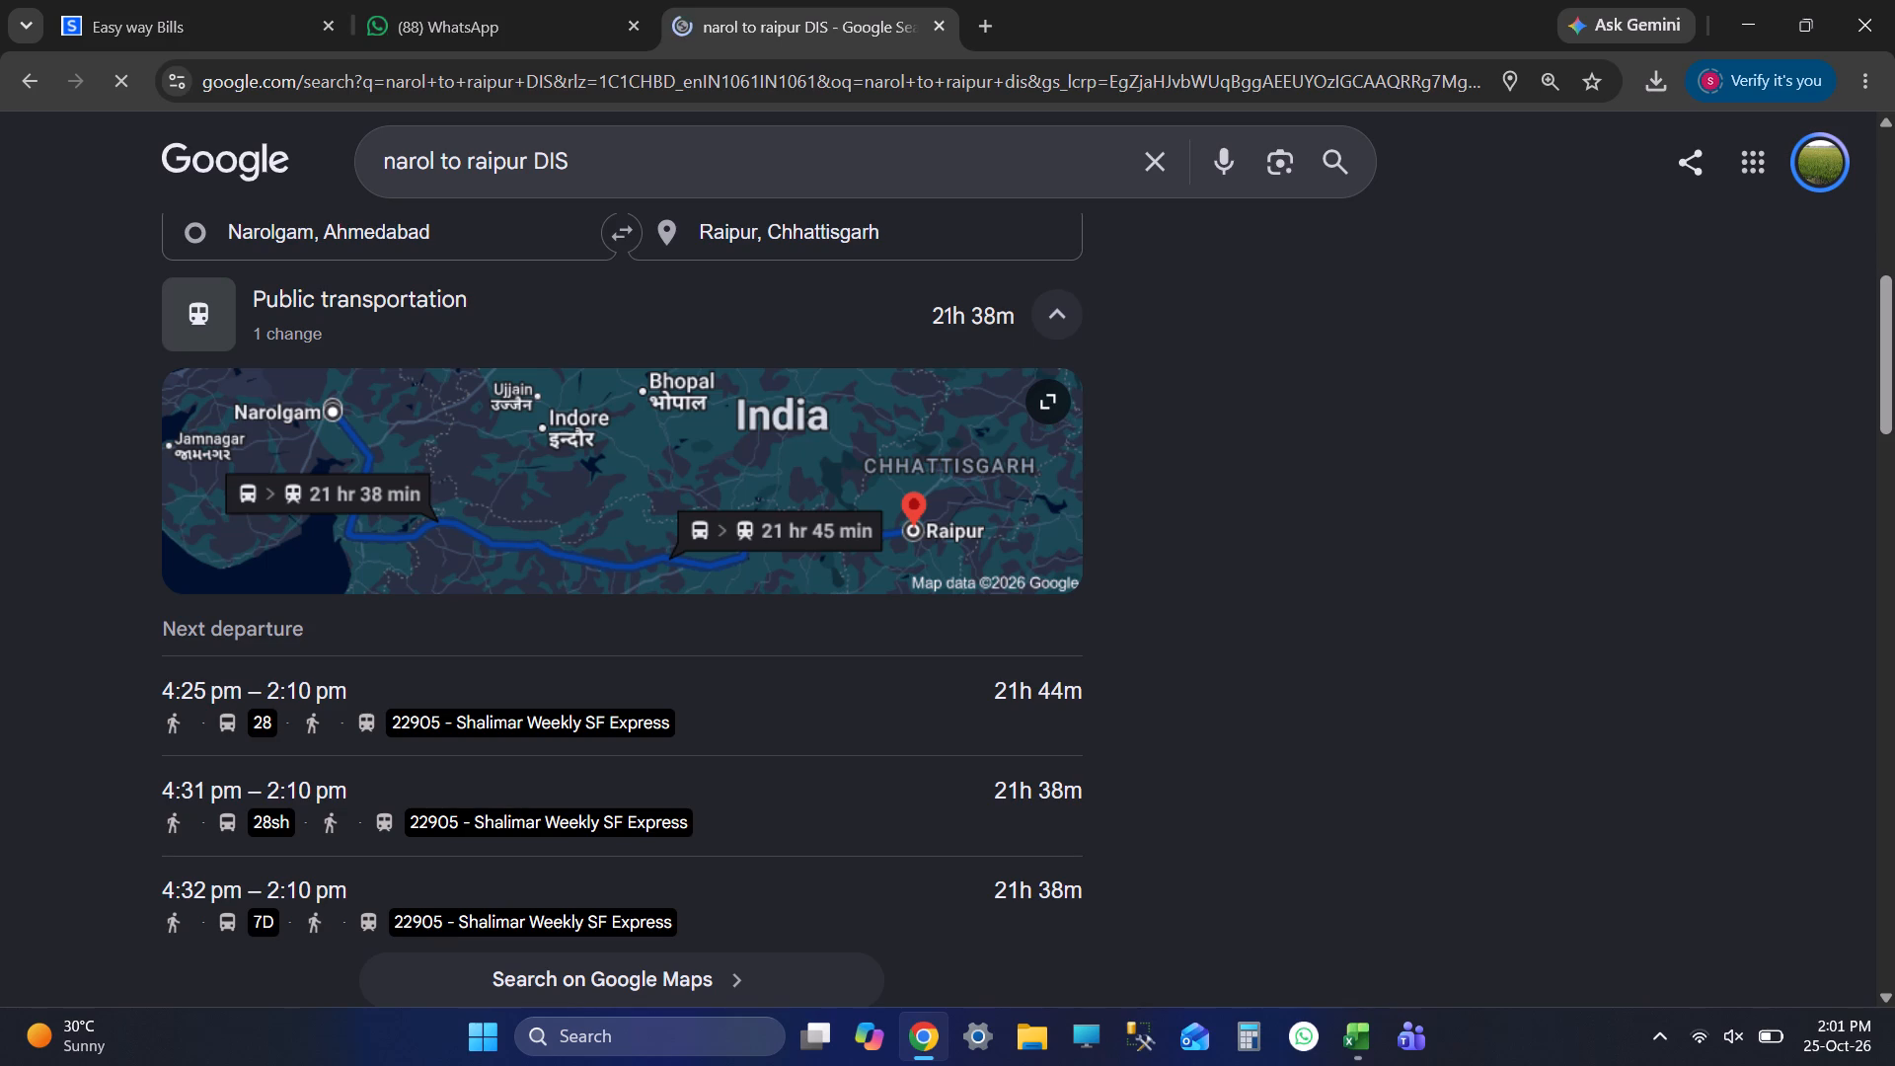
scroll(892, 932, "down", 3)
scroll(892, 932, "up", 2)
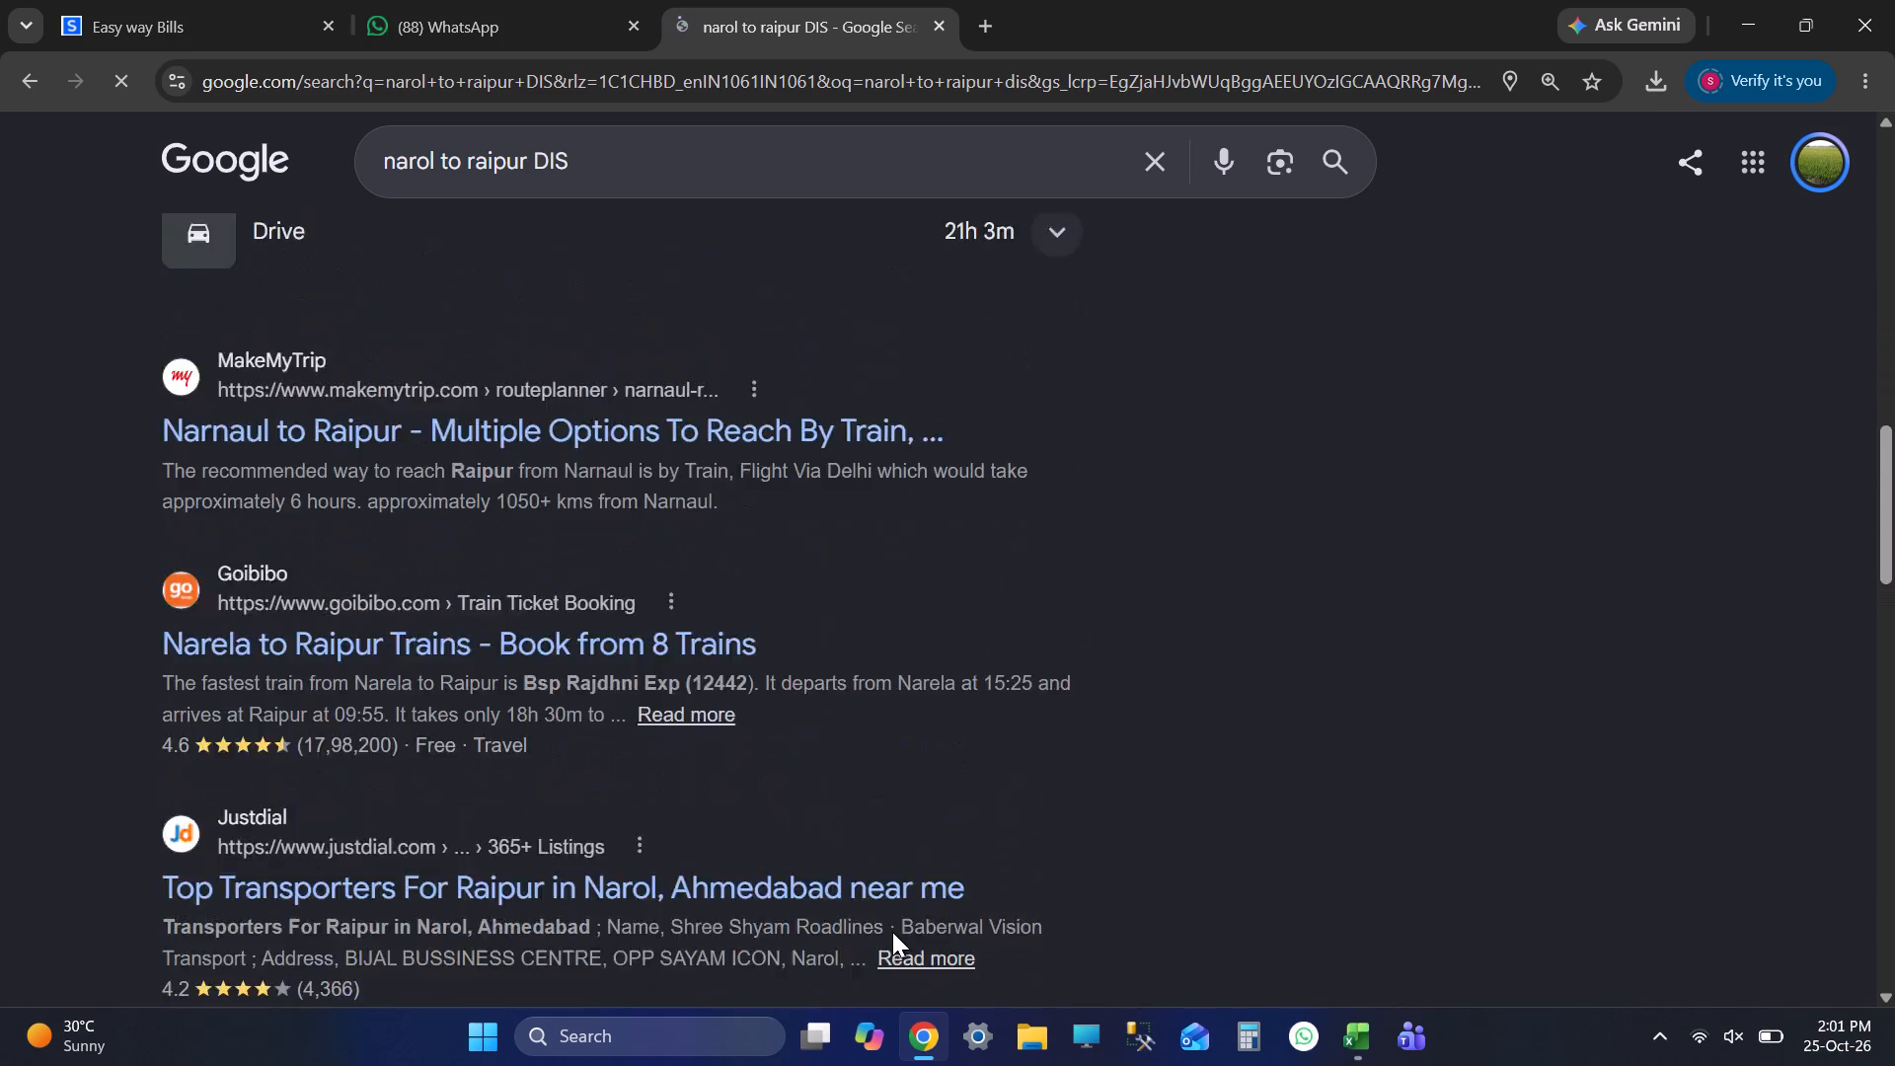
scroll(892, 932, "up", 1)
left_click(652, 471)
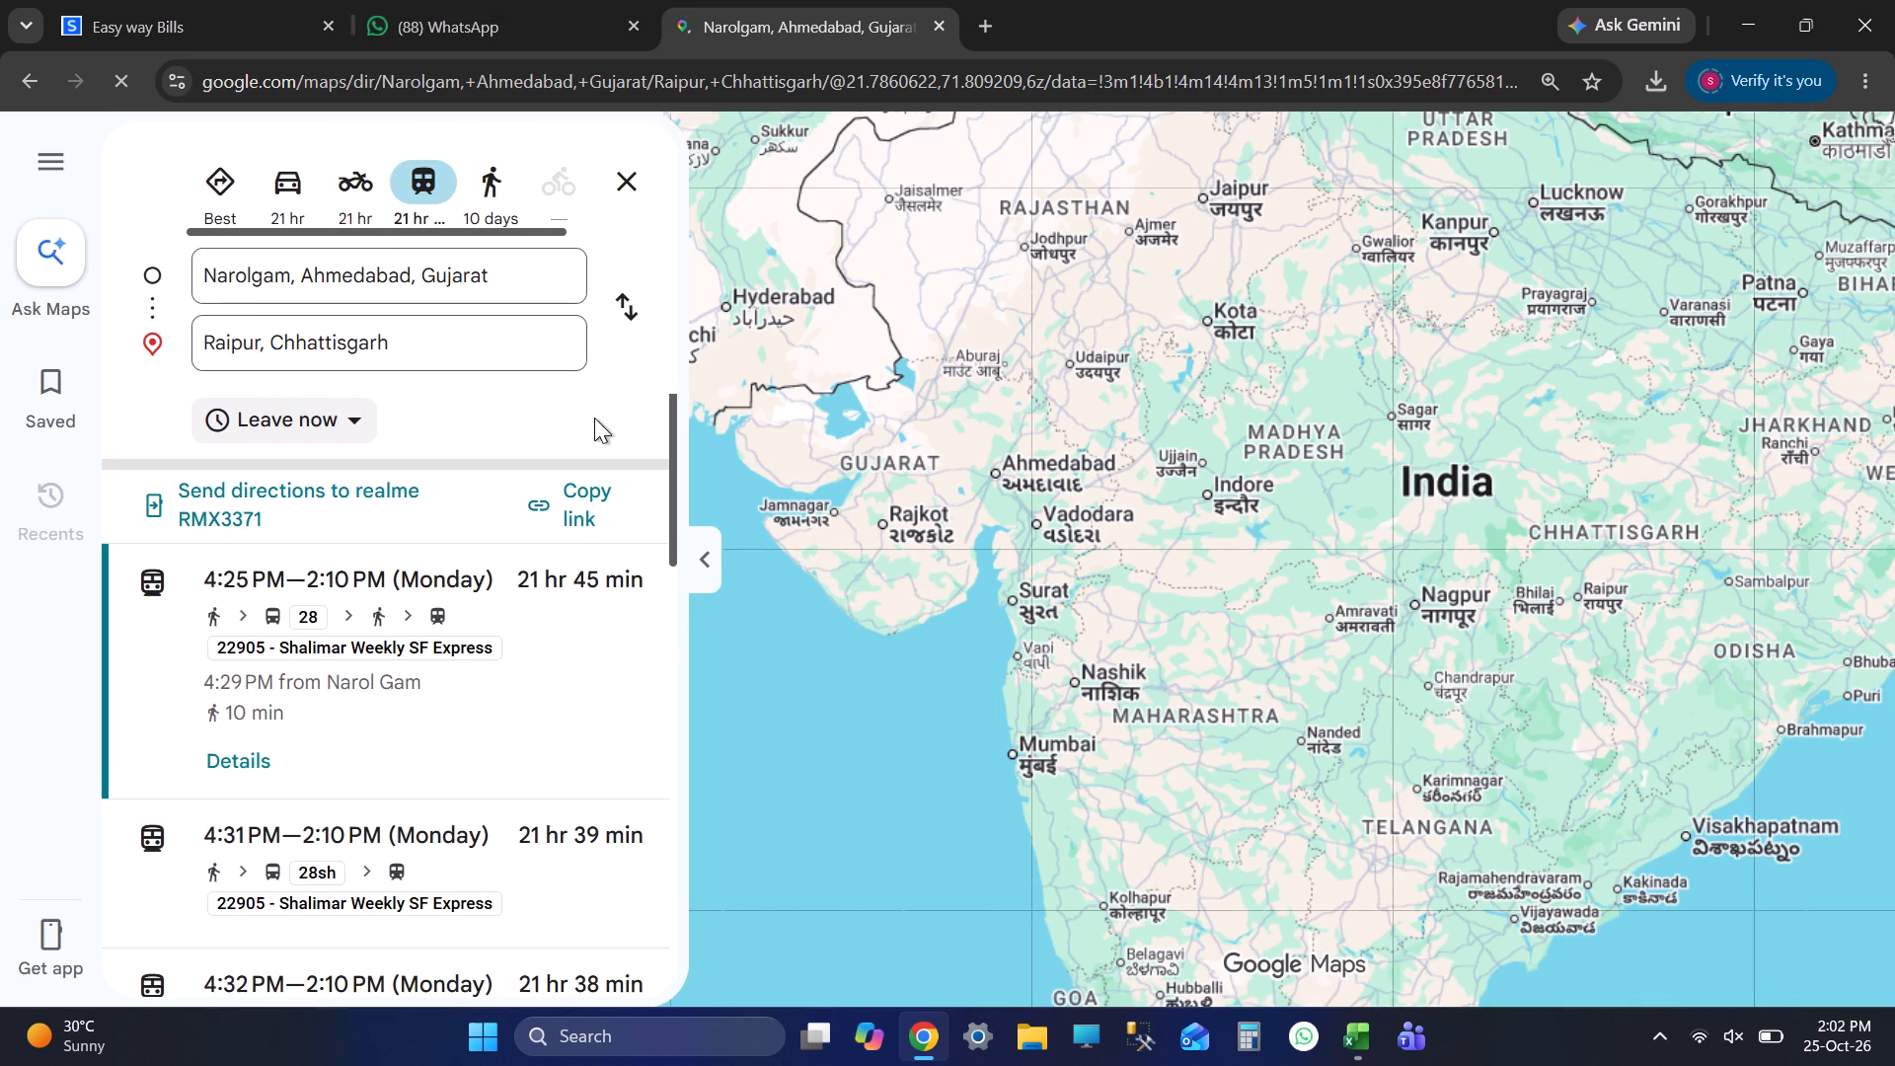
left_click(300, 179)
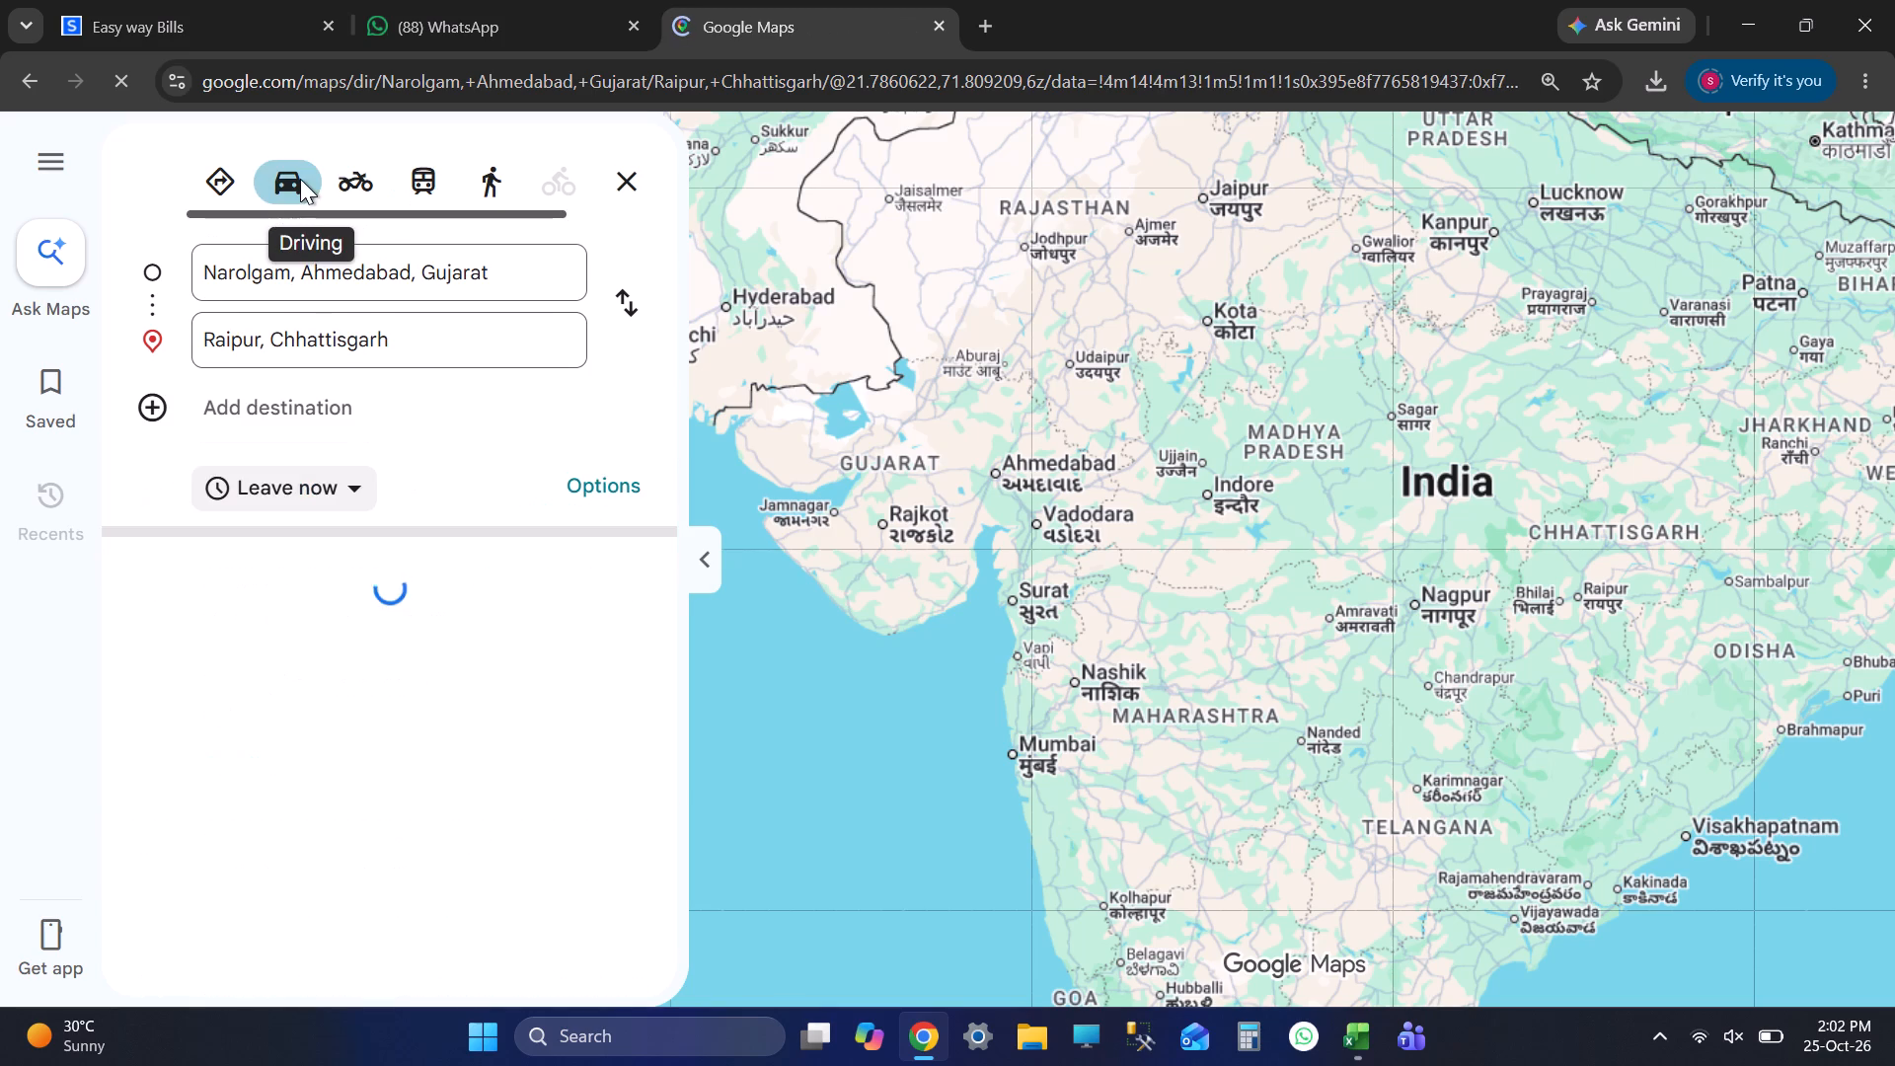
left_click(281, 0)
left_click(796, 2)
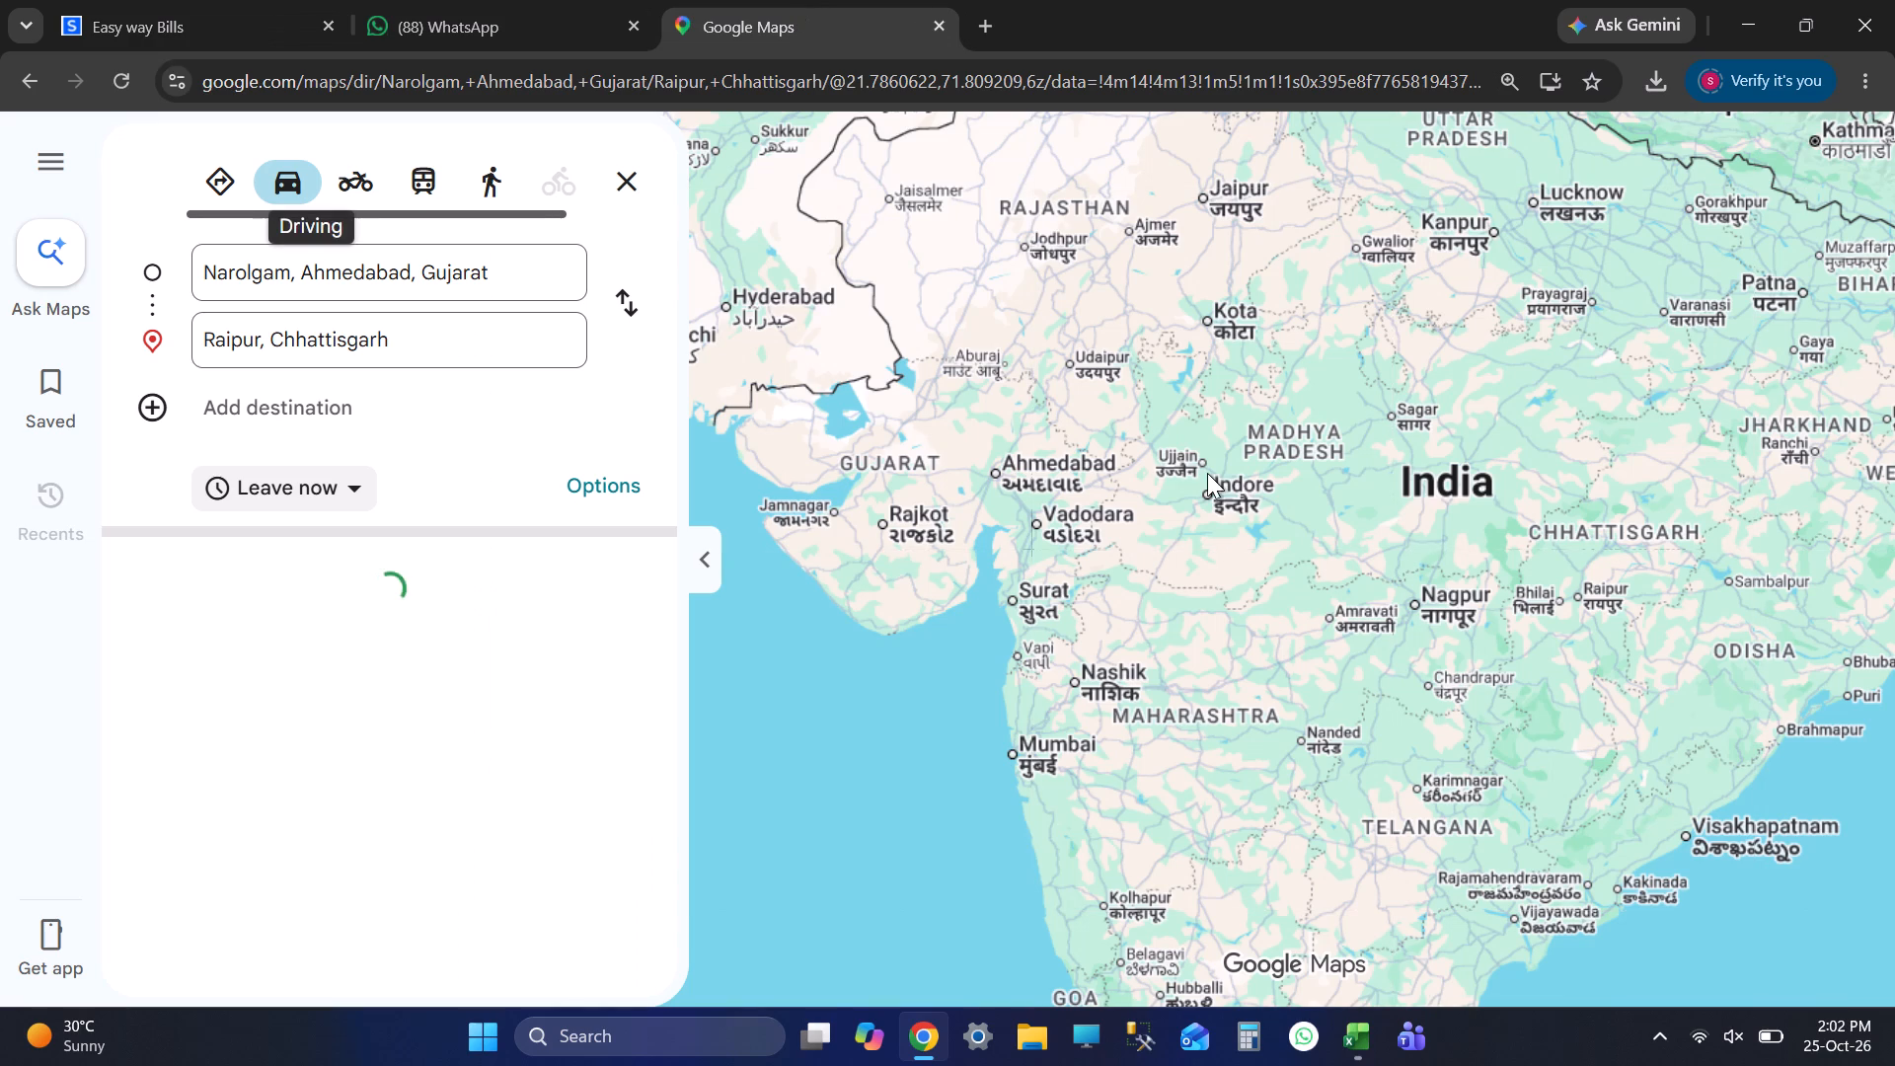
Find "barg" in column P of the 20261024 ON ROAD sheet and copy the Bargarh, Orissa, 768028 entry for row 41 of the 20261025 file.
key("alt+Tab")
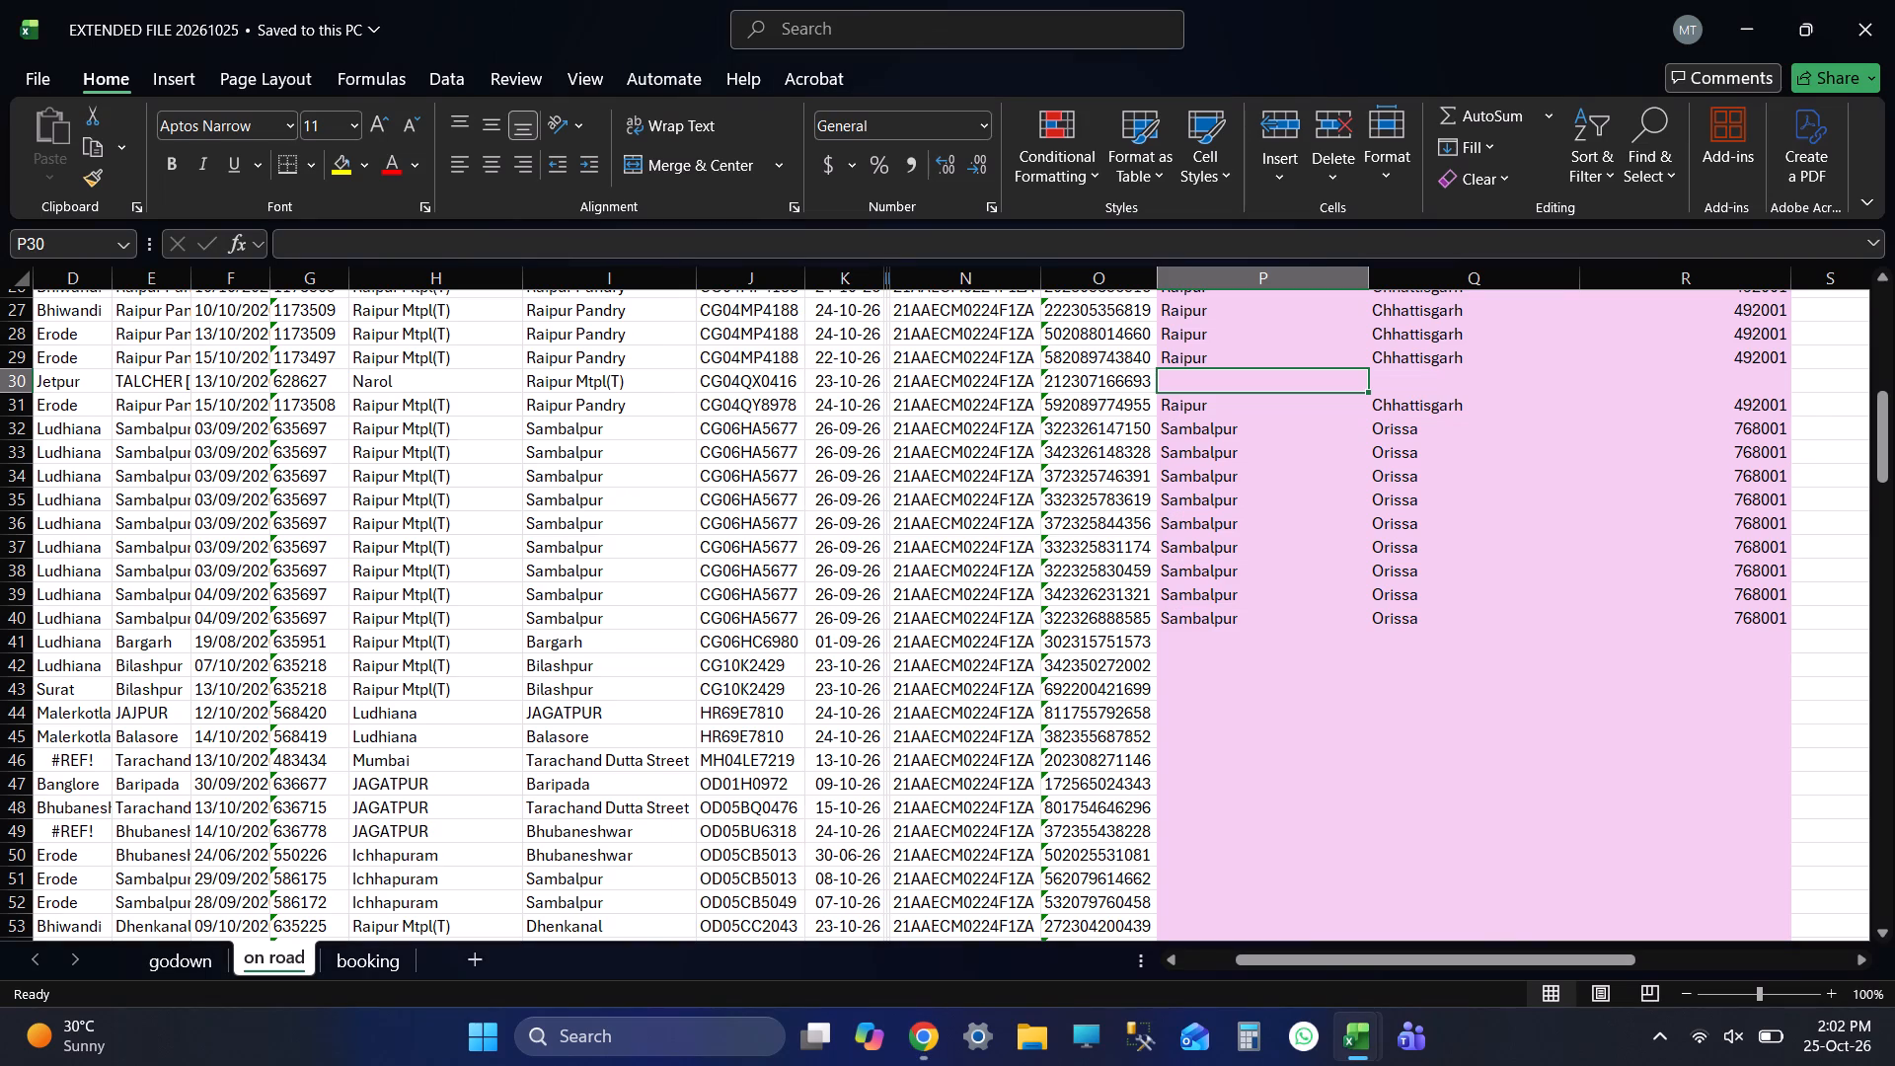
key("ctrl+Down")
key("Down")
key("Down")
key("ctrl+Down")
key("Down")
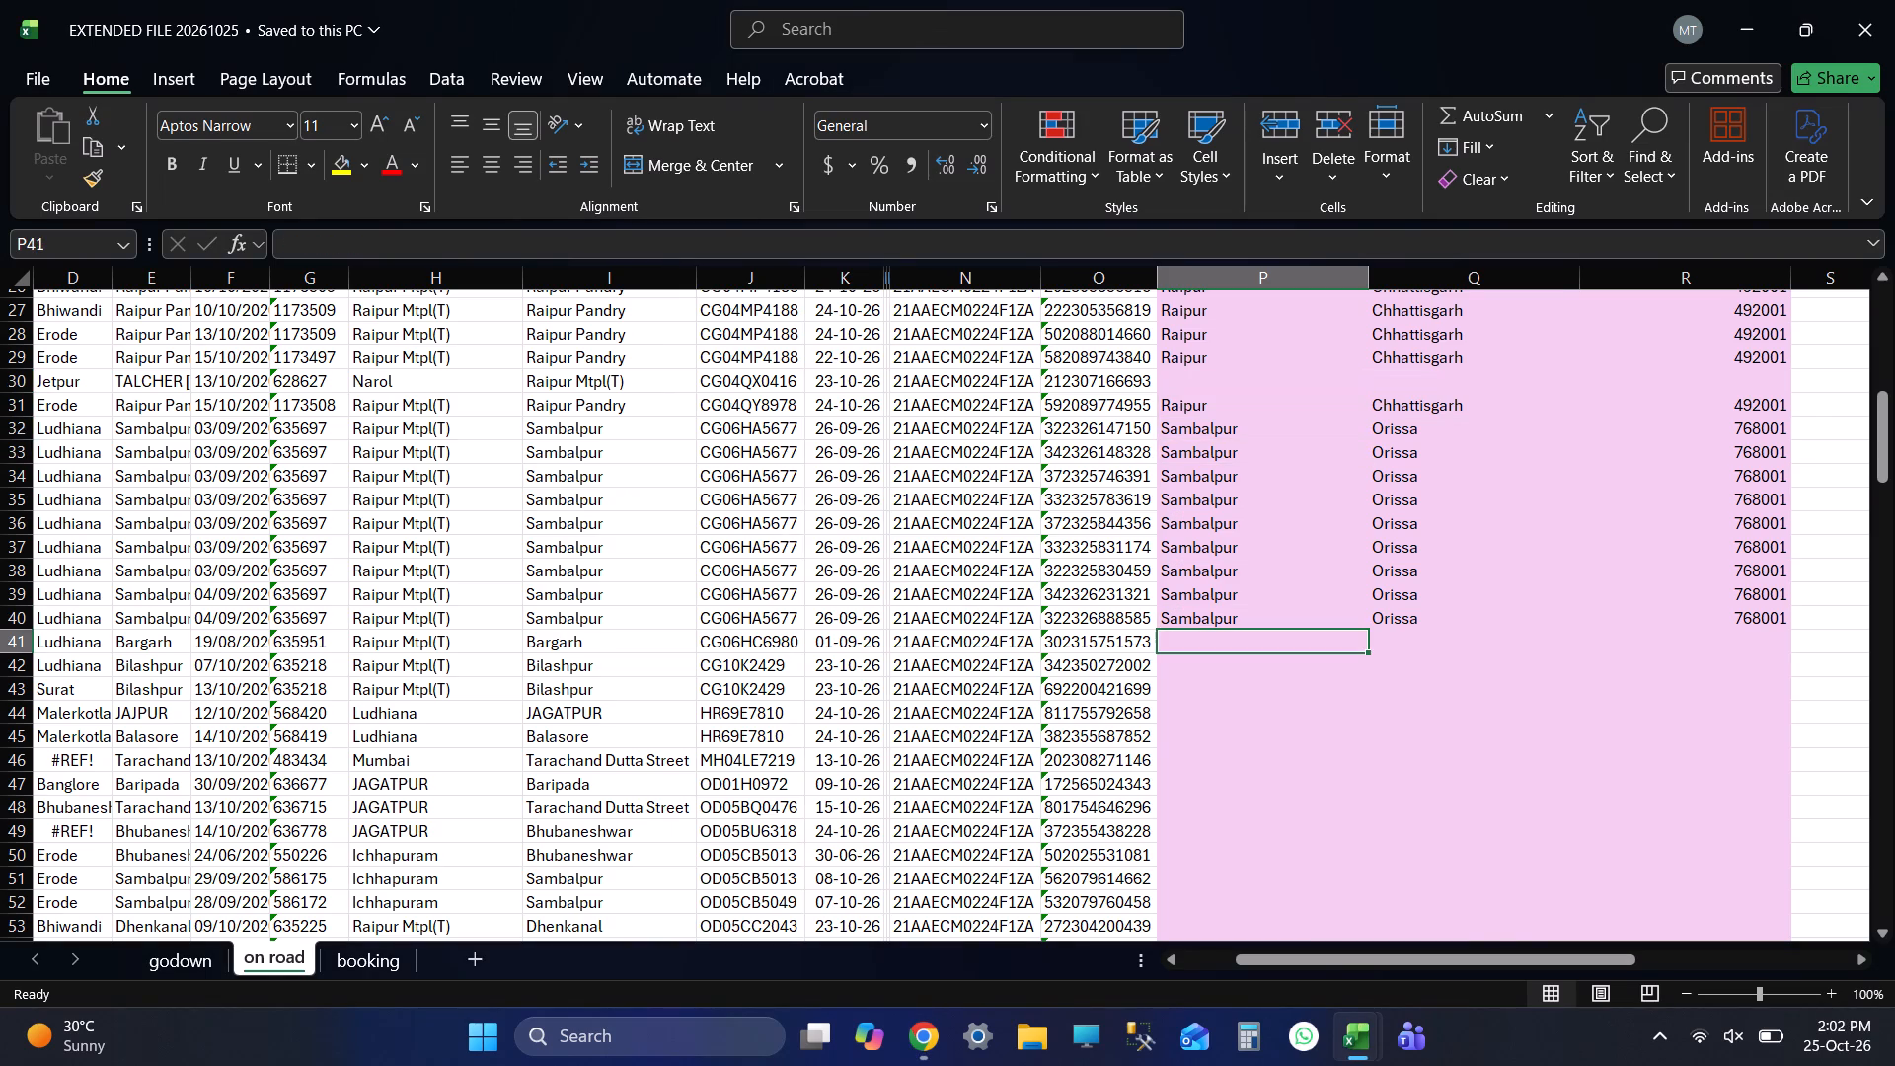
key("alt+Tab")
key("alt+Tab")
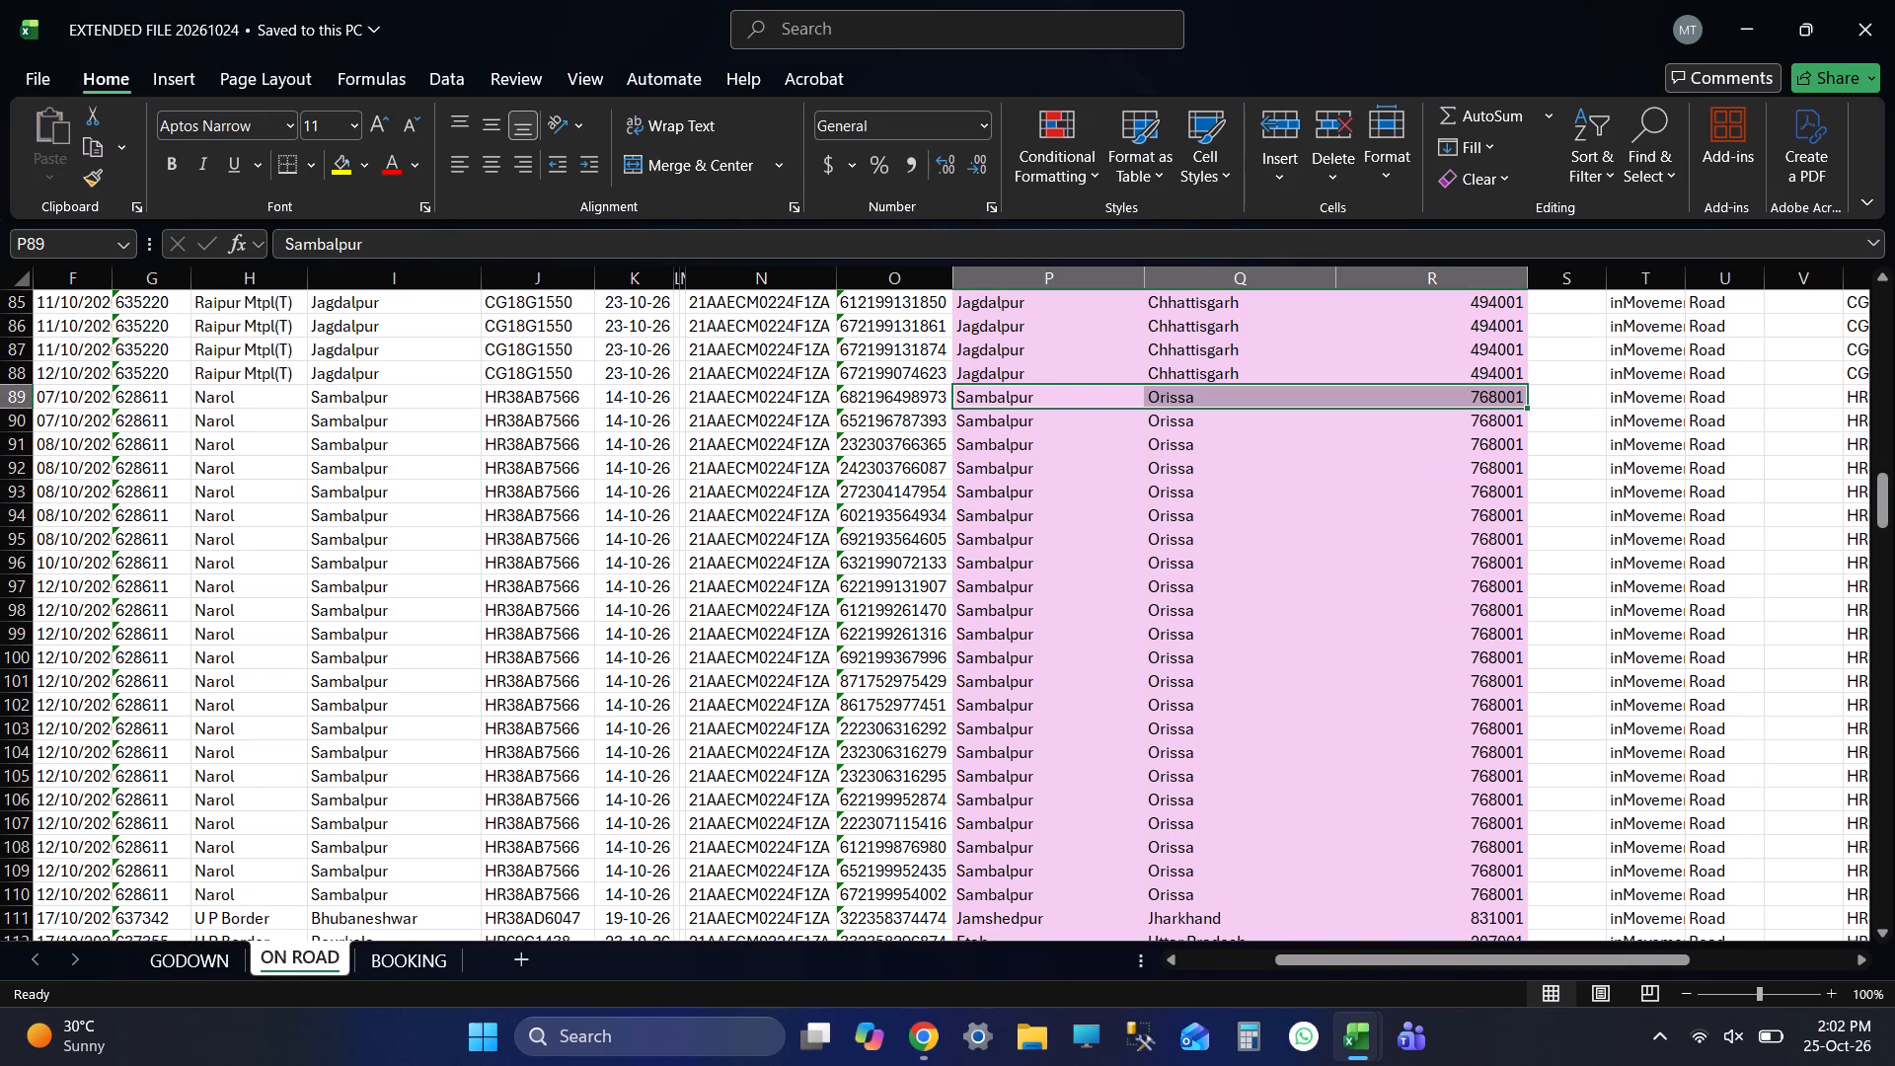
left_click(1039, 274)
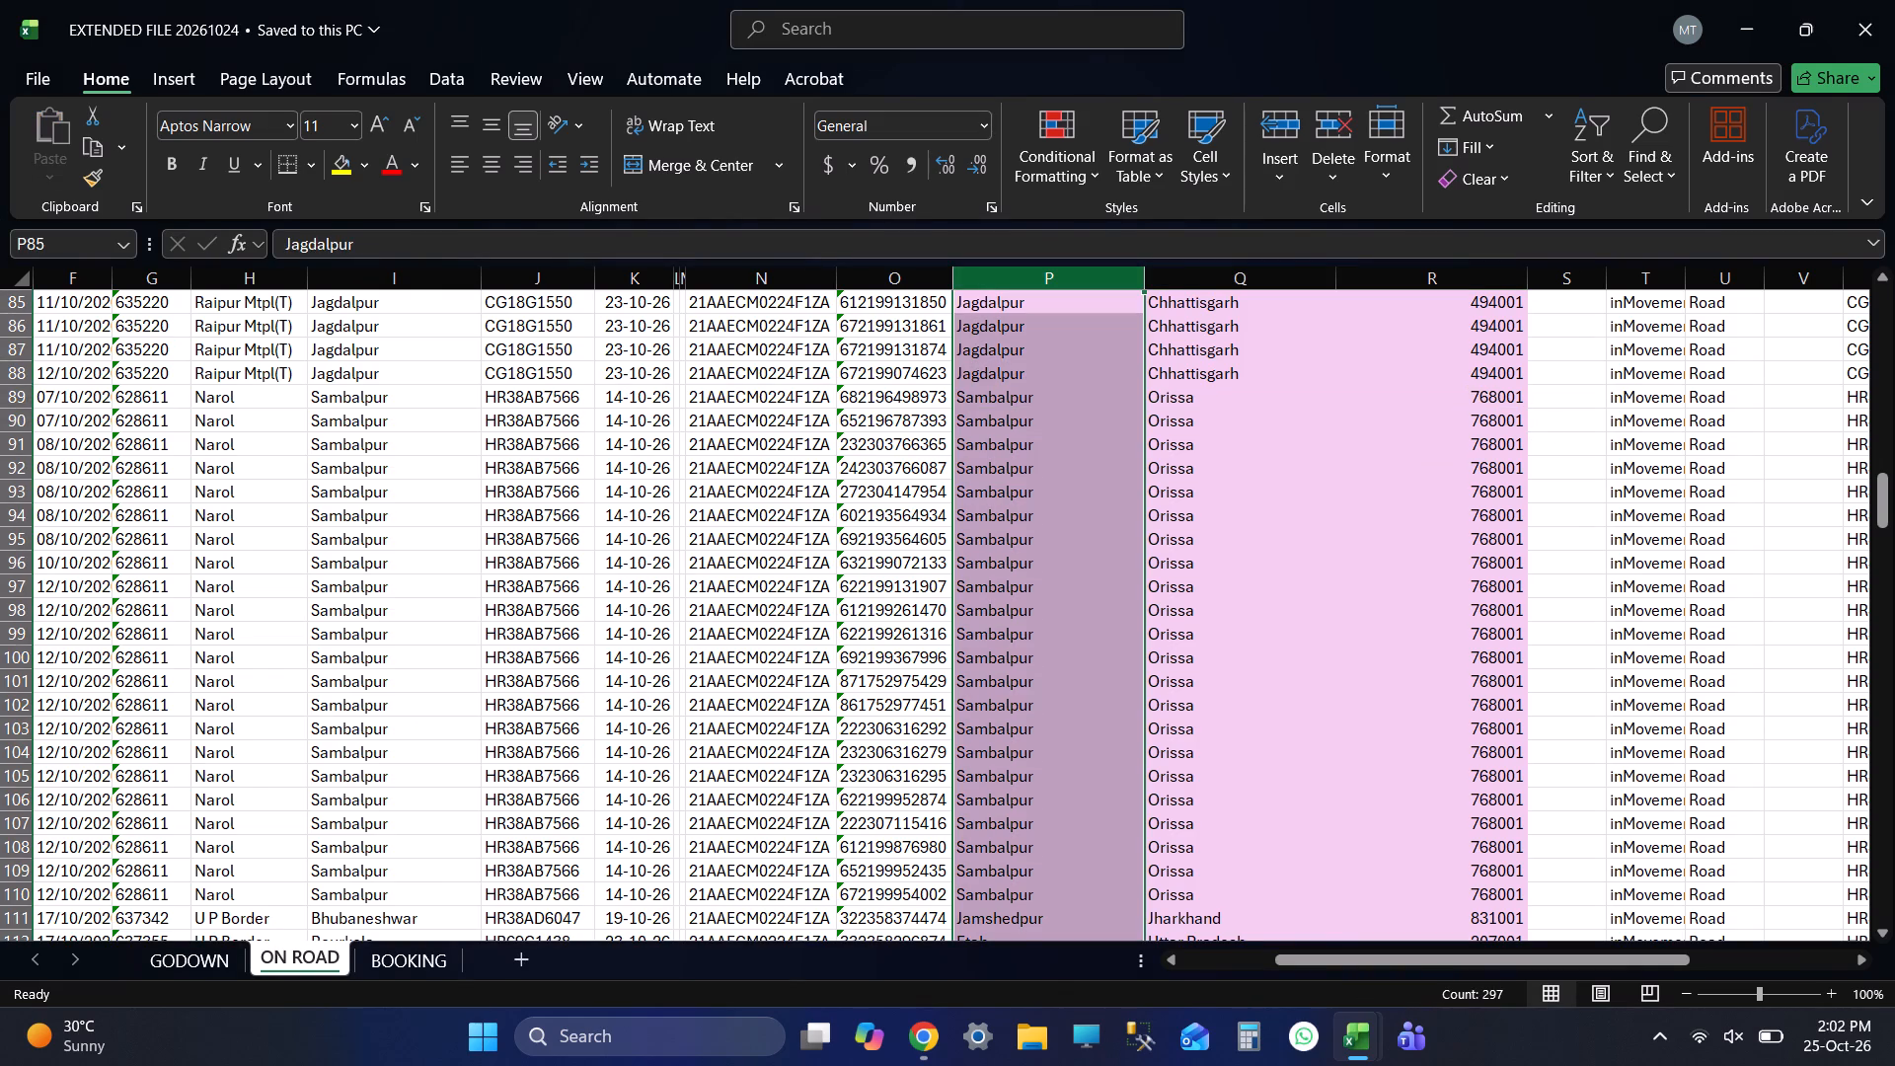
key("ctrl+f")
type("barg")
key("Return")
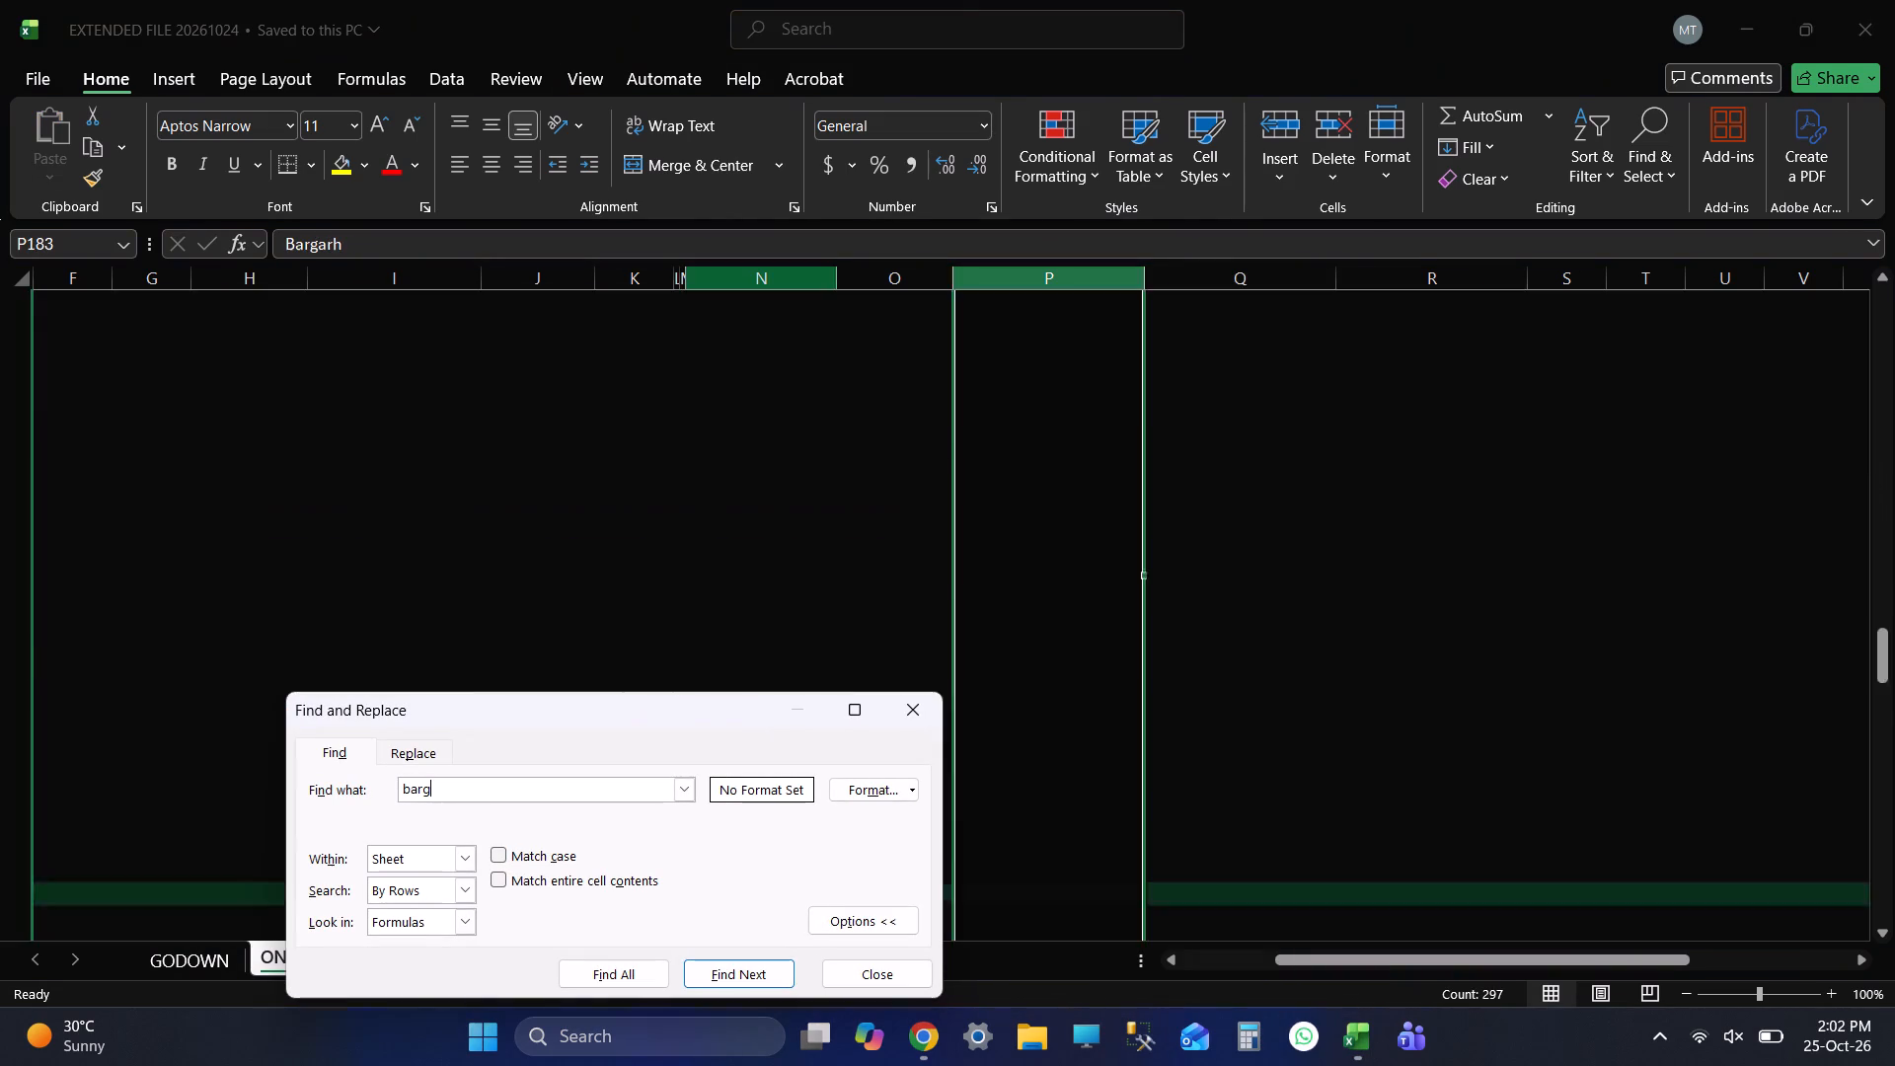
left_click(1001, 599)
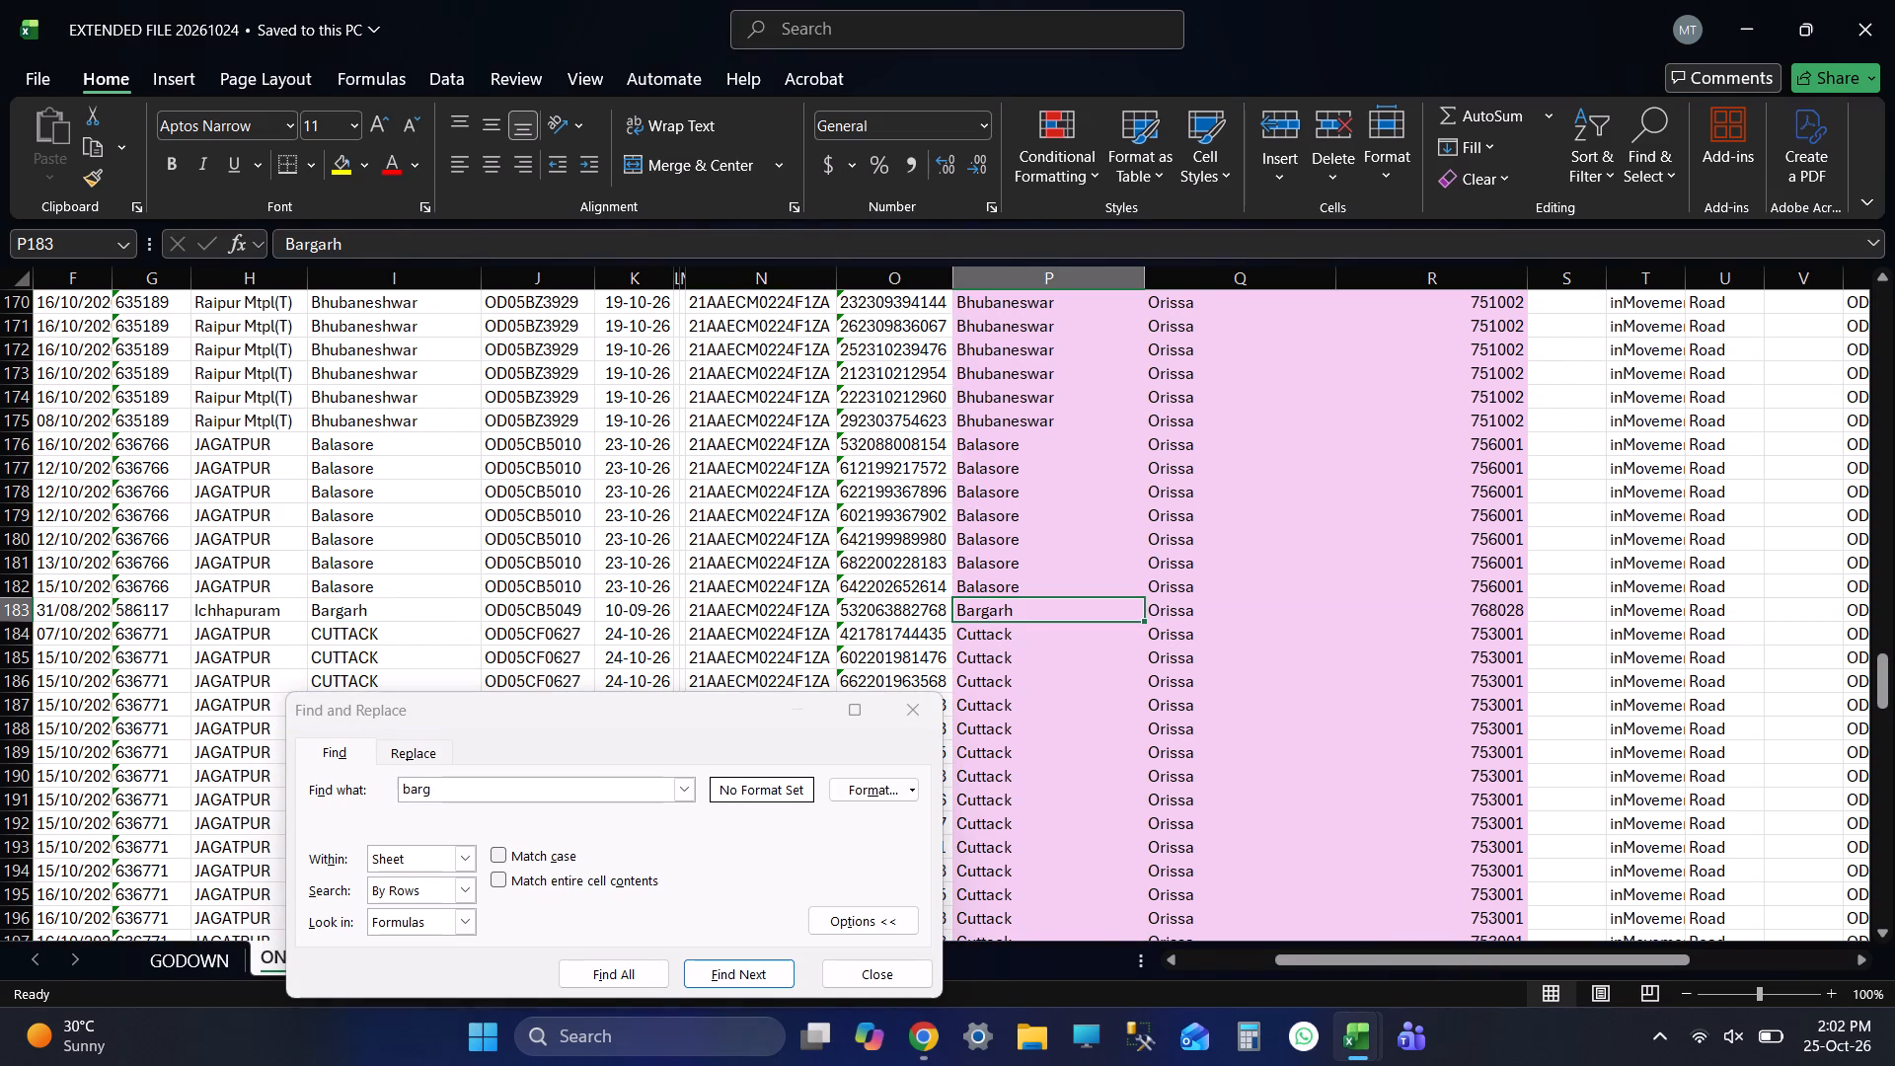
key("shift+Right")
key("shift+Right")
key("ctrl+c")
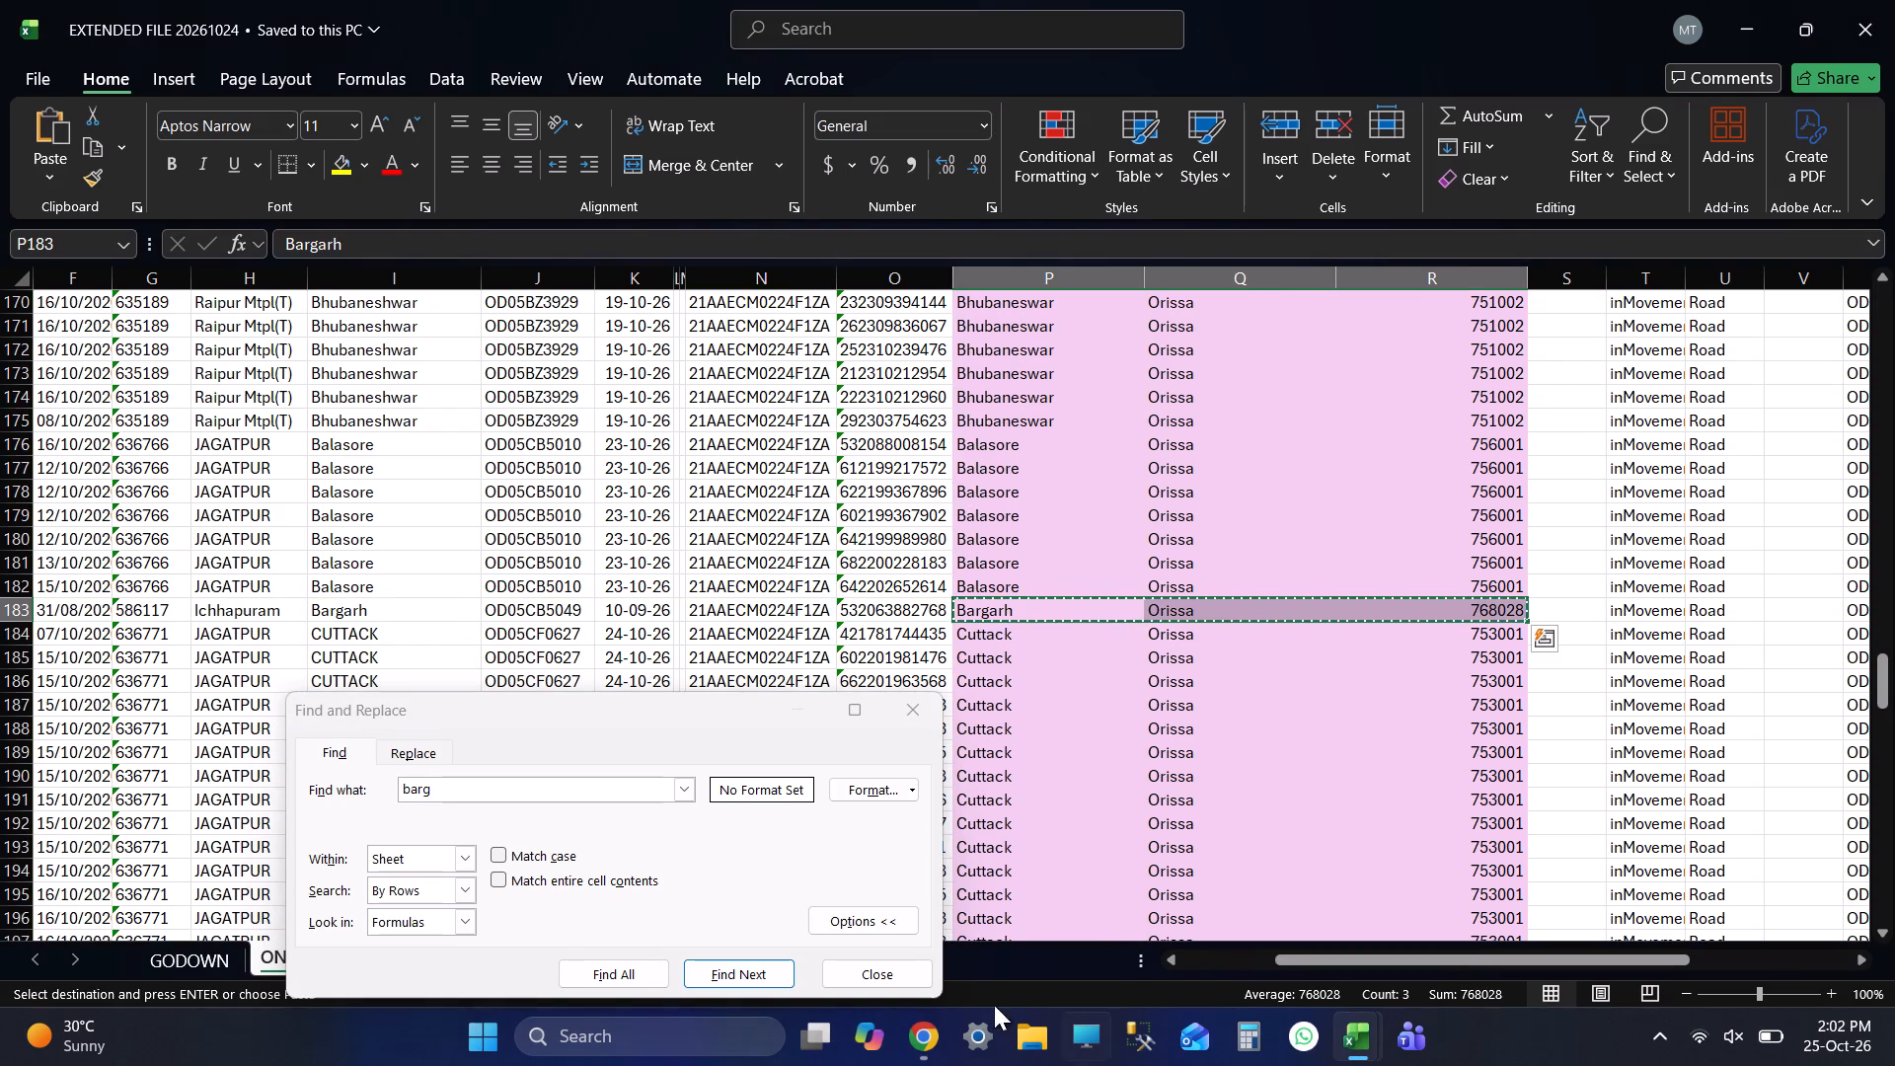
left_click(888, 987)
Paste Bargarh, Orissa, 768028 into P41:R41 of the 20261025 on road sheet and save the workbook.
key("alt+Tab")
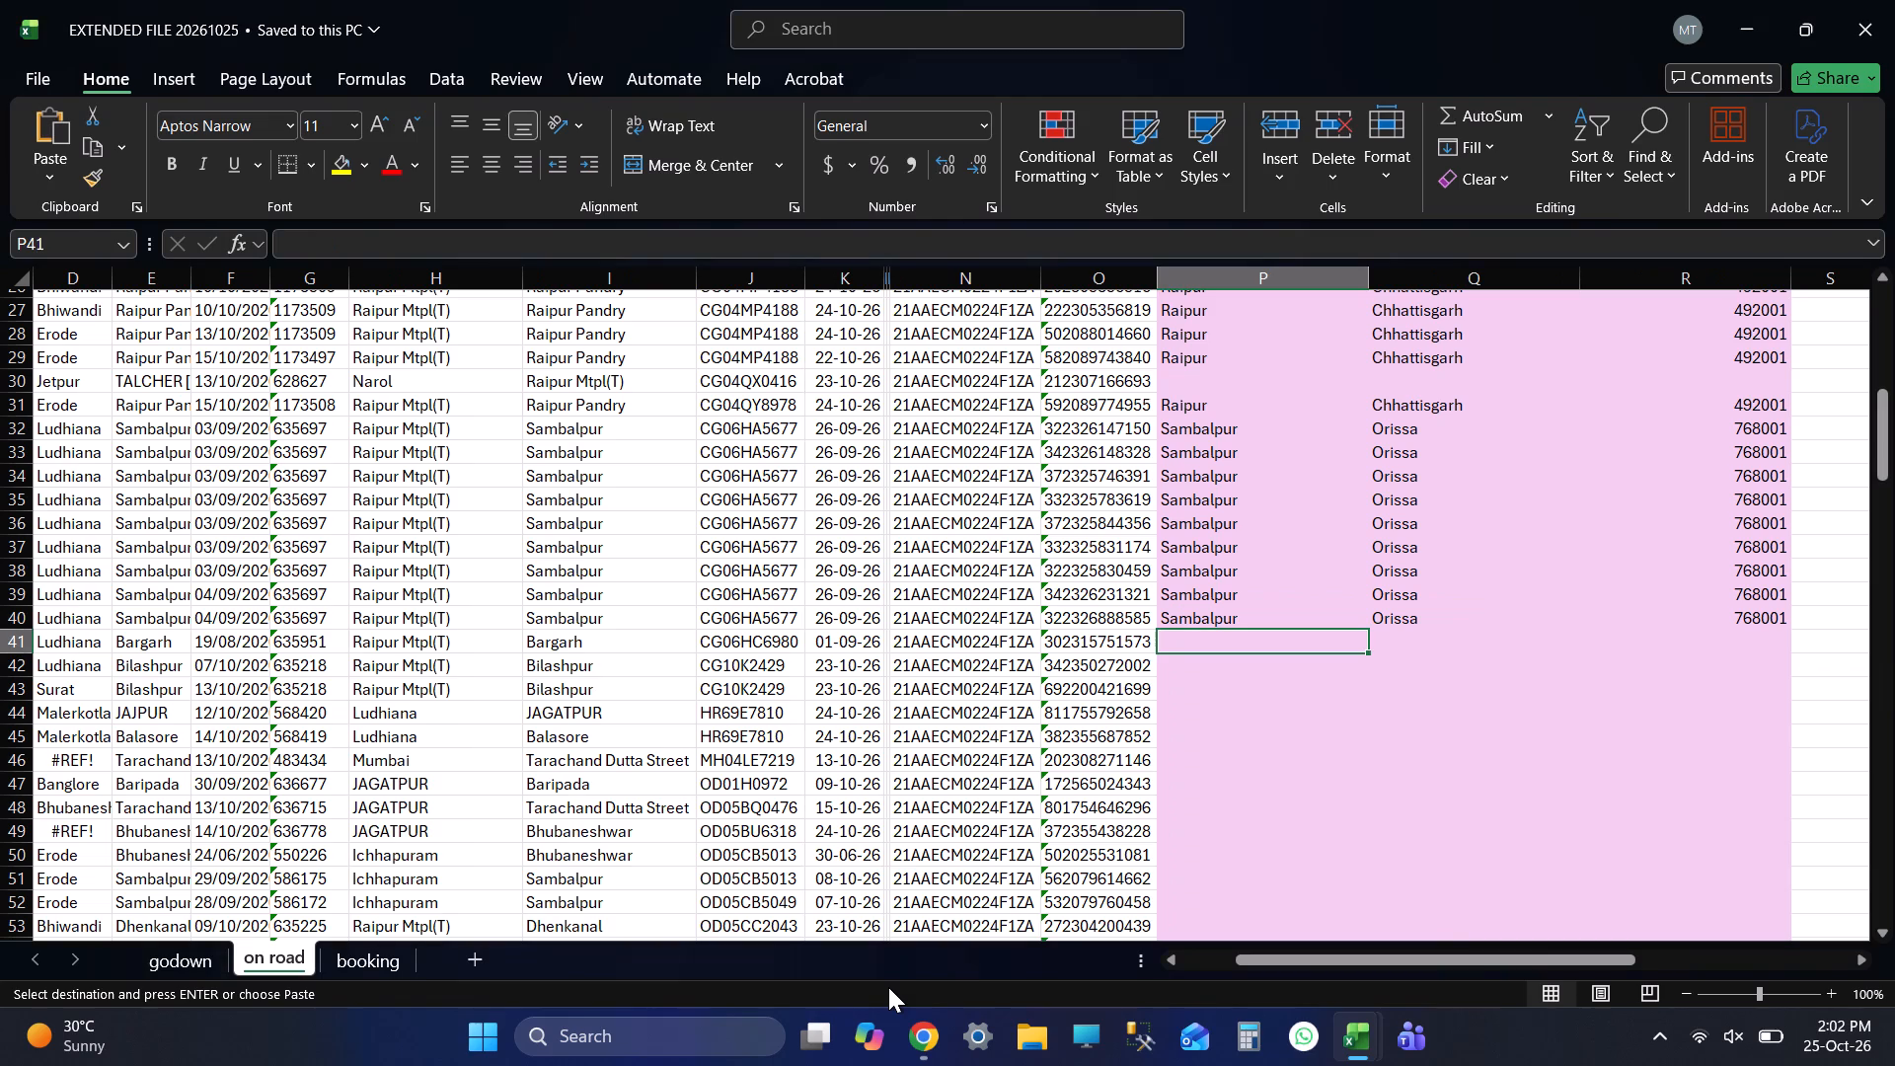
key("ctrl+v")
key("Down")
key("ctrl+s")
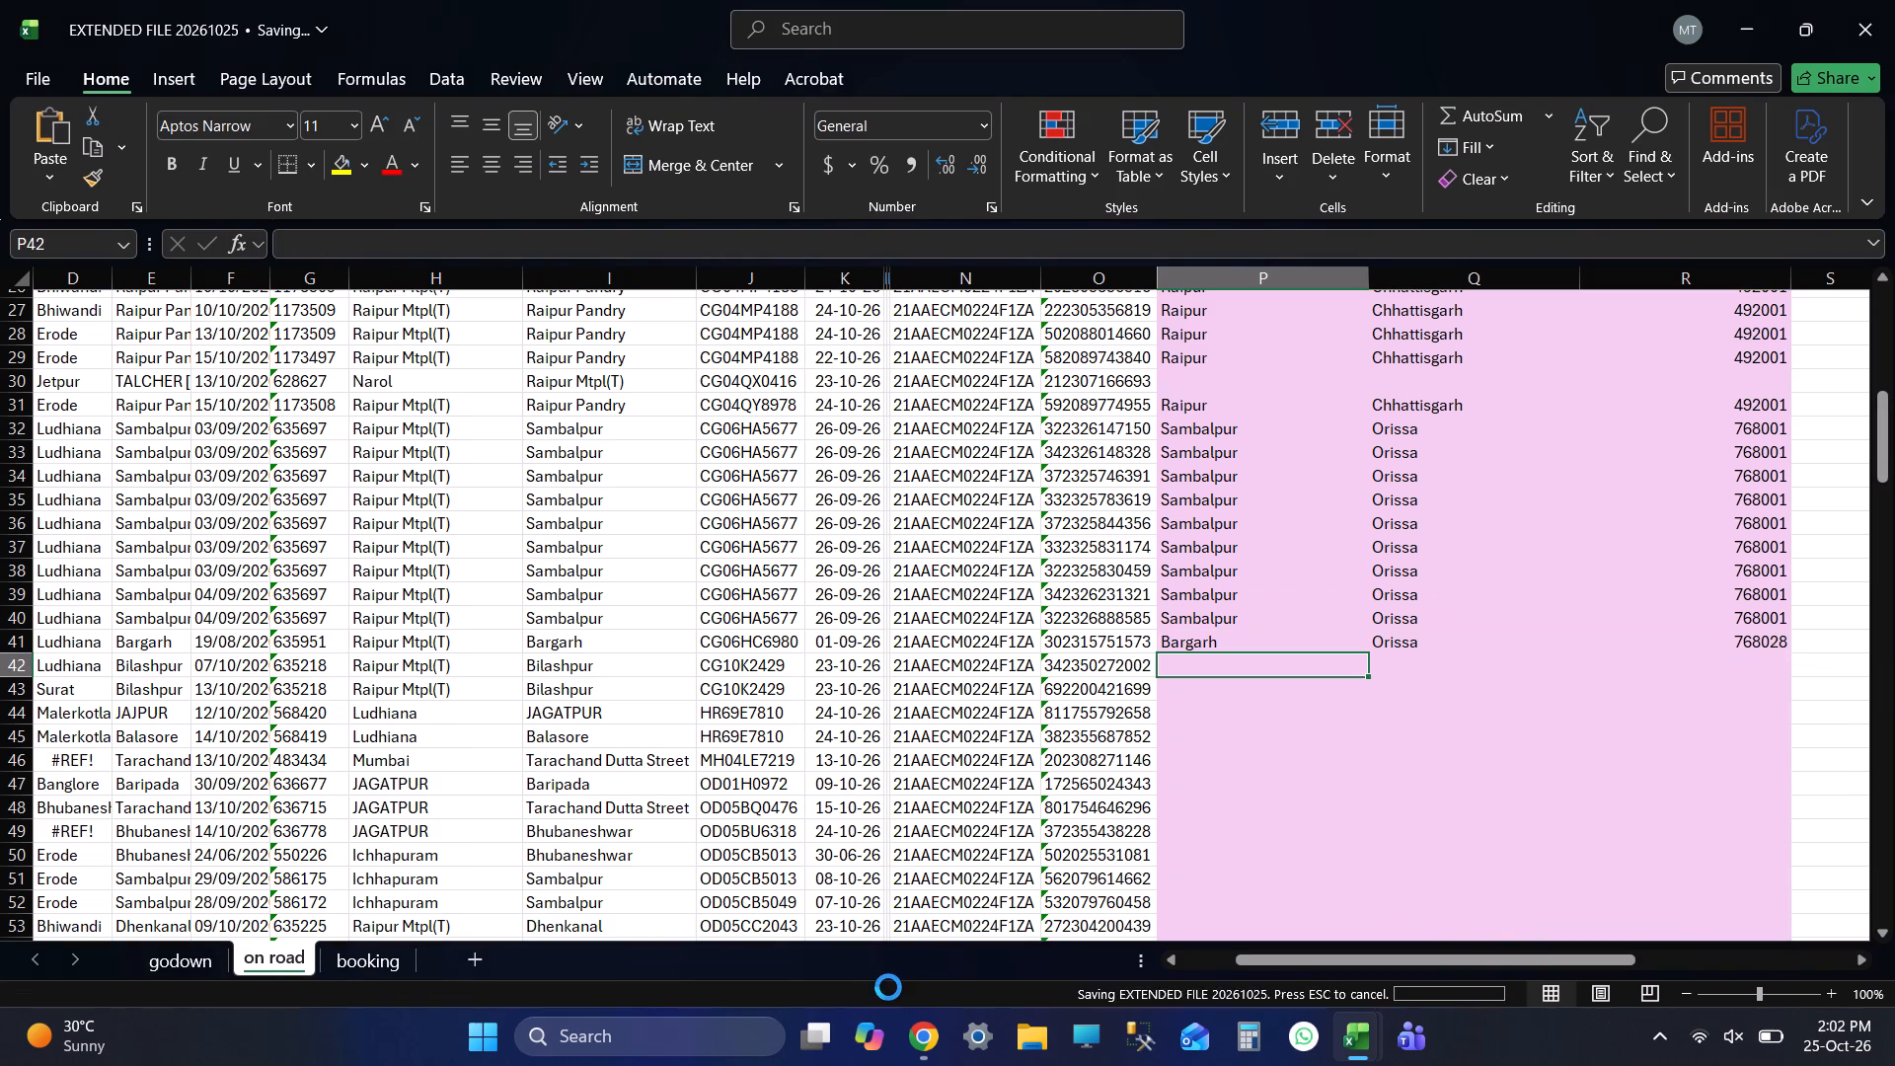
Find "bila" in column P of the 20261024 ON ROAD sheet and copy the bilashpur, Chhattisgarh, 495001 entry for the Bilashpur rows.
key("Left")
key("Left")
key("Left")
key("Right")
key("Right")
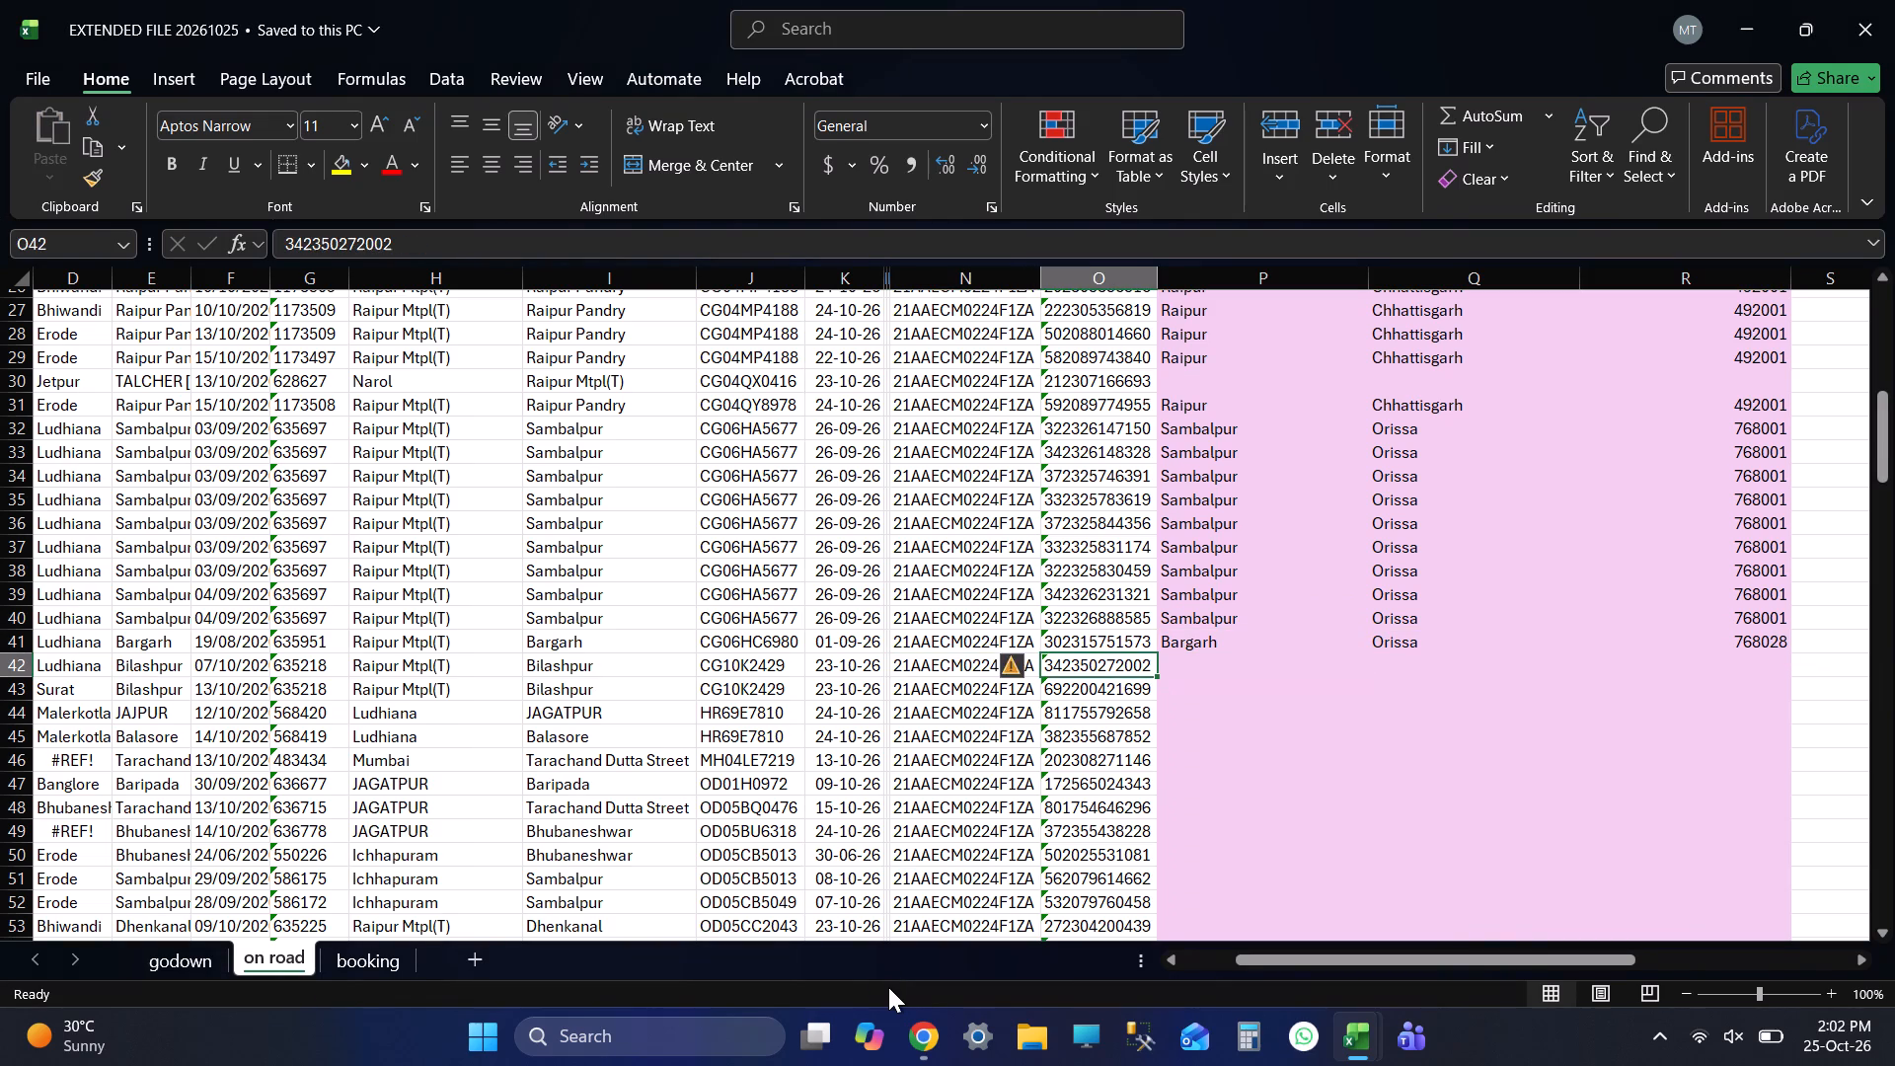
key("Right")
key("alt+Tab")
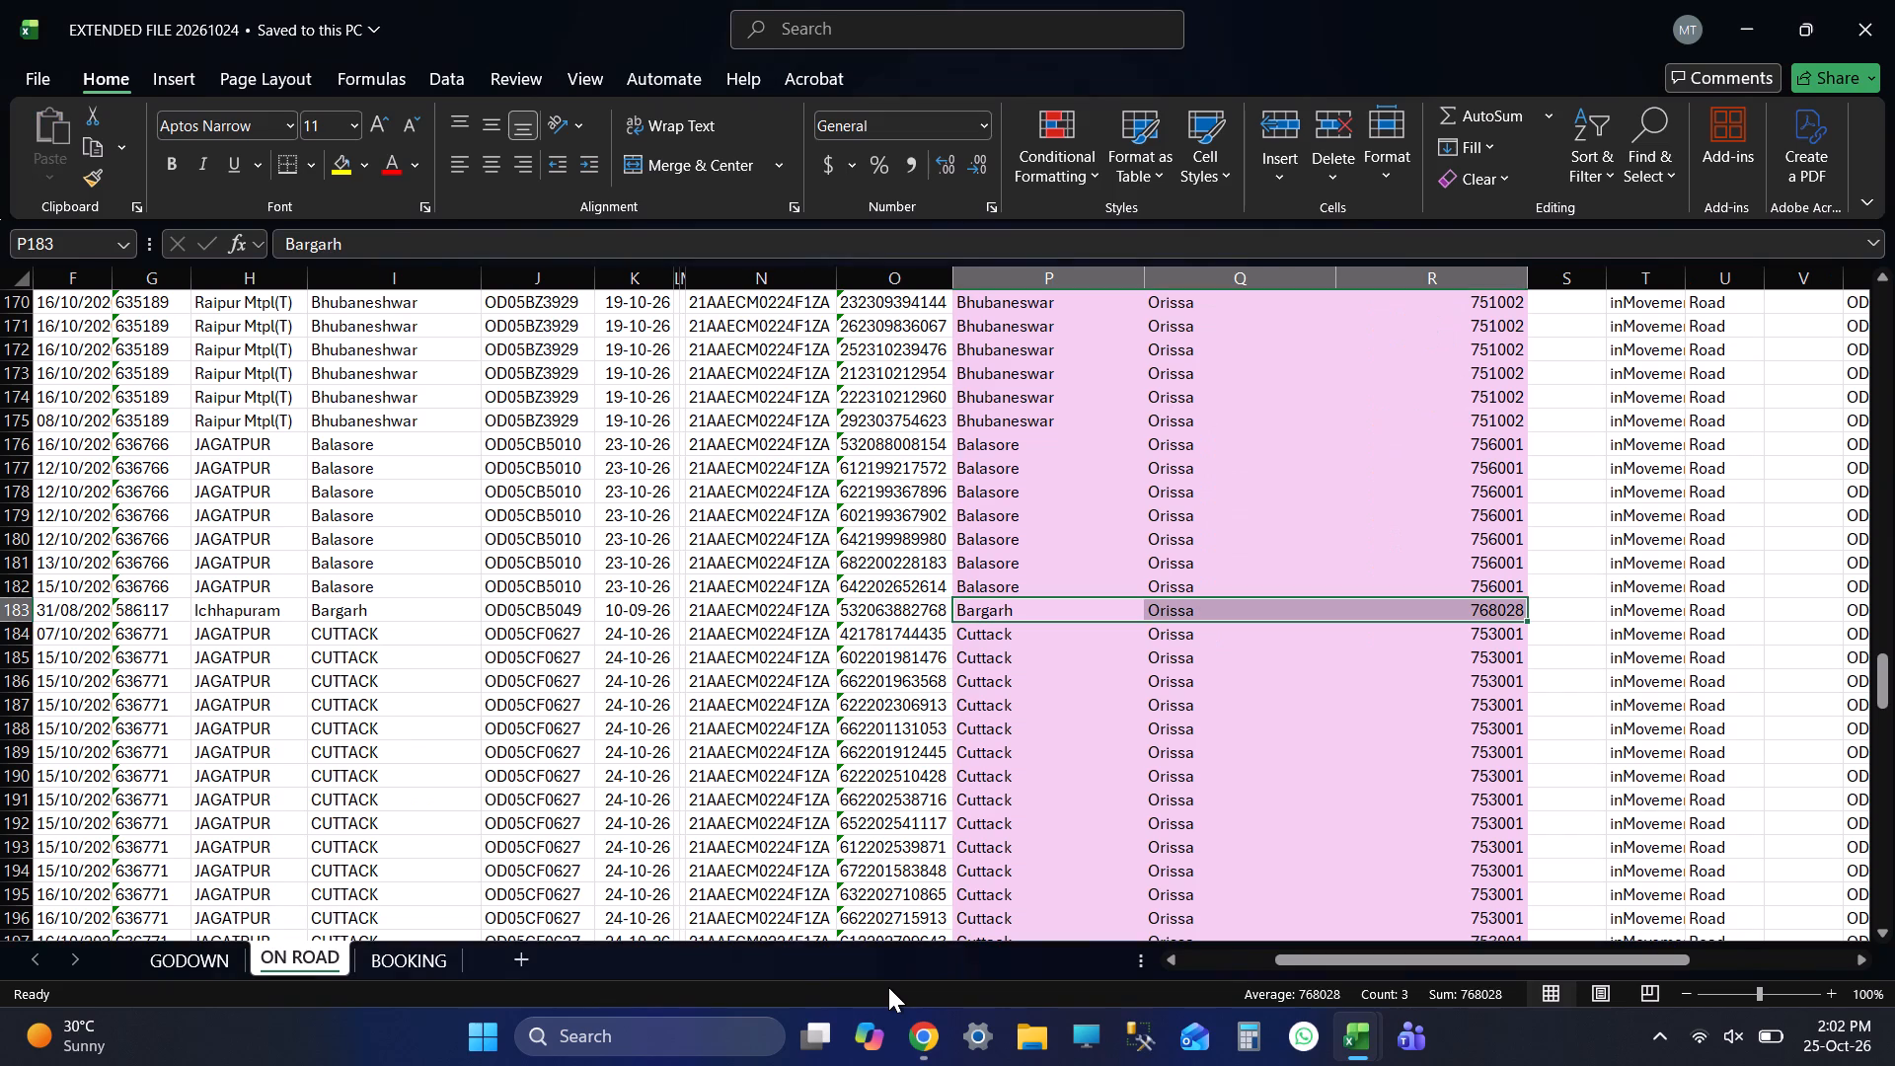
left_click(1077, 281)
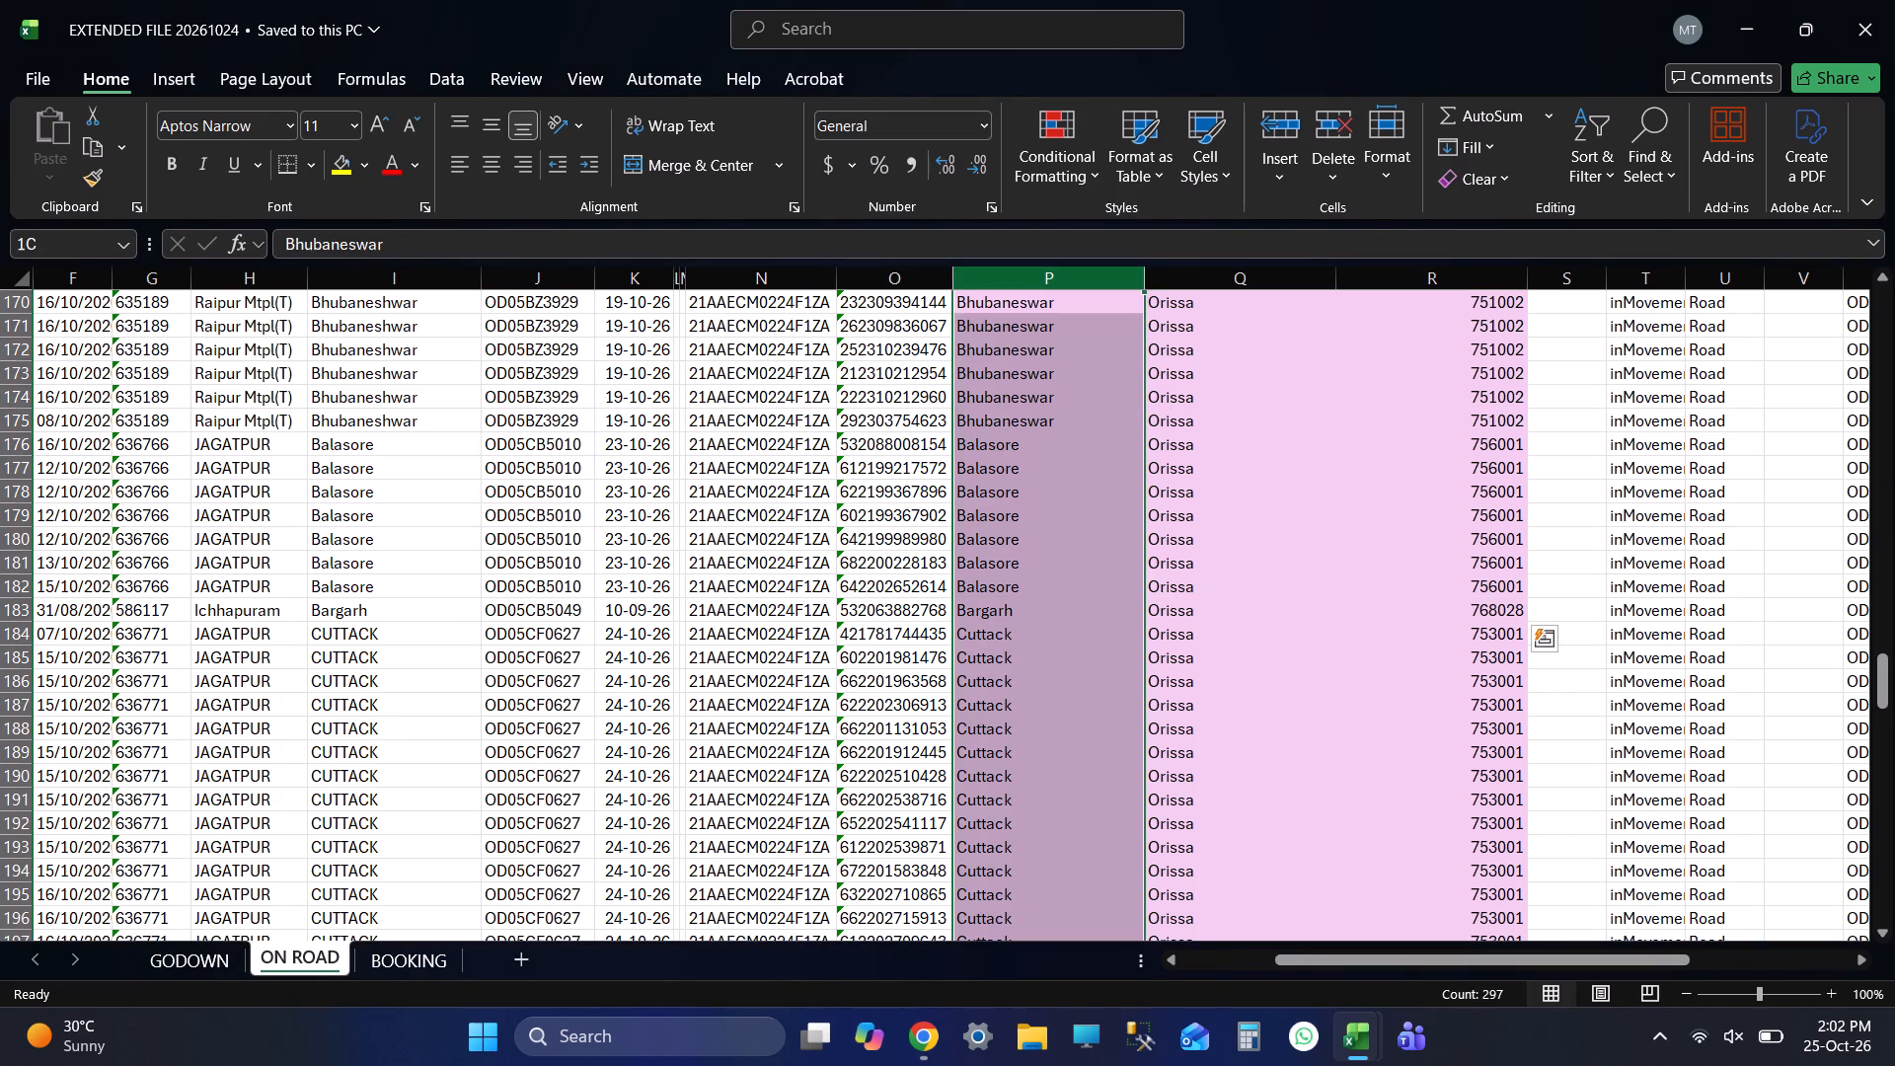
key("ctrl+f")
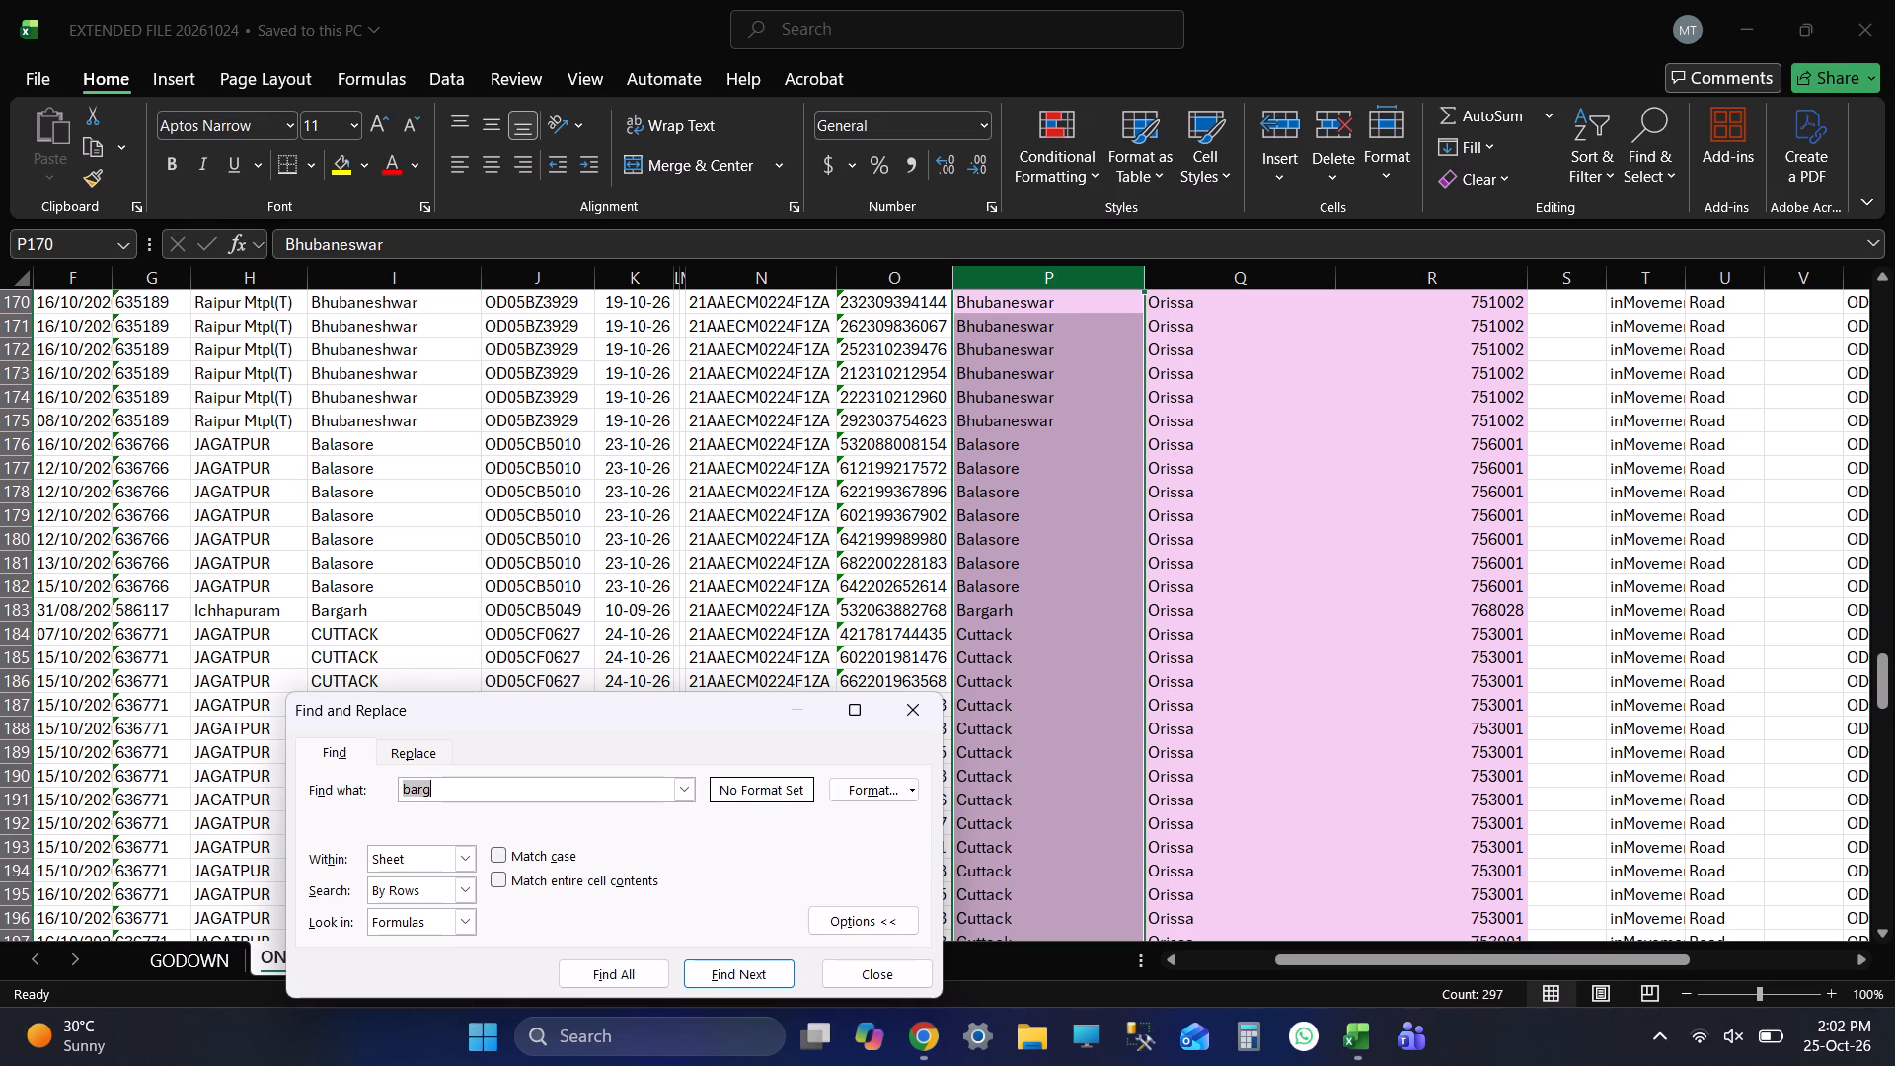
type("bila")
key("Return")
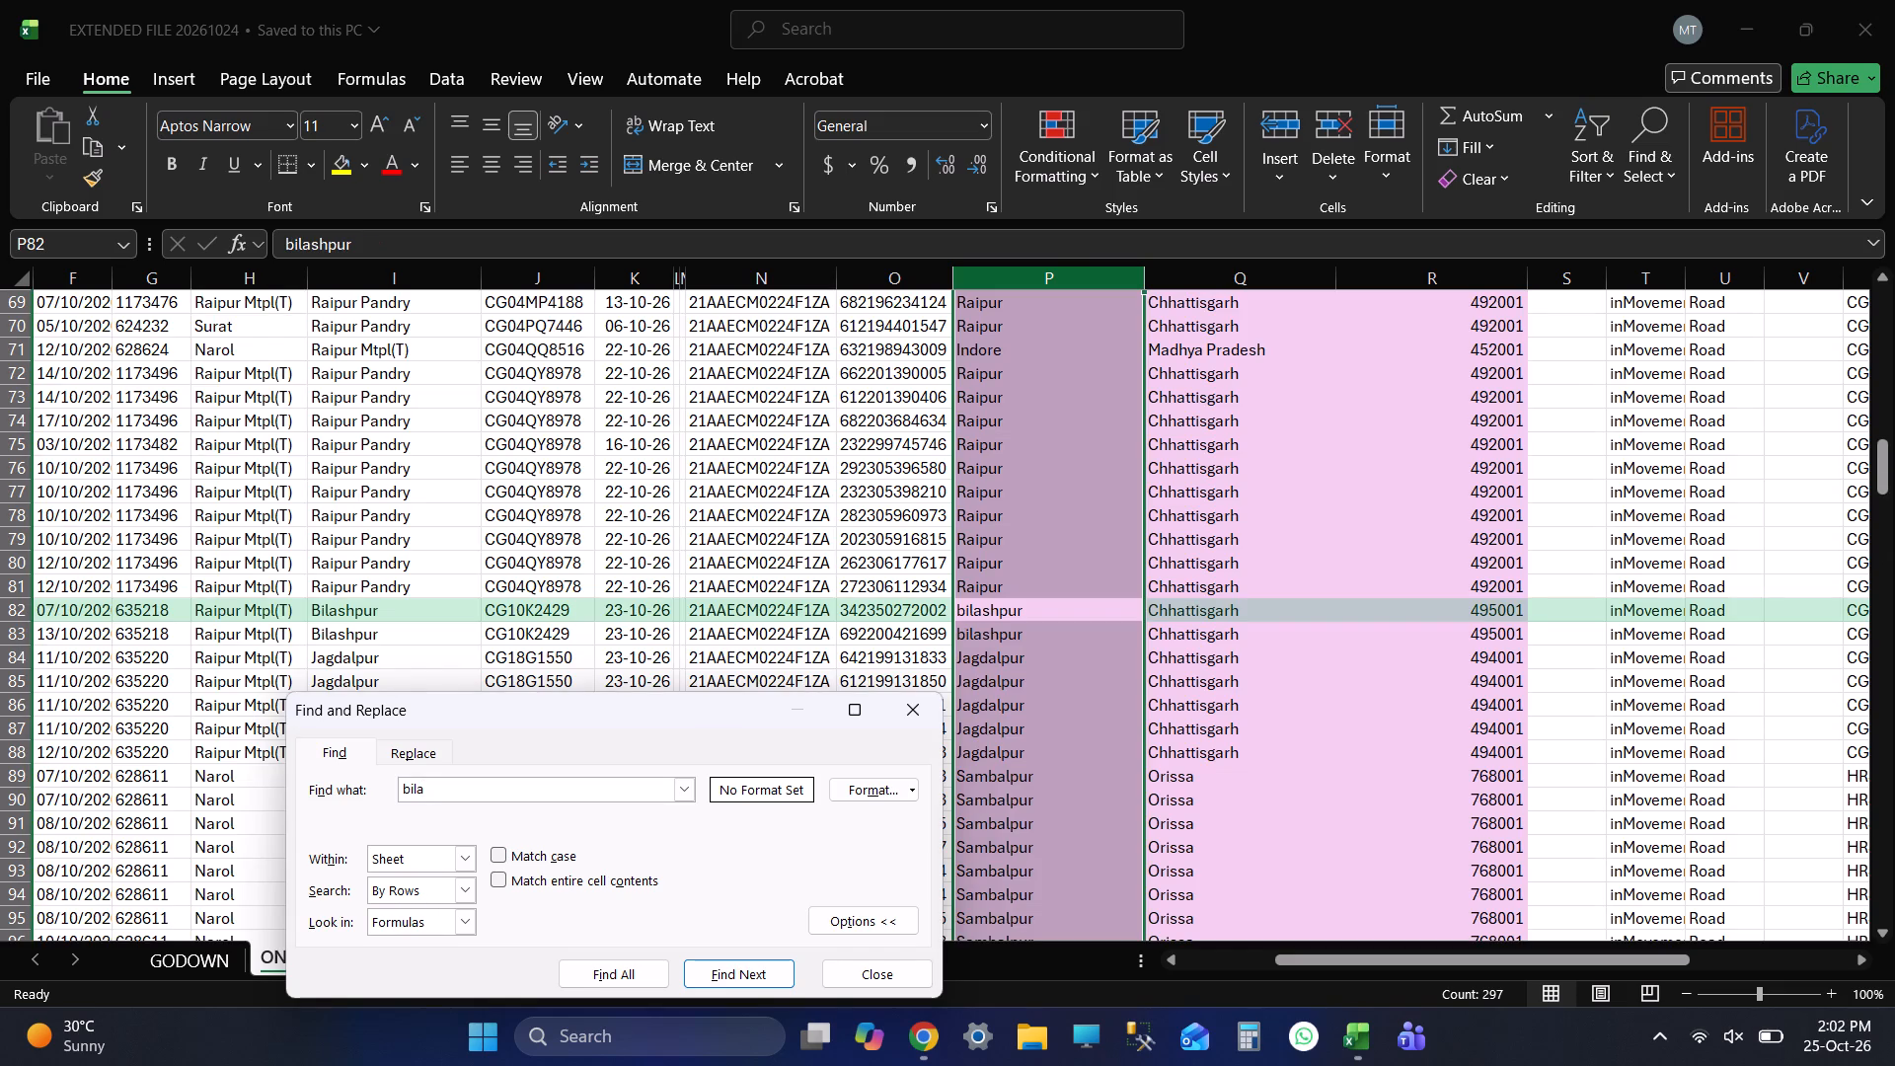
left_click(1031, 606)
key("shift+Right")
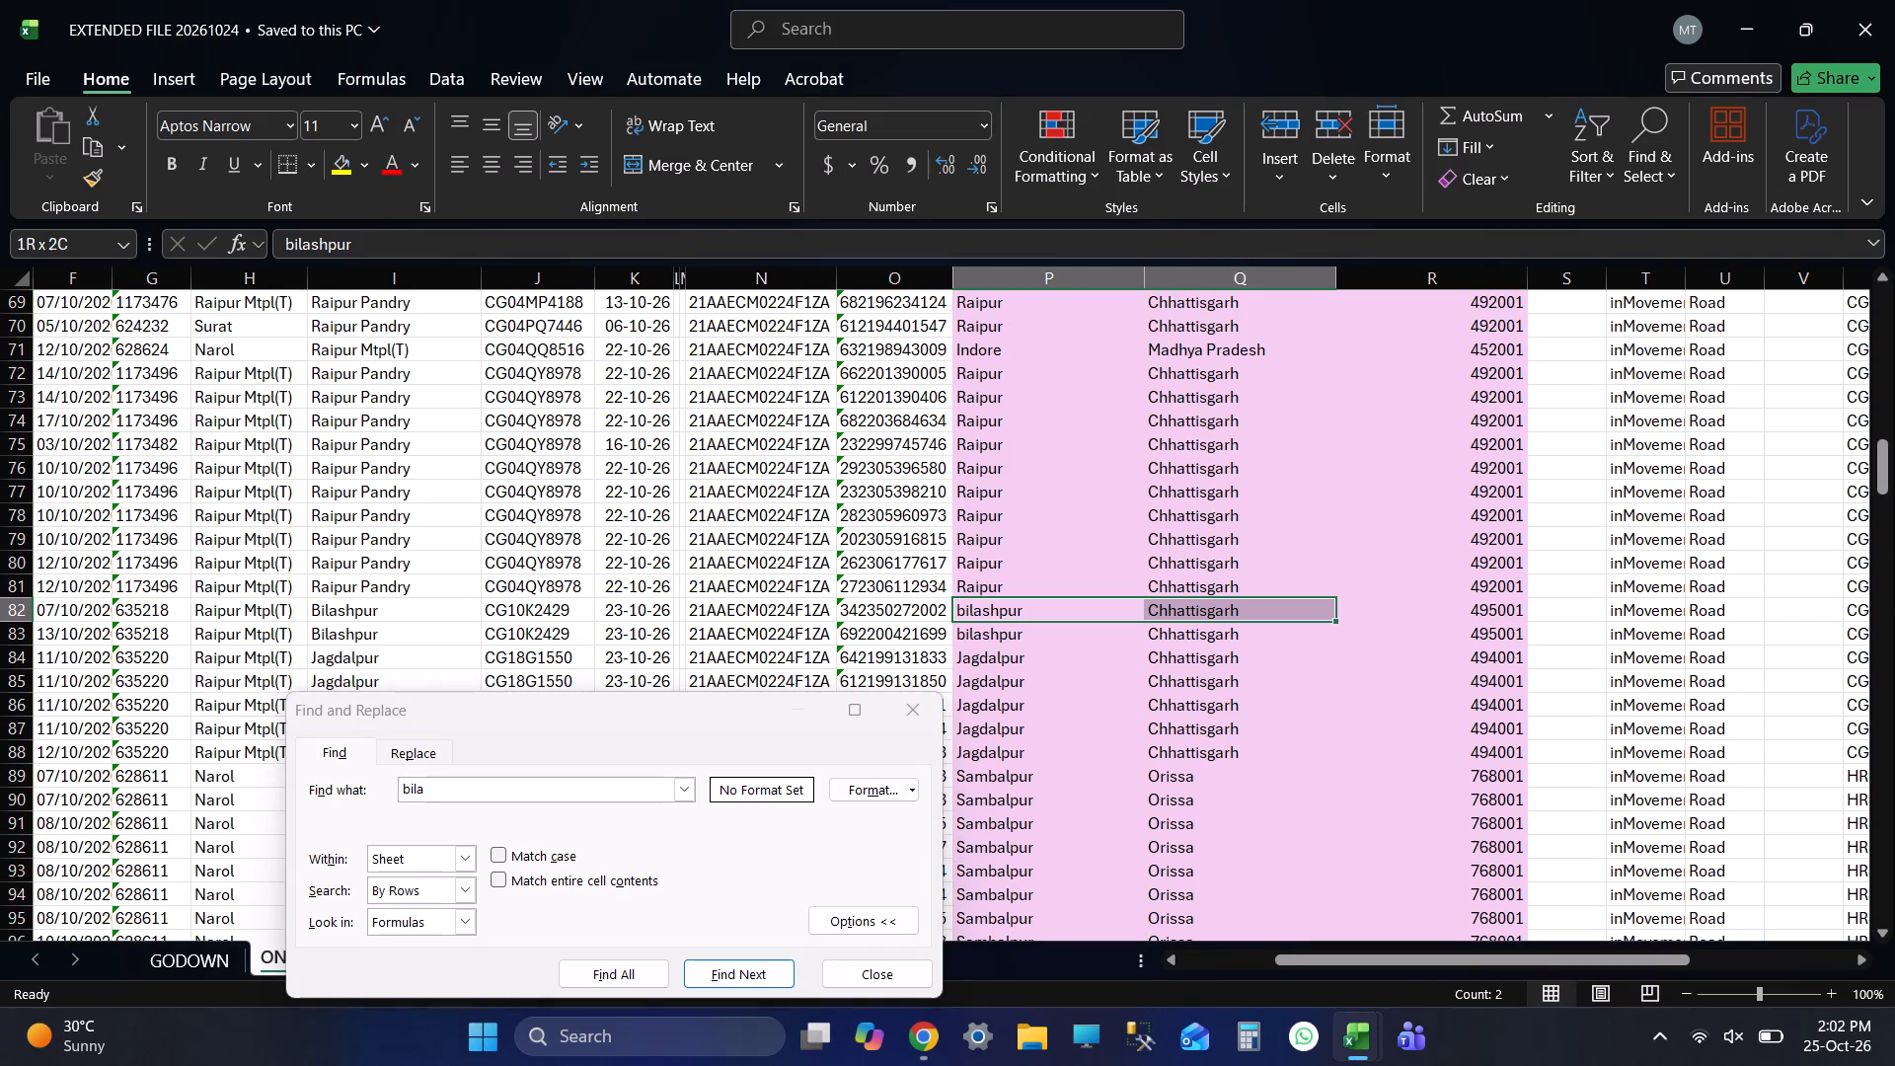
key("shift+Right")
key("ctrl+c")
left_click(872, 965)
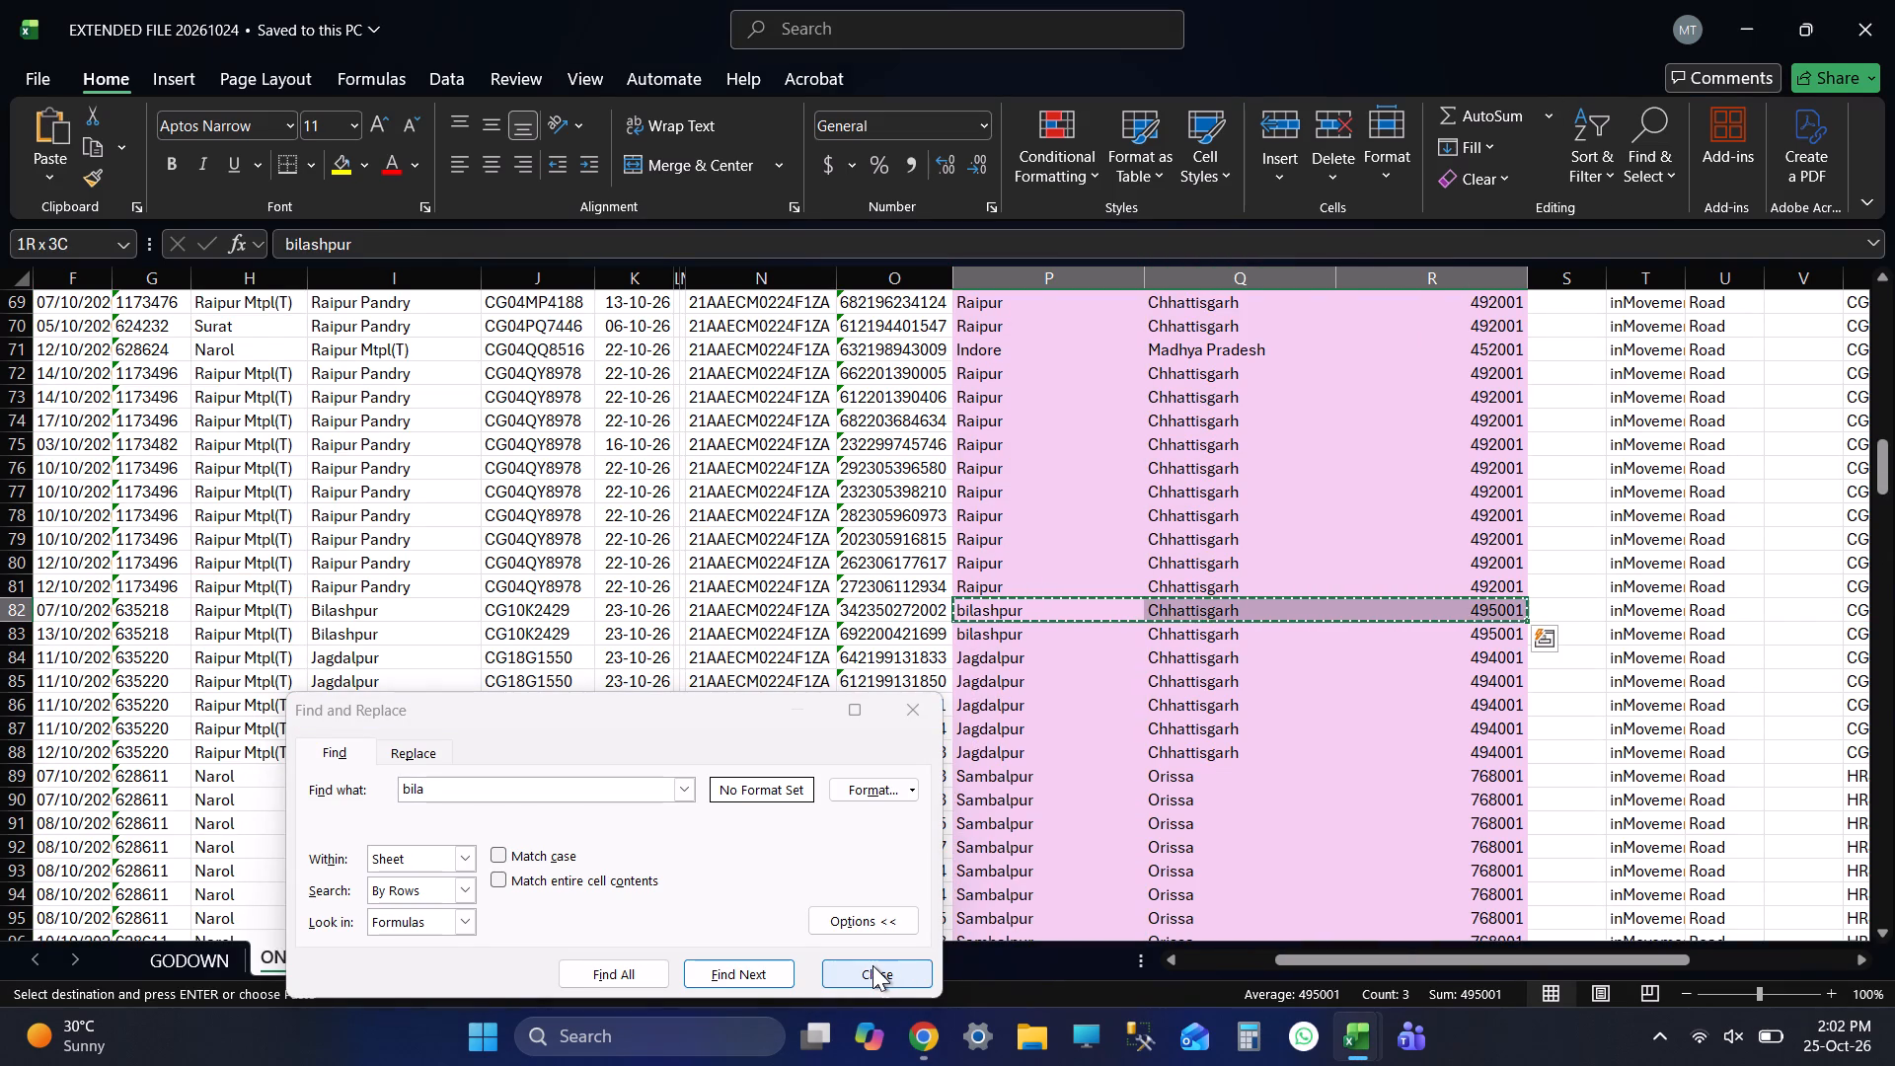
Paste bilashpur, Chhattisgarh, 495001 into P42:R43 of the 20261025 on road sheet and save the workbook.
key("alt+Tab")
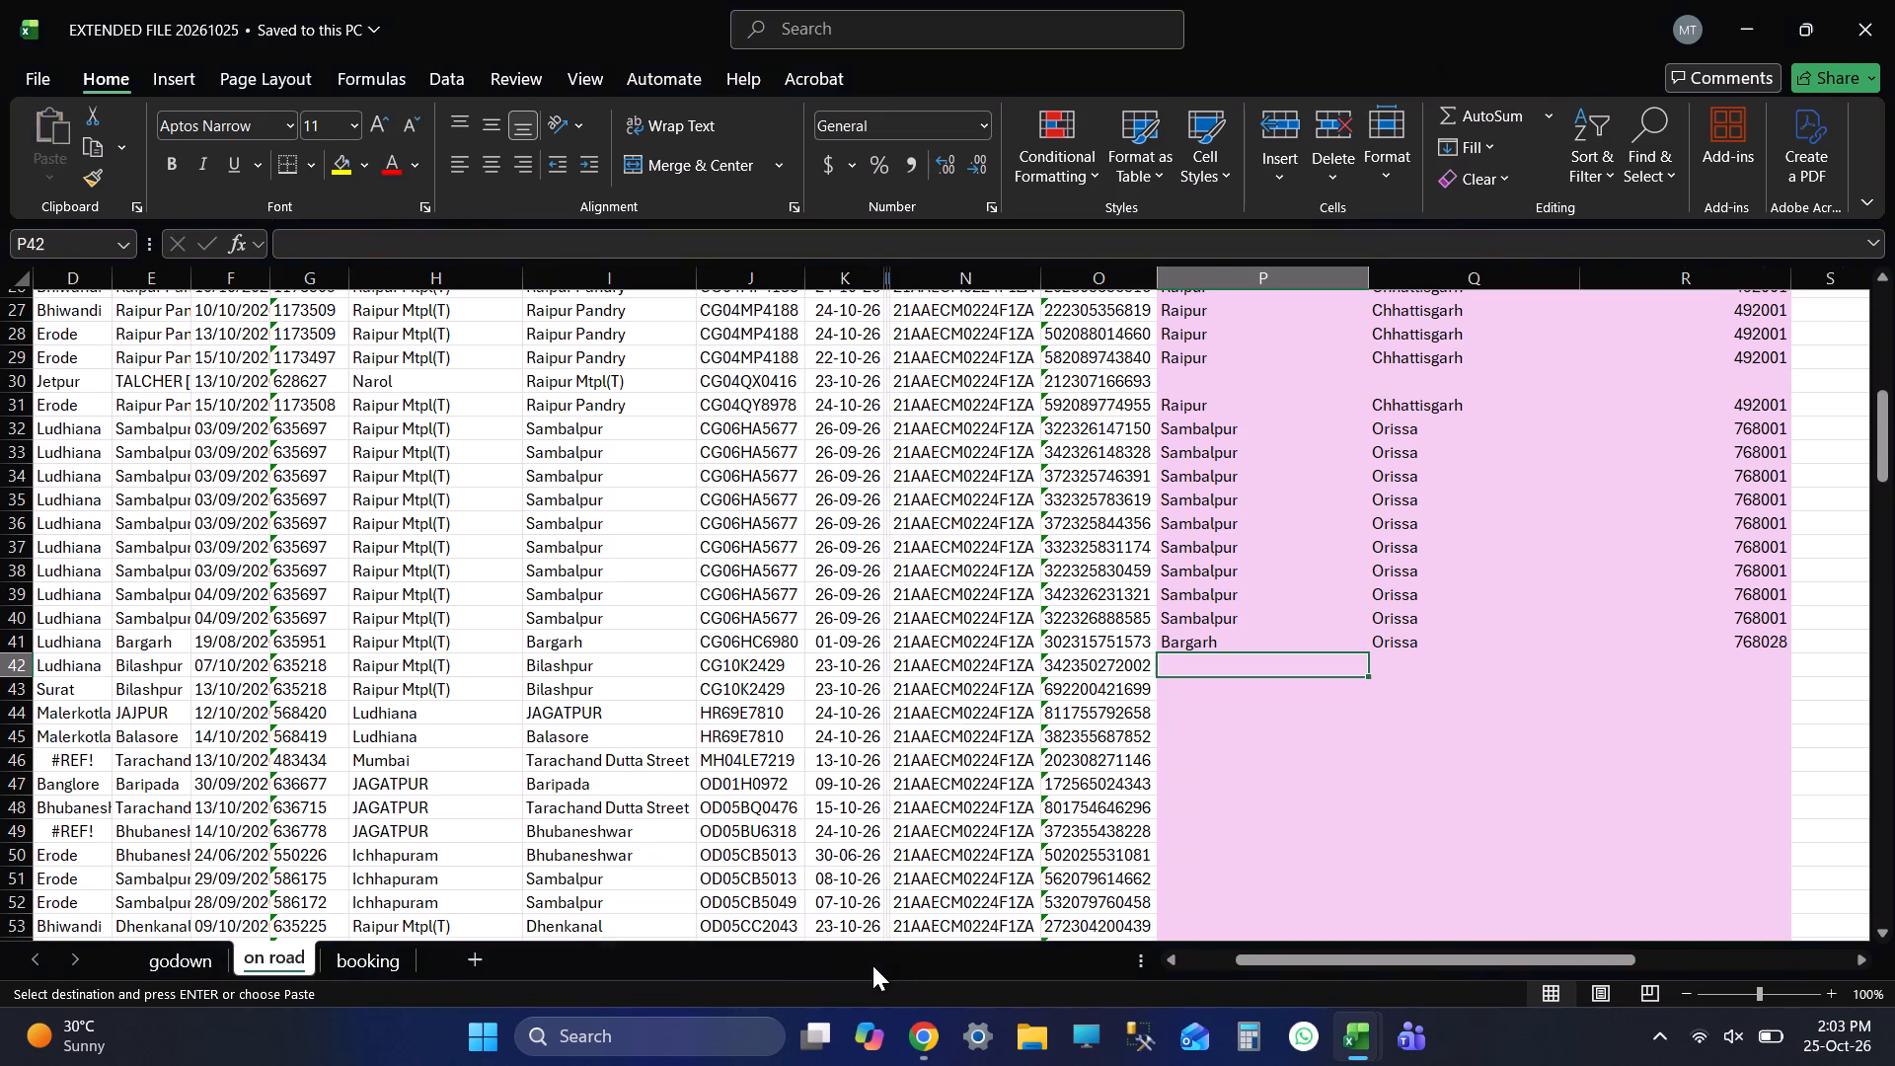
key("shift+Down")
key("shift+Down")
key("shift+Up")
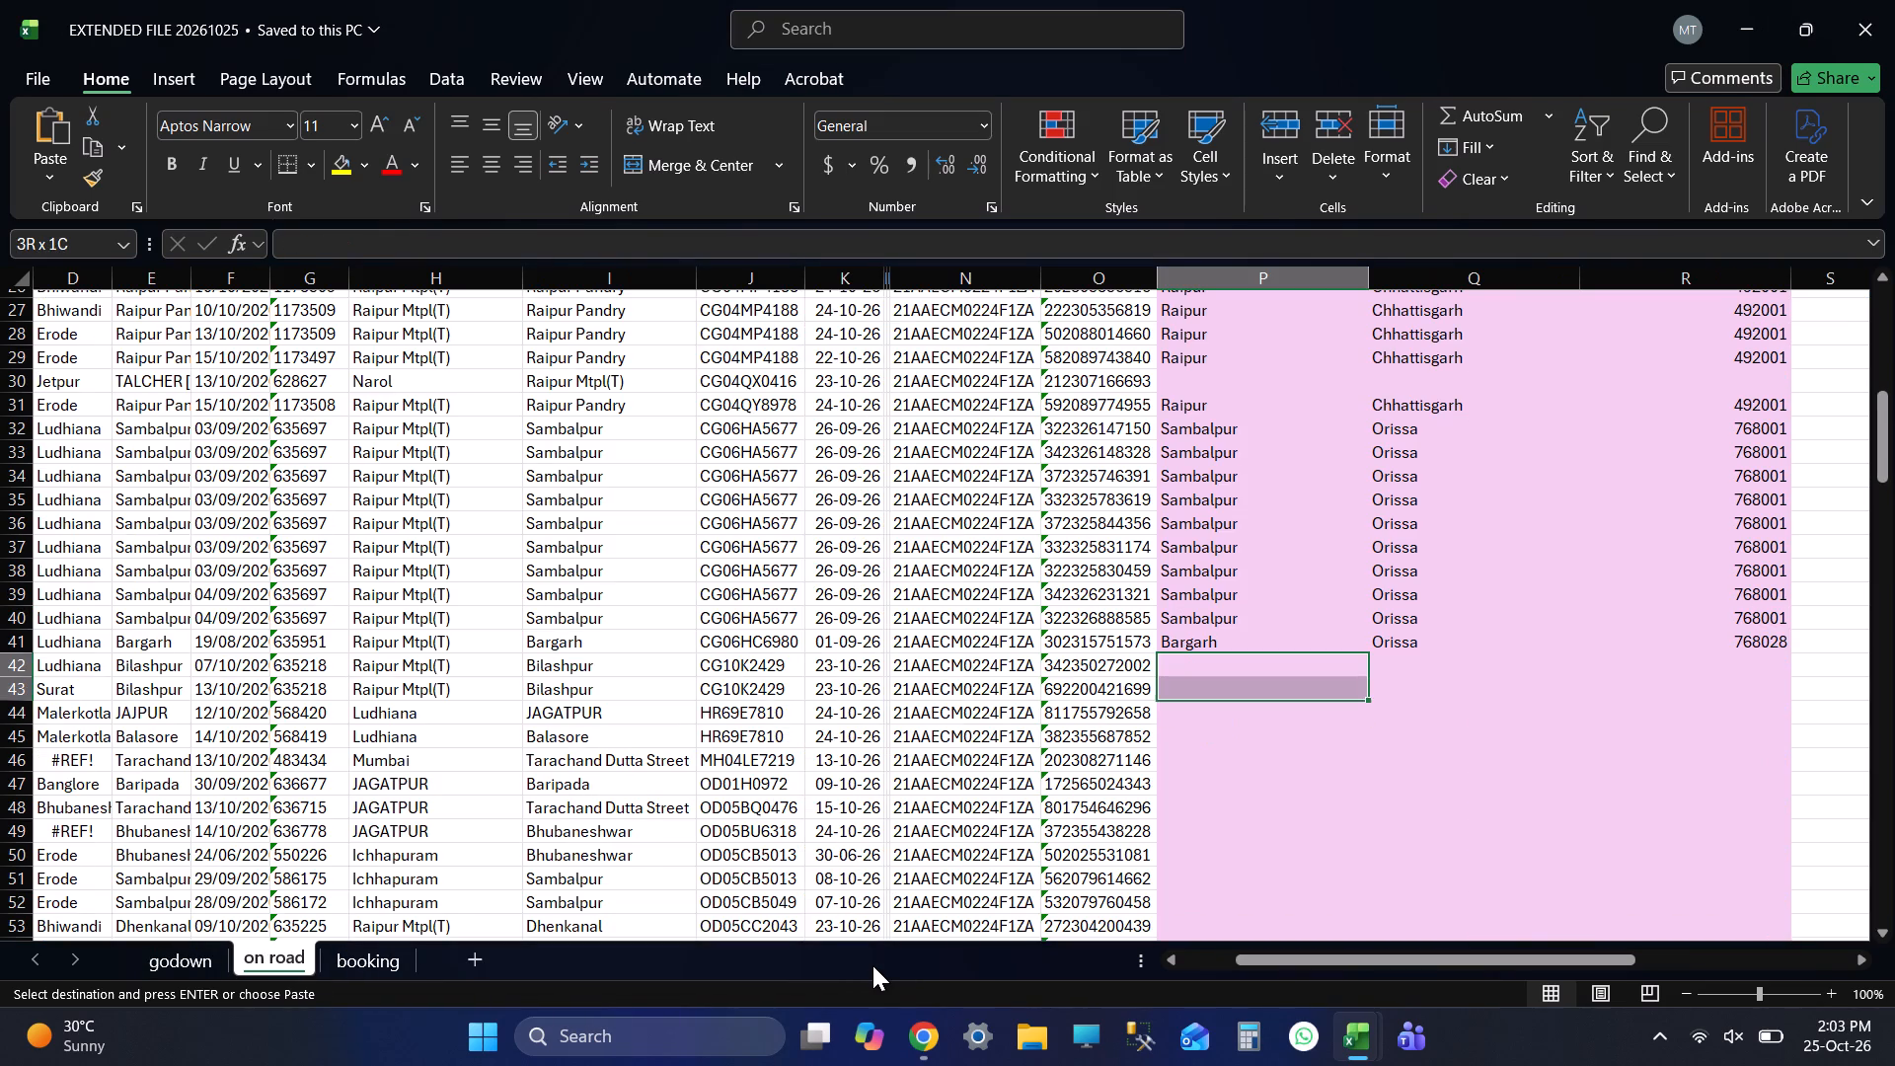
key("ctrl+v")
key("Down")
key("Down")
key("ctrl+s")
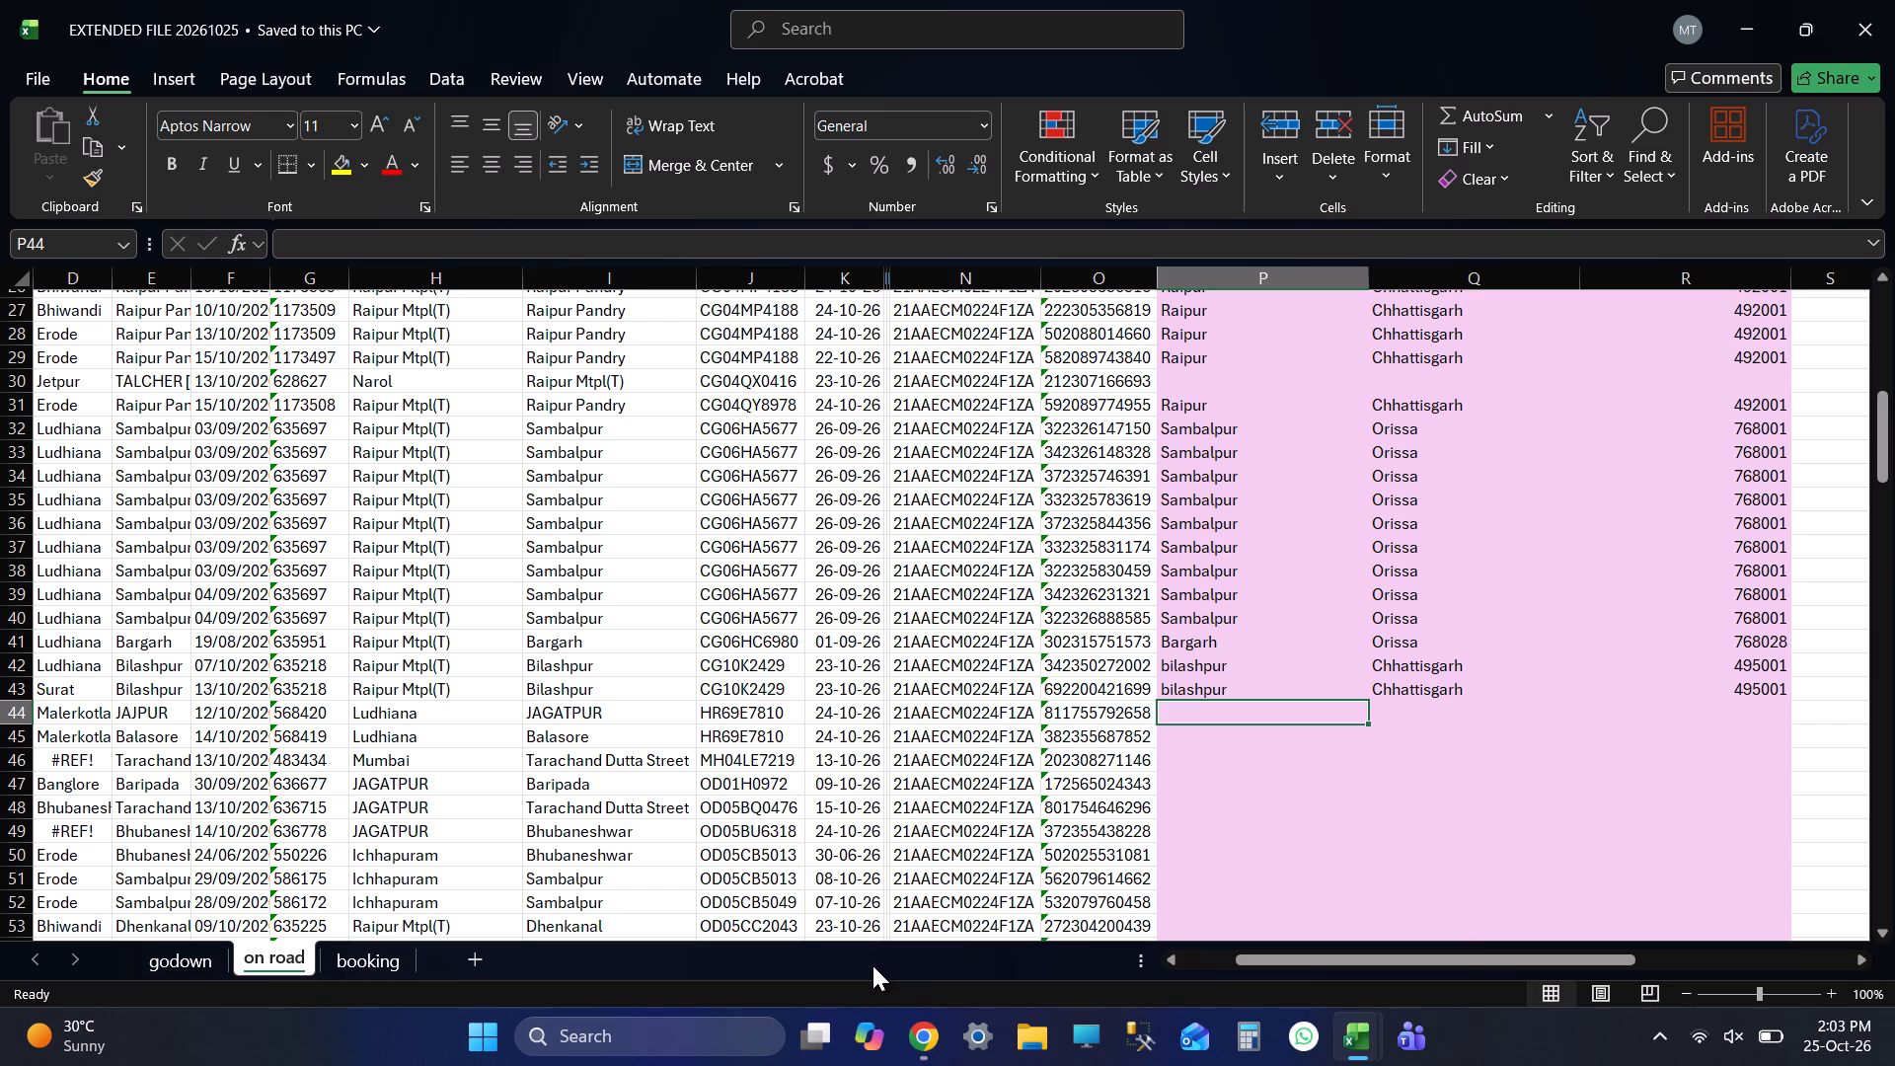
key("Left")
key("Left")
key("Left")
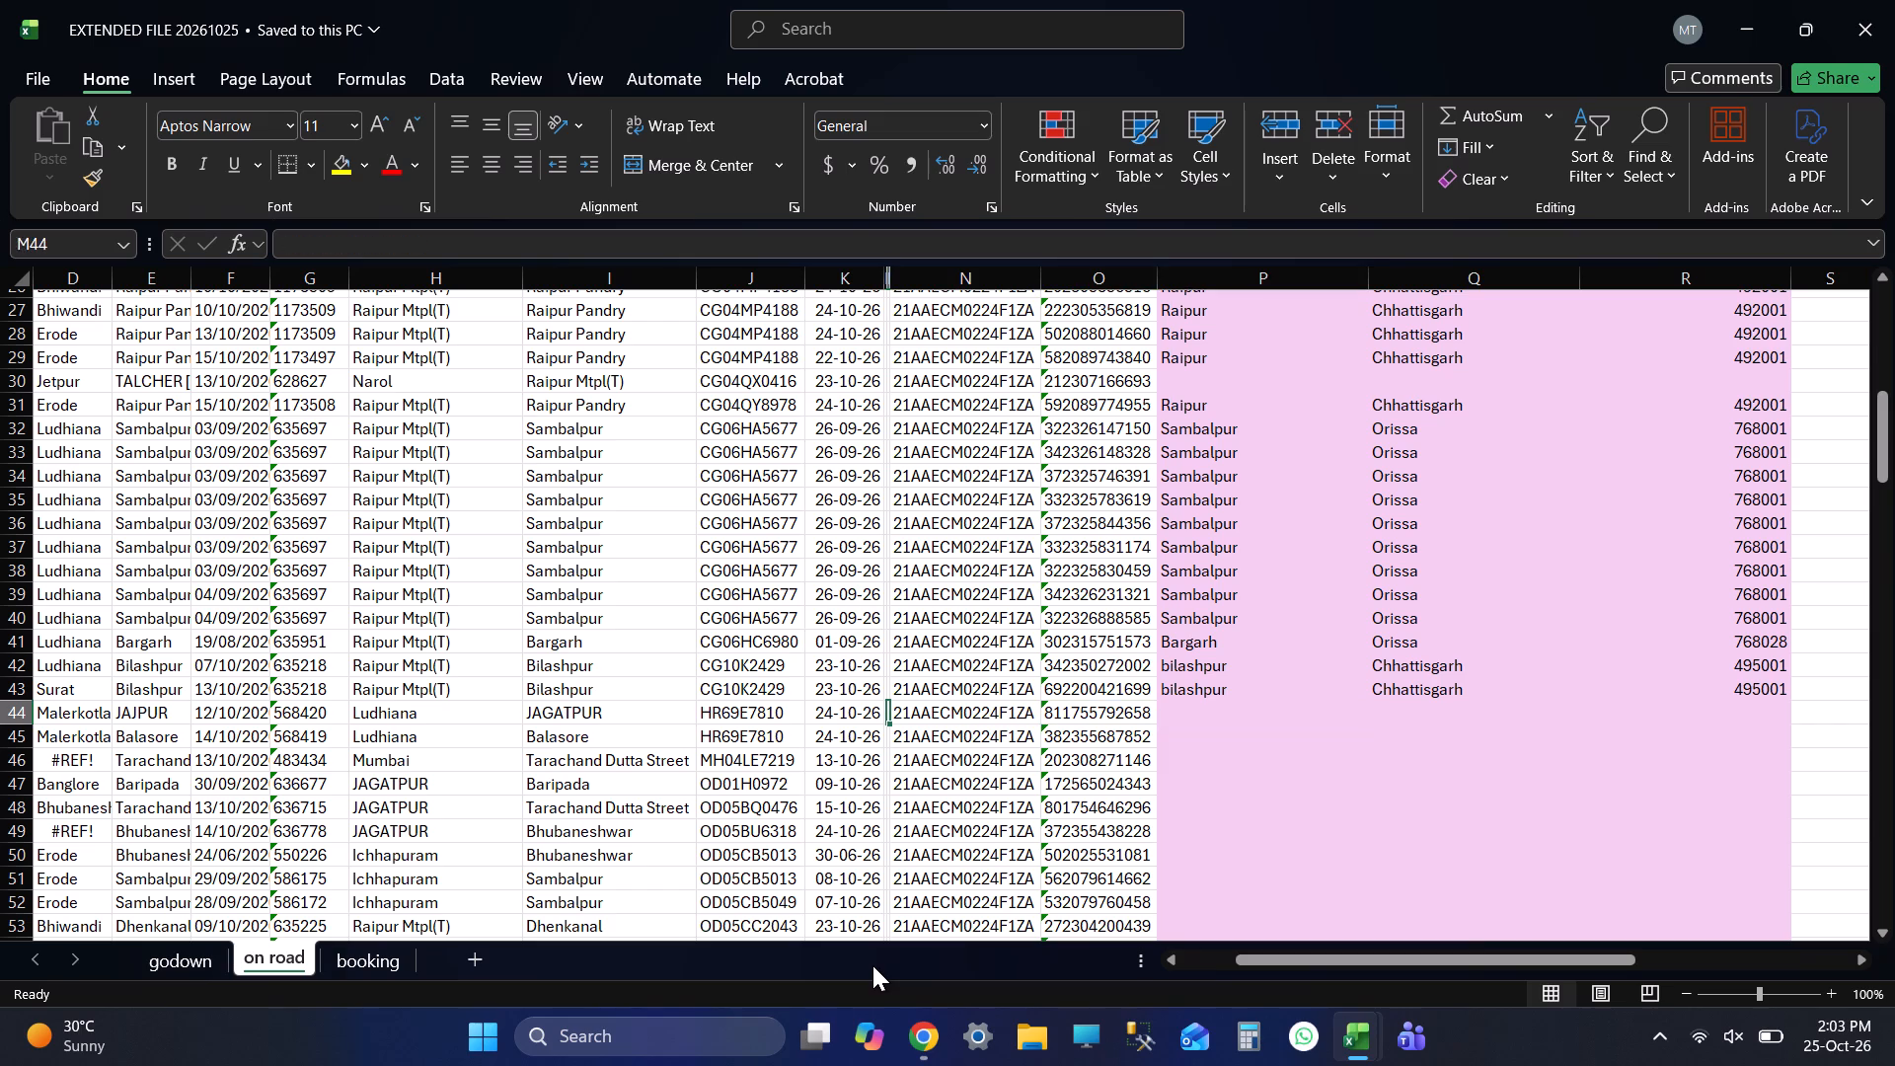
key("Left")
key("Left")
key("Left")
key("Right")
key("Right")
key("Right")
key("Right")
key("Right")
key("Right")
key("Right")
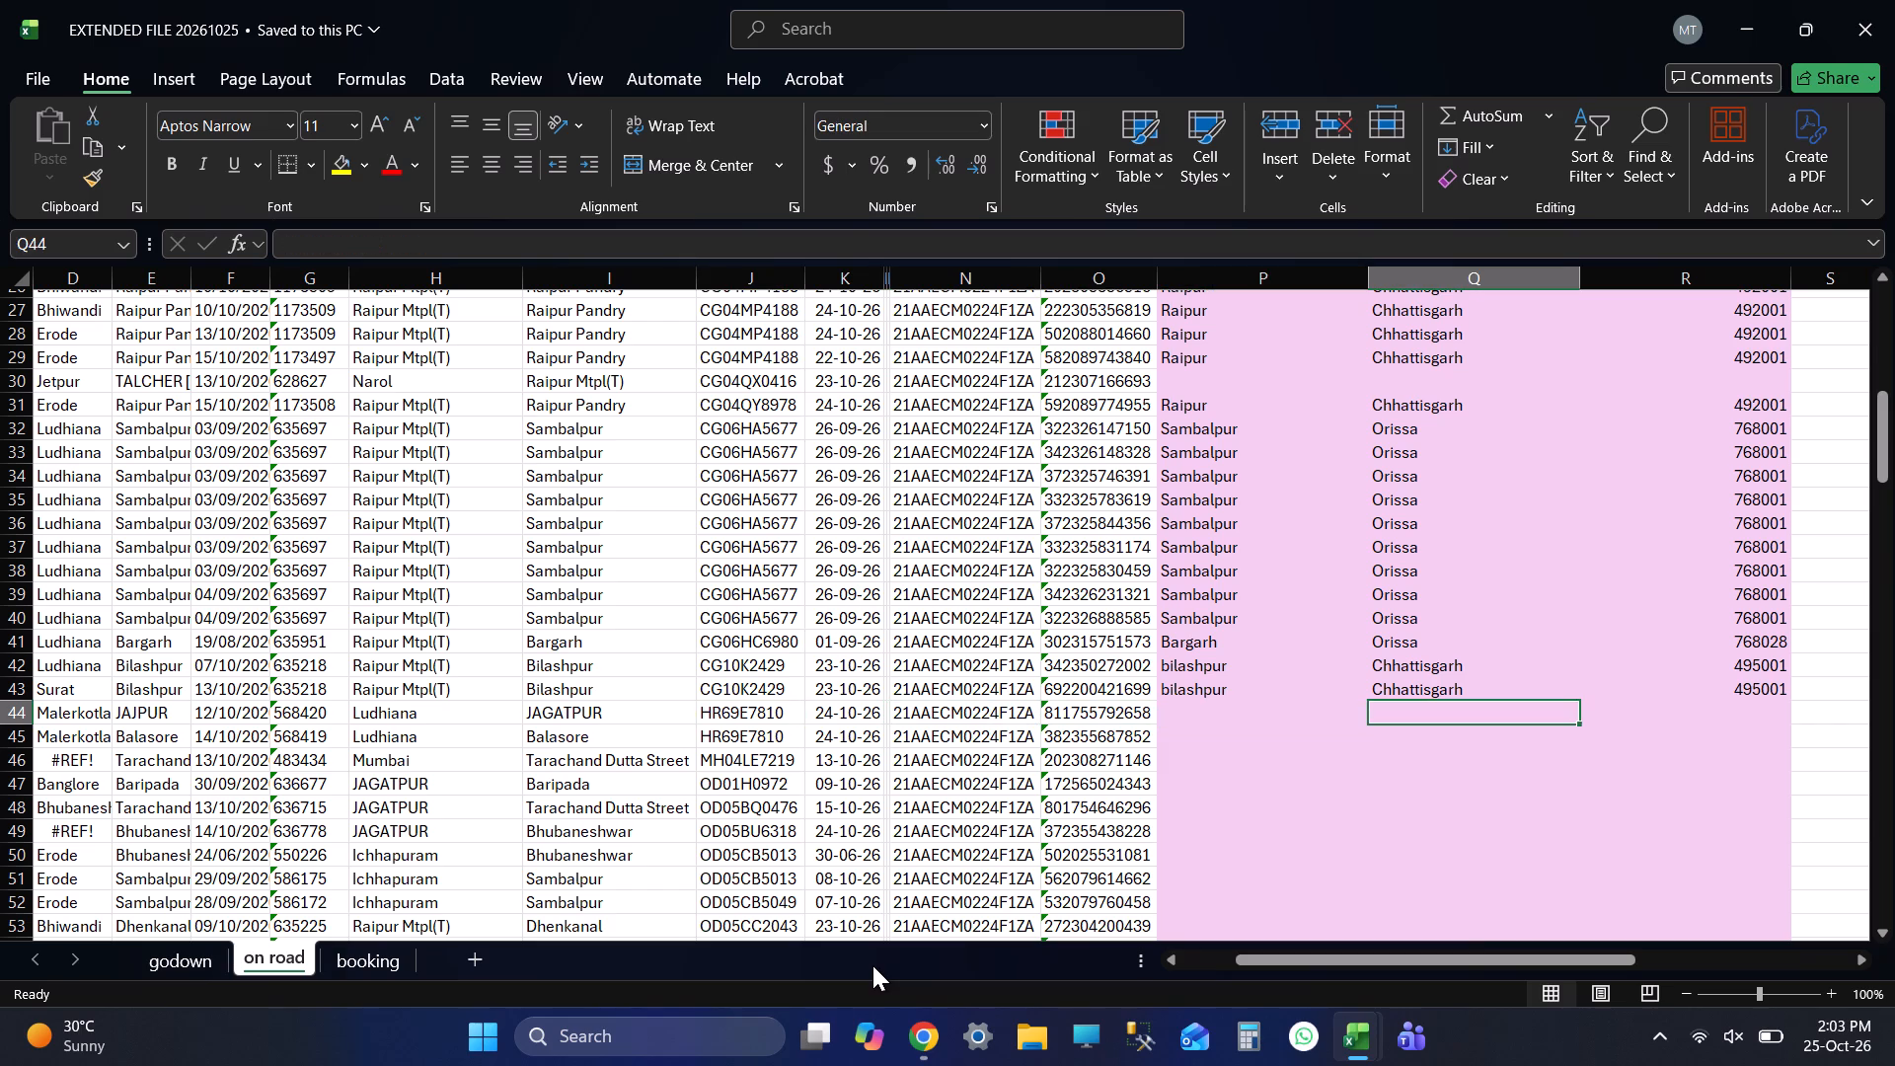
key("Left")
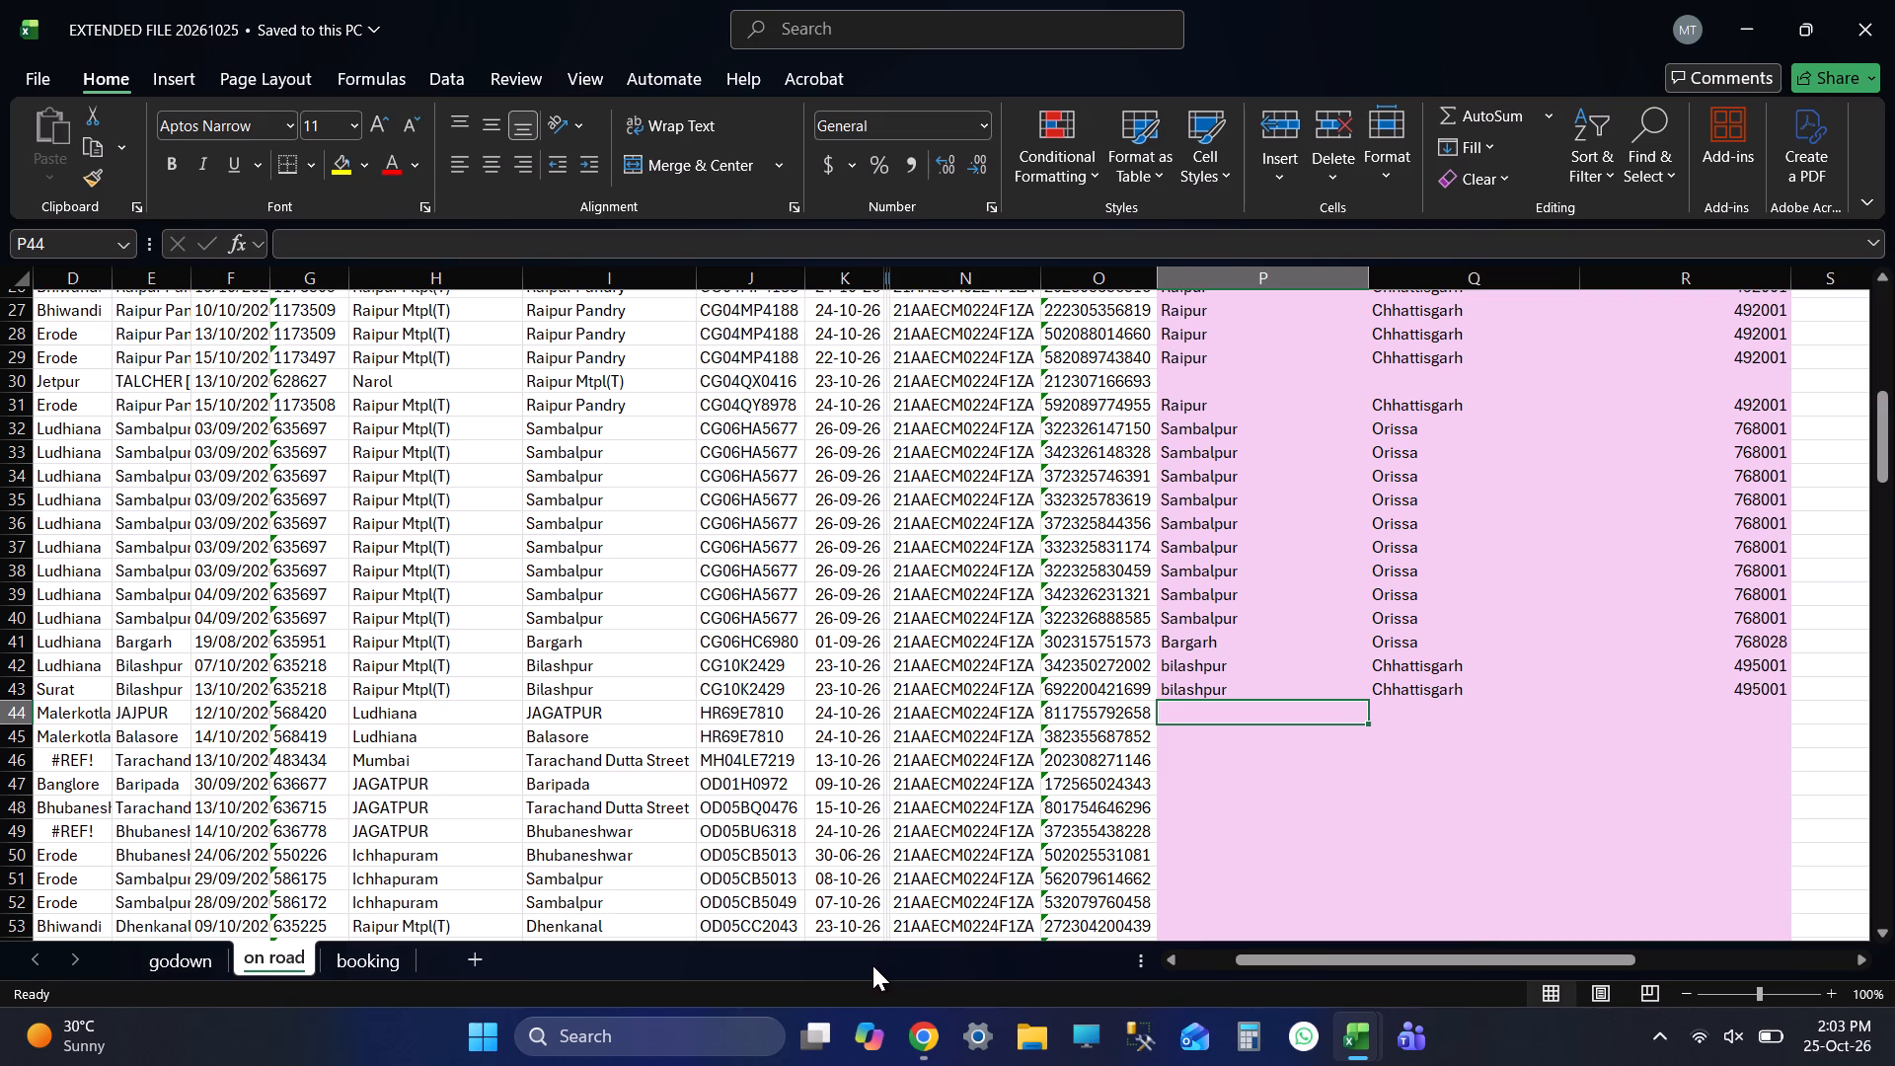
Go back to the blank place cell P30 and check the Narolgam to Raipur driving route in Google Maps.
key("ctrl+Up")
key("ctrl+Up")
key("ctrl+Up")
key("Down")
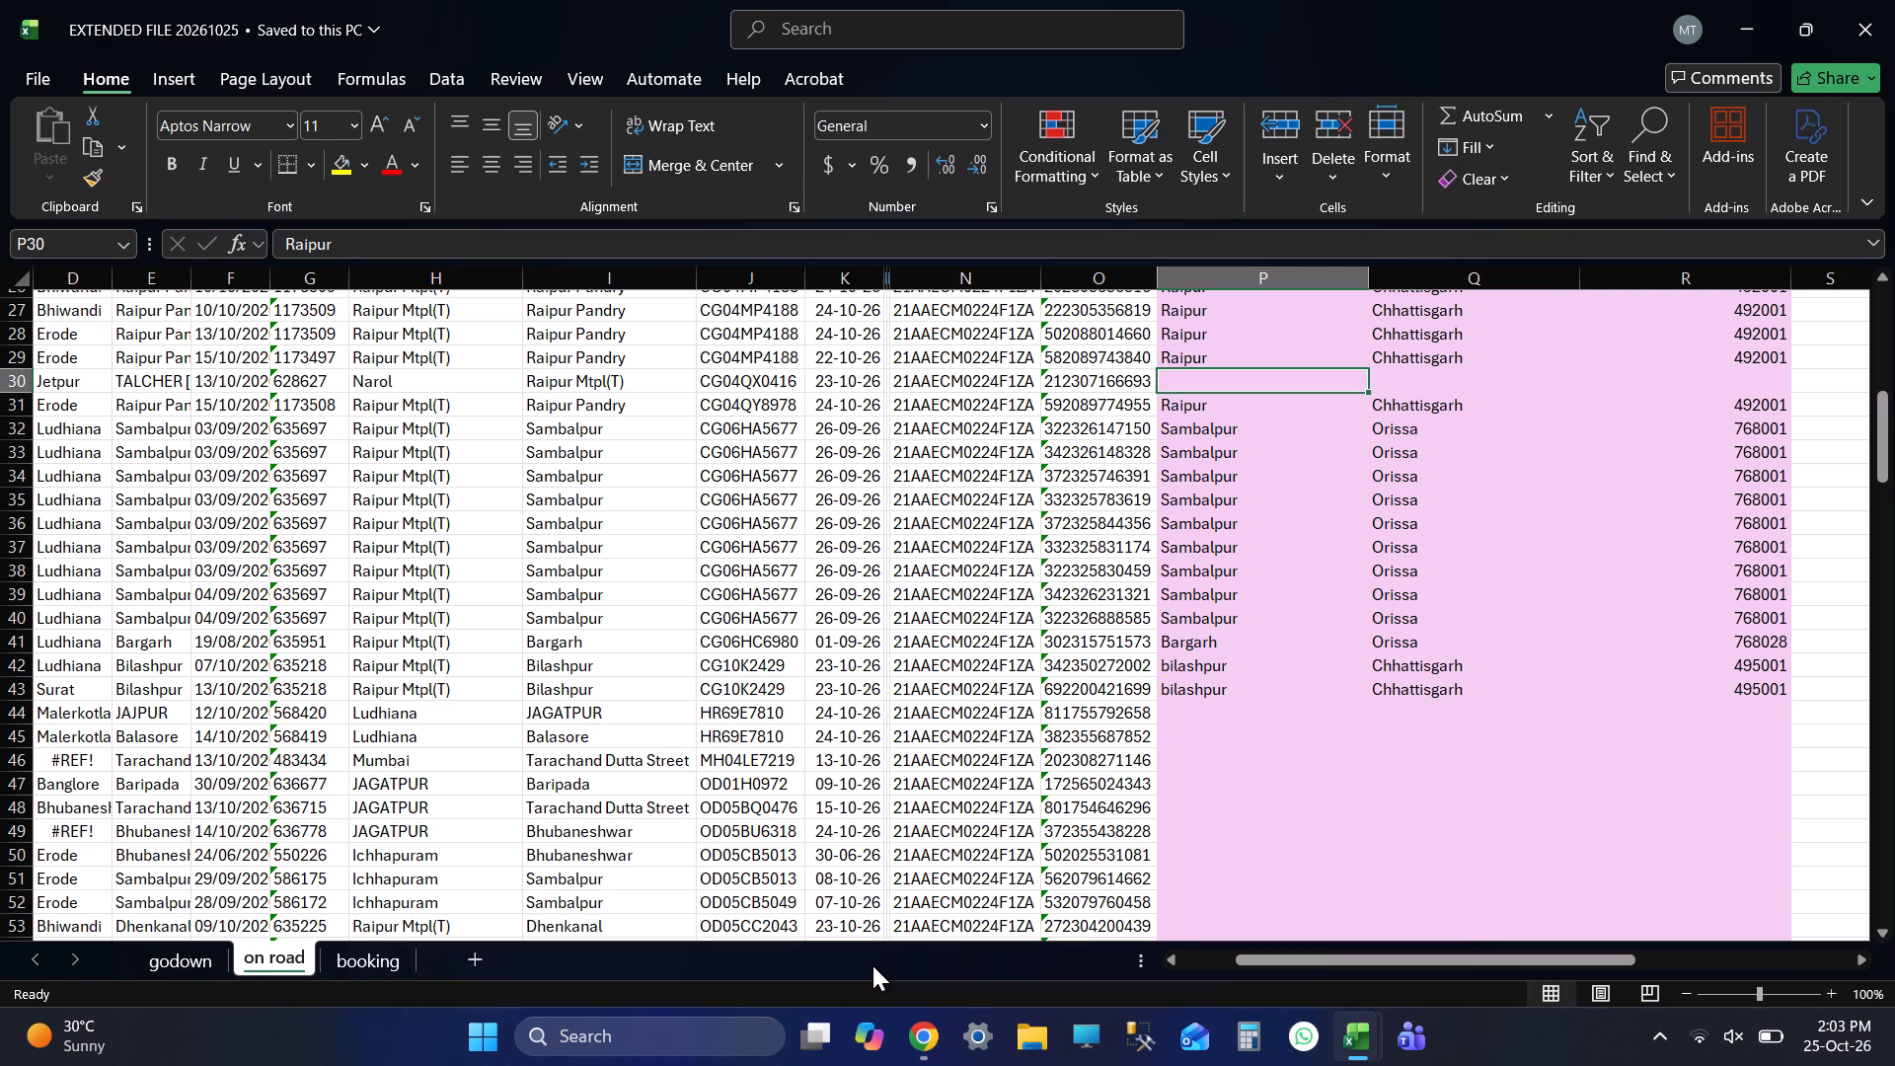
key("alt+Tab")
key("alt+Tab")
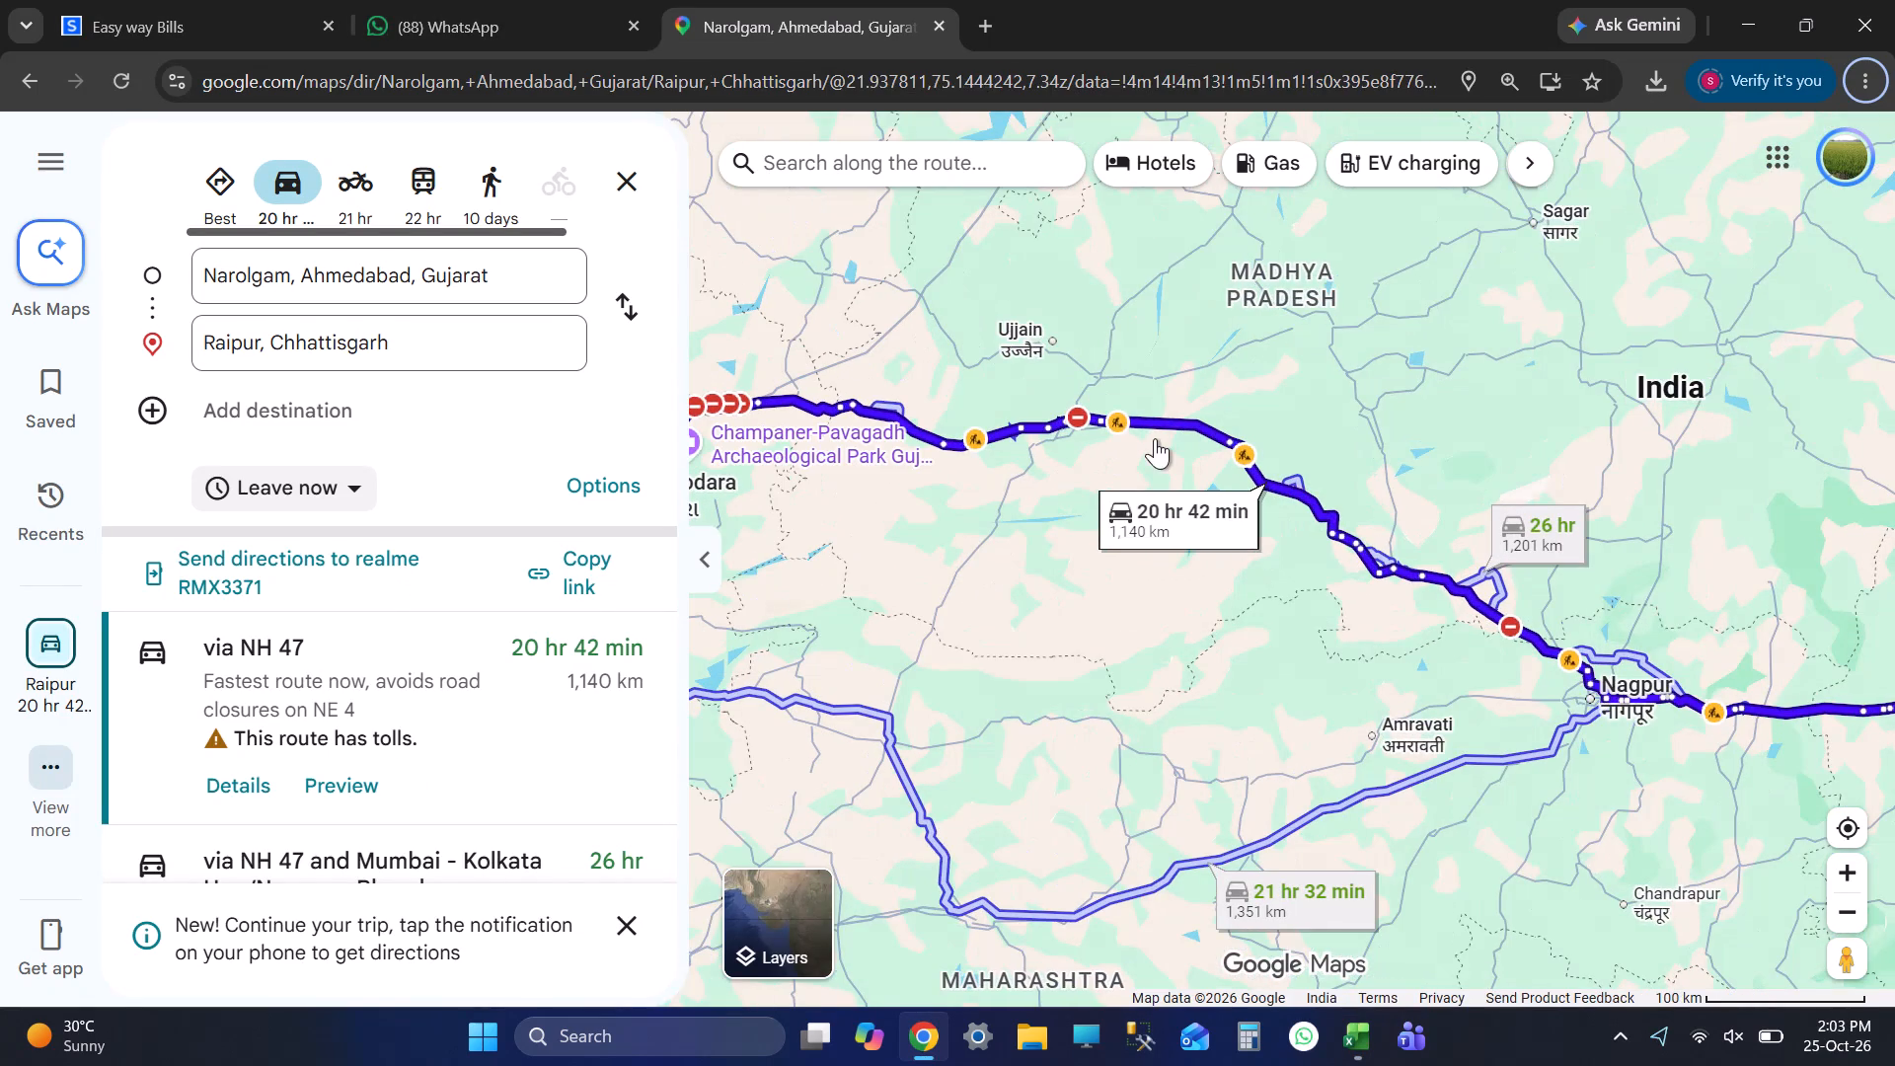
key("alt+Tab")
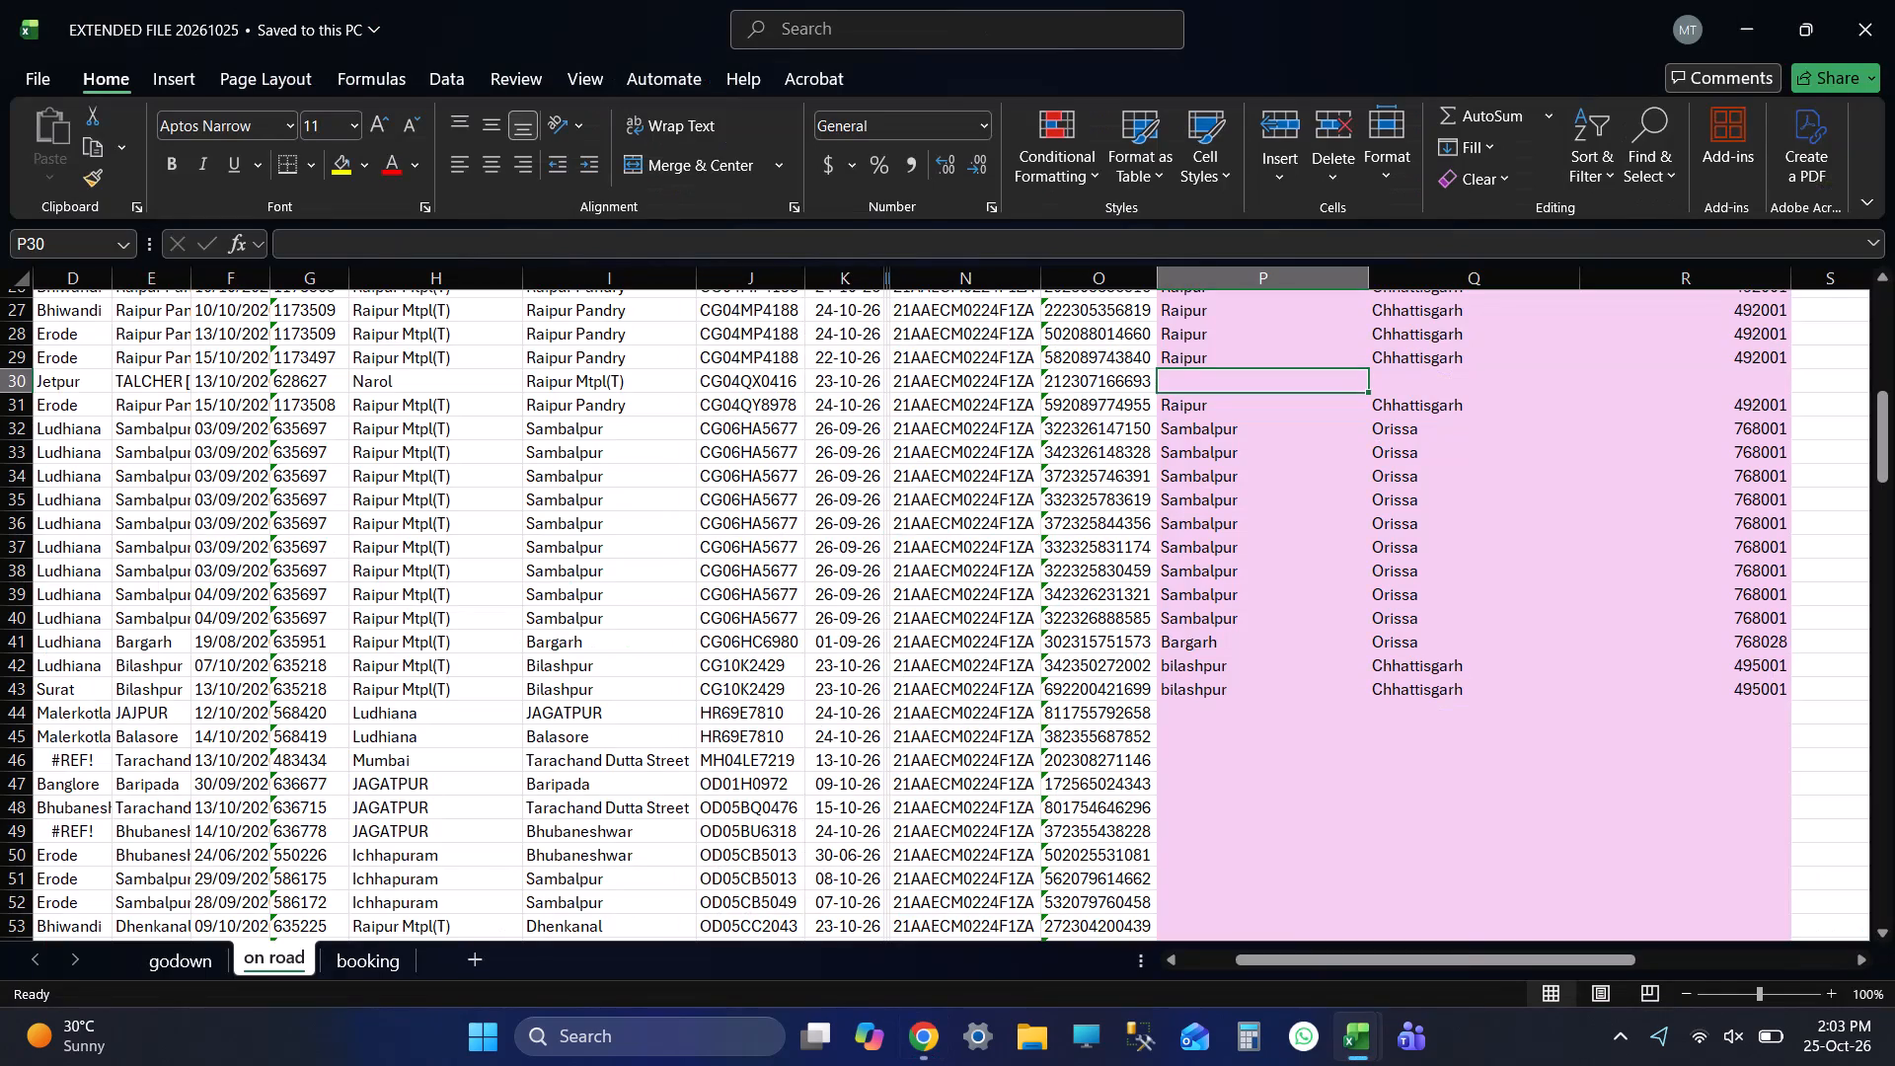
key("Left")
key("Left")
key("Left")
key("Left")
key("Left")
key("Left")
key("ctrl+c")
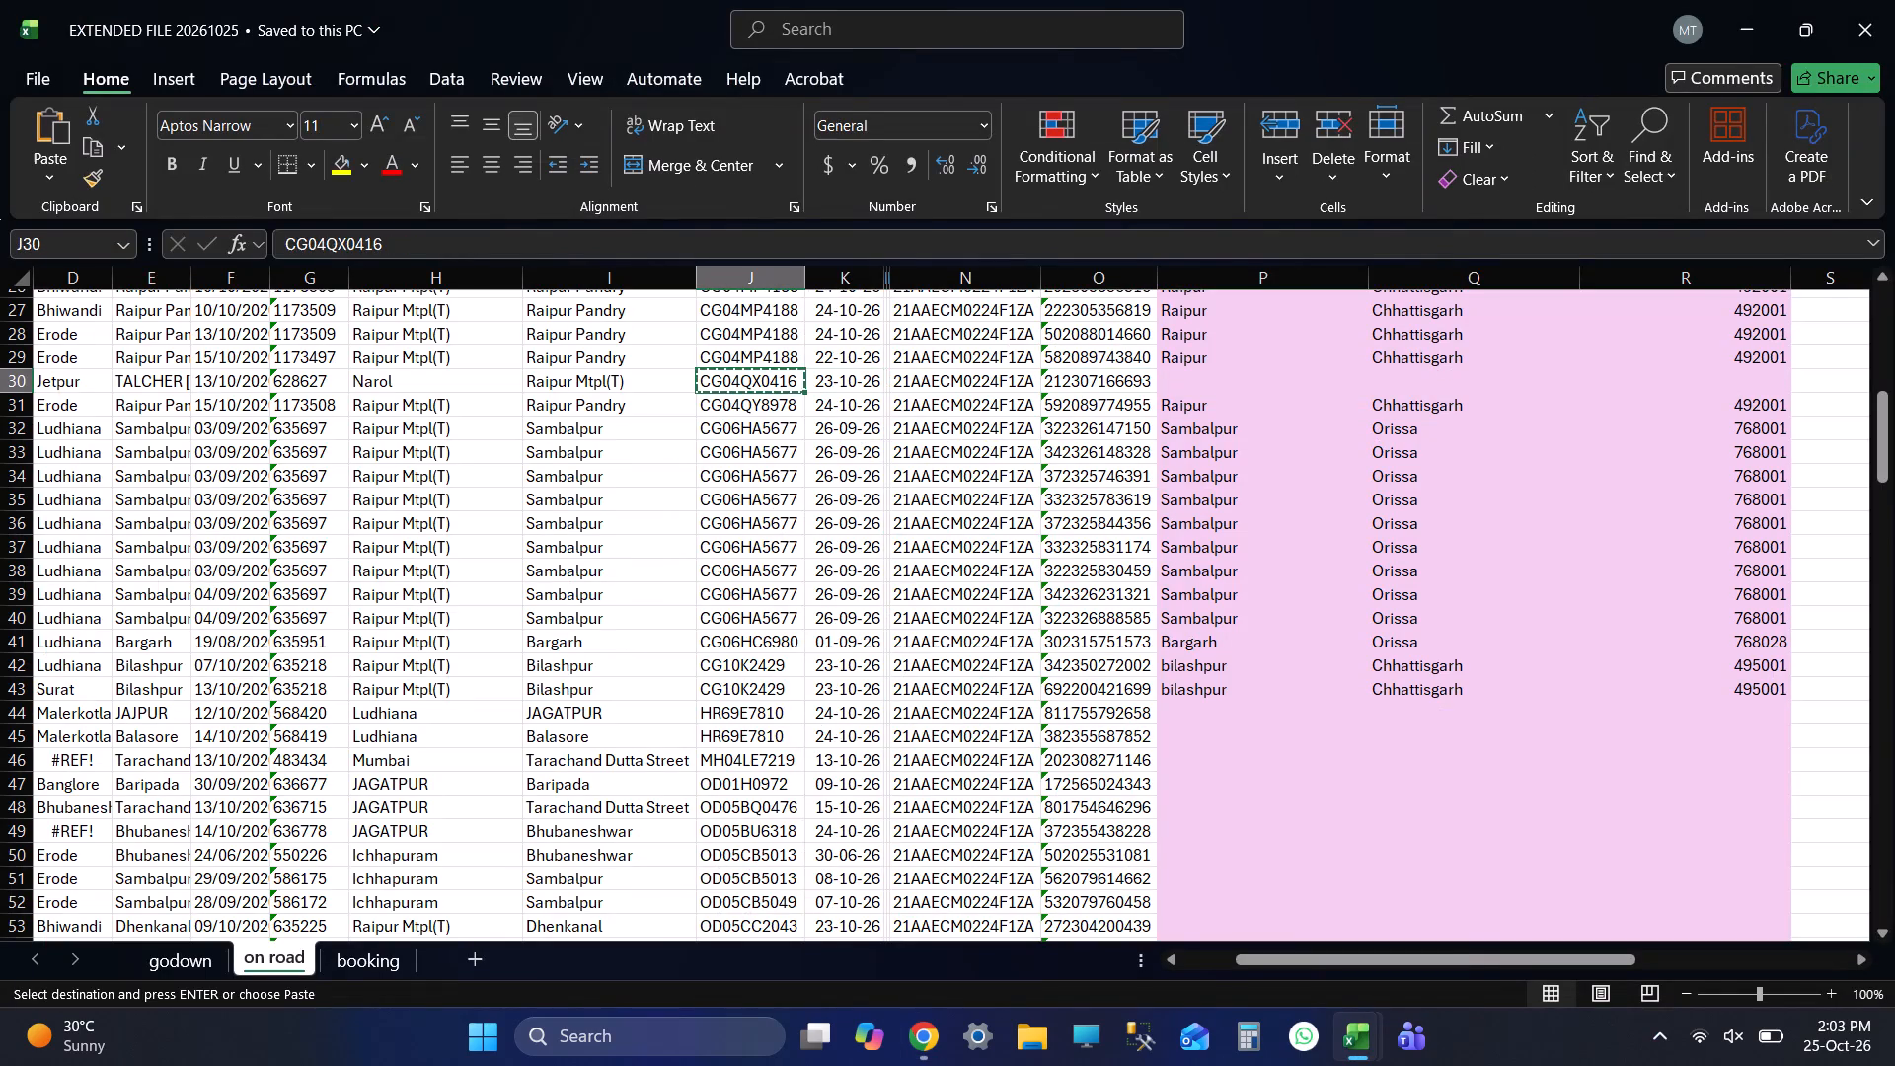
key("ctrl+Right")
key("Right")
key("Right")
key("Right")
key("Right")
key("alt+Tab")
key("alt+Tab")
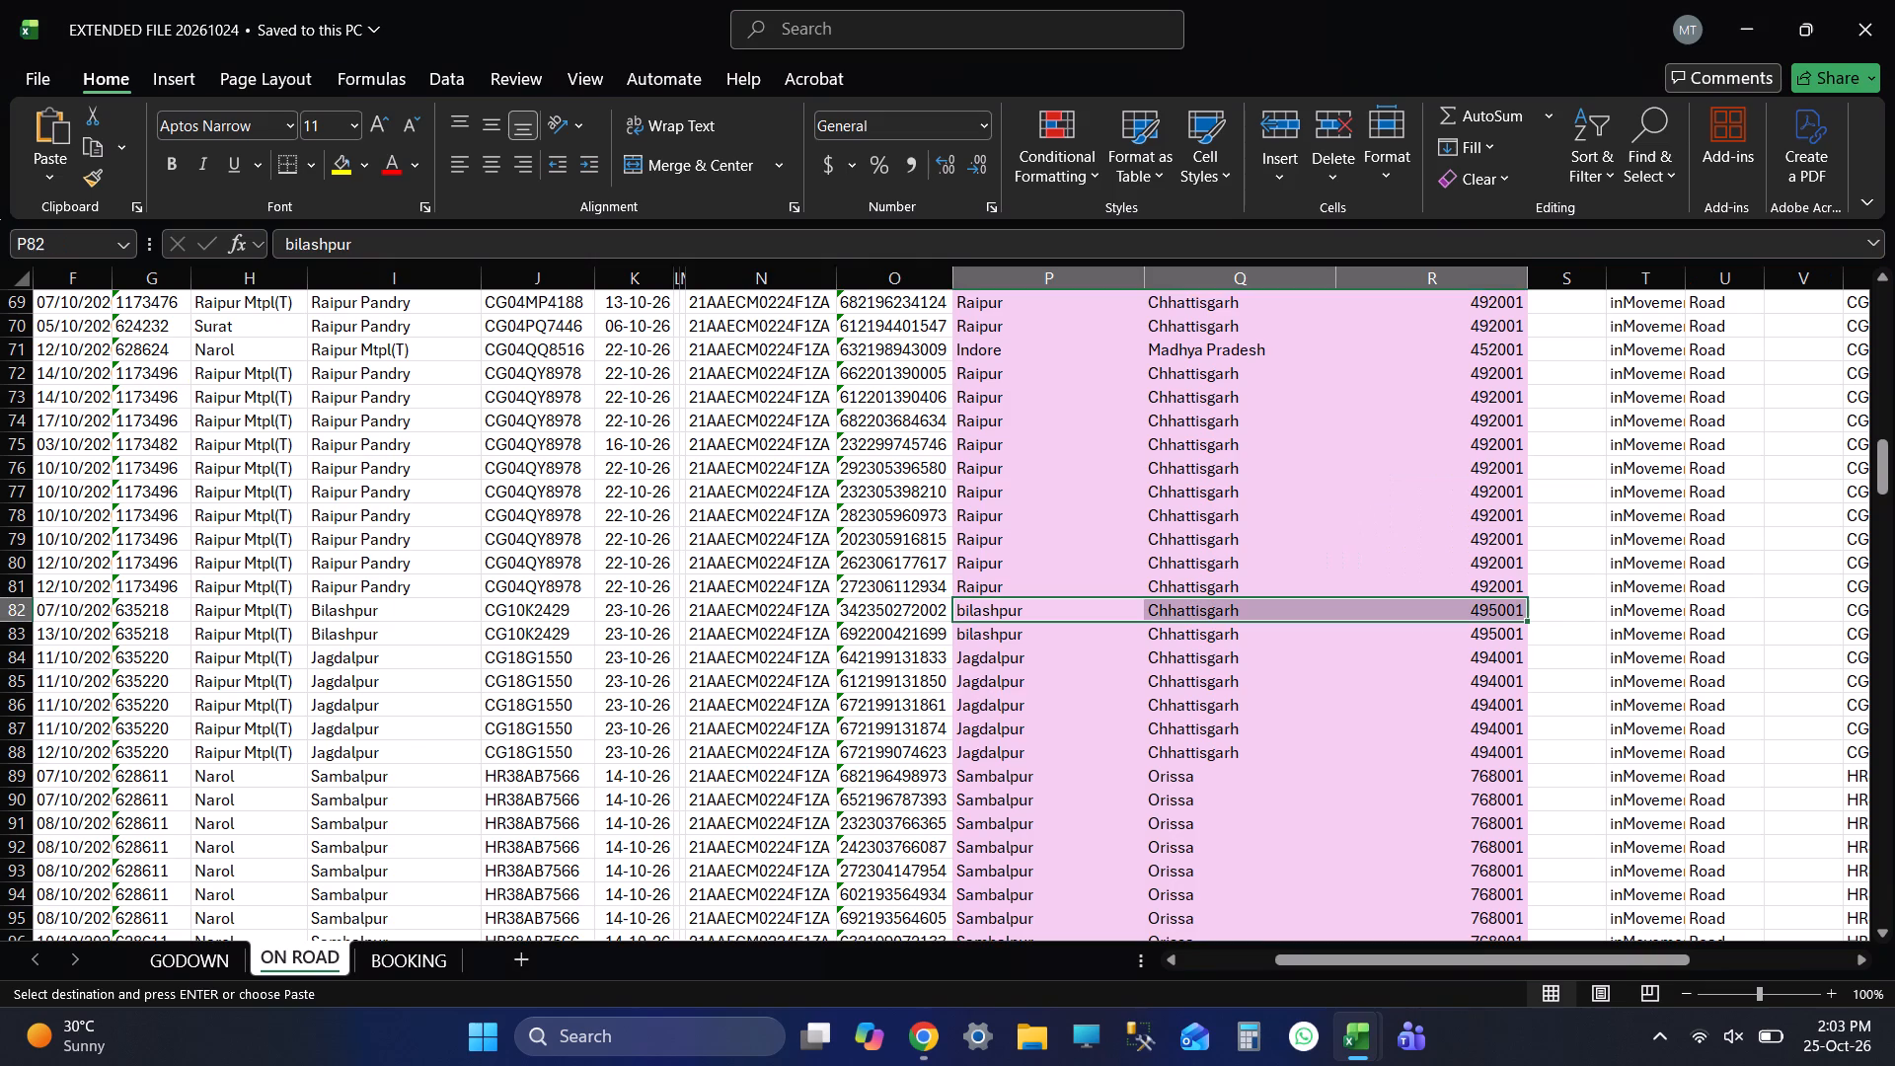
left_click(555, 273)
key("ctrl+f")
key("ctrl+v")
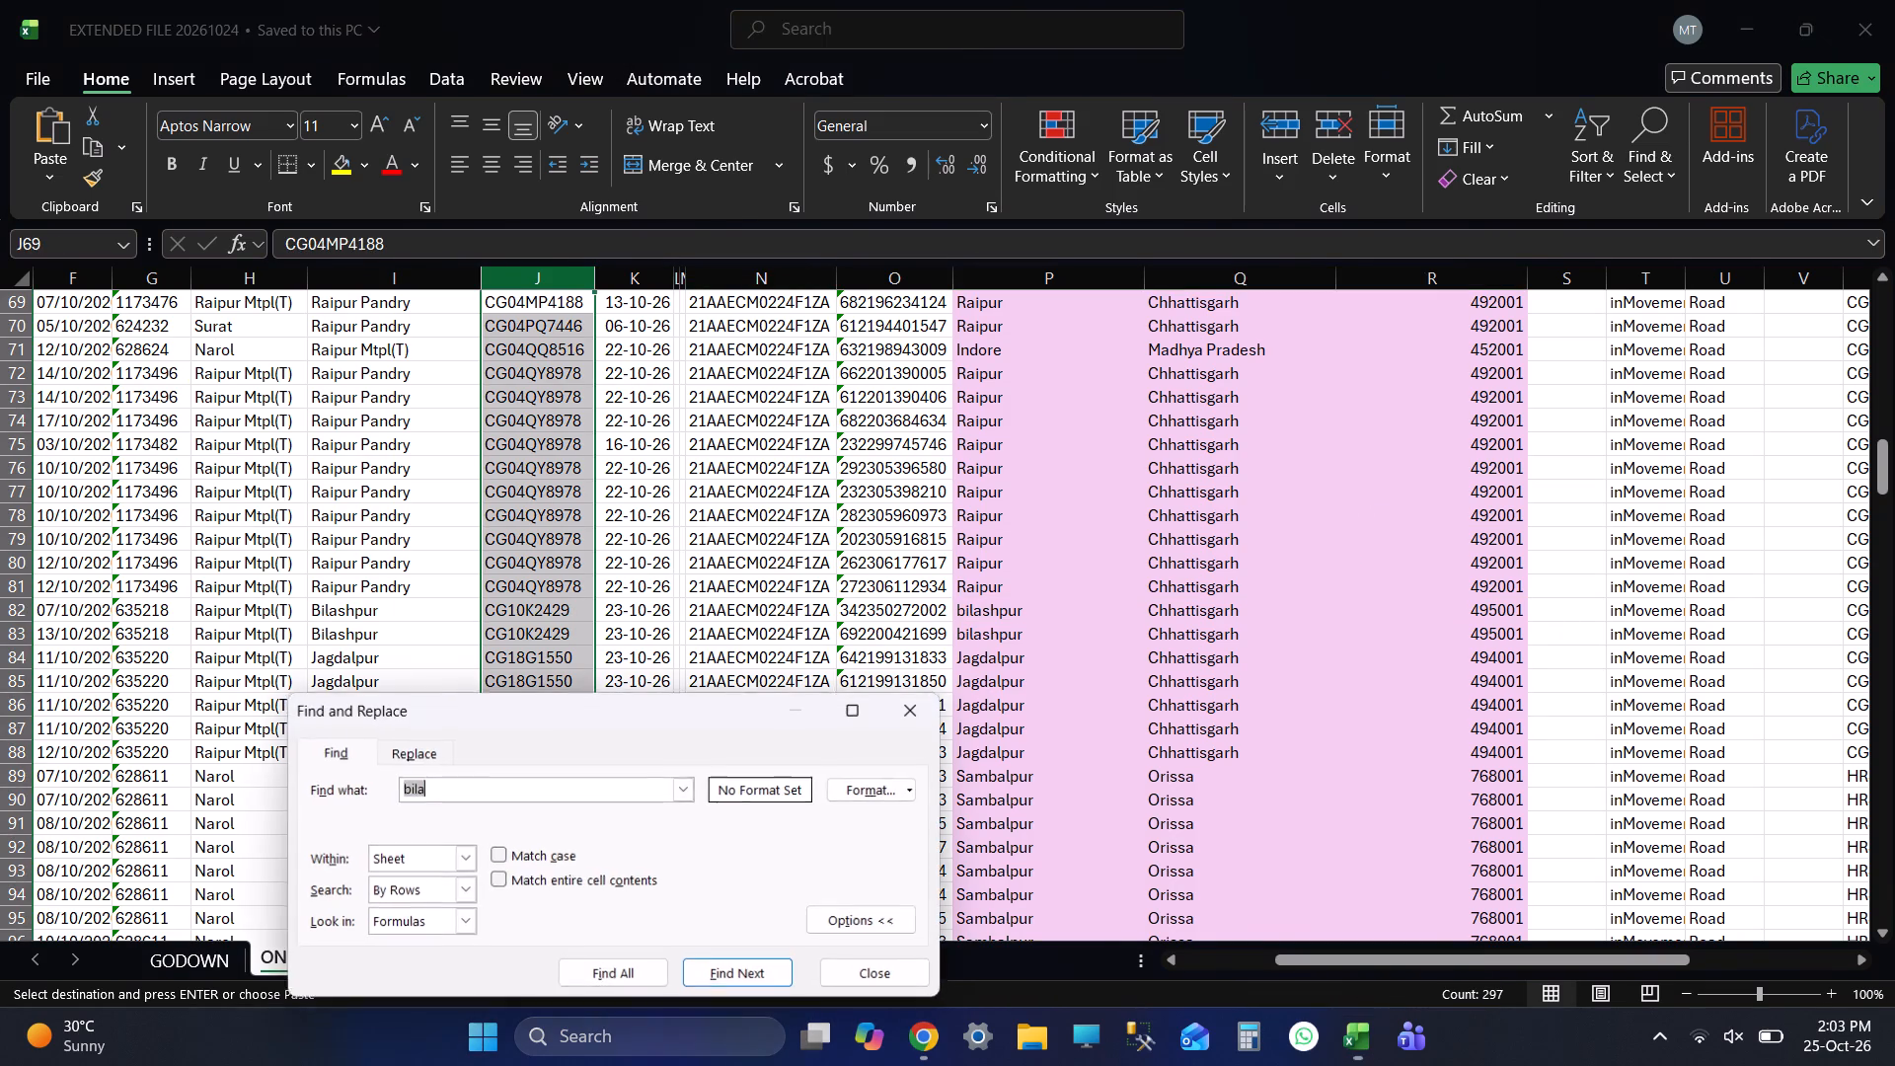
key("Return")
key("Return")
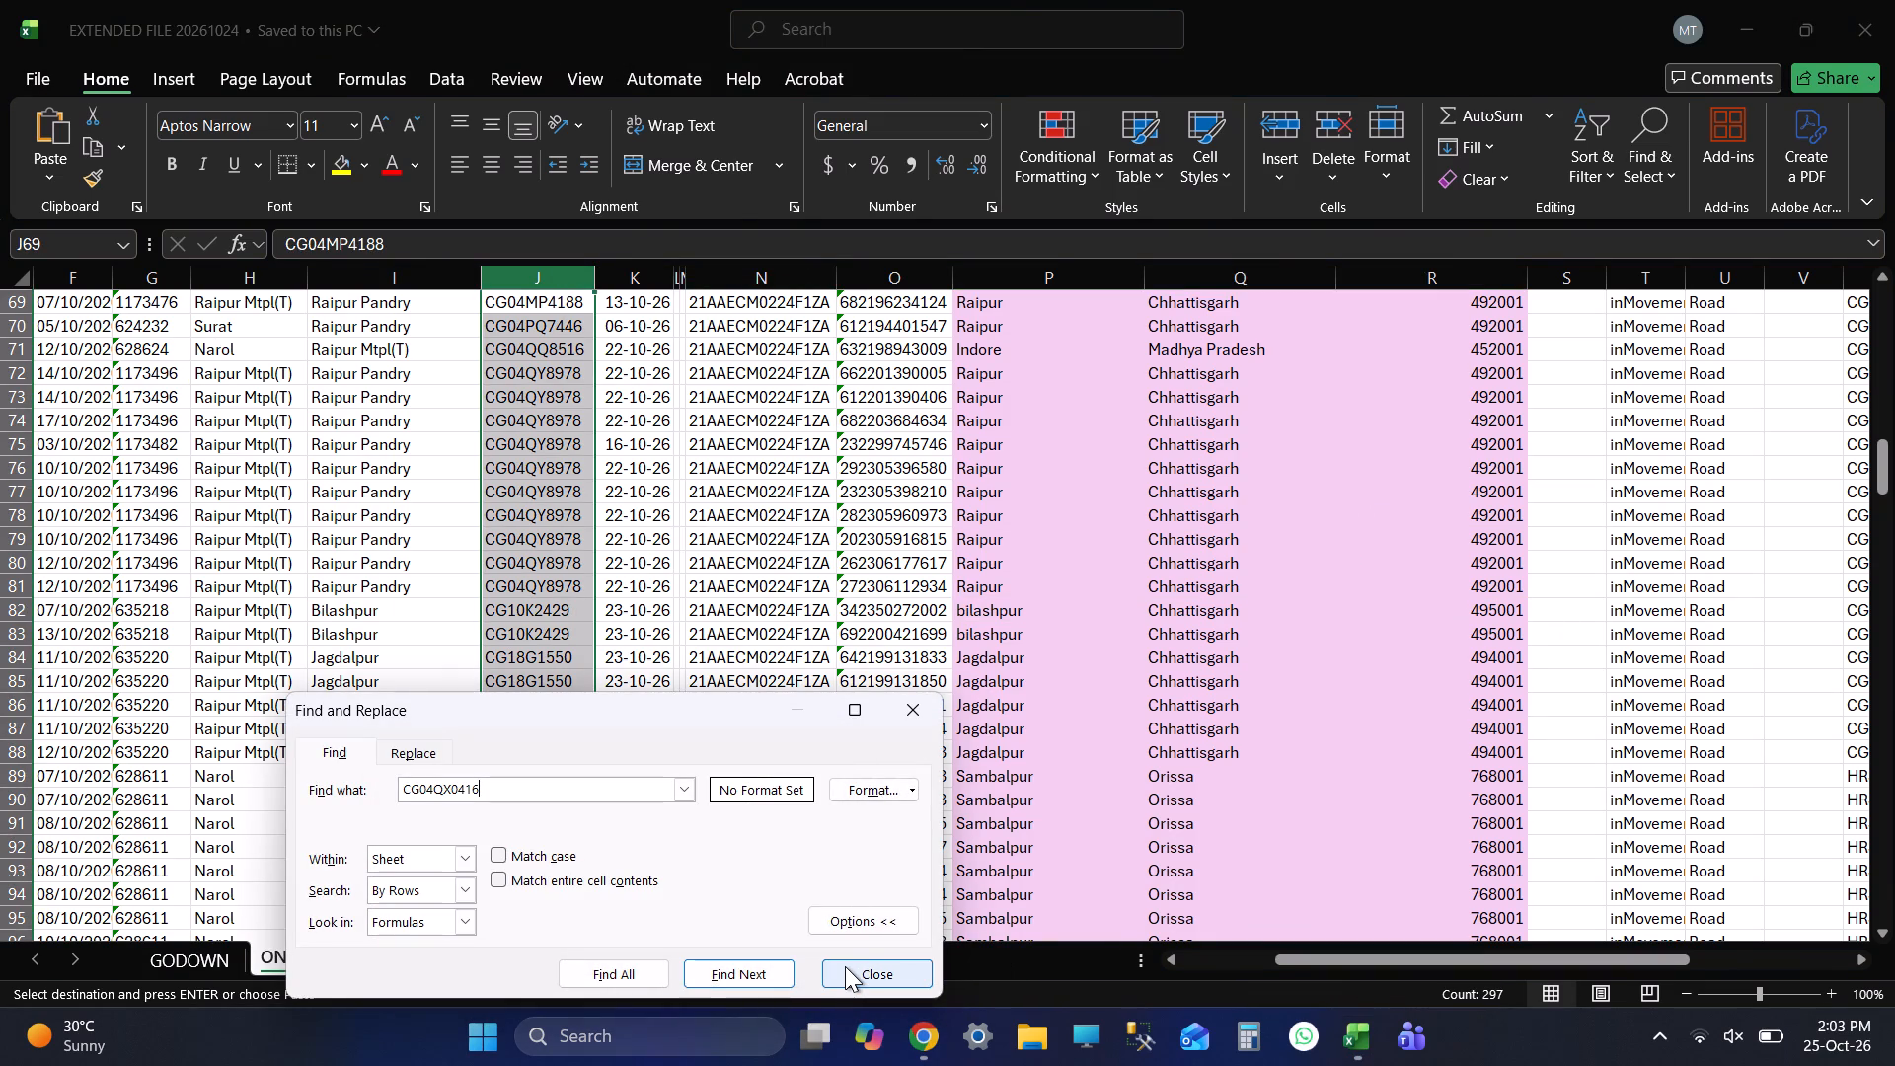
left_click(845, 966)
Examine the places along the Narolgam to Raipur route in Google Maps, from Ahmedabad through Madhya Pradesh.
key("alt+Tab")
key("alt+Tab")
key("alt+Tab")
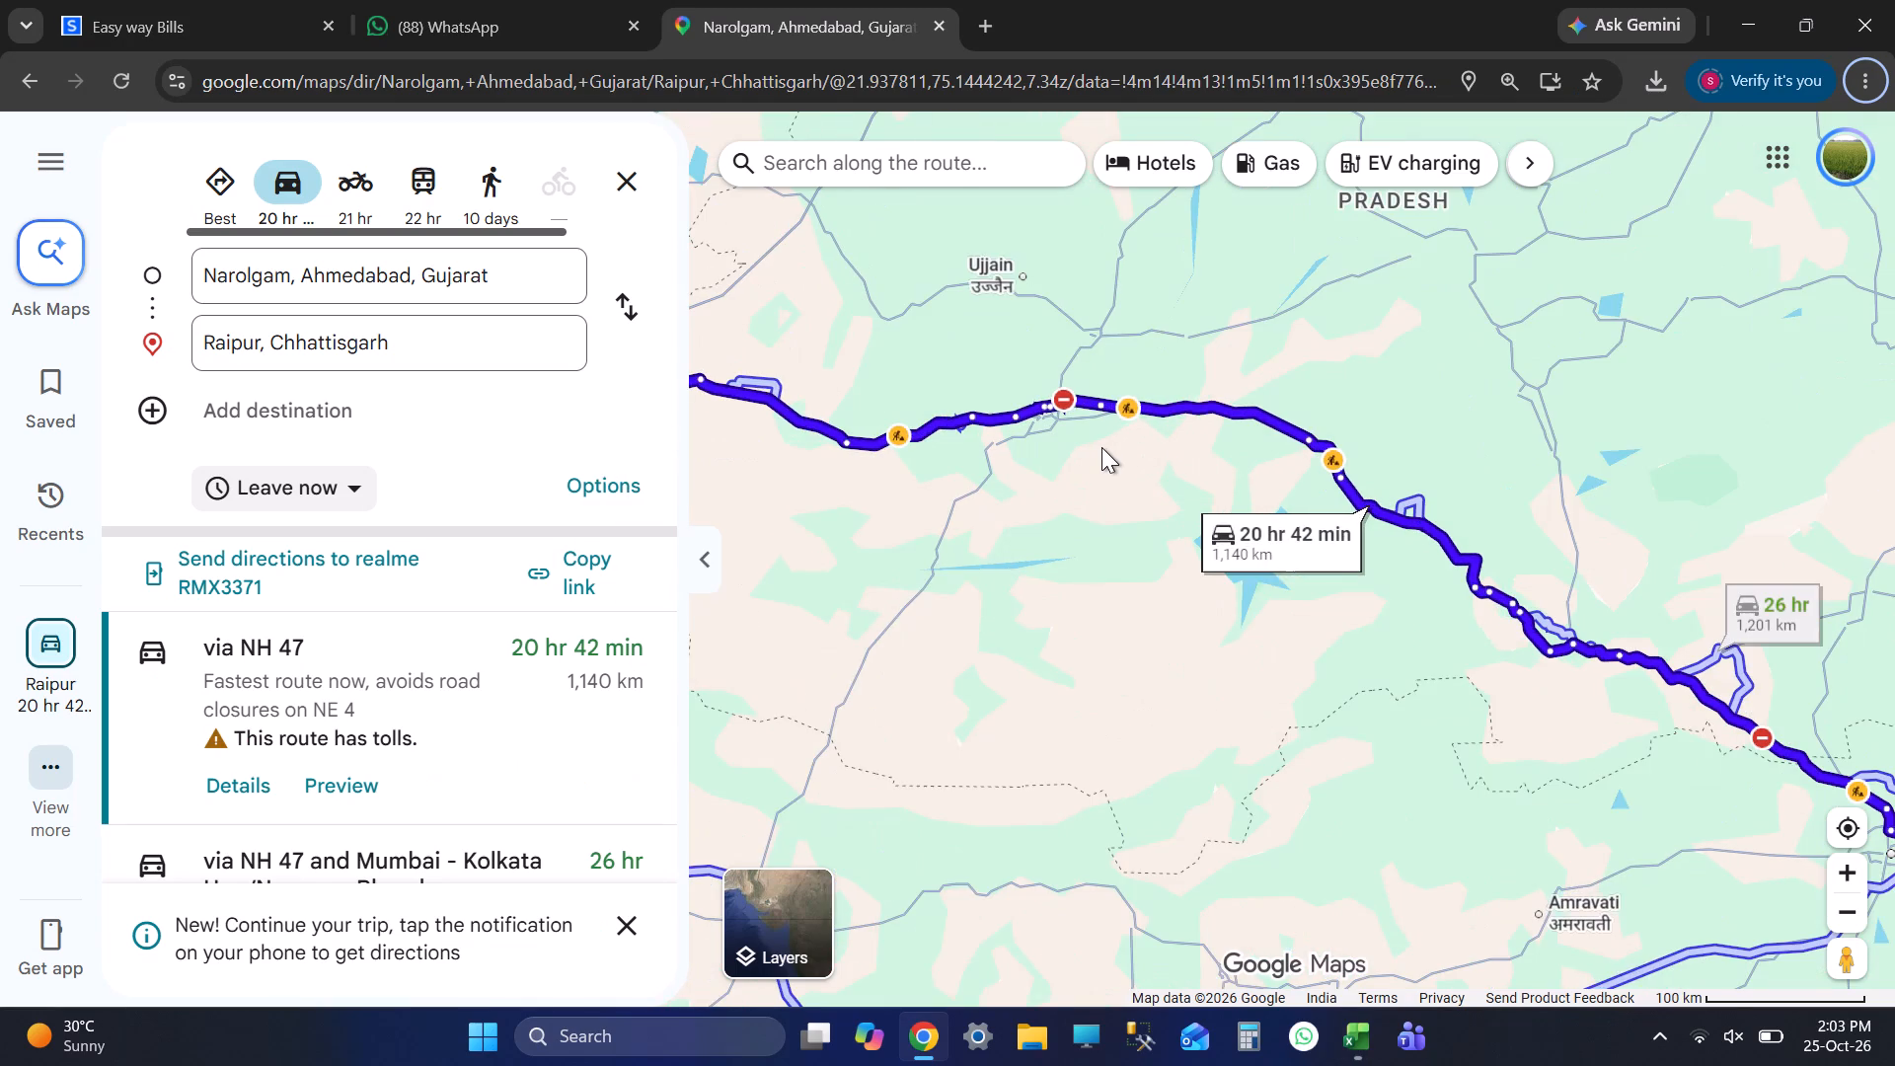
left_click_drag(1150, 475, 1574, 650)
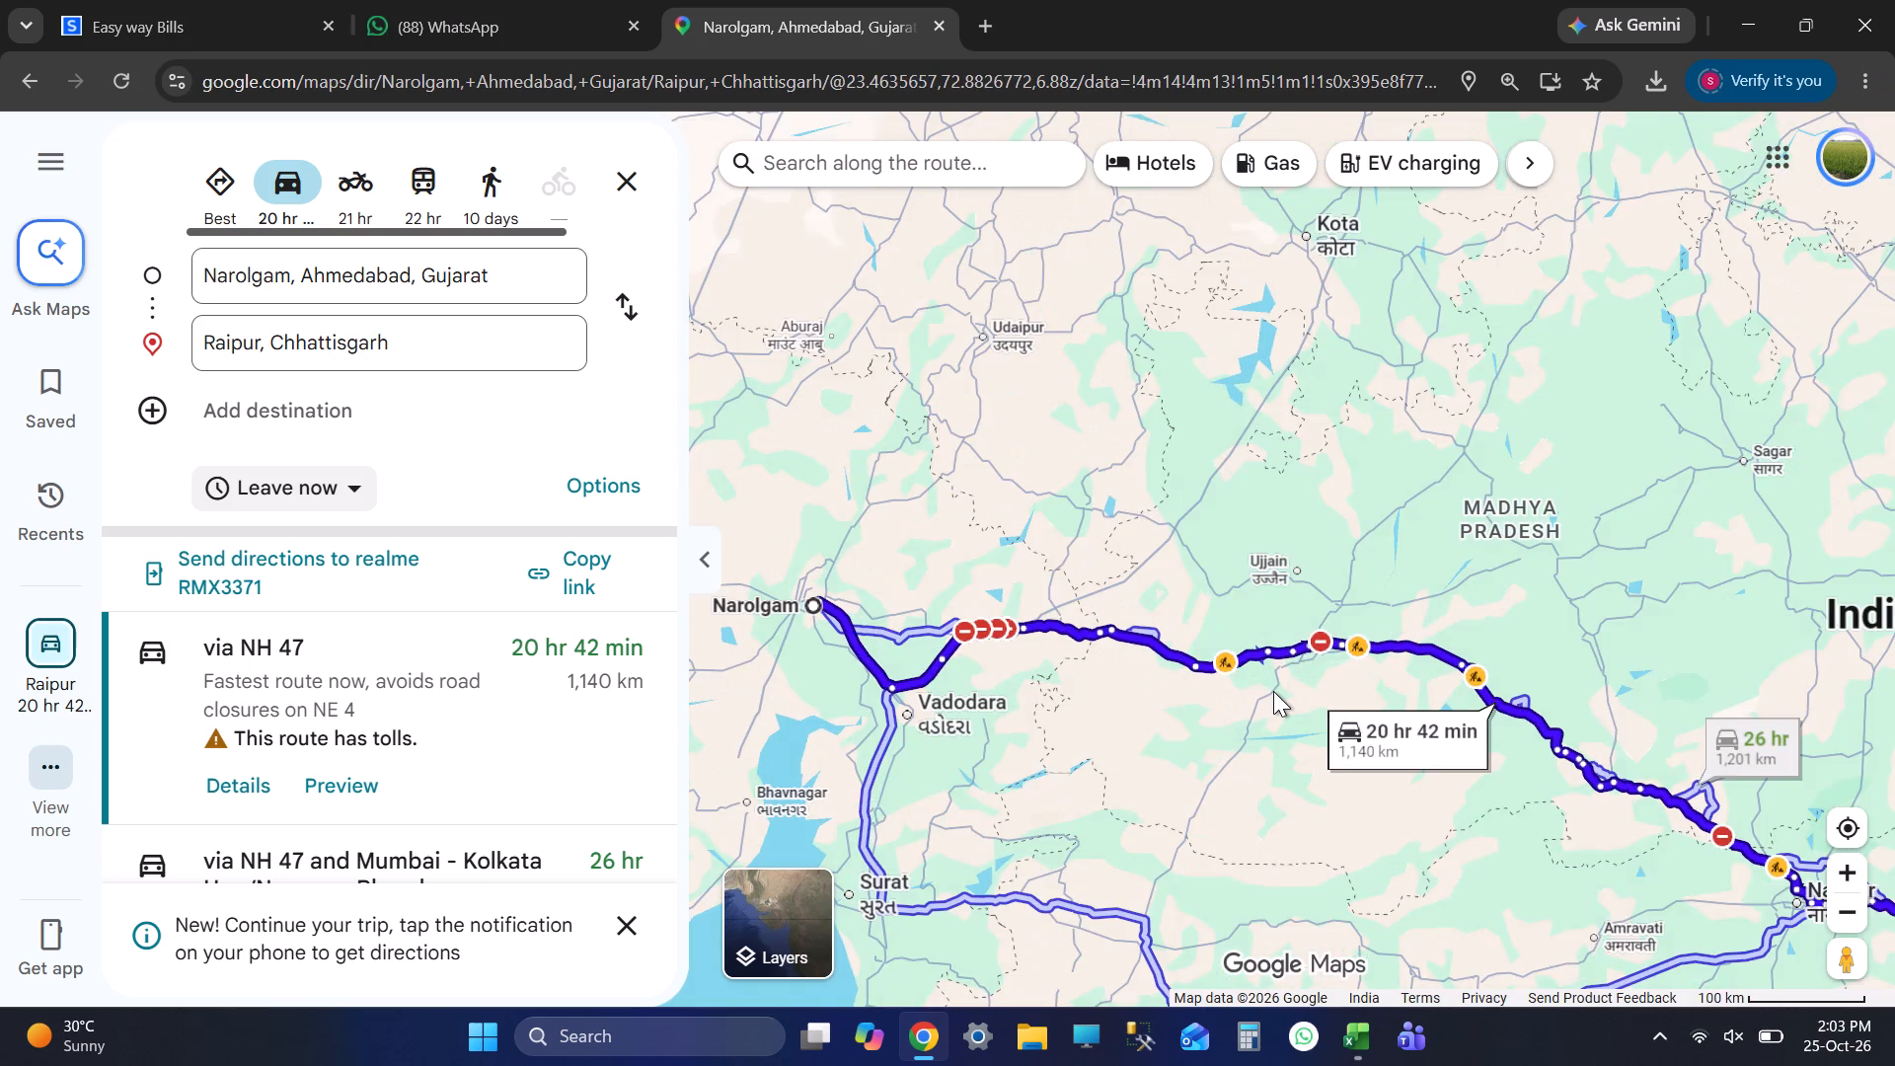
left_click_drag(1656, 851, 1448, 794)
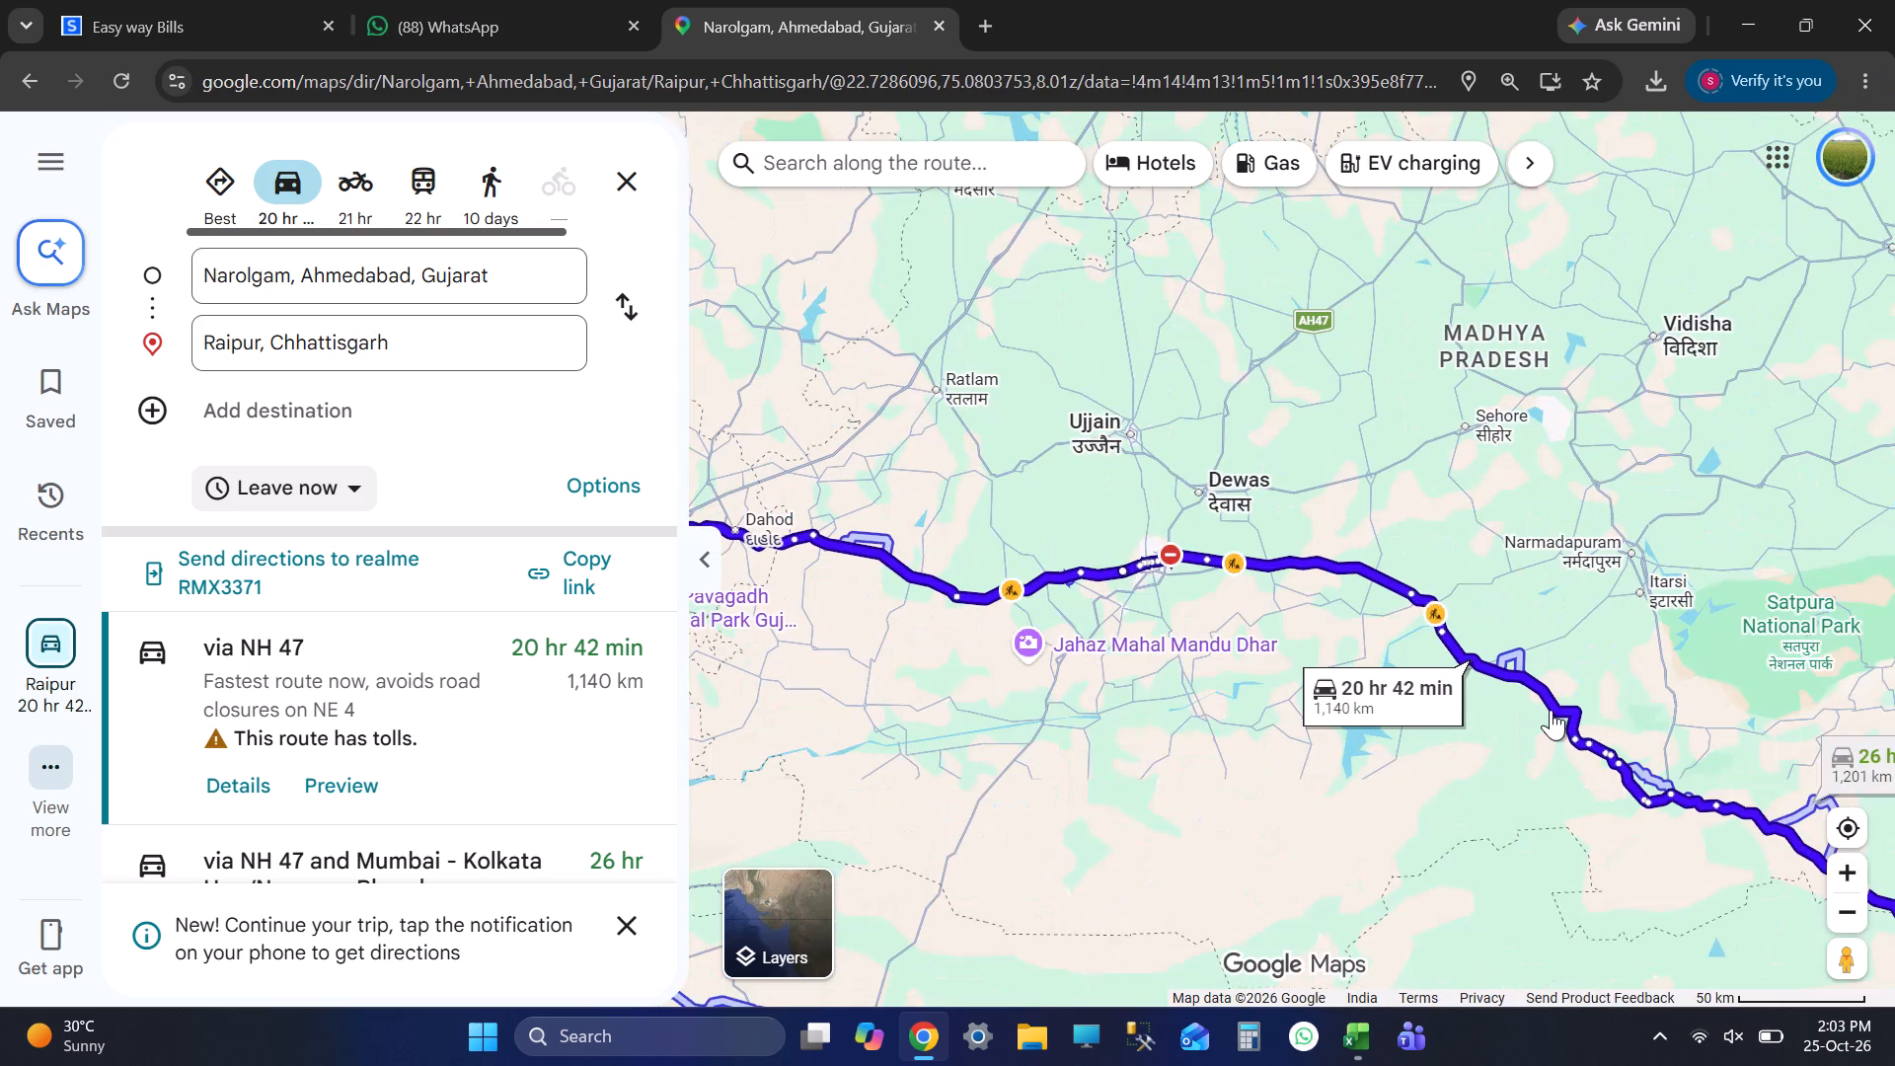
Find "ind" in column P of the 20261024 ON ROAD sheet and copy the Indore, Madhya Pradesh, 452001 entry.
key("alt+Tab")
key("alt+Tab")
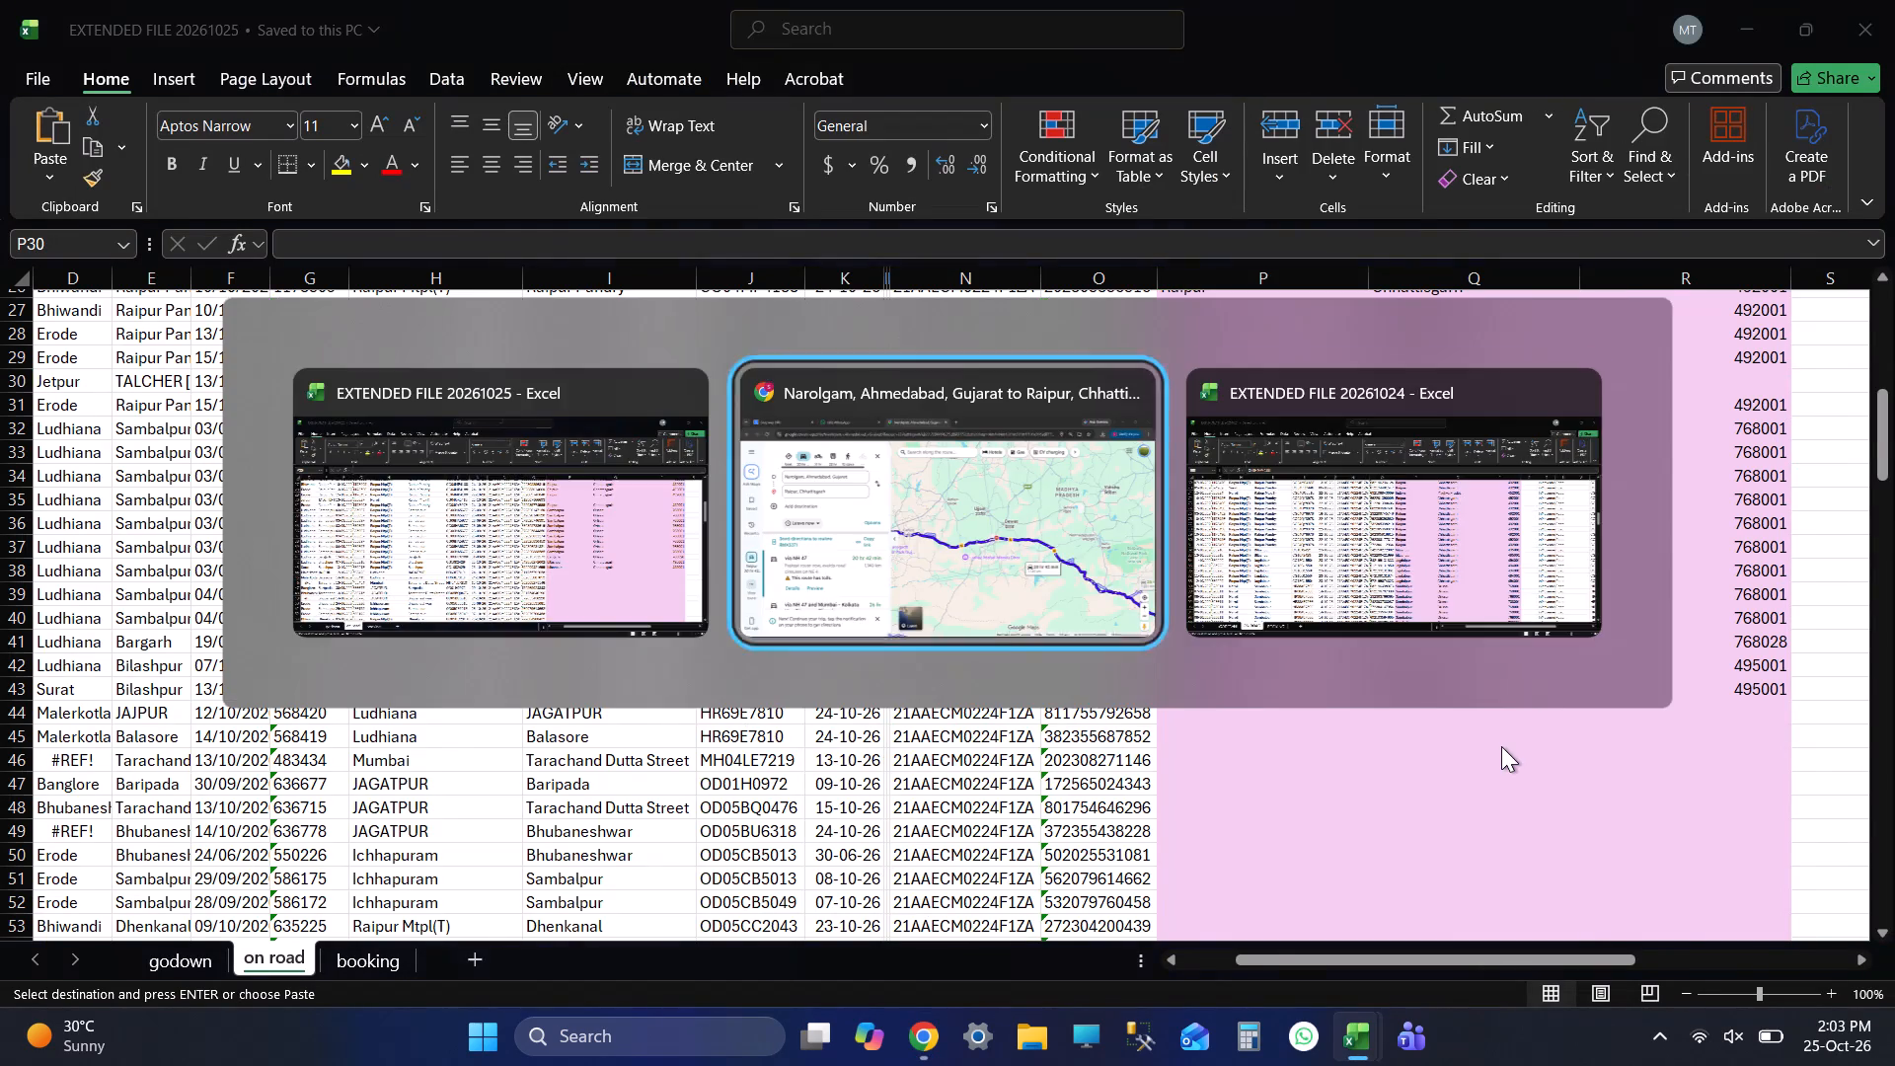
key("alt+Tab")
key("alt+Tab")
key("alt+Tab")
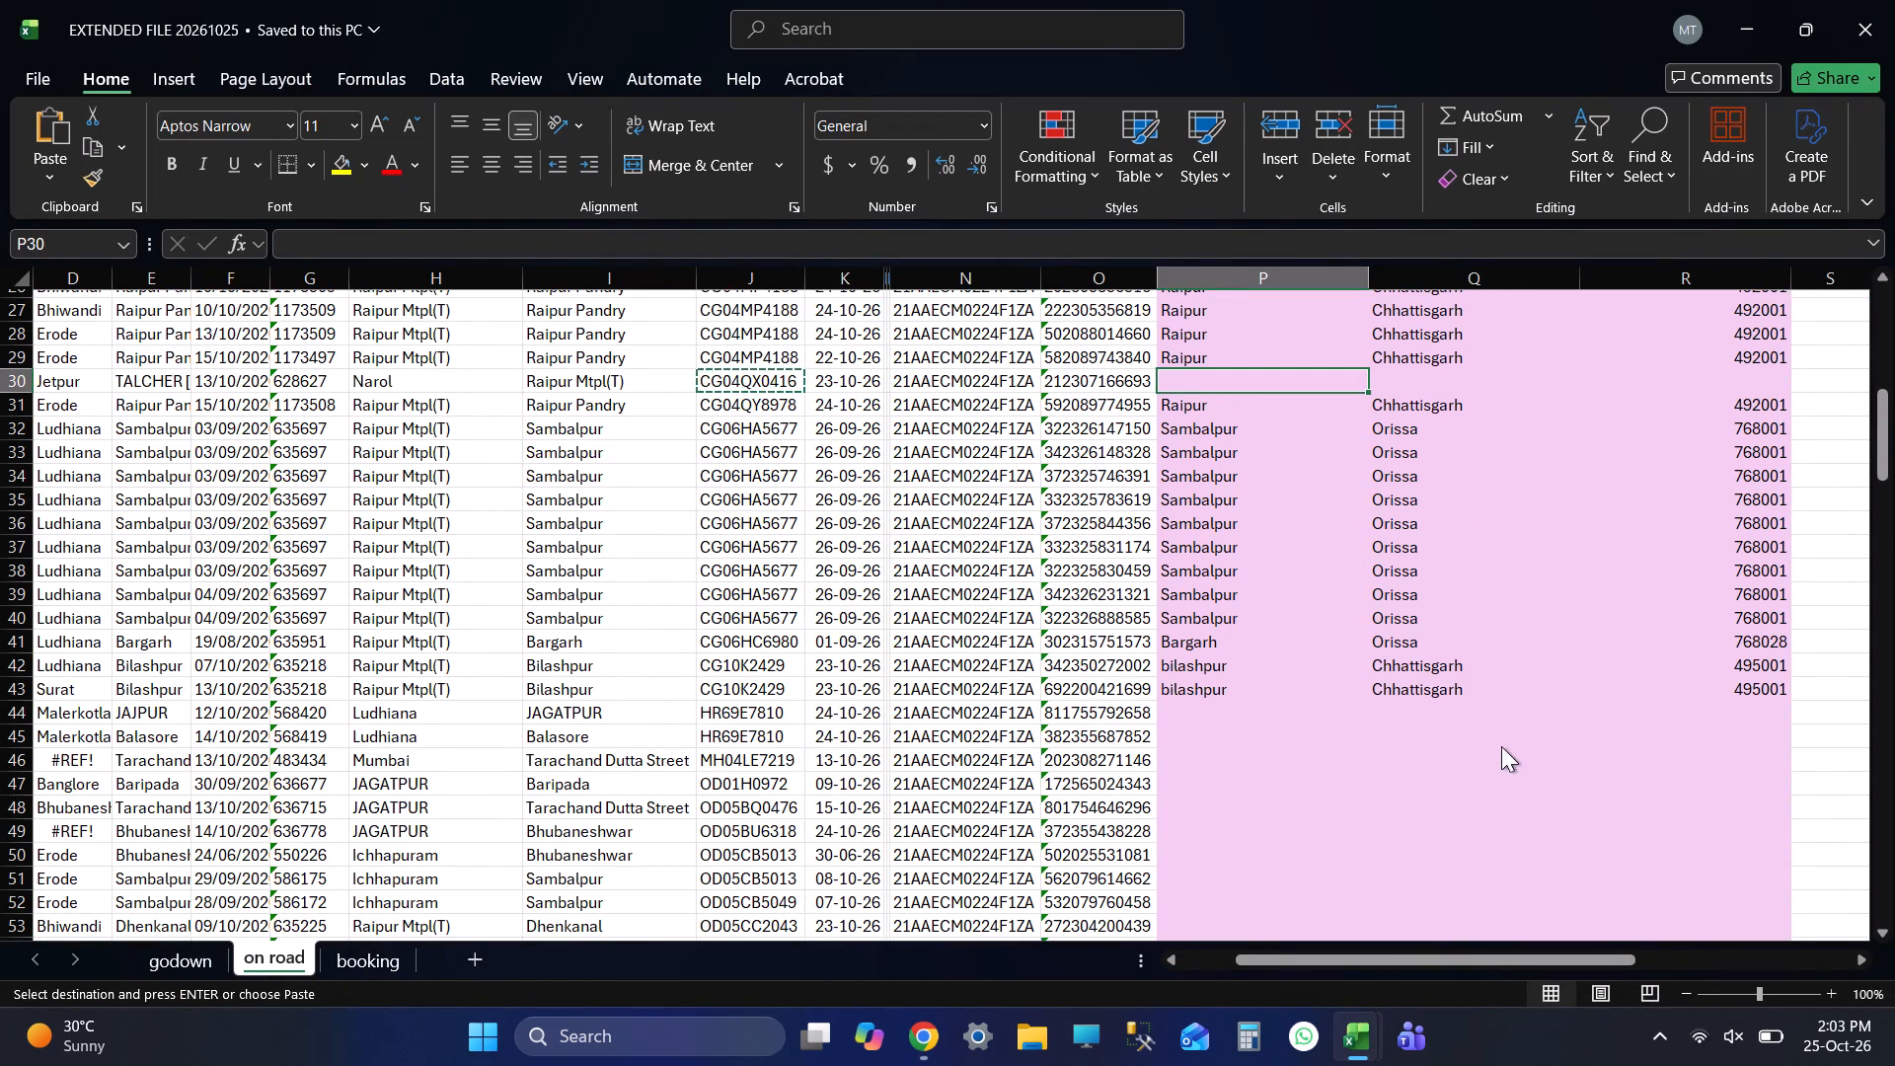
left_click(1051, 272)
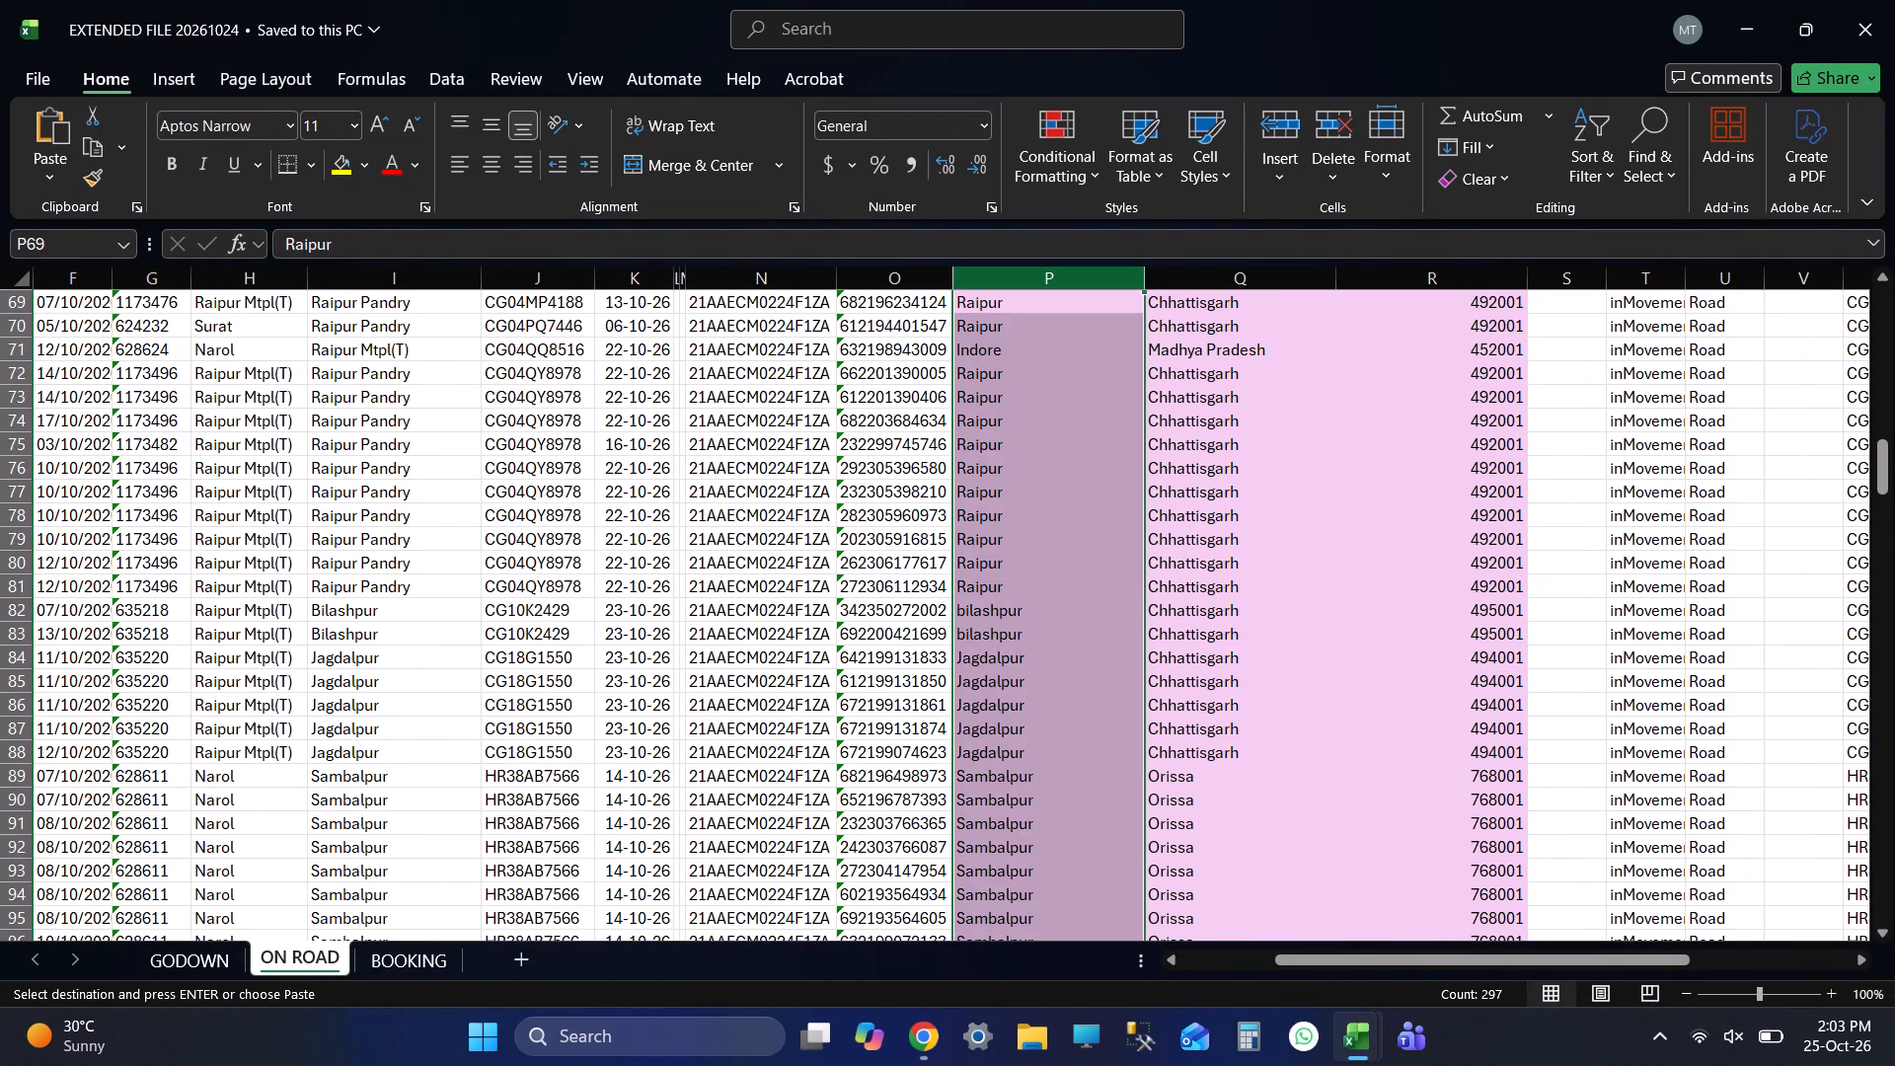
key("ctrl+f")
type("ind")
key("Return")
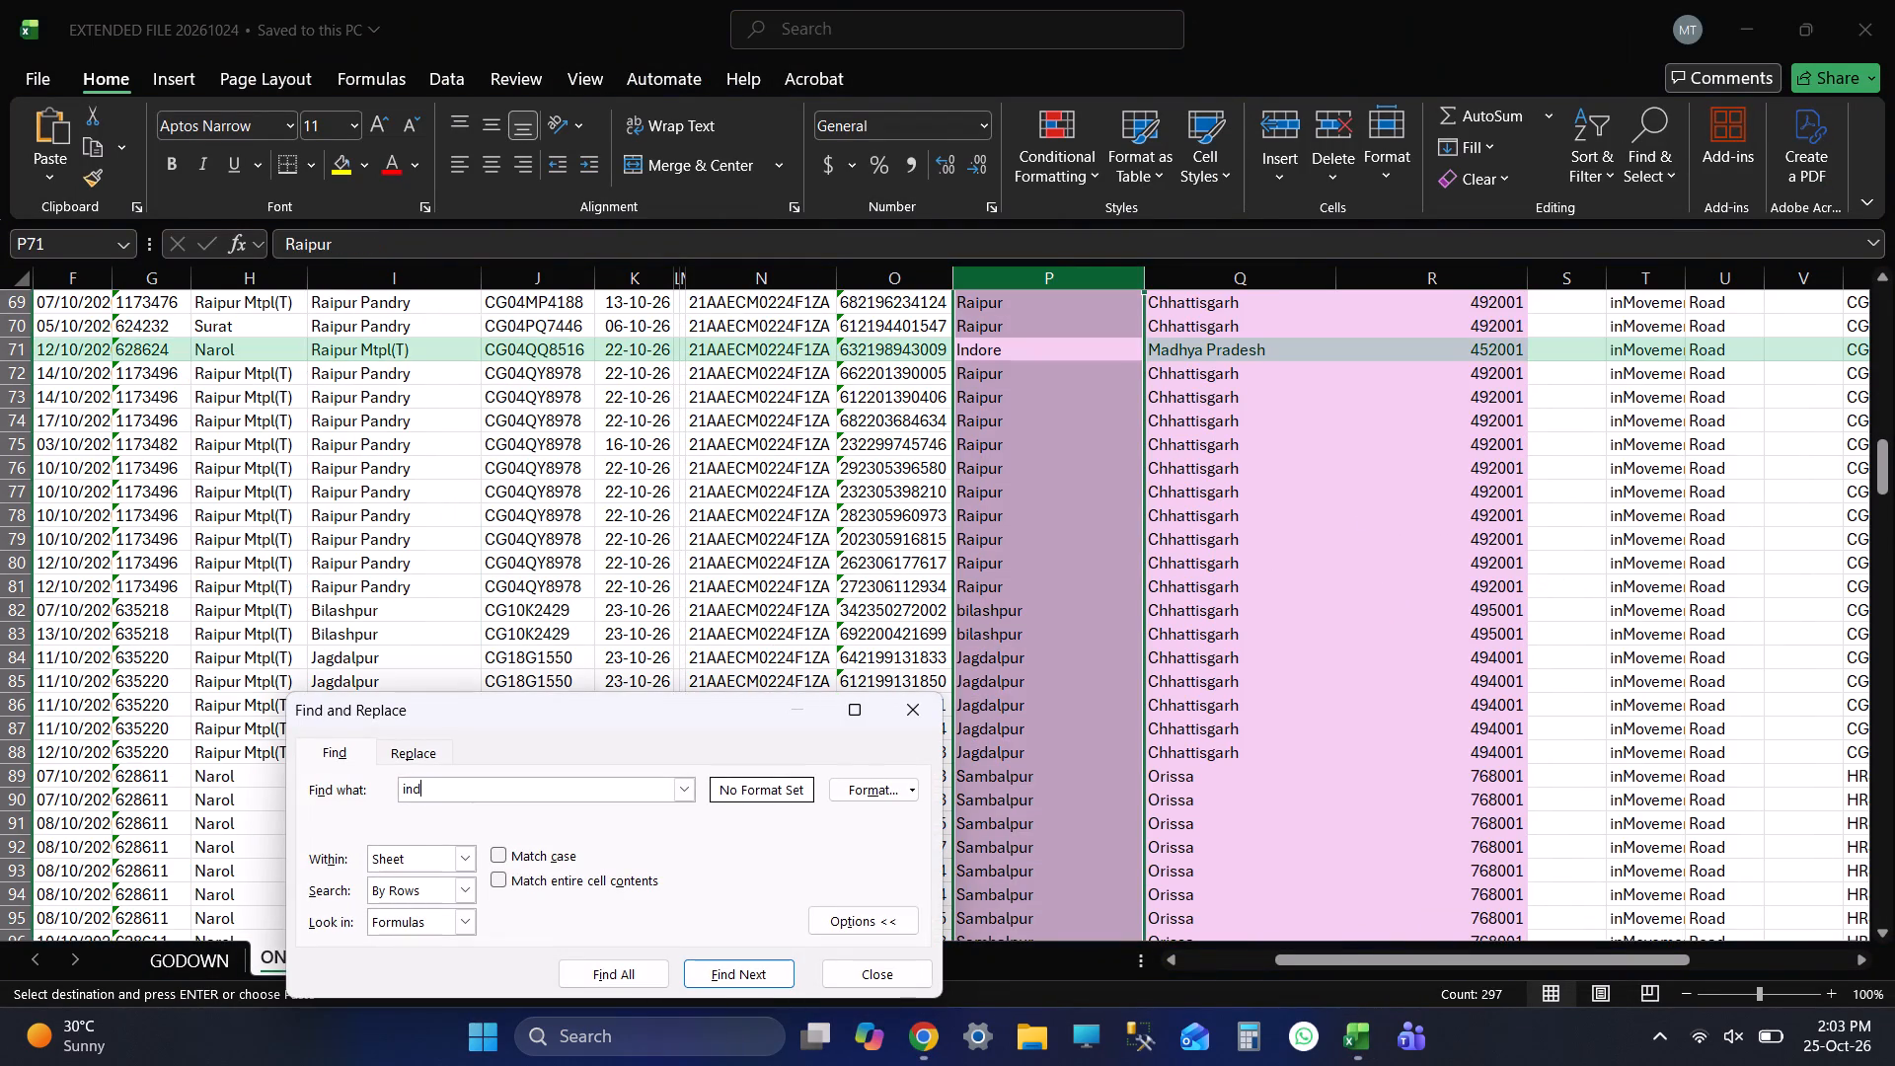
left_click(1068, 343)
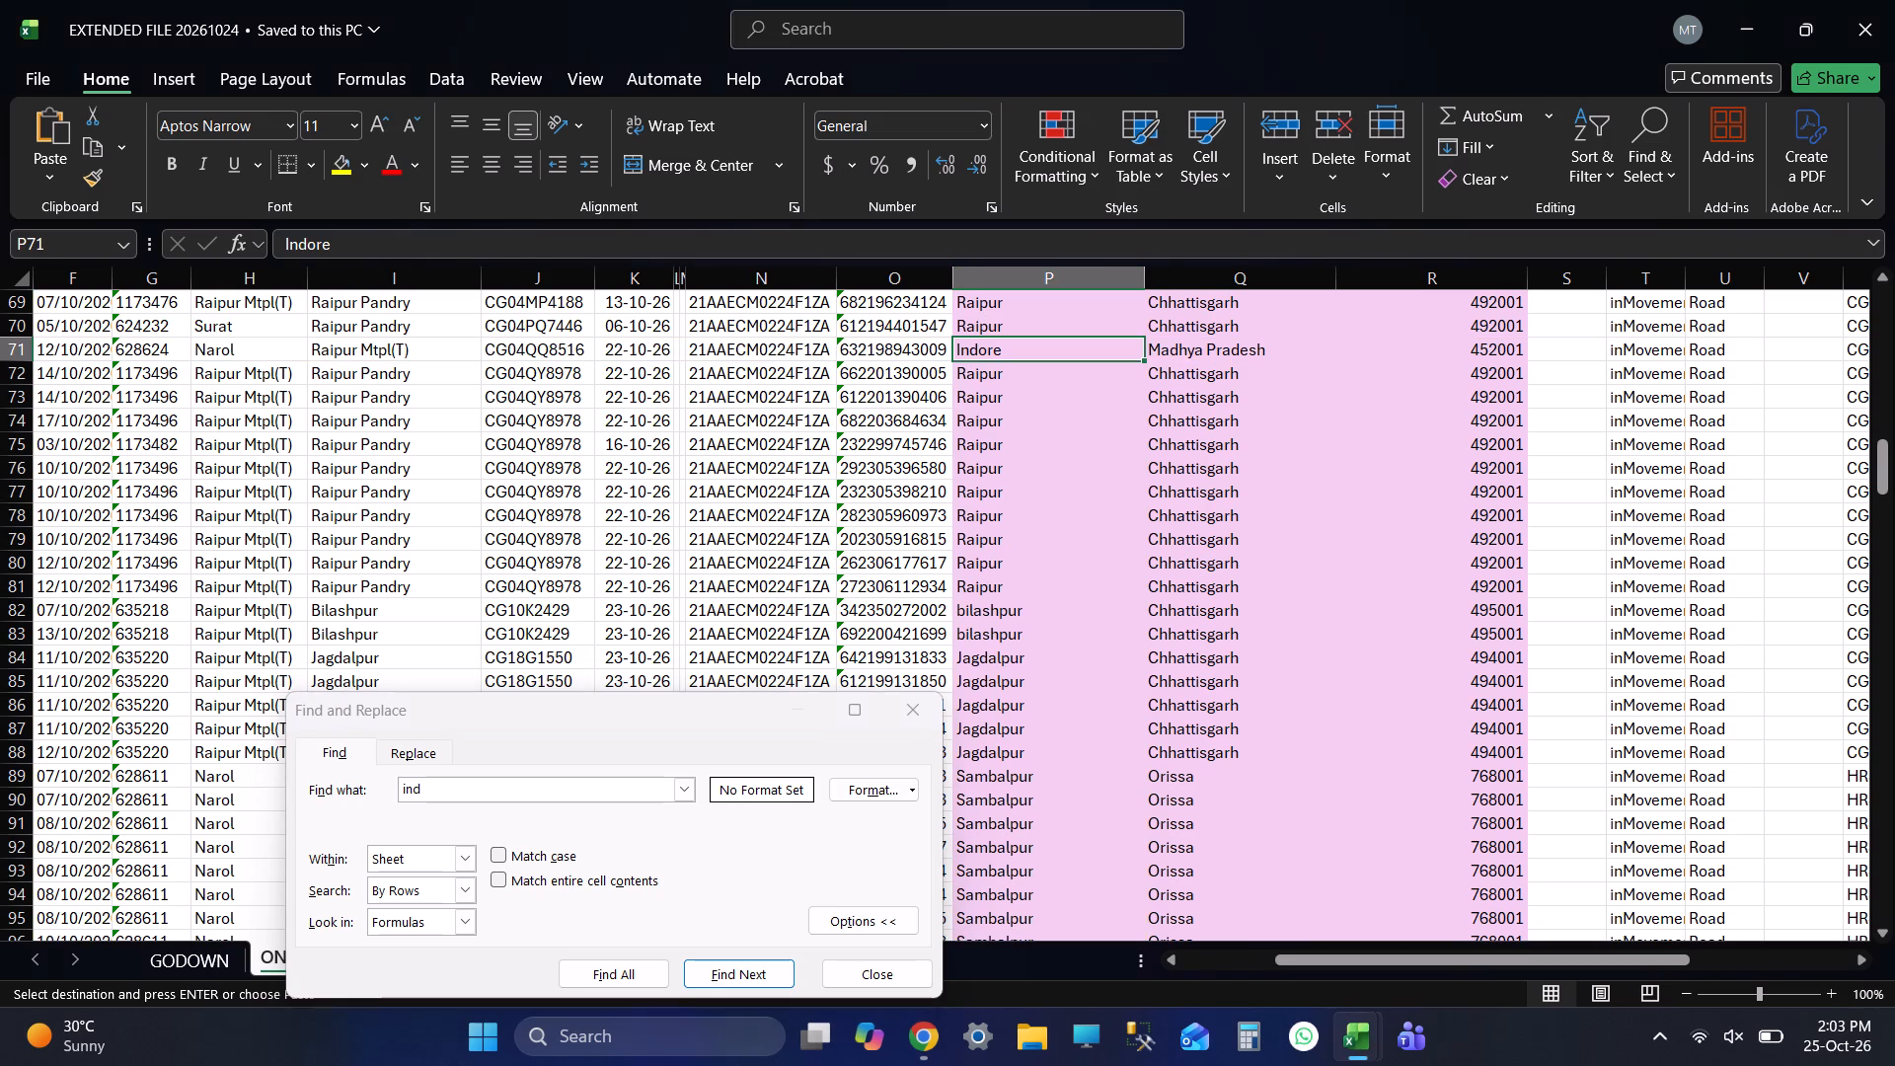
key("shift+Right")
key("shift+Right")
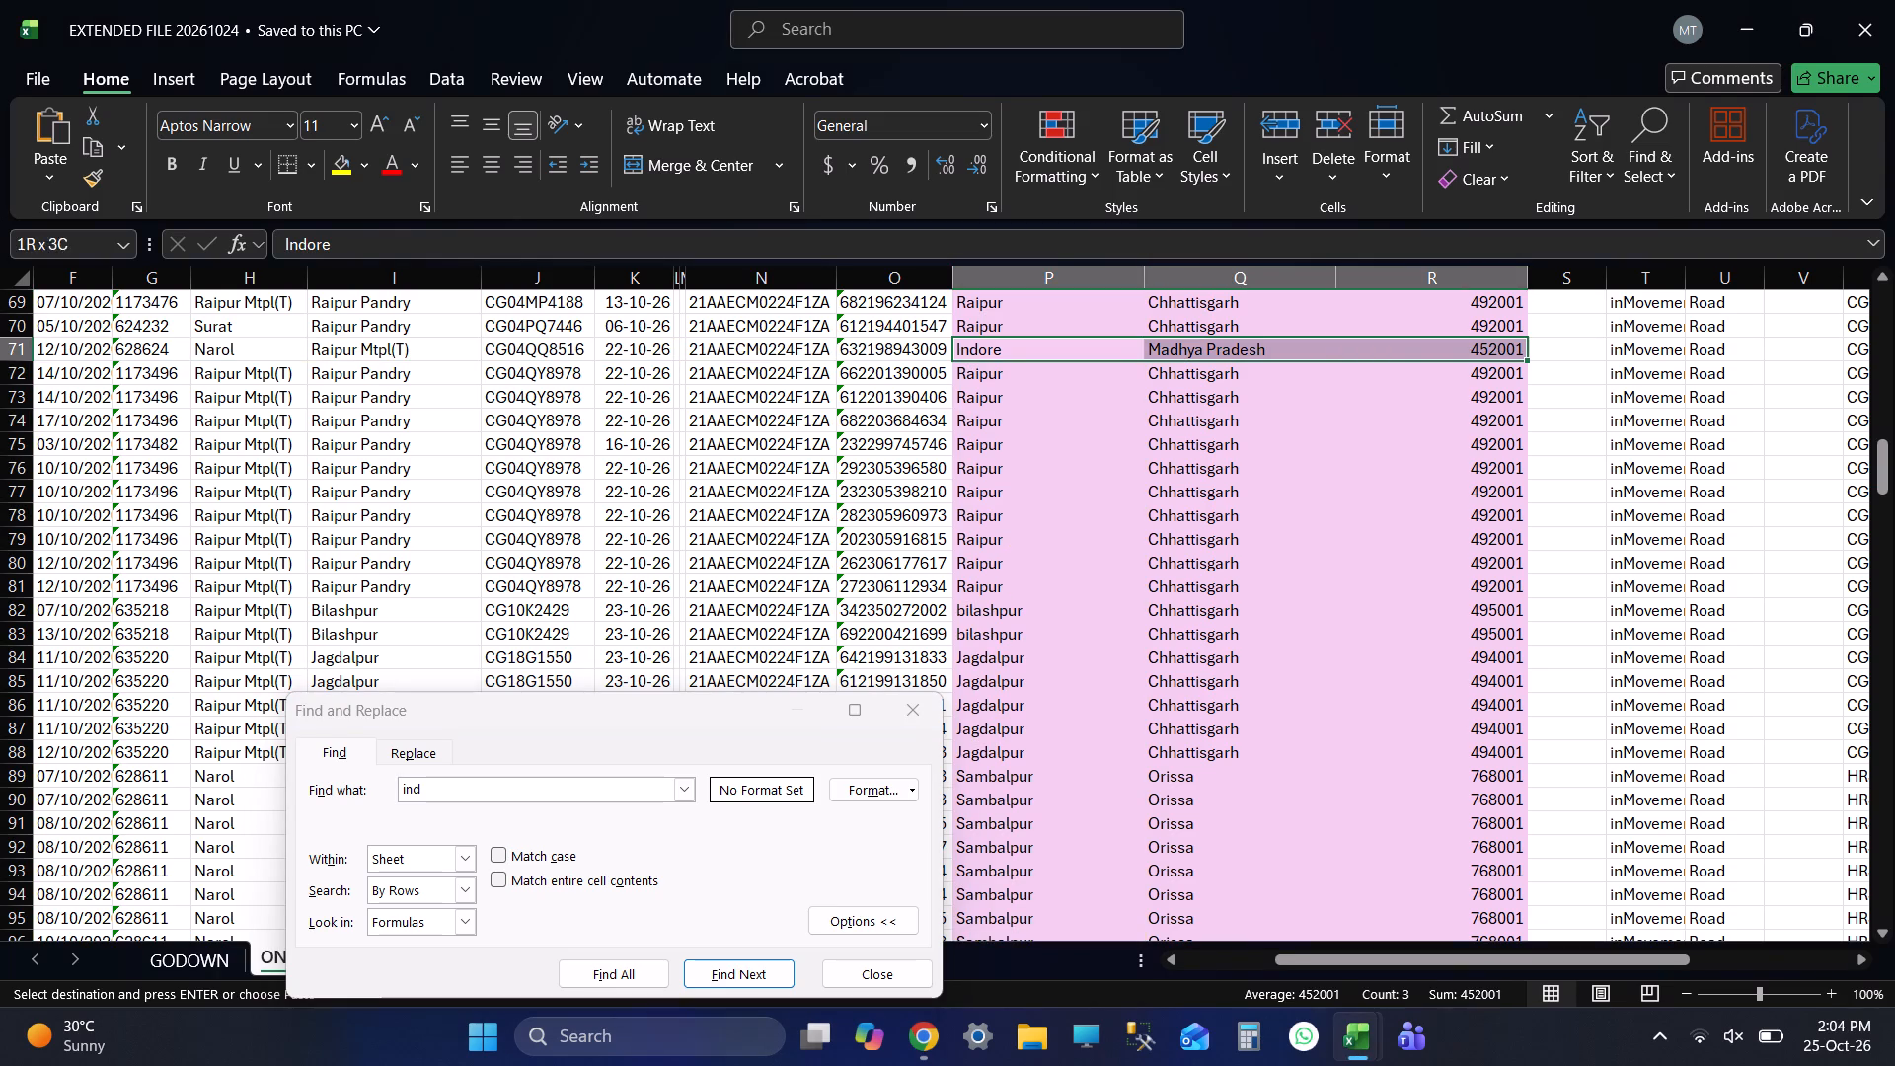
key("ctrl+c")
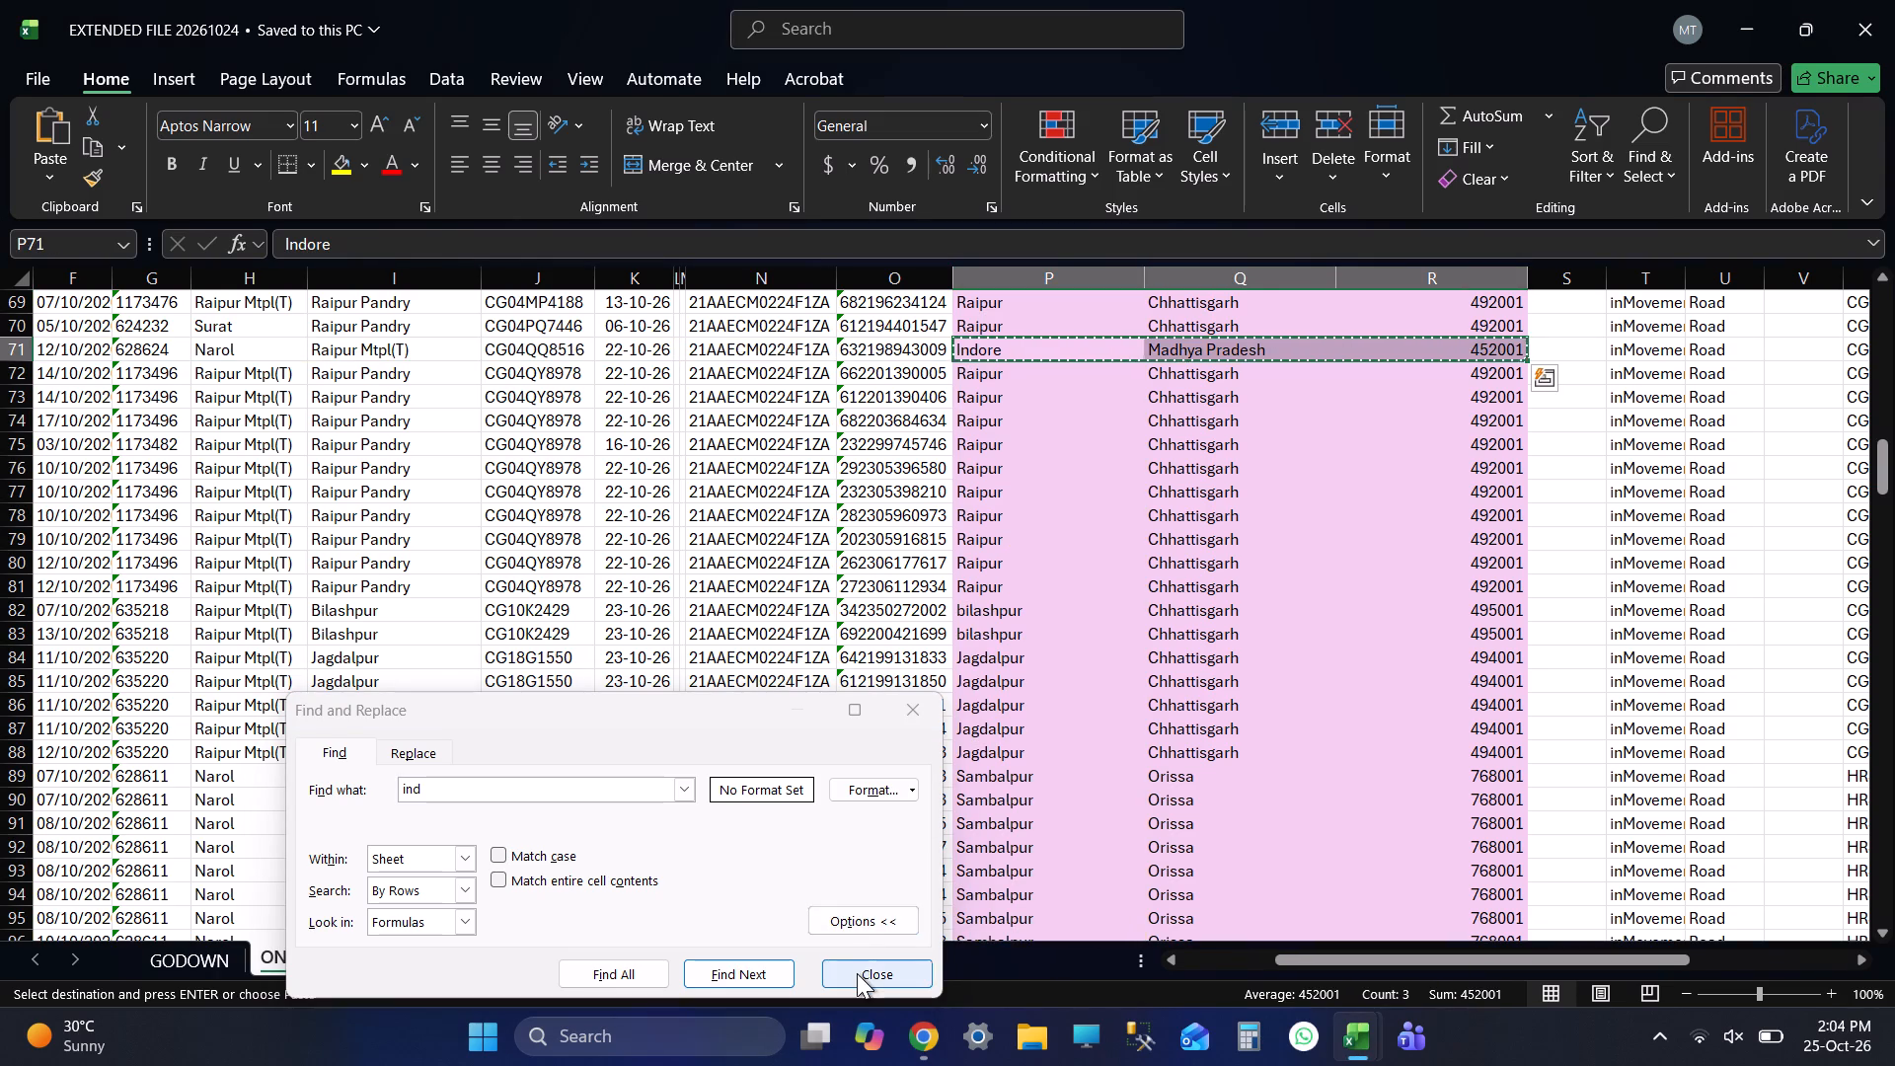
Paste Indore, Madhya Pradesh, 452001 into P30:R30 of the 20261025 on road sheet and save the workbook.
left_click(857, 973)
key("alt+Tab")
key("ctrl+v")
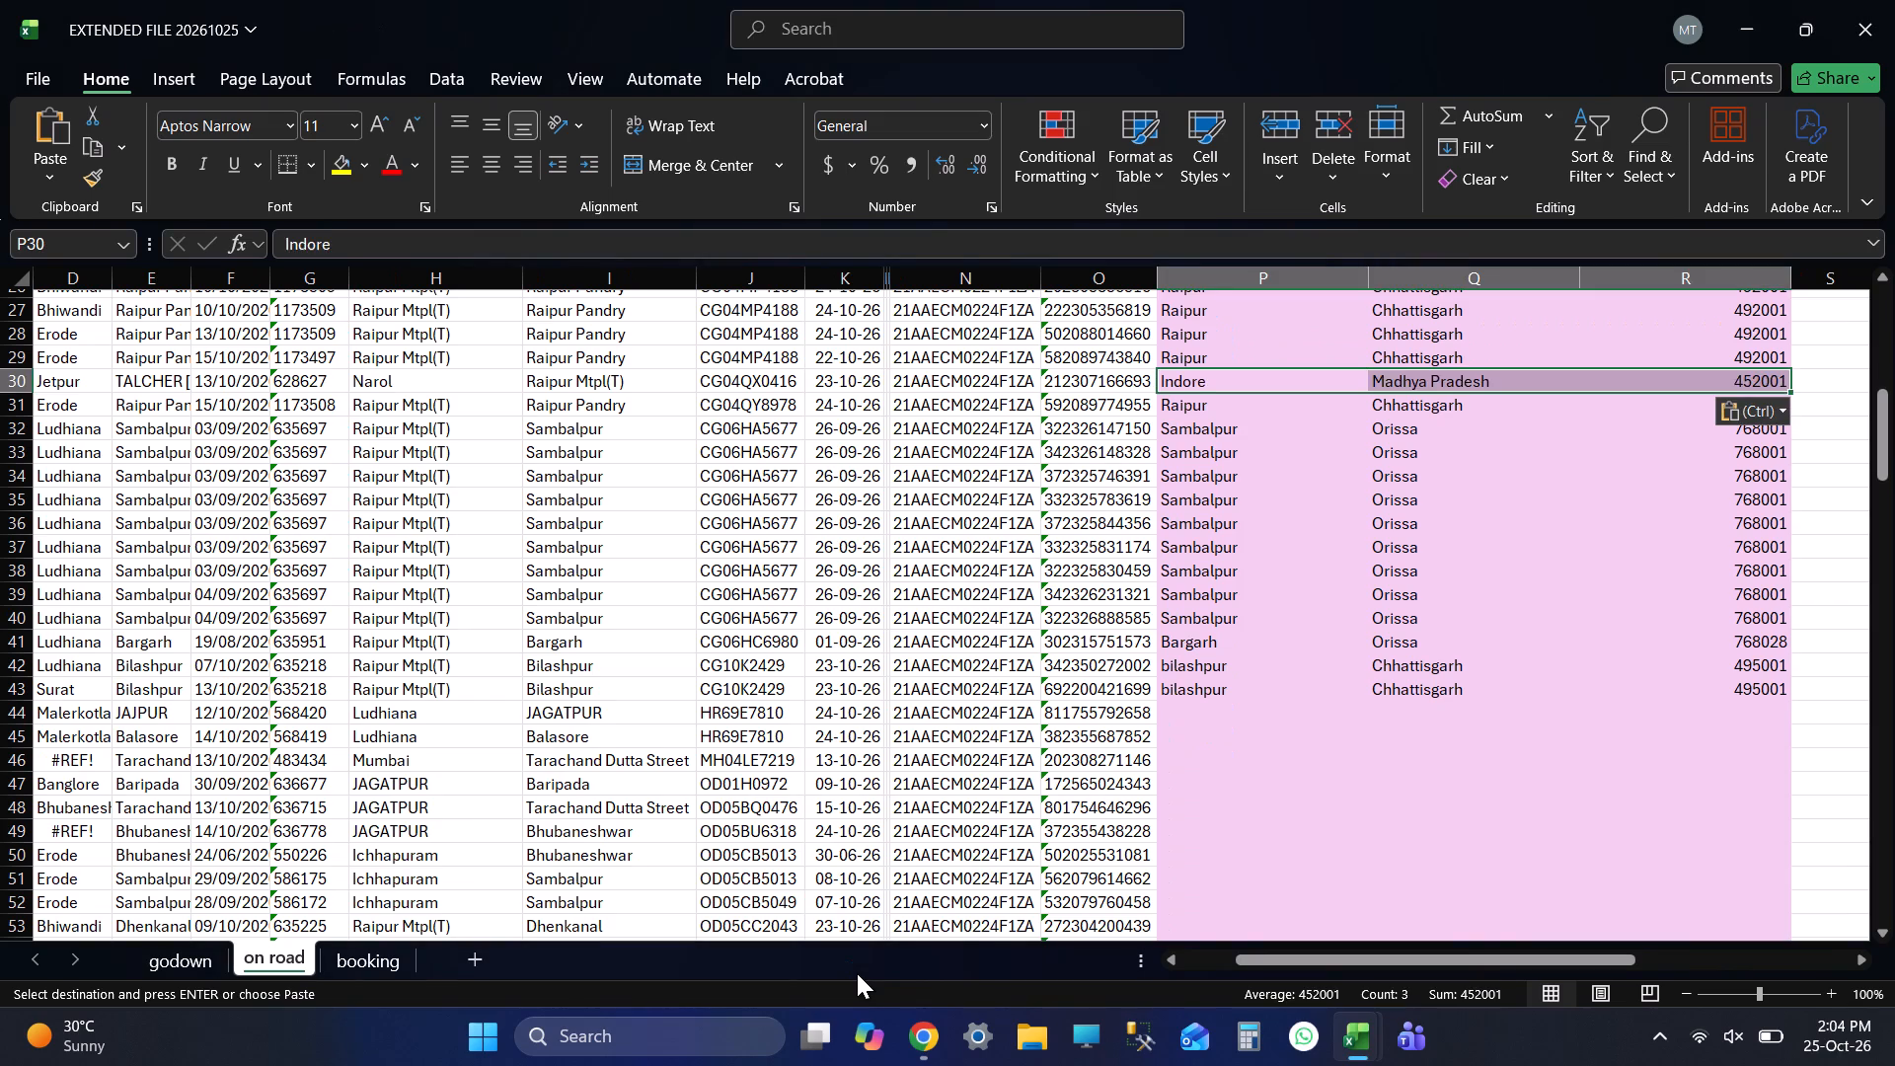
key("ctrl+Down")
key("Down")
key("ctrl+s")
key("Left")
key("Left")
key("Left")
key("Left")
key("Left")
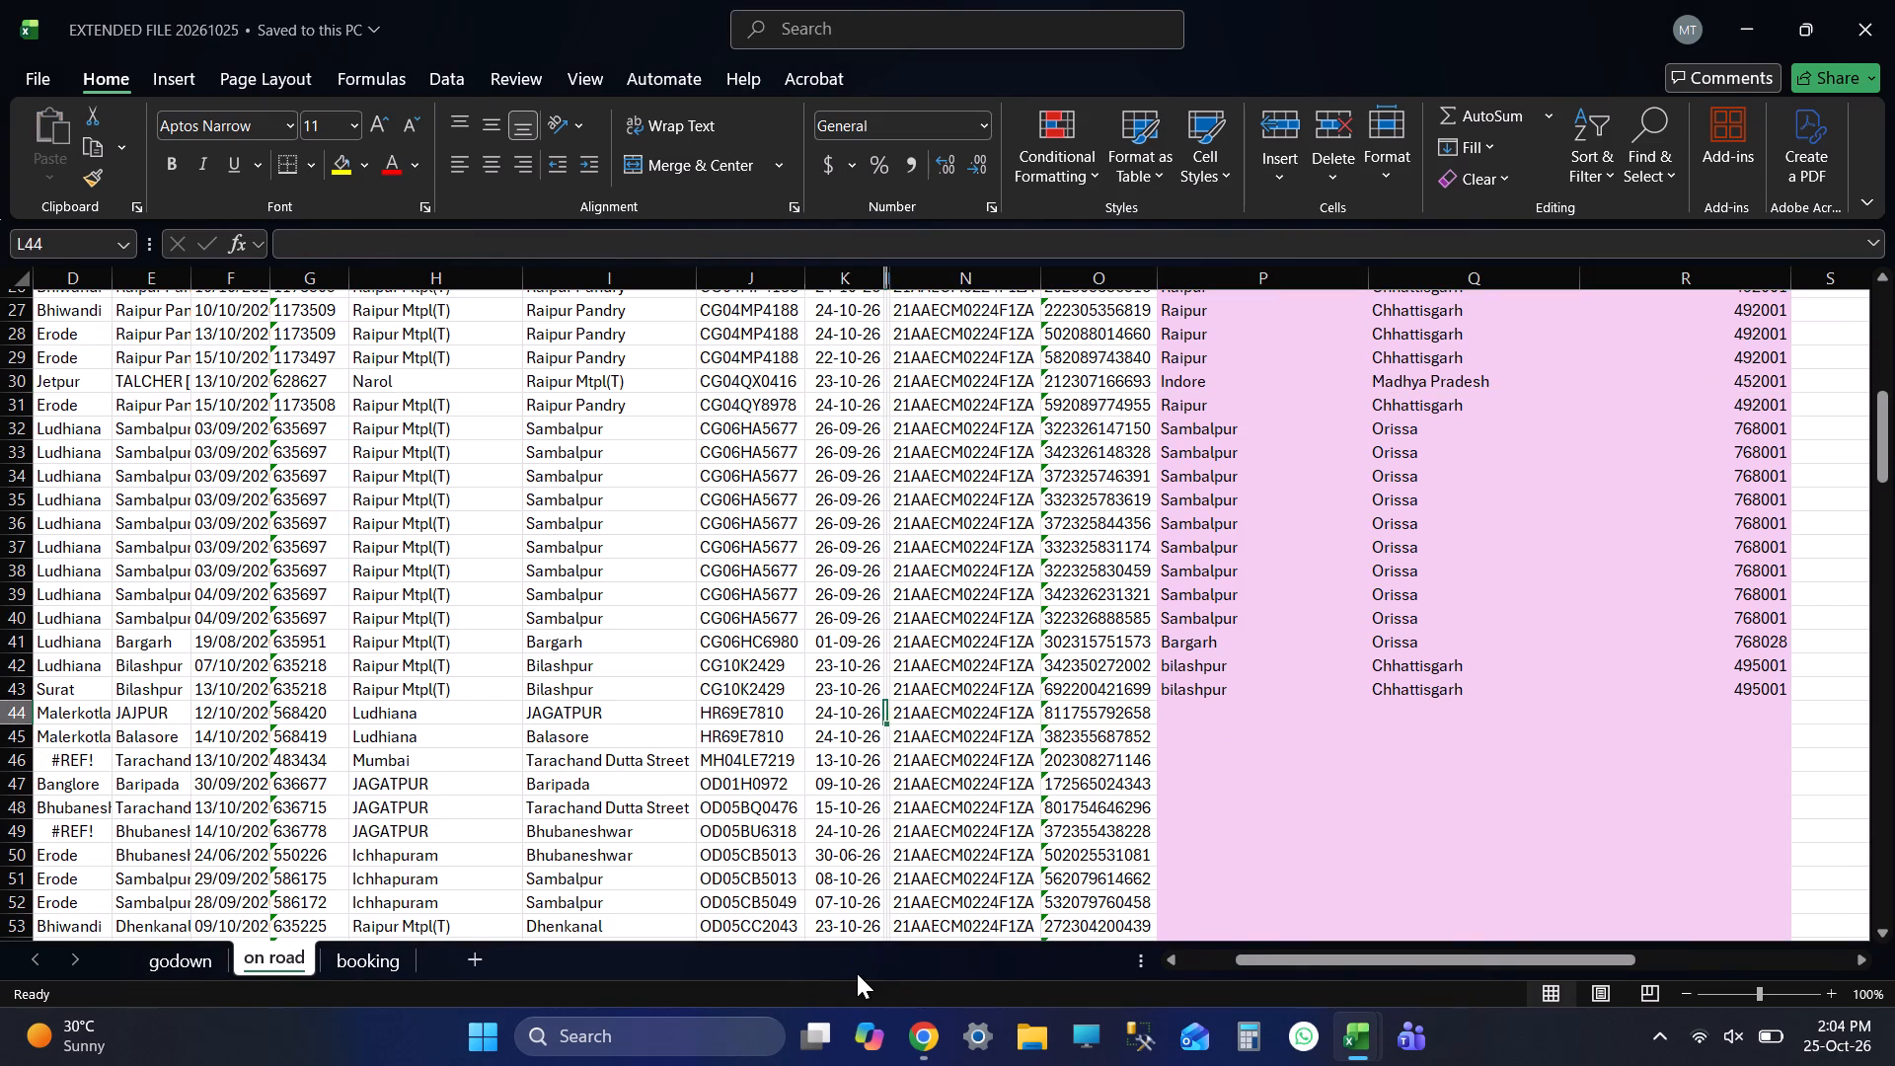
key("Left")
key("ctrl+c")
key("Right")
key("Right")
key("Right")
key("Right")
key("Right")
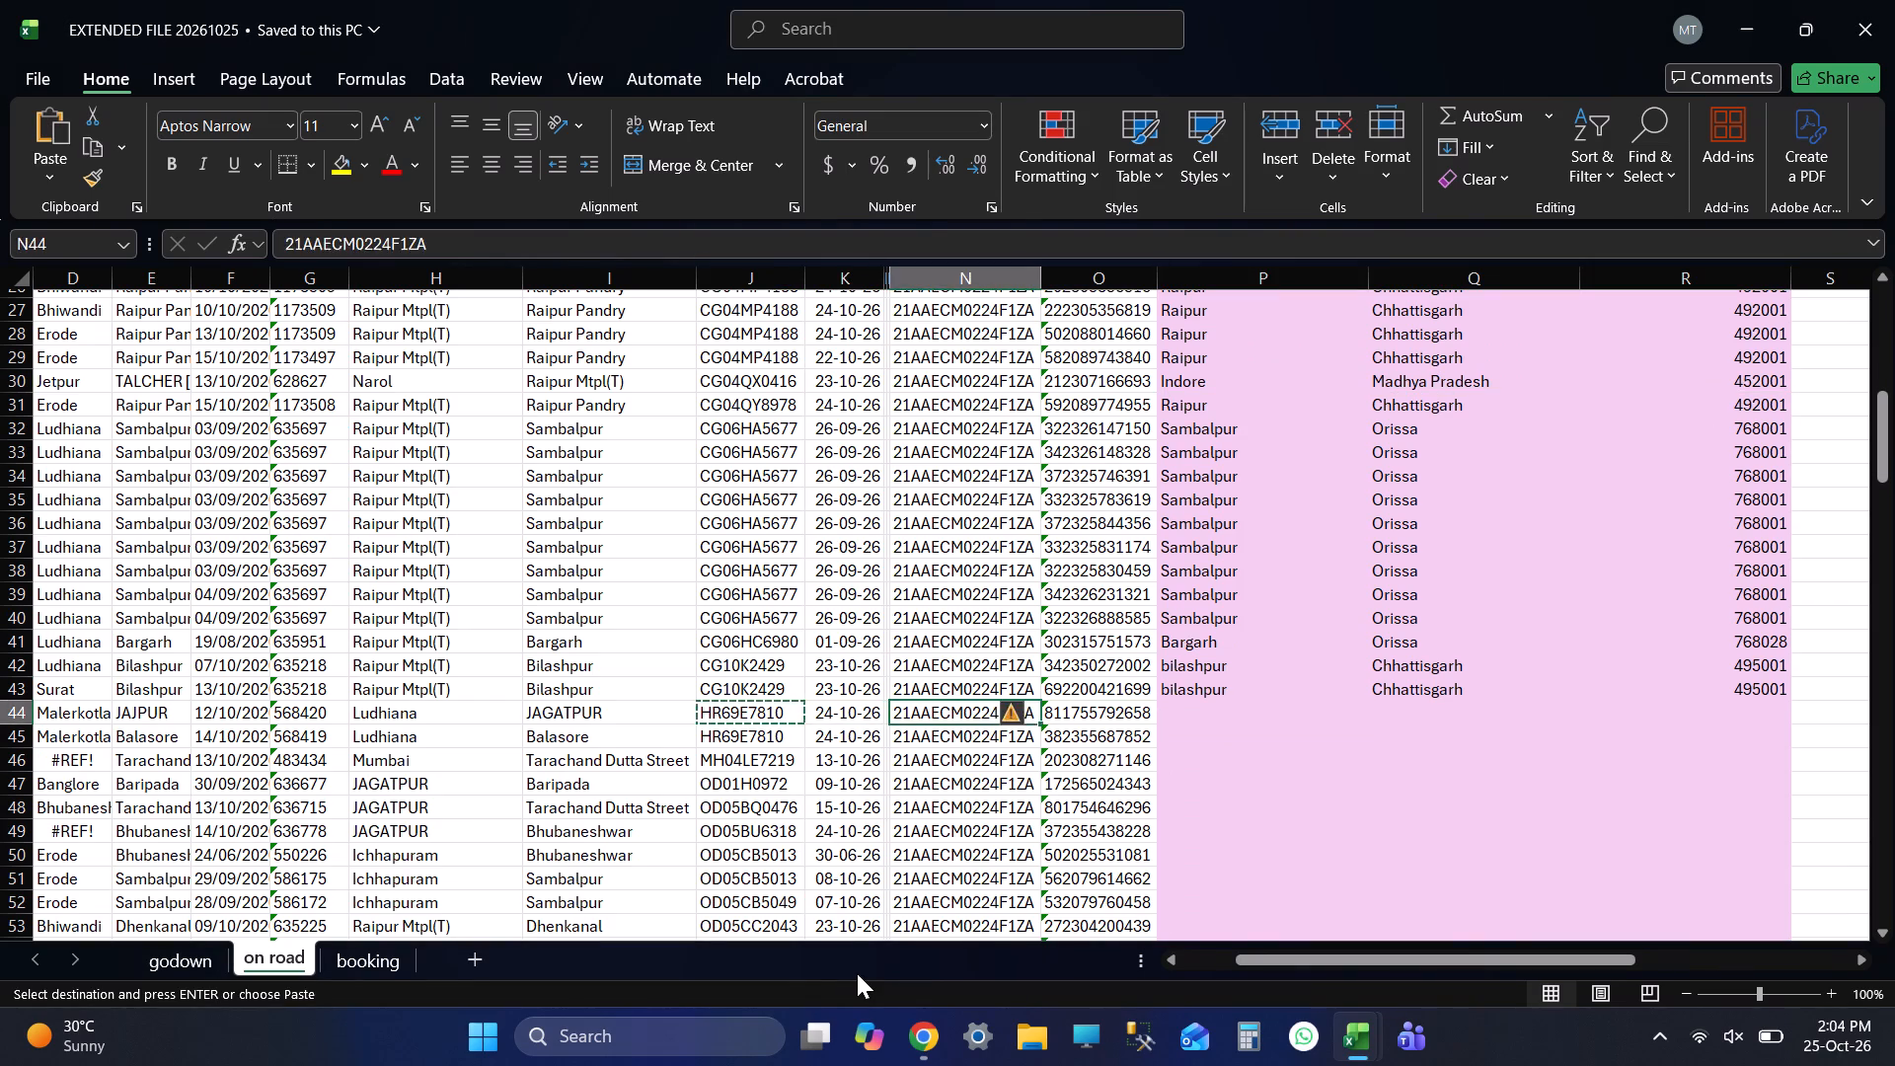
key("Right")
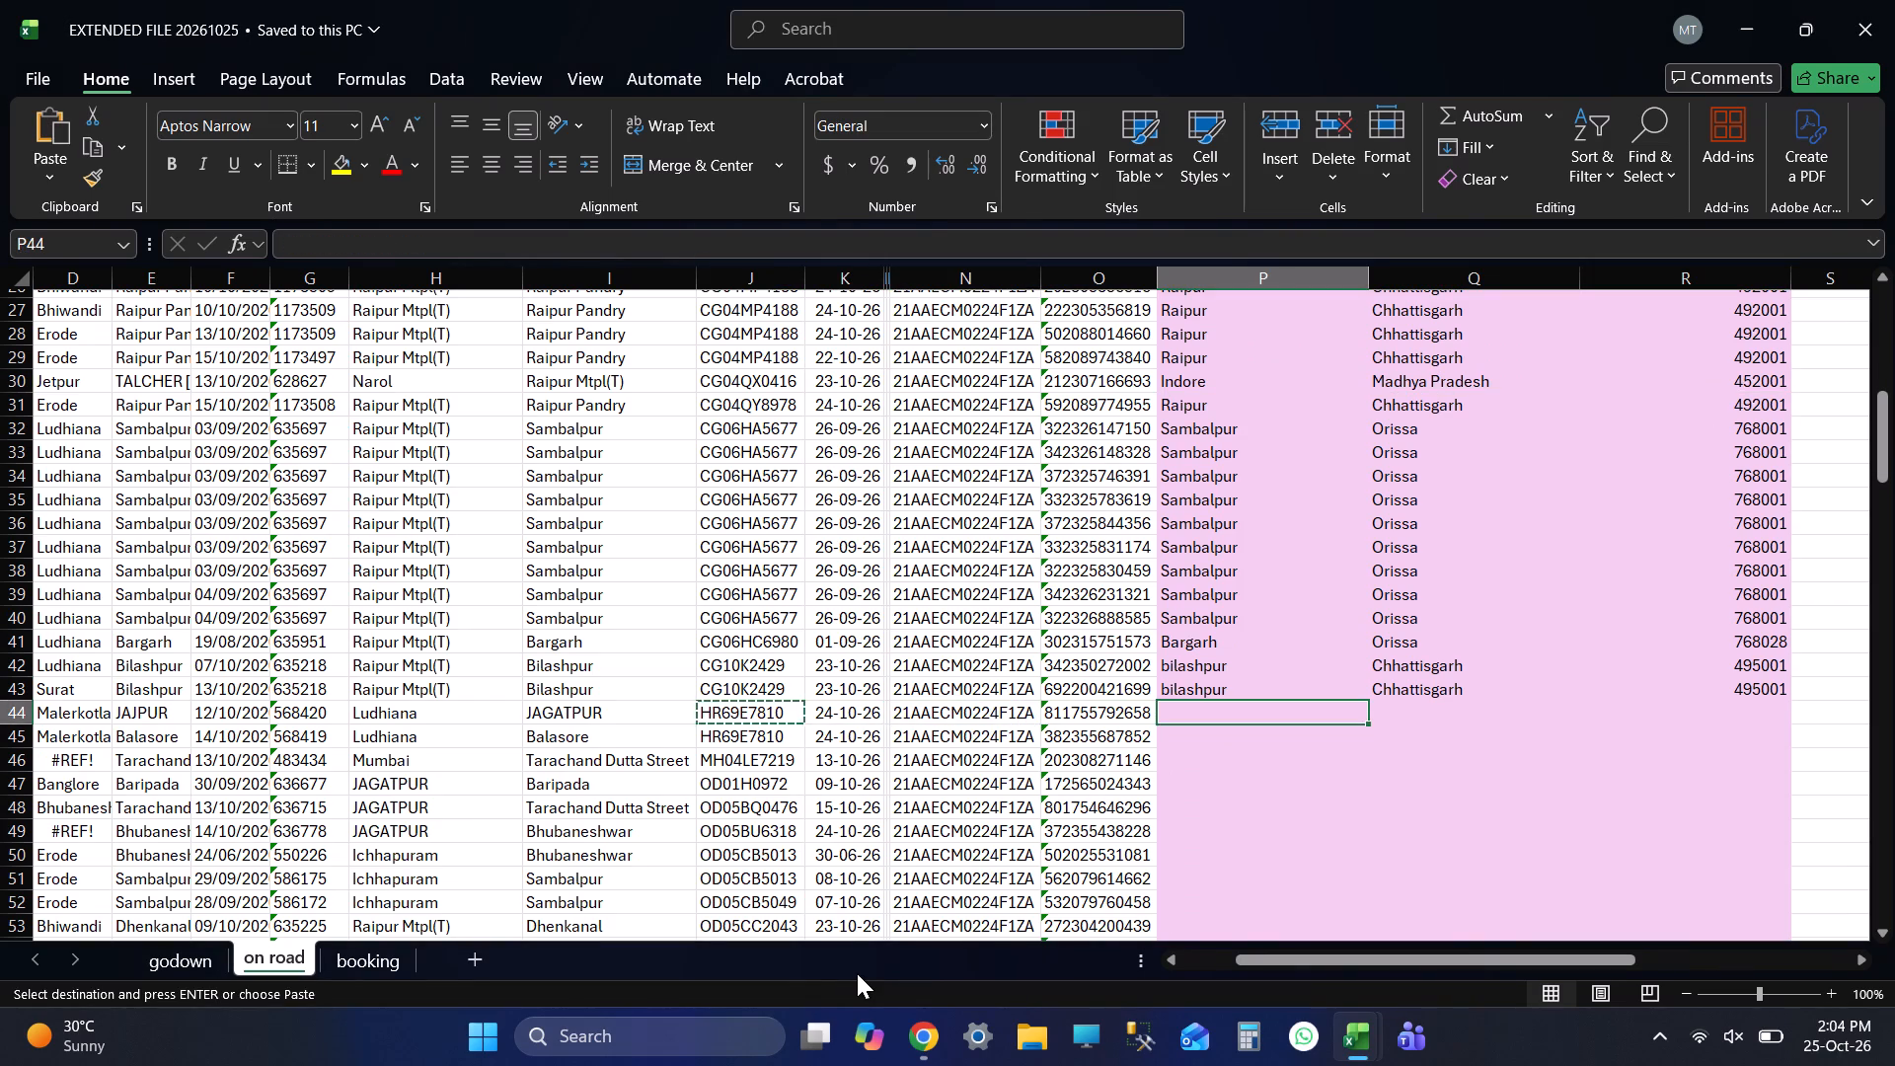
key("alt+Tab")
key("alt+Tab")
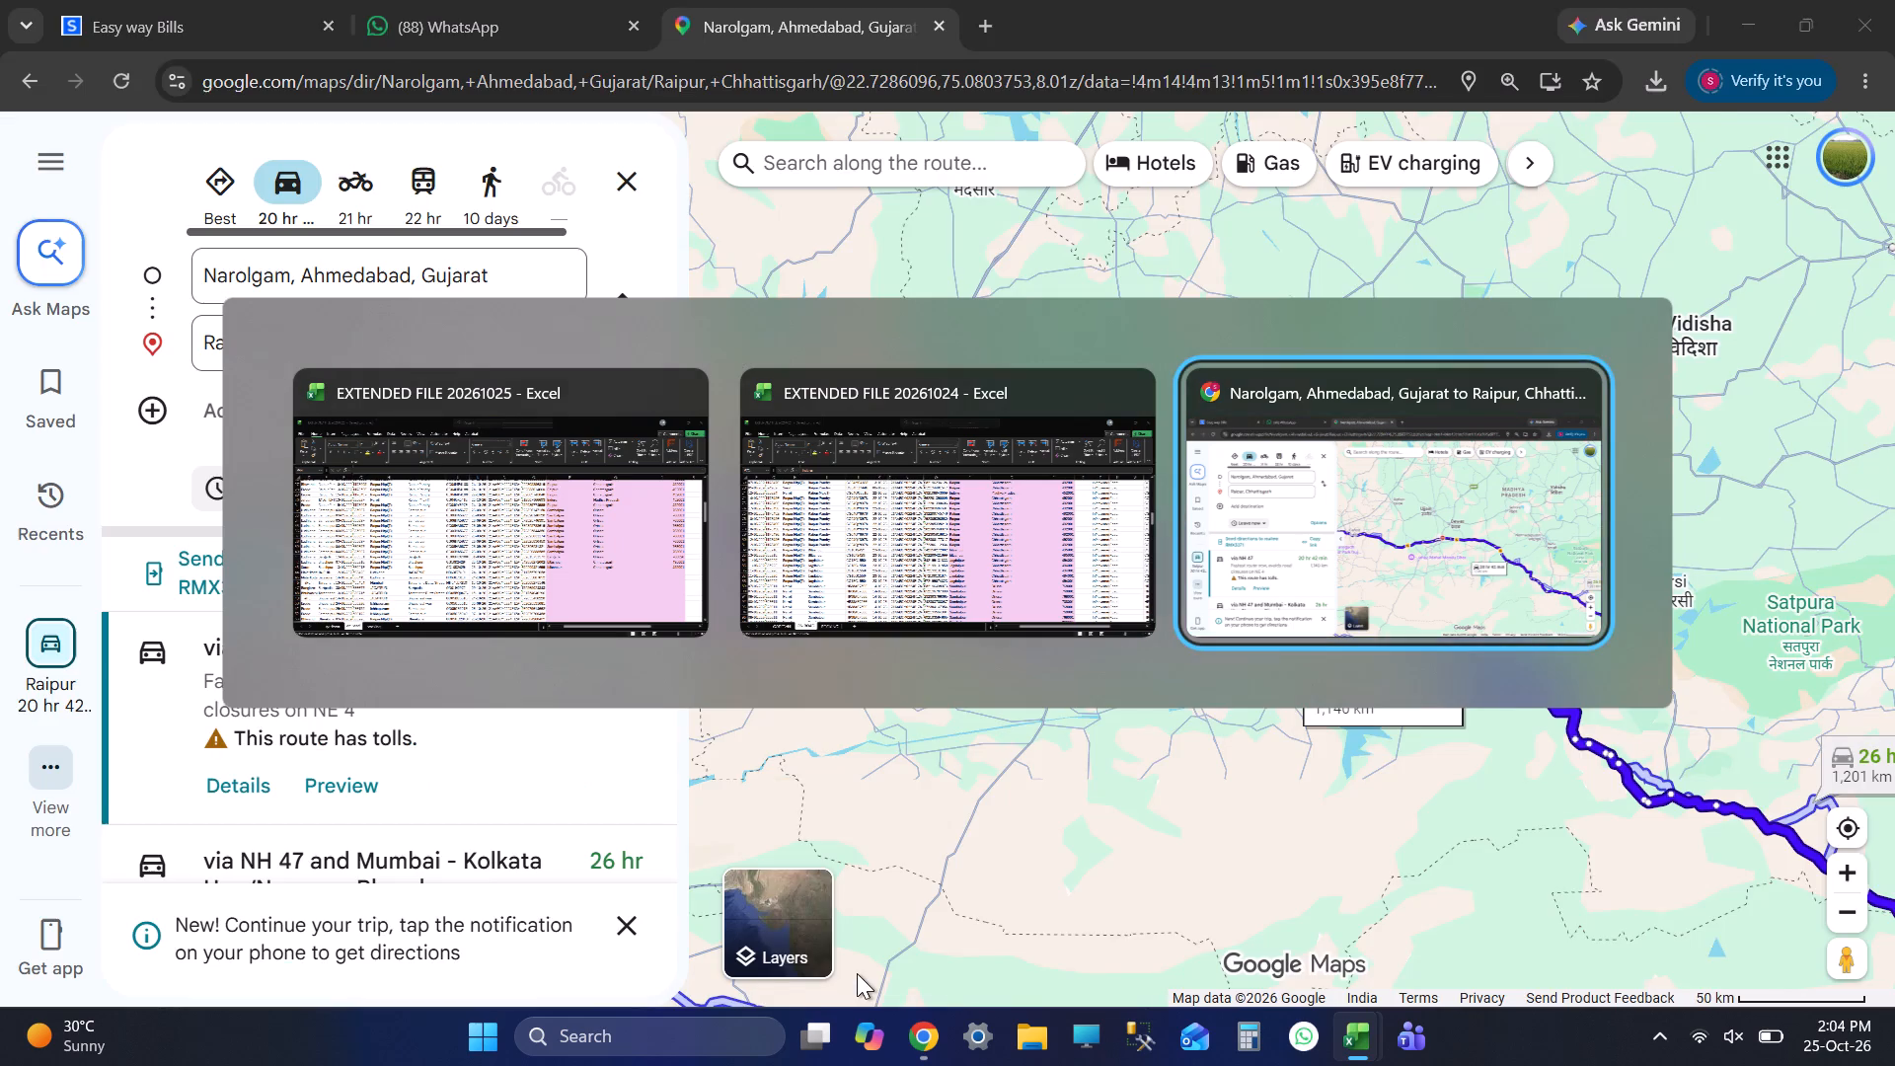
left_click(116, 0)
left_click(1037, 876)
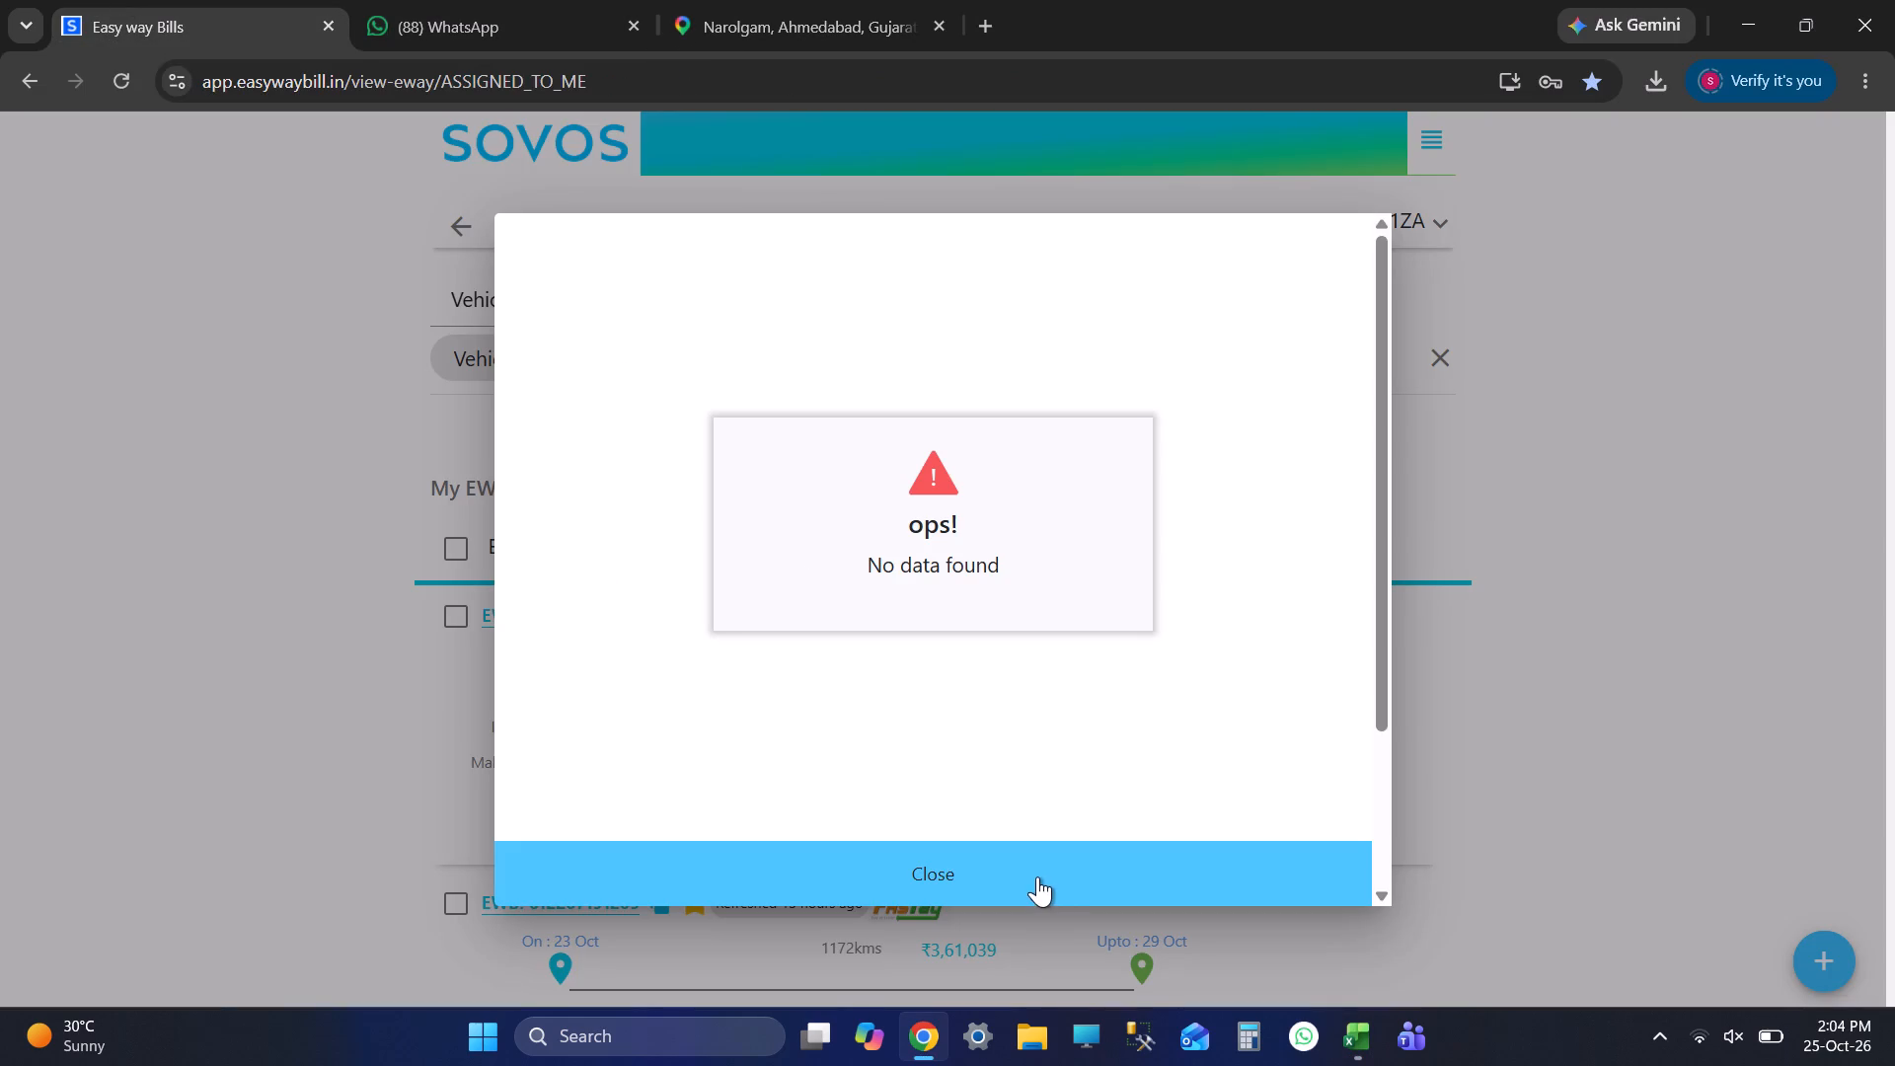
double_click(925, 307)
key("ctrl+v")
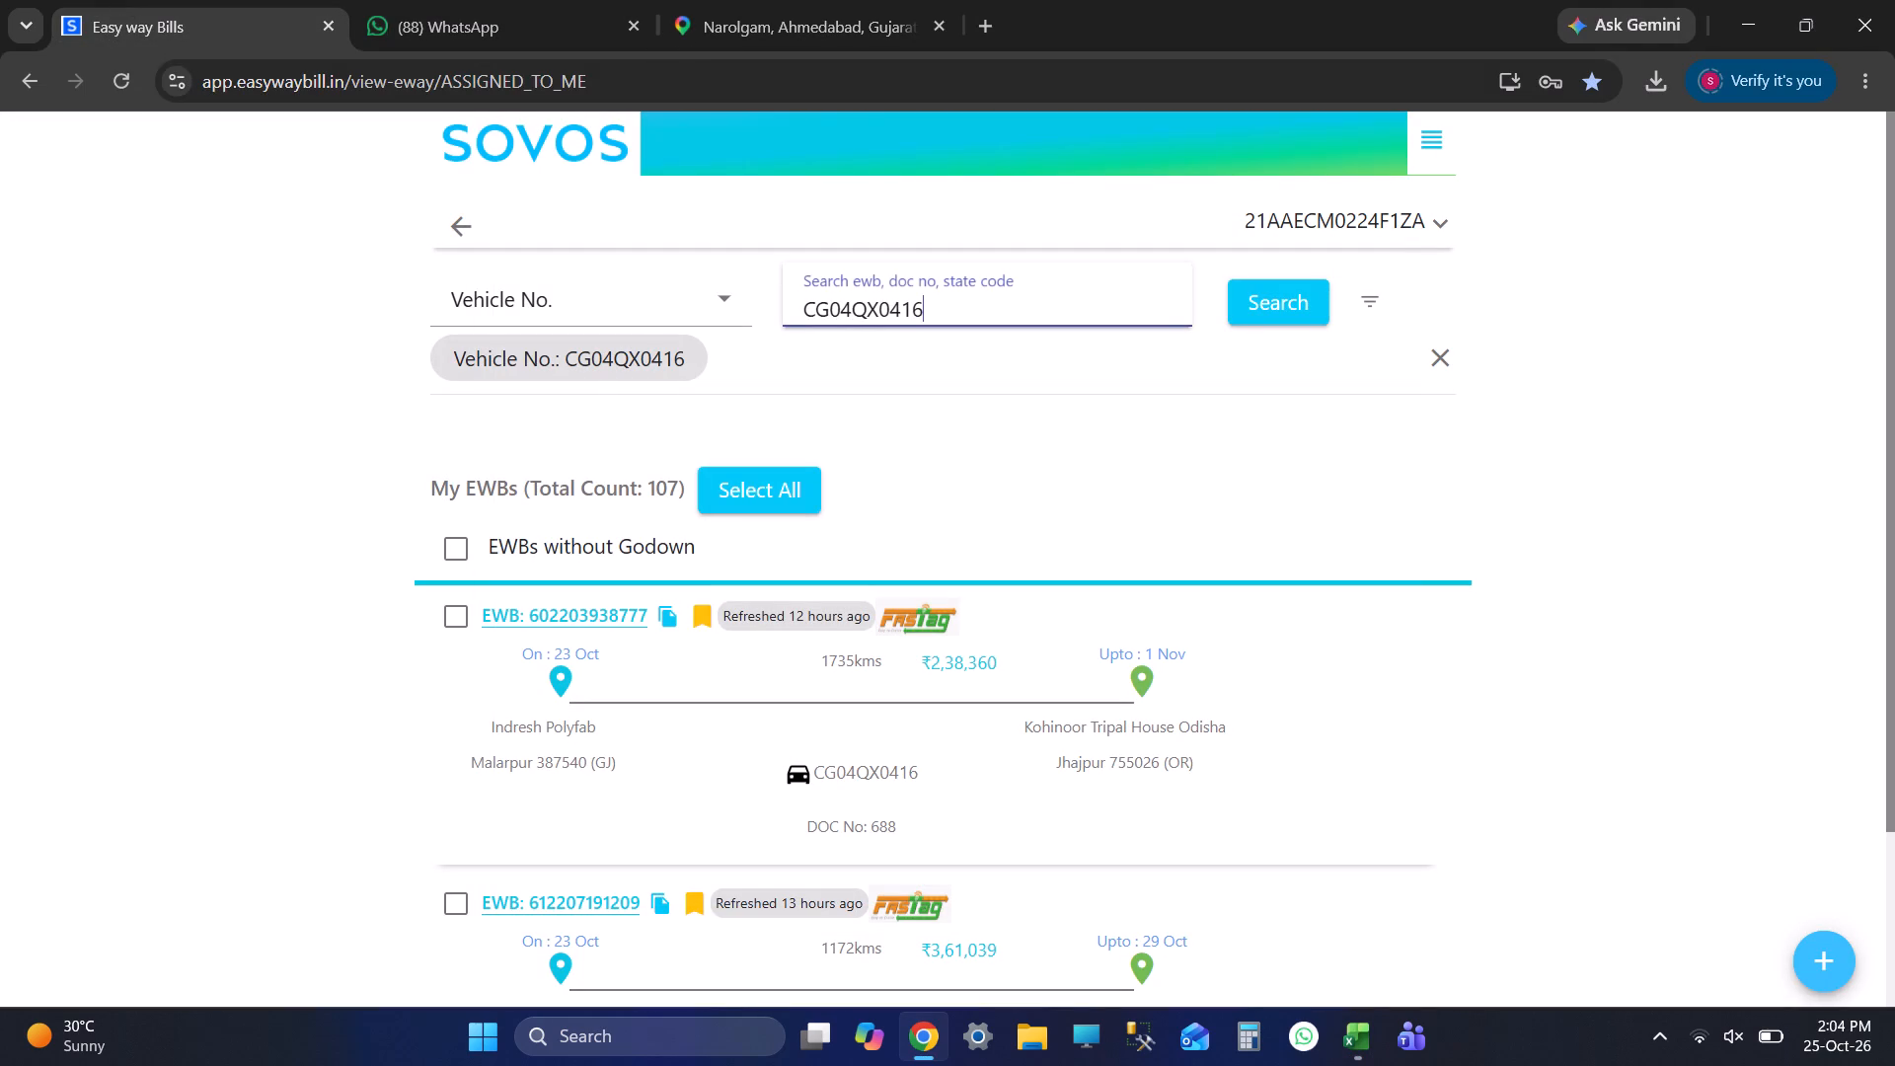
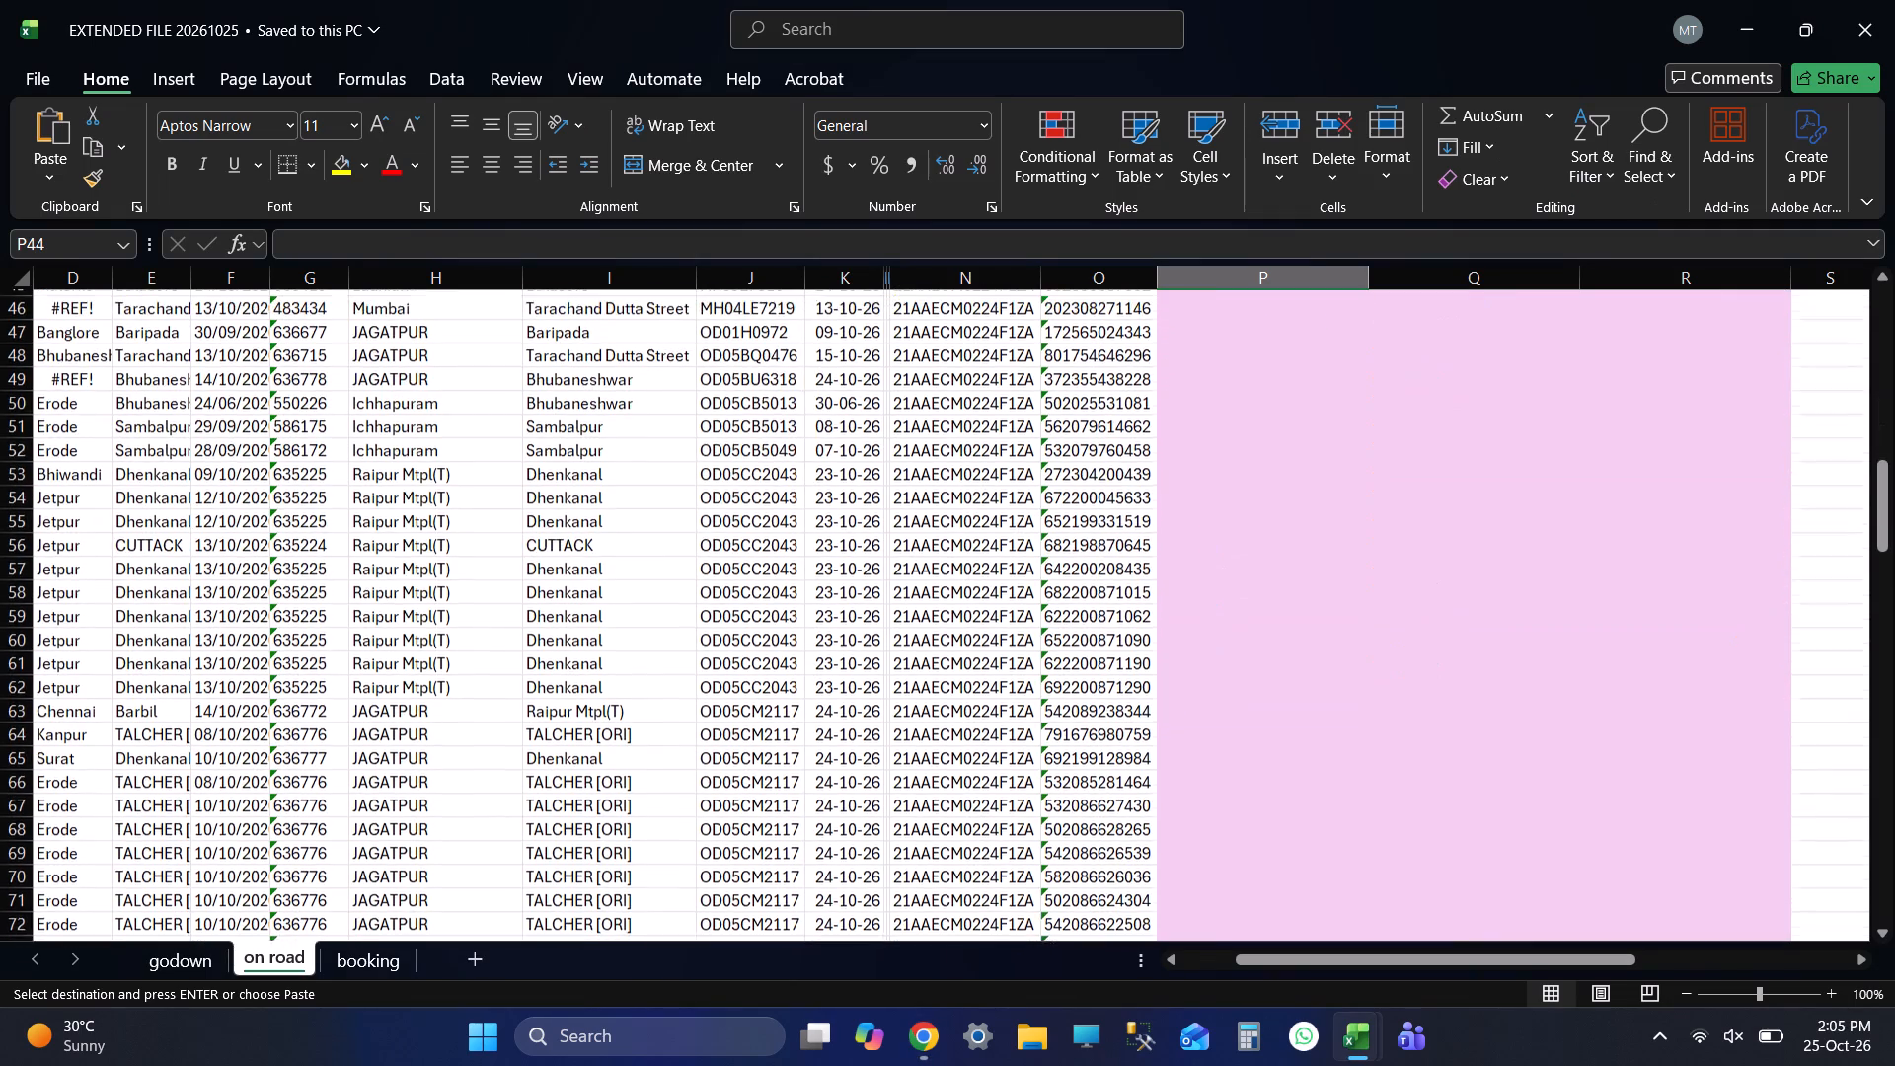
Move to blank place cell P46, and copy the kolkata, west bengal, 700001 entry by finding "kol" in column P of the 20261024 ON ROAD sheet.
scroll(1361, 710, "up", 2)
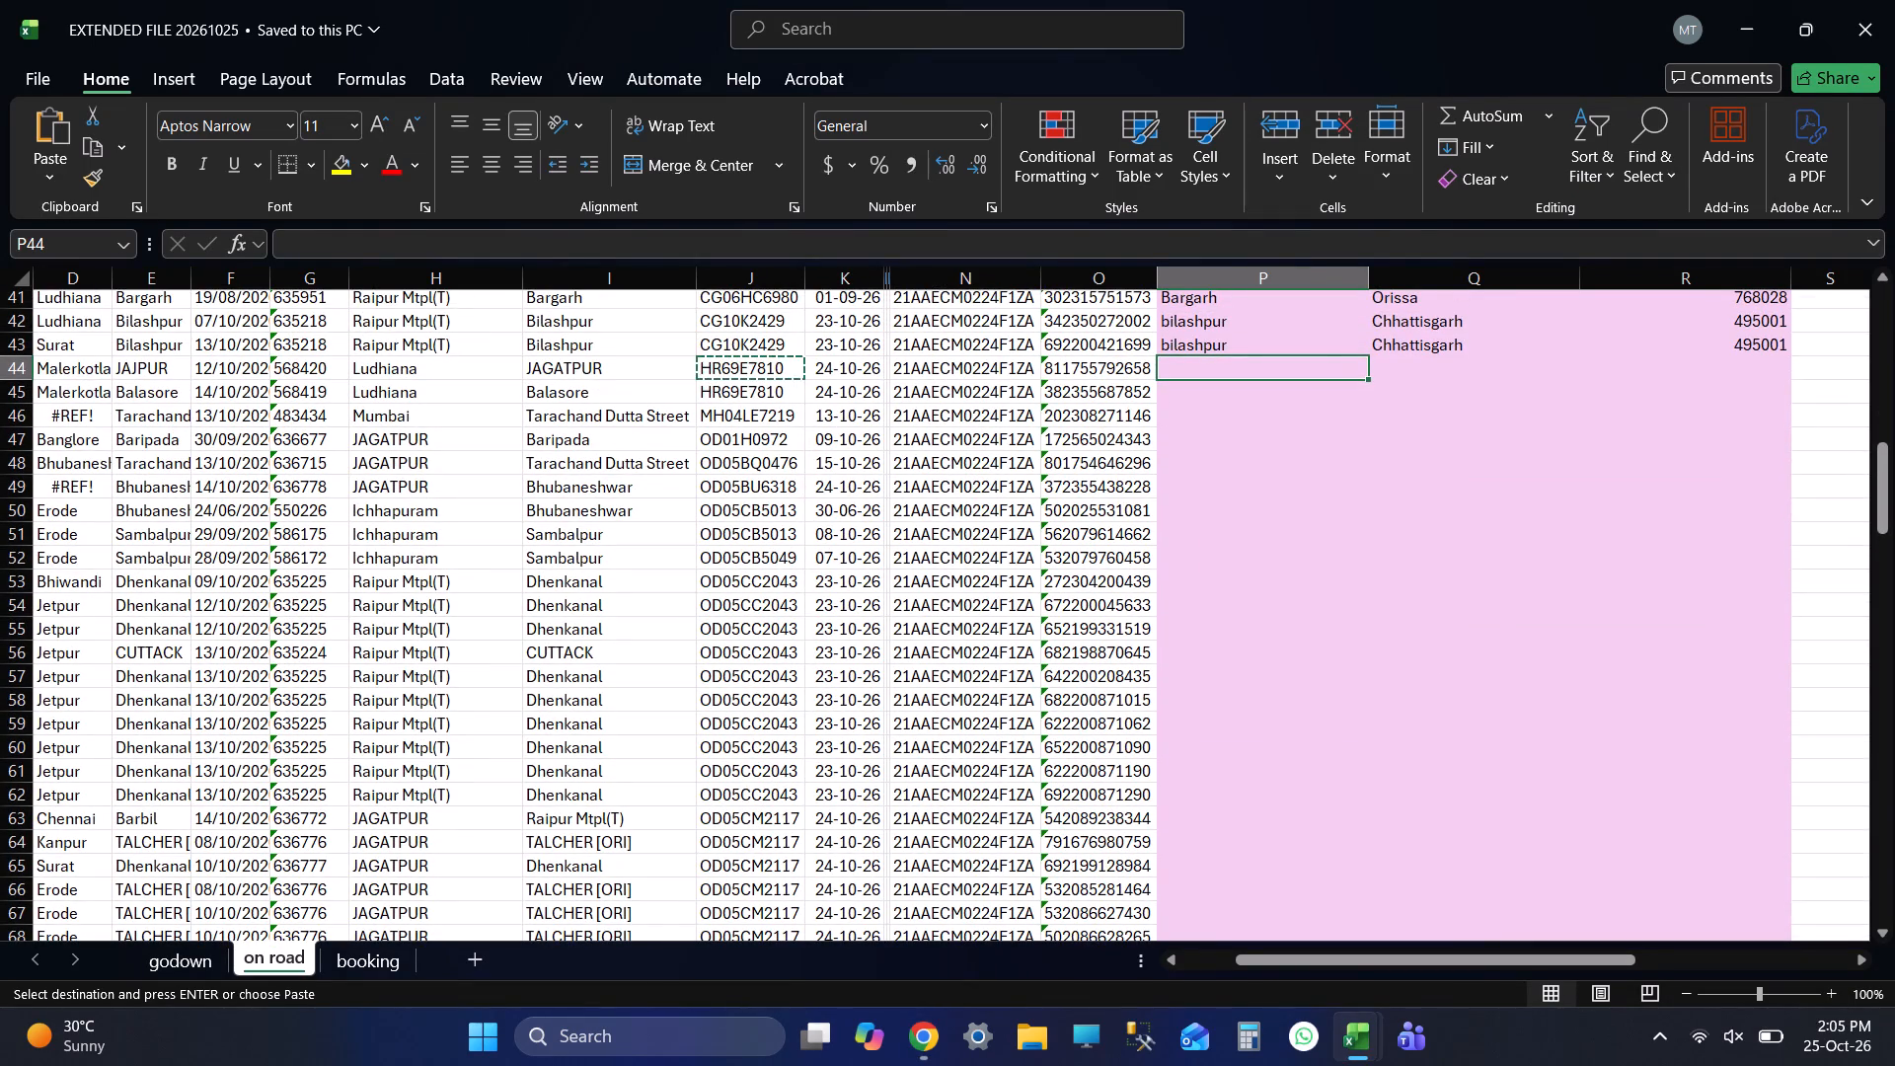
left_click(835, 426)
key("Right")
key("Right")
key("Right")
key("Right")
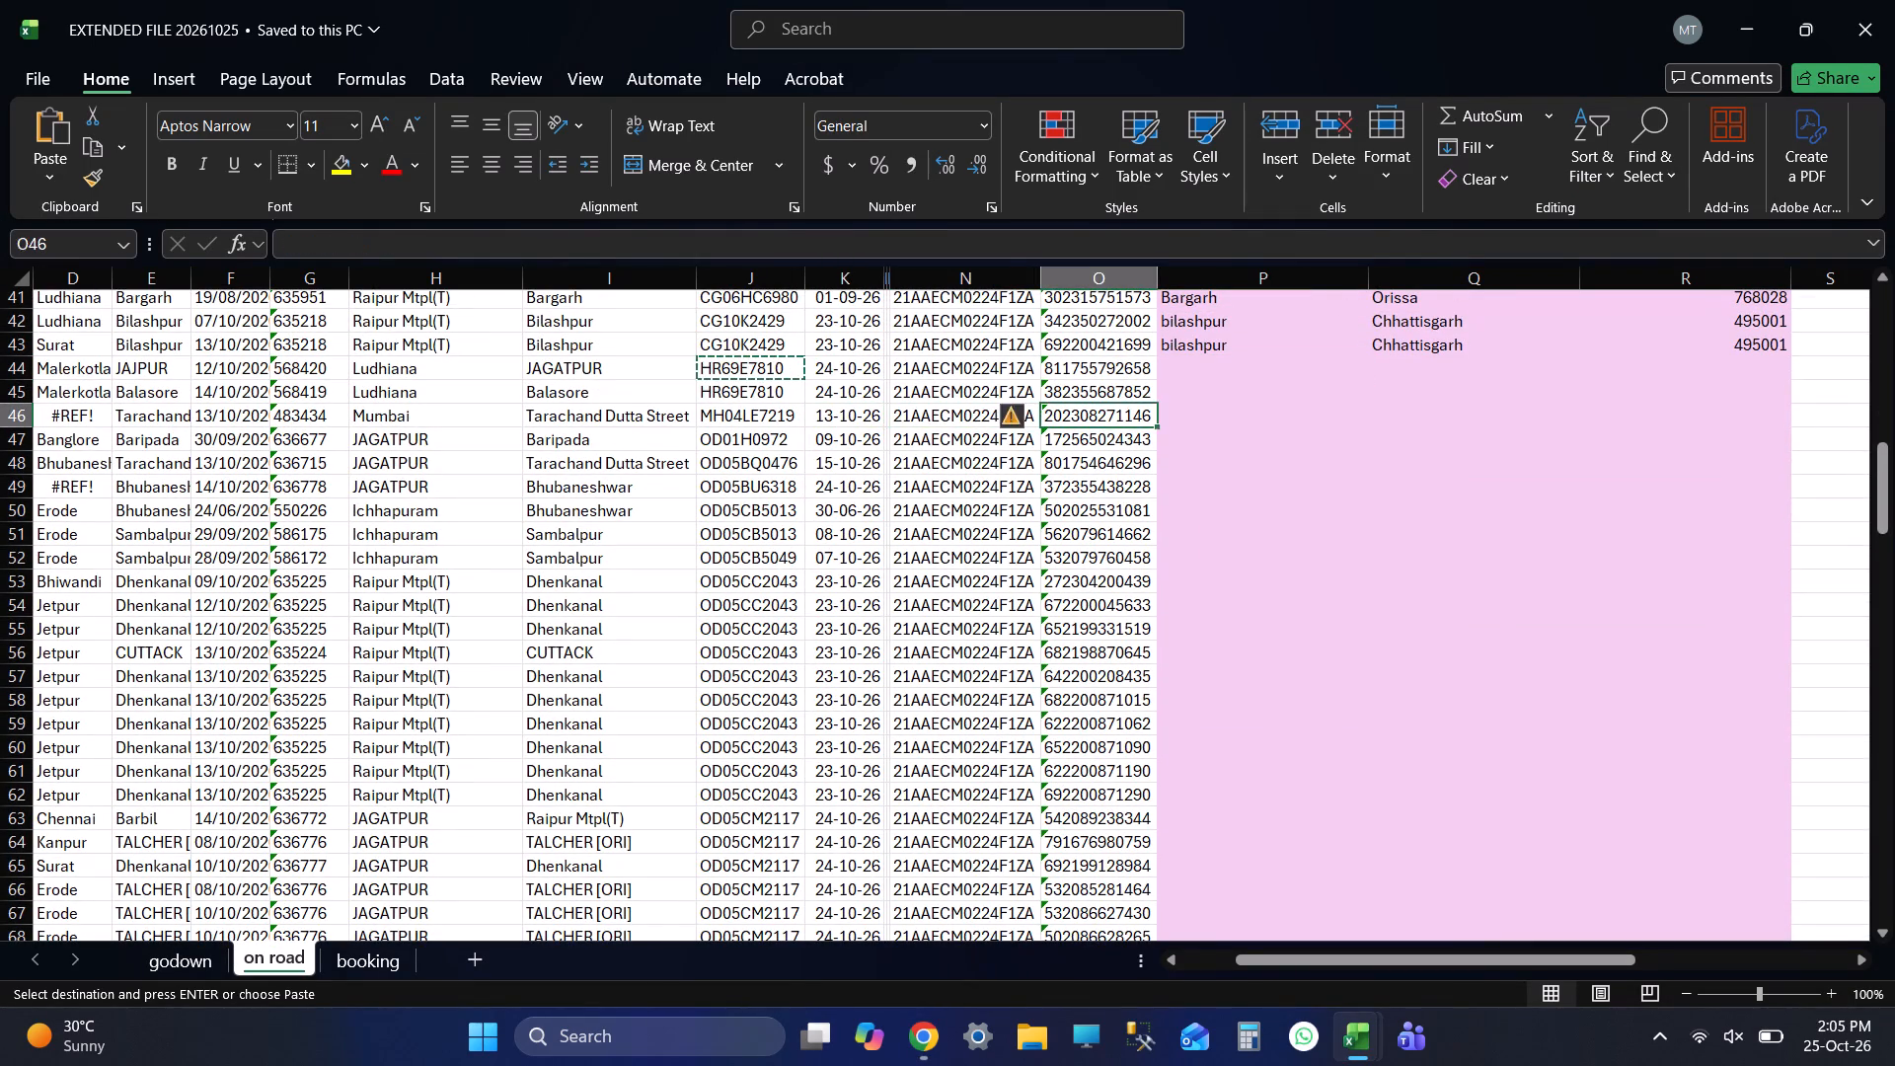
key("Right")
key("Right")
key("Left")
key("alt+Tab")
key("alt+Tab")
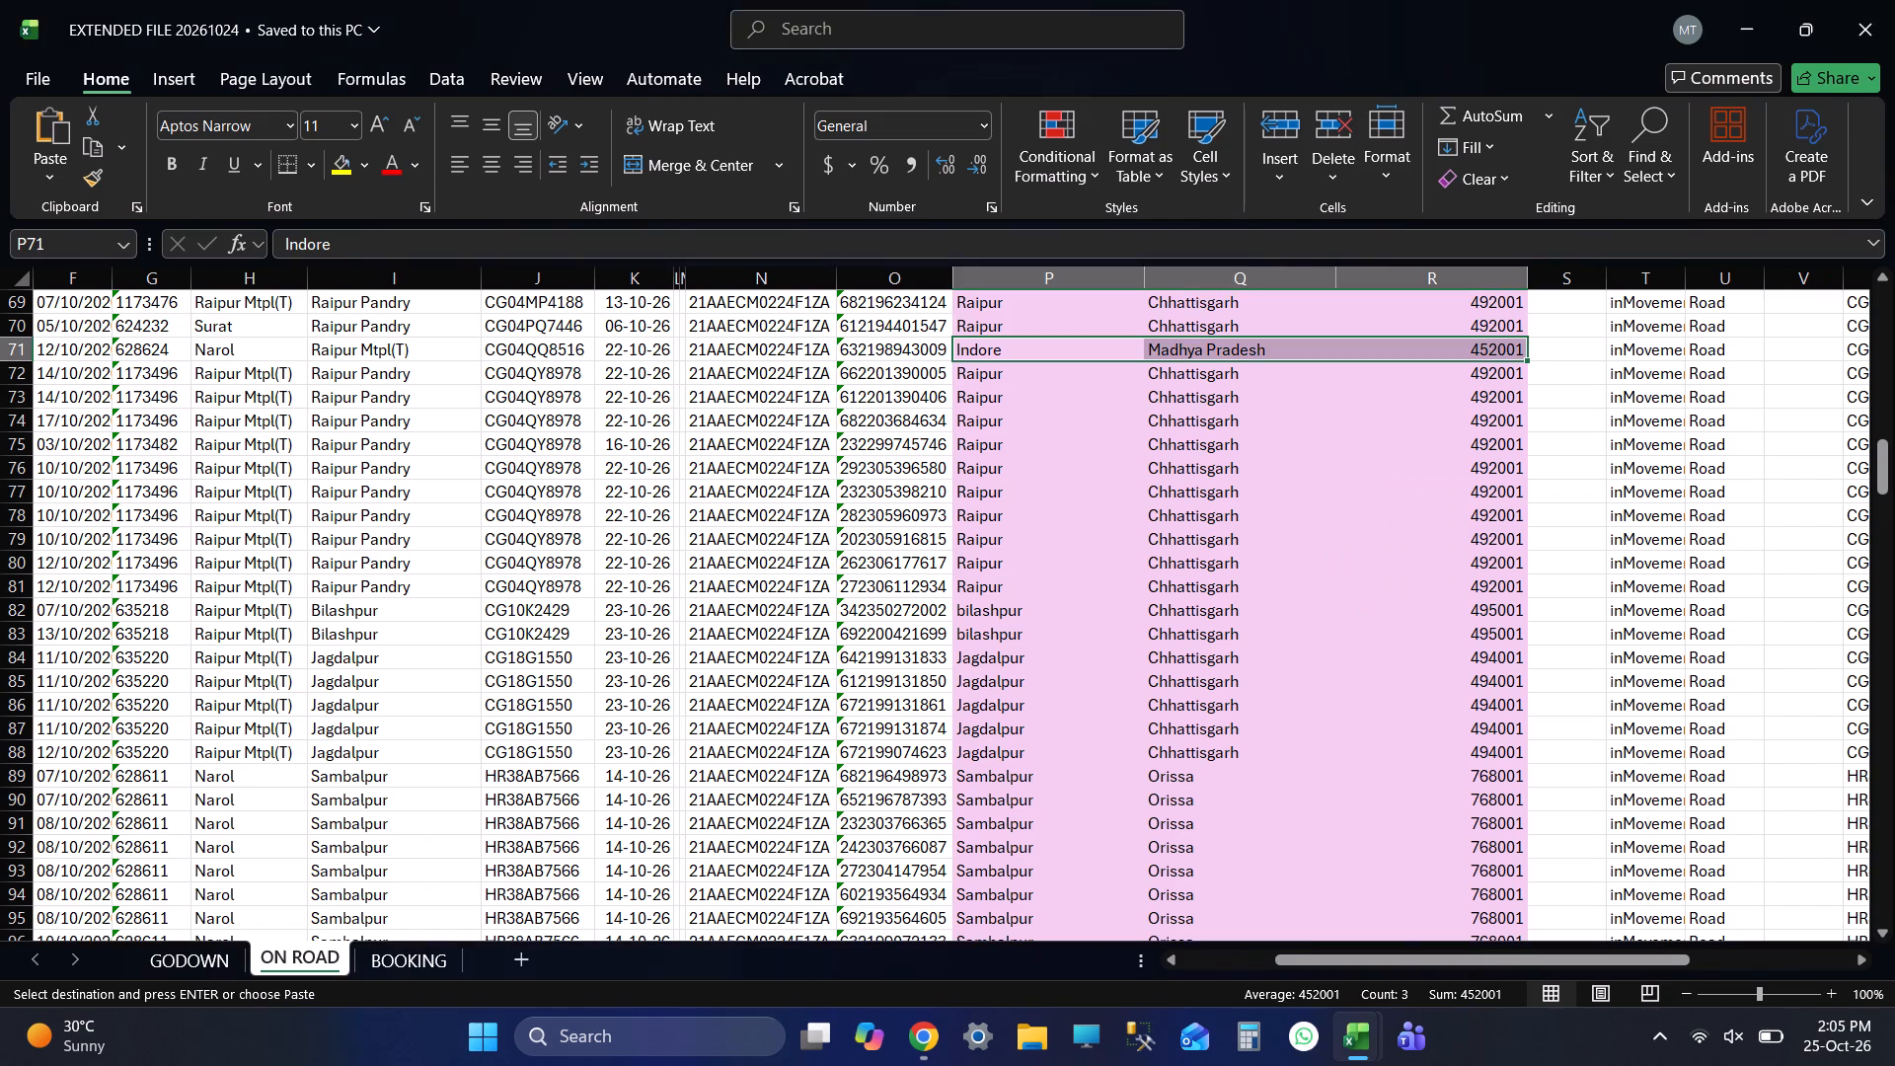
left_click(1018, 276)
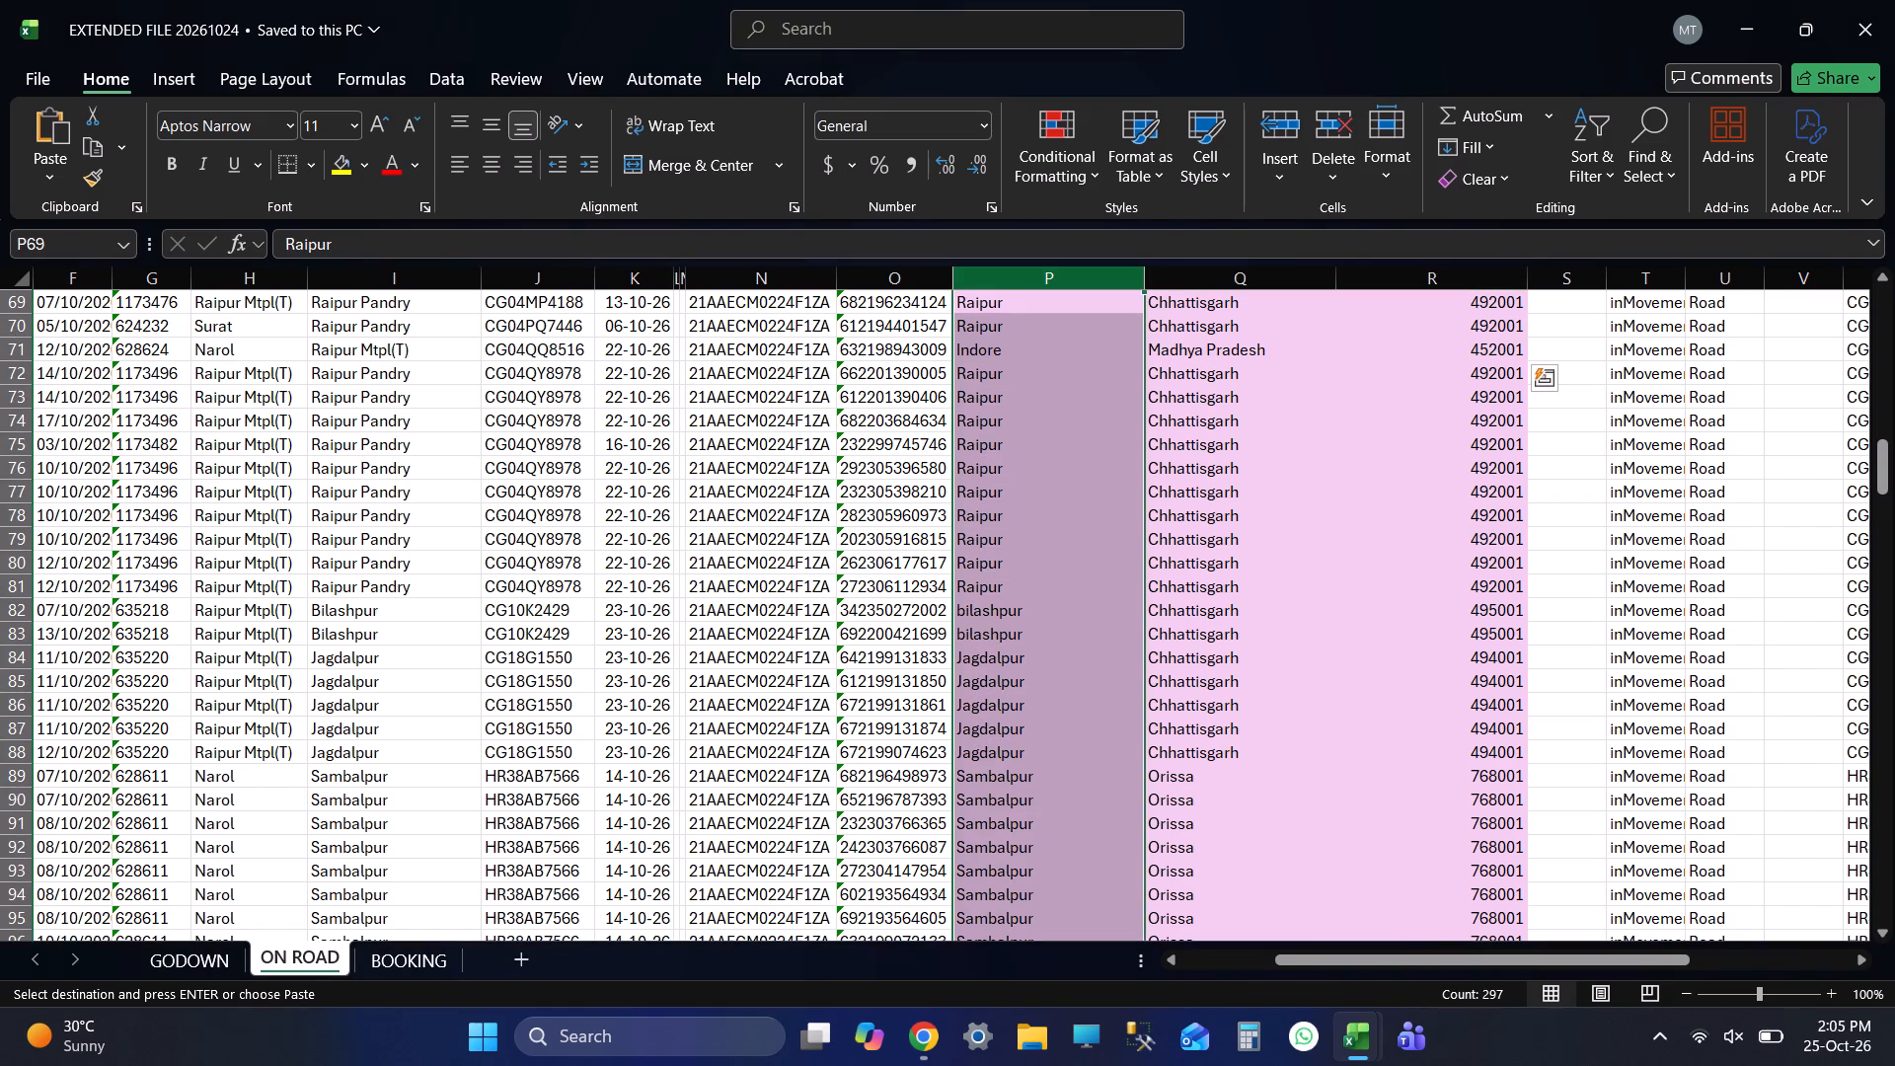
key("ctrl+f")
type("kola")
key("Return")
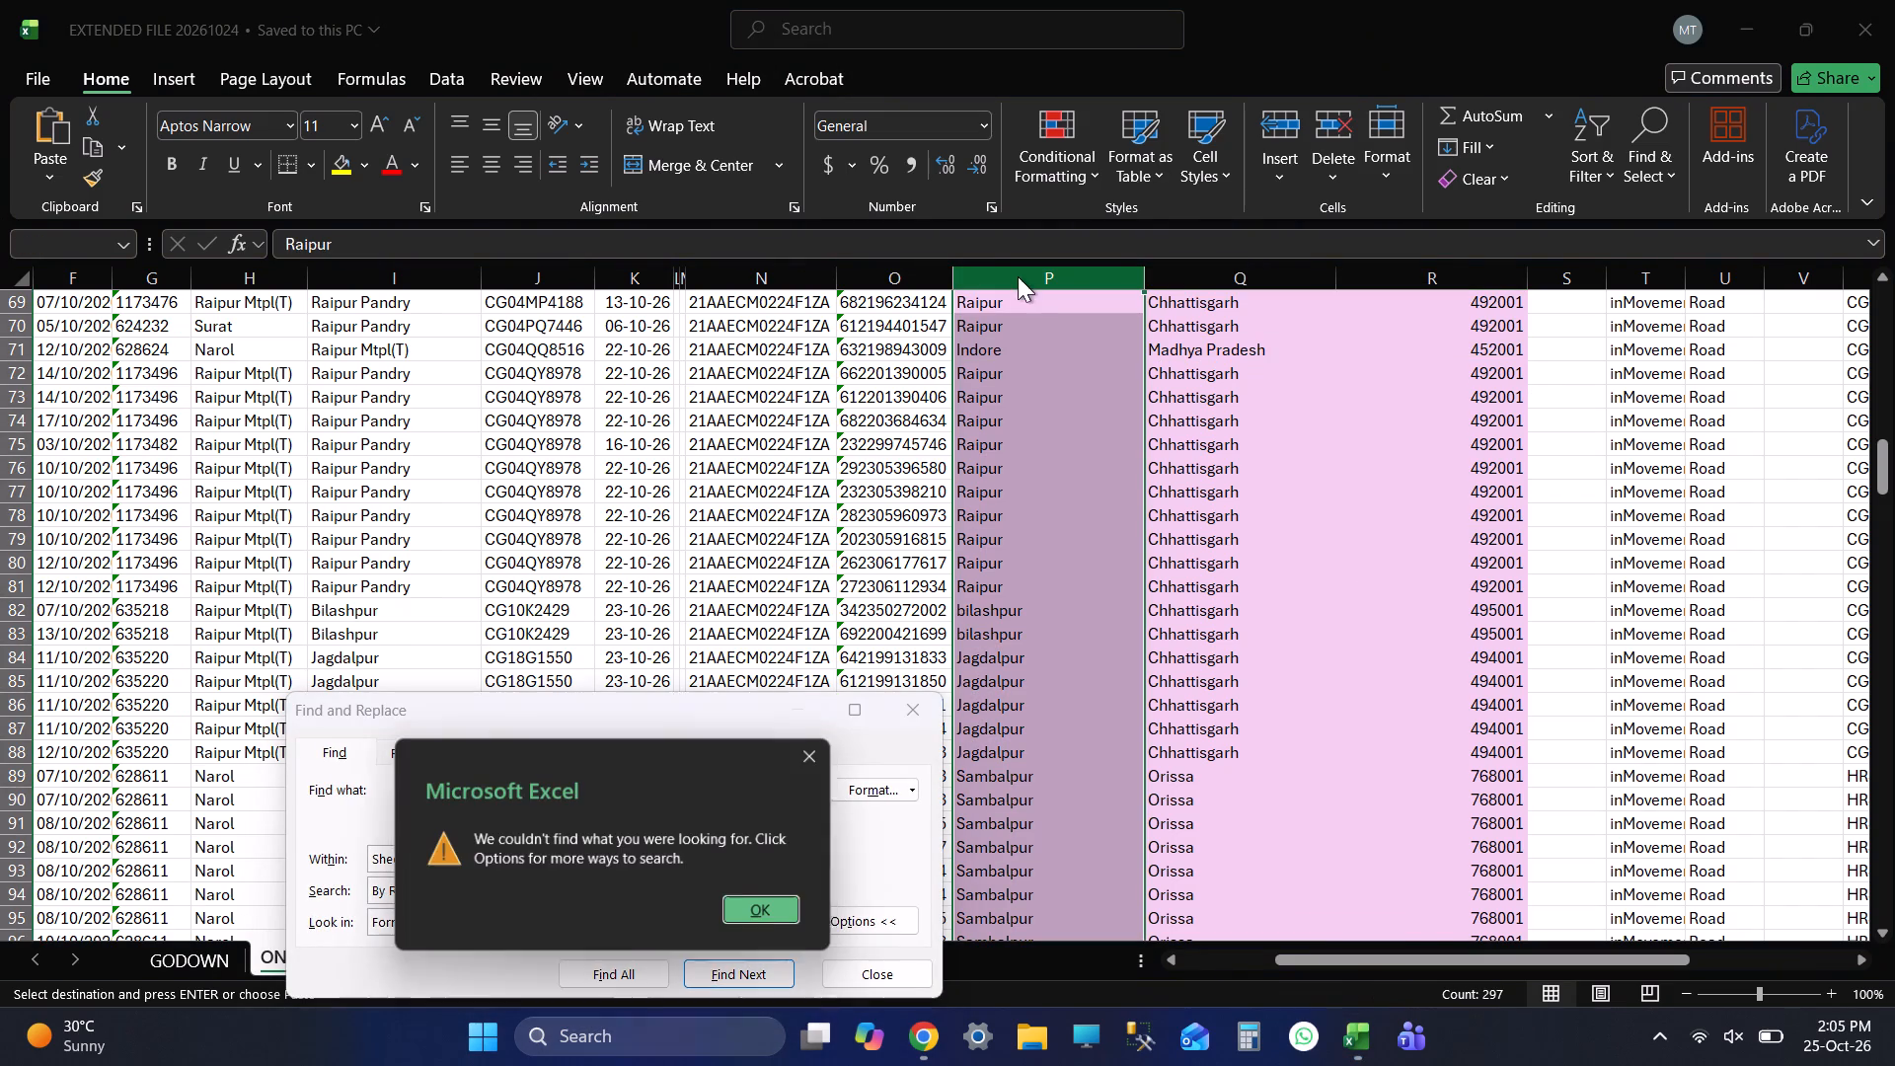
key("Return")
key("BackSpace")
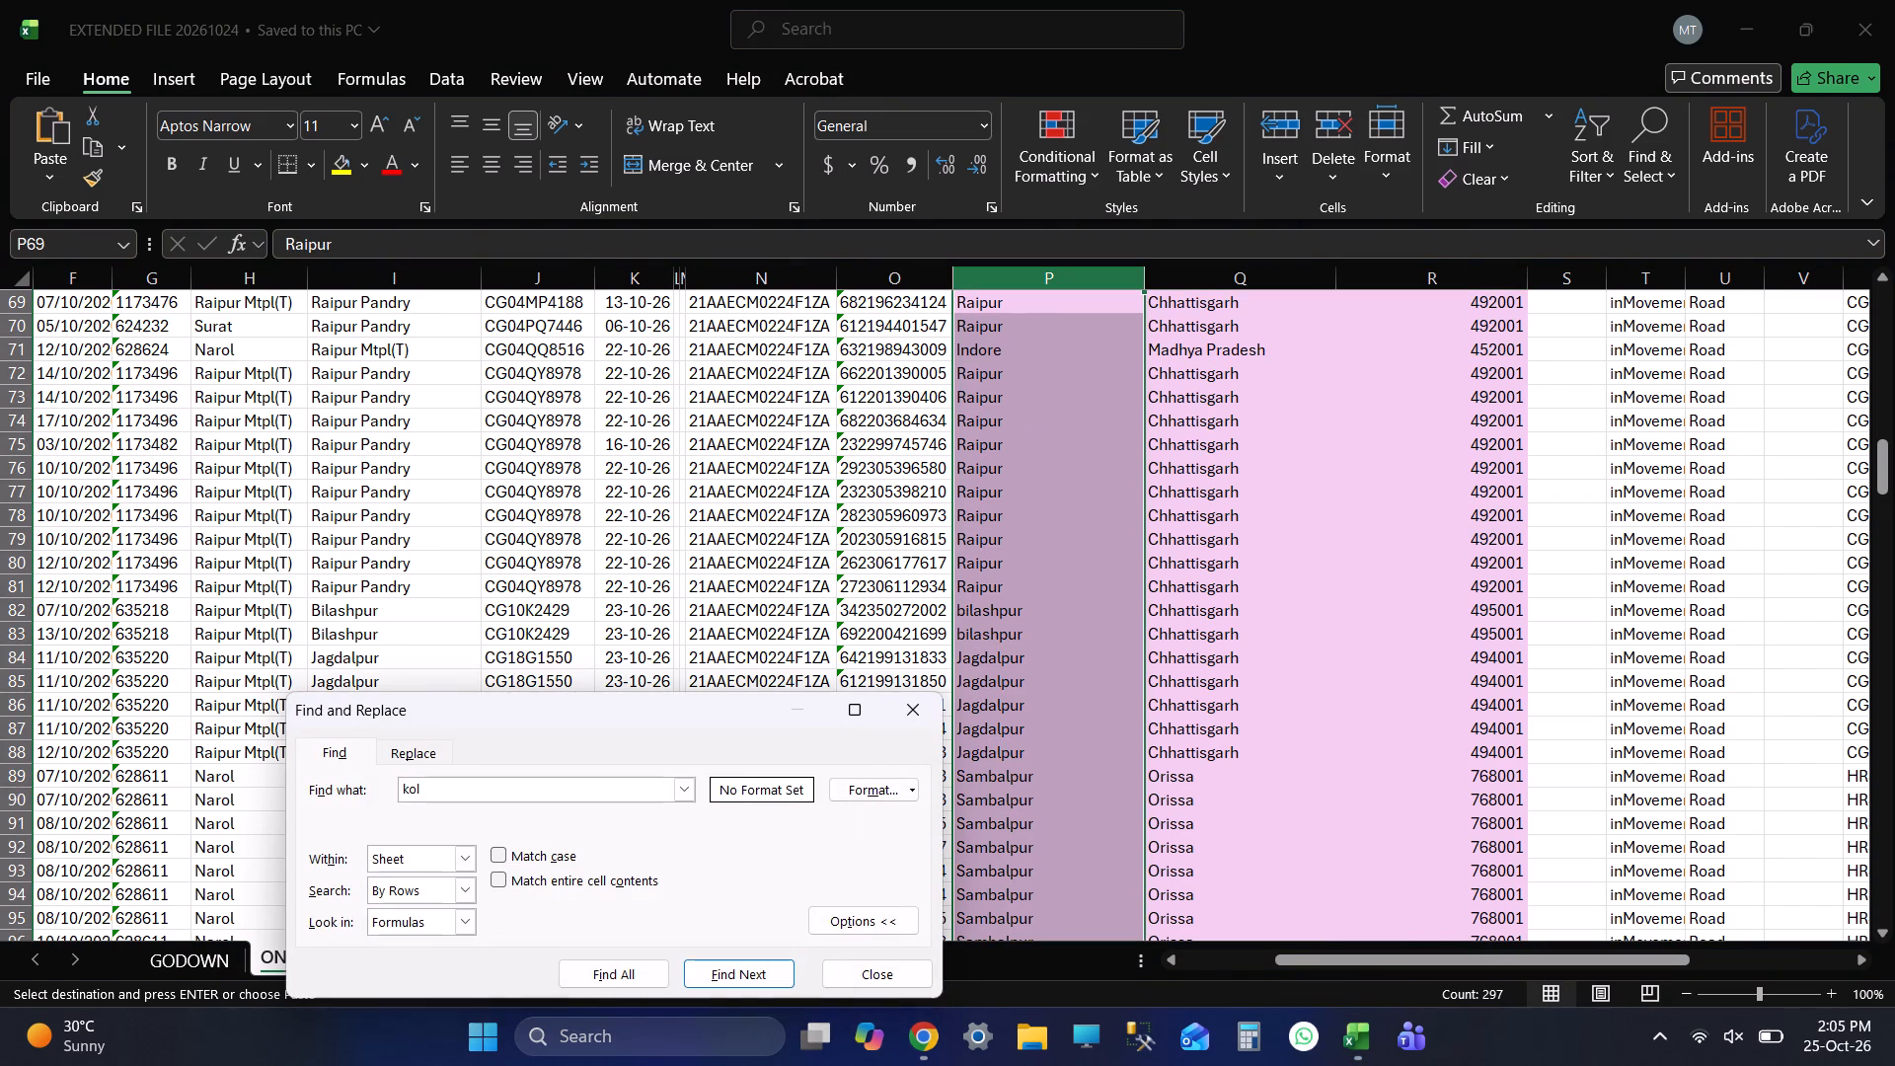
key("Return")
left_click(1034, 617)
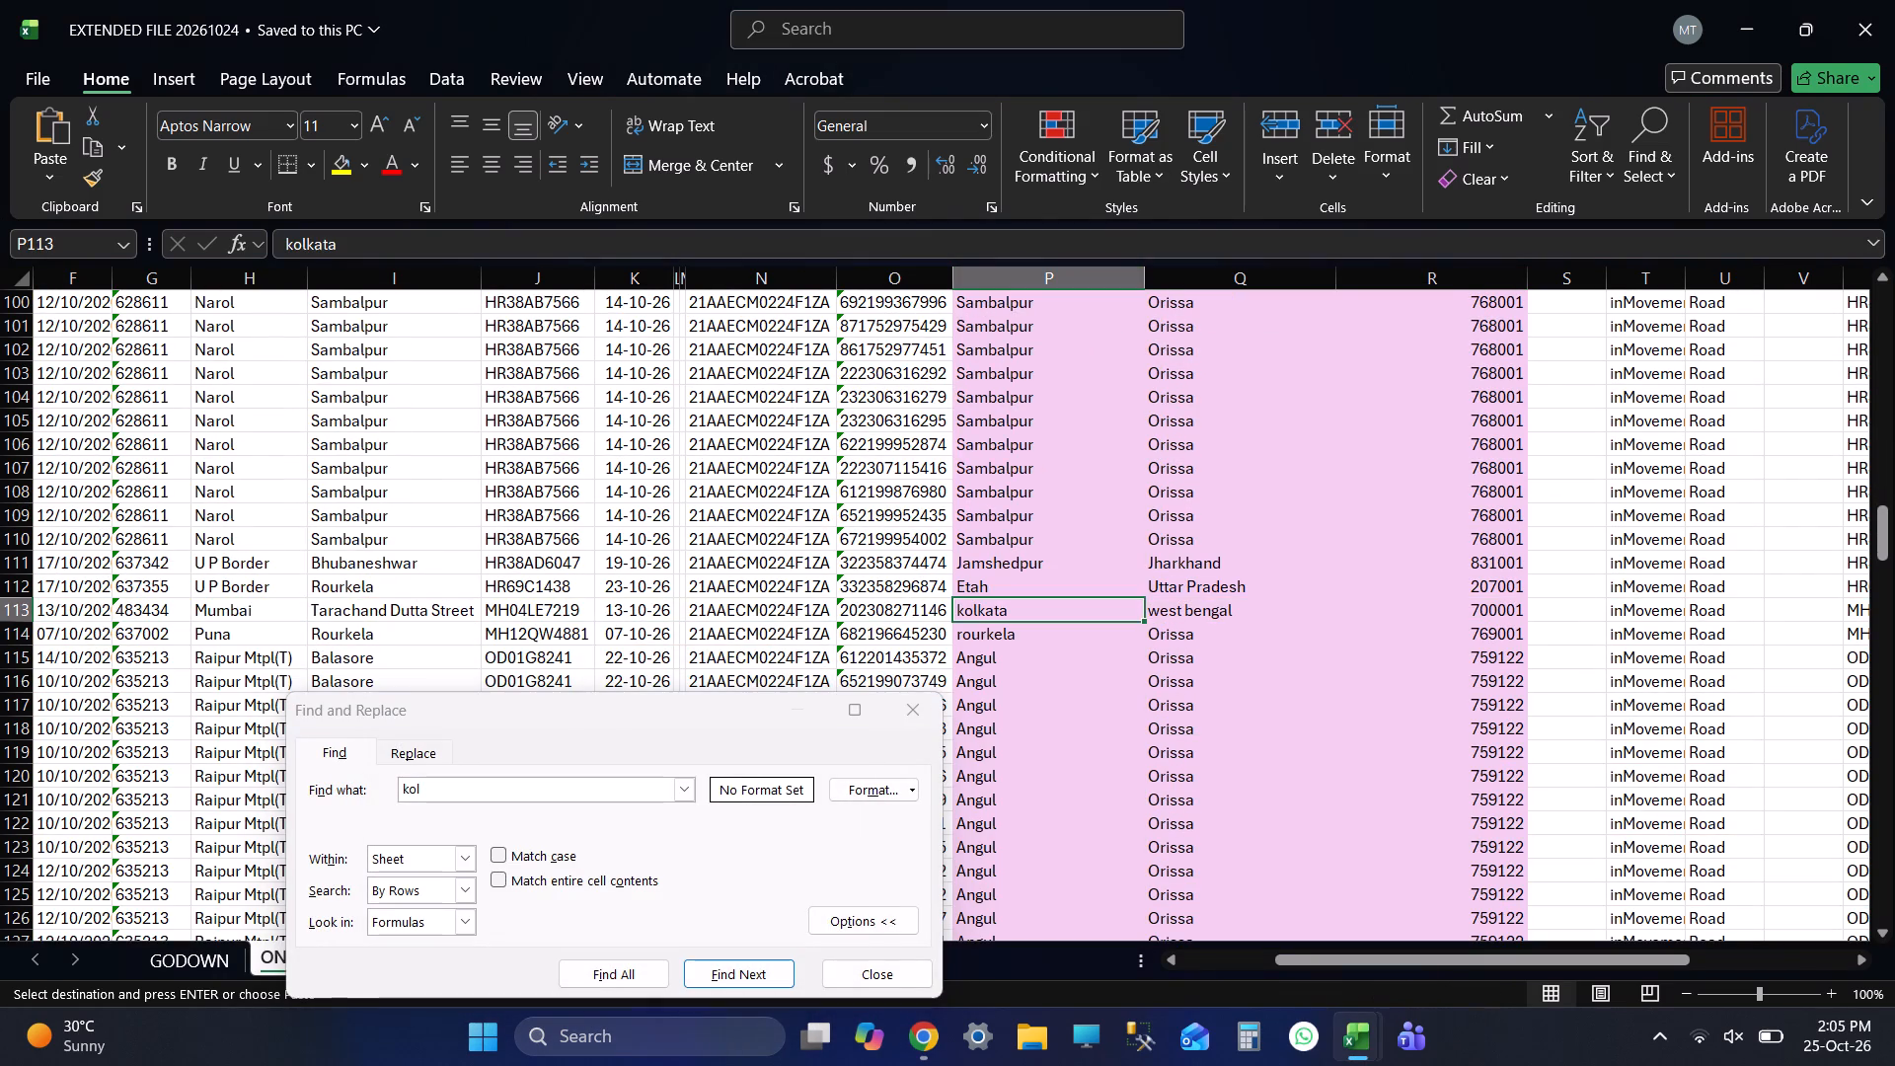
key("shift+Right")
key("shift+Right")
key("ctrl+c")
left_click(868, 971)
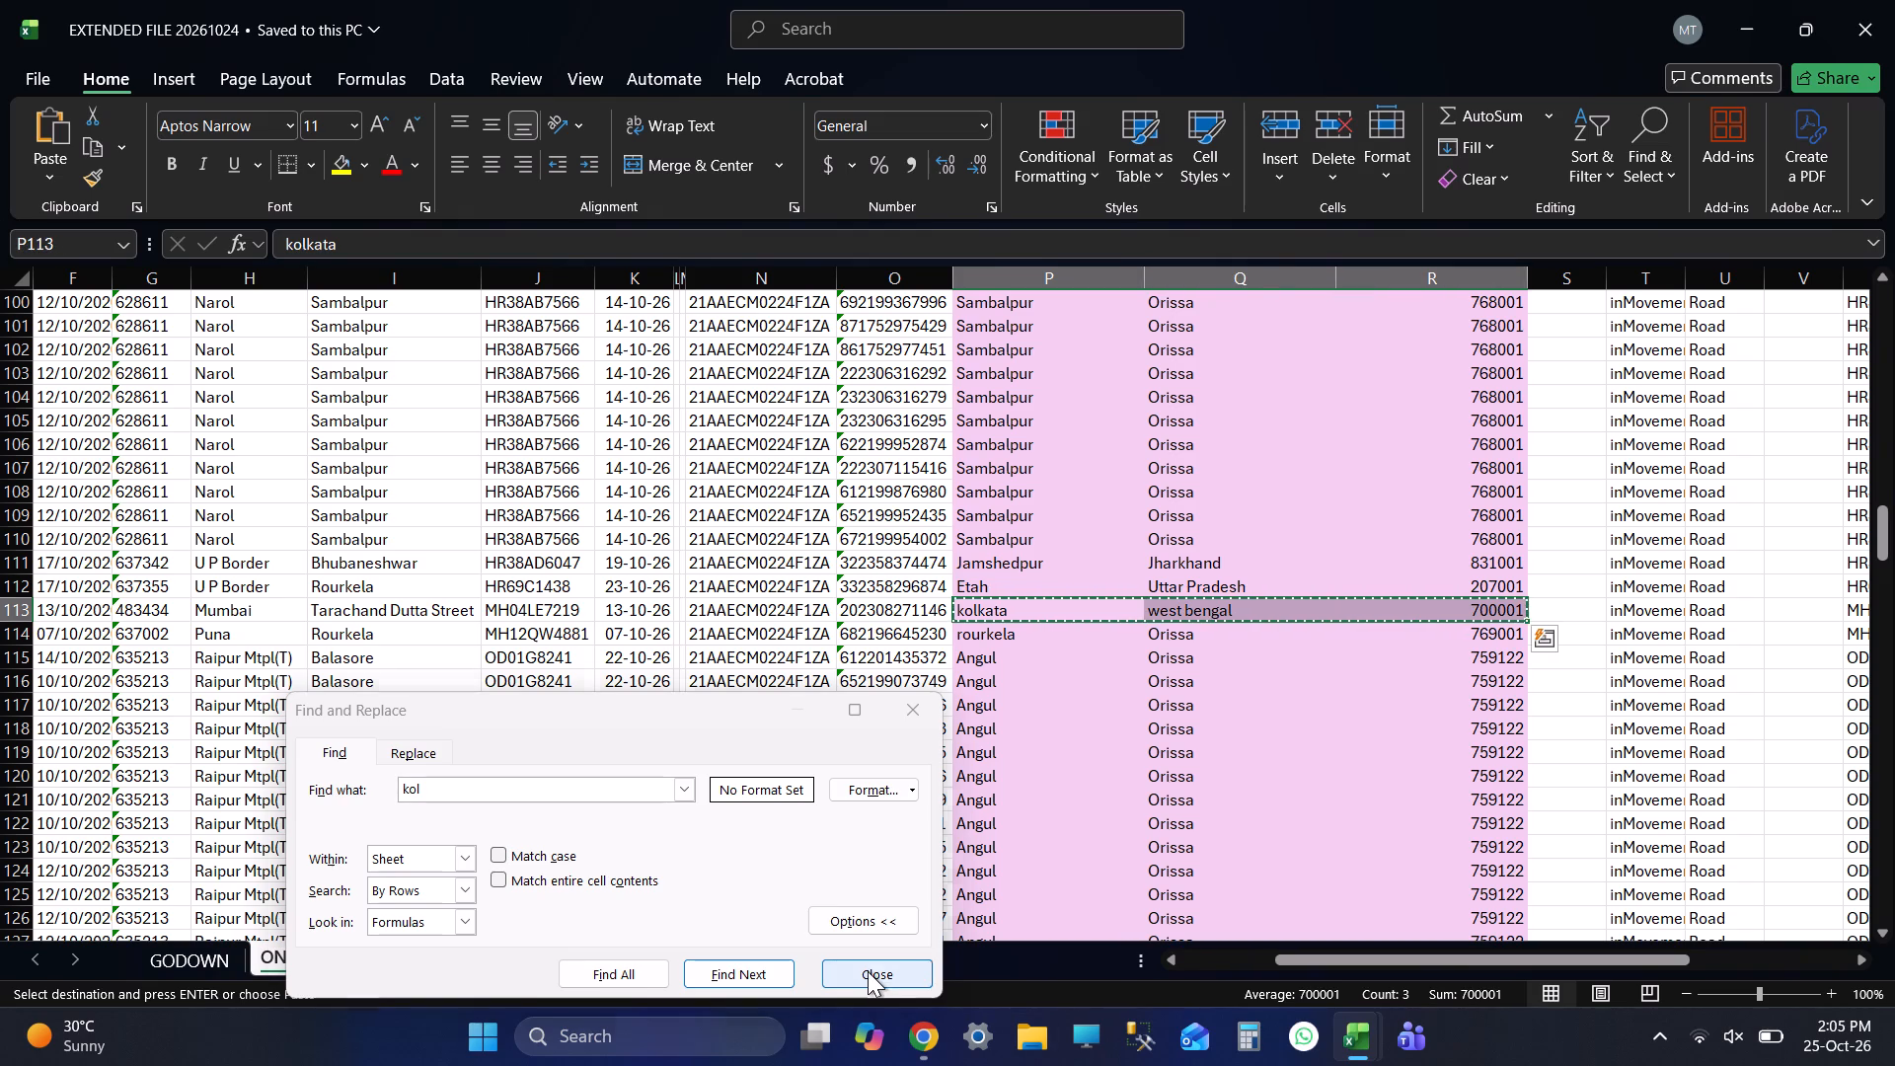
Paste the kolkata entry into P46:R46 of the 20261025 on road sheet and save the workbook.
key("alt+Tab")
key("ctrl+v")
key("Down")
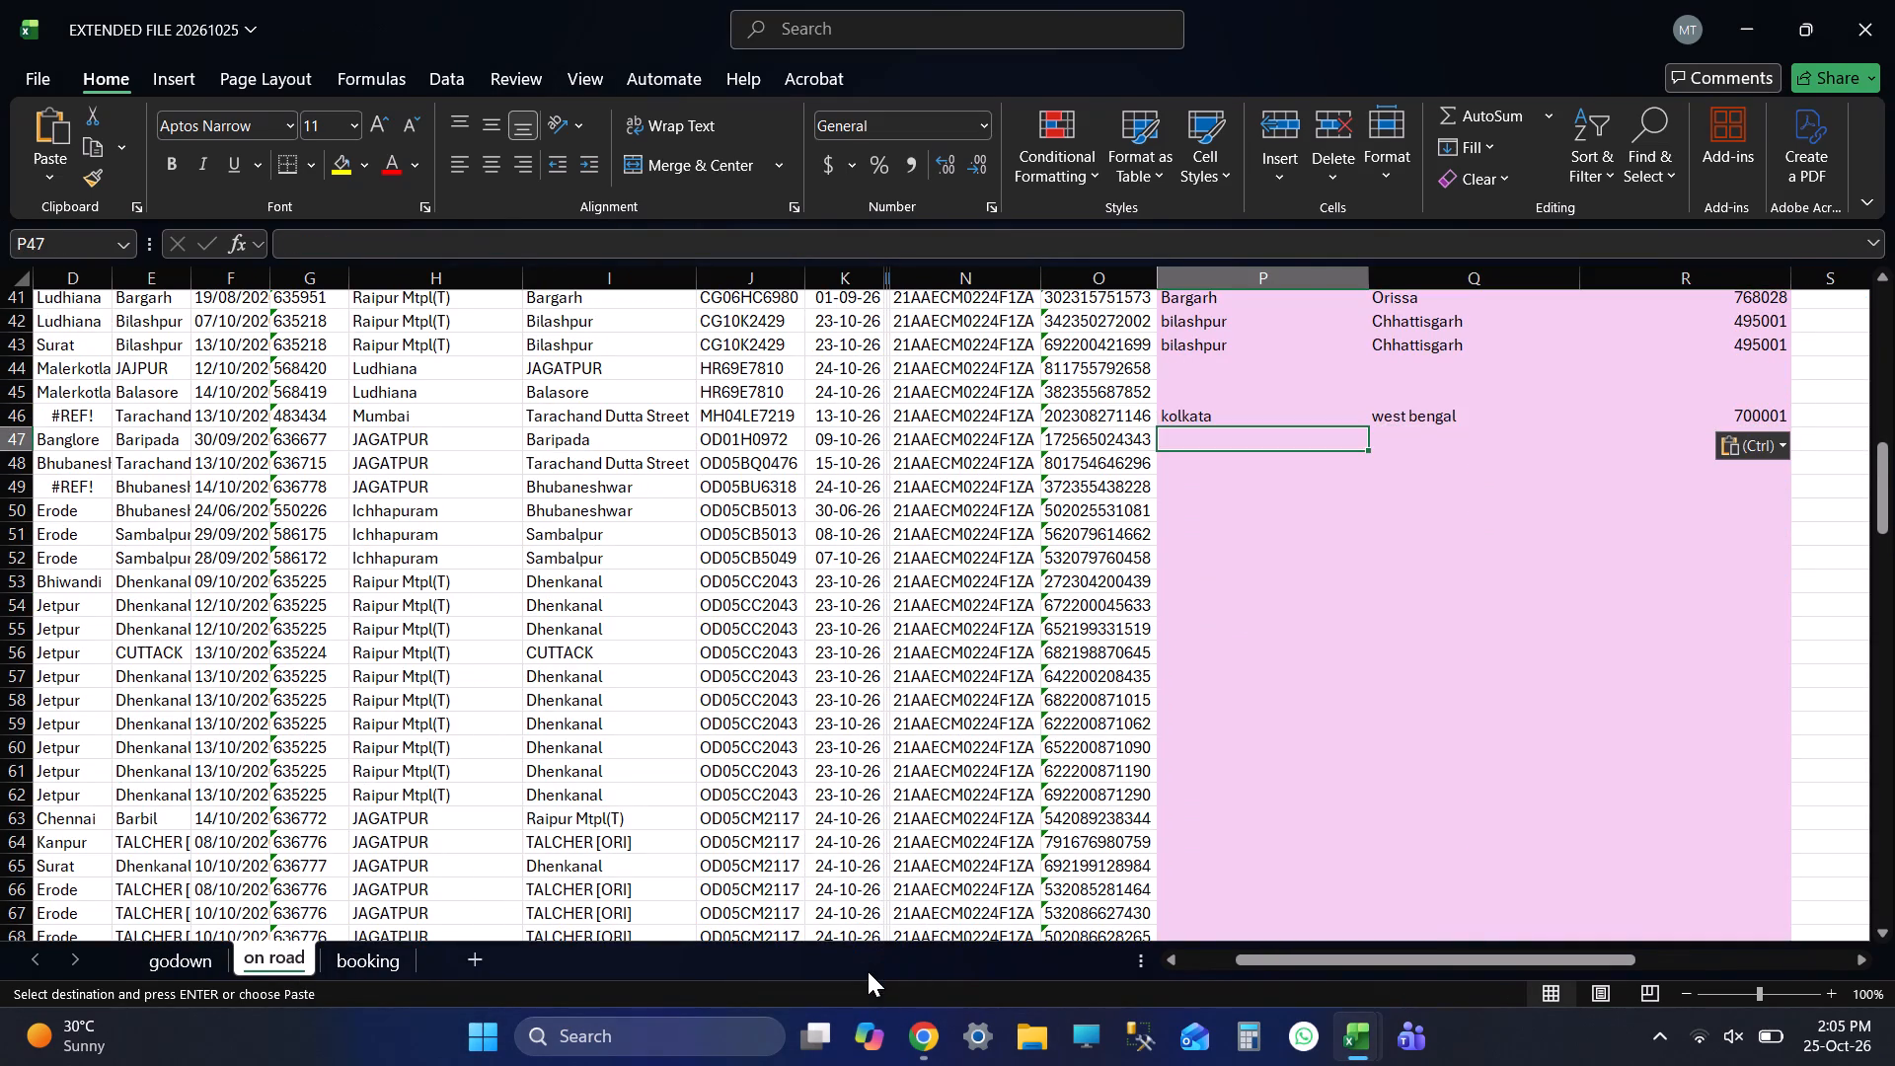
key("ctrl+s")
Check the manifest date in row 47 of the on road sheet and return to place cell P47.
key("Left")
key("Left")
key("Left")
key("Left")
key("Left")
key("Right")
key("Right")
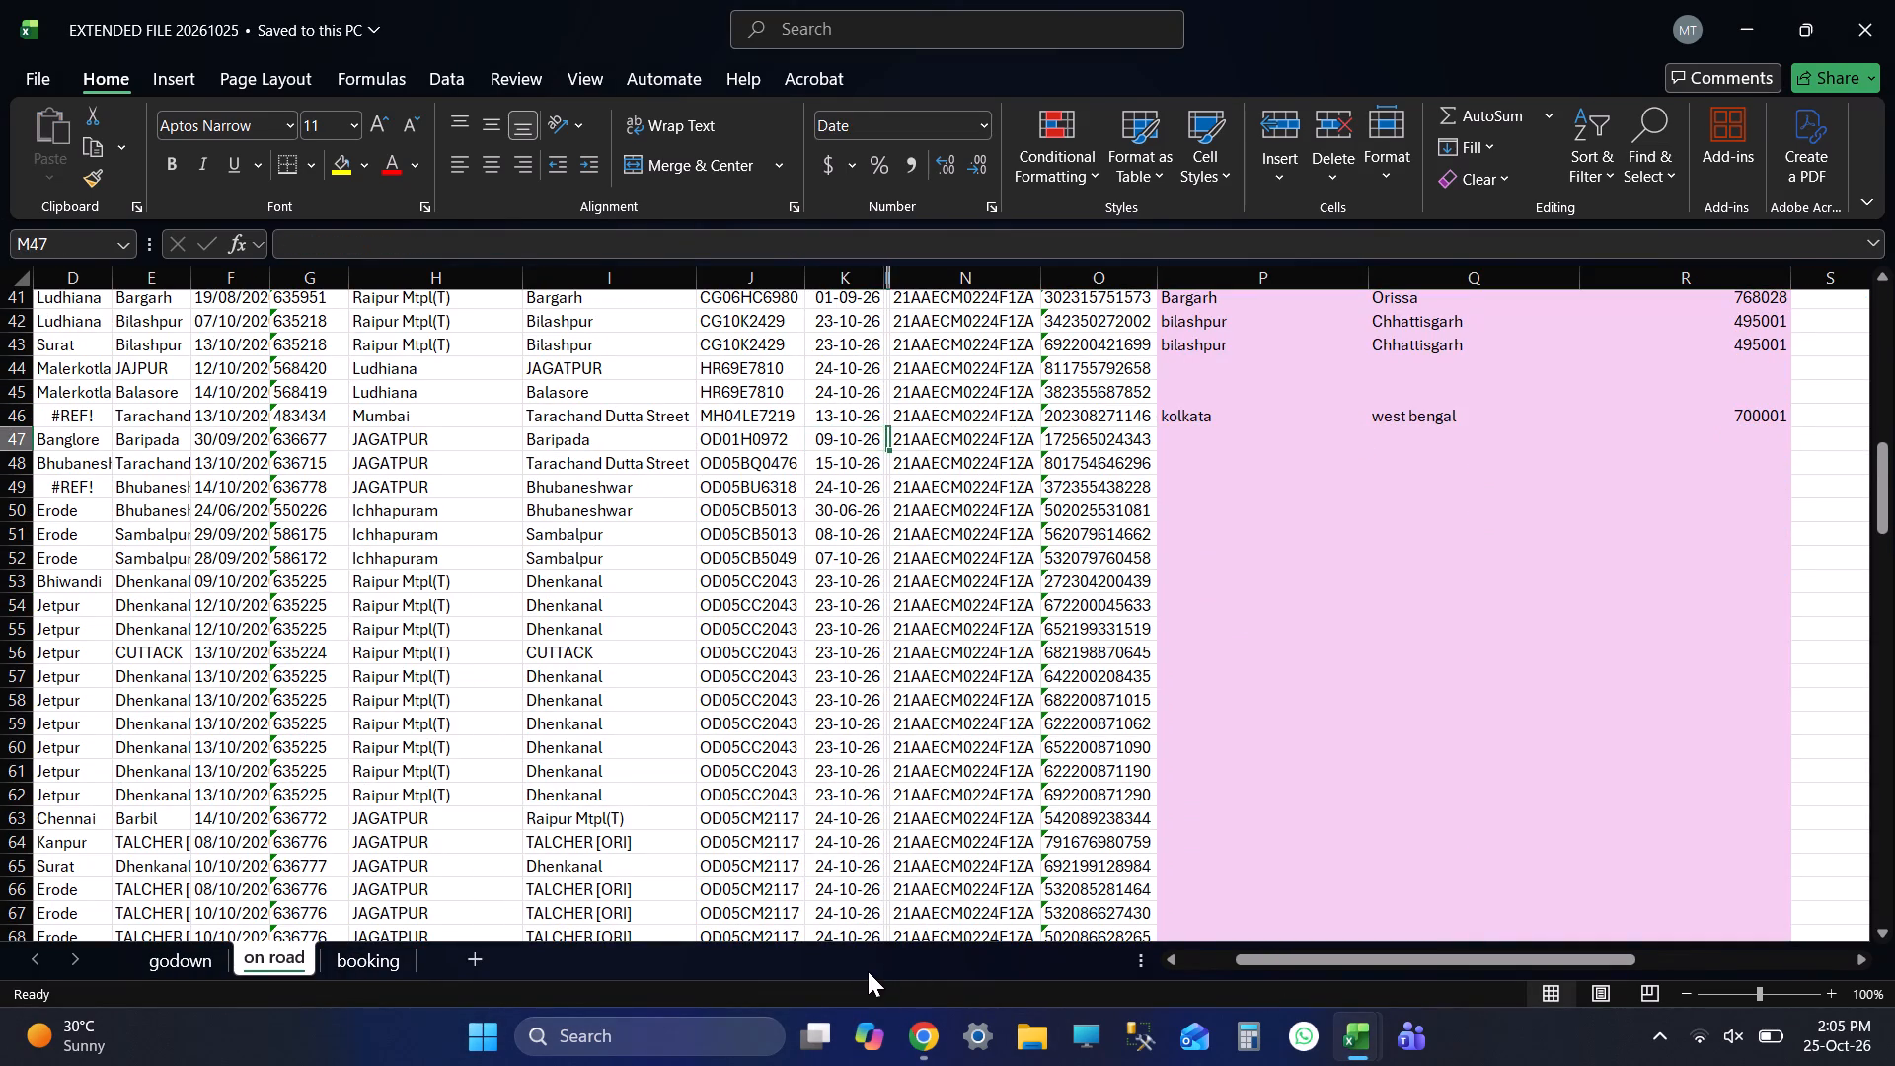
key("Left")
key("Left")
key("Right")
key("Right")
key("Right")
key("Right")
key("Right")
Copy Baripada, Orissa, 757001 from row 2 of the 20261024 ON ROAD sheet into P47:R47 of the 20261025 file and save.
key("alt+Tab")
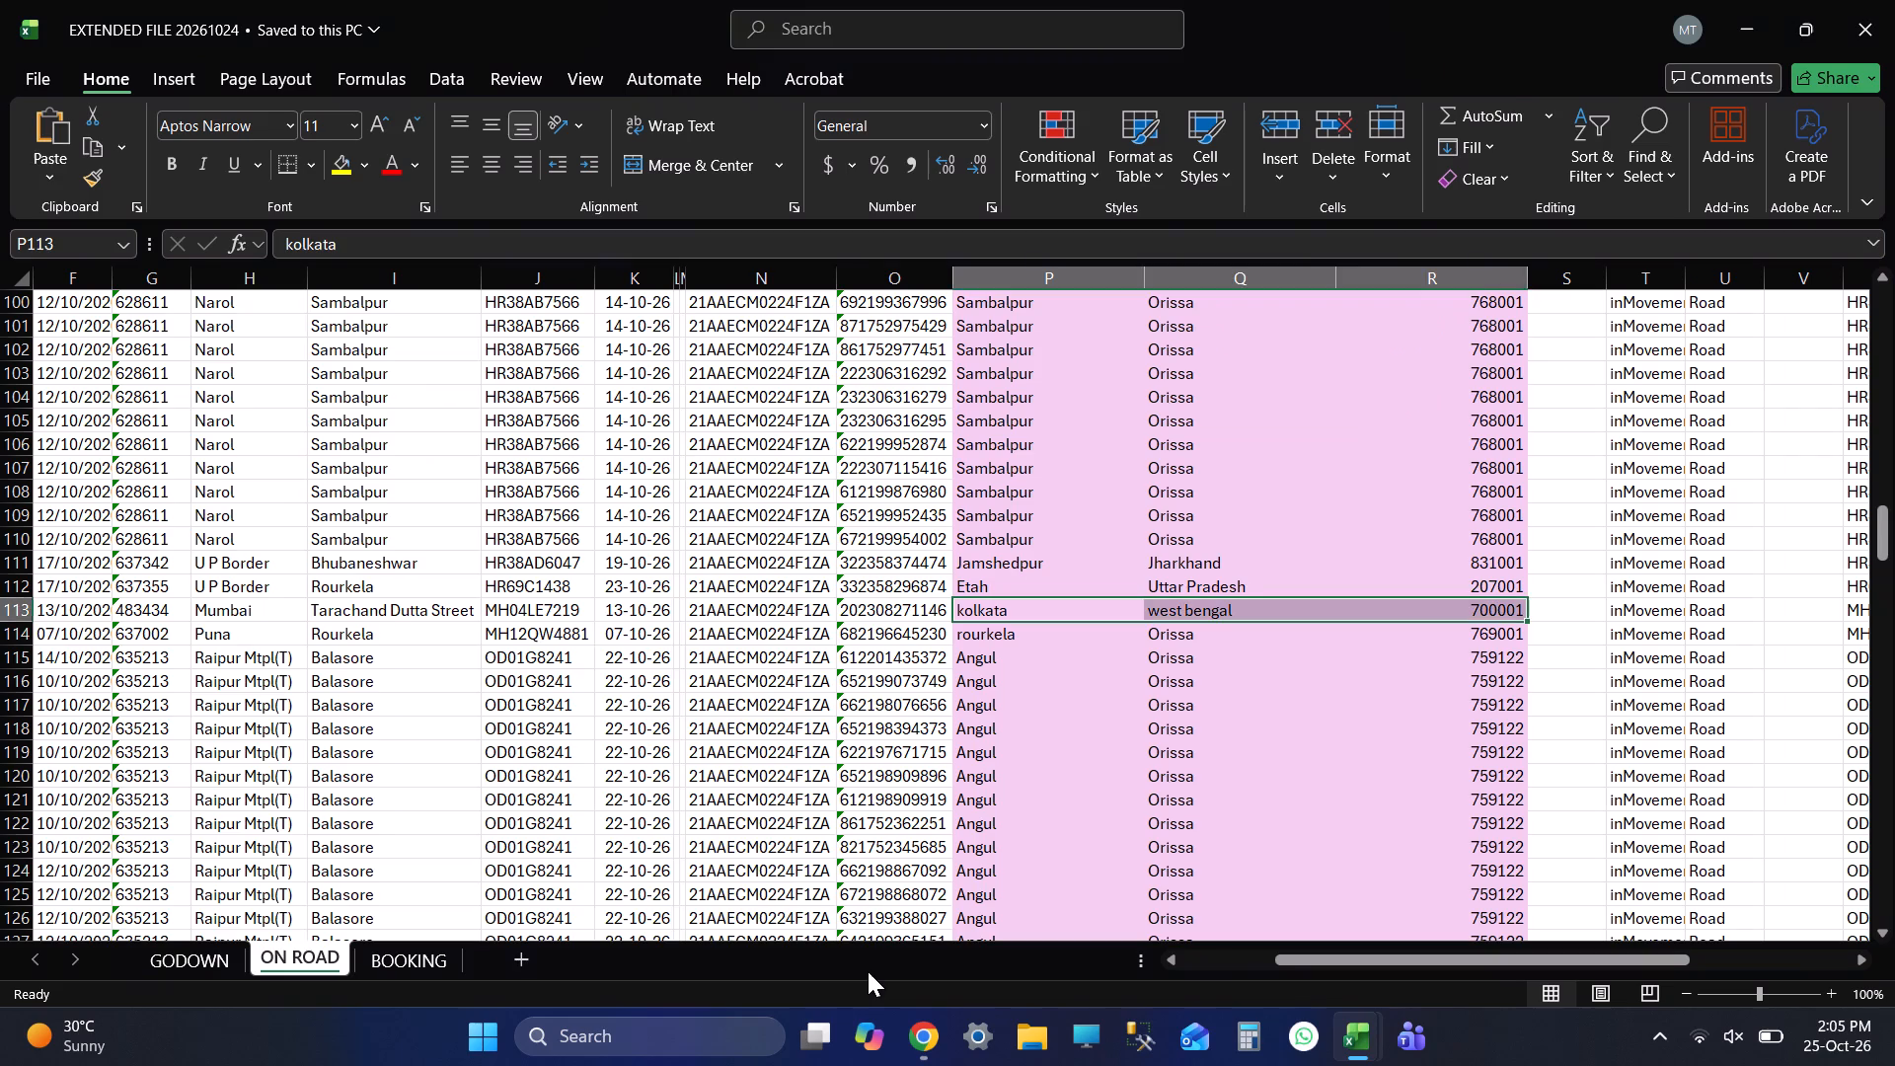
key("ctrl+Up")
key("Down")
key("shift+Right")
key("shift+Right")
key("ctrl+c")
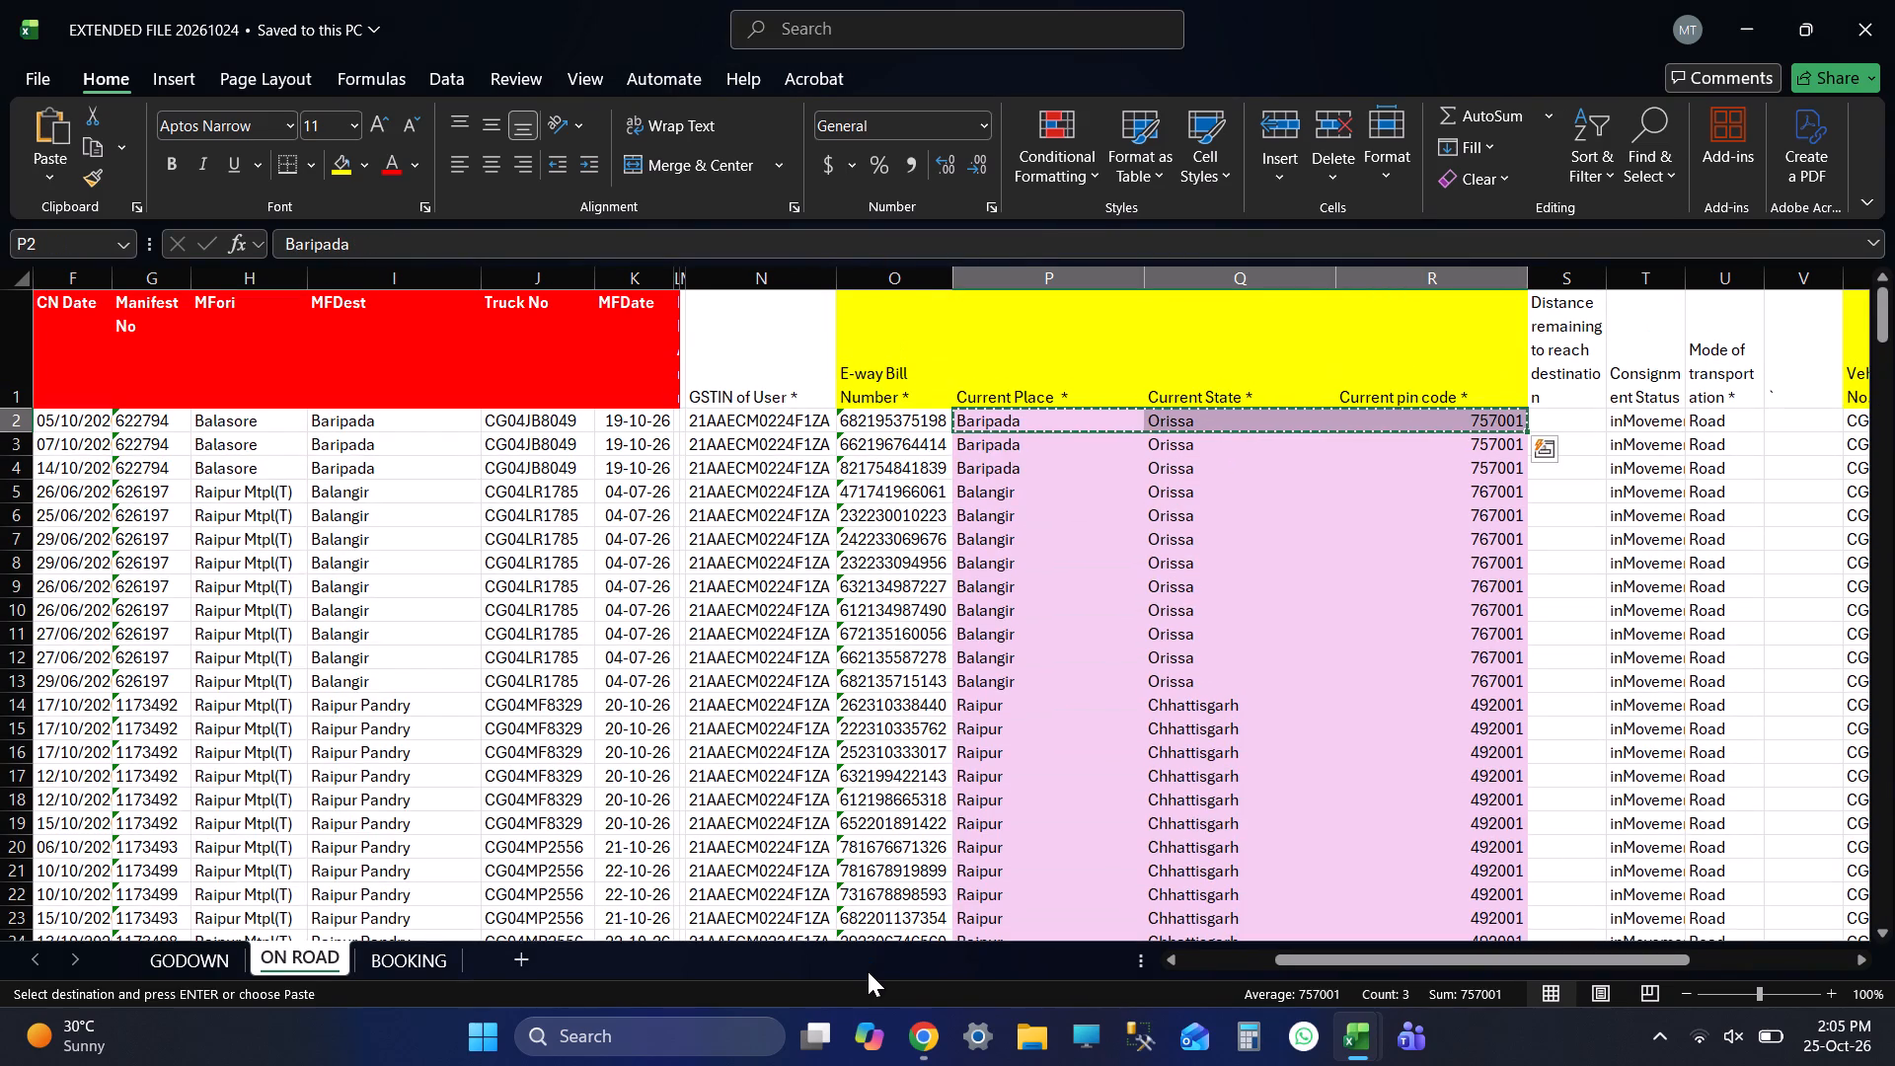
key("alt+Tab")
key("ctrl+v")
key("Down")
key("ctrl+s")
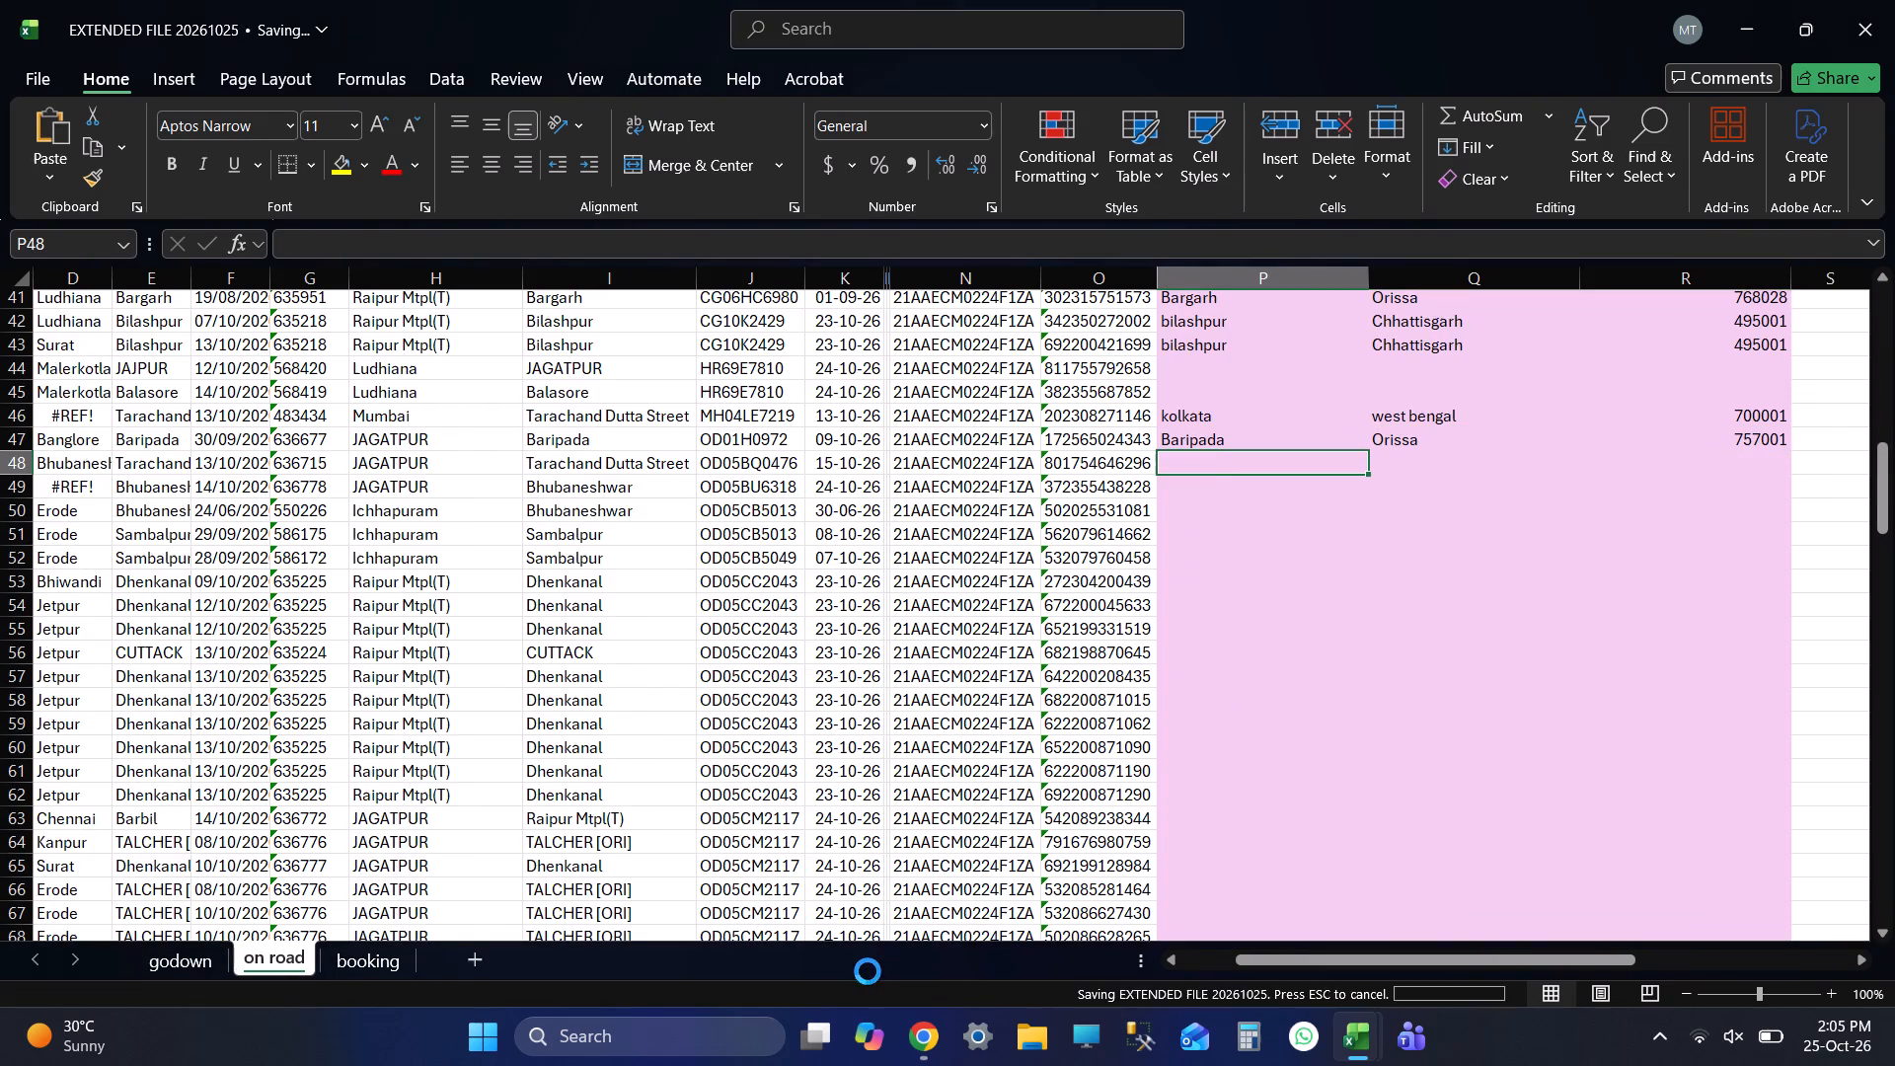
Copy the kolkata, west bengal, 700001 entry from row 46 into P48:R48 and save the workbook.
key("Up")
key("Up")
key("shift+Right")
key("shift+Right")
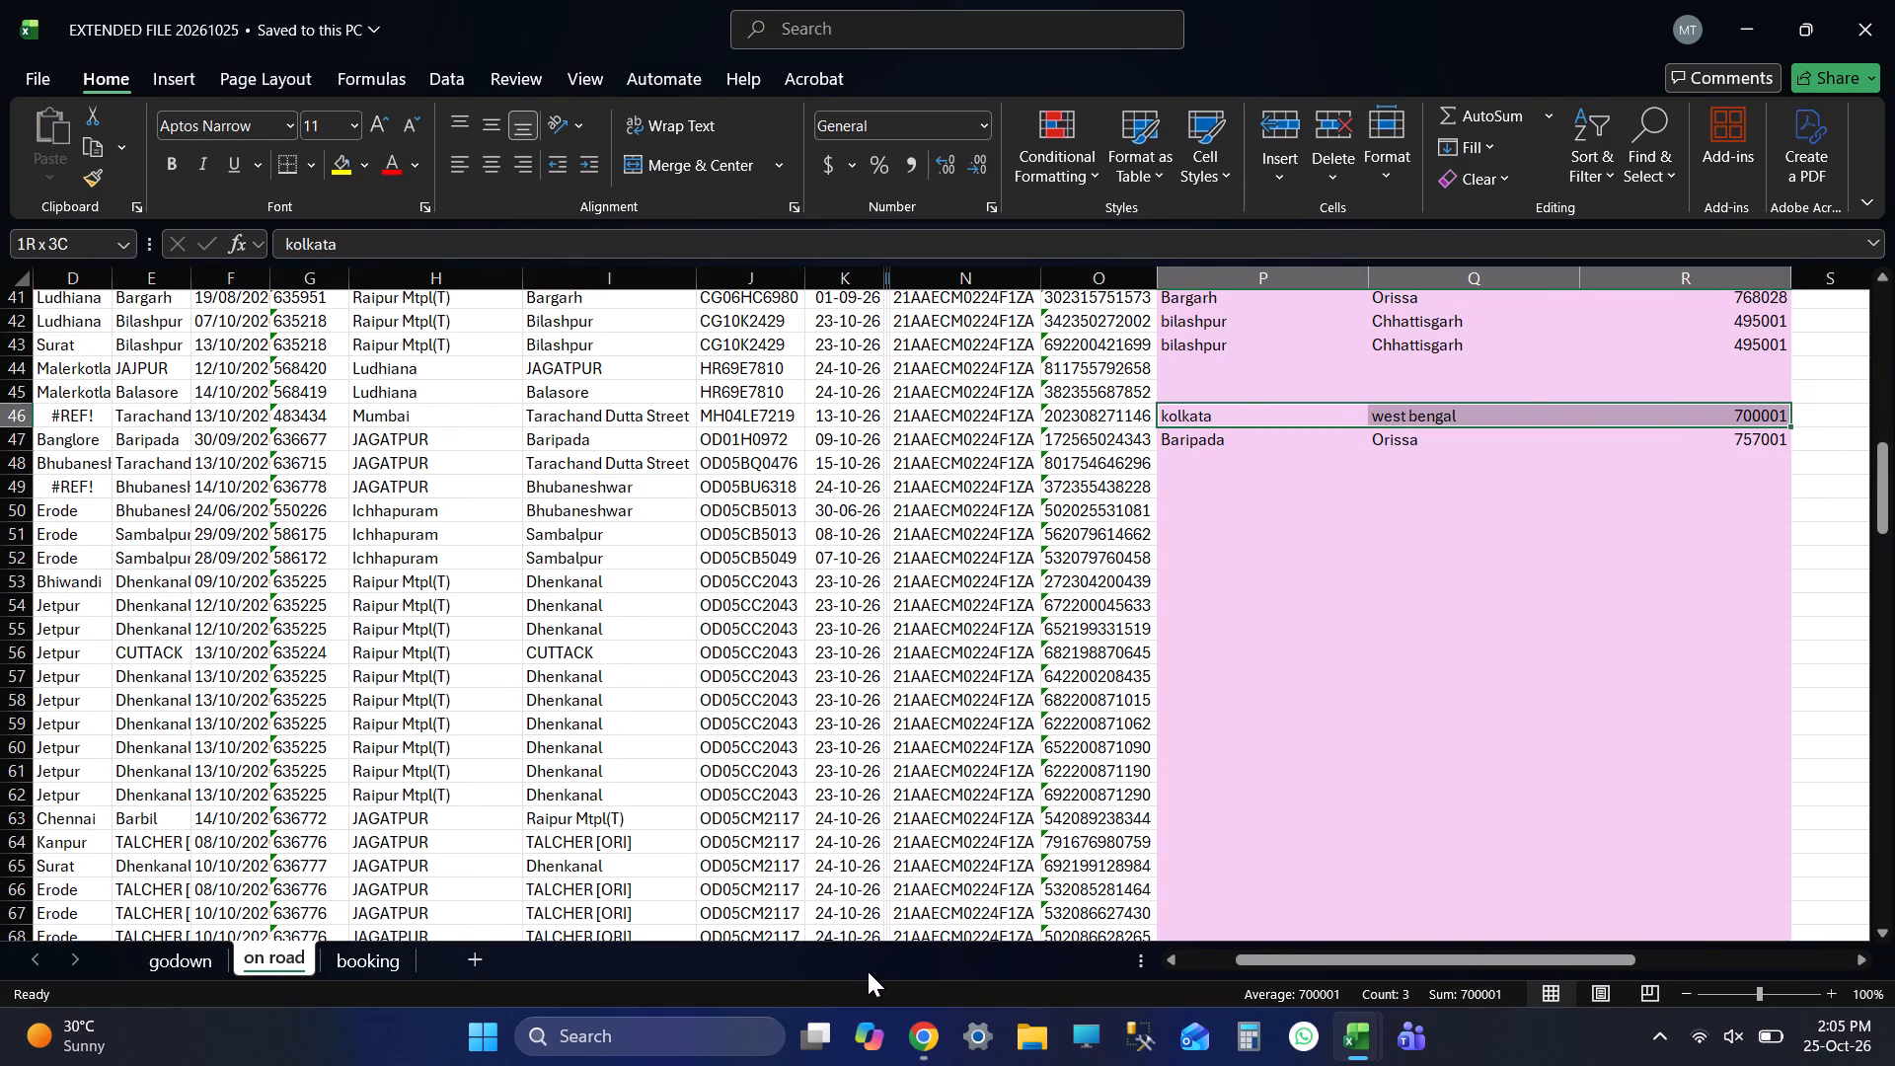
key("ctrl+c")
key("Down")
key("Down")
key("ctrl+v")
key("Down")
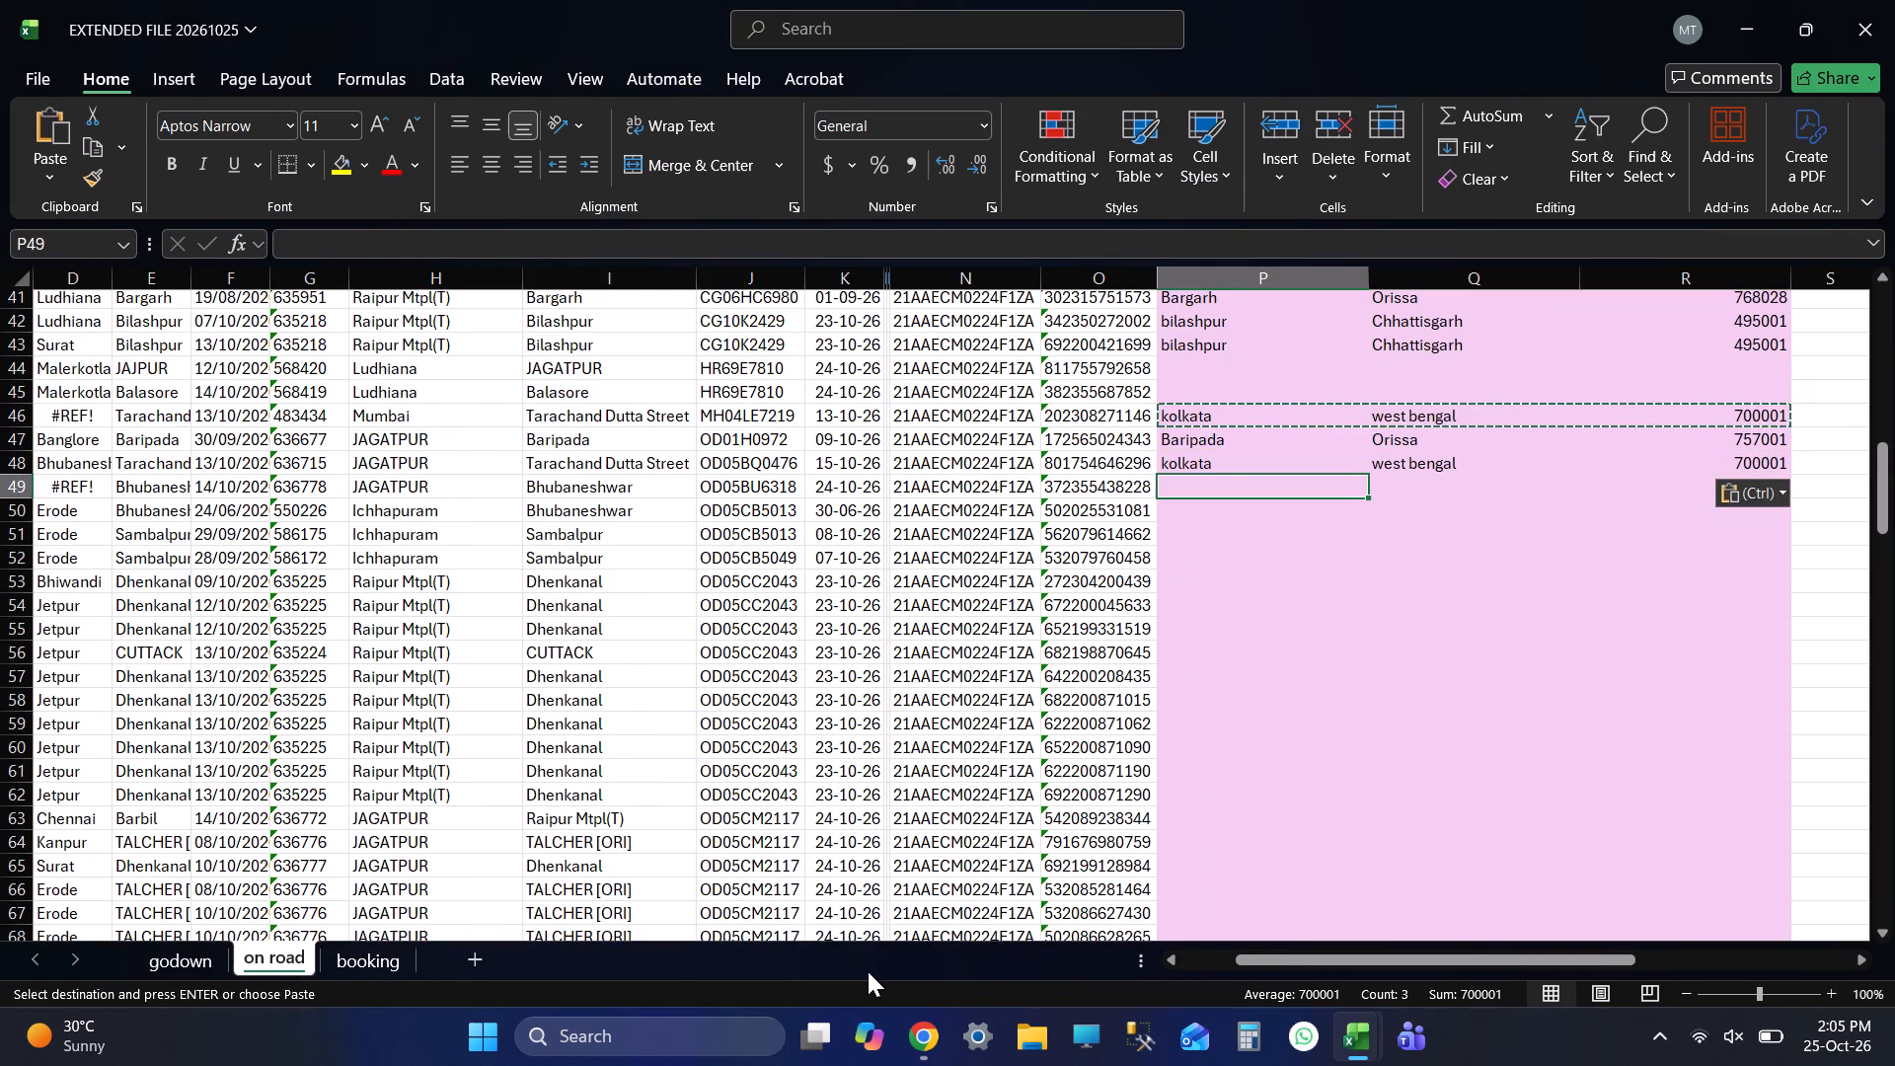
key("ctrl+s")
Find "bhu" in column P of the 20261024 ON ROAD sheet and copy the Bhubaneswar, Orissa, 751002 entry.
key("alt+Tab")
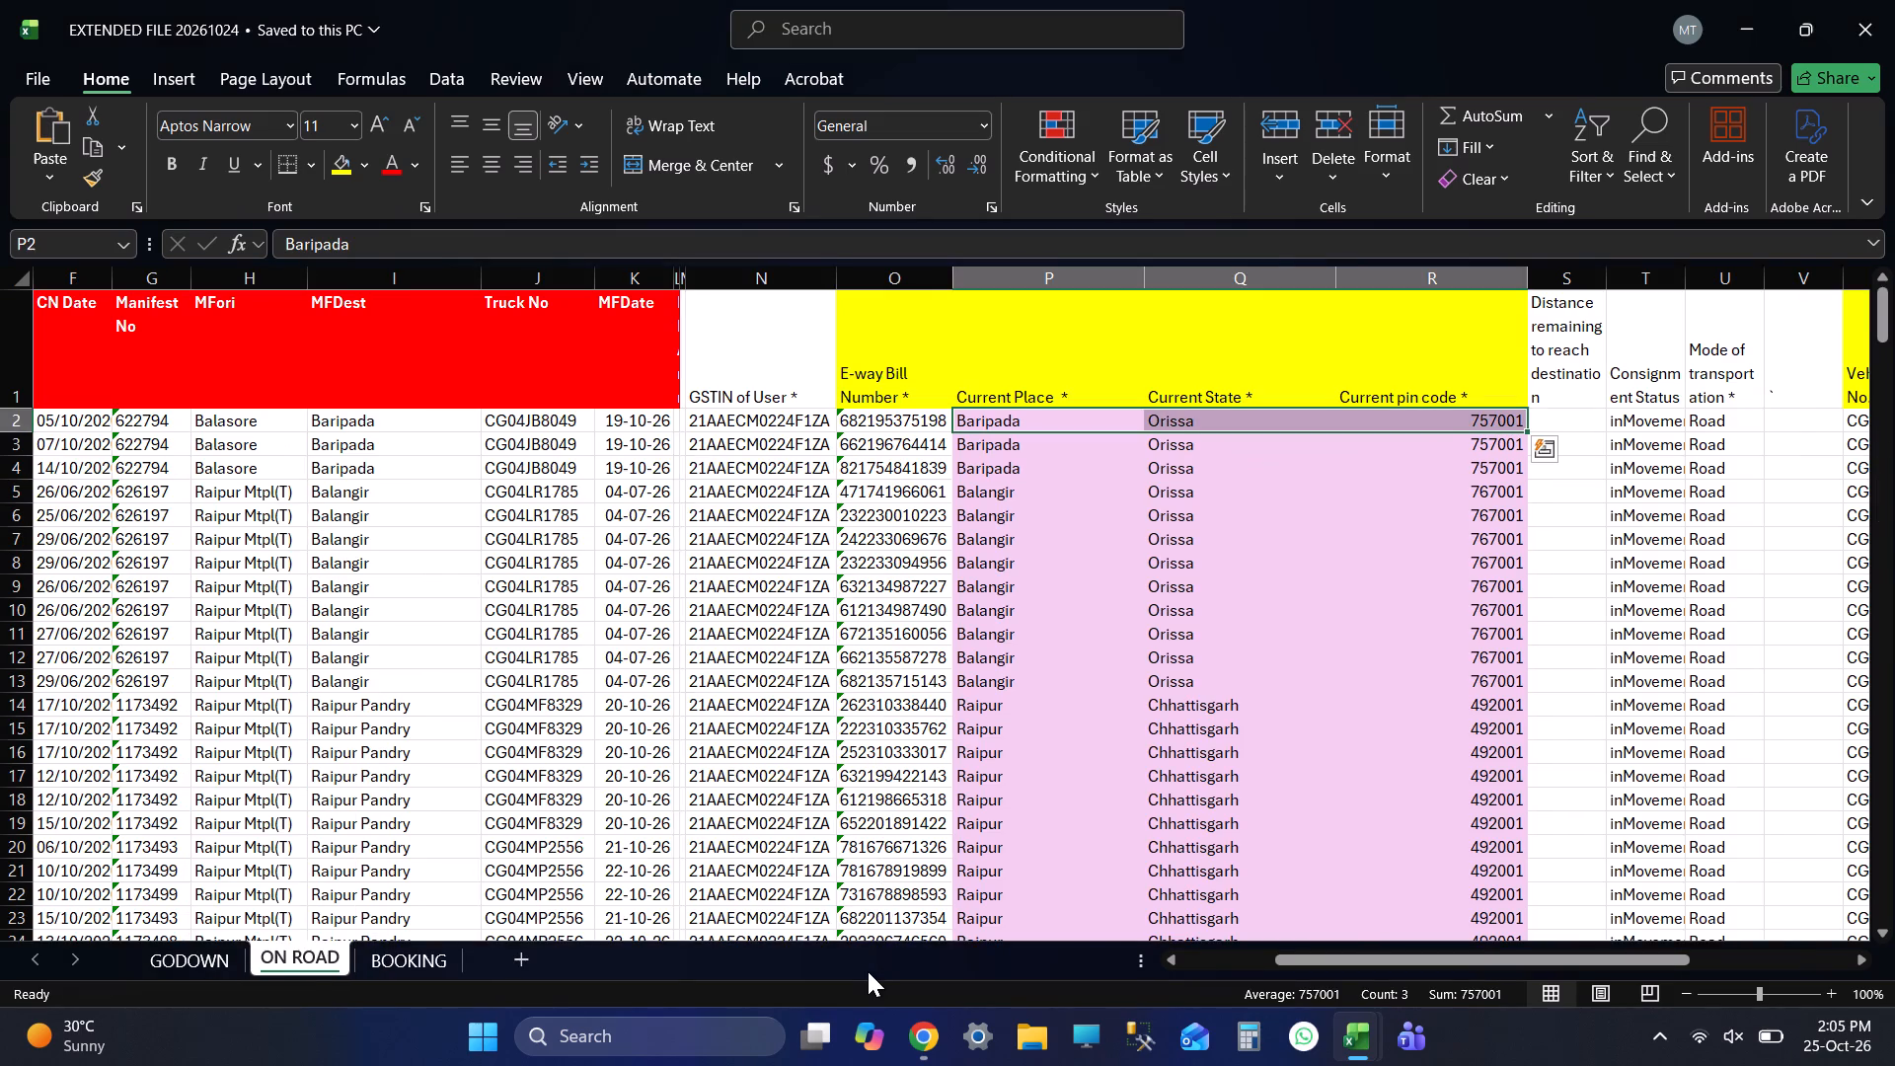
key("alt+Tab")
key("alt+Tab")
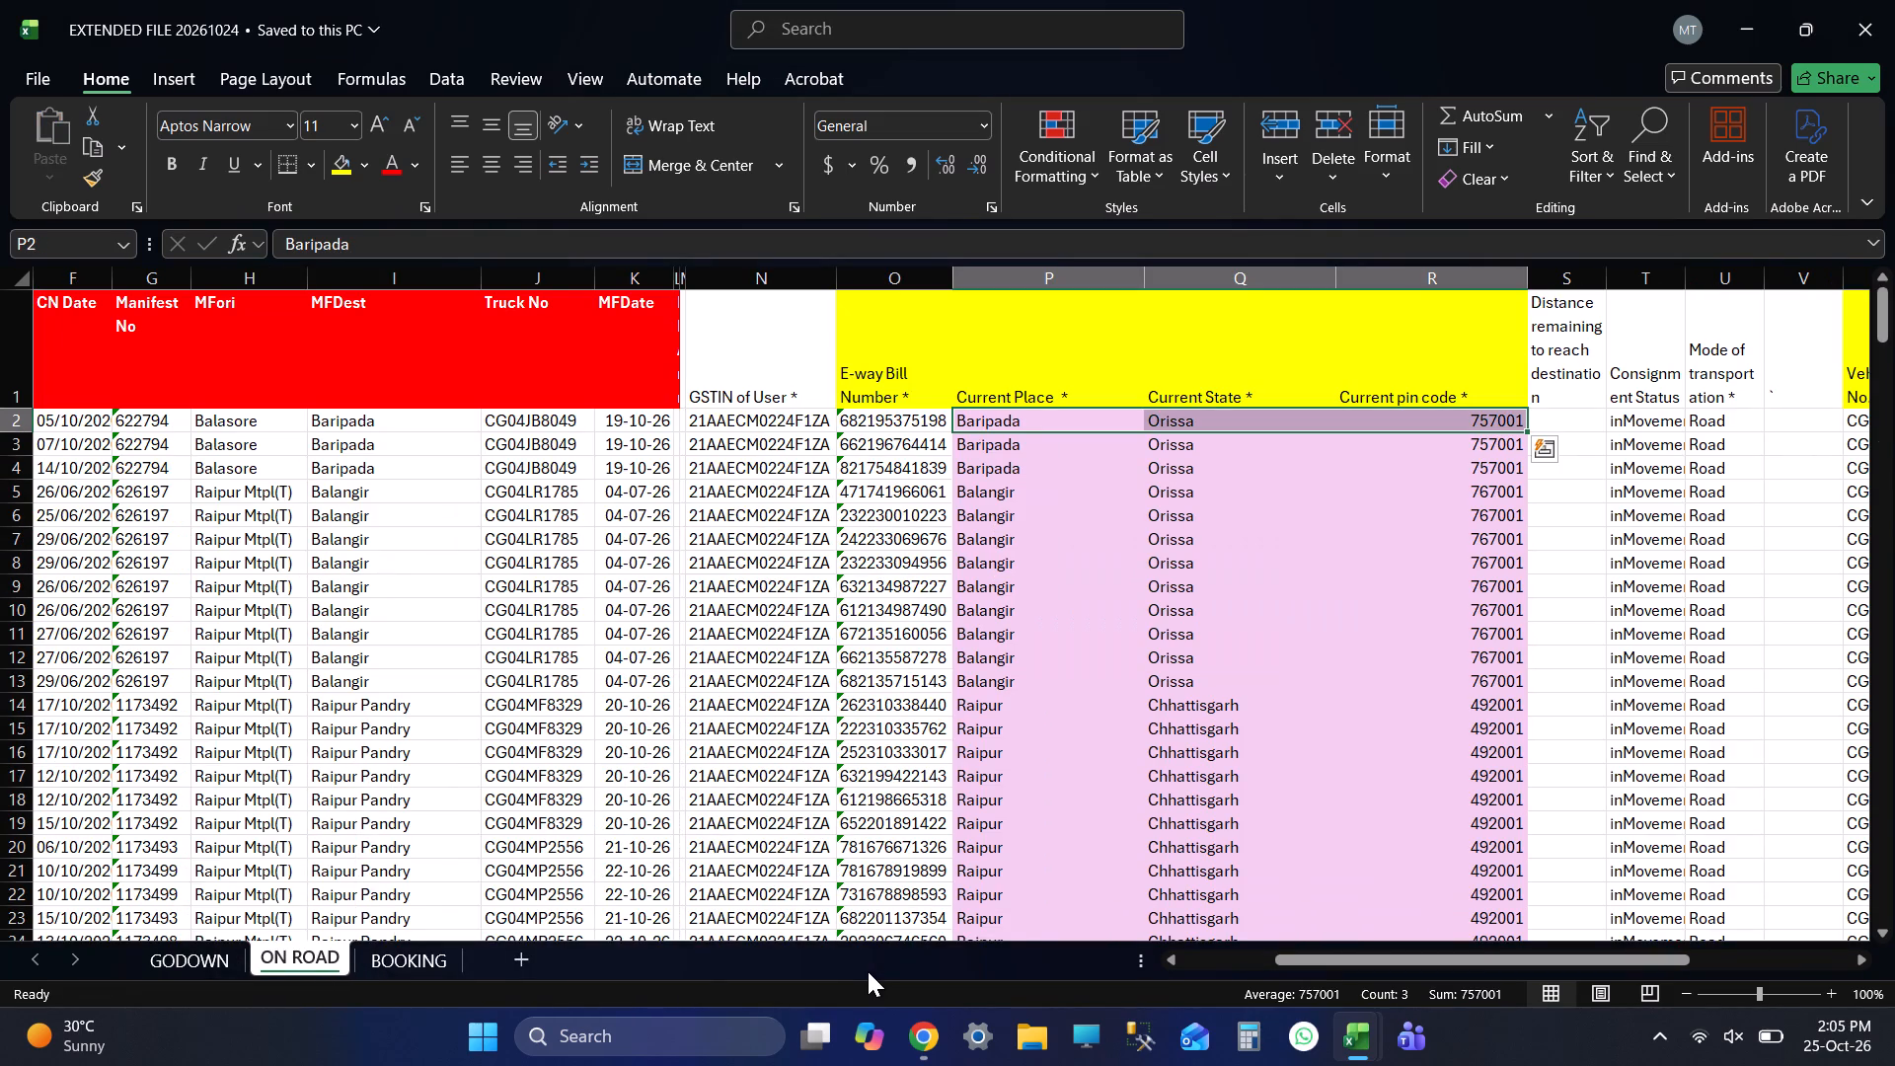
left_click(1056, 283)
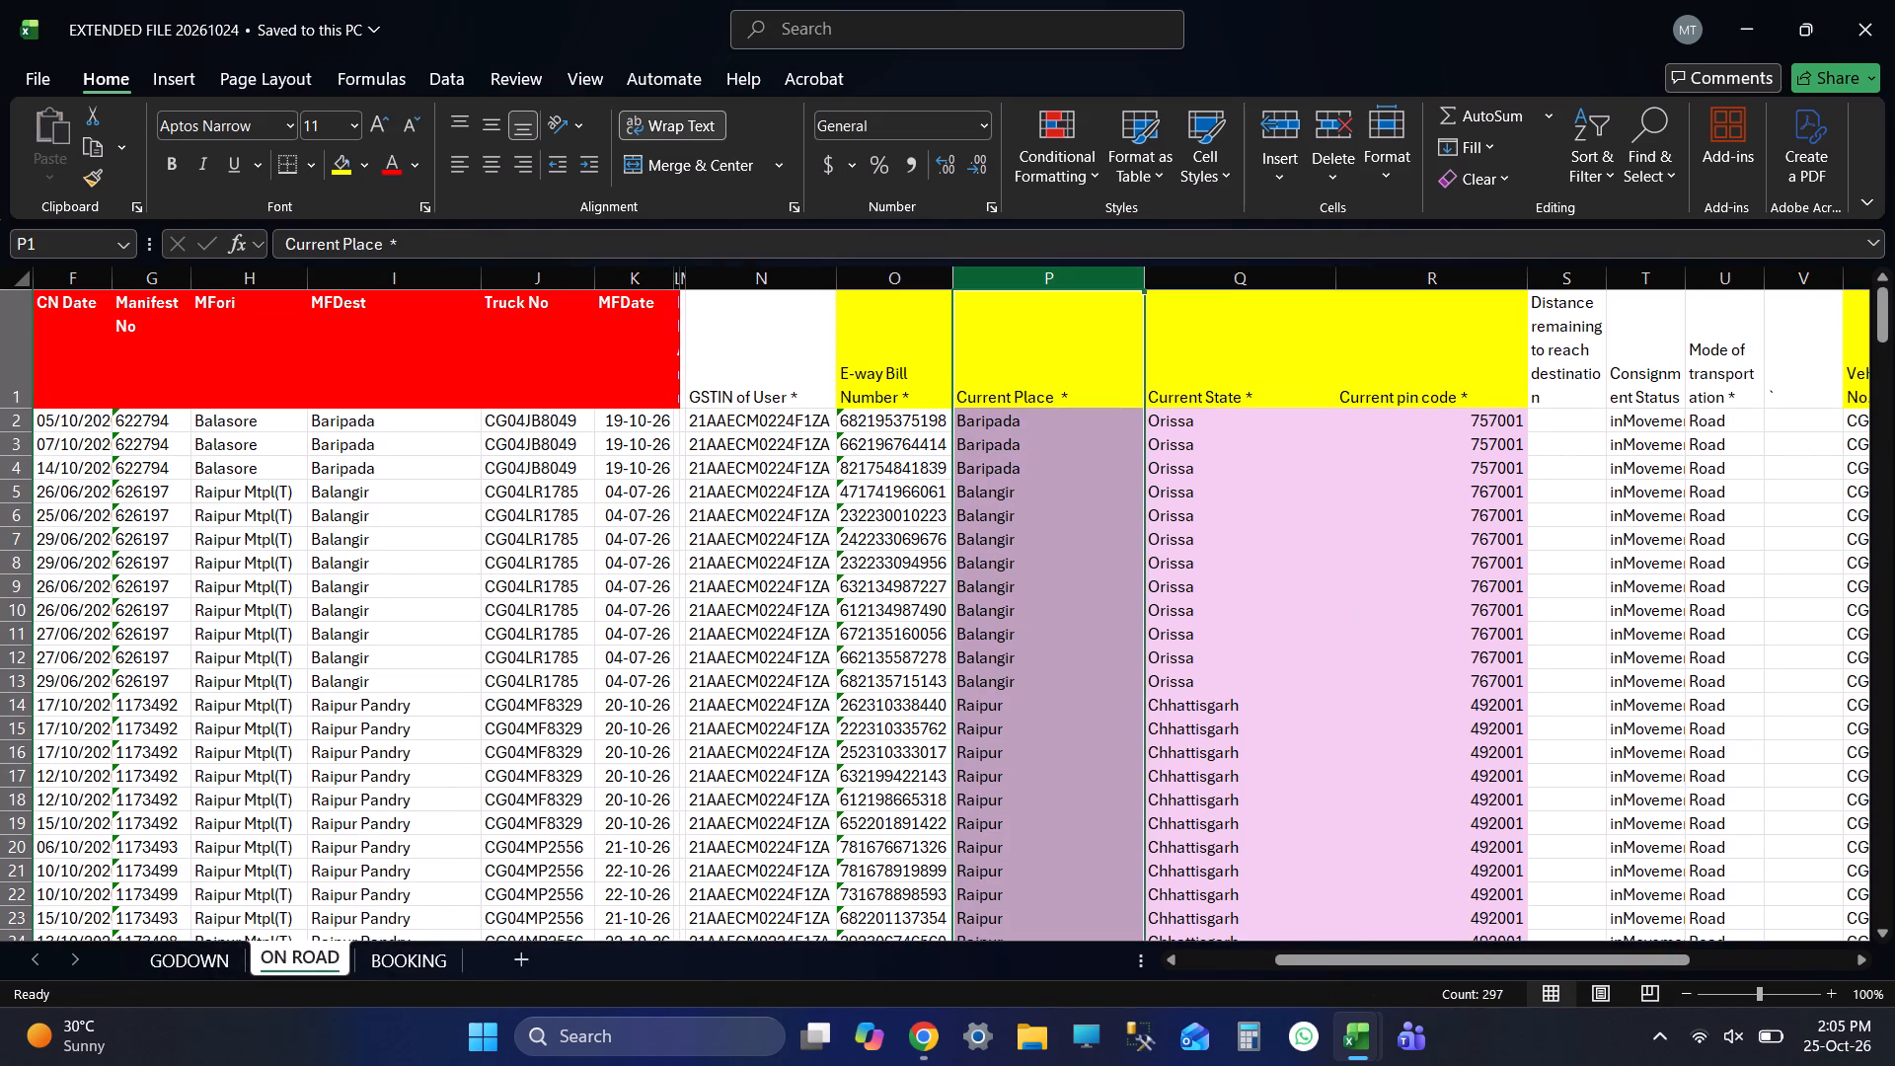
key("ctrl+f")
type("bhu")
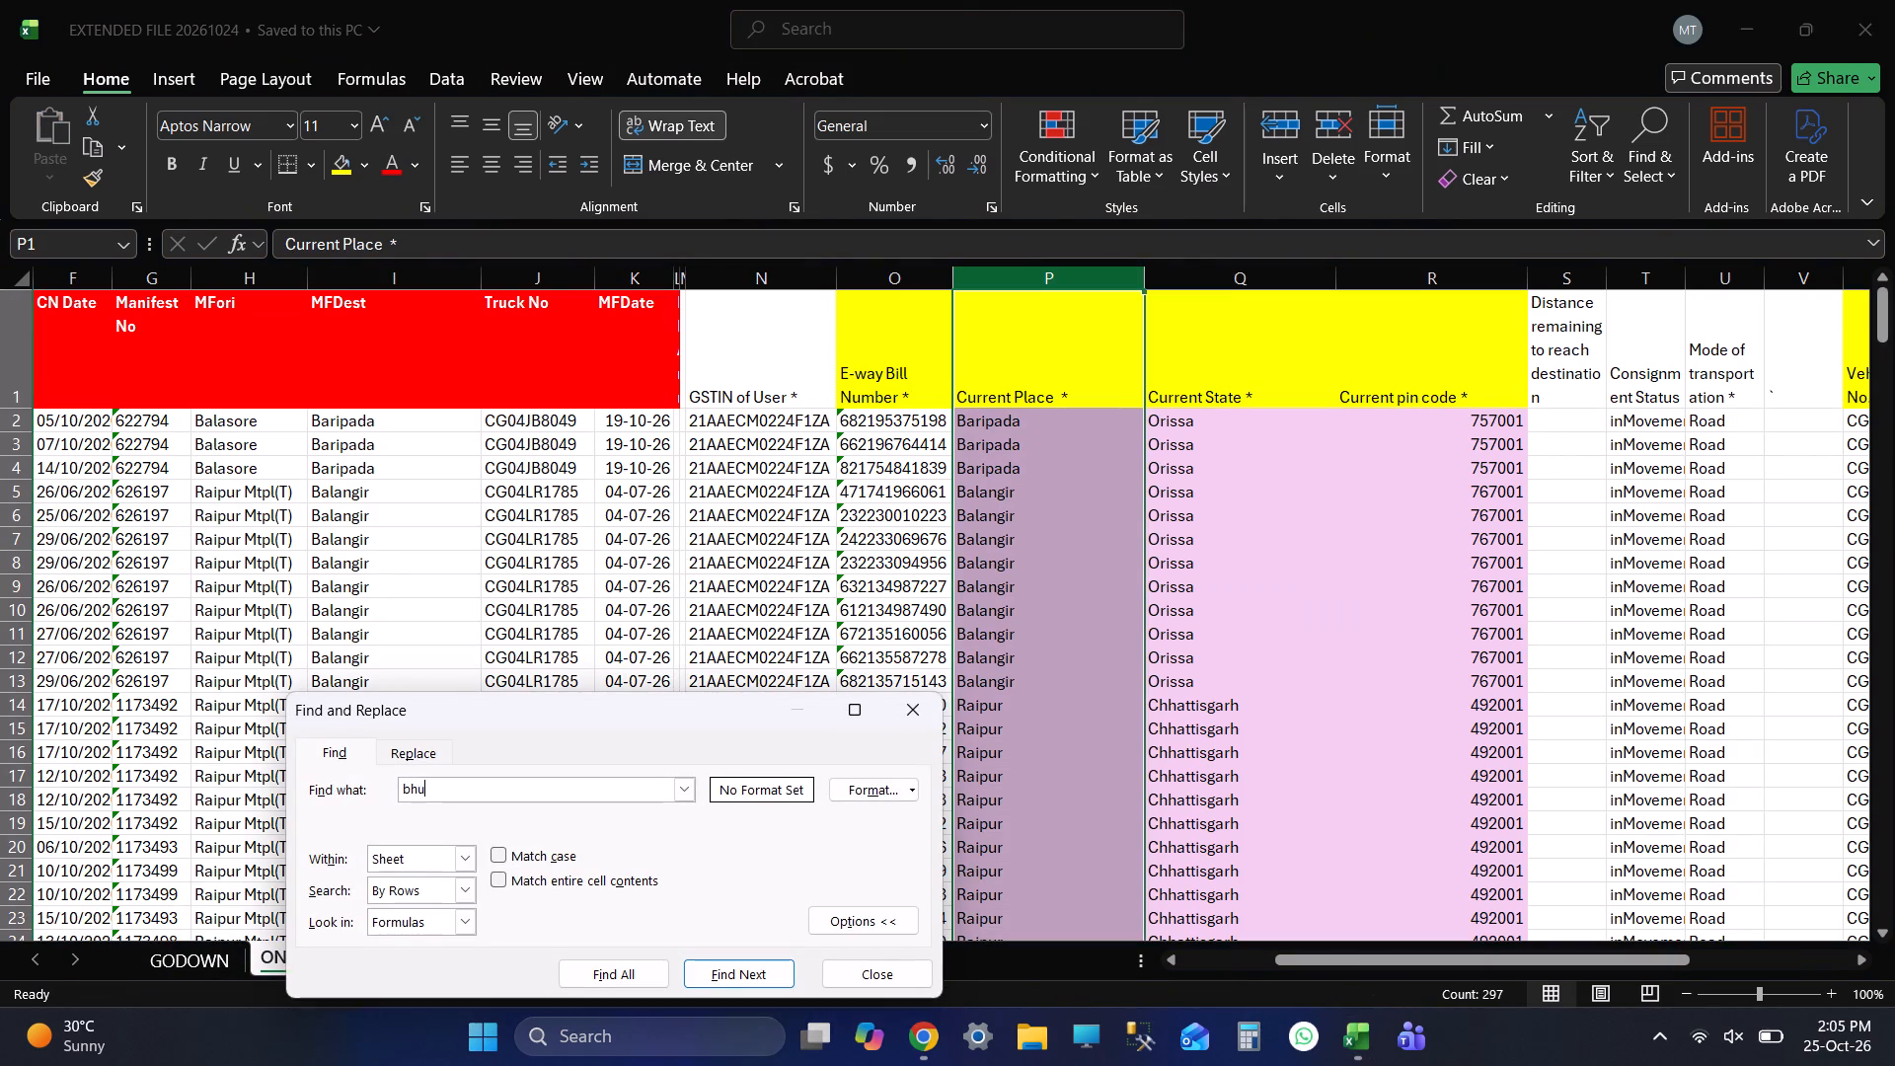
key("Return")
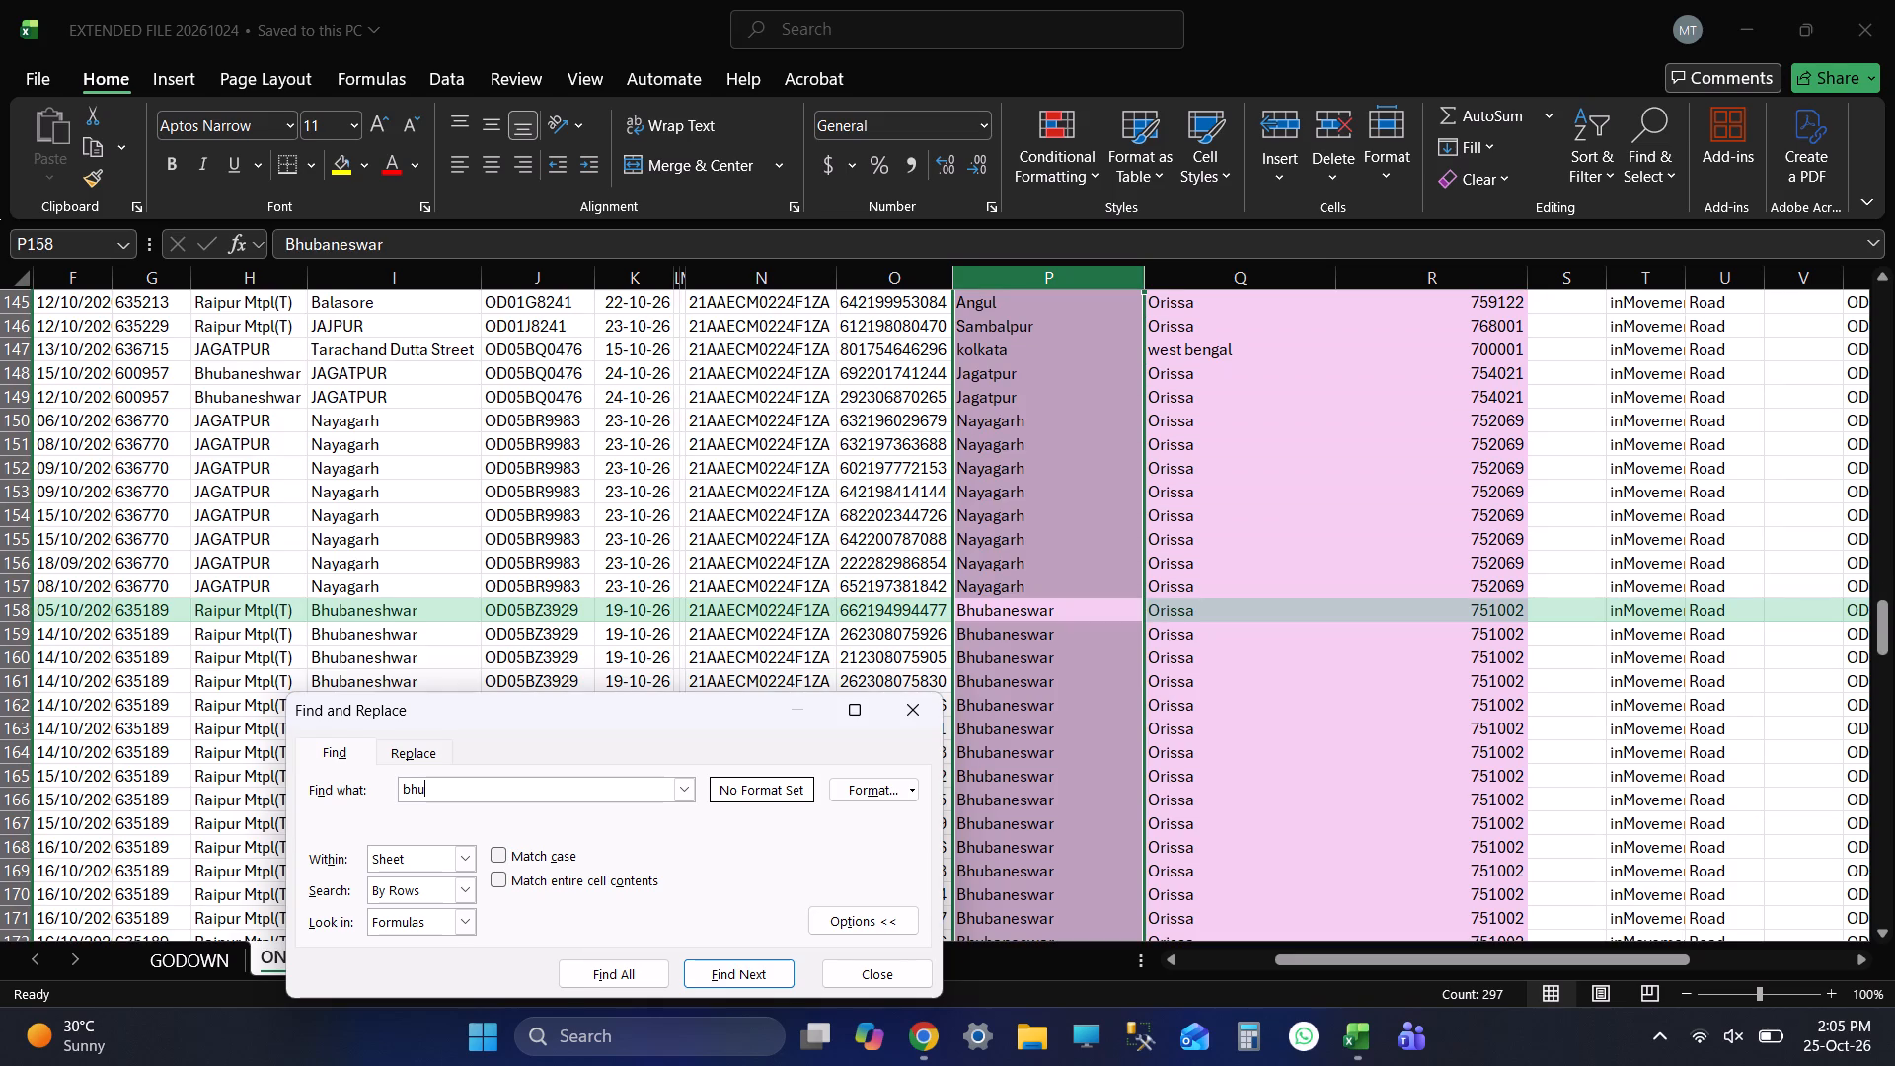
left_click(1011, 636)
key("shift+Right")
key("shift+Right")
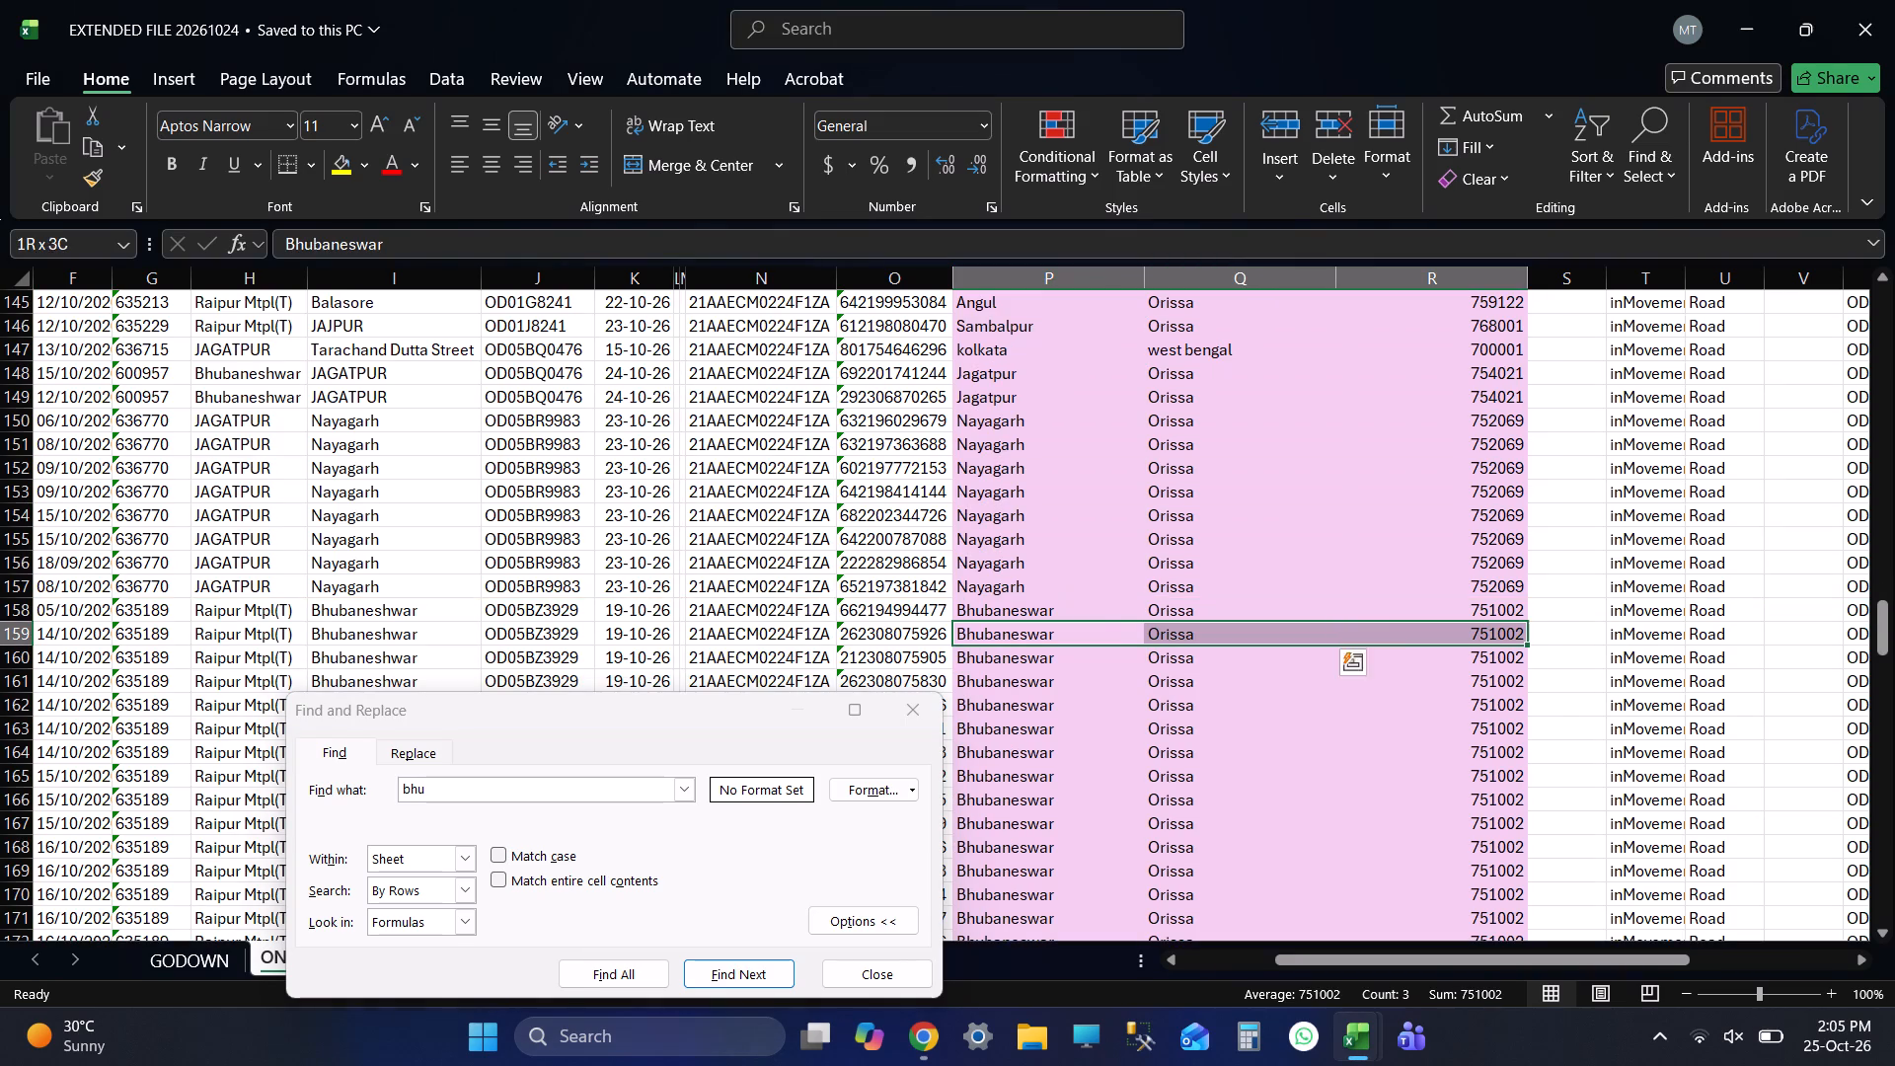
key("ctrl+c")
left_click(838, 972)
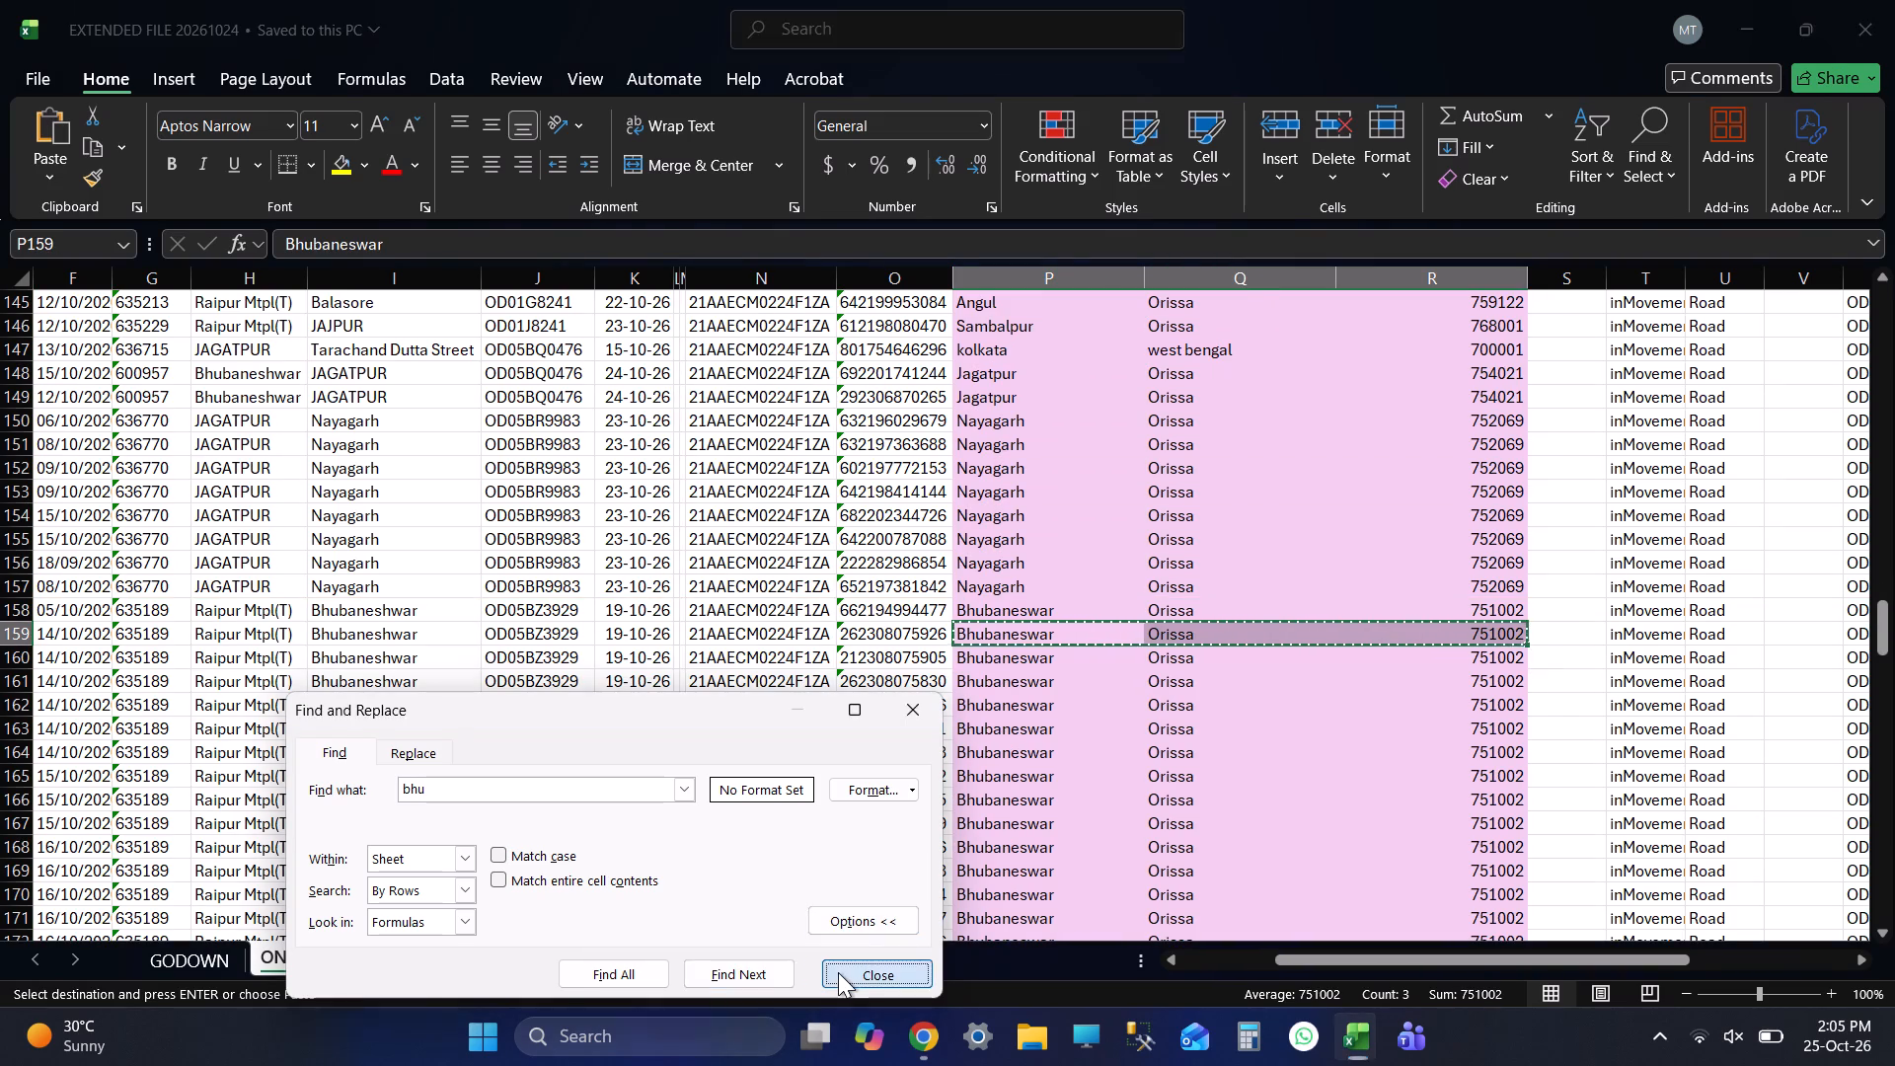
Paste the Bhubaneswar entry into rows 49 and 50 of the 20261025 on road sheet and save.
key("alt+Tab")
key("shift+Down")
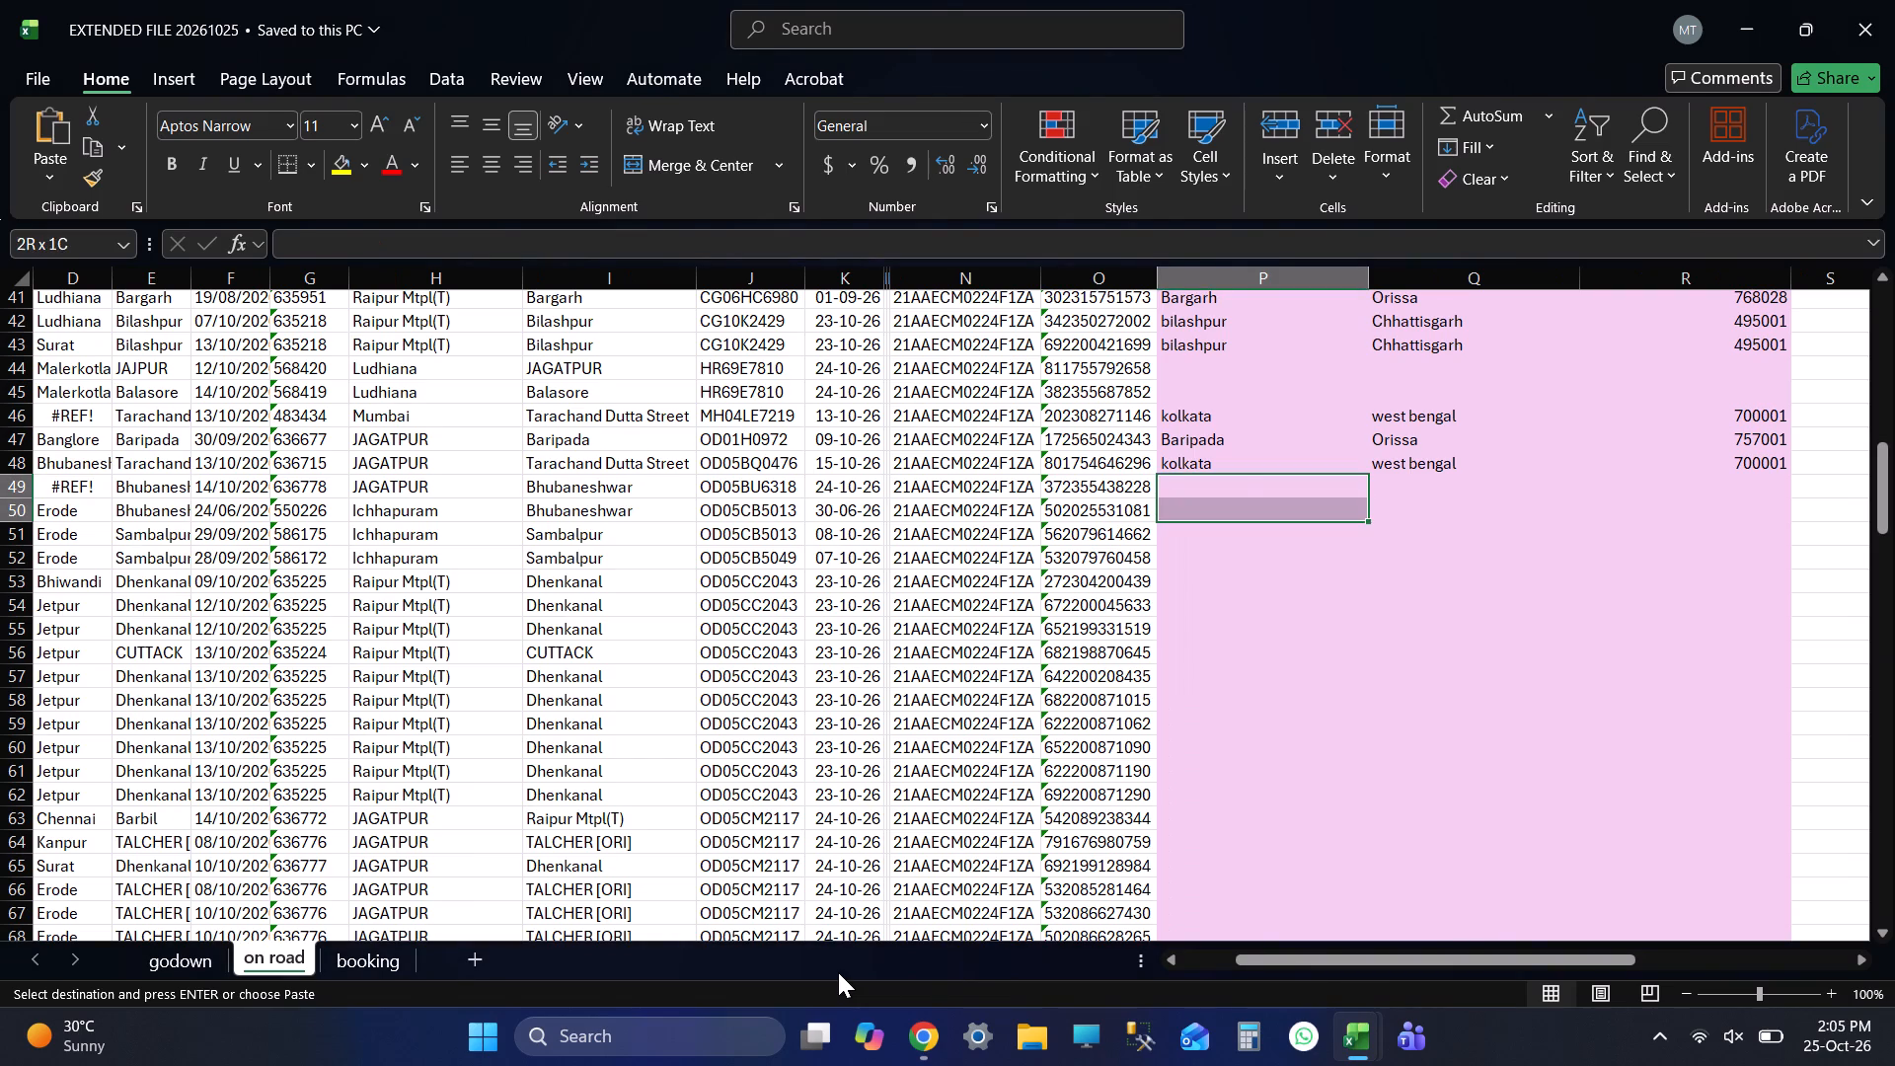
key("ctrl+v")
key("Down")
key("Down")
key("ctrl+s")
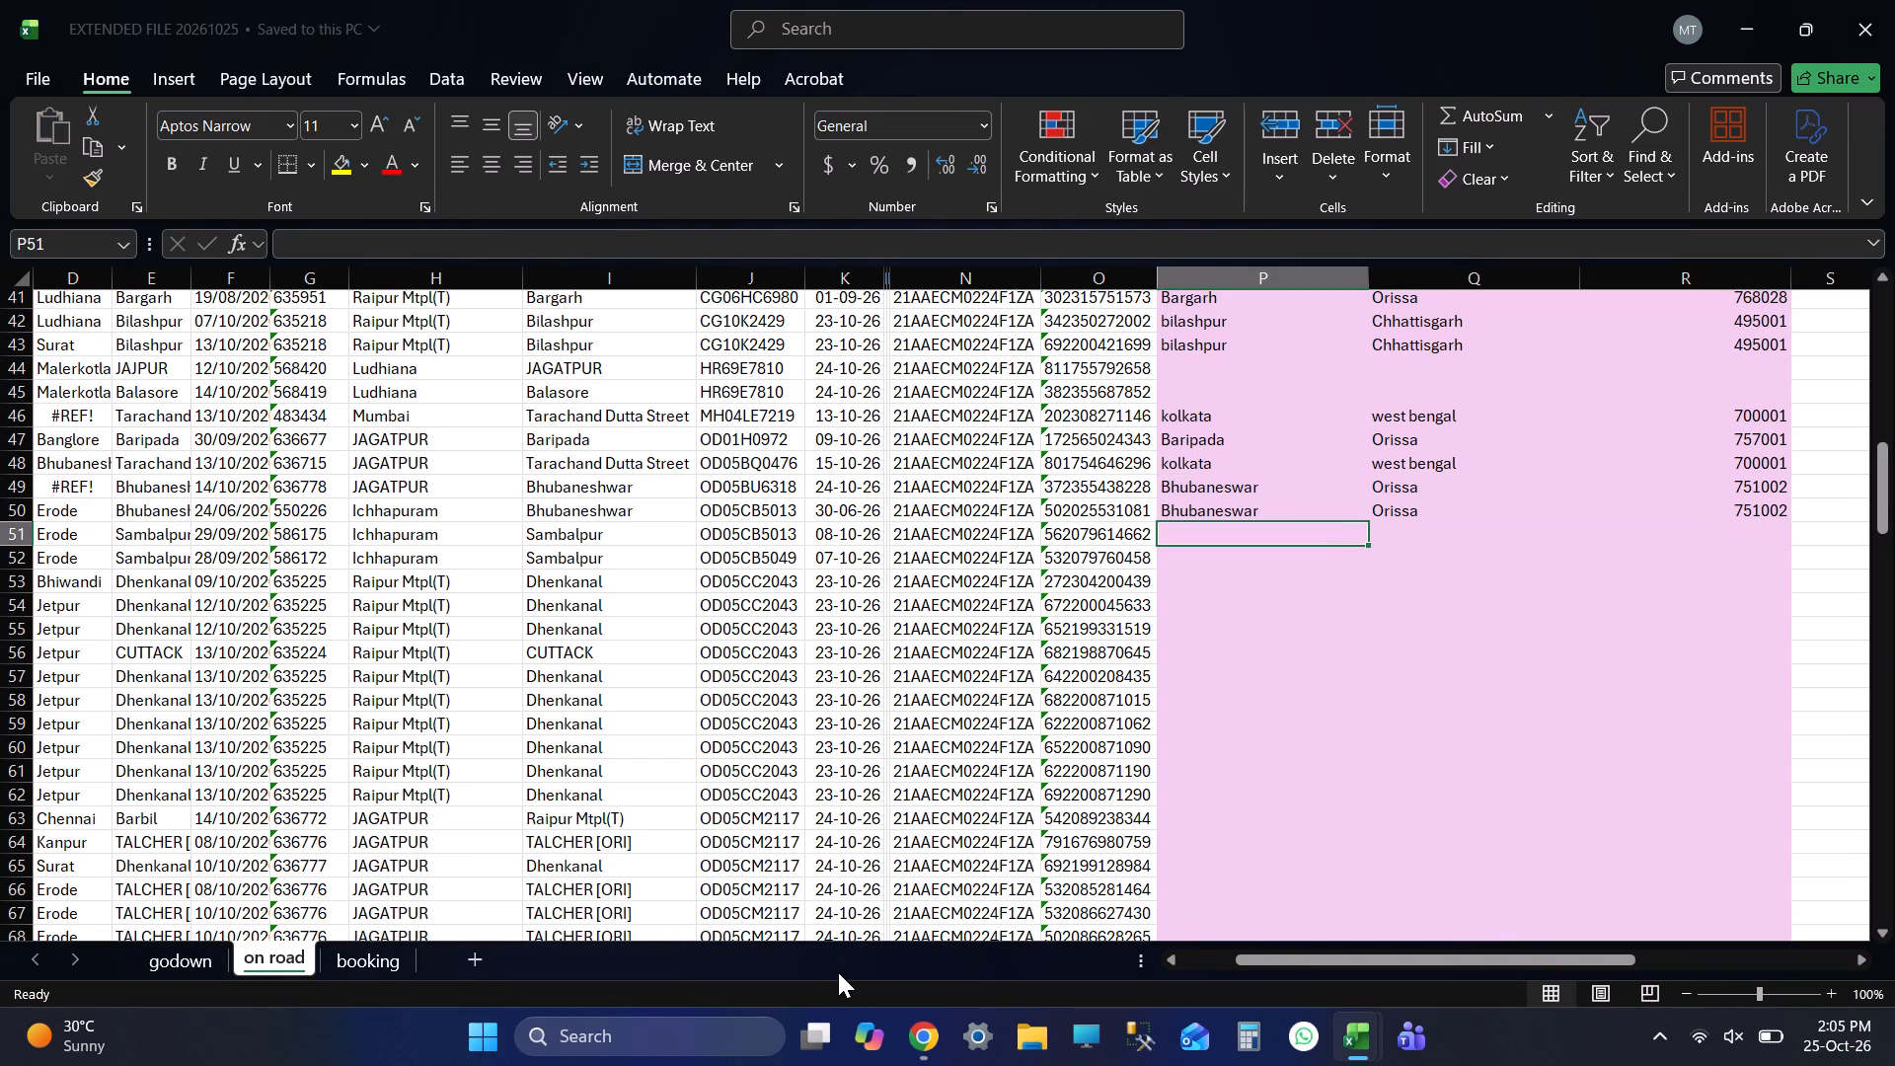
Copy the Sambalpur, Orissa, 768001 entry from row 146 of the 20261024 ON ROAD sheet.
key("alt+Tab")
key("Up")
key("Up")
key("Up")
key("Up")
key("Up")
key("Up")
key("Up")
key("Up")
key("Up")
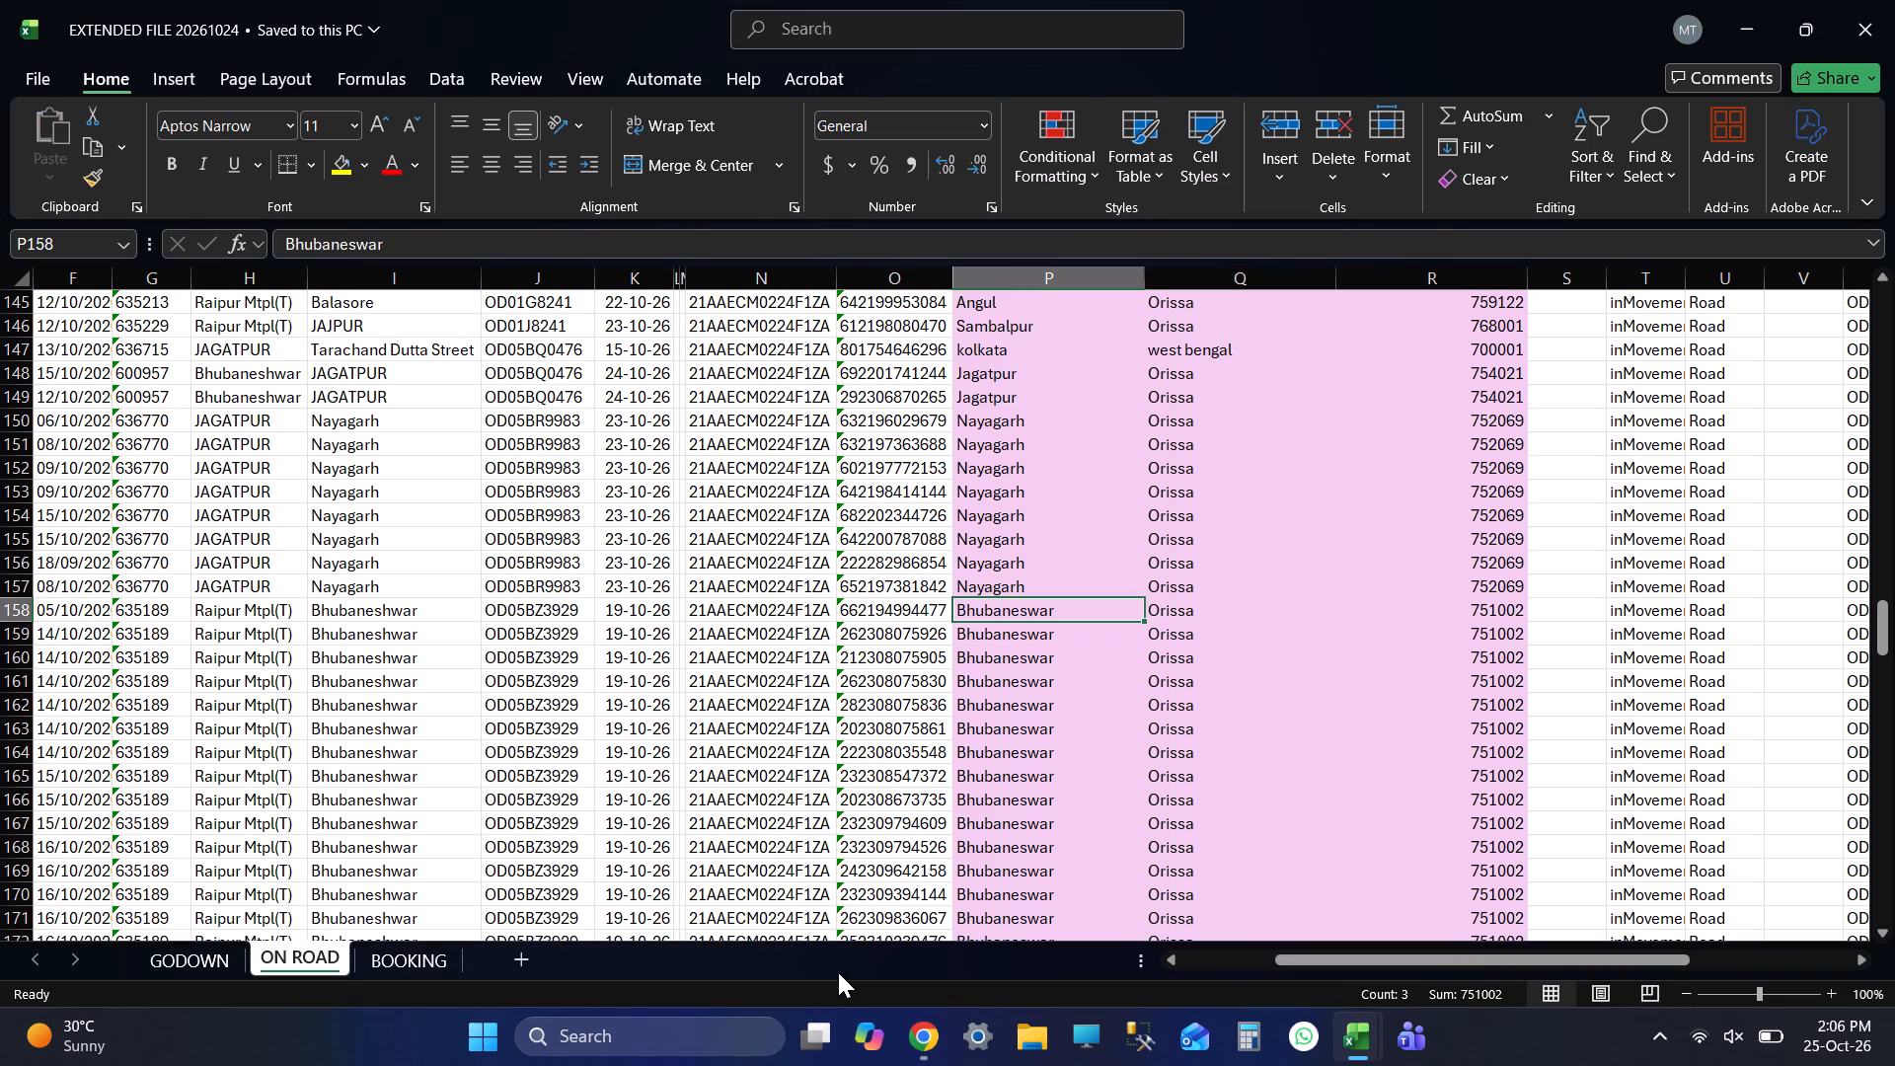
key("Up")
key("Up")
key("Up")
key("Up")
key("shift+Right")
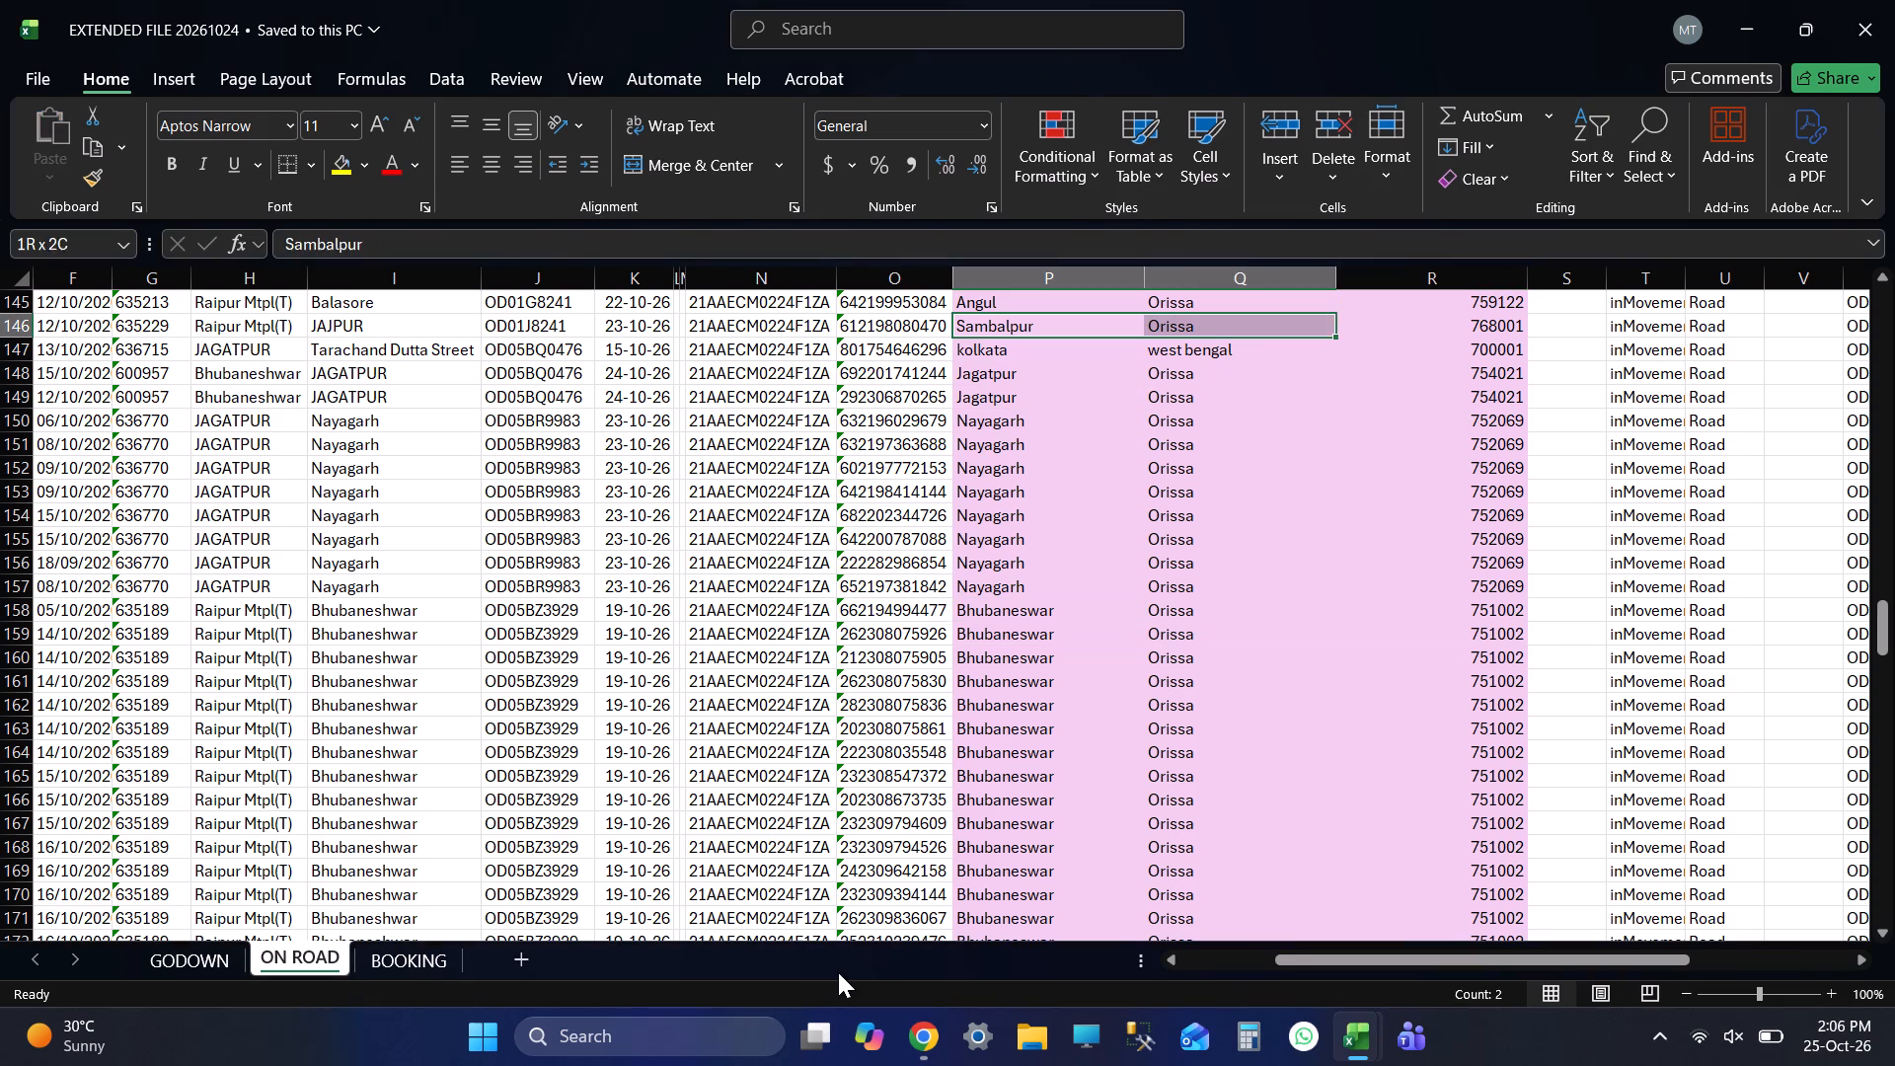
key("shift+Right")
key("ctrl+c")
Paste the Sambalpur entry into rows 51 and 52 of the 20261025 on road sheet and save.
key("alt+Tab")
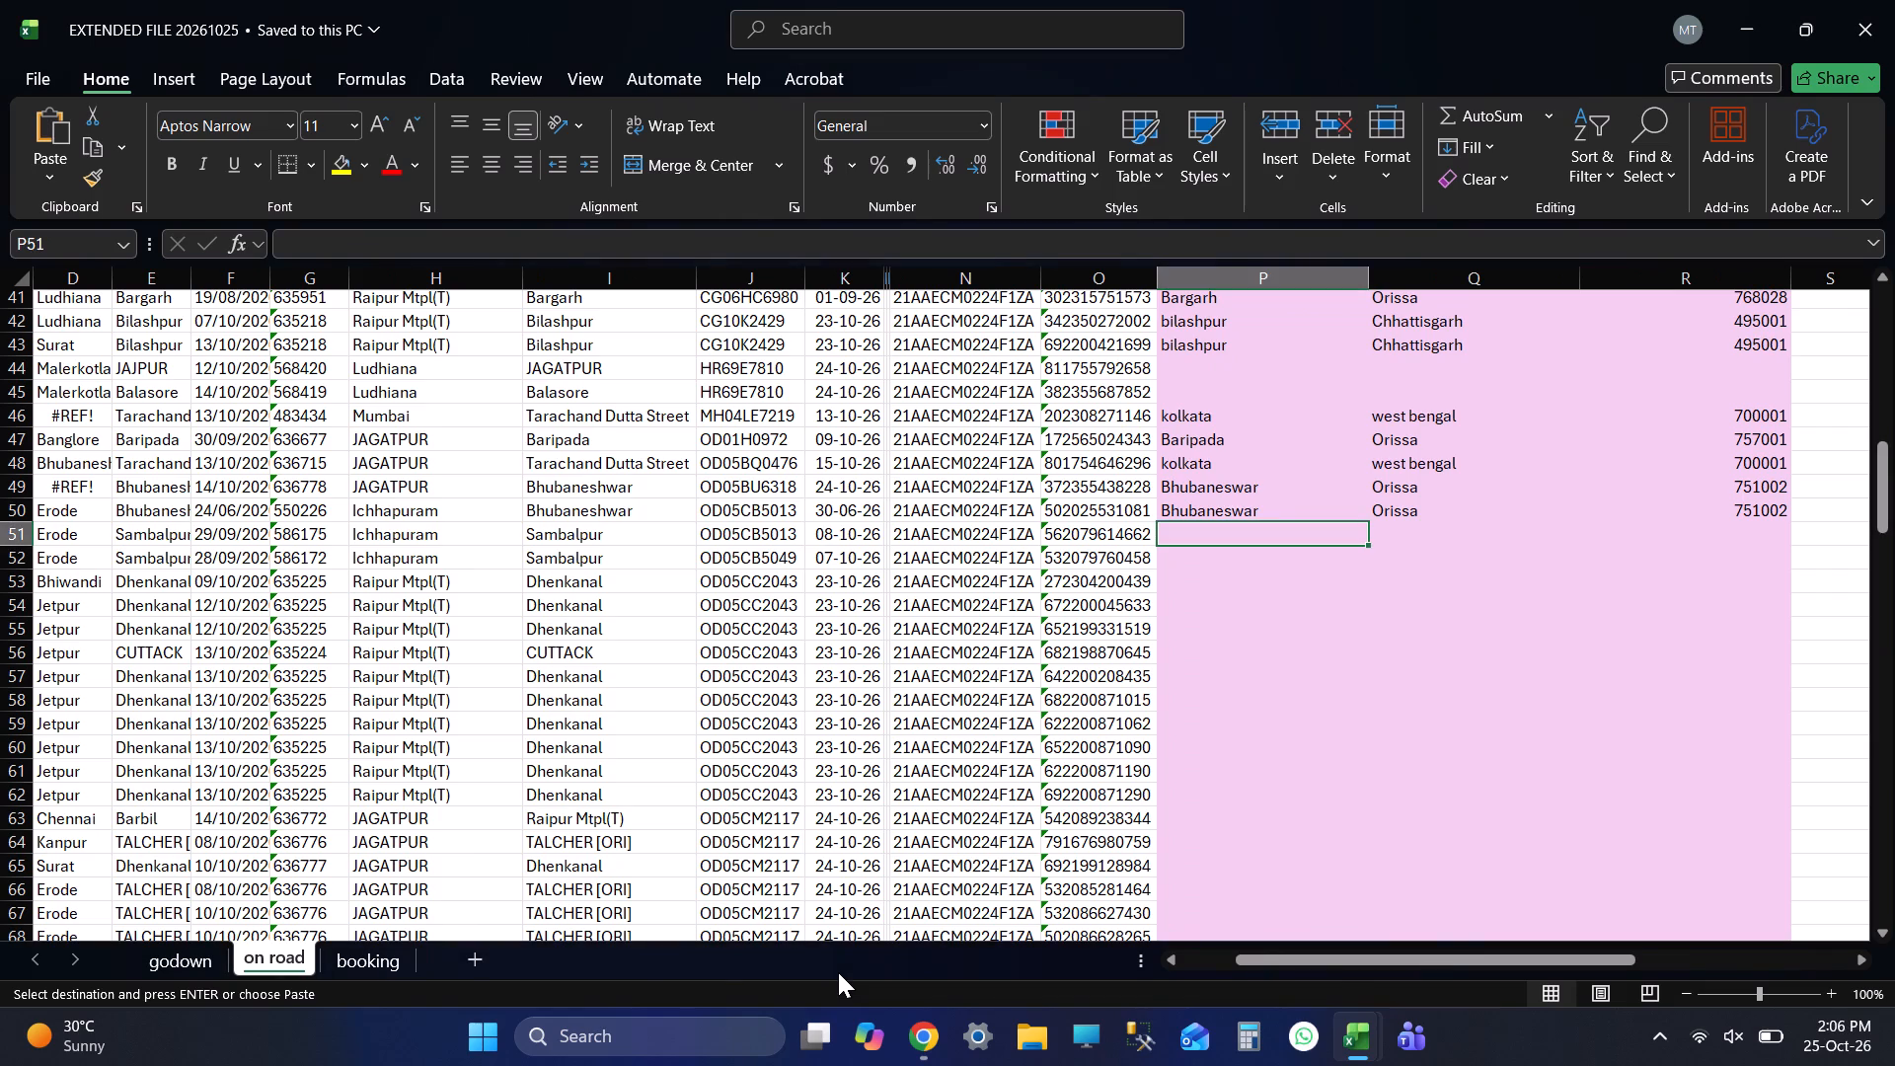
key("shift+Down")
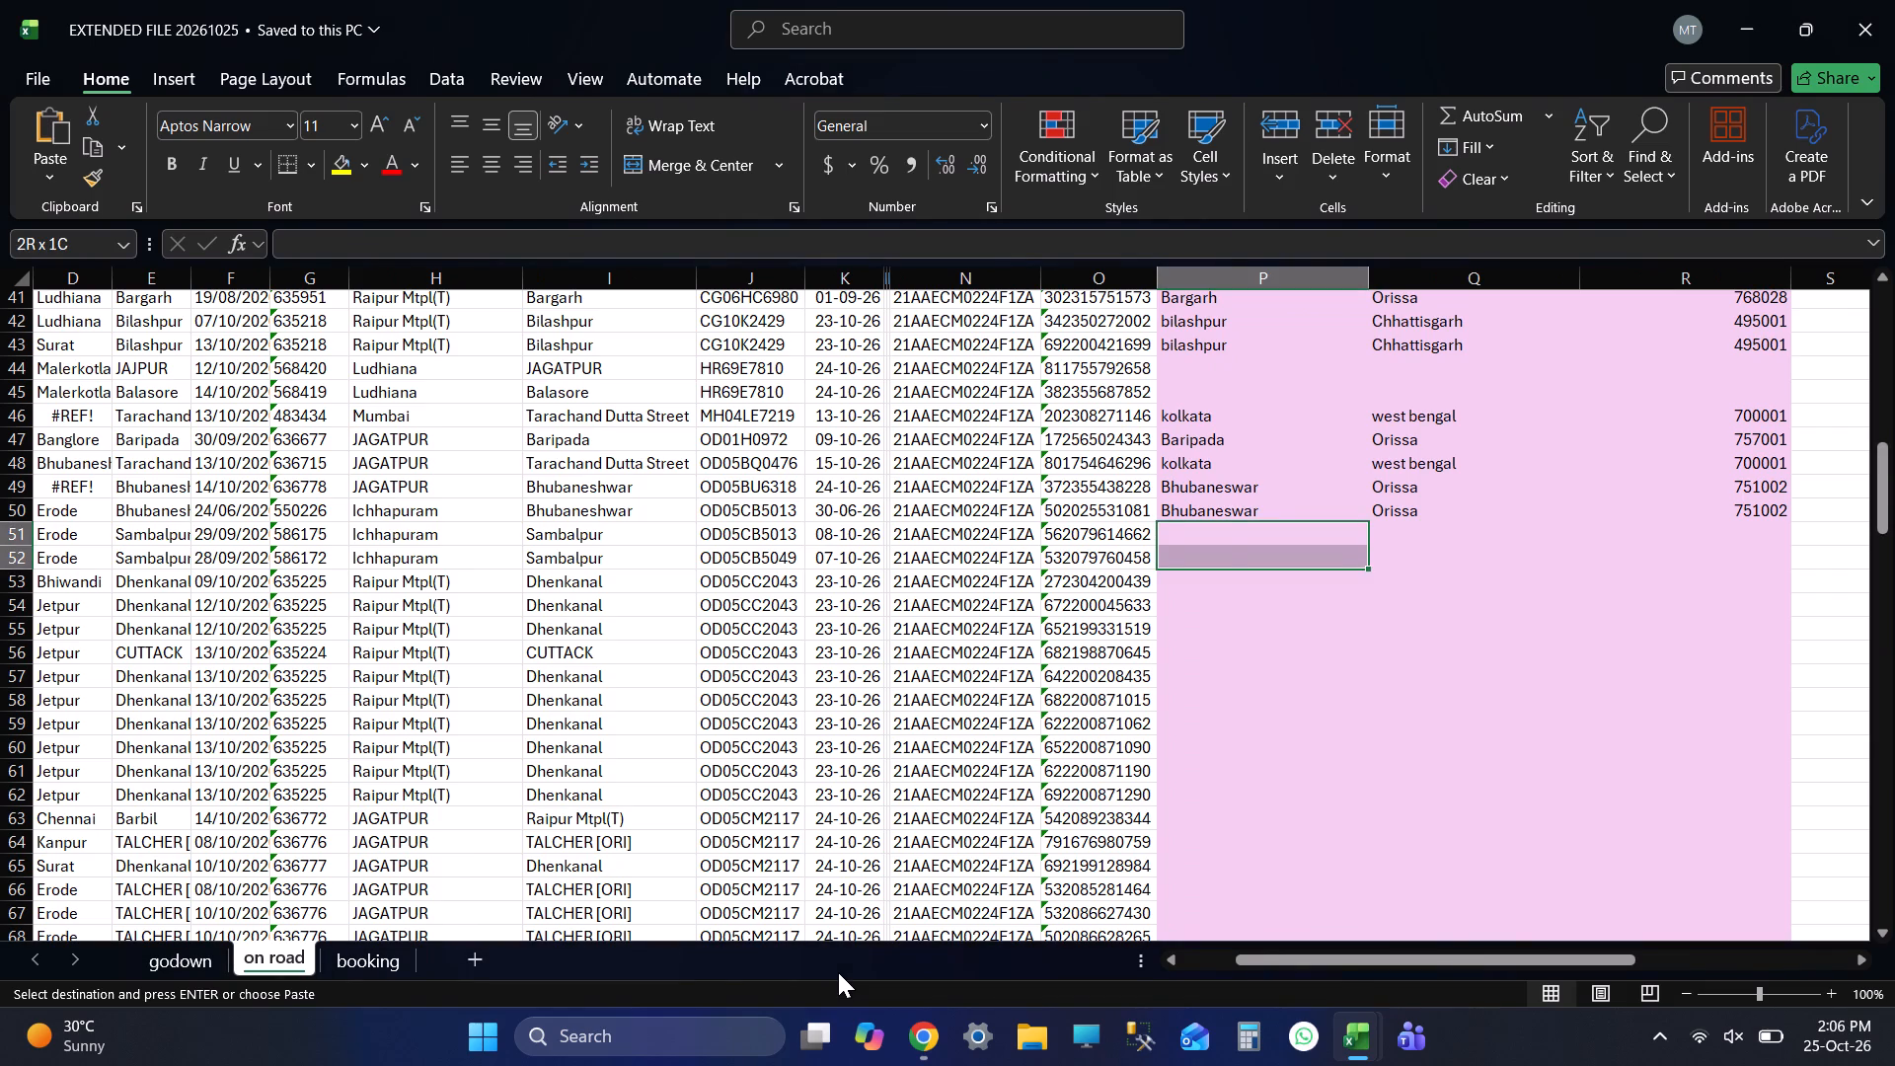
key("ctrl+v")
key("Down")
key("Down")
key("ctrl+s")
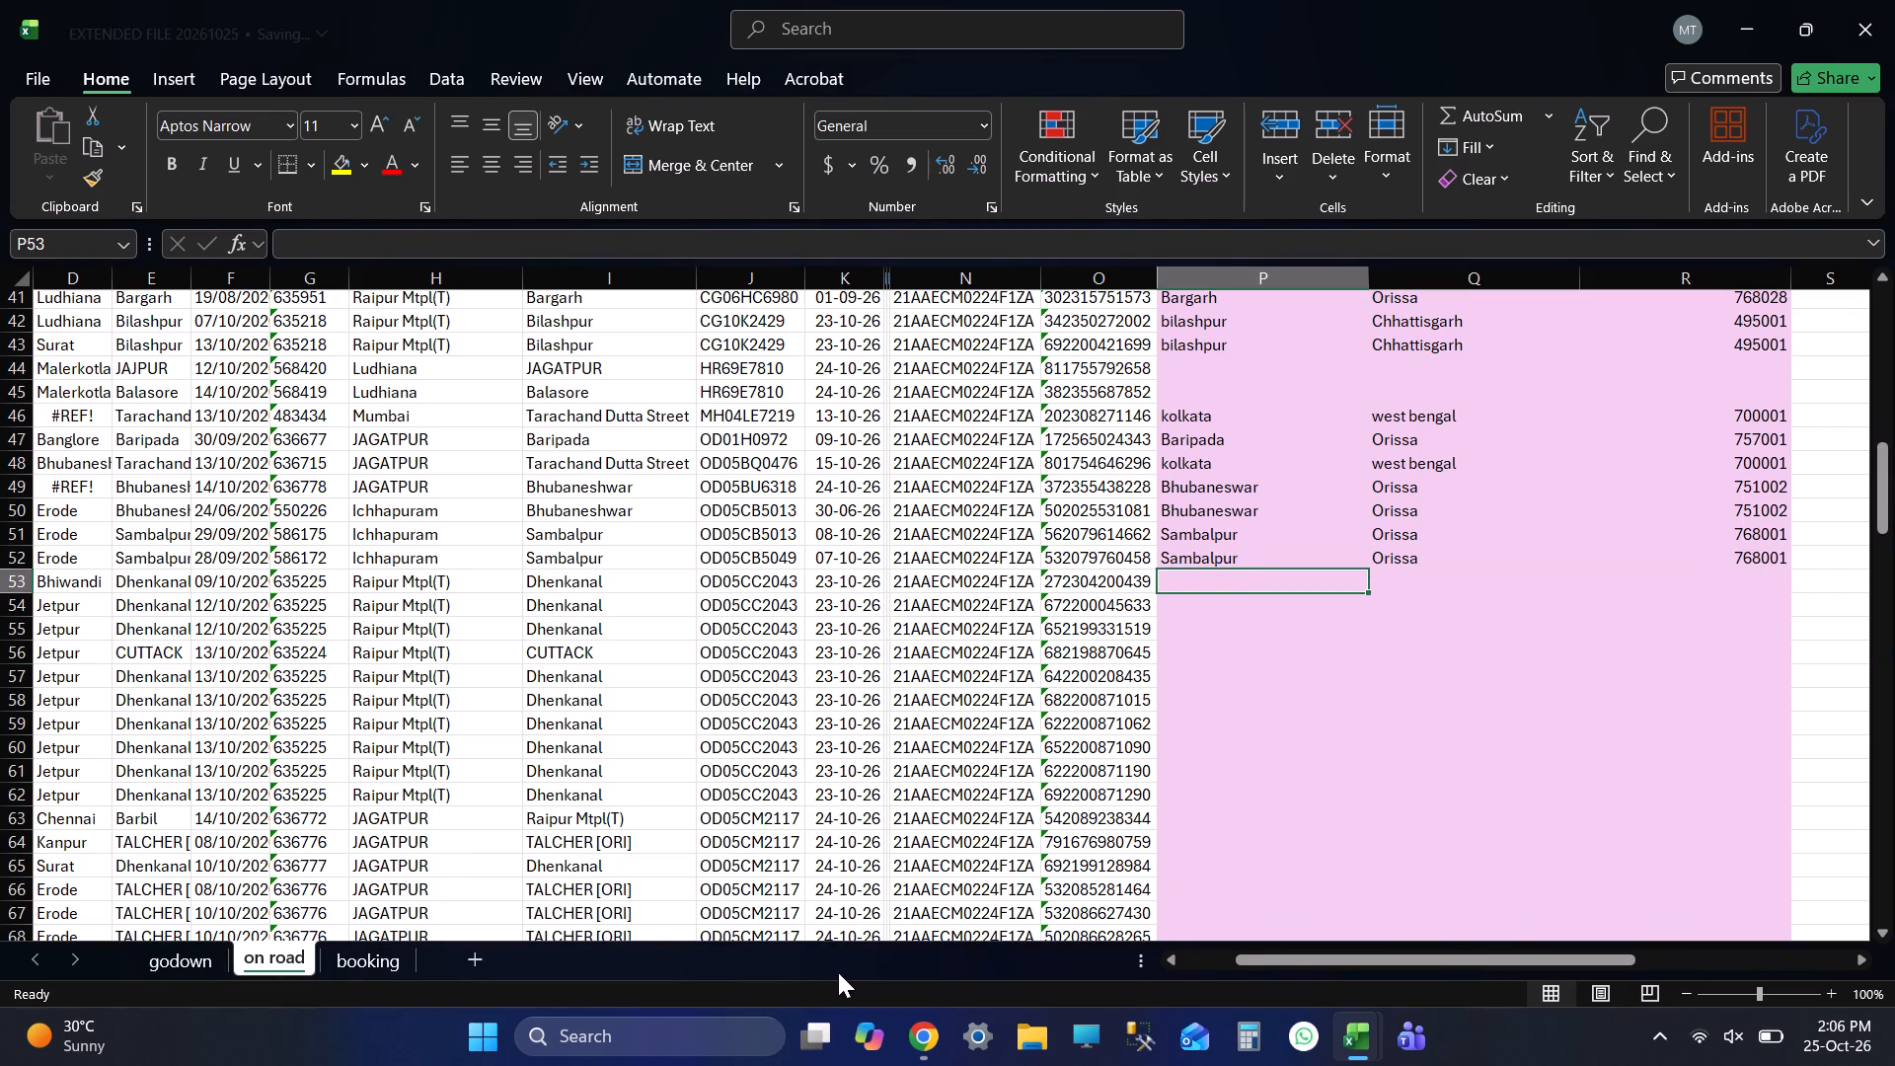
Check the truck number in J53 of the on road sheet and return to place cell P53.
key("Left")
key("Left")
key("Left")
key("Left")
key("Left")
key("Left")
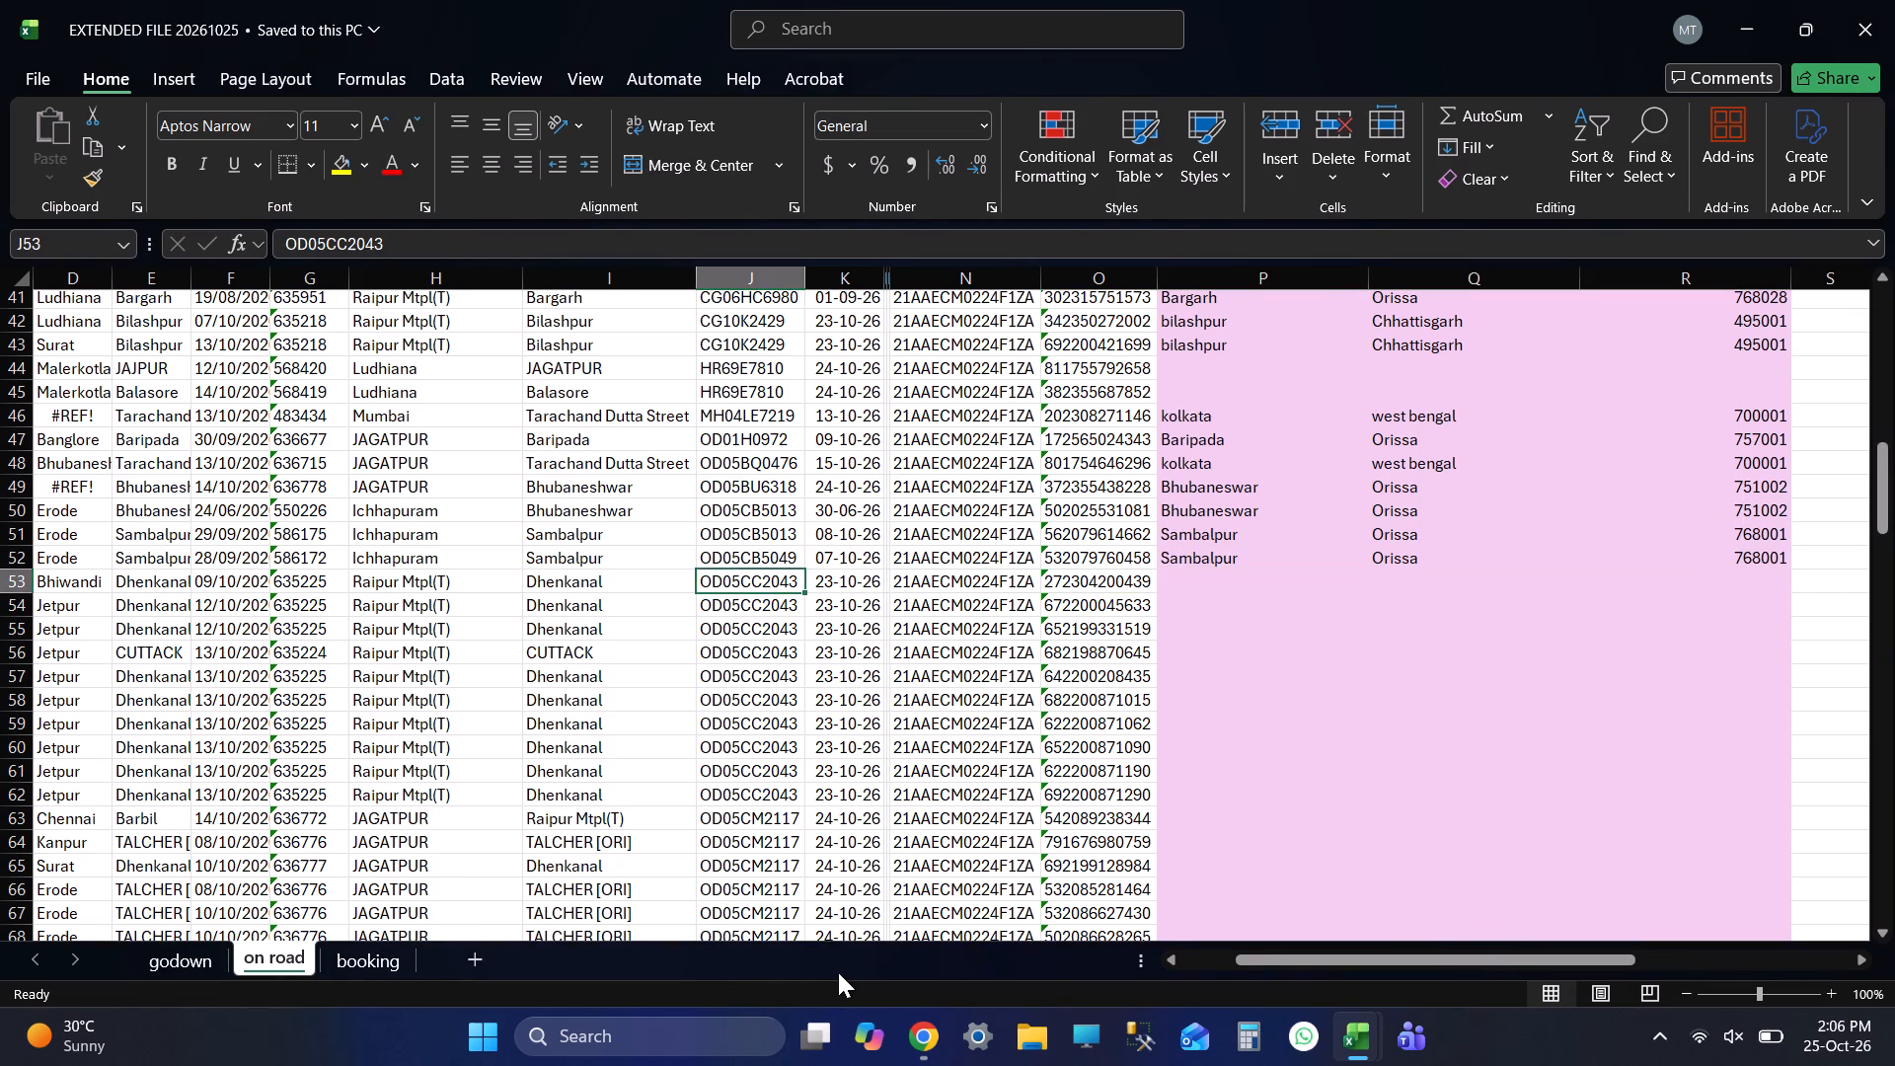
key("Right")
key("Right")
key("Right")
key("Right")
key("Right")
key("Right")
Find "dhen" in column P of the 20261024 ON ROAD sheet and copy the Dhenkanal, Orissa, 759001 entry.
key("alt+Tab")
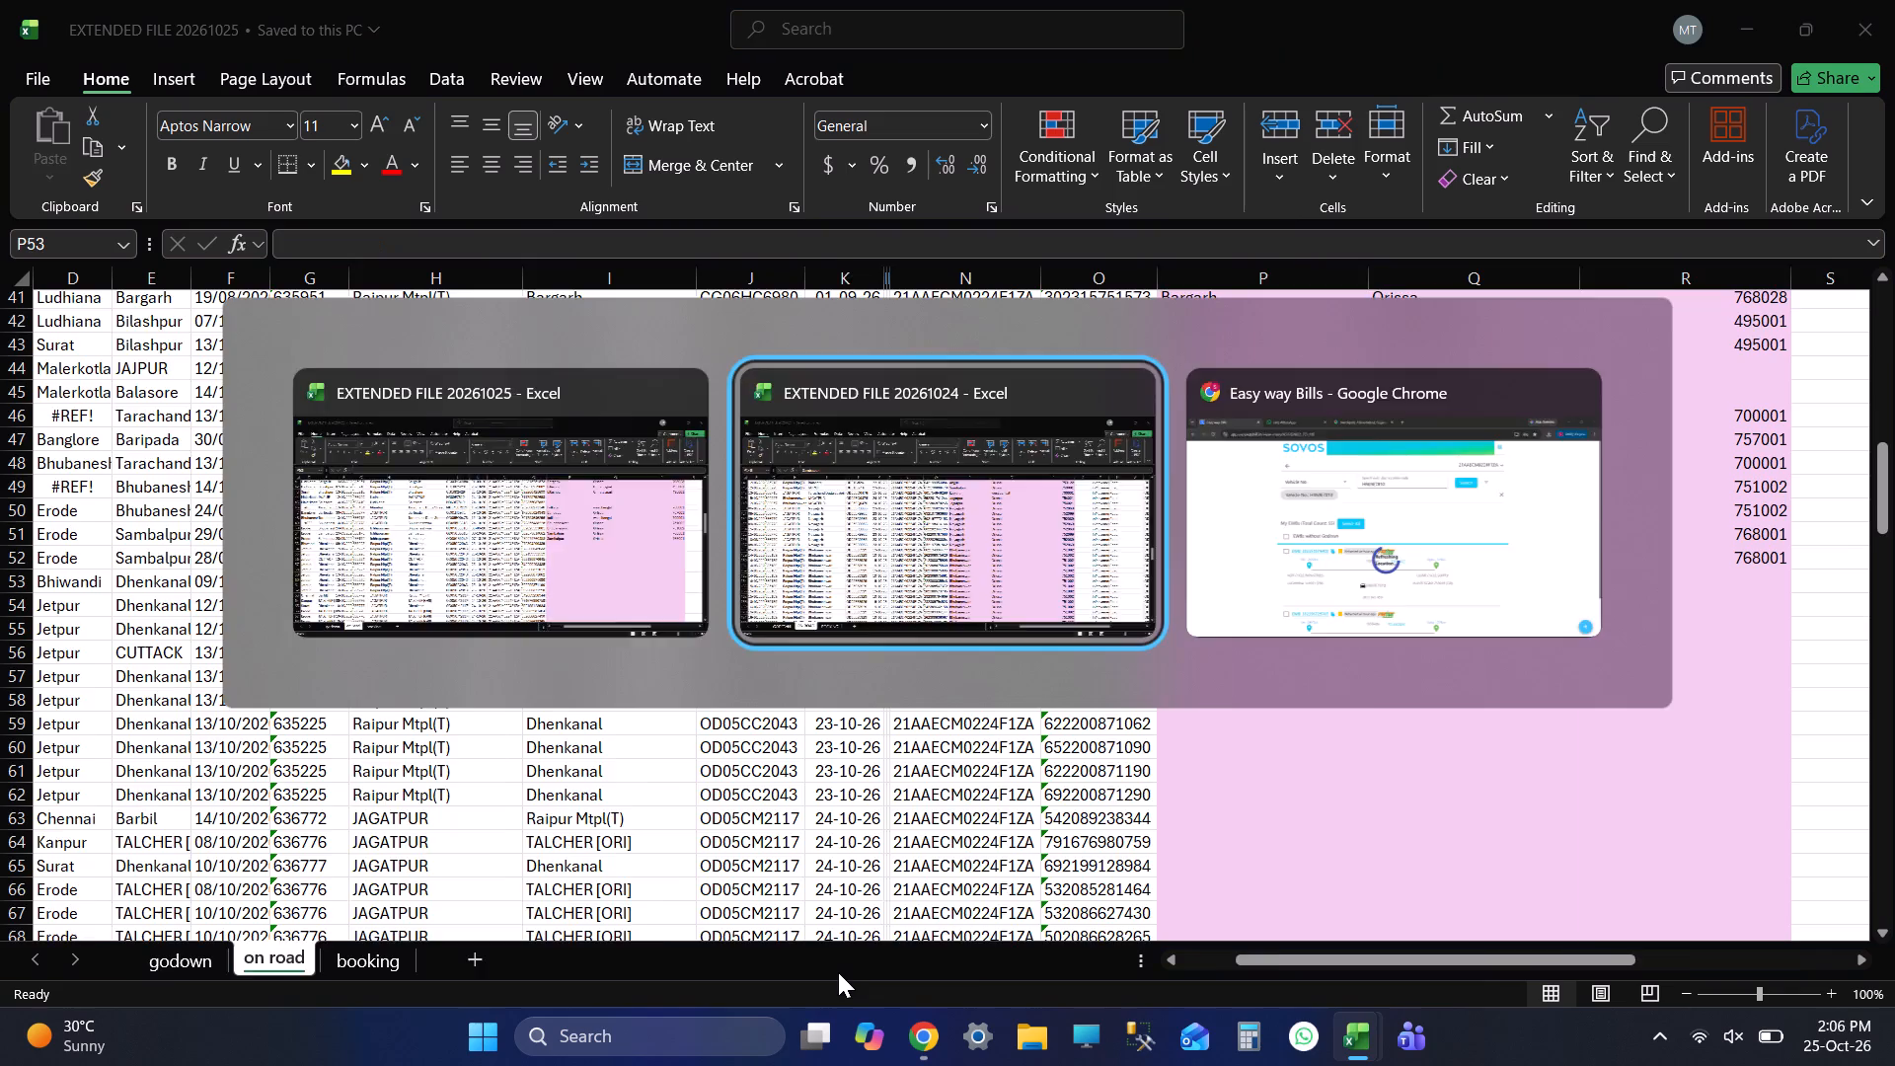
left_click(1038, 276)
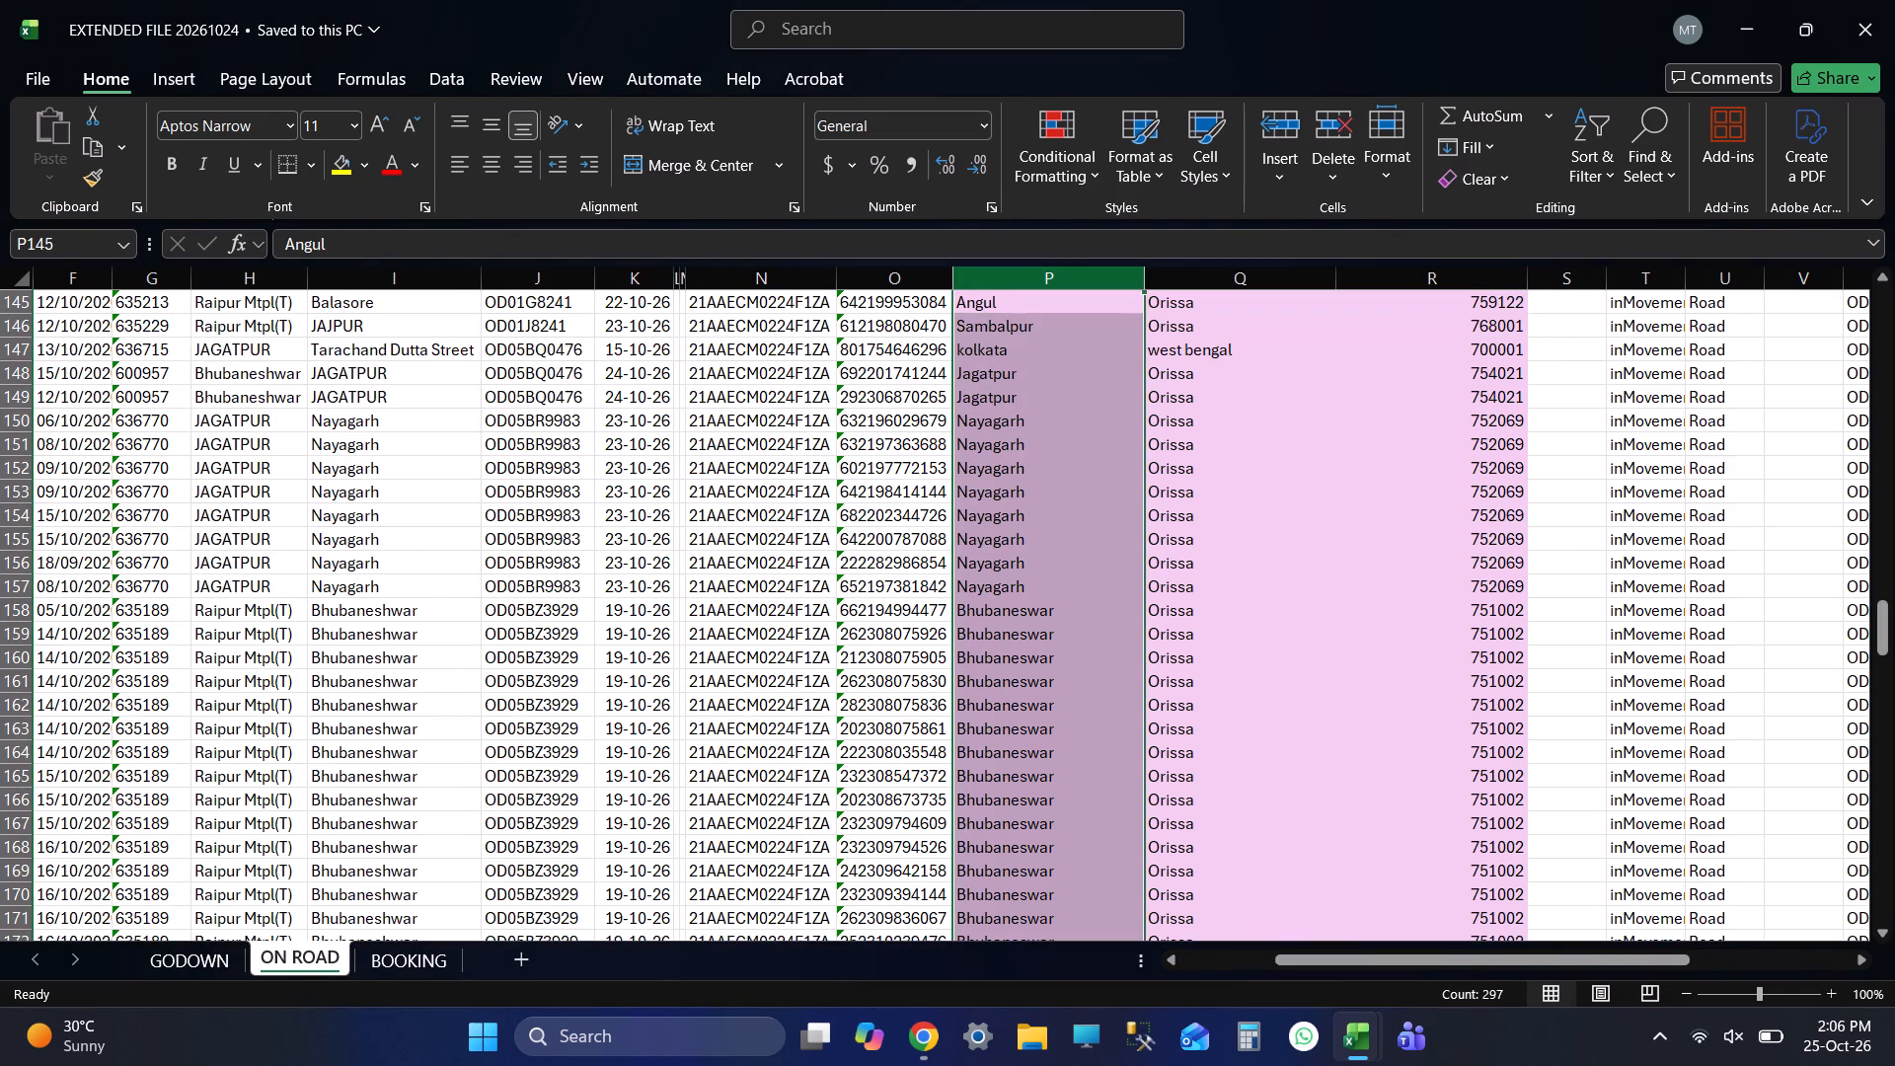
key("ctrl+f")
type("dj")
key("BackSpace")
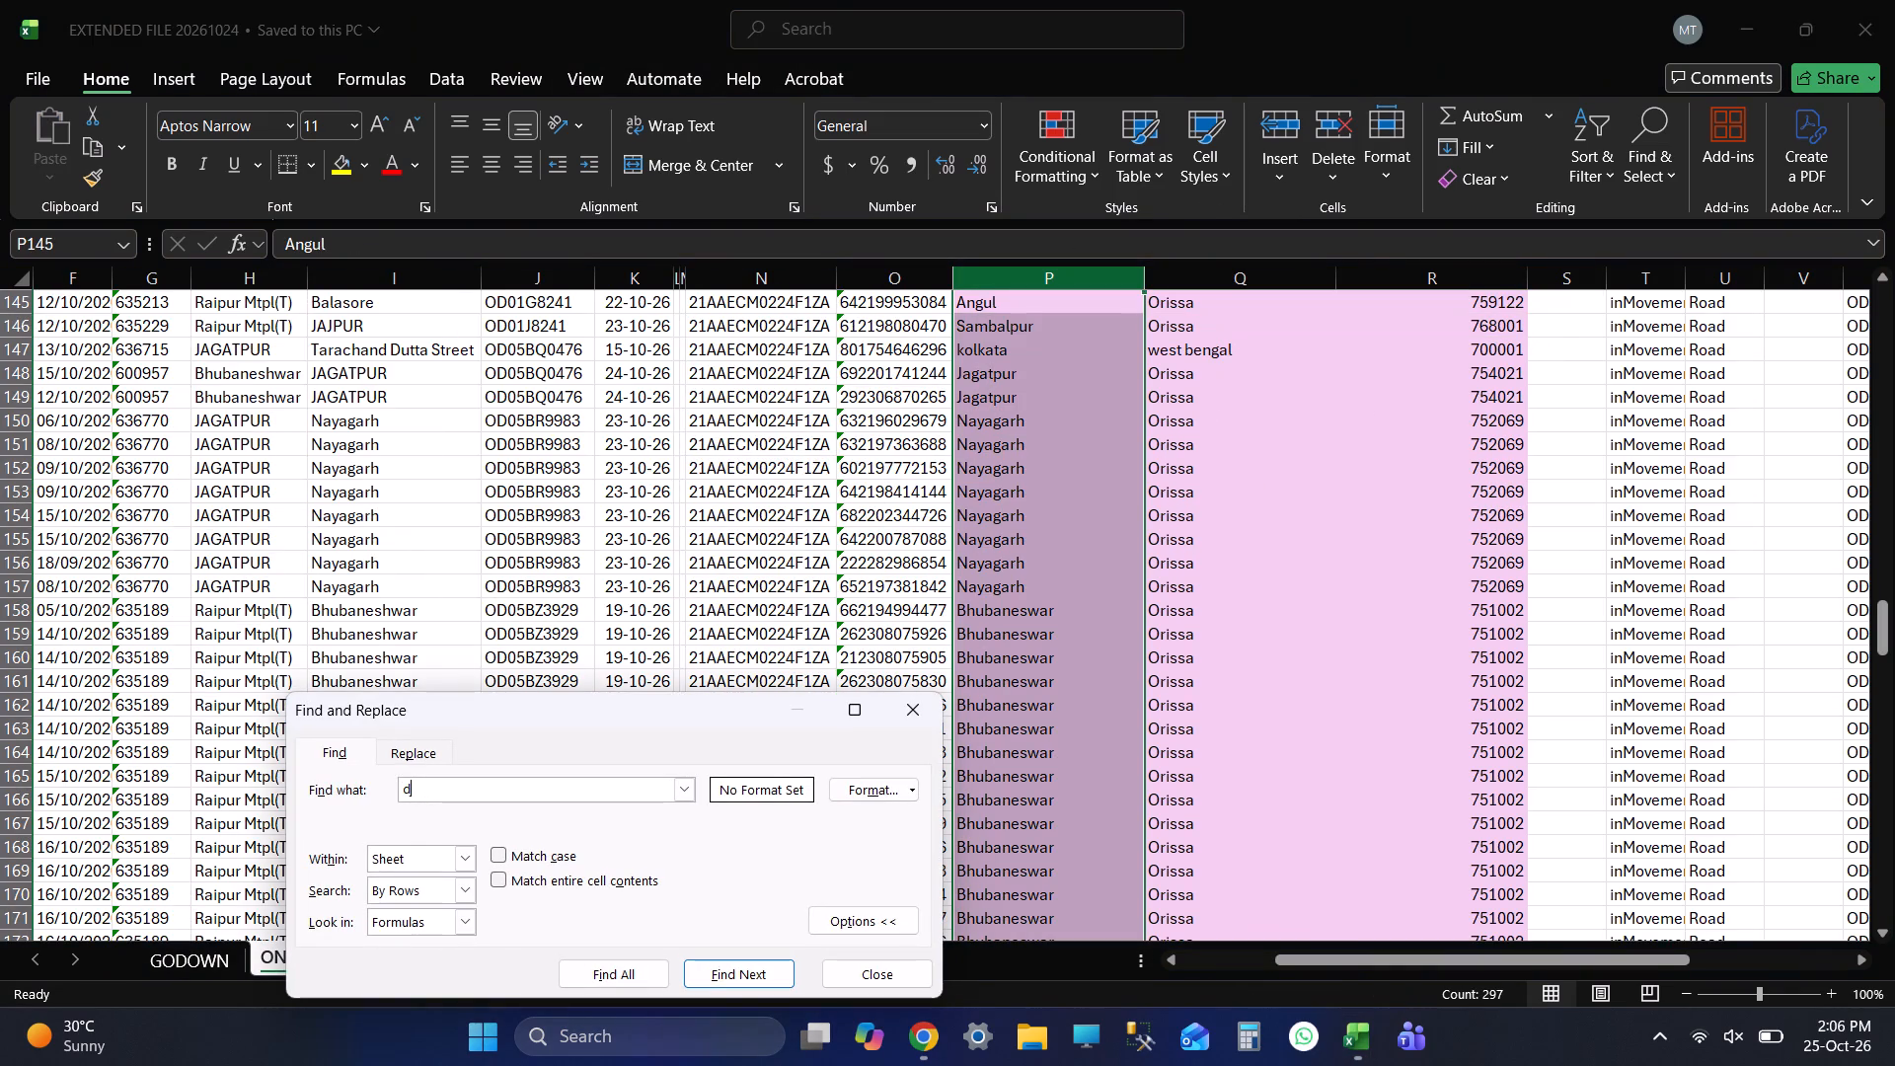
type("hen")
key("Return")
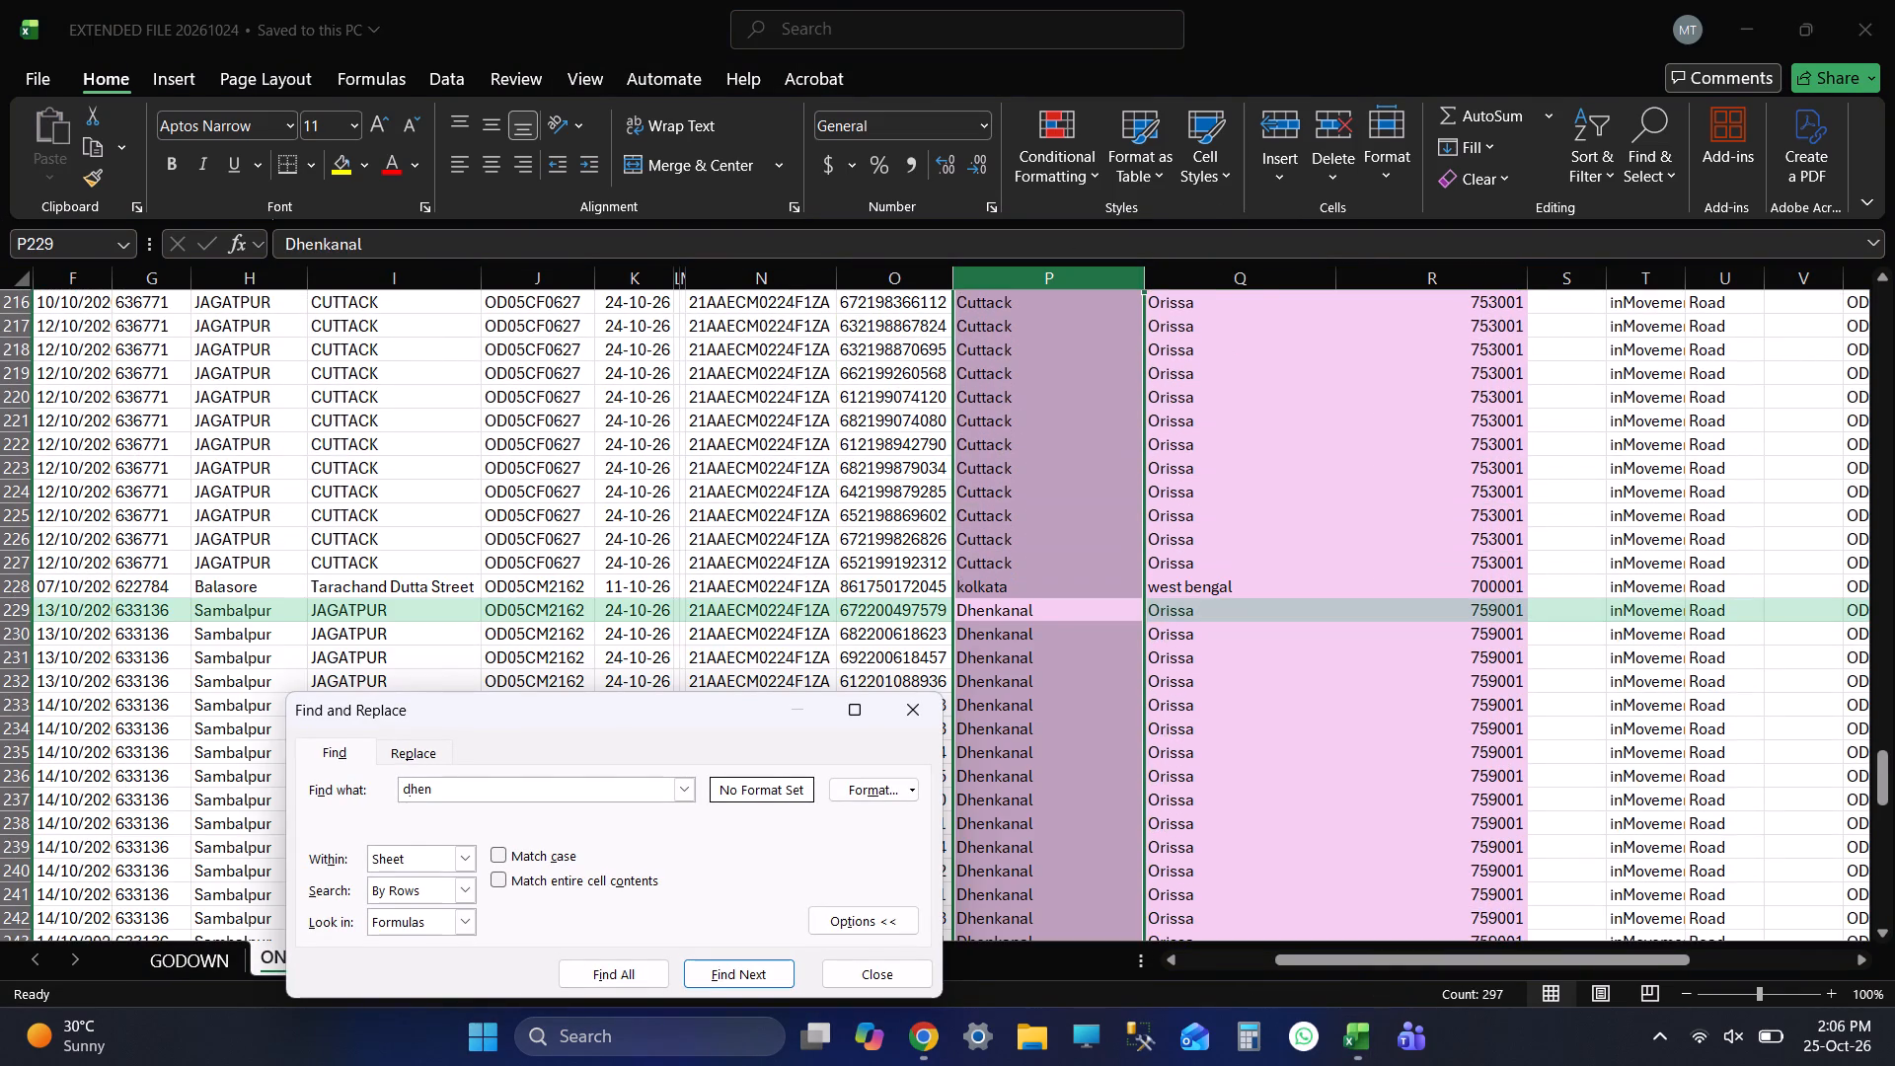
left_click(1003, 639)
key("shift+Right")
key("shift+Right")
key("ctrl+c")
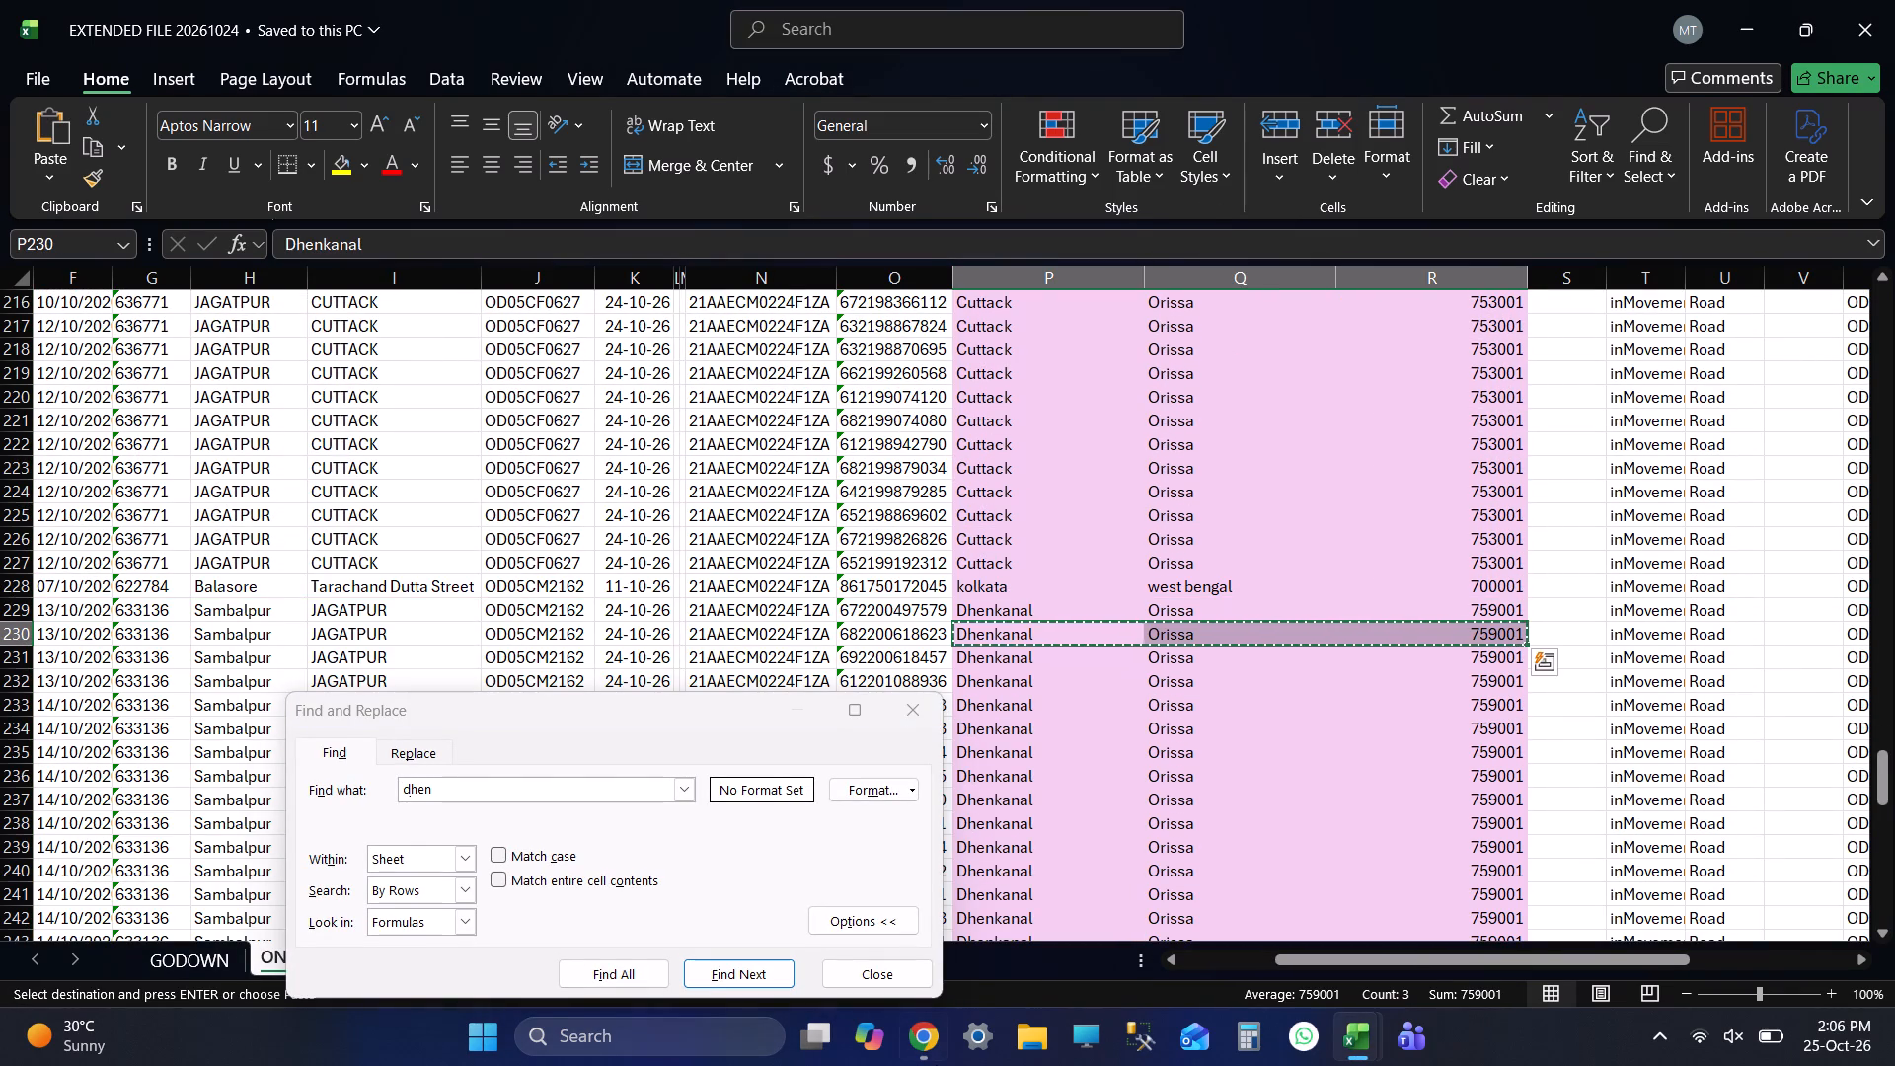
Paste the copied Dhenkanal, Orissa, 759001 entry into rows 53 to 55 of the 20261025 on road sheet and save.
left_click(887, 976)
key("alt+Tab")
key("shift+Down")
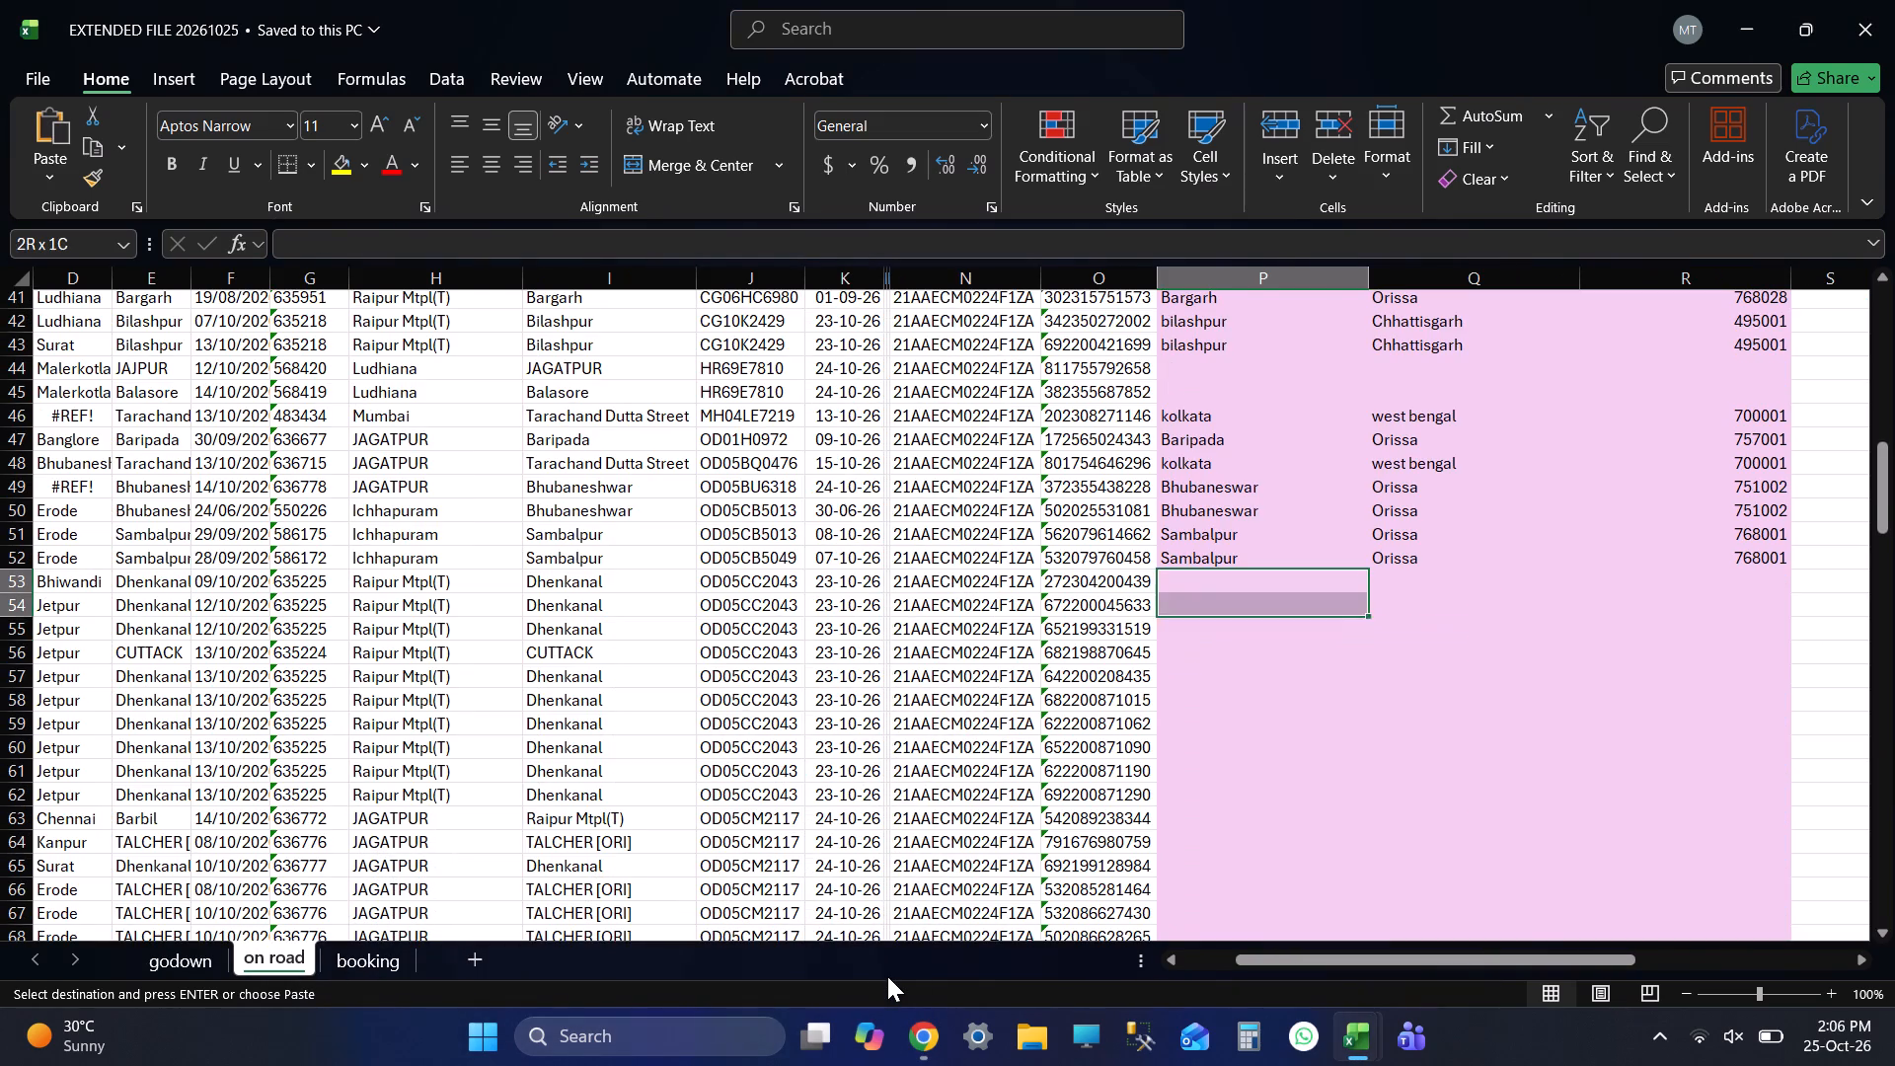
key("shift+Down")
key("shift+Down")
key("shift+Up")
key("ctrl+v")
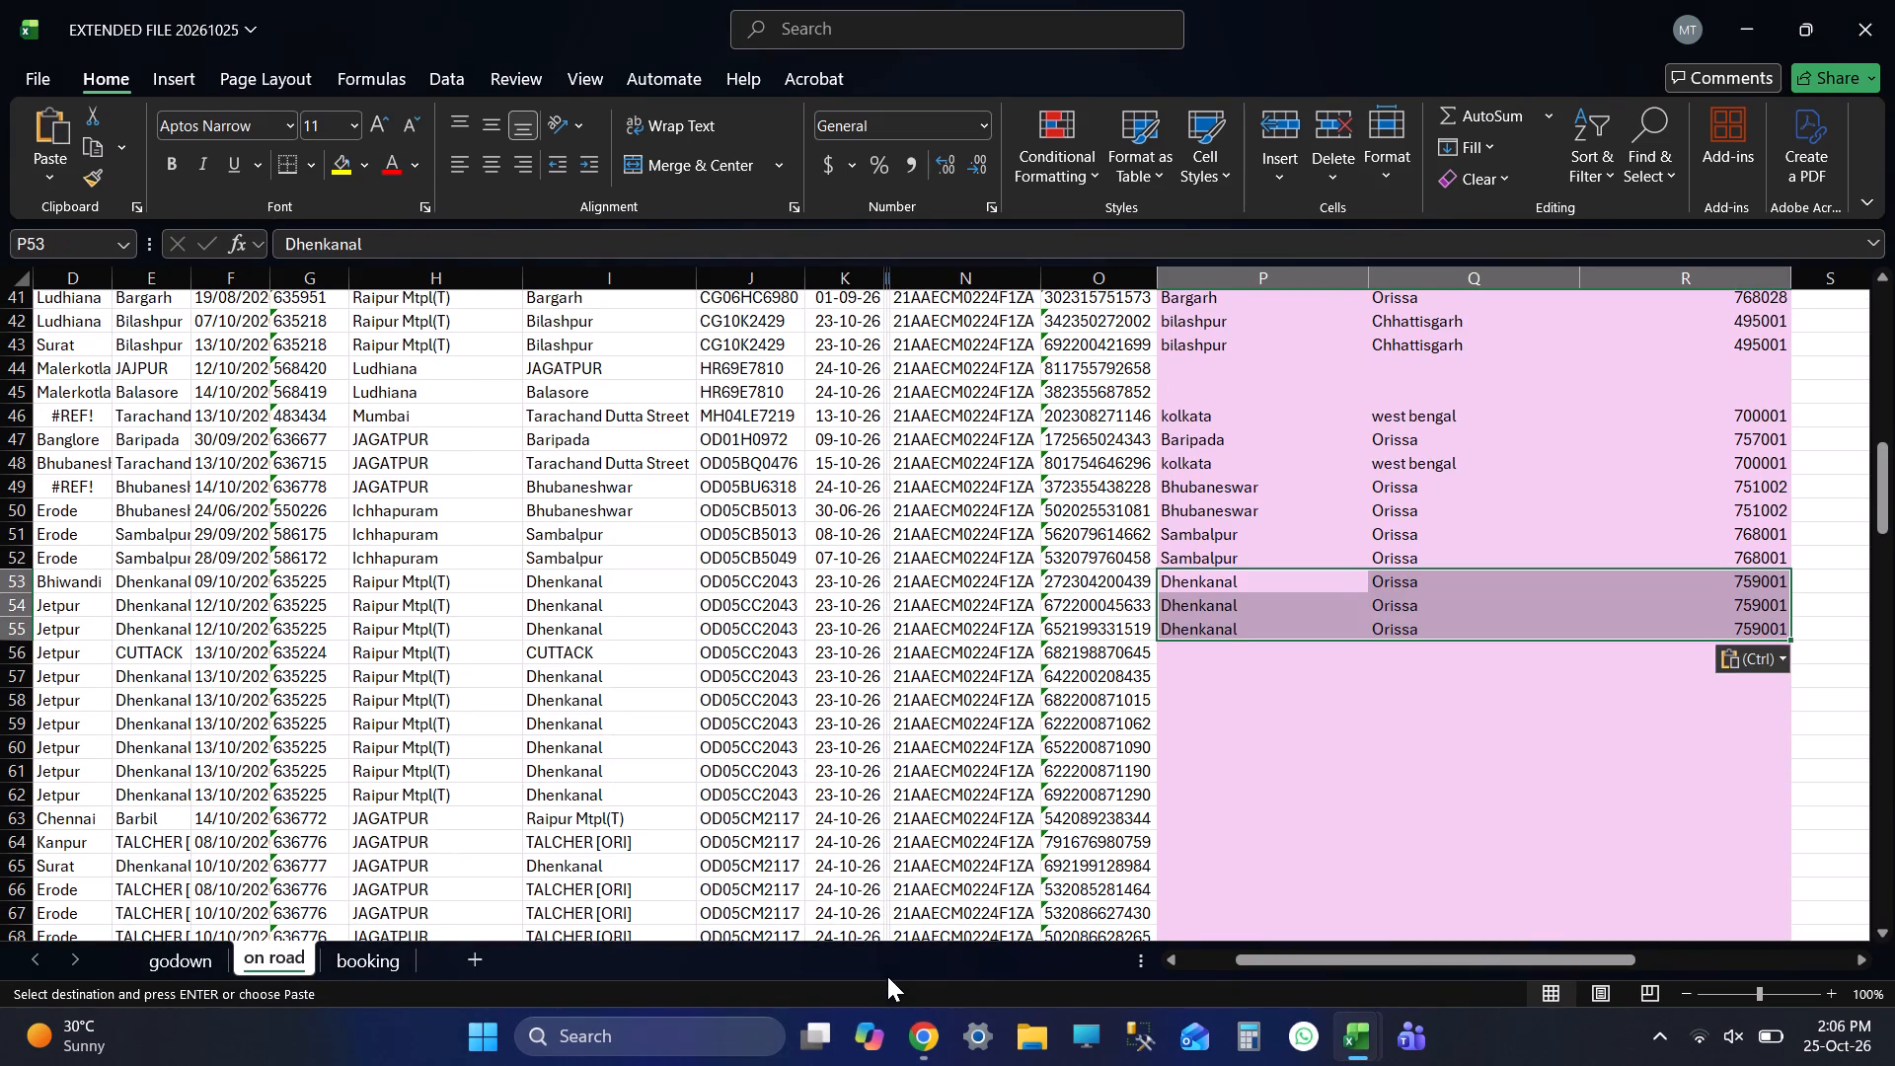
key("ctrl+Down")
key("Down")
key("ctrl+s")
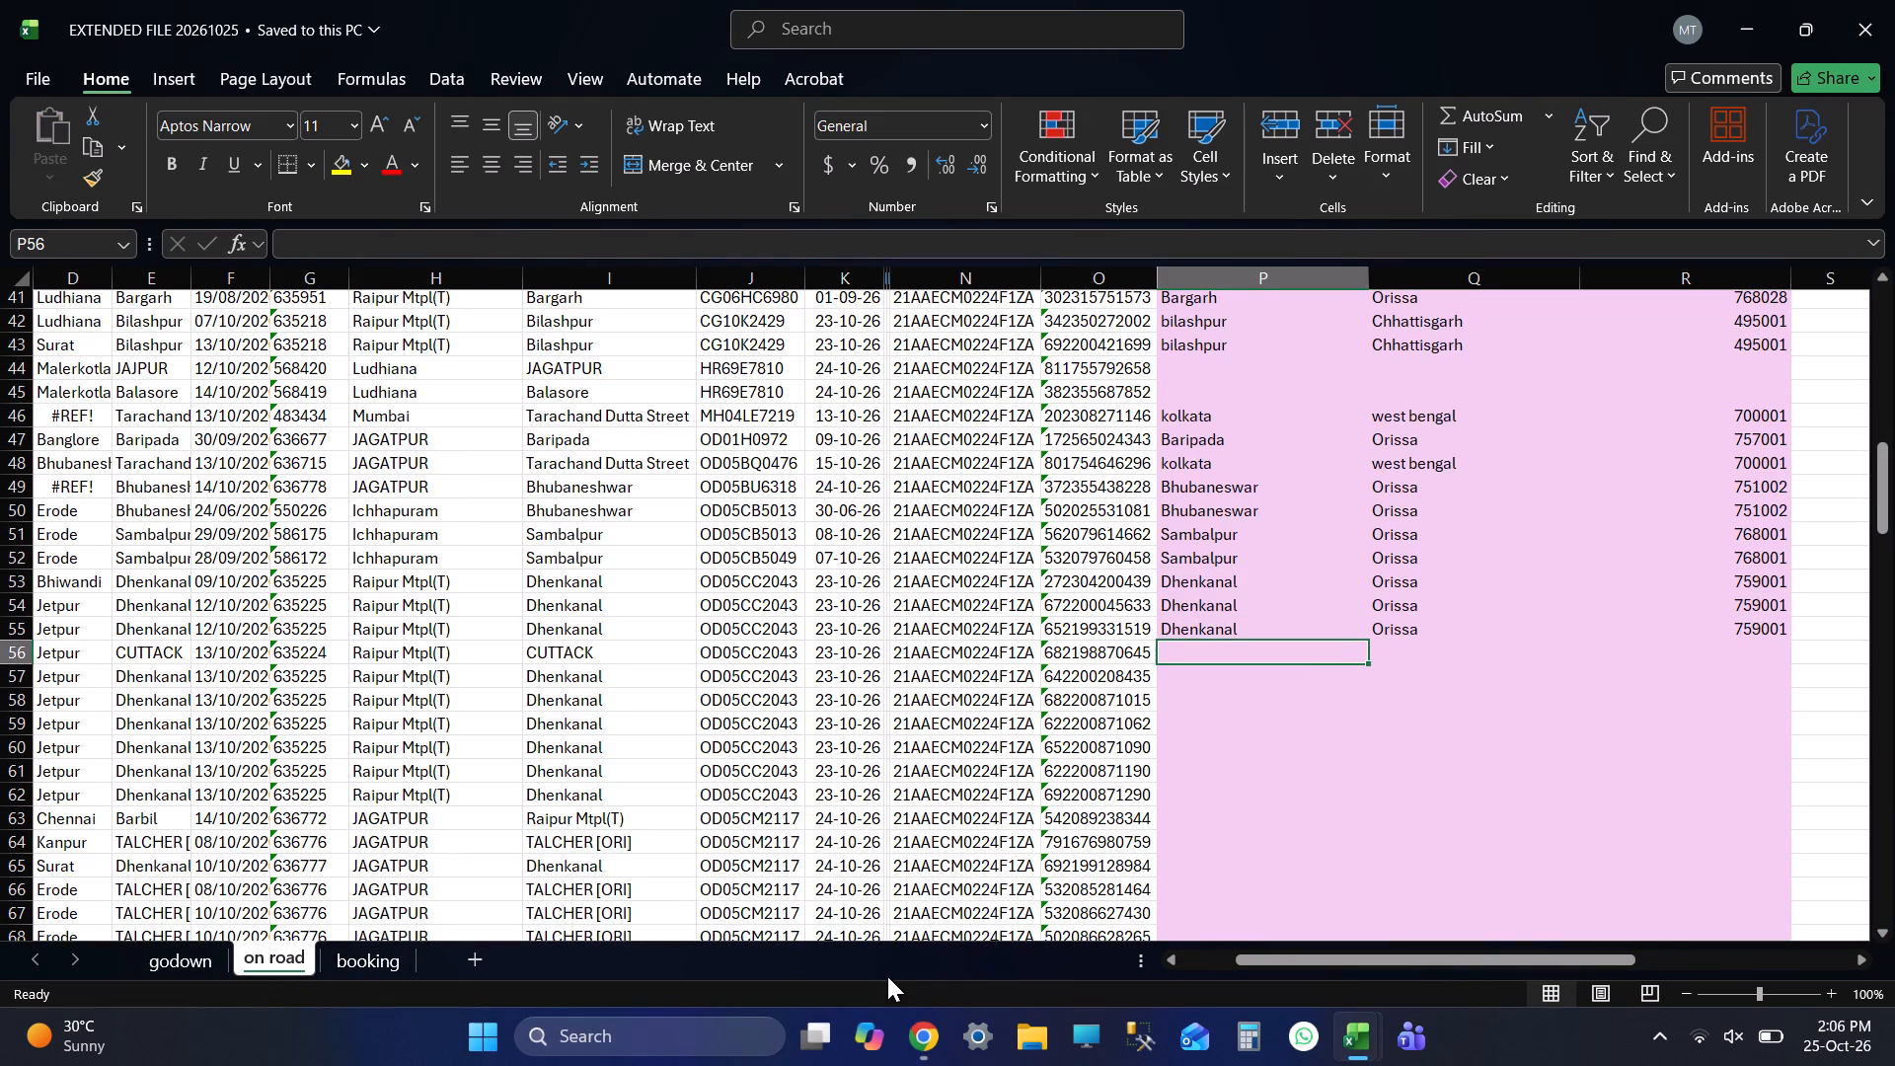
Copy the Dhenkanal entry from row 55 into rows 56 to 62 of the on road sheet and save the workbook.
key("Up")
key("shift+Right")
key("shift+Right")
key("ctrl+c")
key("Down")
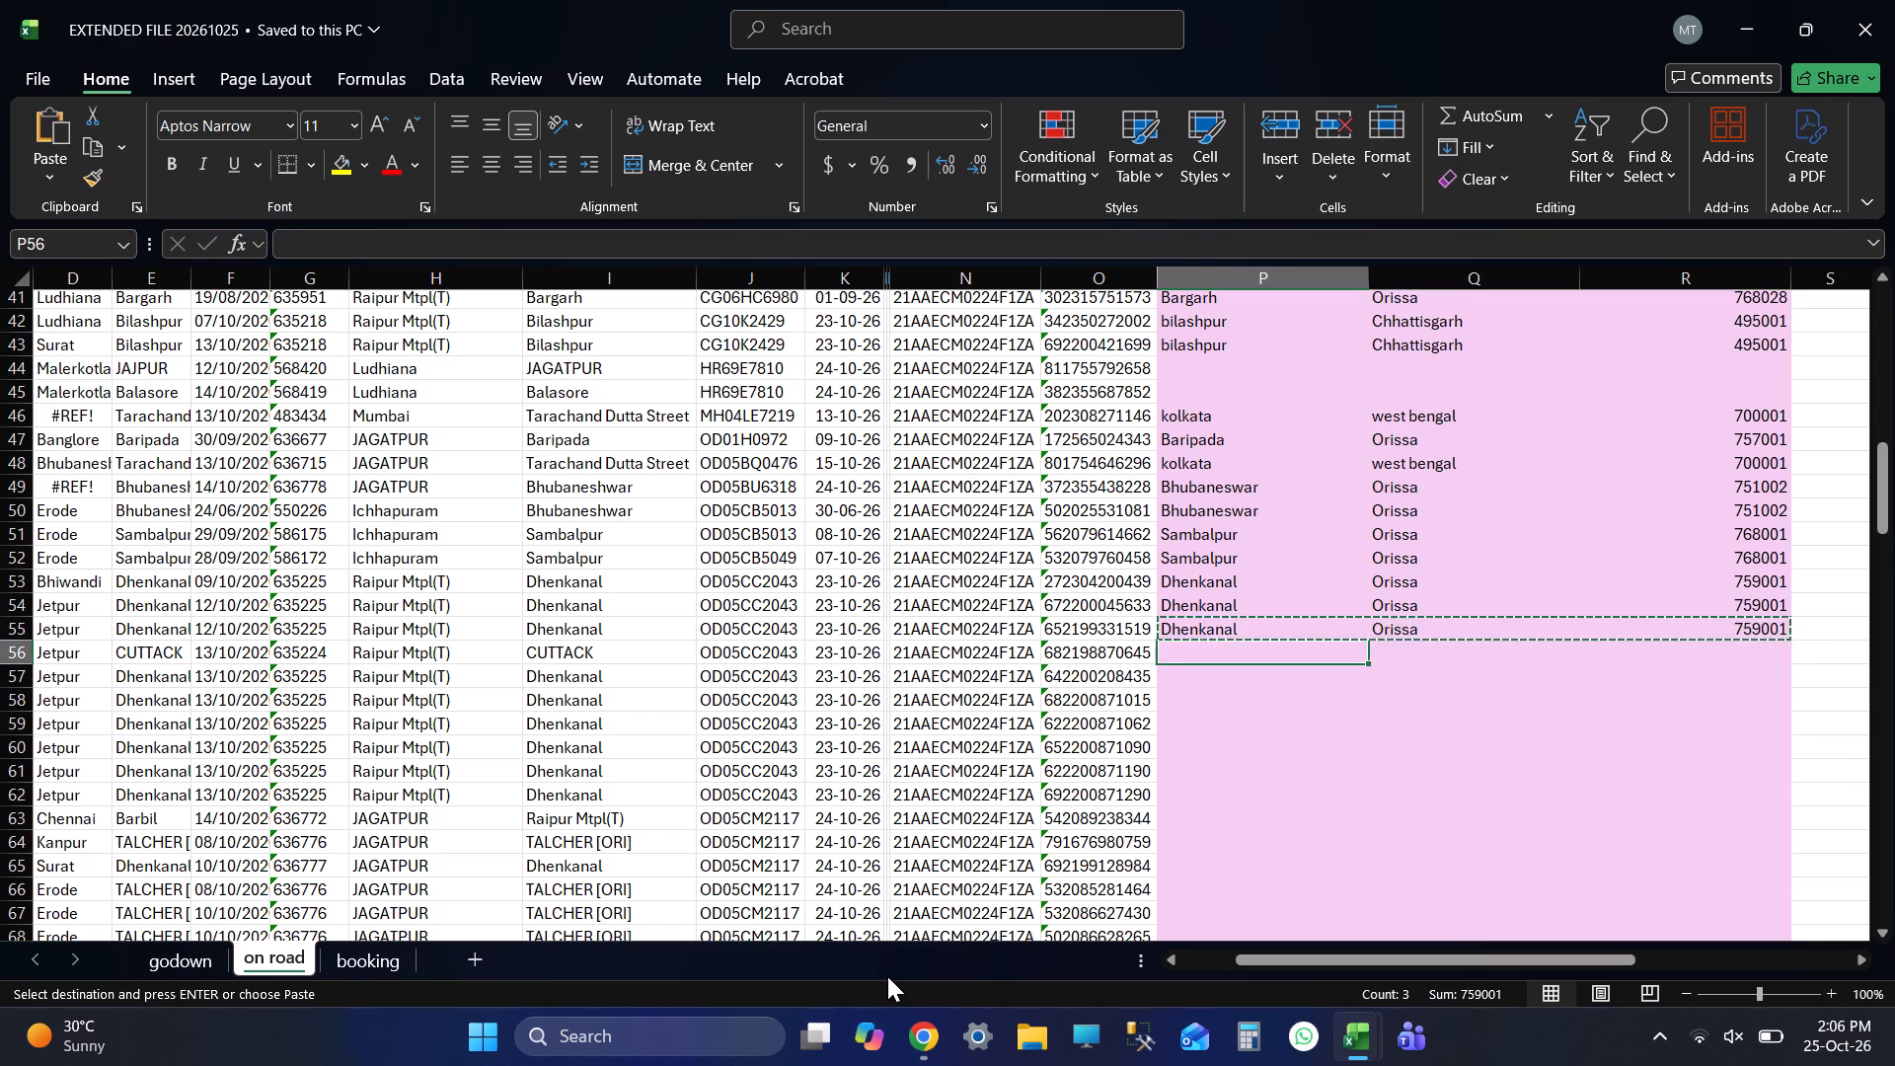
key("shift+Down")
key("shift+Down")
key("shift+Down")
key("shift+Down")
key("shift+Down")
key("shift+Down")
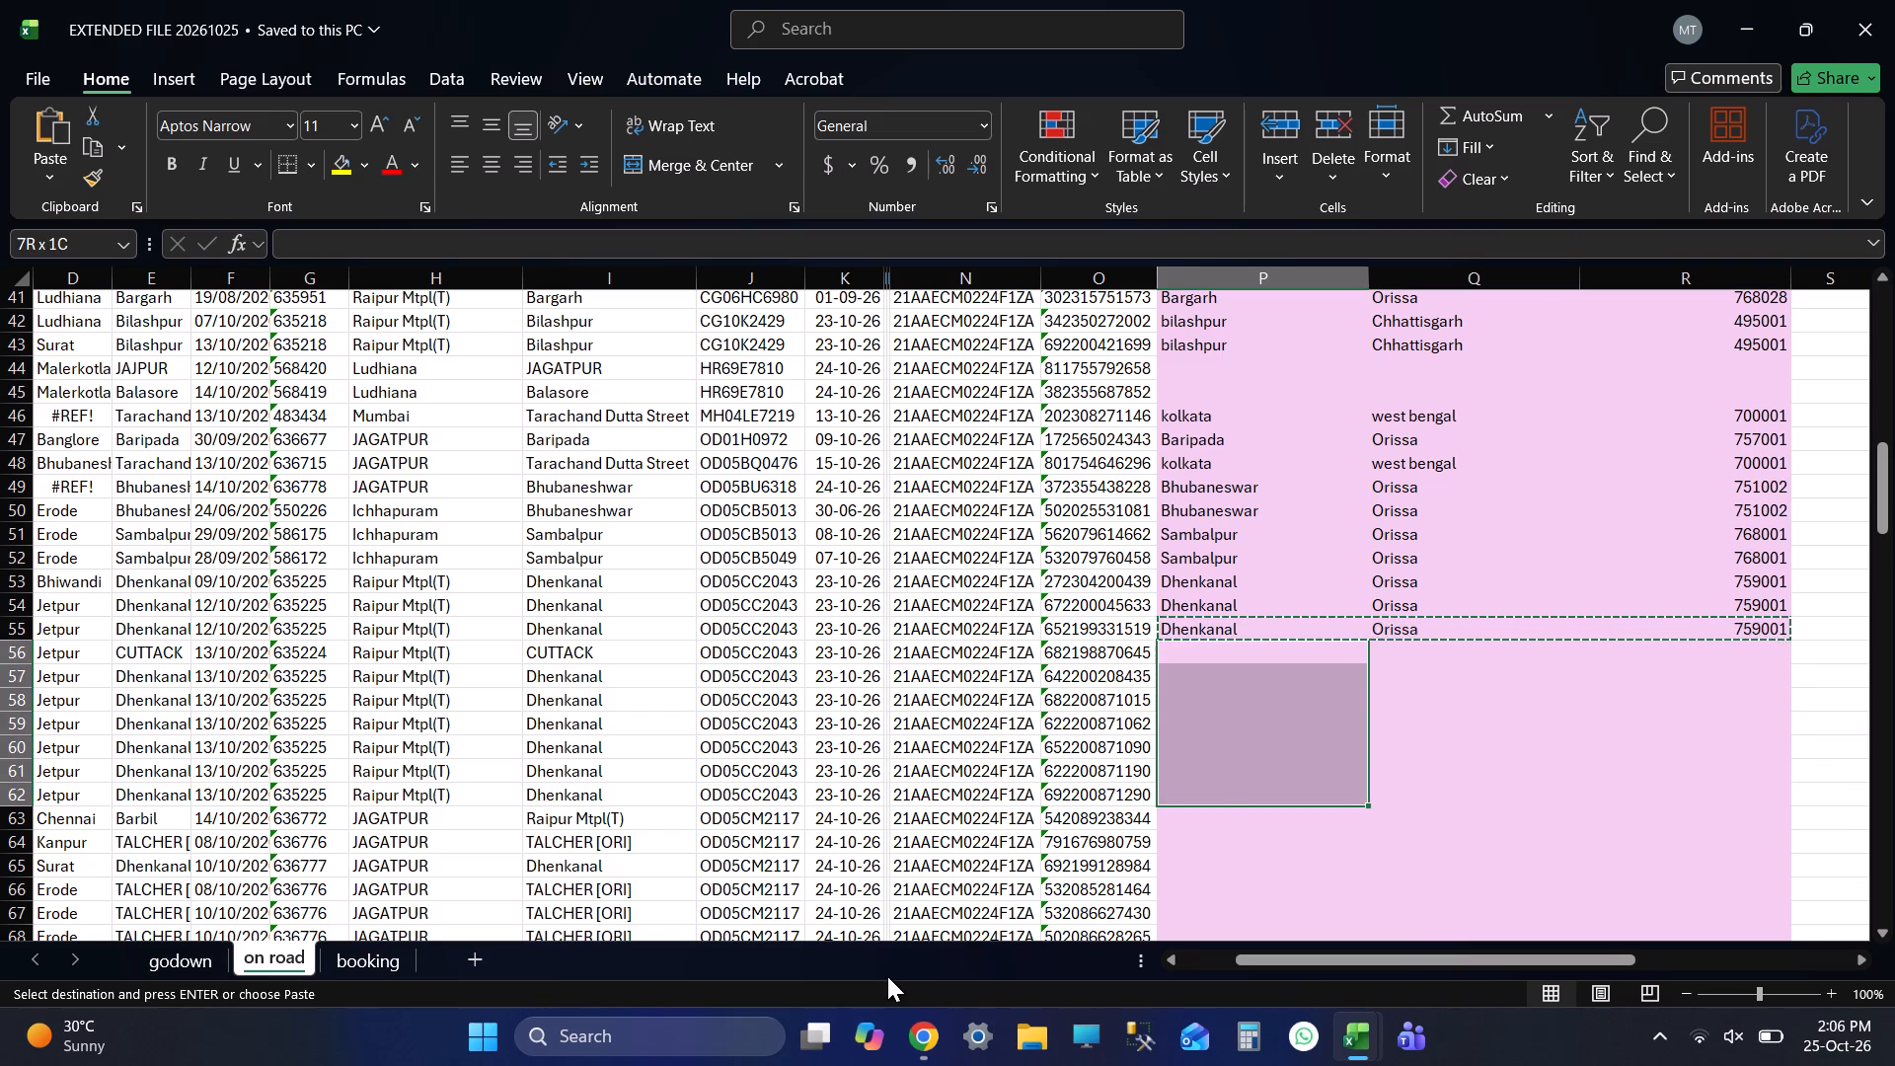
key("ctrl+v")
key("ctrl+Down")
key("Down")
key("ctrl+s")
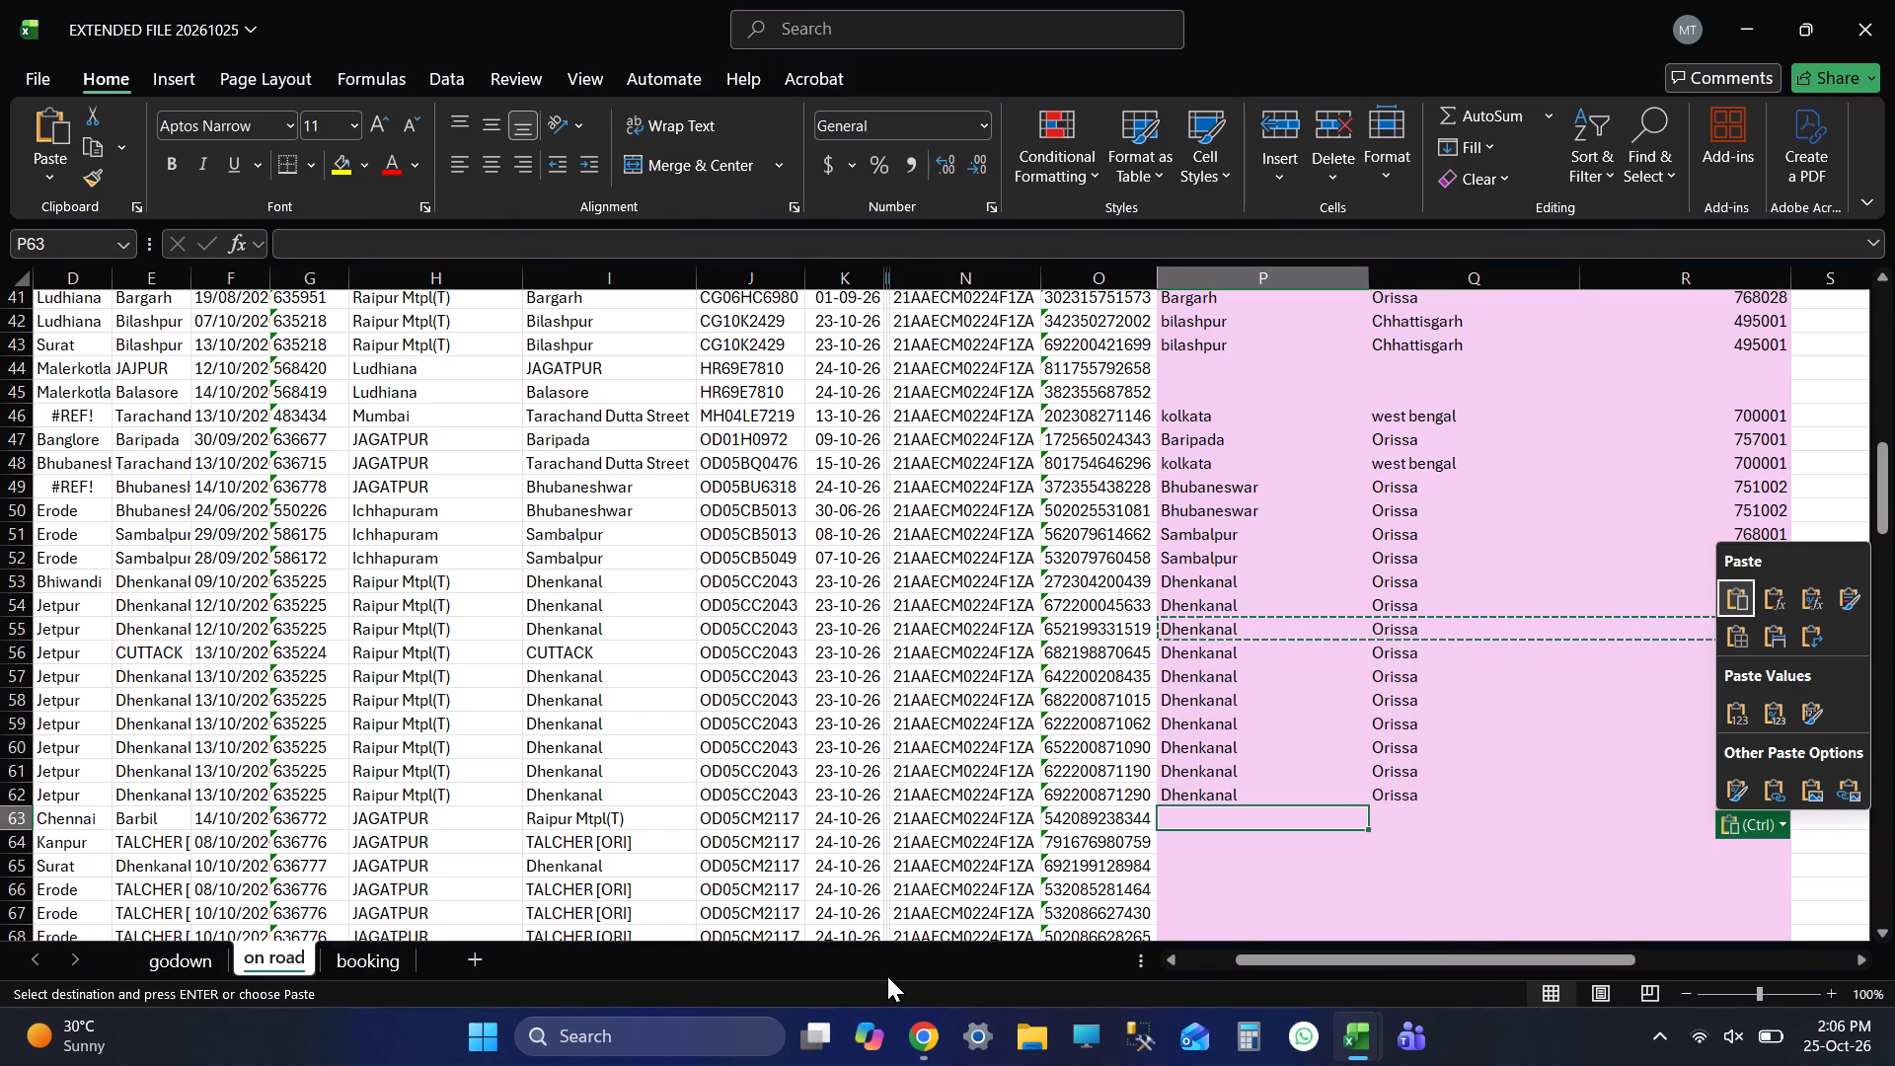
key("Escape")
key("Escape")
key("ctrl+s")
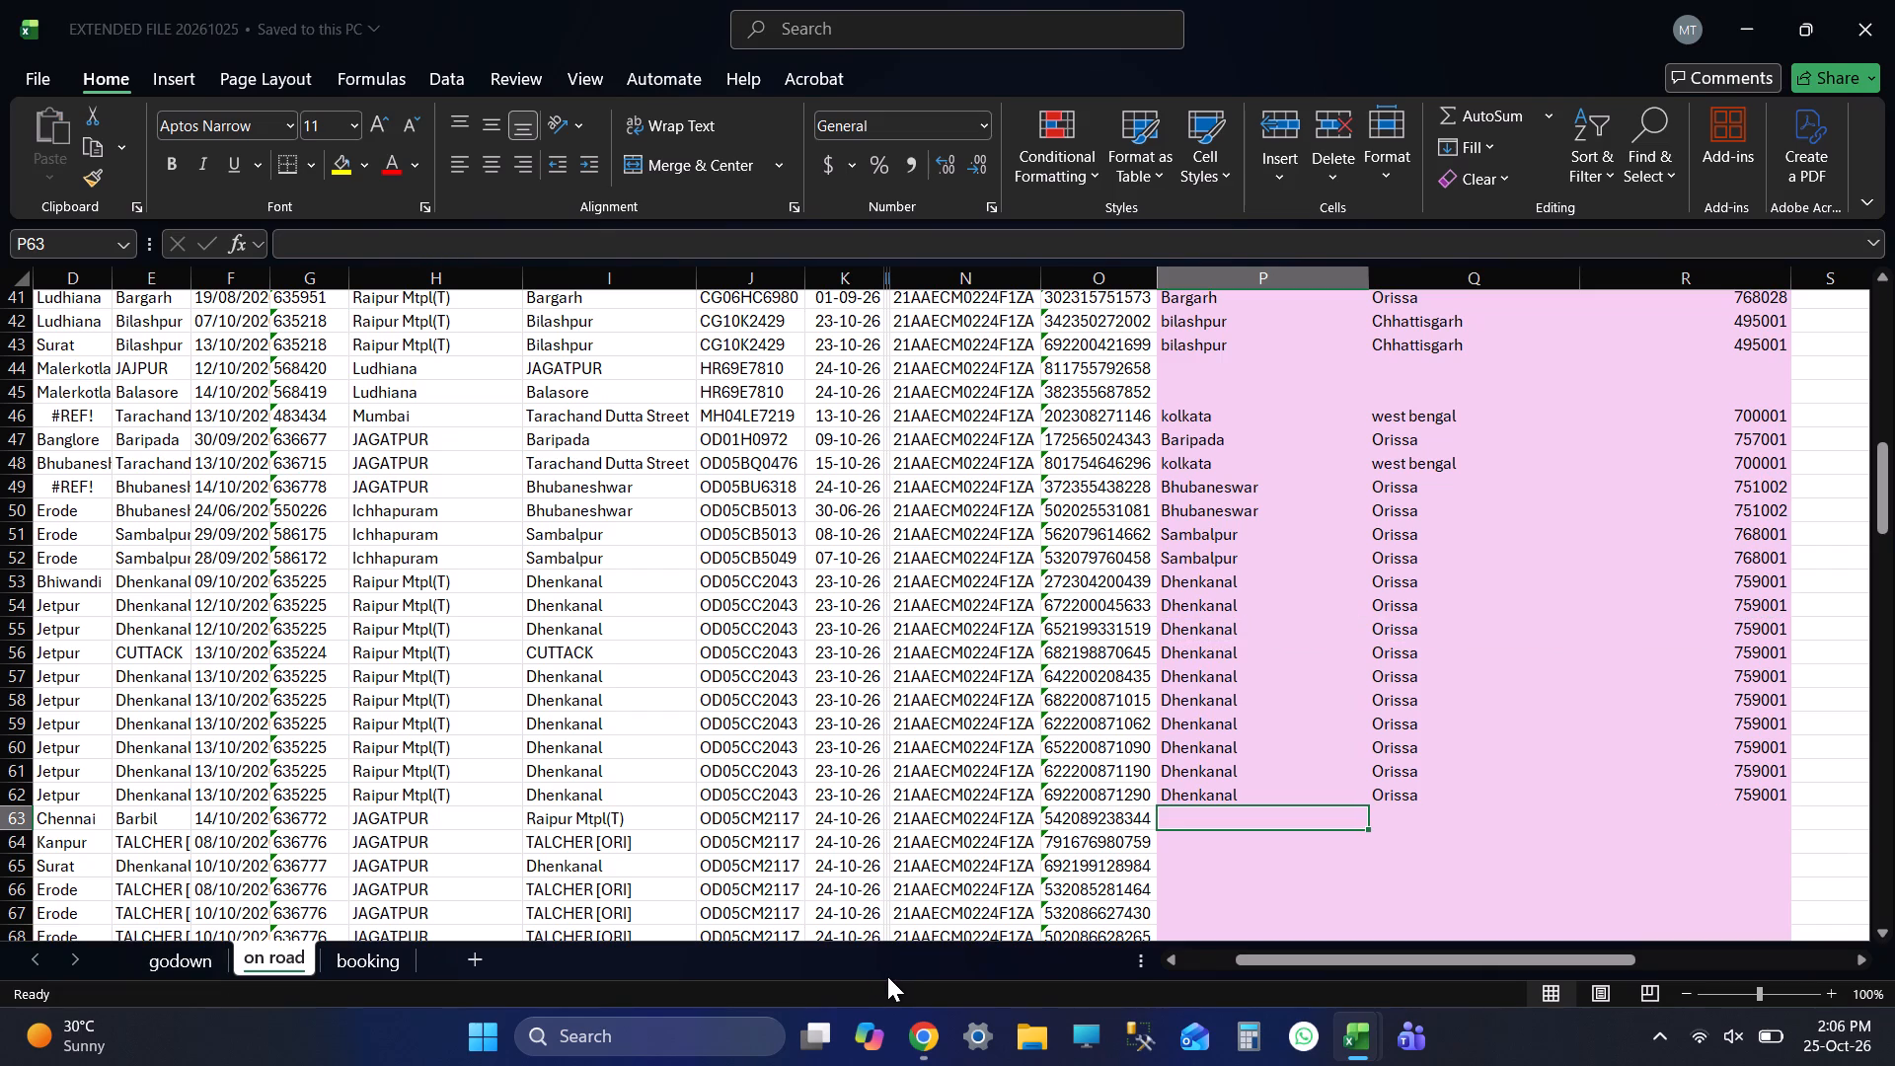
key("Down")
key("Down")
key("Down")
key("Down")
key("ctrl+Up")
key("Down")
key("ctrl+s")
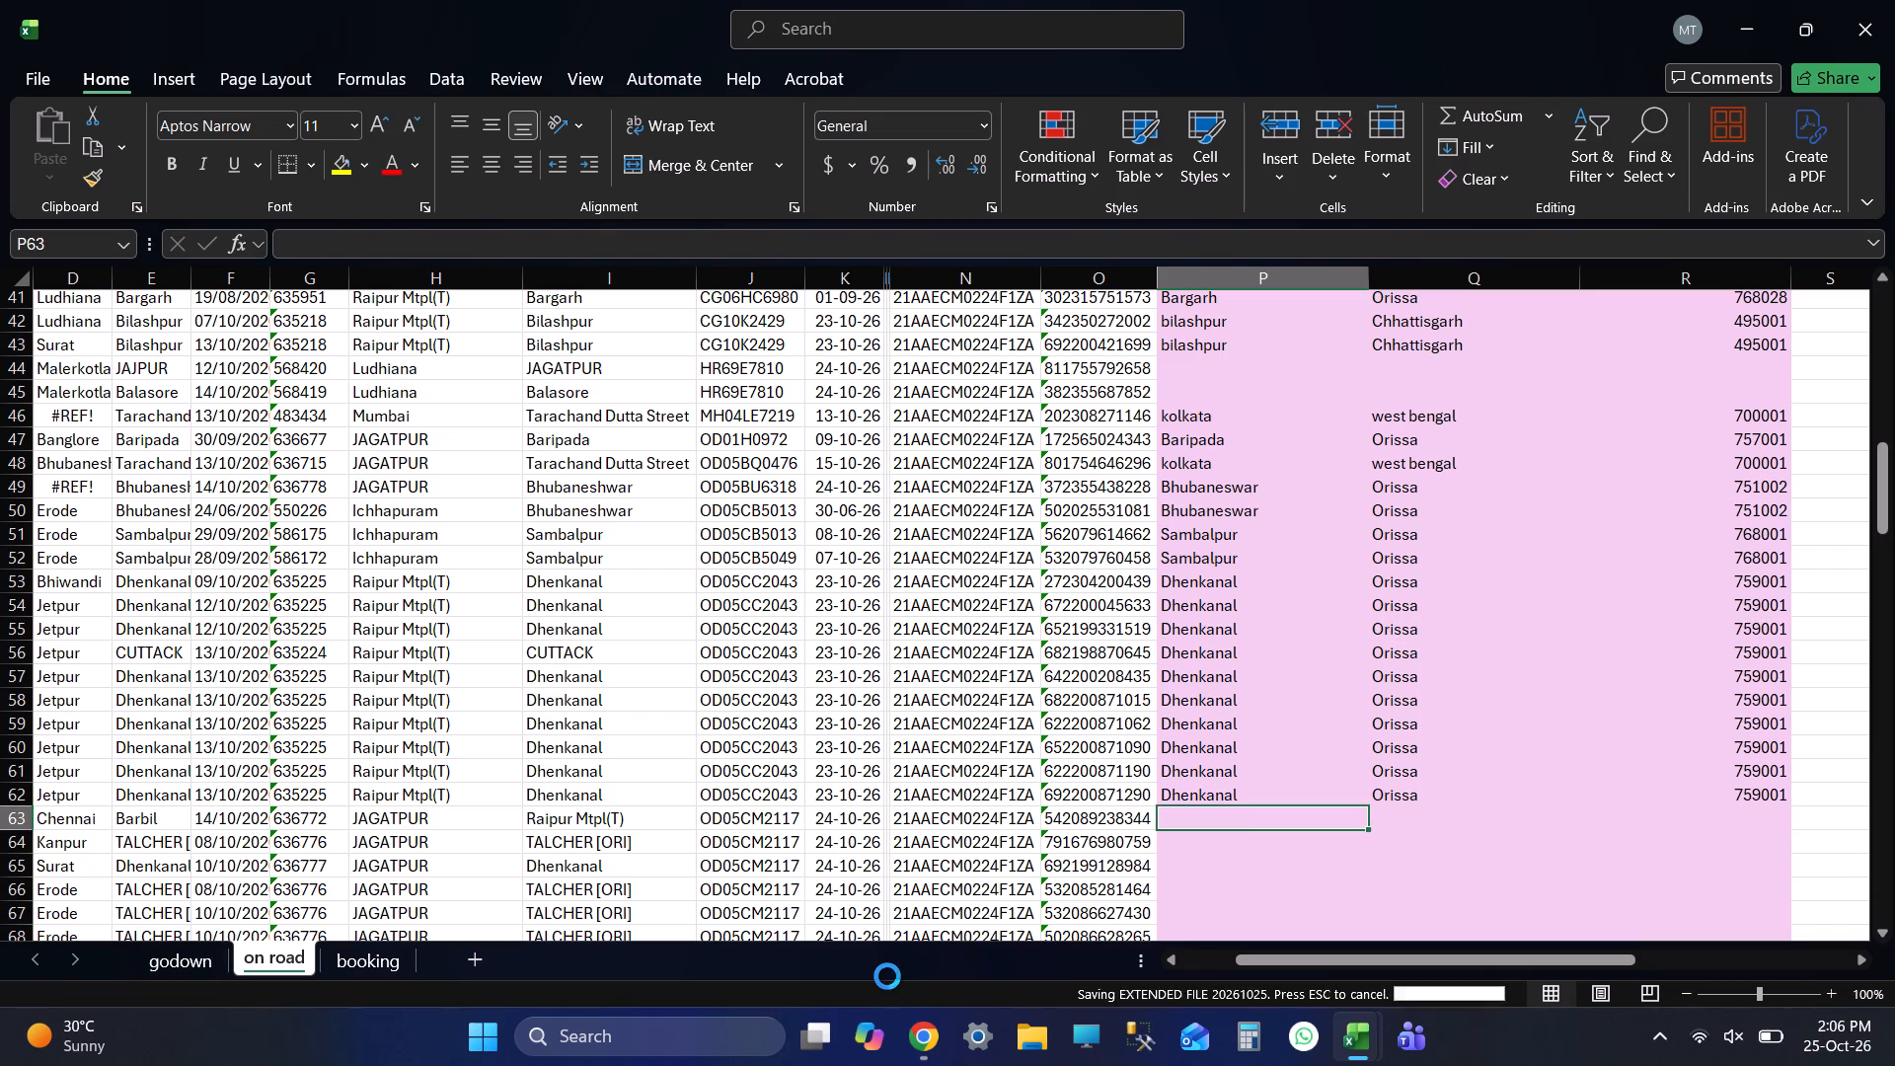
Review row 63's route, truck number and date in the on road sheet, returning to place cell P63.
key("Left")
key("Left")
key("Left")
key("Left")
key("Left")
key("Left")
key("Left")
key("Right")
key("Right")
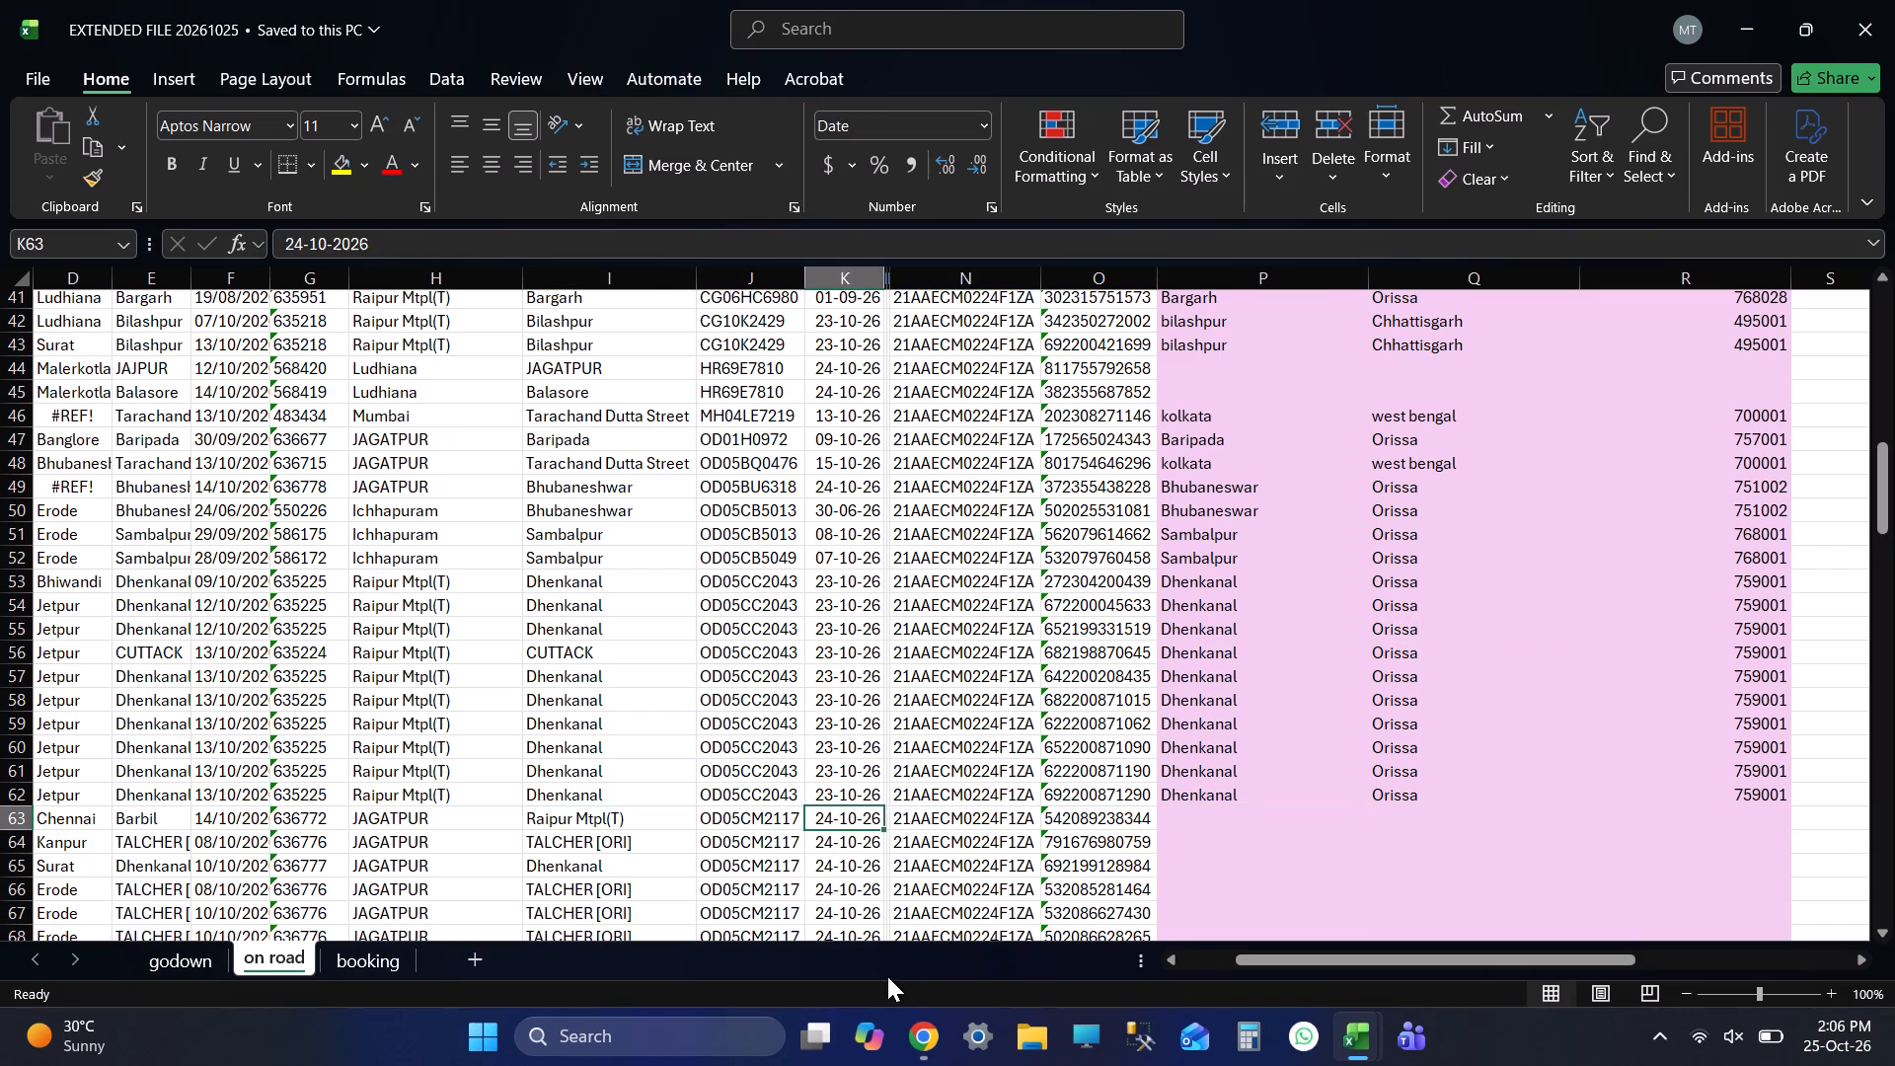
key("Right")
key("Right")
key("Right")
key("Right")
key("Right")
key("Right")
key("Left")
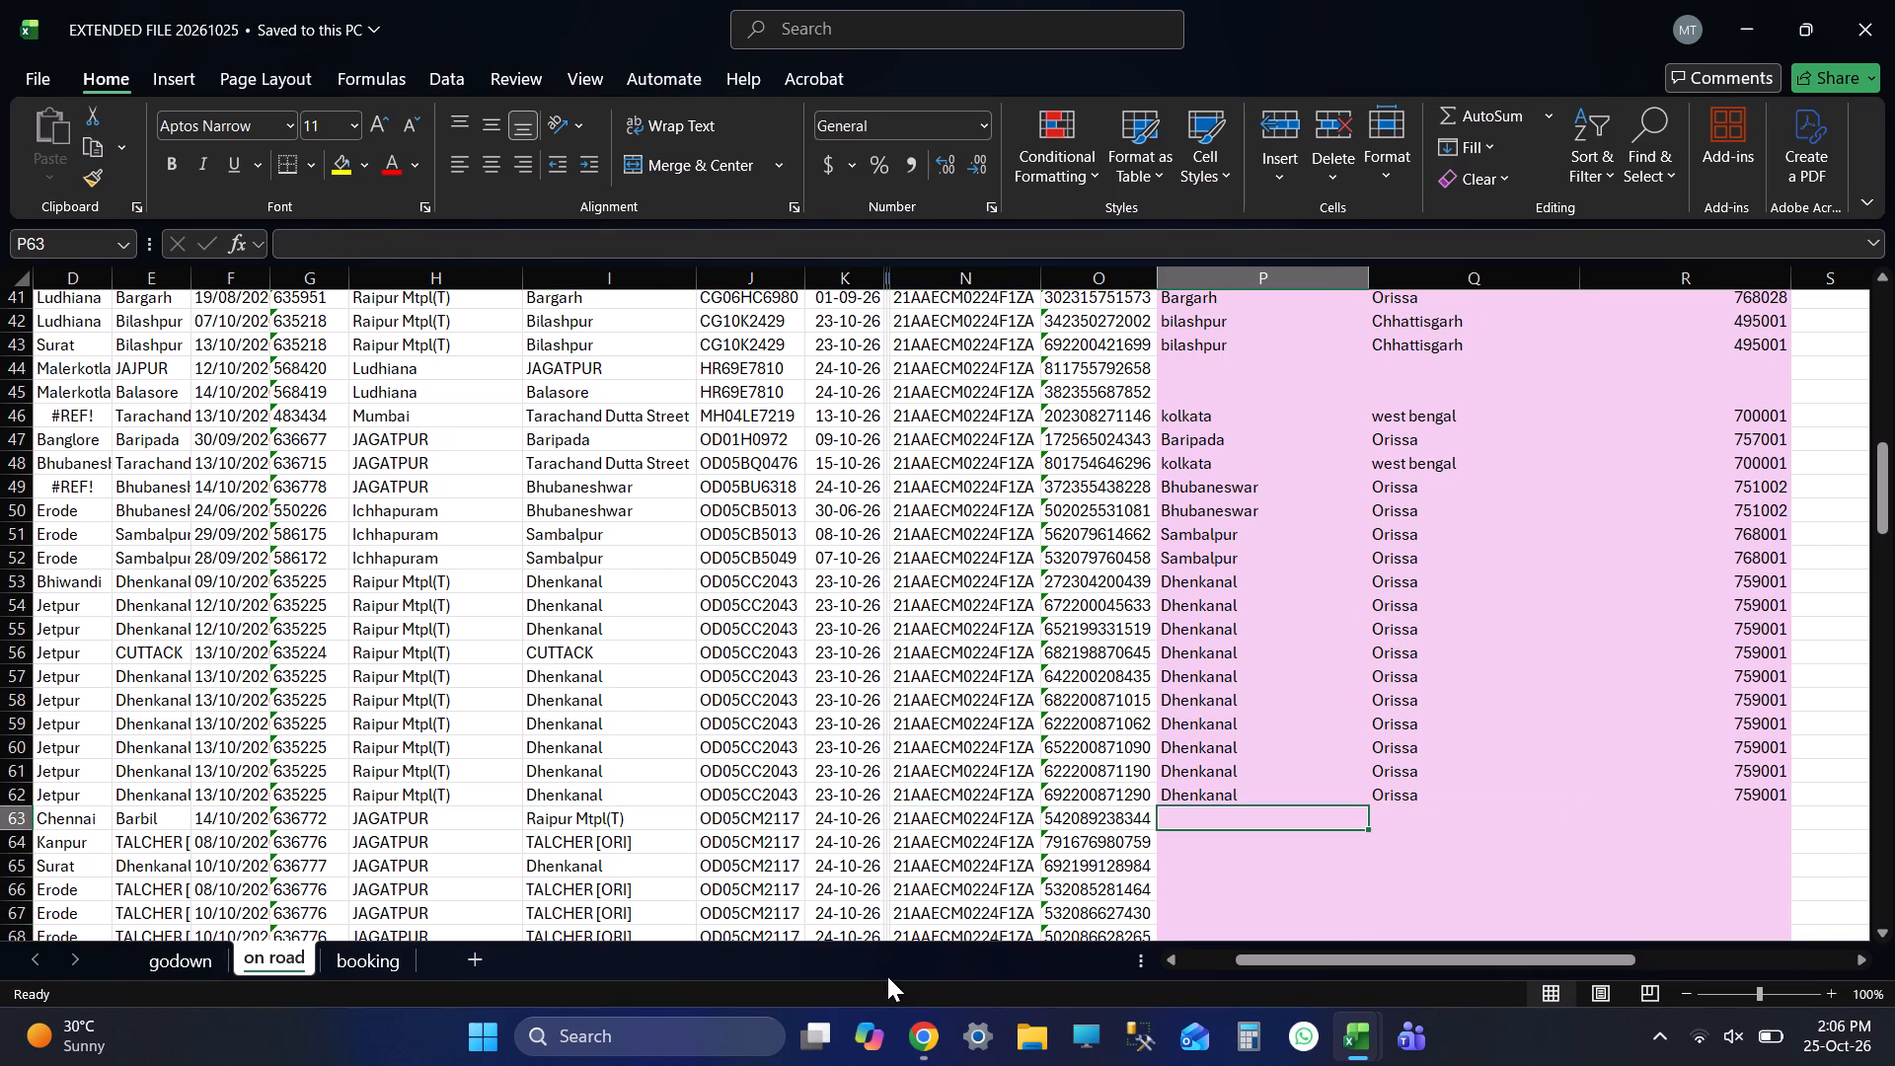
key("alt+Tab")
key("alt+Tab")
Copy the Sambalpur, Orissa, 768001 entry from row 52 into row 63 of the on road sheet and save.
key("Up")
key("Up")
key("Up")
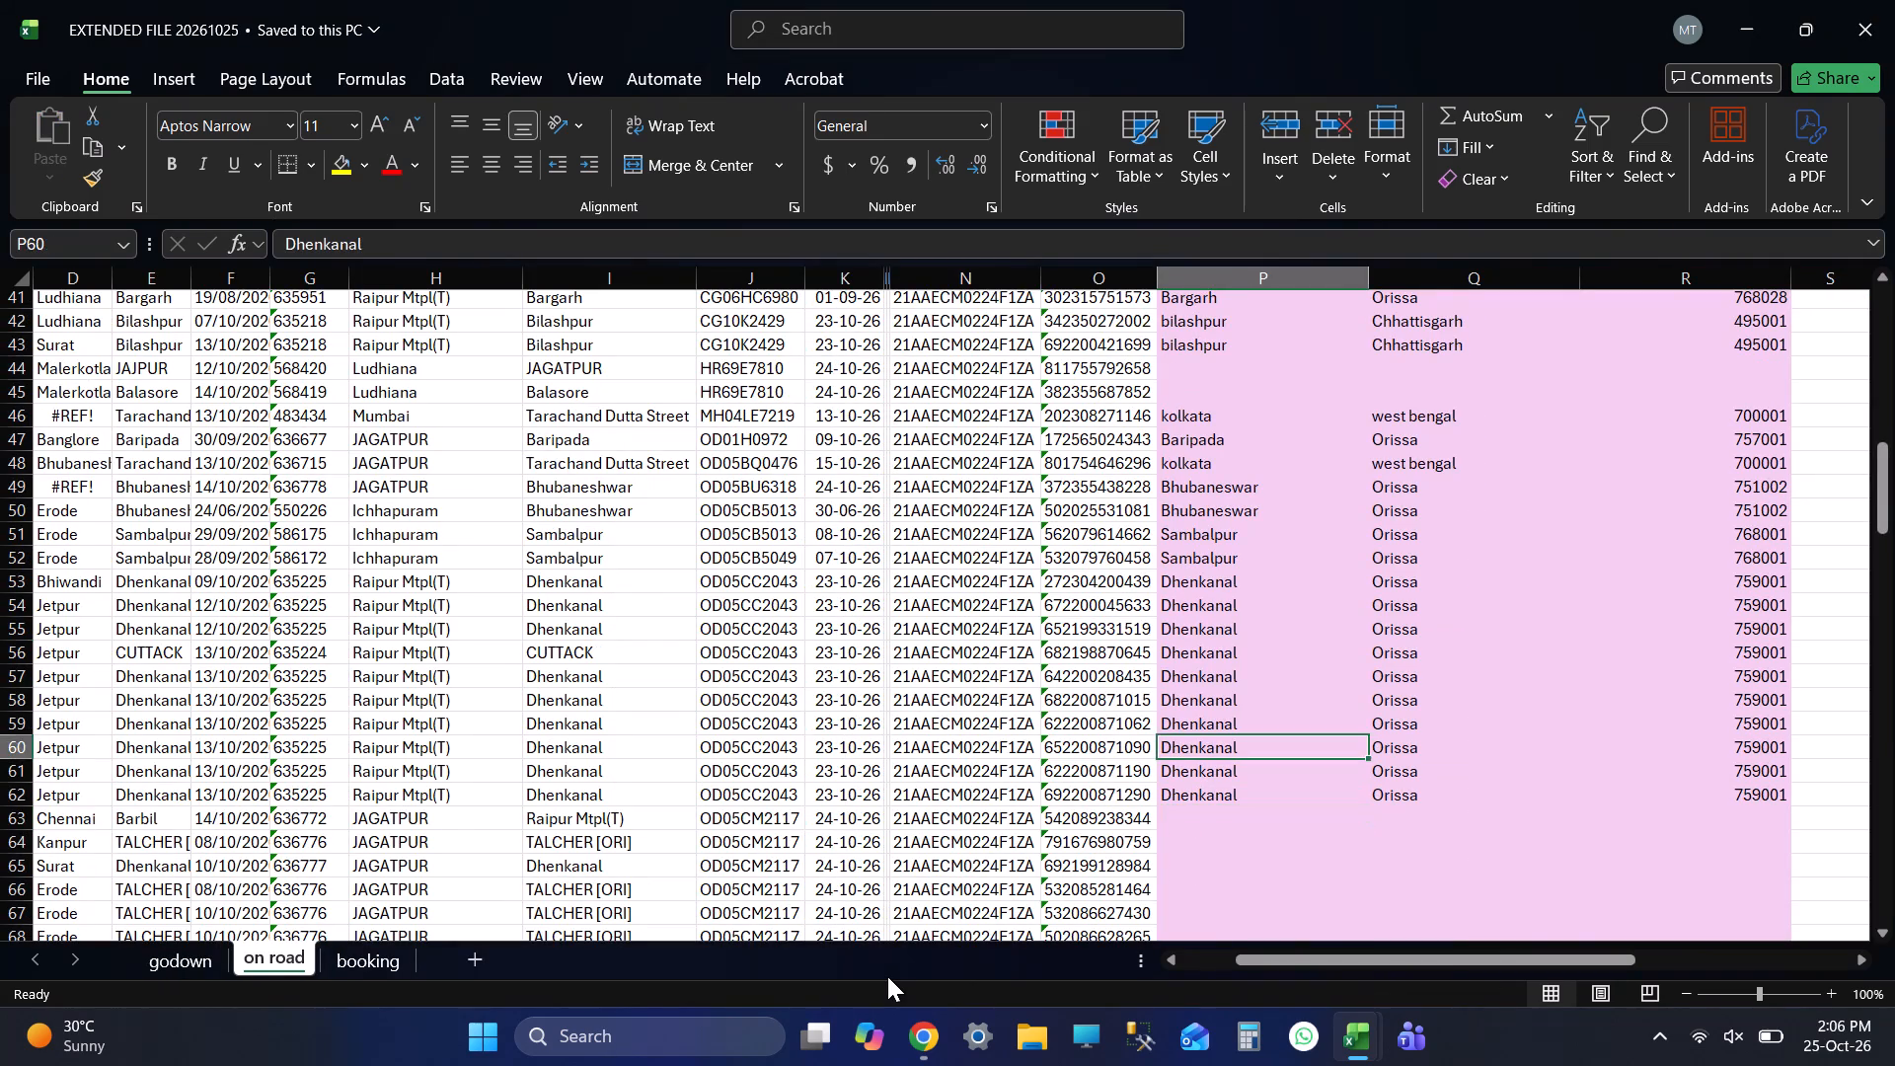
key("Up")
key("Up")
key("Up")
key("Up")
key("Up")
key("Up")
key("Up")
key("Up")
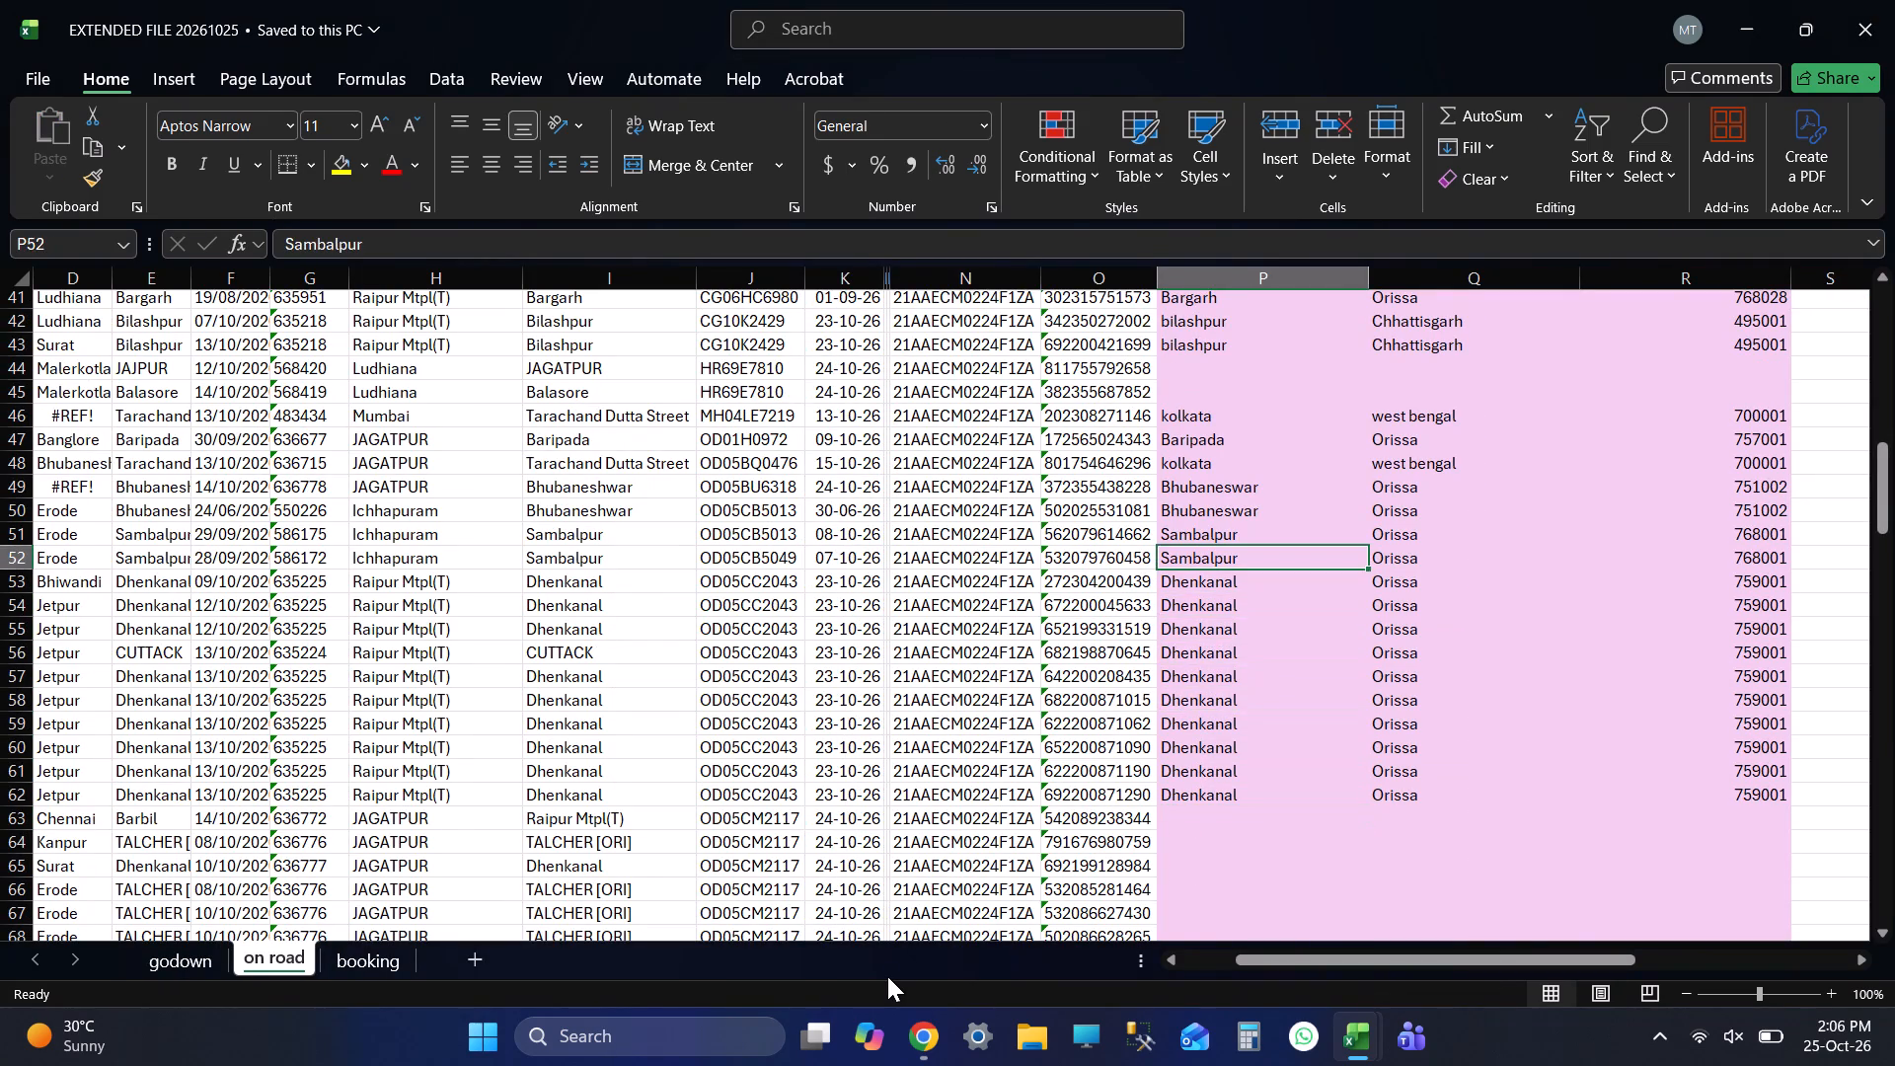
key("shift+Right")
key("shift+Right")
key("ctrl+c")
key("ctrl+Down")
key("Down")
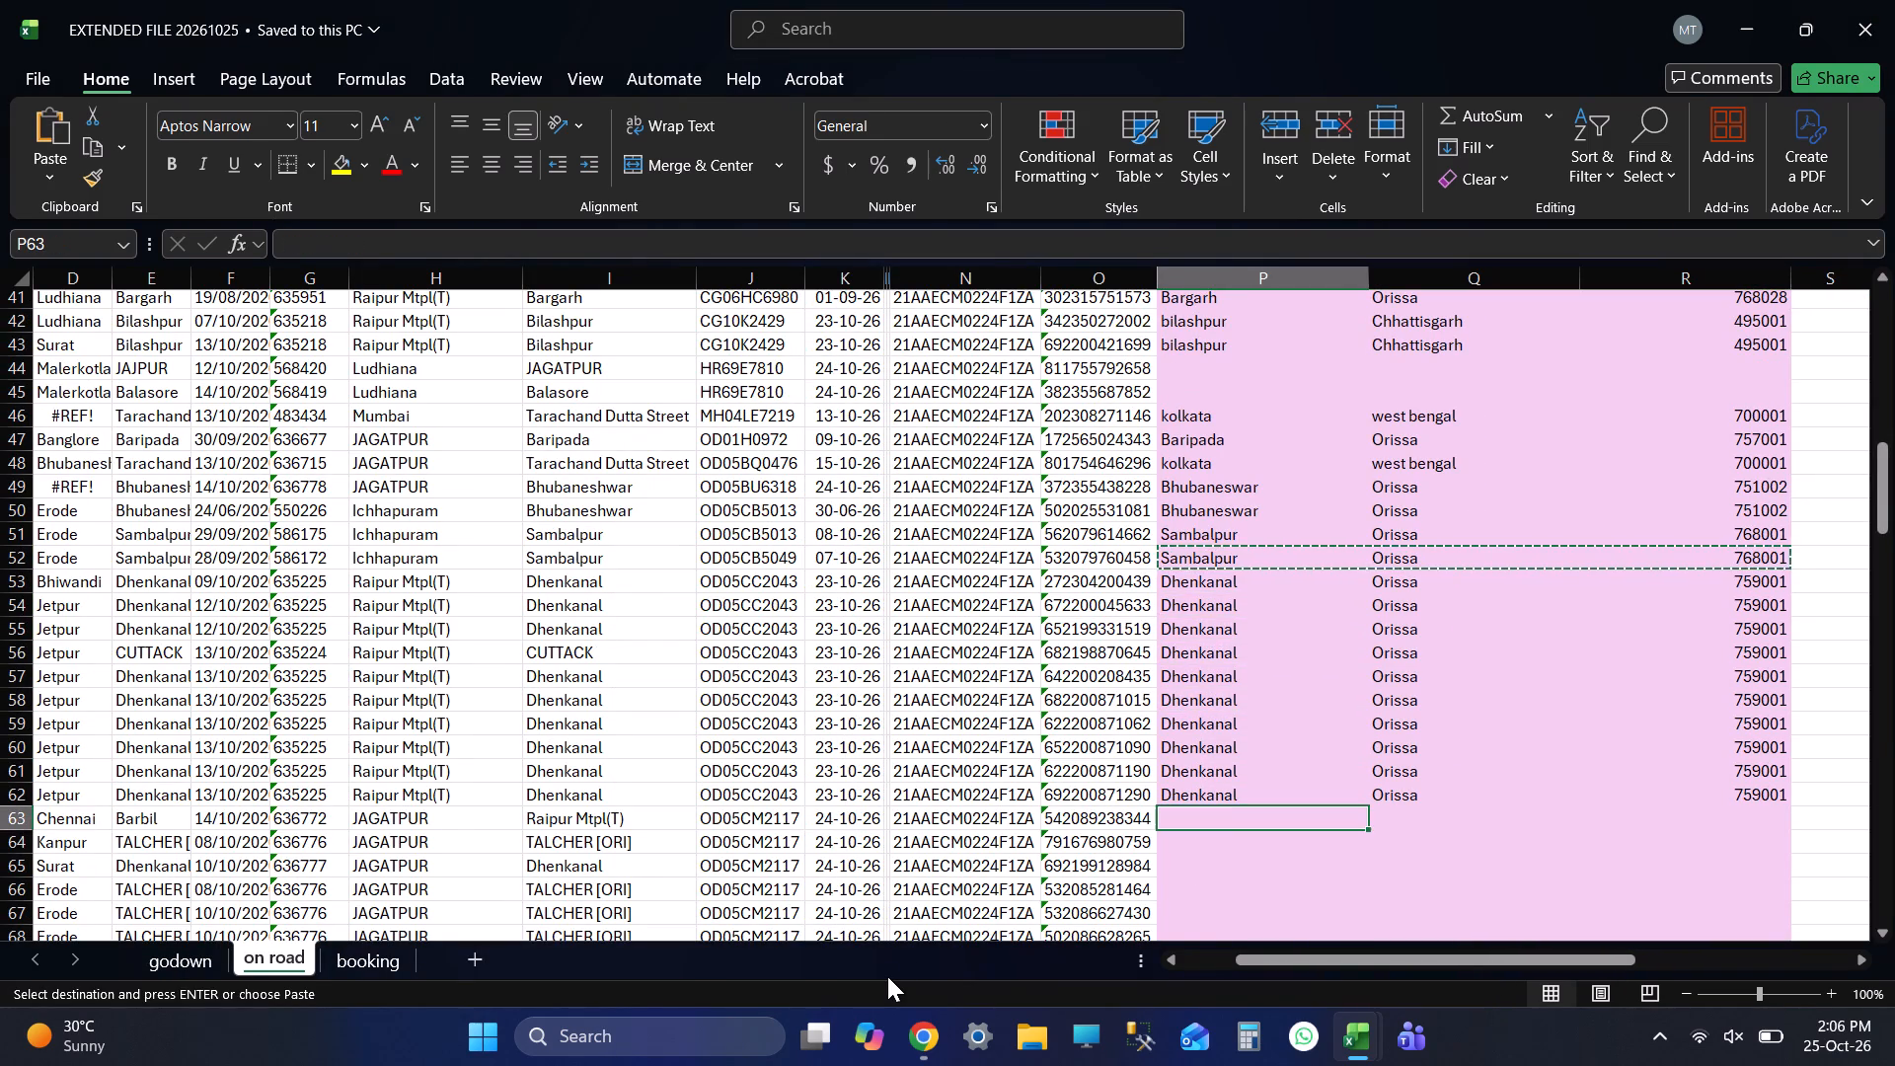
key("ctrl+v")
key("Down")
key("ctrl+s")
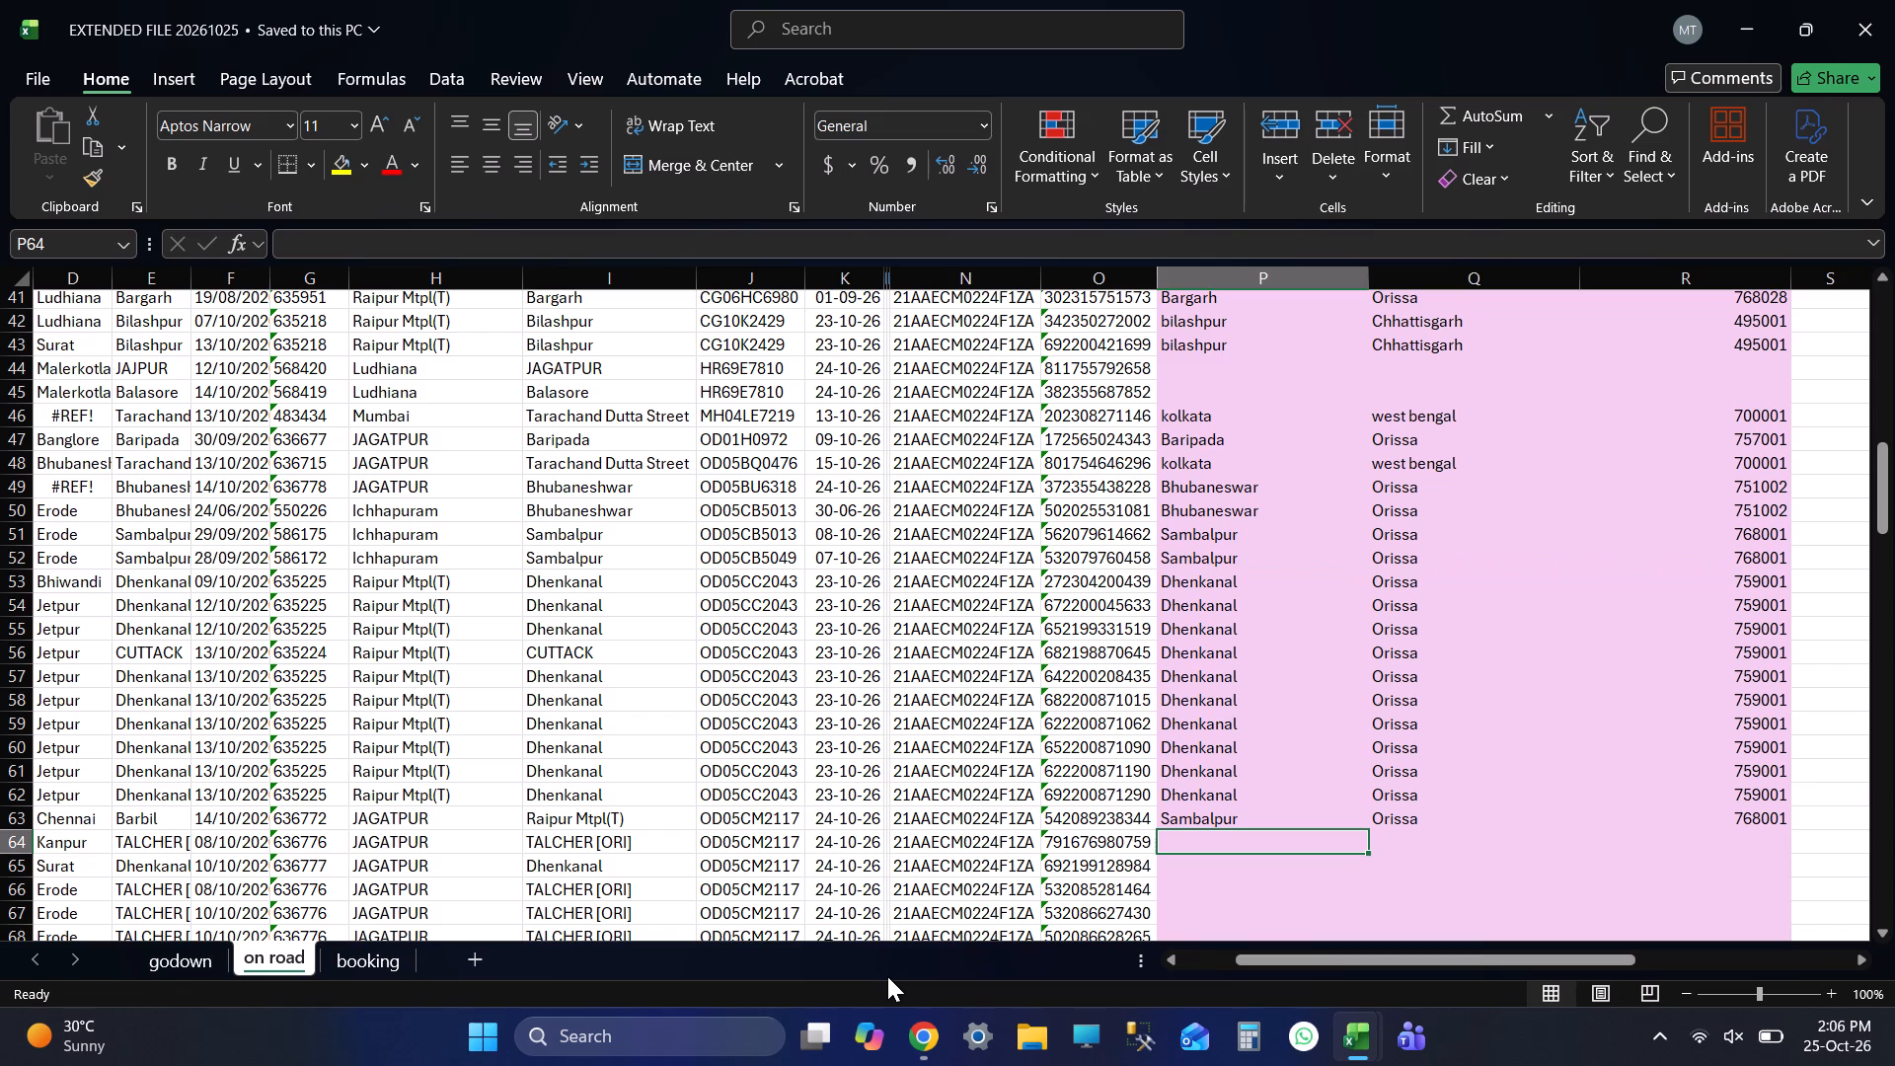
Search column P of the 20261024 ON ROAD sheet for "tal" and close the search.
key("alt+Tab")
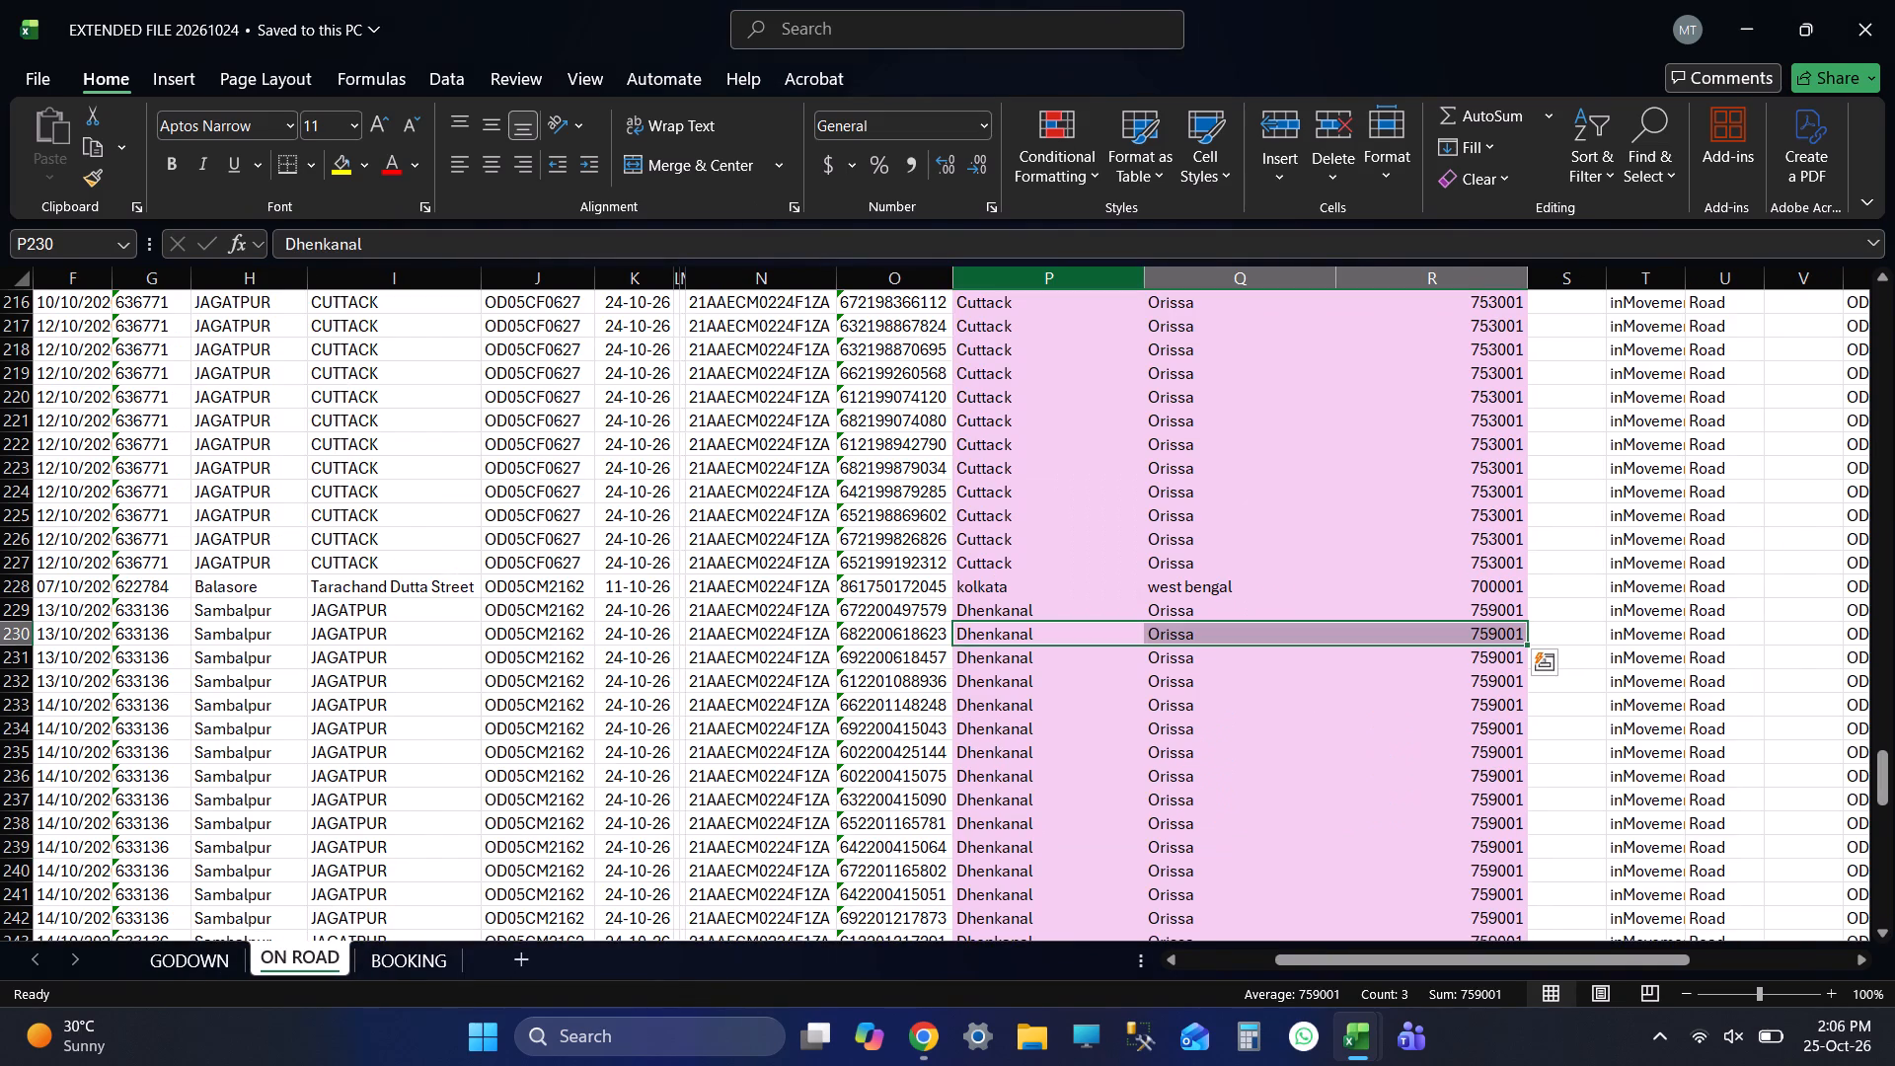
left_click(1026, 283)
key("ctrl+f")
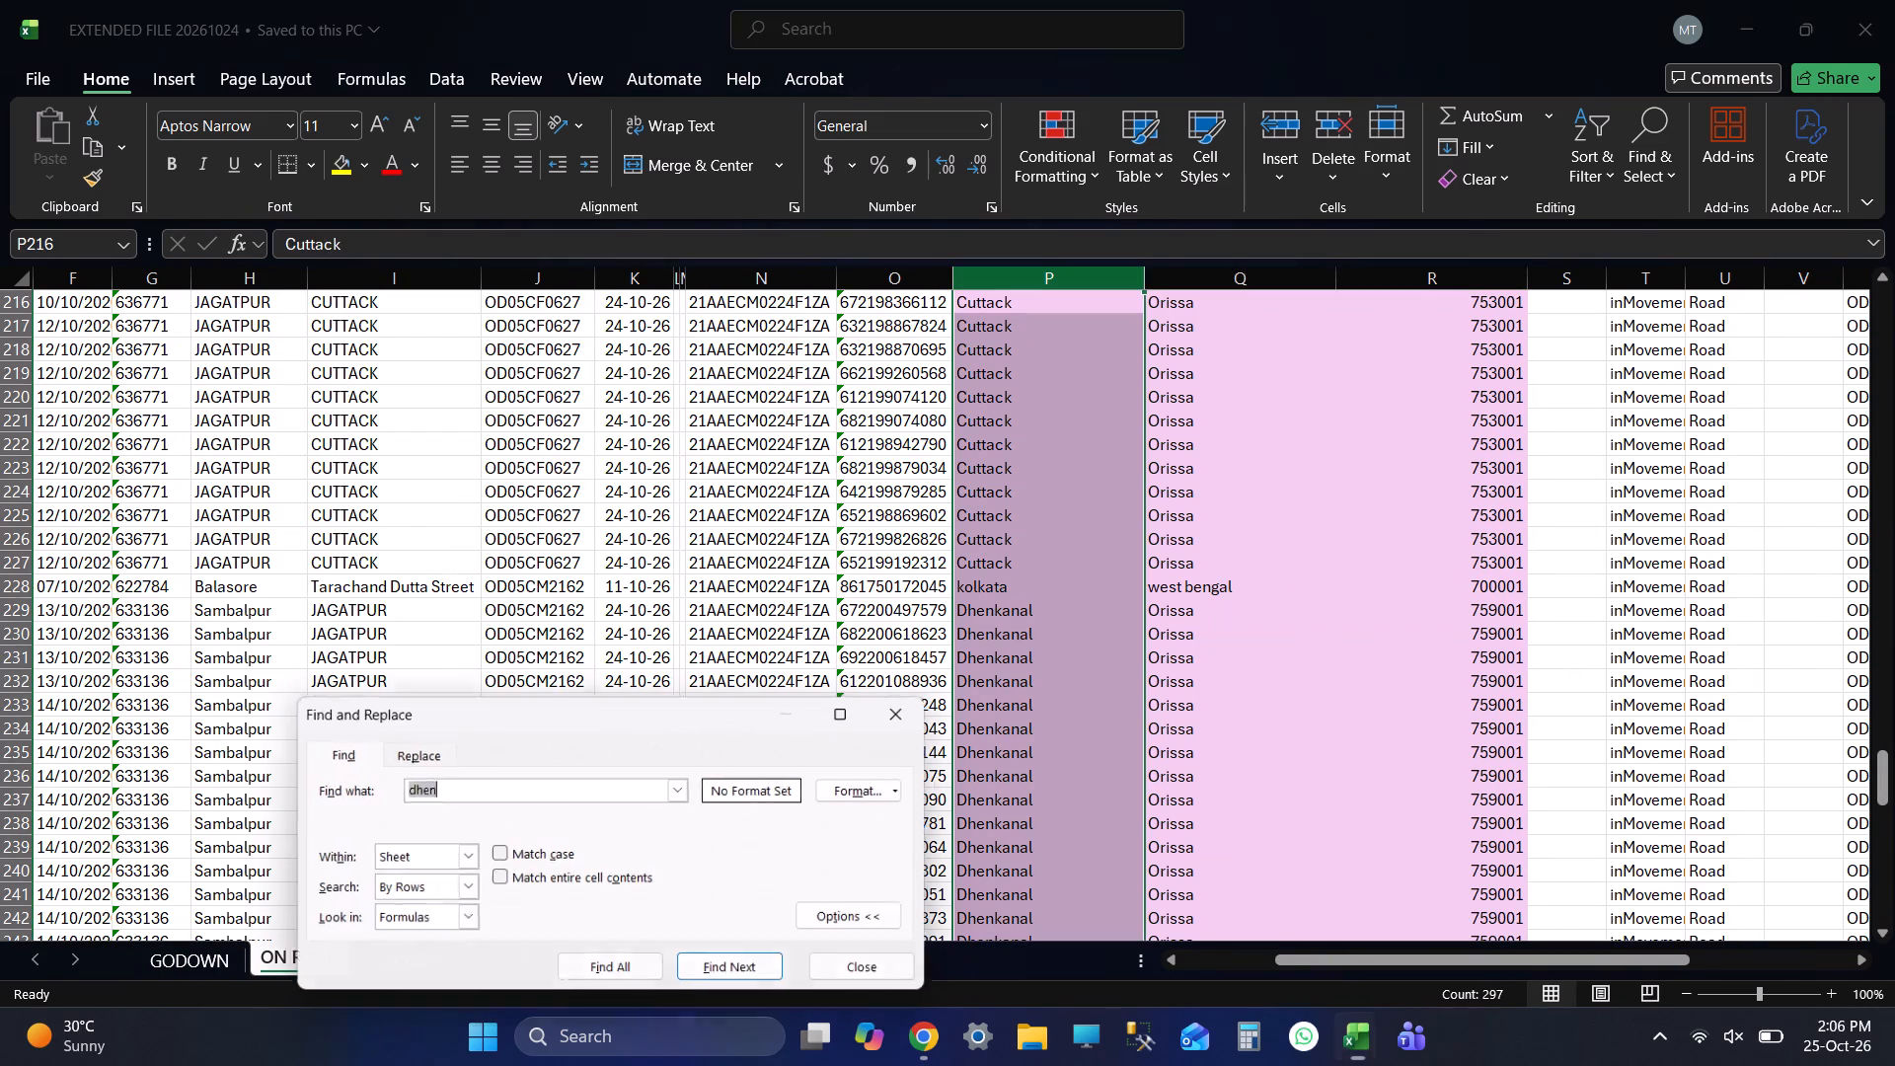
type("tal")
key("Return")
key("Return")
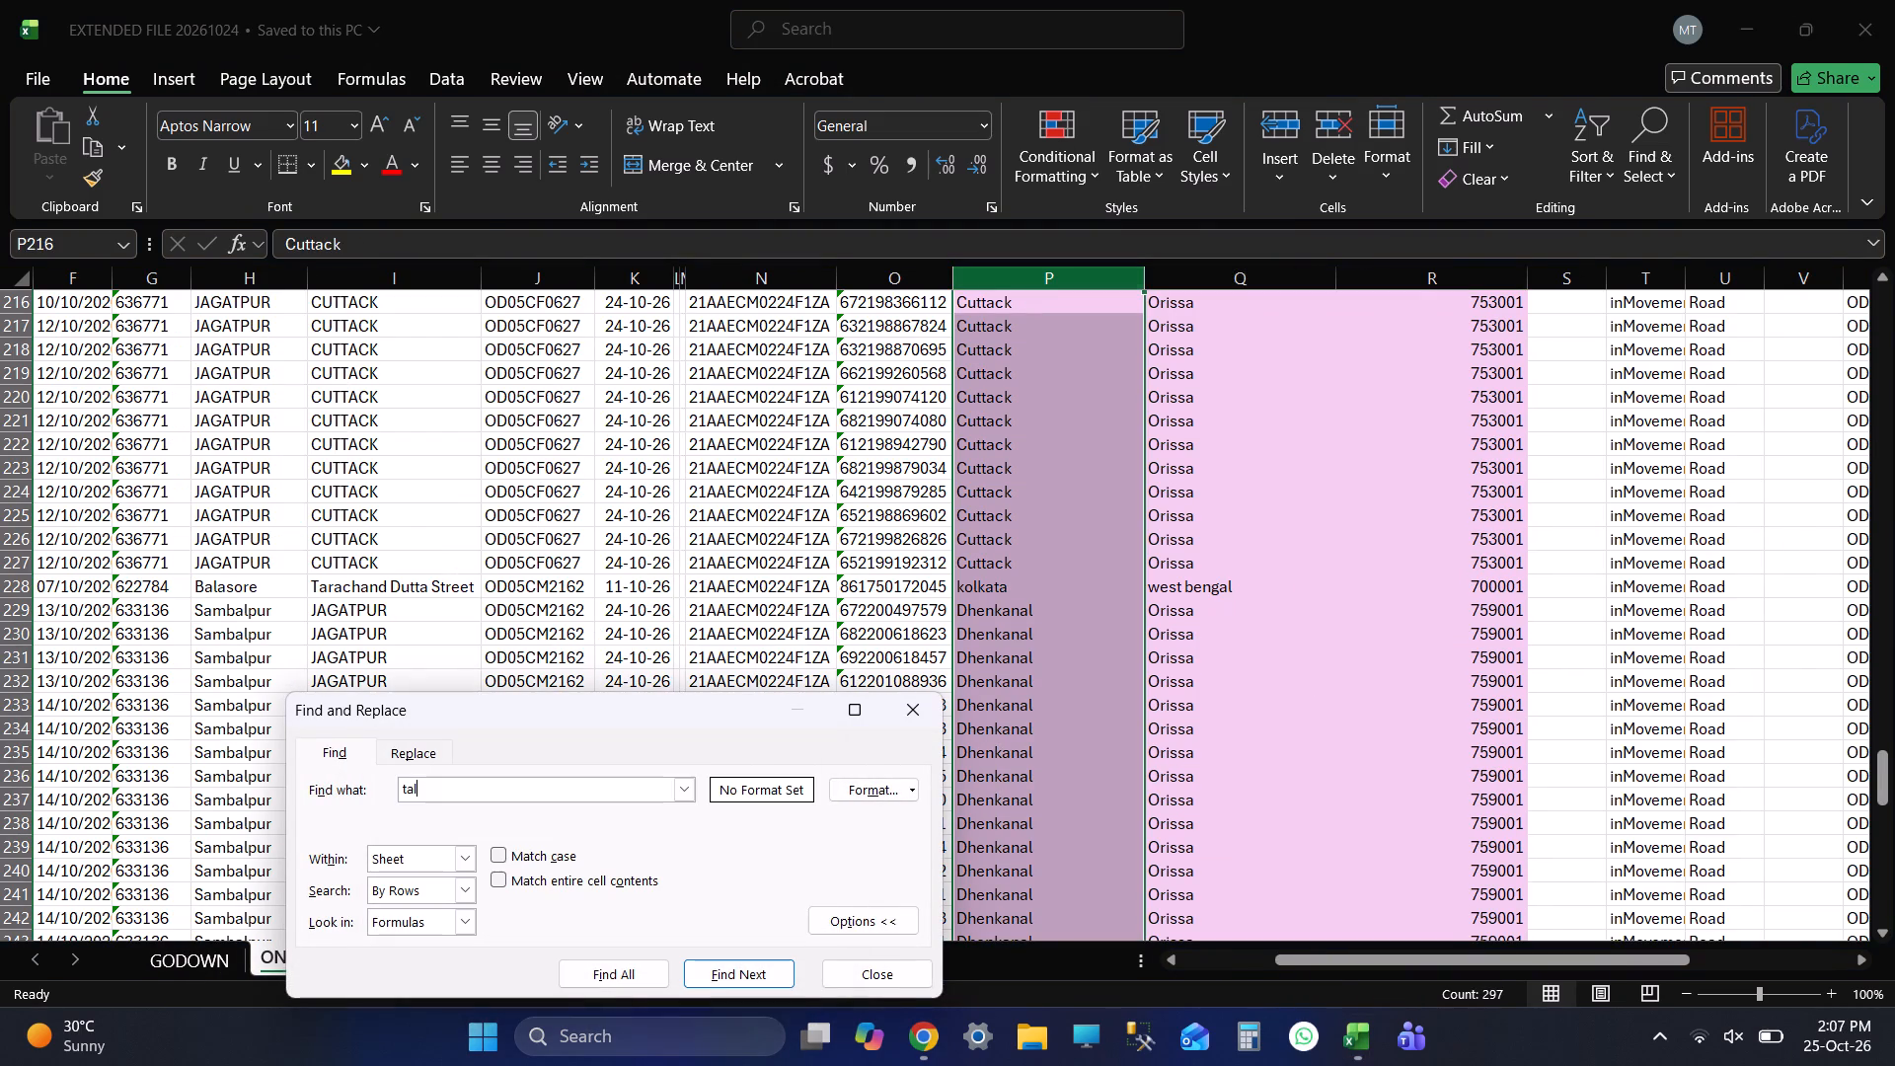
left_click(890, 973)
key("alt+Tab")
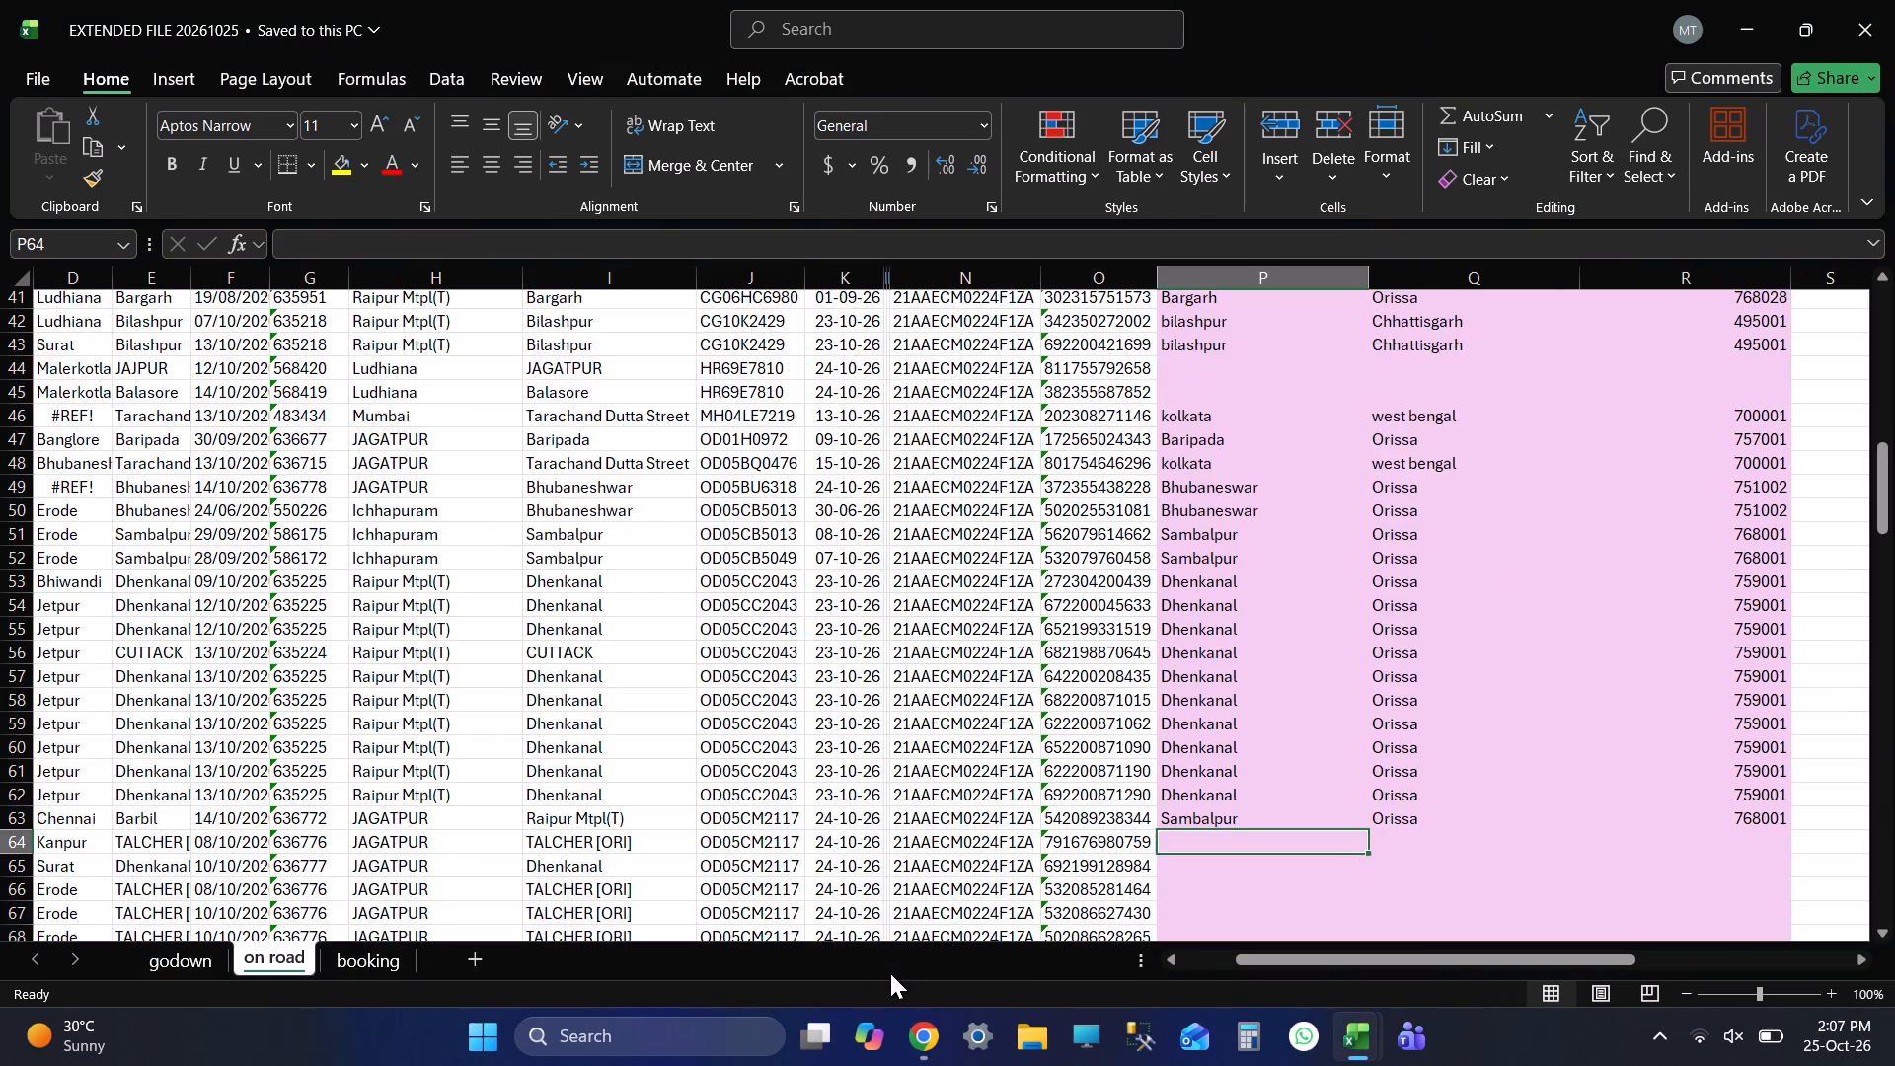
key("alt+Tab")
key("alt+Tab")
left_click(973, 35)
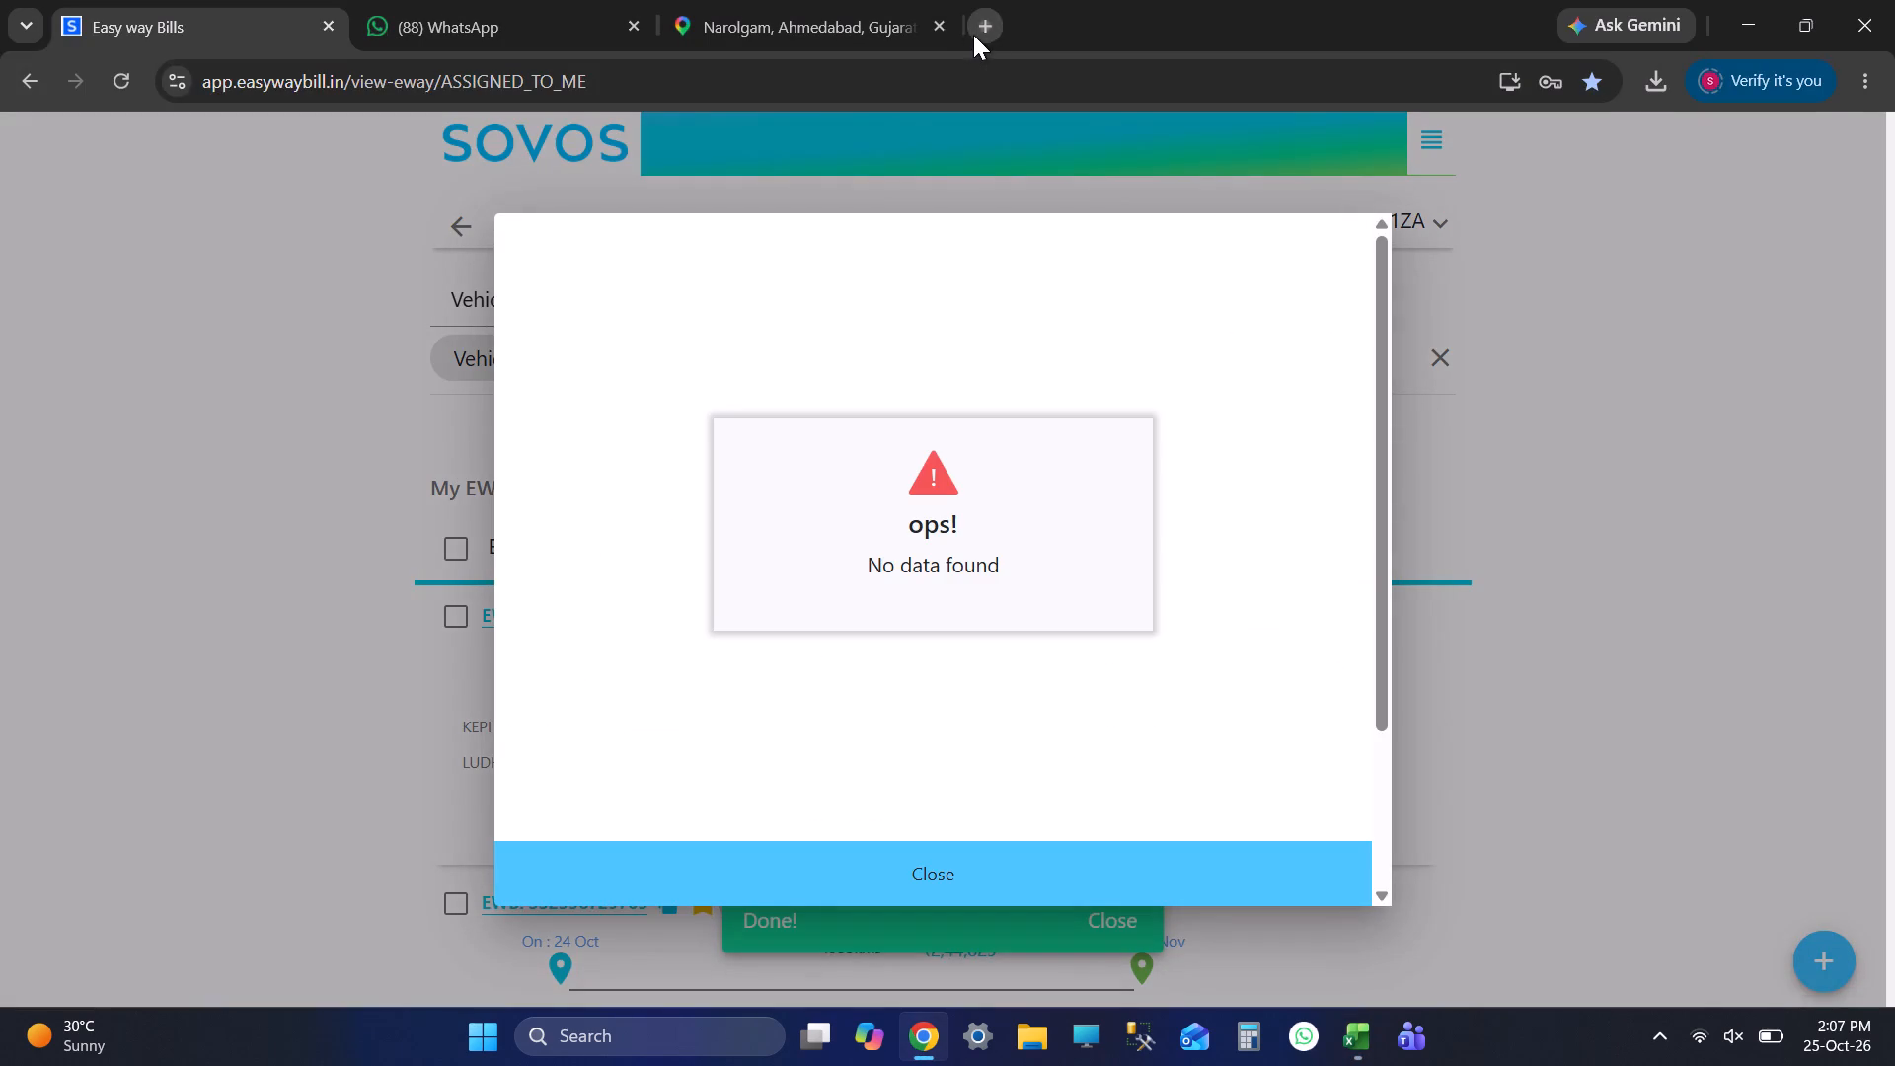
type("chat")
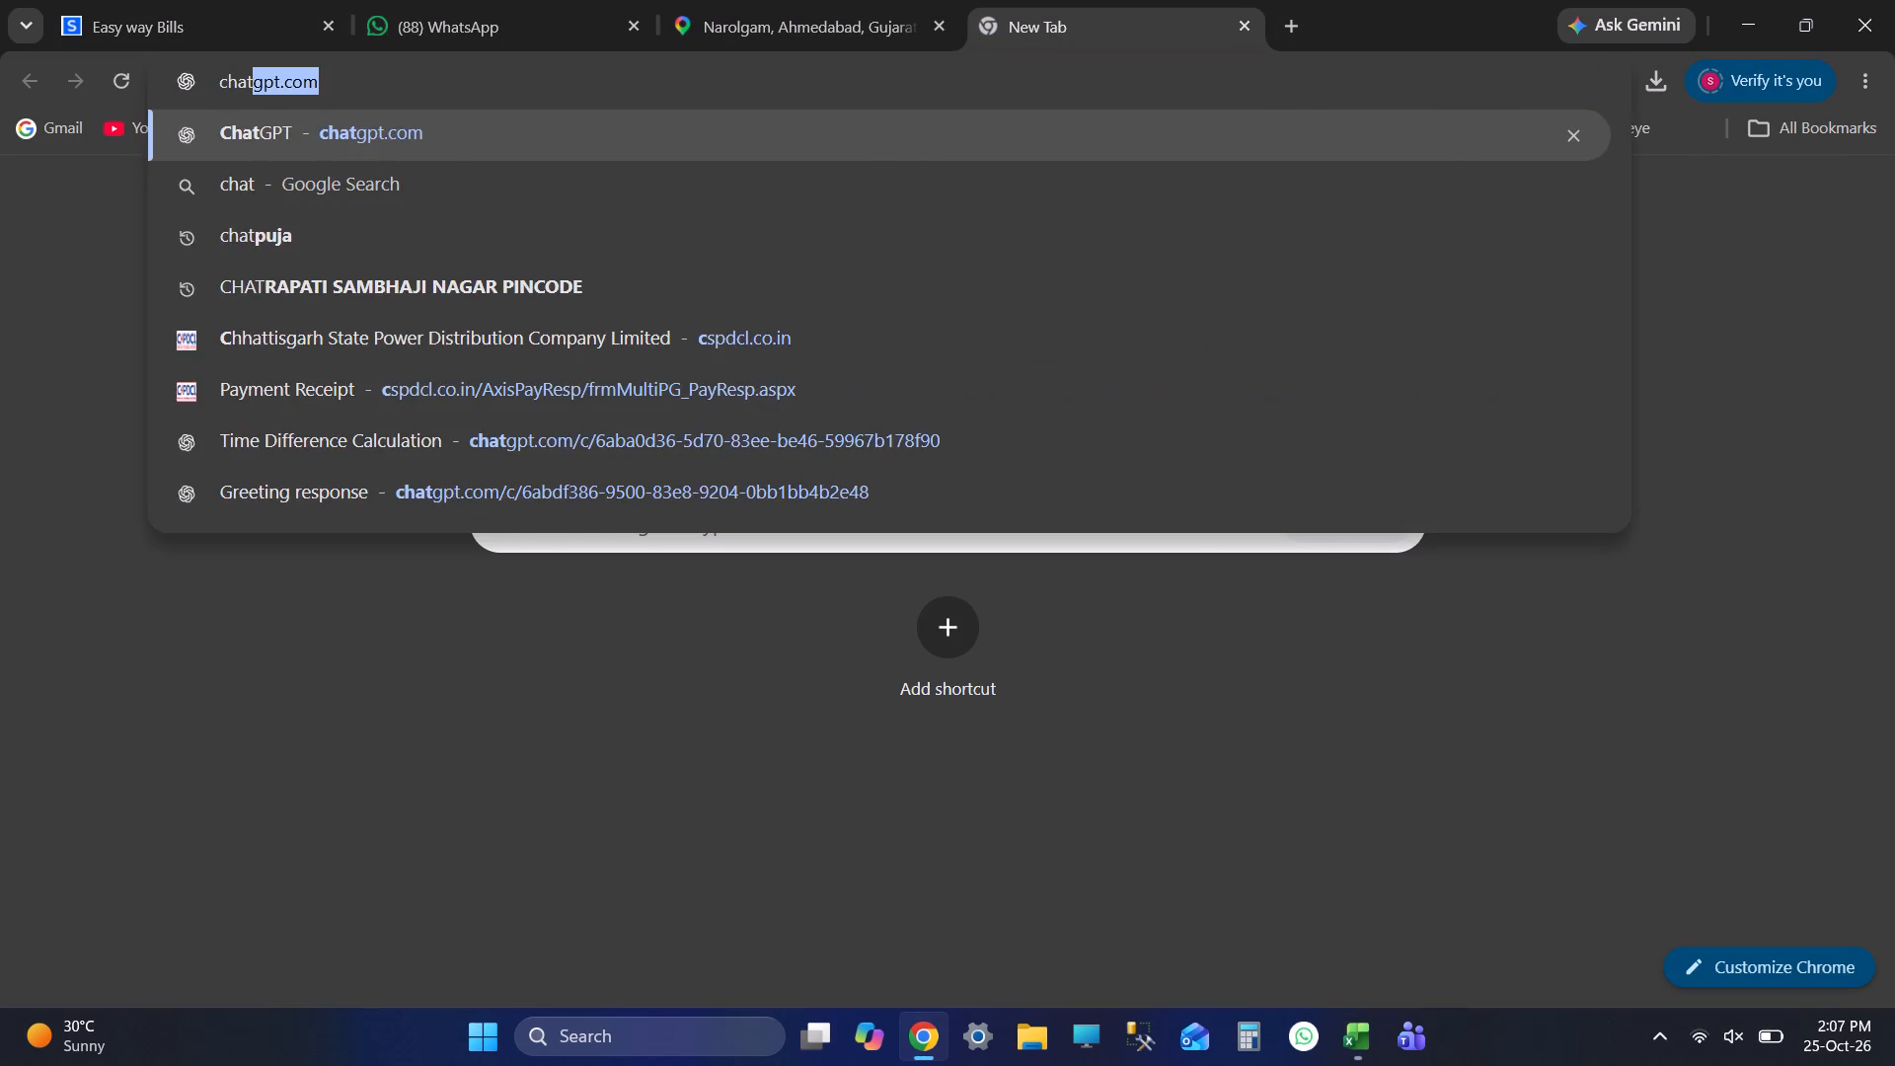
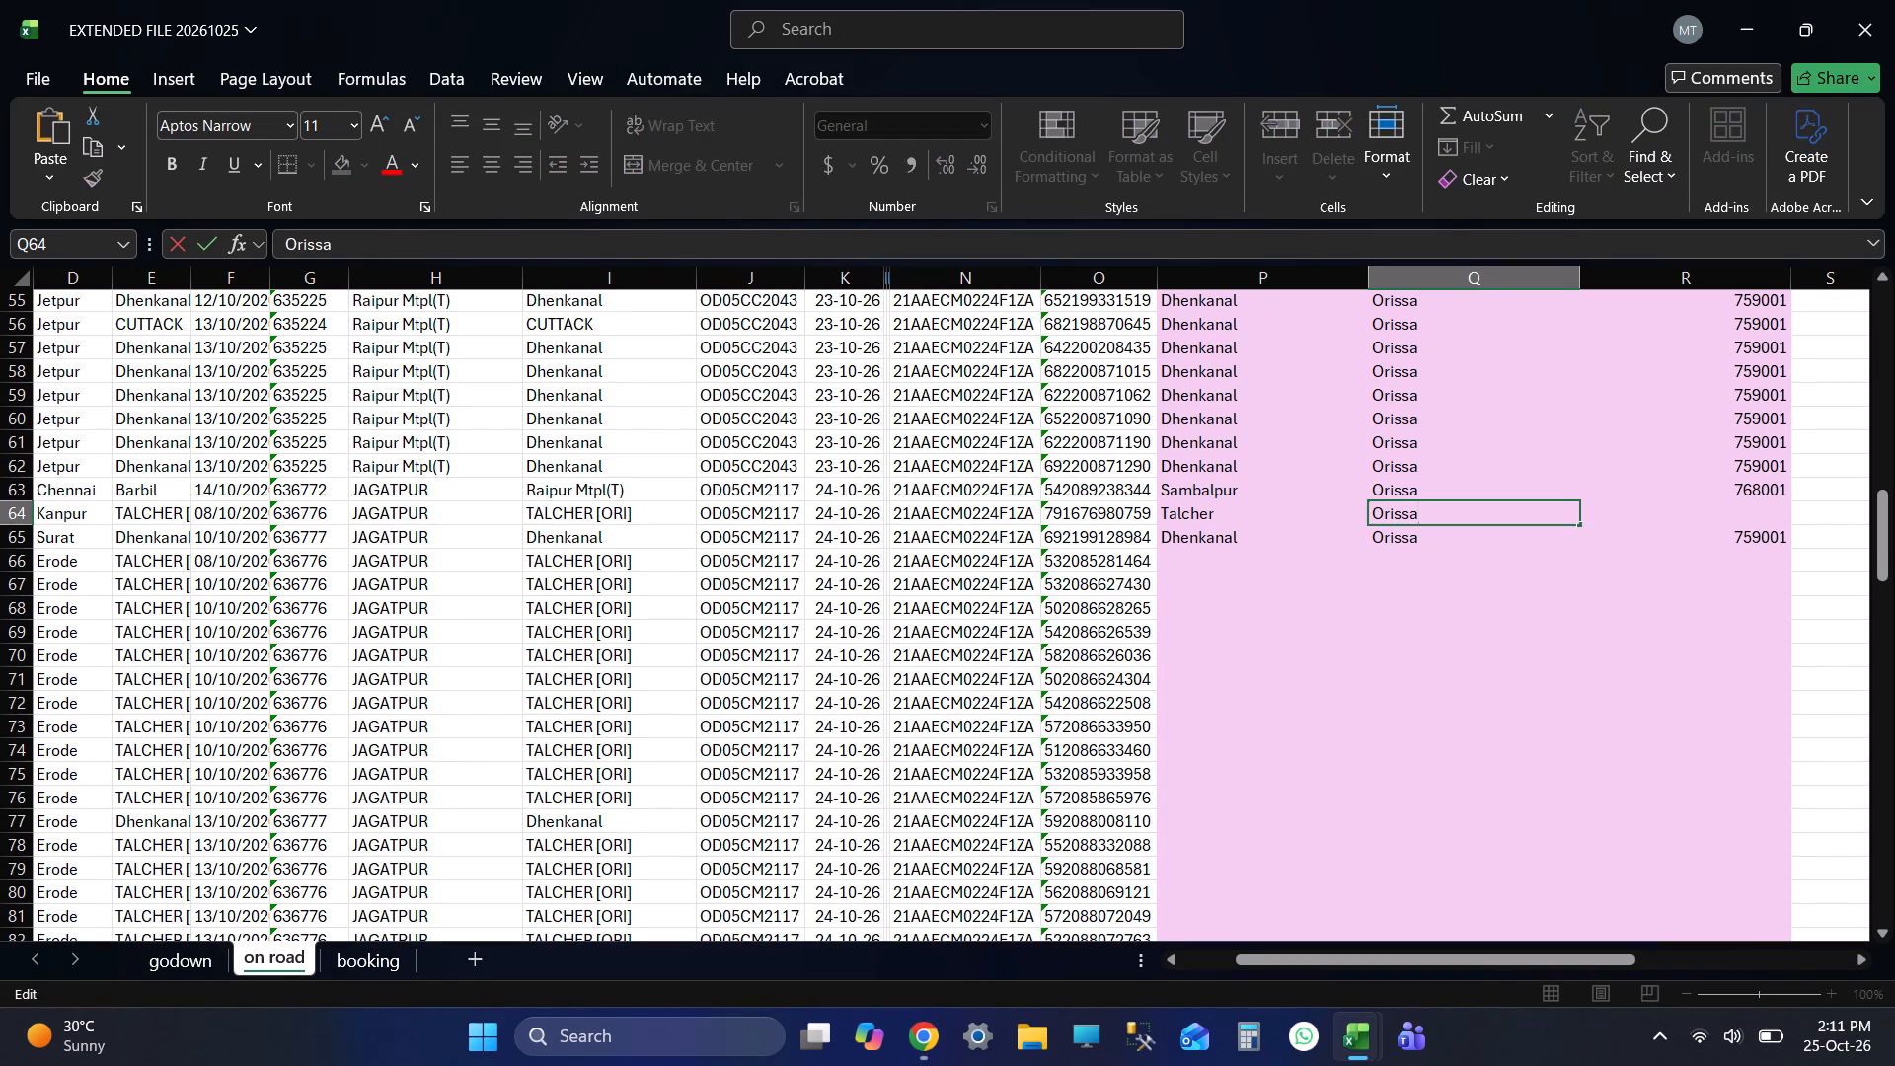
Copy the PIN code 759100 from the ChatGPT answer into row 64 of the on road sheet and save the workbook.
key("alt+Tab")
double_click(1335, 400)
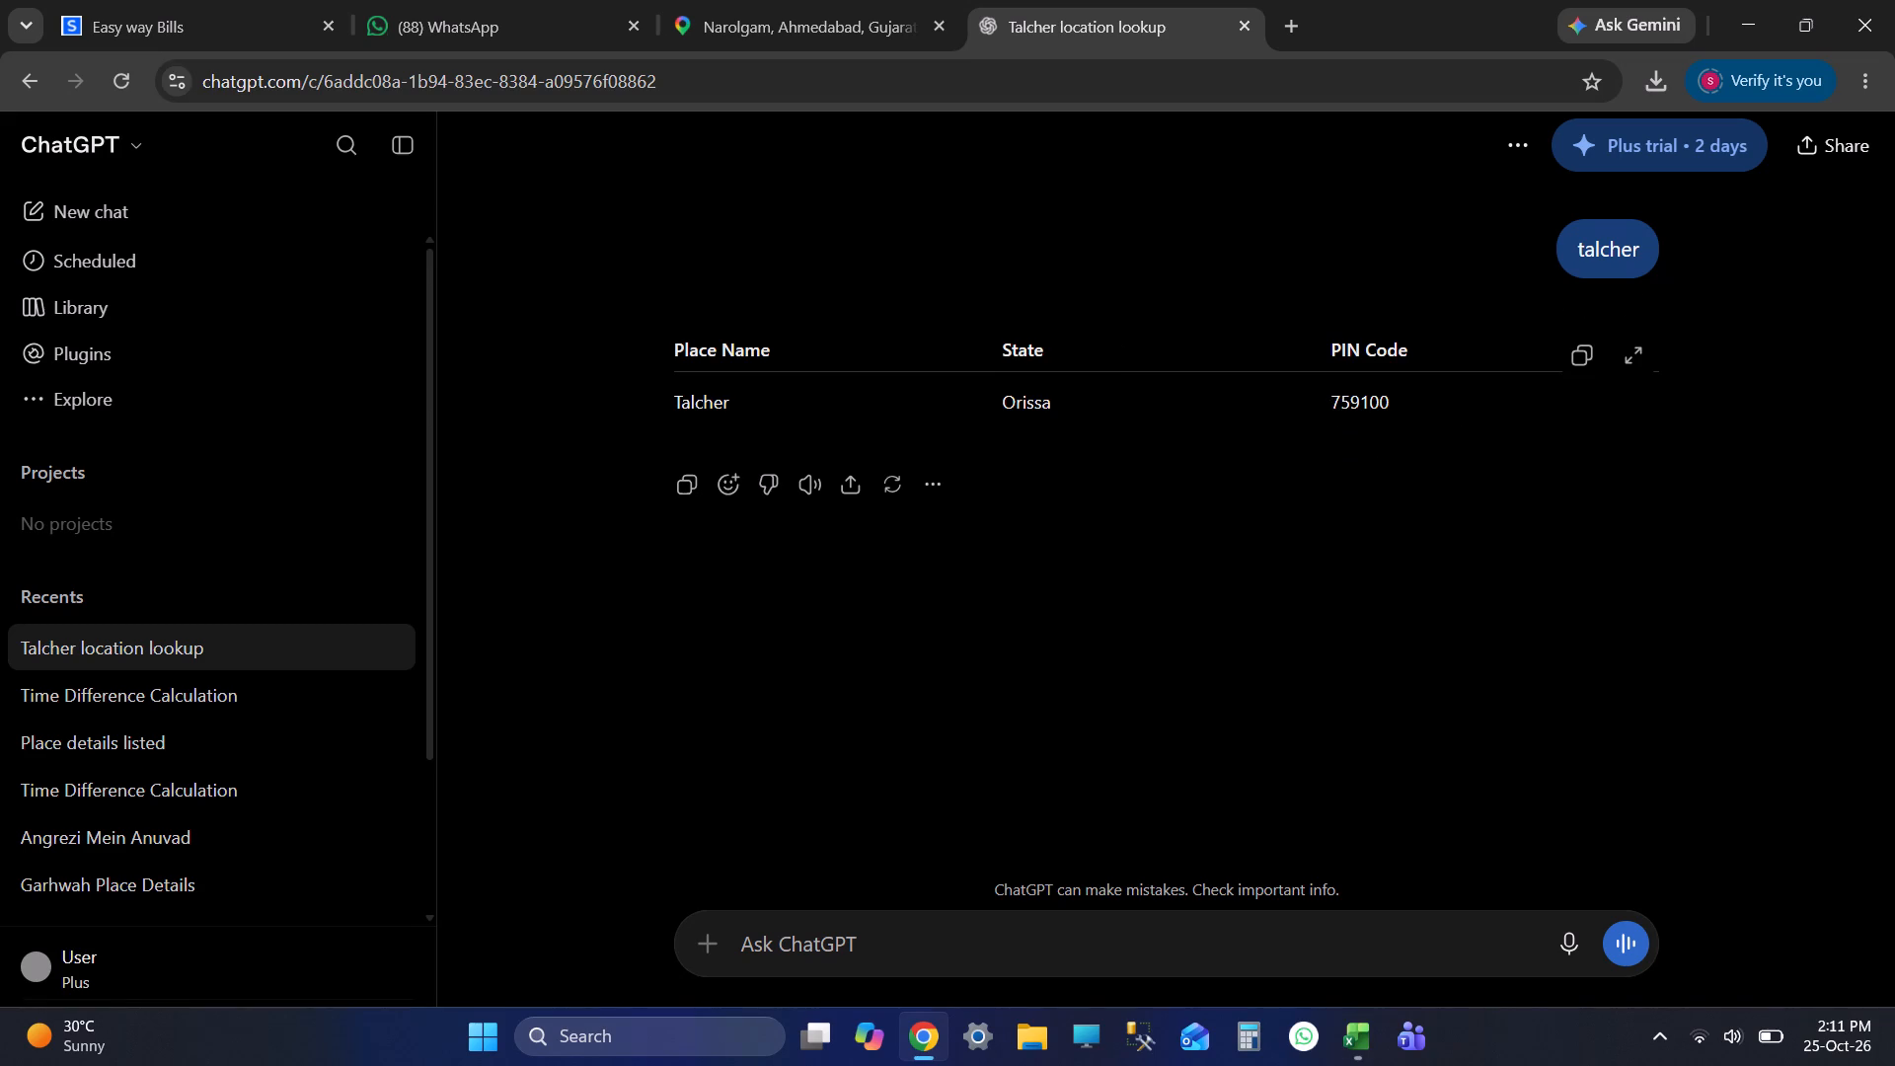
key("ctrl+c")
key("alt+Tab")
key("F2")
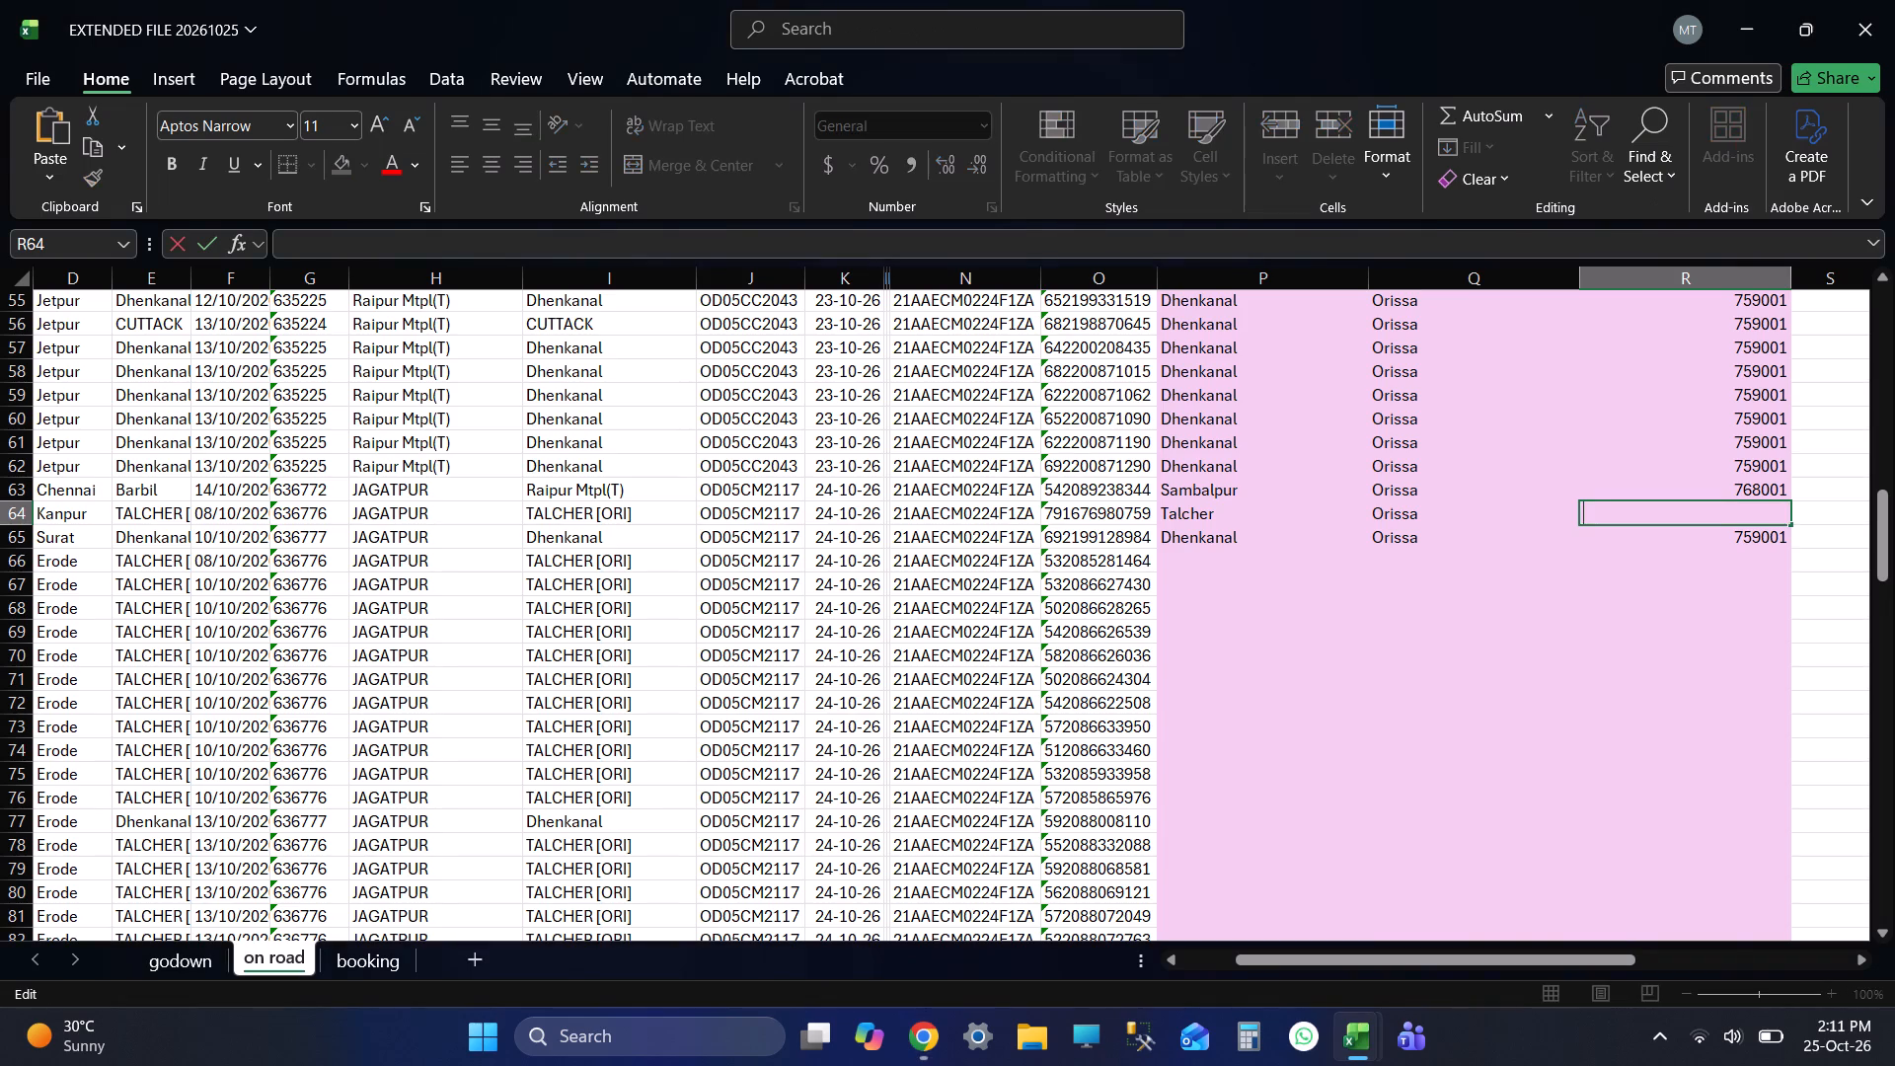
key("ctrl+v")
key("Return")
key("ctrl+s")
key("Down")
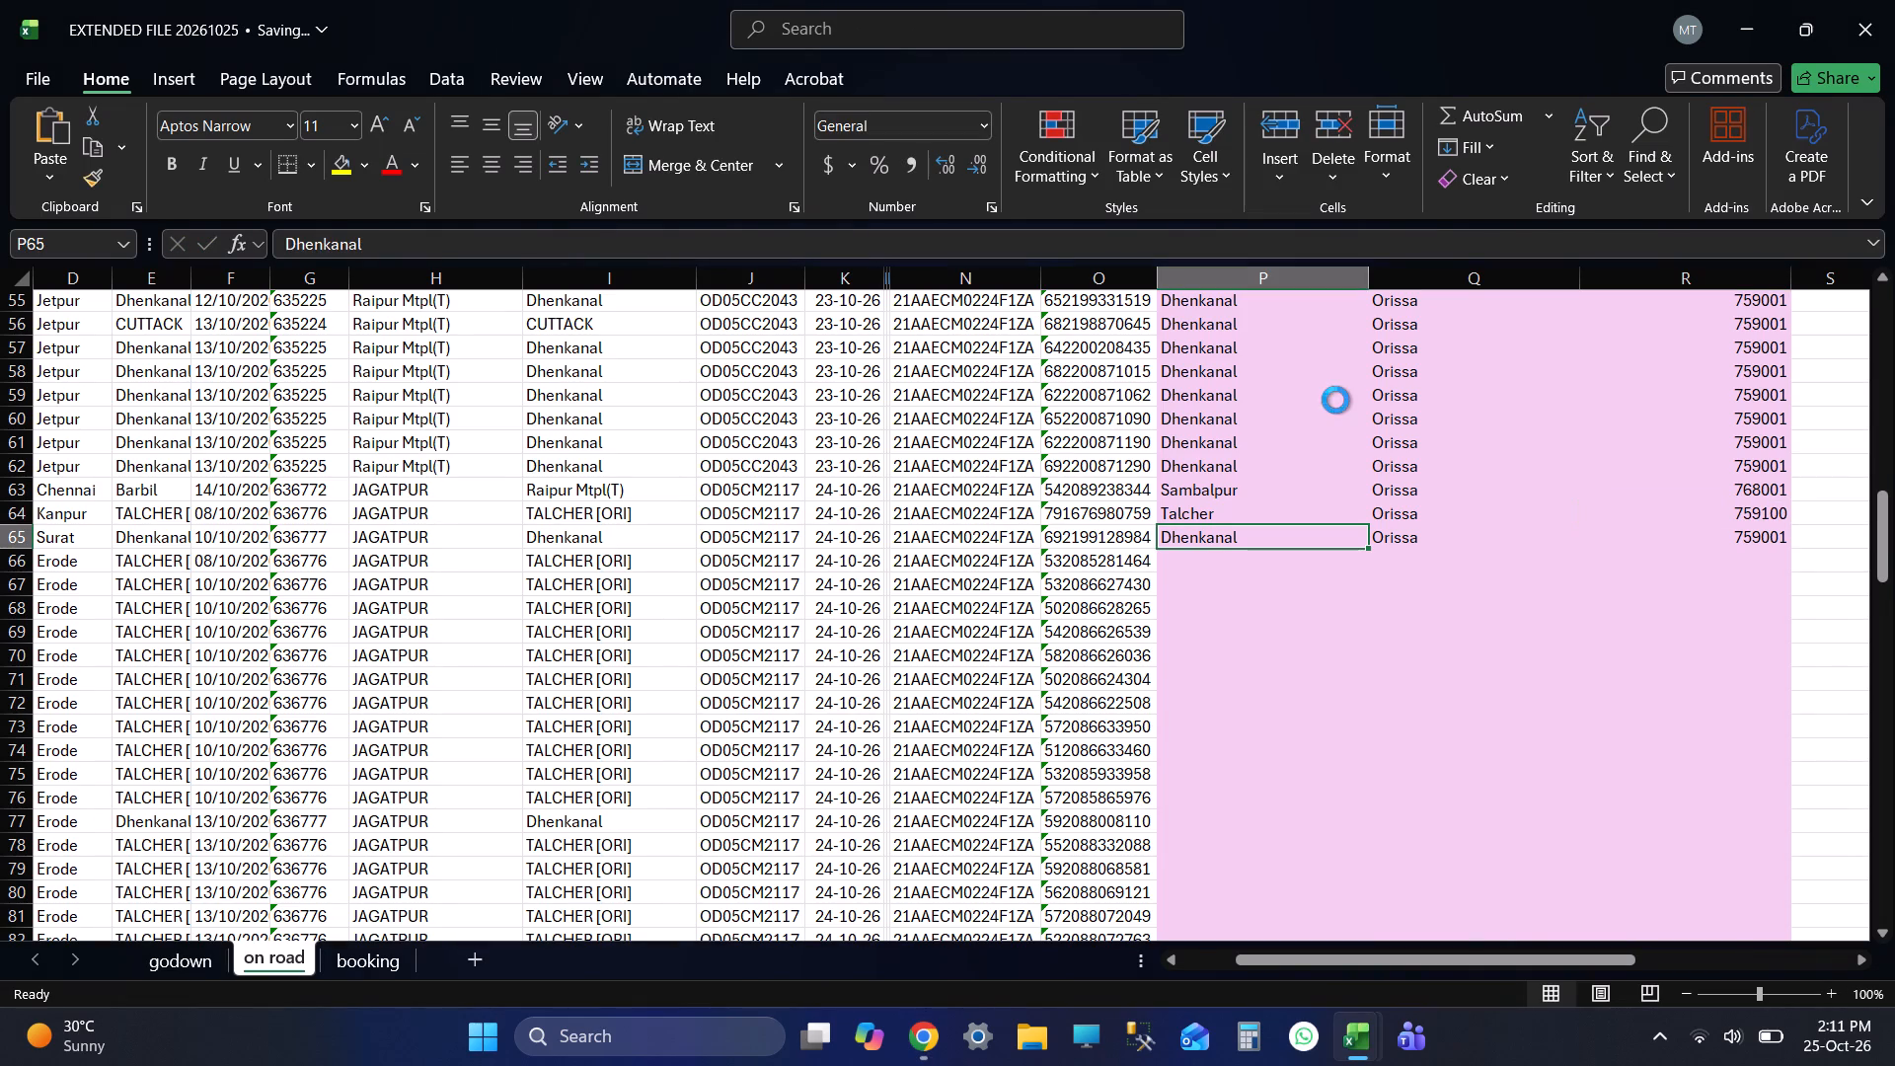
key("ctrl+s")
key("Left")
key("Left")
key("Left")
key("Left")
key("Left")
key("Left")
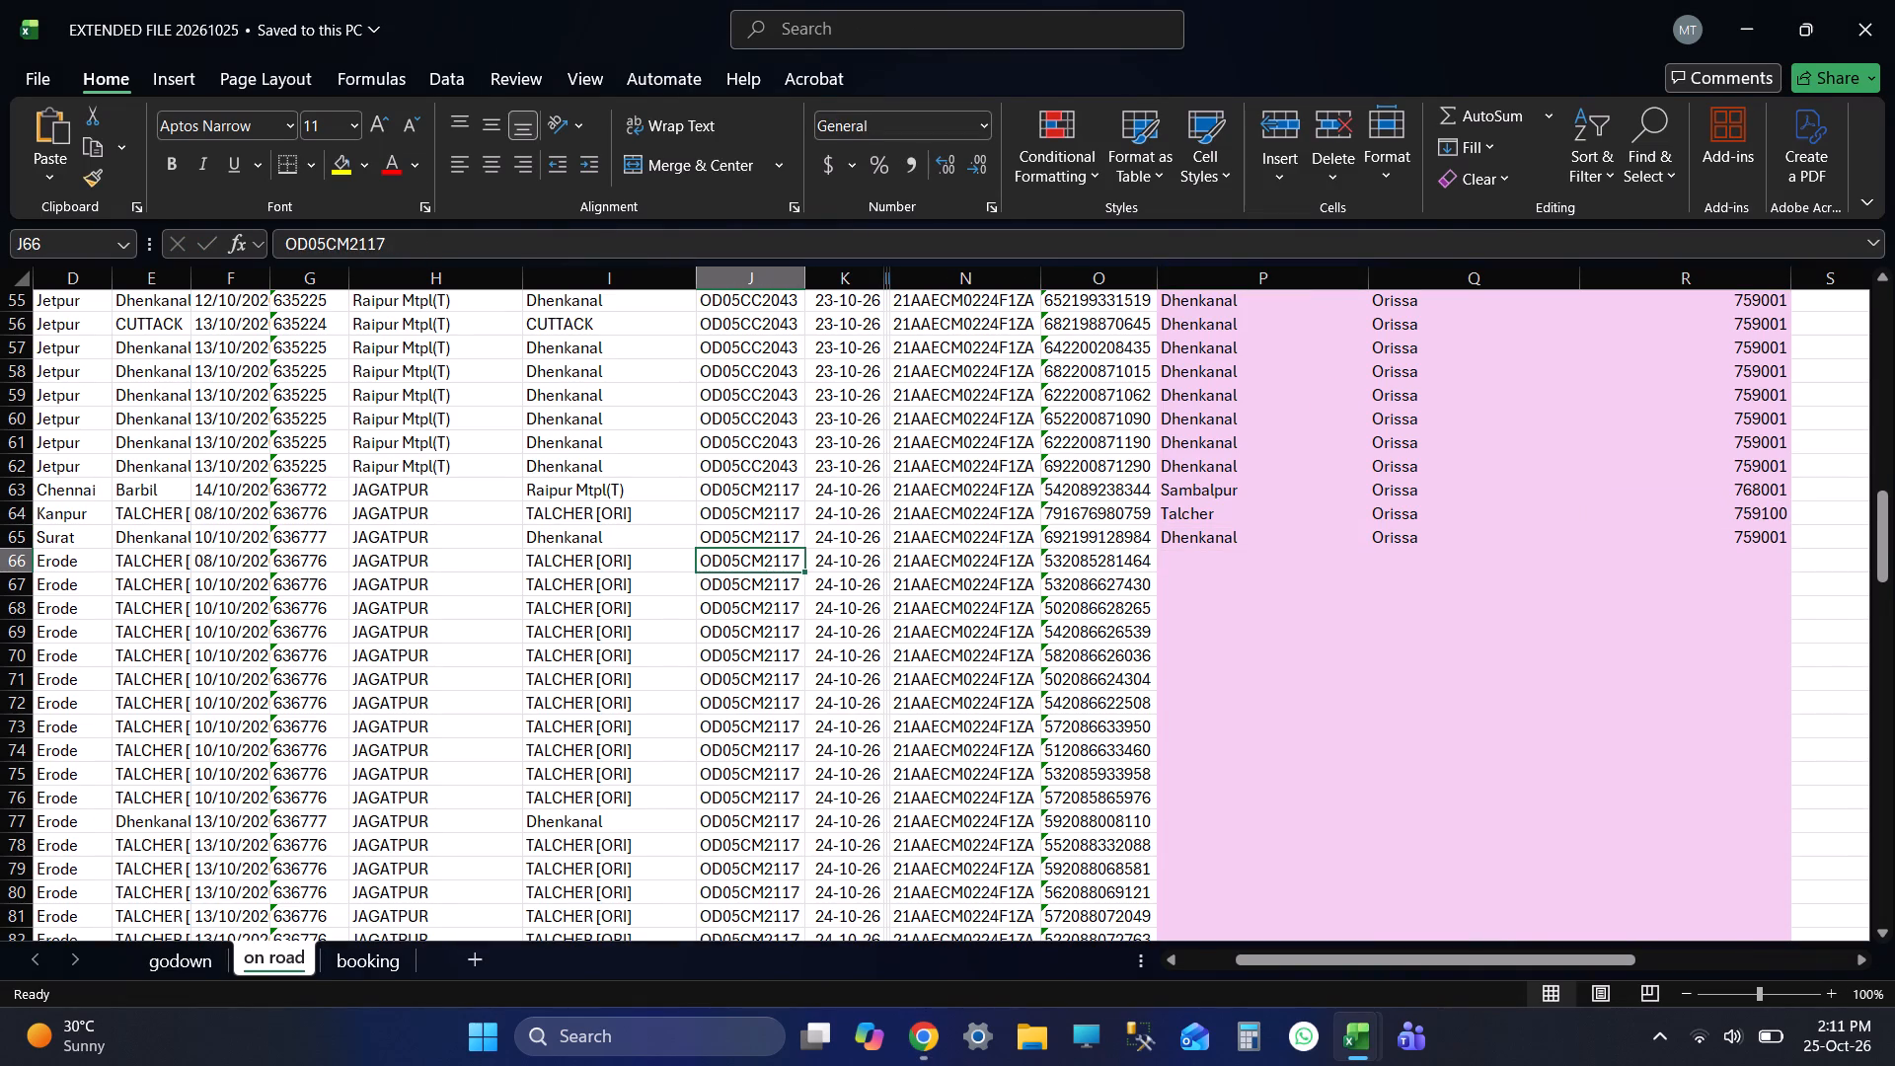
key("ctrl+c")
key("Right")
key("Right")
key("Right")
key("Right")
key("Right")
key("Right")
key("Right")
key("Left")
Copy the Talcher, Orissa, 759100 entry from row 64 into rows 66 to 76 and save the workbook.
key("Up")
key("Up")
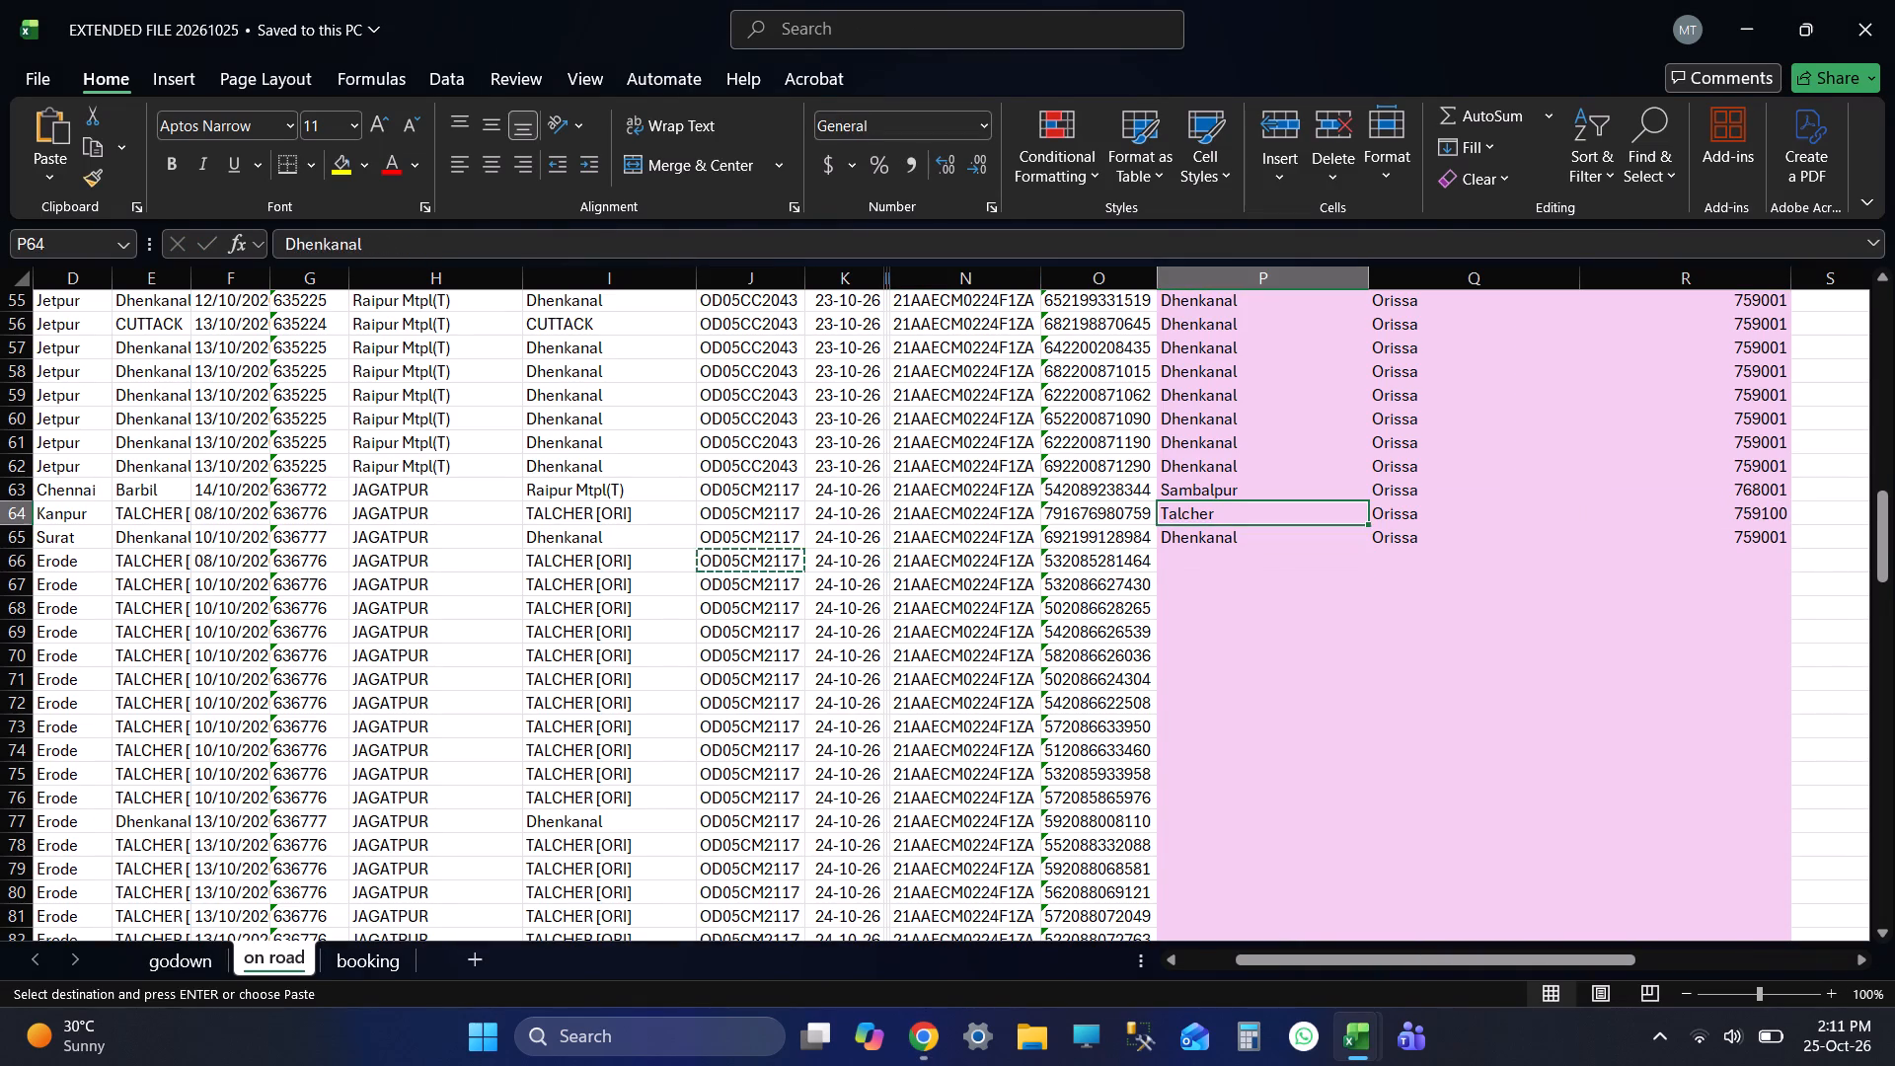
key("shift+Right")
key("shift+Right")
key("ctrl+c")
key("Down")
key("Down")
key("shift+Down")
key("shift+Down")
key("shift+Down")
key("shift+Down")
key("shift+Down")
key("shift+Down")
key("shift+Down")
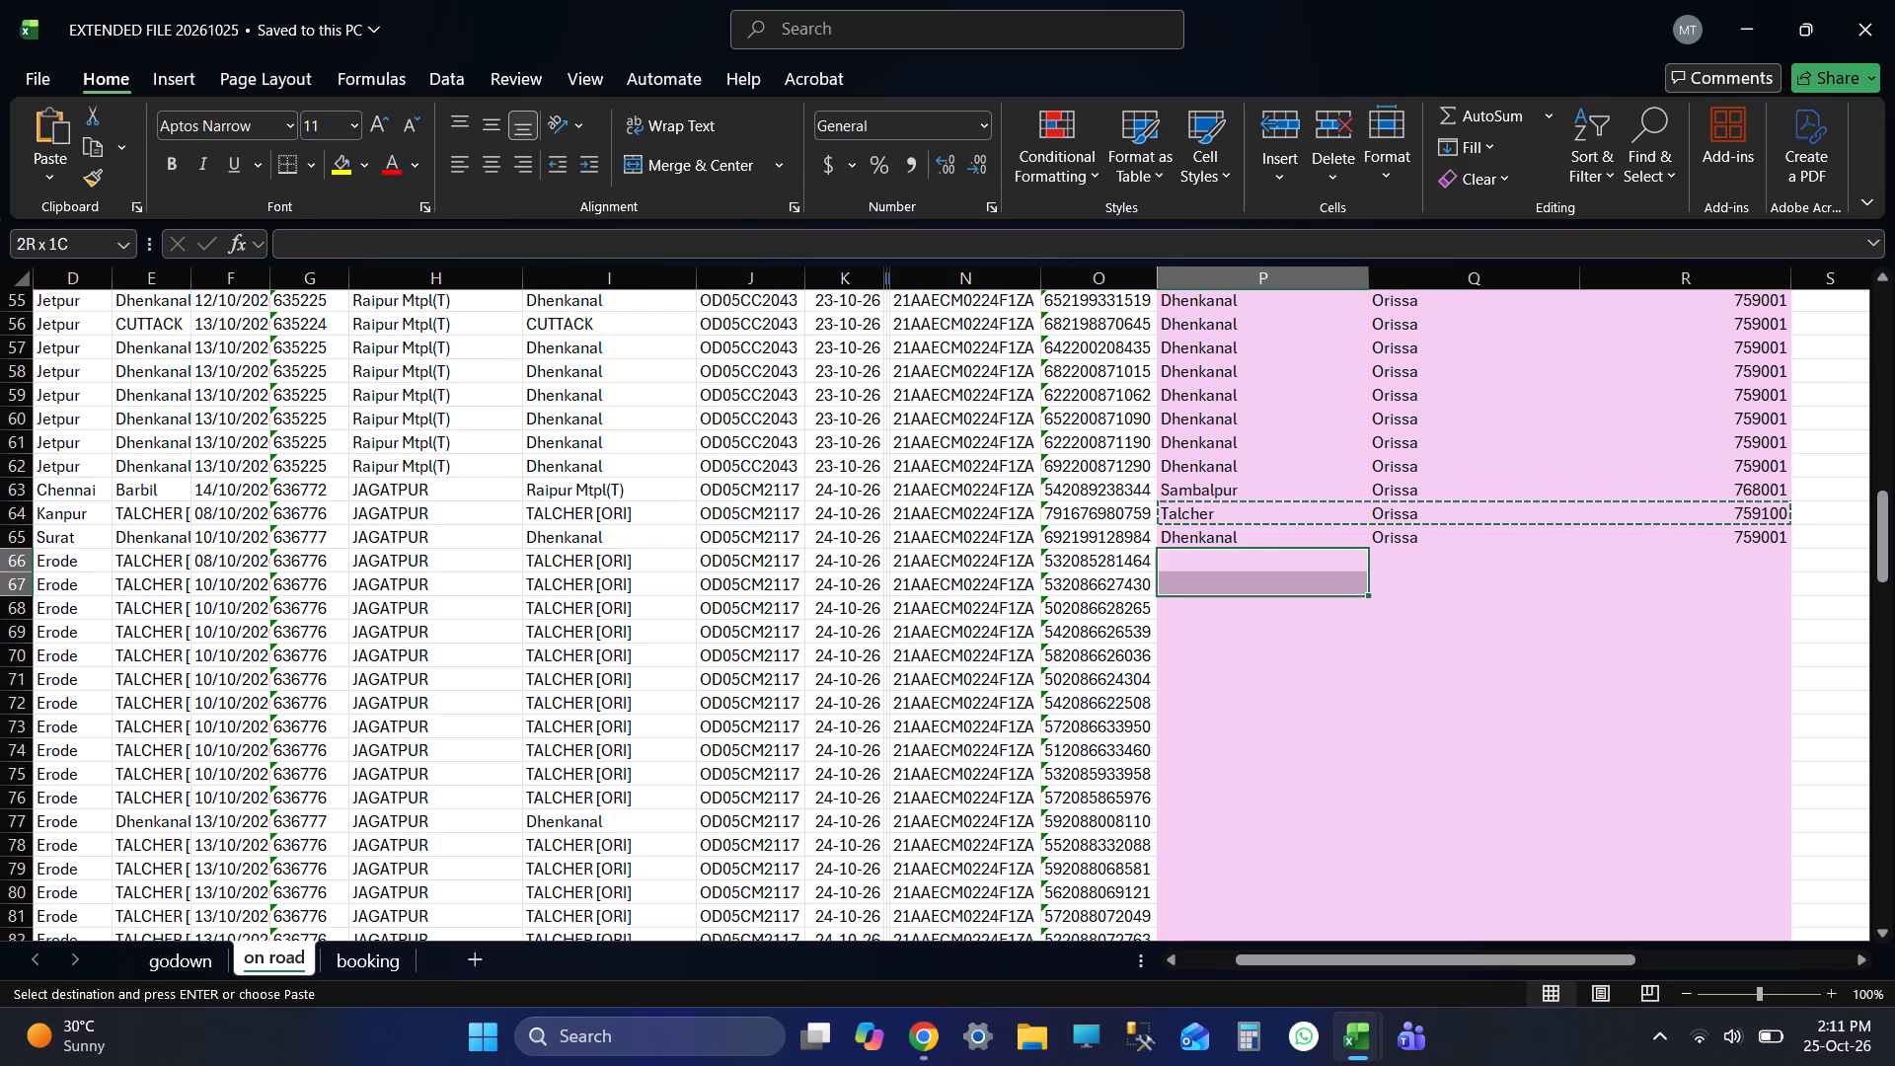
key("shift+Down")
key("shift+Down")
key("shift+Down")
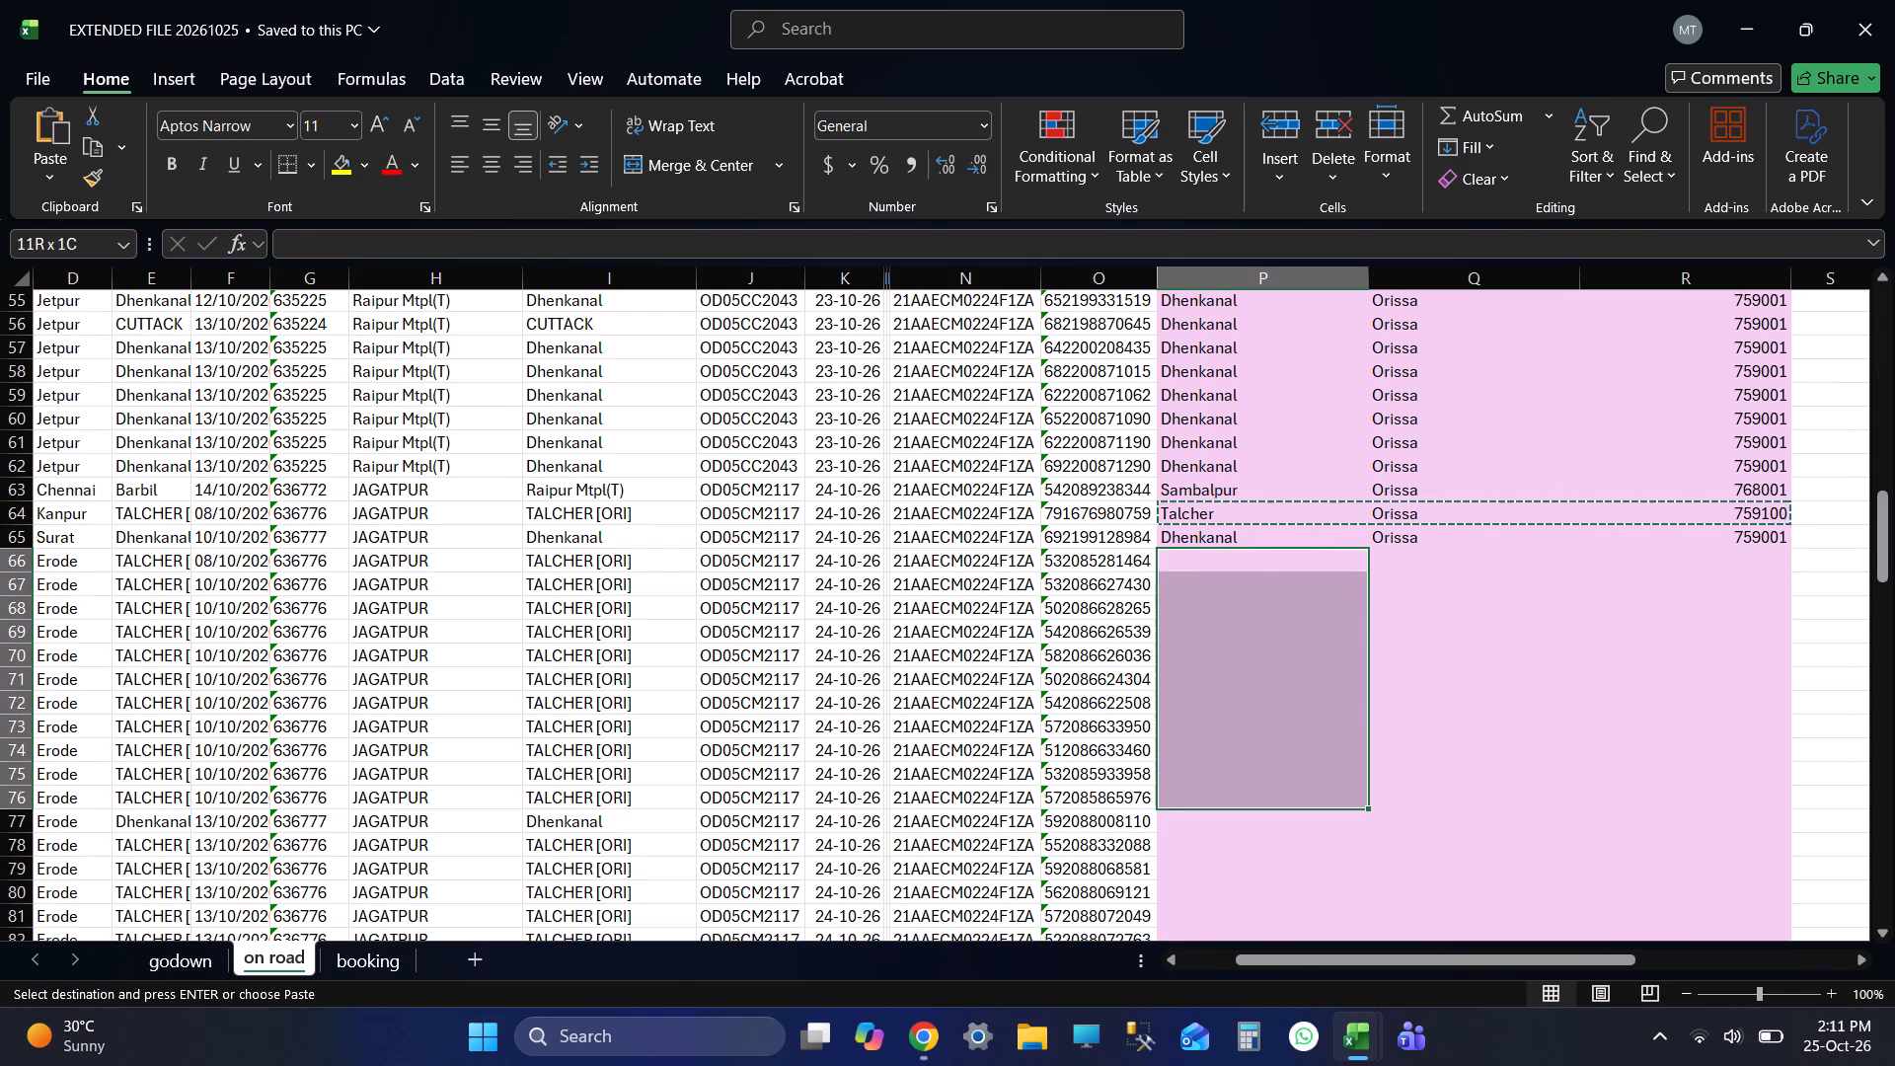
key("ctrl+v")
key("ctrl+Down")
key("Down")
key("ctrl+s")
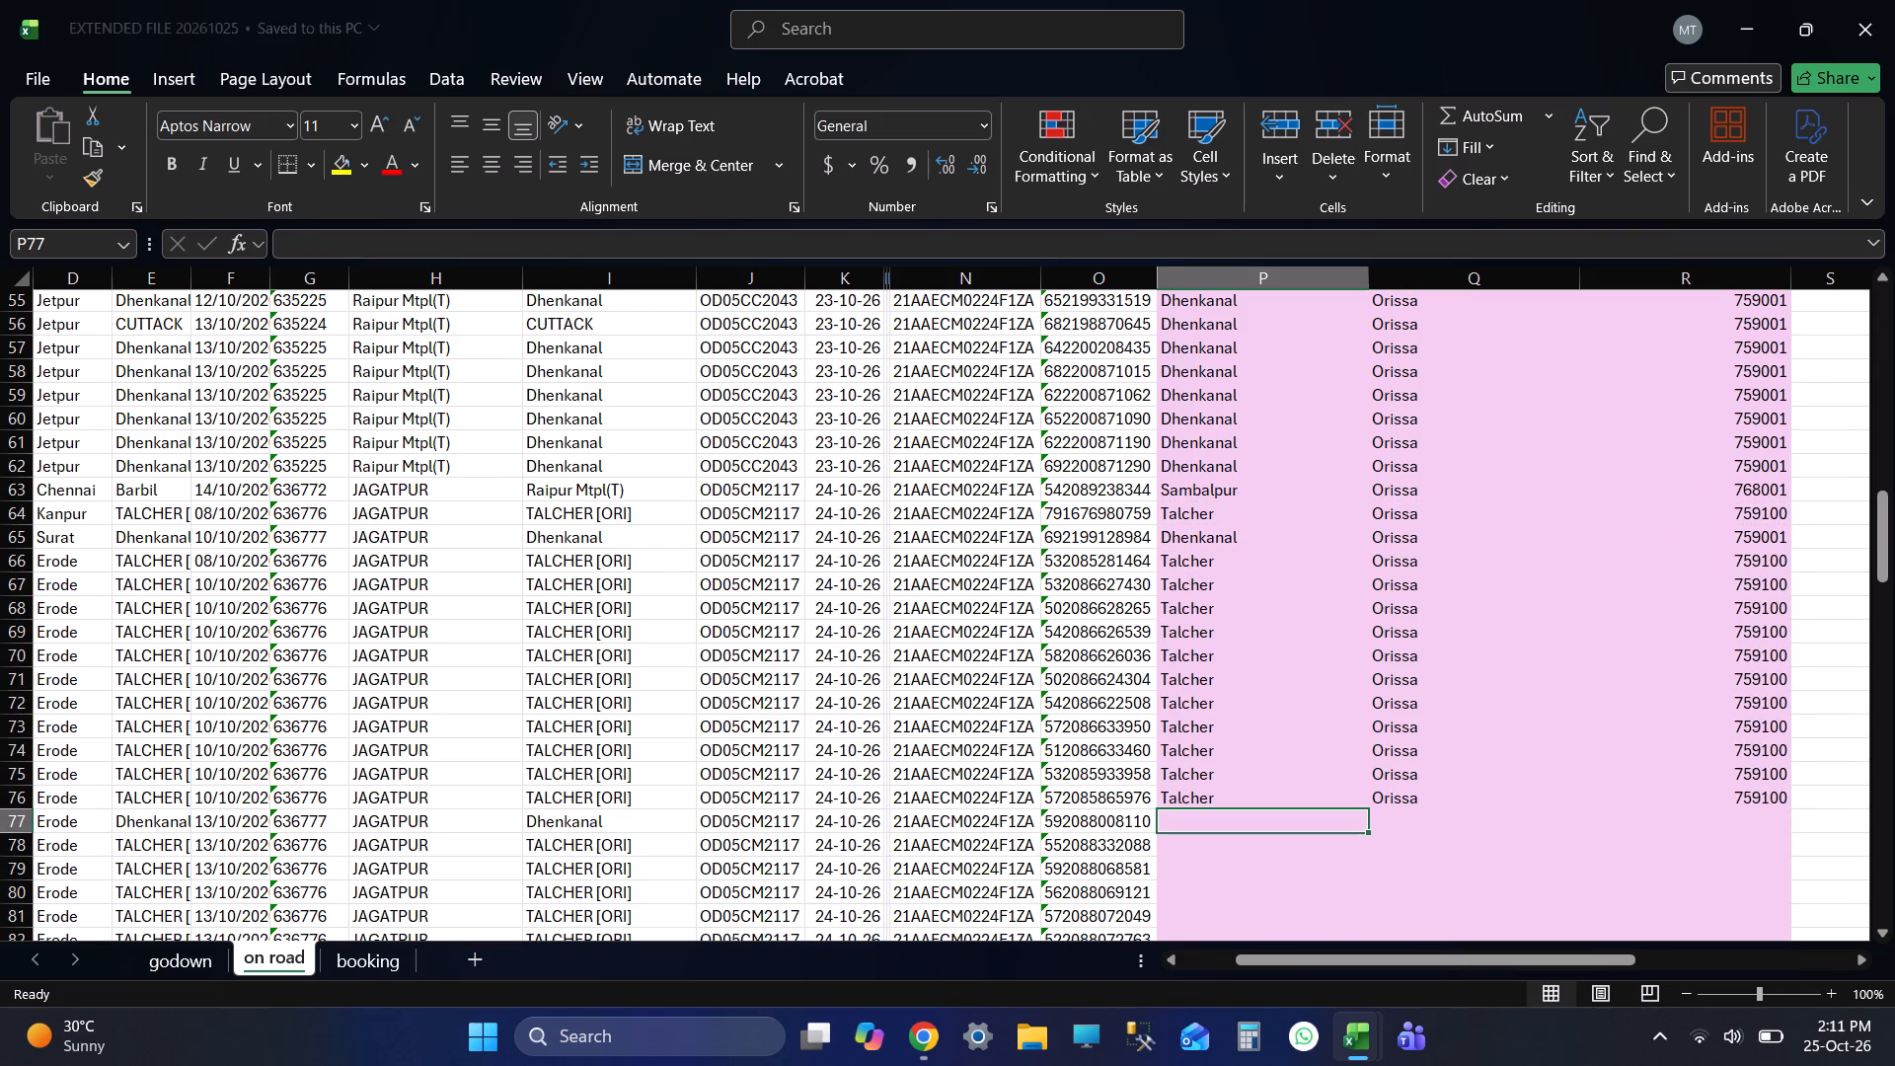
Copy the Dhenkanal, Orissa, 759001 entry from row 65 into row 77 and save the workbook.
key("Up")
key("Up")
key("Up")
key("Up")
key("Up")
key("Up")
key("Up")
key("Up")
key("Up")
key("Up")
key("Up")
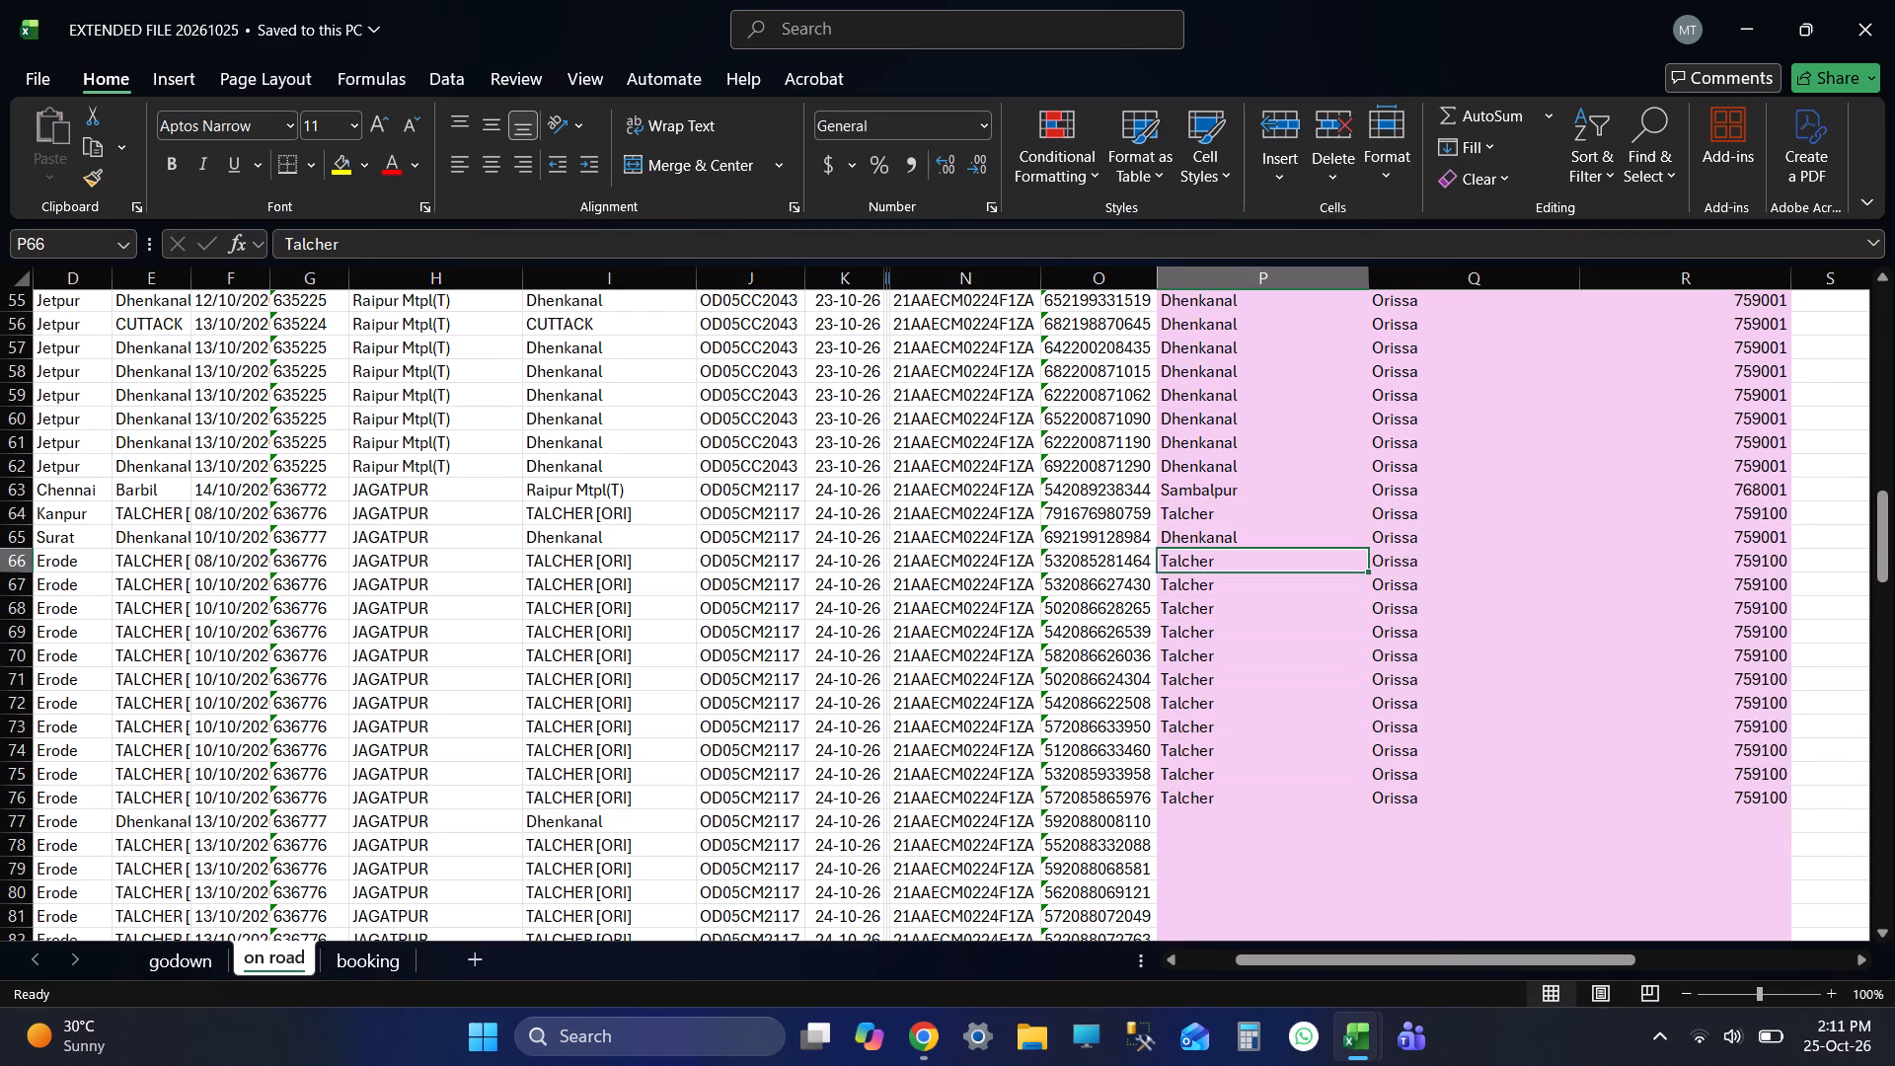
key("Up")
key("shift+Right")
key("shift+Right")
key("ctrl+c")
key("ctrl+Down")
key("Down")
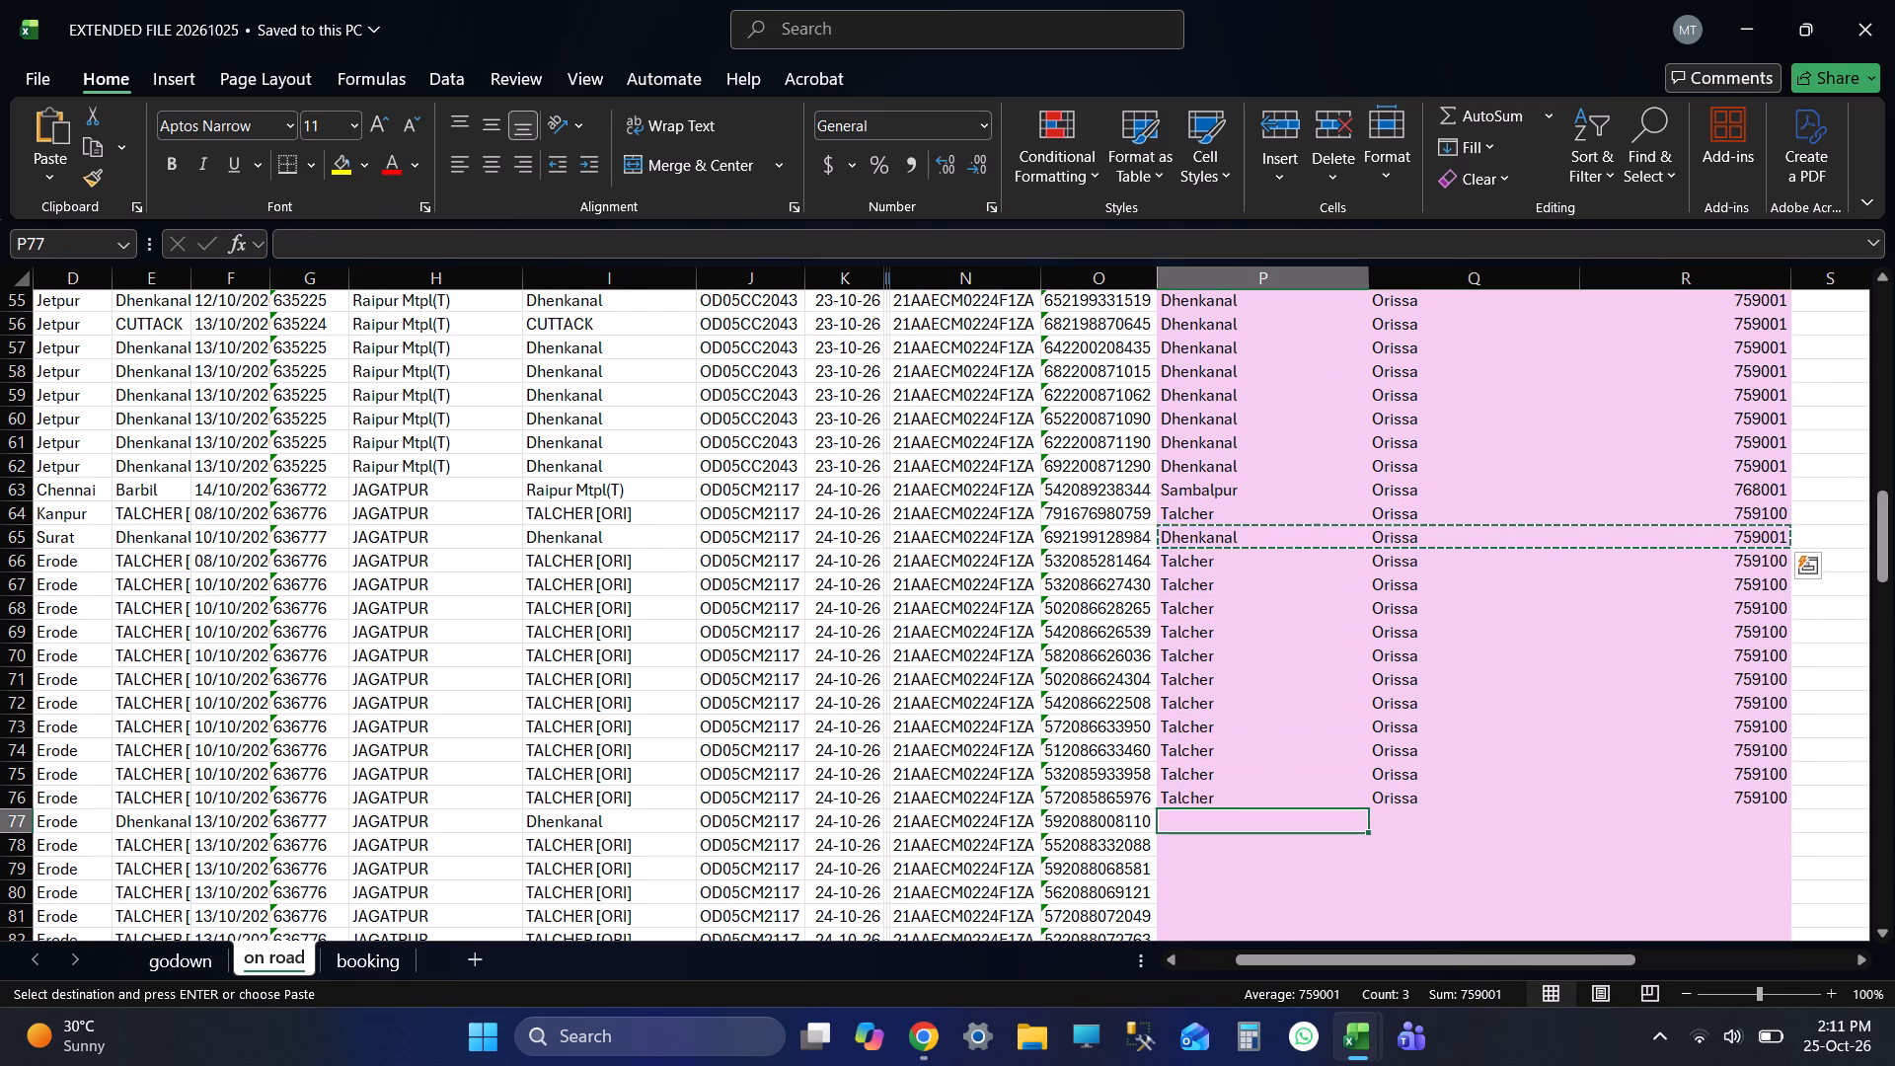
key("ctrl+v")
key("Down")
key("ctrl+s")
Copy the Talcher, Orissa, 759100 entry from row 74 into rows 78 to 99 and save the workbook.
key("Up")
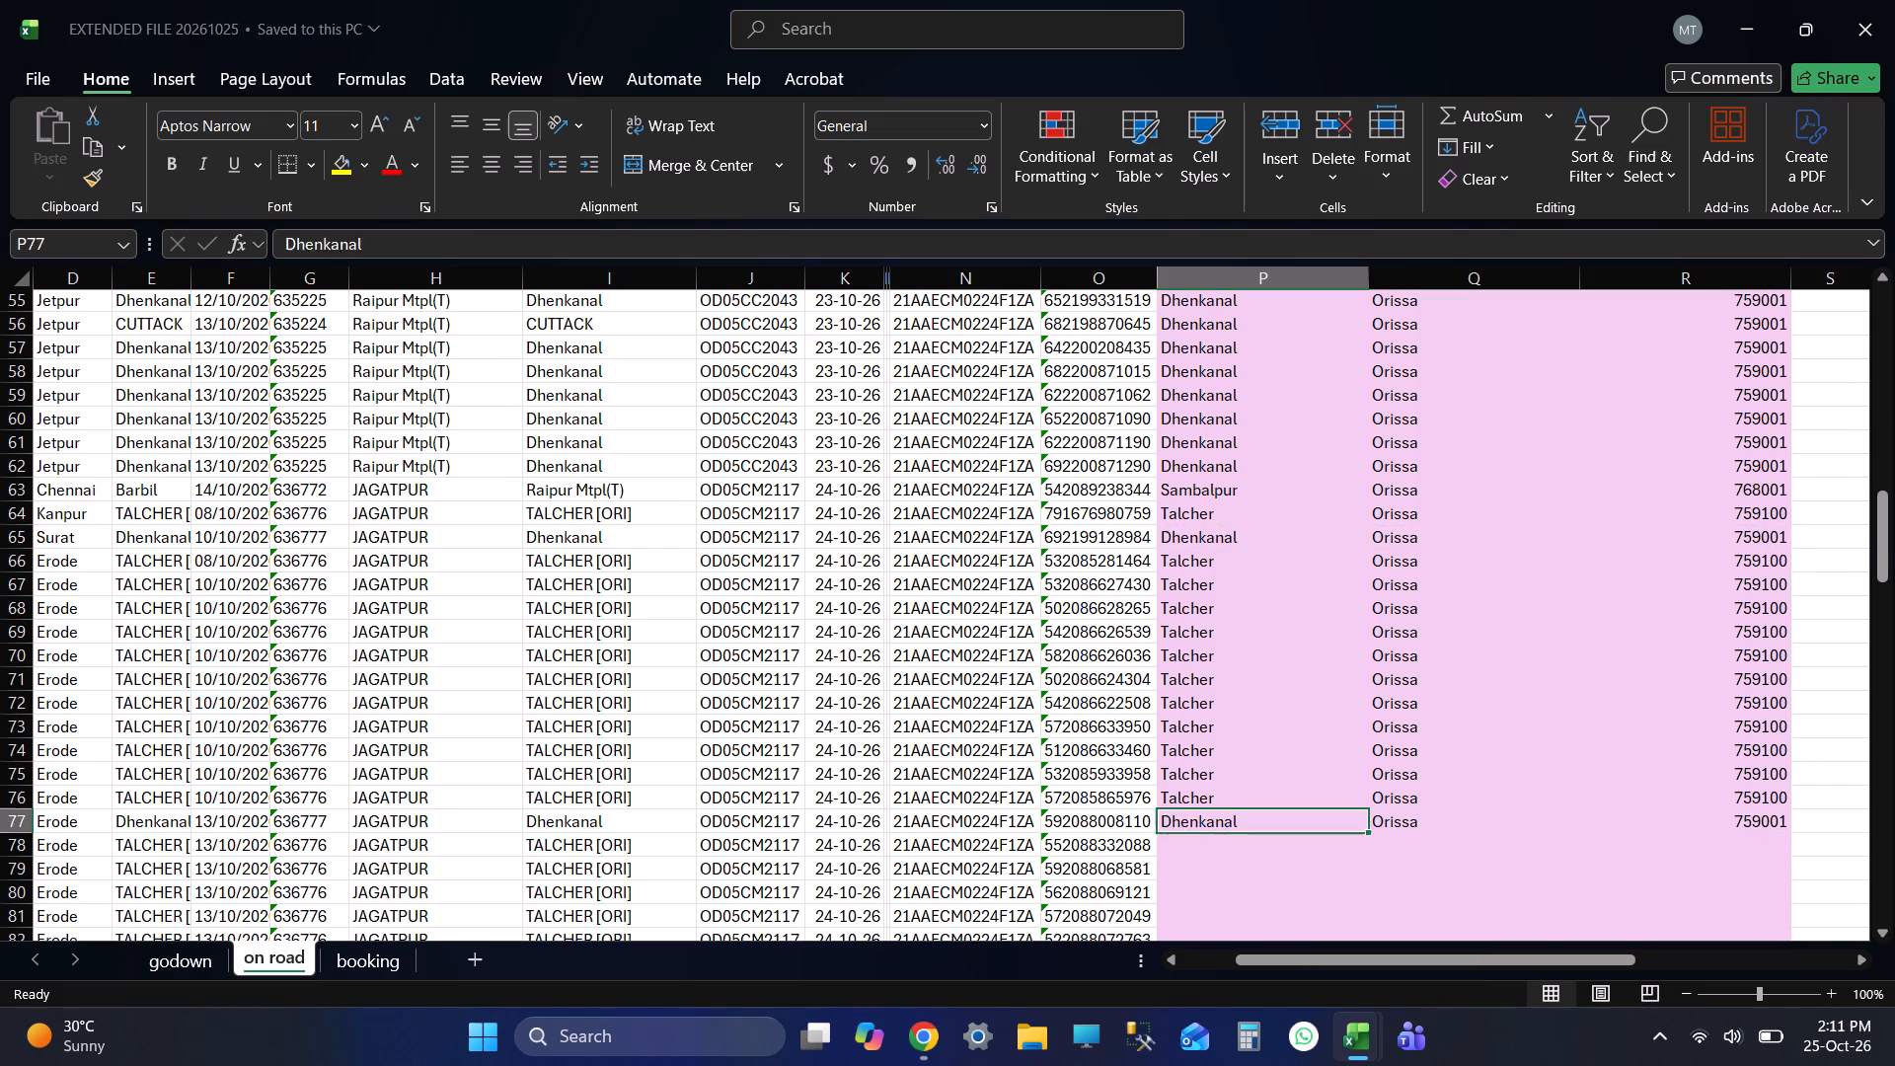
key("Up")
key("Up")
key("Up")
key("shift+Right")
key("shift+Right")
key("ctrl+c")
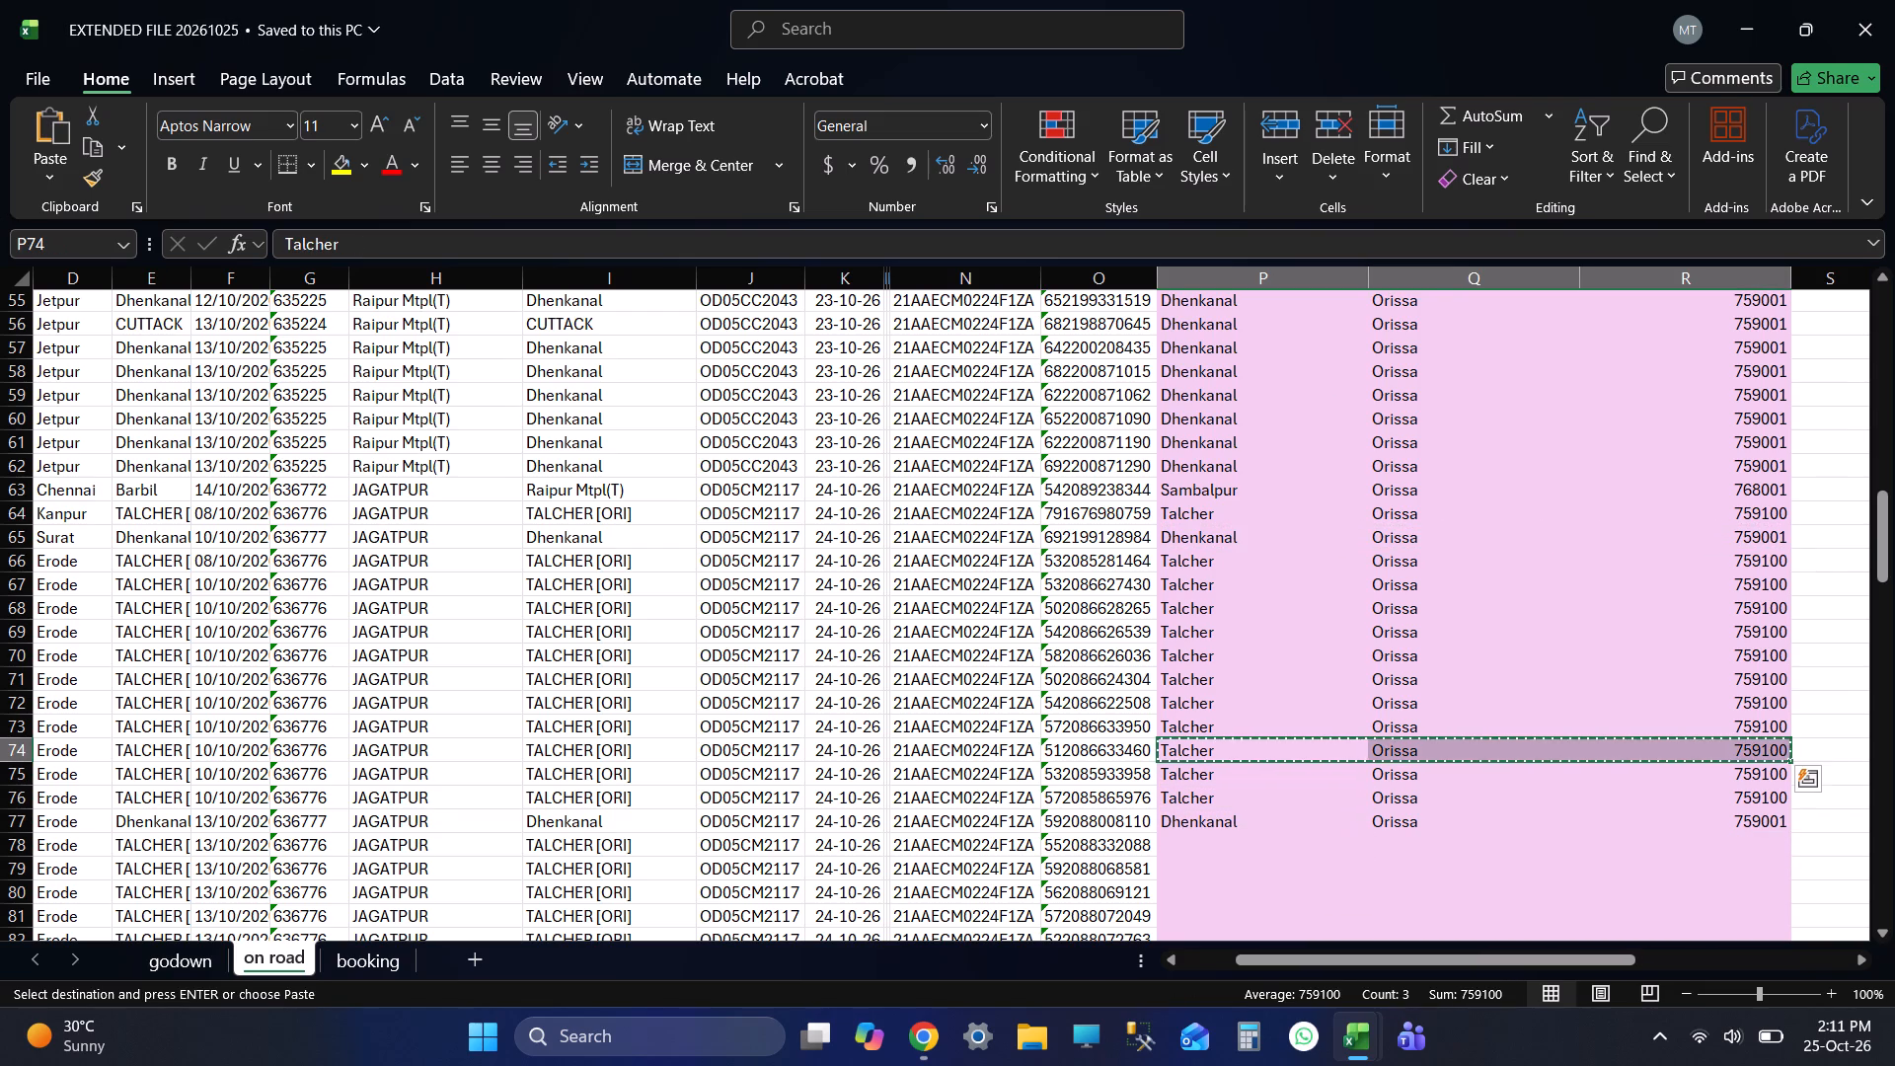
key("ctrl+Down")
key("Down")
key("shift+Down")
key("shift+Down")
key("shift+Down")
key("shift+Down")
key("shift+Down")
key("shift+Down")
key("shift+Down")
key("shift+Down")
key("shift+Down")
key("shift+Down")
key("shift+Down")
key("shift+Down")
key("shift+Down")
key("shift+Down")
key("shift+Down")
key("shift+Down")
key("shift+Down")
key("shift+Down")
key("shift+Down")
key("shift+Down")
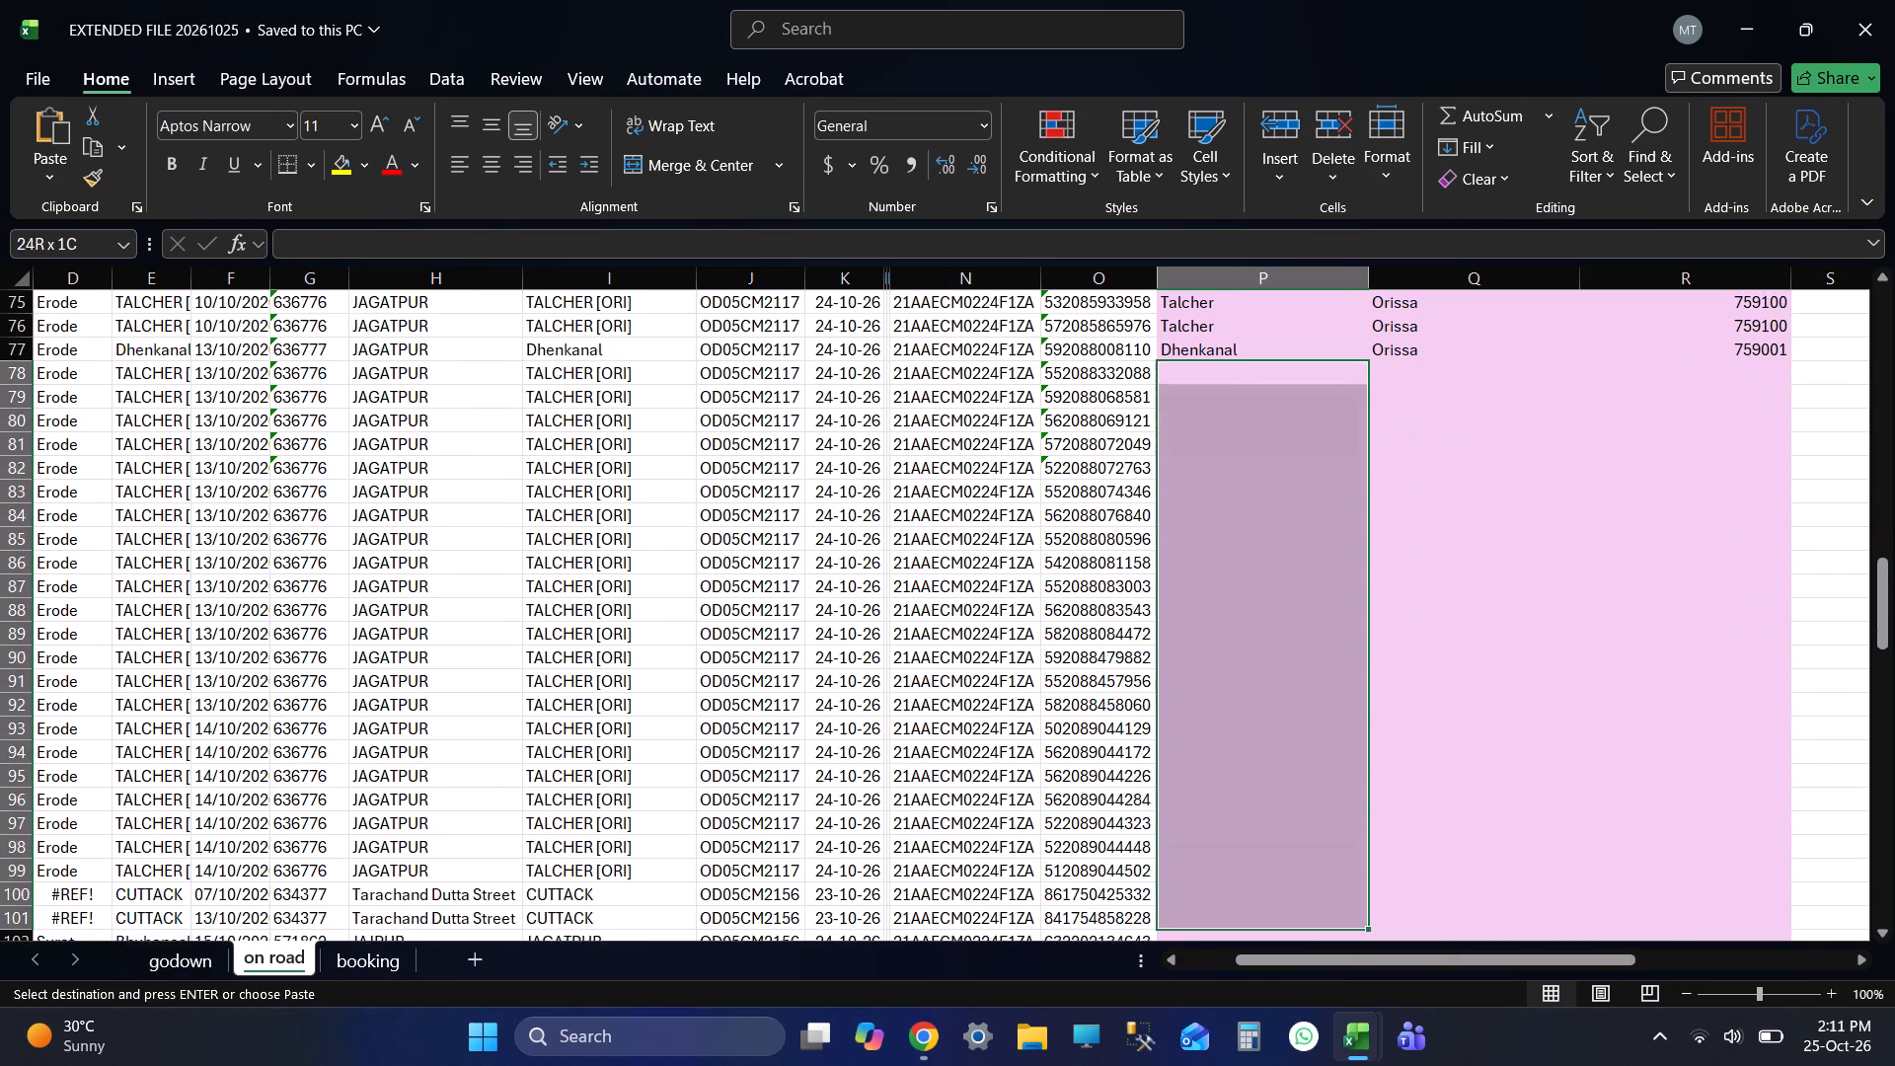
key("shift+Up")
key("shift+Up")
key("shift+Up")
key("shift+Up")
key("shift+Up")
key("shift+Up")
key("shift+Up")
key("shift+Up")
key("shift+Up")
key("shift+Up")
key("shift+Up")
key("shift+Up")
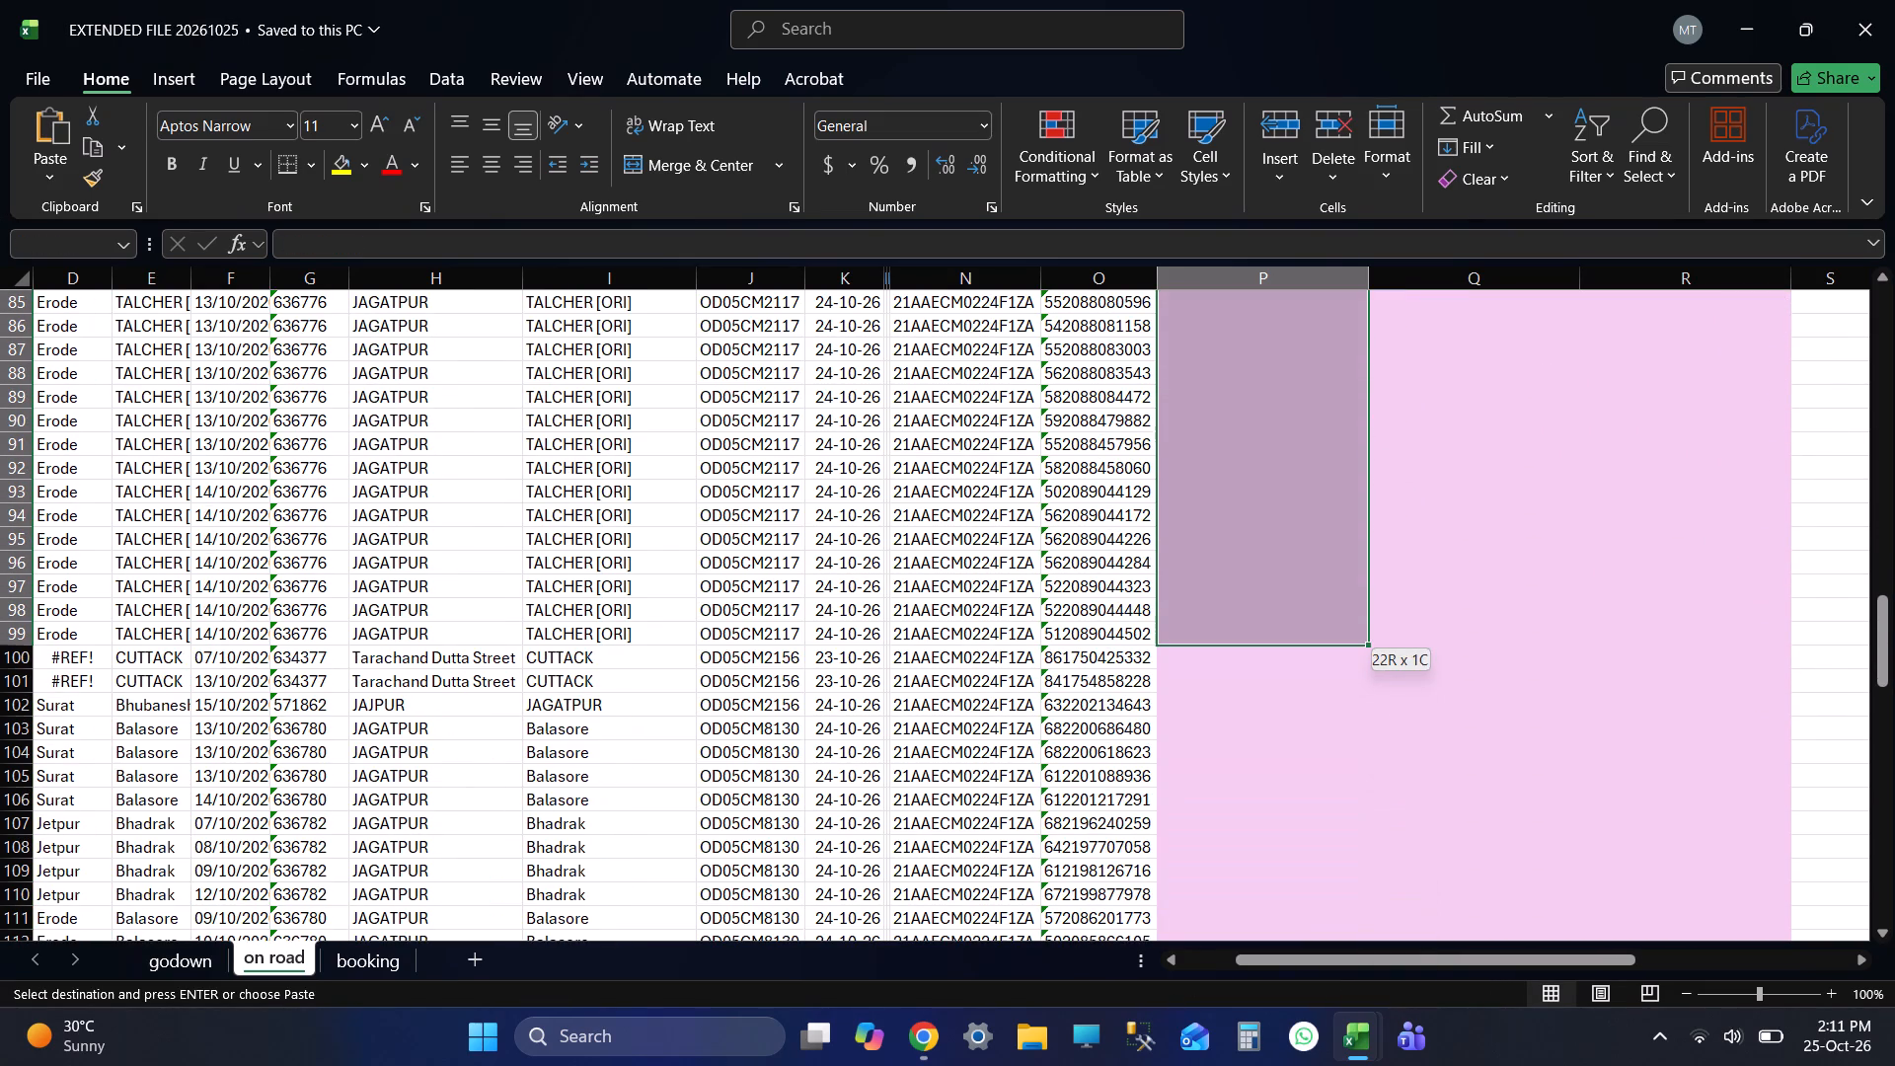
key("ctrl+v")
key("ctrl+Down")
key("Down")
key("ctrl+s")
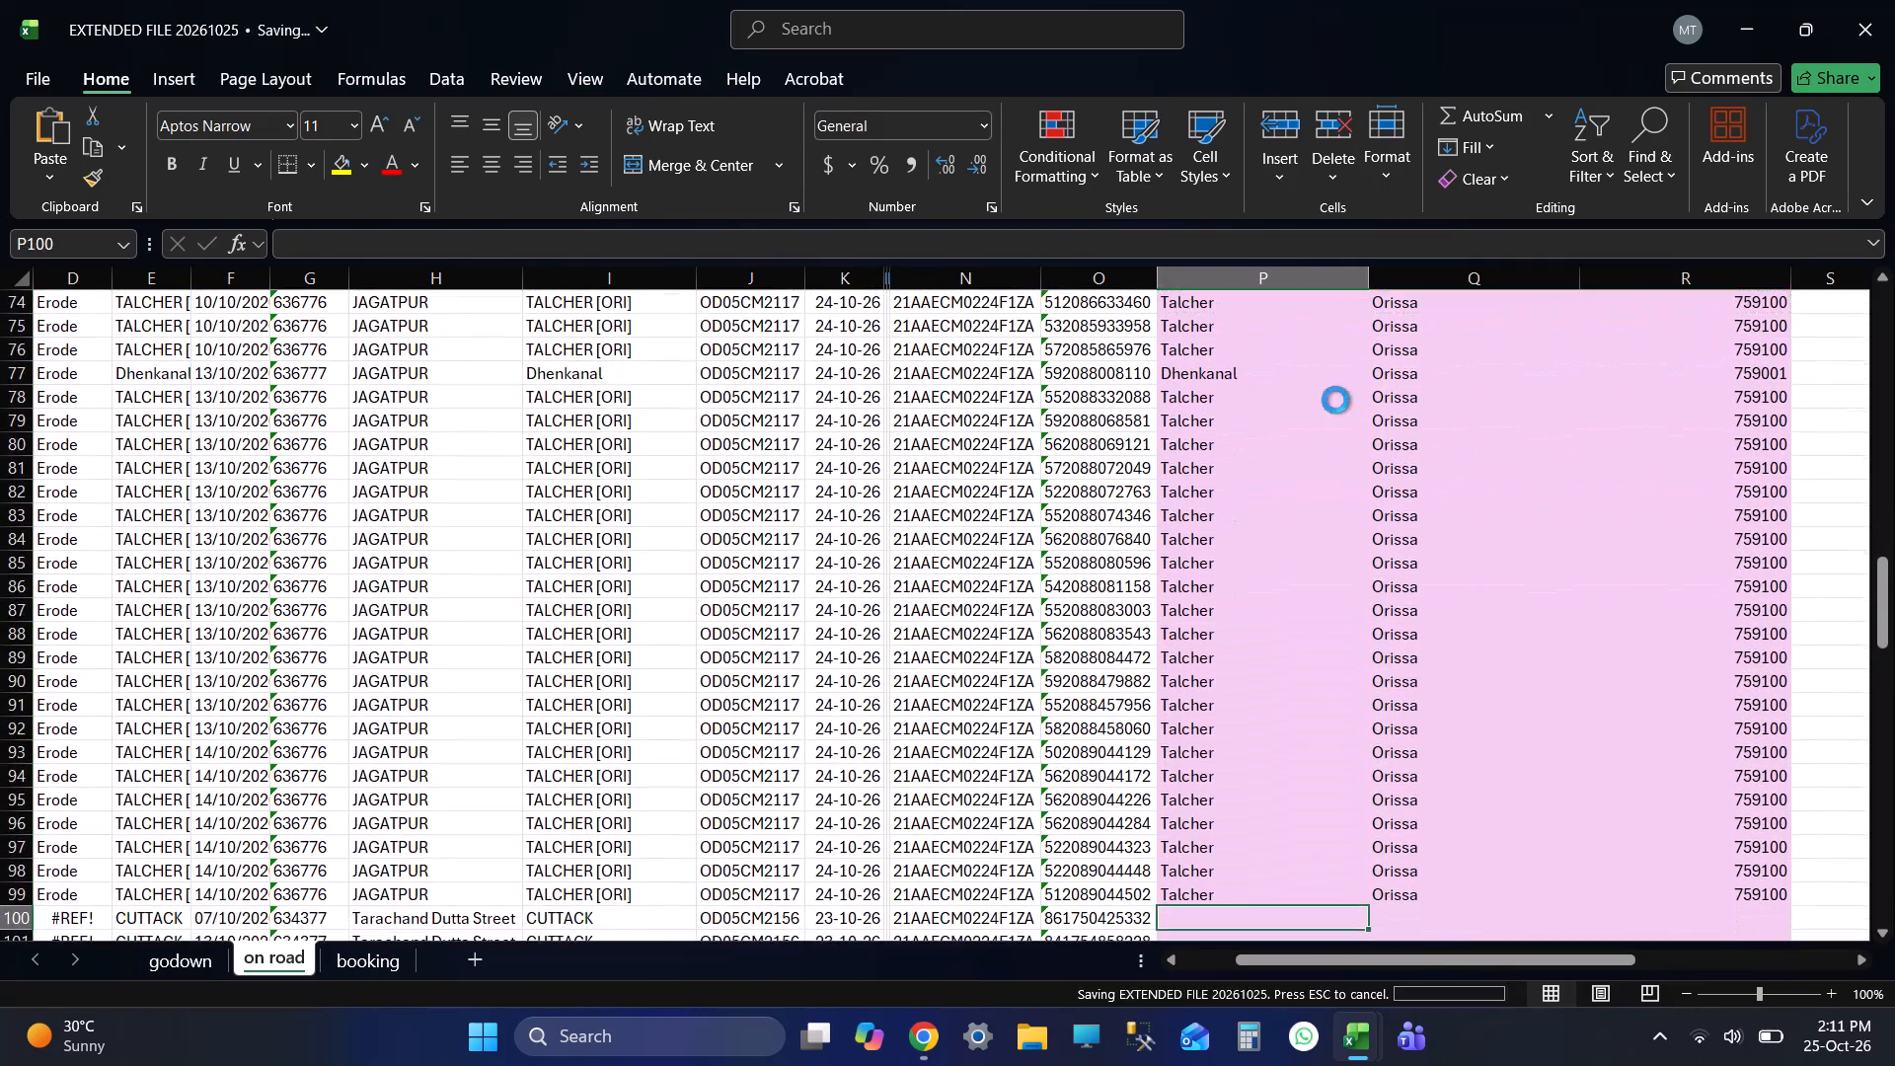
Copy the Cuttack, Orissa, 753001 entry from row 222 of the 20261024 ON ROAD sheet into rows 100 and 101 of the 20261025 workbook and save.
scroll(1335, 400, "down", 4)
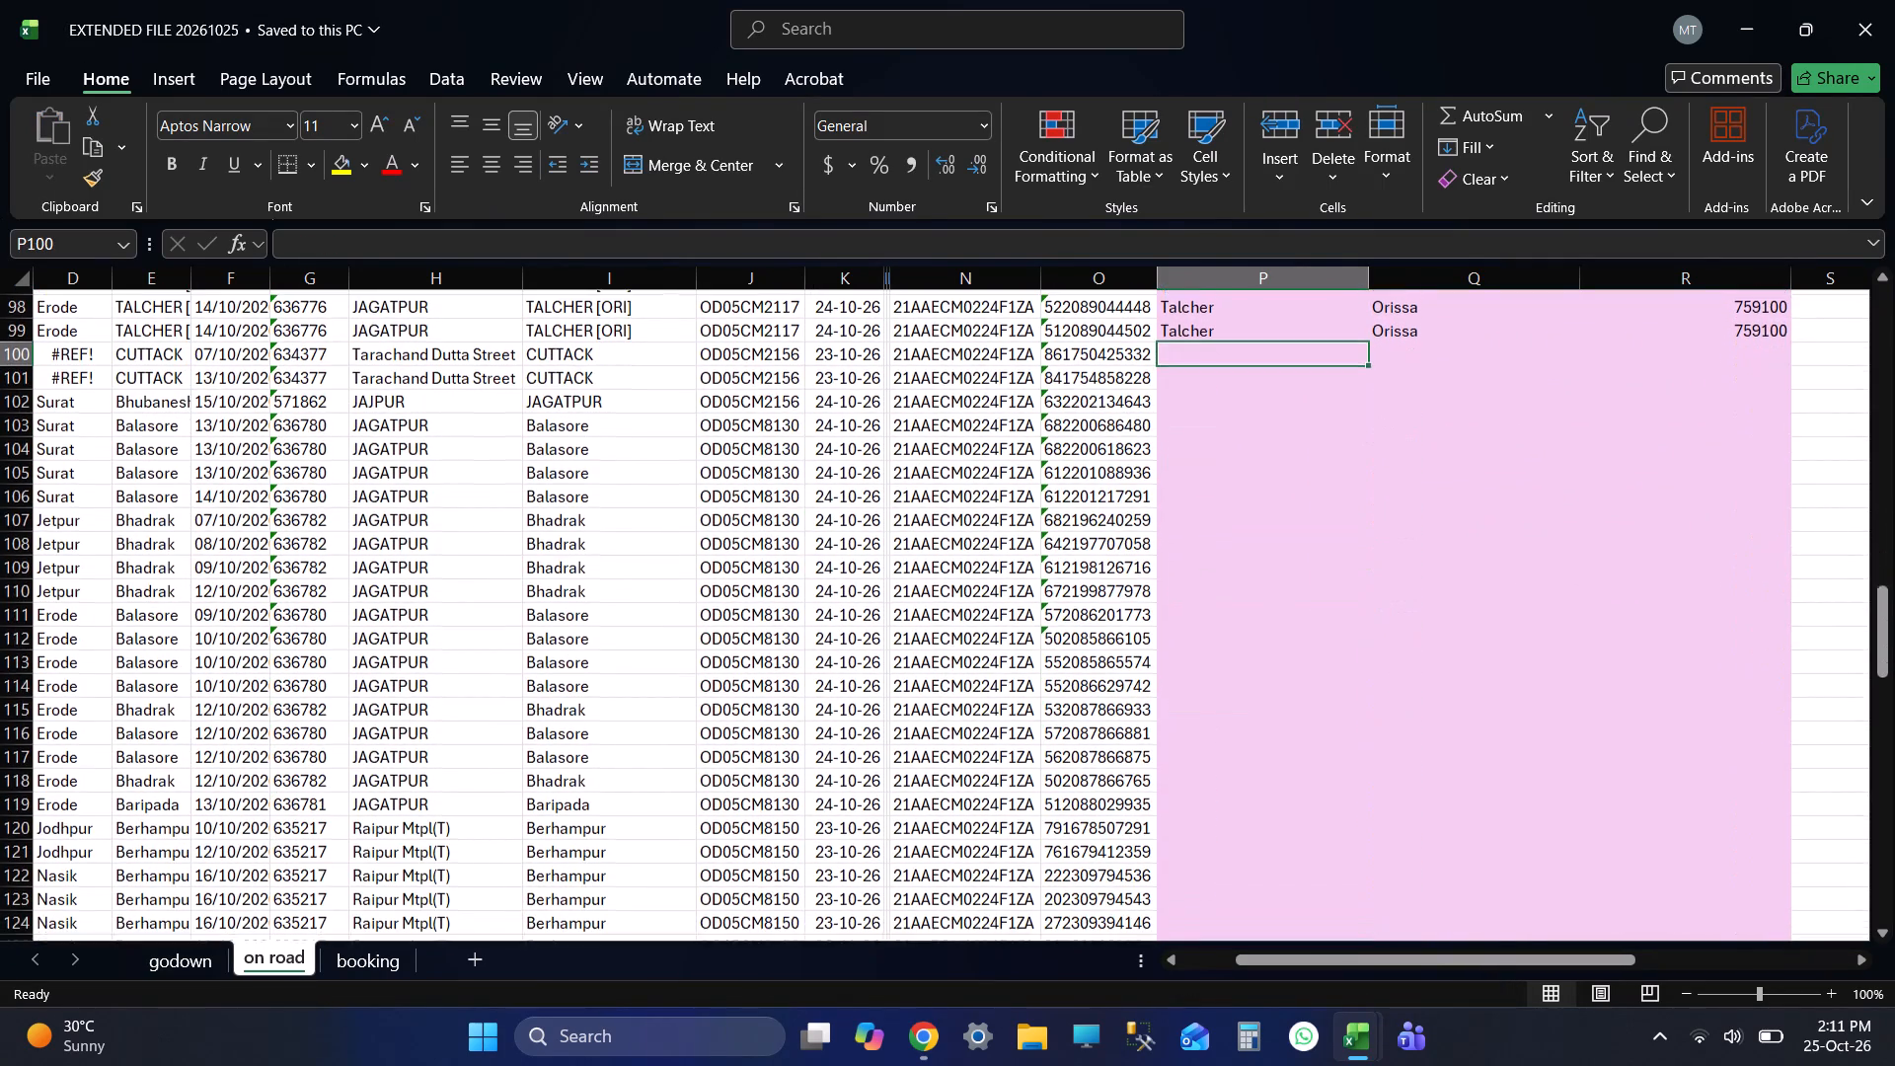
key("Left")
key("Left")
key("Left")
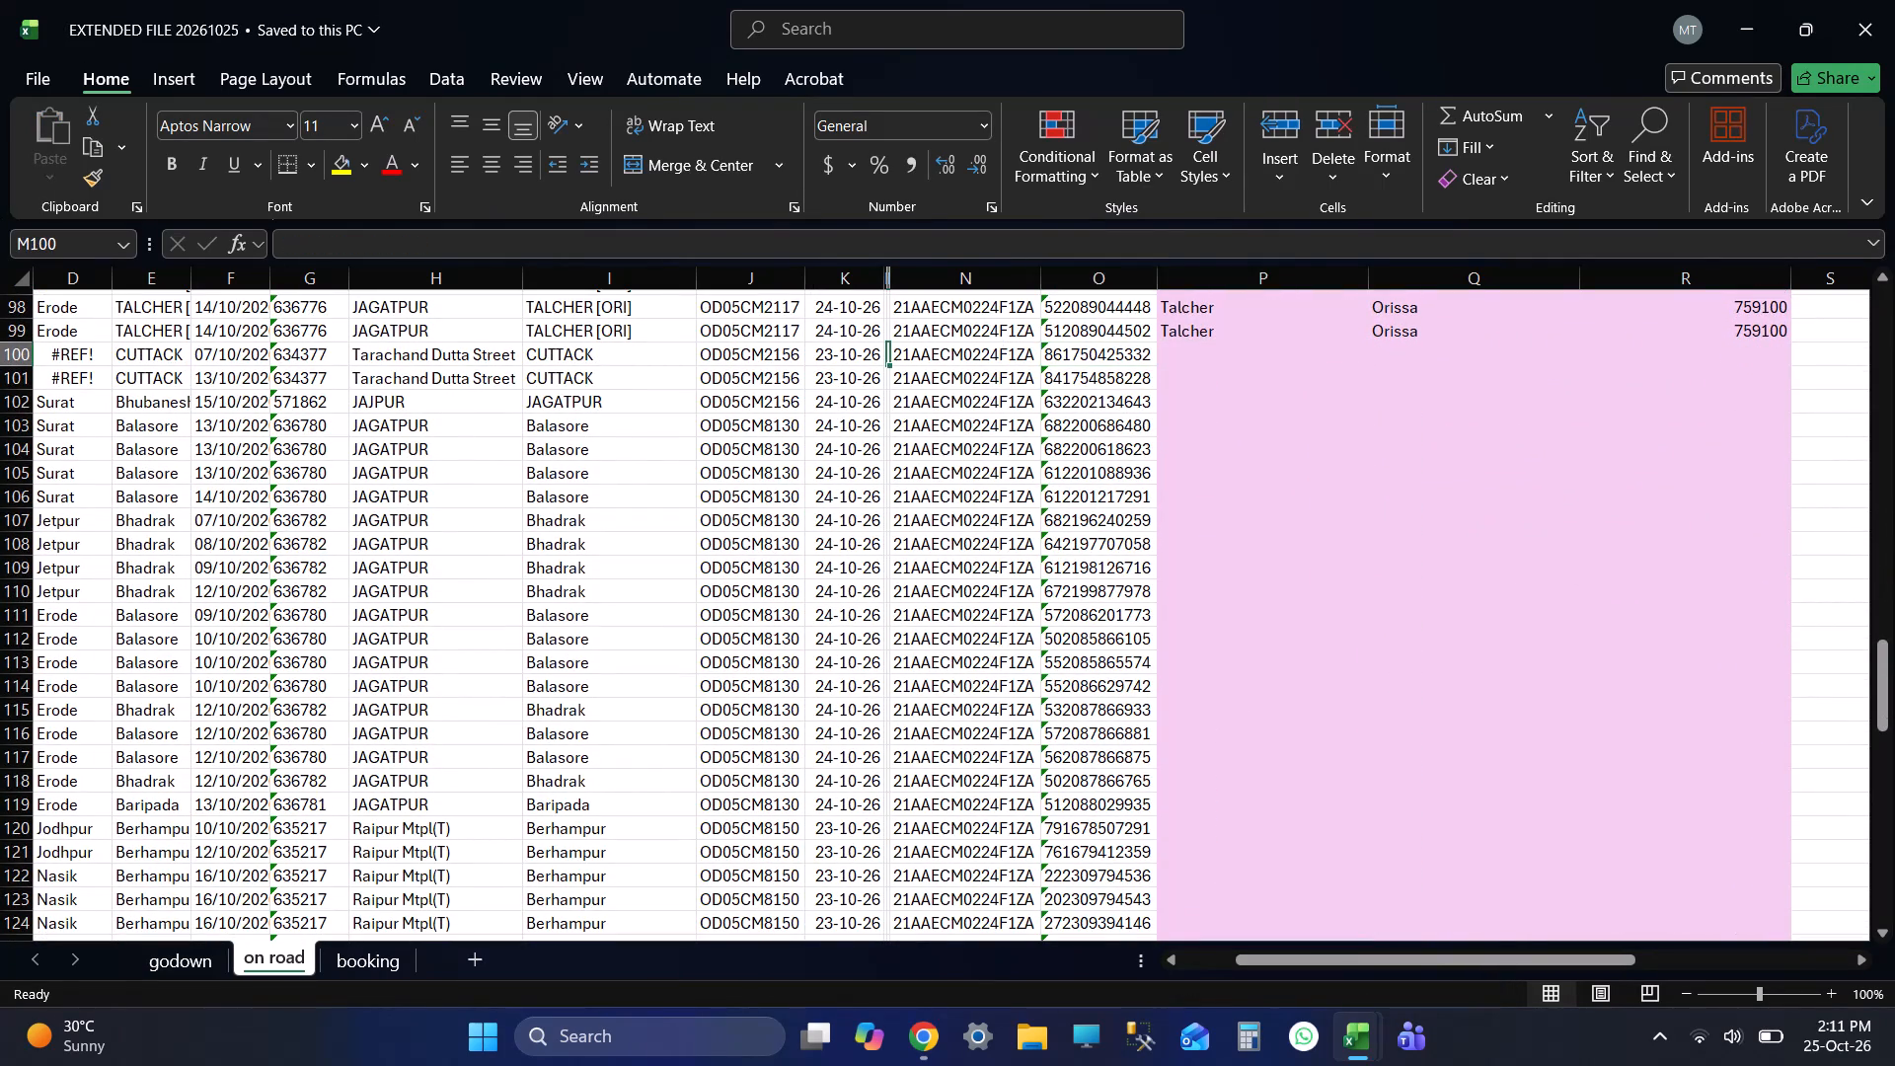
key("Right")
key("Right")
key("Right")
key("Right")
key("Left")
key("alt+Tab")
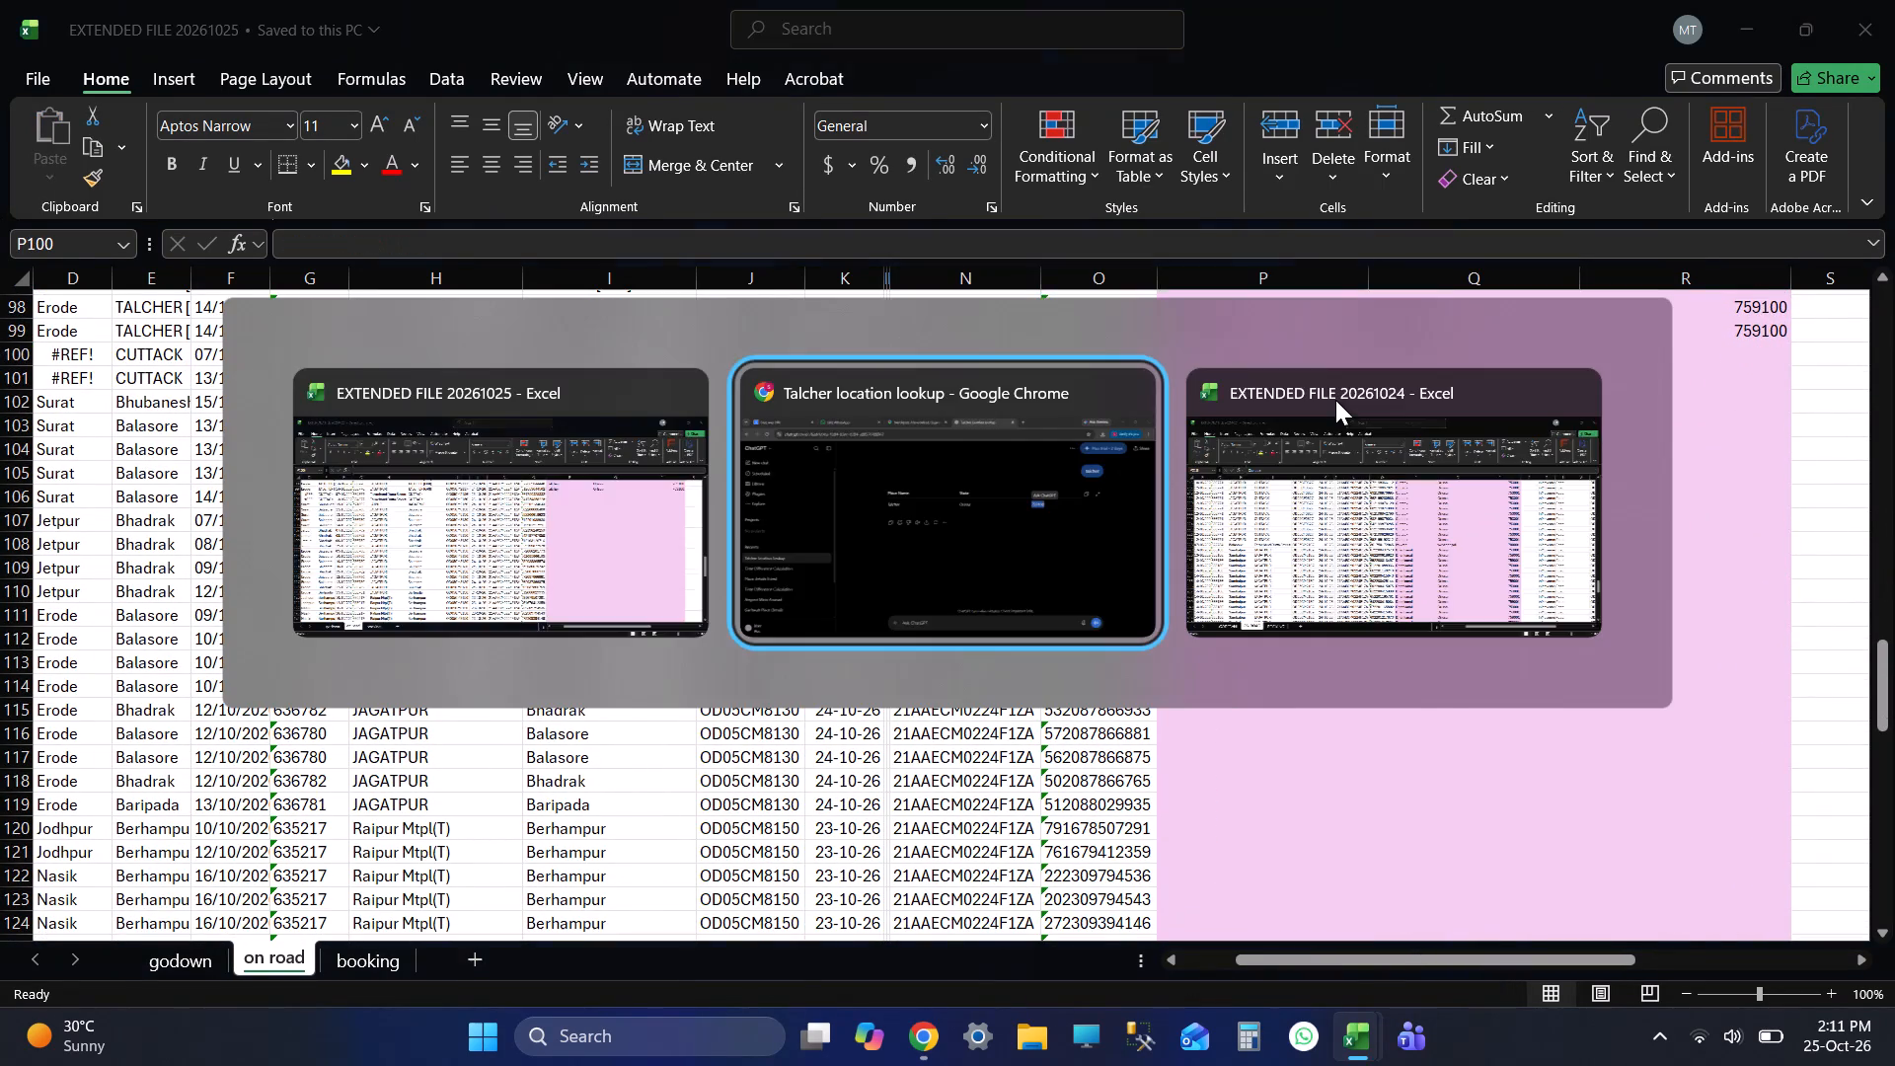
key("alt+Tab")
left_click(1020, 432)
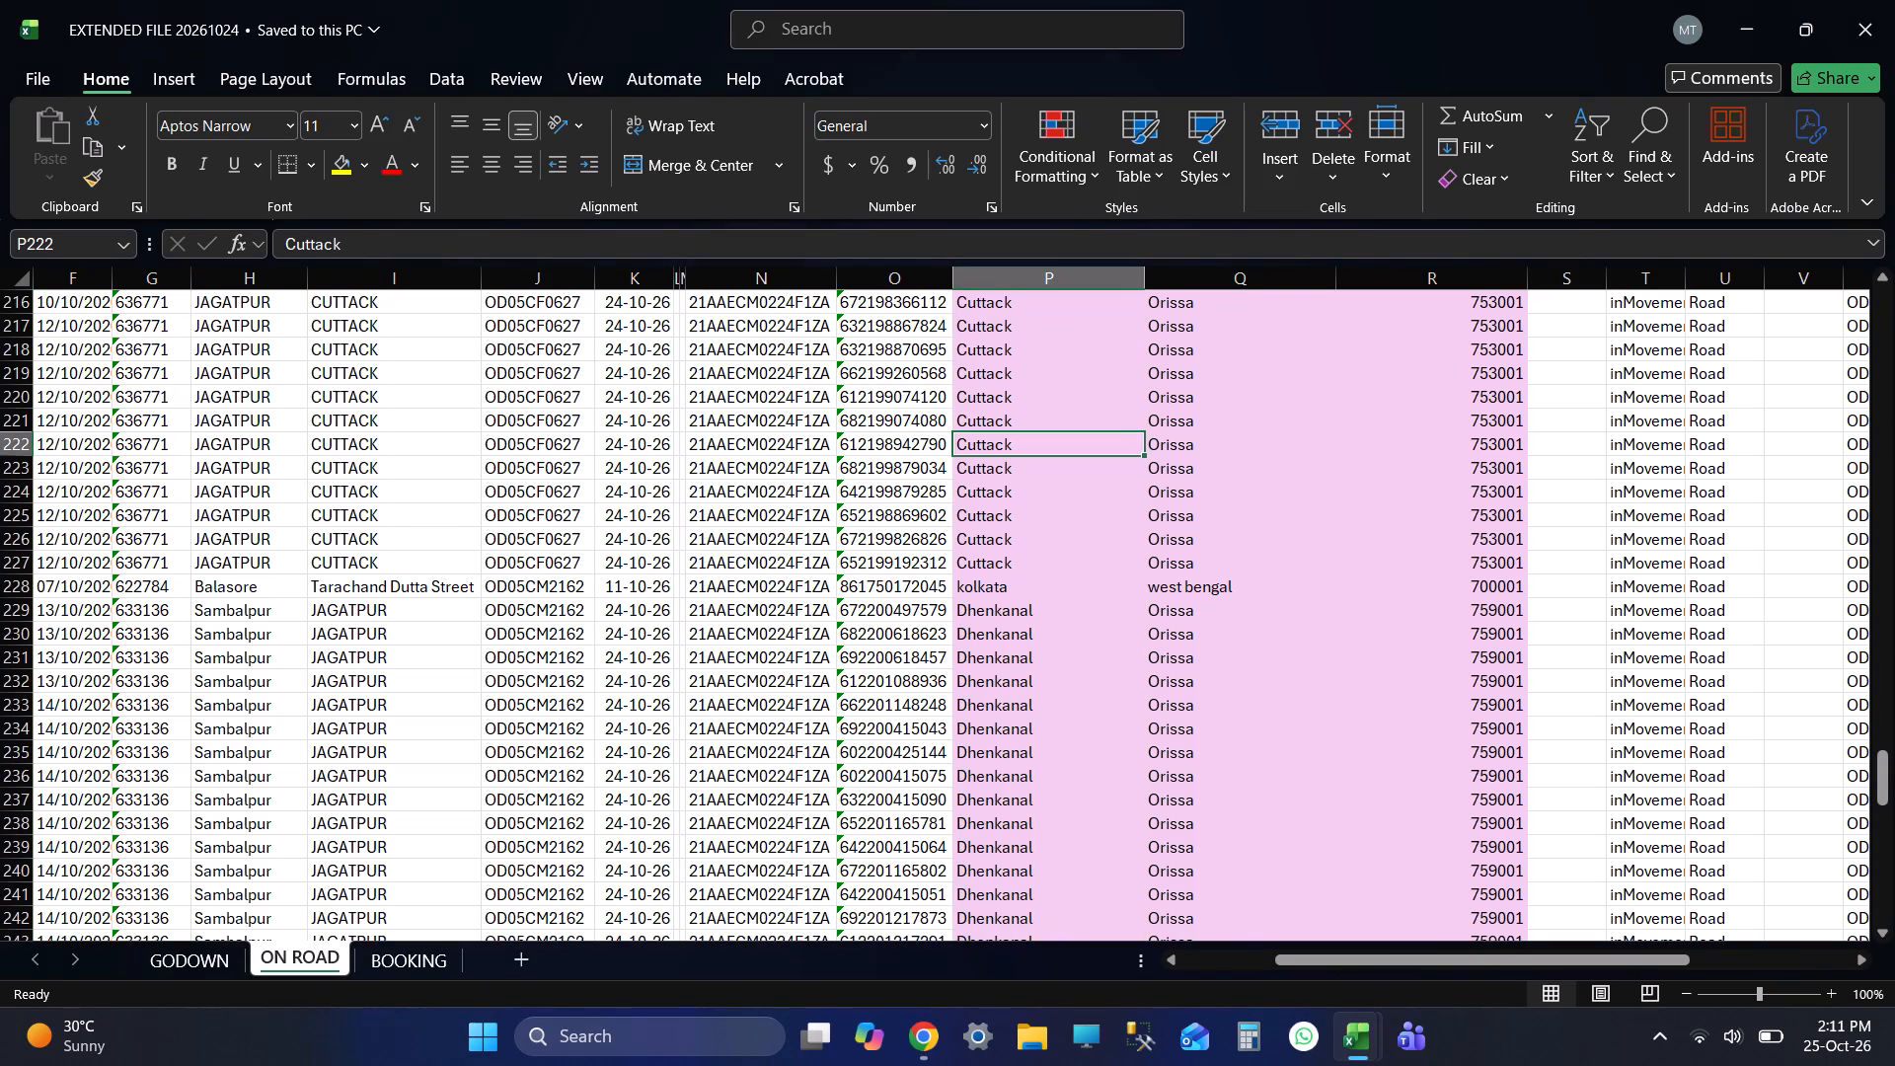
key("shift+Right")
key("shift+Right")
key("ctrl+c")
key("alt+Tab")
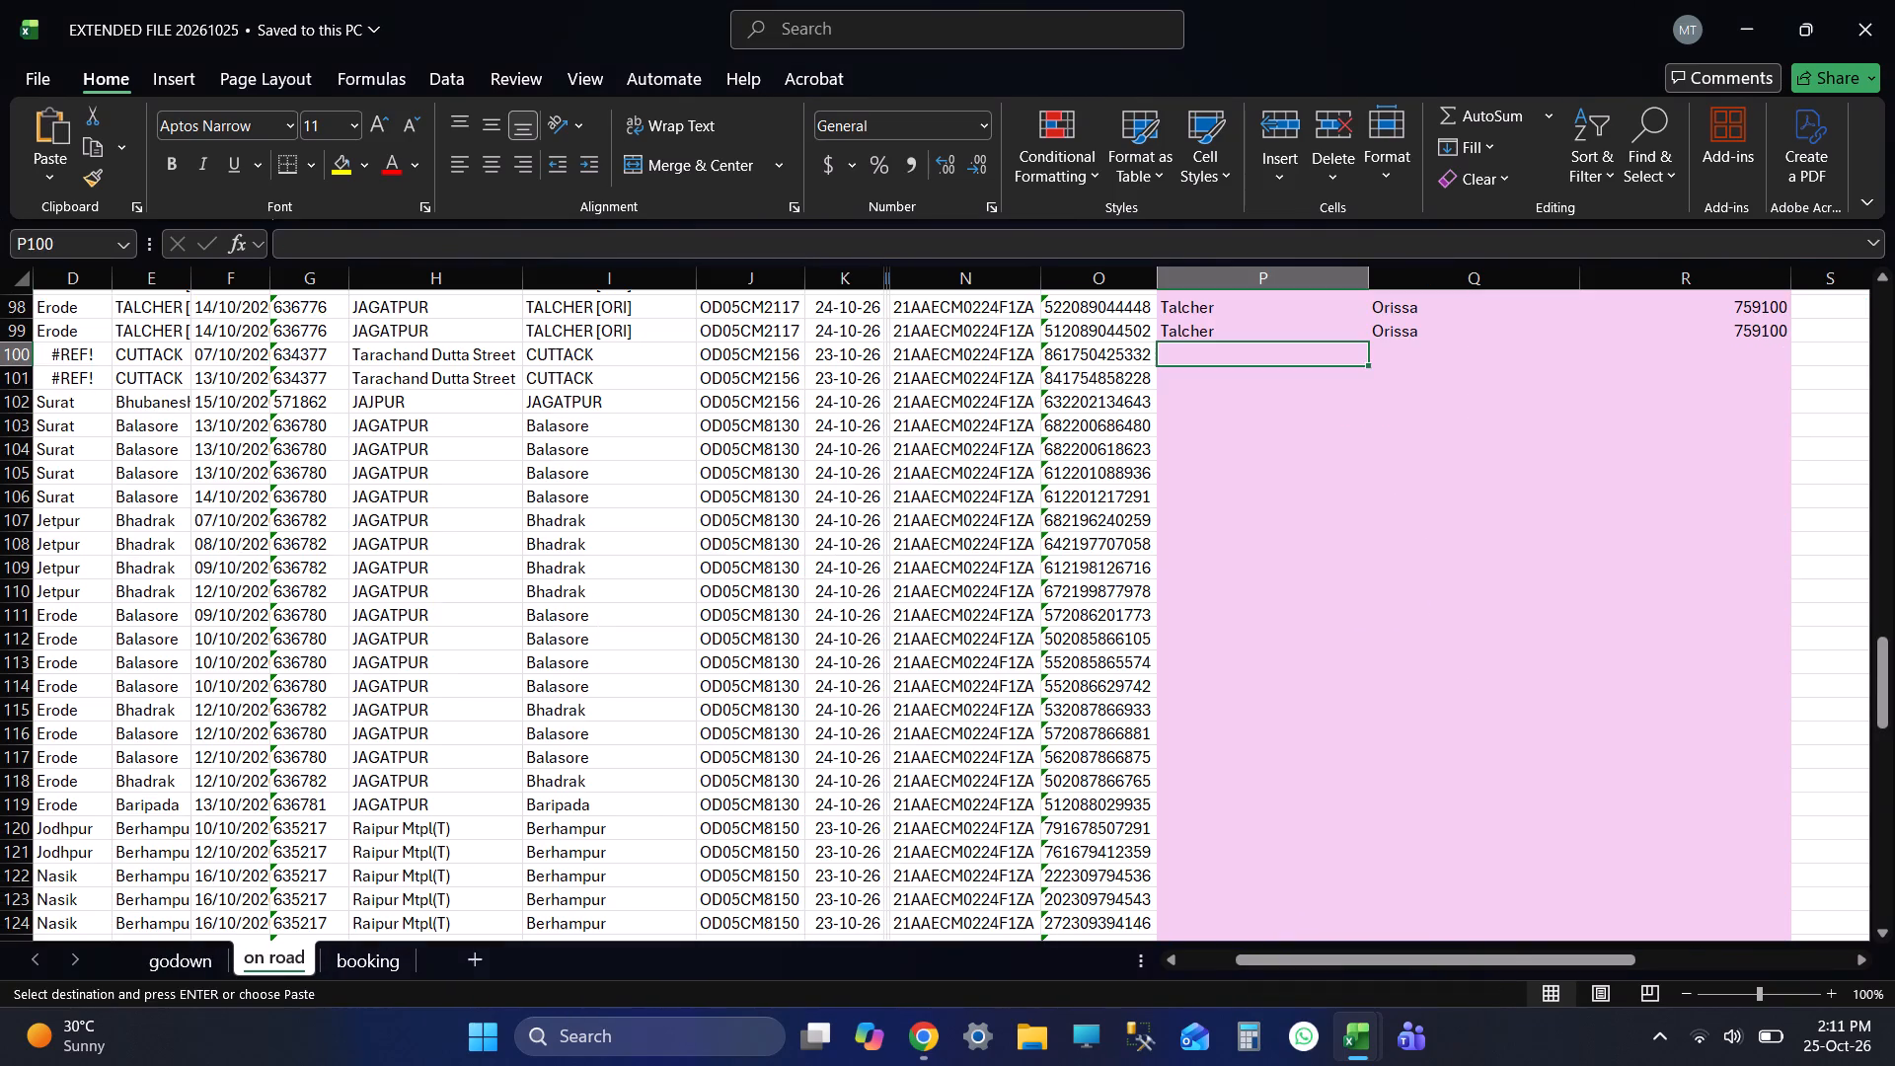
key("shift+Down")
key("ctrl+v")
key("Down")
key("Down")
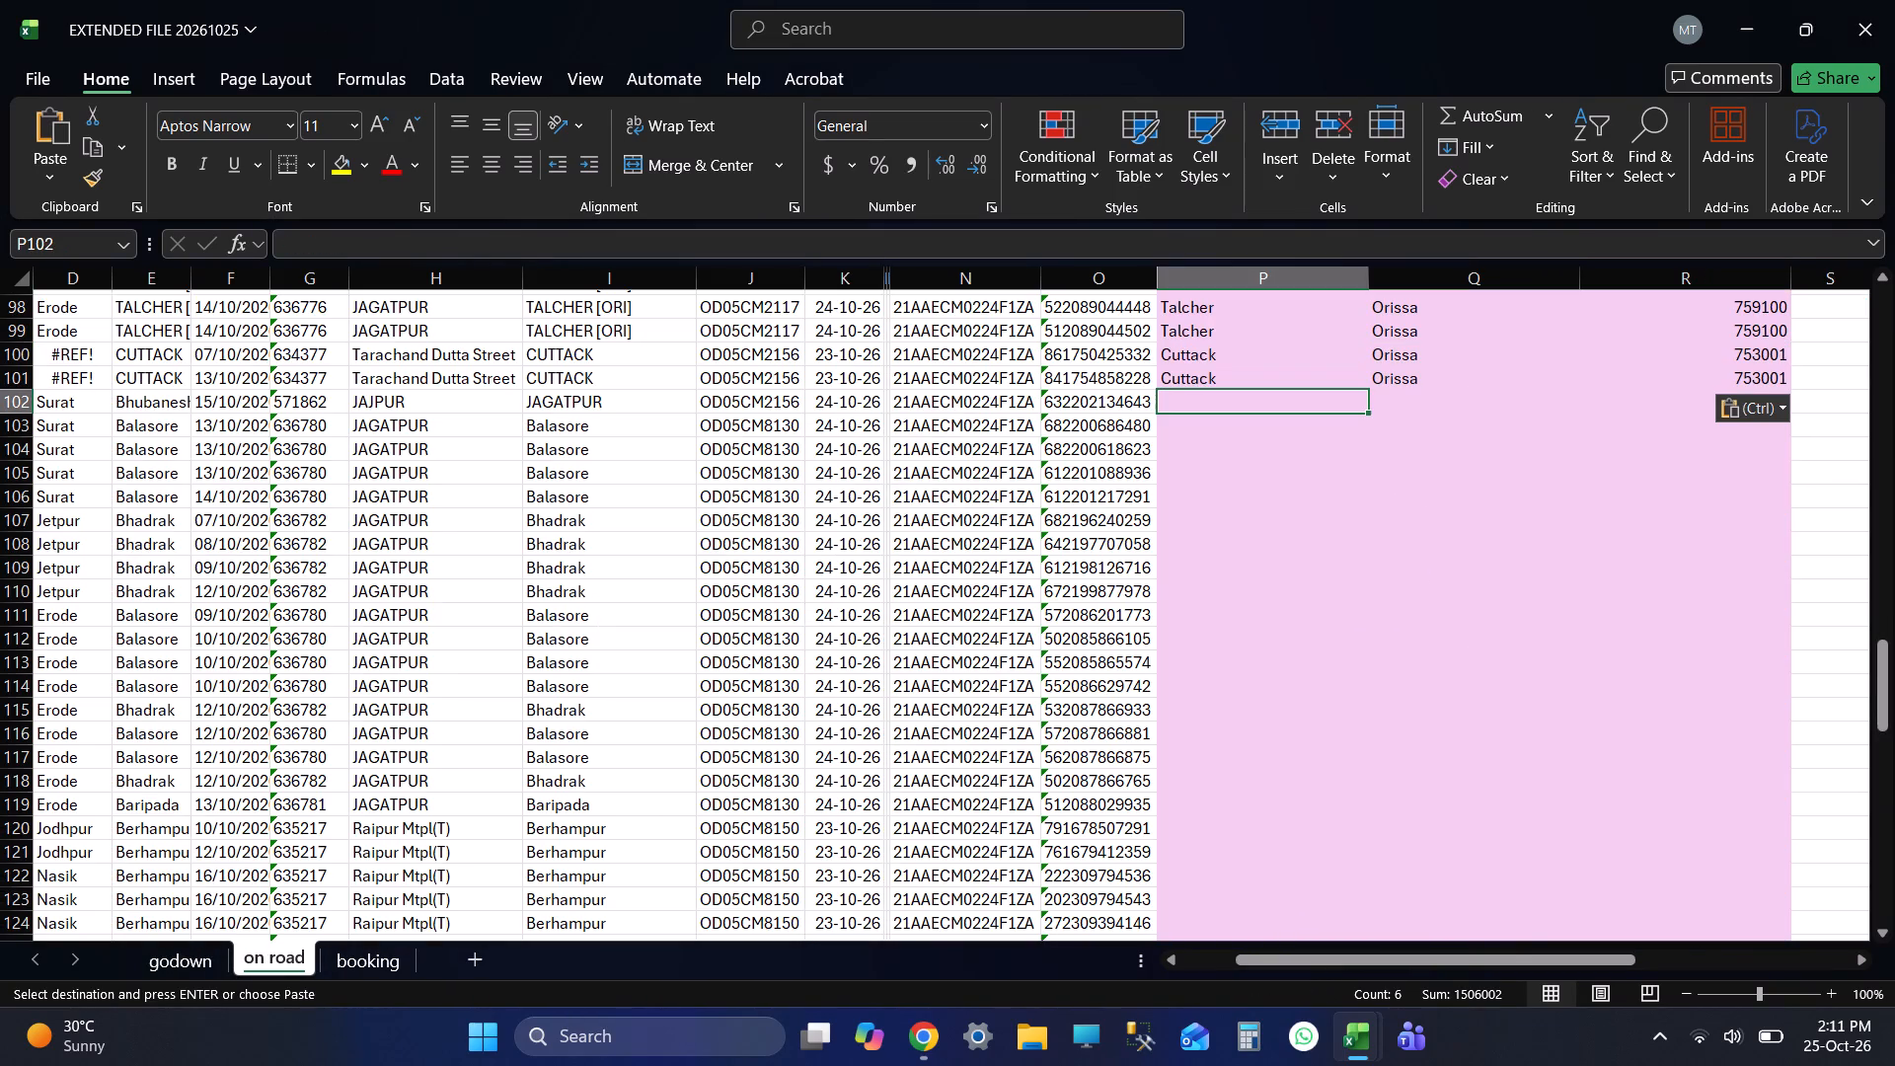
key("ctrl+s")
key("alt+Tab")
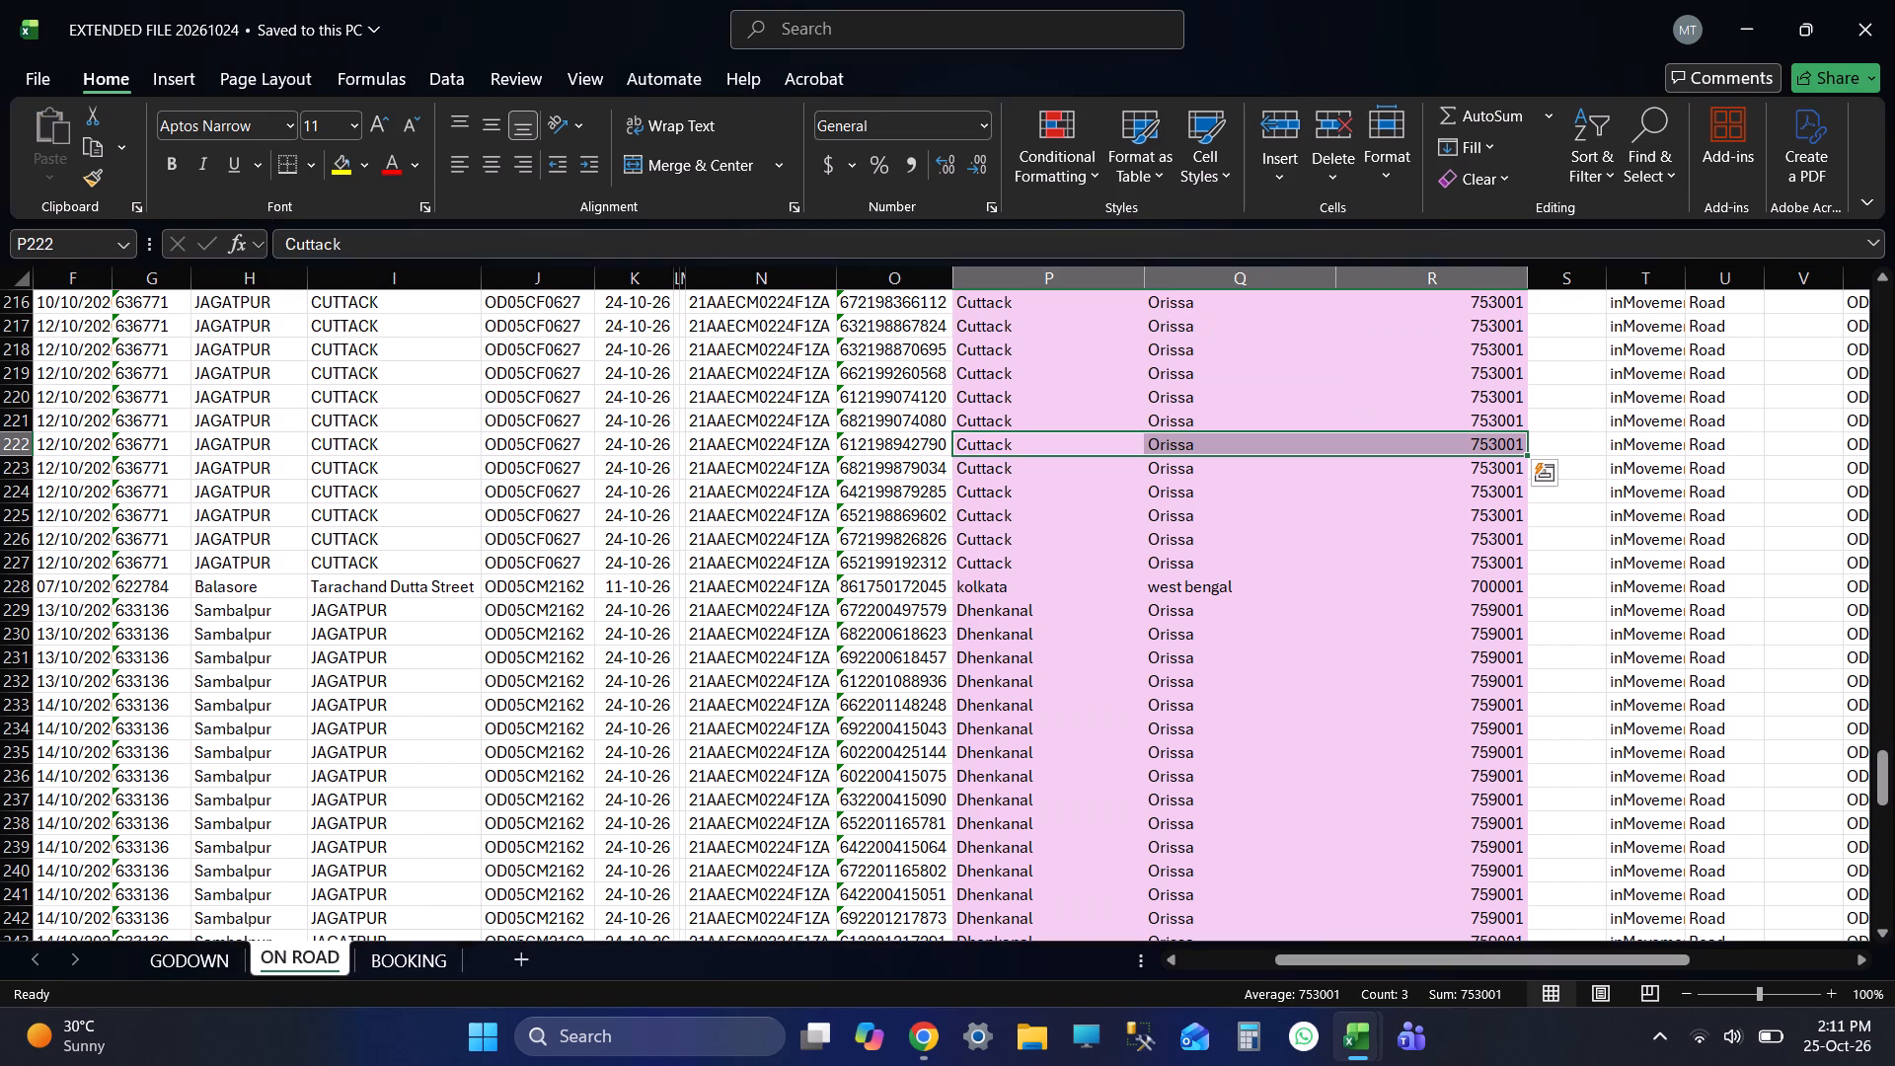
left_click(1012, 288)
key("ctrl+f")
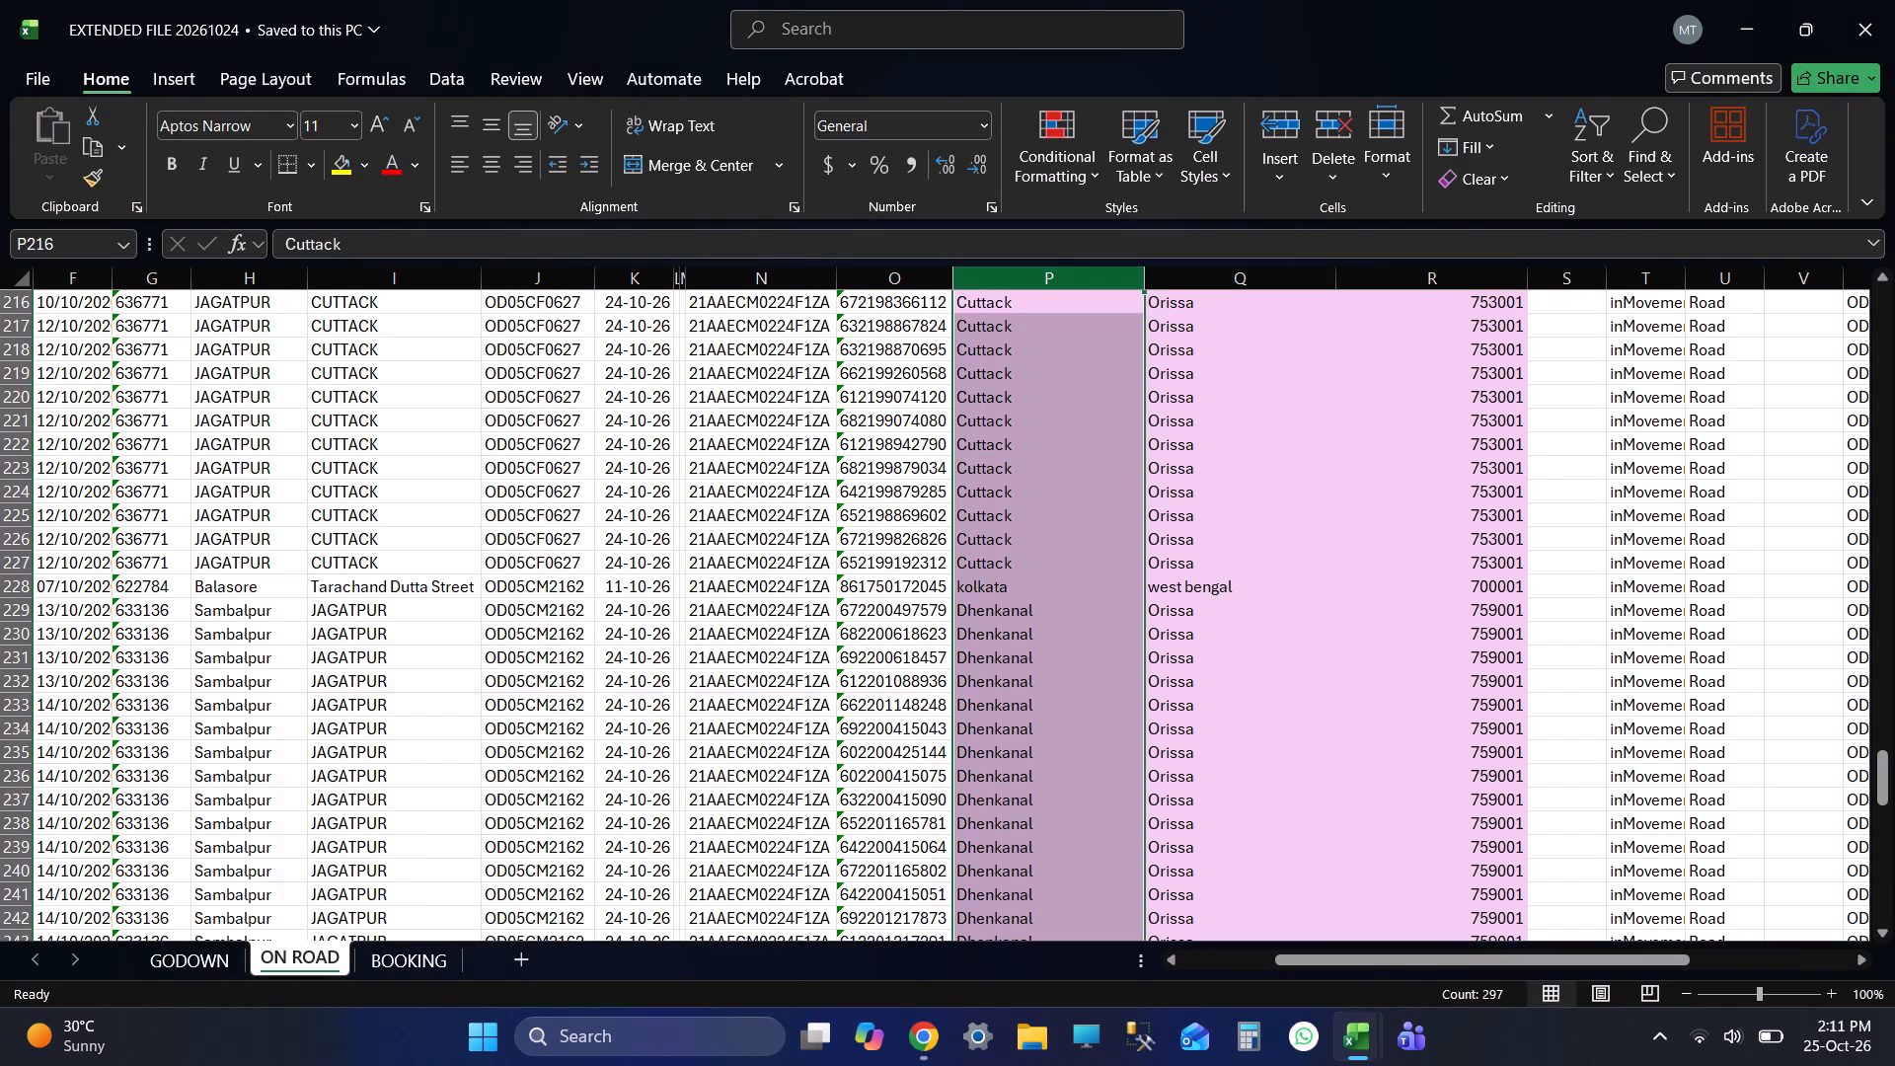
type("jagat")
key("Return")
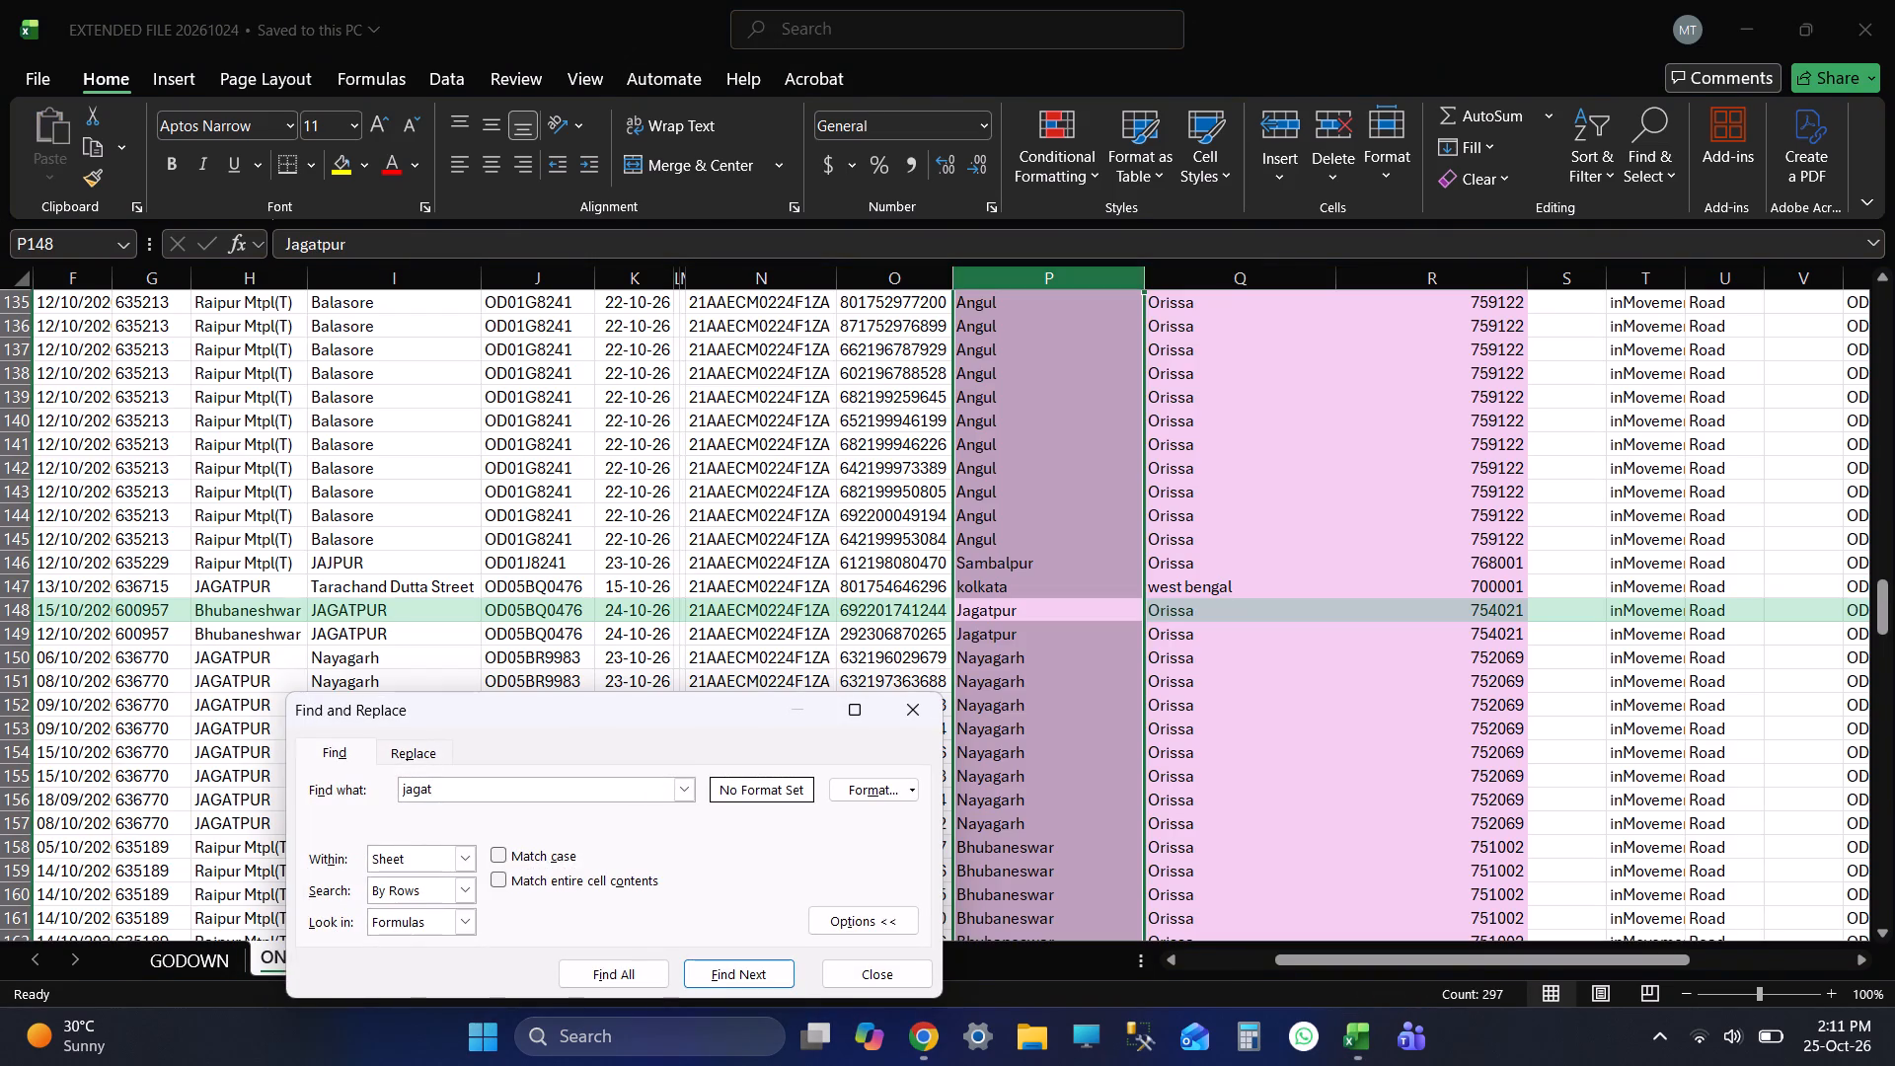
left_click(1103, 616)
key("shift+Right")
key("shift+Right")
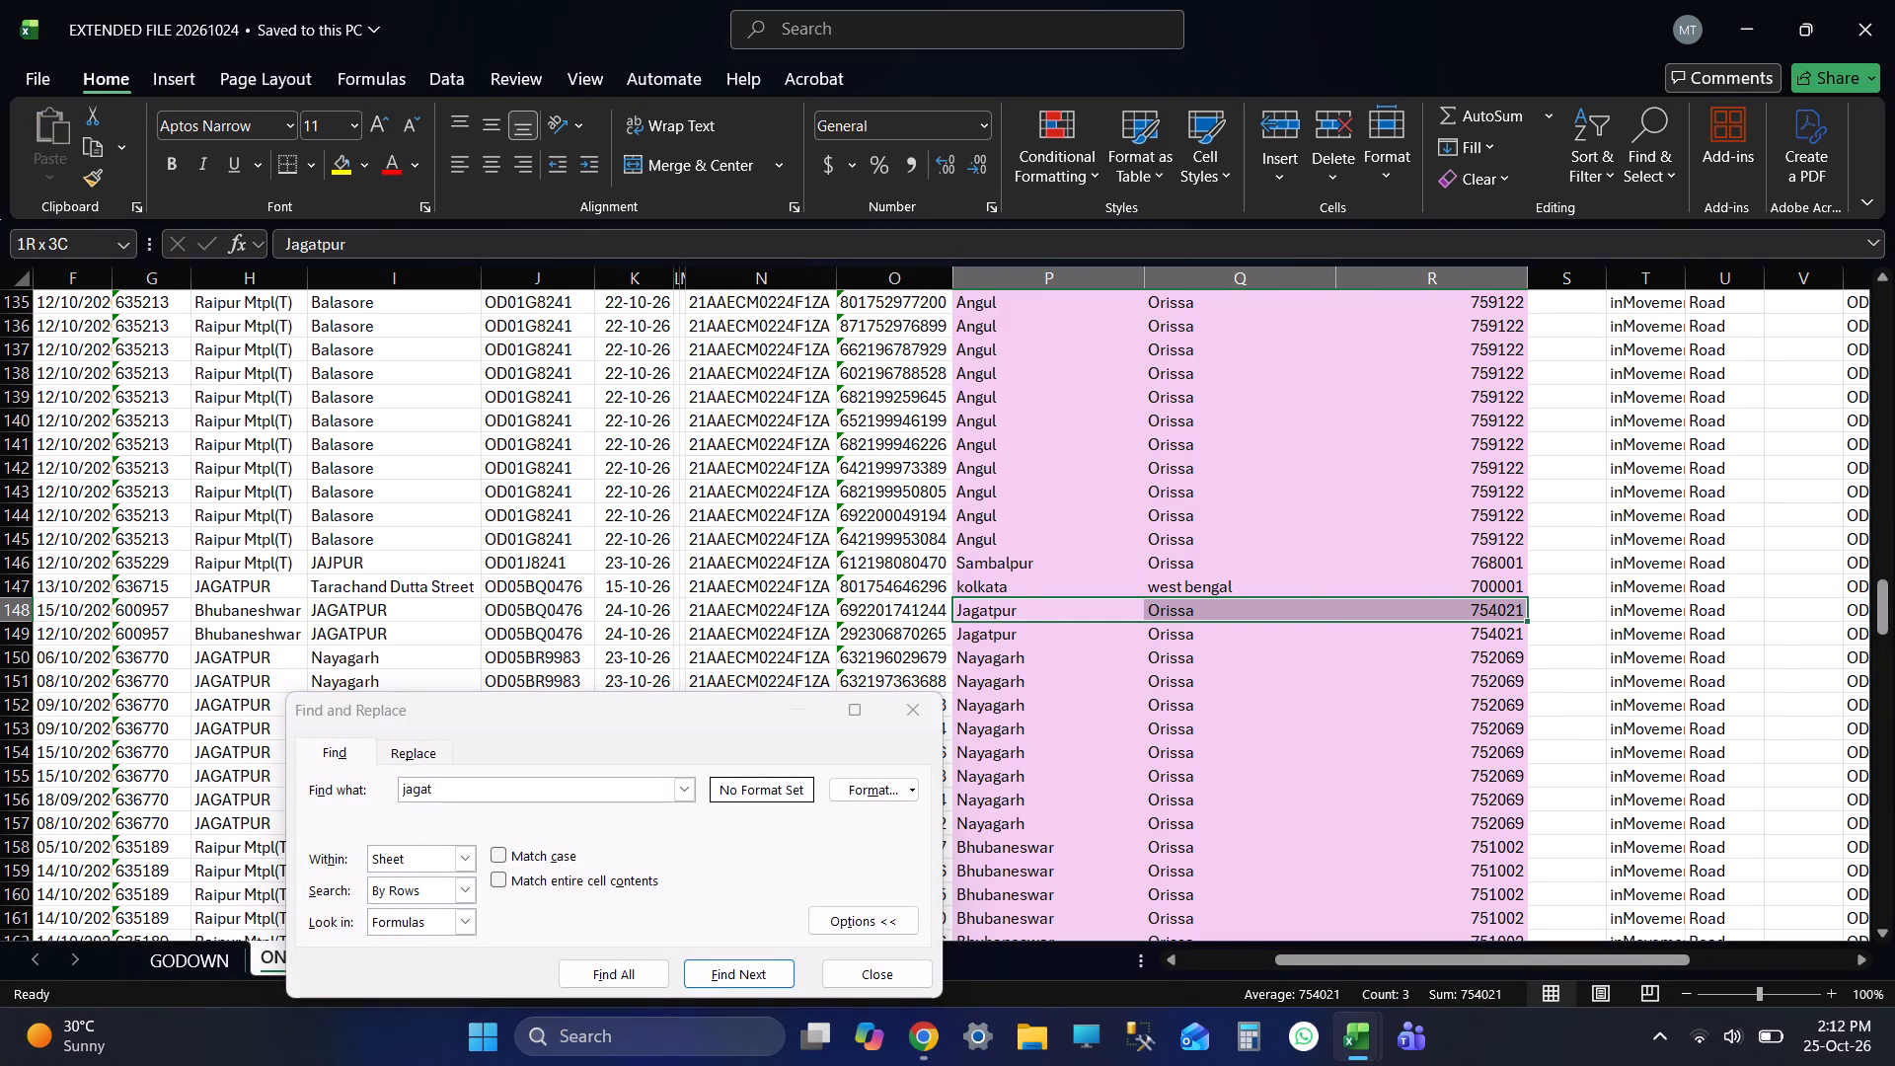
key("ctrl+c")
left_click(854, 971)
key("alt+Tab")
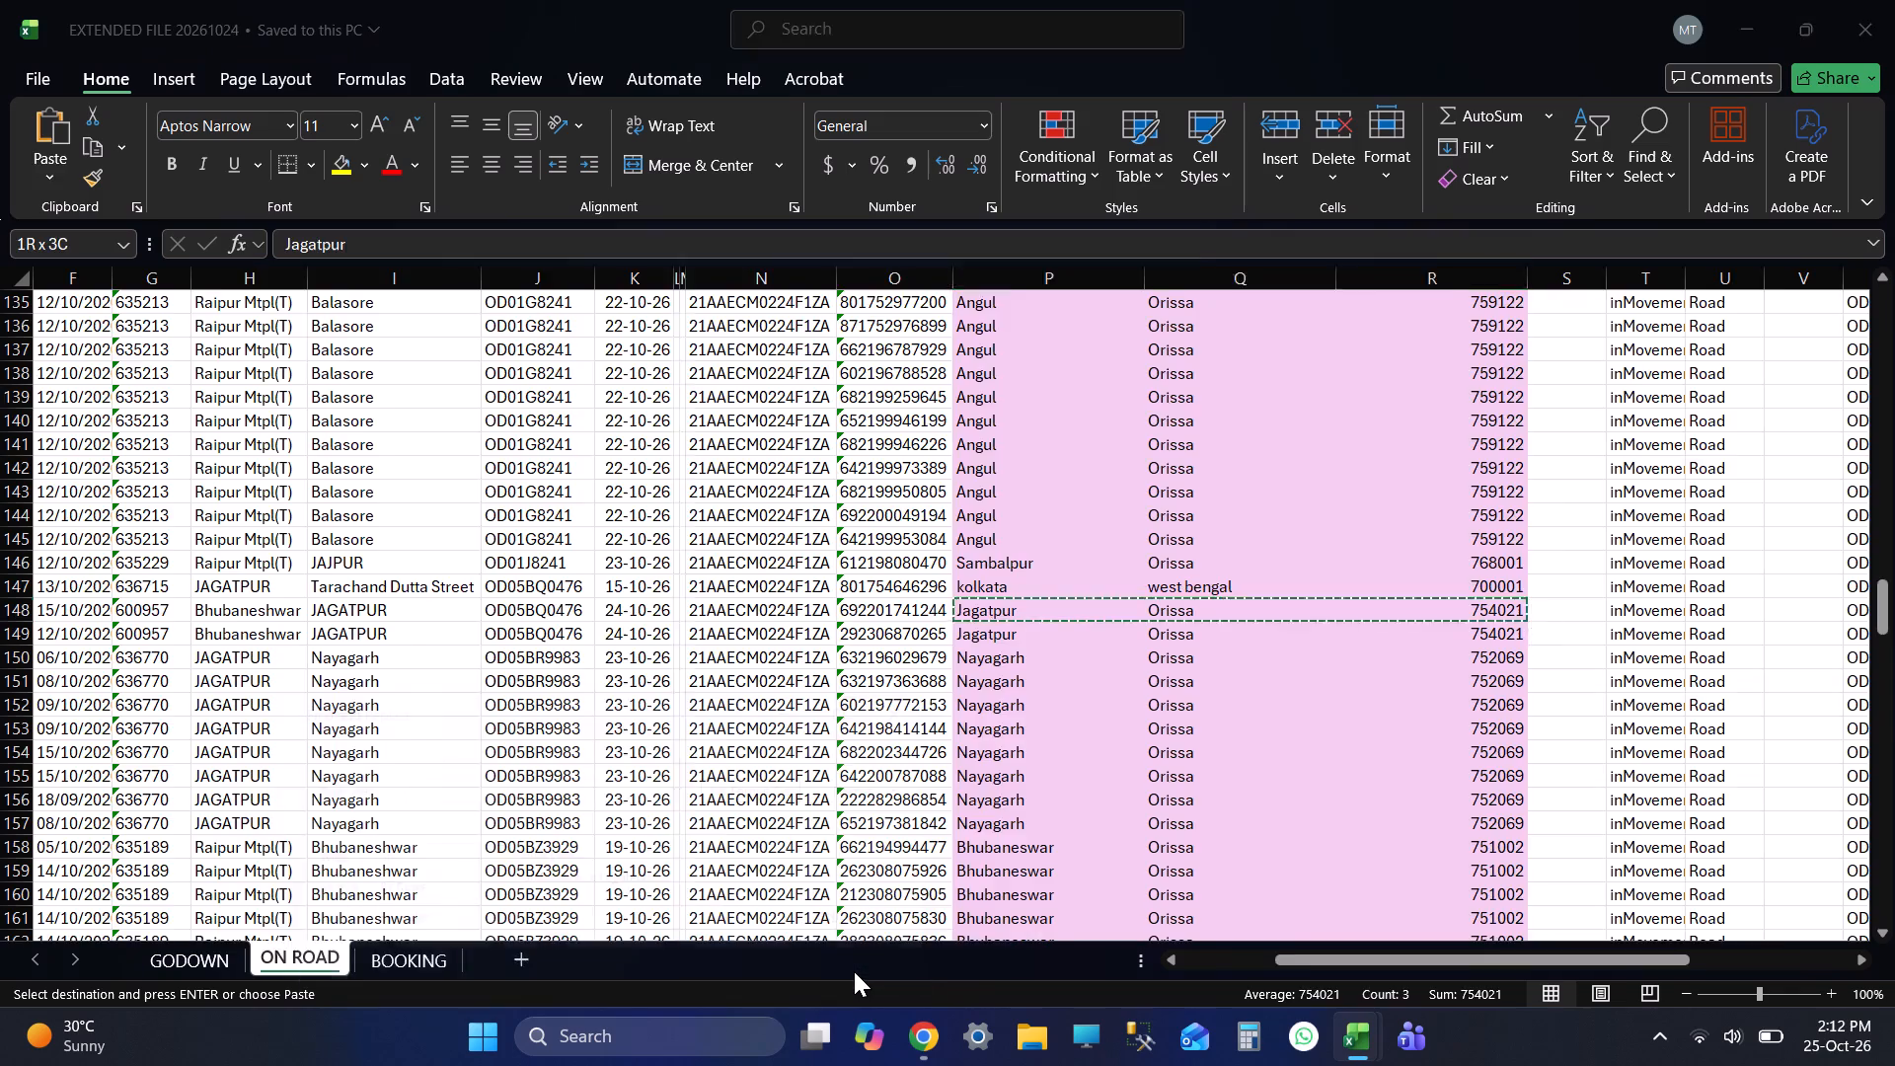
key("ctrl+v")
key("Down")
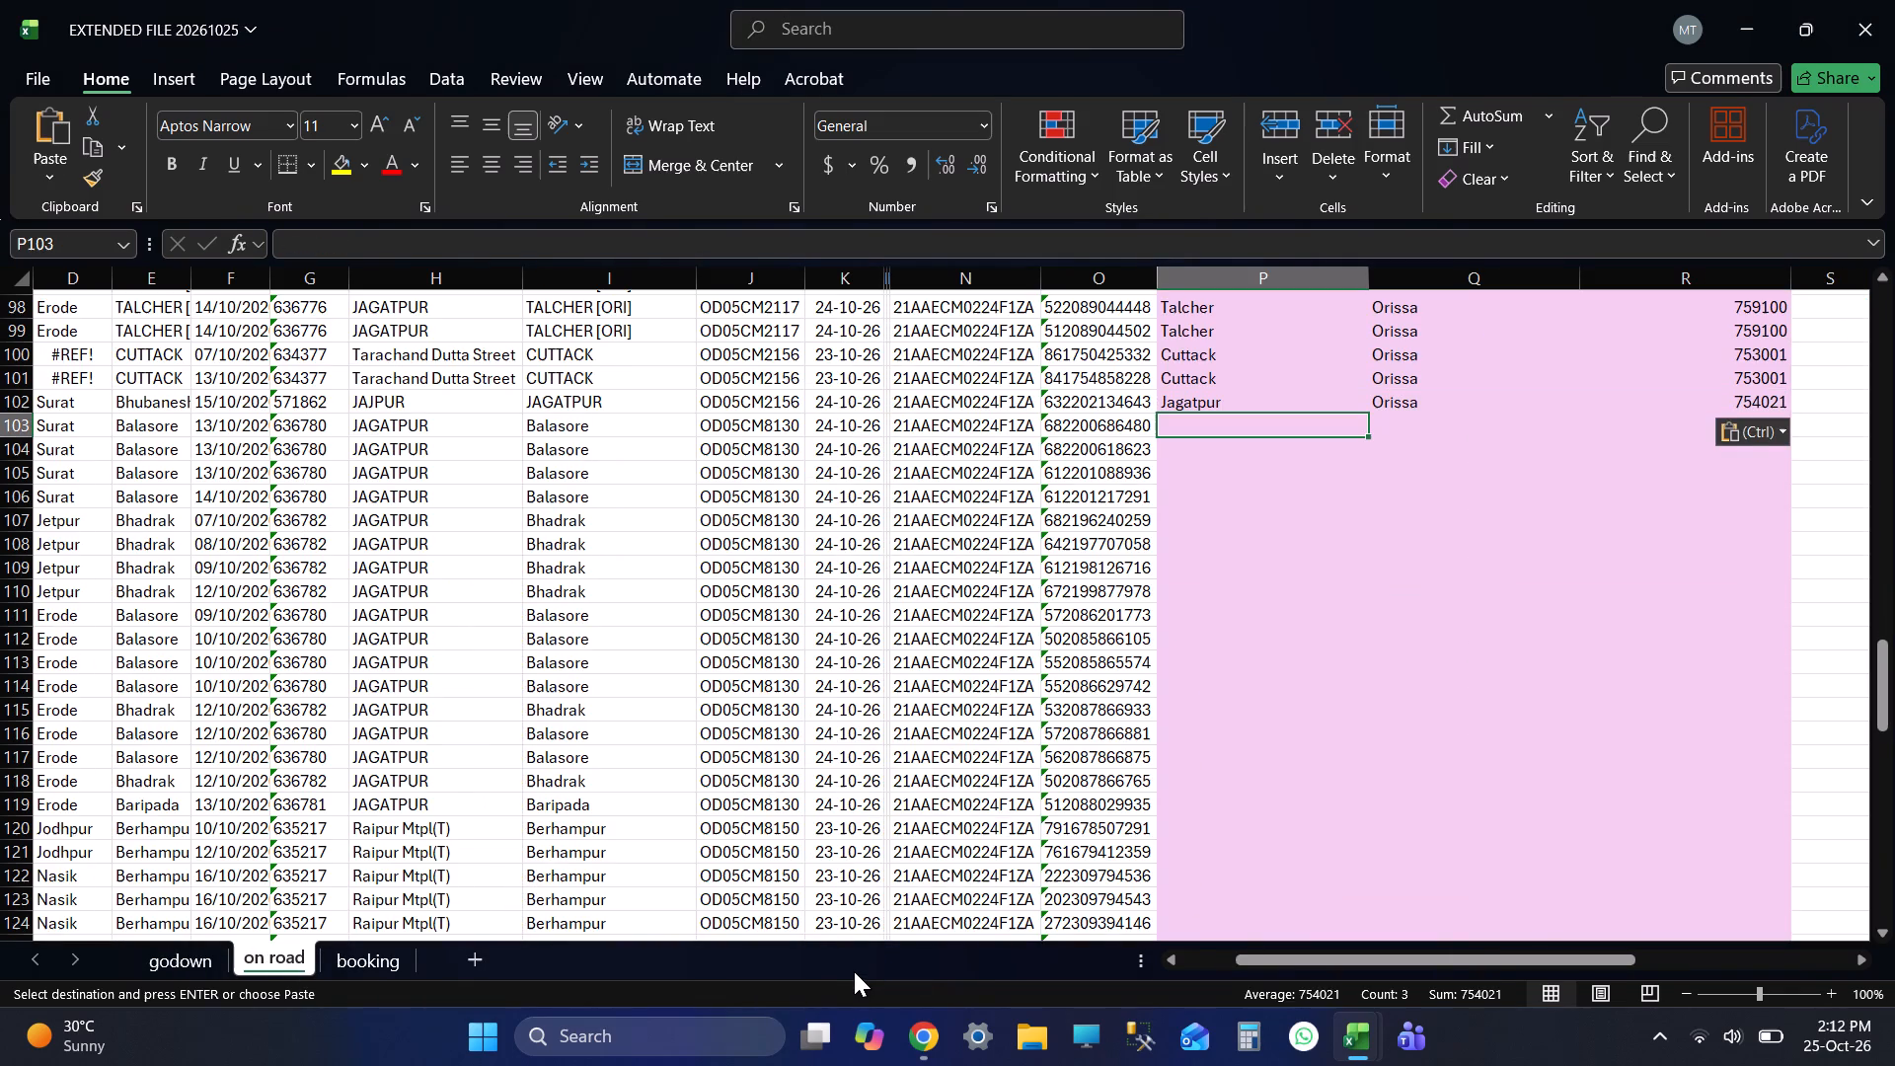
Save the 20261025 workbook.
key("ctrl+s")
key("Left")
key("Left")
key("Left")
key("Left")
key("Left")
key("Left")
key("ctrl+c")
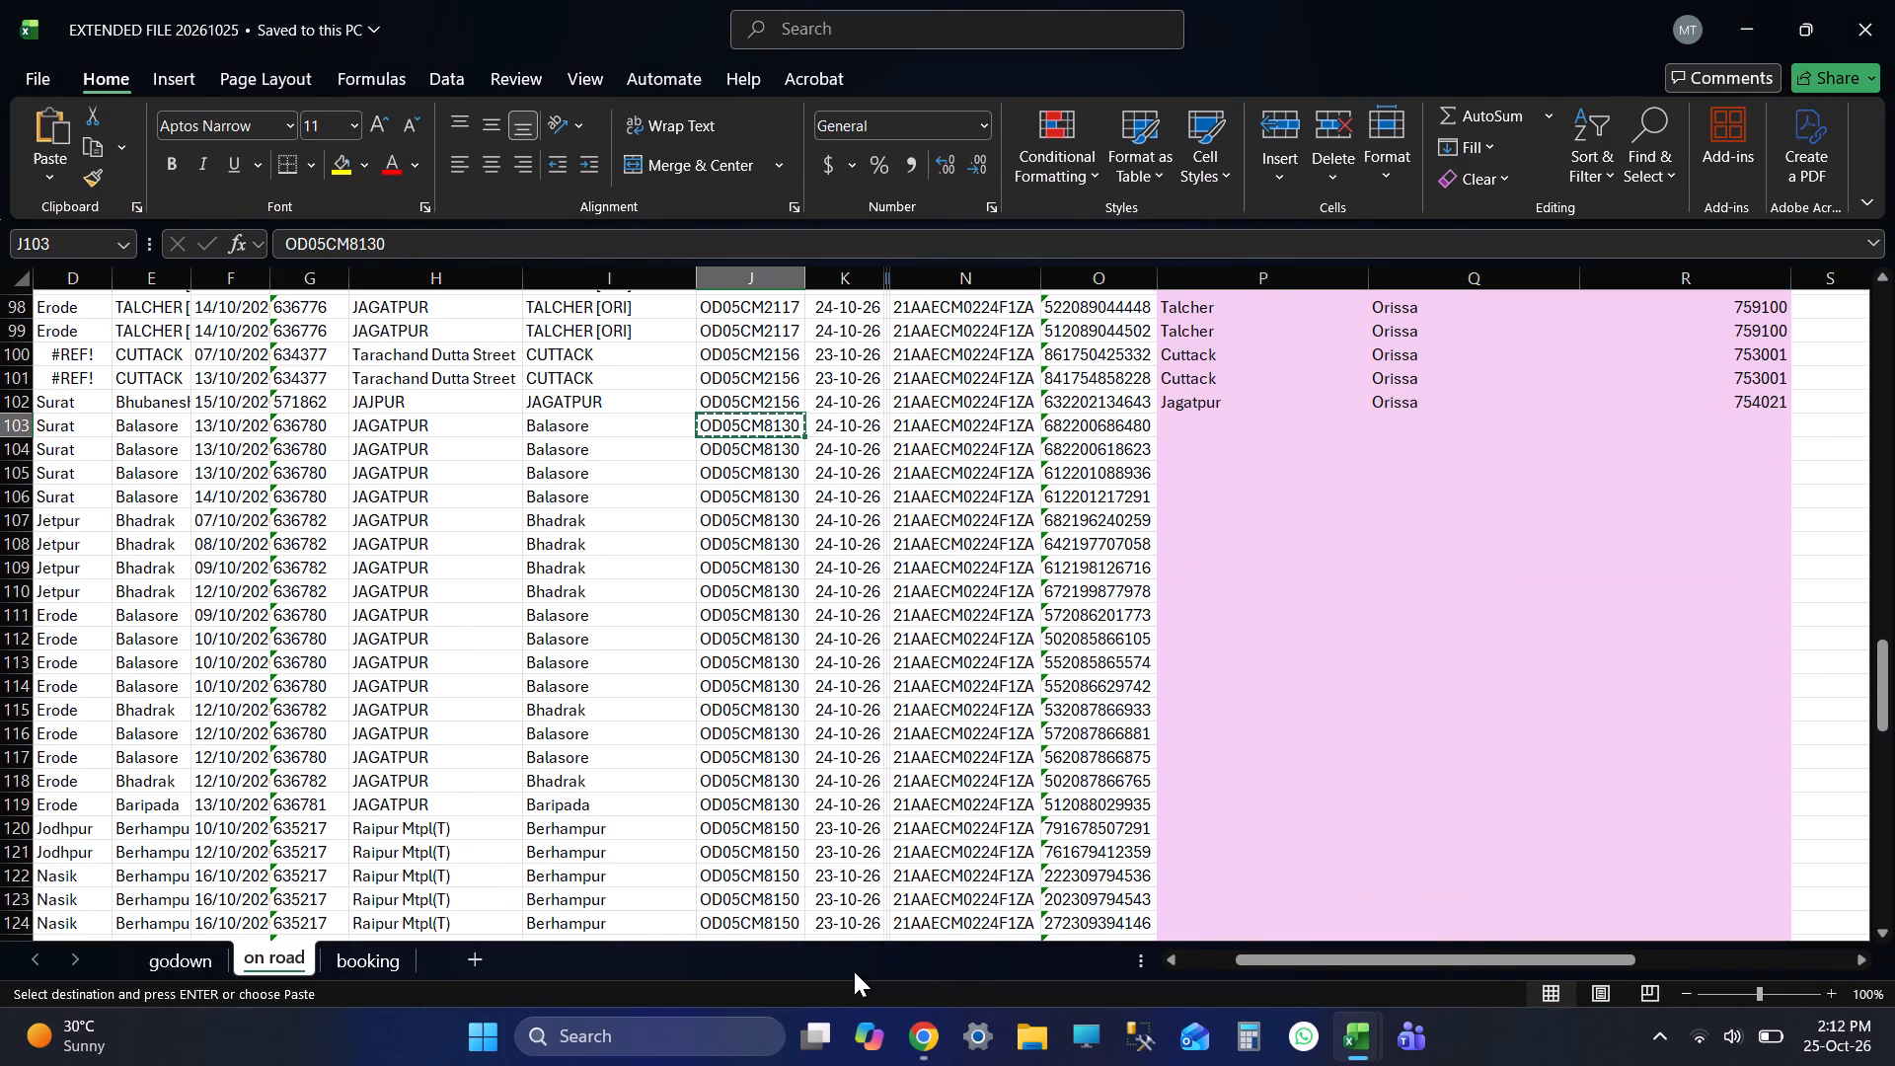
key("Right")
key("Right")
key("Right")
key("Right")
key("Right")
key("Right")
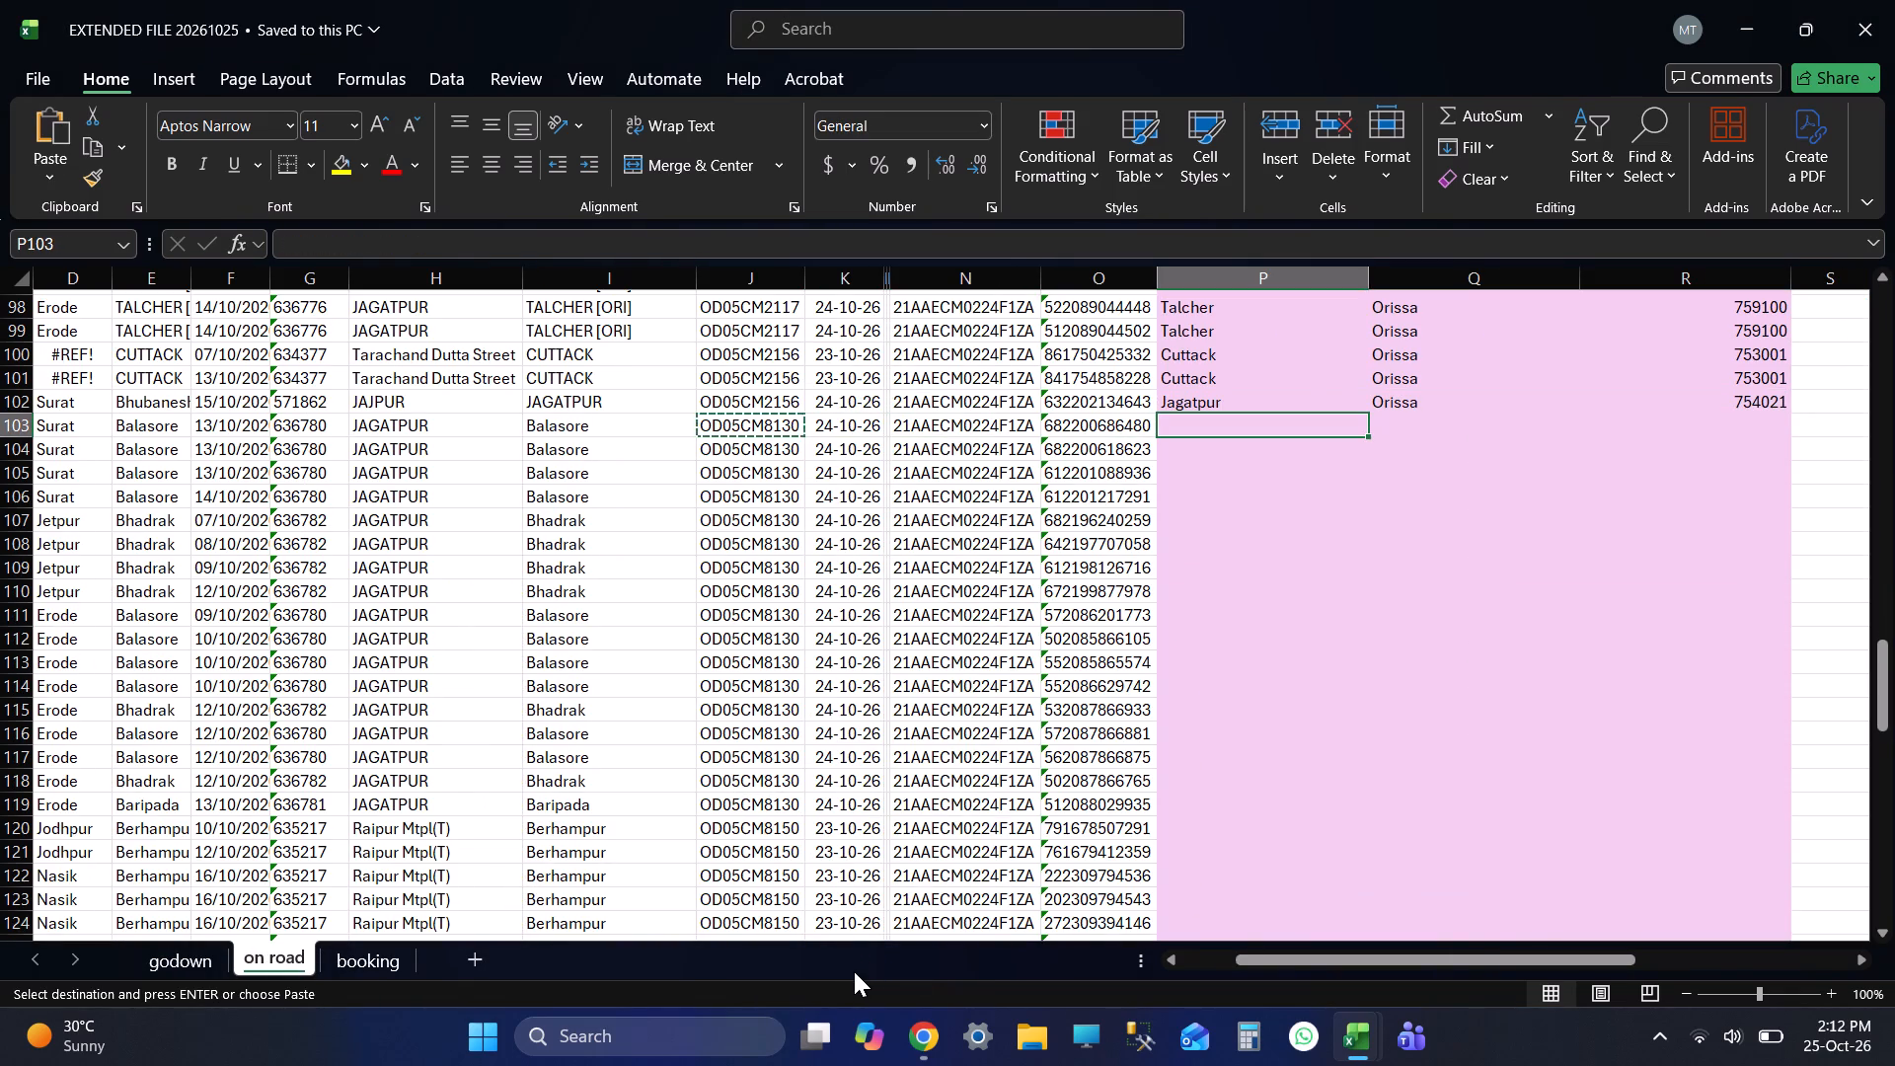
Switch to the 20261024 file and find "bala" in column P of its ON ROAD sheet.
key("alt+Tab")
key("alt+Tab")
key("alt+Tab")
key("alt+Tab")
key("alt+Tab")
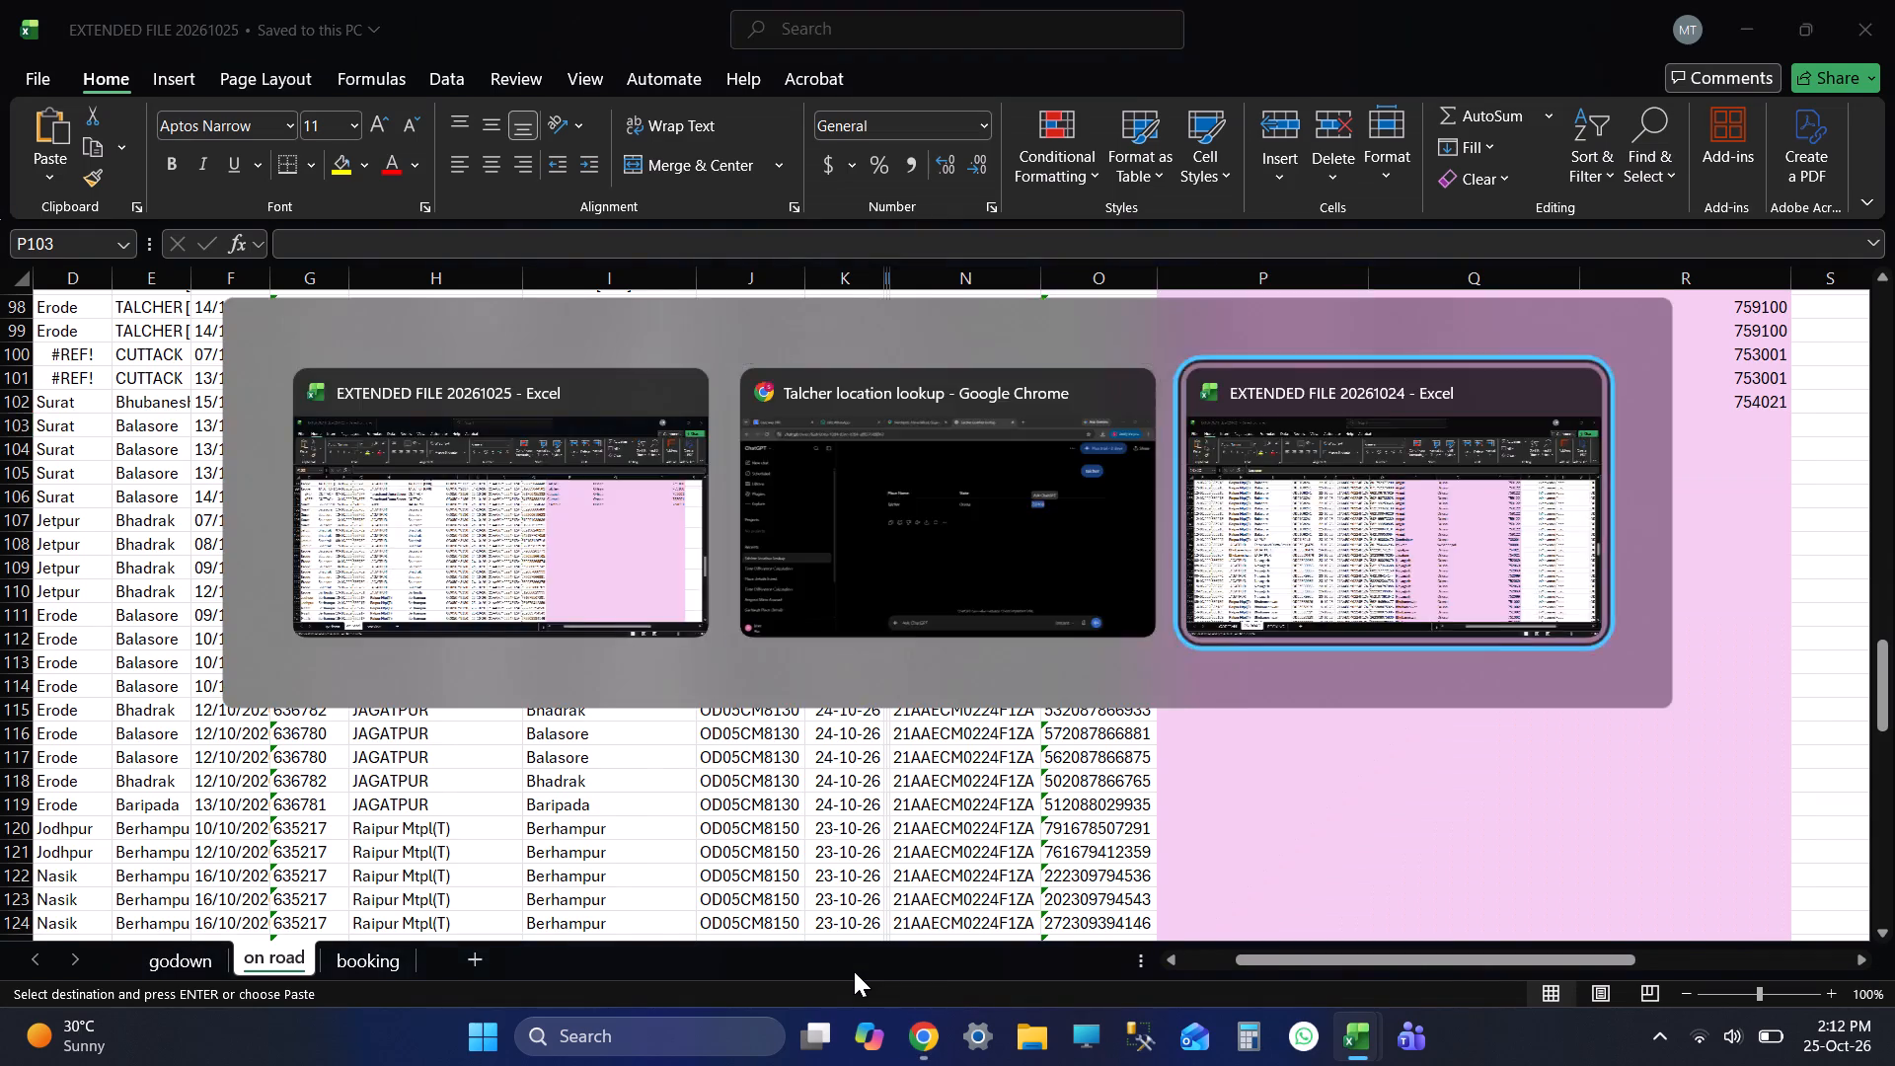
left_click(1078, 284)
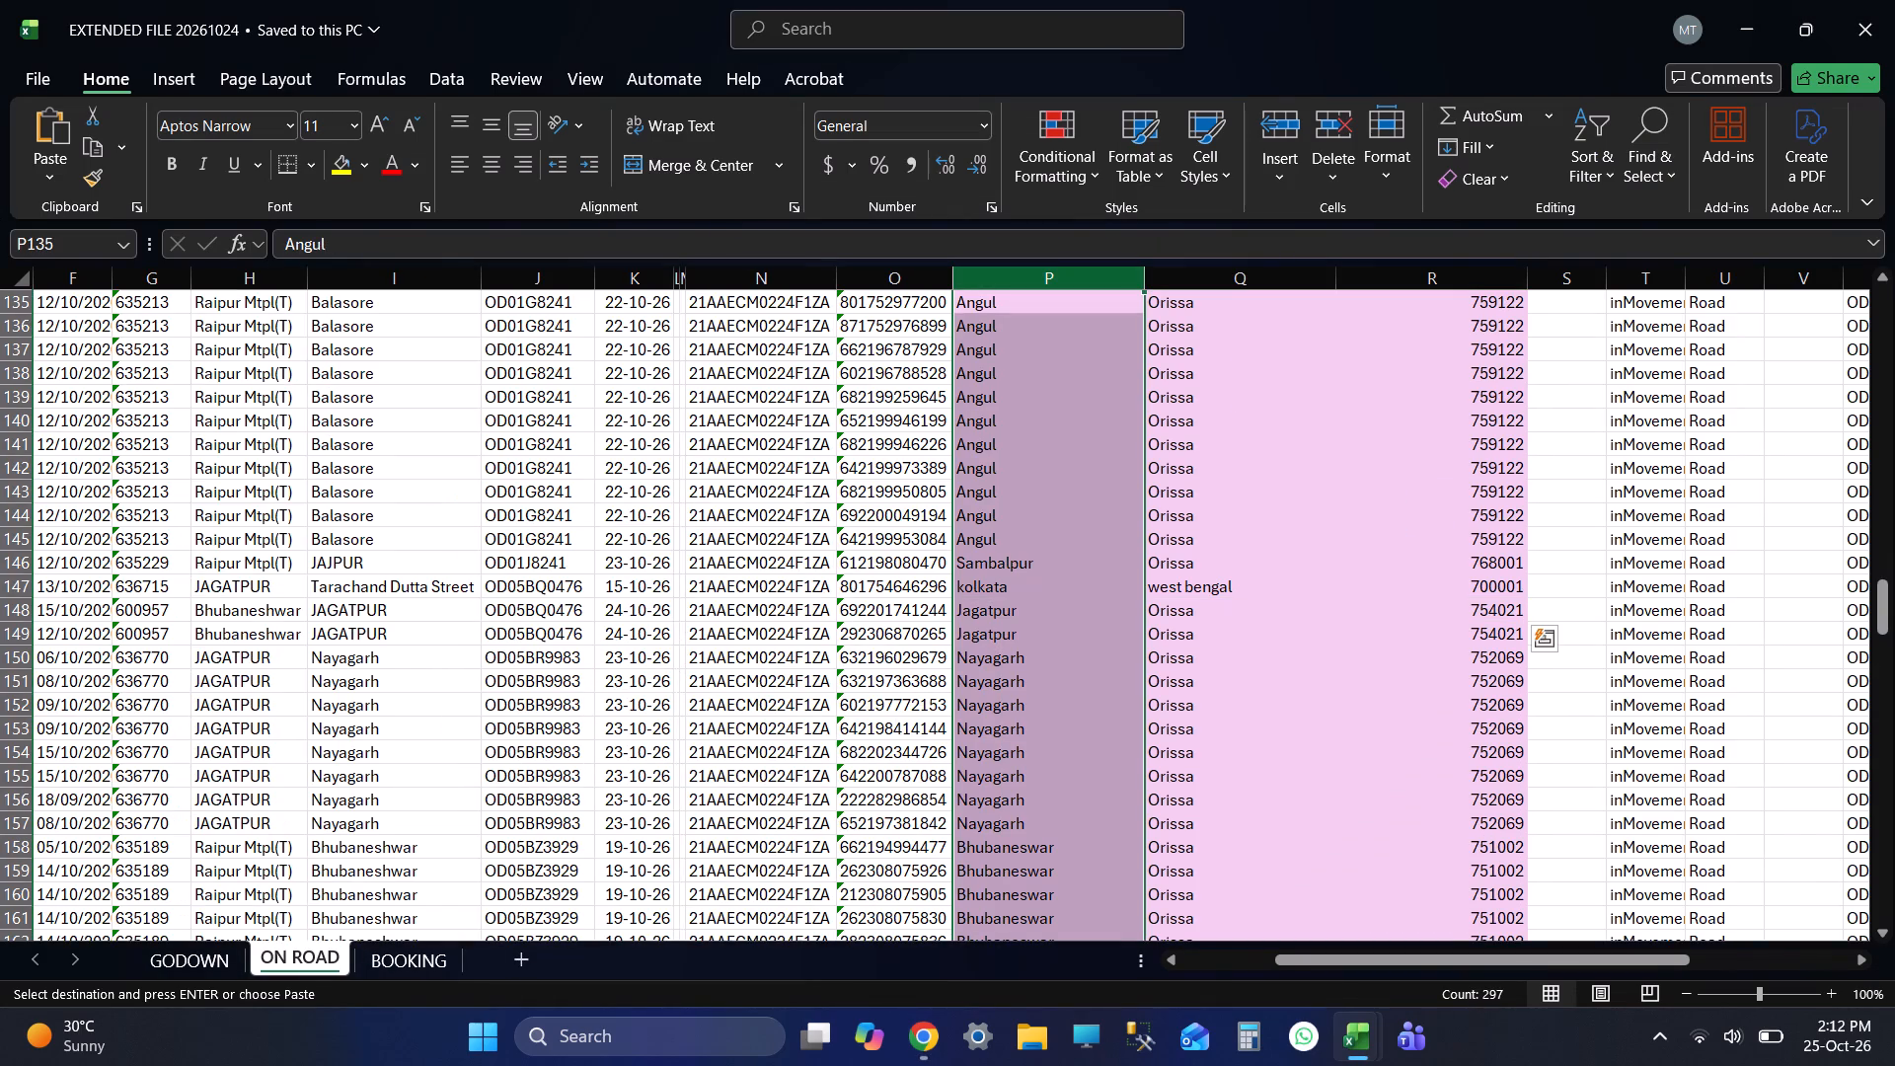
key("ctrl+f")
type("bala")
key("Return")
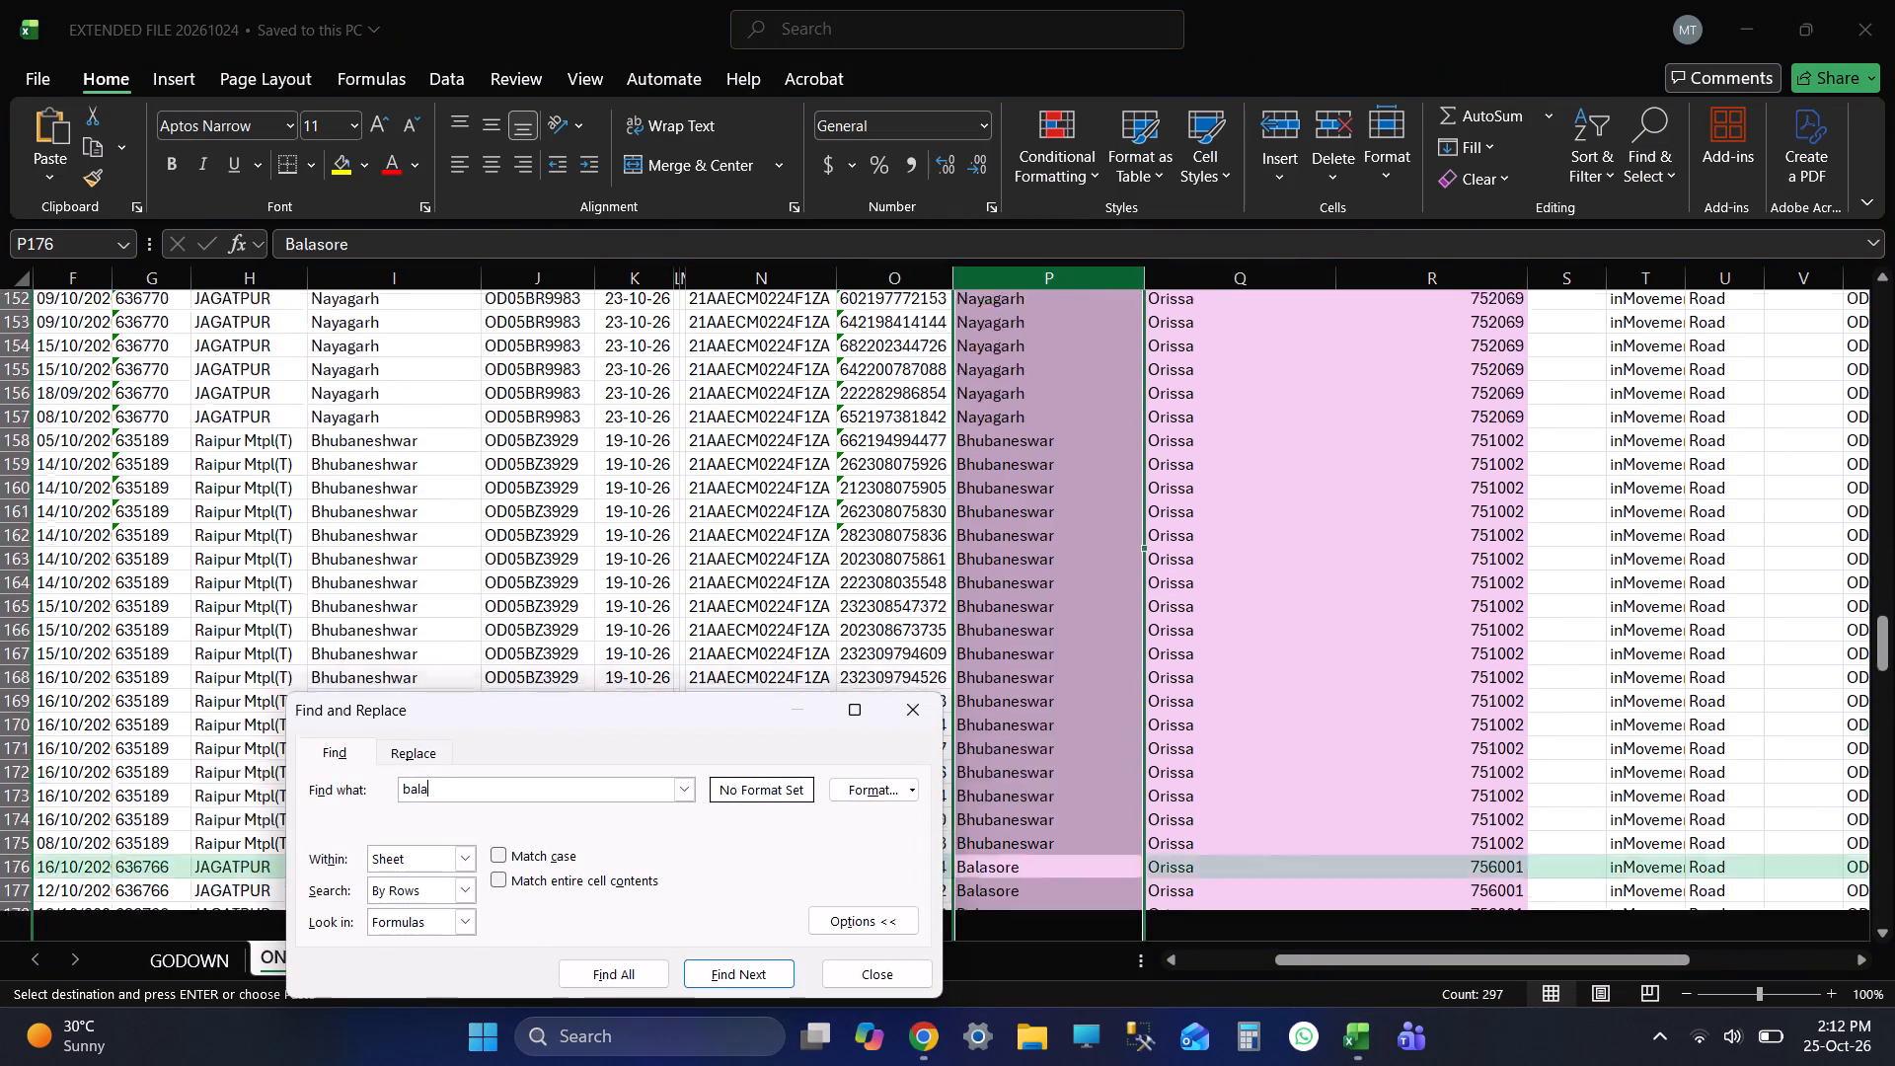
Copy the Balasore, Orissa, 756001 entry from row 177 into rows 103 to 106 of the 20261025 on road sheet and save.
left_click(1031, 633)
key("shift+Right")
key("shift+Right")
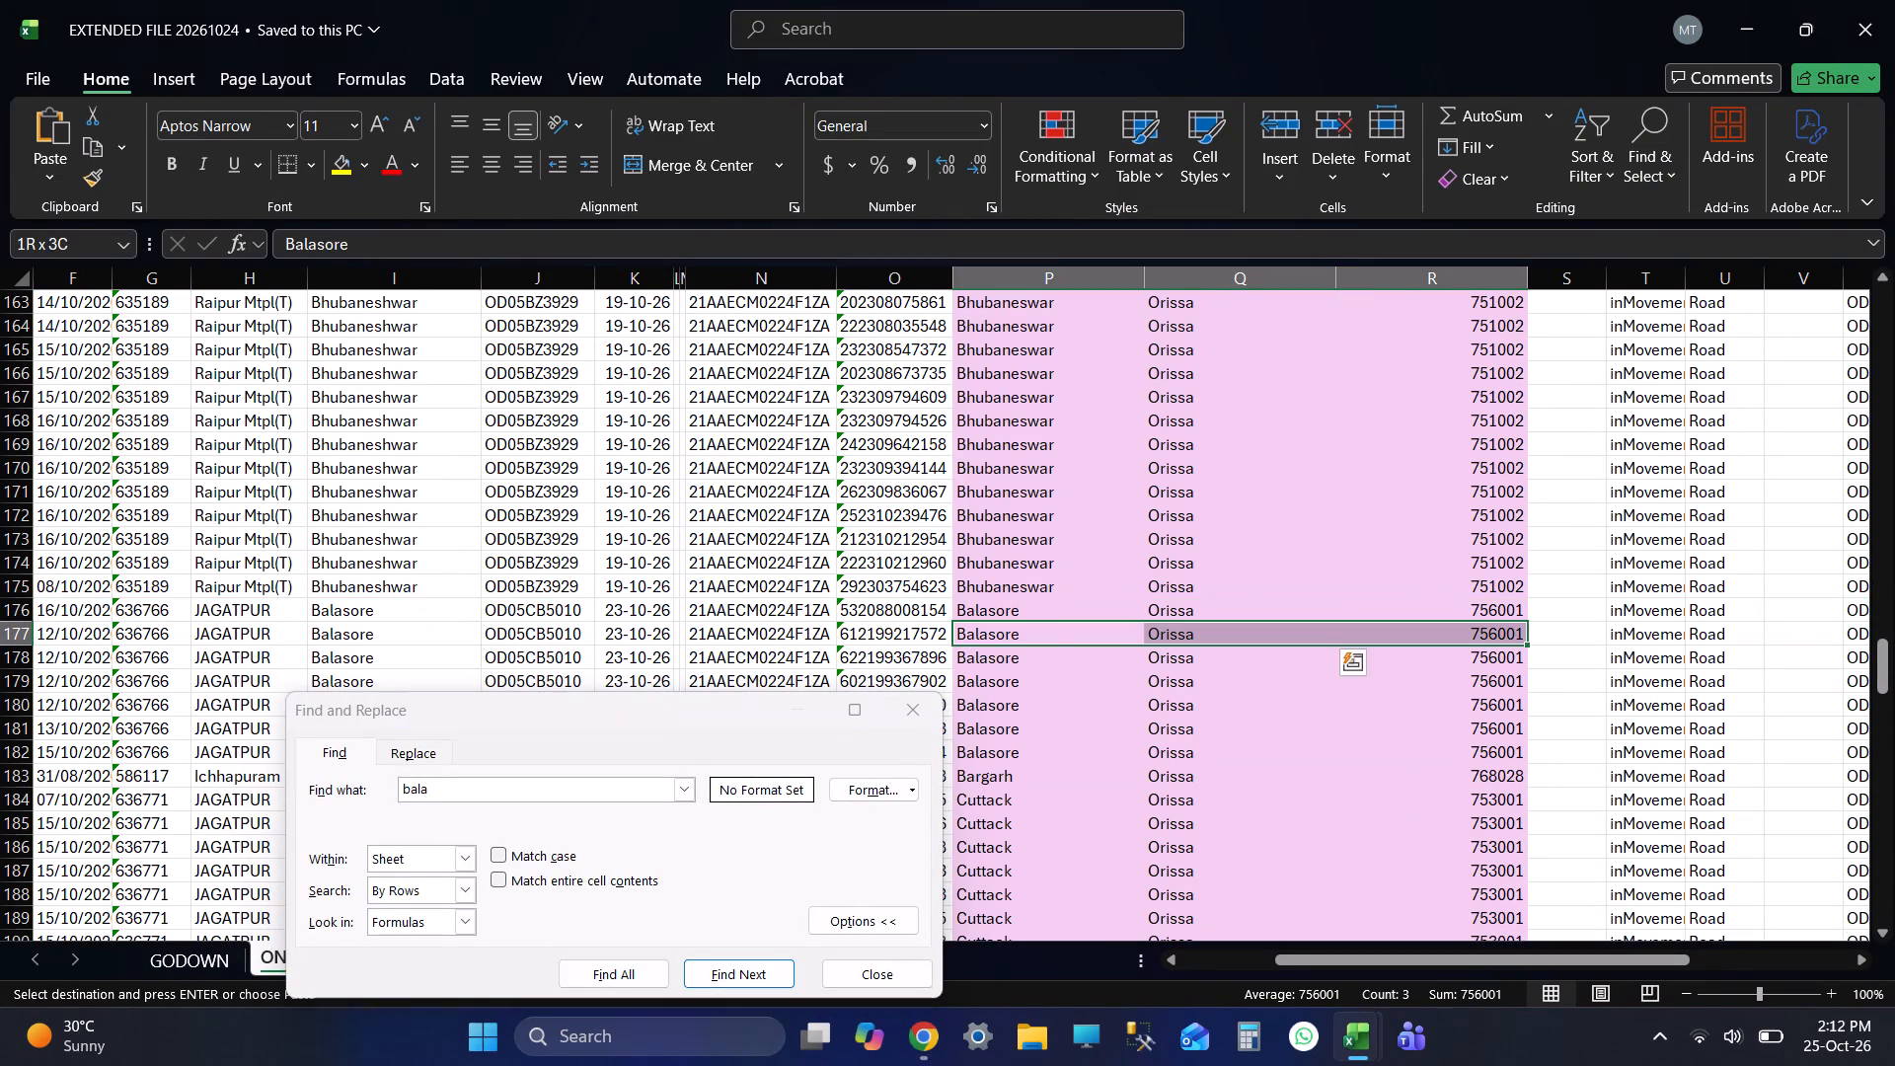
key("ctrl+c")
left_click(861, 975)
key("alt+Tab")
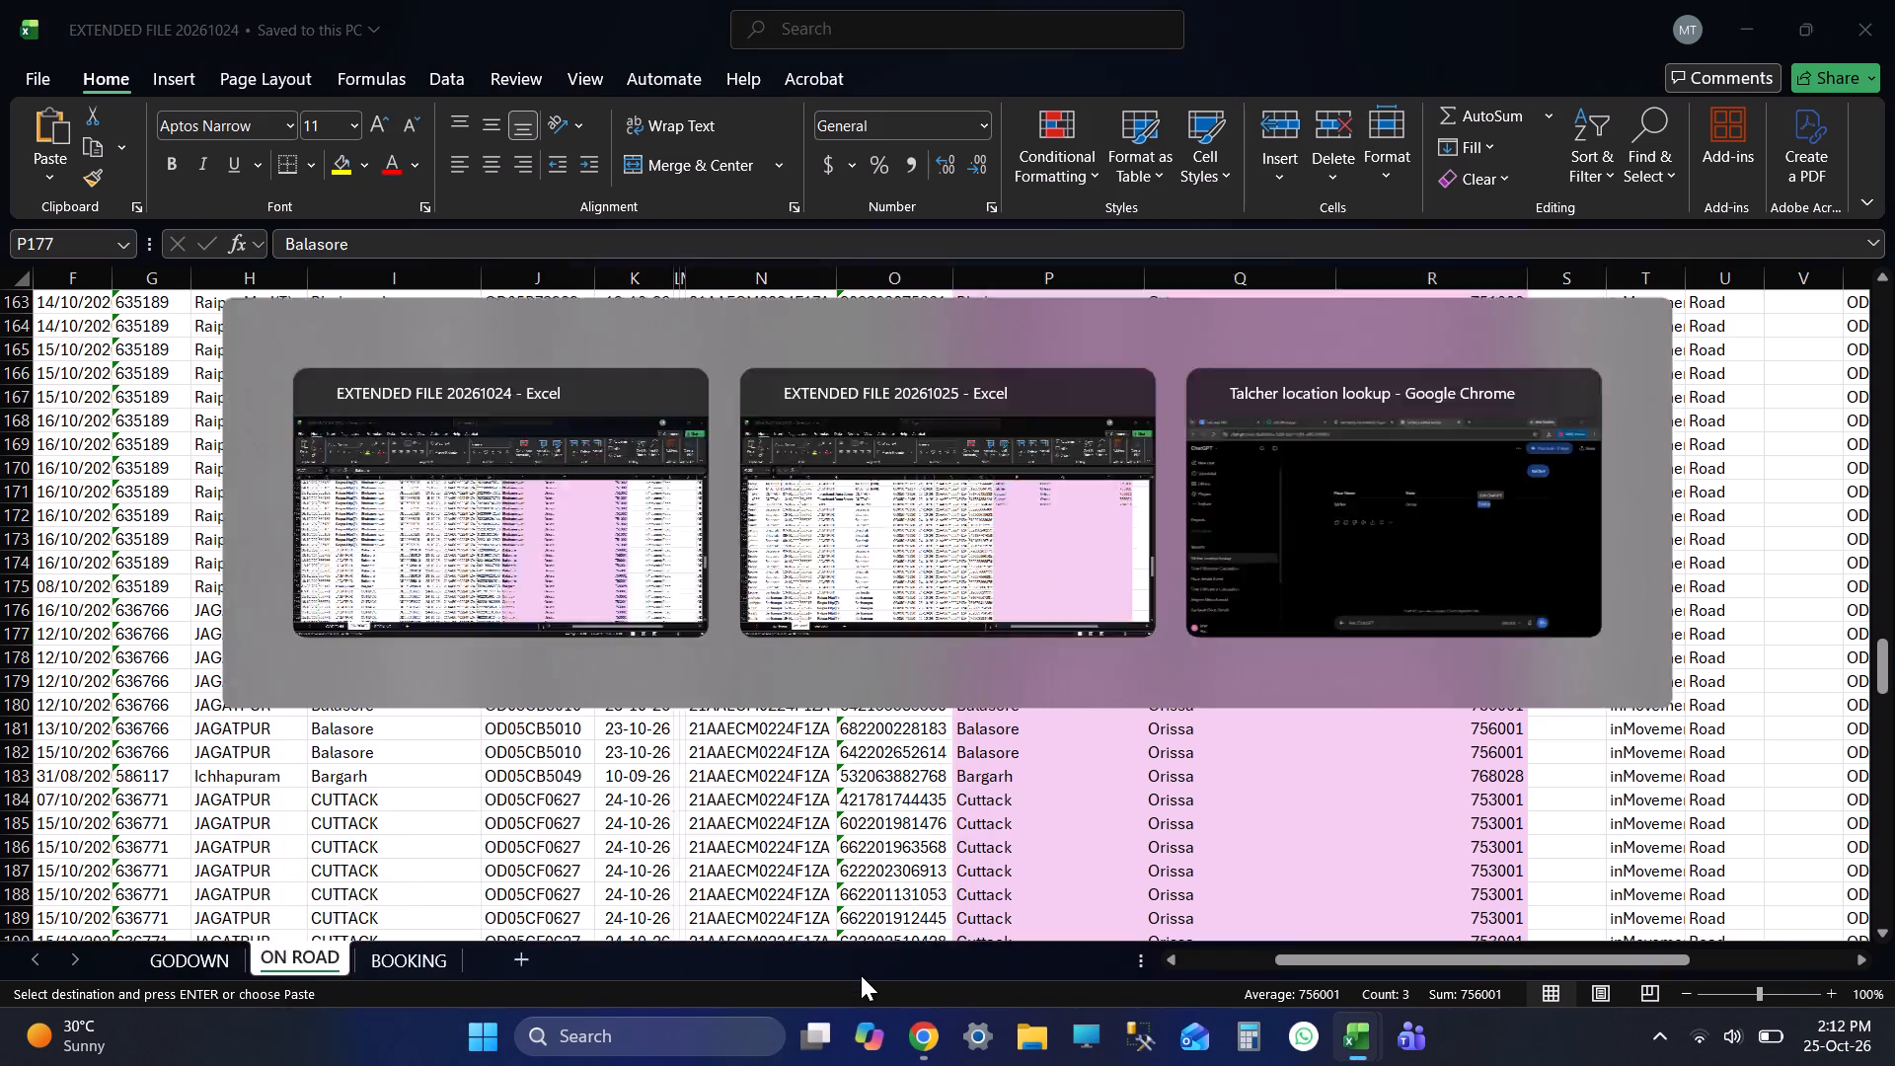
key("shift+Down")
key("shift+Down")
key("shift+Down")
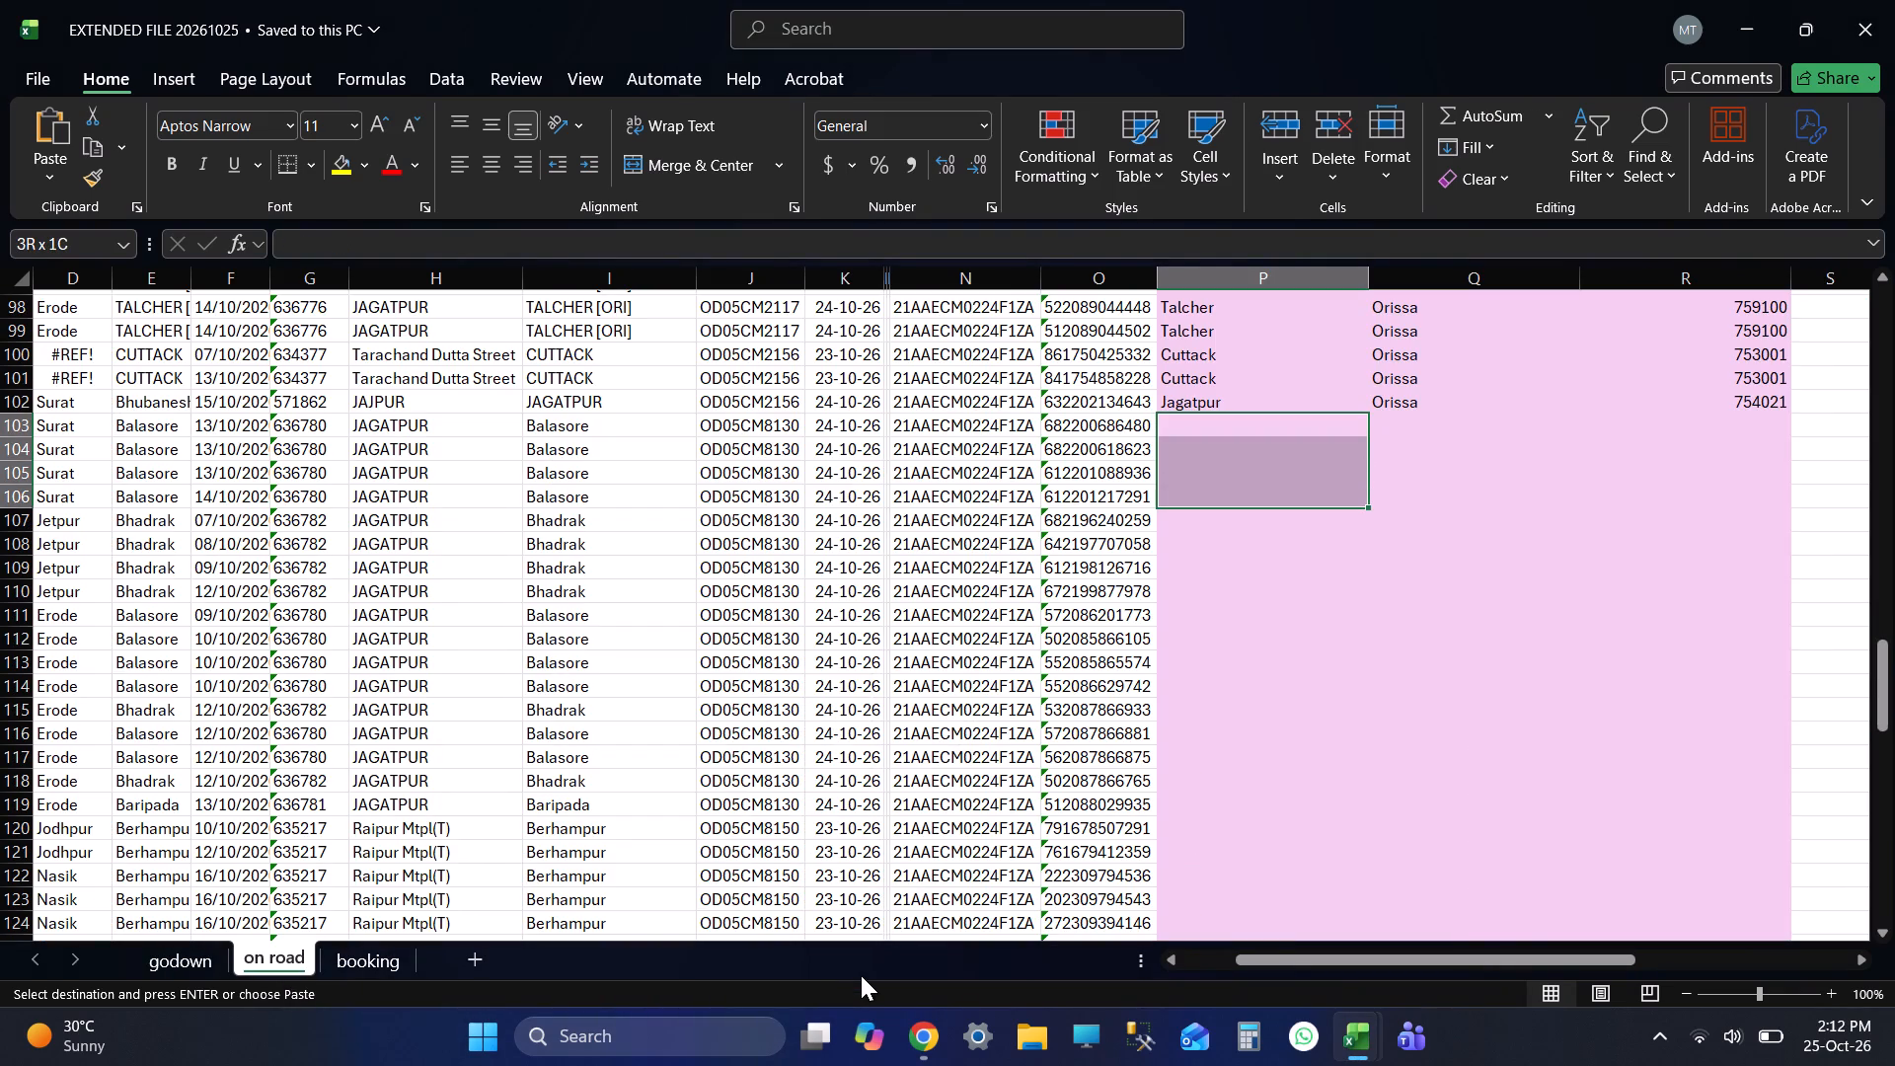
key("ctrl+v")
key("ctrl+Down")
key("Down")
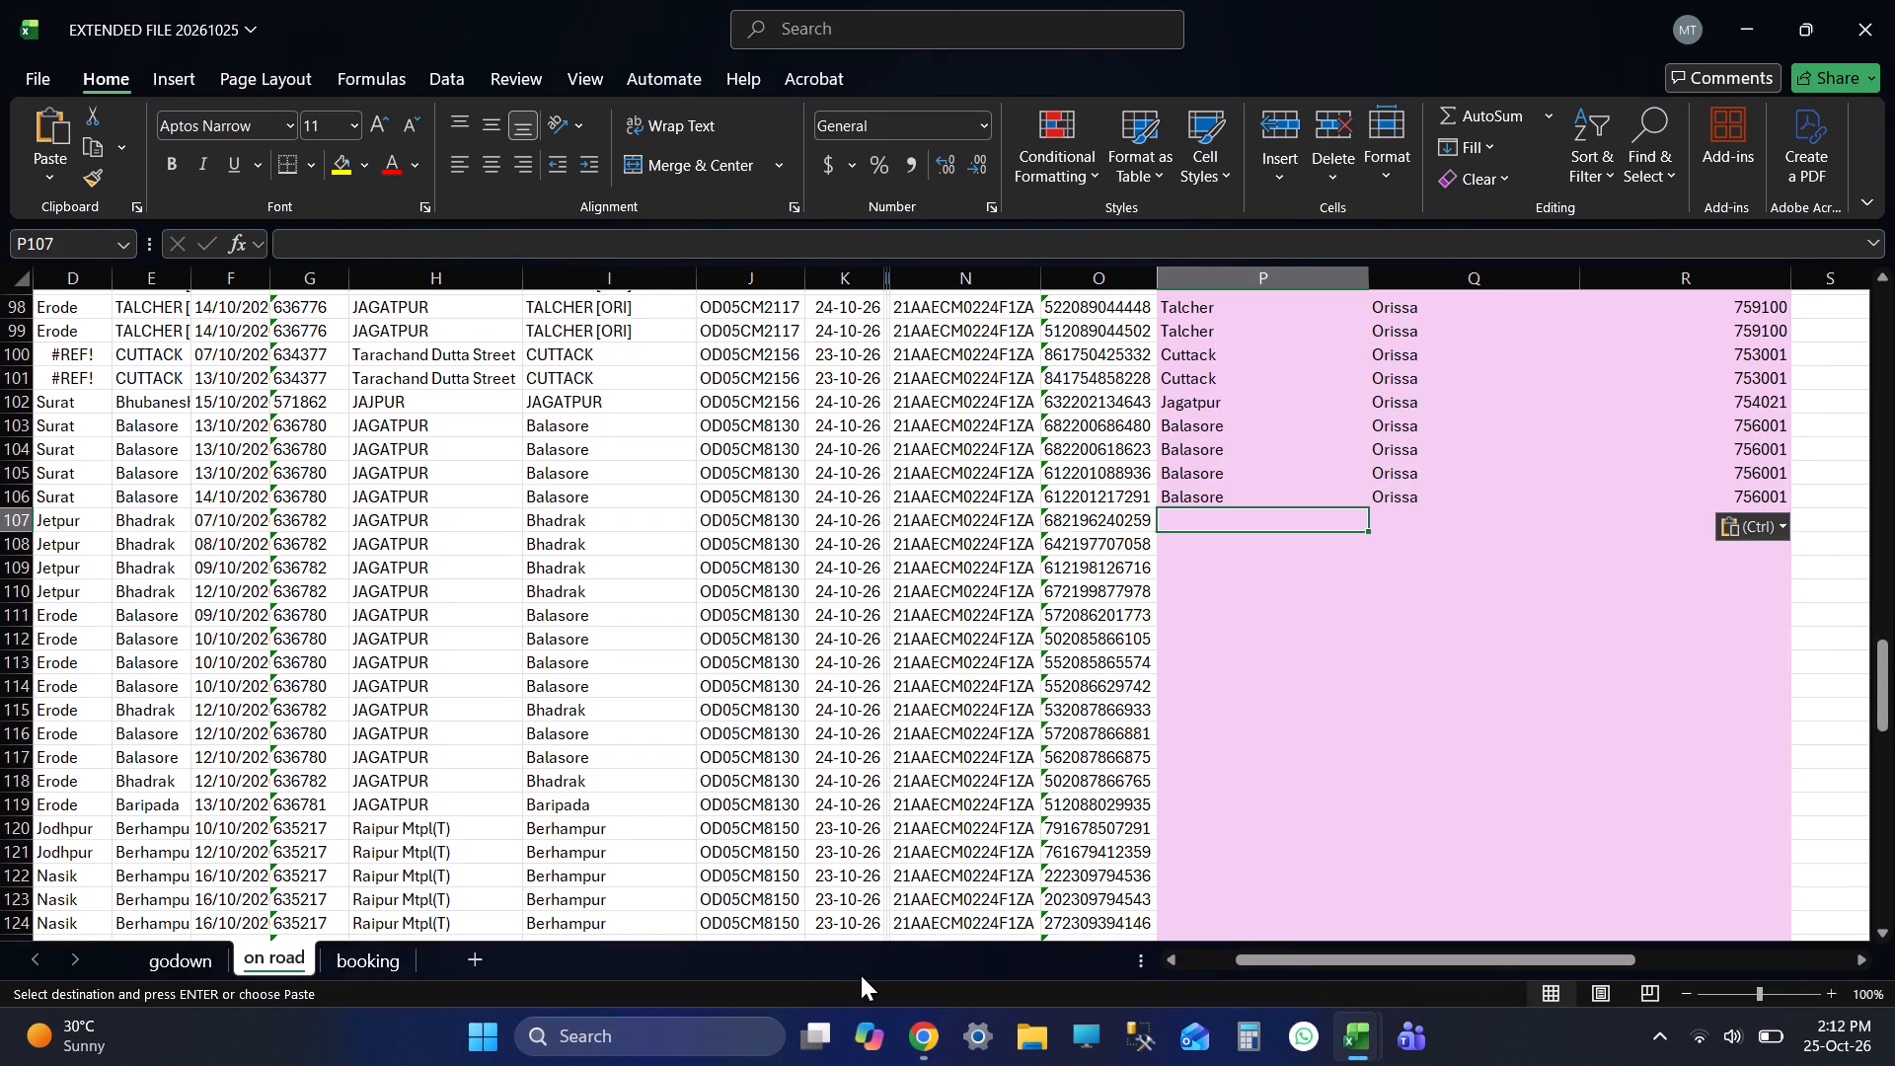
key("ctrl+s")
key("alt+Tab")
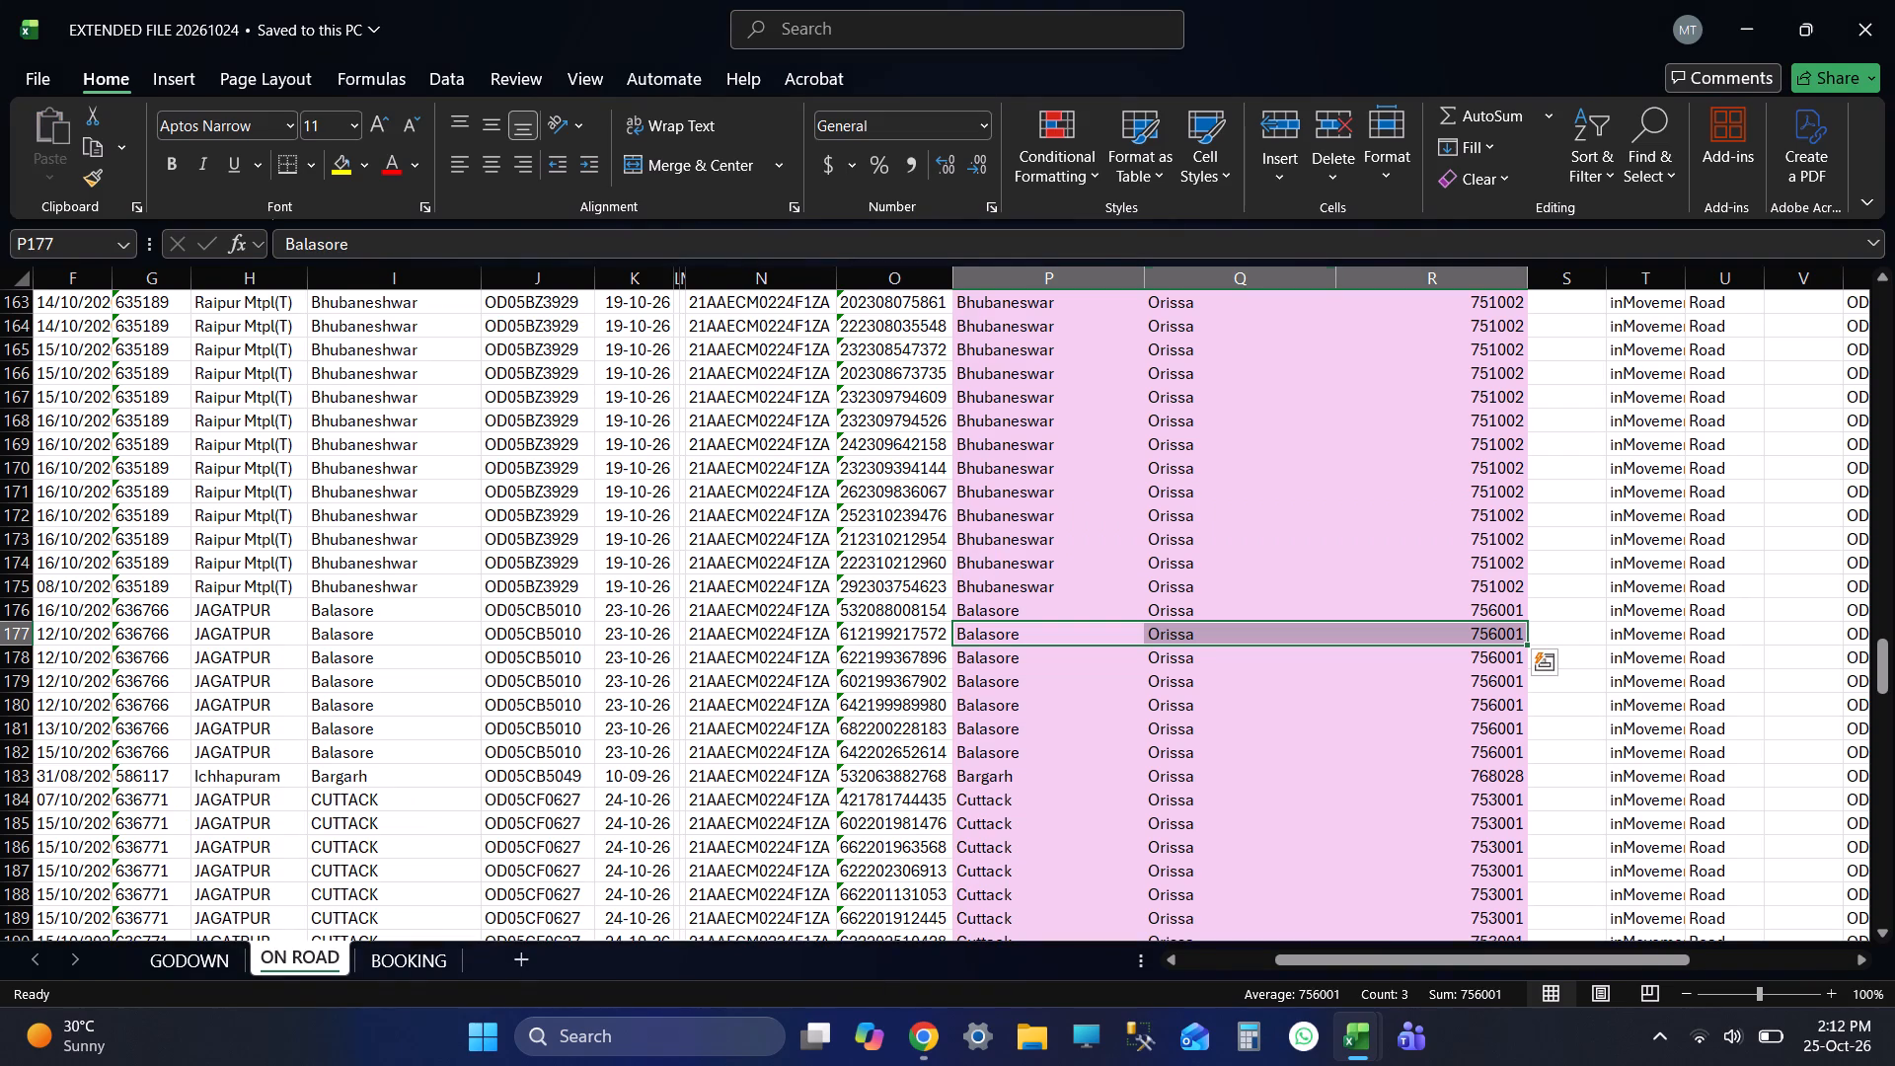
left_click(1025, 276)
key("ctrl+f")
type("bha")
key("d")
key("Return")
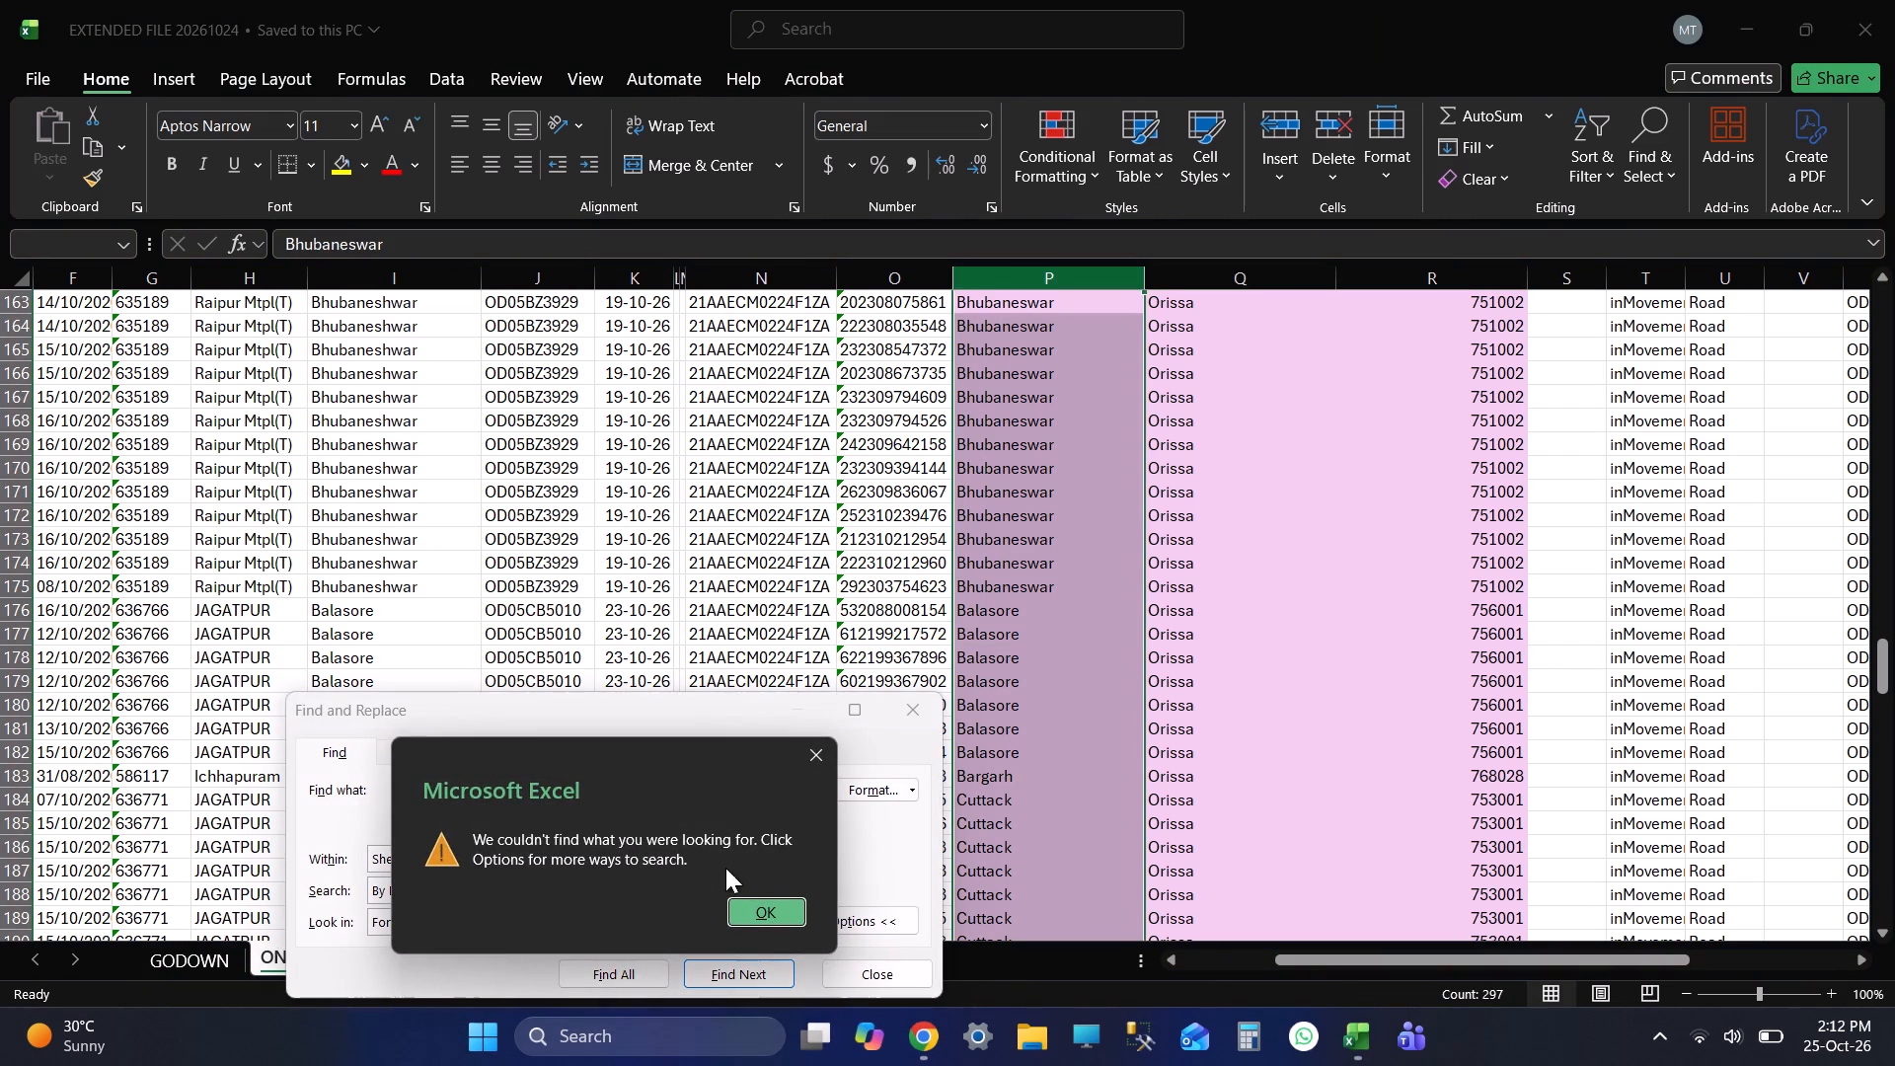
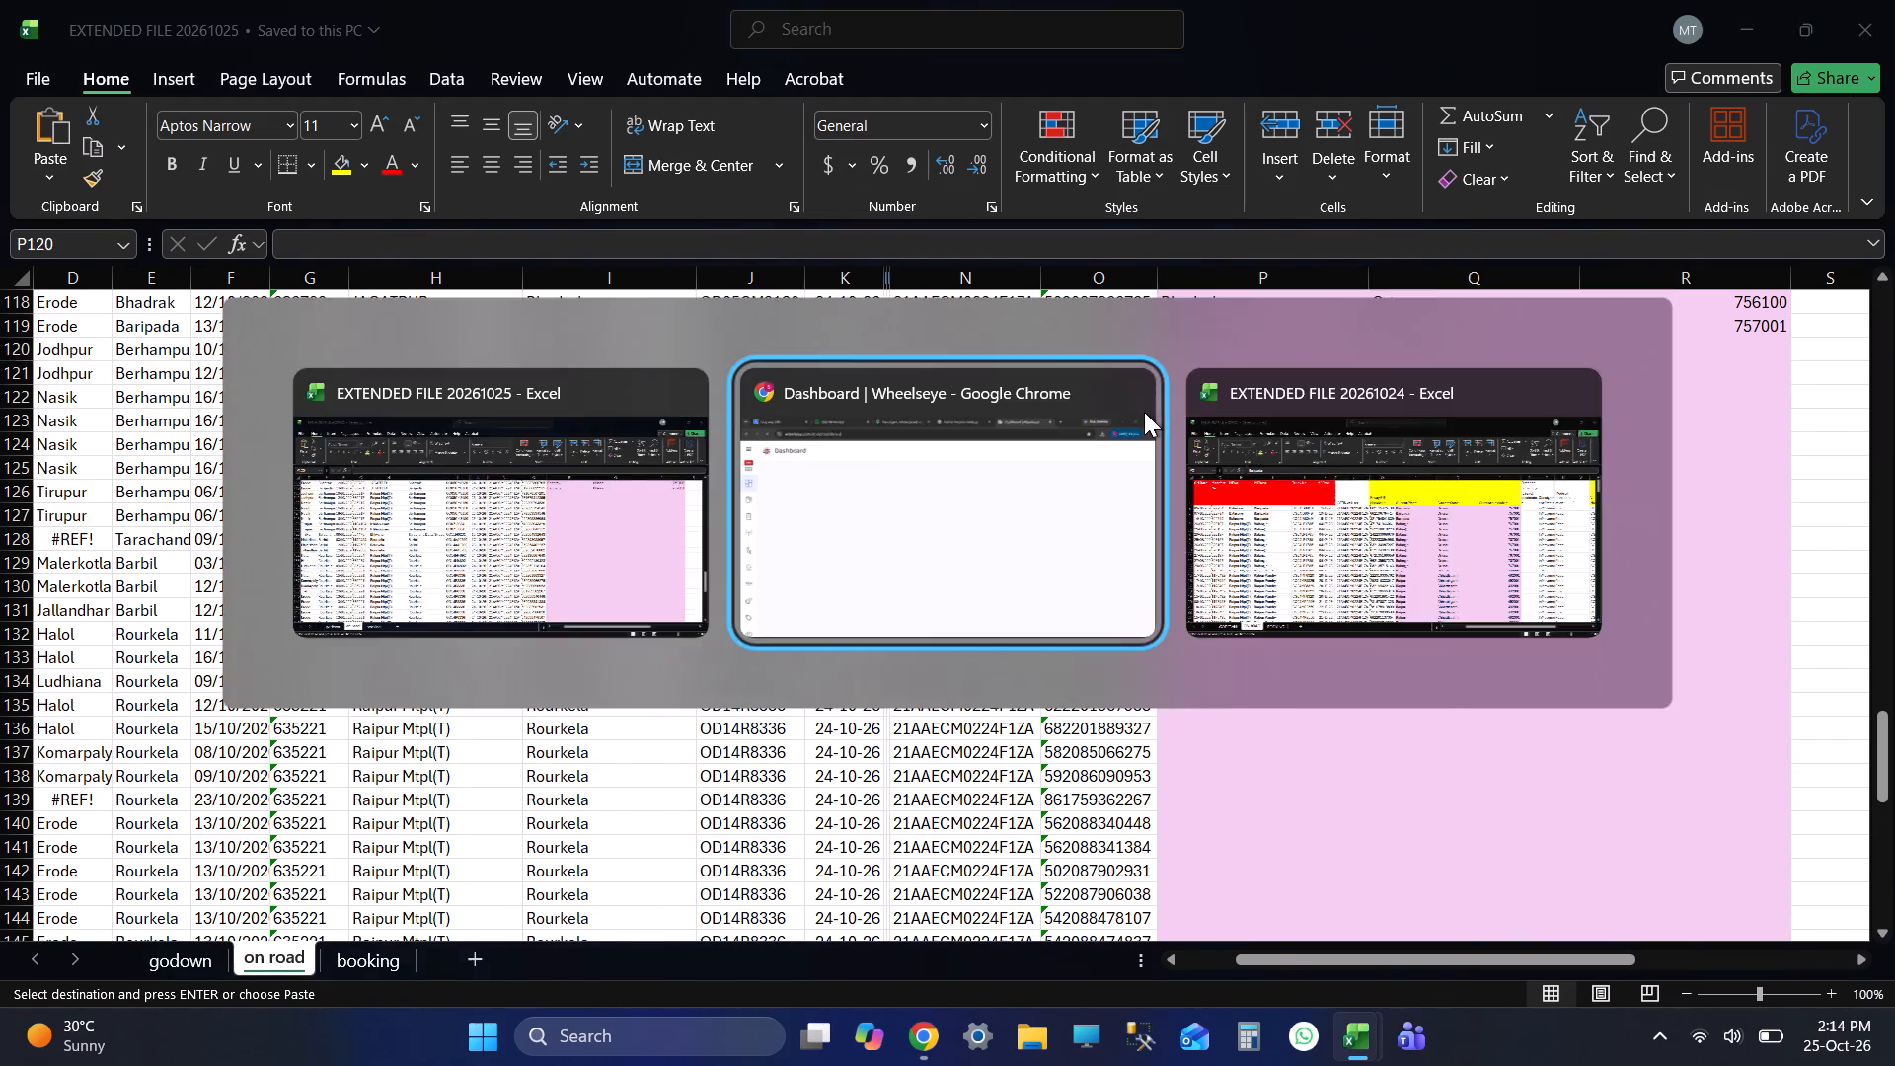
left_click(1014, 274)
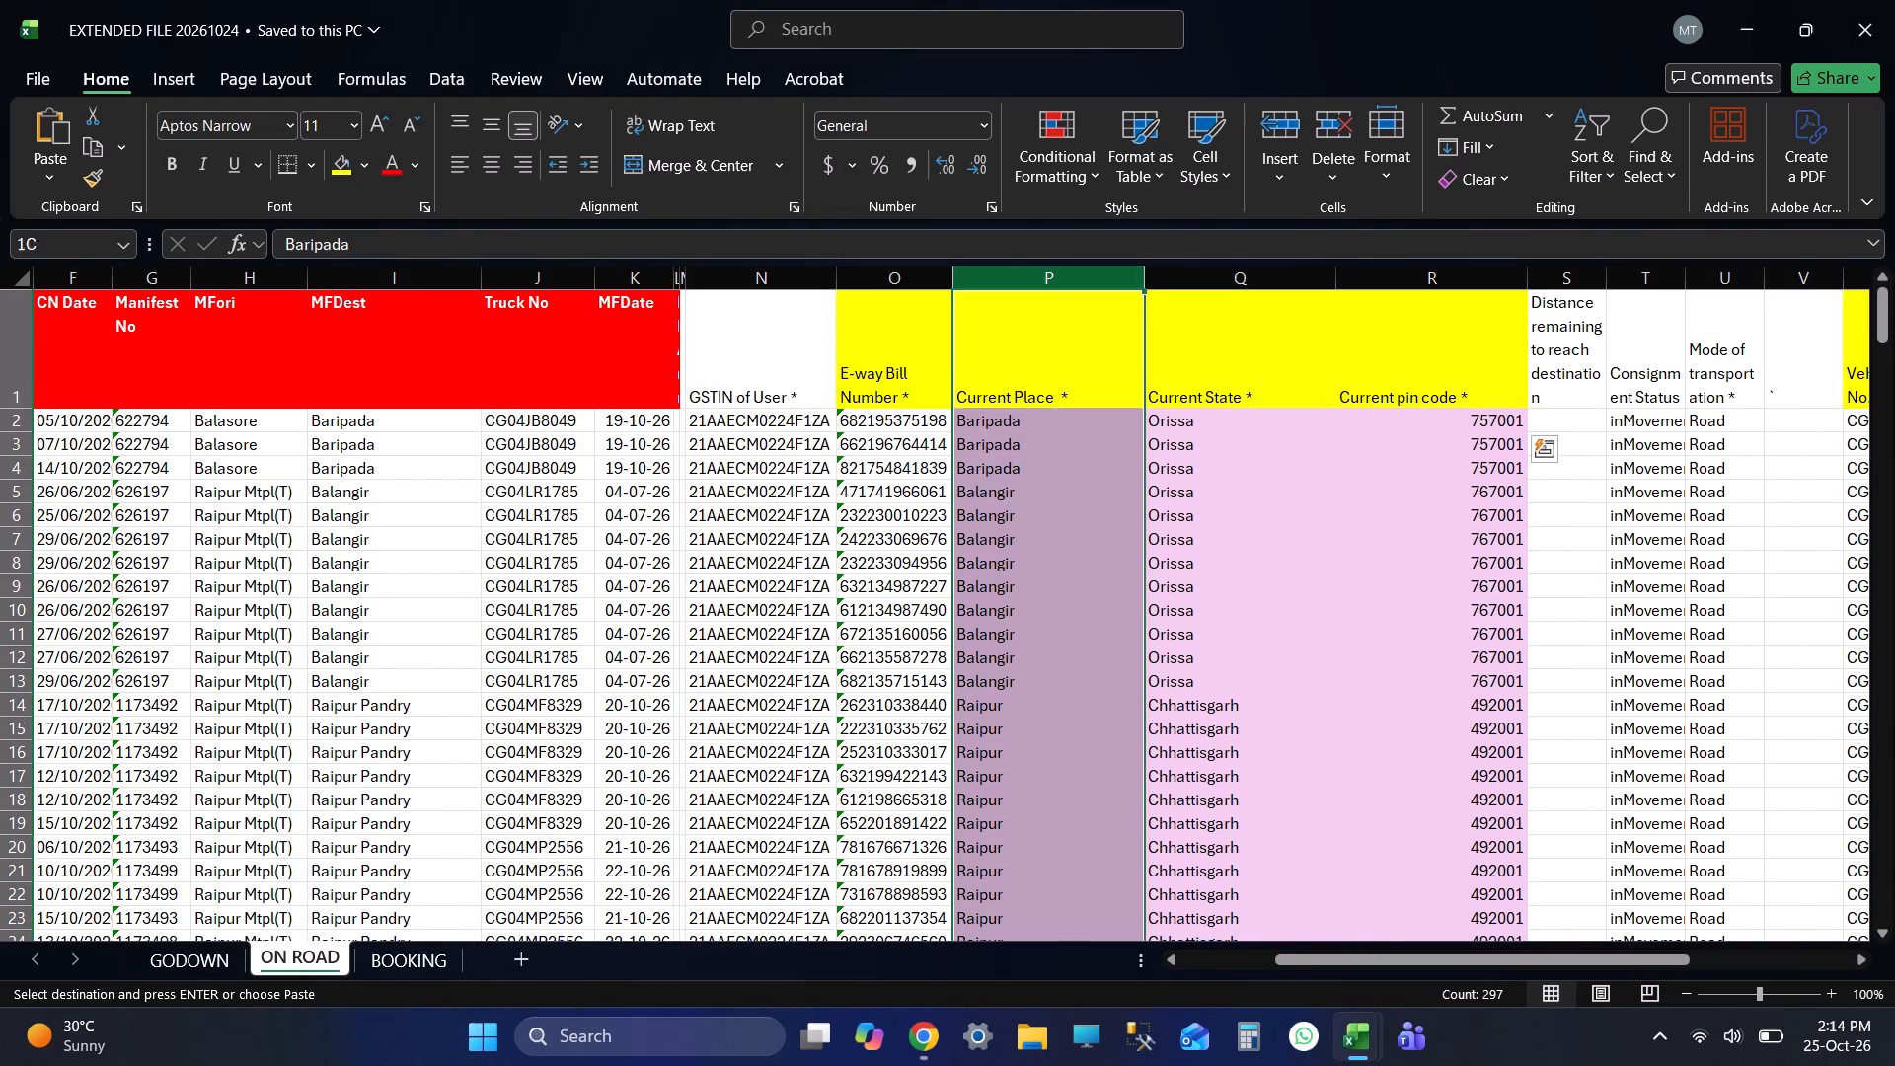
key("ctrl+f")
type("ber")
key("Return")
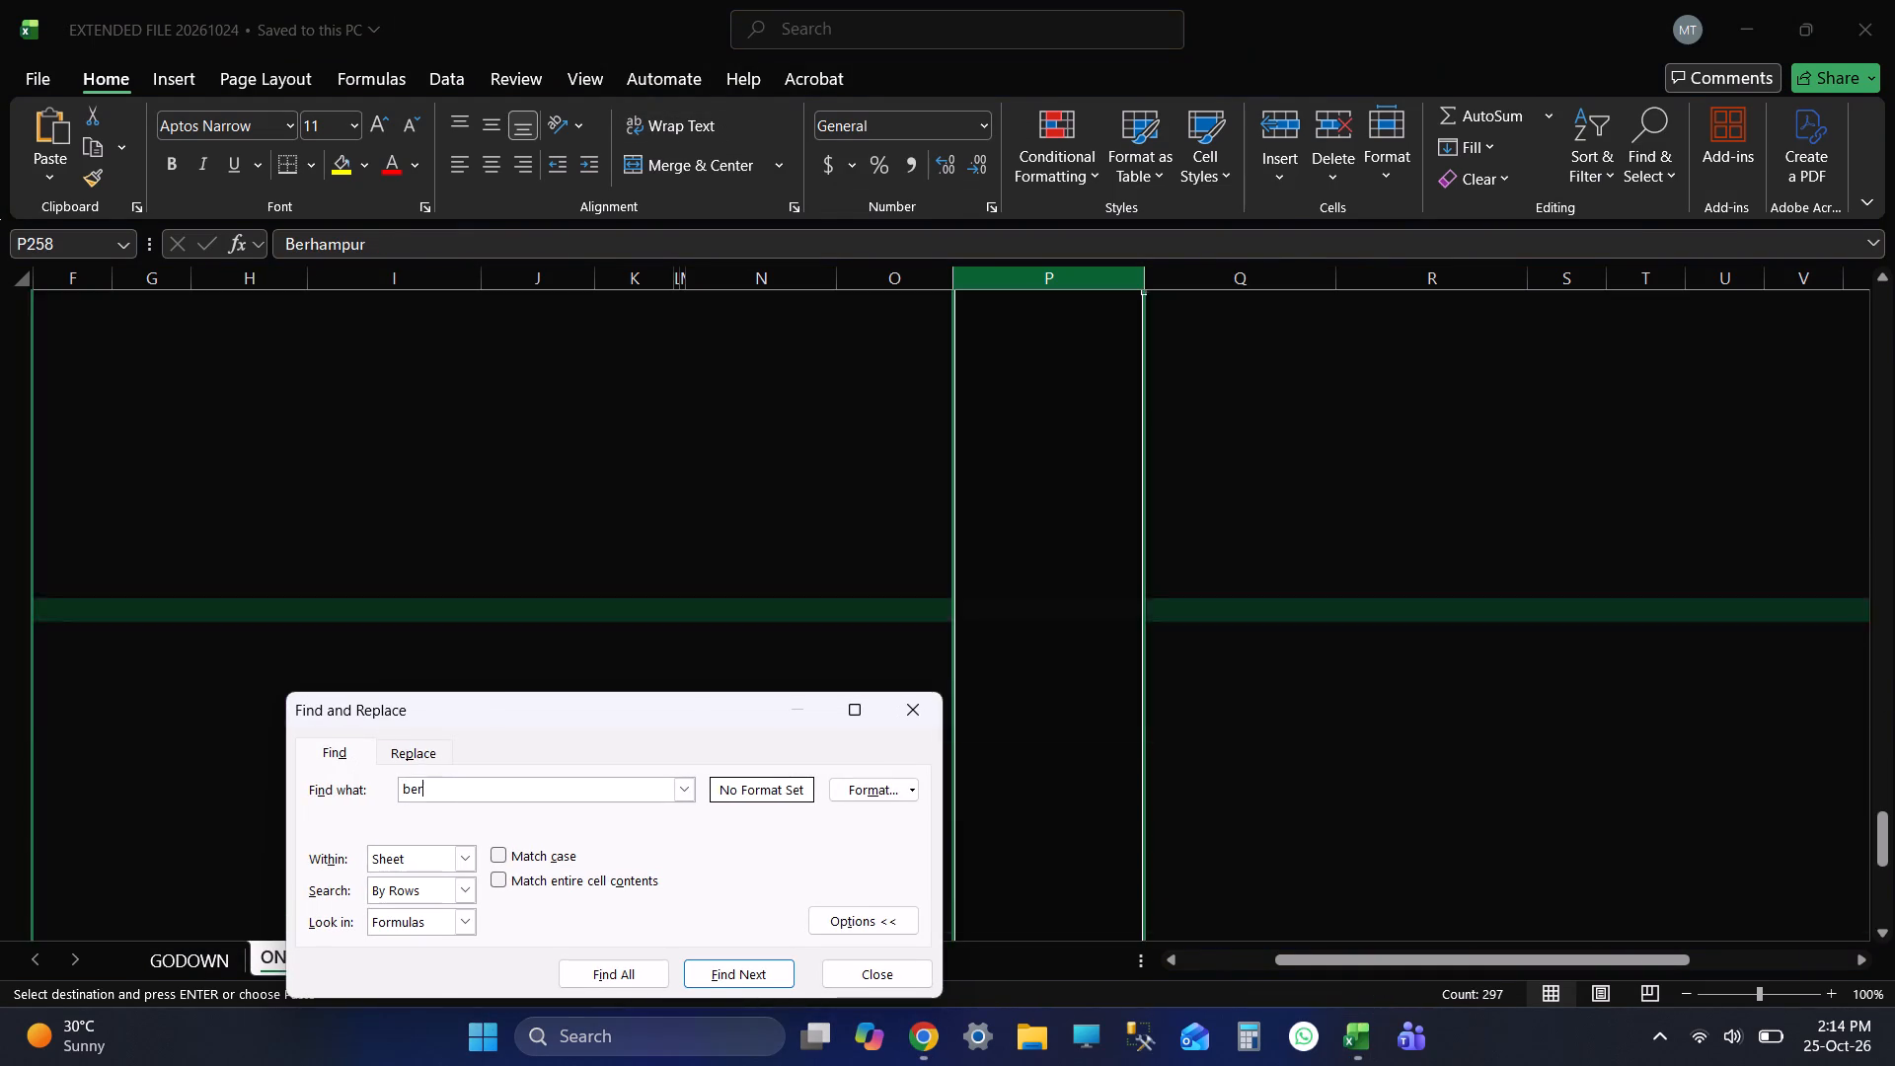
left_click(1014, 603)
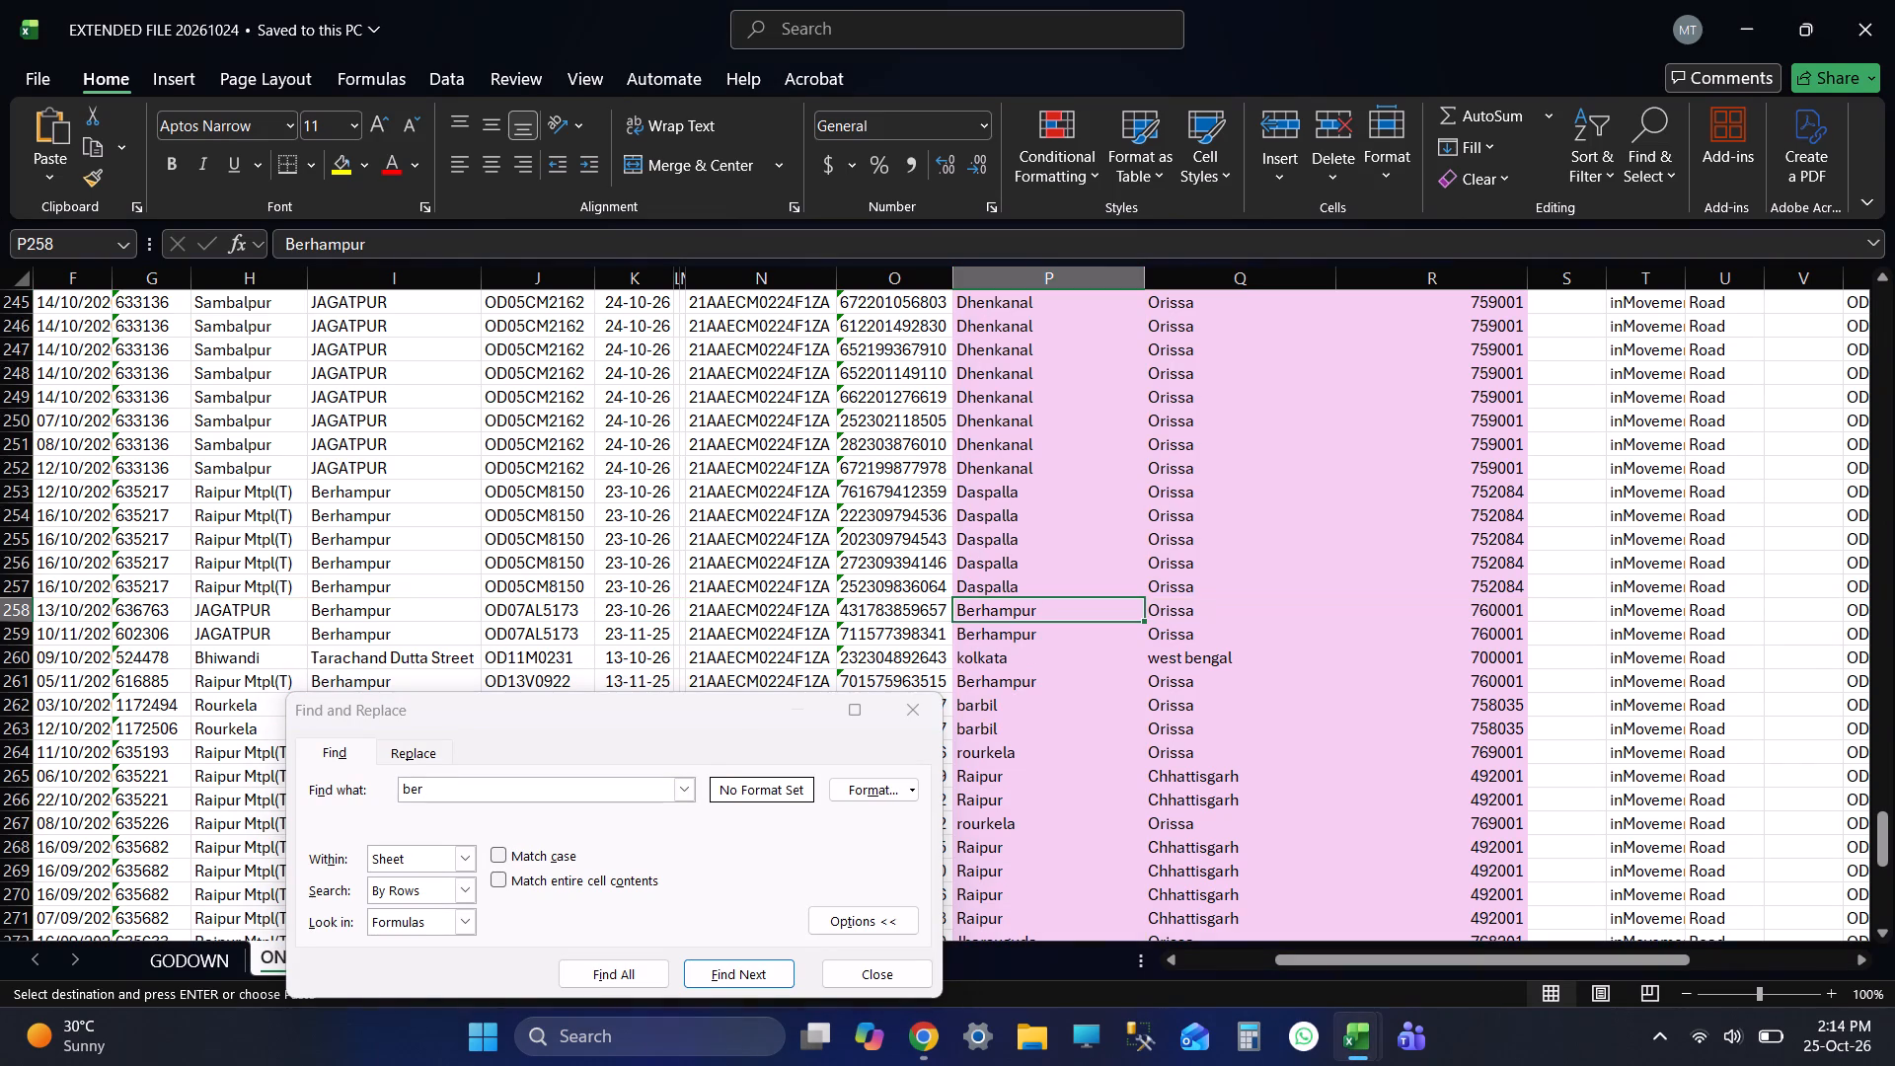
key("shift+Right")
key("shift+Right")
key("ctrl+c")
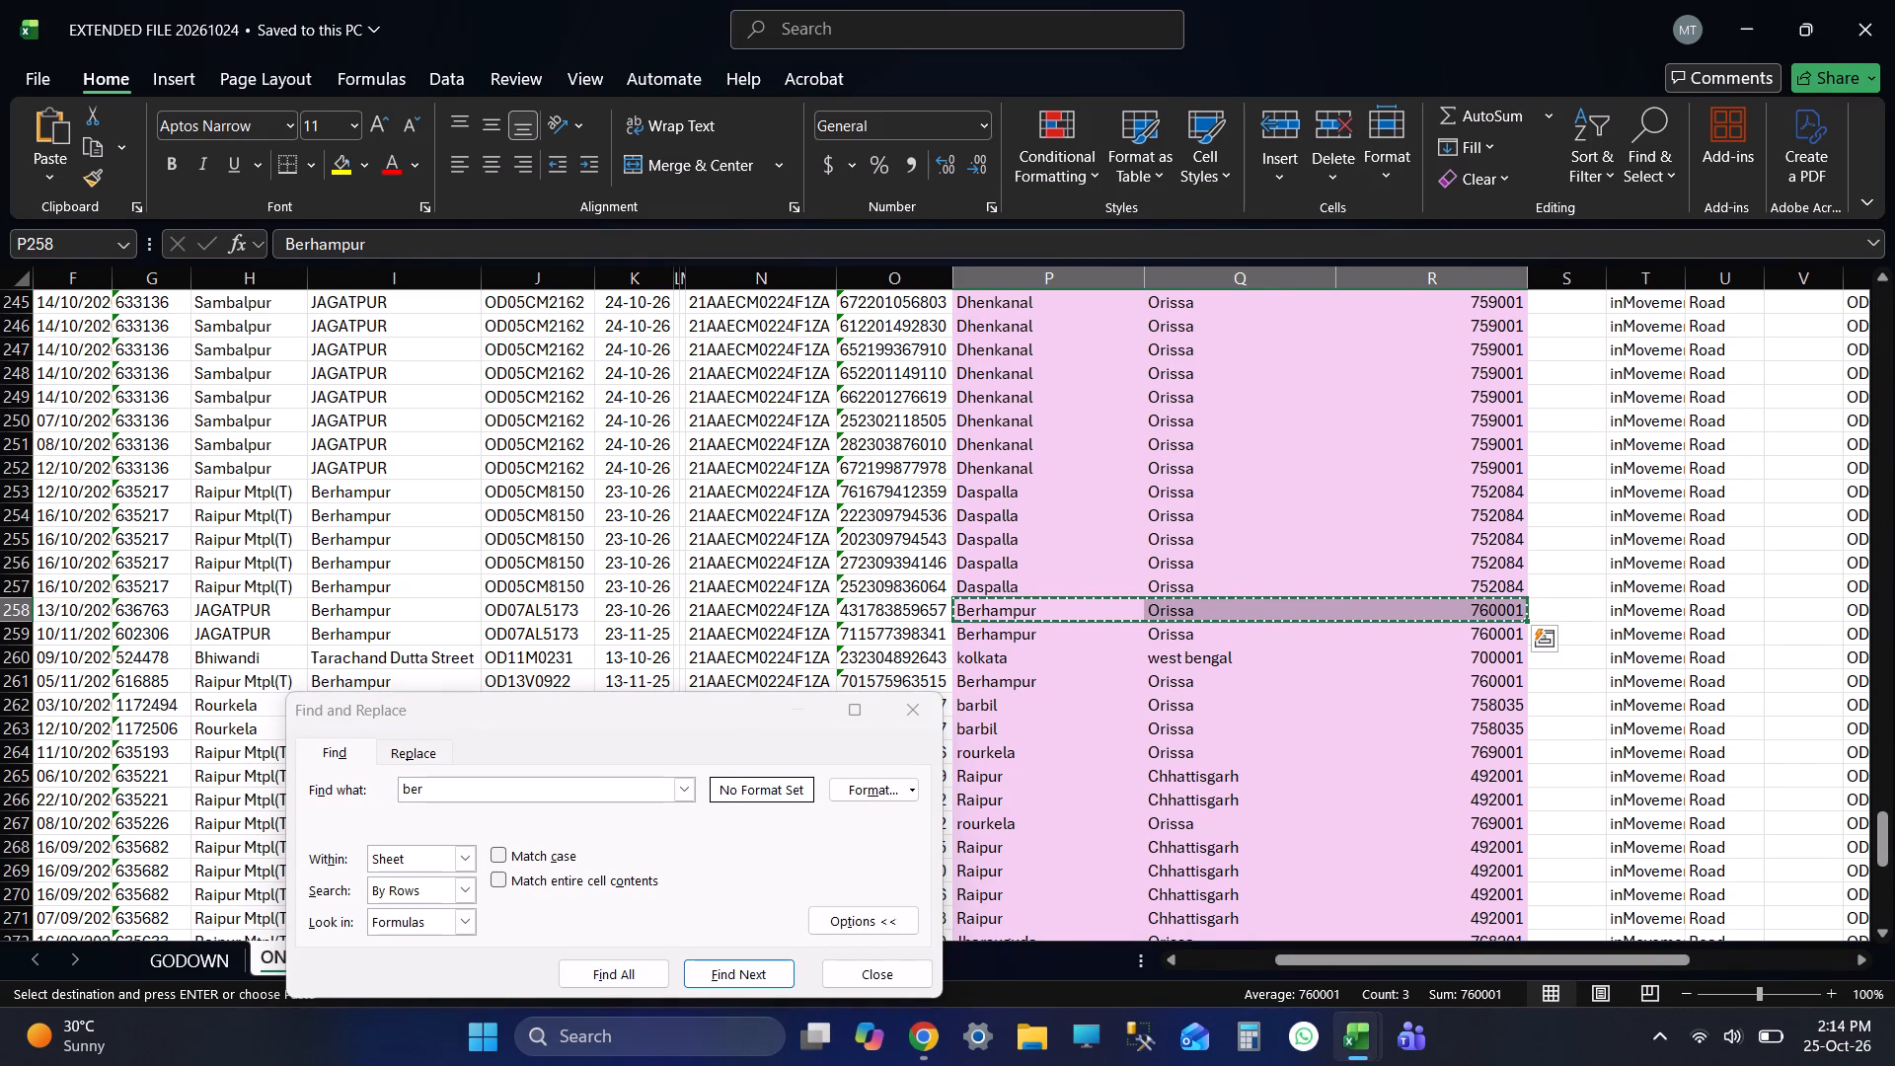
left_click(864, 960)
Paste the Berhampur, Orissa, 760001 entry into rows 120 to 125 of the 20261025 file and save it.
key("alt+Tab")
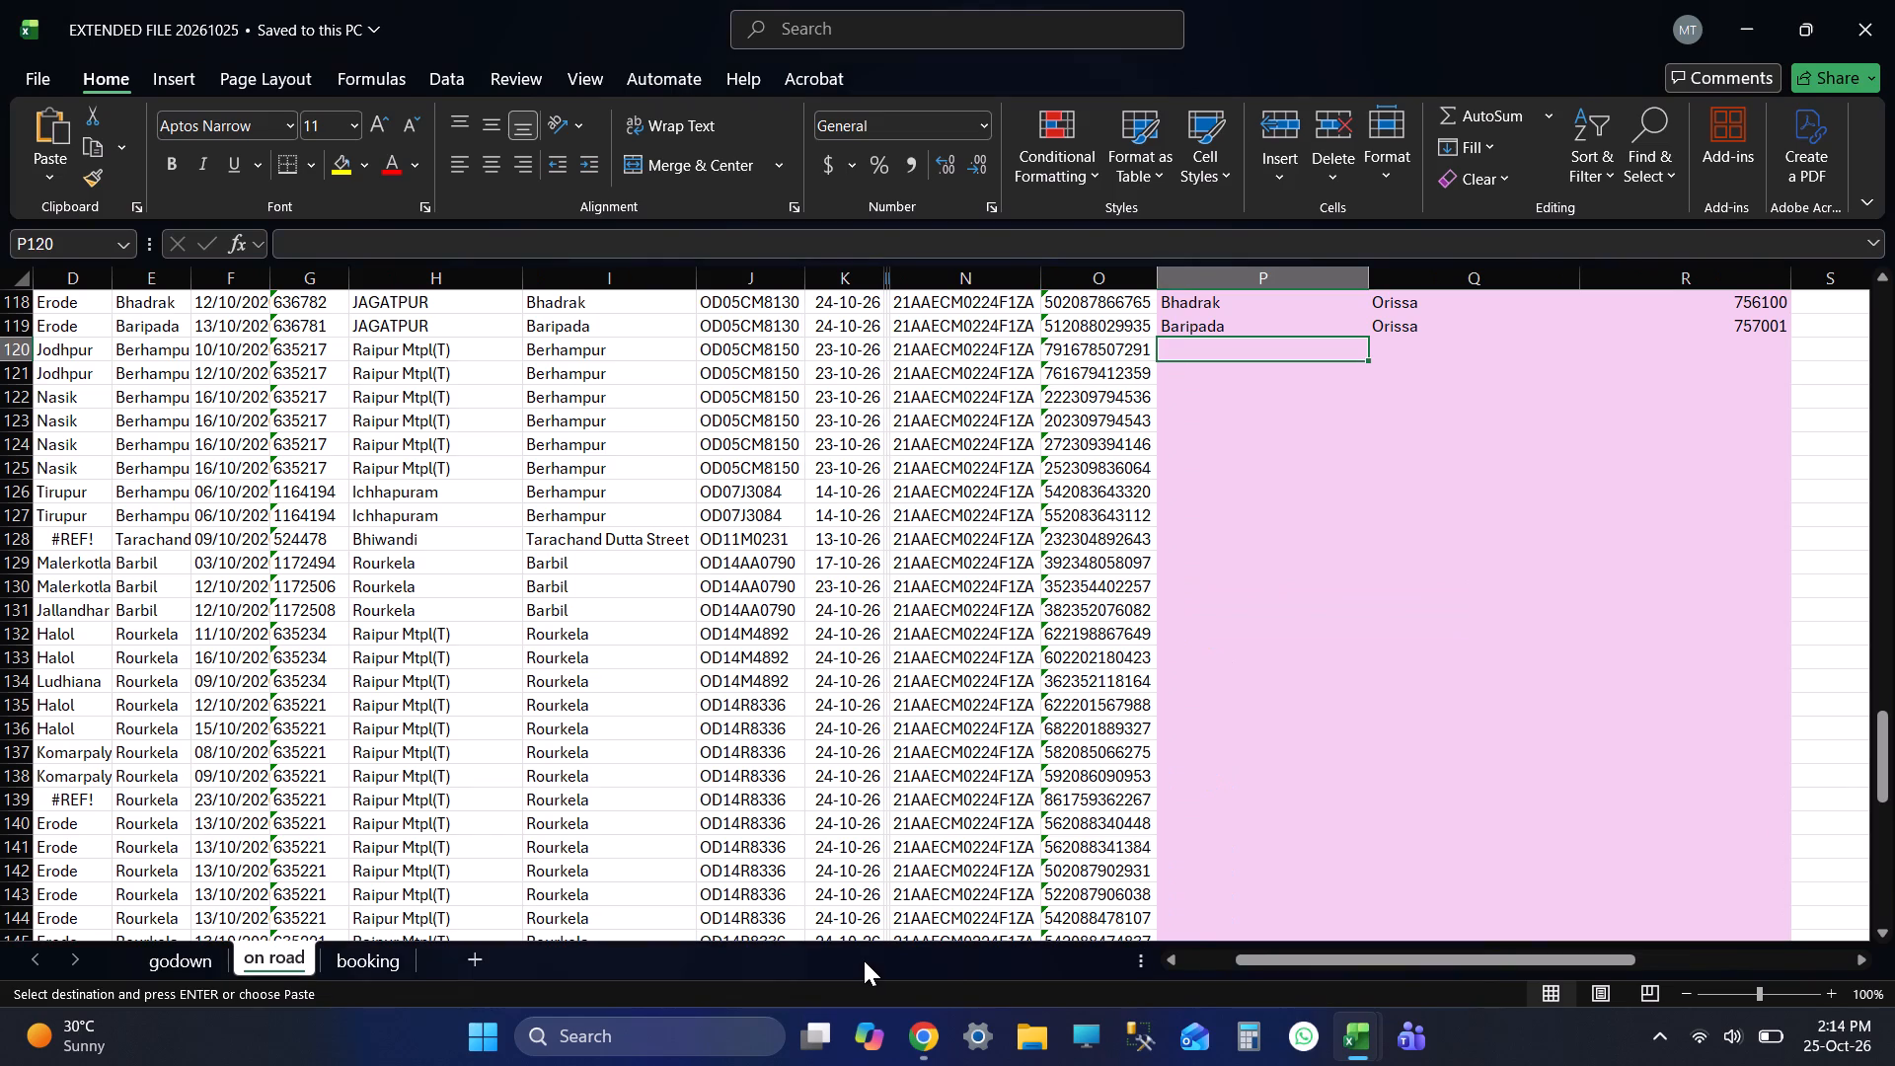
key("shift+Down")
key("shift+Down")
key("shift+Down")
key("shift+Down")
key("shift+Down")
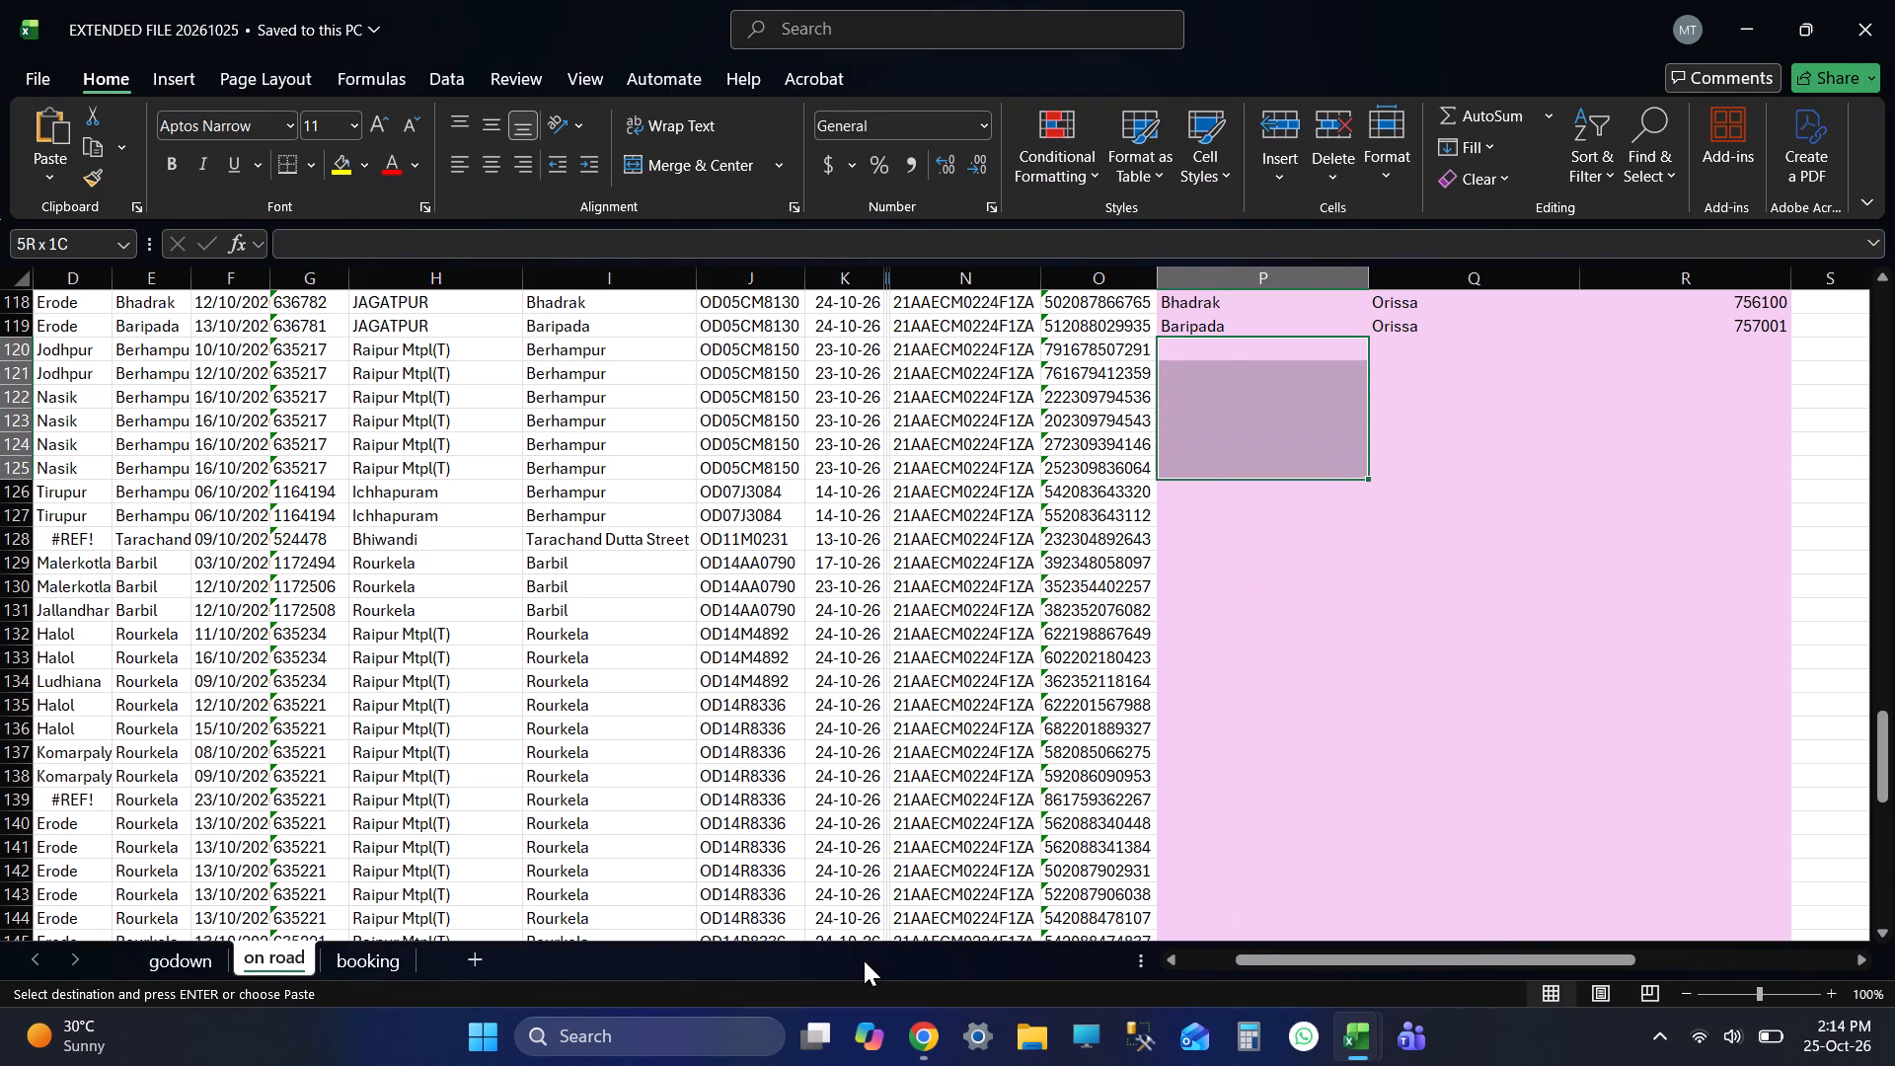
key("ctrl+v")
key("ctrl+Down")
key("Down")
key("ctrl+s")
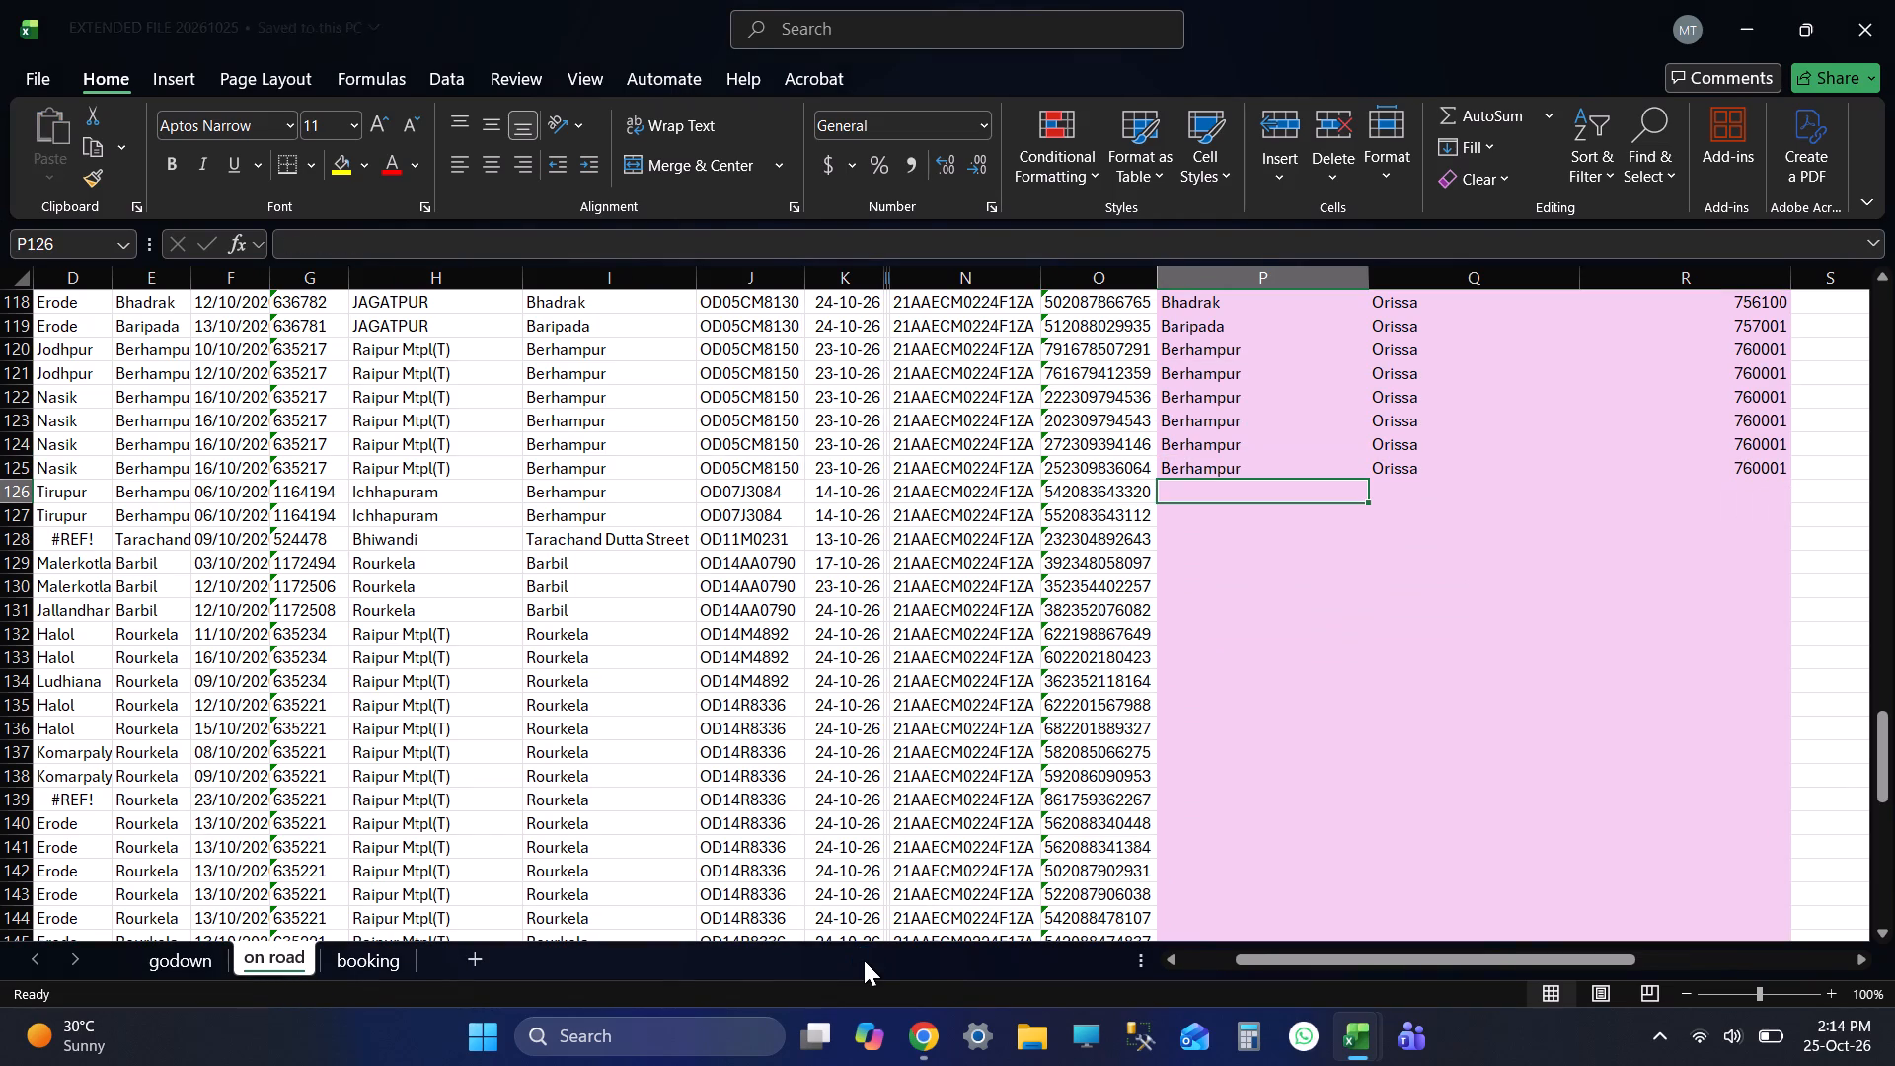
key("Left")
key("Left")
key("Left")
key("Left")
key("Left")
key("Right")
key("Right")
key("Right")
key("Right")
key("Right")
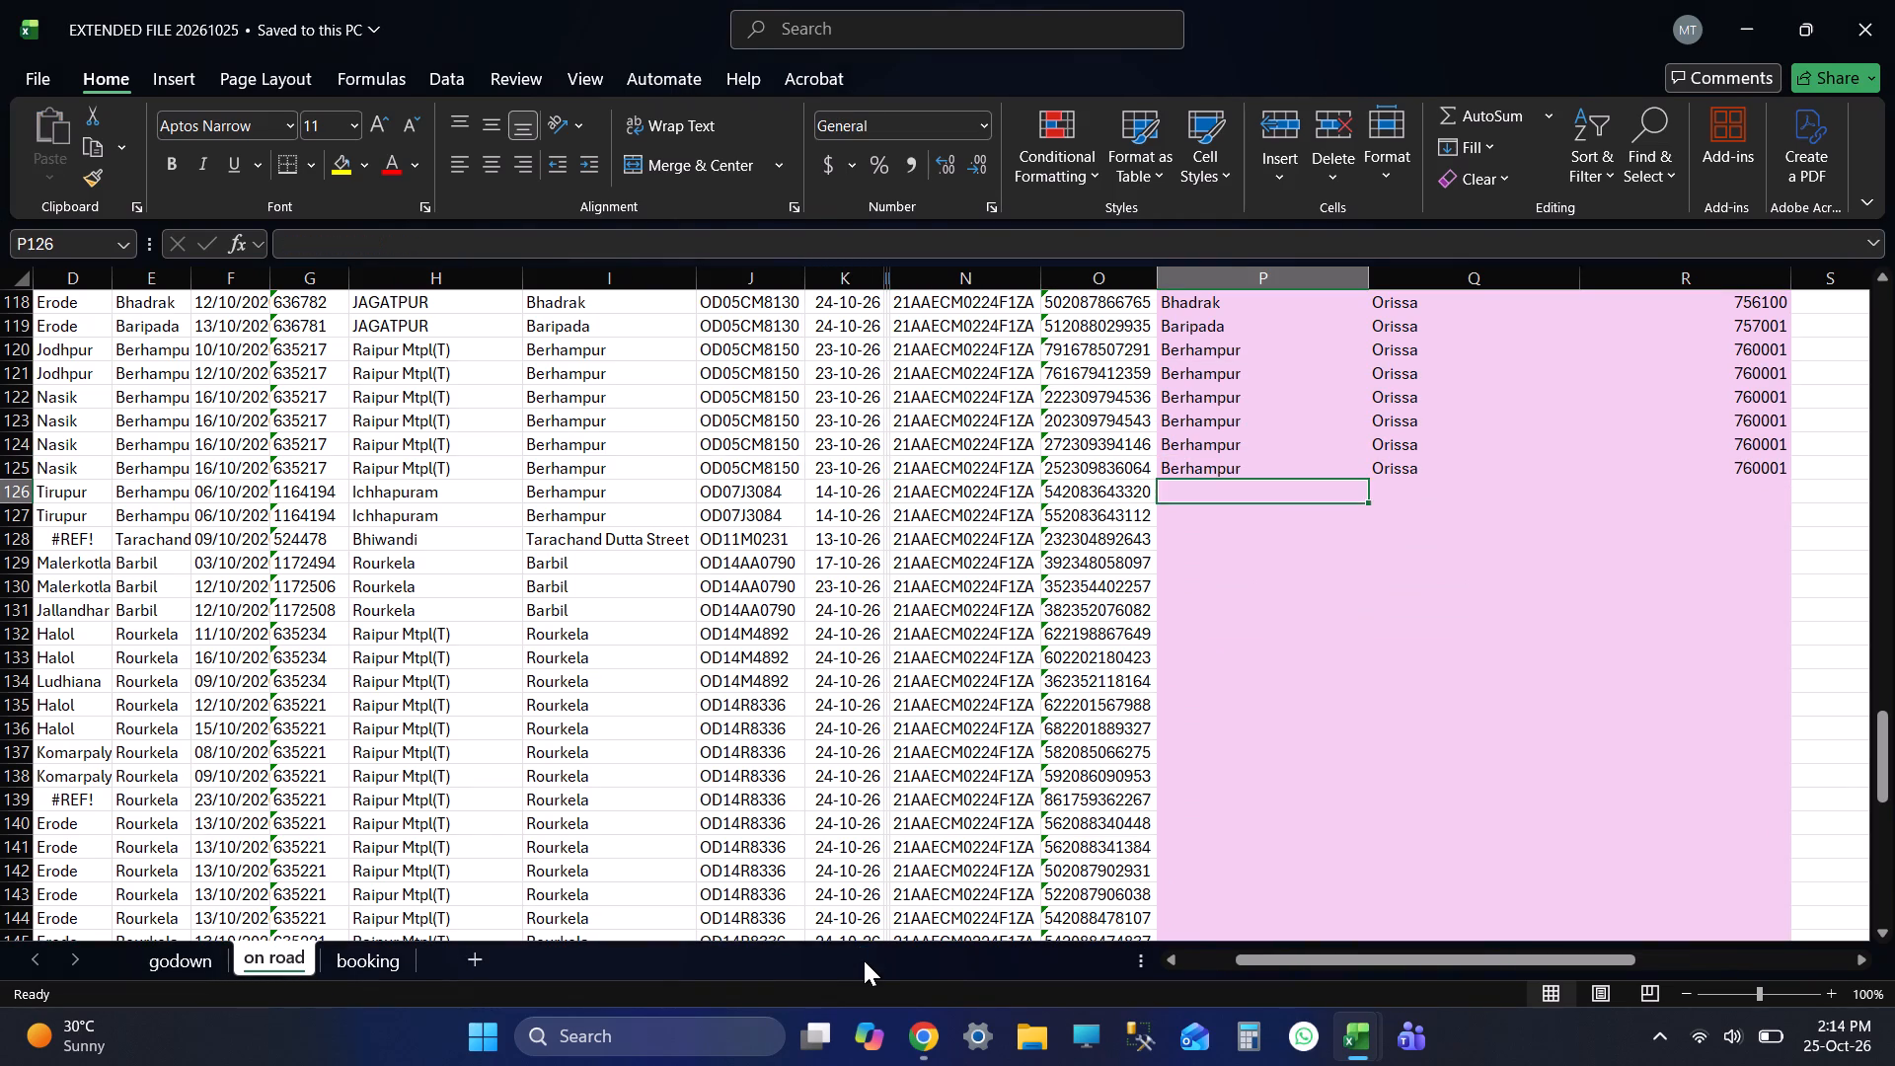
Copy the Berhampur, Orissa, 760001 entry from row 125 into rows 126 and 127 and save the workbook.
key("Up")
key("shift+Right")
key("shift+Right")
key("ctrl+c")
key("Down")
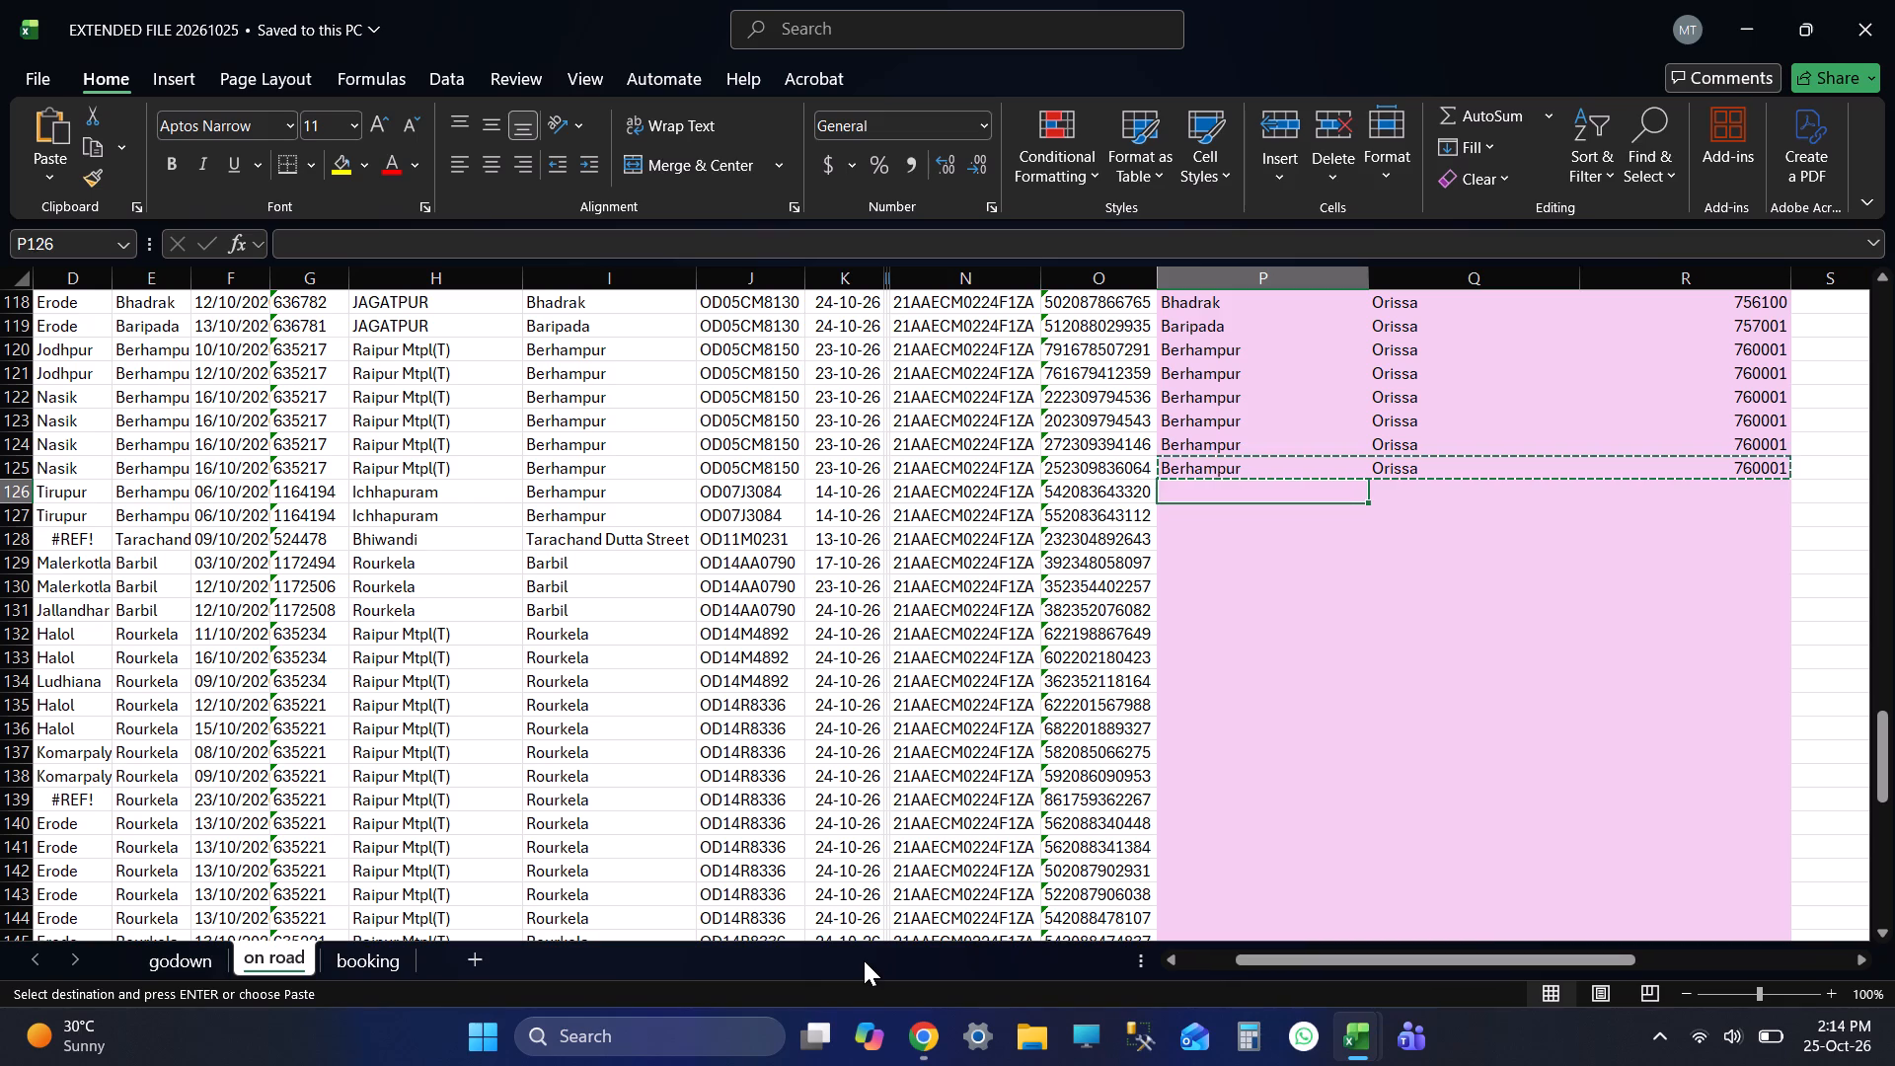
key("shift+Down")
key("ctrl+v")
key("Down")
key("Down")
key("ctrl+s")
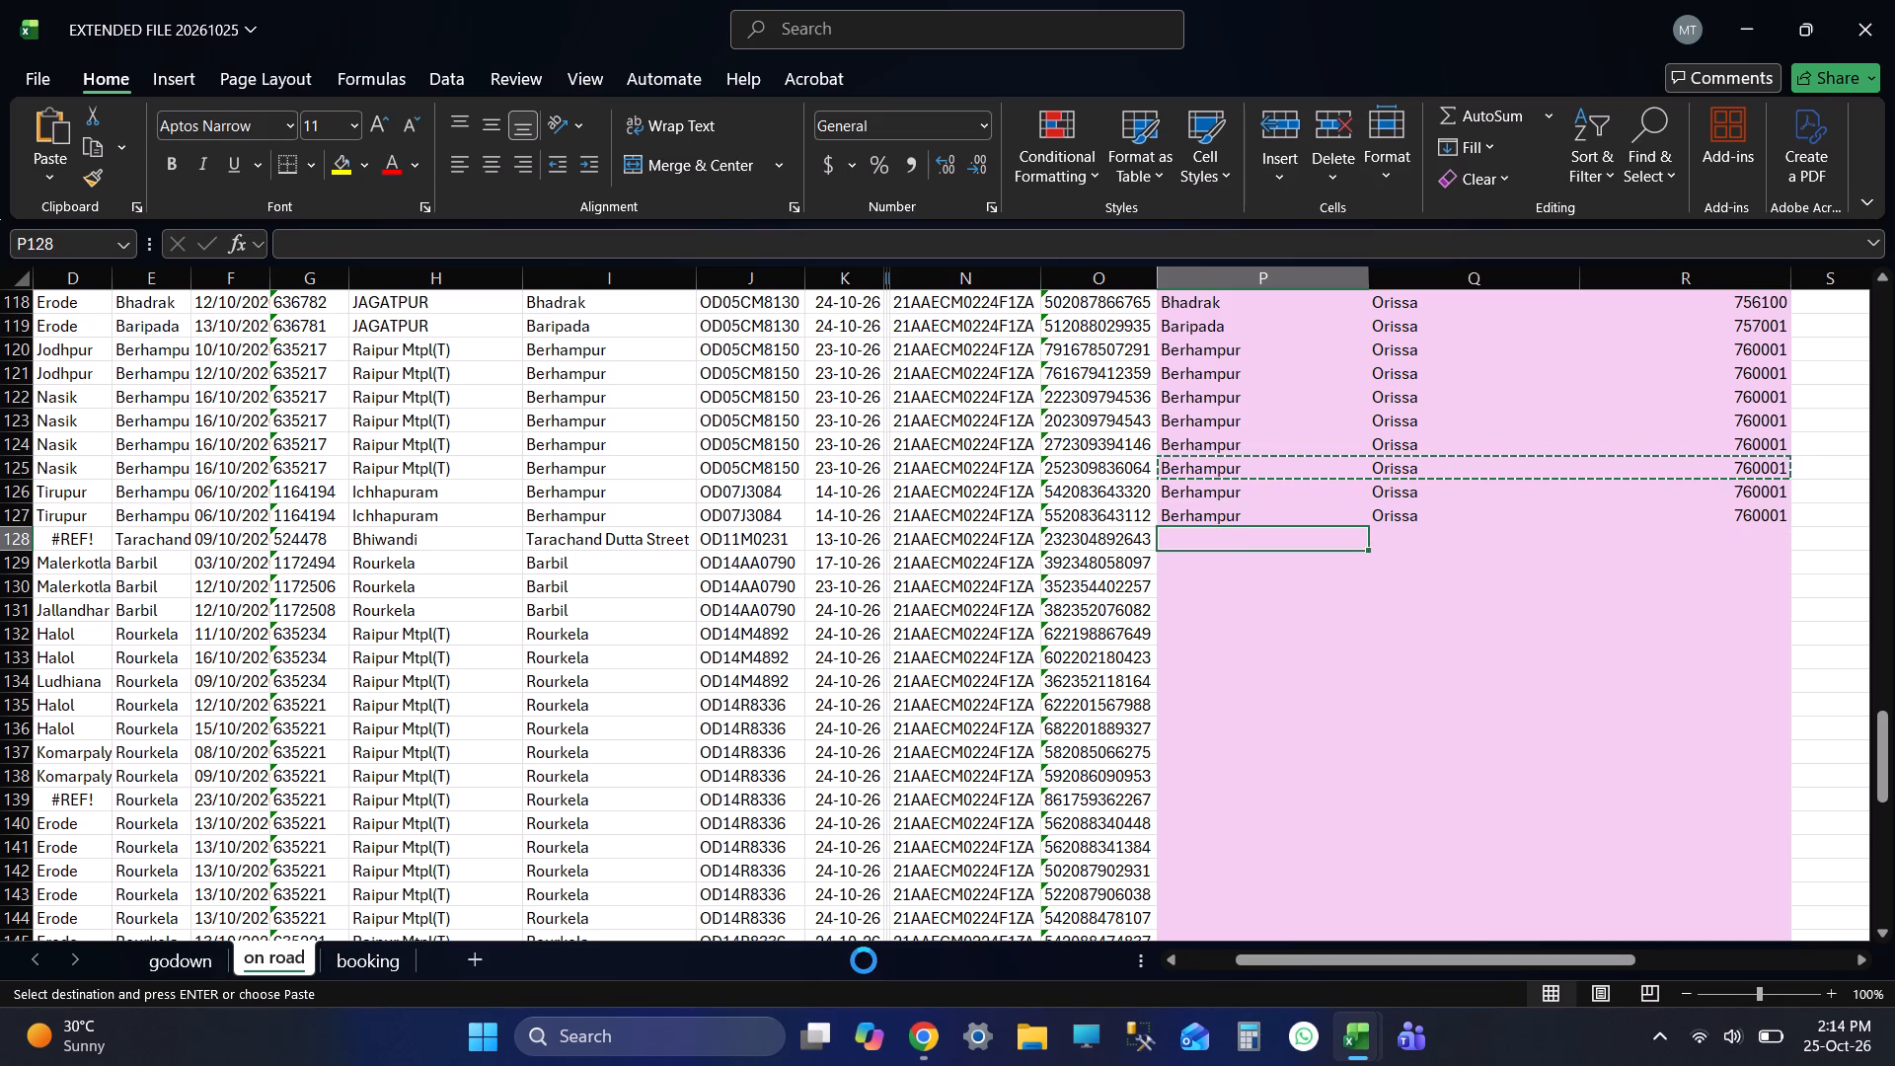
Copy the kolkata, west bengal, 700001 entry from row 260 of the 20261024 file into row 128 of the 20261025 file and save it.
key("alt+Tab")
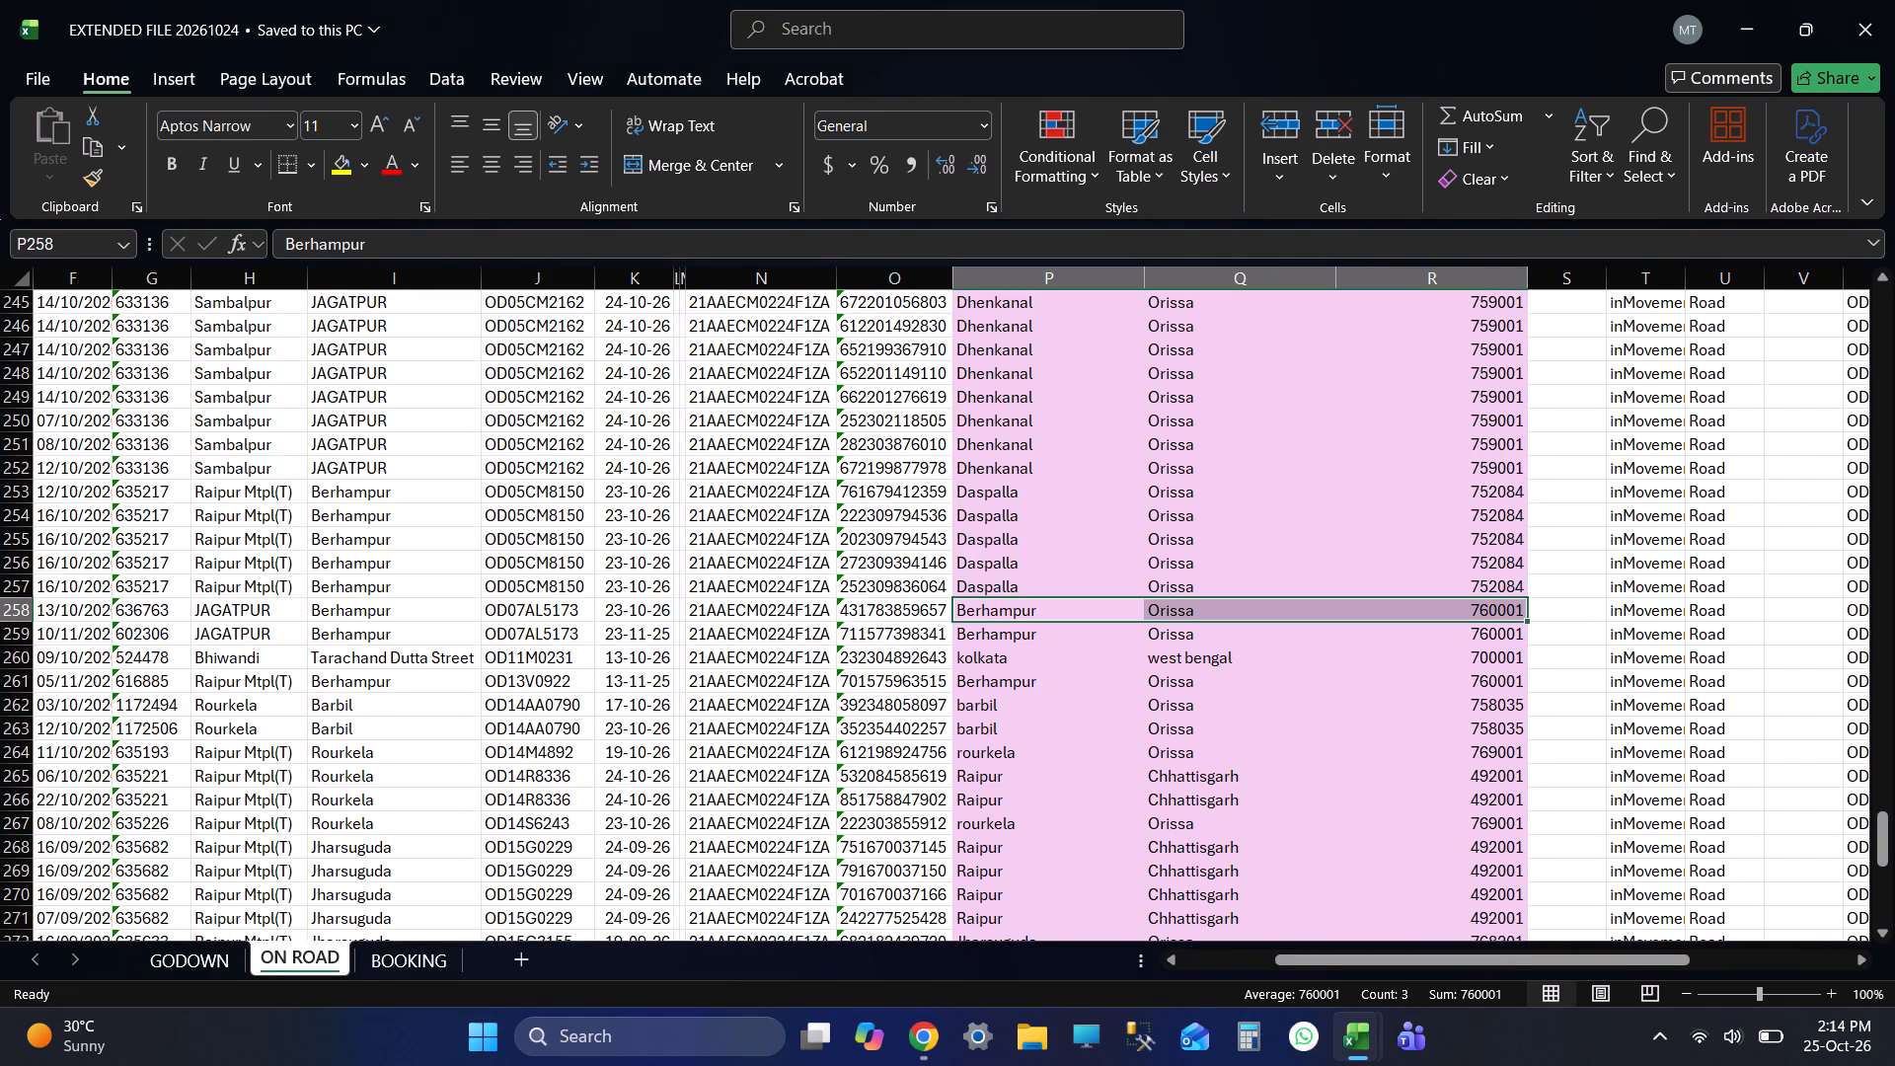
left_click(1014, 655)
key("shift+Right")
key("shift+Right")
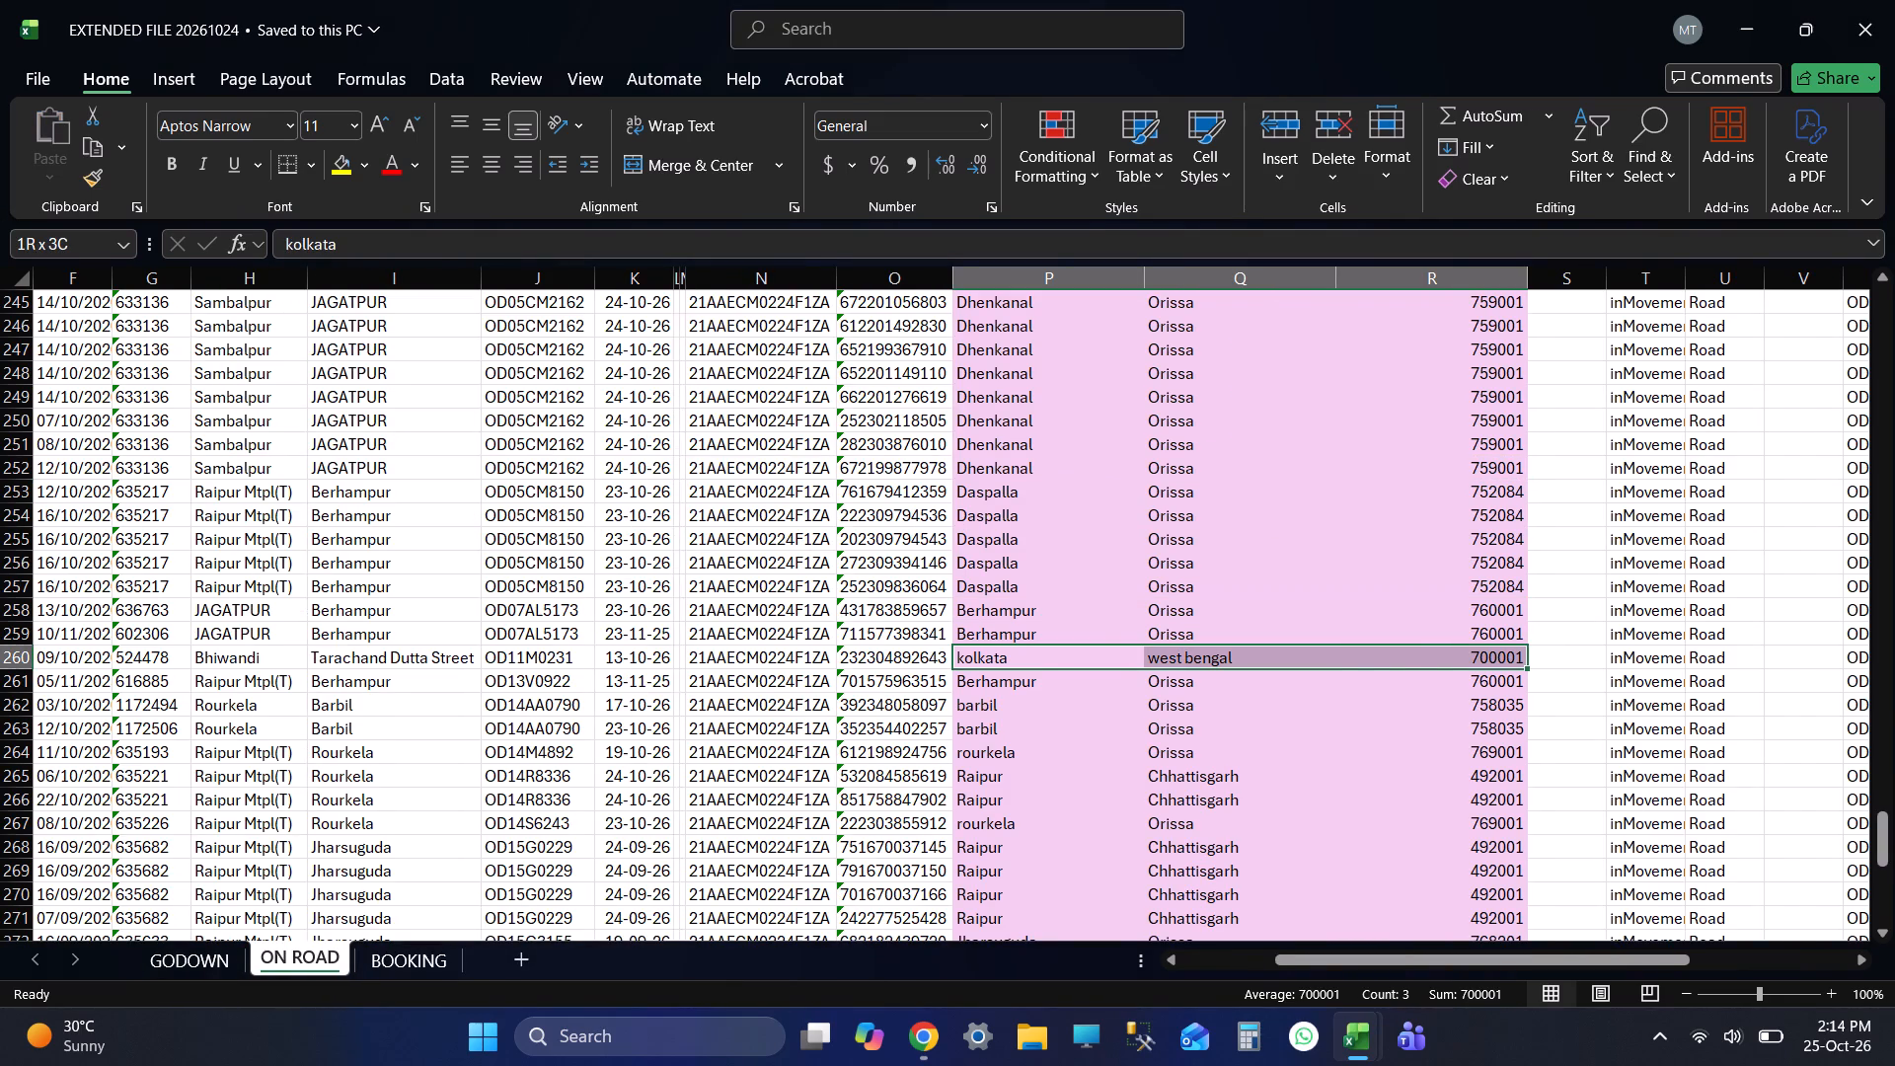
key("ctrl+c")
key("alt+Tab")
key("ctrl+v")
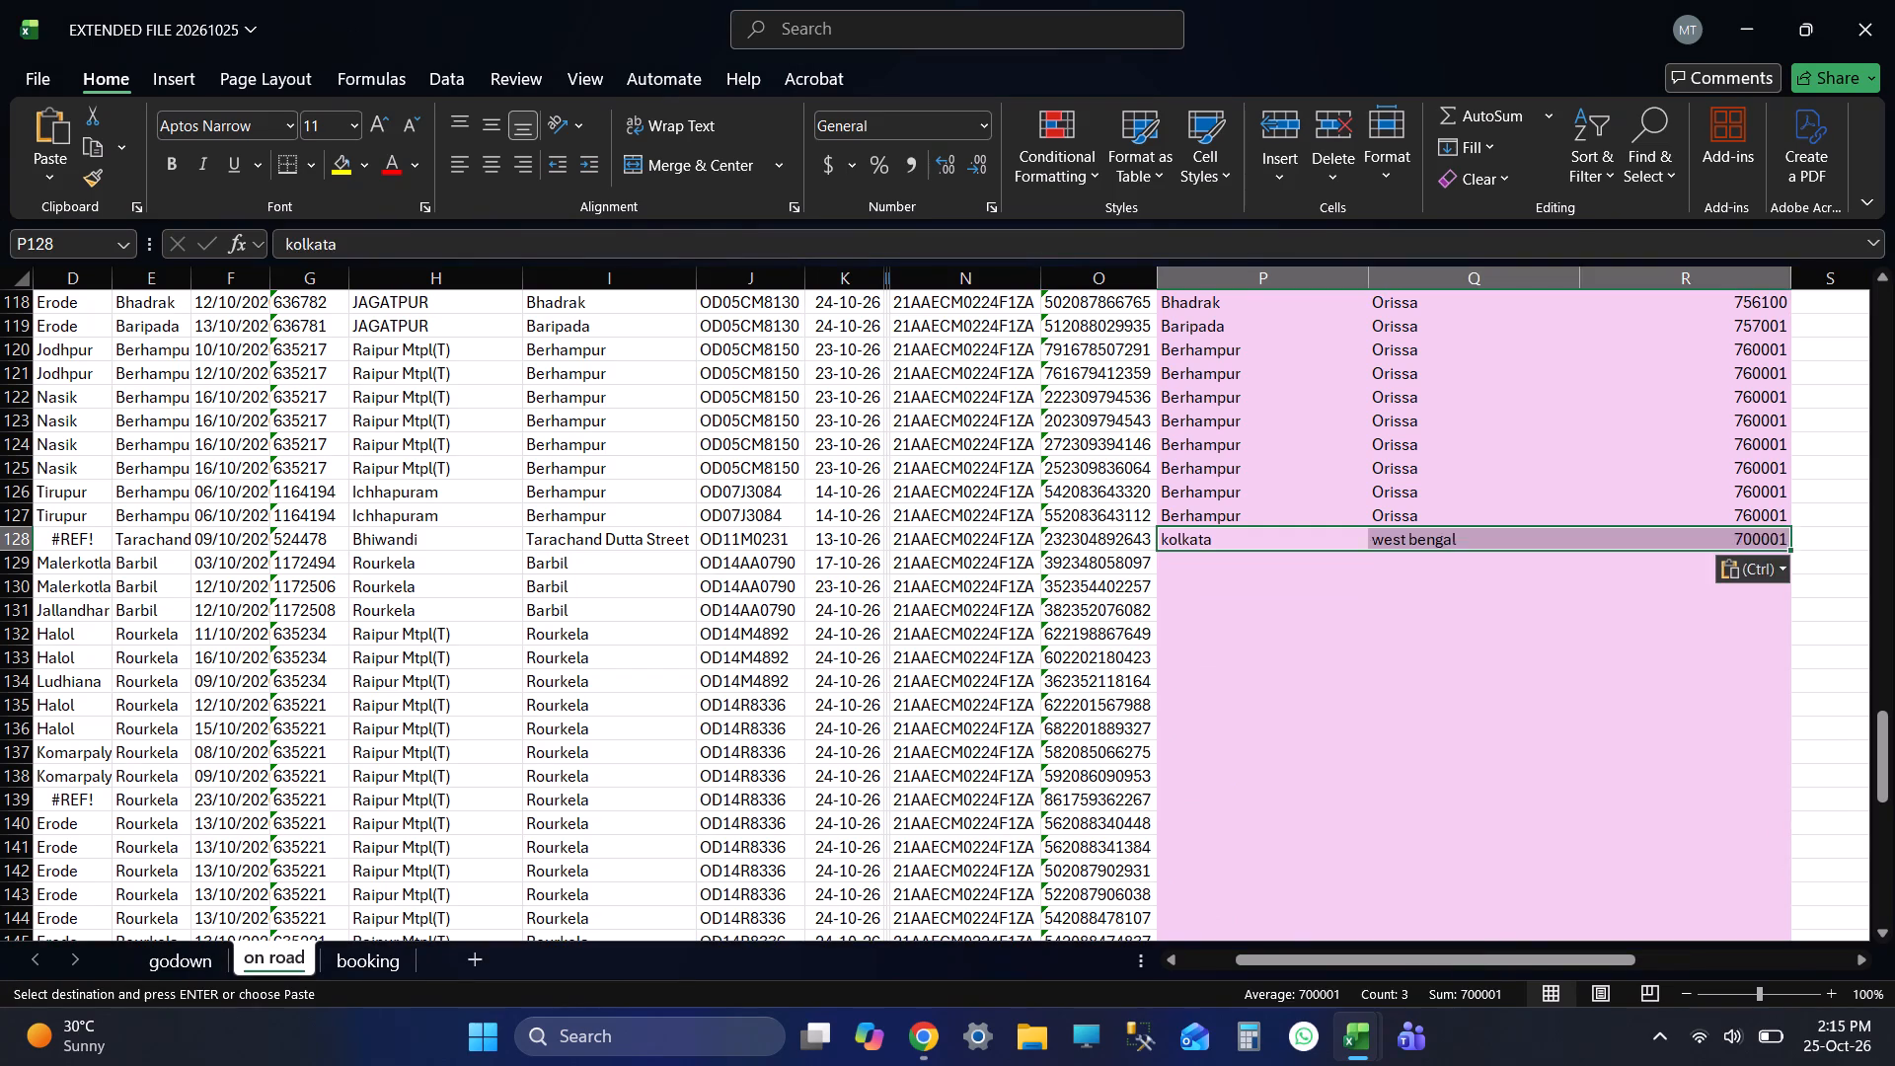
key("Down")
key("ctrl+s")
key("alt+Tab")
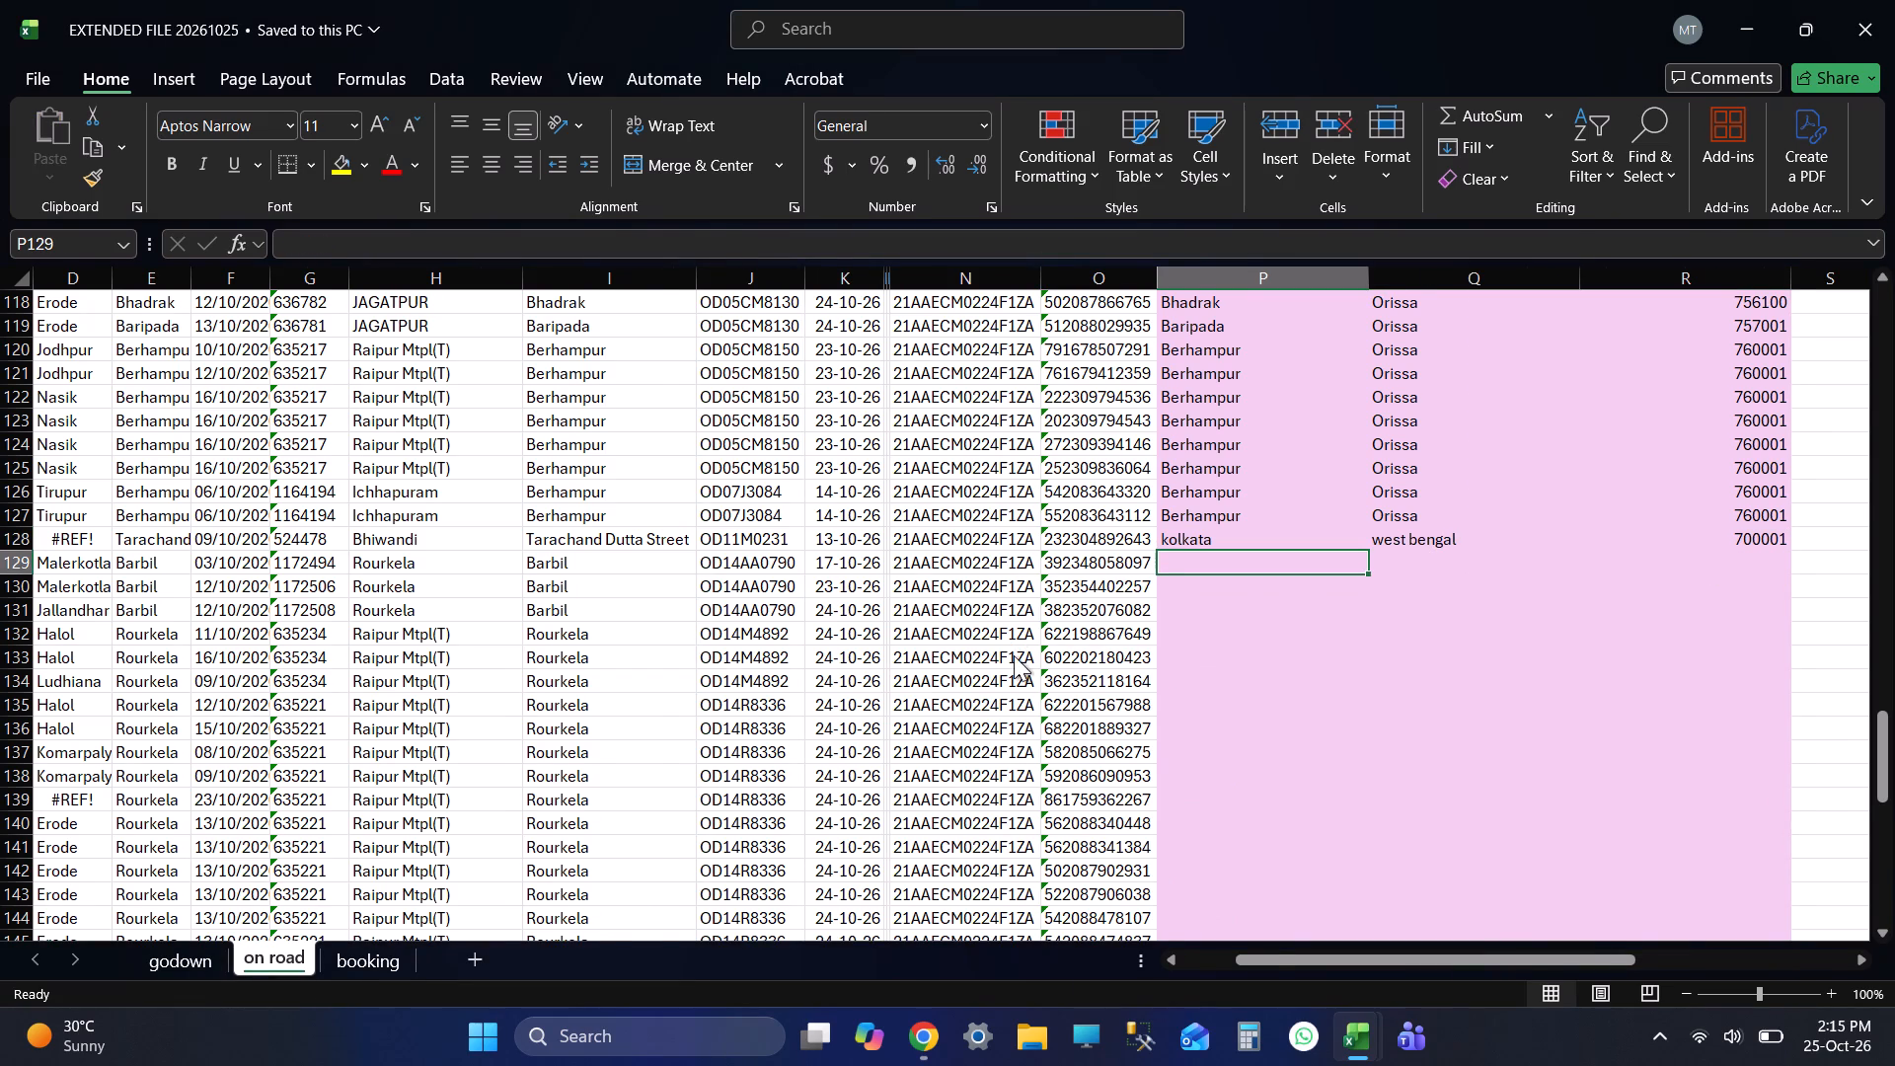
left_click(1007, 700)
key("shift+Right")
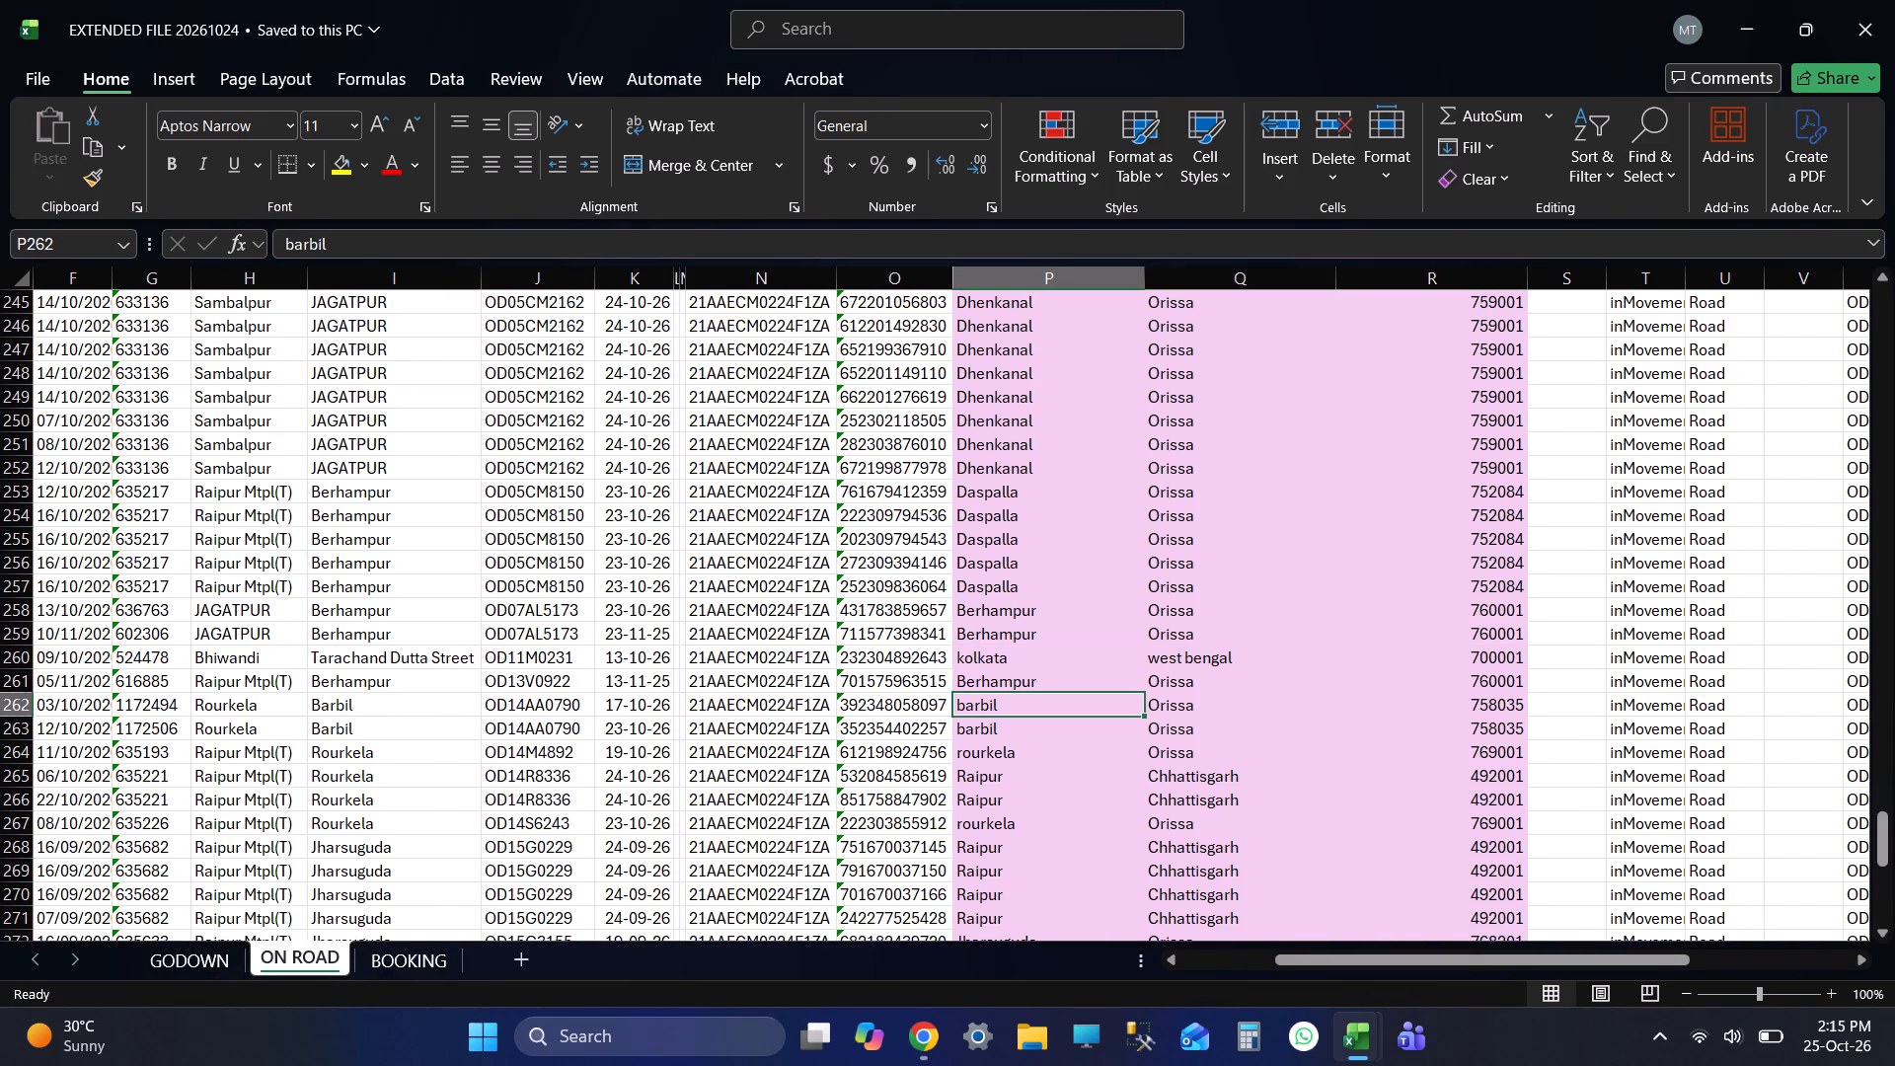
key("shift+Right")
key("ctrl+c")
key("alt+Tab")
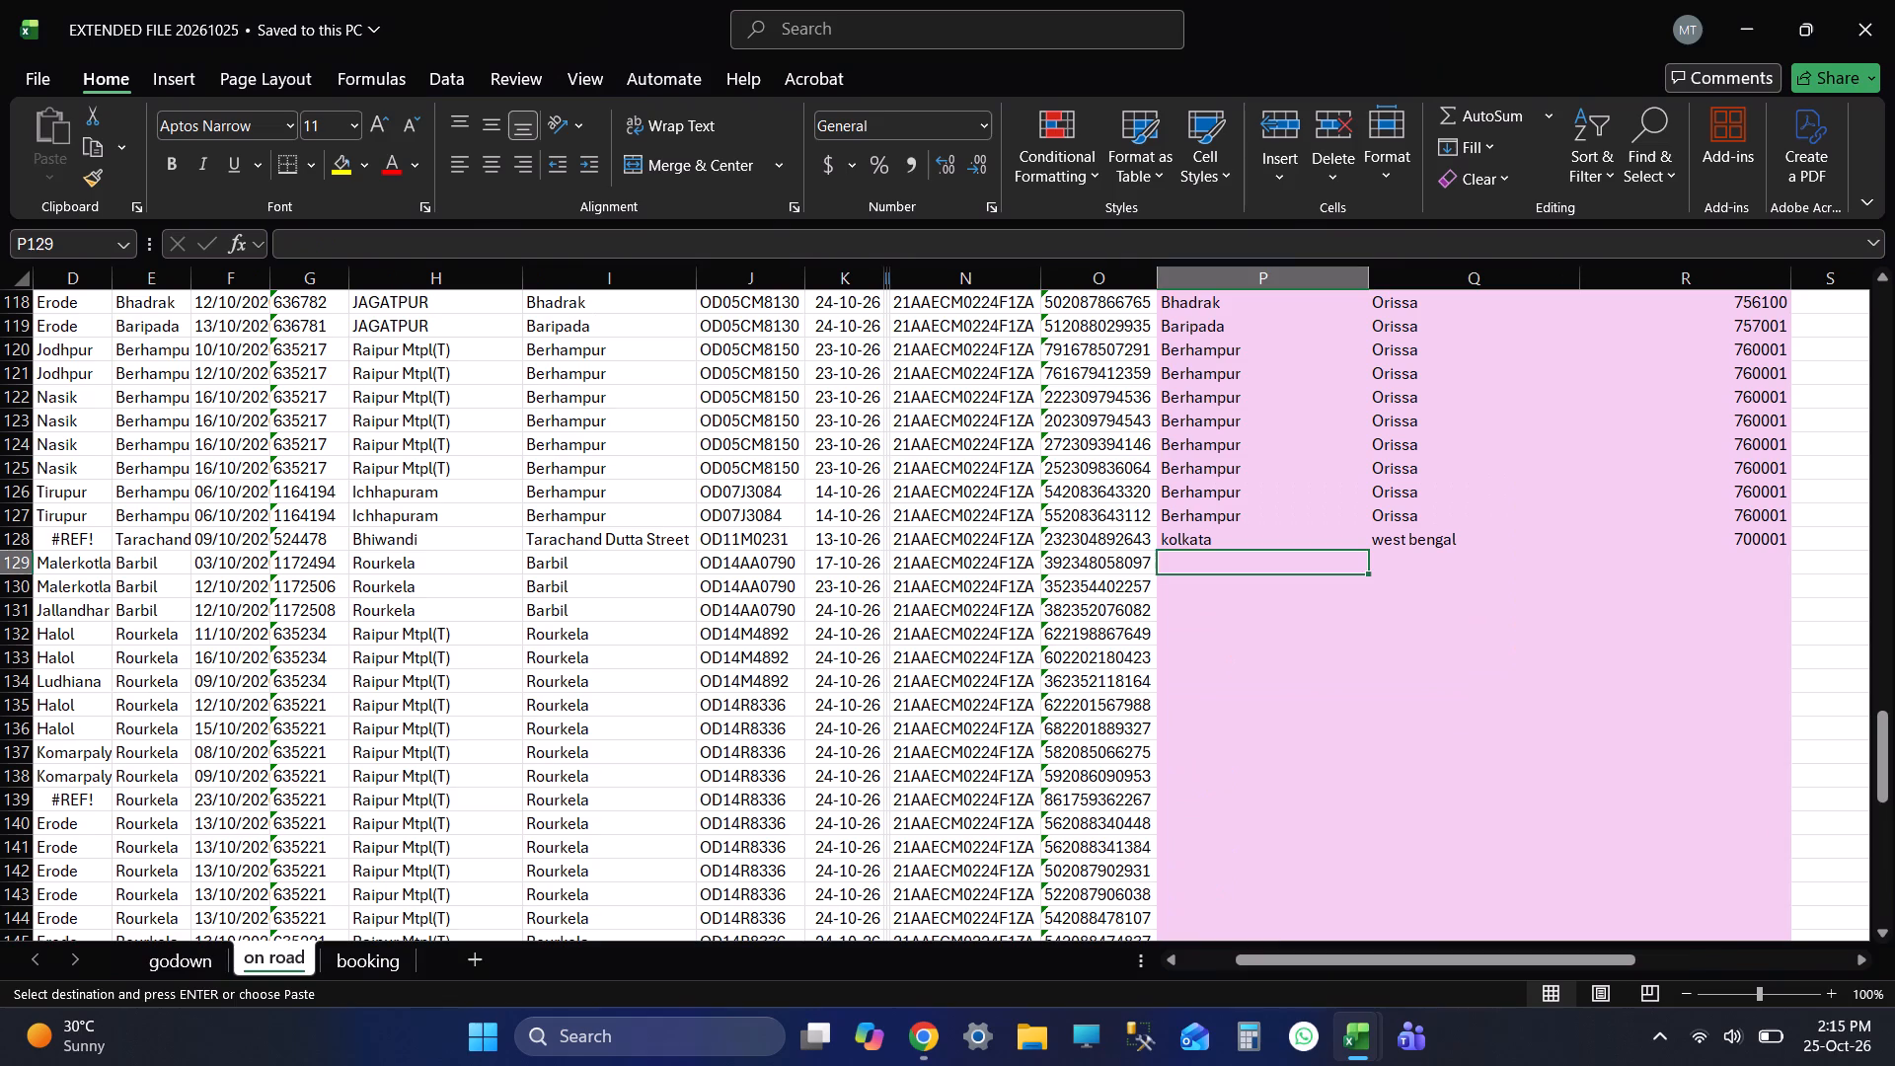
key("shift+Down")
key("shift+Down")
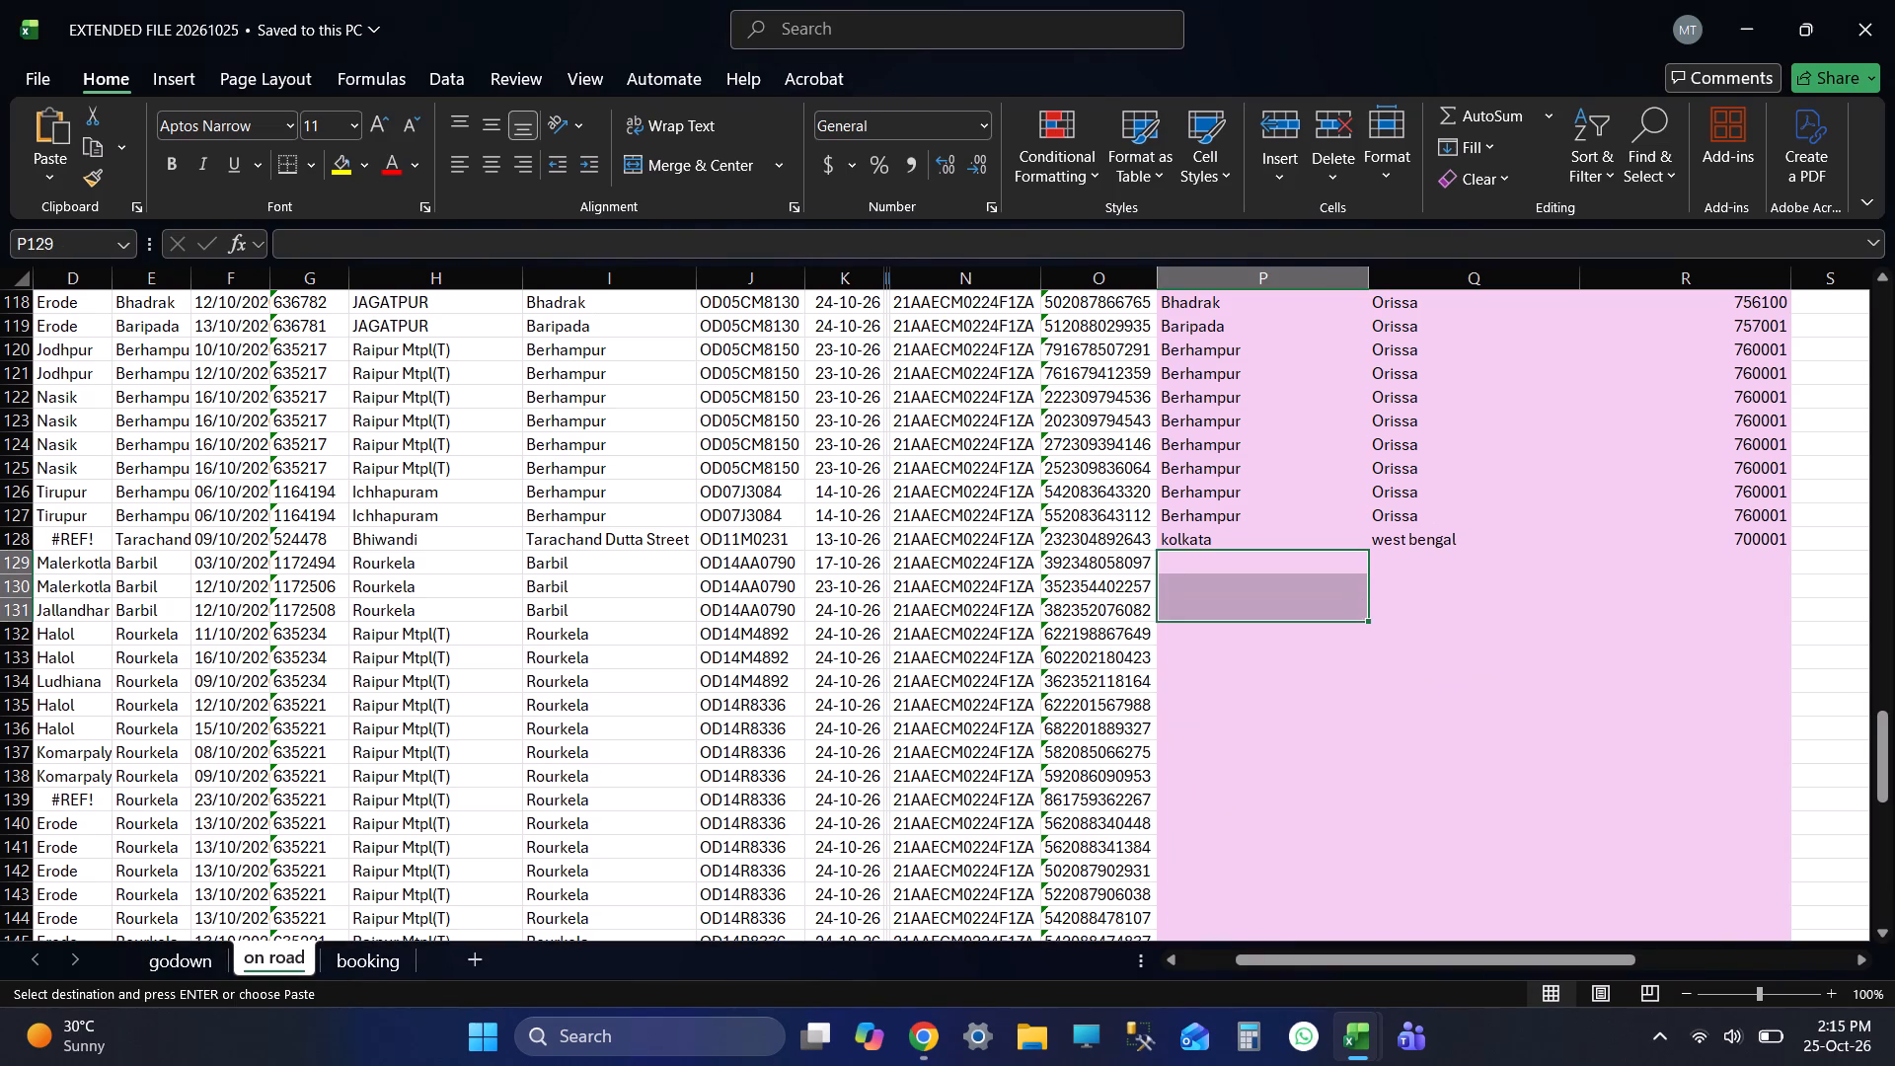
key("ctrl+v")
key("ctrl+Down")
key("ctrl+Down")
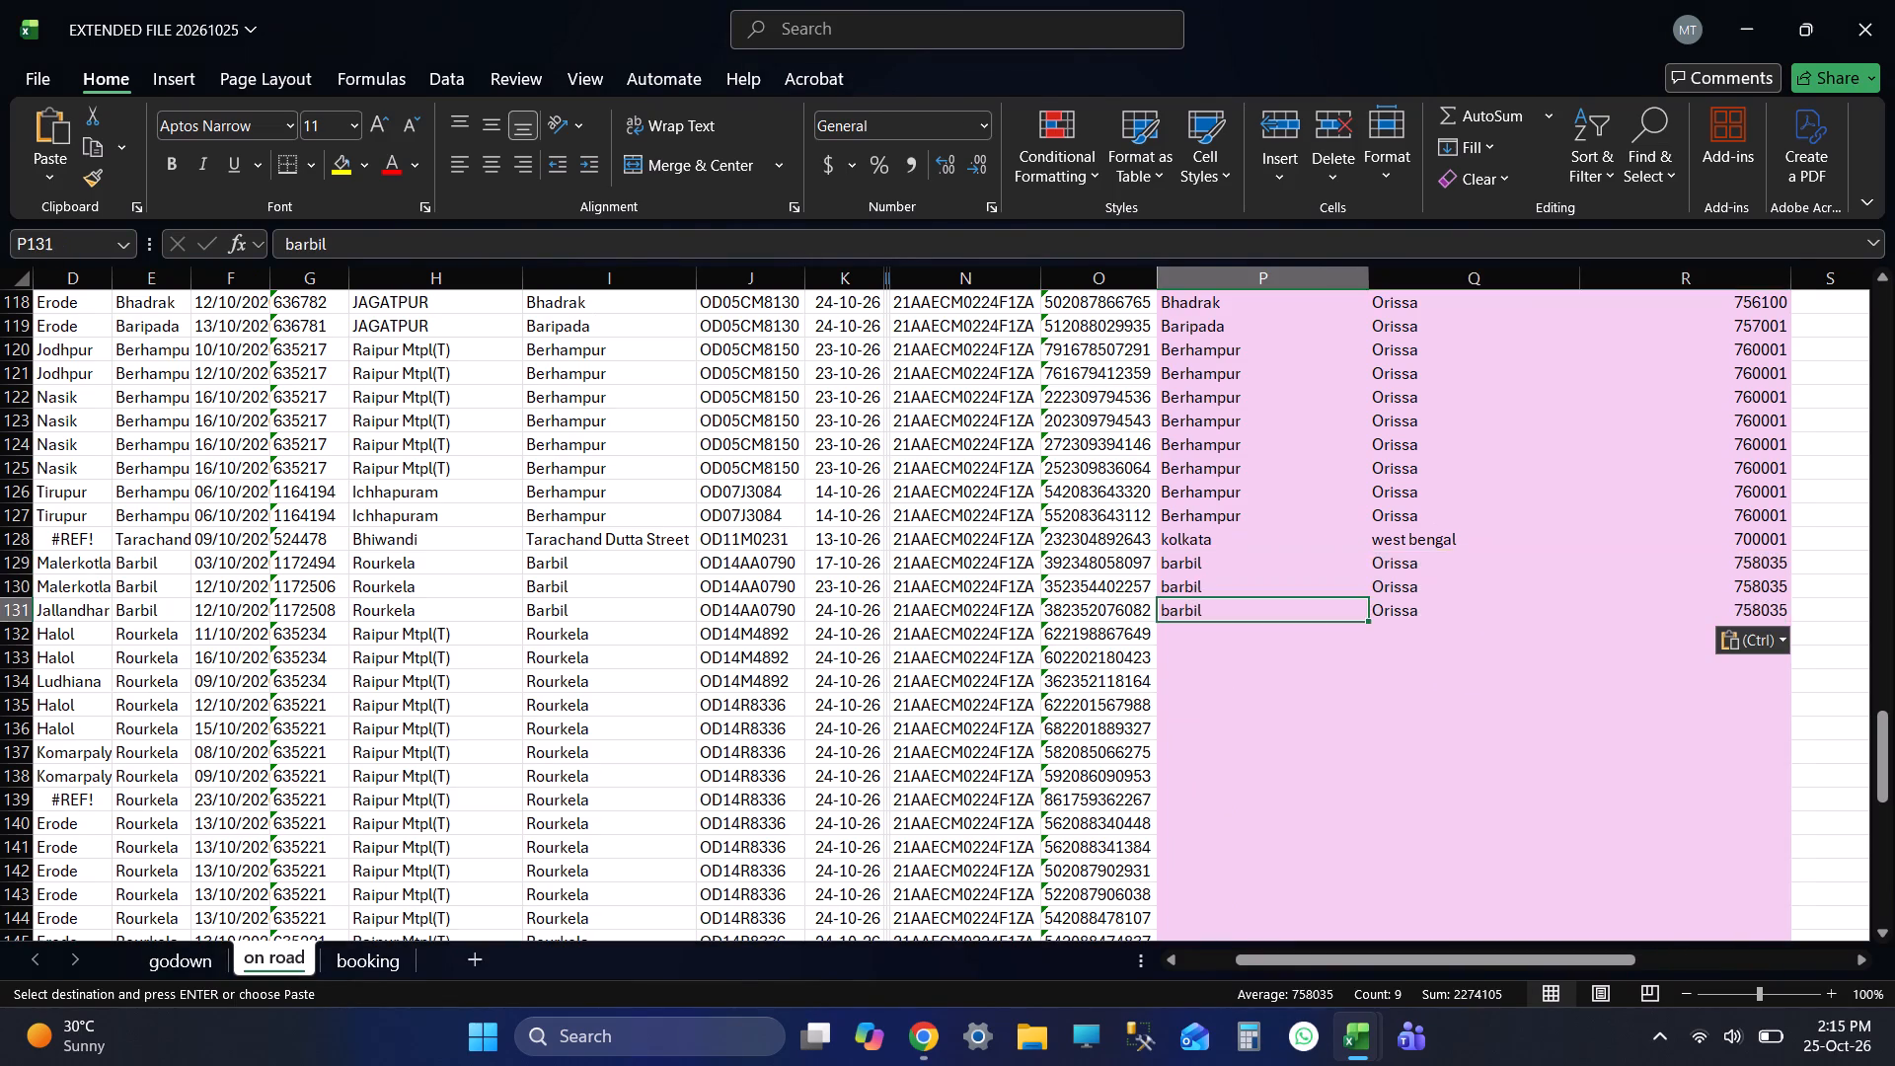
key("ctrl+Up")
key("Down")
key("ctrl+s")
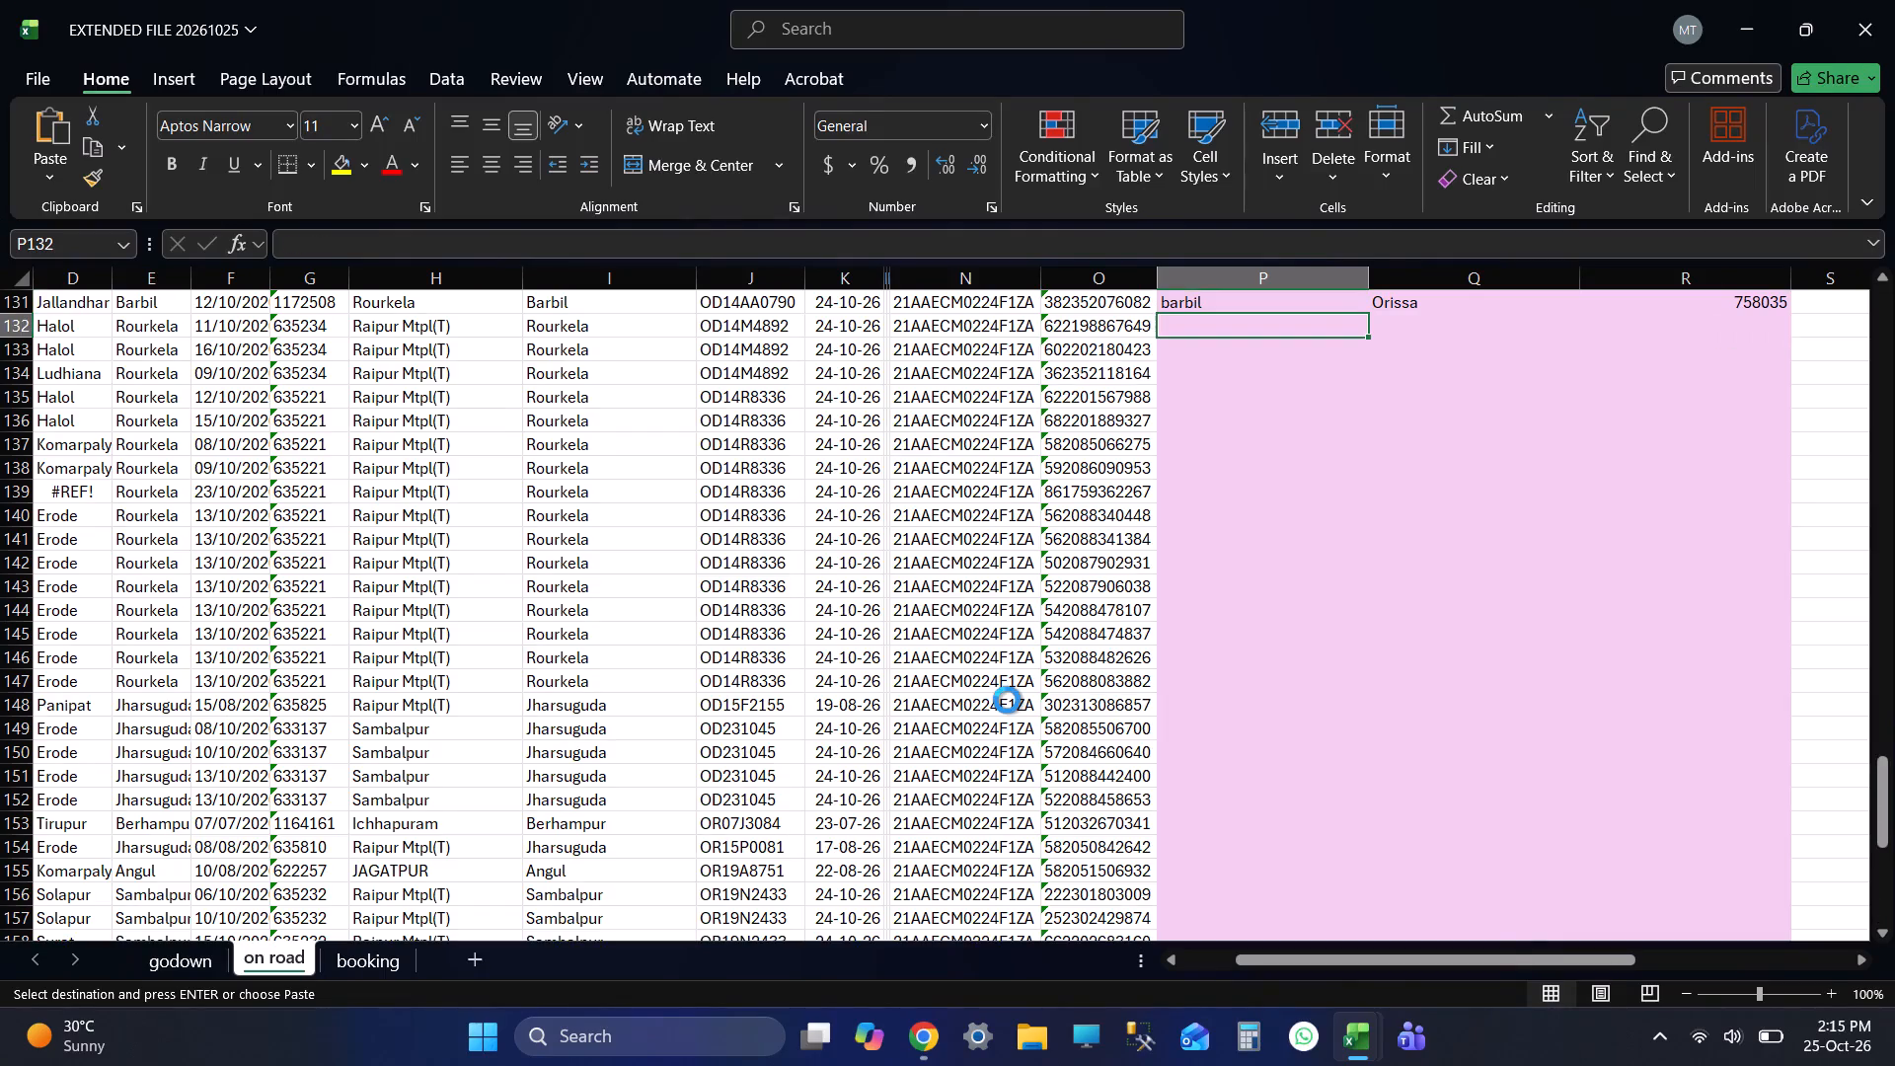
key("Left")
key("Left")
key("Left")
key("Left")
key("Left")
key("Left")
key("ctrl+c")
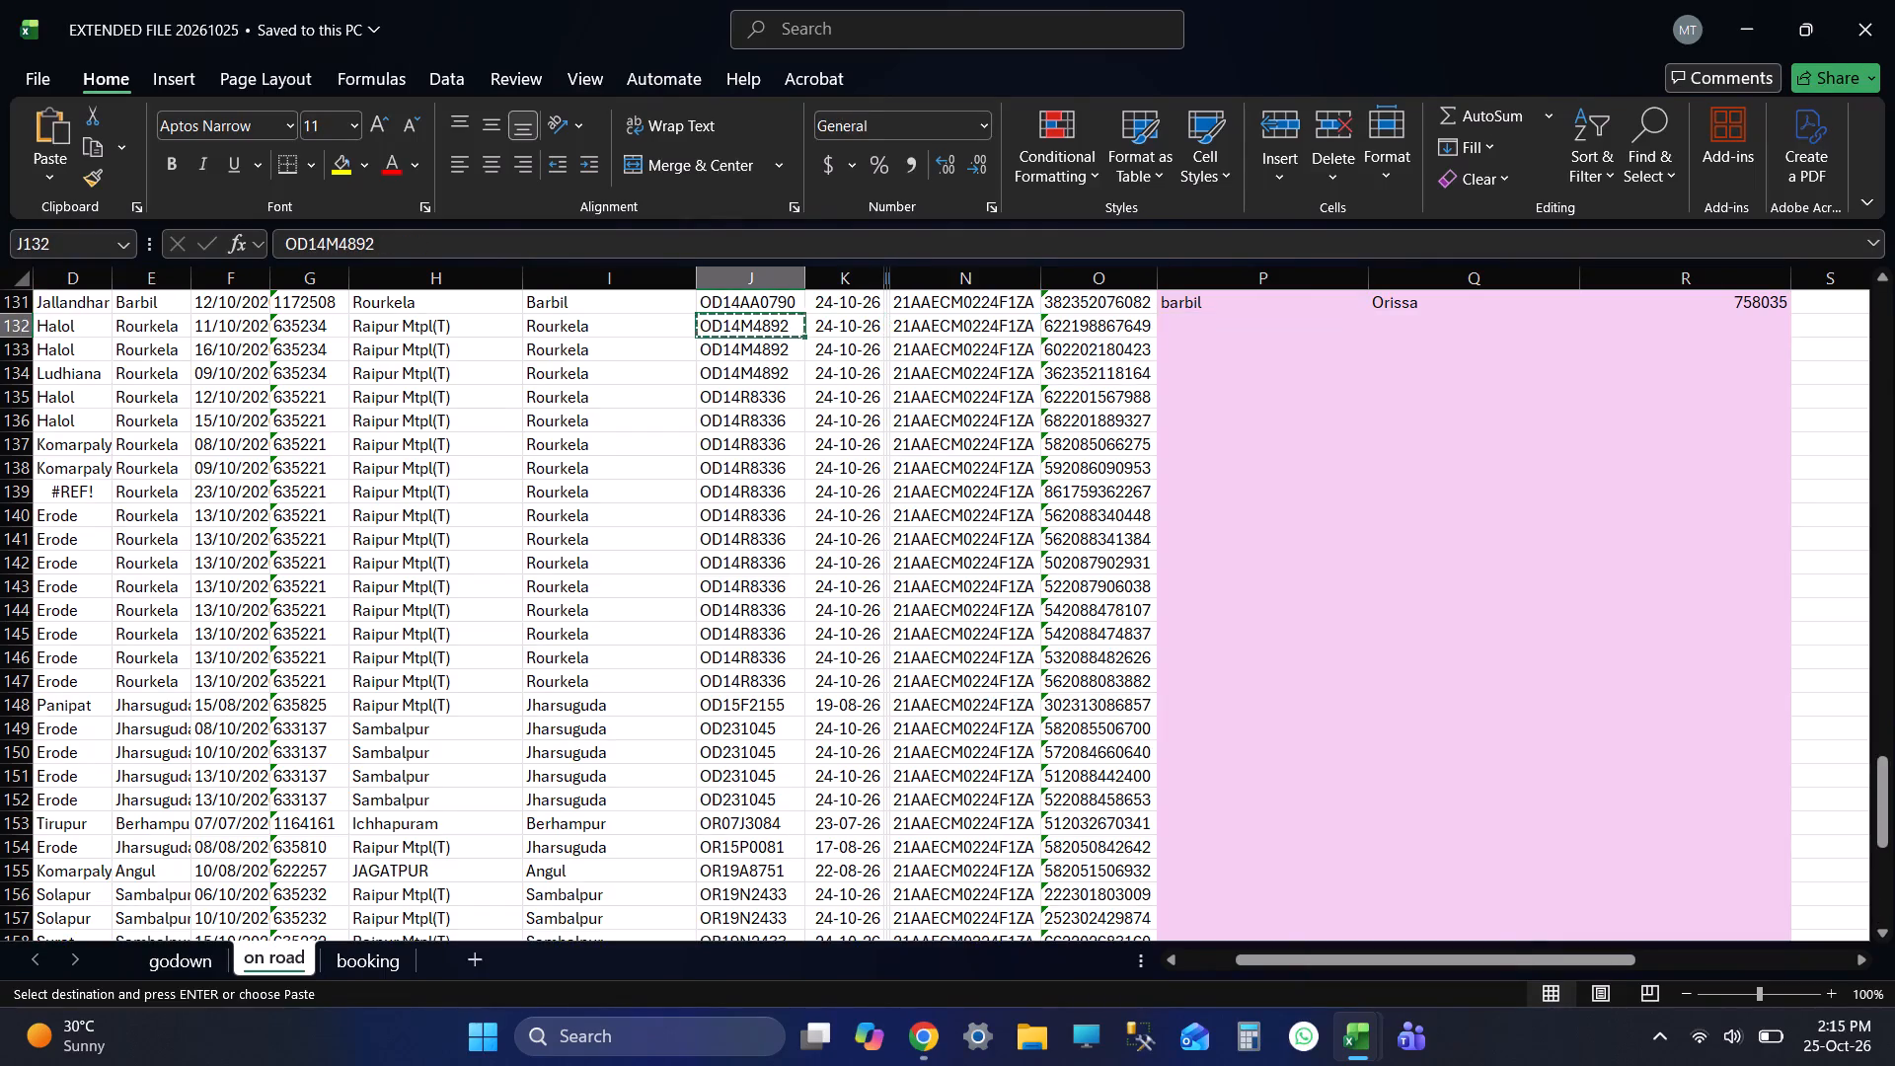
key("ctrl+Right")
key("Right")
key("Right")
key("Right")
key("Right")
key("Right")
key("Left")
key("alt+Tab")
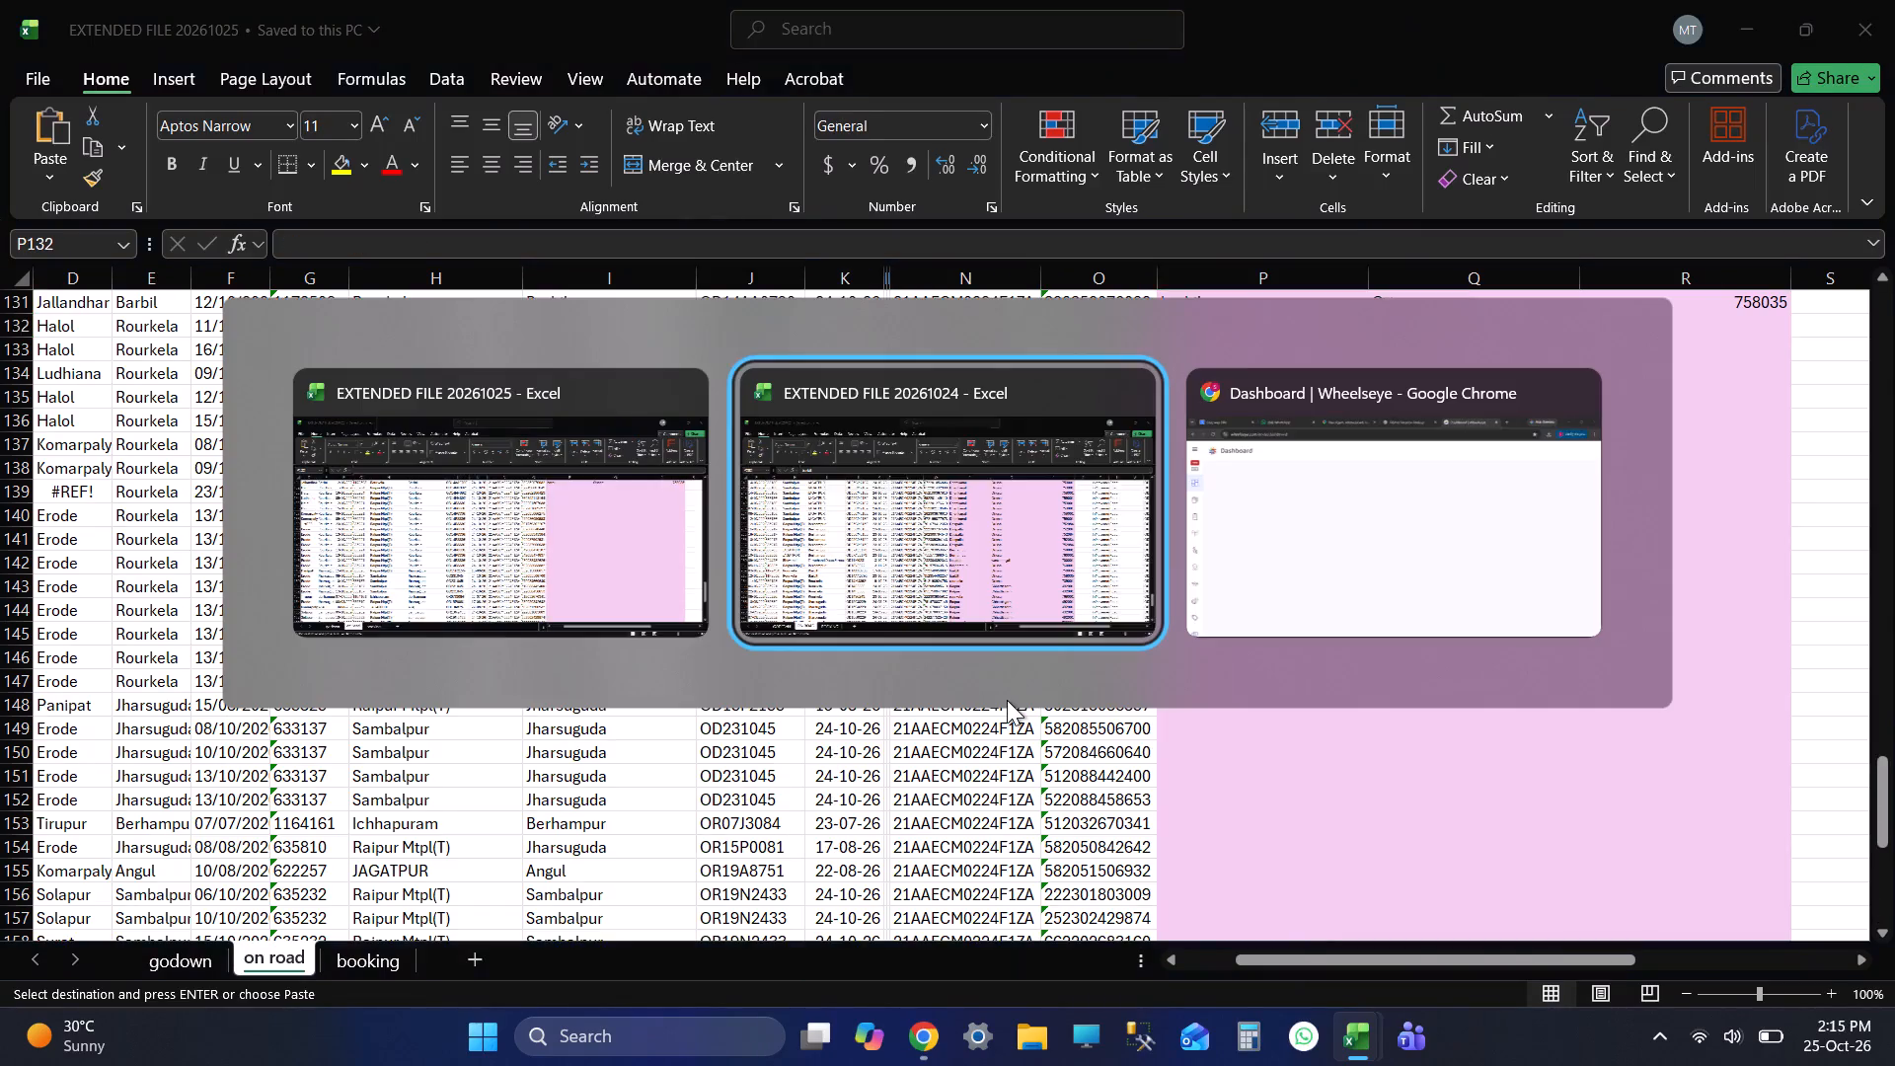
key("alt+Tab")
left_click(1261, 628)
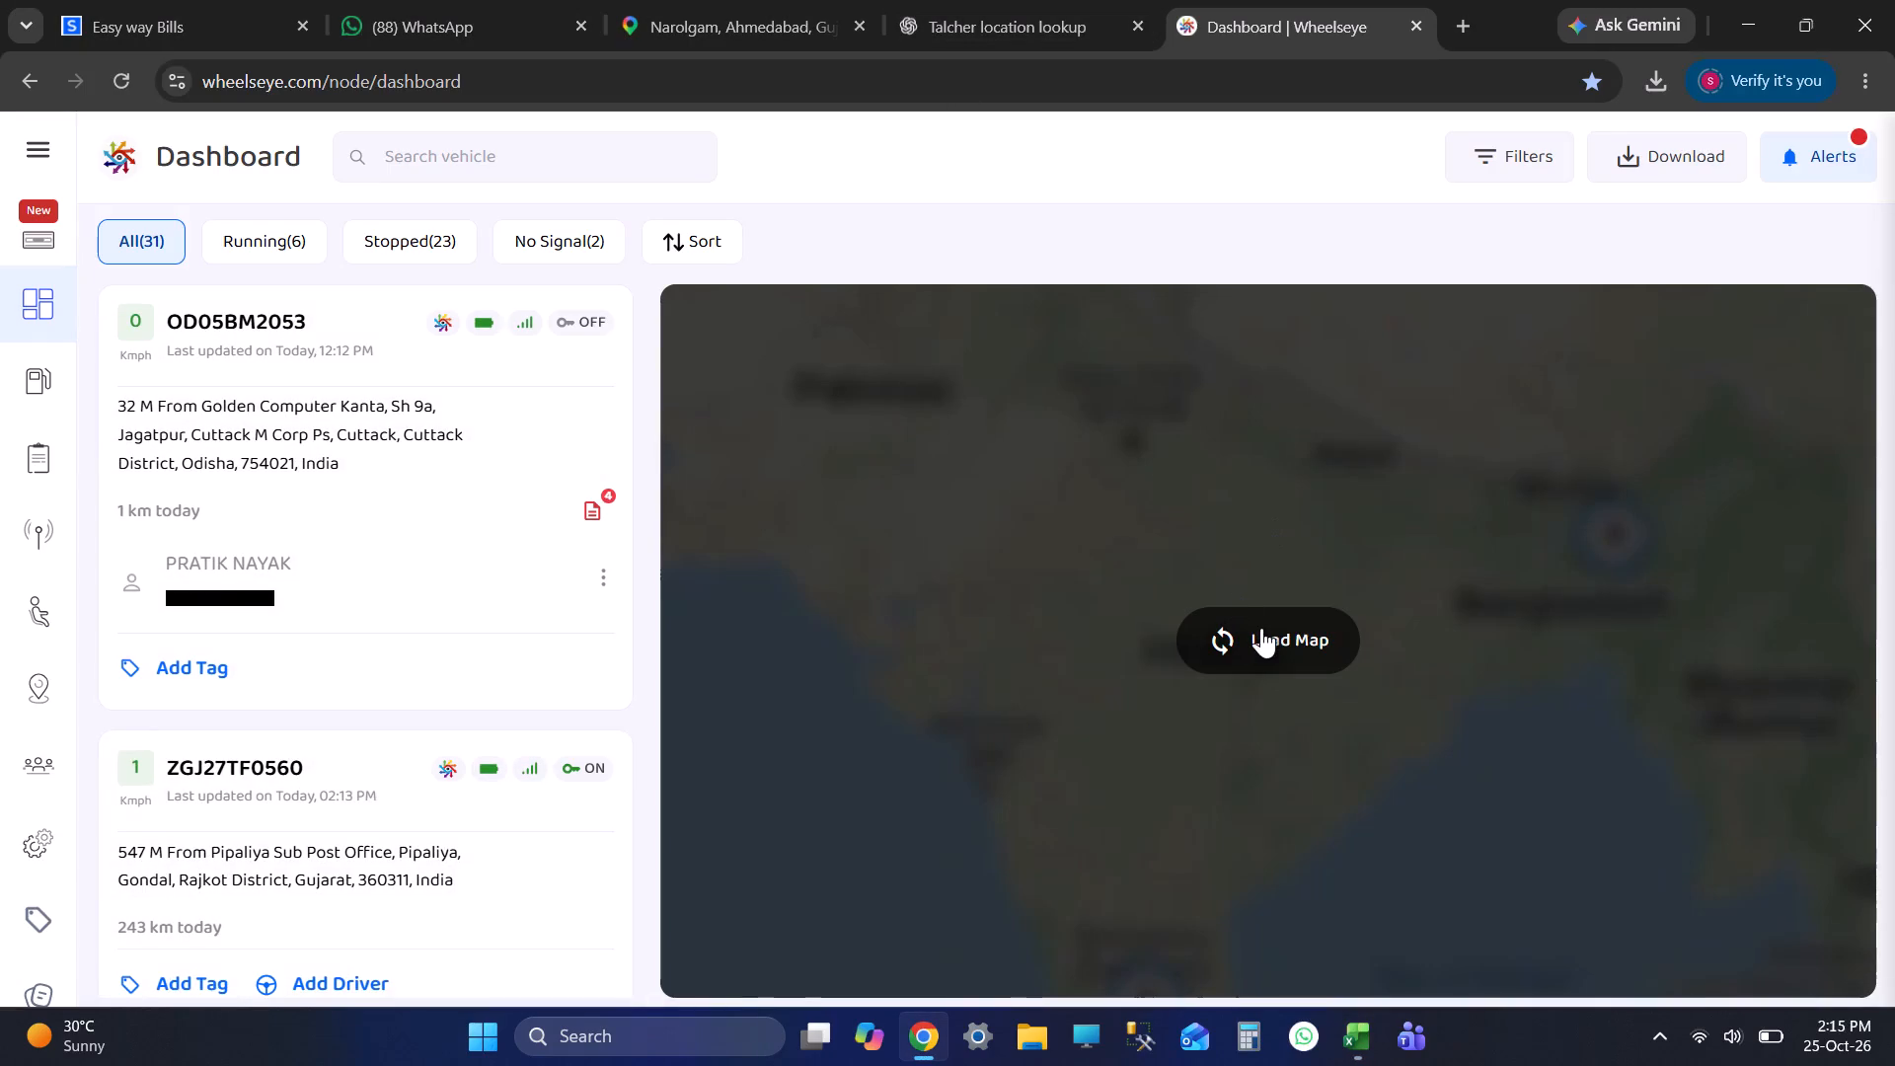
key("alt+Tab")
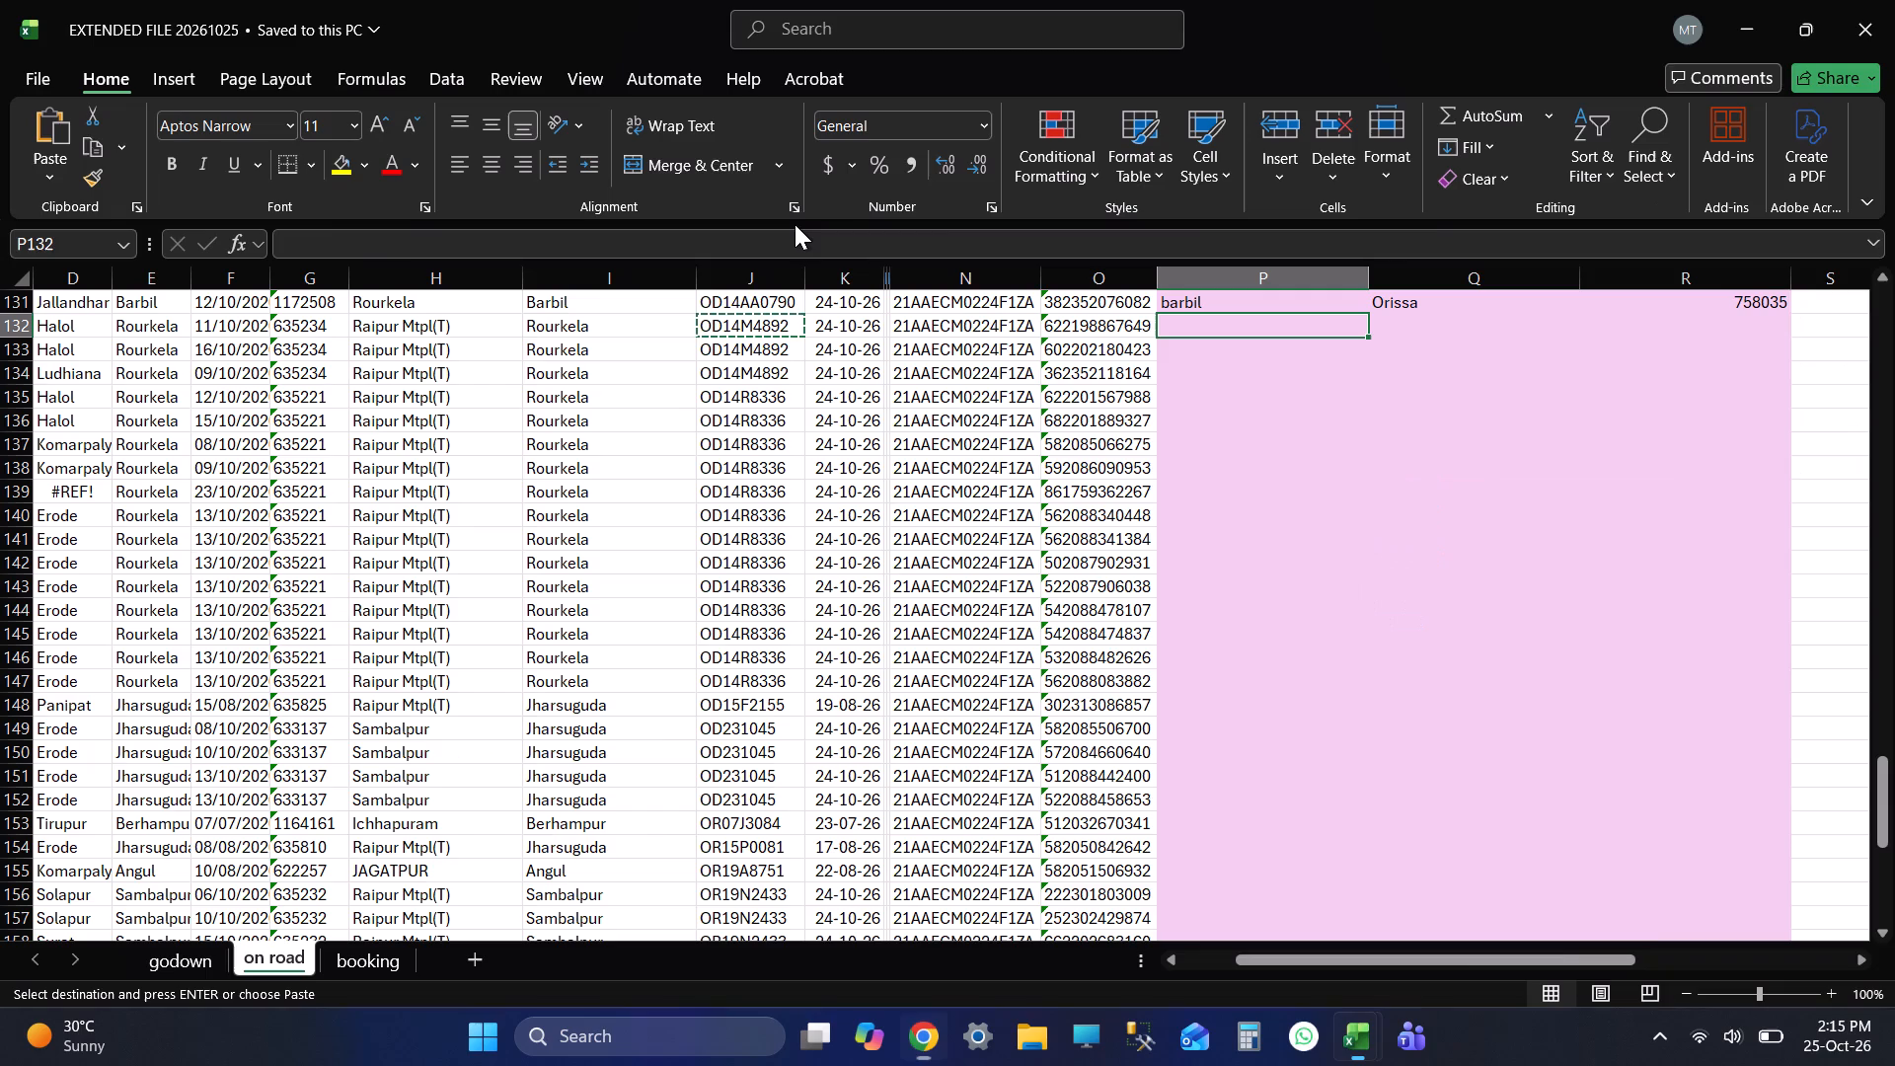
key("alt+Tab")
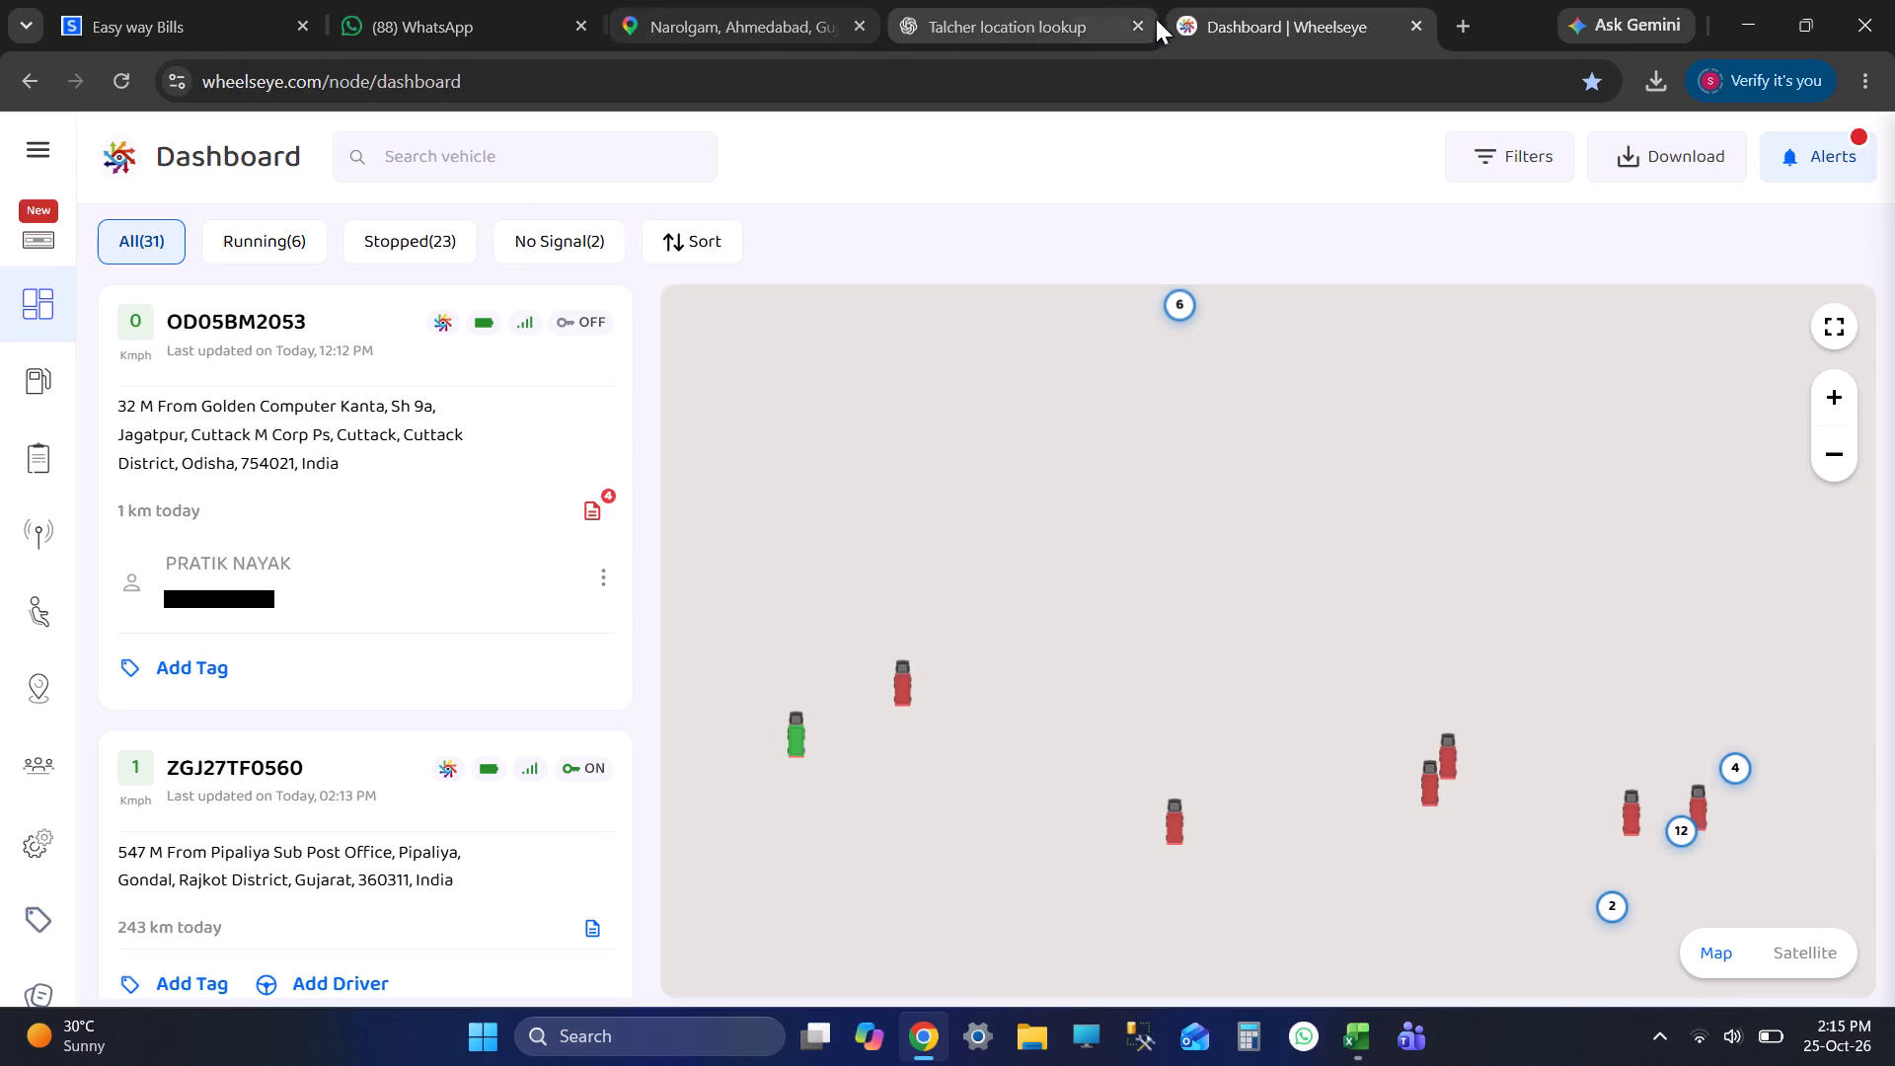
key("alt+Tab")
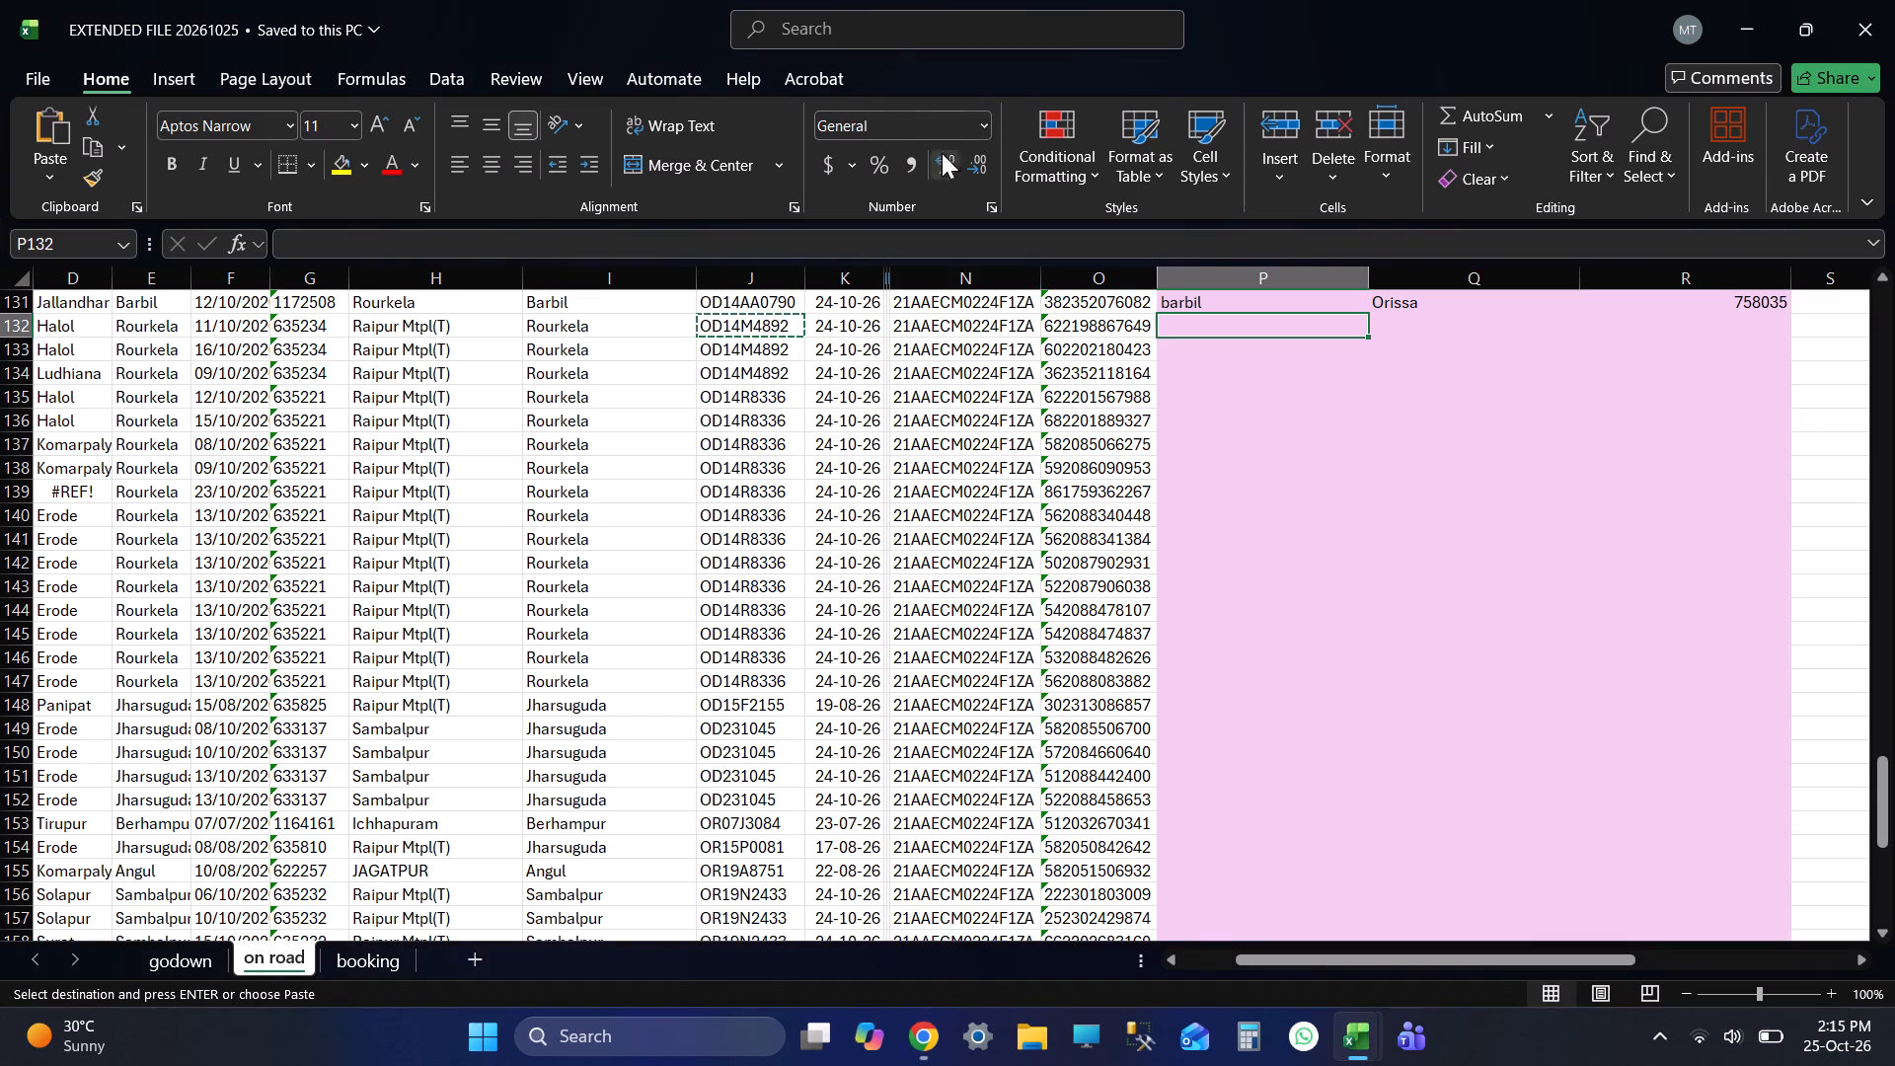
key("alt+Tab")
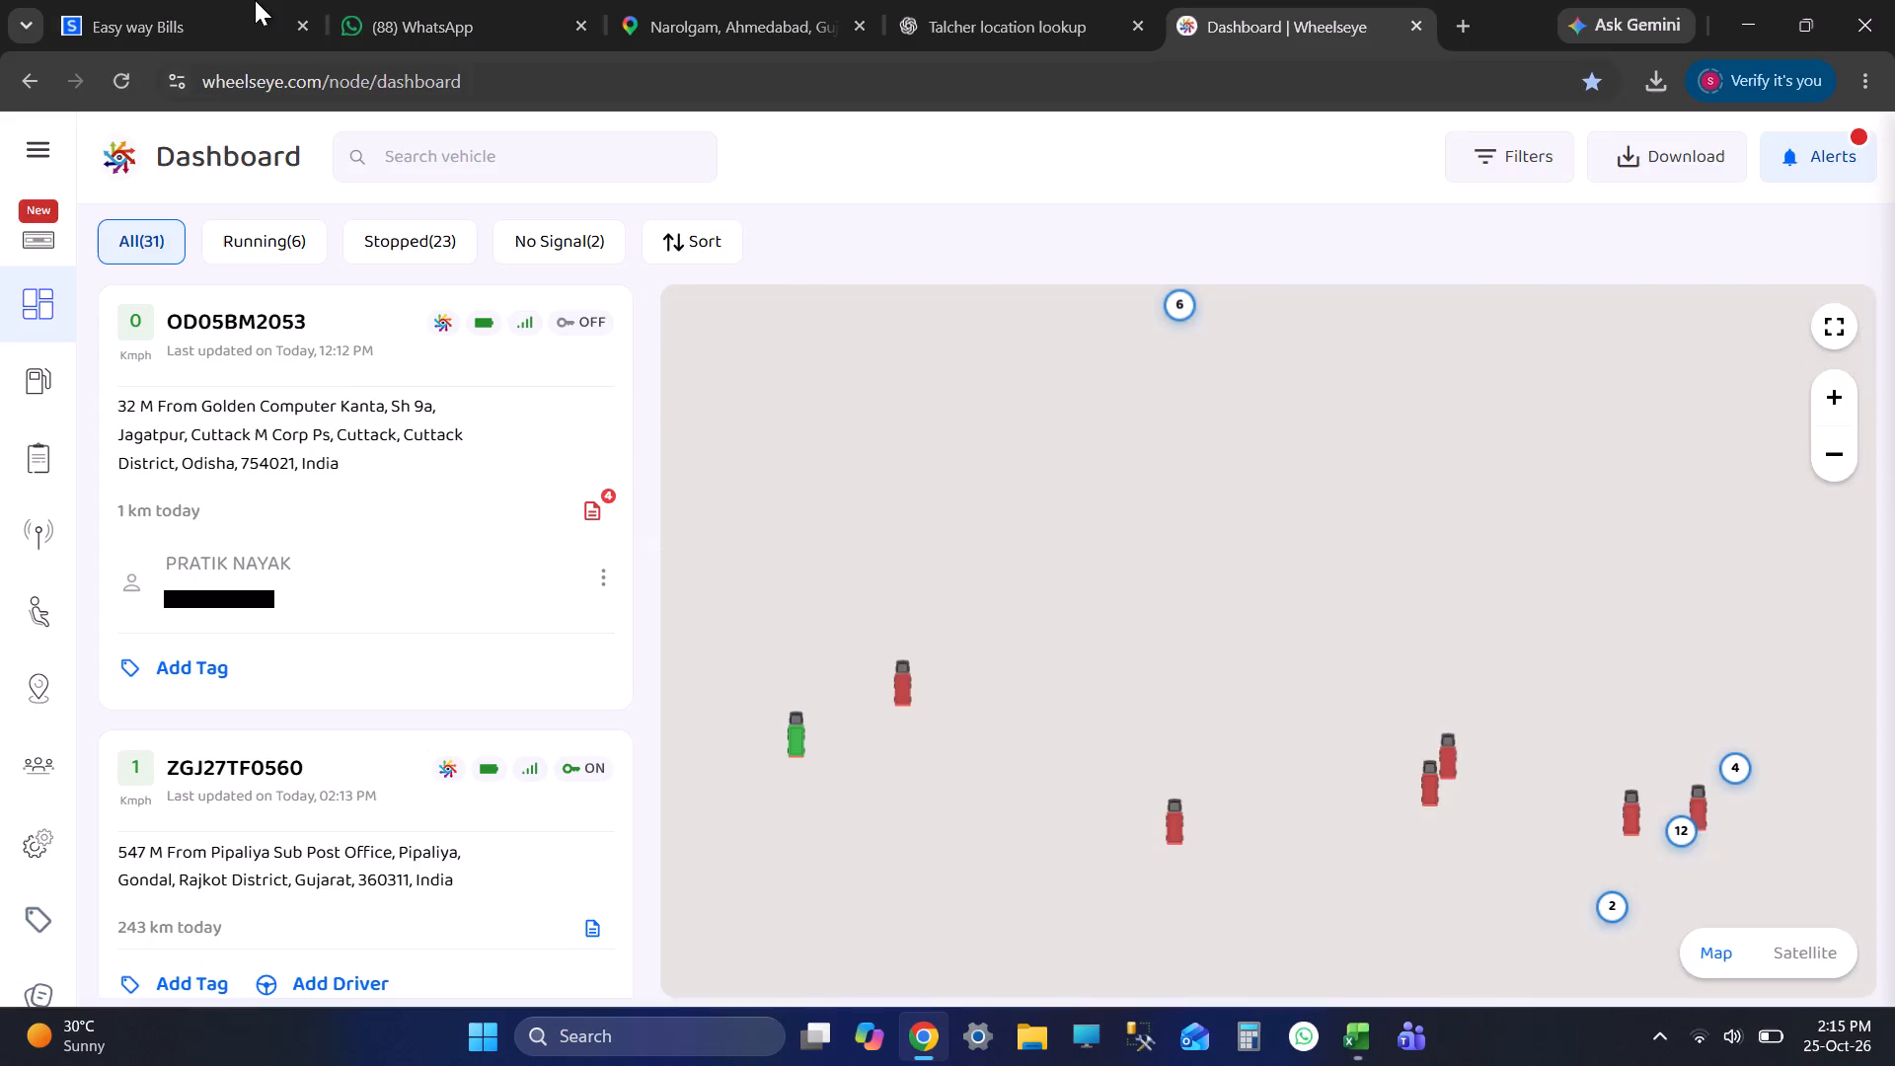
left_click(249, 0)
double_click(1023, 317)
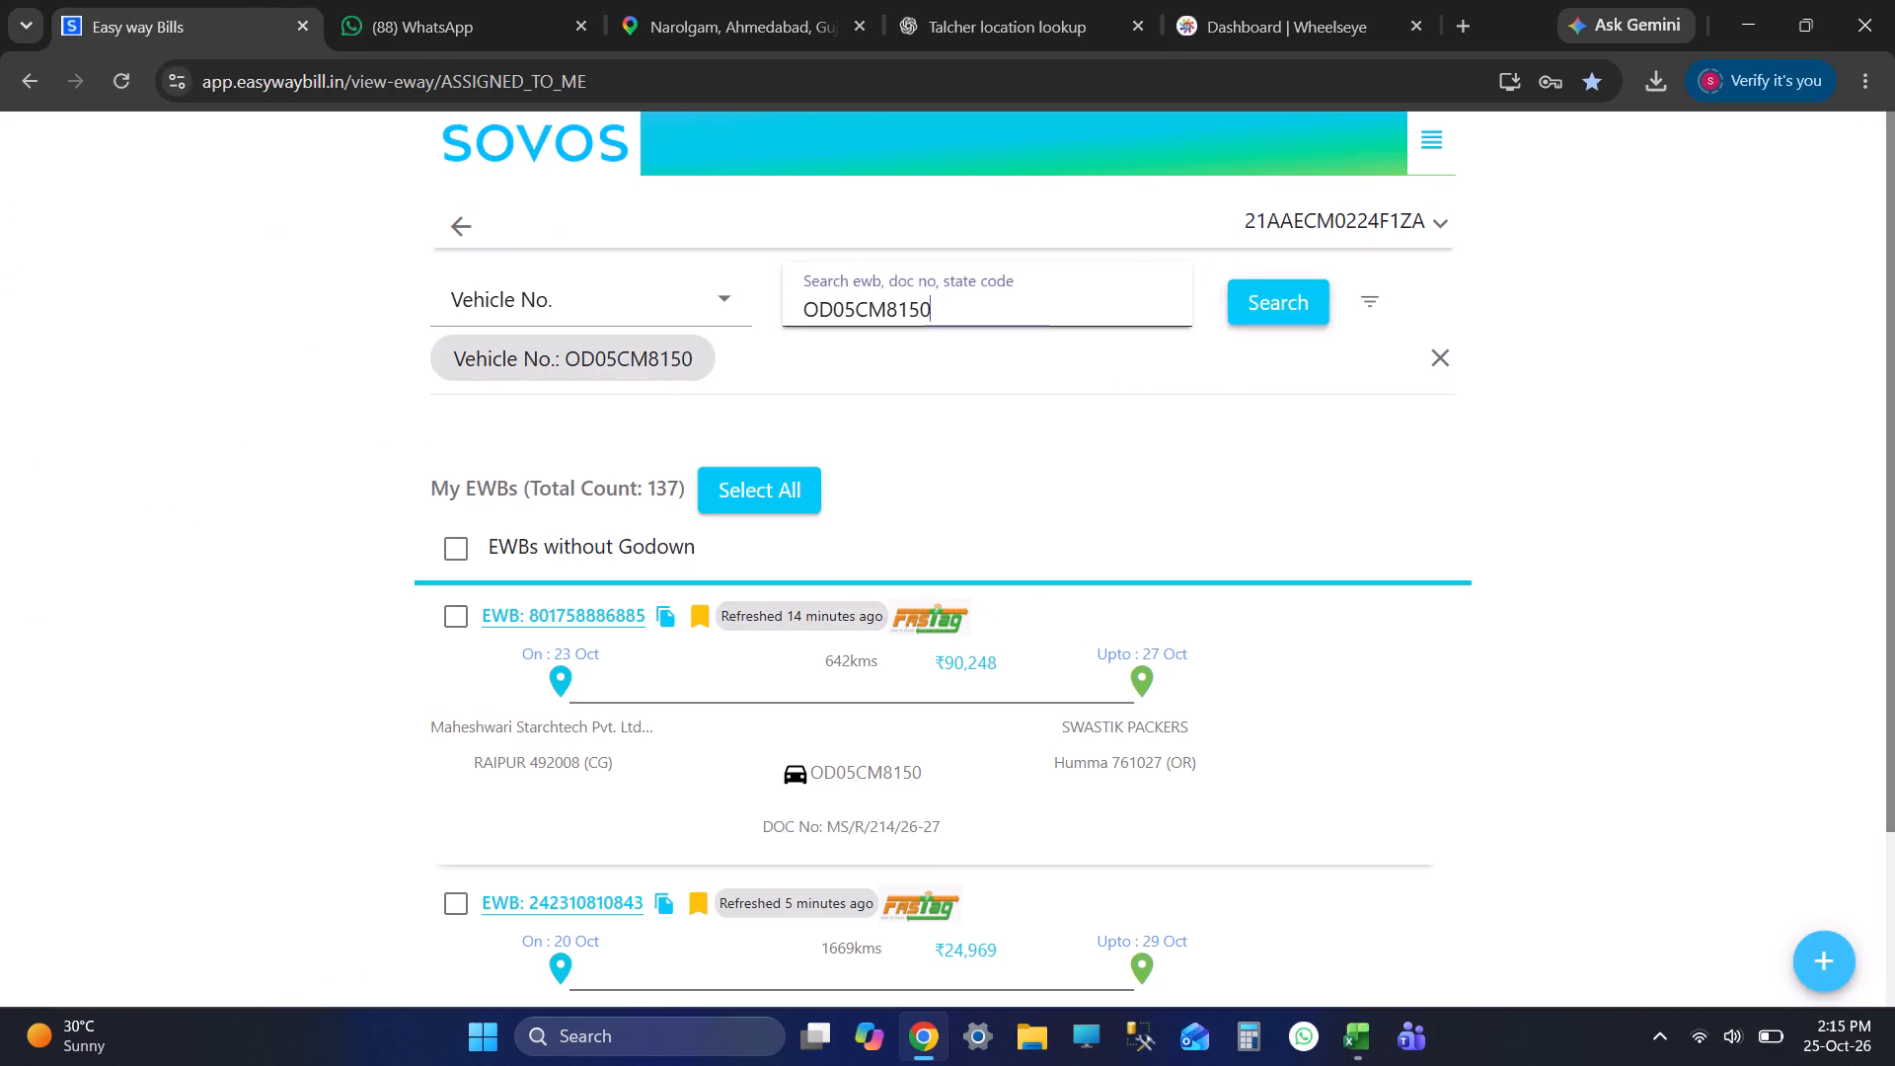
key("ctrl+v")
left_click(1324, 285)
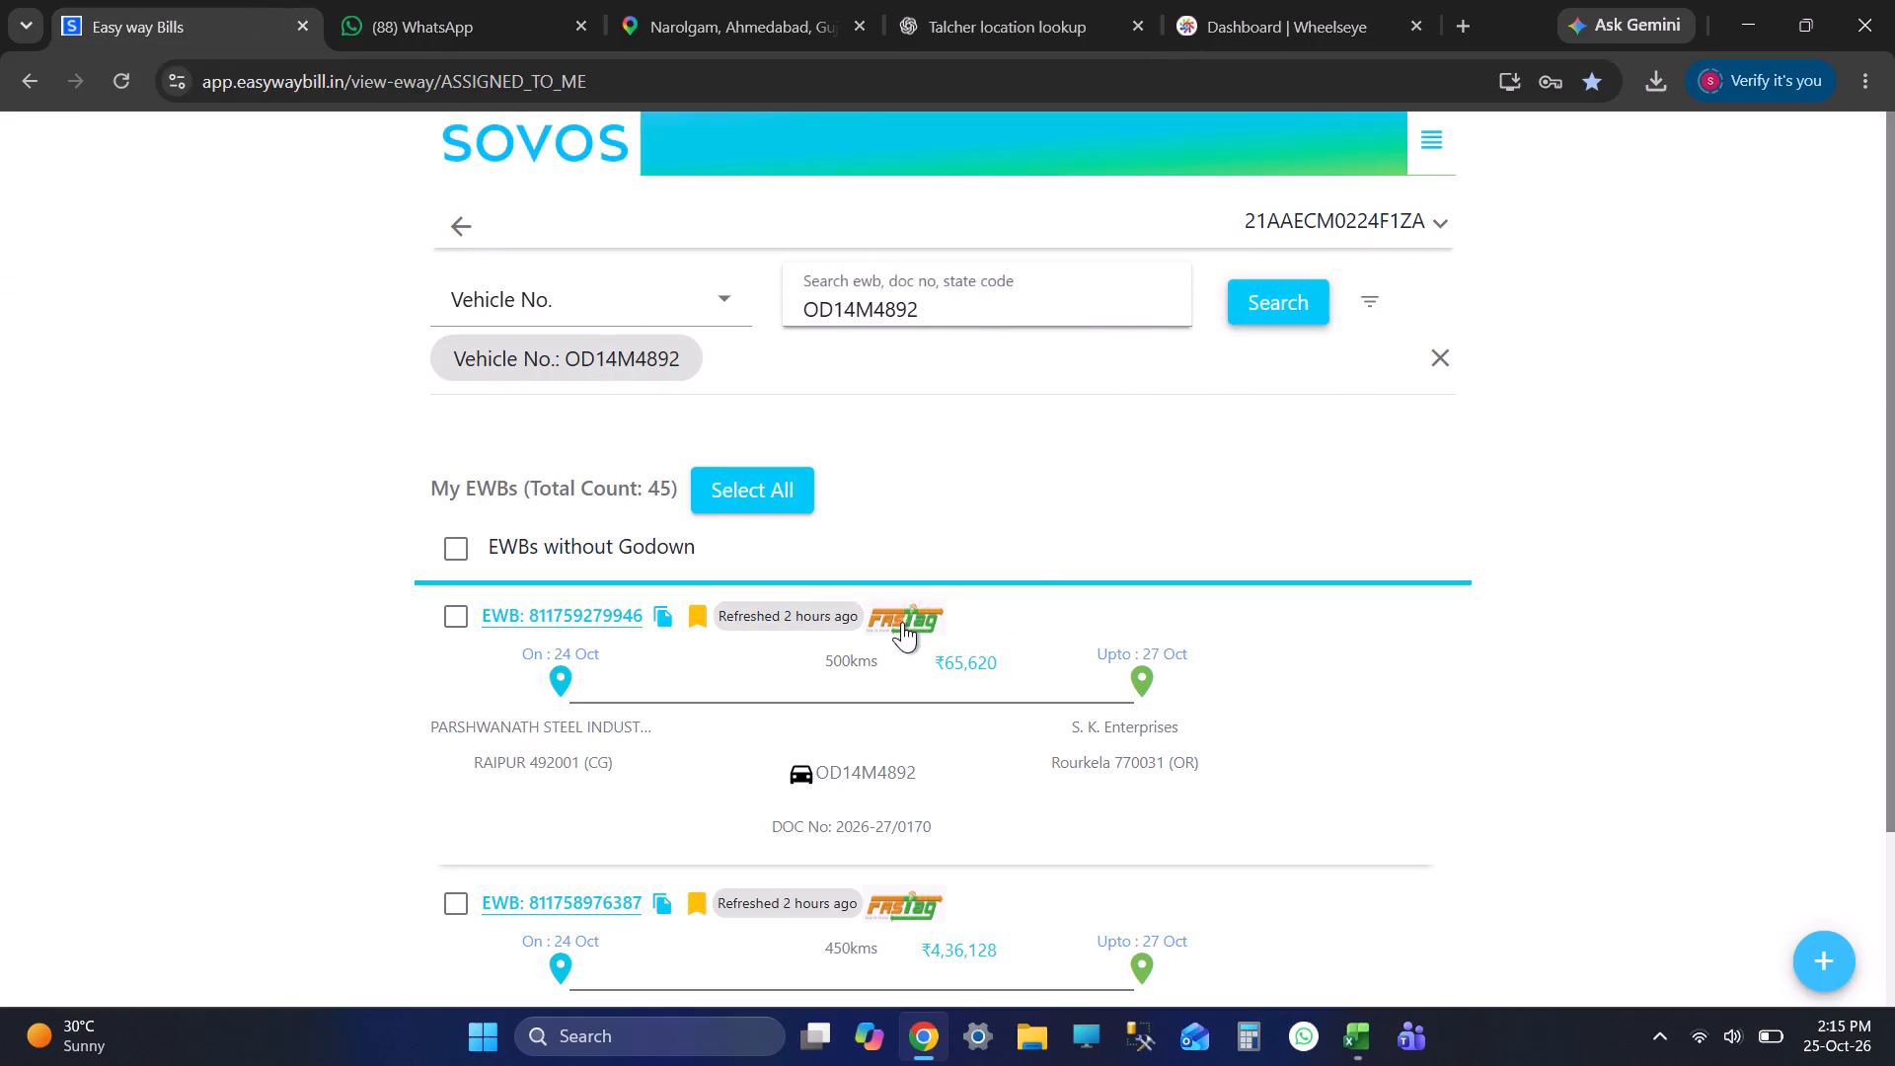
left_click(902, 622)
key("alt+Tab")
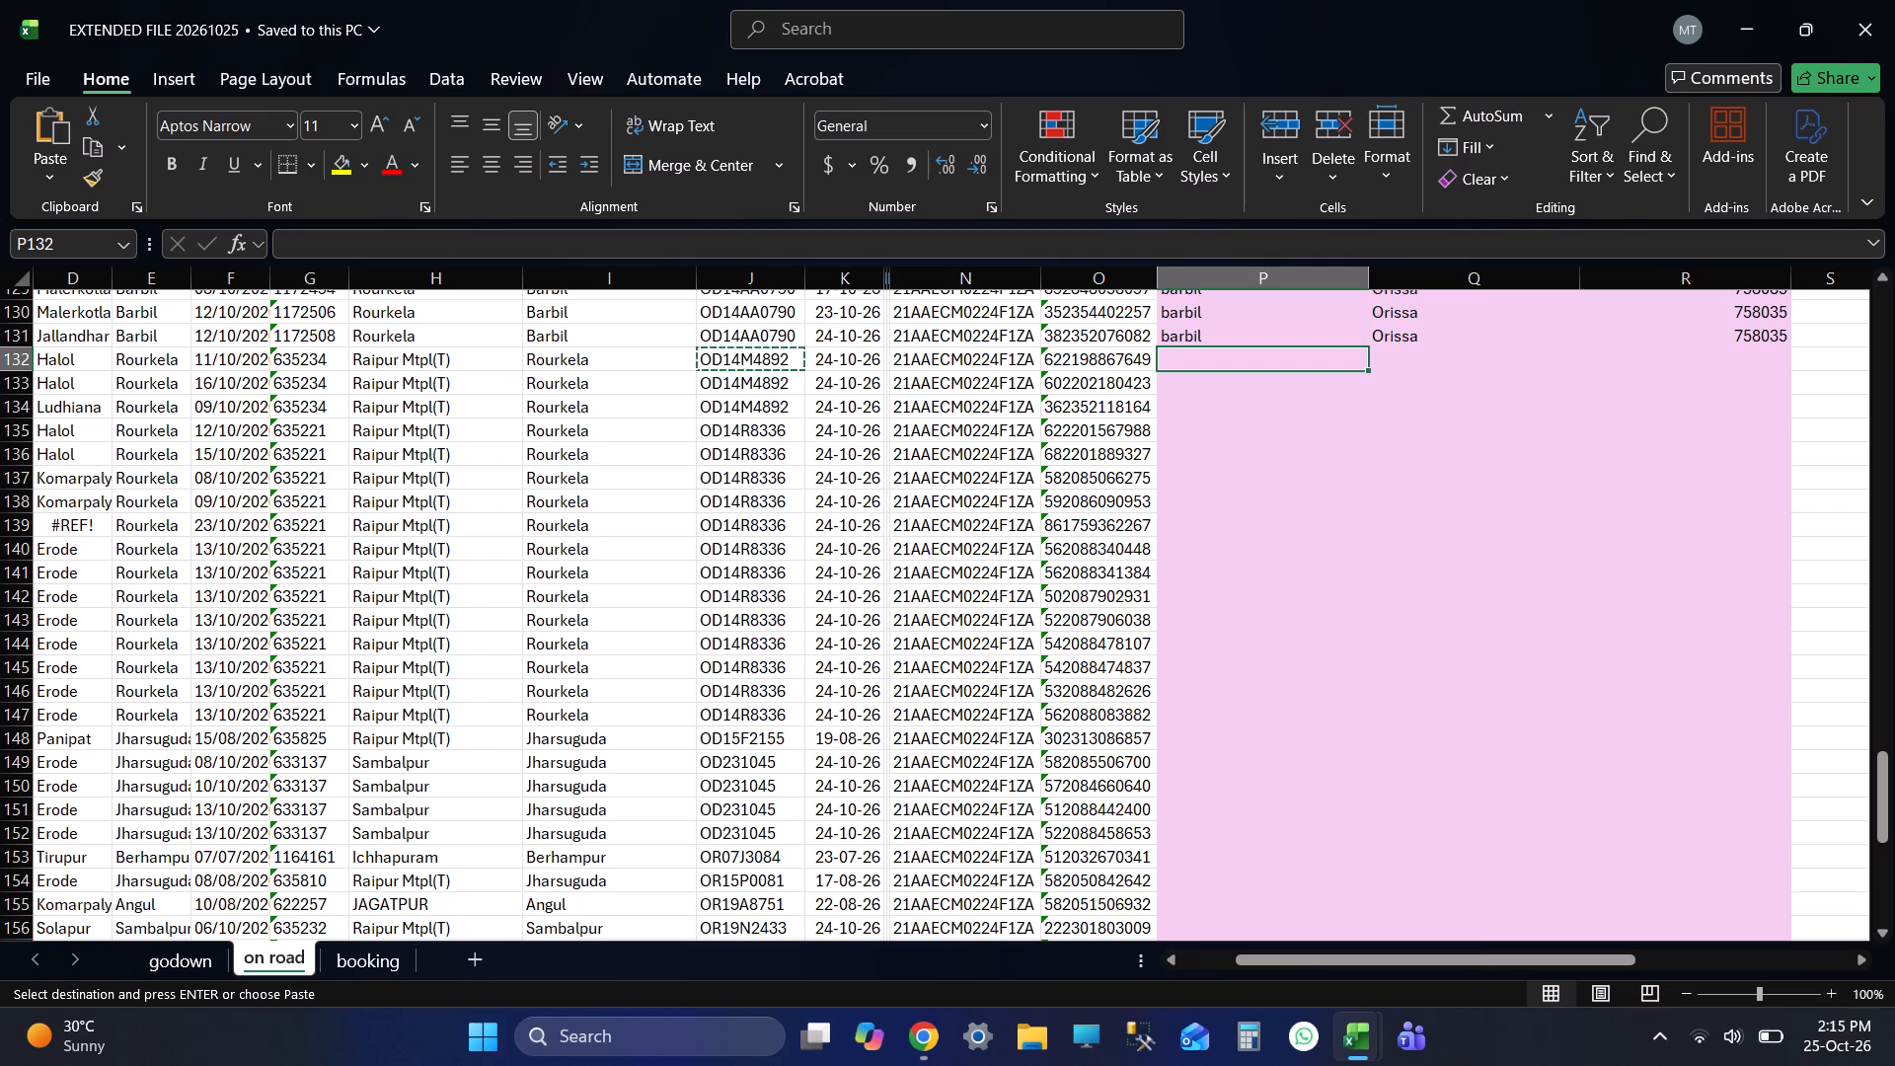
key("alt+Tab")
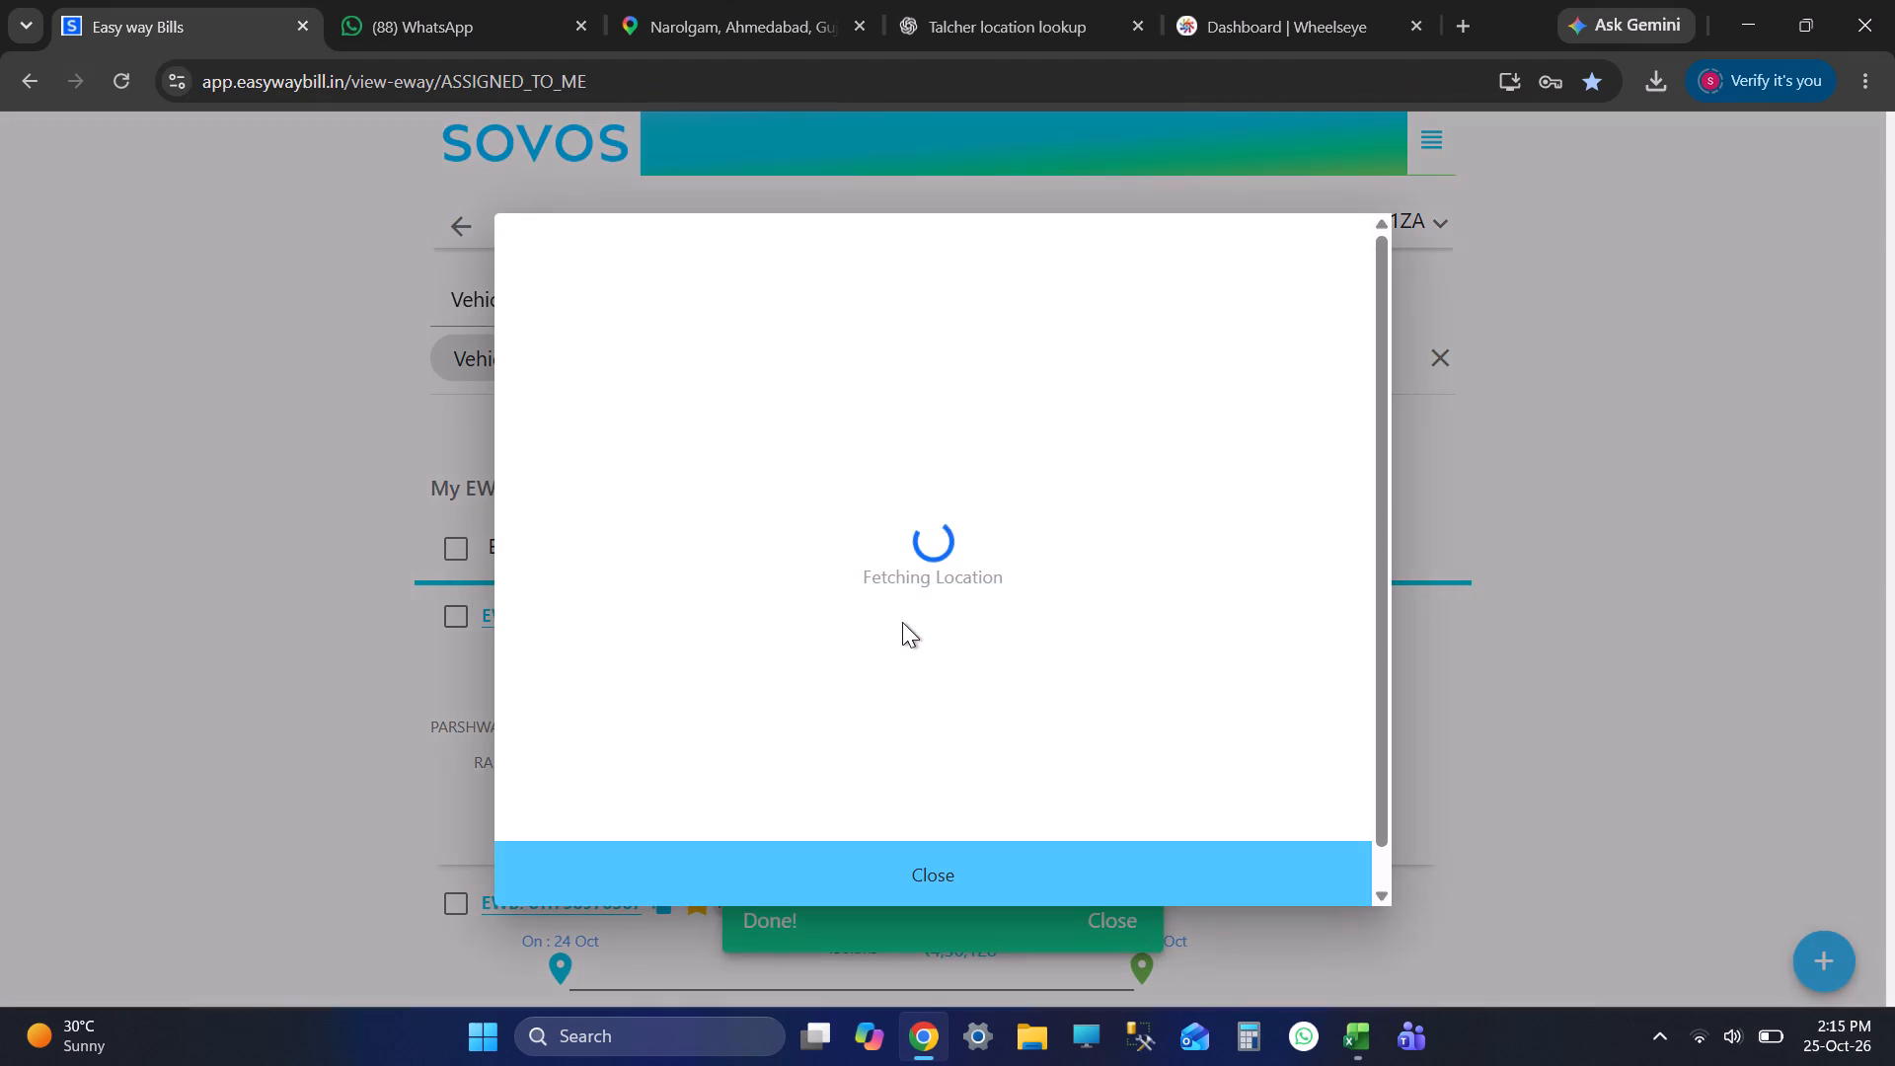
key("alt+Tab")
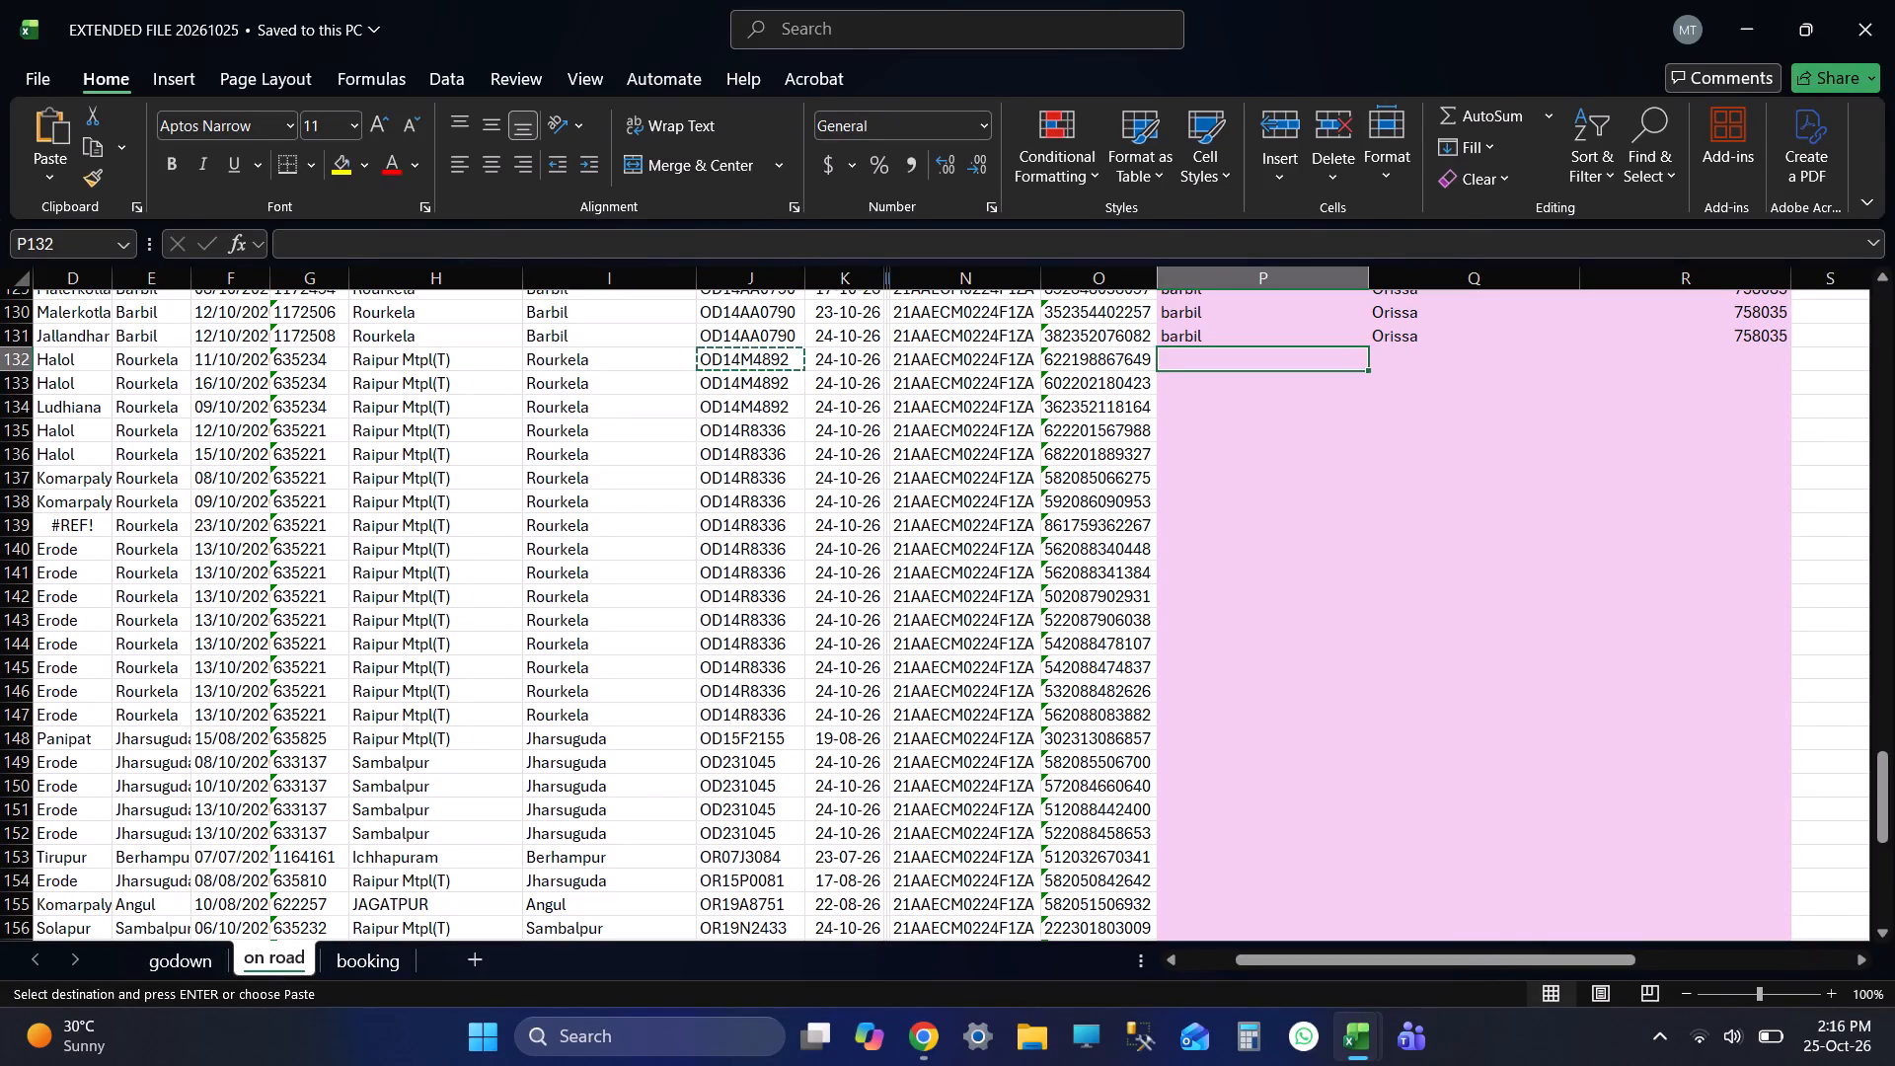
key("alt+Tab")
key("alt+Tab")
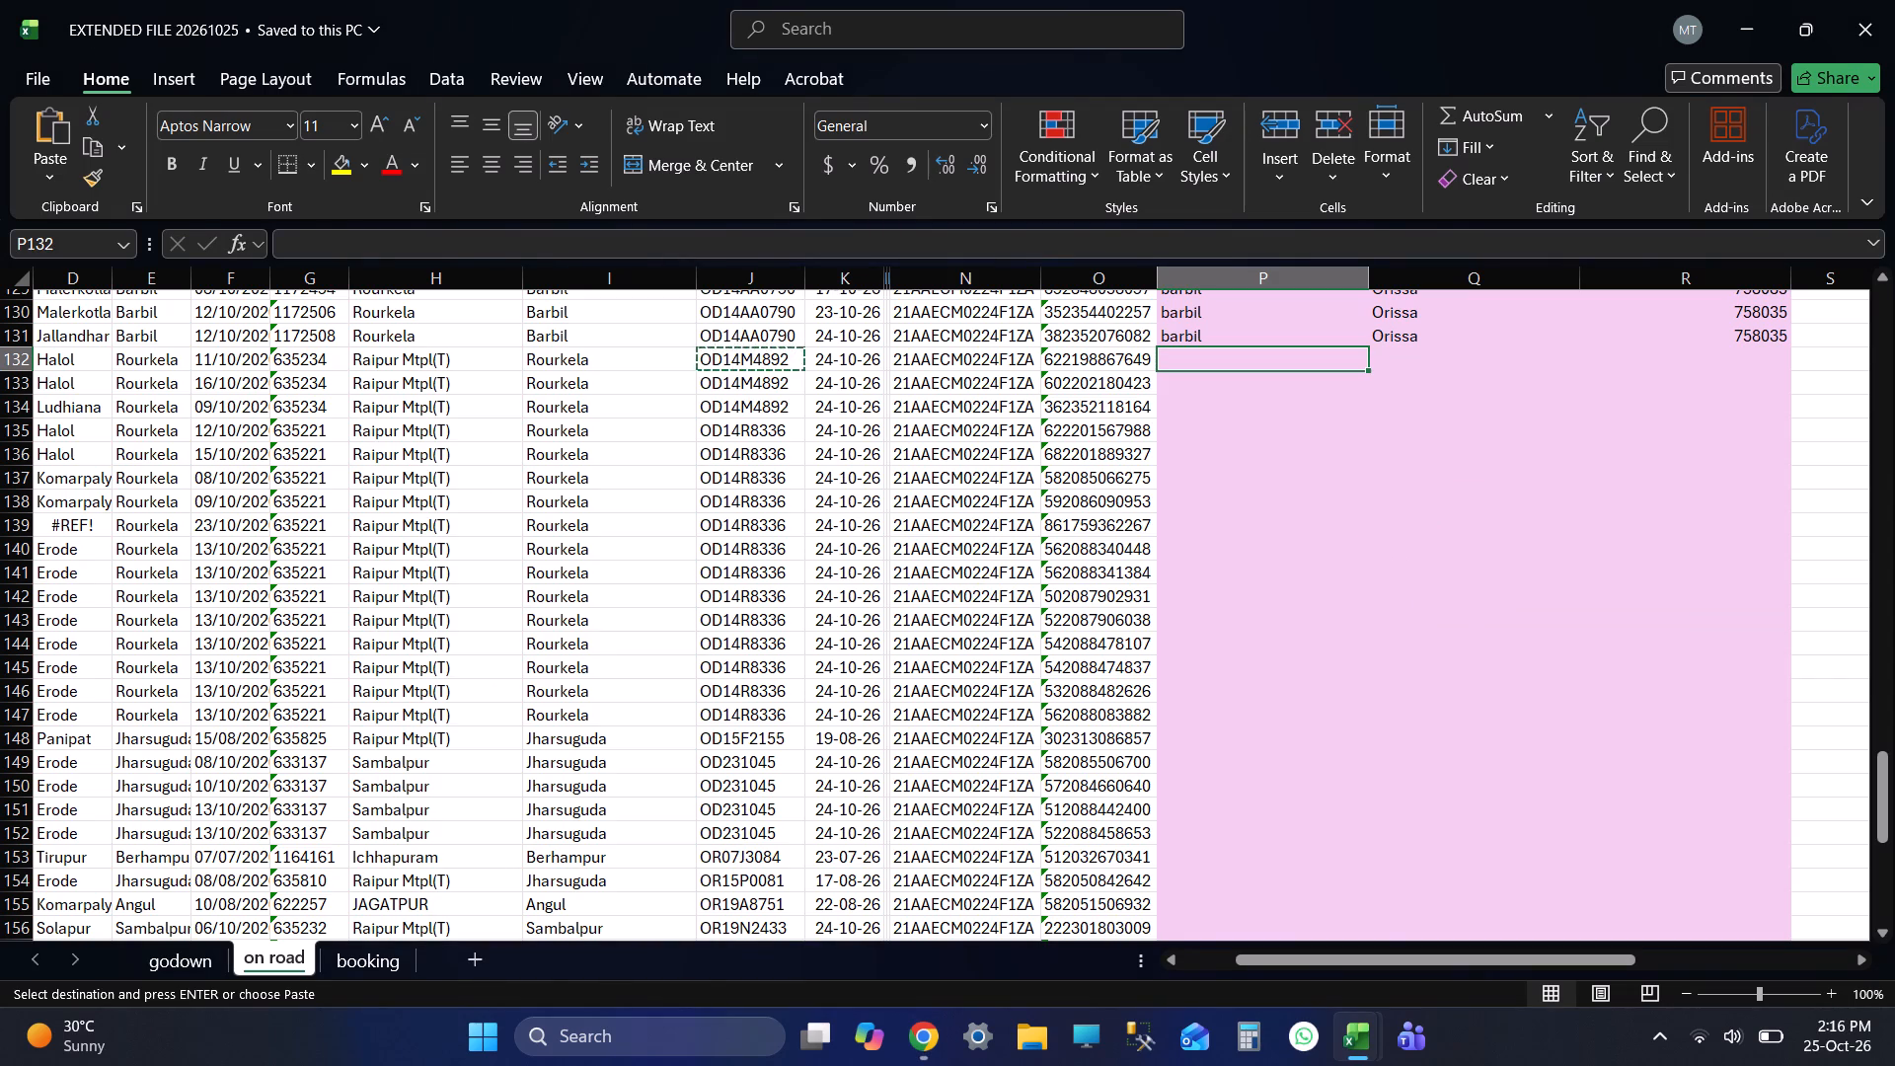
key("alt+Tab")
key("alt+Tab")
left_click(1031, 283)
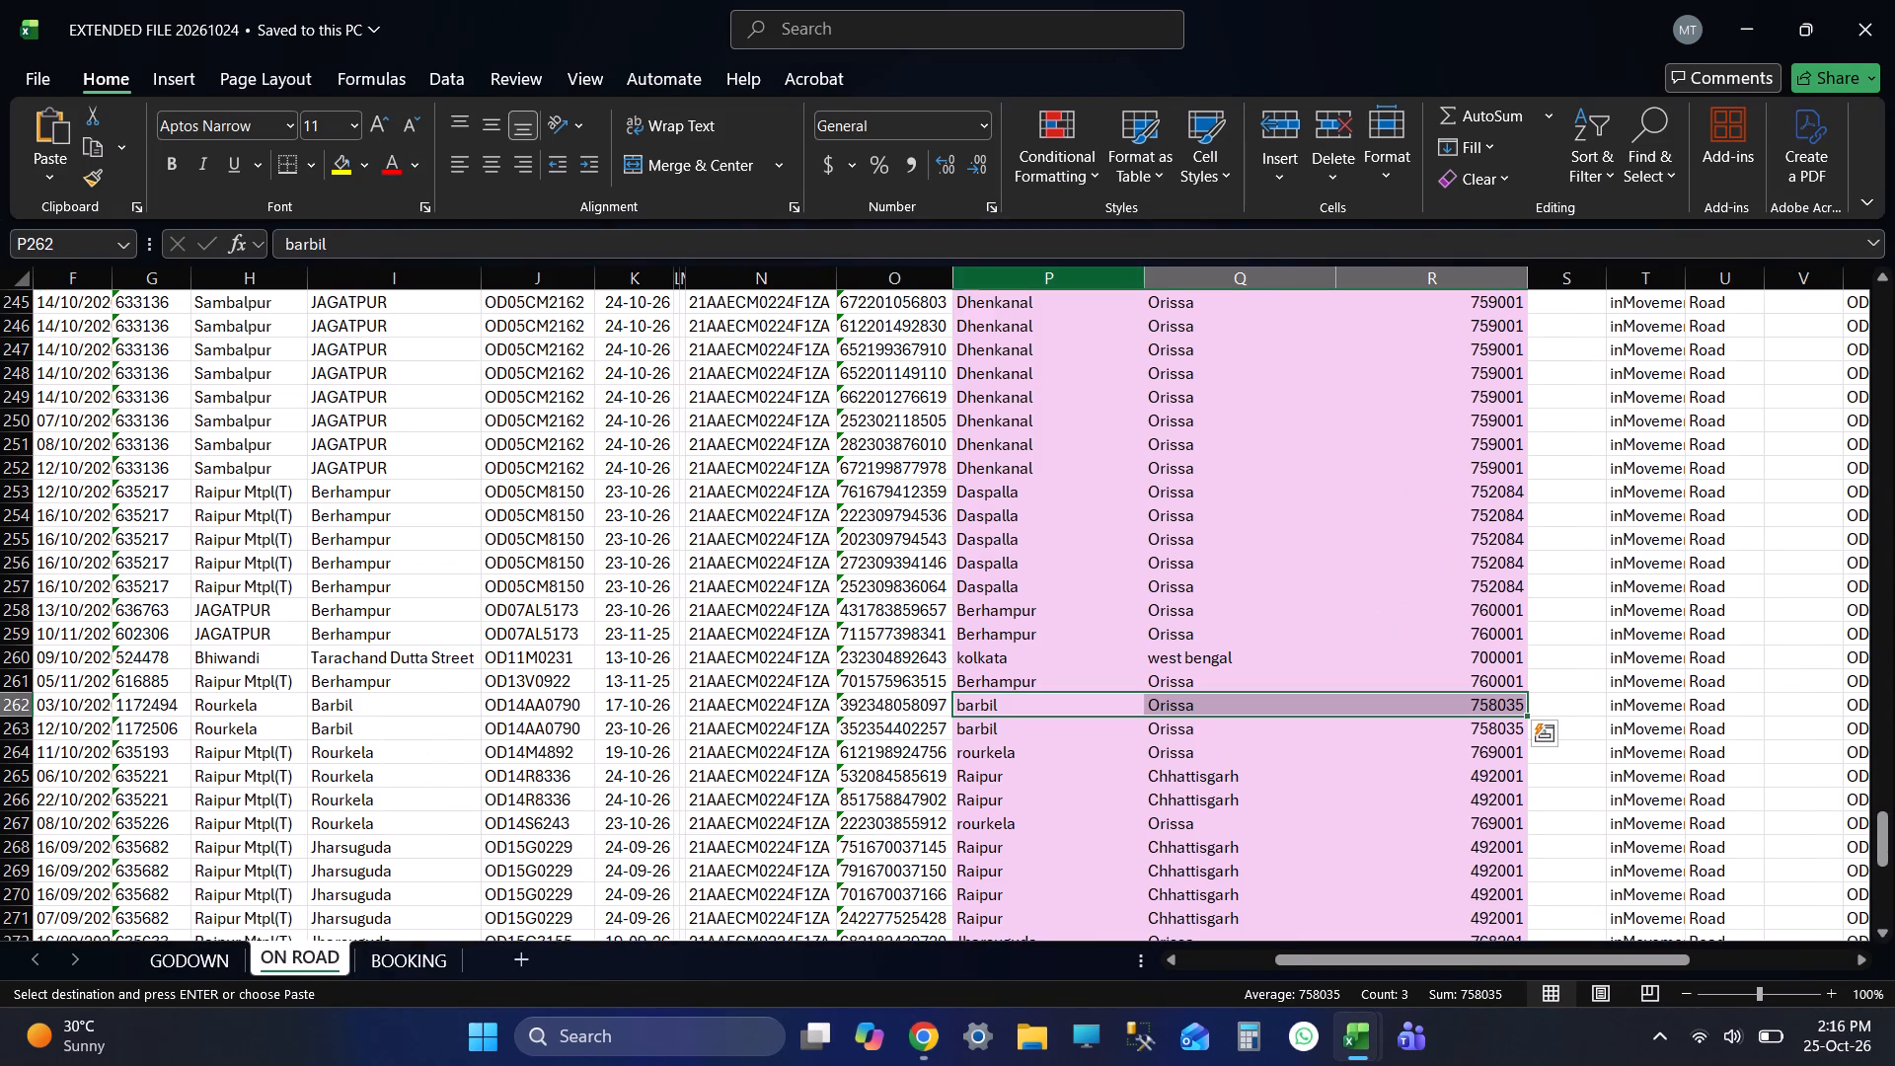
key("ctrl+f")
type("rour")
key("Return")
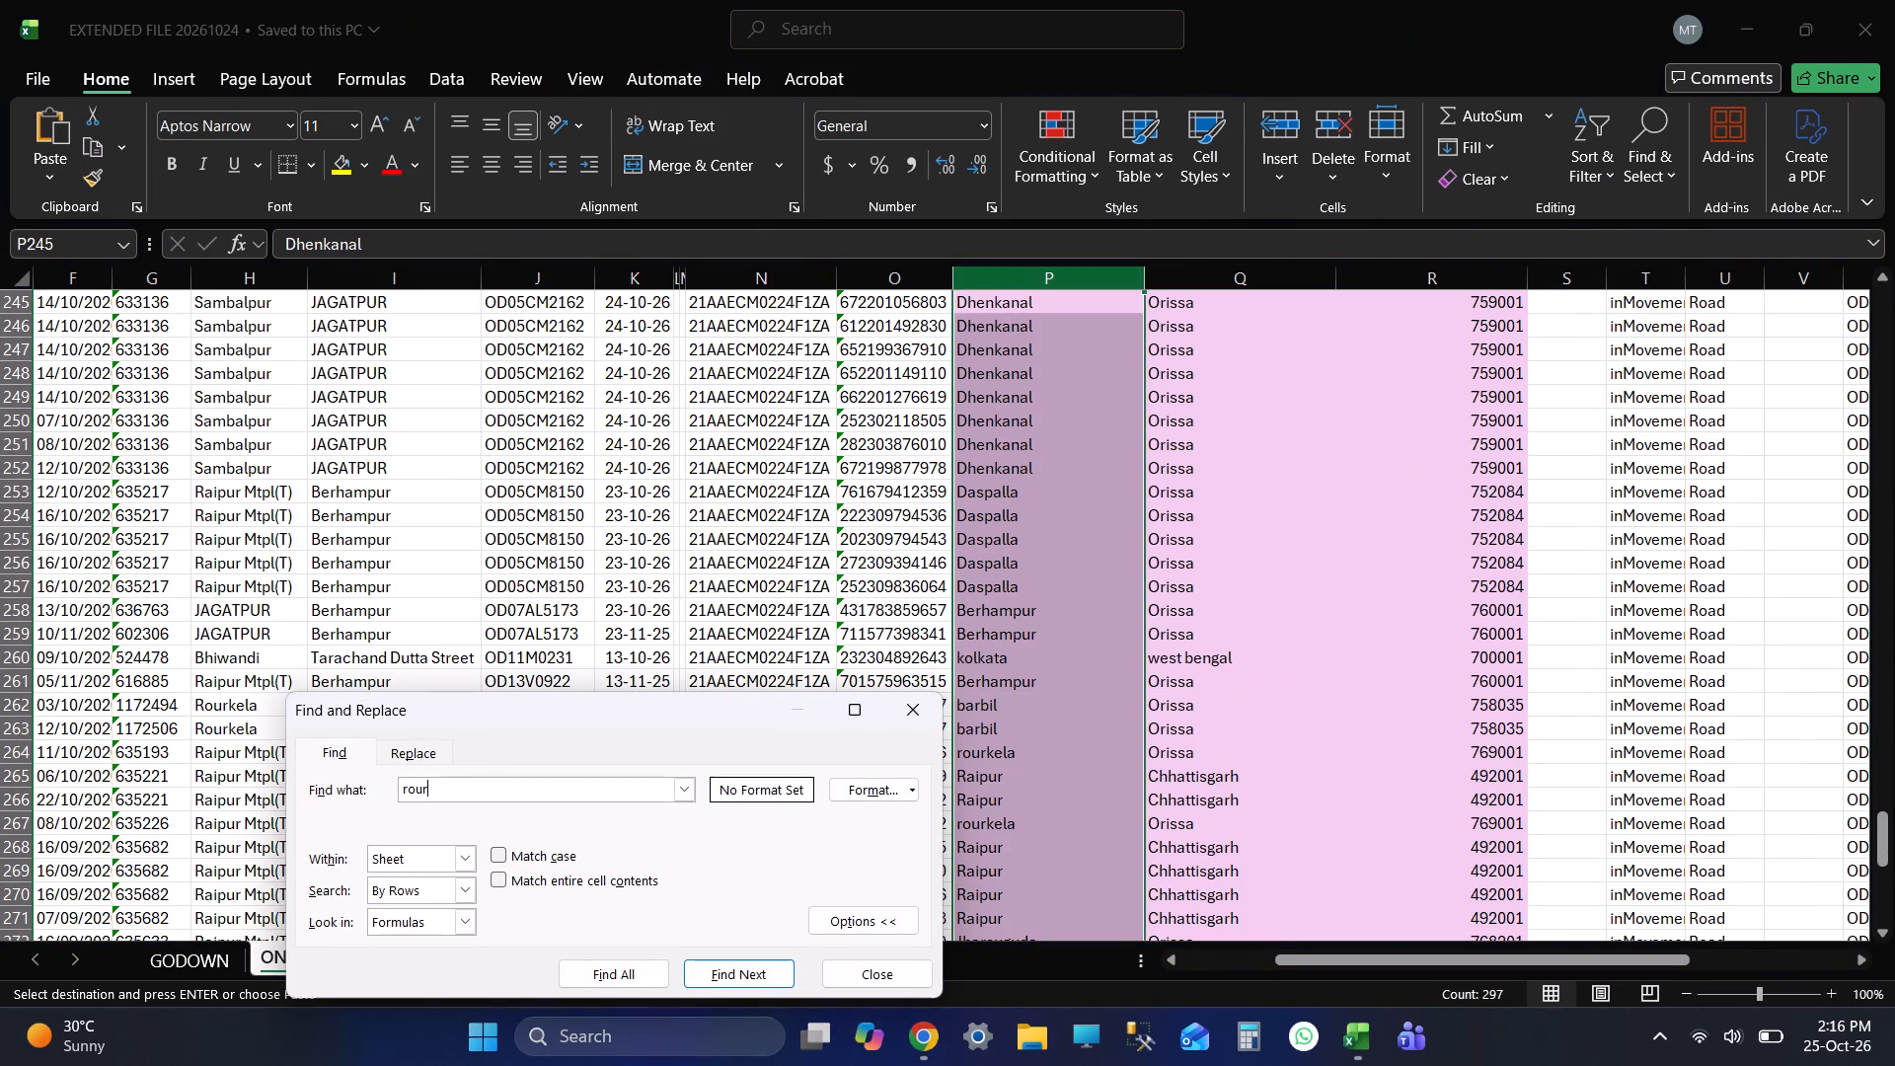
left_click(985, 750)
key("shift+Right")
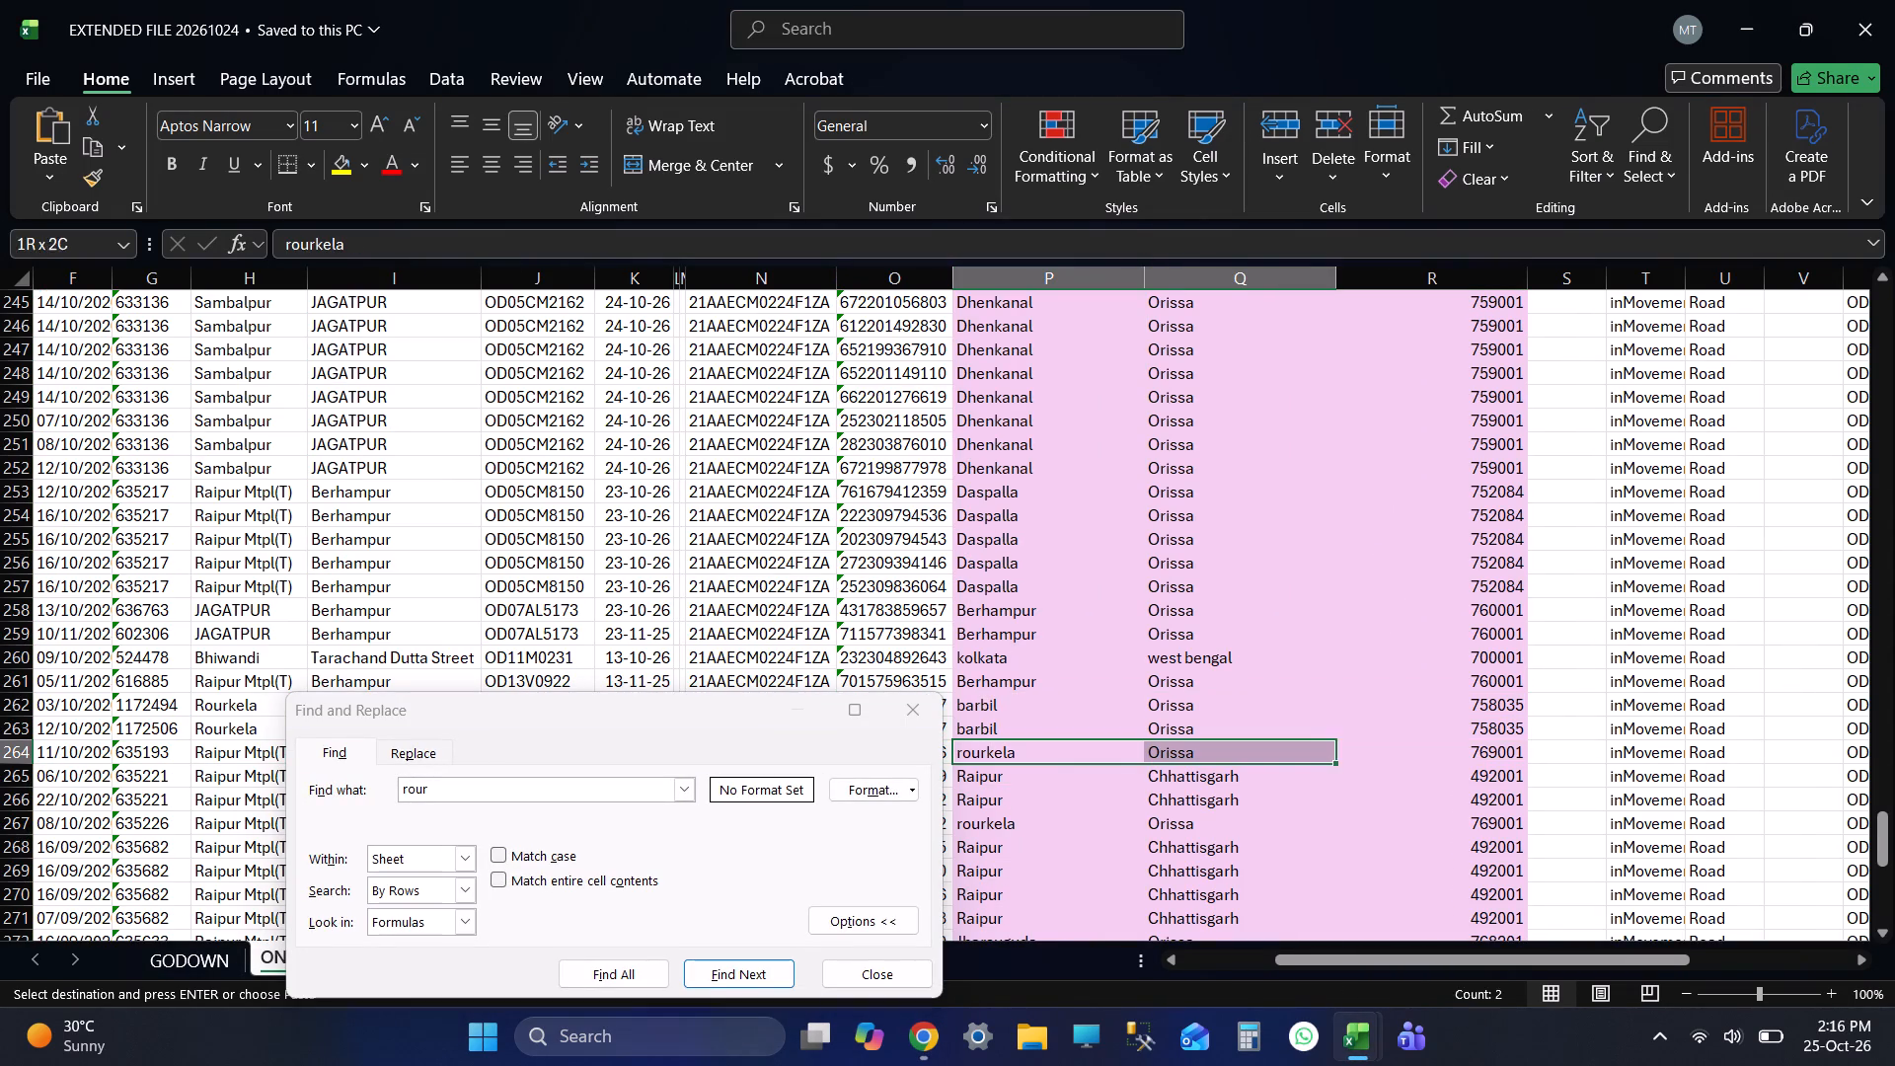
key("shift+Right")
key("ctrl+c")
left_click(871, 983)
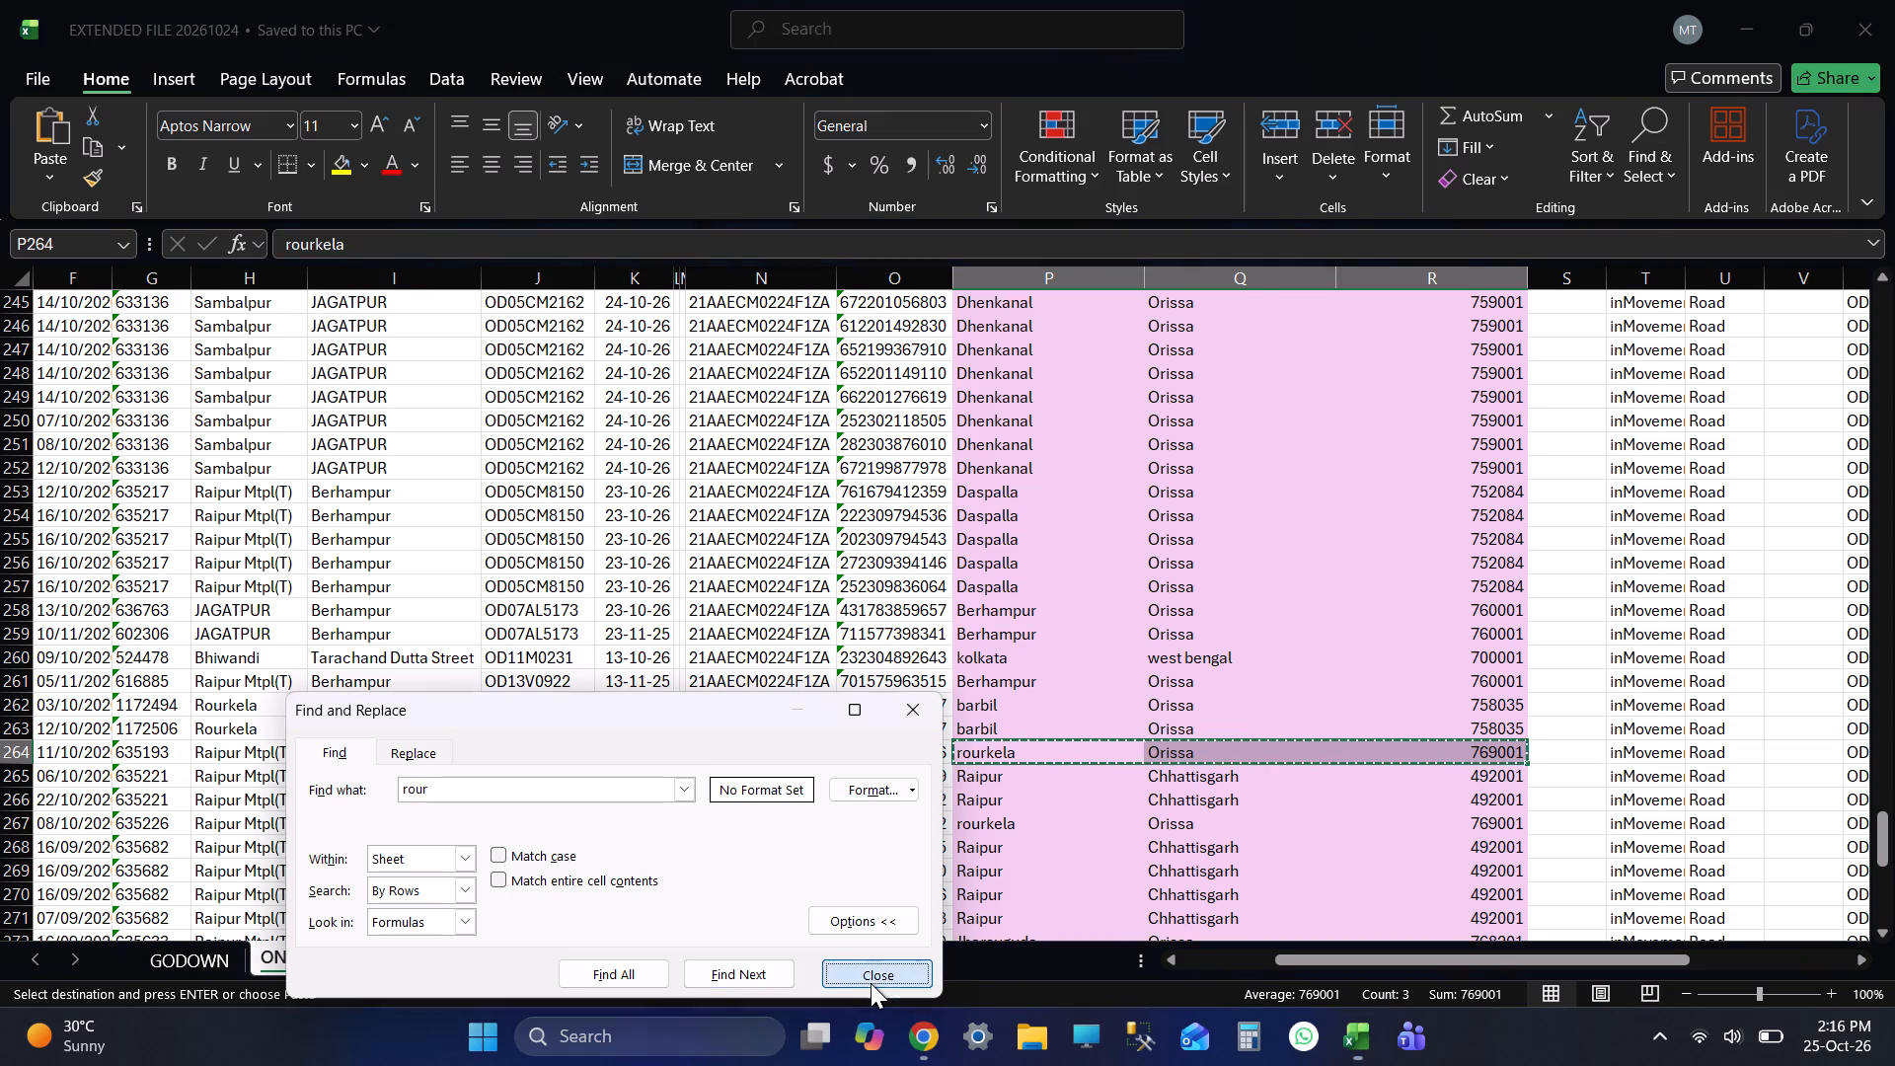
Paste the rourkela, Orissa, 769001 entry into rows 132 to 147 of the 20261025 file and save it.
key("alt+Tab")
key("shift+Down")
key("shift+Down")
key("shift+Down")
key("shift+Down")
key("shift+Down")
key("shift+Down")
key("shift+Down")
key("shift+Down")
key("shift+Down")
key("shift+Down")
key("shift+Down")
key("shift+Down")
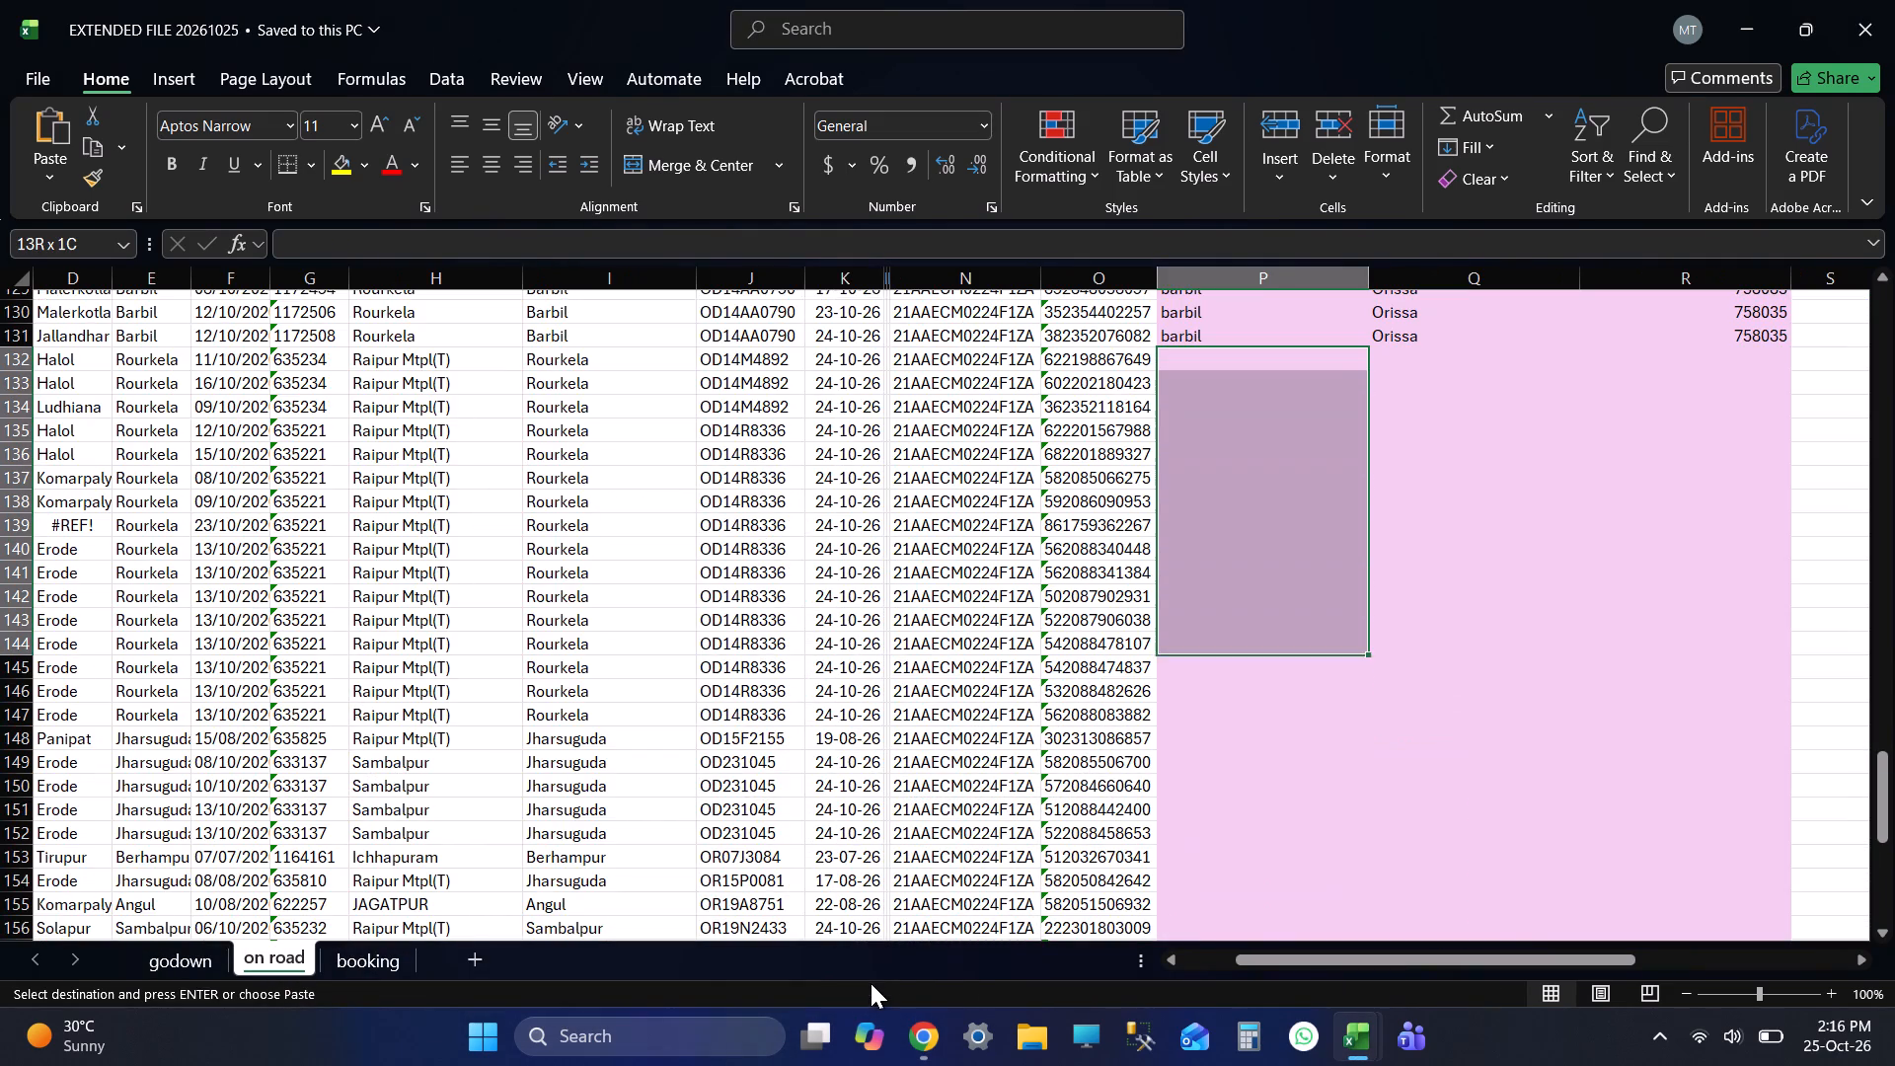
key("shift+Down")
key("shift+Down")
key("shift+Down")
key("ctrl+v")
key("ctrl+Down")
key("Down")
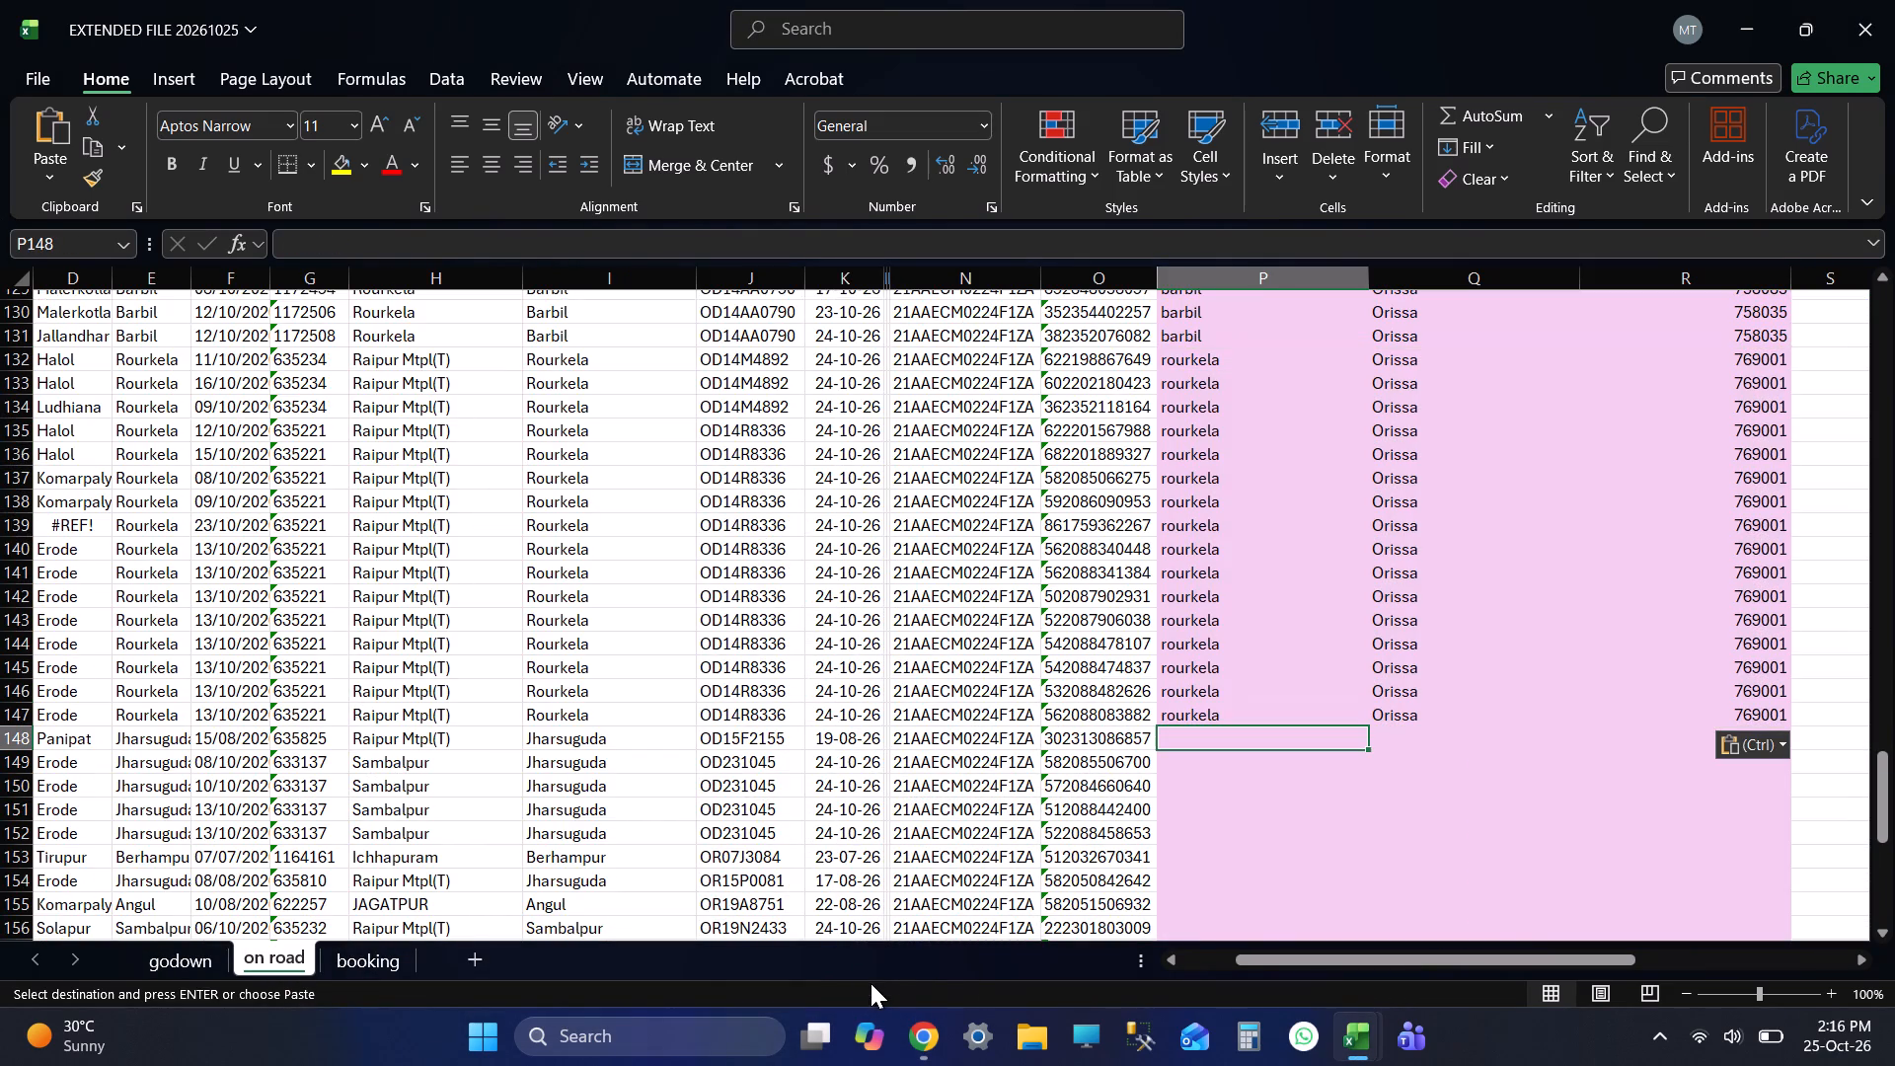
key("ctrl+s")
key("ctrl+s")
Check row 148, search column P of the 20261024 file for "jhar", and copy the Jharsuguda, Orissa, 768201 entry from row 273.
key("Down")
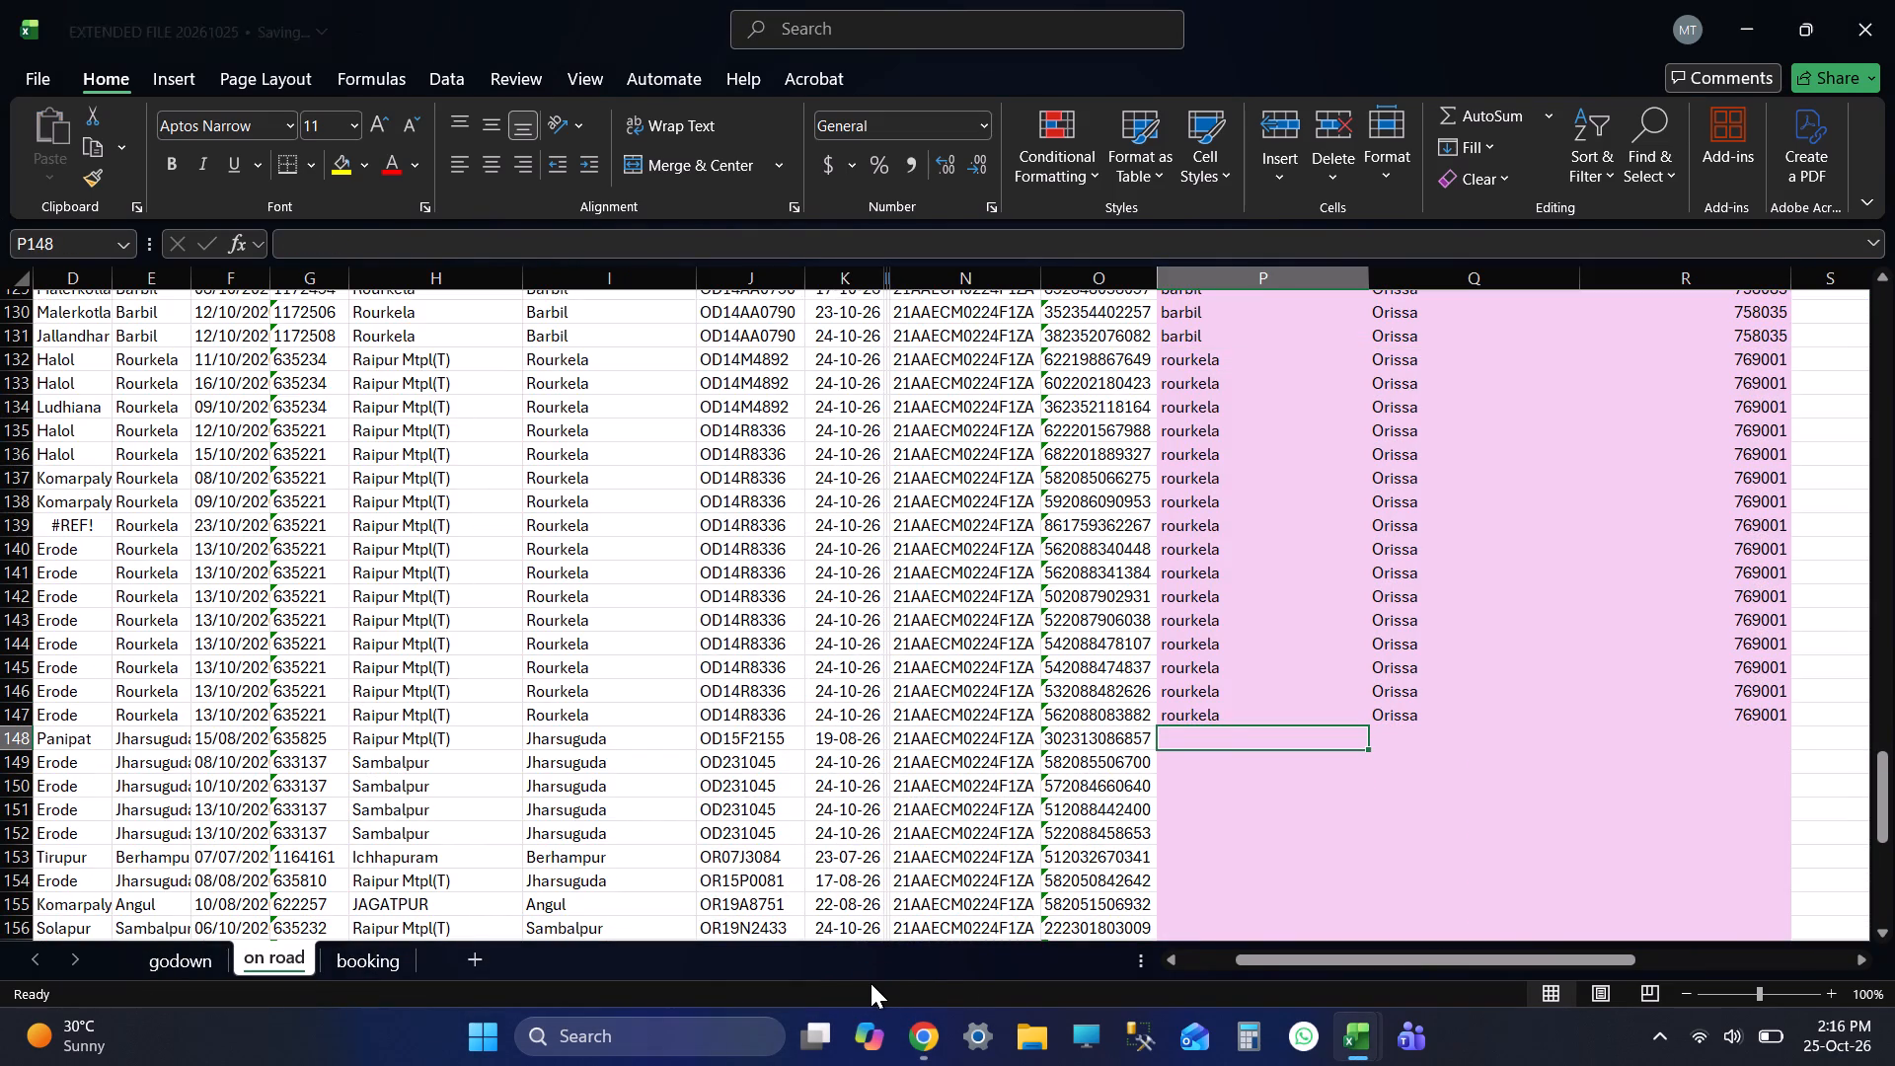
key("Up")
key("Left")
key("Left")
key("Left")
key("Left")
key("Right")
key("Right")
key("Right")
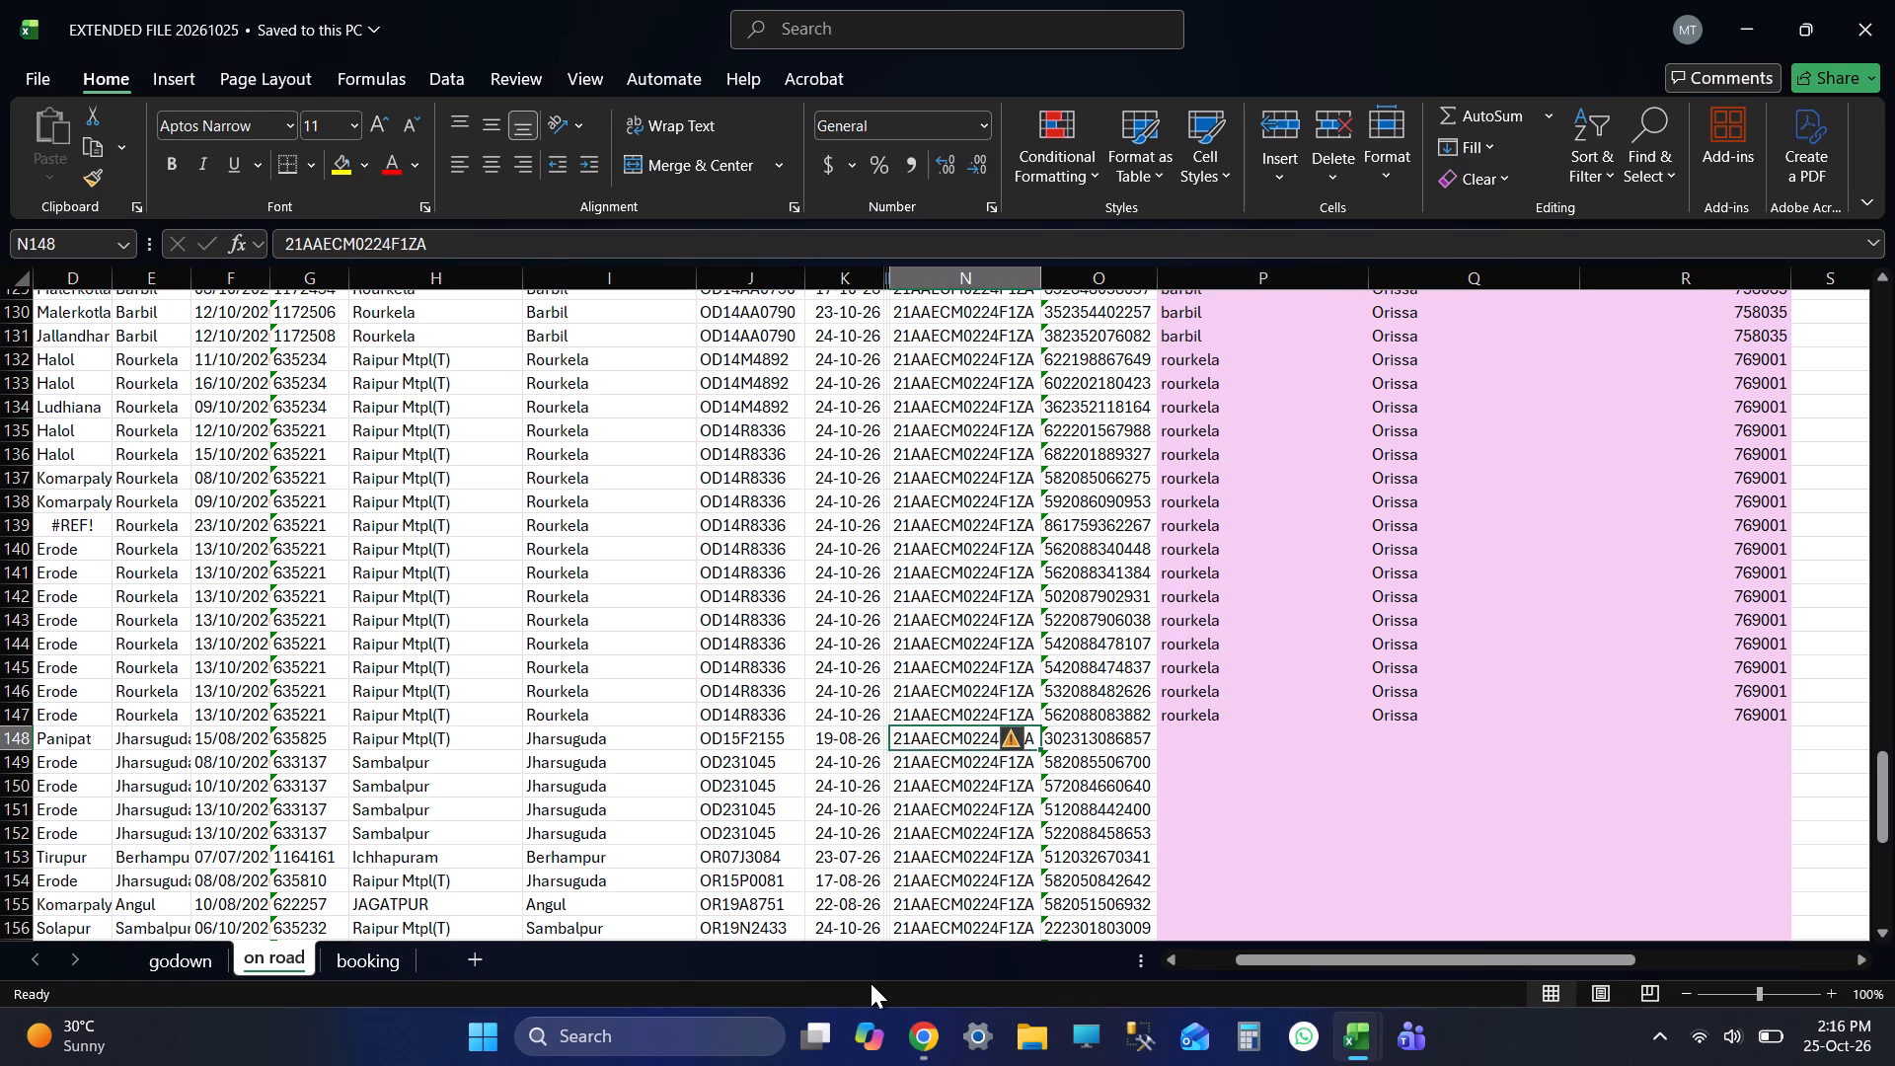
key("Right")
key("alt+Tab")
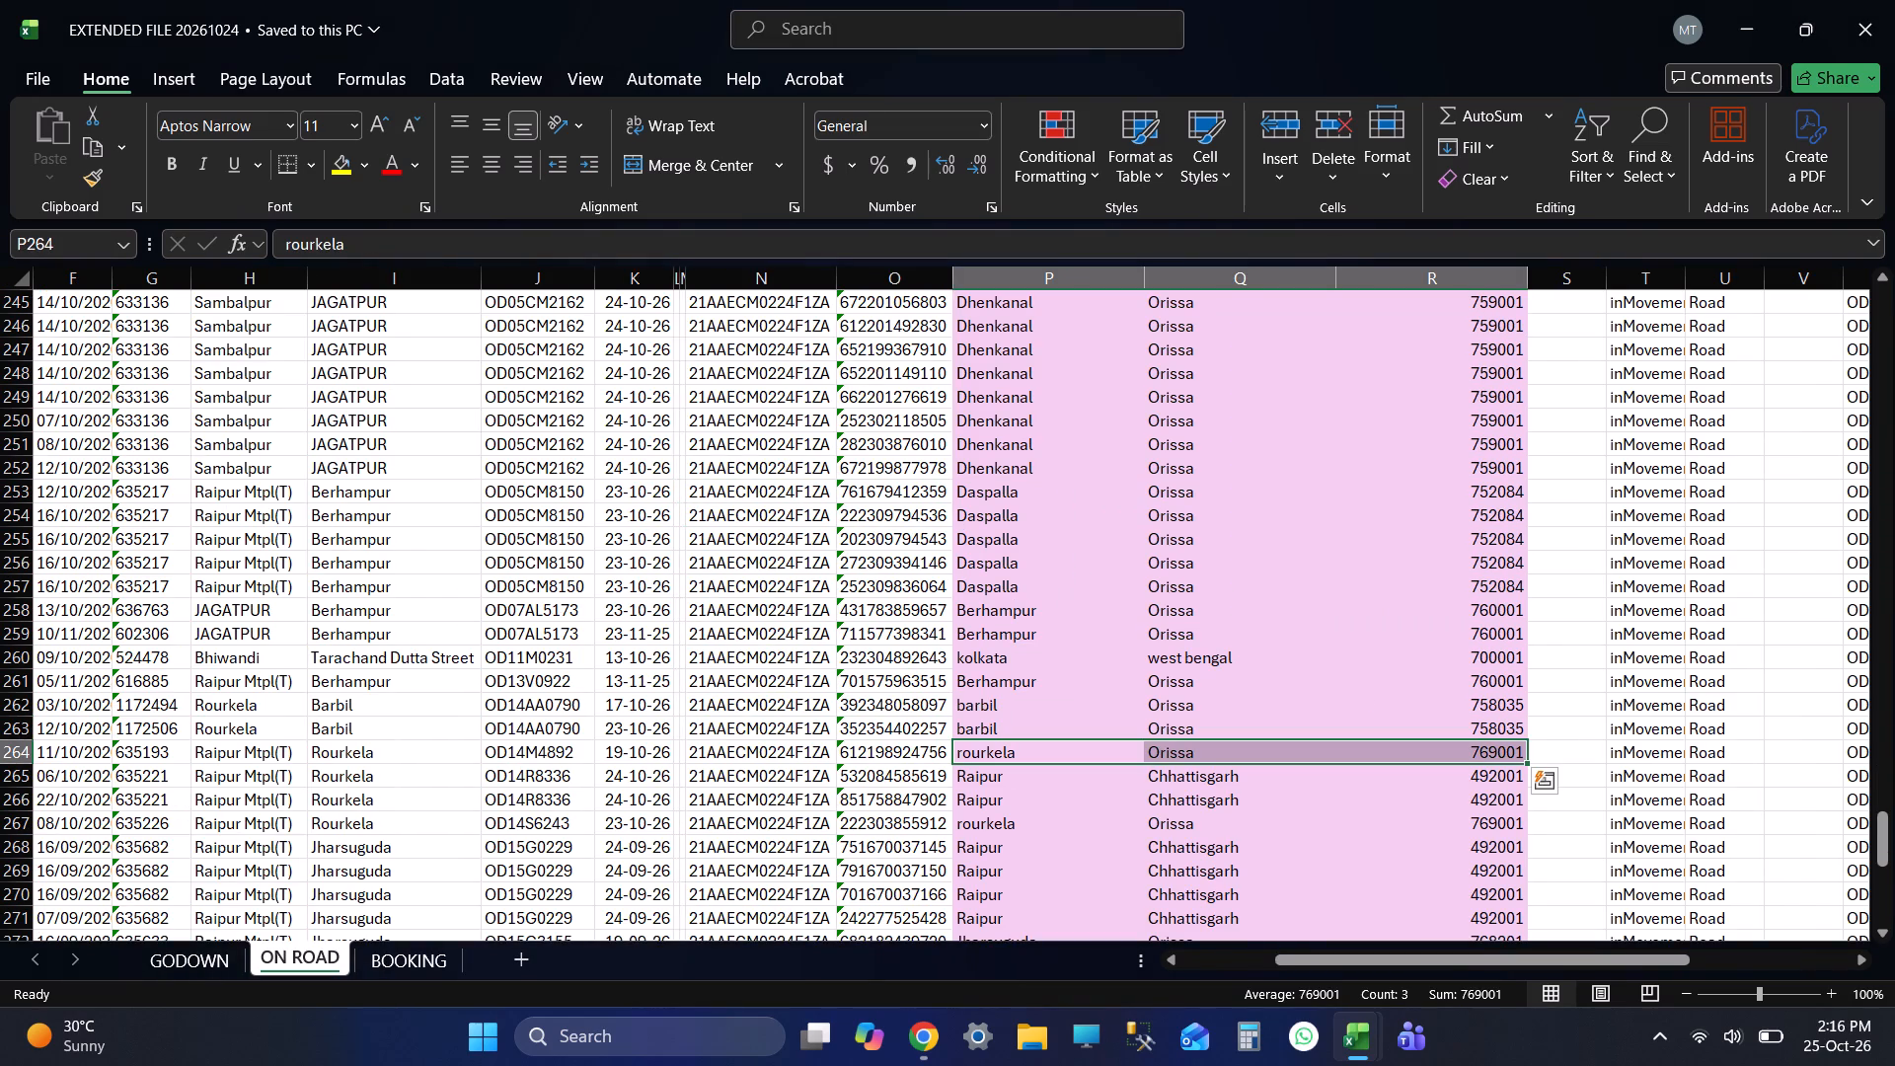
left_click(1044, 274)
key("ctrl+f")
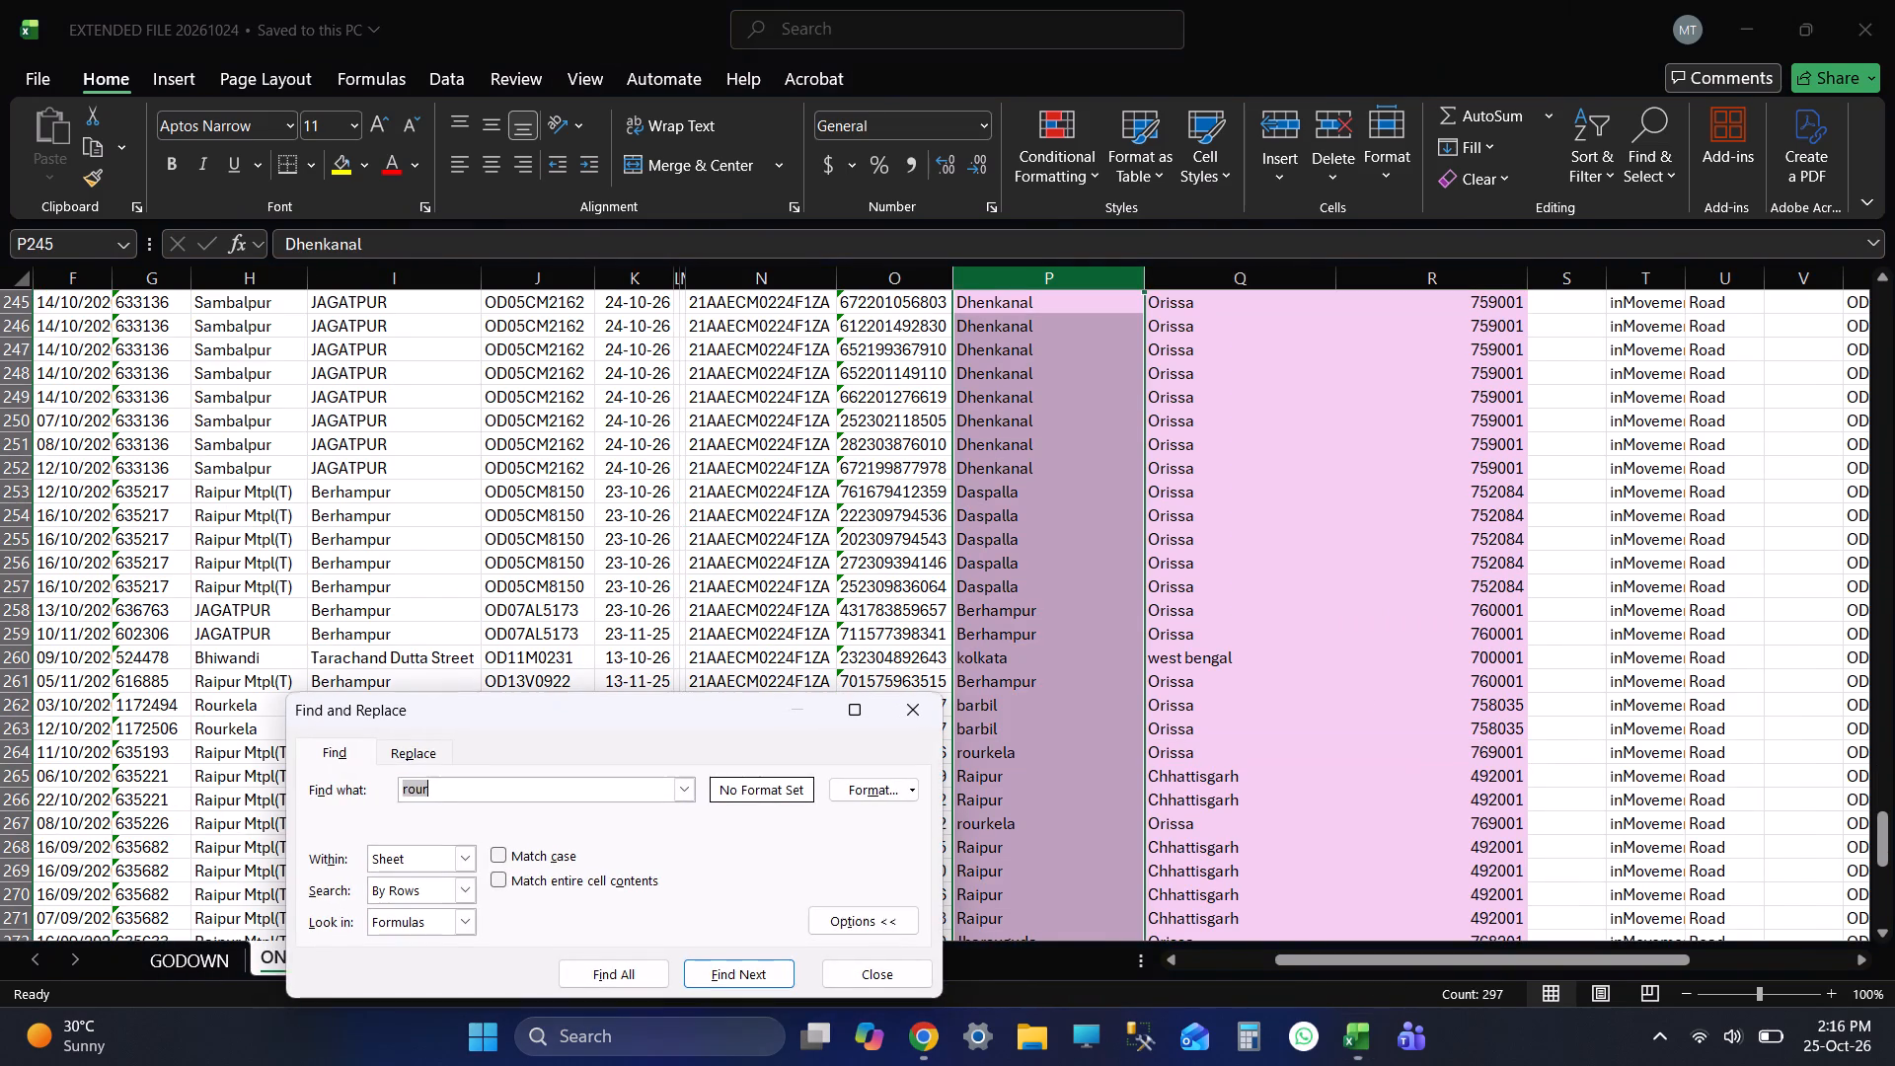
type("jhar")
key("Return")
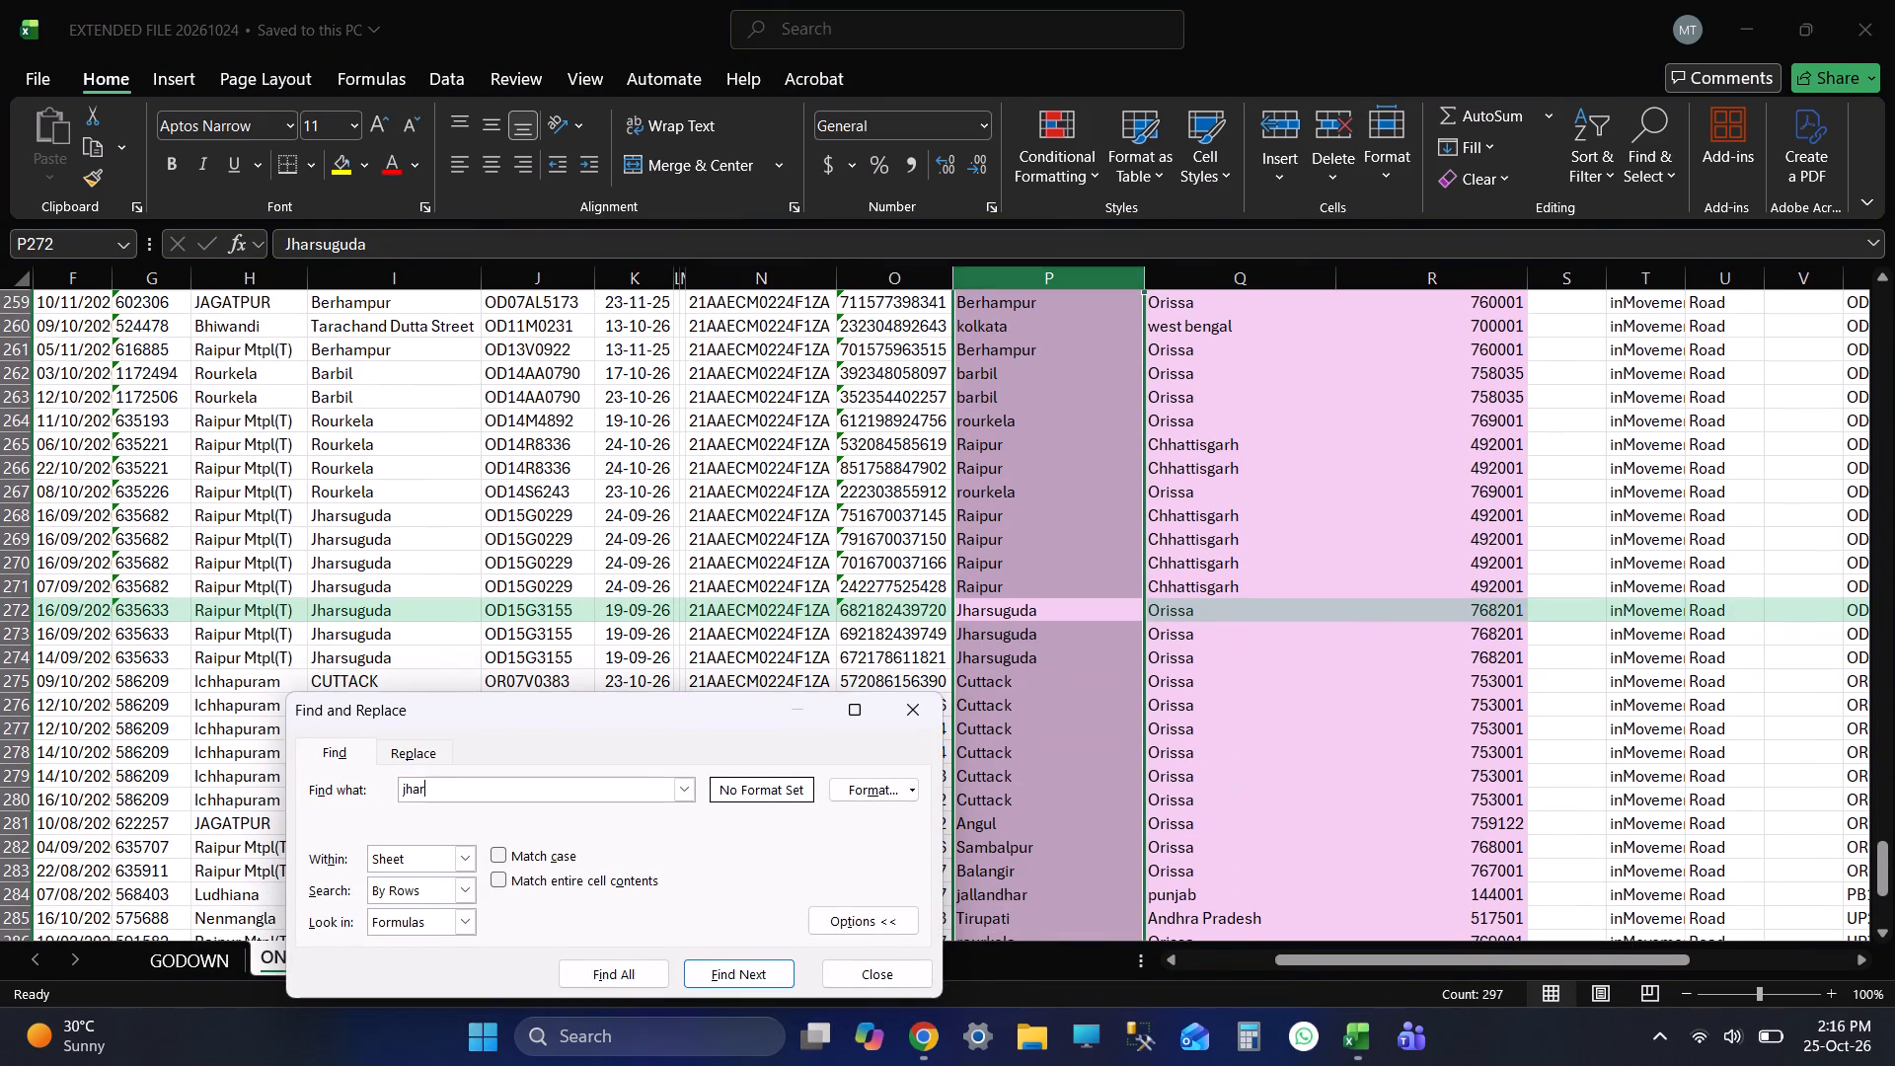
left_click(1073, 624)
key("shift+Right")
key("shift+Right")
key("ctrl+c")
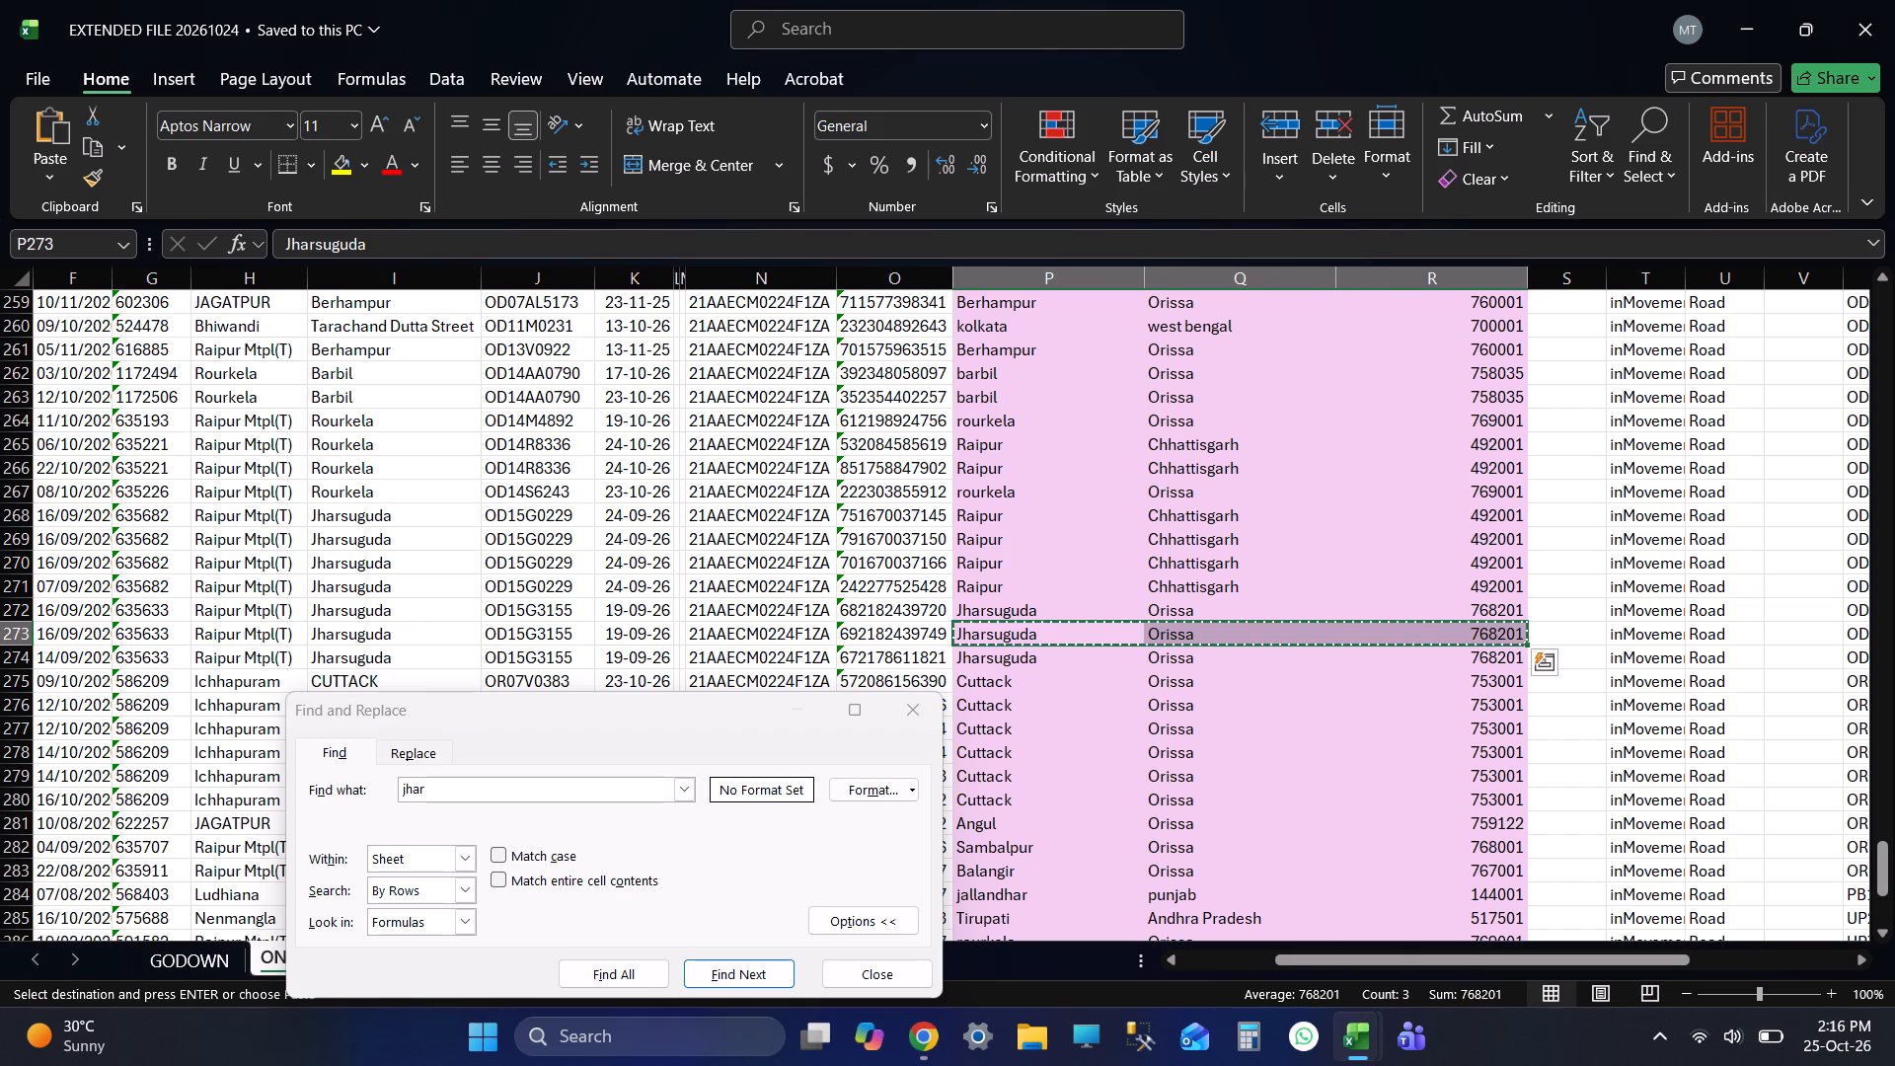
left_click(904, 975)
Paste the Jharsuguda, Orissa, 768201 entry into row 148 of the 20261025 file and save it.
key("alt+Tab")
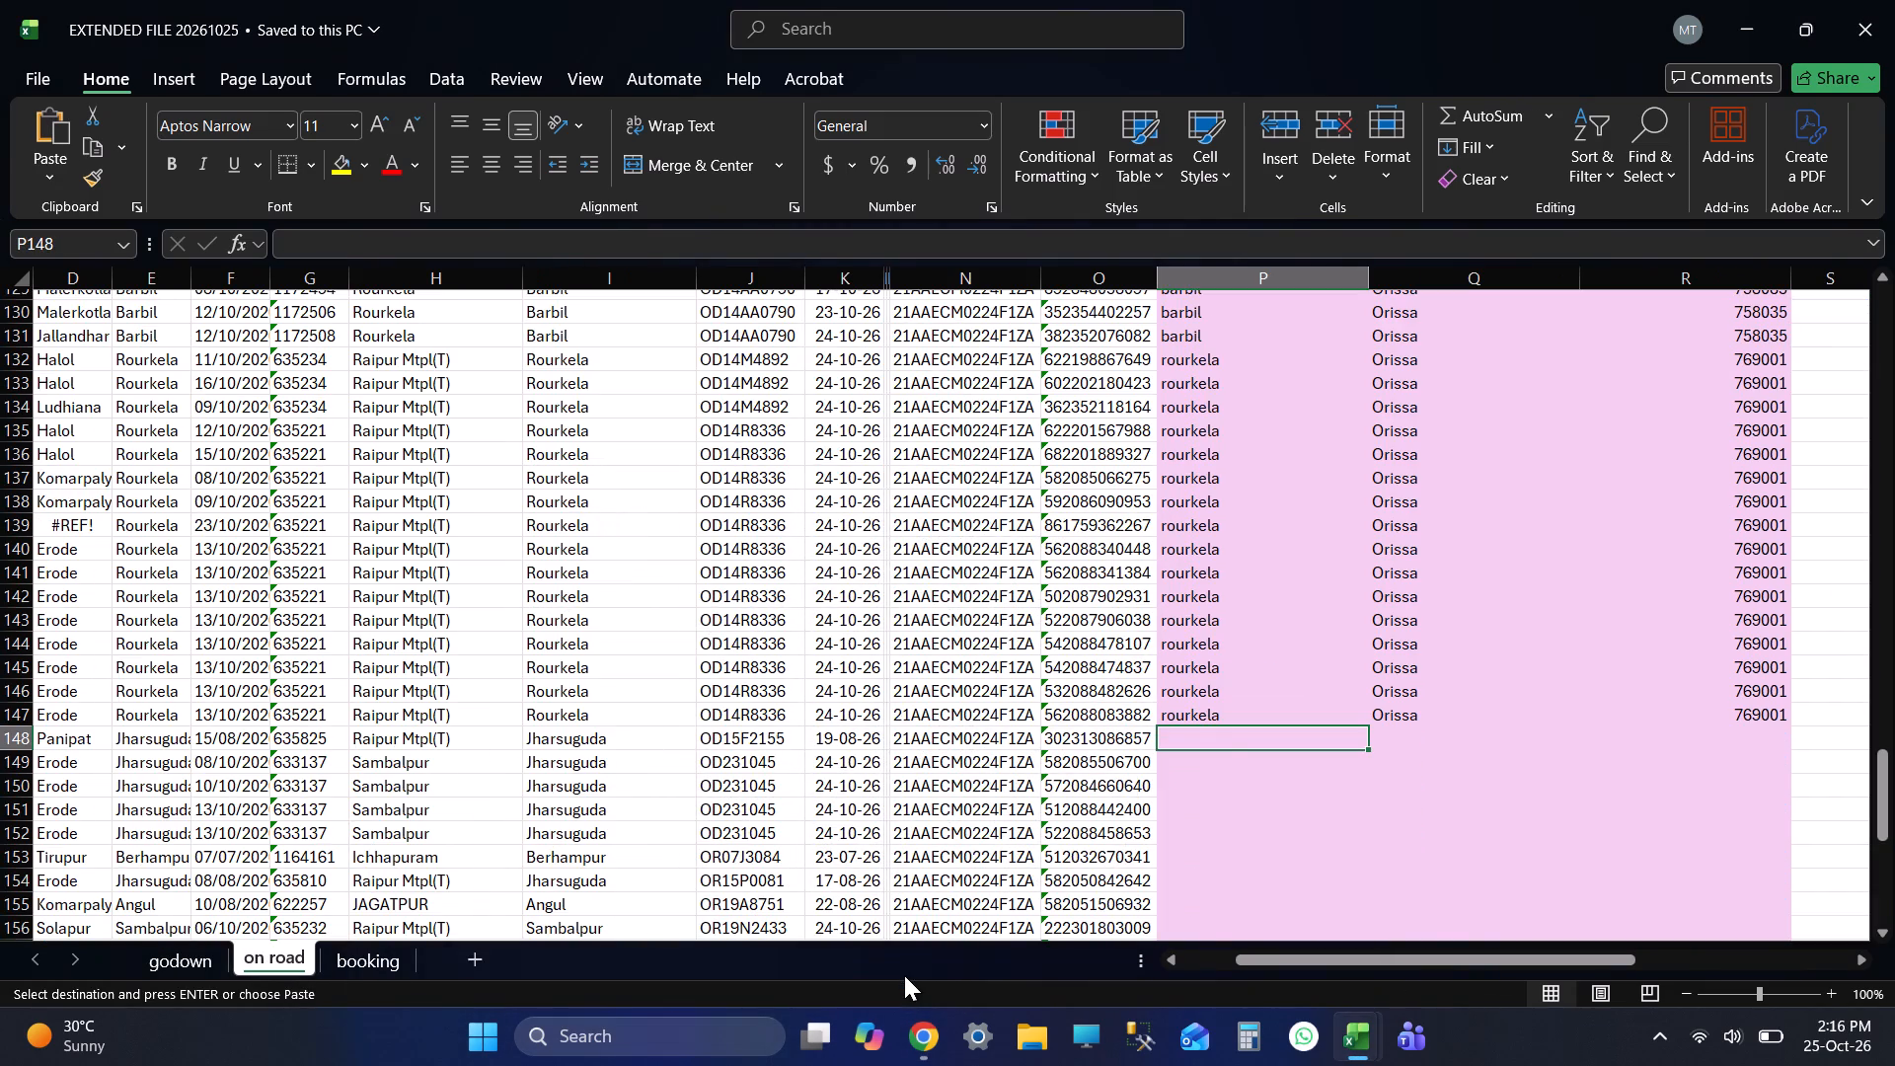
key("ctrl+v")
key("Down")
key("ctrl+s")
Copy the Jharsuguda, Orissa, 768201 entry from row 148 into rows 149 to 152 and save the file.
key("Left")
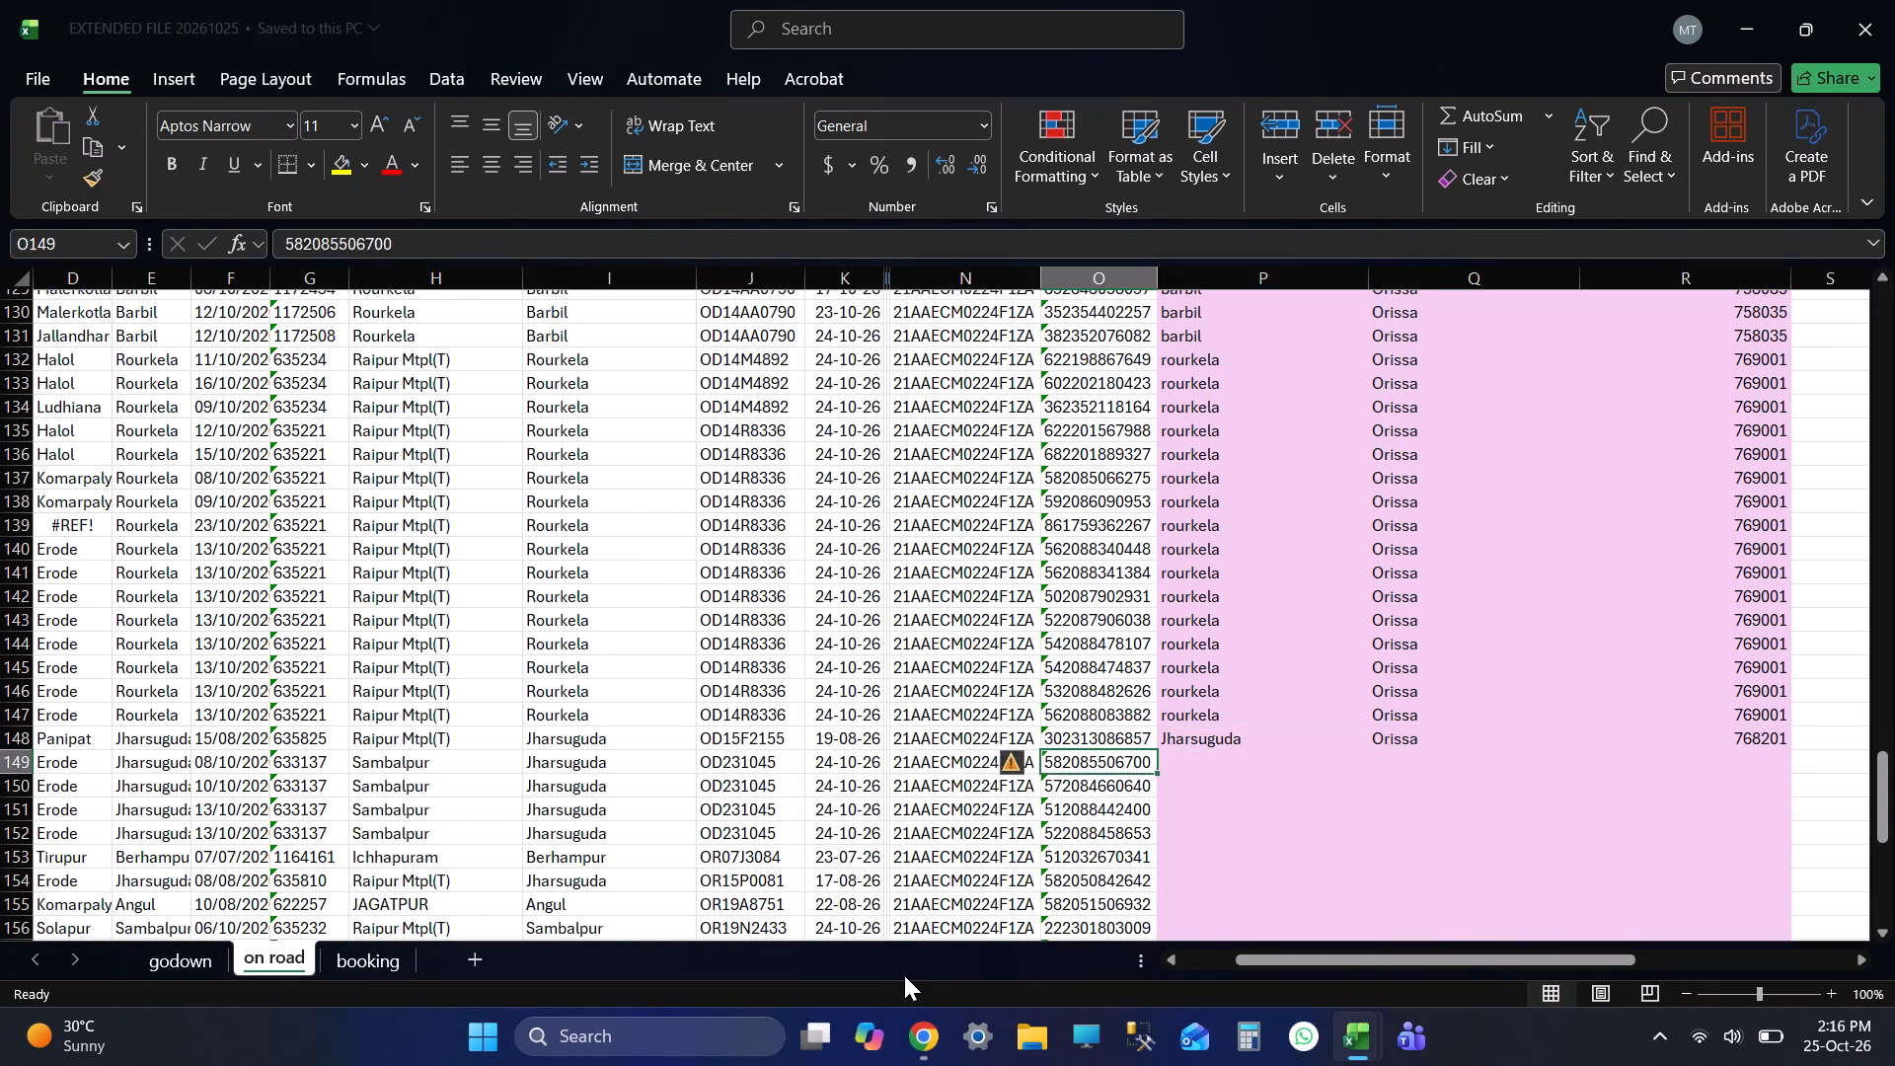
key("Left")
key("Left")
key("Left")
key("Right")
key("Right")
key("Right")
key("Right")
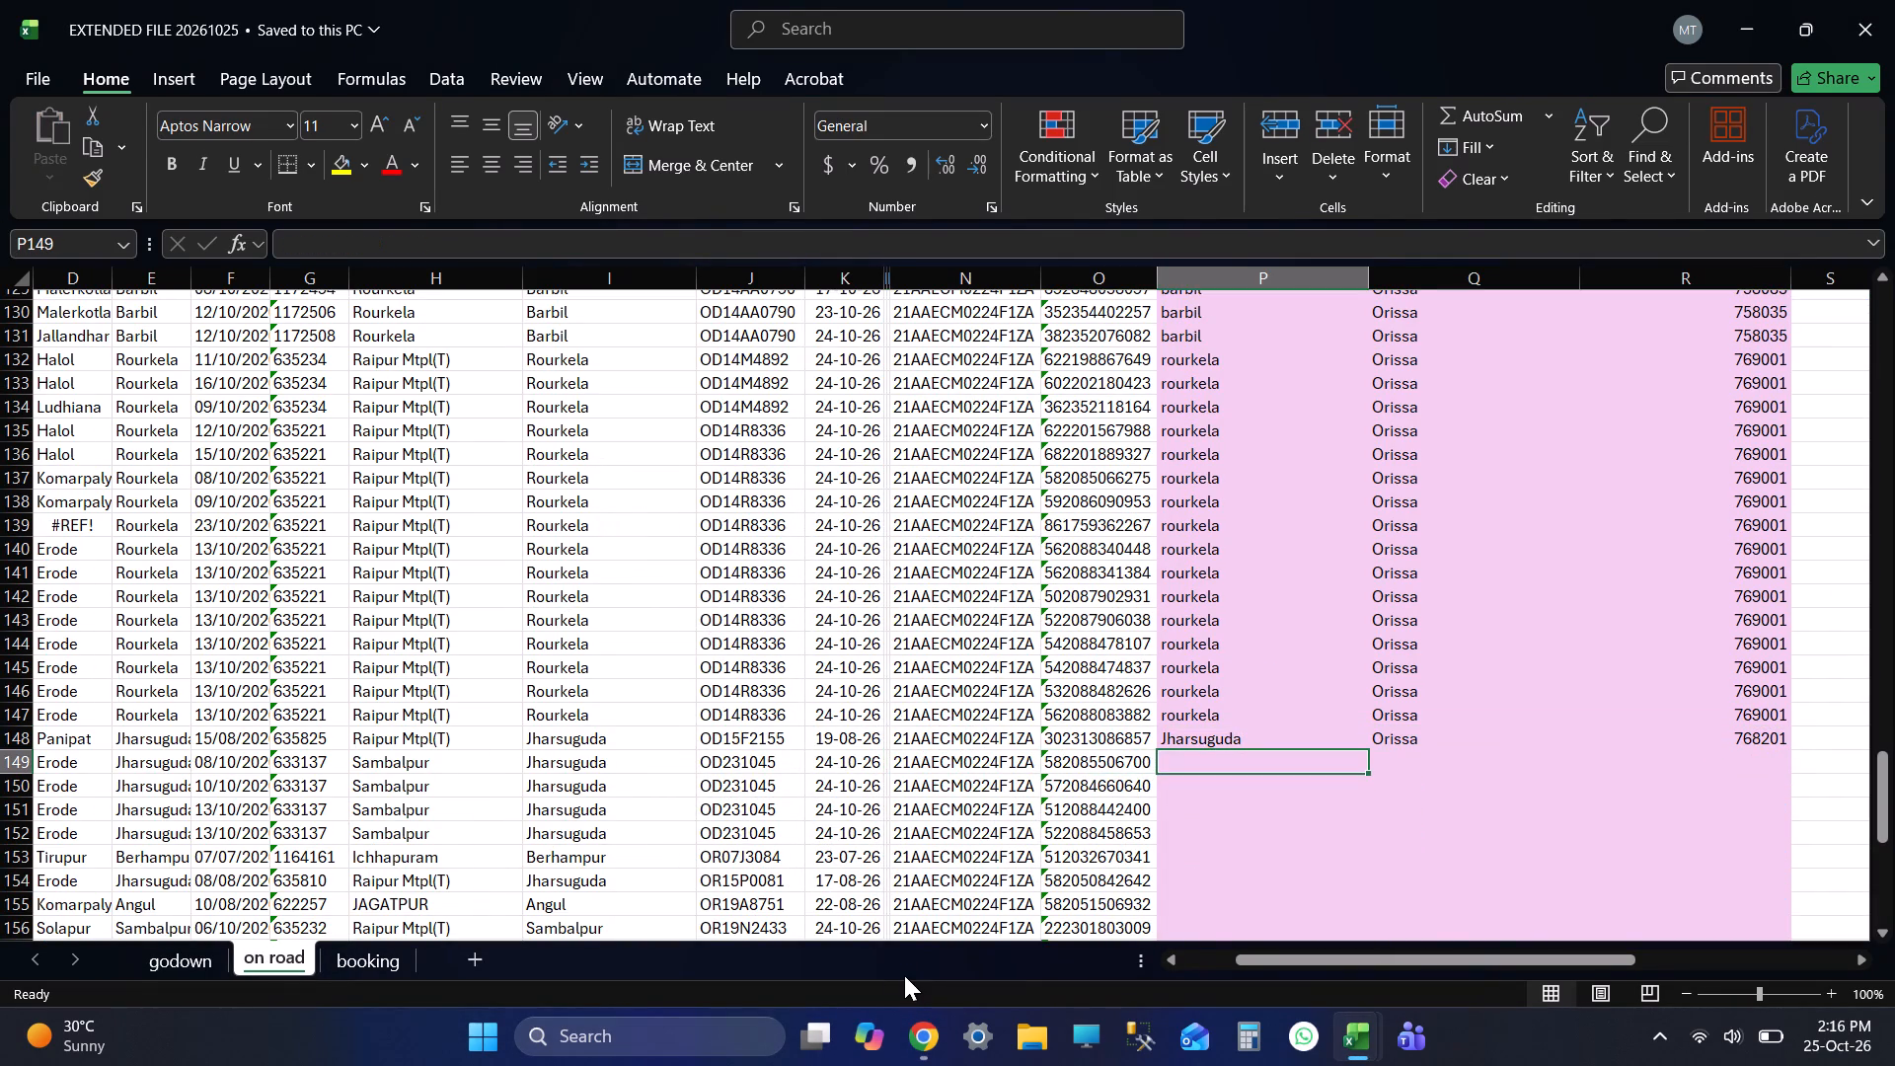
key("Up")
key("shift+Right")
key("shift+Right")
key("ctrl+c")
key("Down")
key("shift+Down")
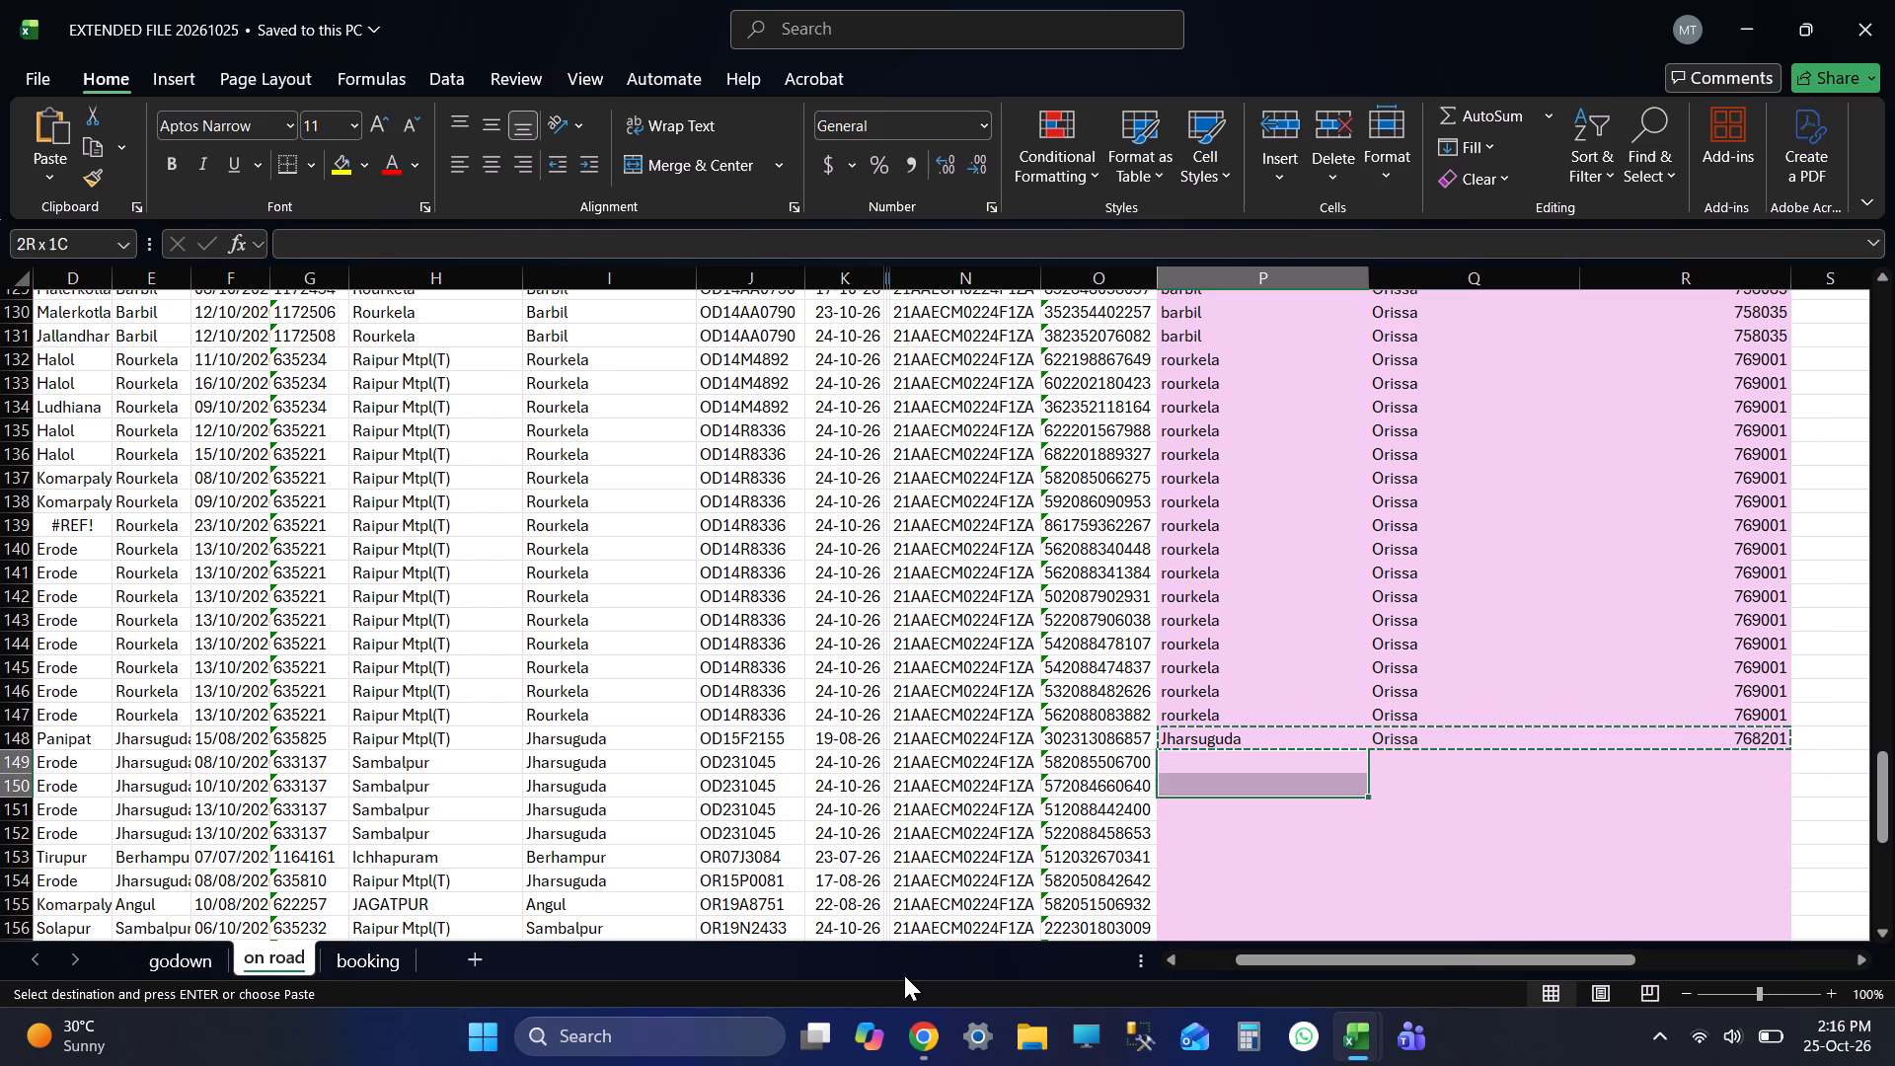
key("shift+Down")
key("shift+Down")
key("shift+Down")
key("shift+Up")
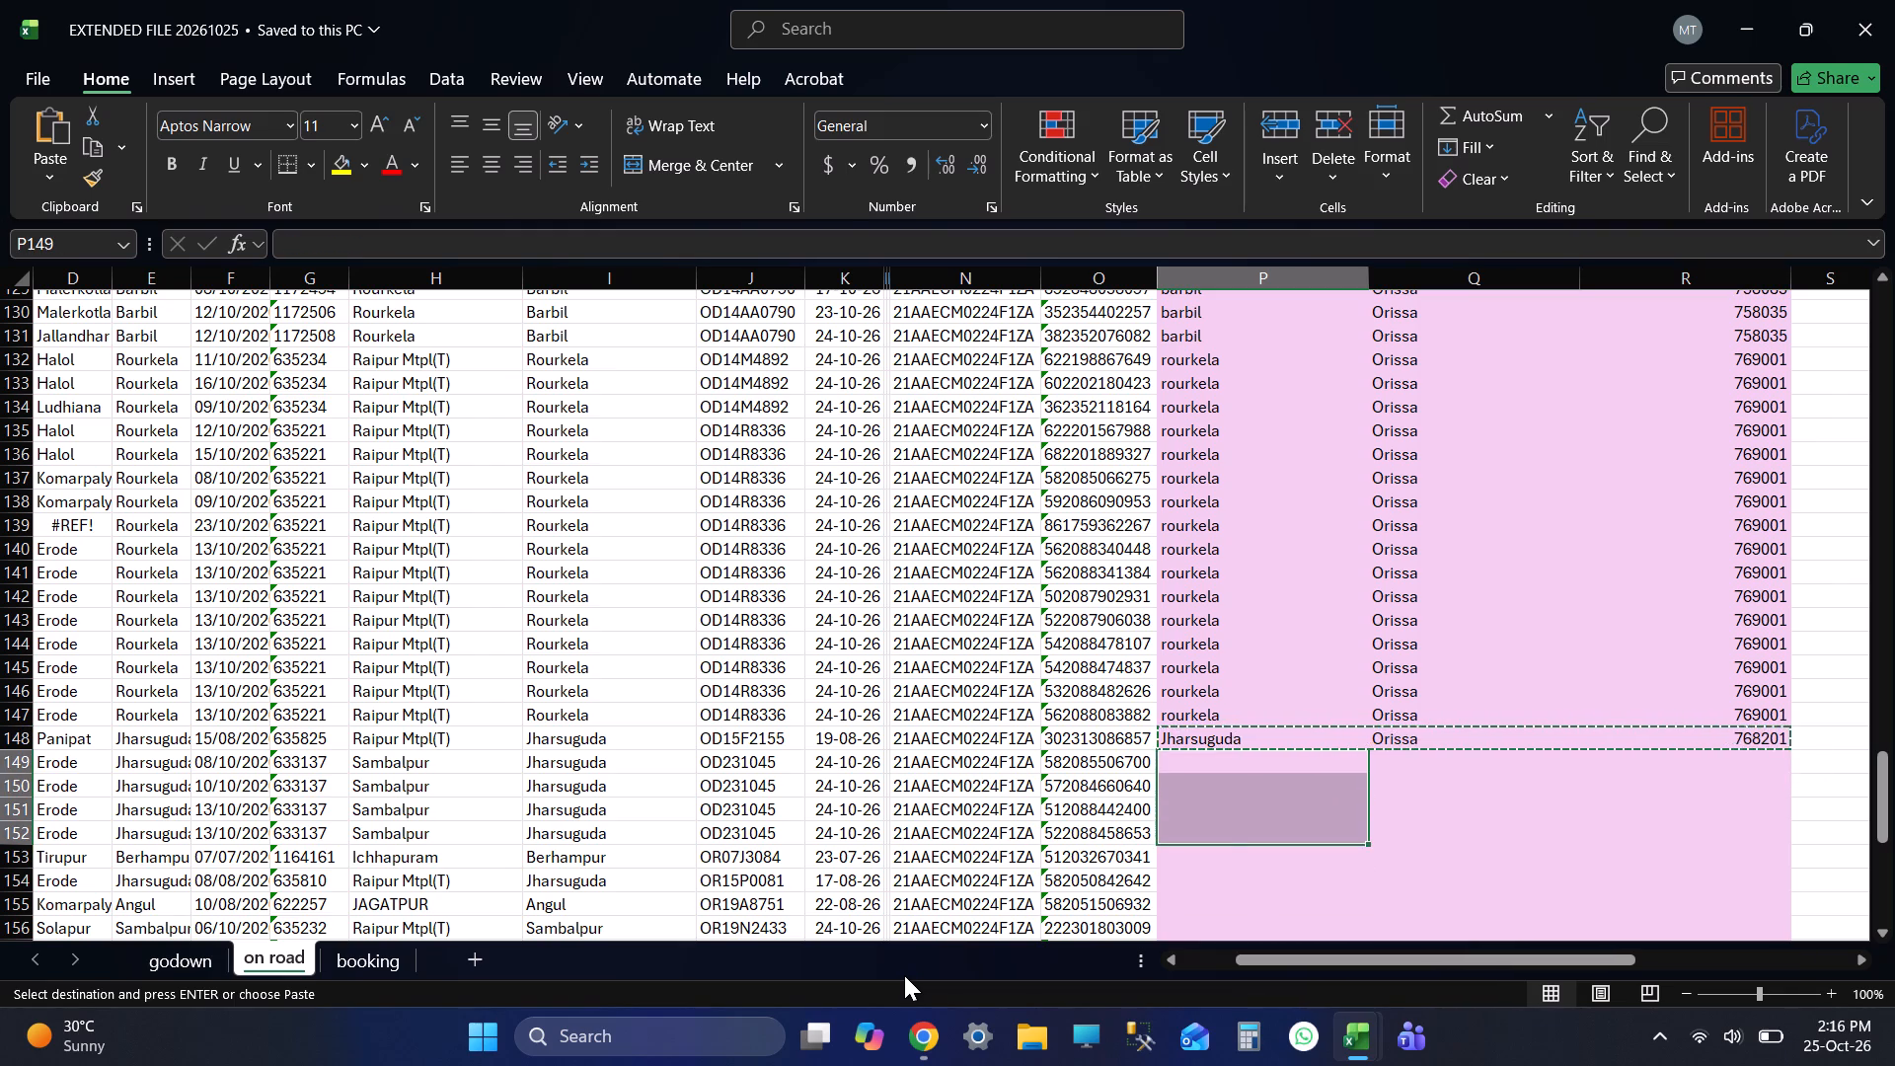
key("ctrl+v")
key("ctrl+Down")
key("Down")
key("ctrl+s")
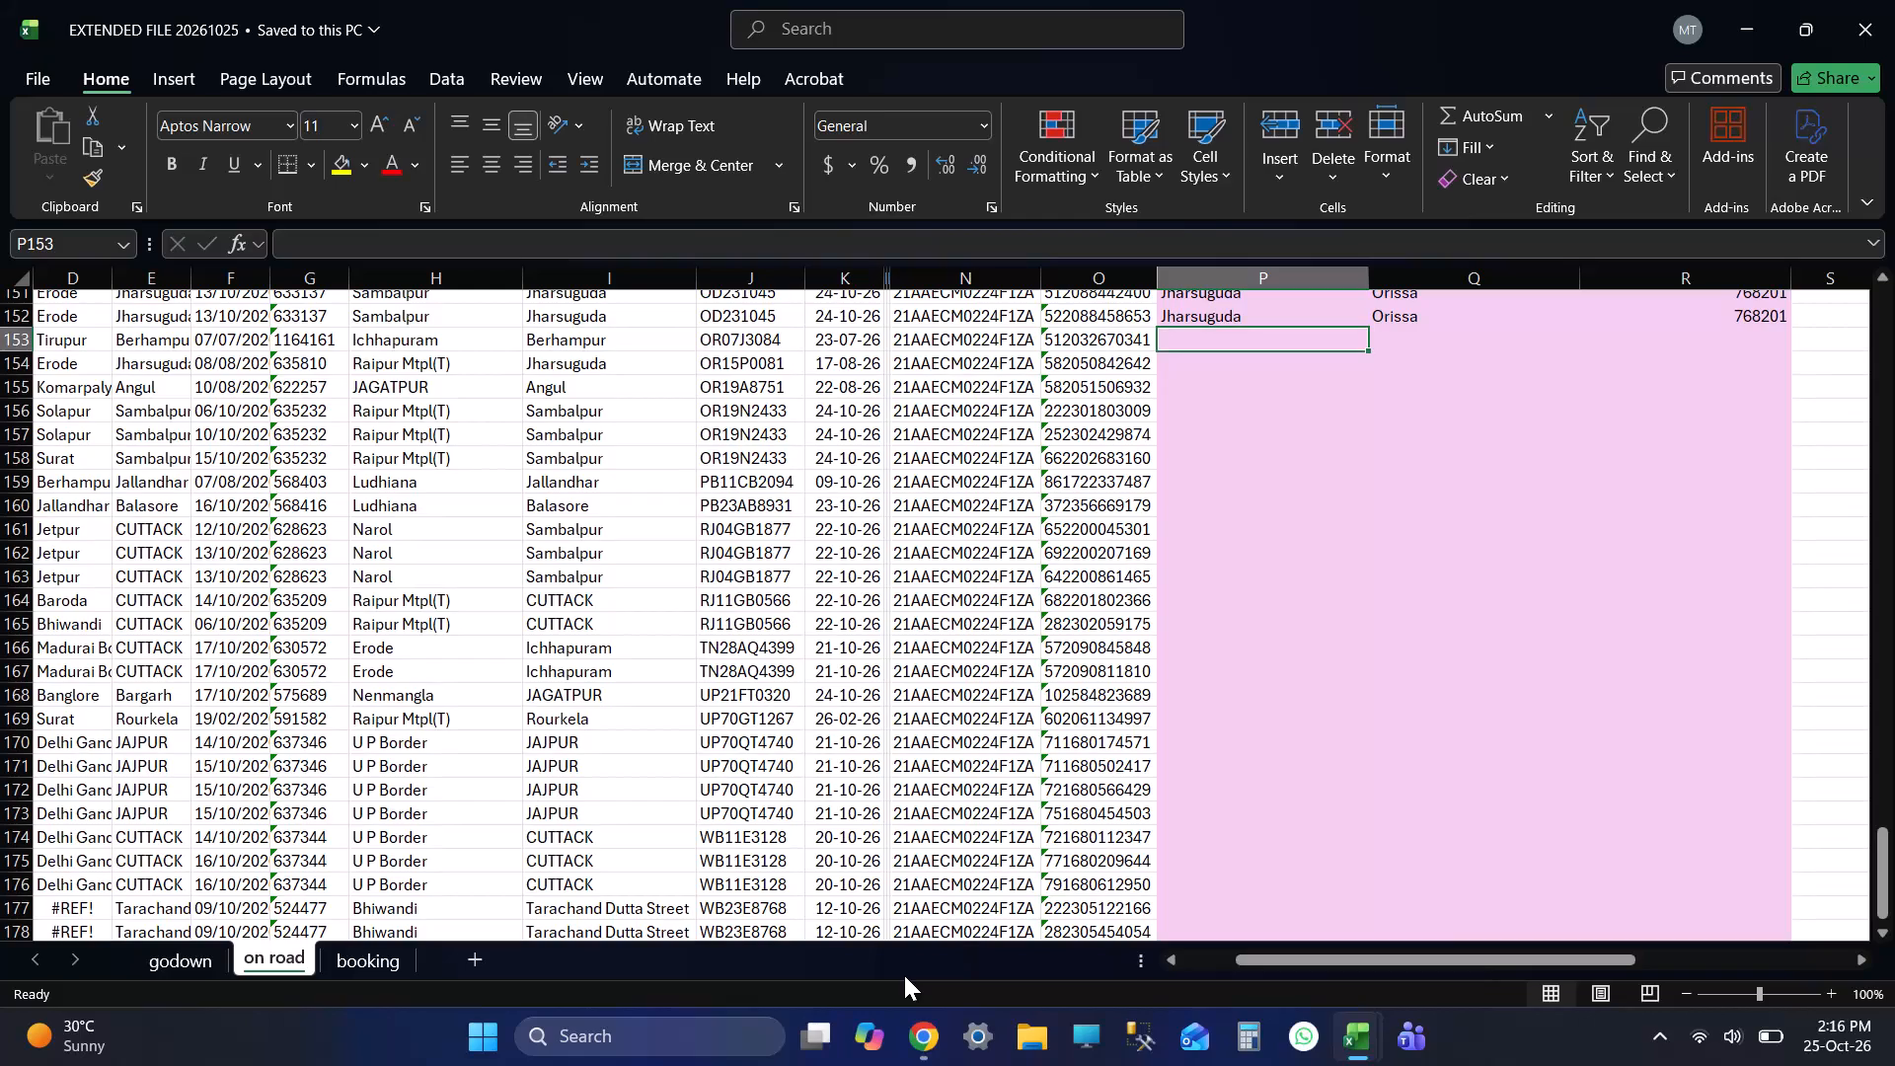
Copy the Berhampur, Orissa, 760001 entry from row 259 of the 20261024 file into row 153 of the 20261025 file and save it.
key("alt+Tab")
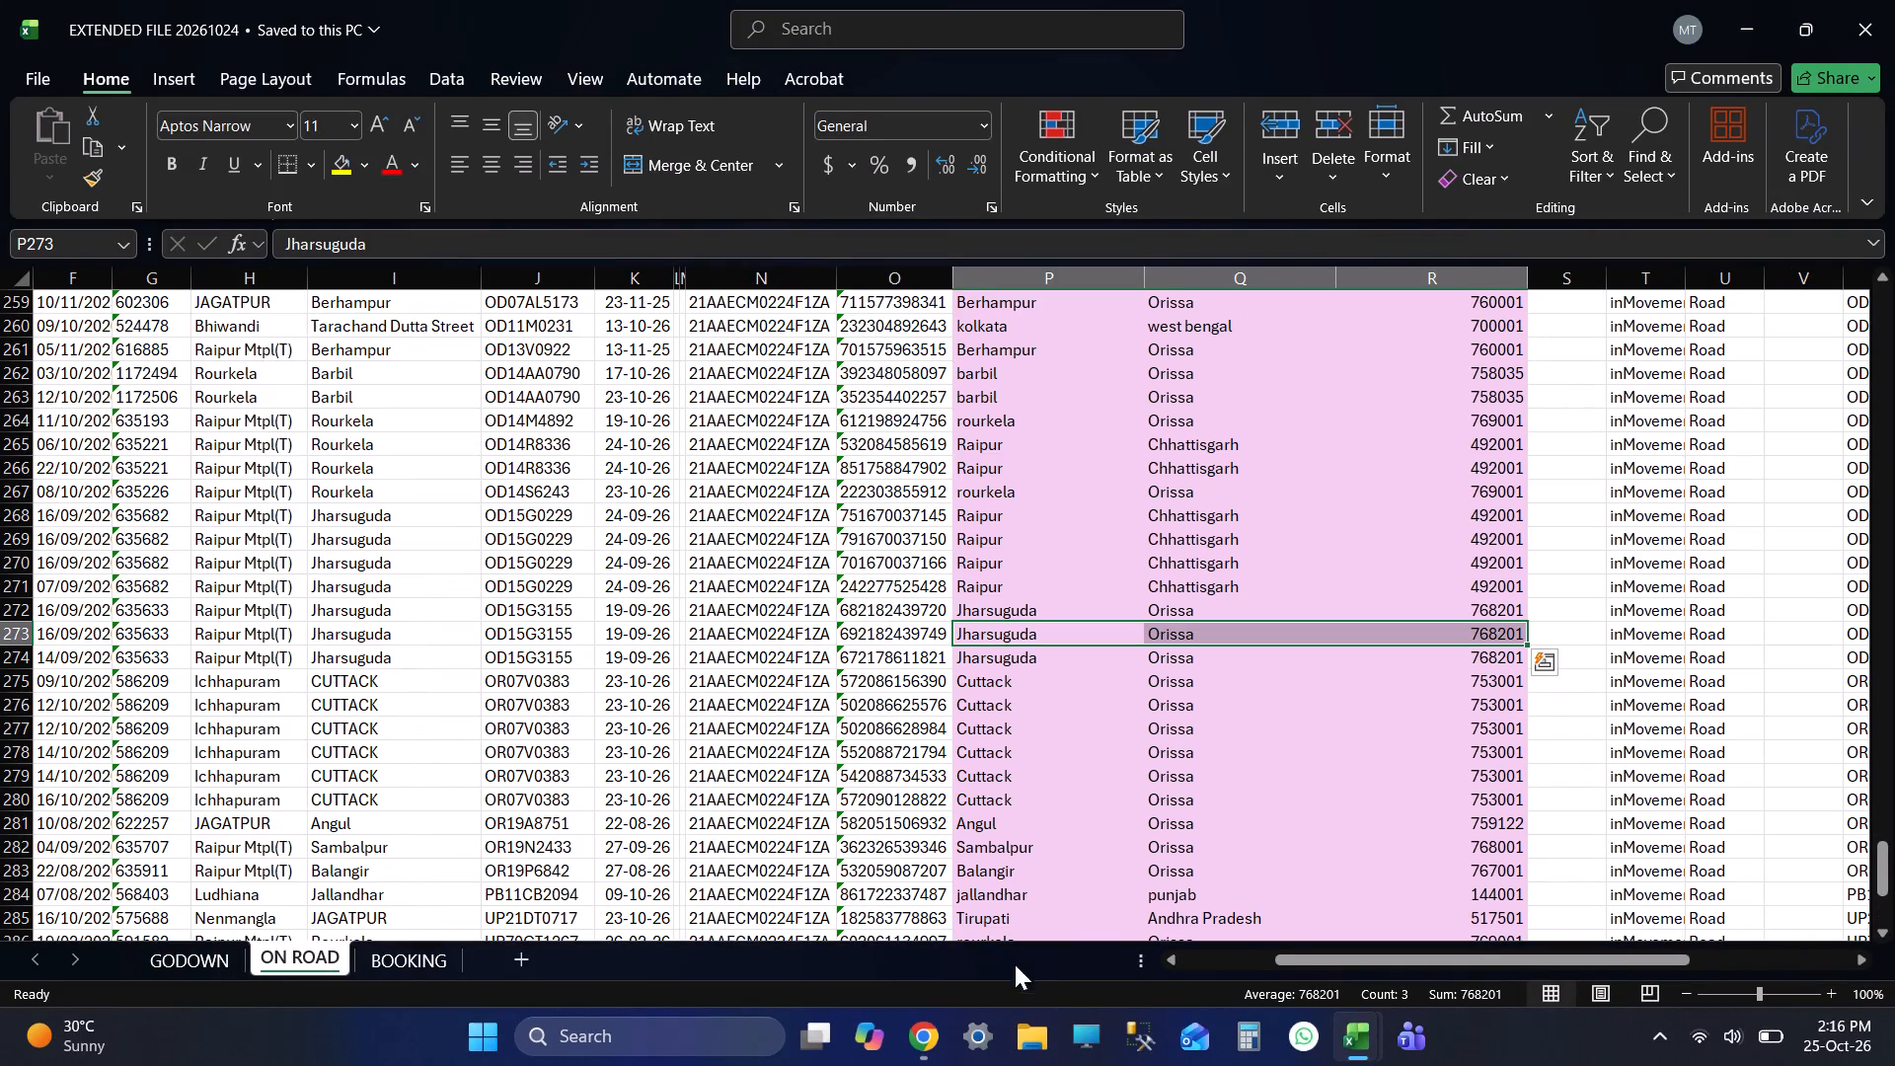
left_click(1022, 298)
key("shift+Right")
key("shift+Right")
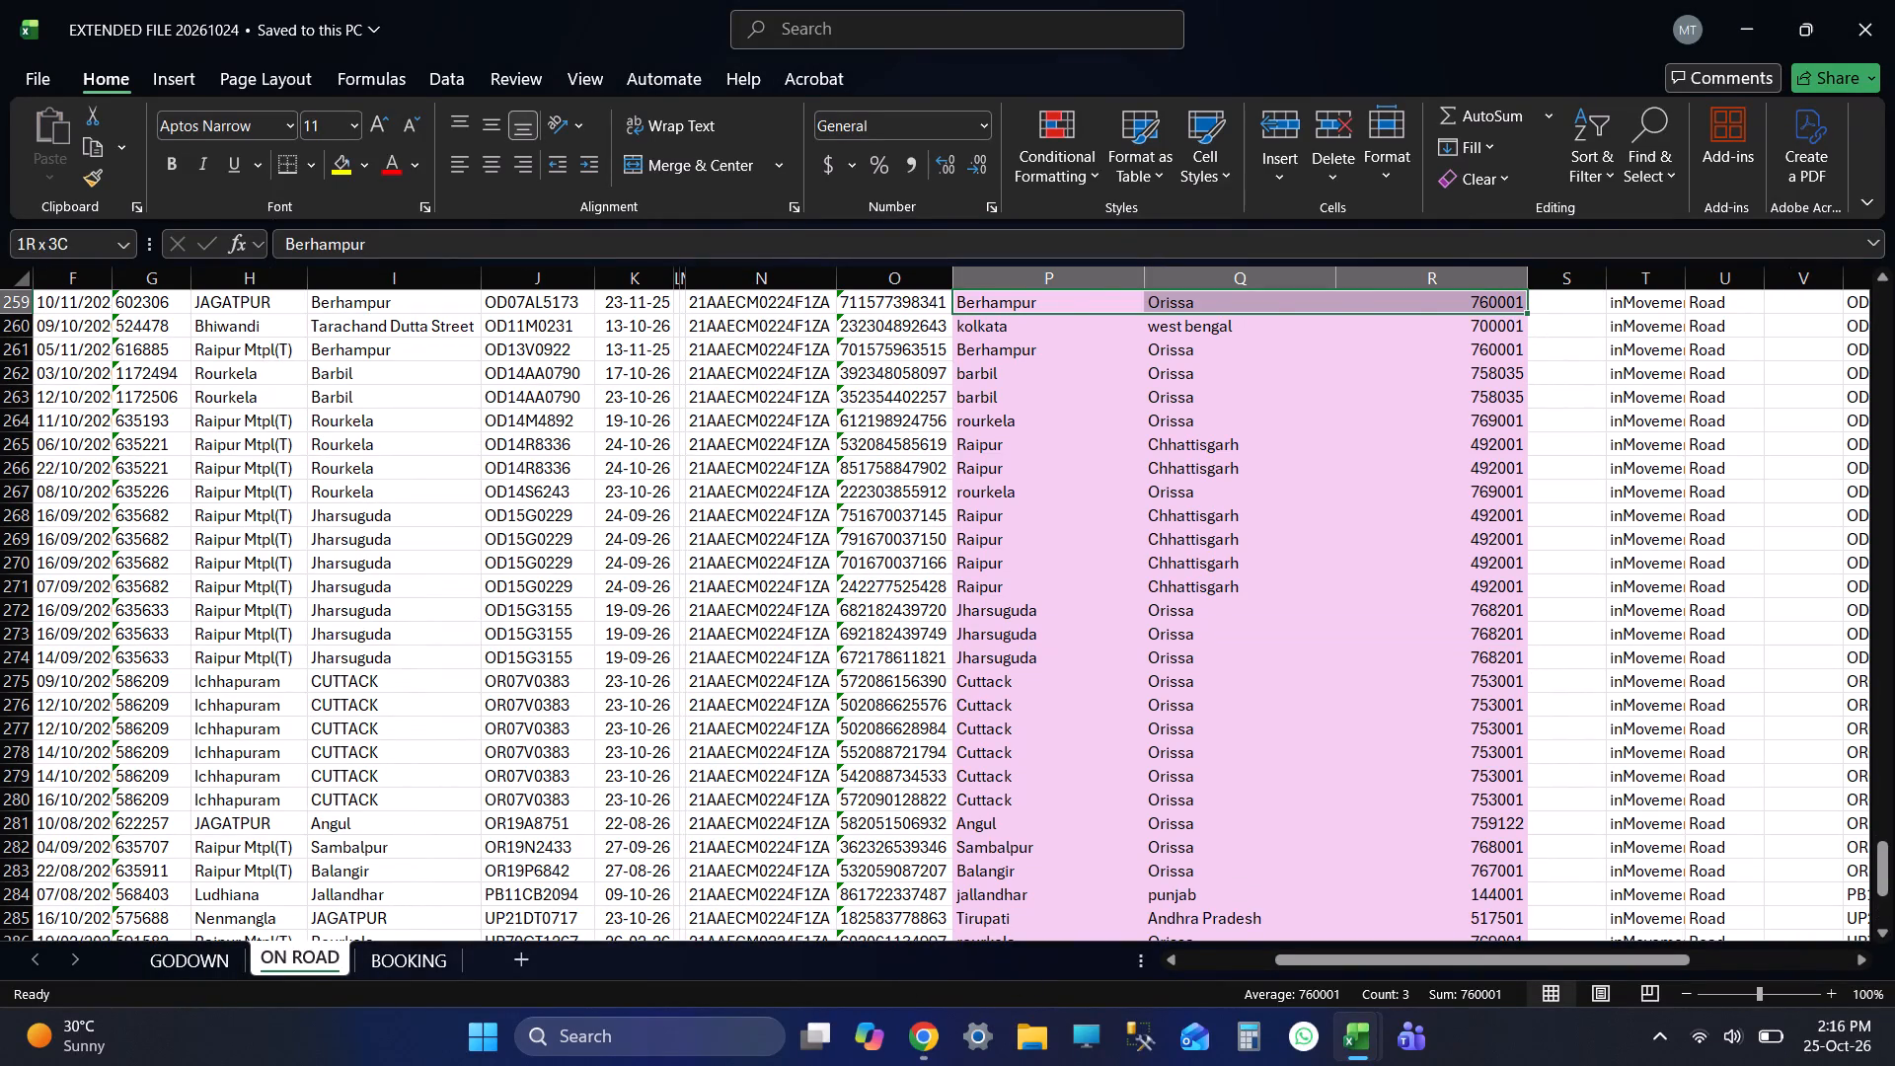
key("ctrl+c")
key("alt+Tab")
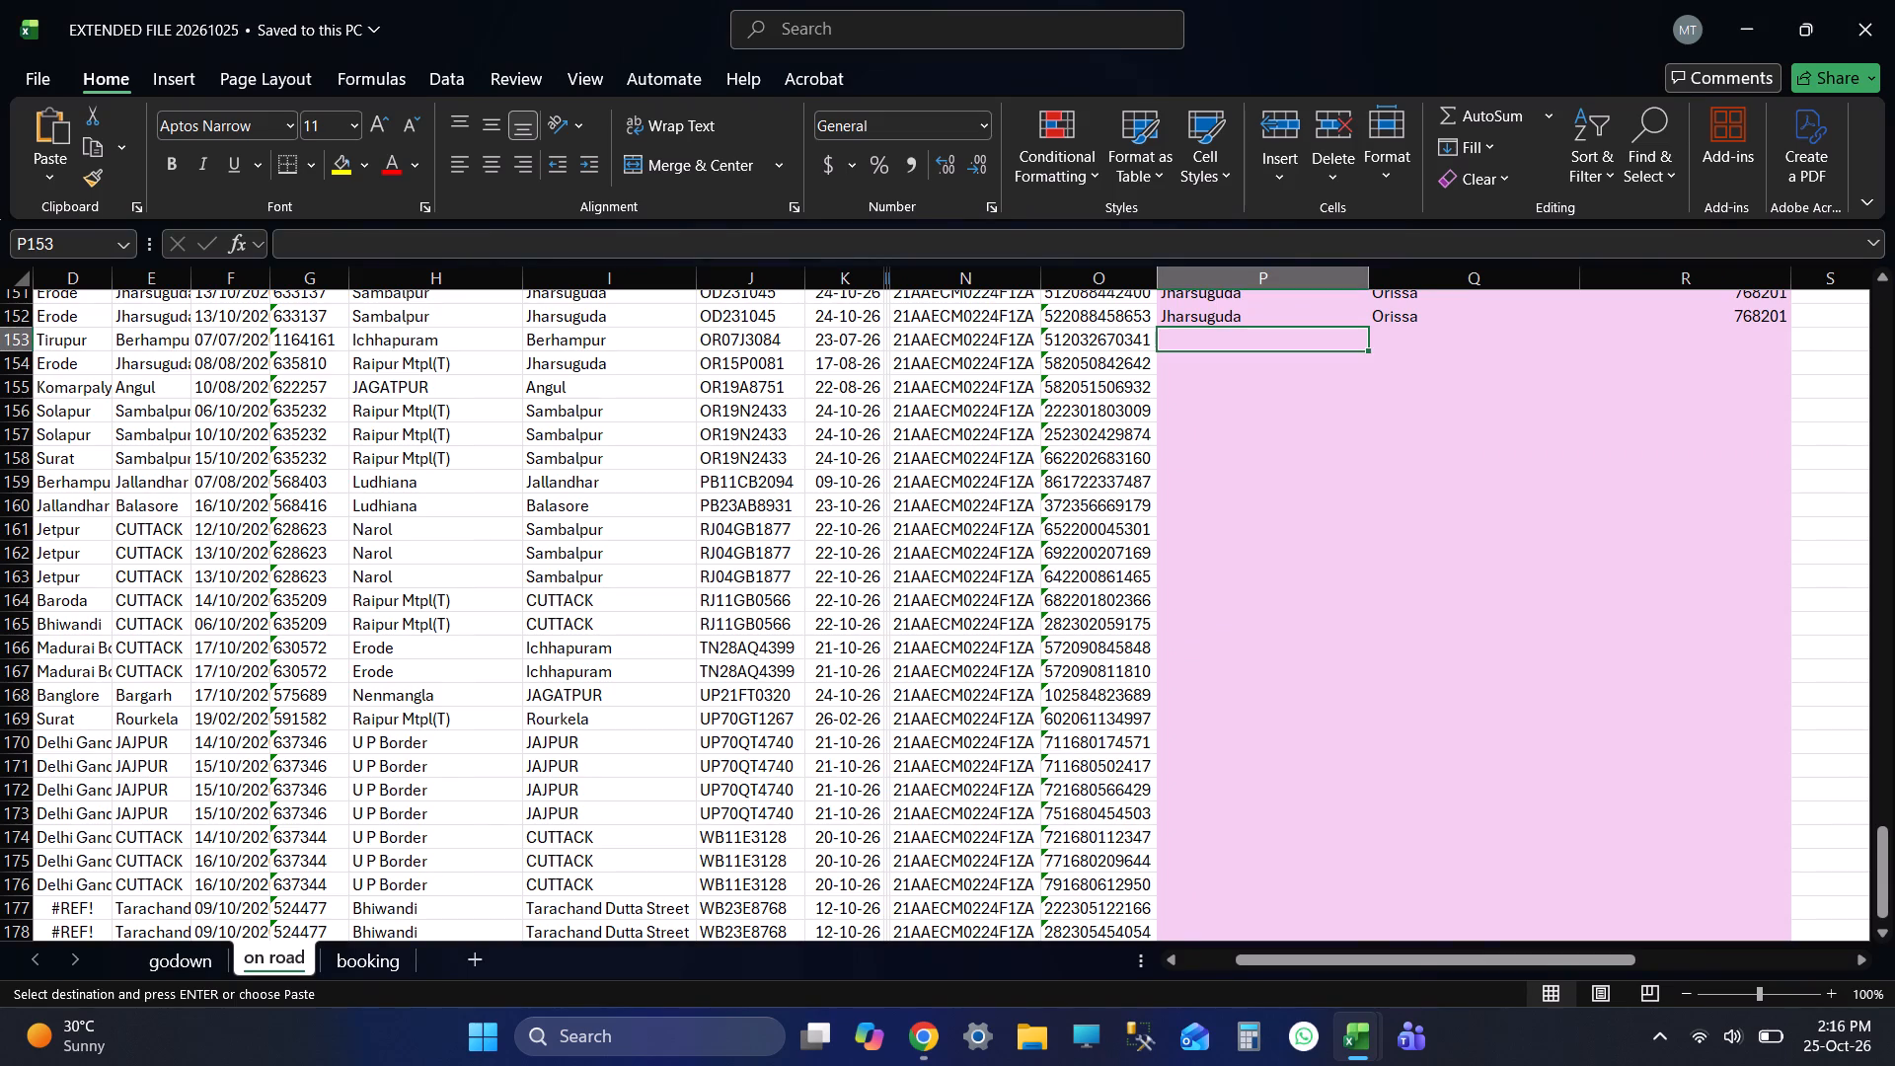
key("ctrl+v")
key("Down")
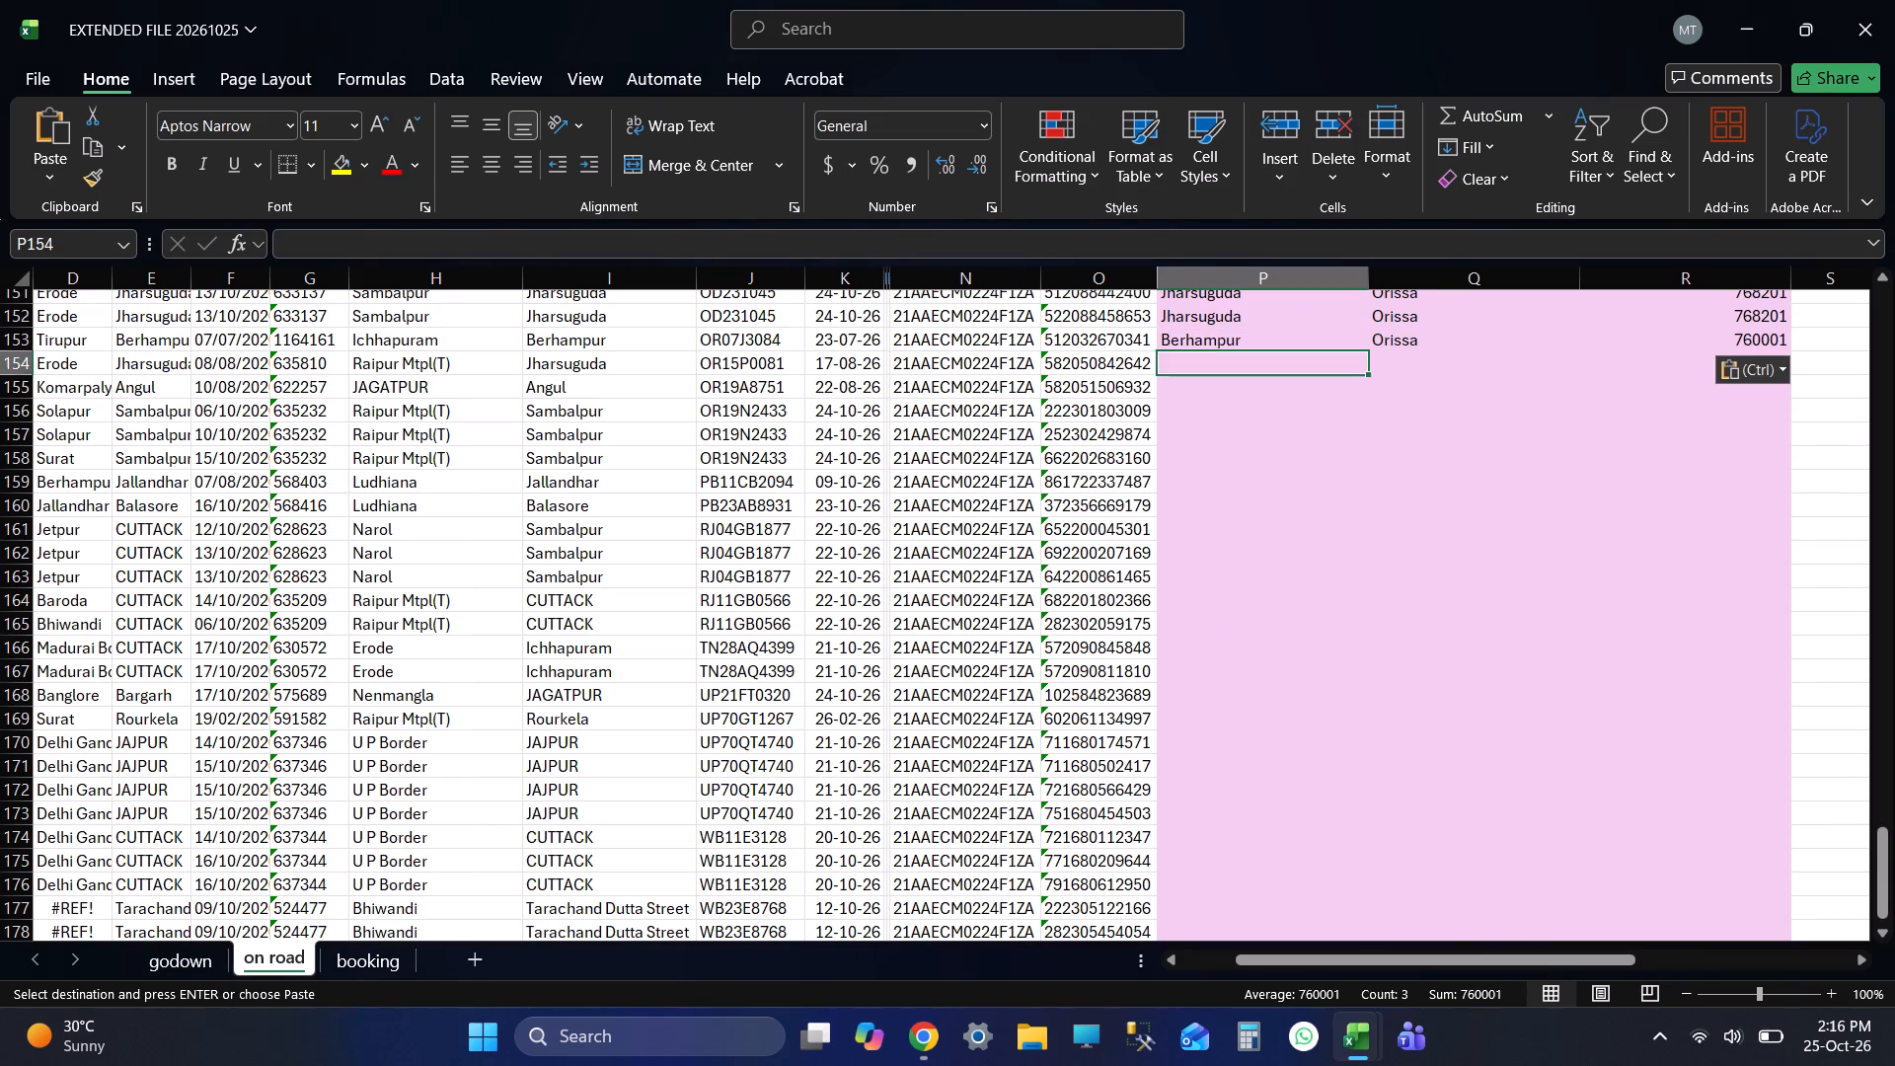
key("Down")
key("Up")
key("grave")
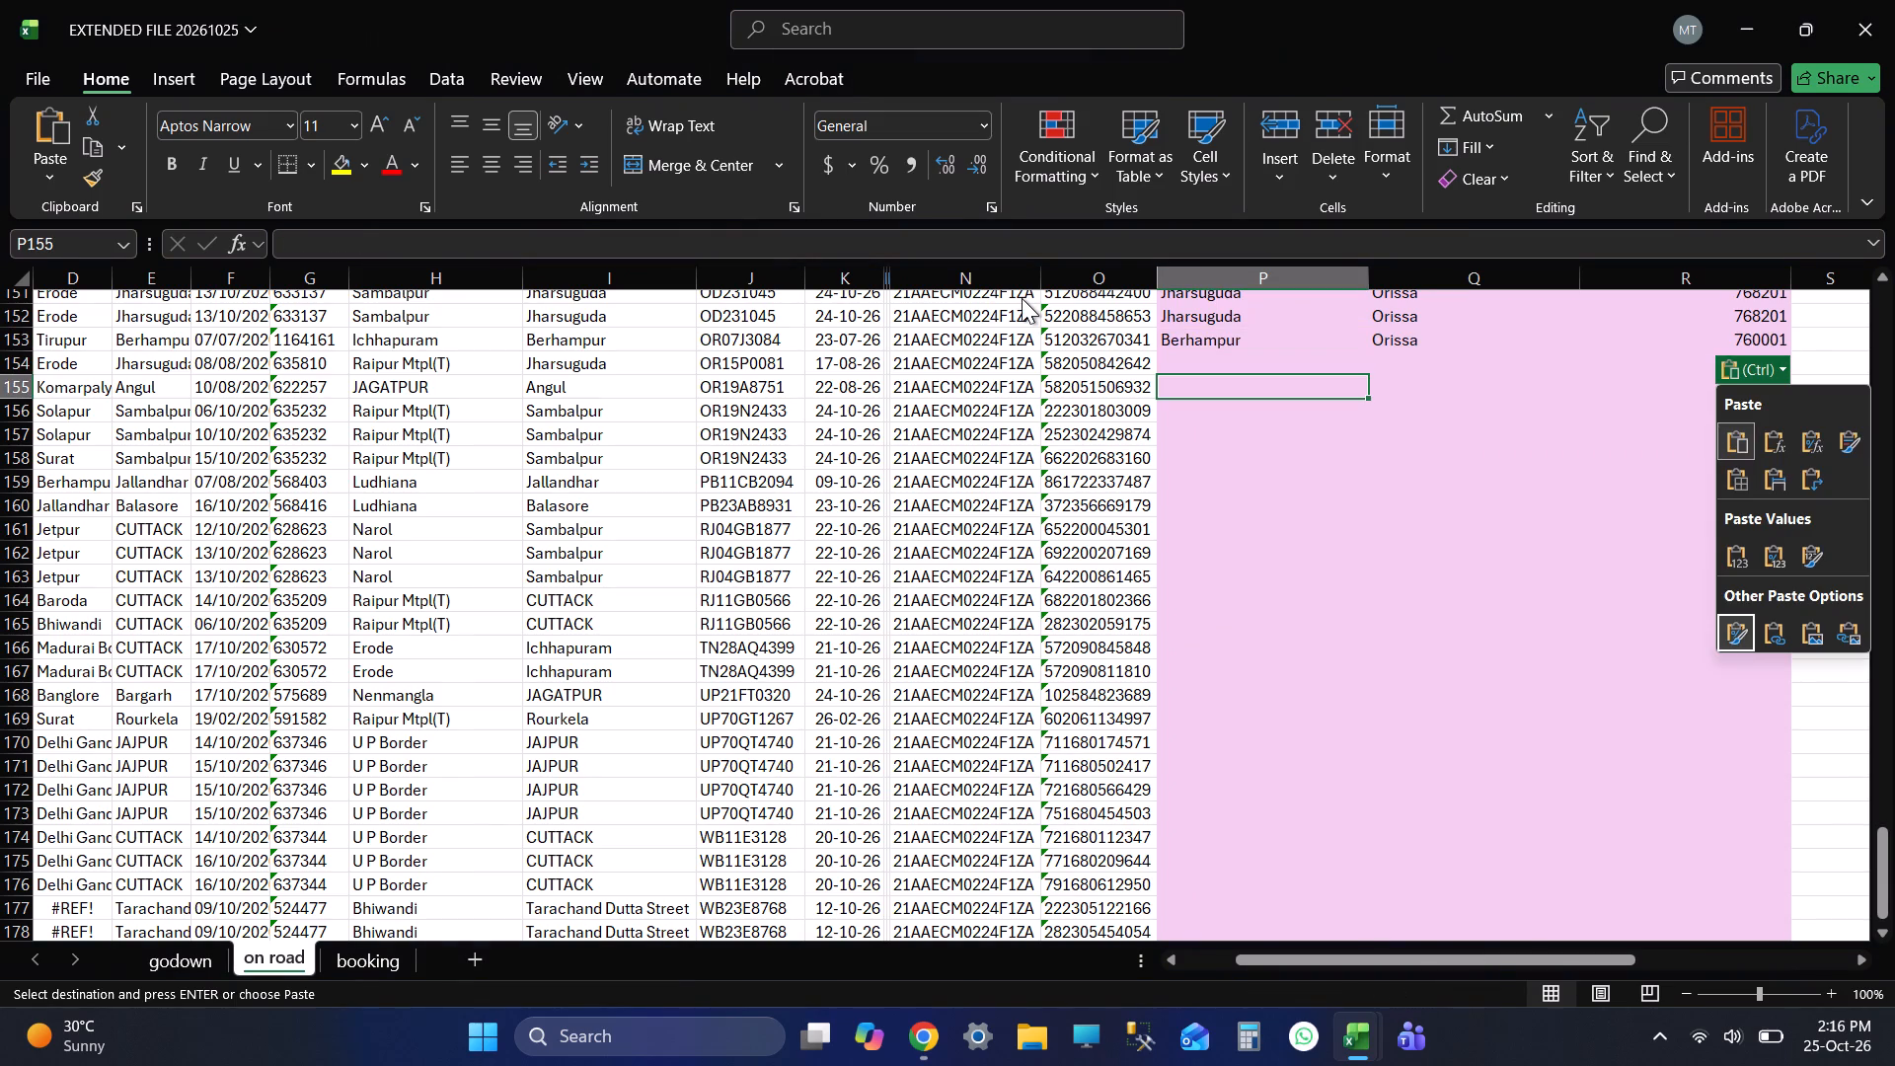
key("Up")
key("Escape")
key("Up")
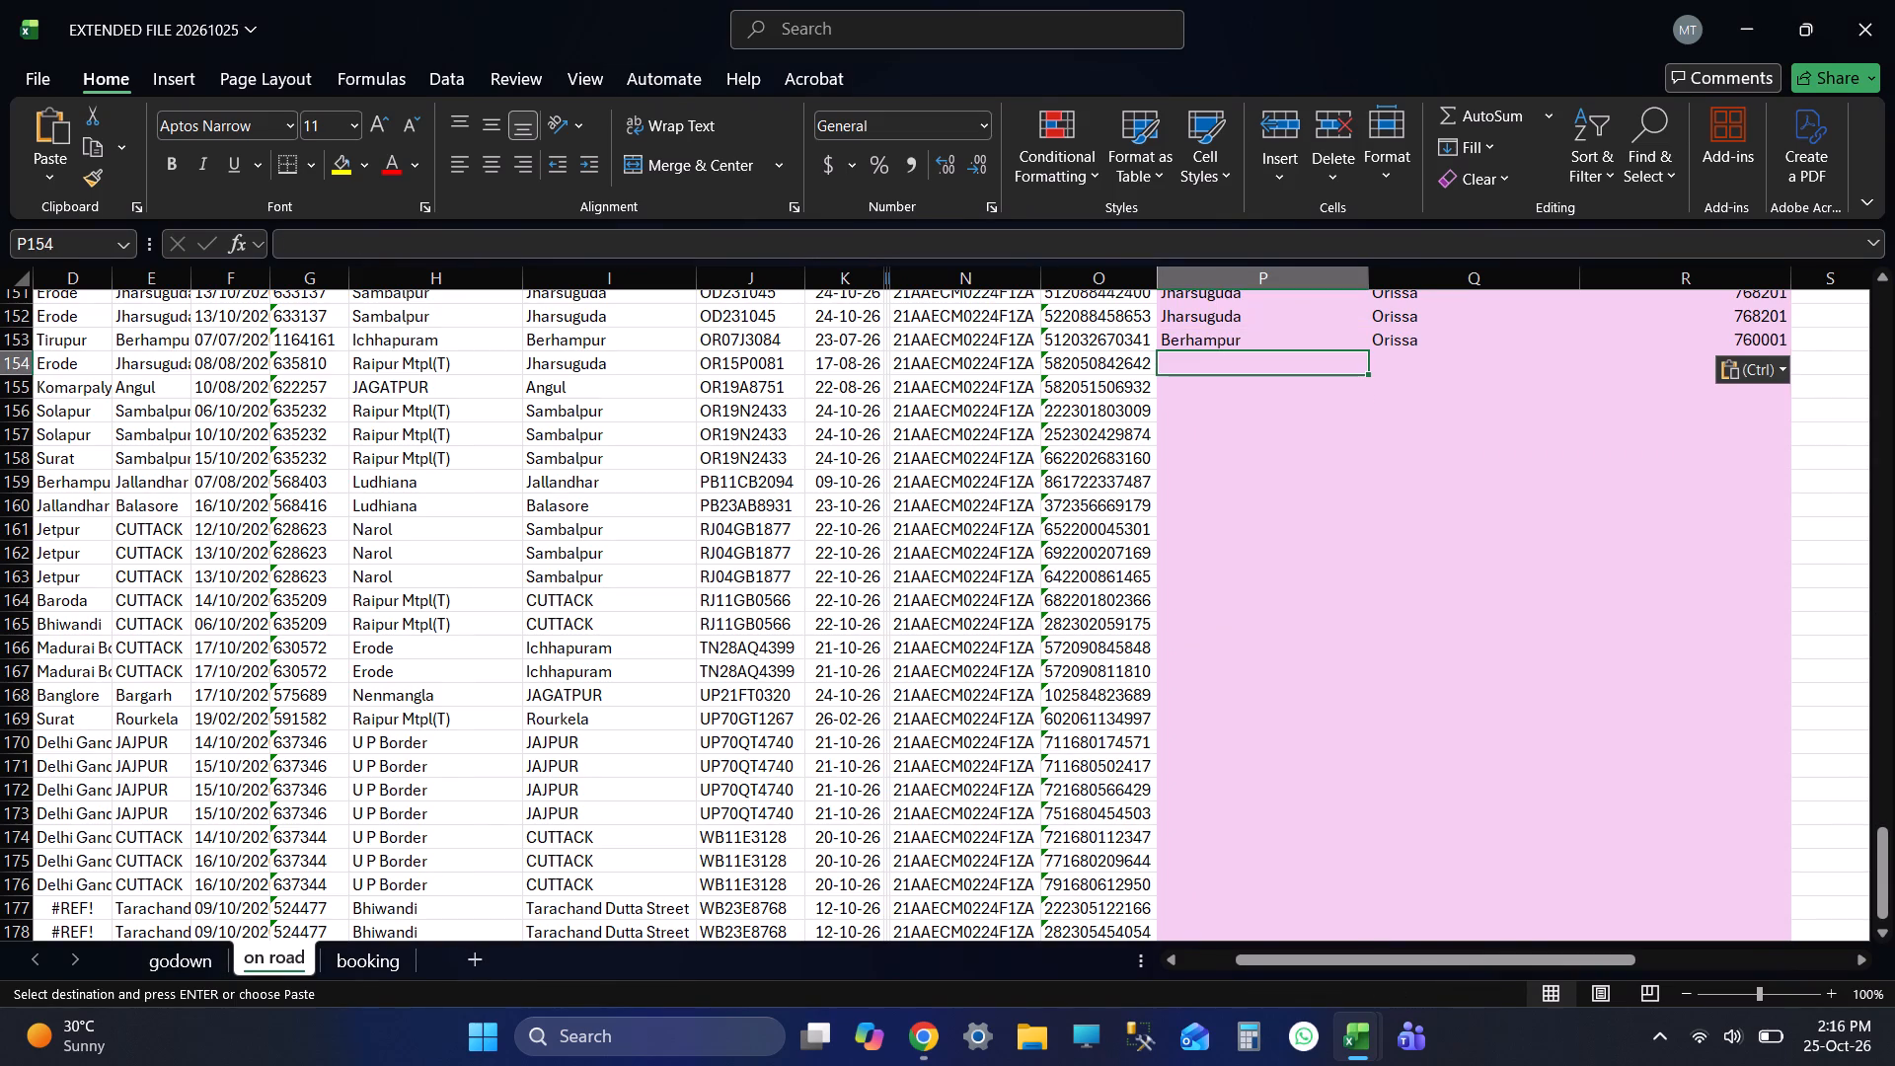
key("ctrl+s")
Copy the Jharsuguda, Orissa, 768201 entry from row 152 into row 154 and save the file.
key("Up")
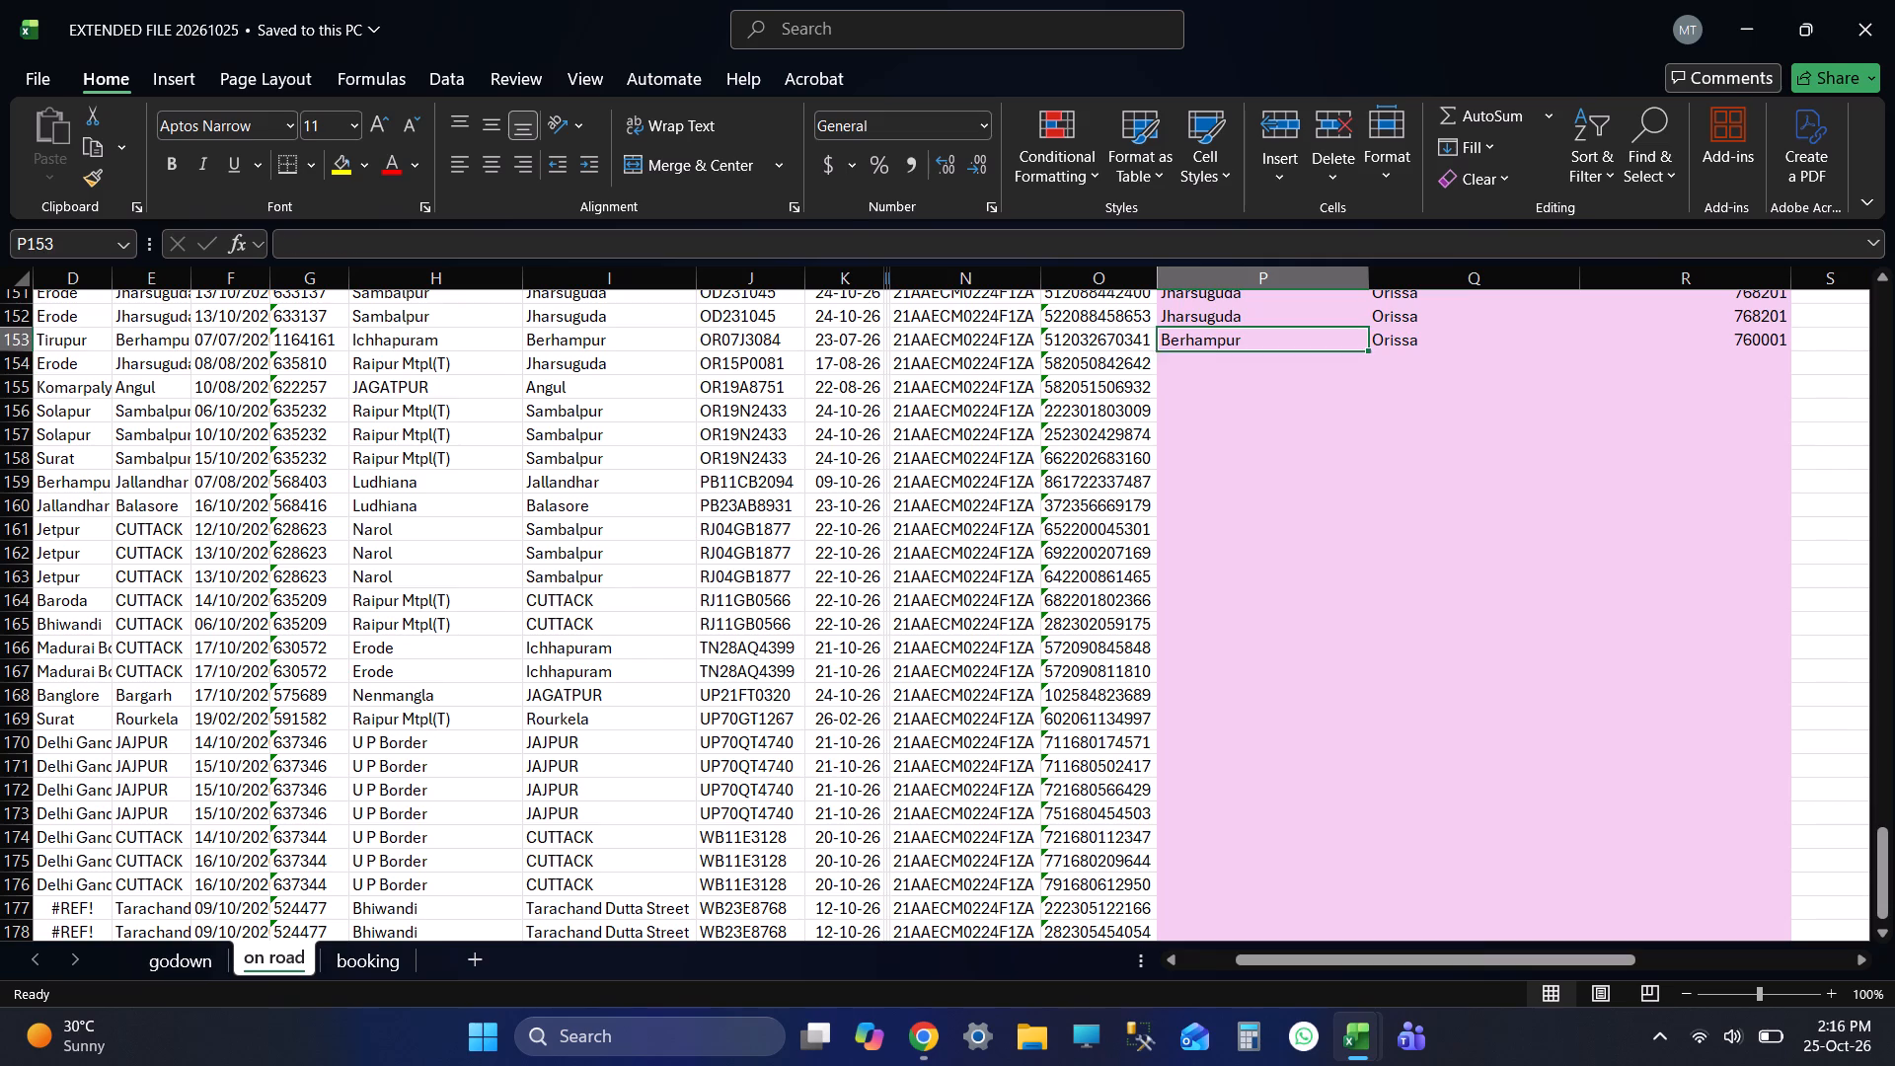
key("Up")
key("shift+Right")
key("shift+Right")
key("ctrl+c")
key("Down")
key("Down")
key("ctrl+v")
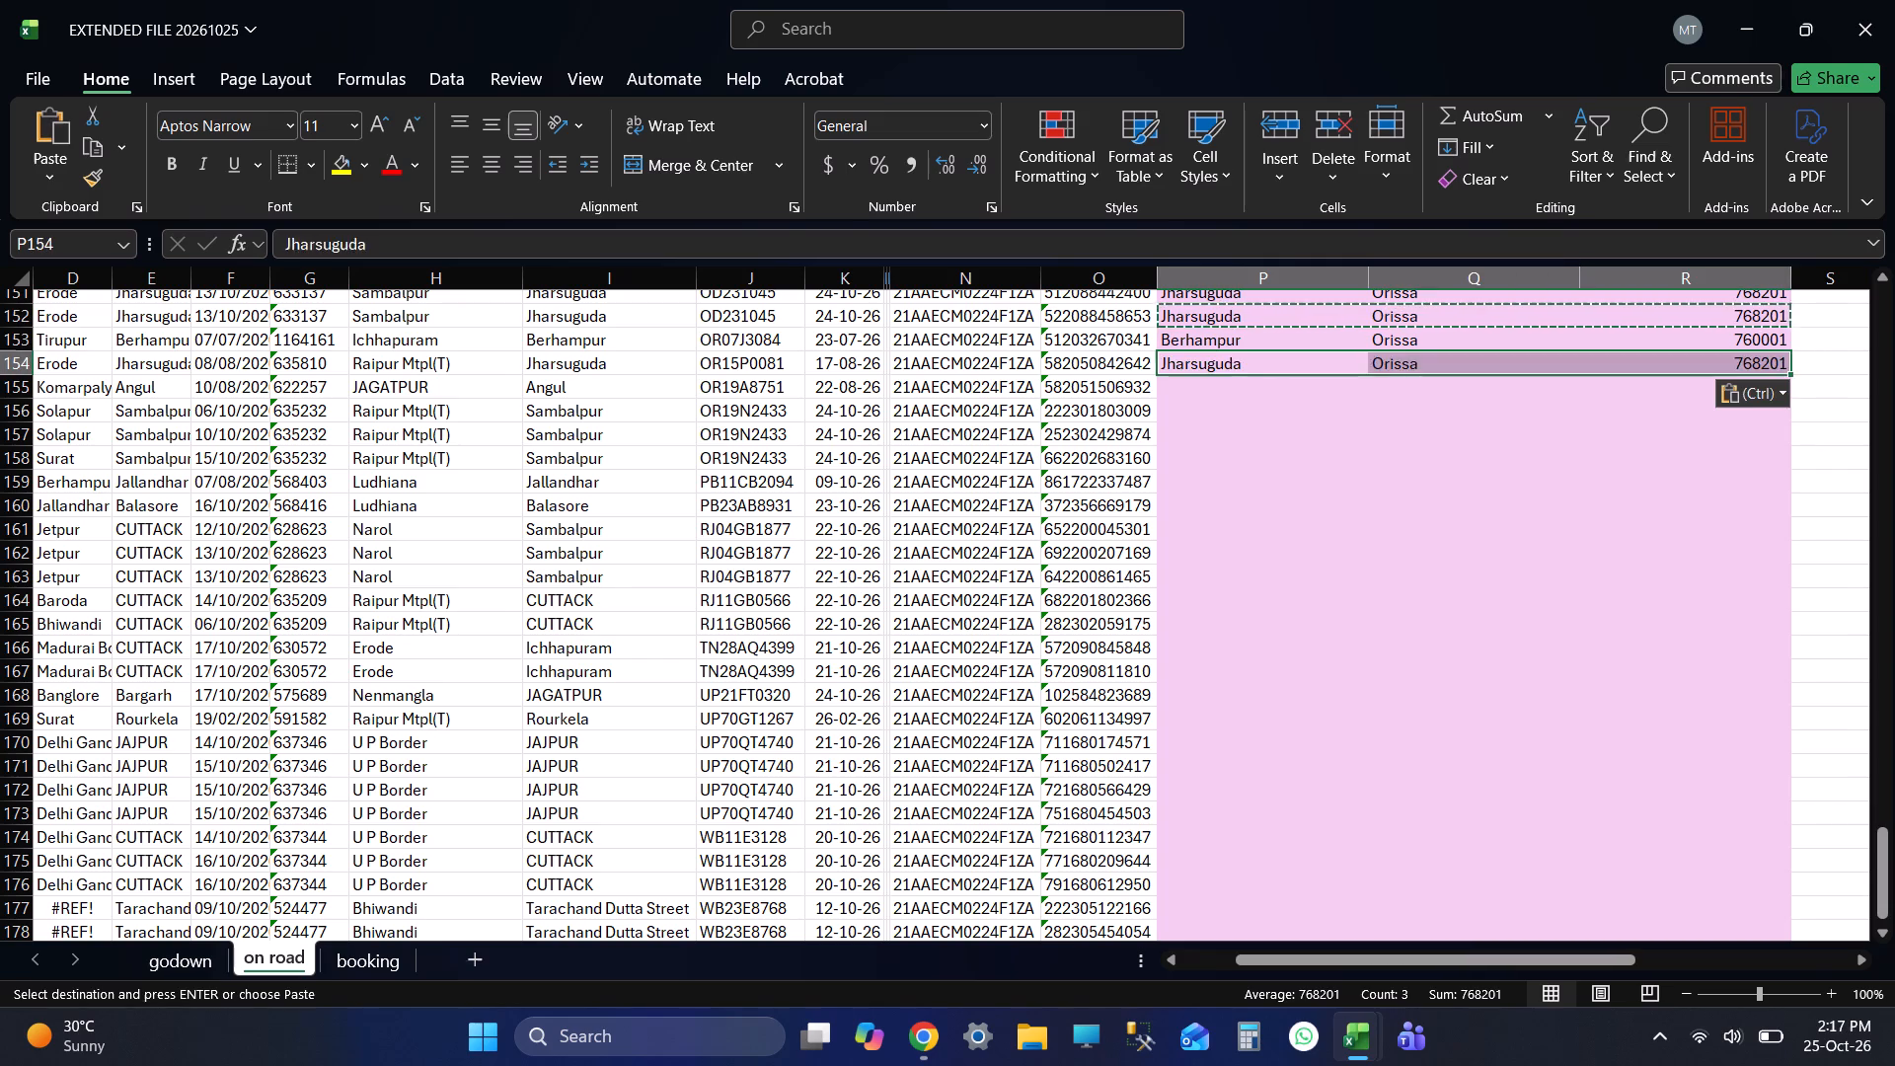
key("Down")
key("ctrl+s")
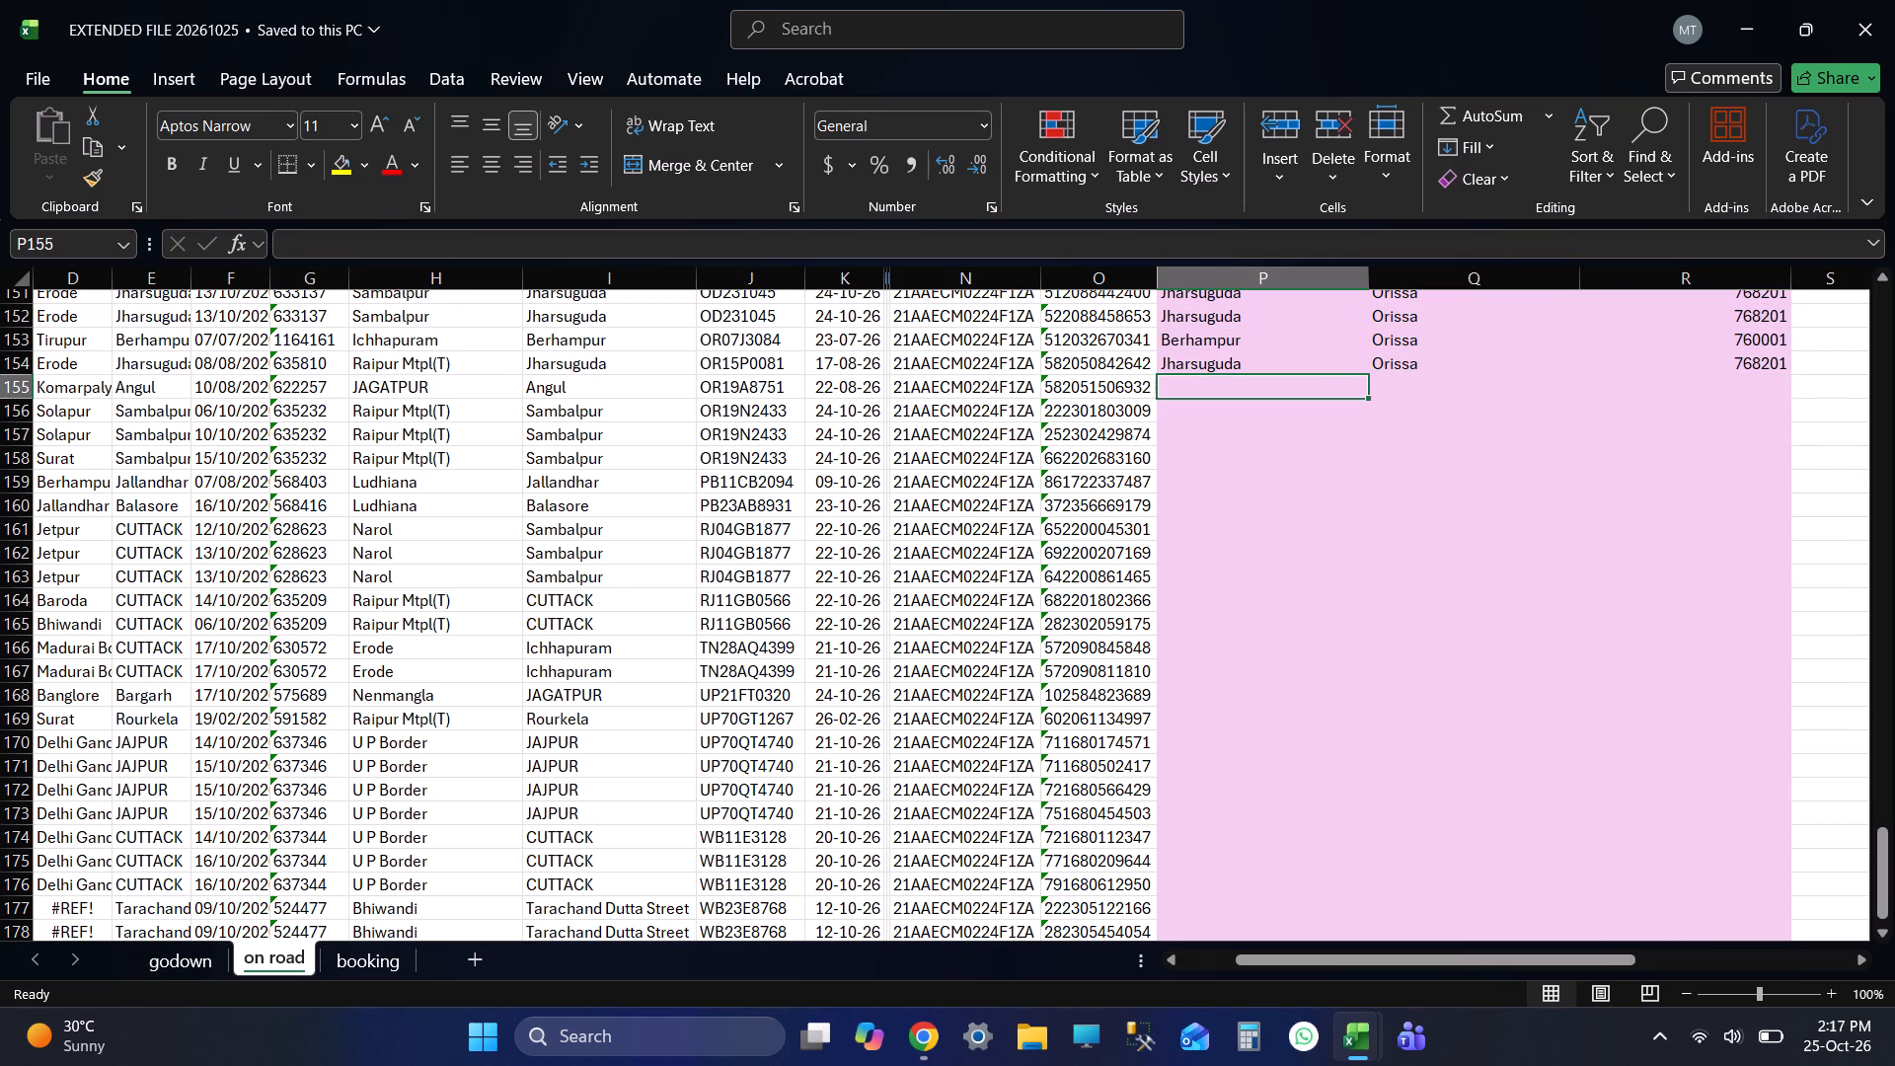
Copy the Angul, Orissa, 759122 entry from row 281 of the 20261024 file into row 155 of the 20261025 file and save it.
key("alt+Tab")
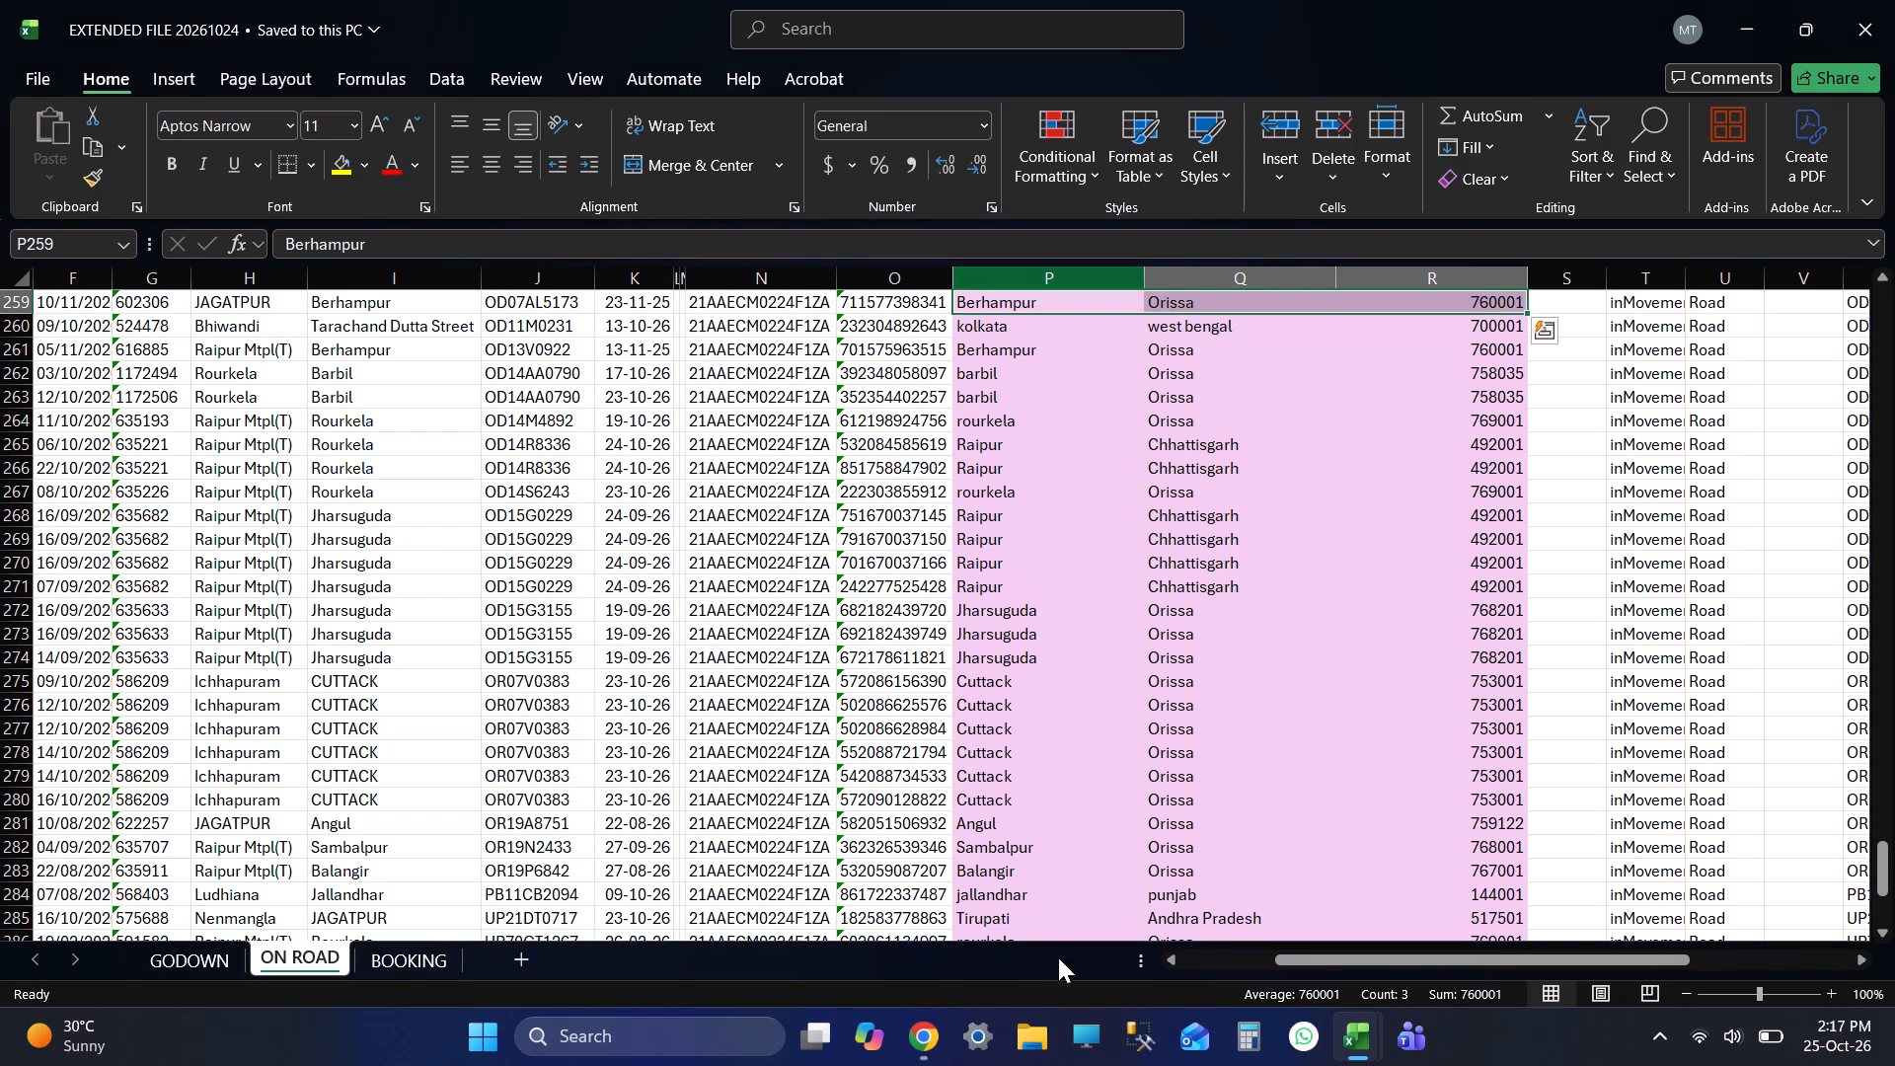
left_click(964, 817)
key("shift+Right")
key("shift+Right")
key("ctrl+c")
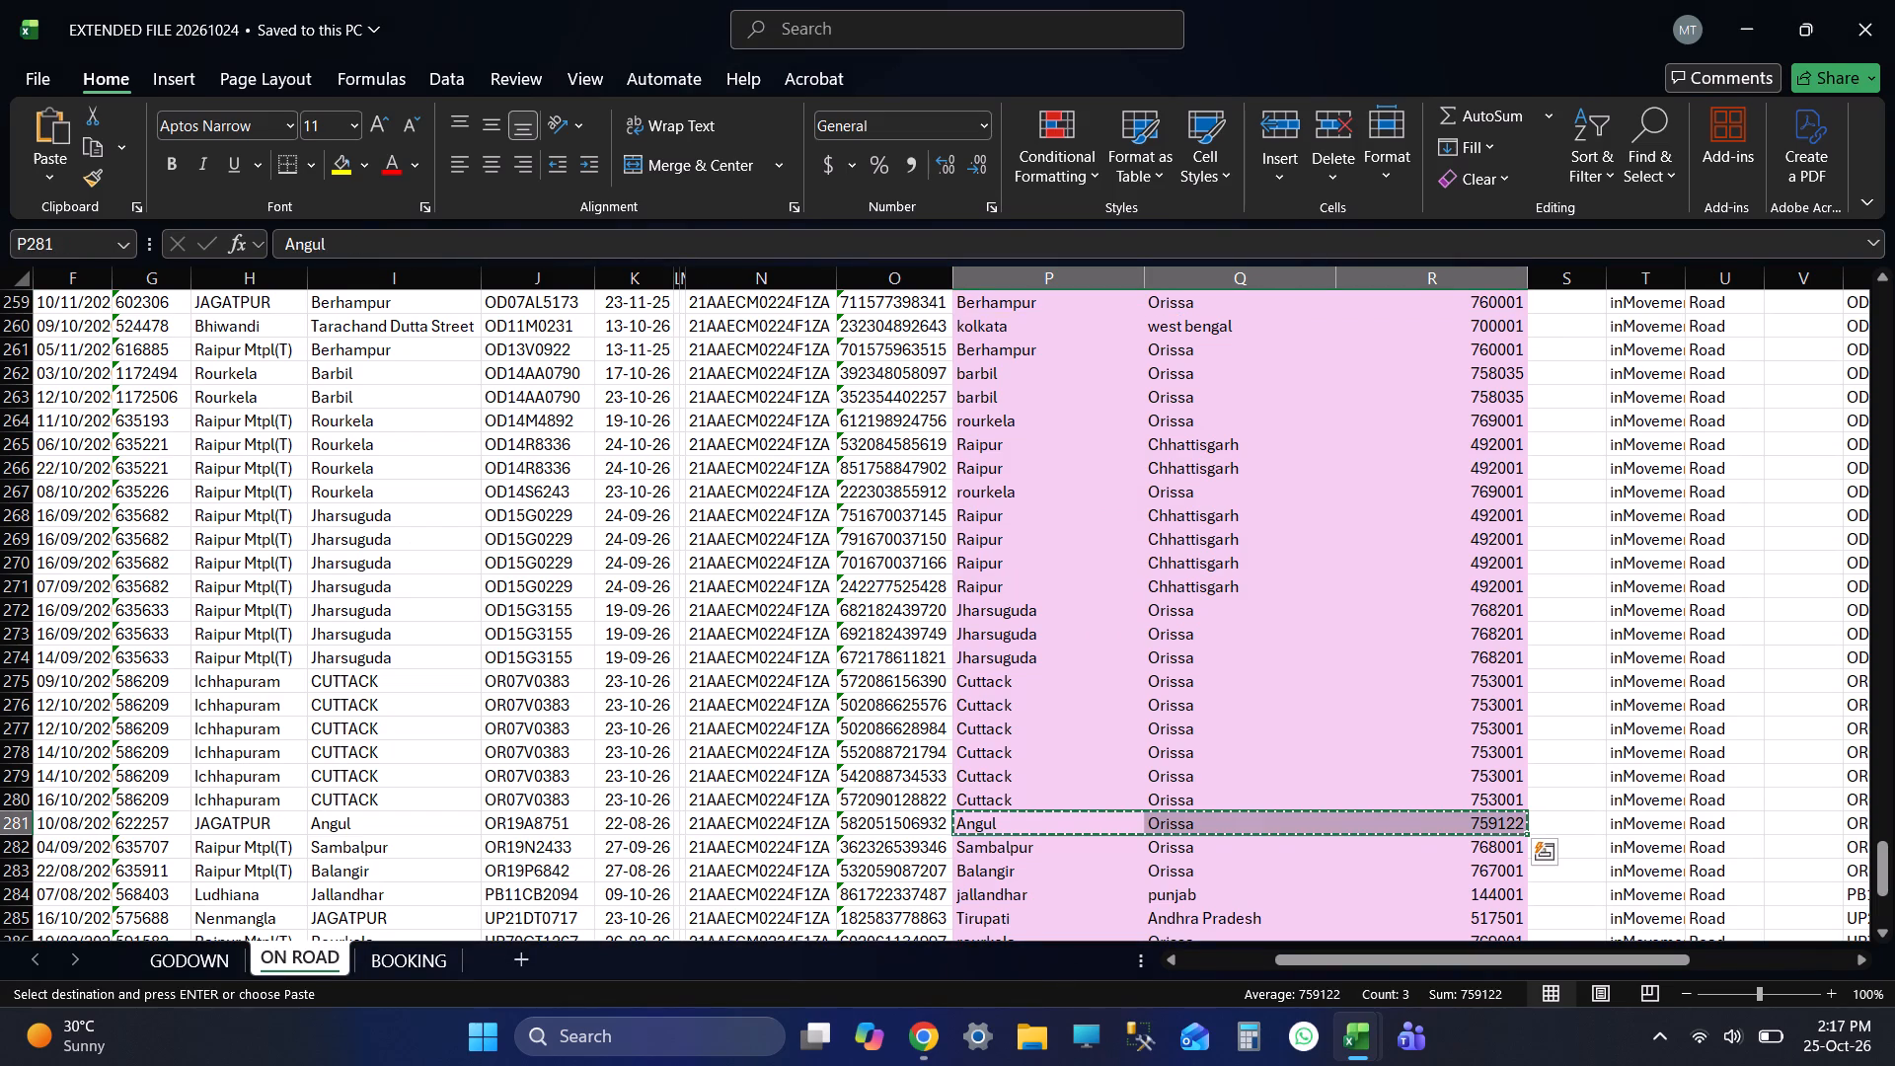
key("alt+Tab")
key("ctrl+v")
key("Down")
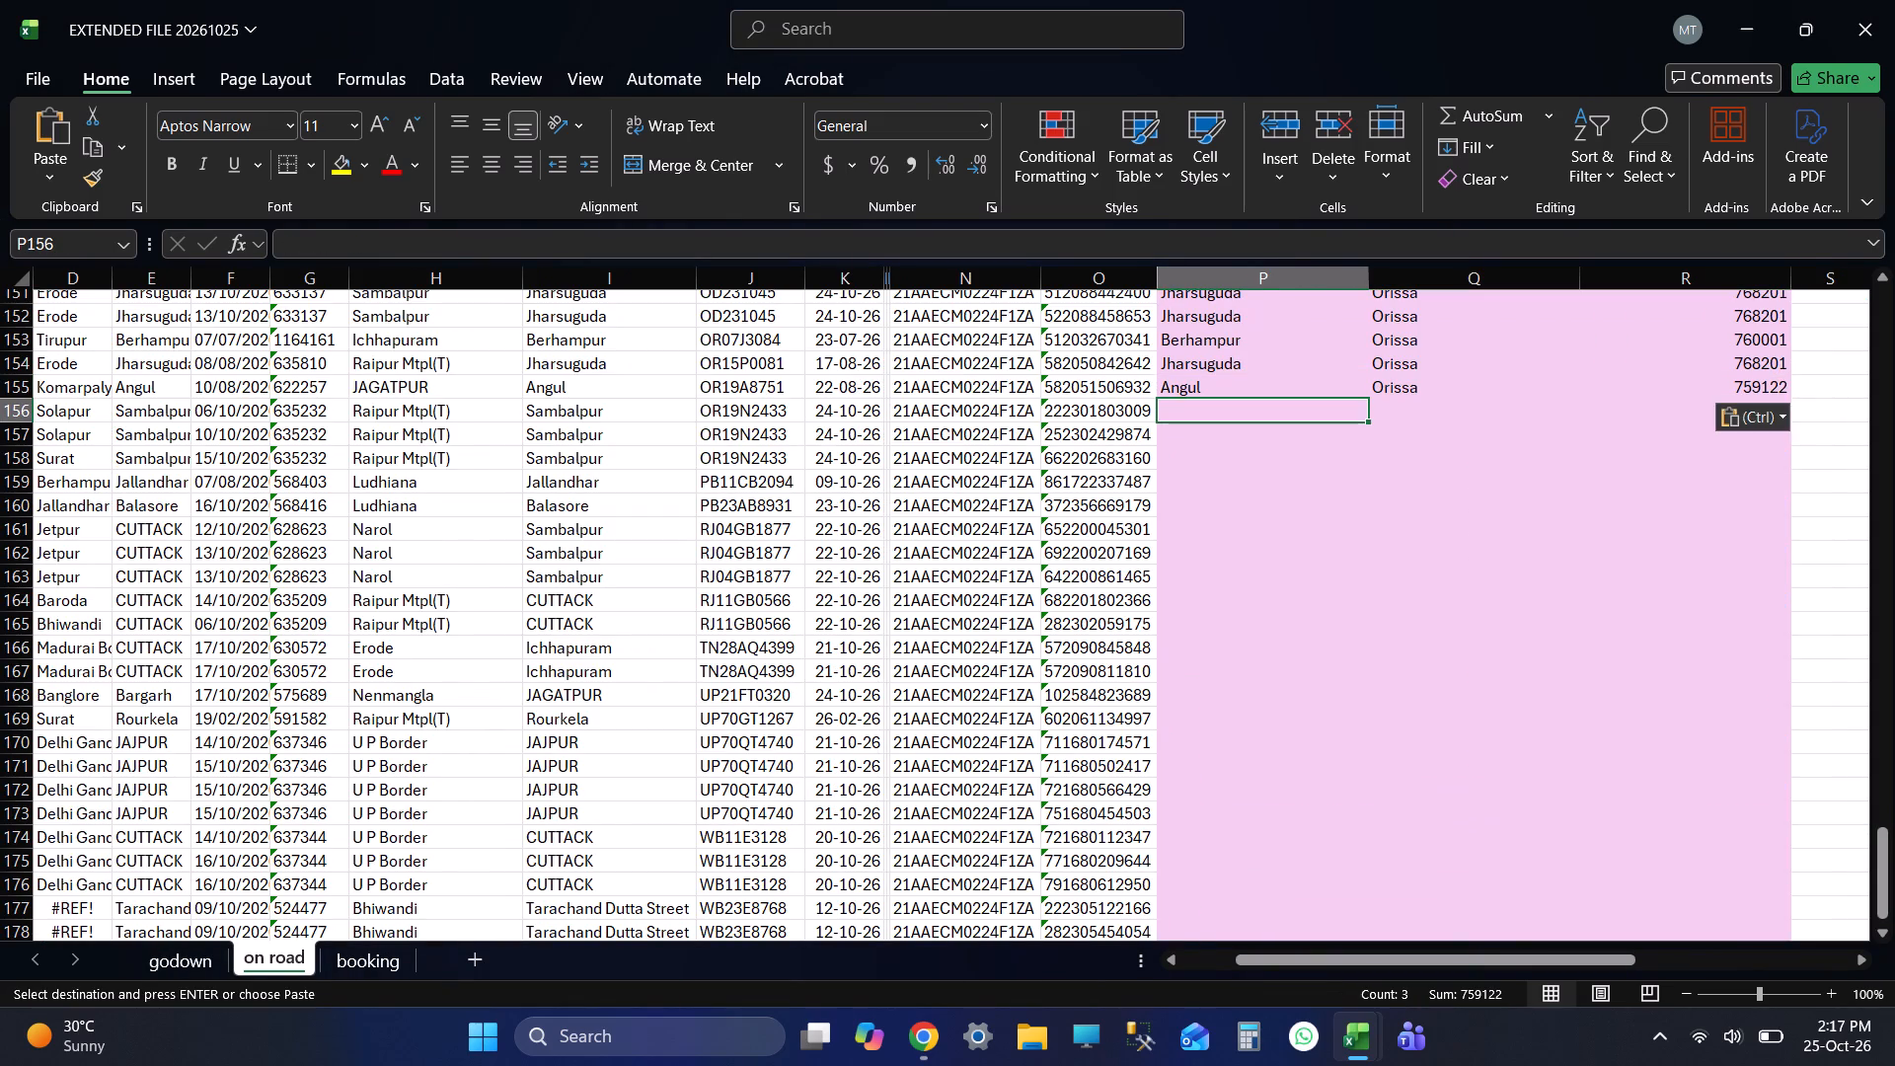
key("ctrl+s")
Copy the Sambalpur, Orissa, 768001 entry from row 282 of the 20261024 file into rows 156 to 158 of the 20261025 file and save it.
key("alt+Tab")
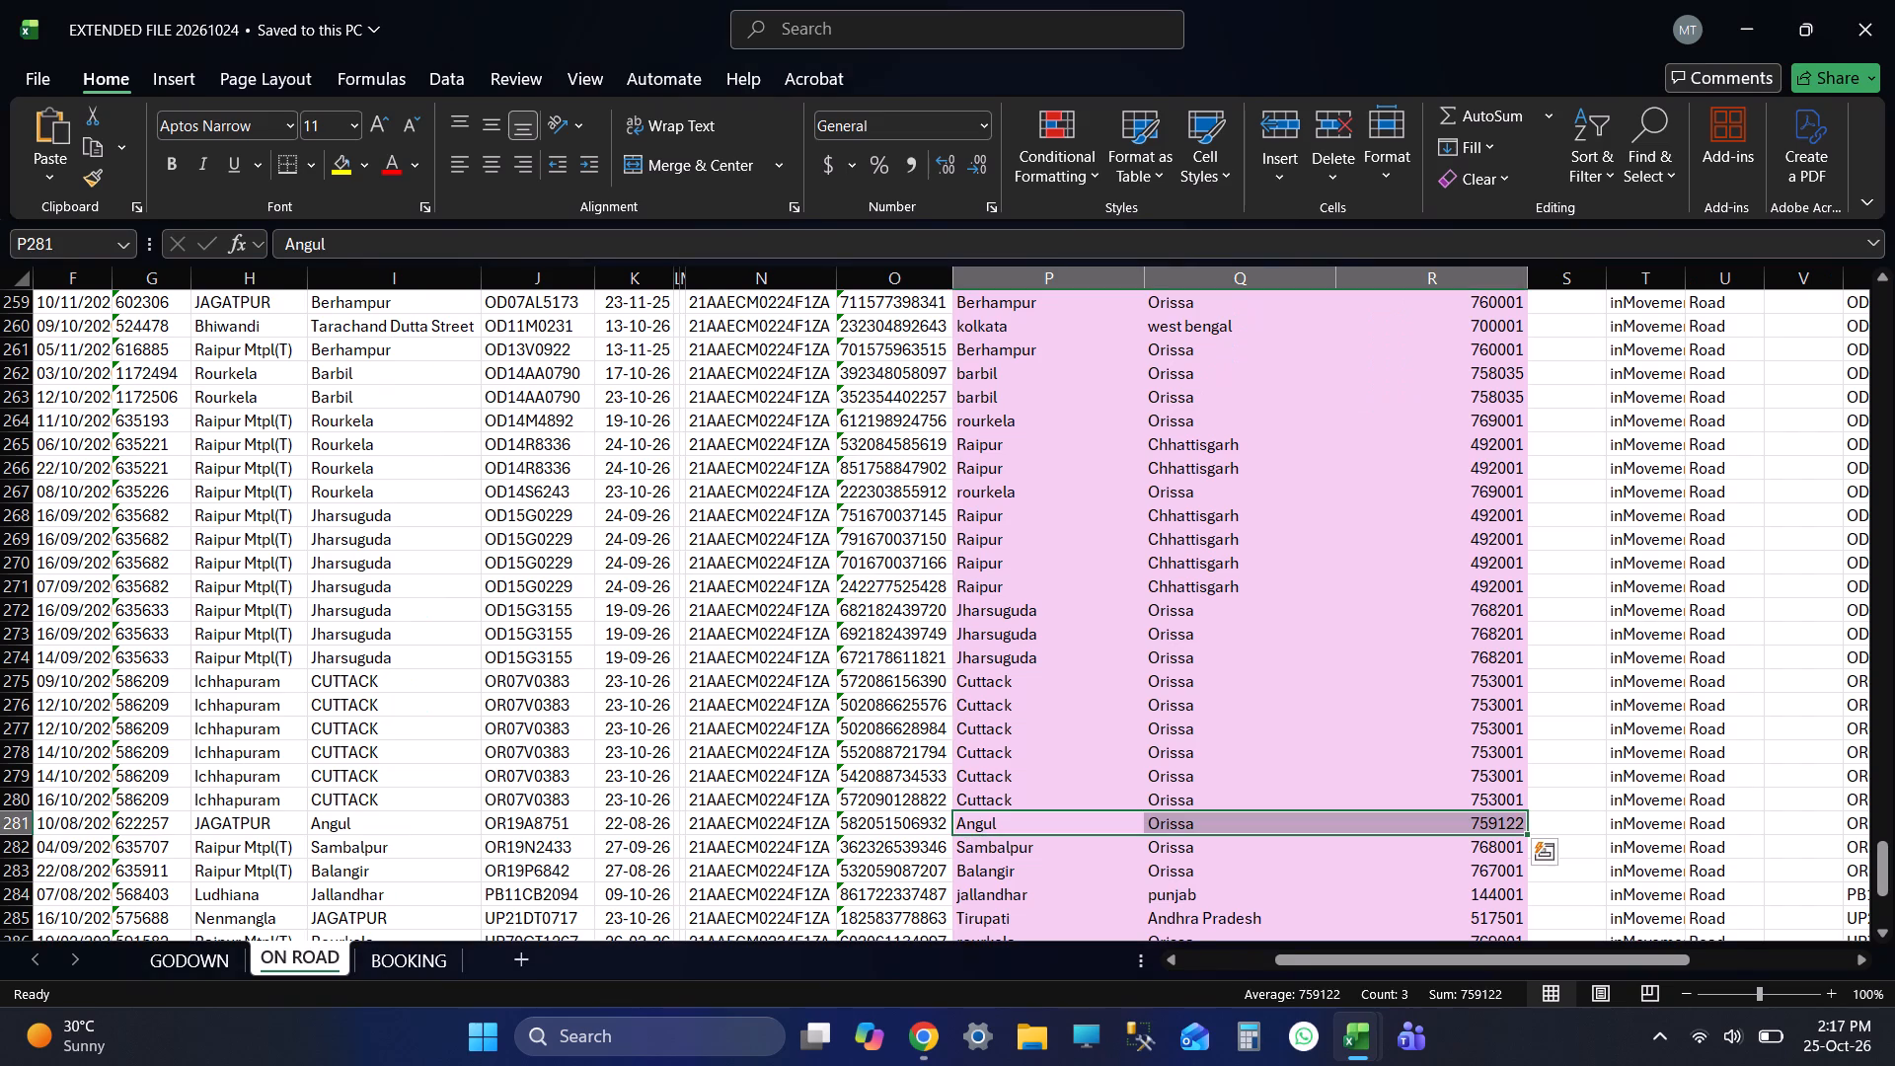
key("Up")
key("Down")
key("Down")
key("shift+Right")
key("shift+Right")
key("ctrl+c")
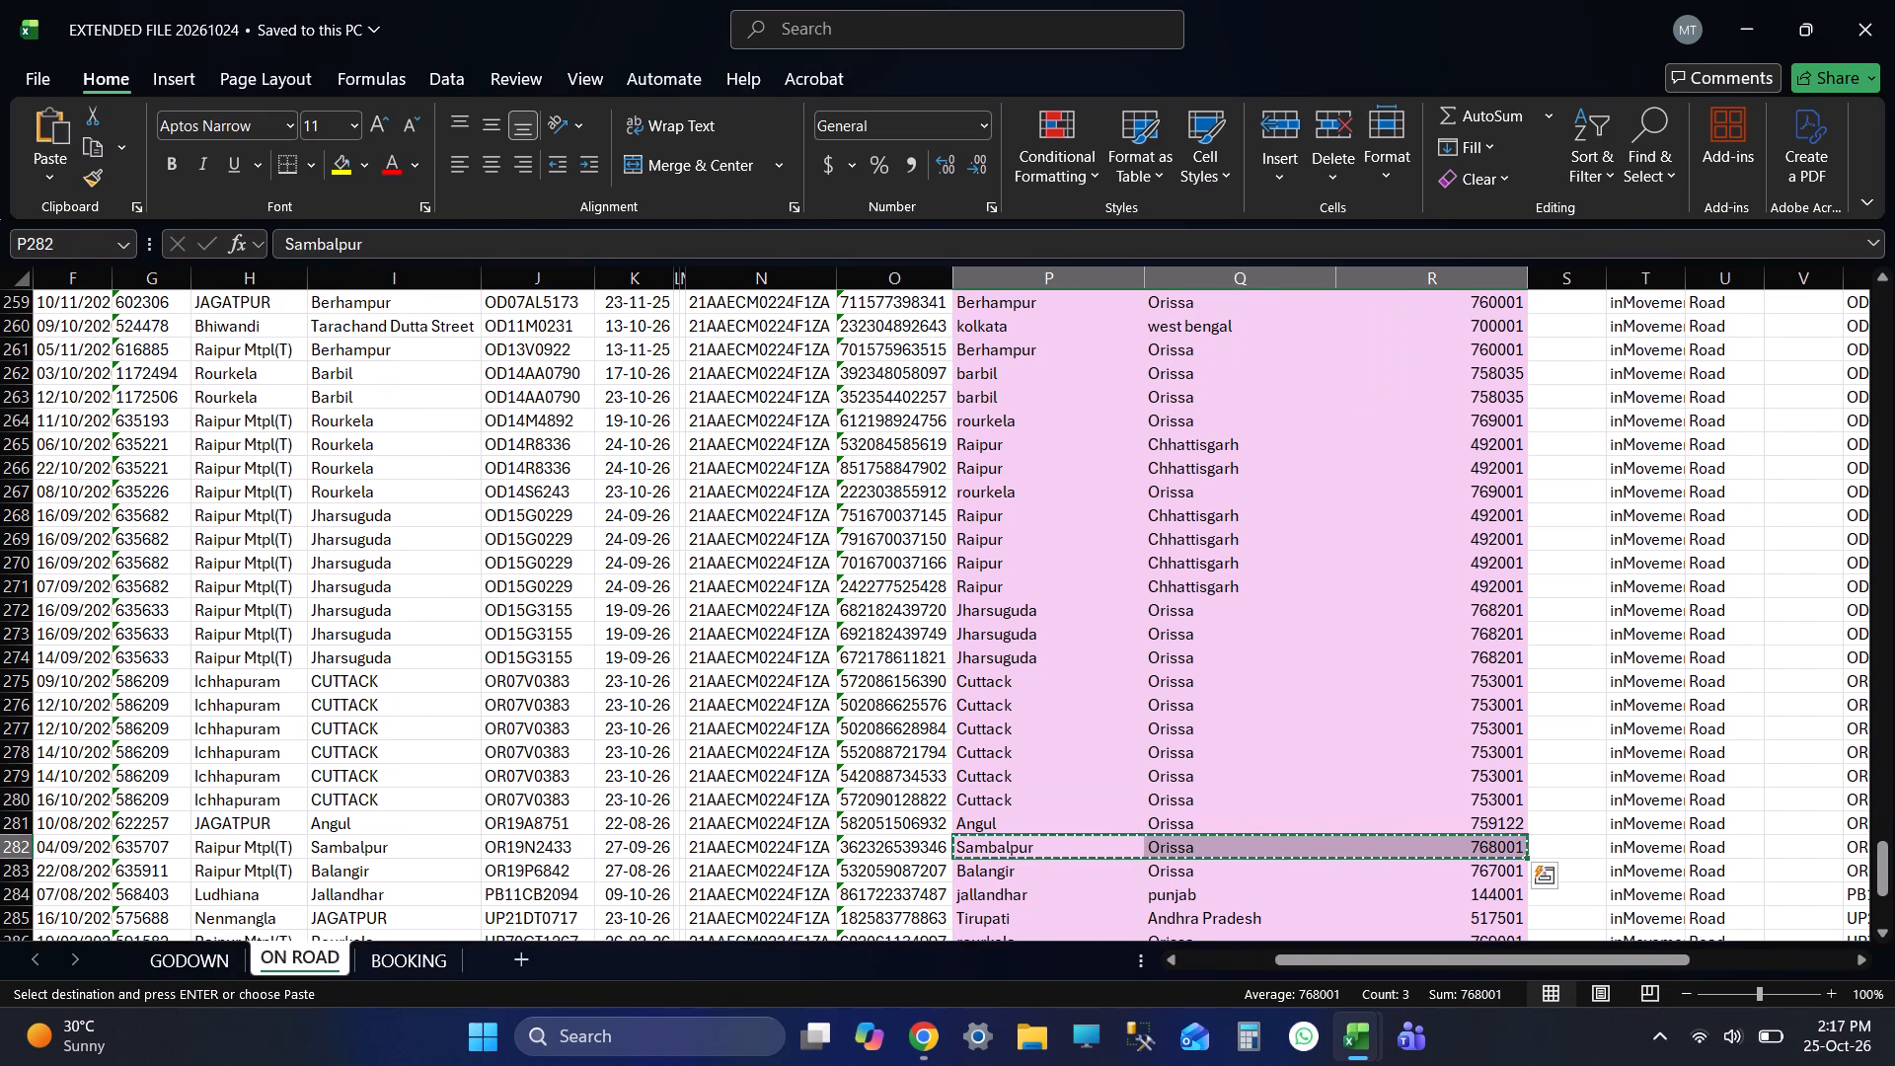
key("alt+Tab")
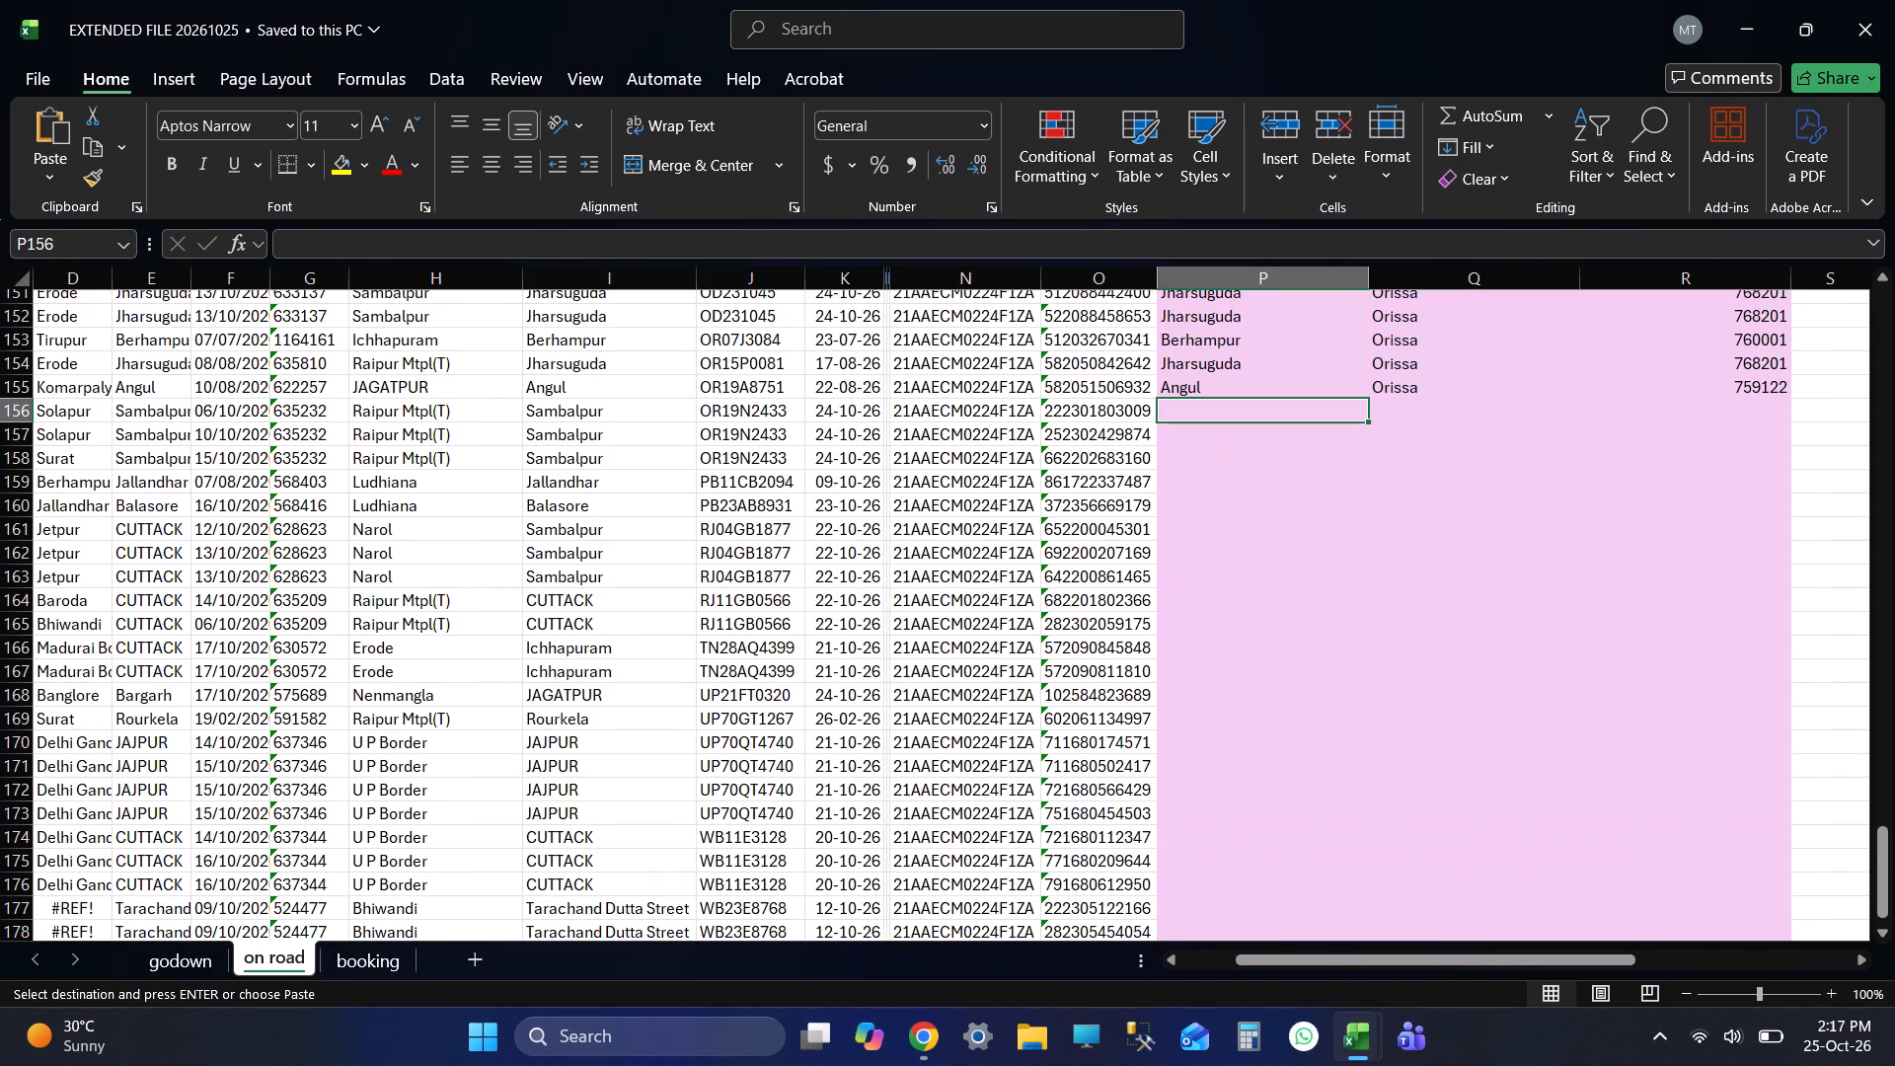
key("shift+Down")
key("shift+Down")
key("ctrl+v")
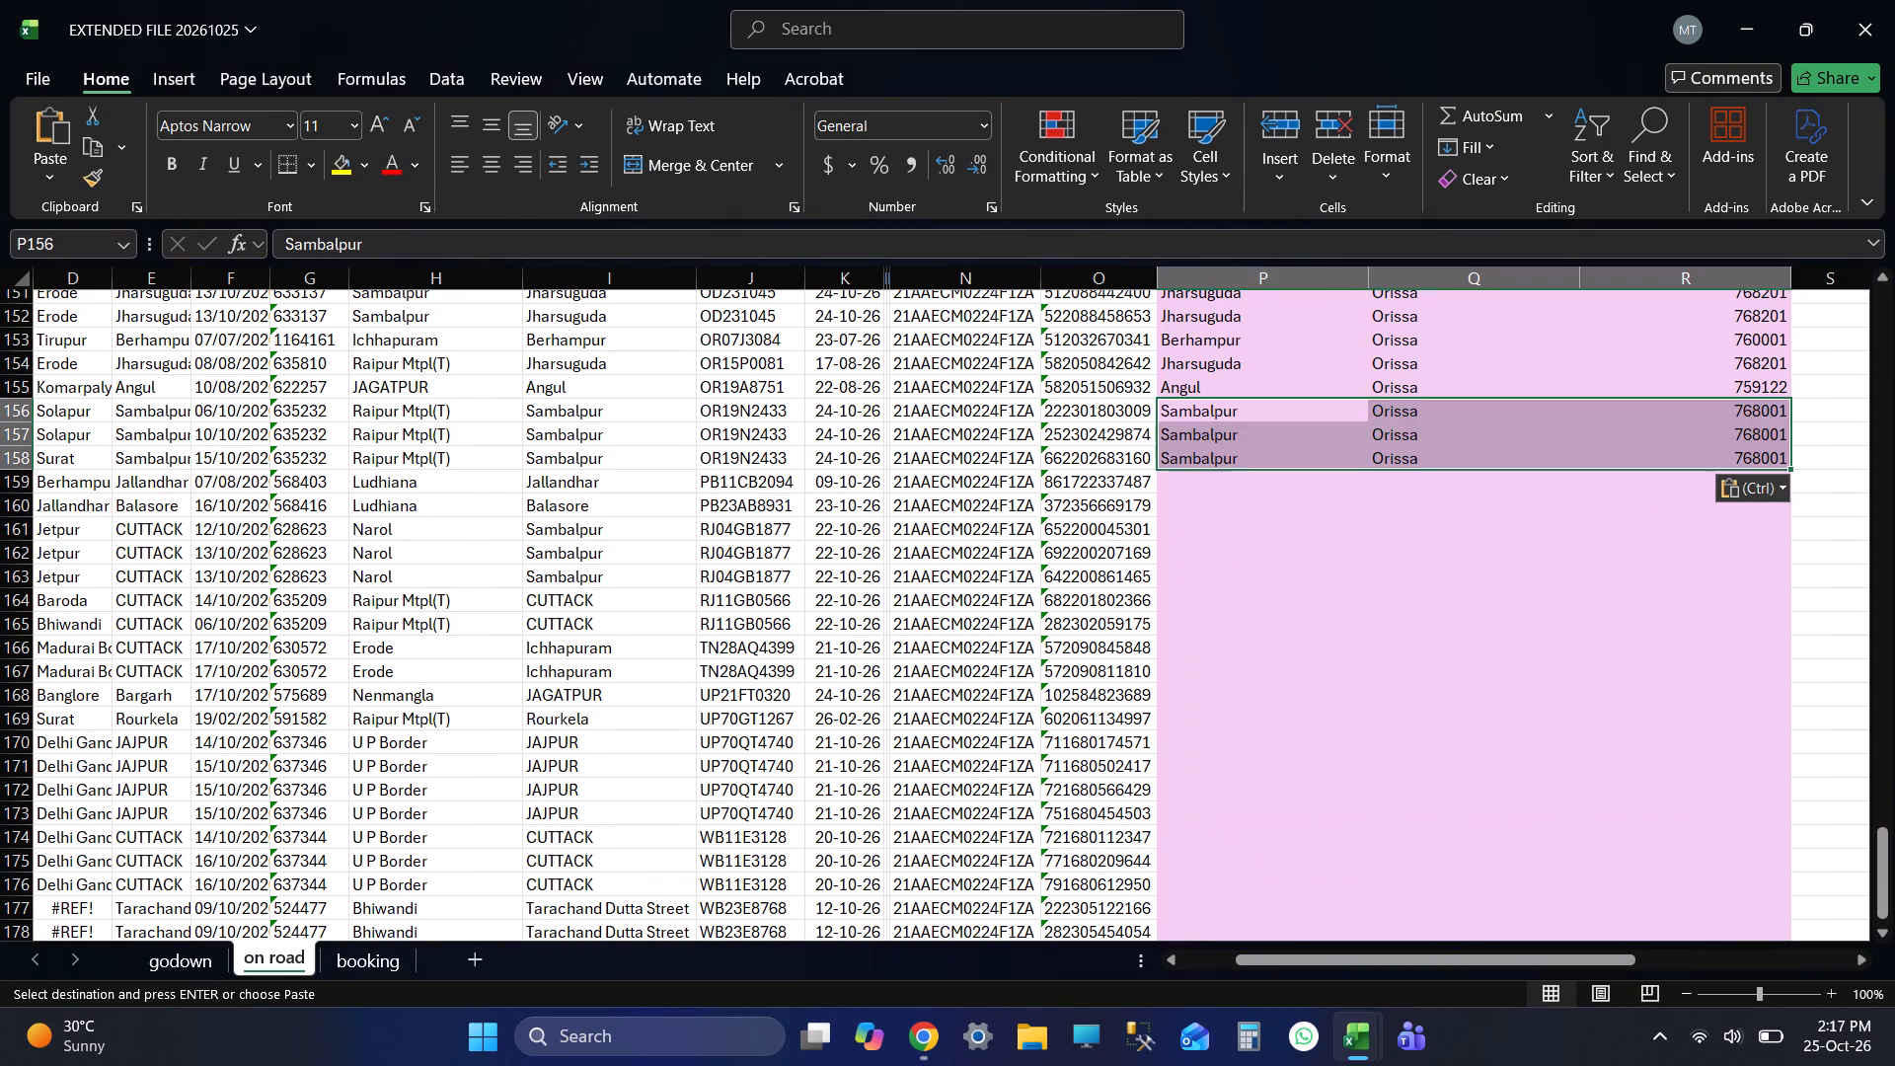
key("ctrl+Down")
key("Down")
key("ctrl+s")
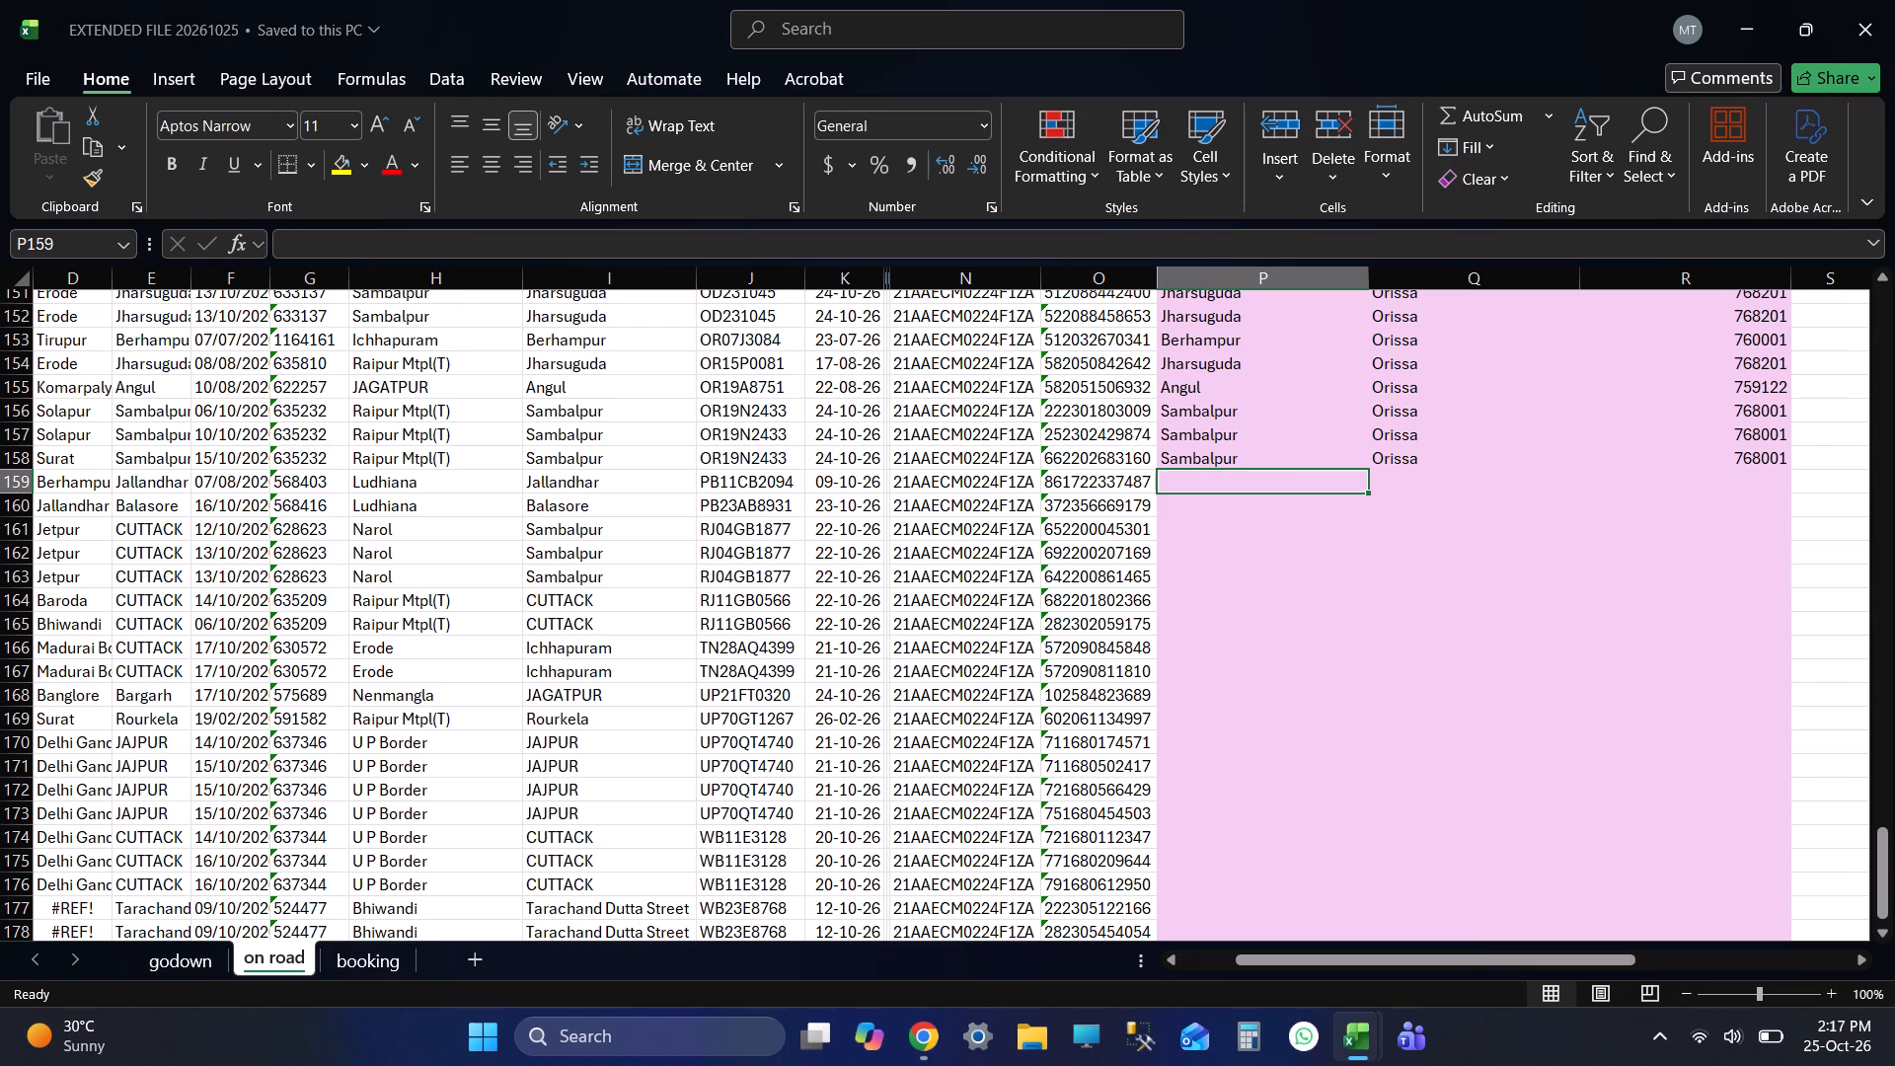
Copy the jallandhar, punjab, 144001 entry from row 284 of the 20261024 file into row 159 of the 20261025 file and save it.
key("alt+Tab")
key("Down")
key("Down")
key("Down")
key("Up")
key("shift+Right")
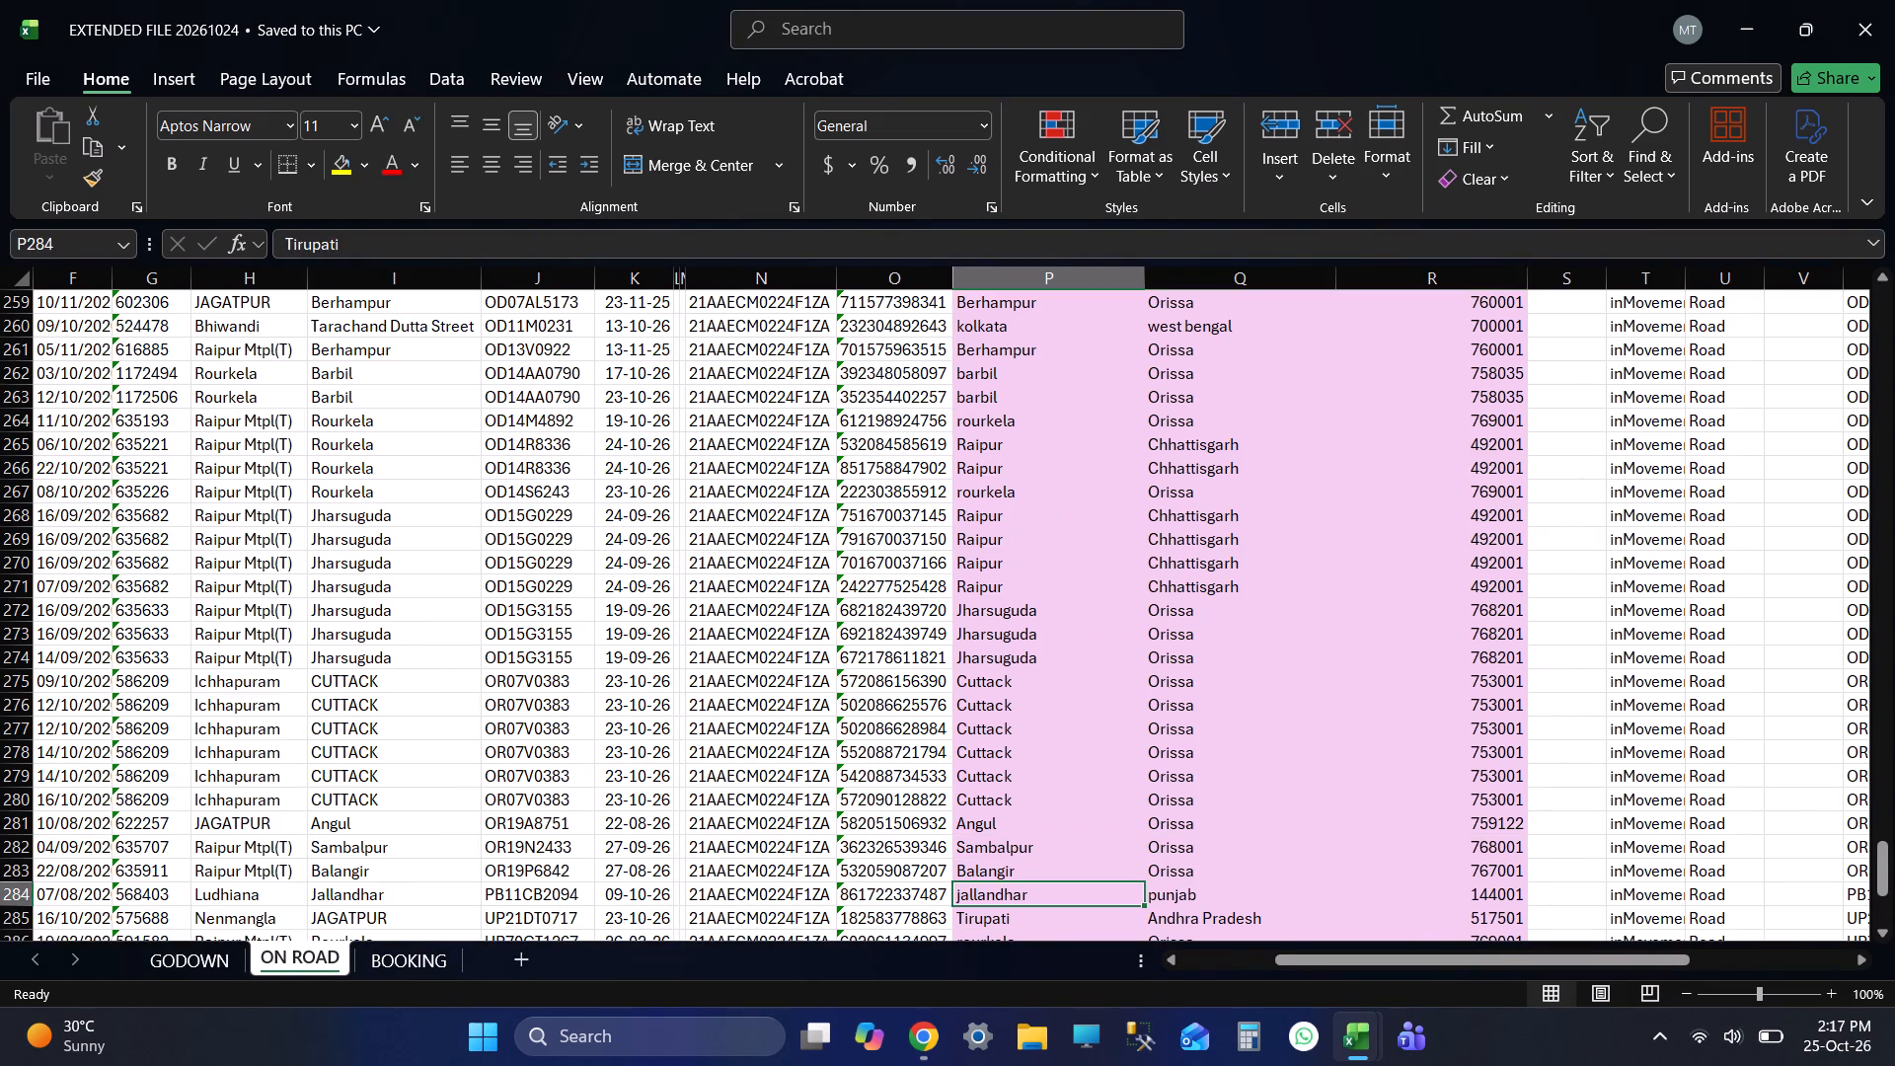
key("shift+Right")
key("ctrl+c")
key("alt+Tab")
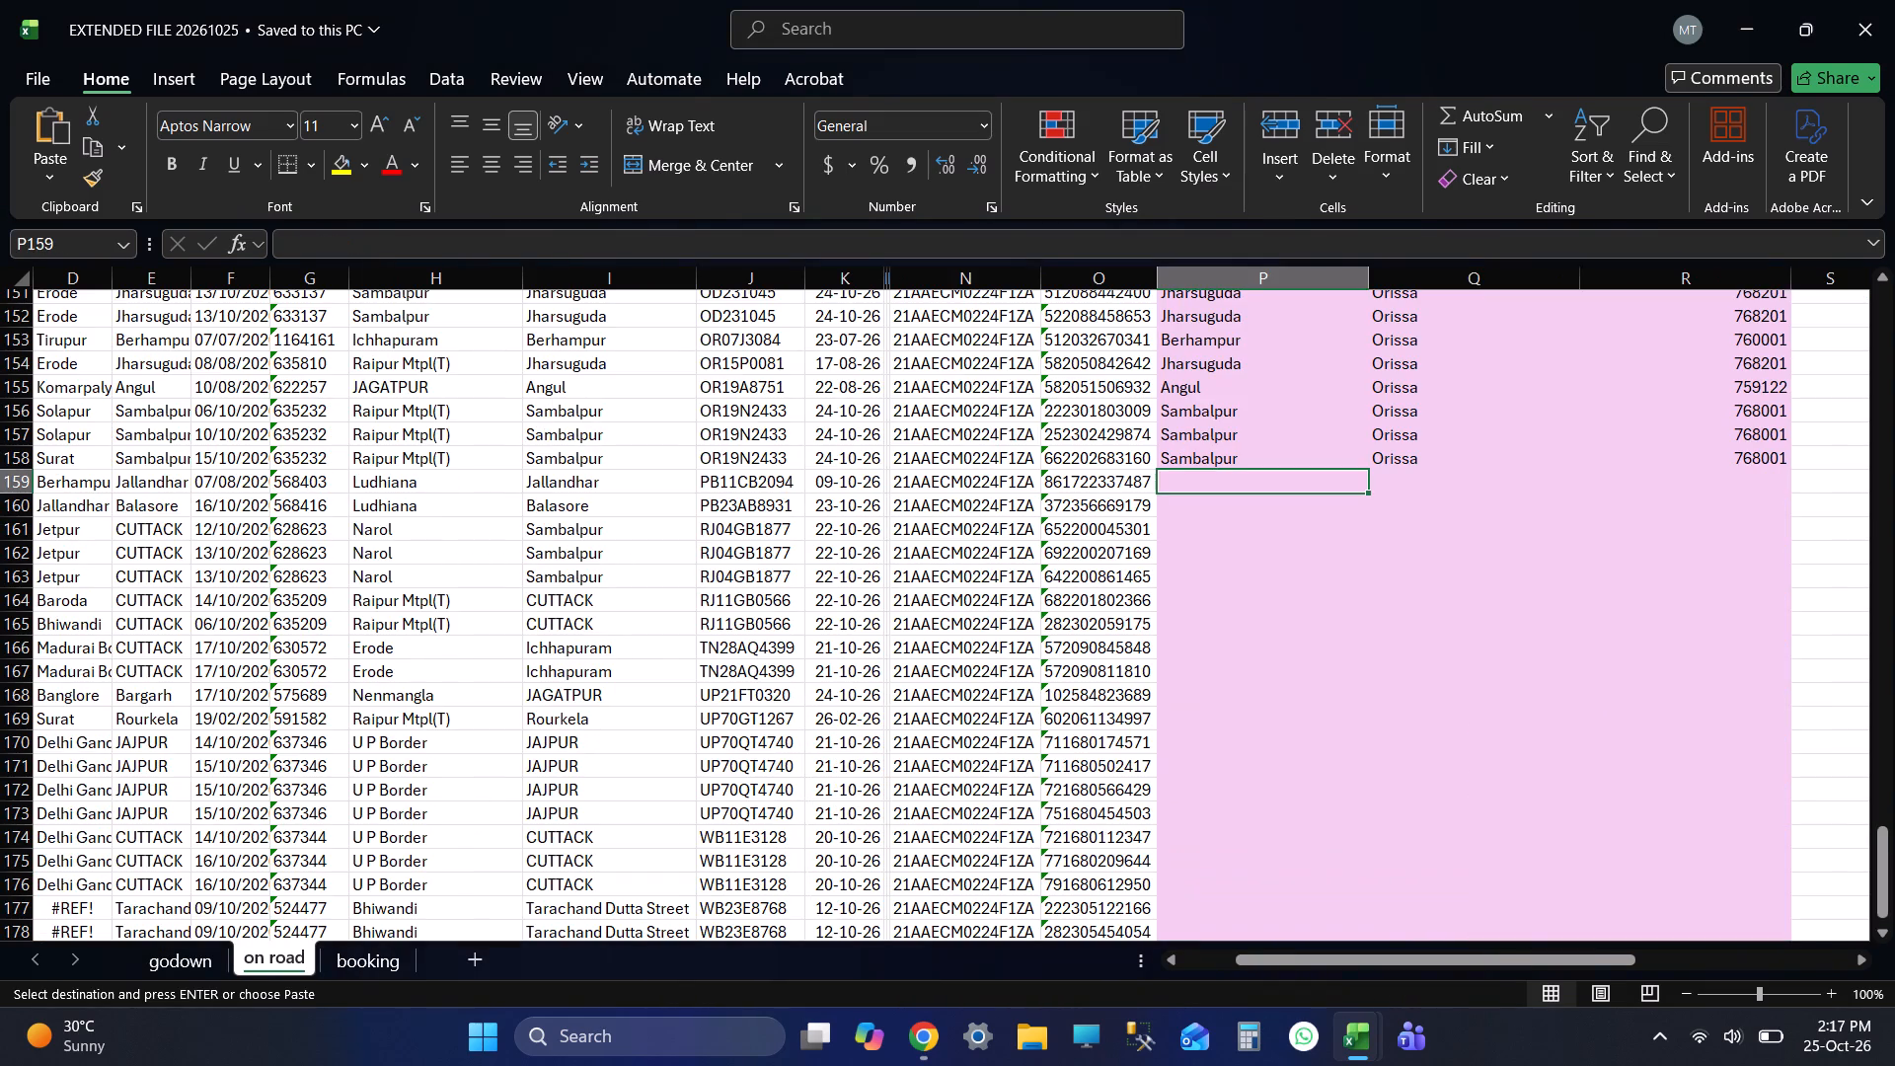
key("ctrl+v")
key("Down")
key("ctrl+s")
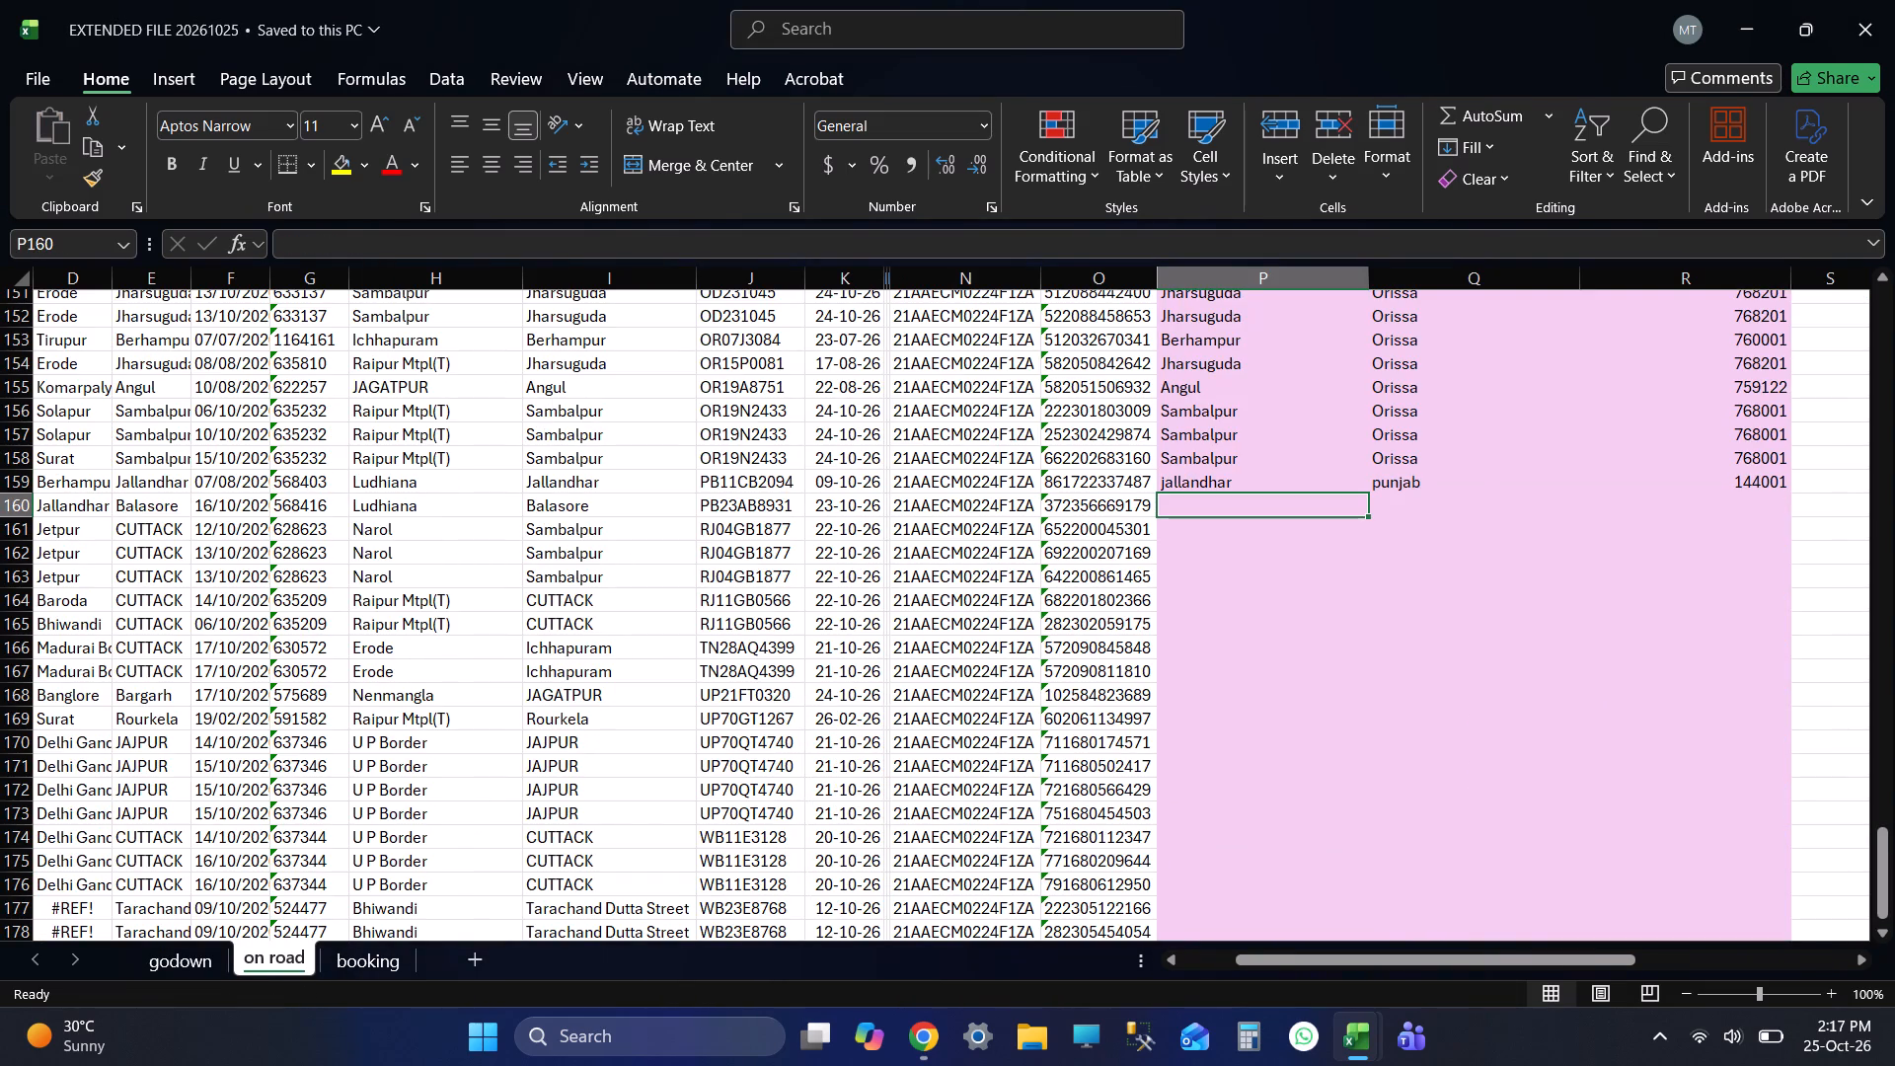
key("Left")
key("Left")
key("Left")
key("Left")
key("Left")
key("Left")
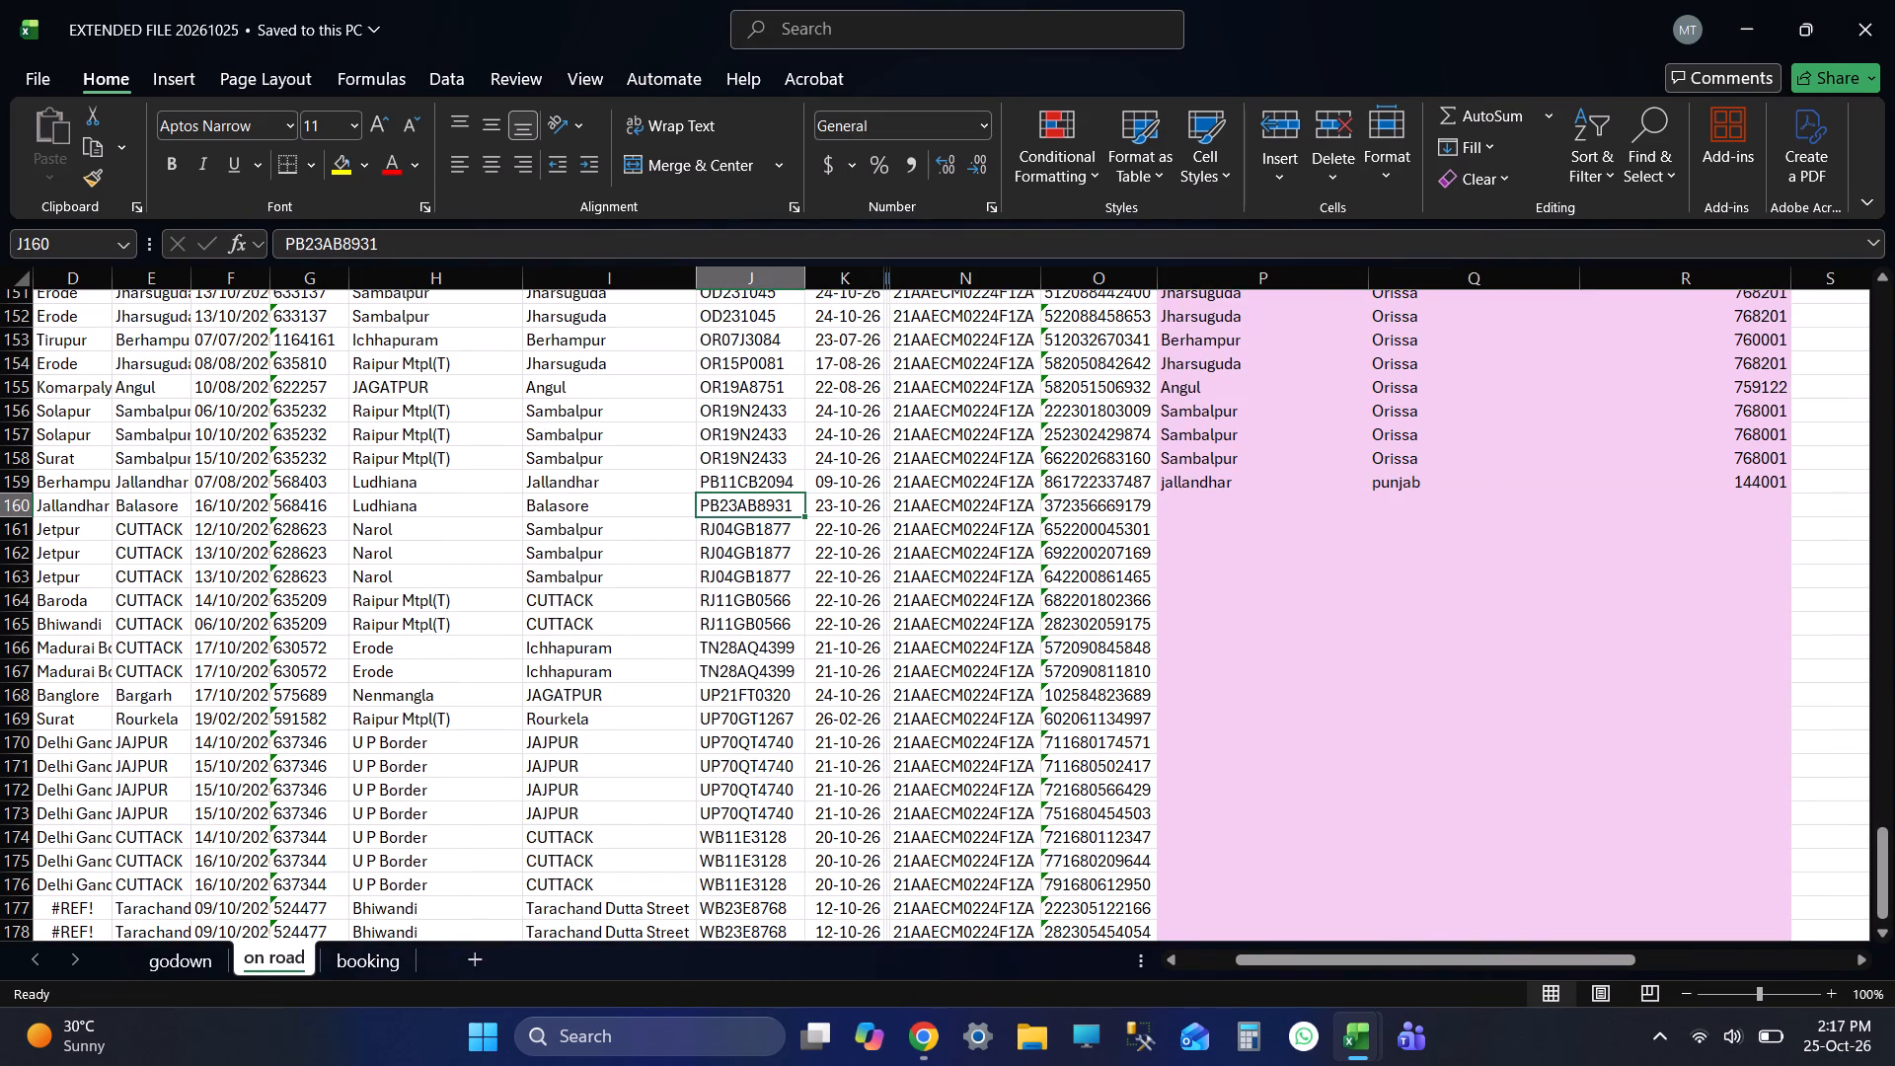
key("ctrl+c")
key("ctrl+Right")
key("Right")
key("Right")
key("Right")
key("Right")
key("alt+Tab")
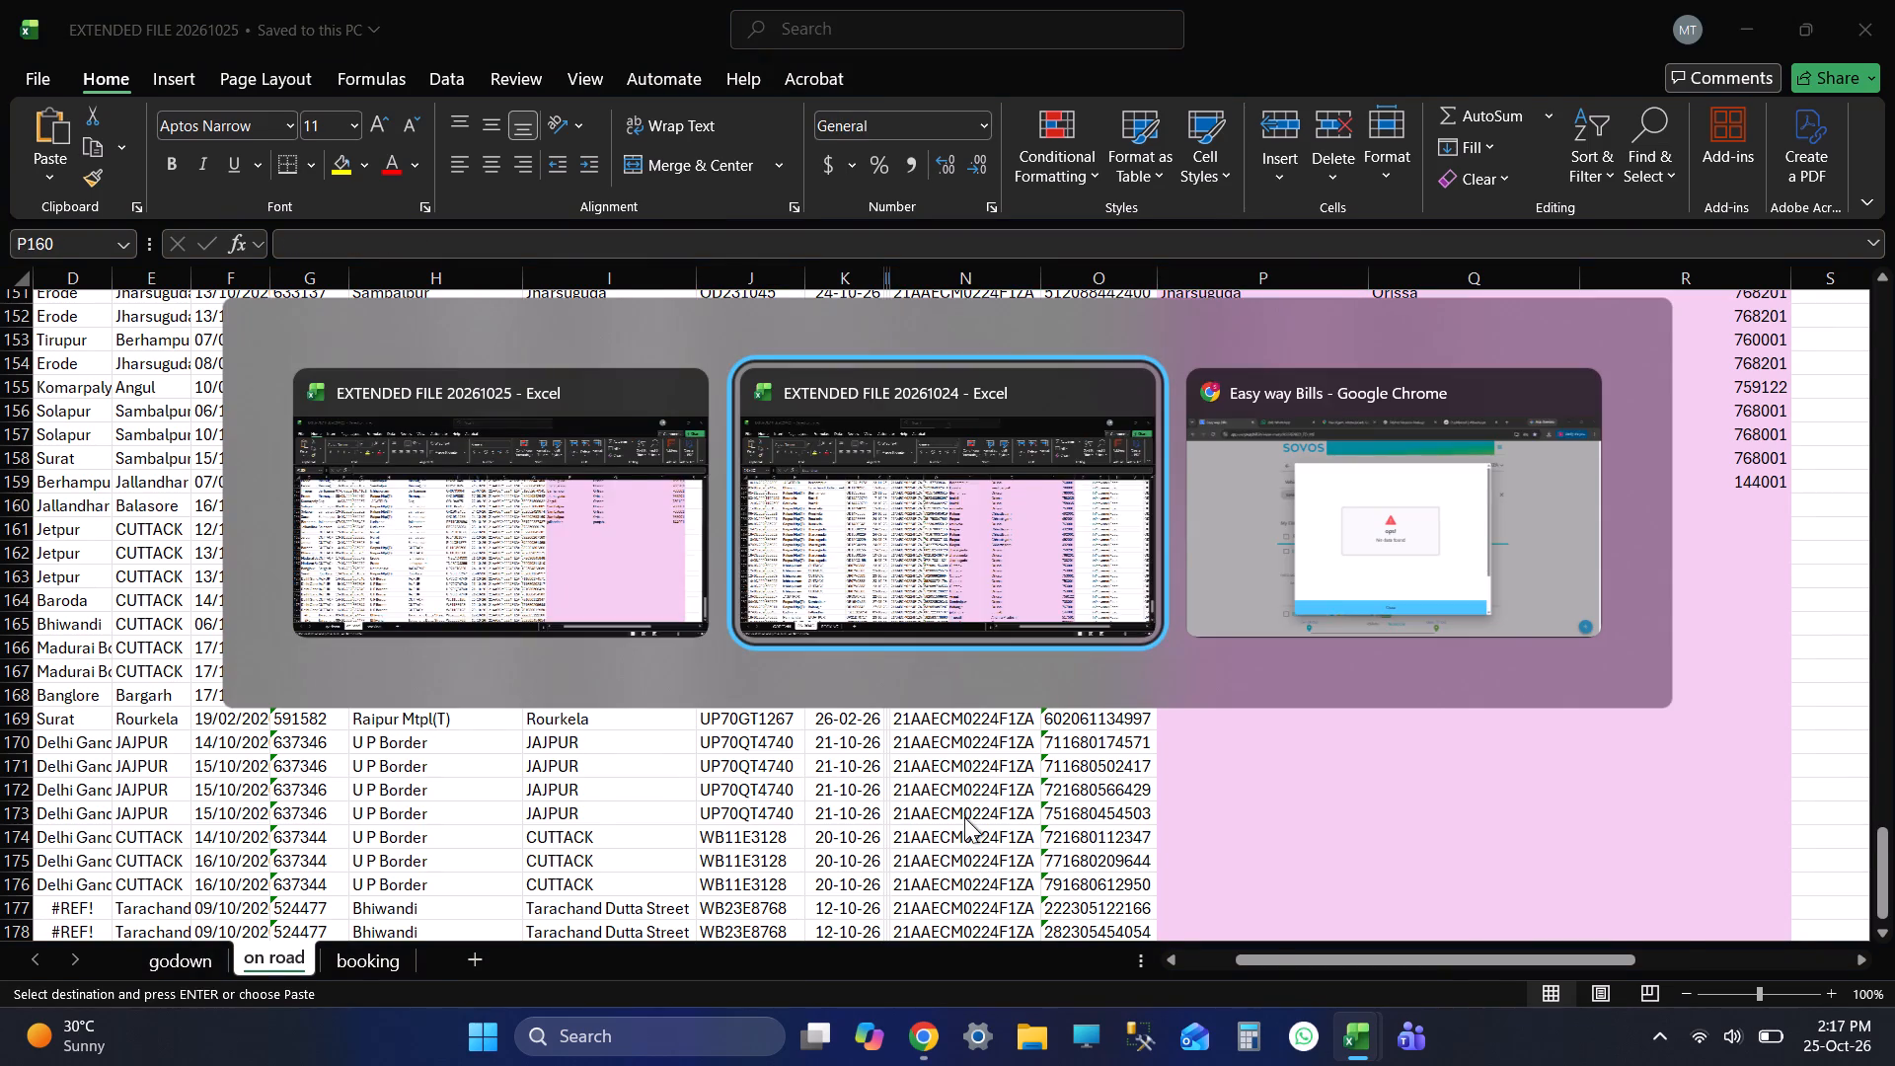
left_click(544, 284)
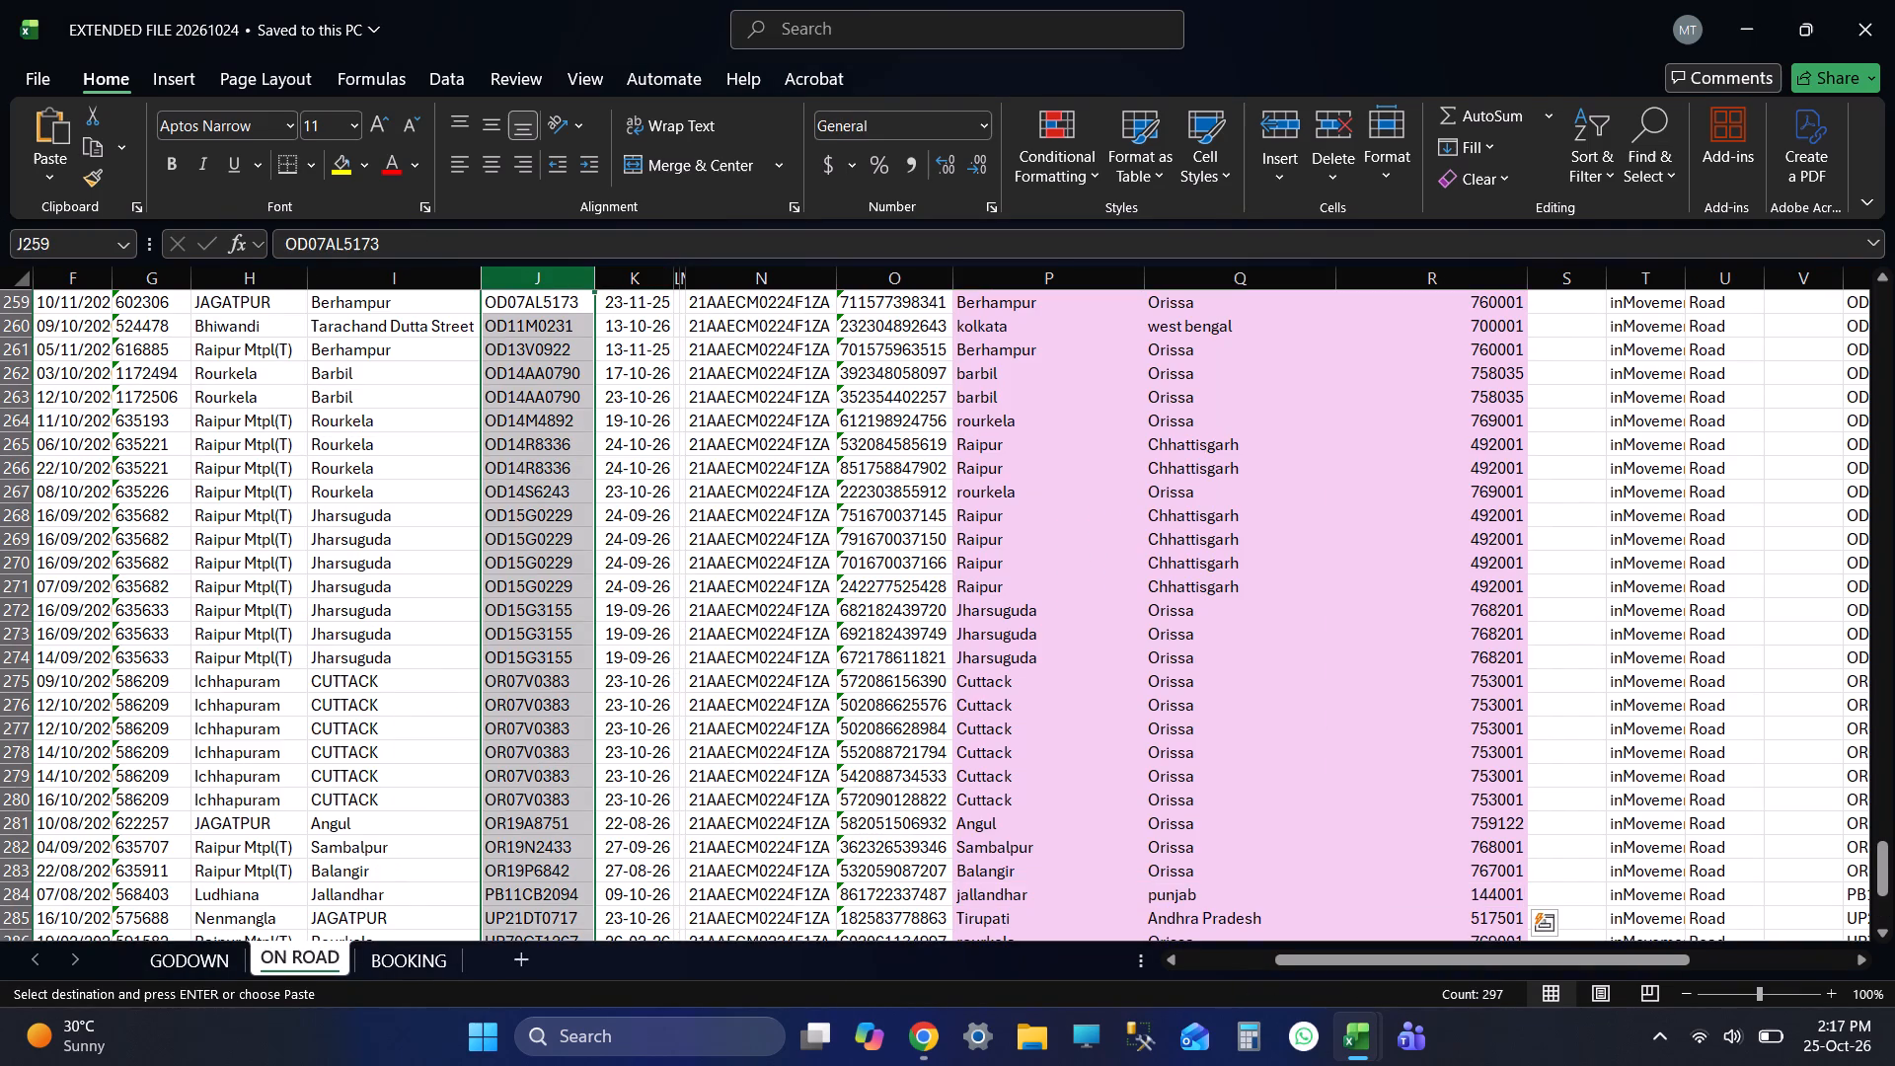
key("ctrl+f")
key("ctrl+v")
key("Return")
key("Return")
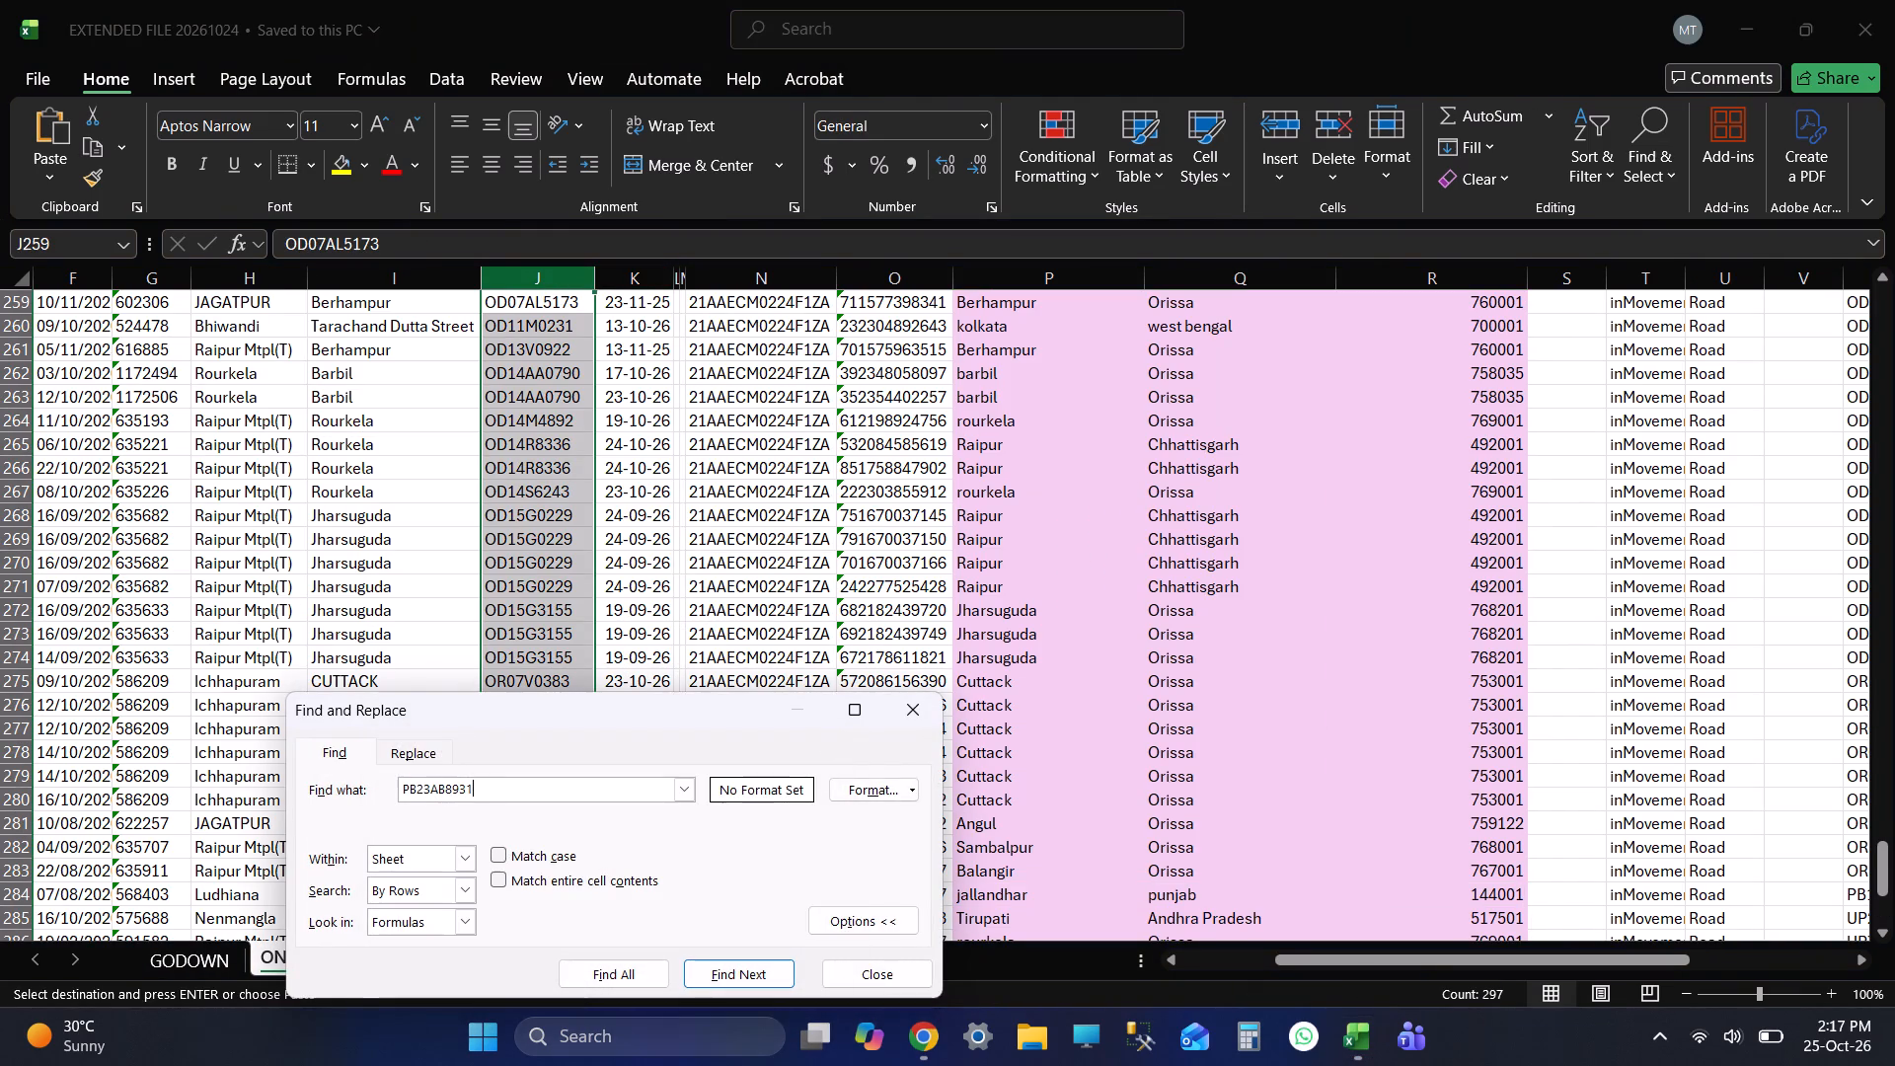
left_click_drag(879, 956, 875, 971)
left_click(875, 971)
key("alt+Tab")
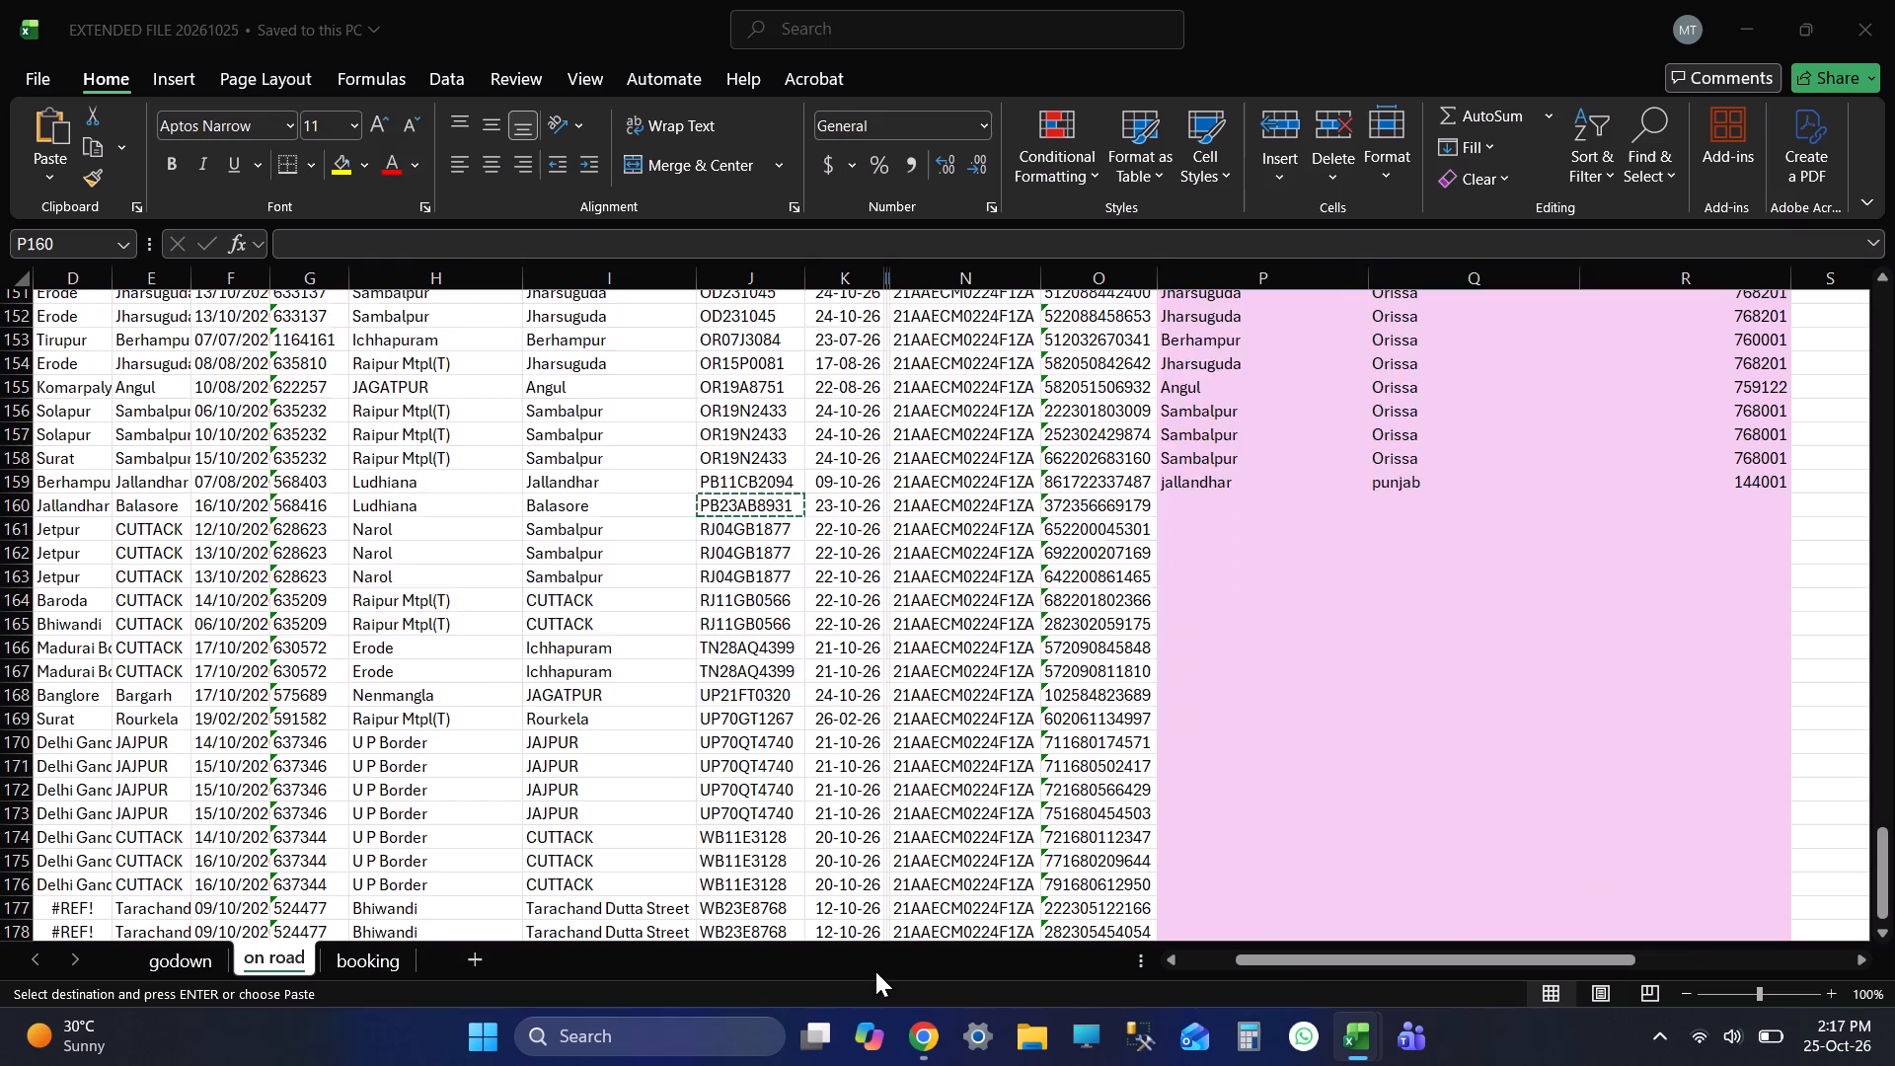
key("alt+Tab")
key("alt+Tab")
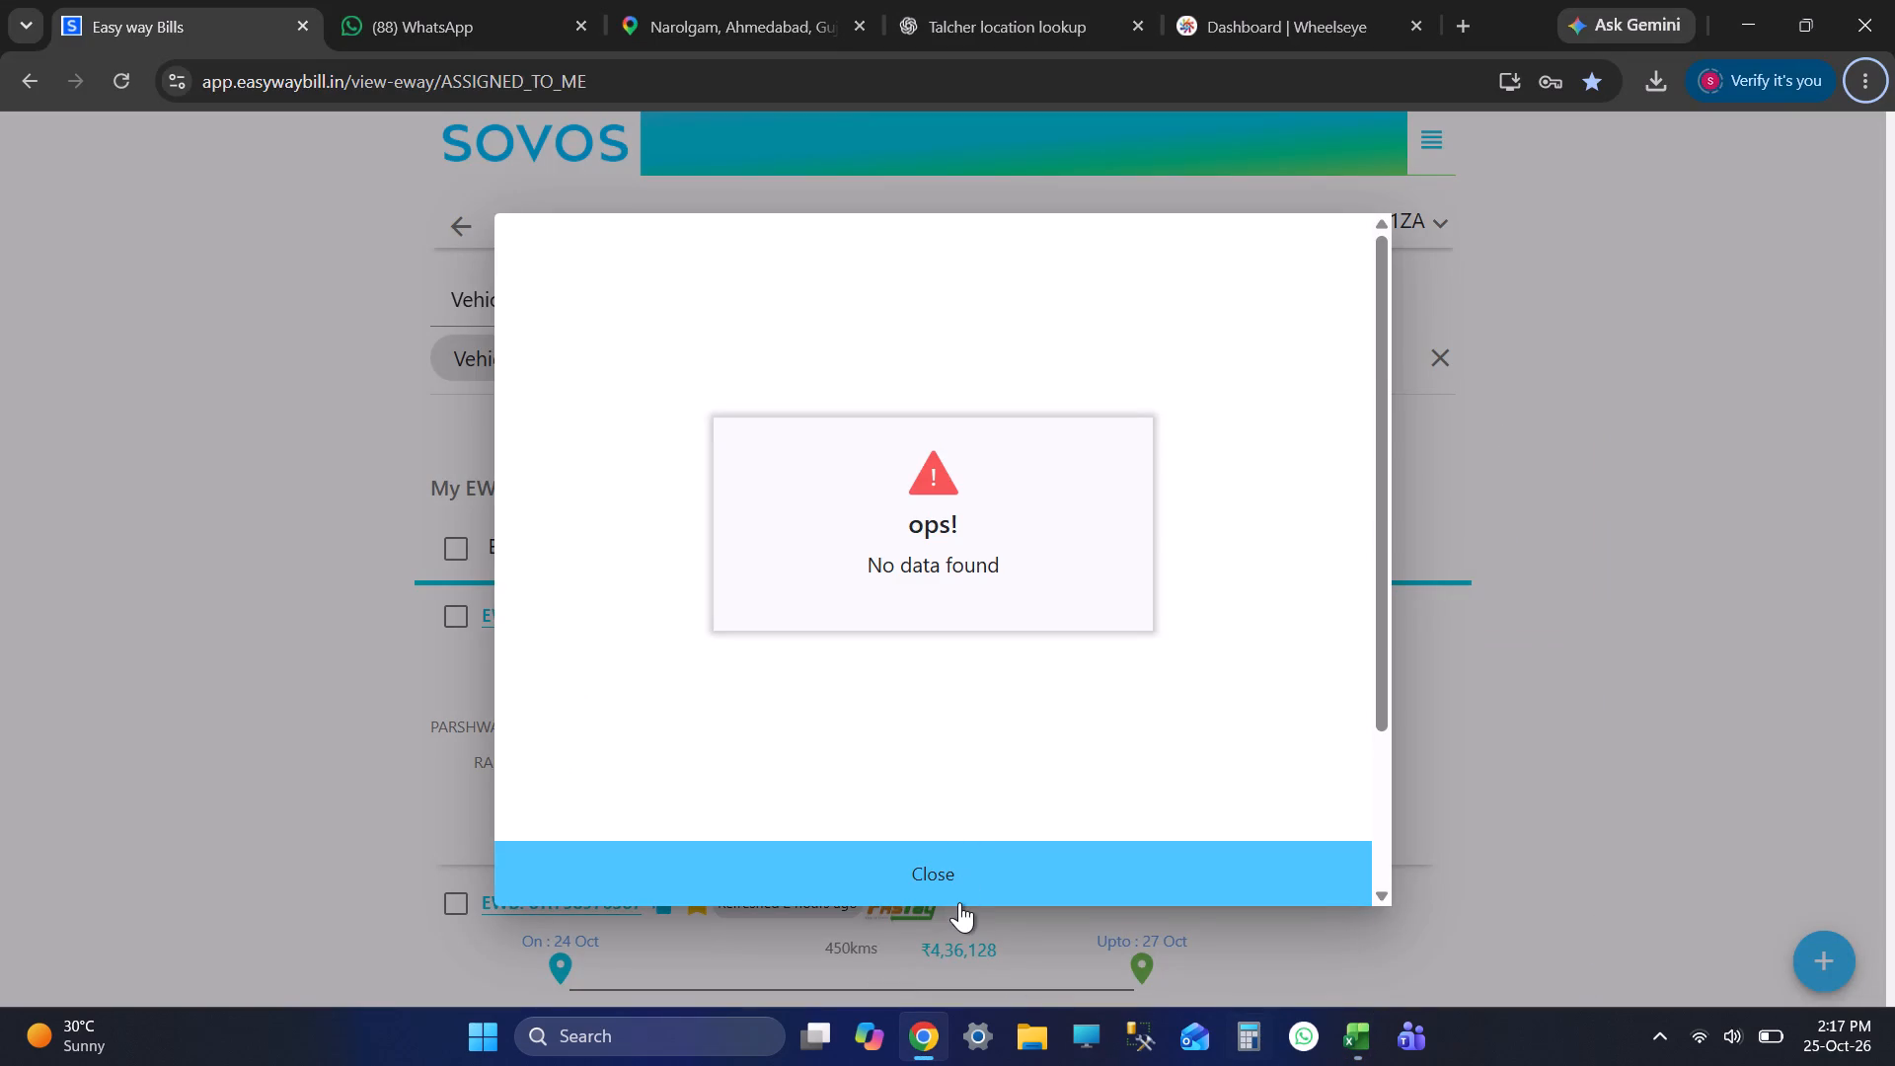
left_click(959, 902)
double_click(944, 298)
key("ctrl+v")
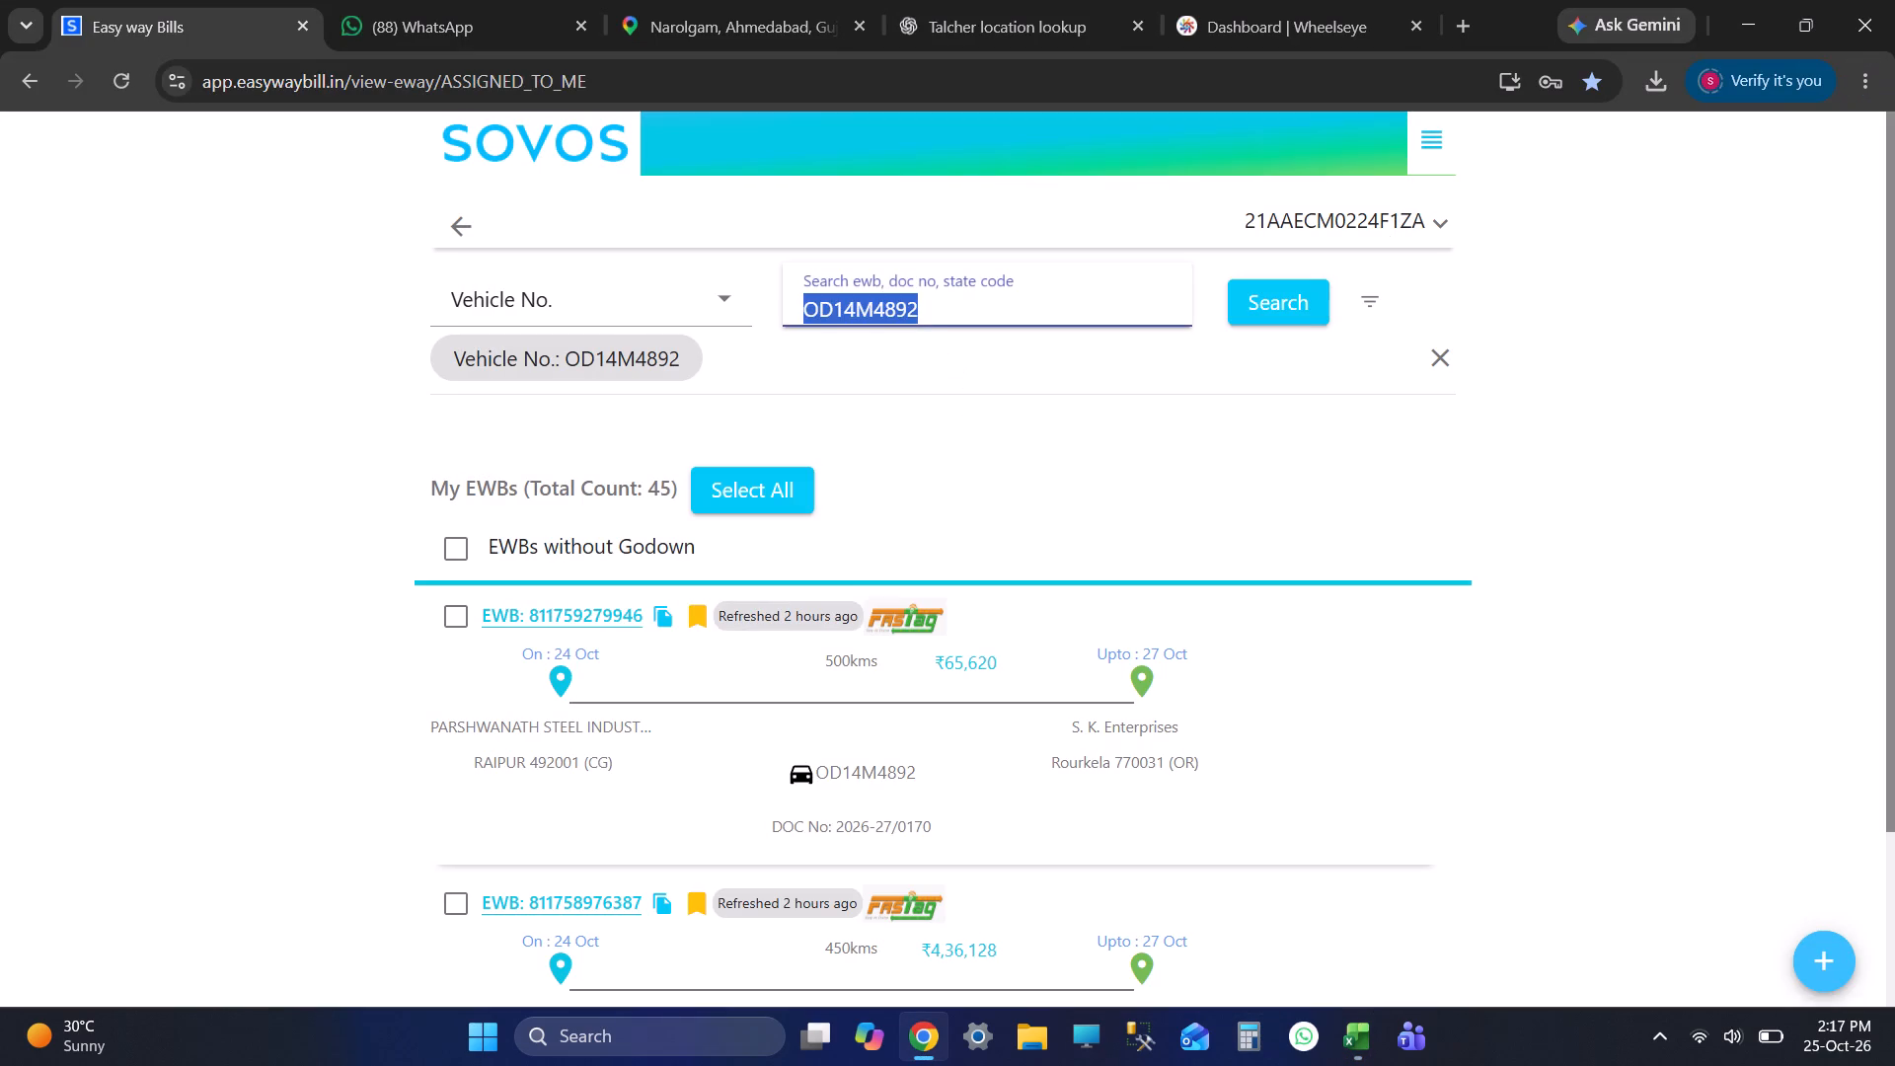
left_click(1282, 281)
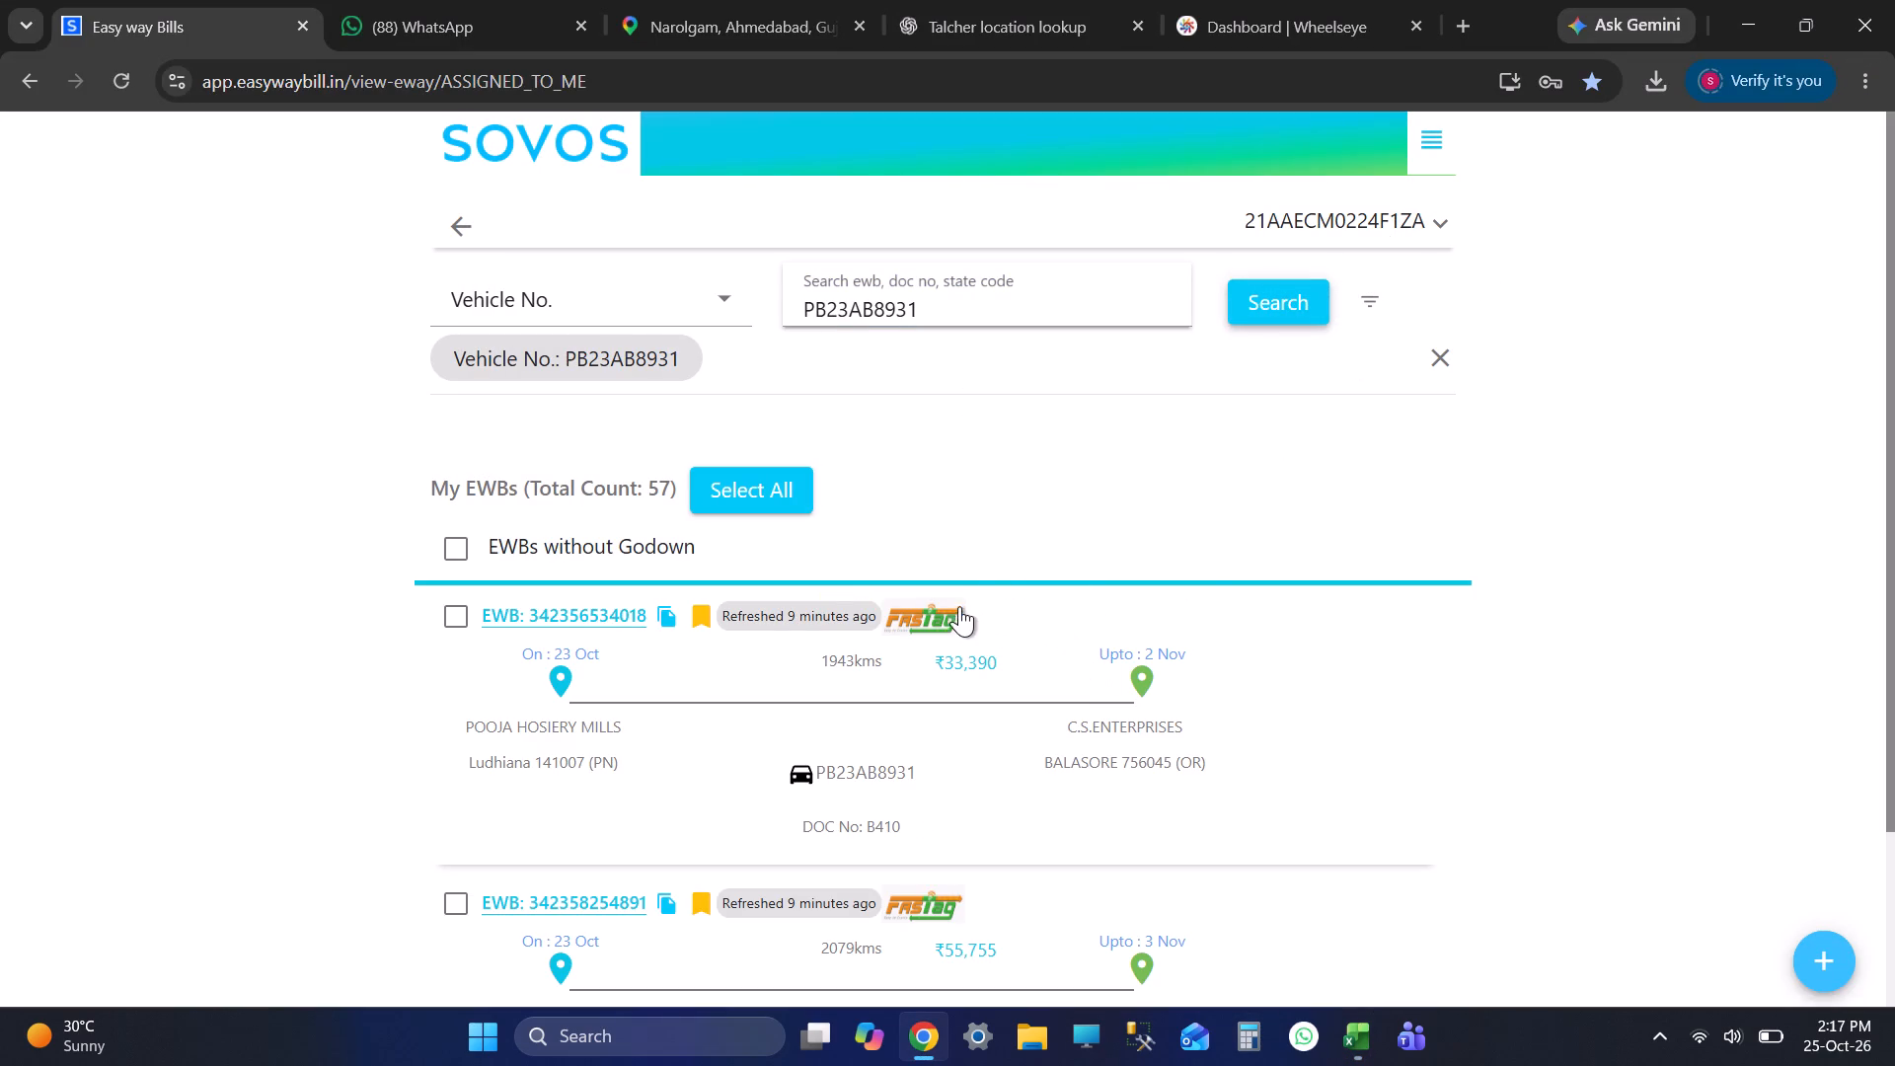
left_click(954, 608)
key("alt+Tab")
key("alt+Tab")
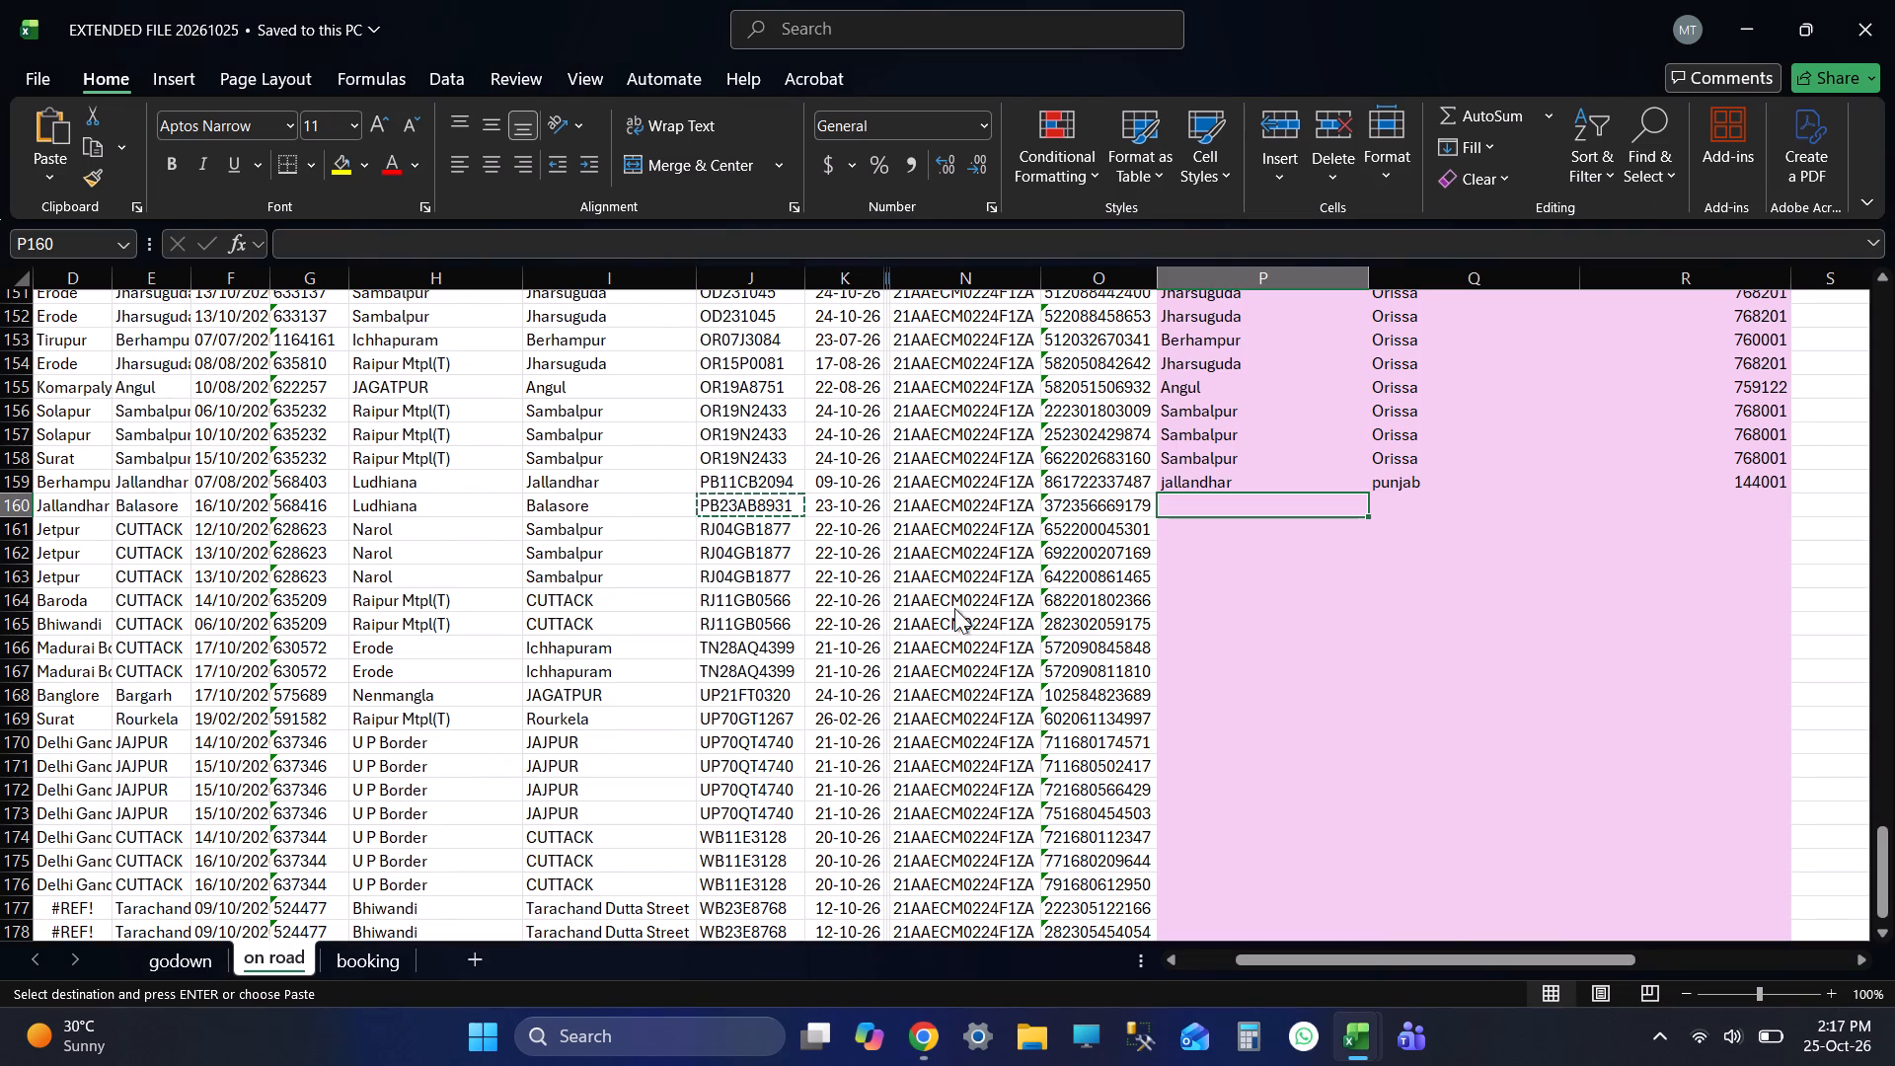
key("alt+Tab")
key("alt+Tab")
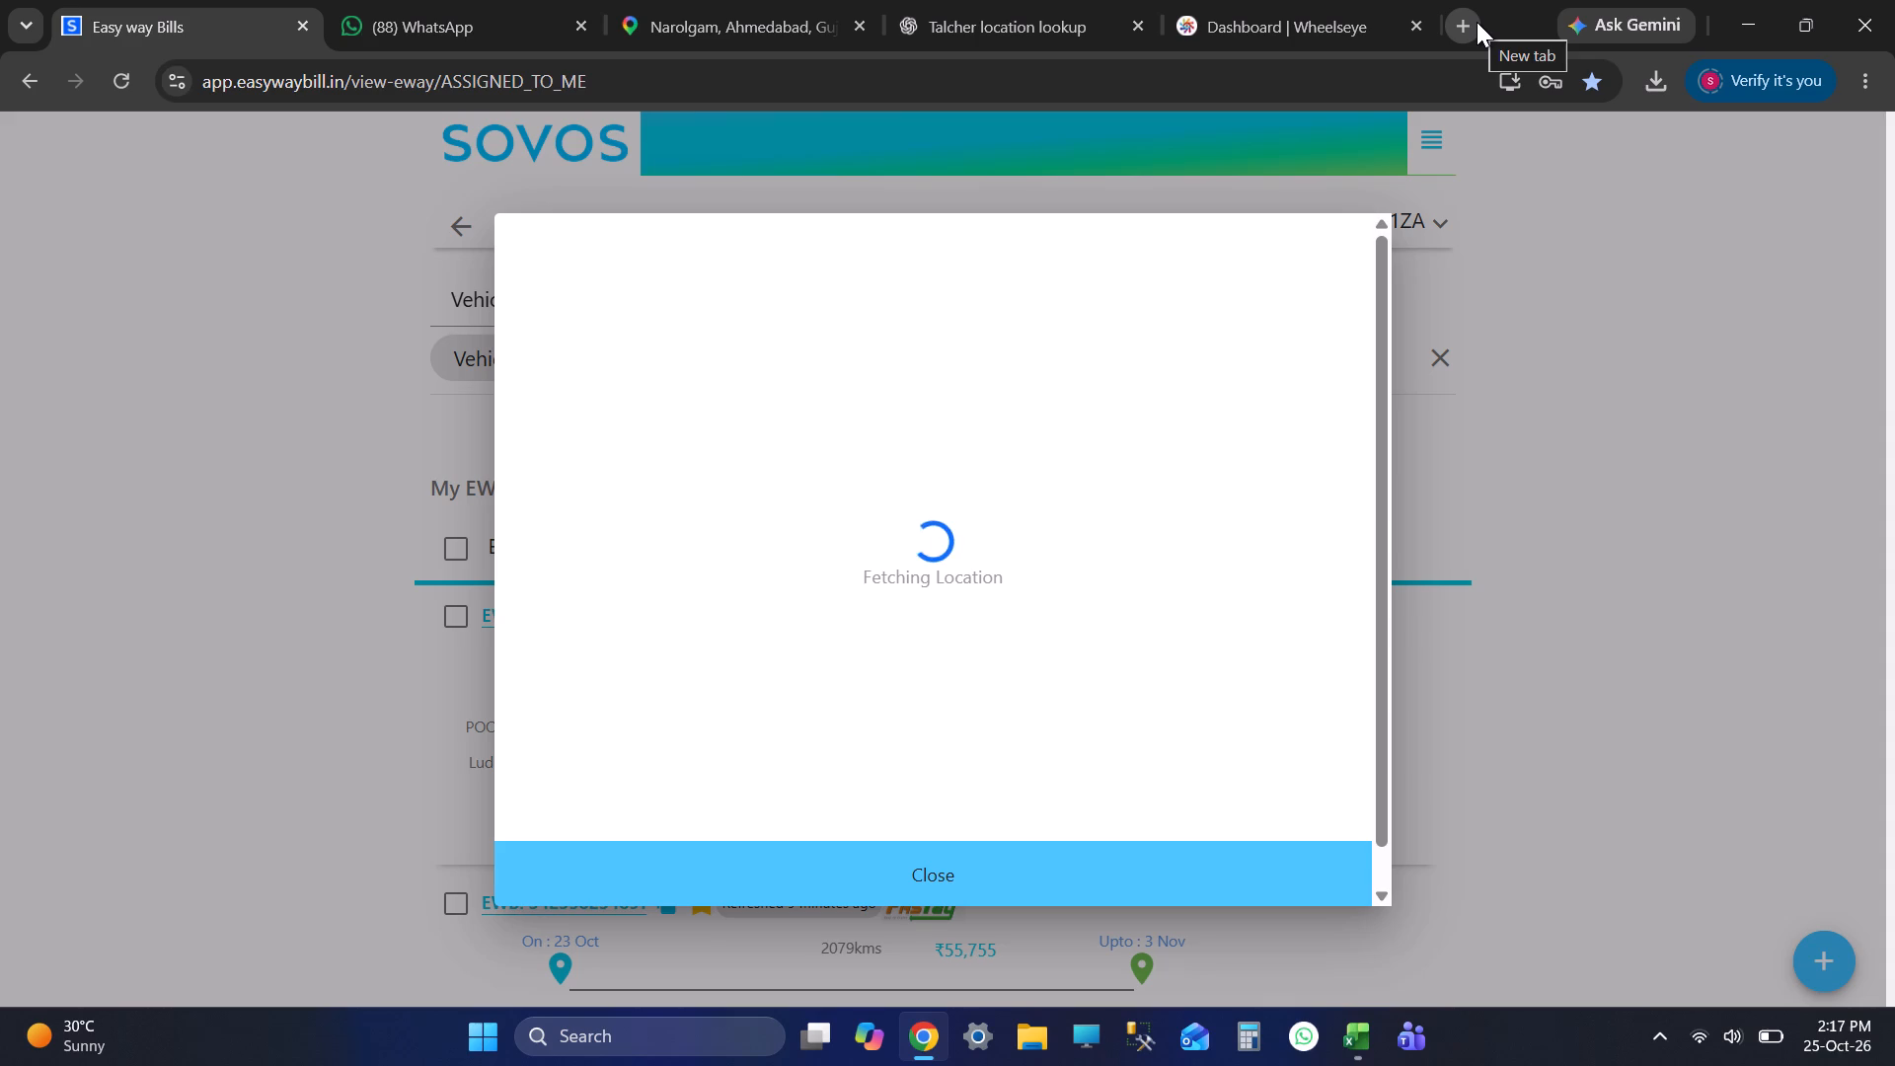
Search Google in a new tab for "ludhianana to balasore".
left_click(1477, 22)
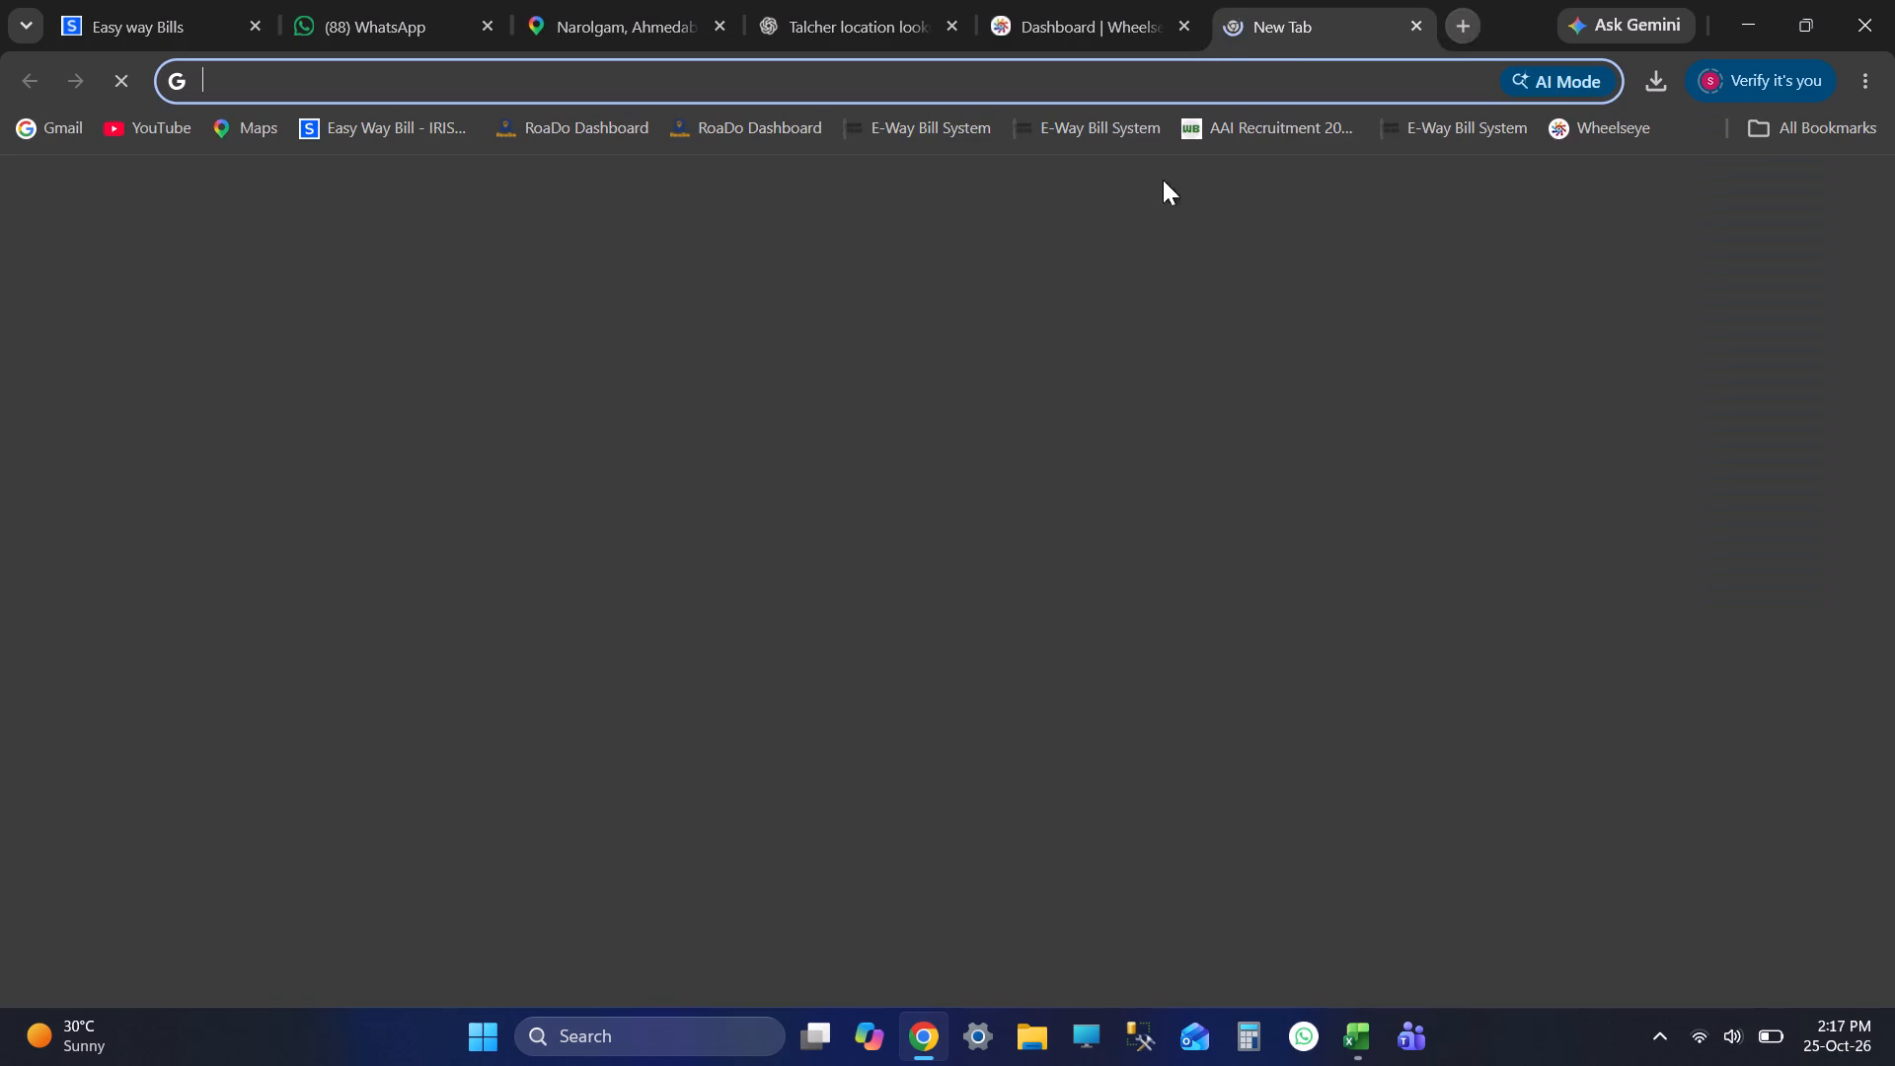
type("ludhianan")
key("space")
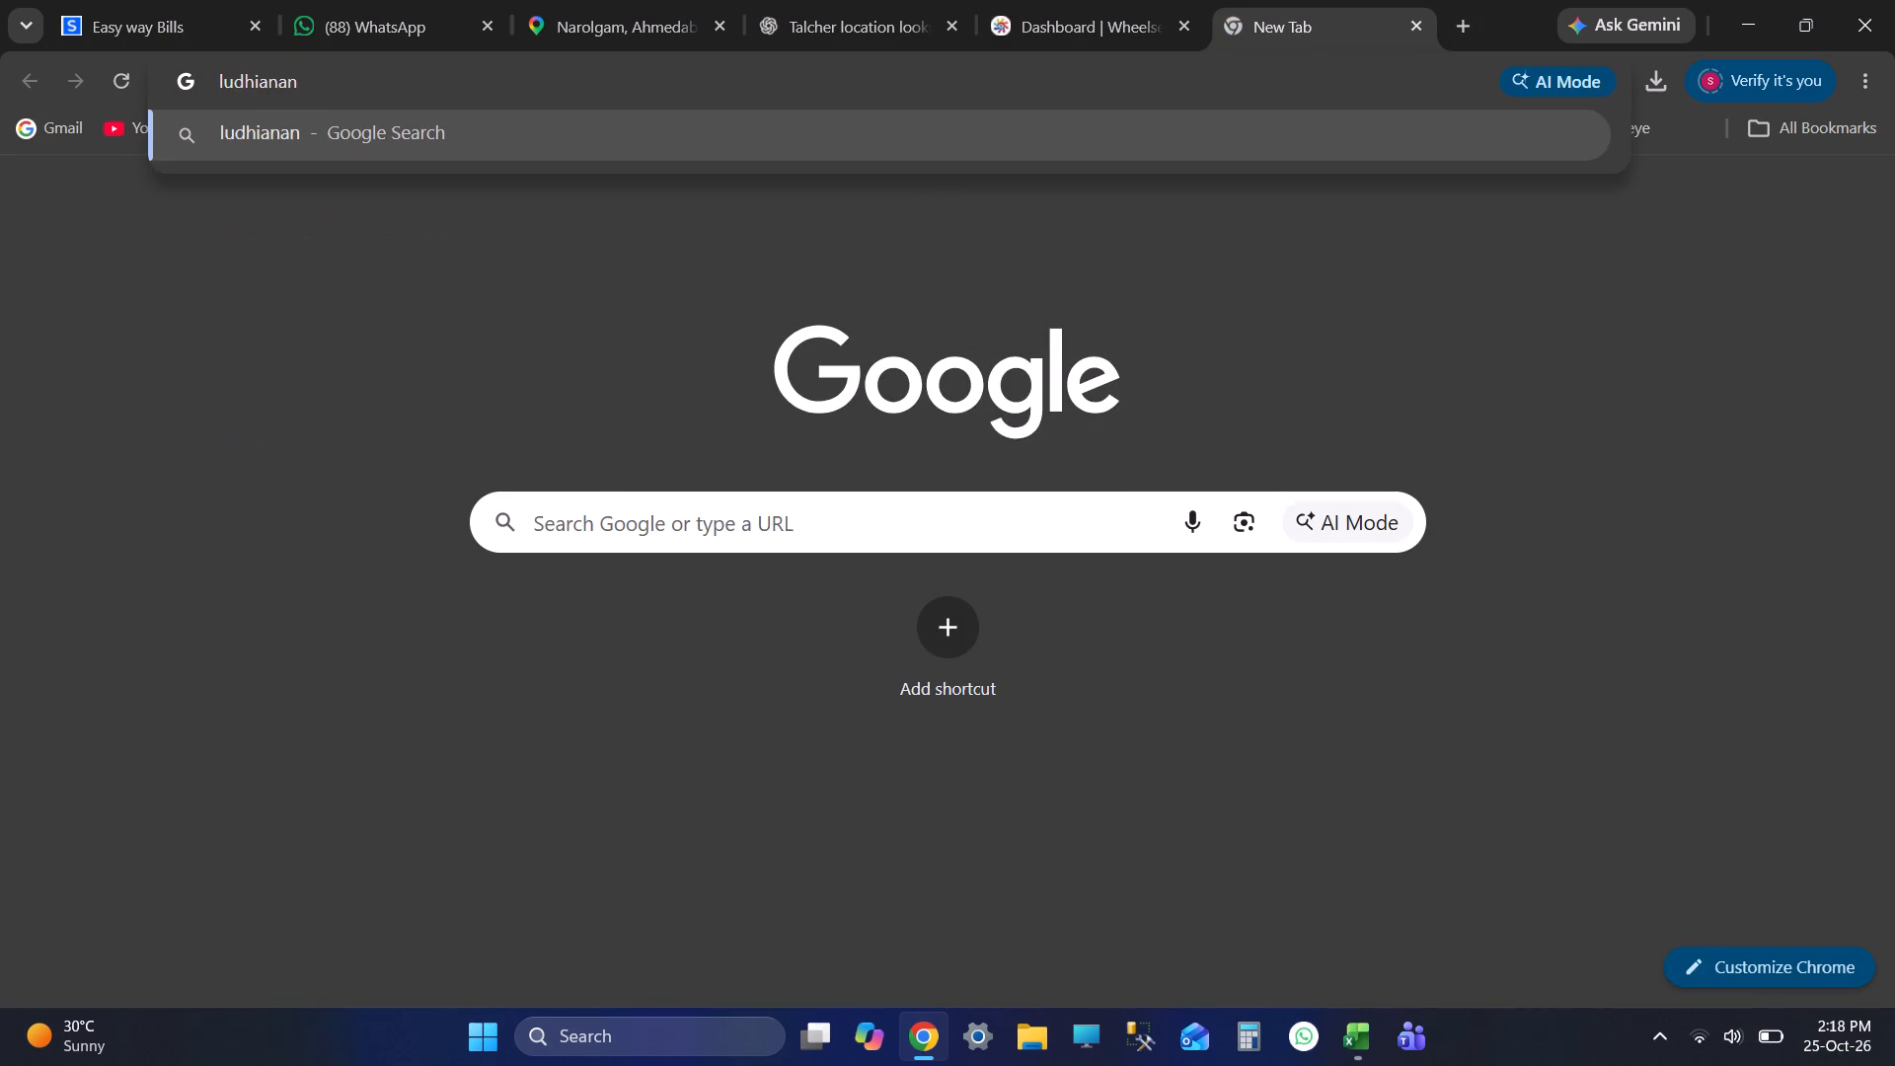
key("BackSpace")
type("a to balasore")
key("Return")
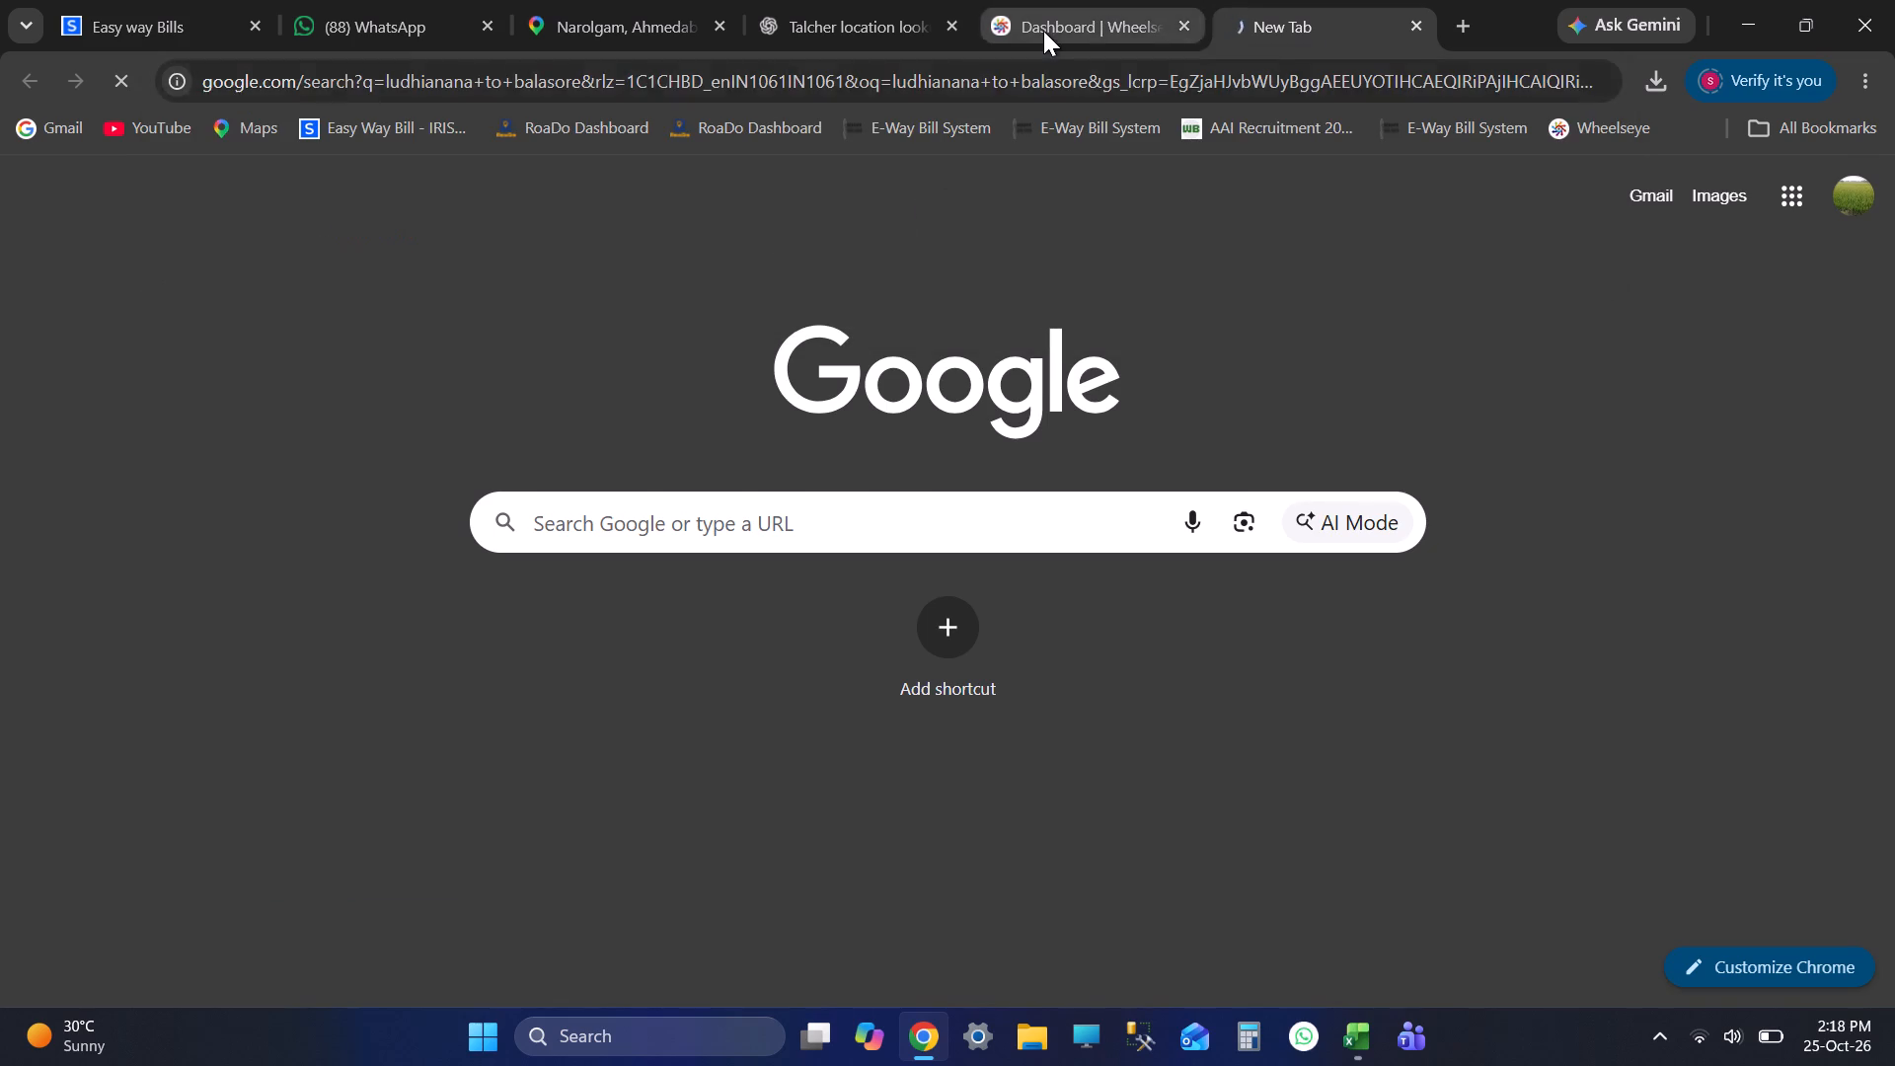
Close the Wheelseye dashboard tab.
left_click(1043, 31)
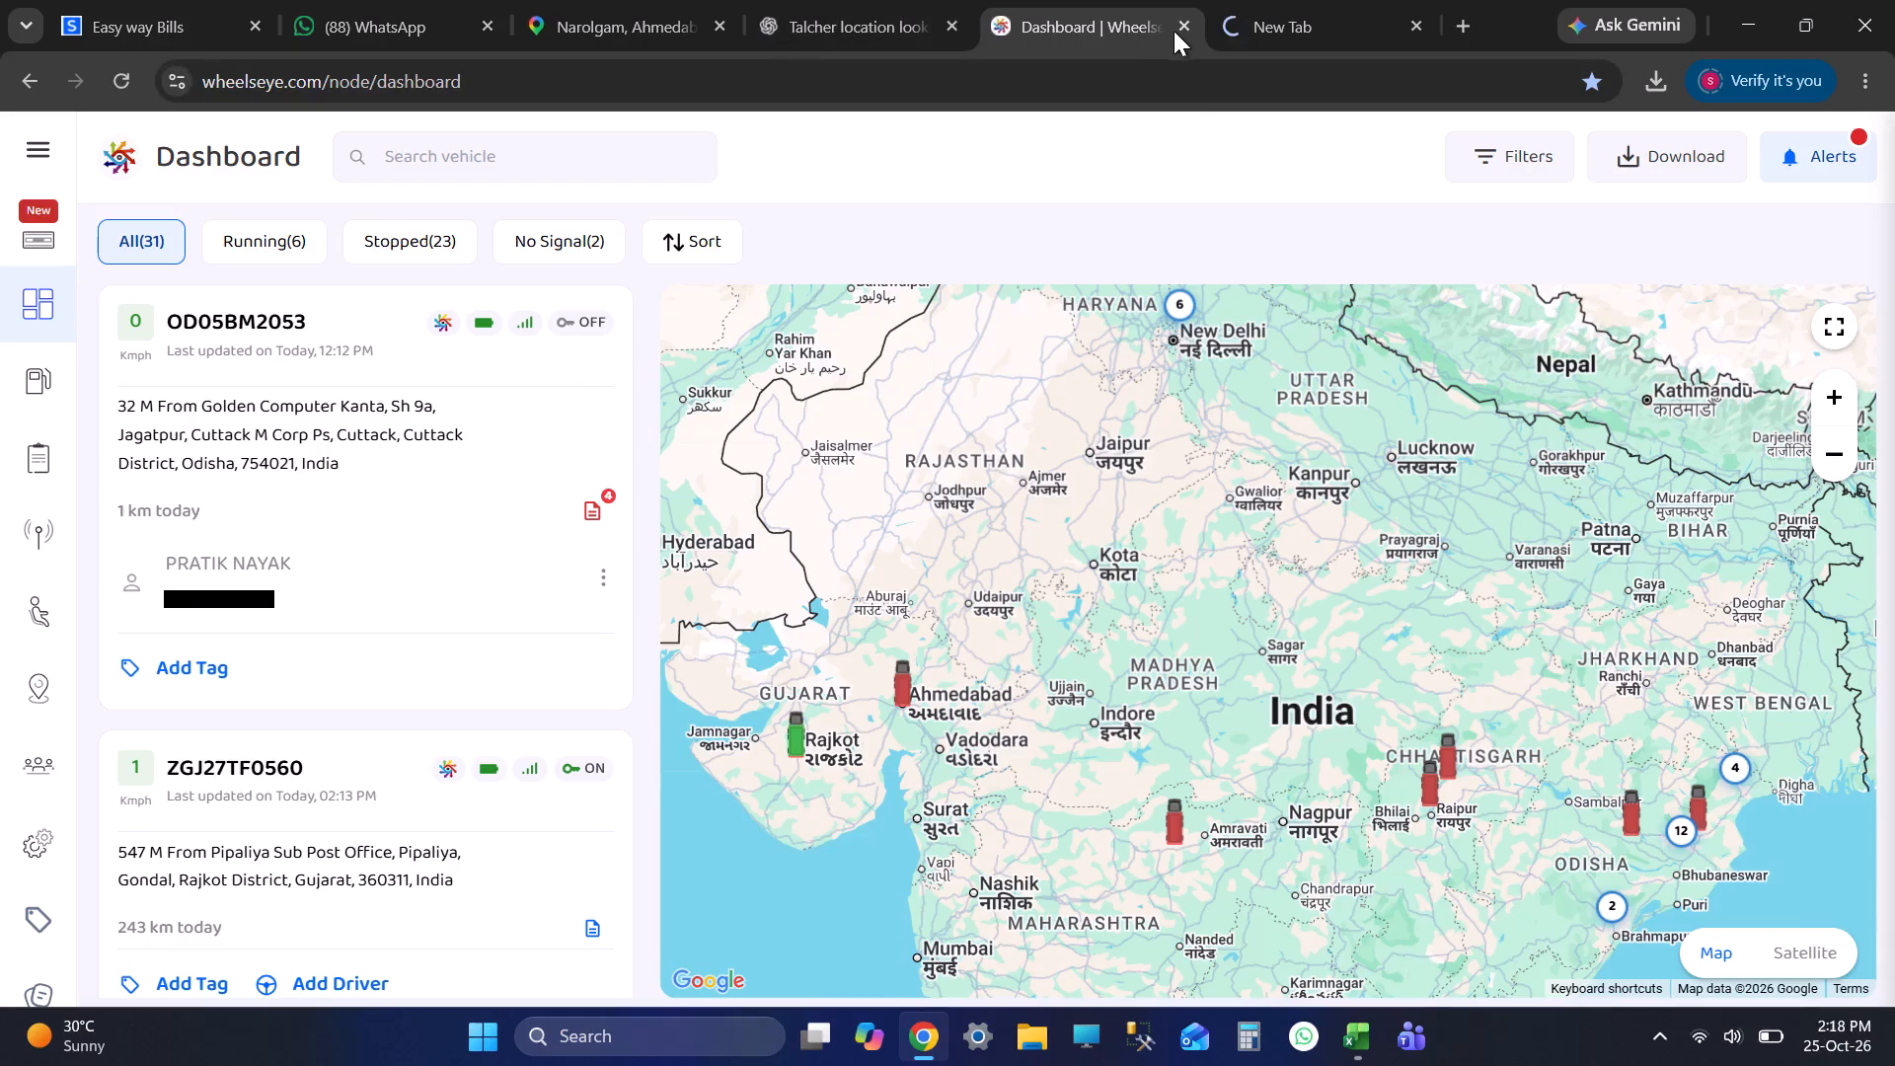
left_click(1177, 28)
left_click(787, 0)
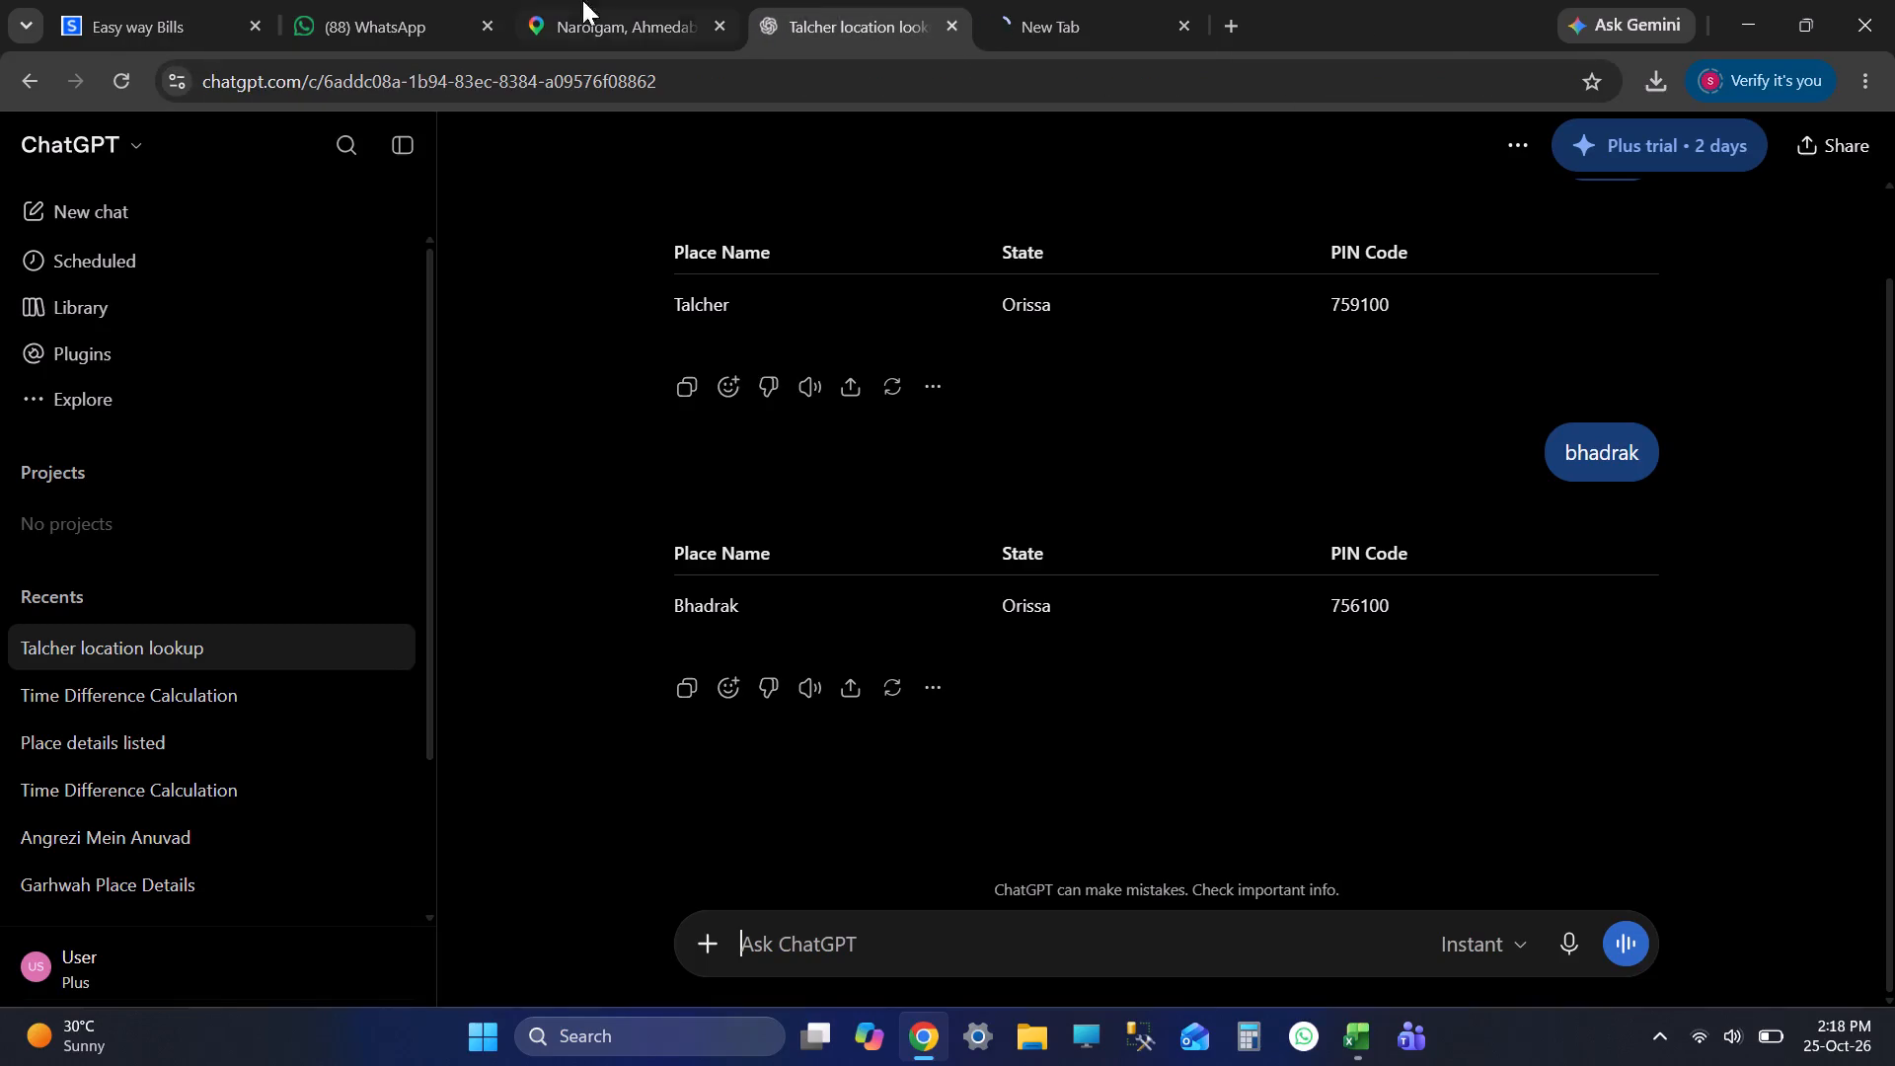
left_click(148, 25)
left_click(1014, 3)
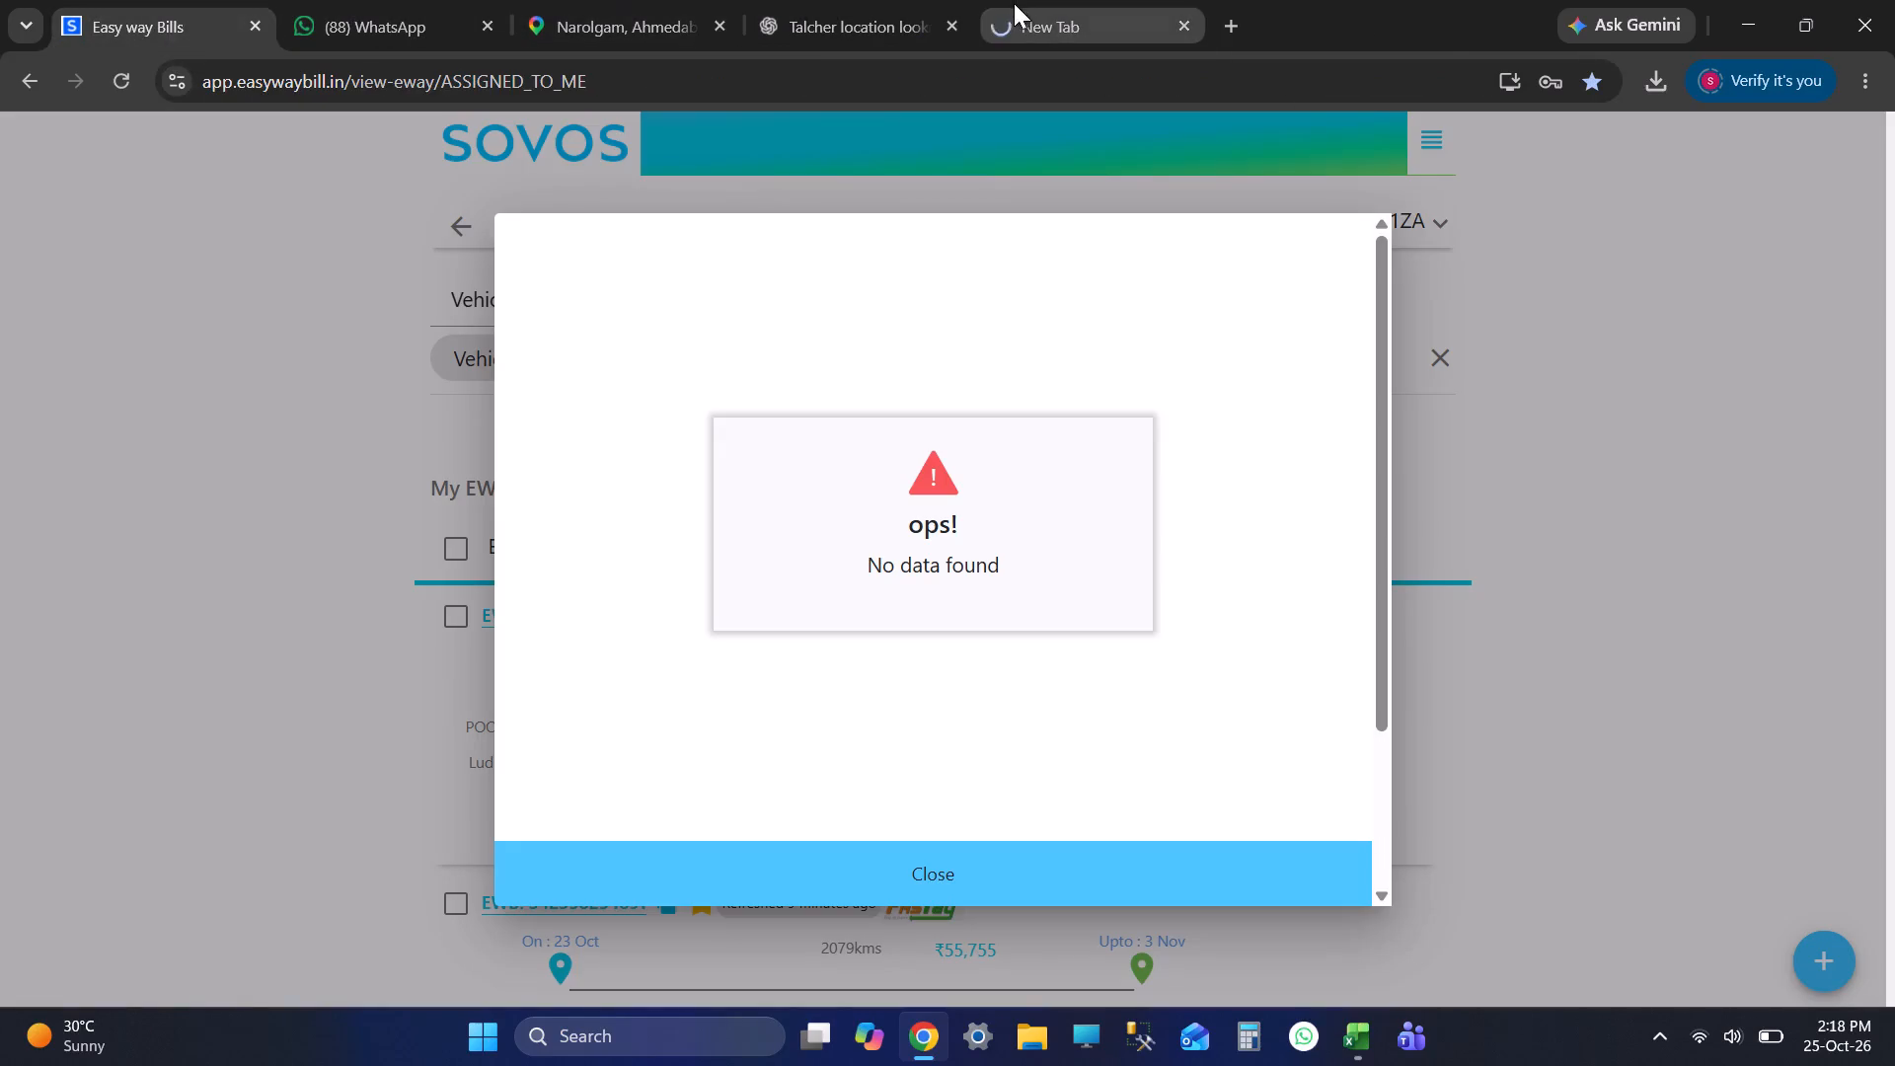
key("alt+Tab")
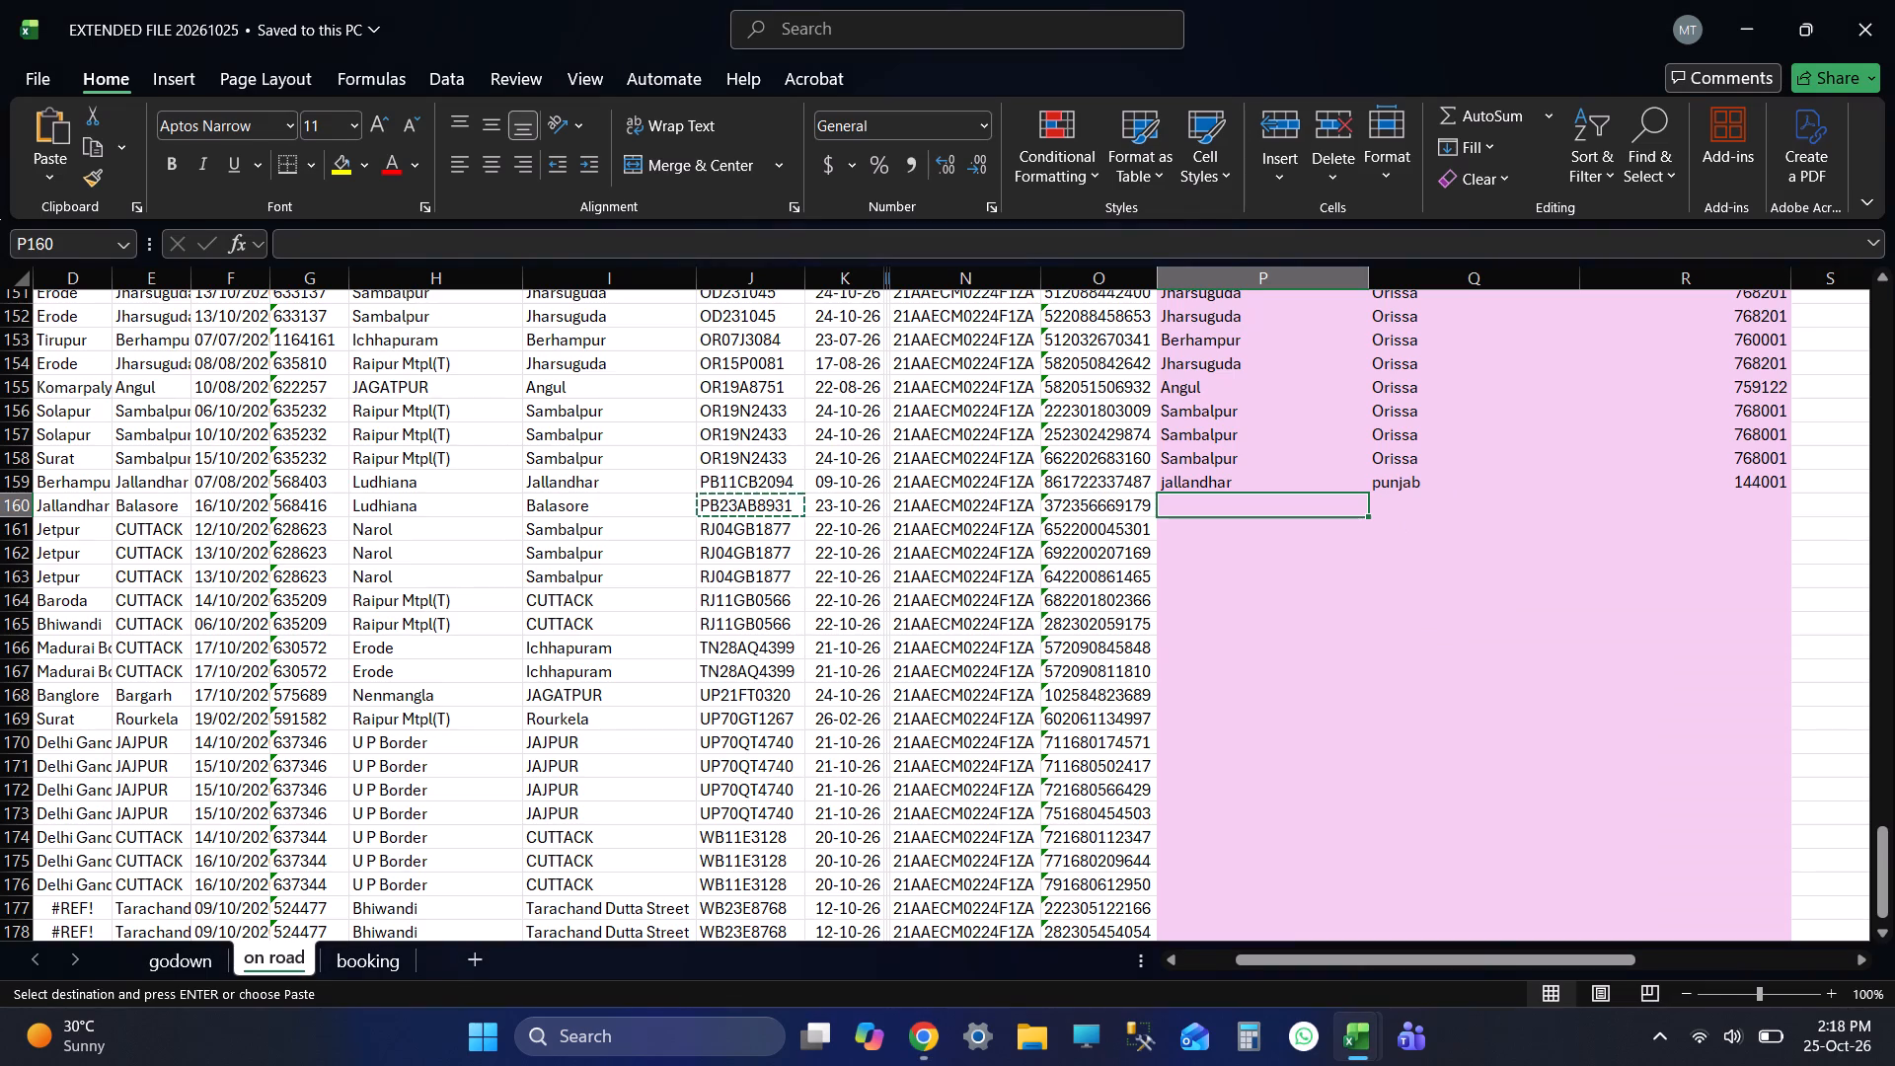
scroll(1107, 685, "down", 1)
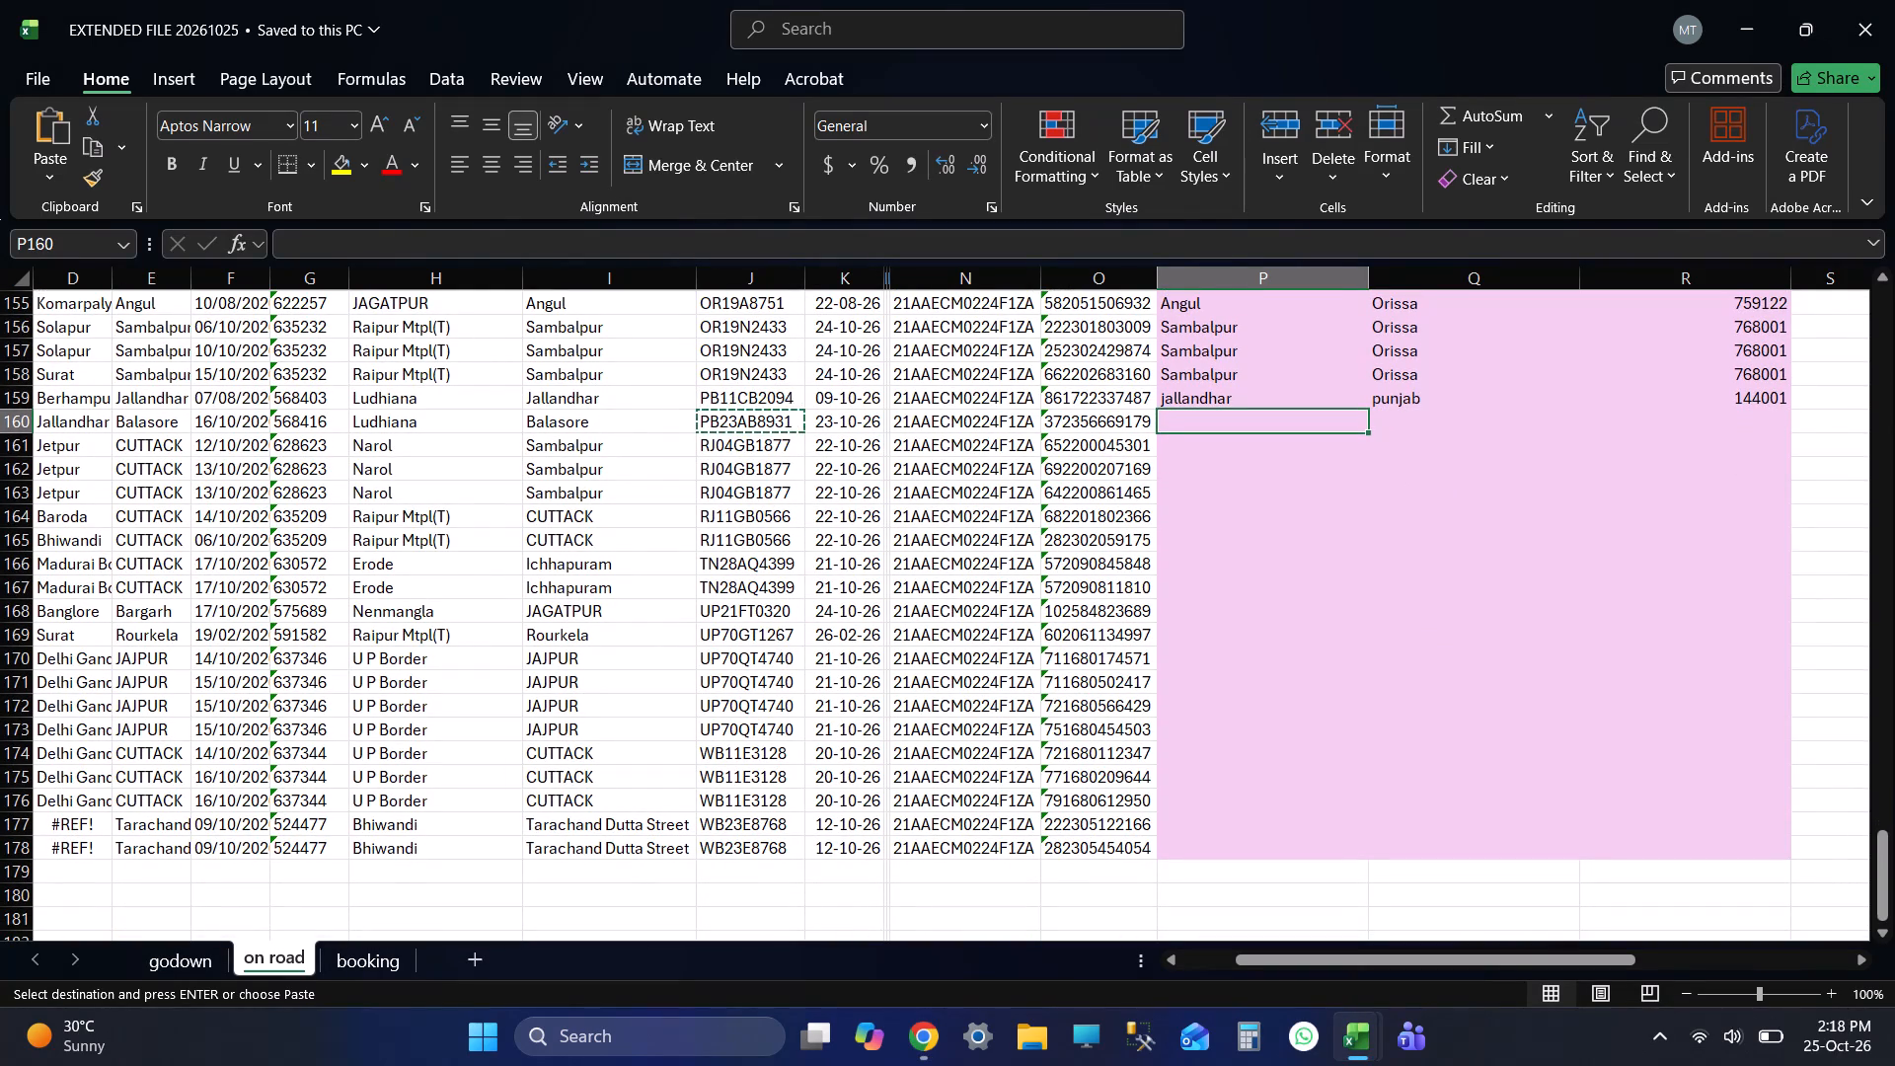
key("Down")
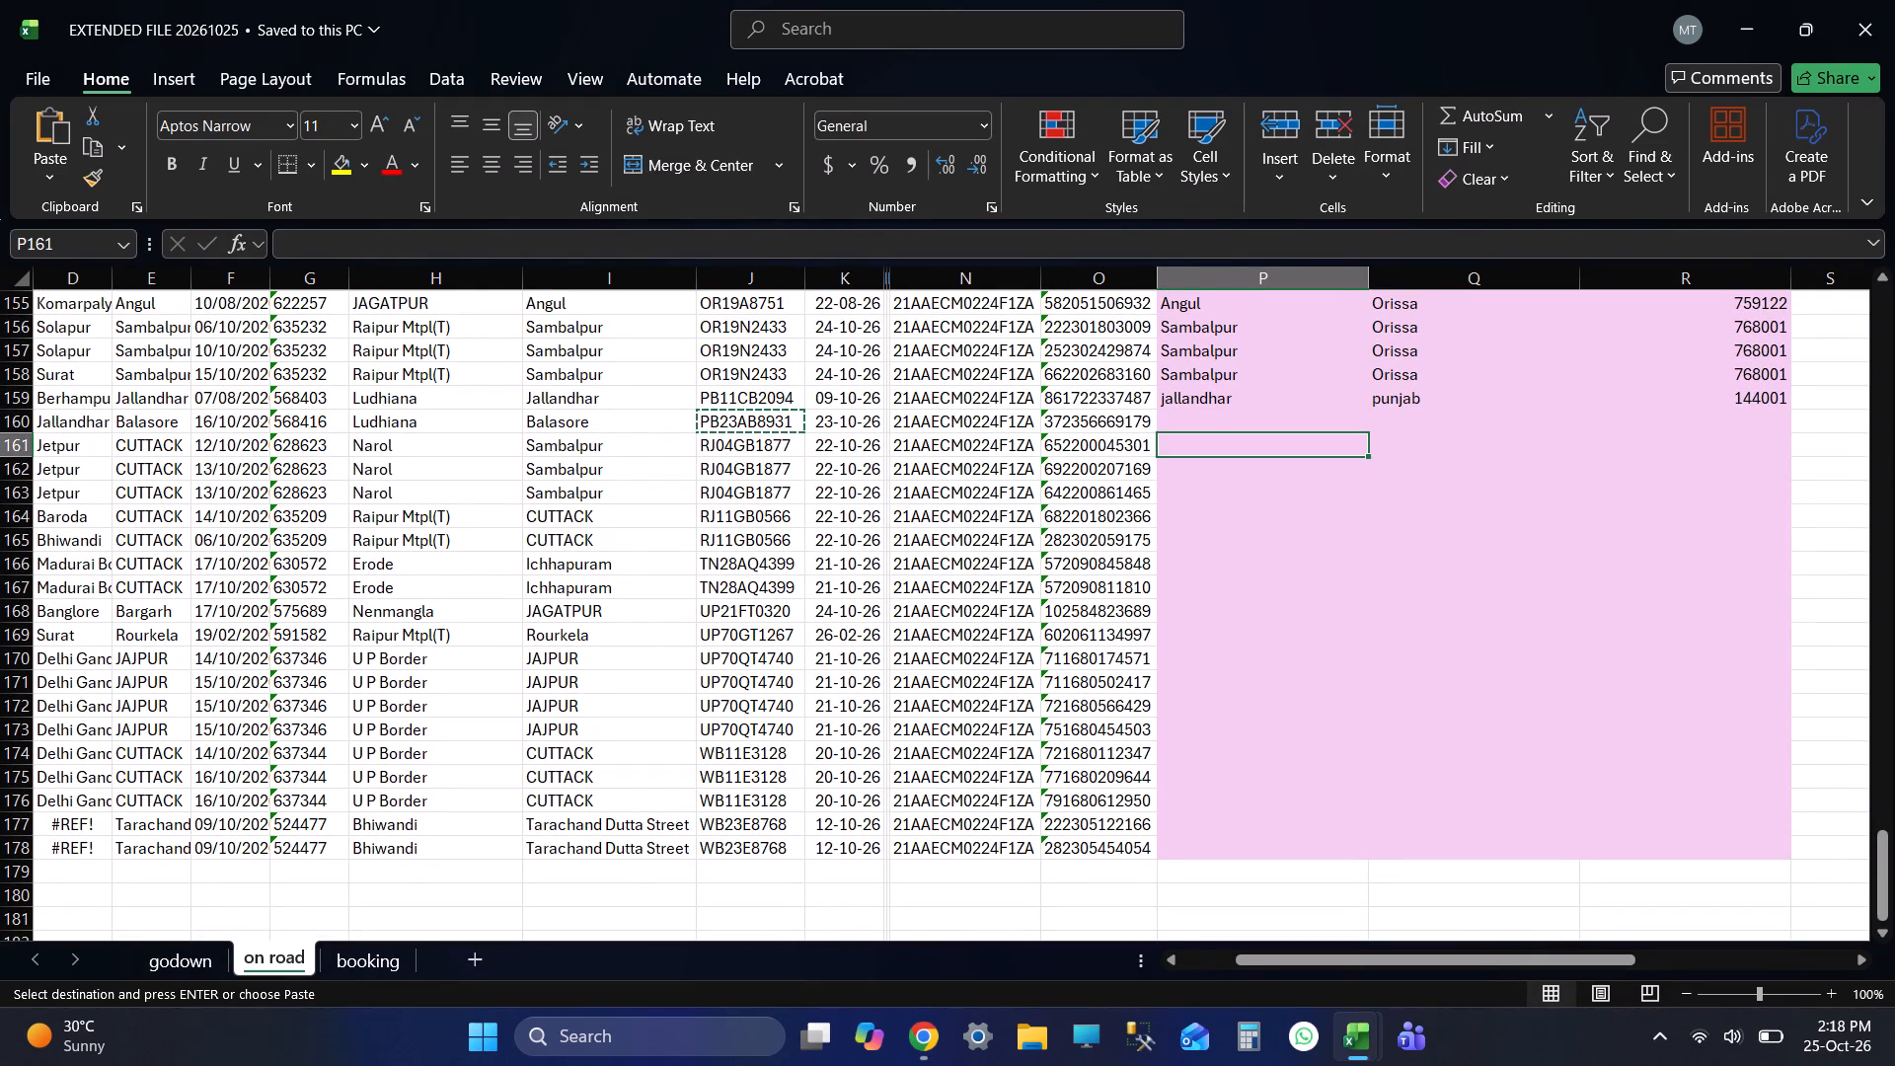
key("Left")
key("Left")
key("Left")
key("Left")
key("Left")
key("ctrl+c")
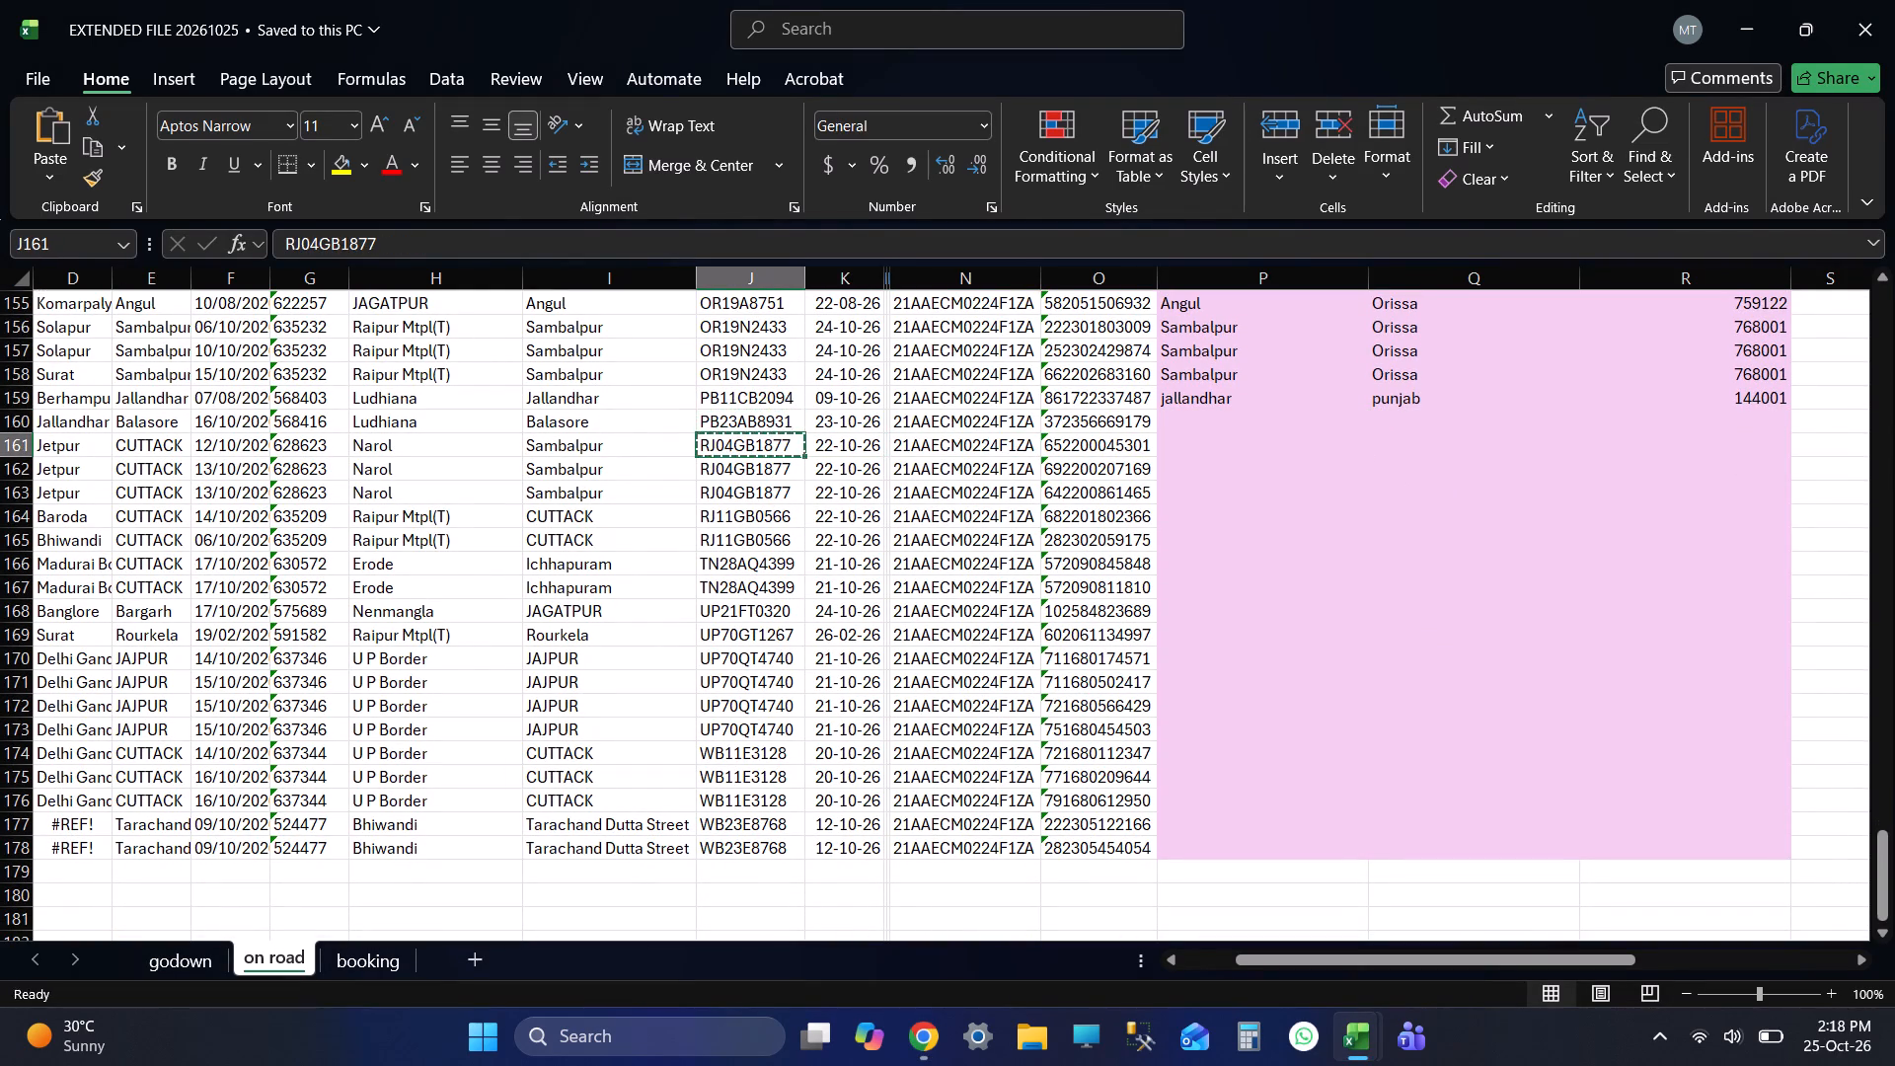
key("alt+Tab")
key("alt+Tab")
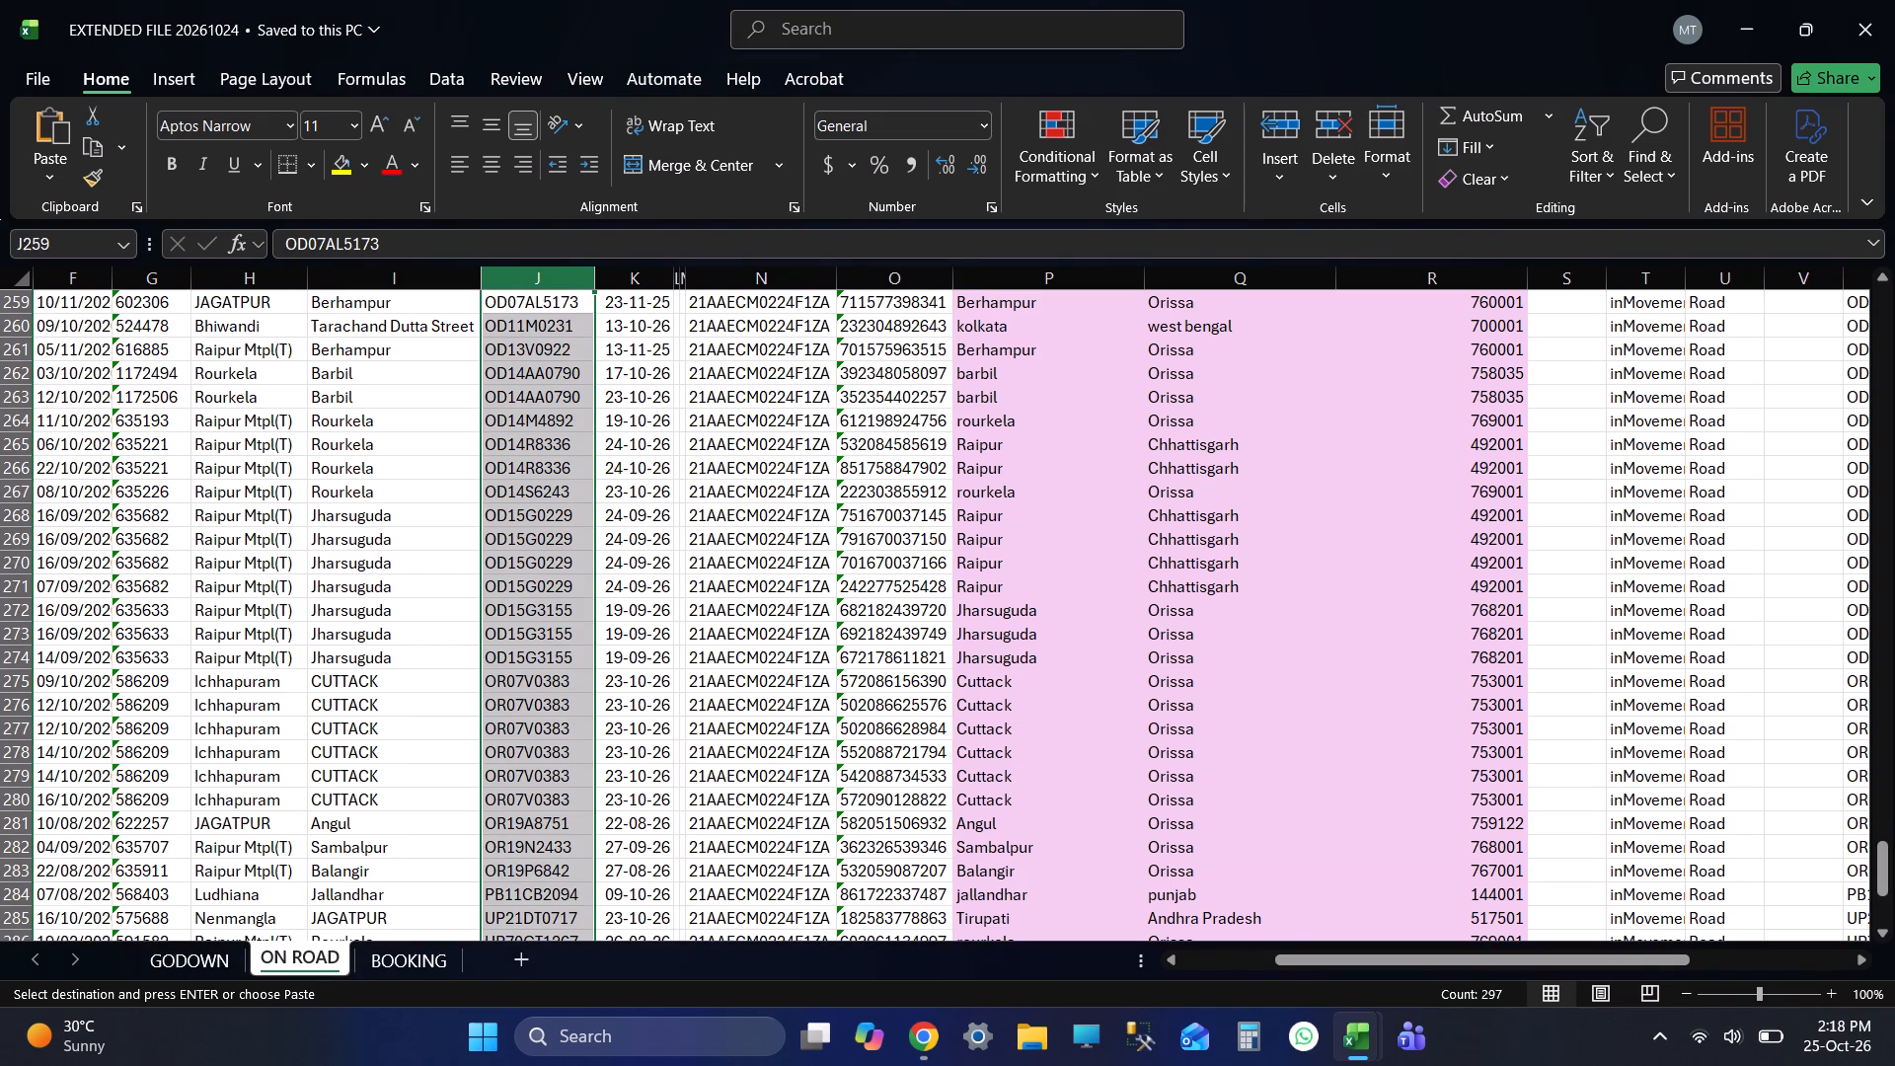
key("ctrl+f")
key("ctrl+v")
key("Return")
key("Return")
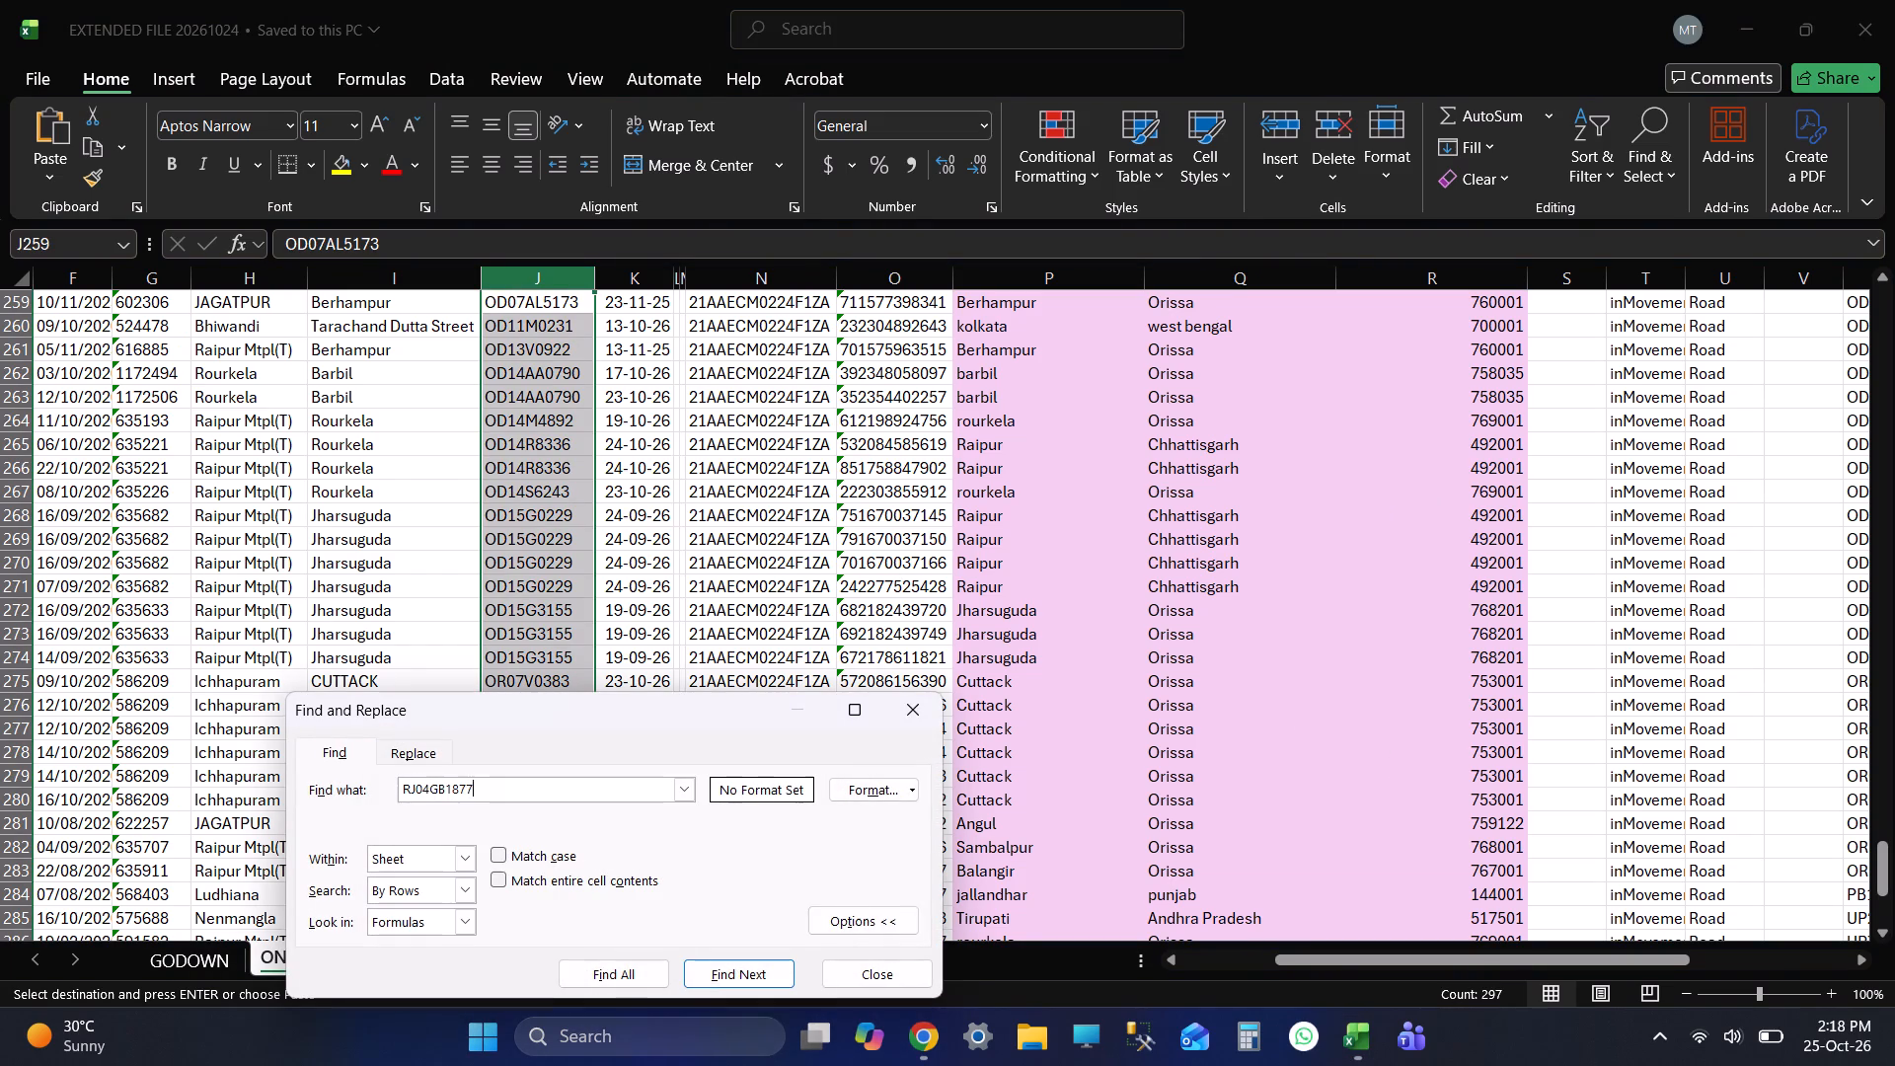
left_click(900, 977)
key("alt+Tab")
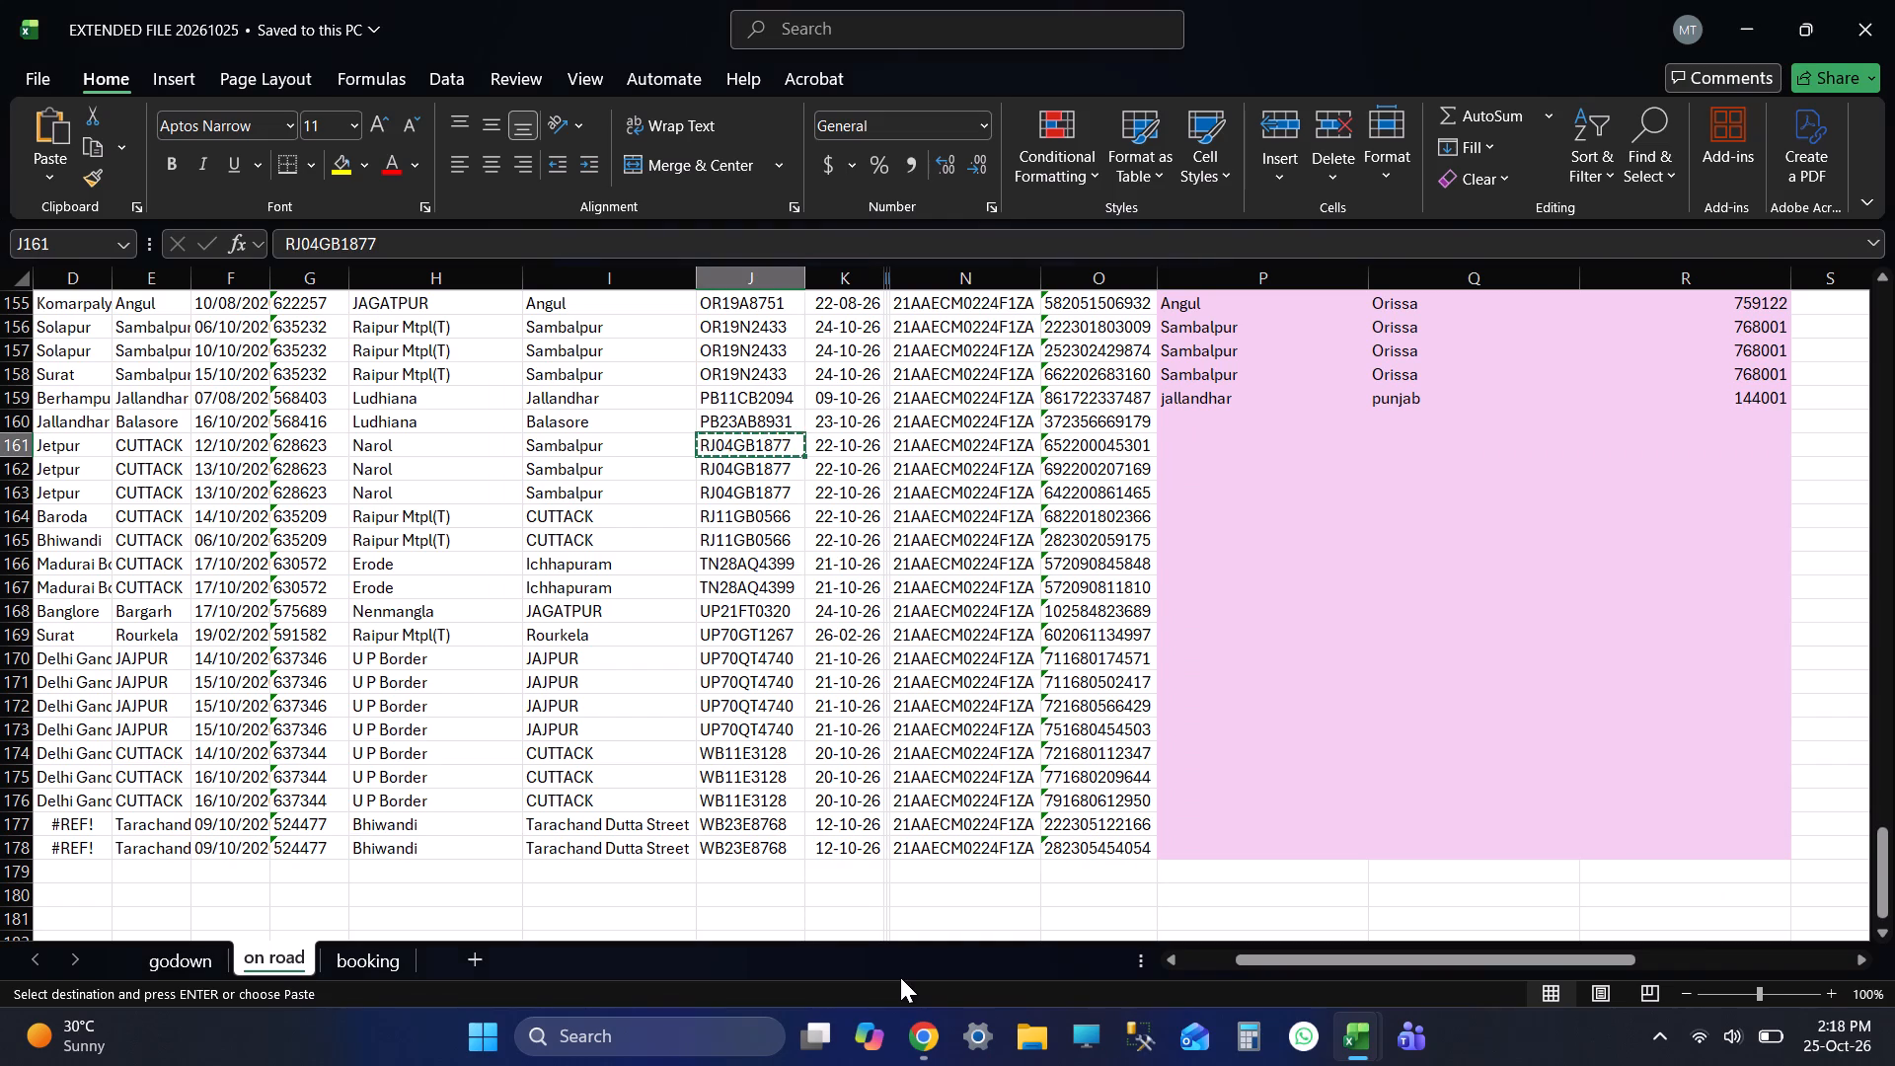
Copy the Cuttack, Orissa, 753001 entry from row 276 of the 20261024 file into rows 164 and 165 of the 20261025 file and save it.
key("Down")
key("Down")
key("Down")
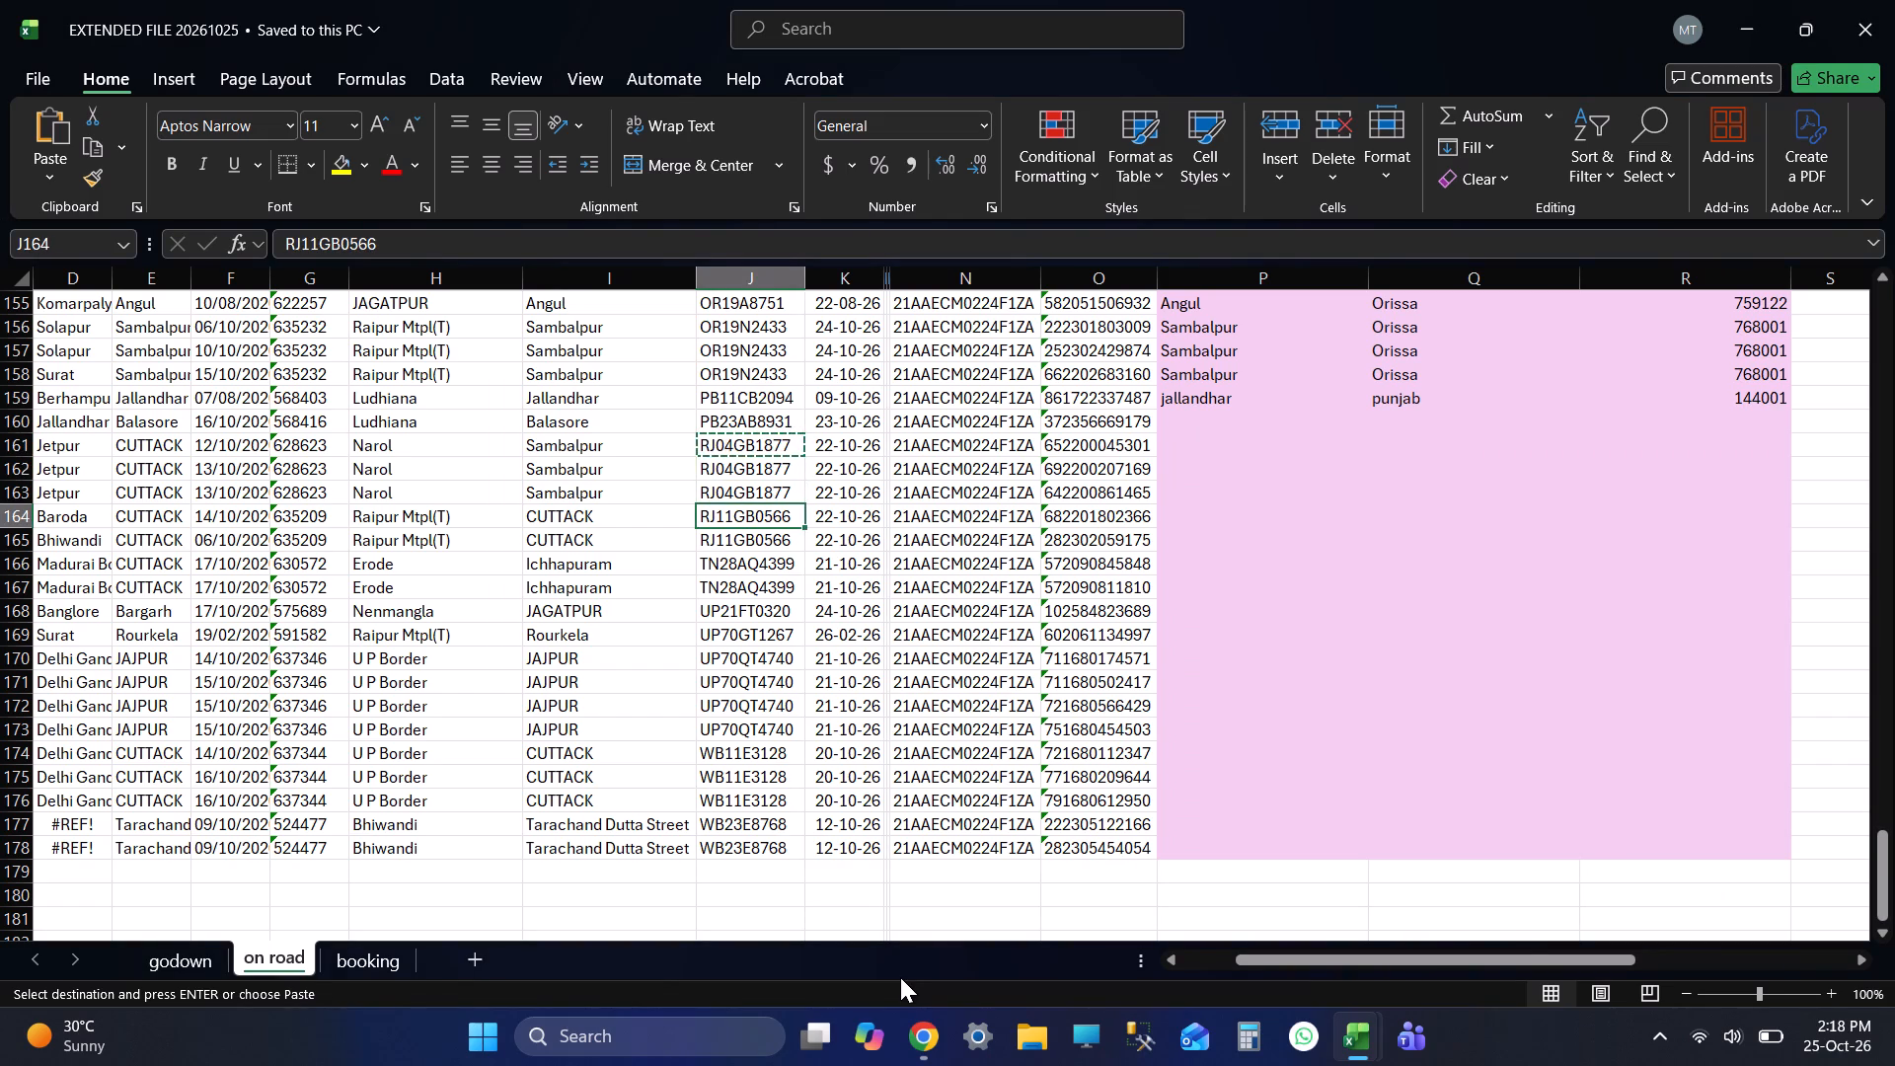
key("Right")
key("Right")
key("Right")
key("Right")
key("Right")
key("Right")
key("Right")
key("Left")
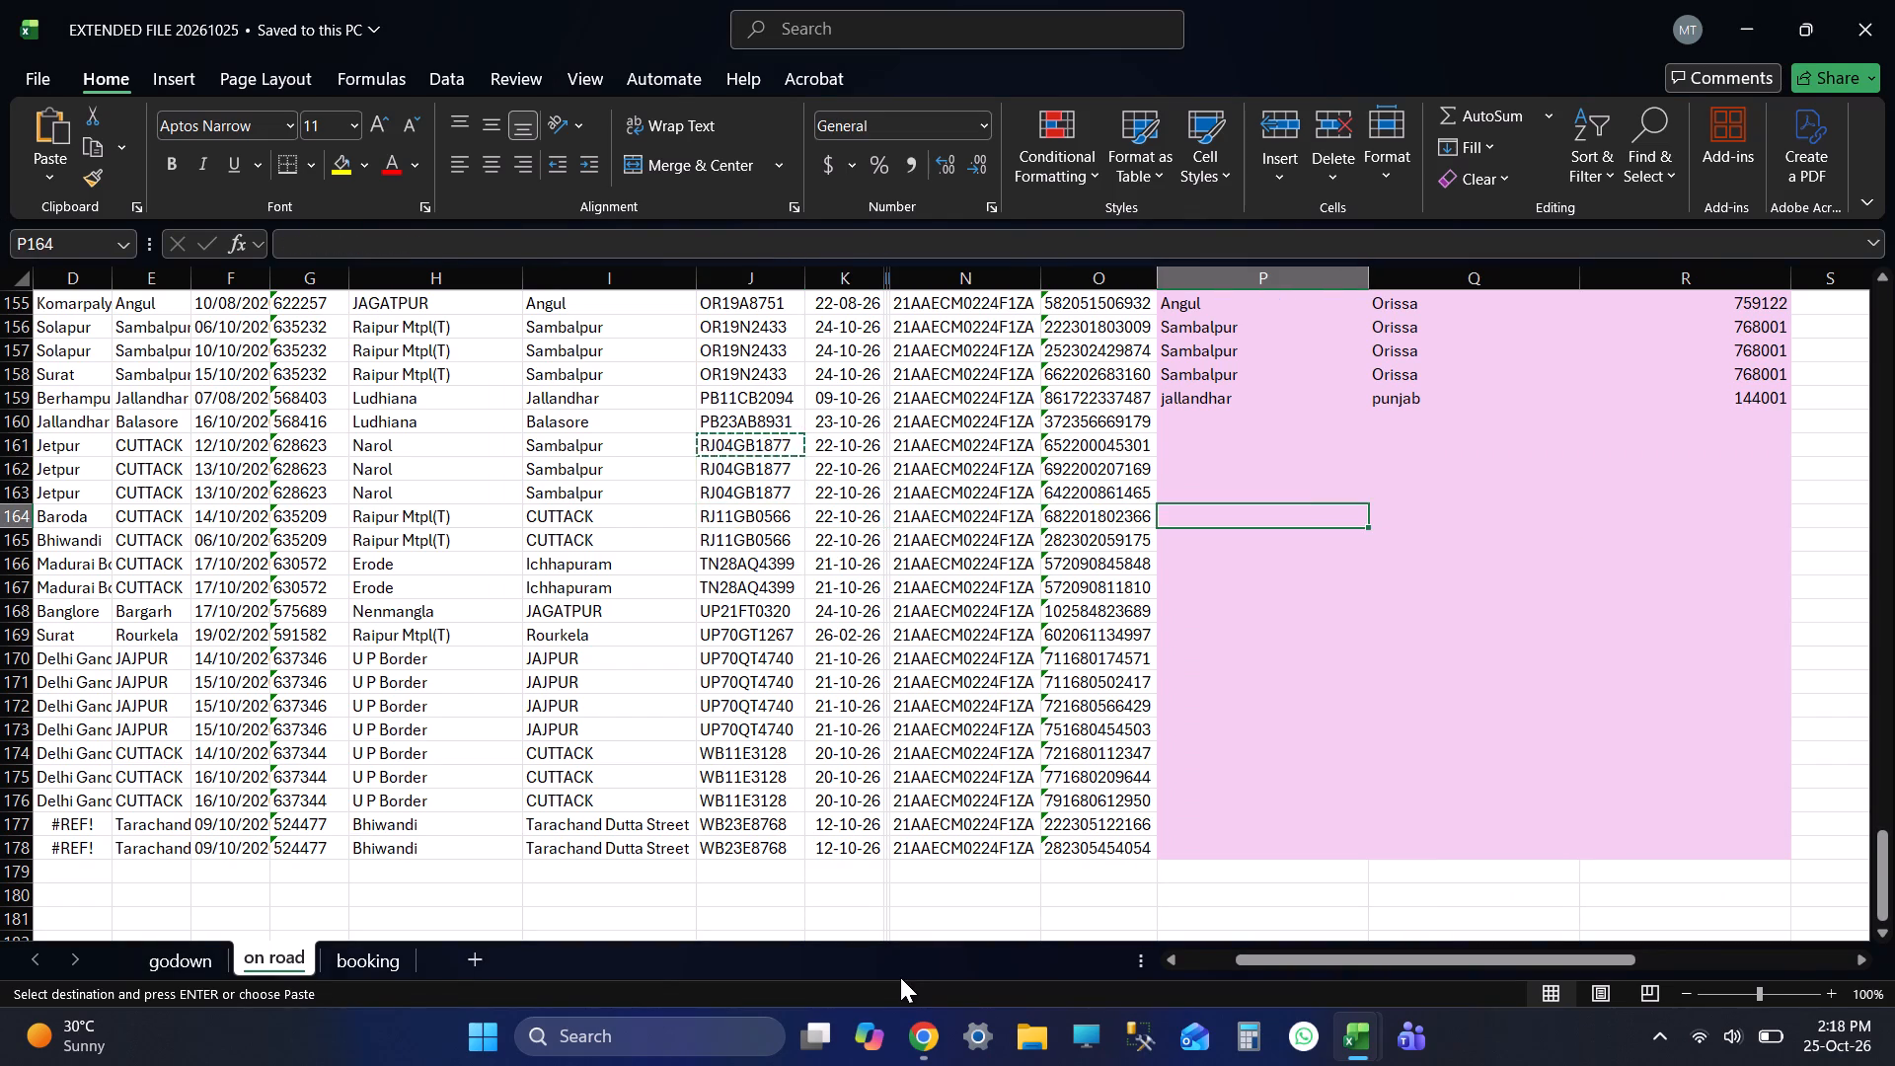
key("alt+Tab")
key("Right")
key("Right")
key("Right")
key("Right")
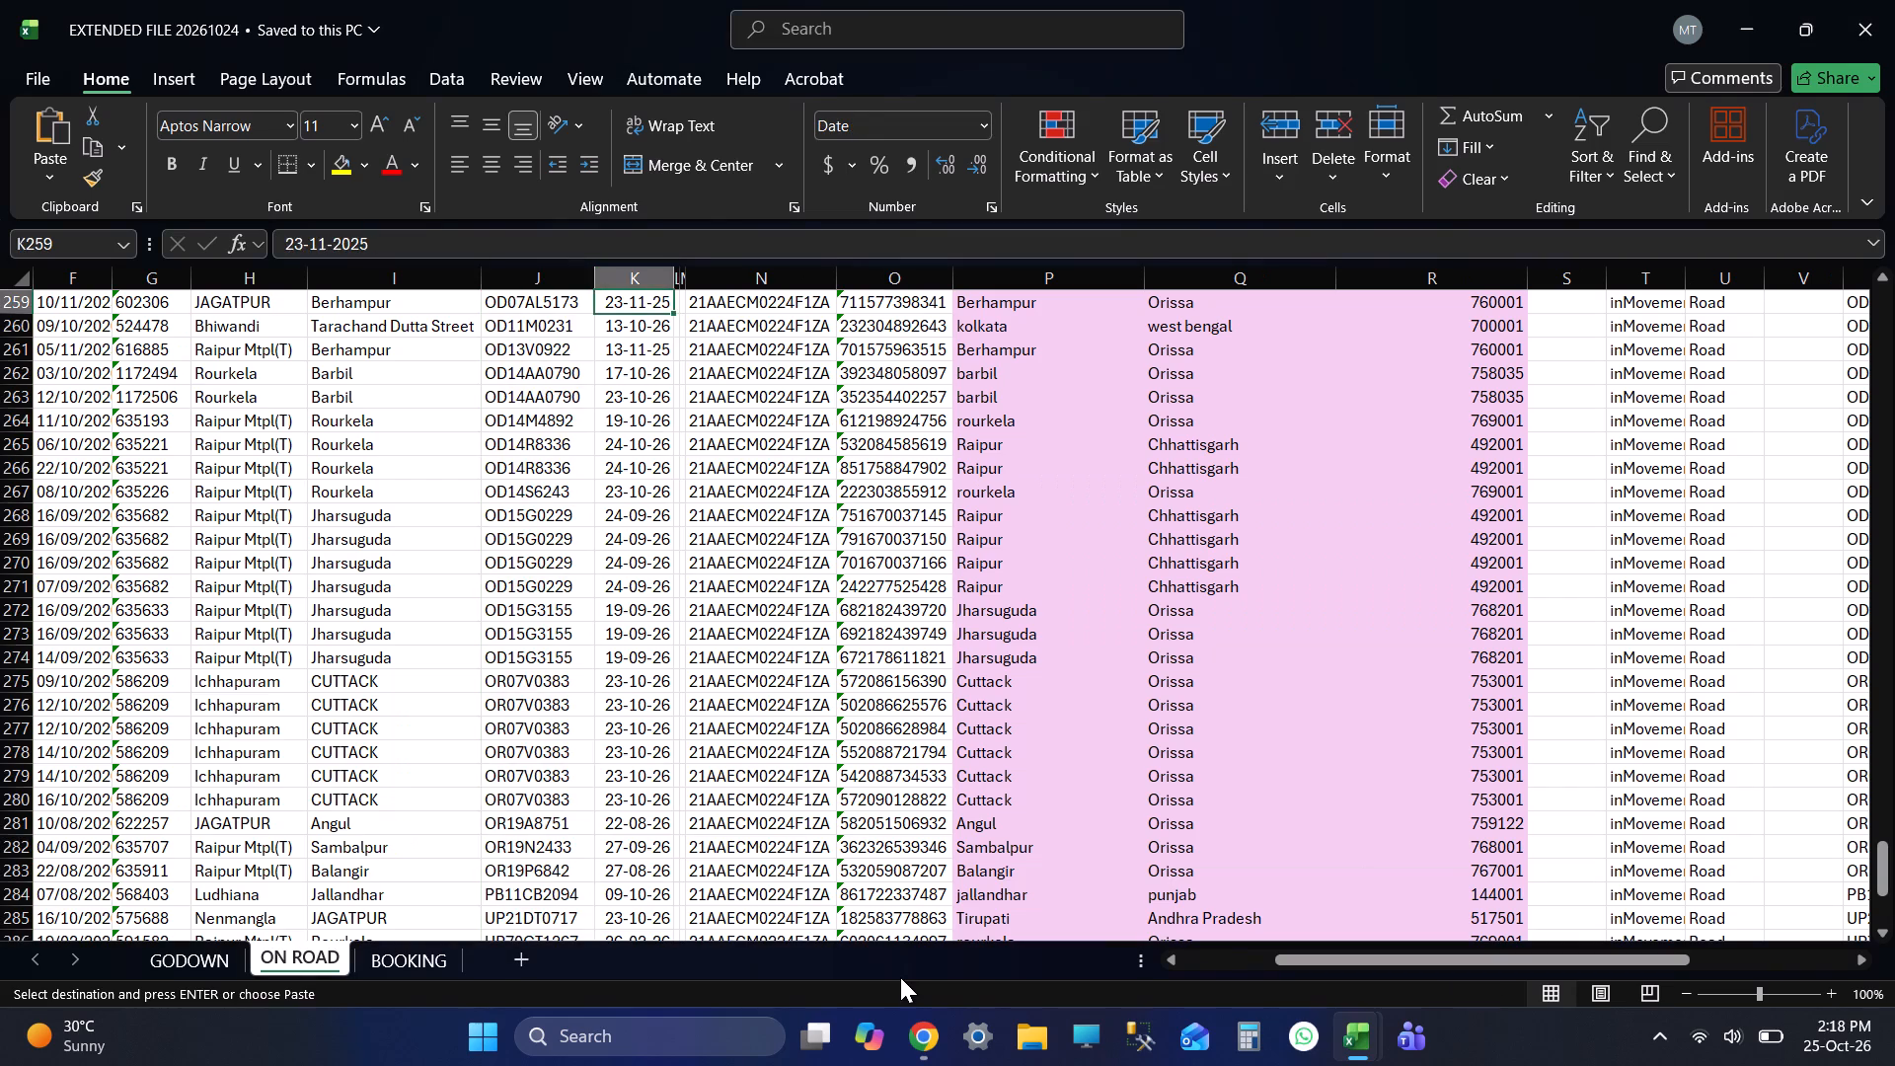
key("Down")
key("Down")
key("Down")
key("Down")
key("Down")
key("Down")
key("Down")
key("Down")
key("Down")
key("Down")
key("Down")
key("Down")
key("Down")
key("Down")
key("Down")
key("Down")
key("Down")
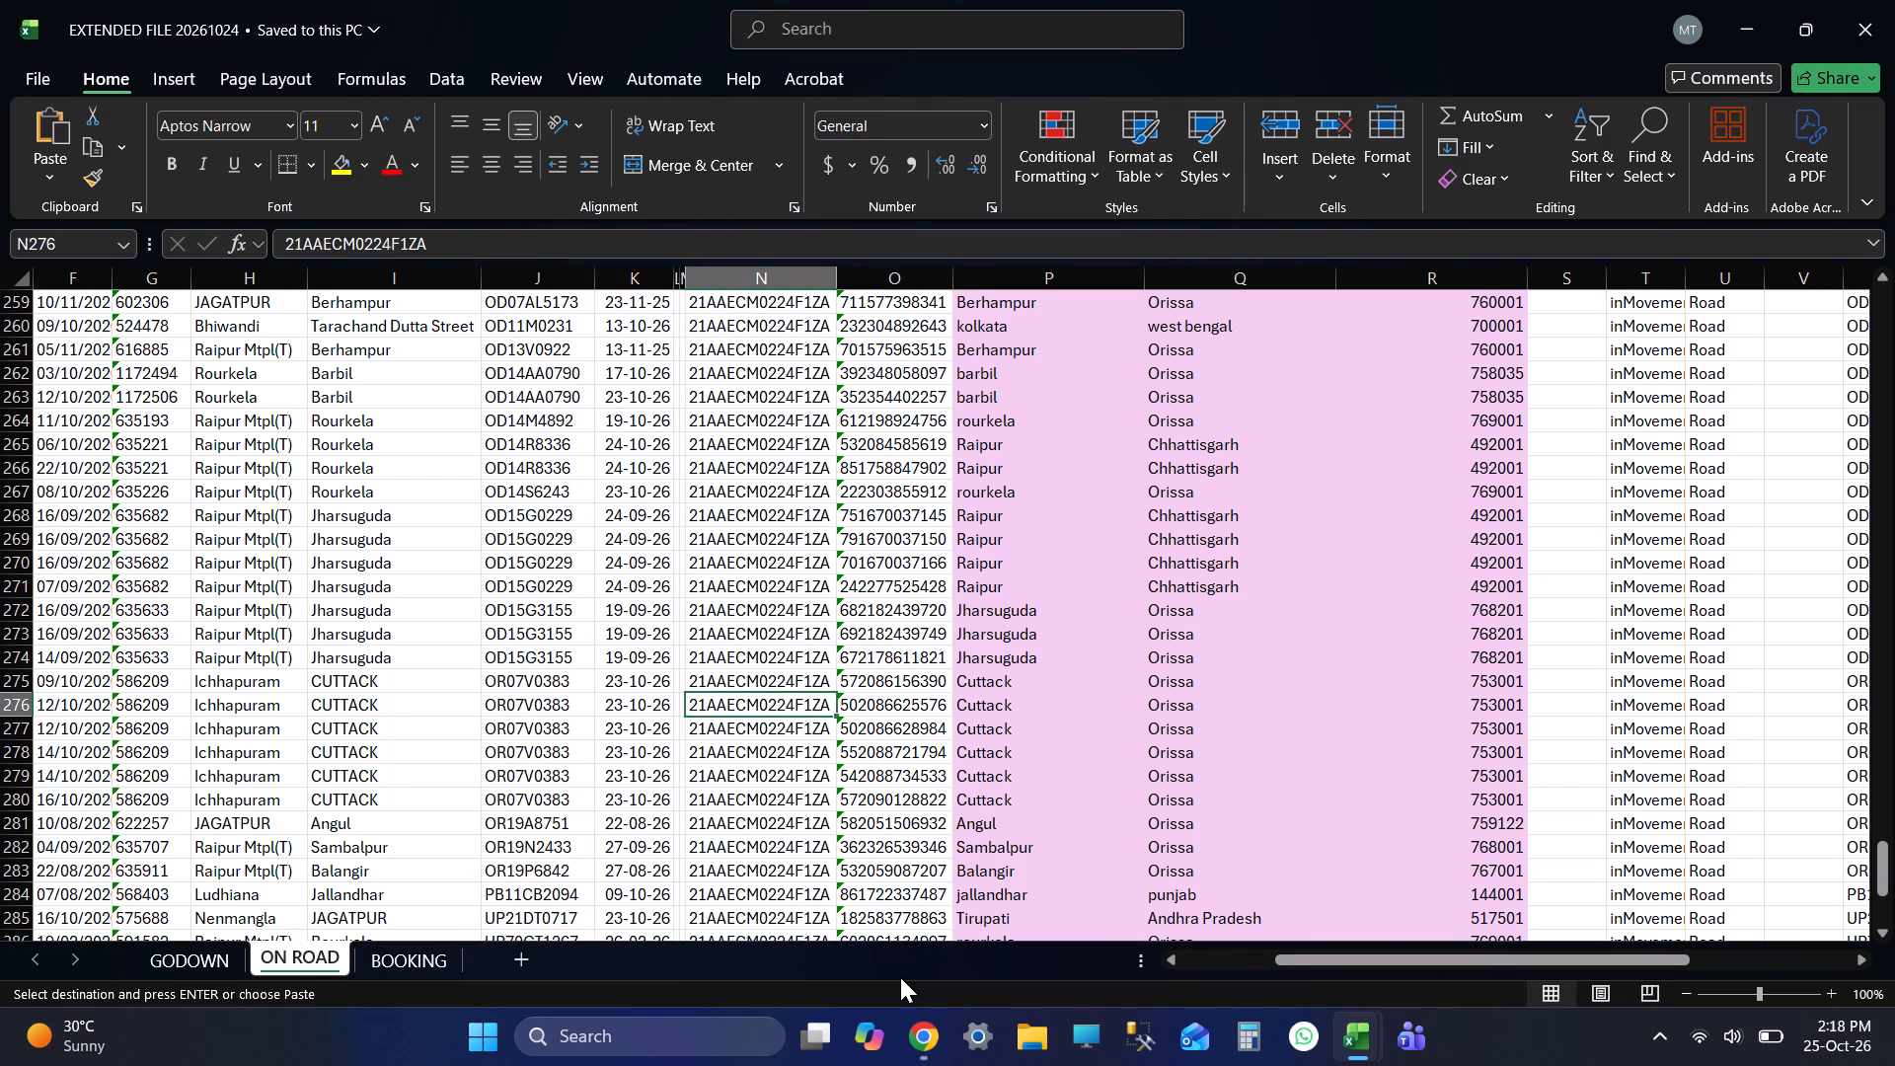
key("Right")
key("Right")
key("Right")
key("Left")
key("shift+Right")
key("shift+Right")
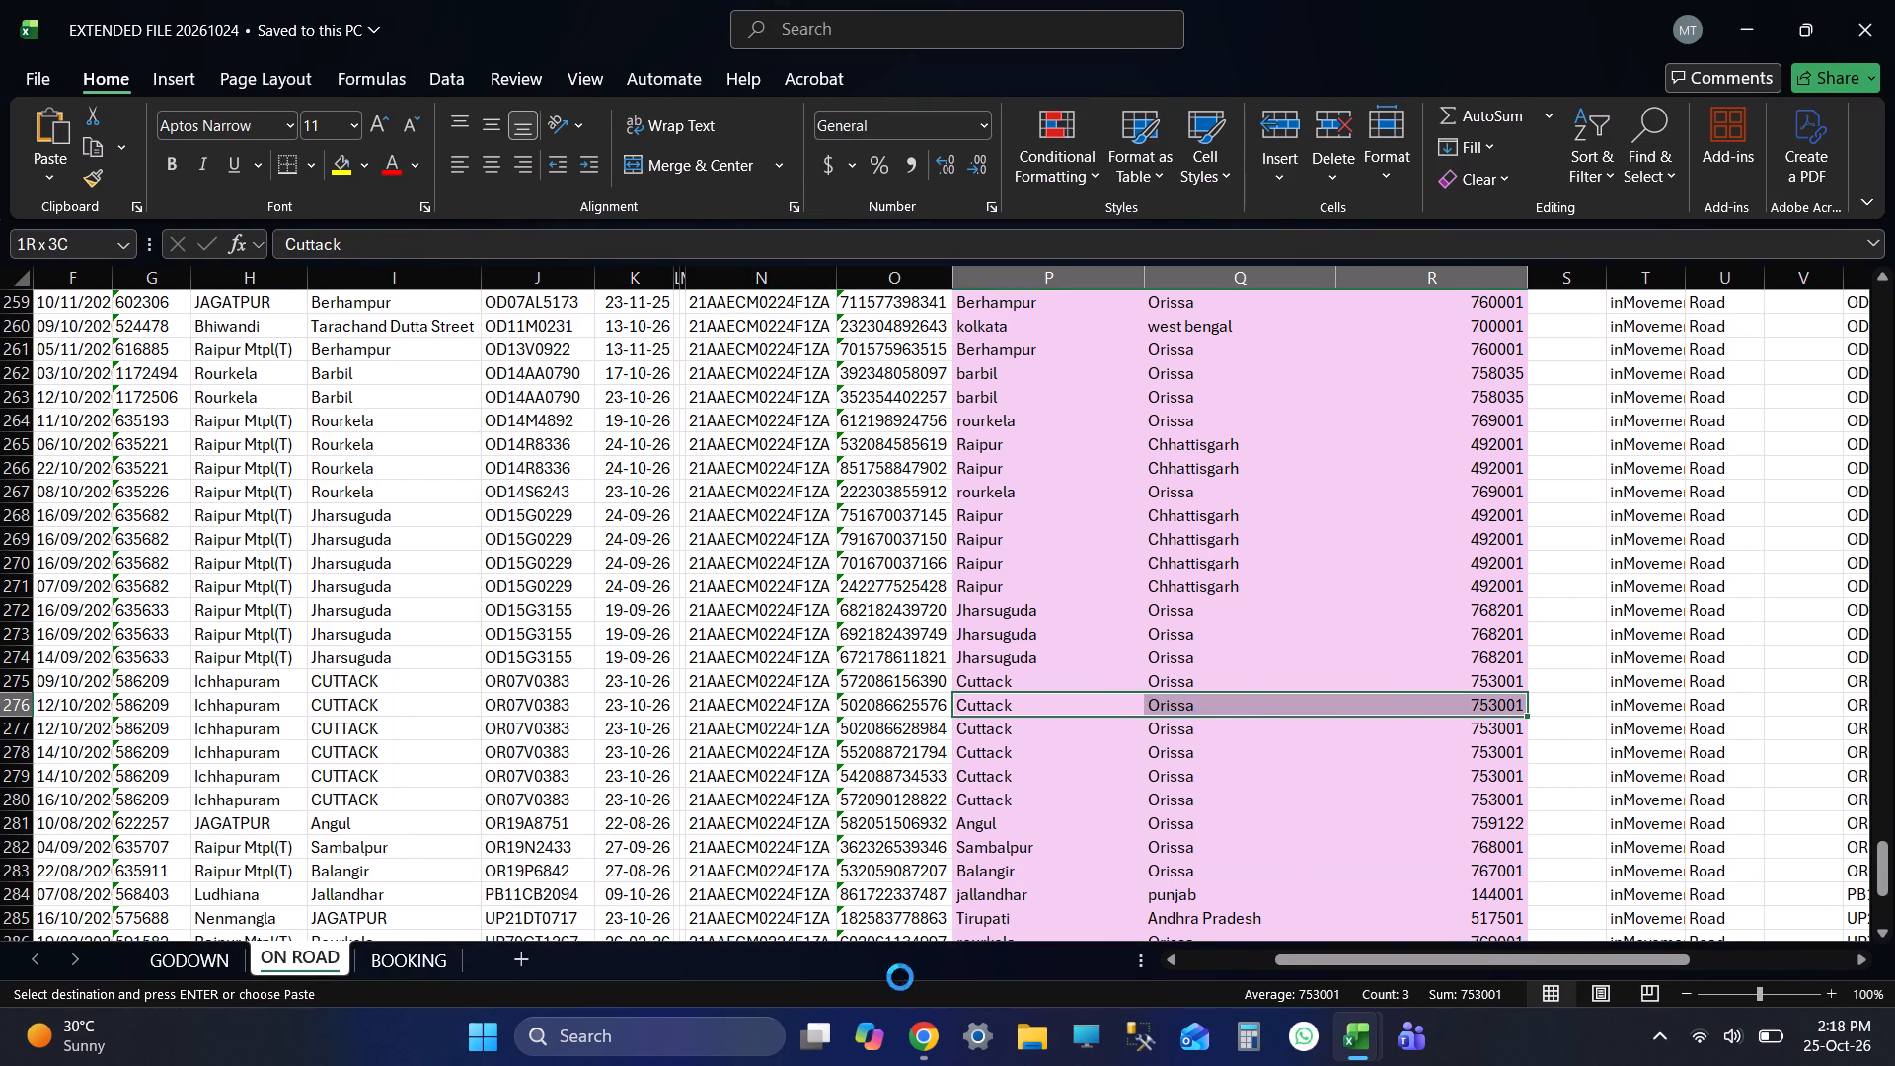
key("ctrl+c")
key("alt+Tab")
key("shift+Down")
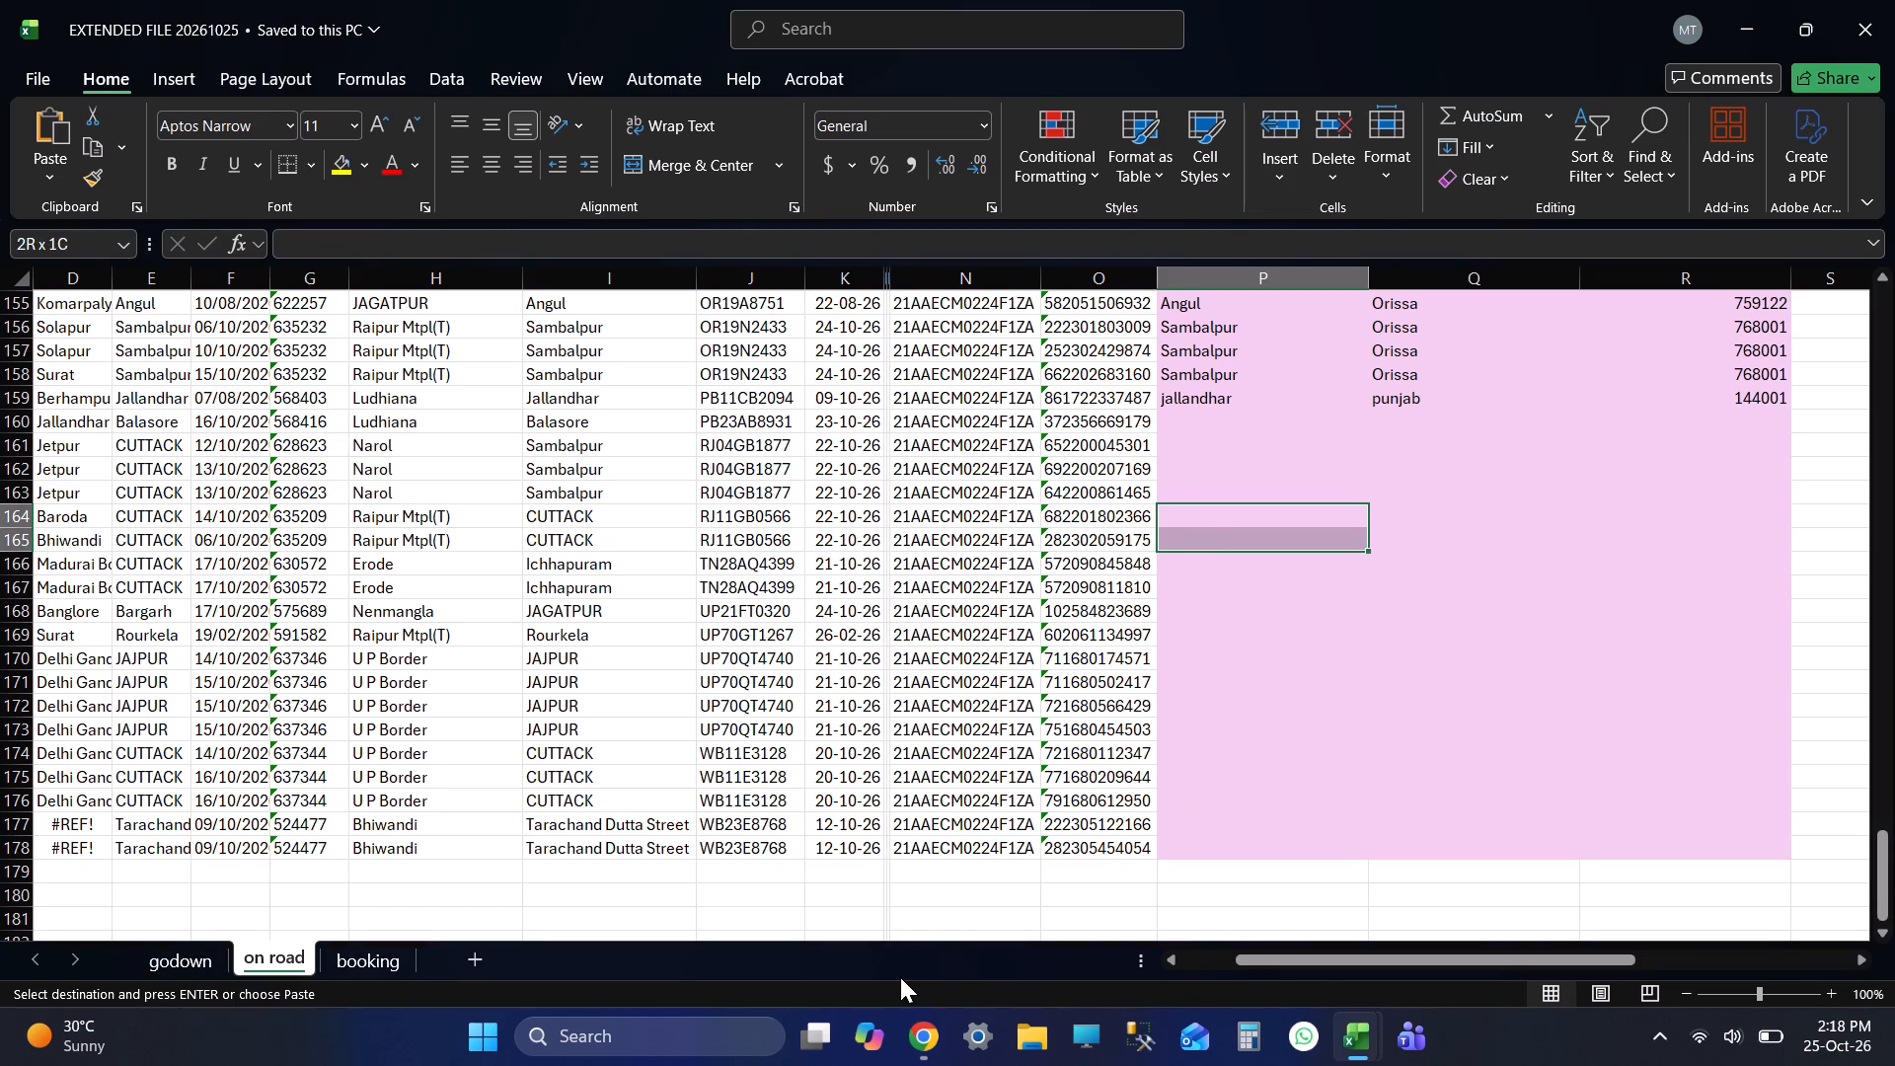
key("ctrl+v")
key("Down")
key("Down")
key("ctrl+s")
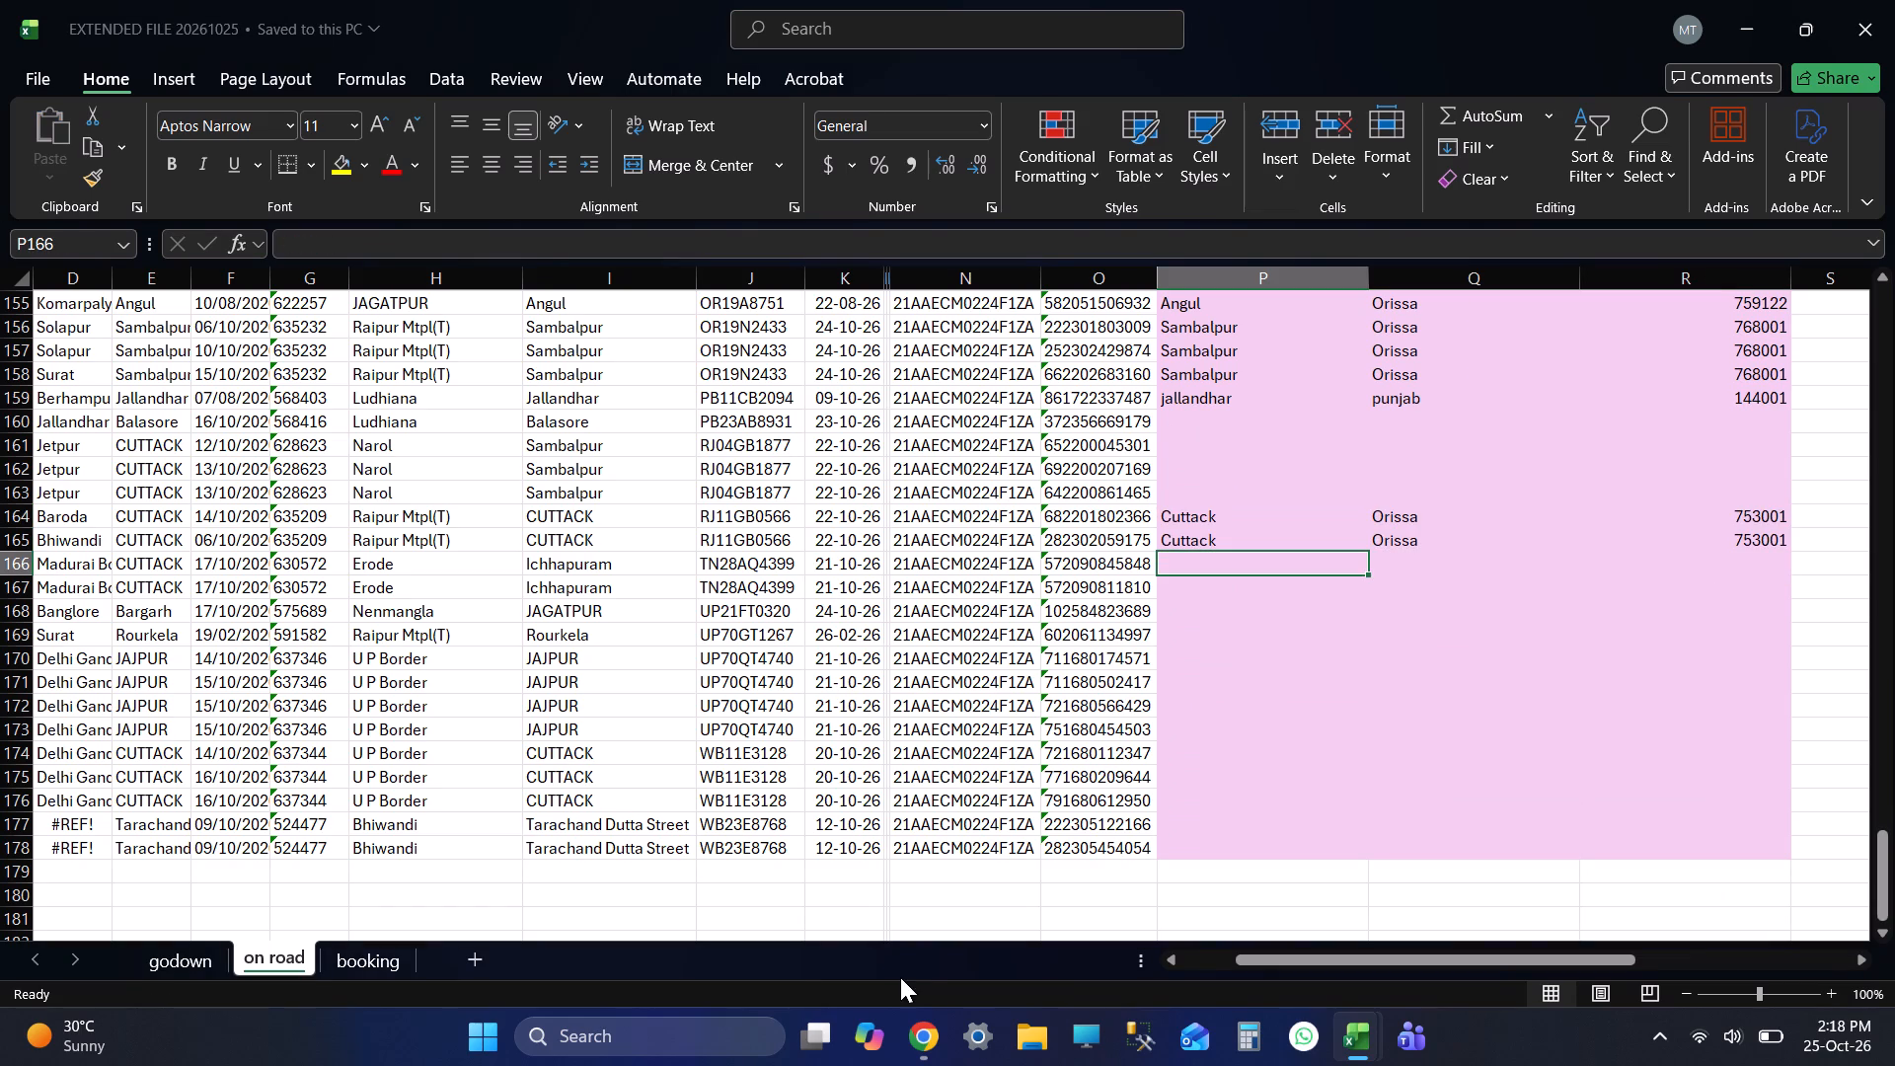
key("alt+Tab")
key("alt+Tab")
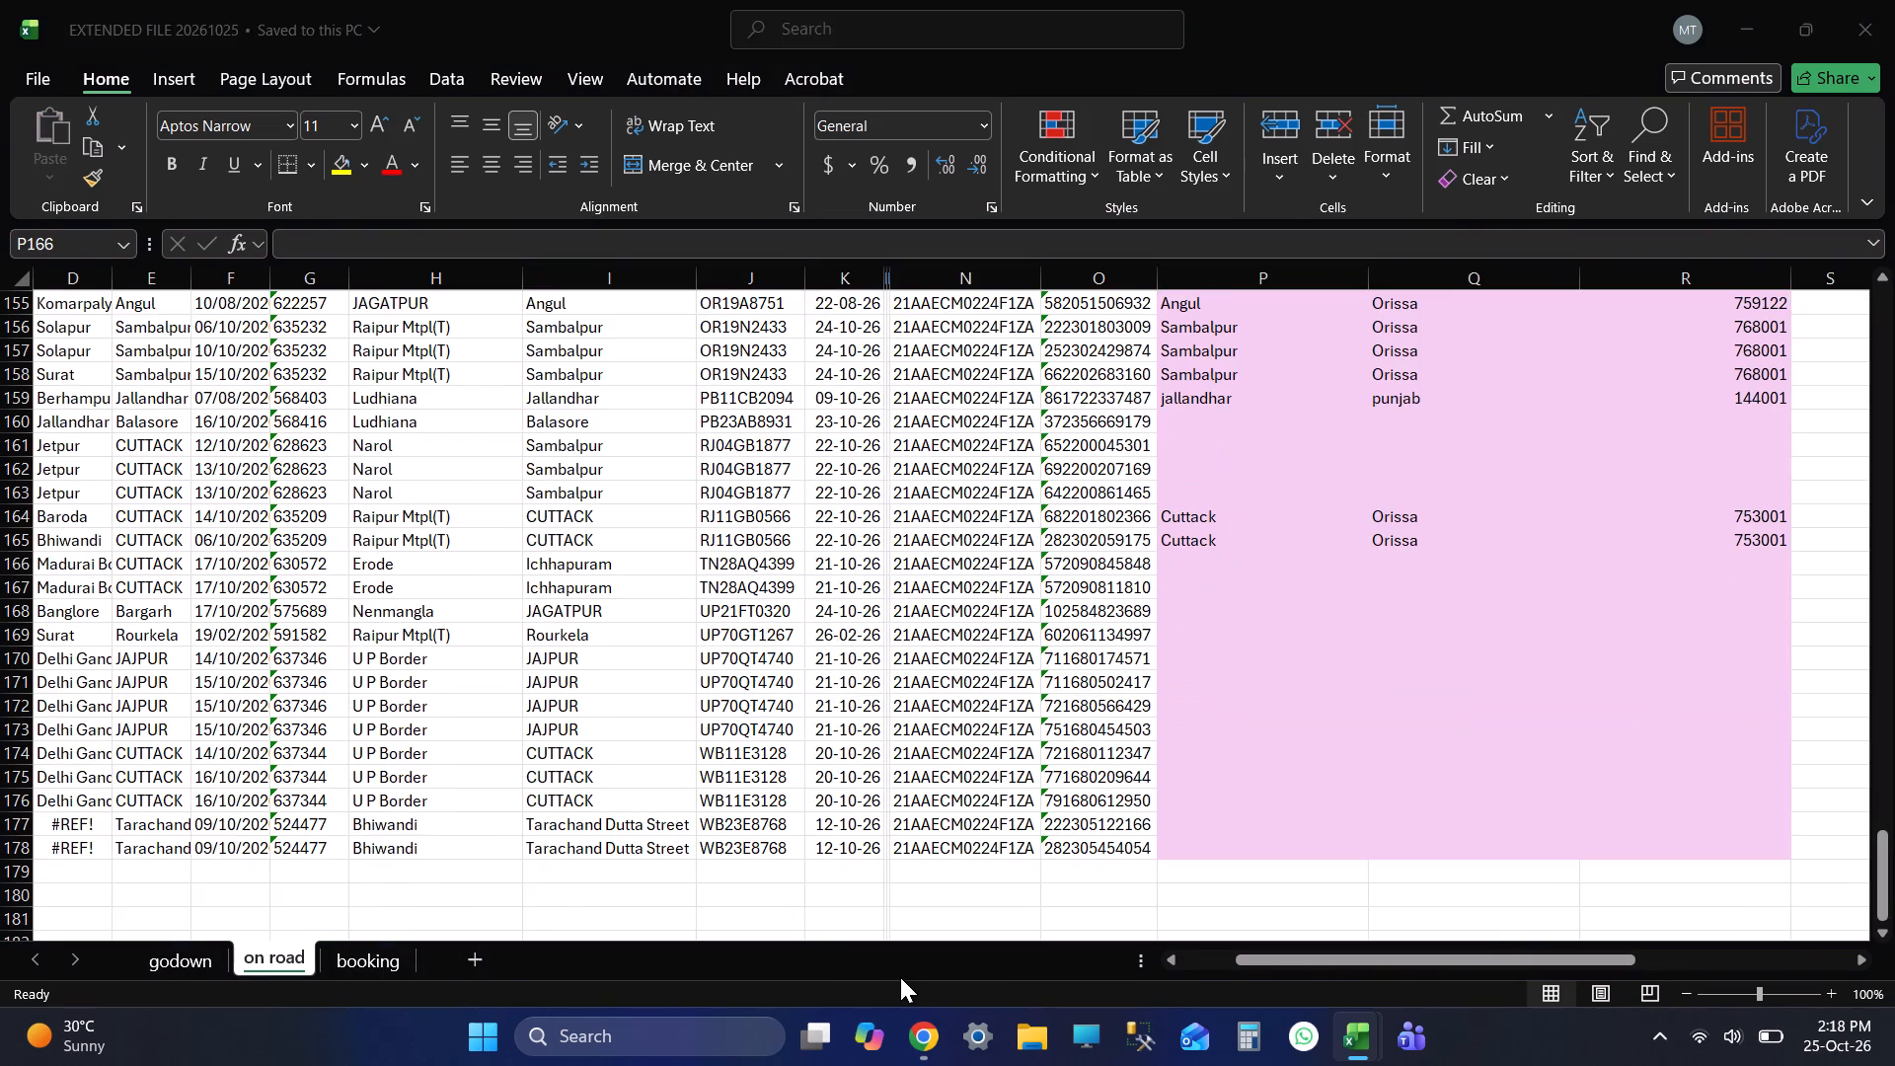
Open the driving directions from Ludhiana to Balasore on the map, examine the route, and return to the 20261025 file.
key("alt+Tab")
key("alt+Tab")
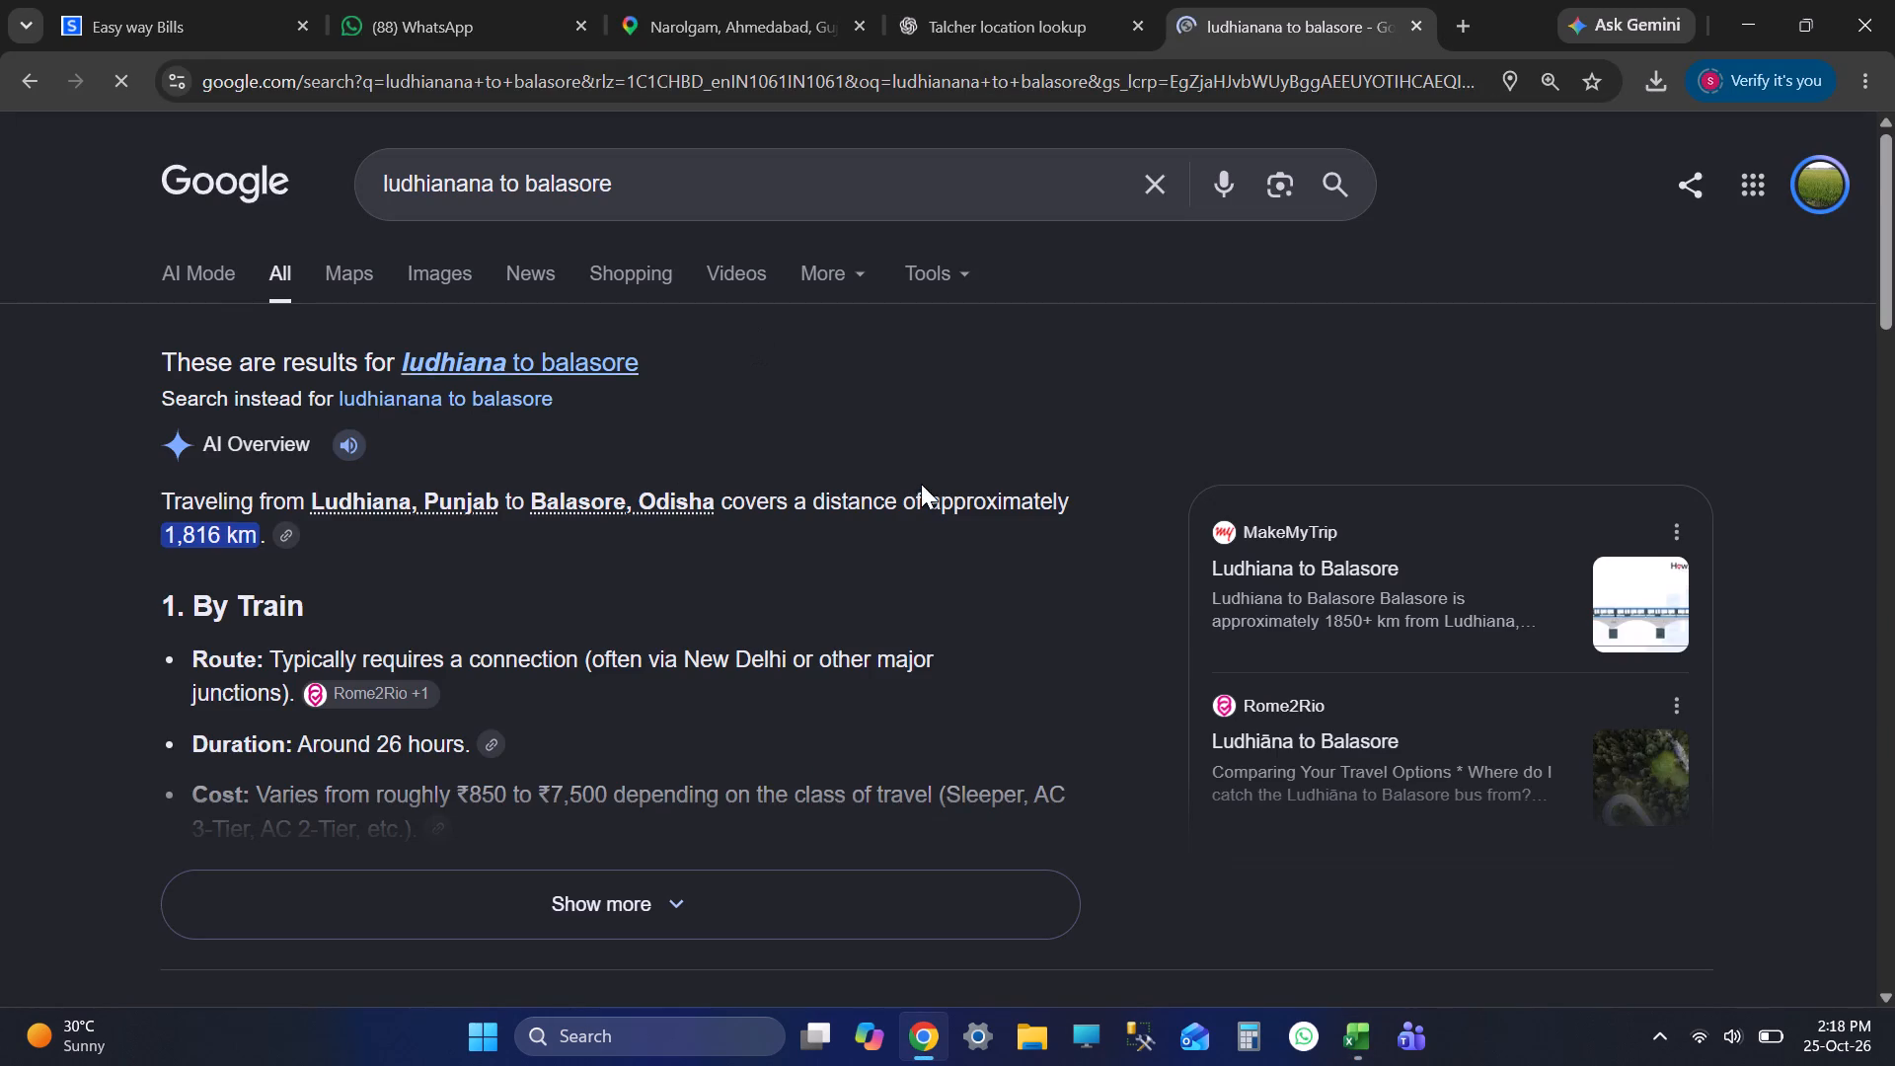
scroll(889, 758, "down", 2)
scroll(594, 832, "down", 3)
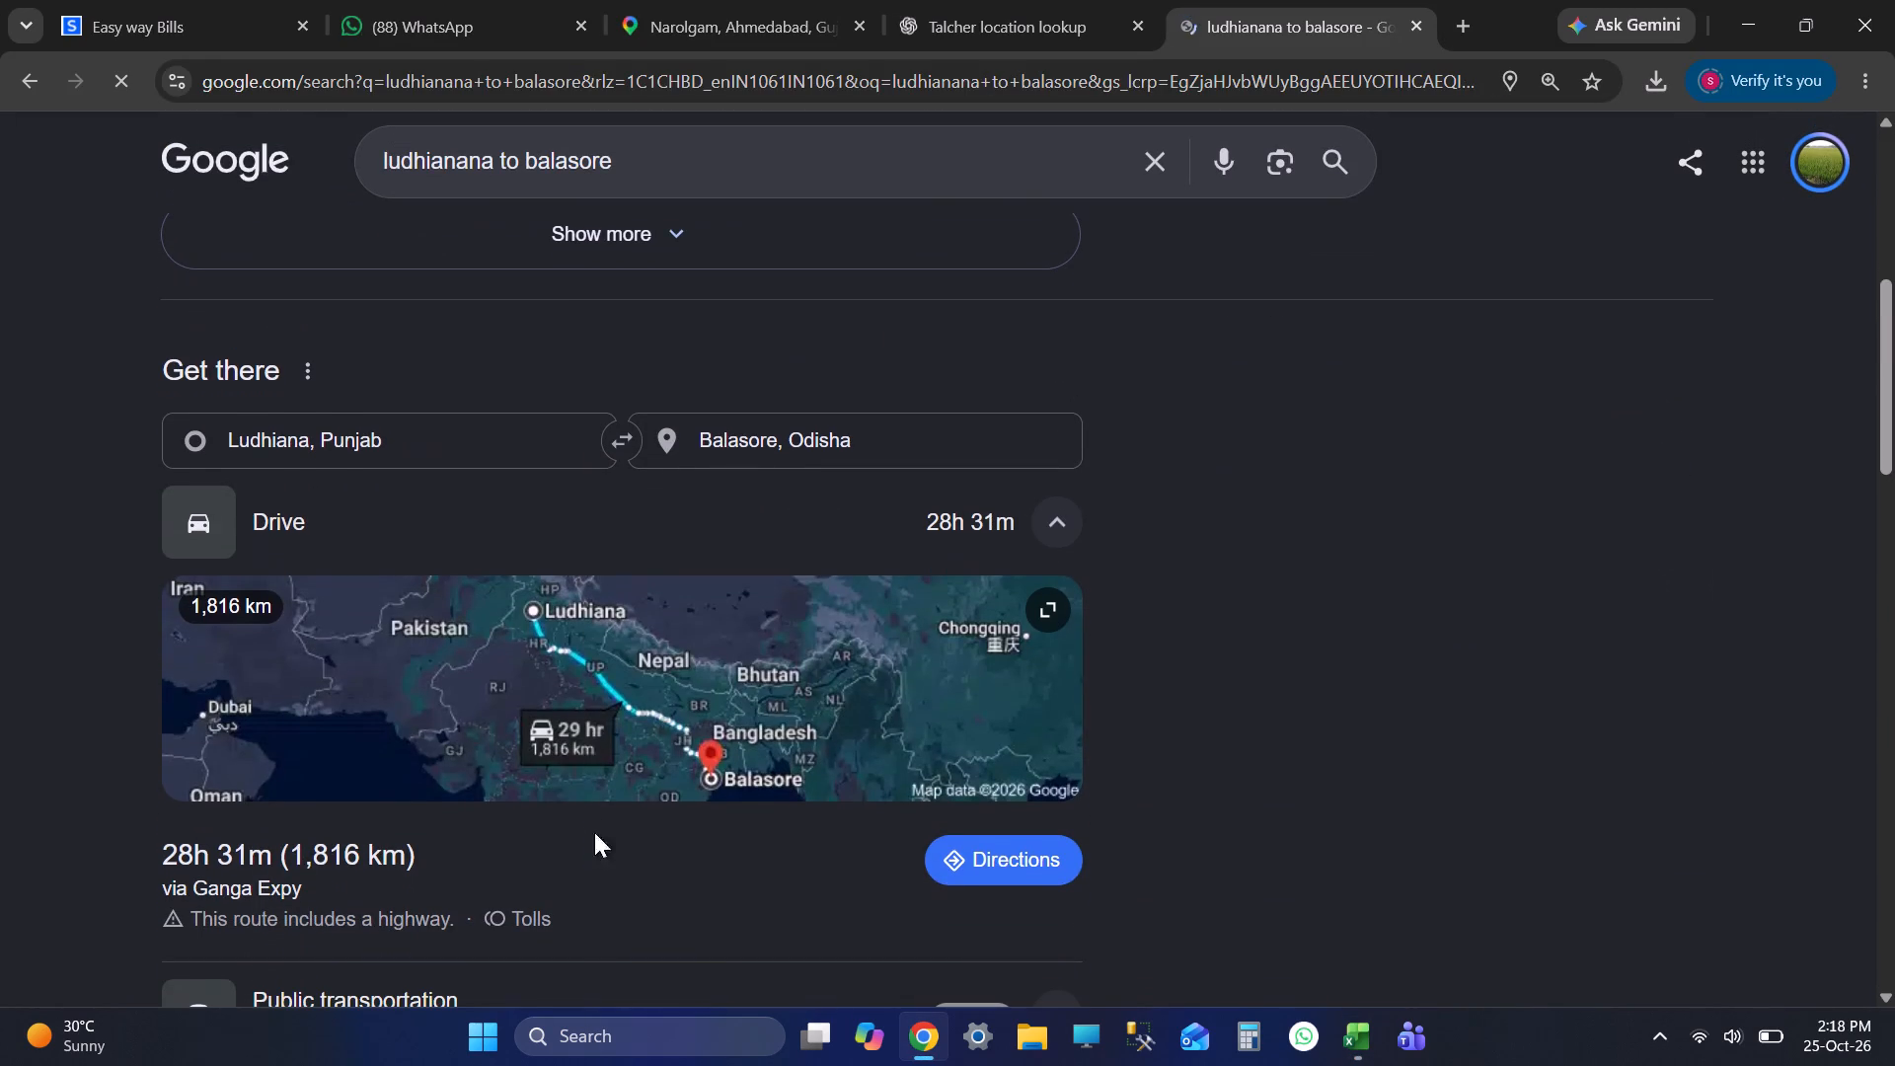
left_click(1005, 842)
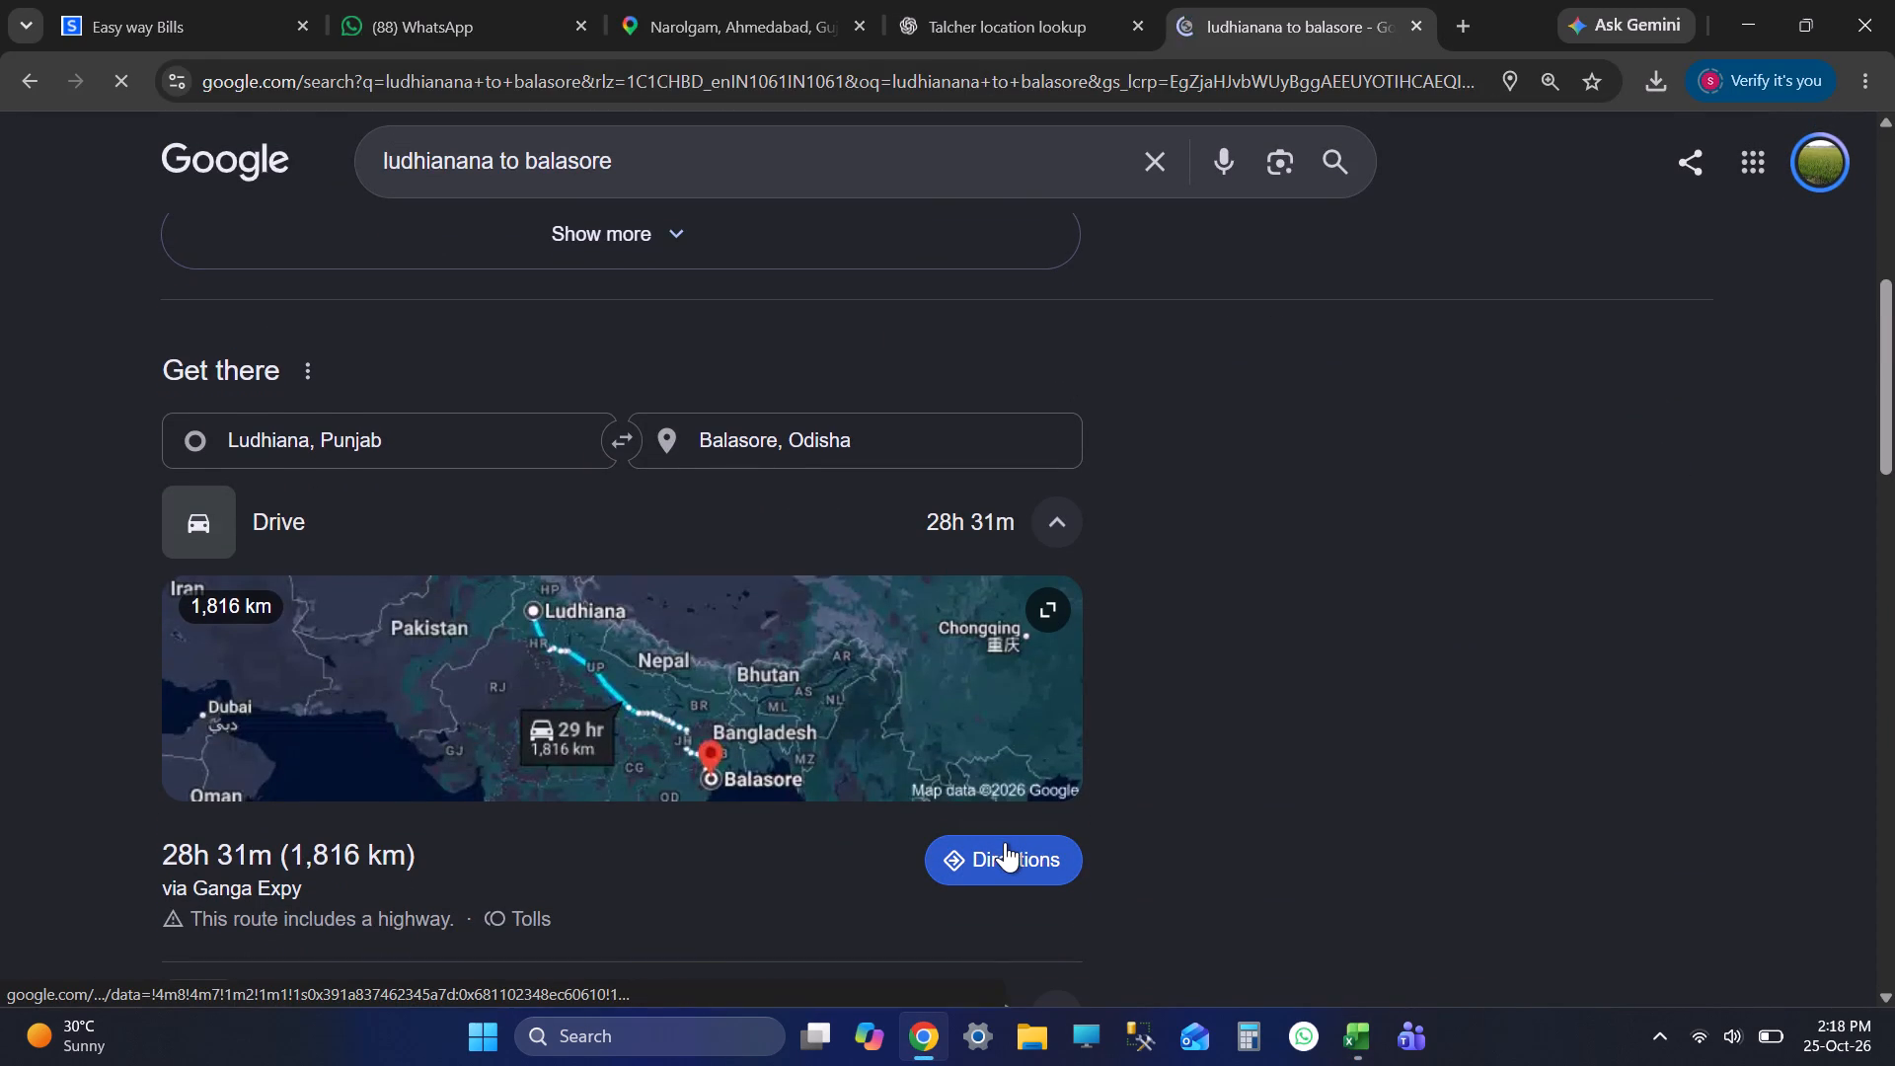
key("alt+Tab")
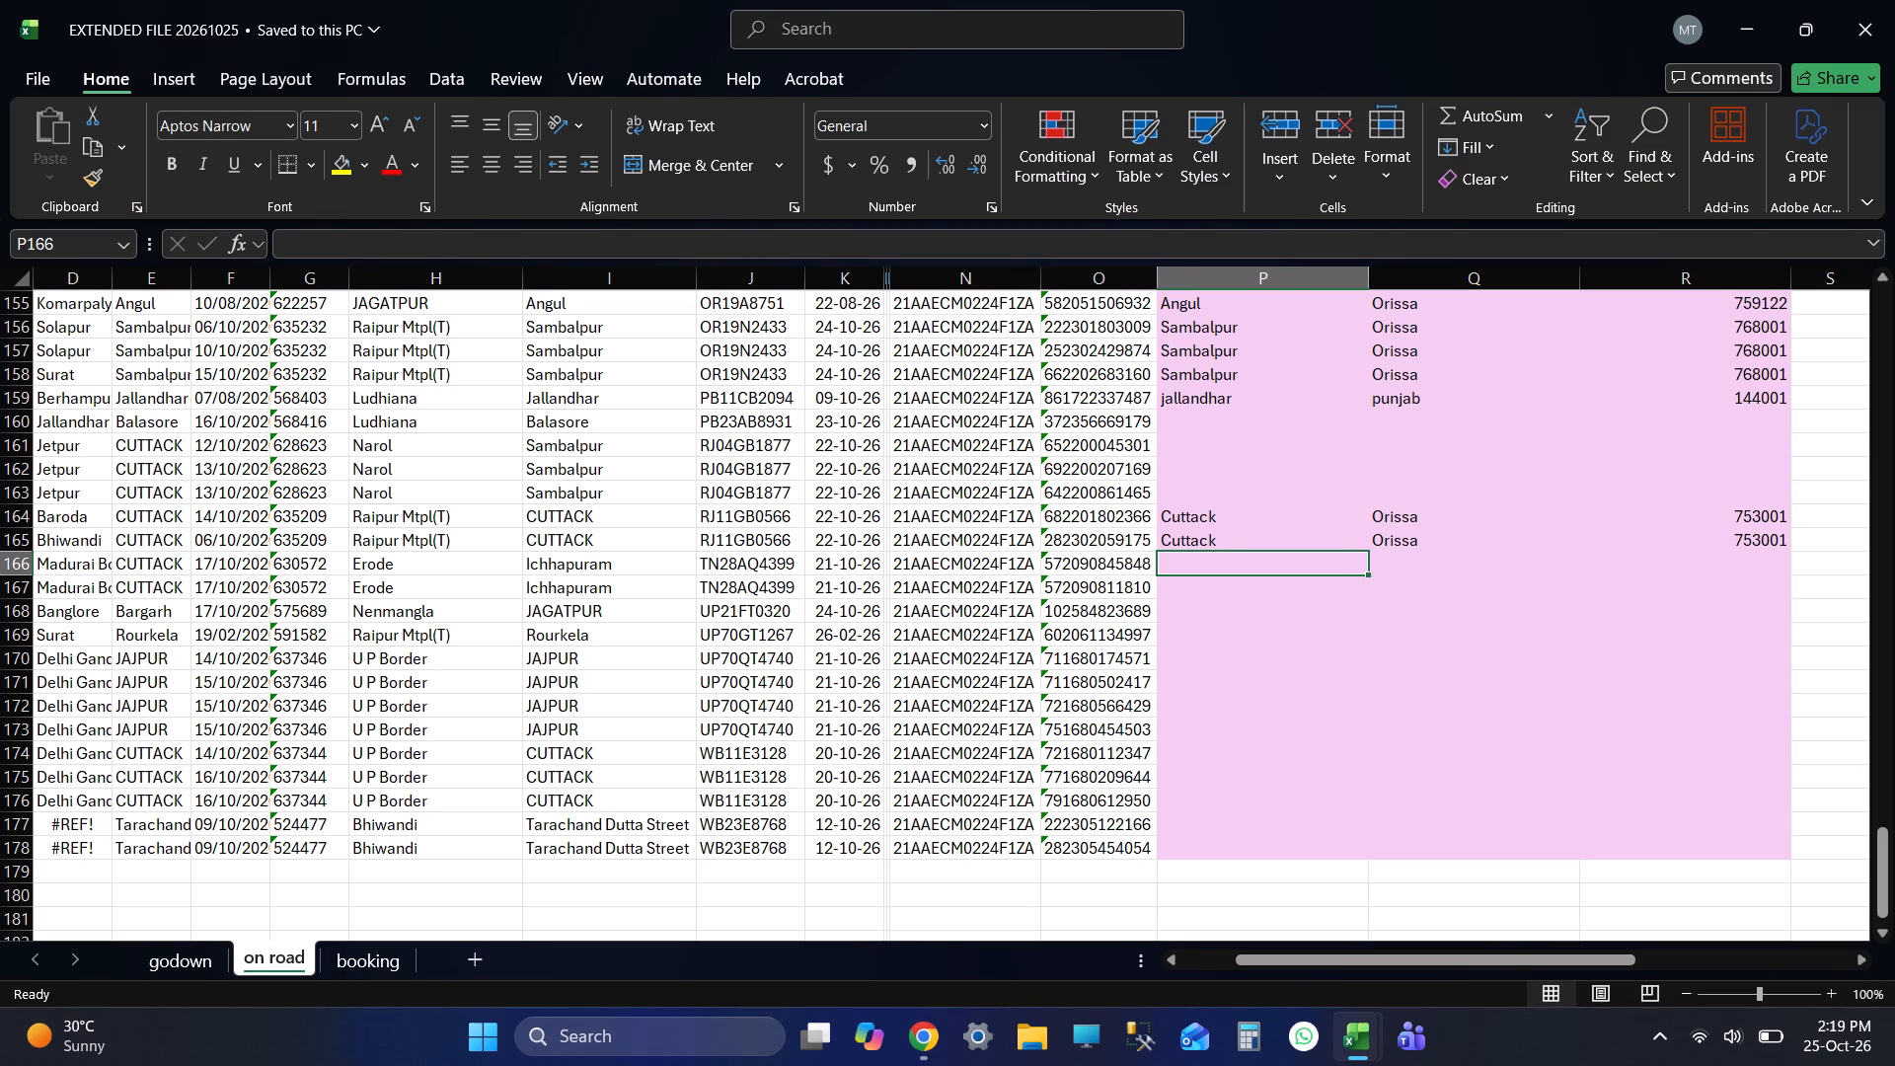
key("alt+Tab")
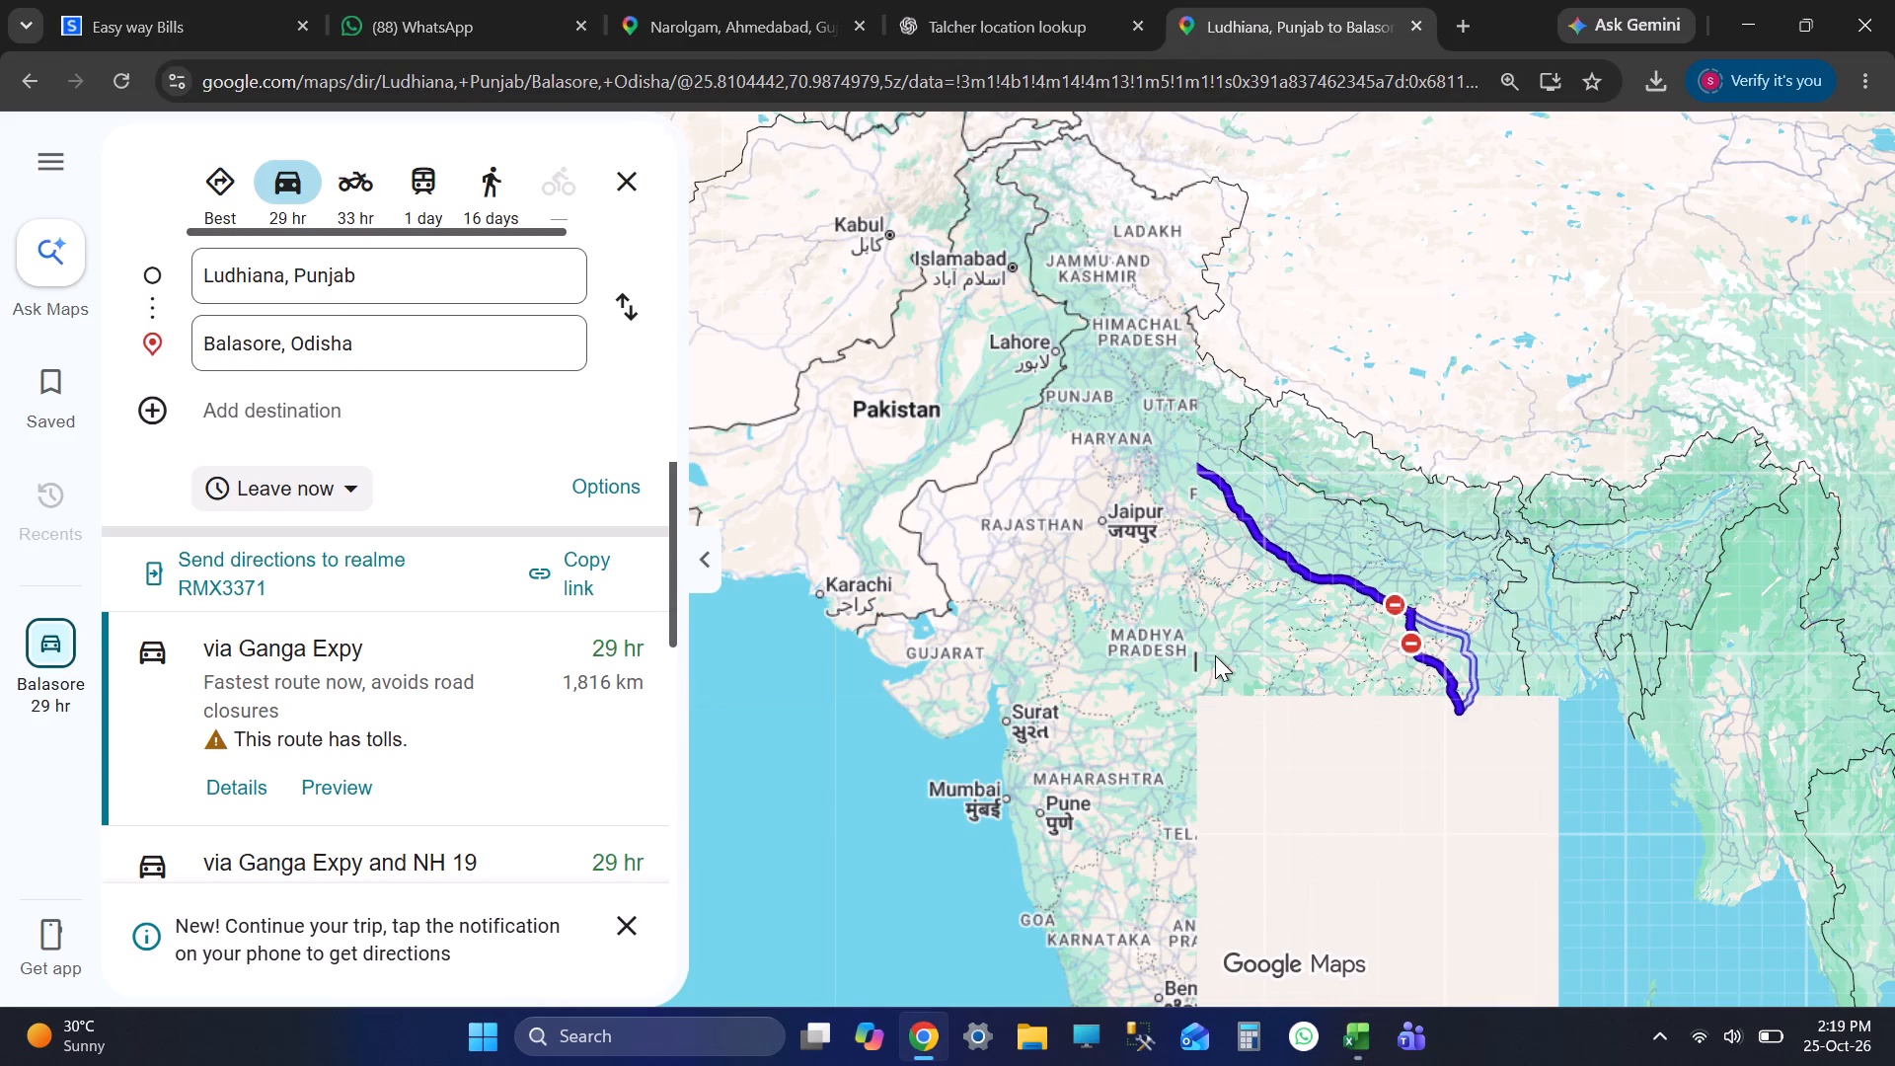
key("alt+Tab")
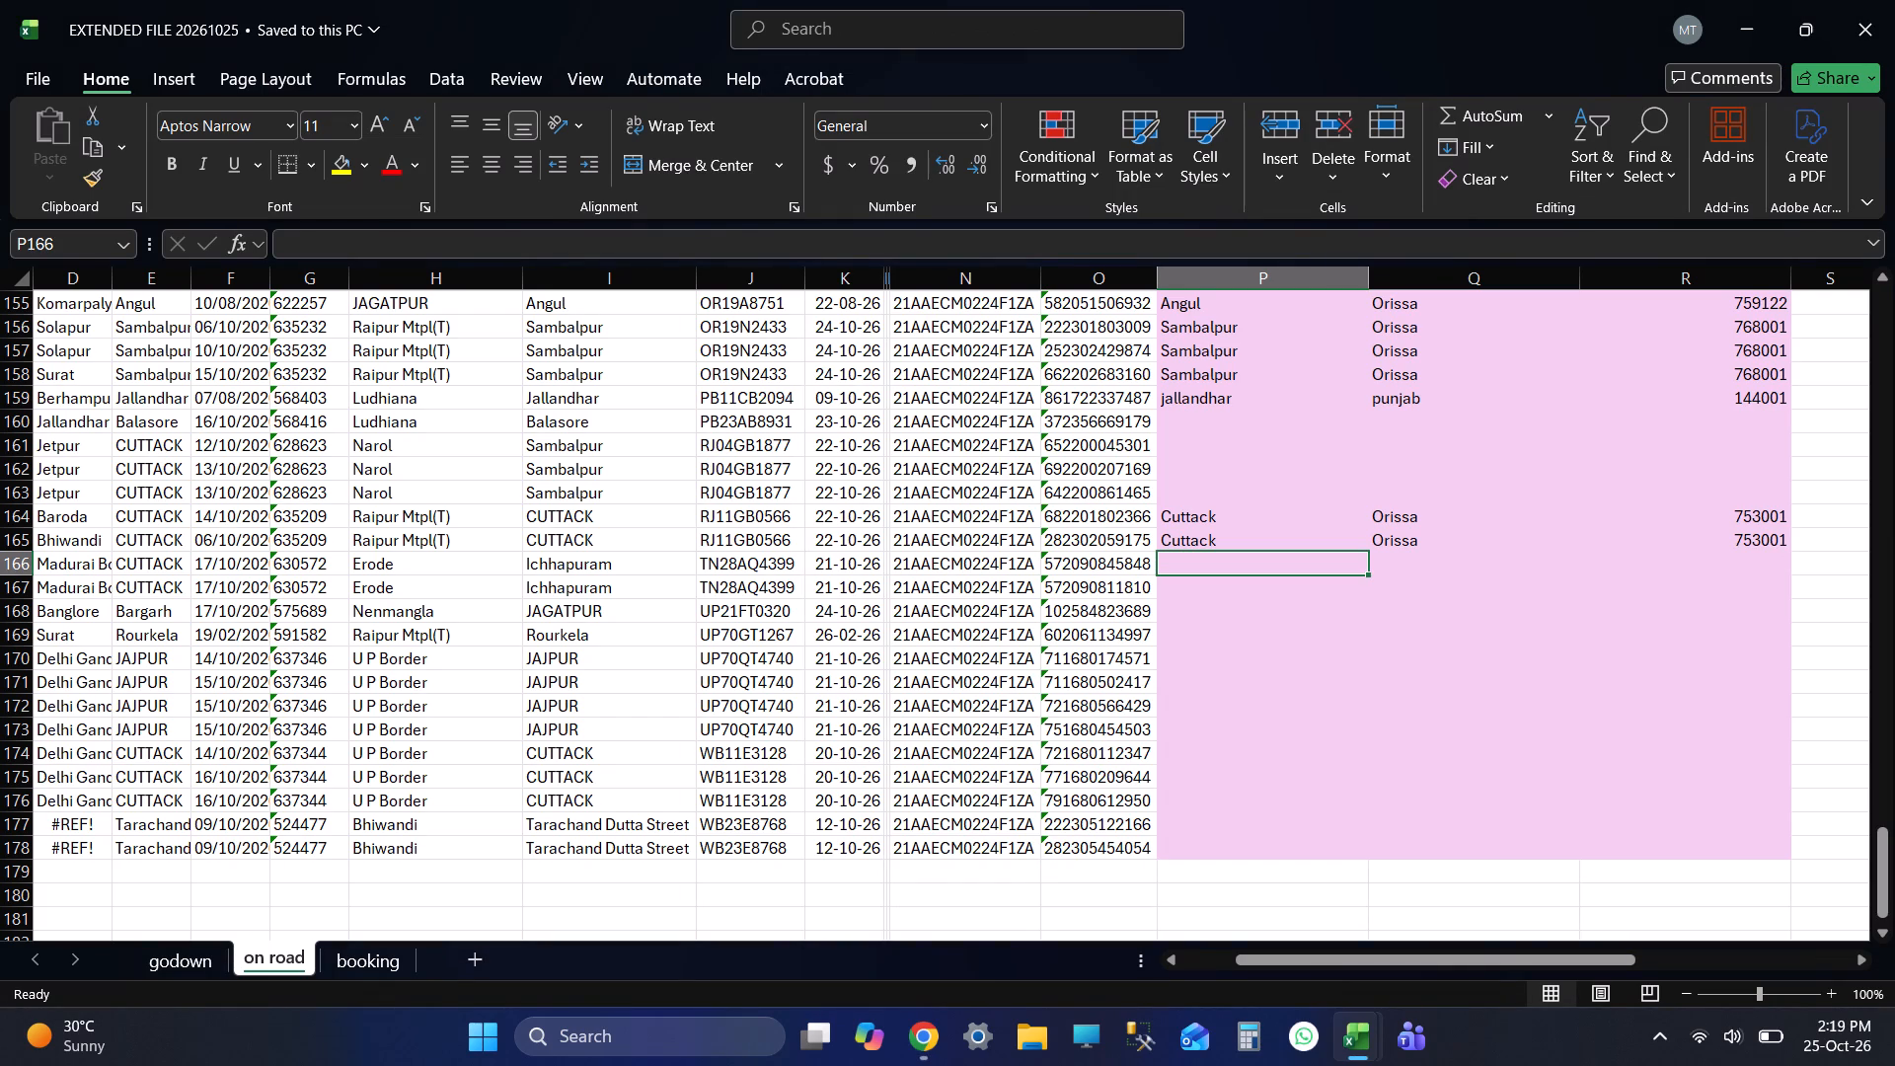
Copy the kolkata, west bengal, 700001 entry from row 297 of the 20261024 file into rows 177 and 178 of the 20261025 file.
left_click(832, 827)
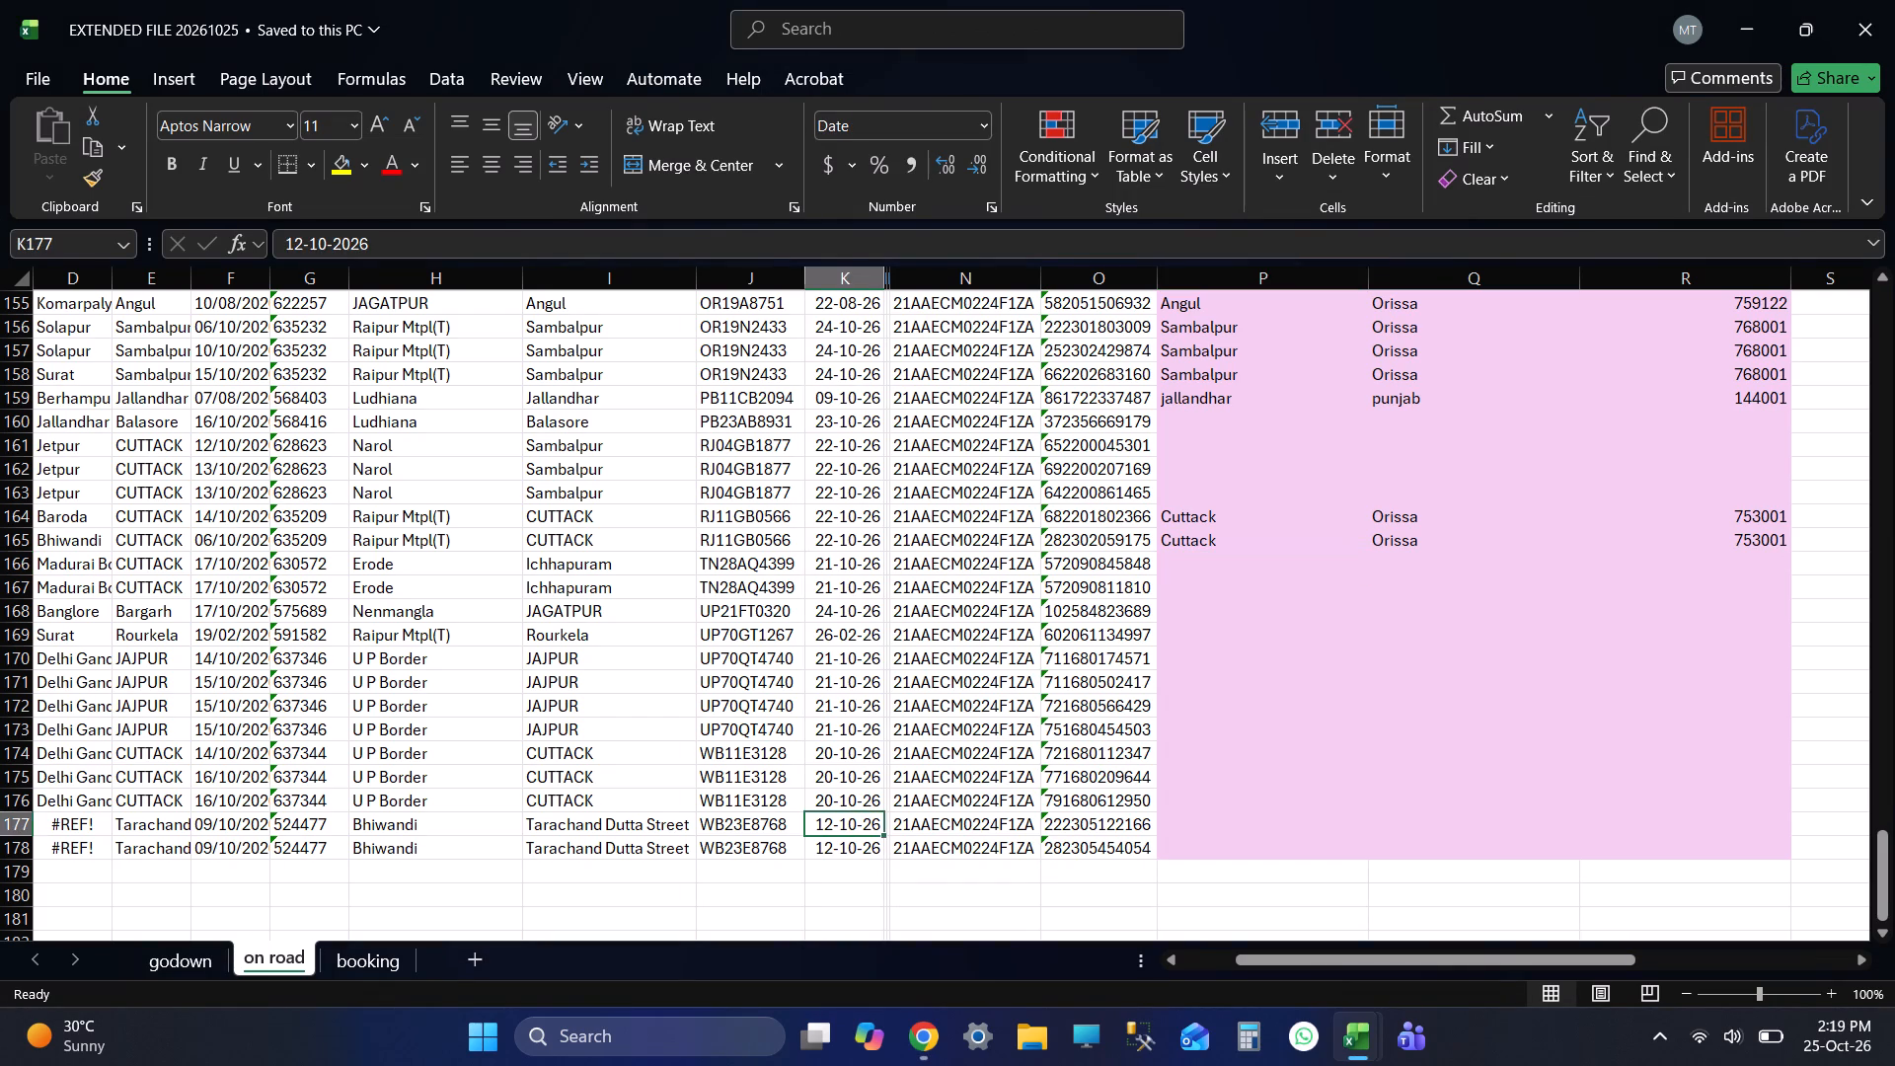
key("Right")
key("Right")
key("Right")
key("Right")
key("Right")
key("Right")
key("Left")
key("alt+Tab")
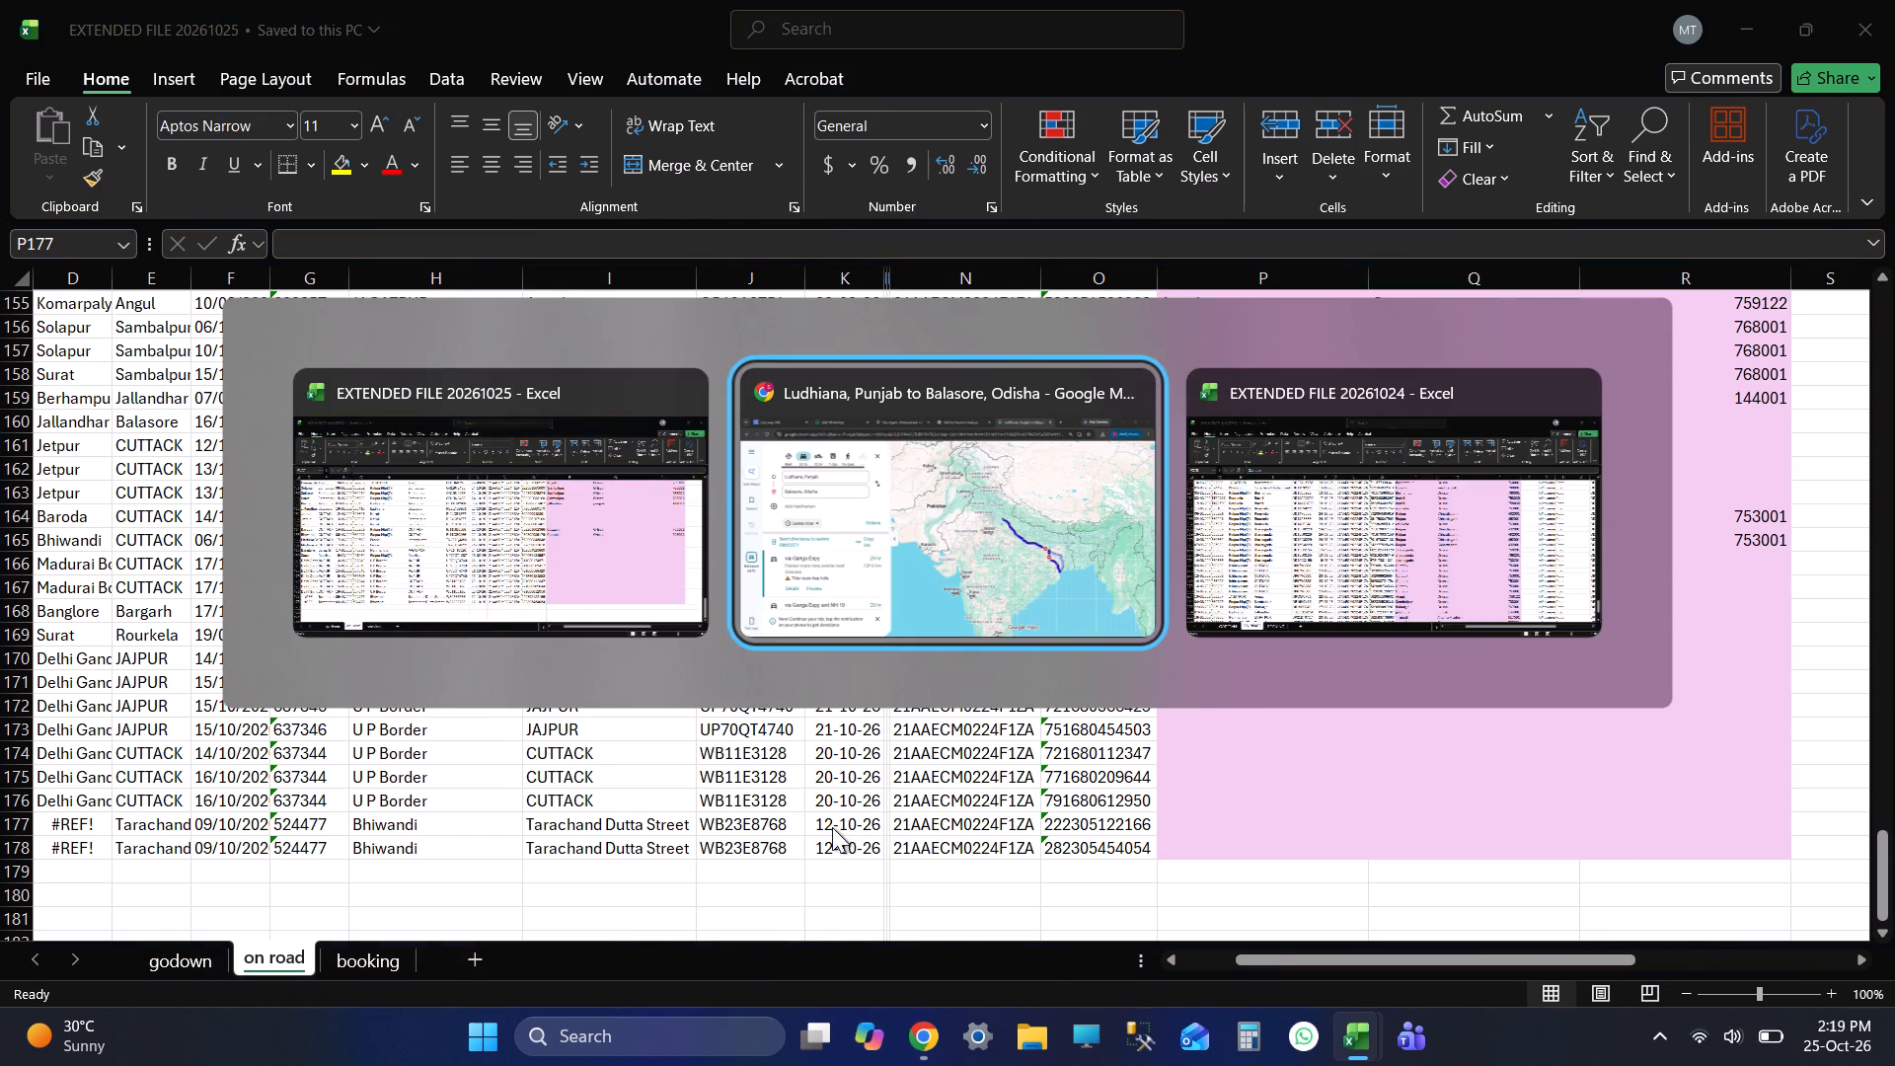
key("alt+Tab")
key("ctrl+Down")
key("shift+Right")
key("shift+Right")
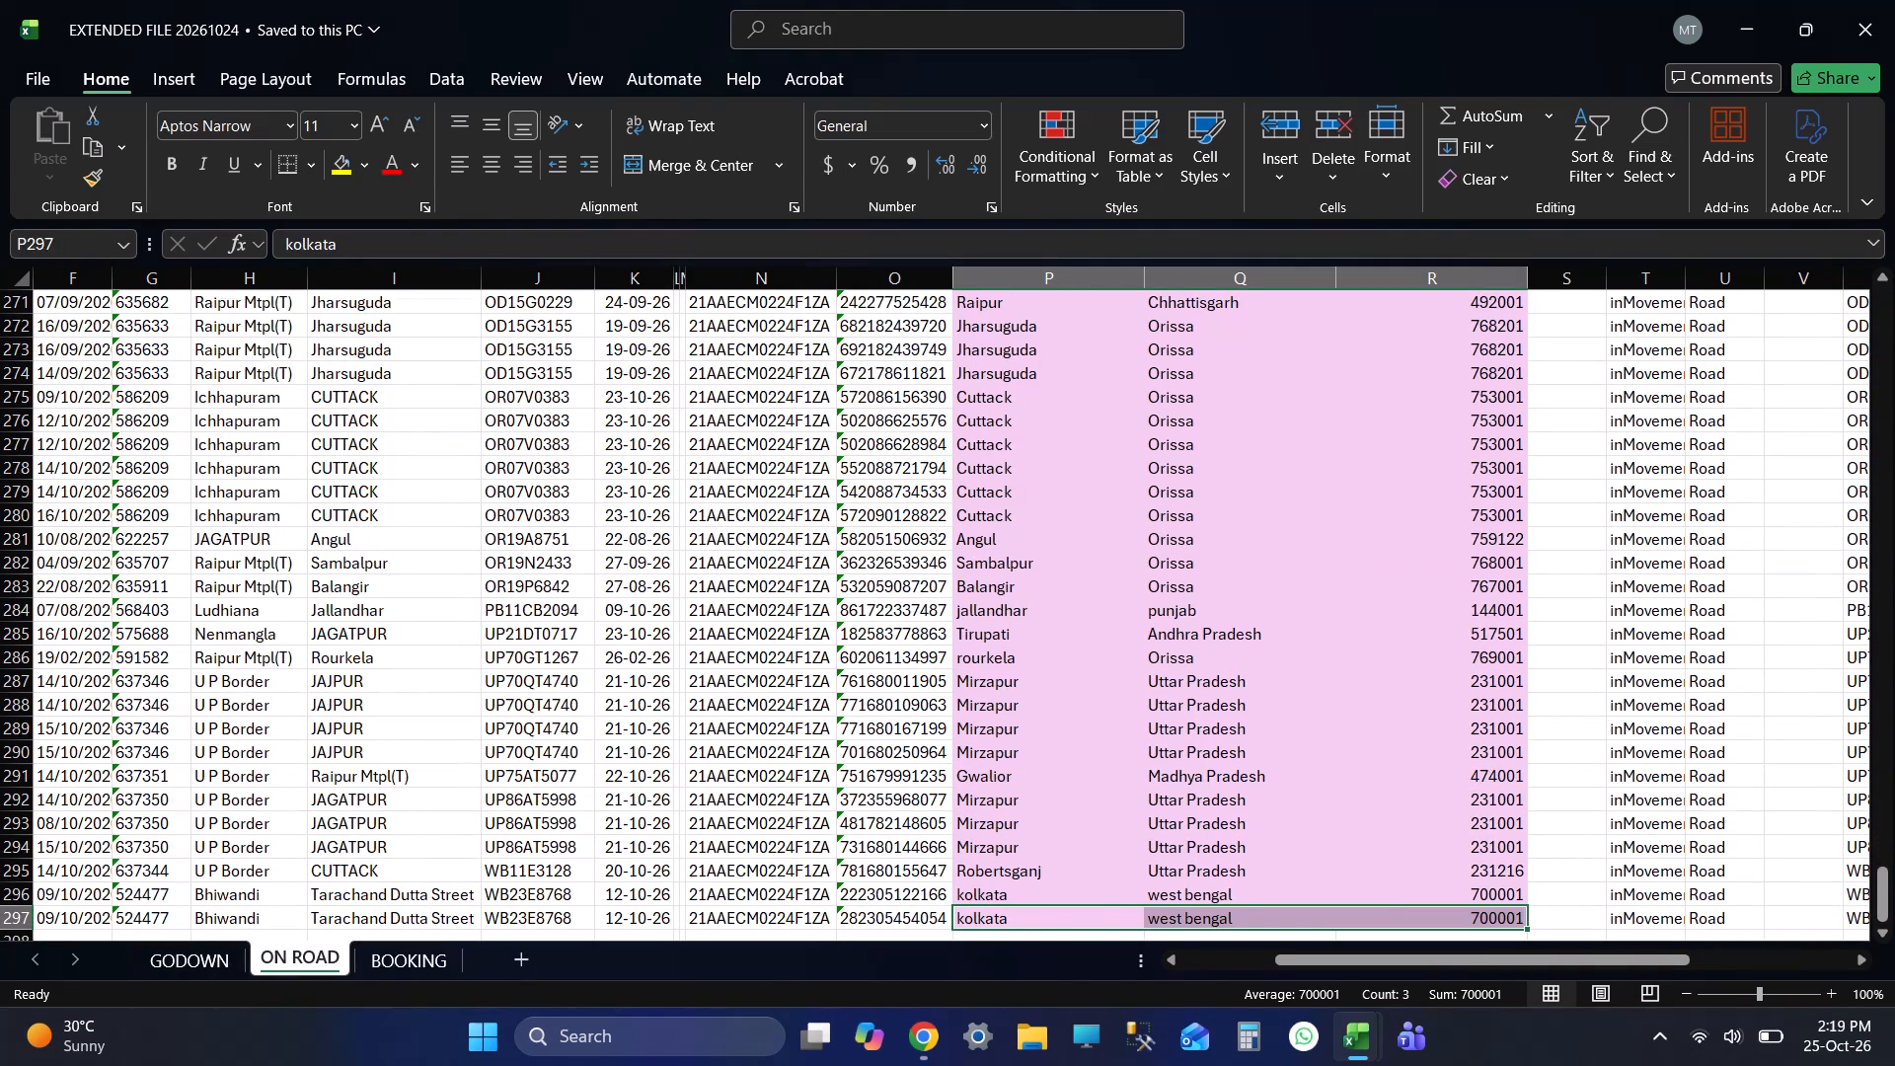
key("ctrl+c")
key("alt+Tab")
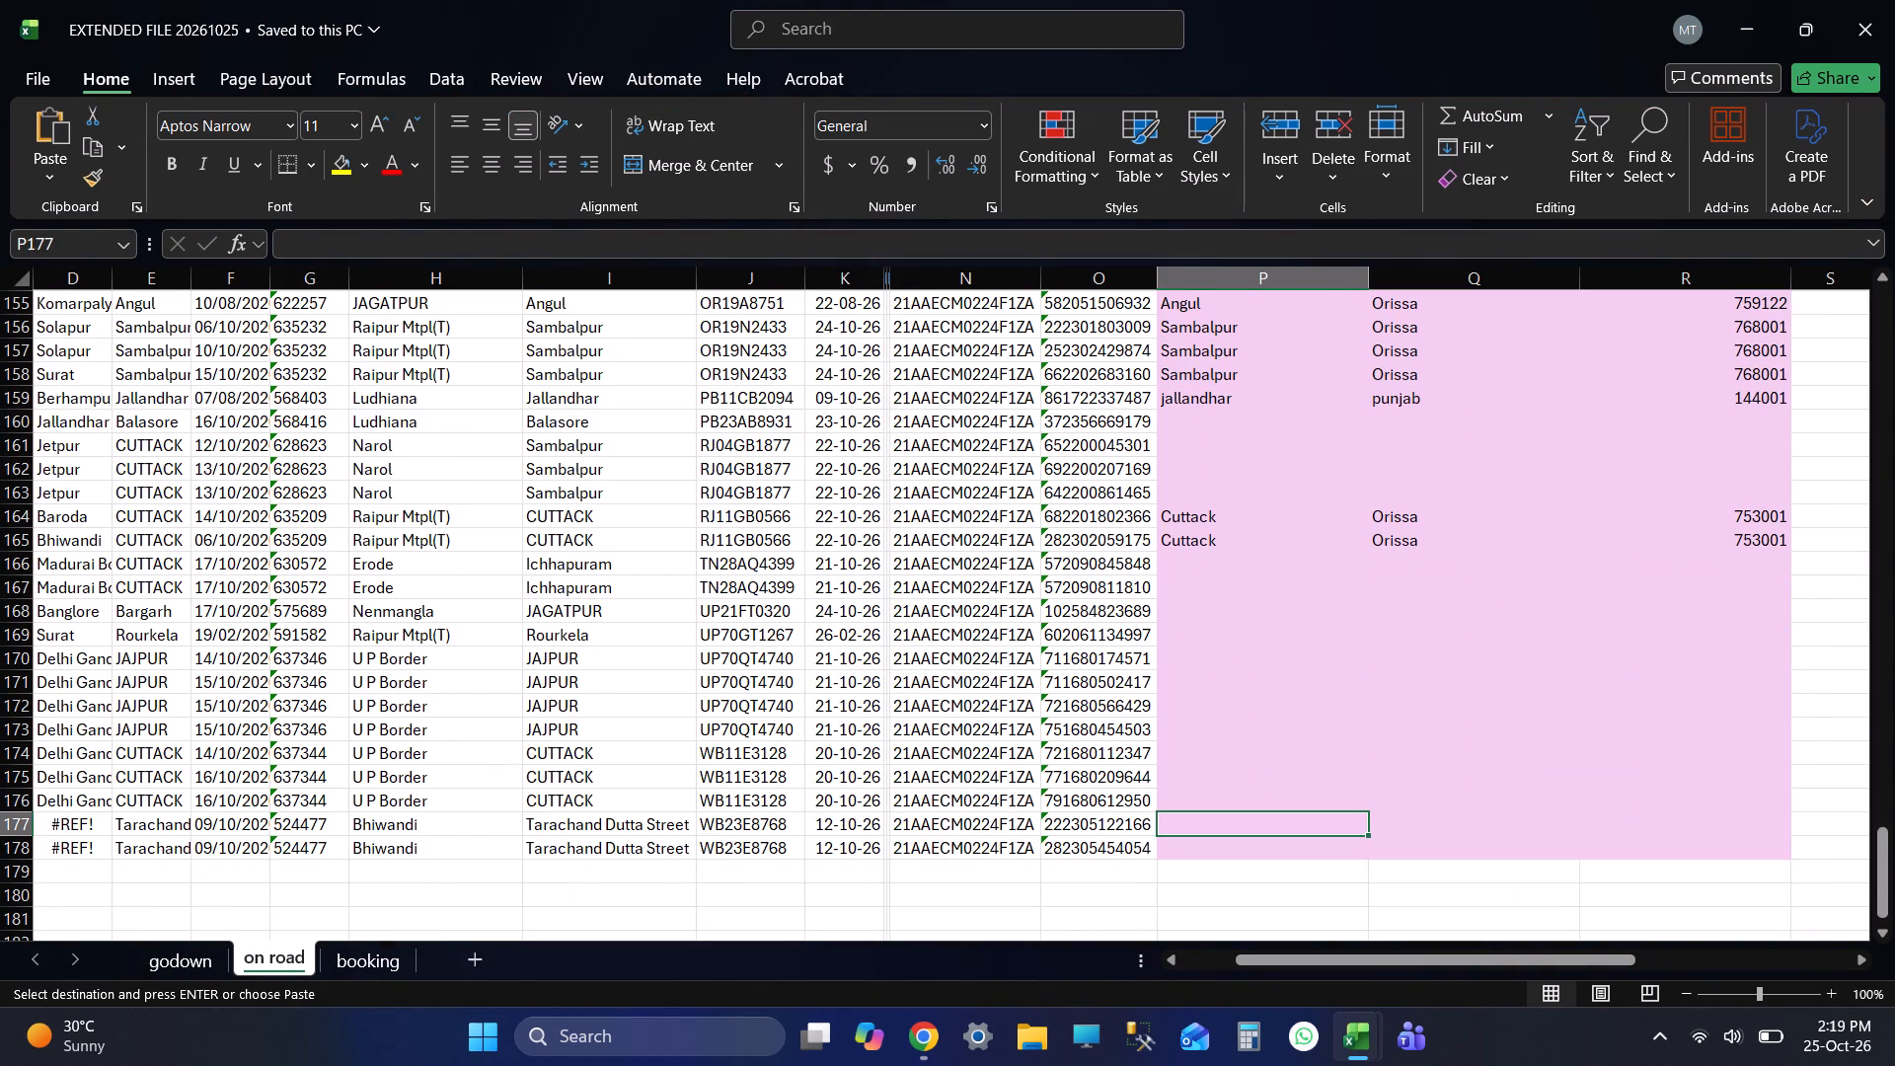
key("shift+Up")
key("Down")
key("Up")
key("shift+Down")
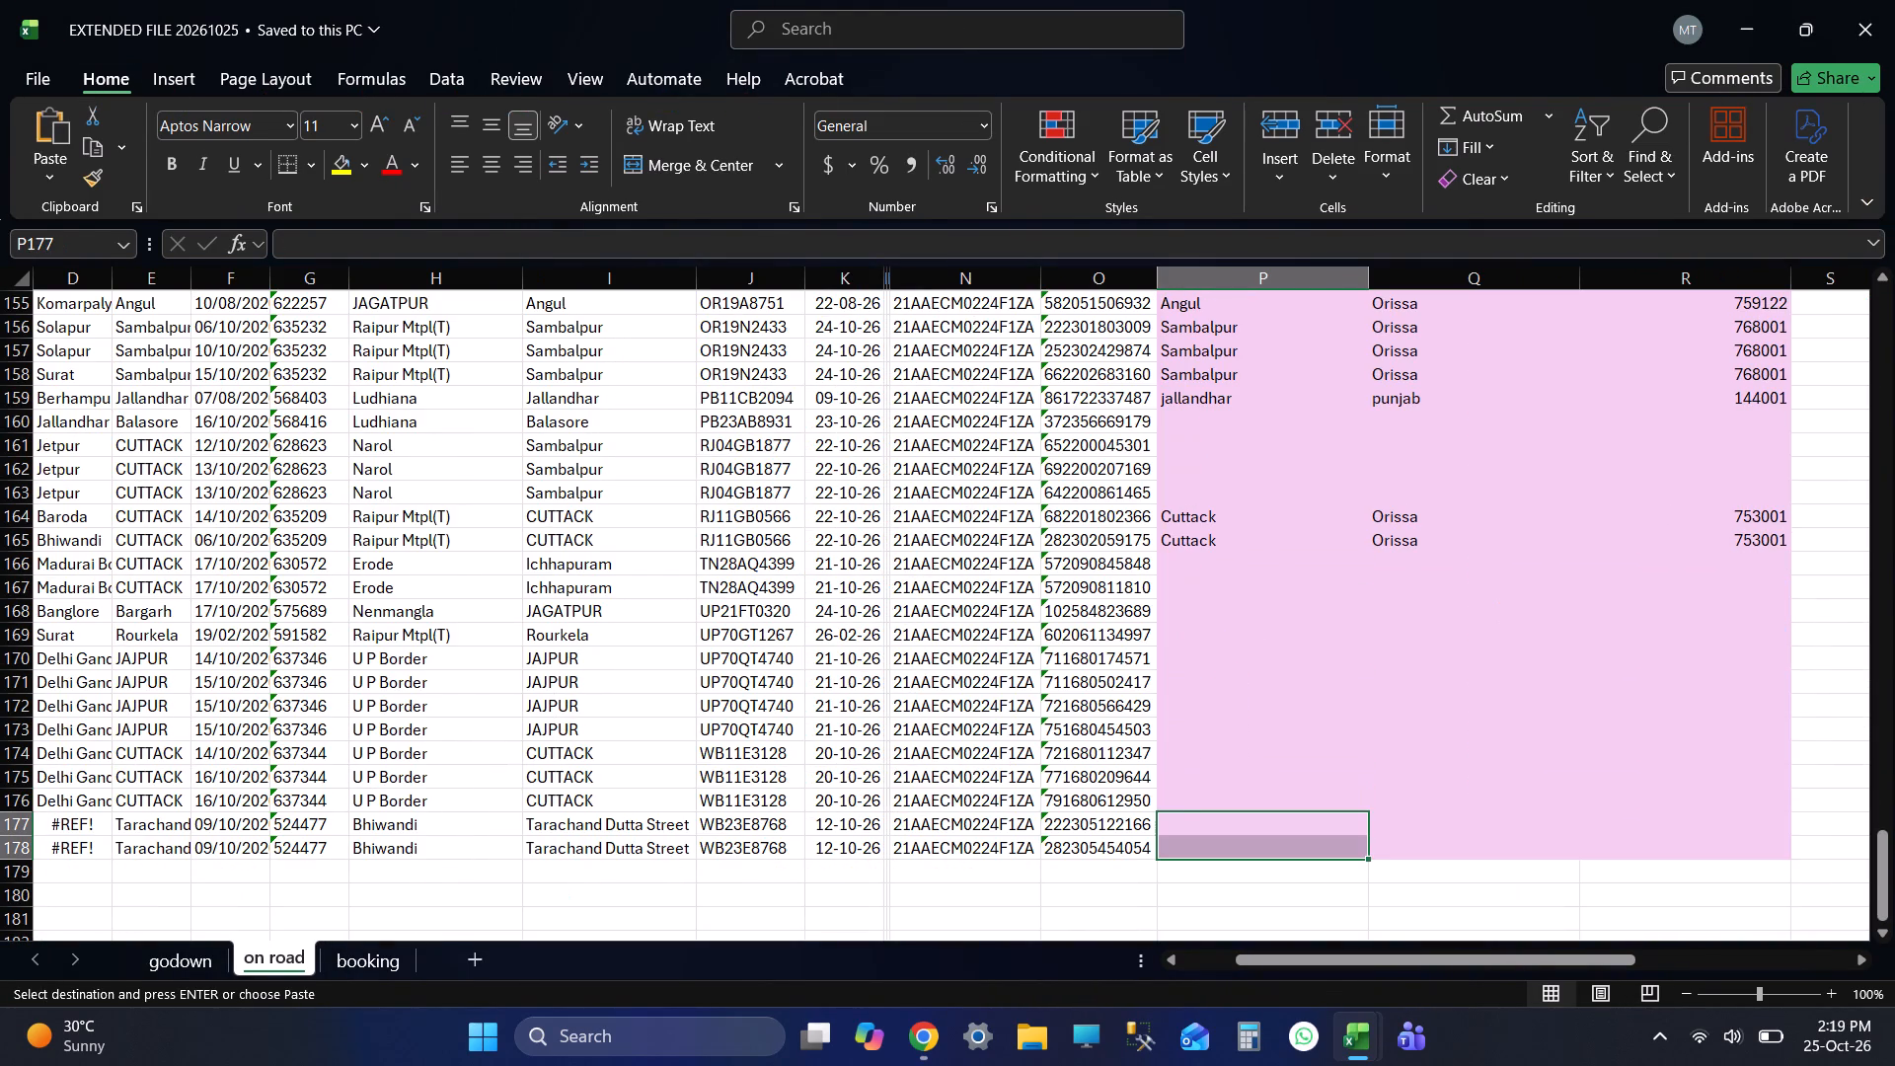
key("ctrl+v")
Go back to the blank place cell in row 160 and save the 20261025 file.
key("ctrl+Up")
key("Down")
key("Down")
key("Down")
key("Down")
key("Down")
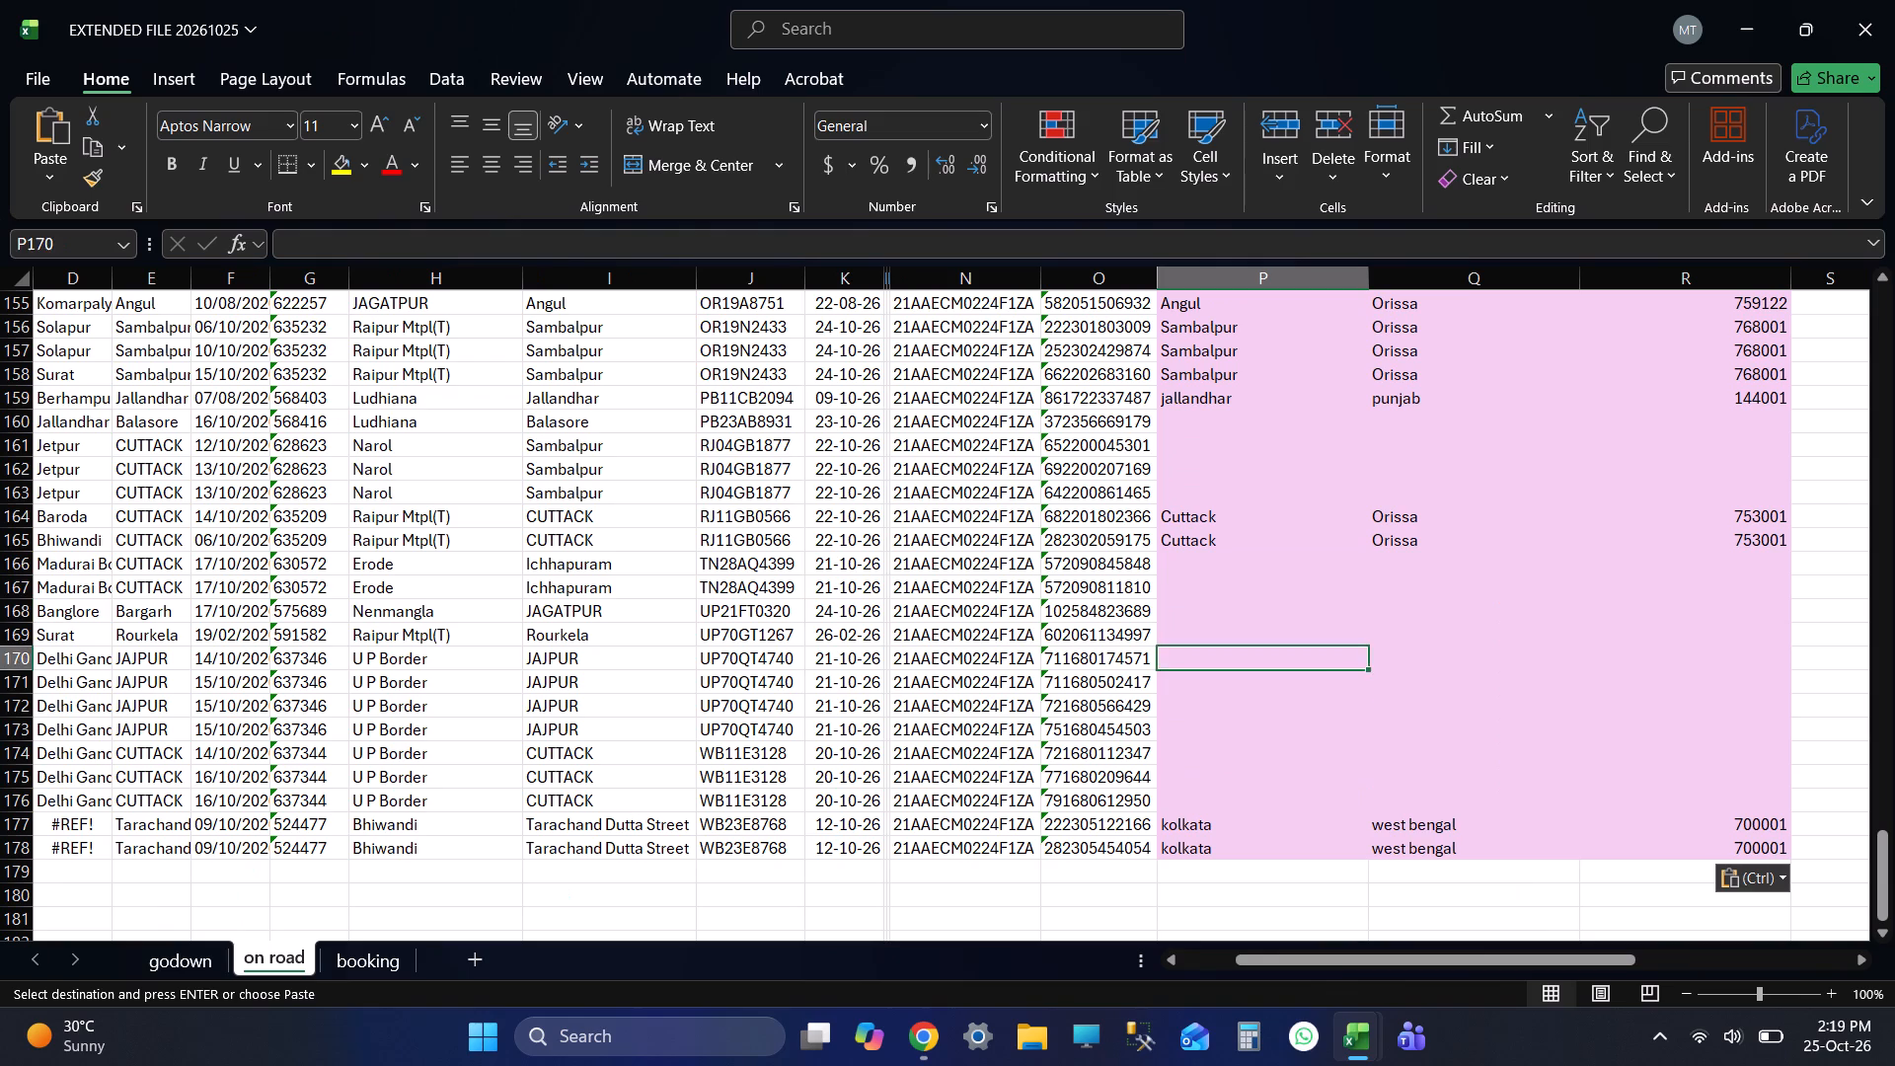
key("Down")
key("Down")
key("Down")
key("Down")
key("Up")
key("ctrl+Up")
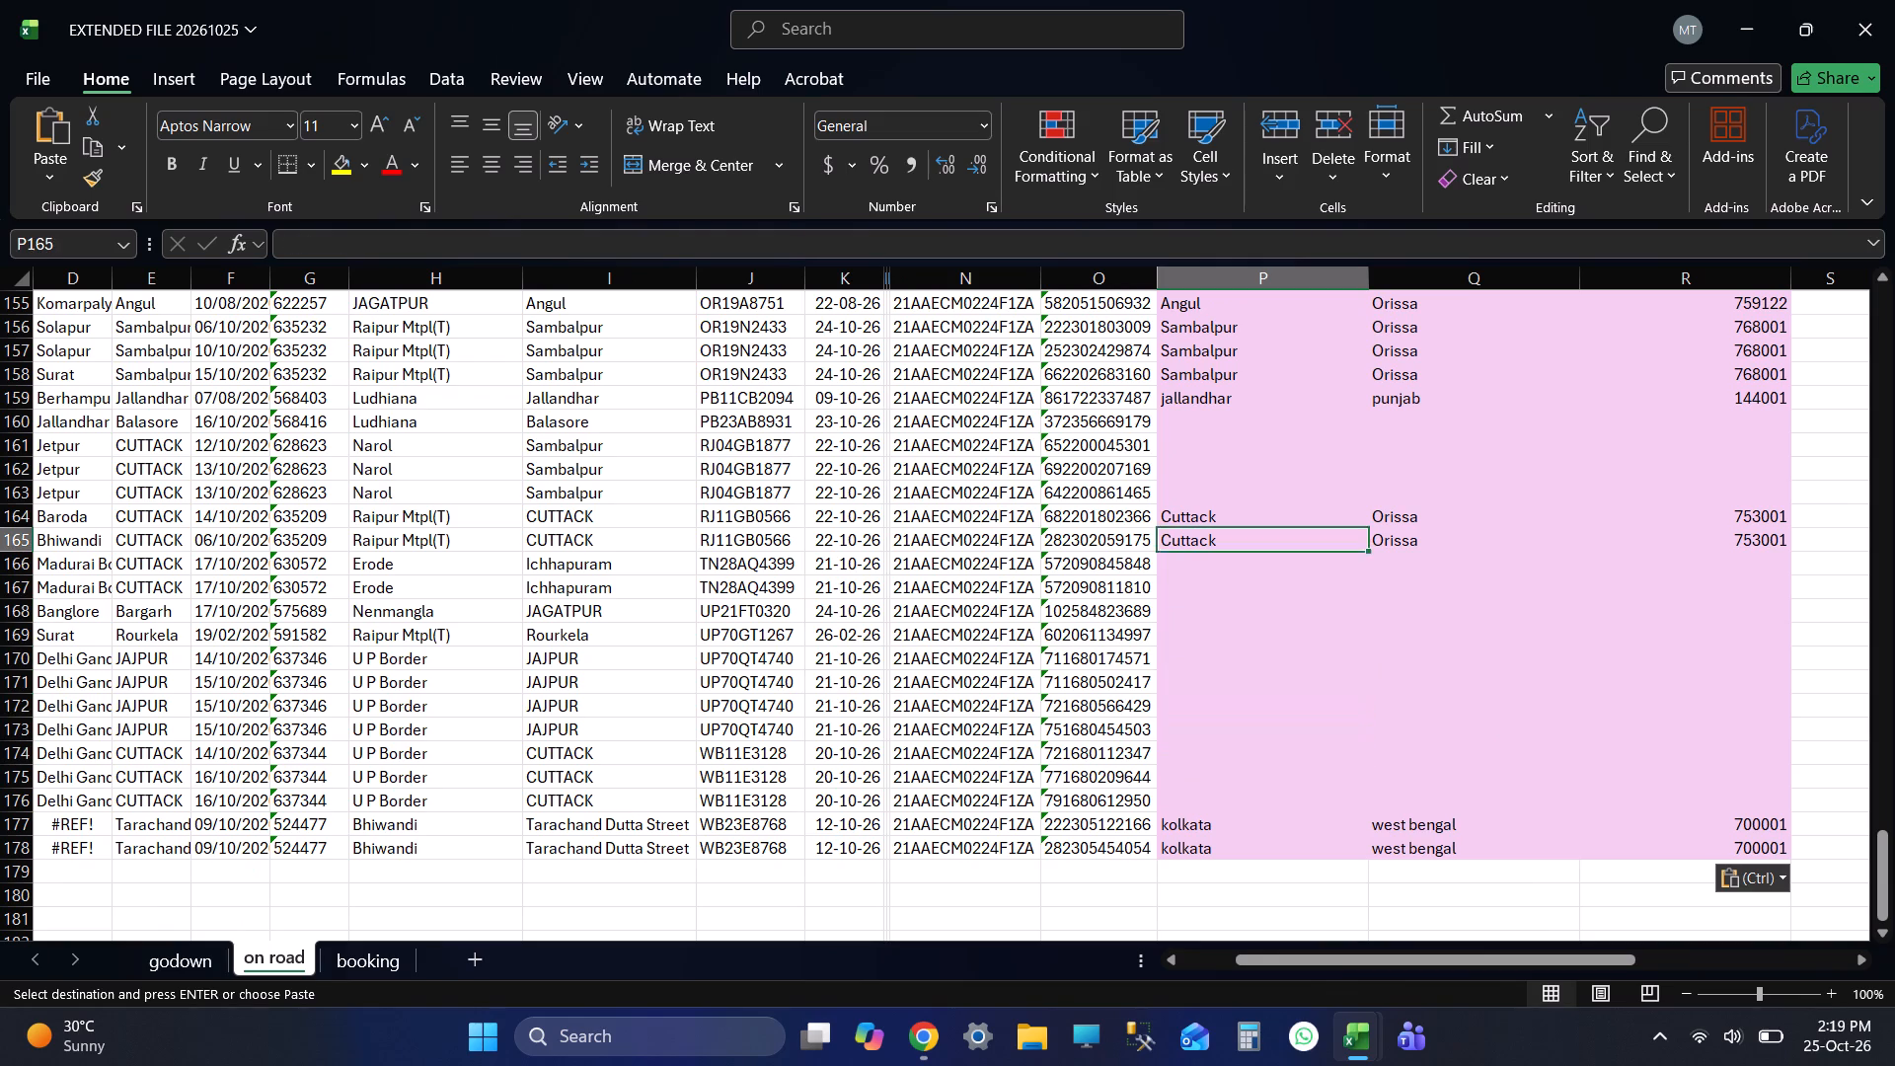
key("ctrl+Up")
key("Up")
key("ctrl+Up")
key("Down")
key("ctrl+s")
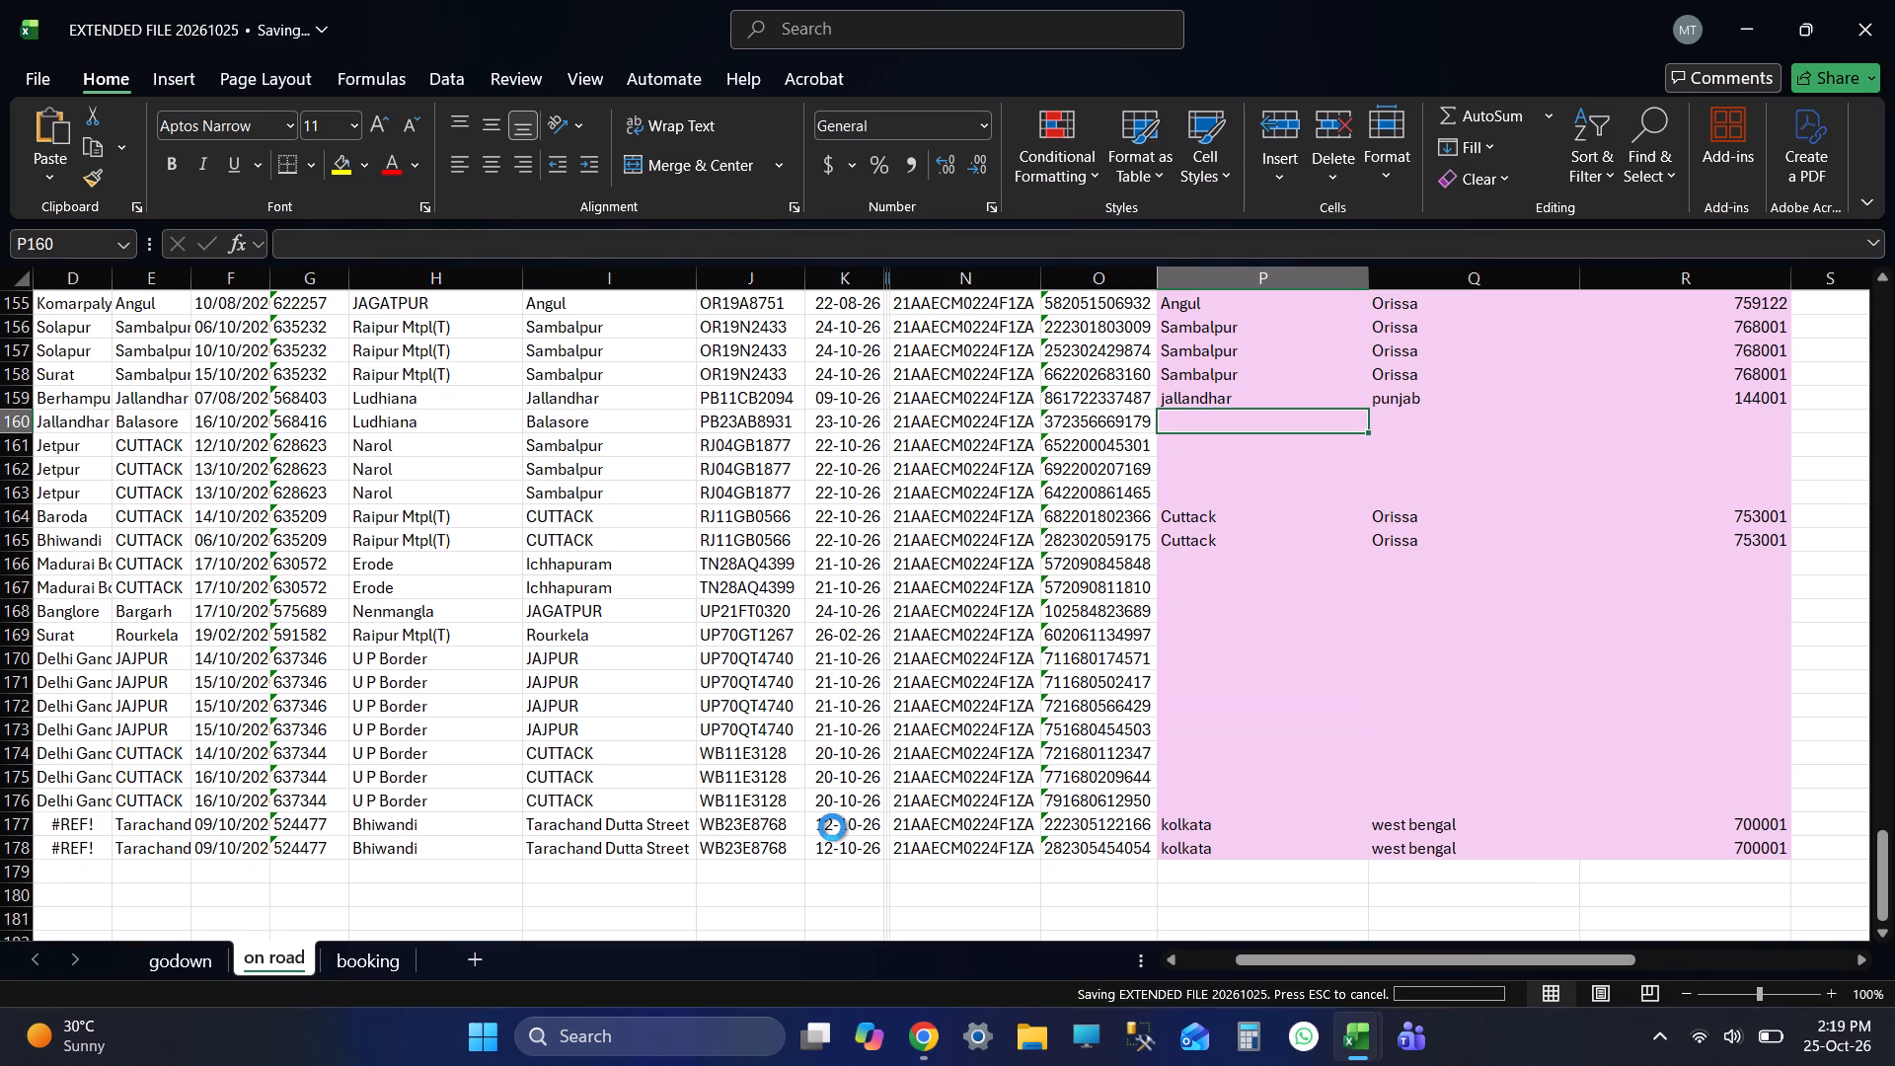
Check the Ludhiana to Balasore route map and return to the 20261025 file.
key("alt+Tab")
key("alt+Tab")
key("alt+Tab")
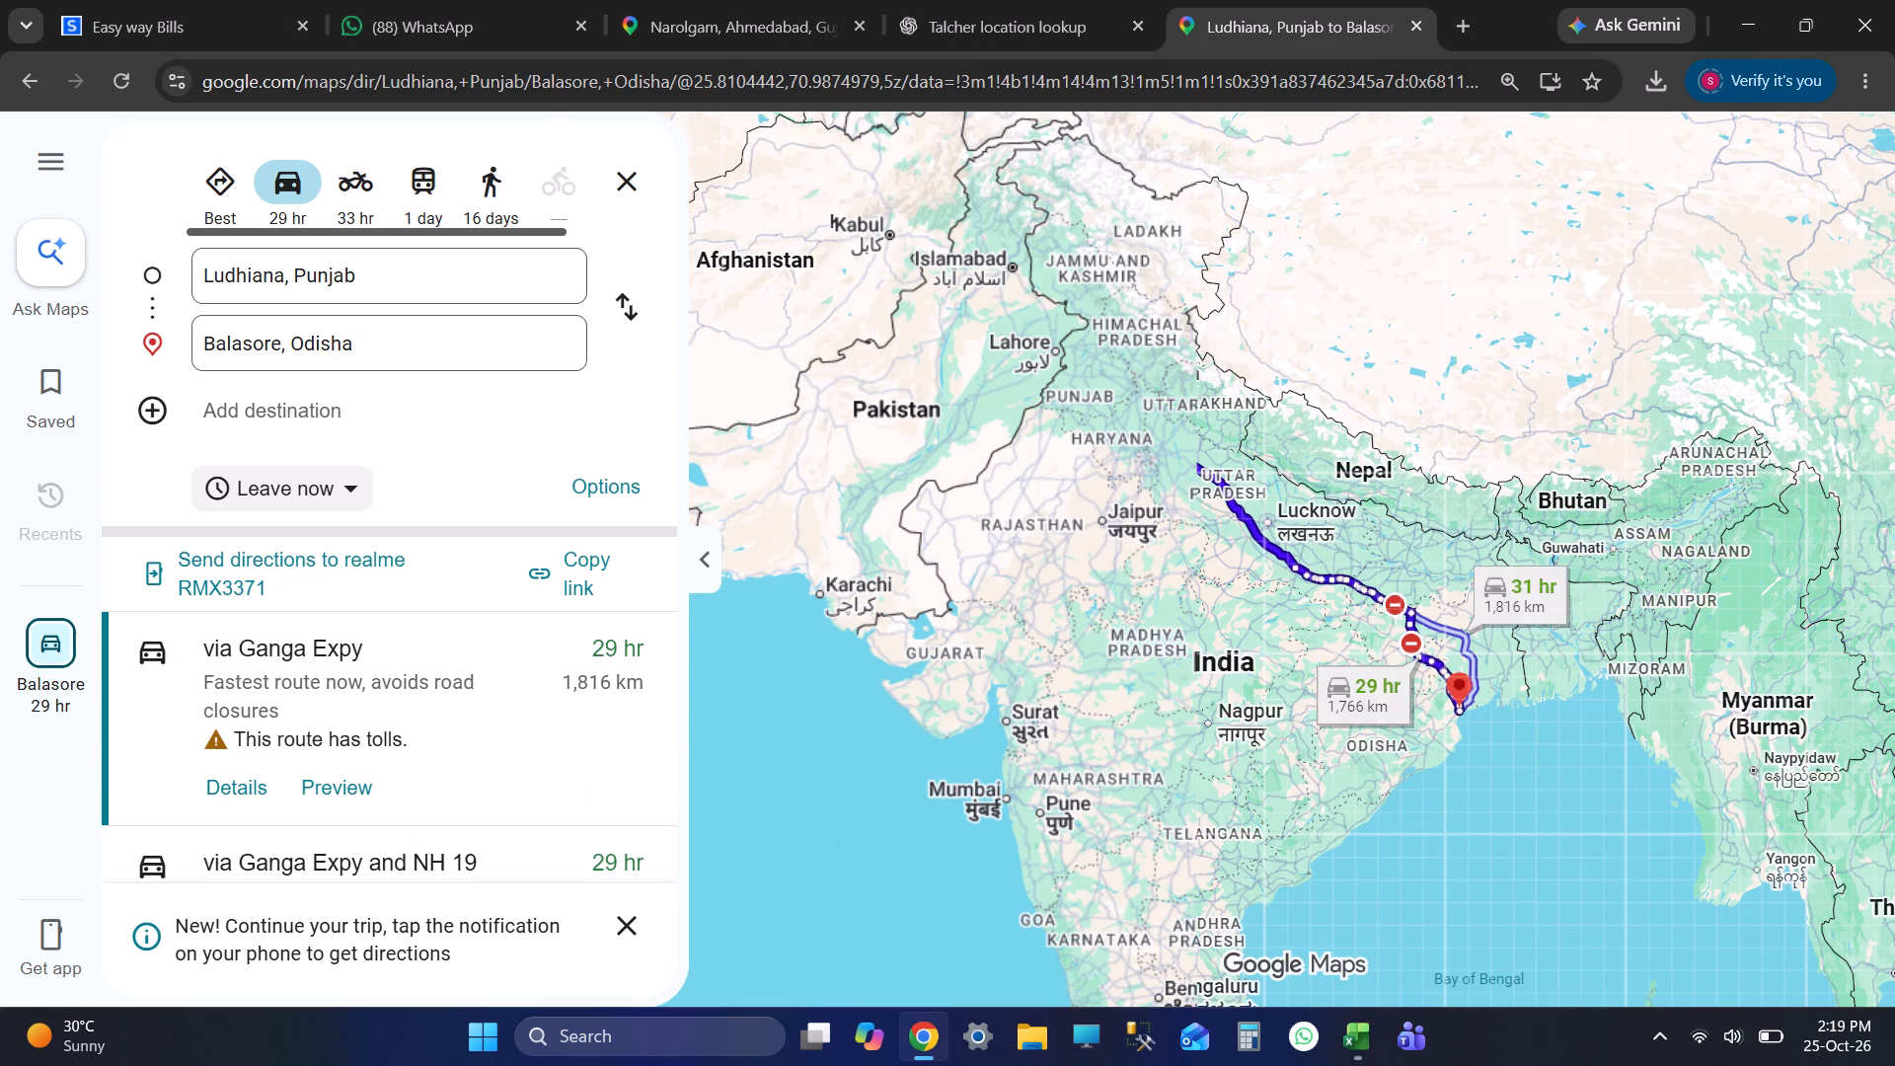
Select row 174's blank place cell in the 20261025 file and search column P of the 20261024 file for ranchi.
key("ctrl+Down")
key("ctrl+Down")
key("ctrl+Down")
key("Up")
key("Up")
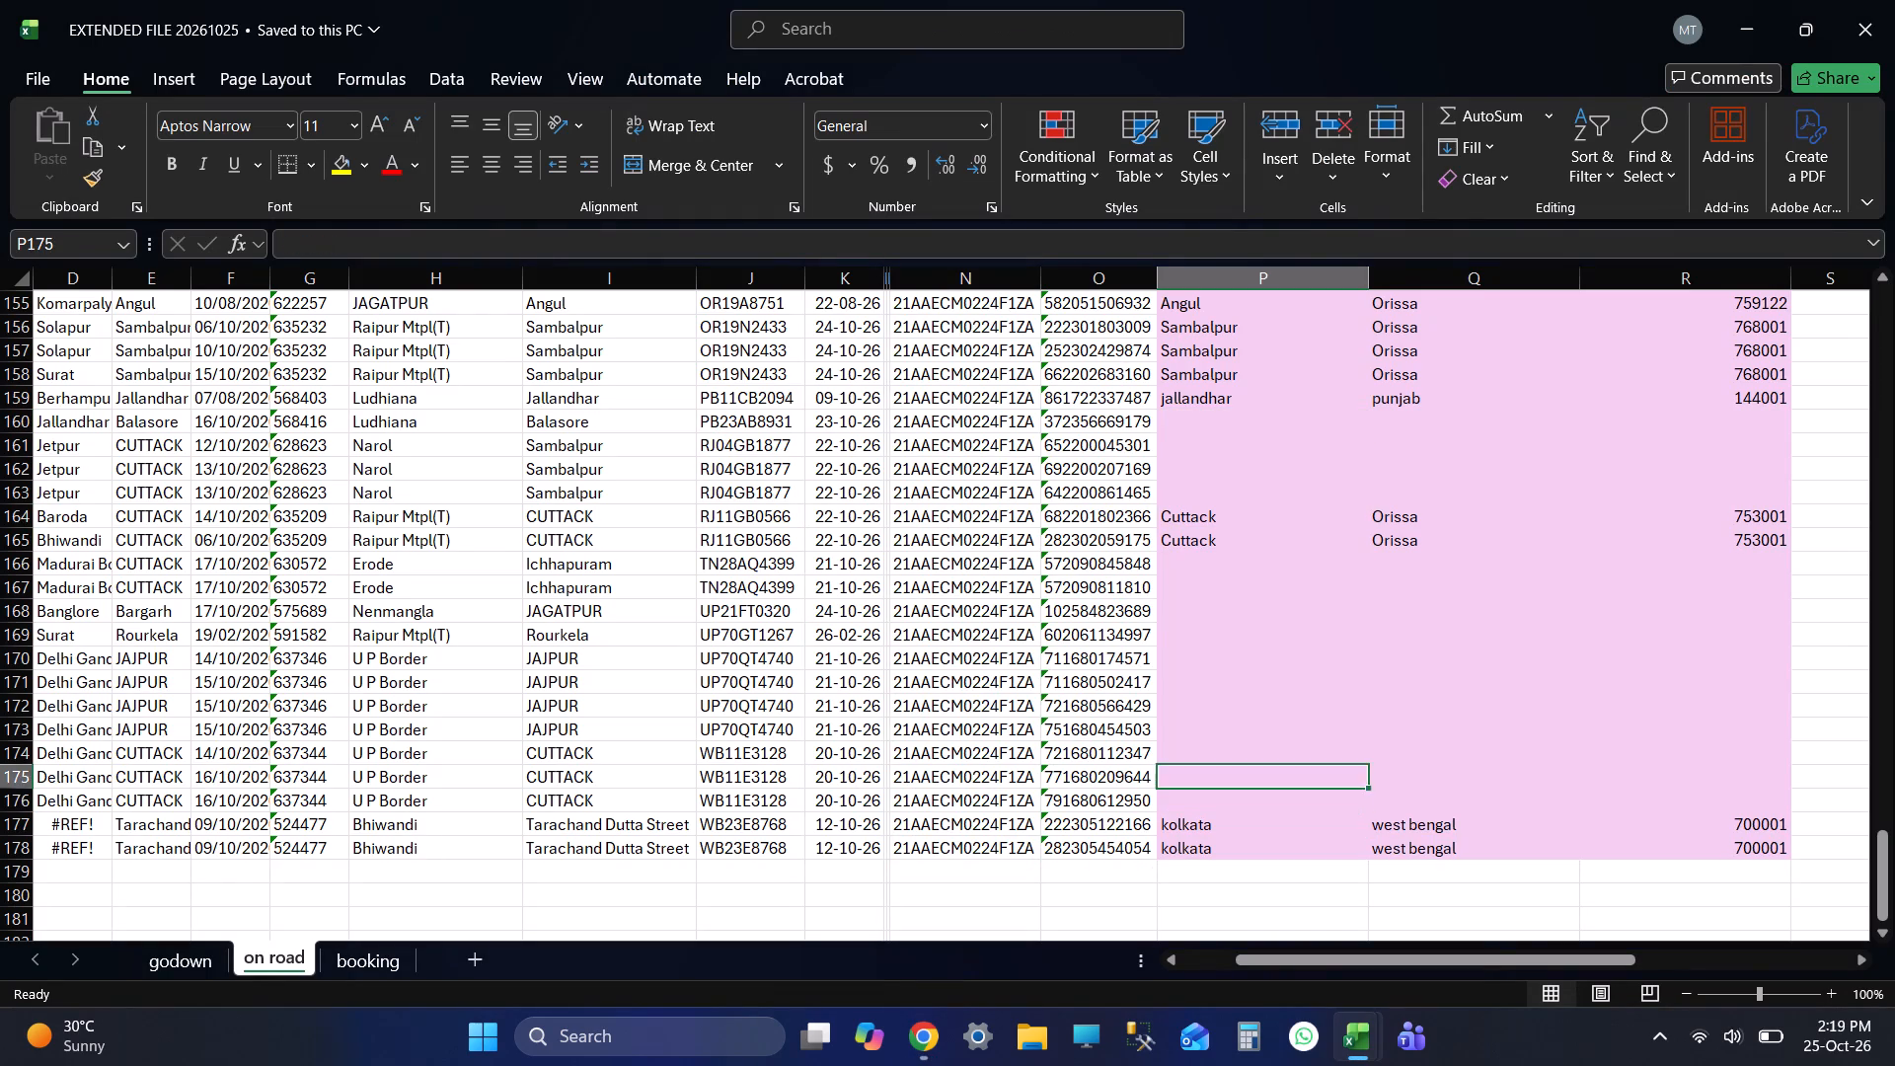
key("Up")
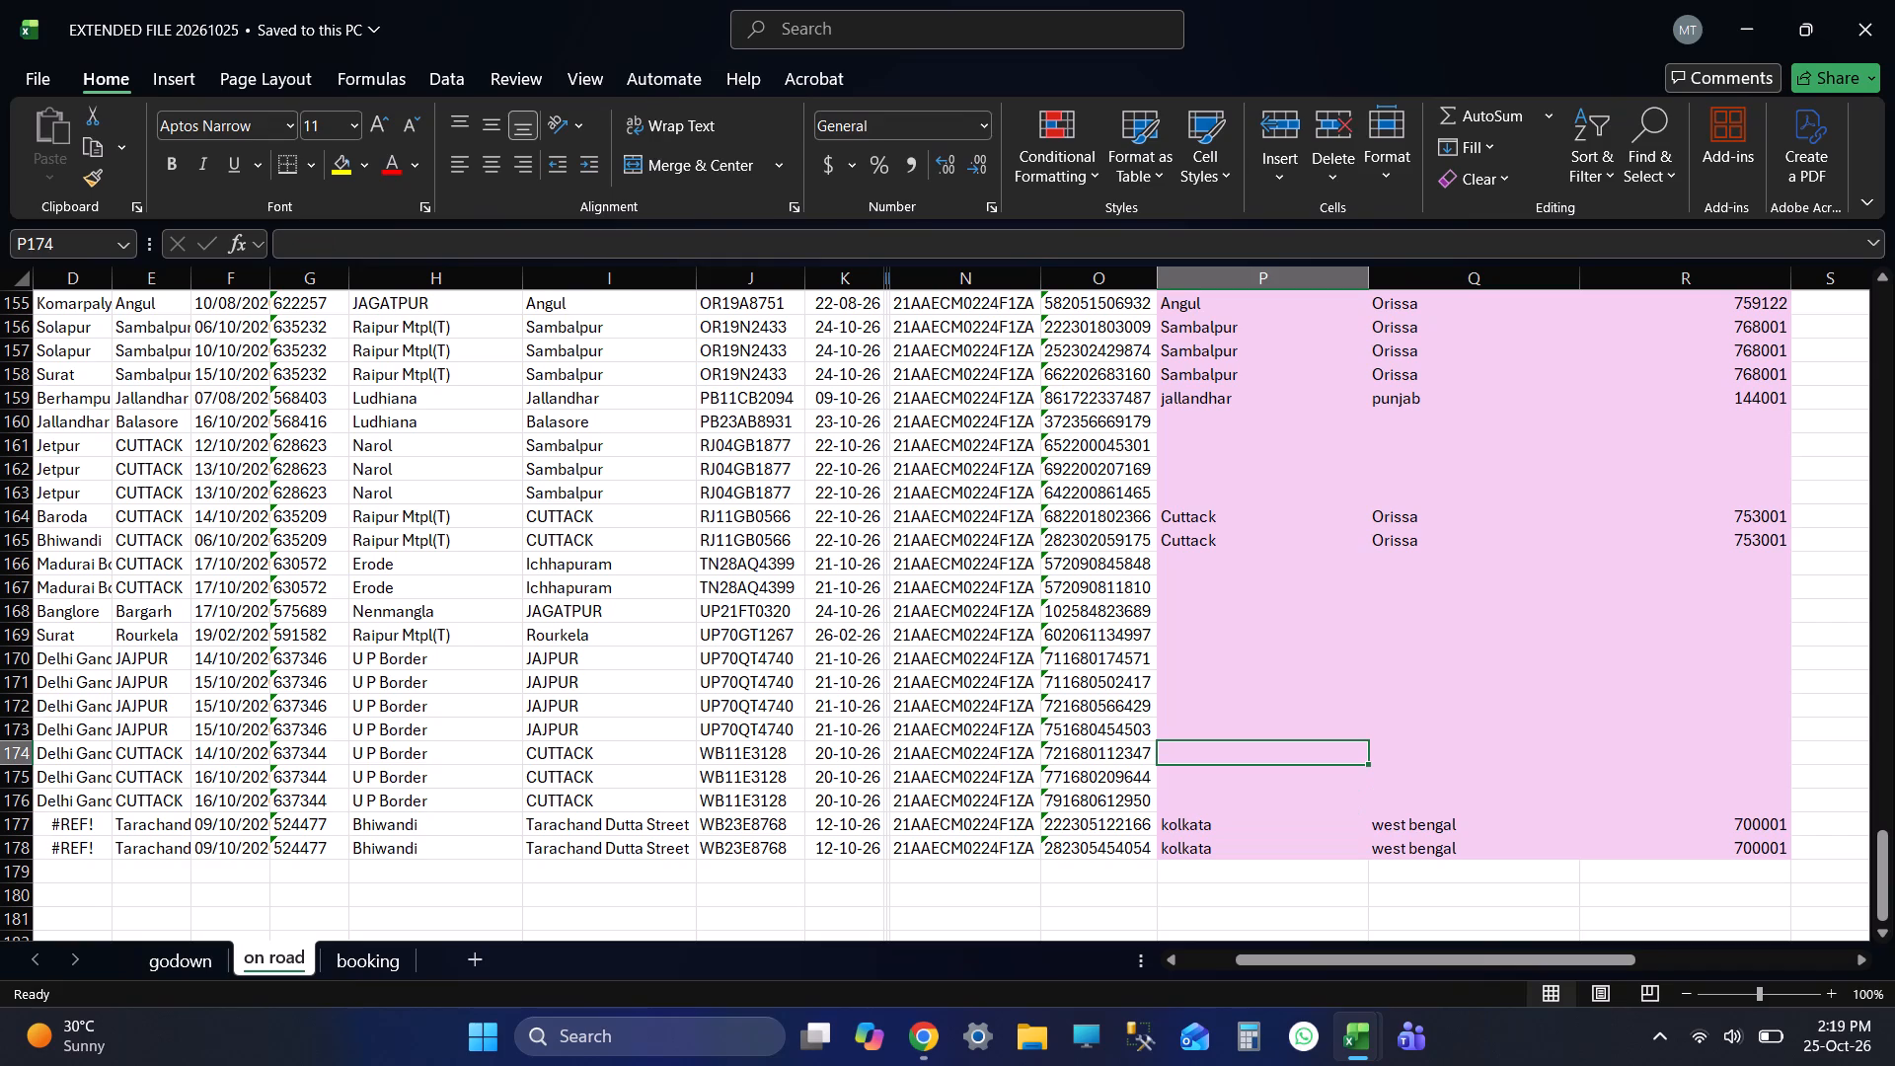
key("alt+Tab")
key("alt+Tab")
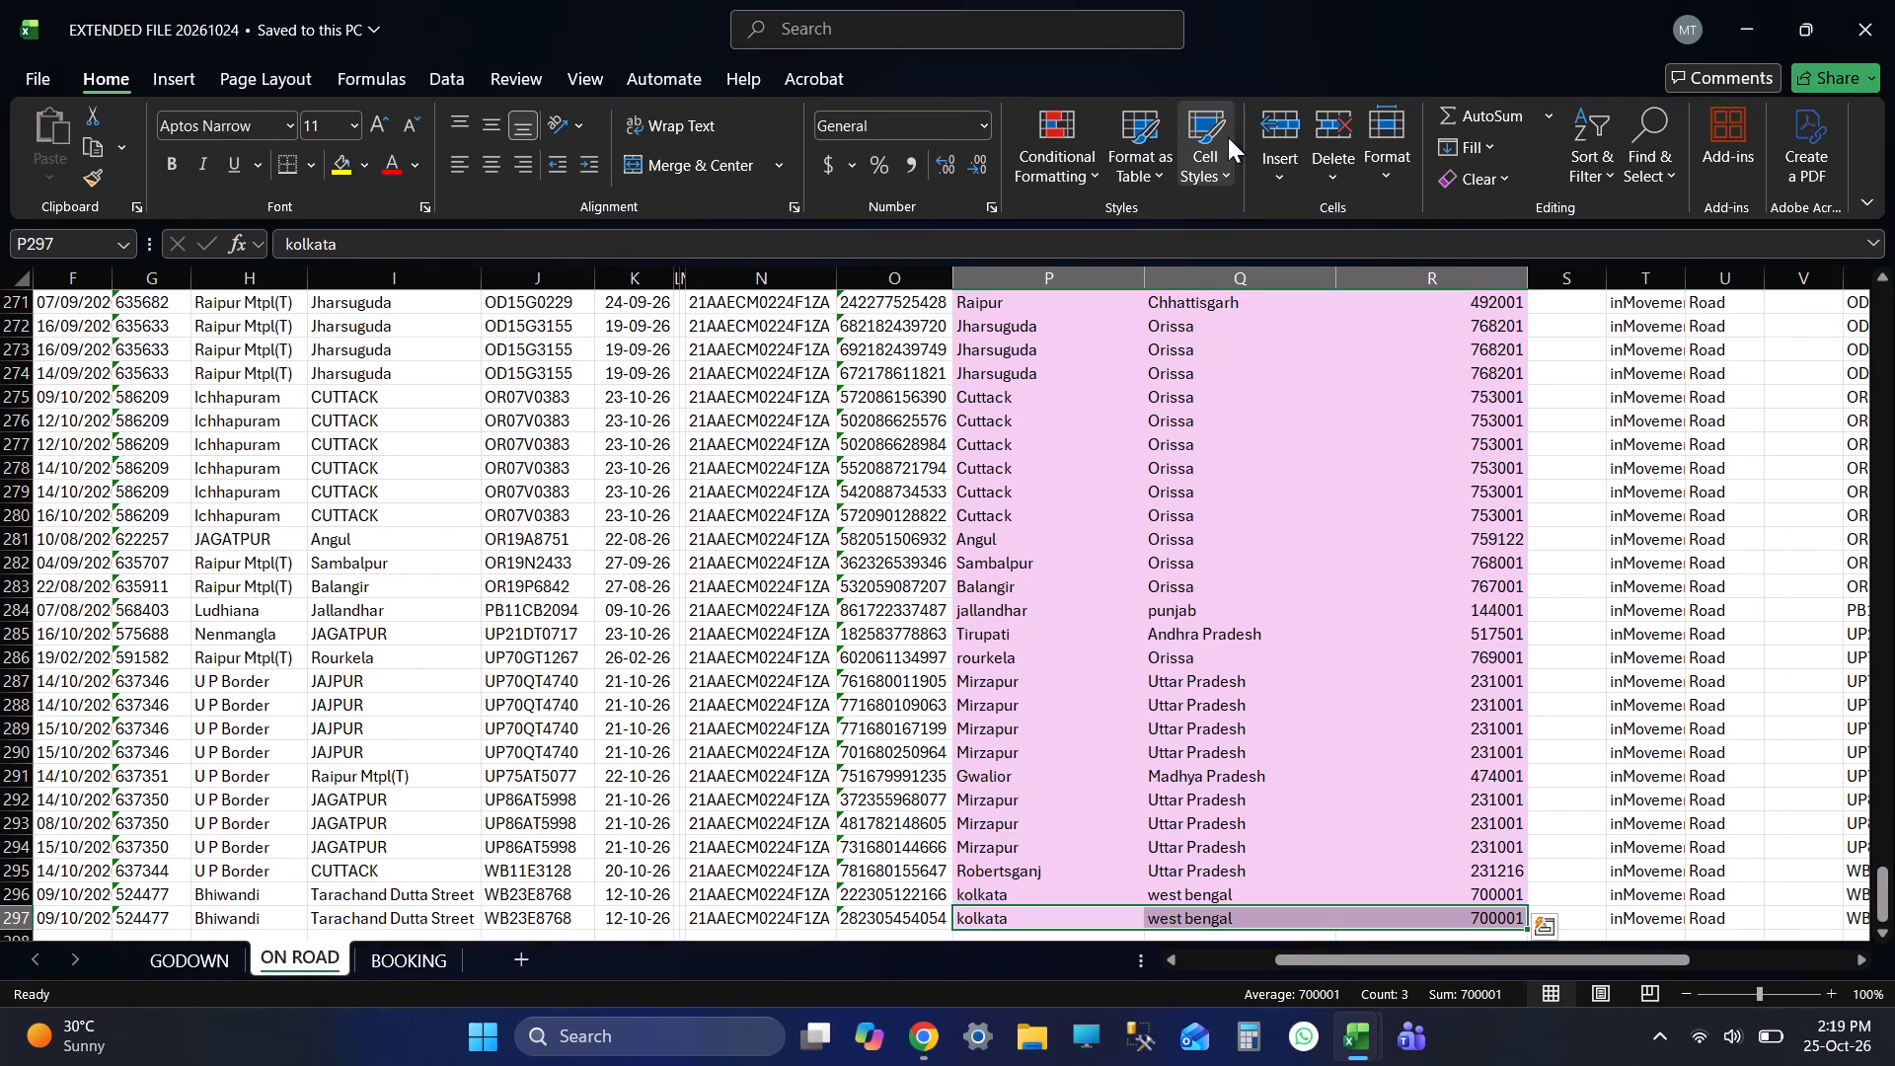
left_click(1057, 277)
key("ctrl+f")
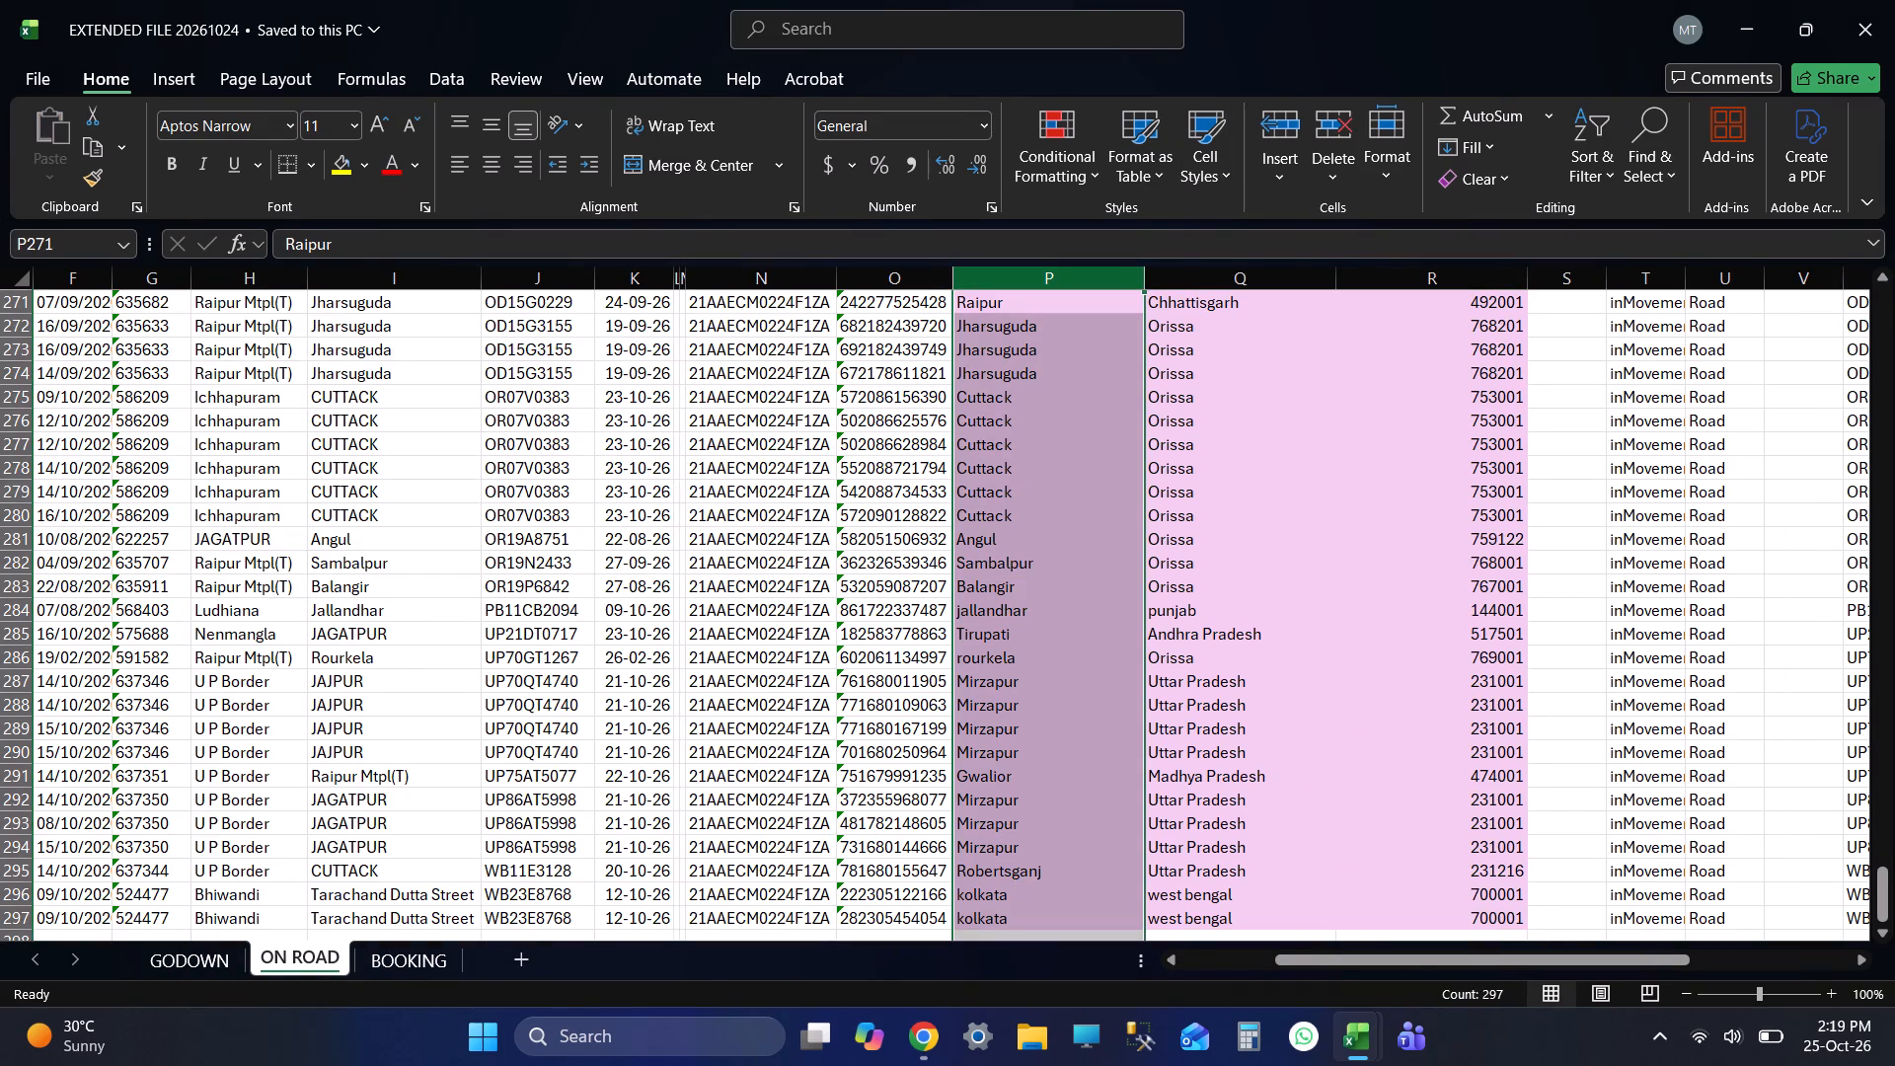
type("ranchi")
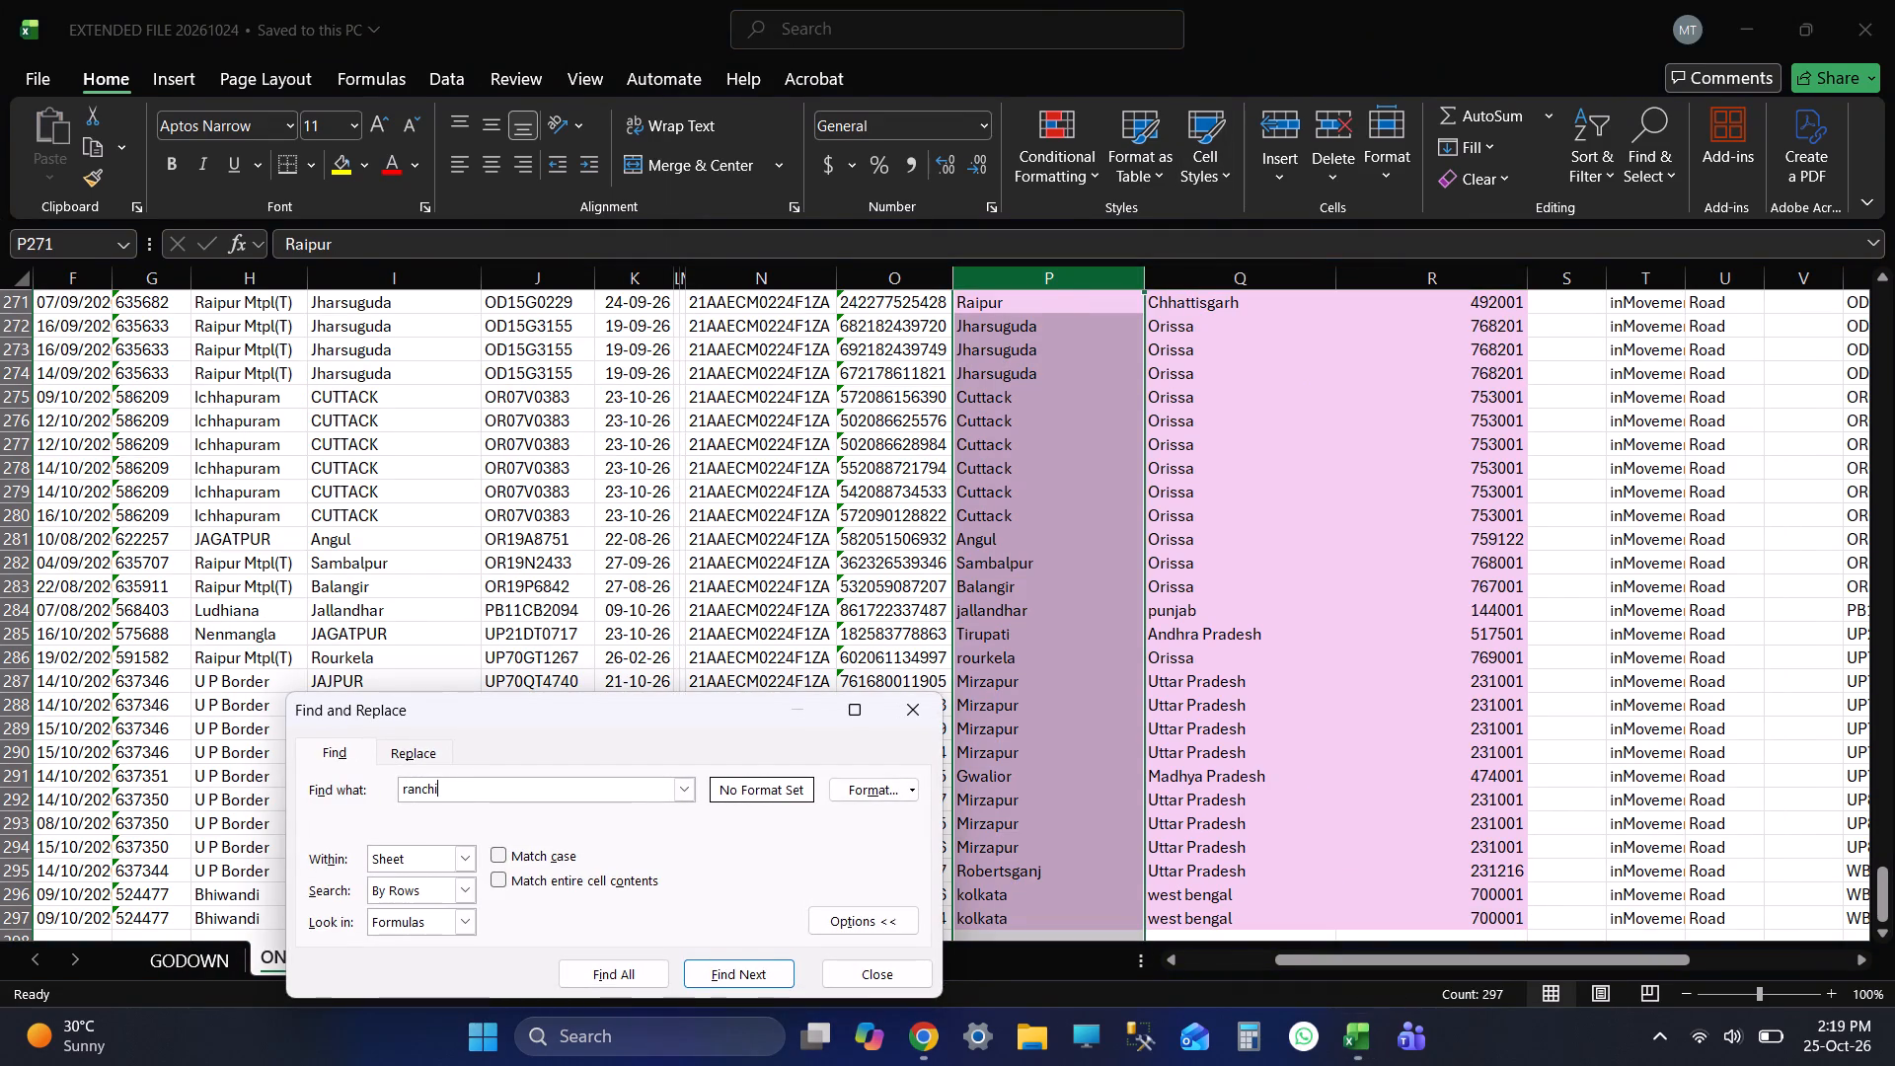
key("Return")
key("Return")
Search column P for jam and copy row 111's Jamshedpur, Jharkhand, 831001 entry into rows 174 to 176 of the 20261025 file.
key("BackSpace")
key("BackSpace")
key("BackSpace")
key("BackSpace")
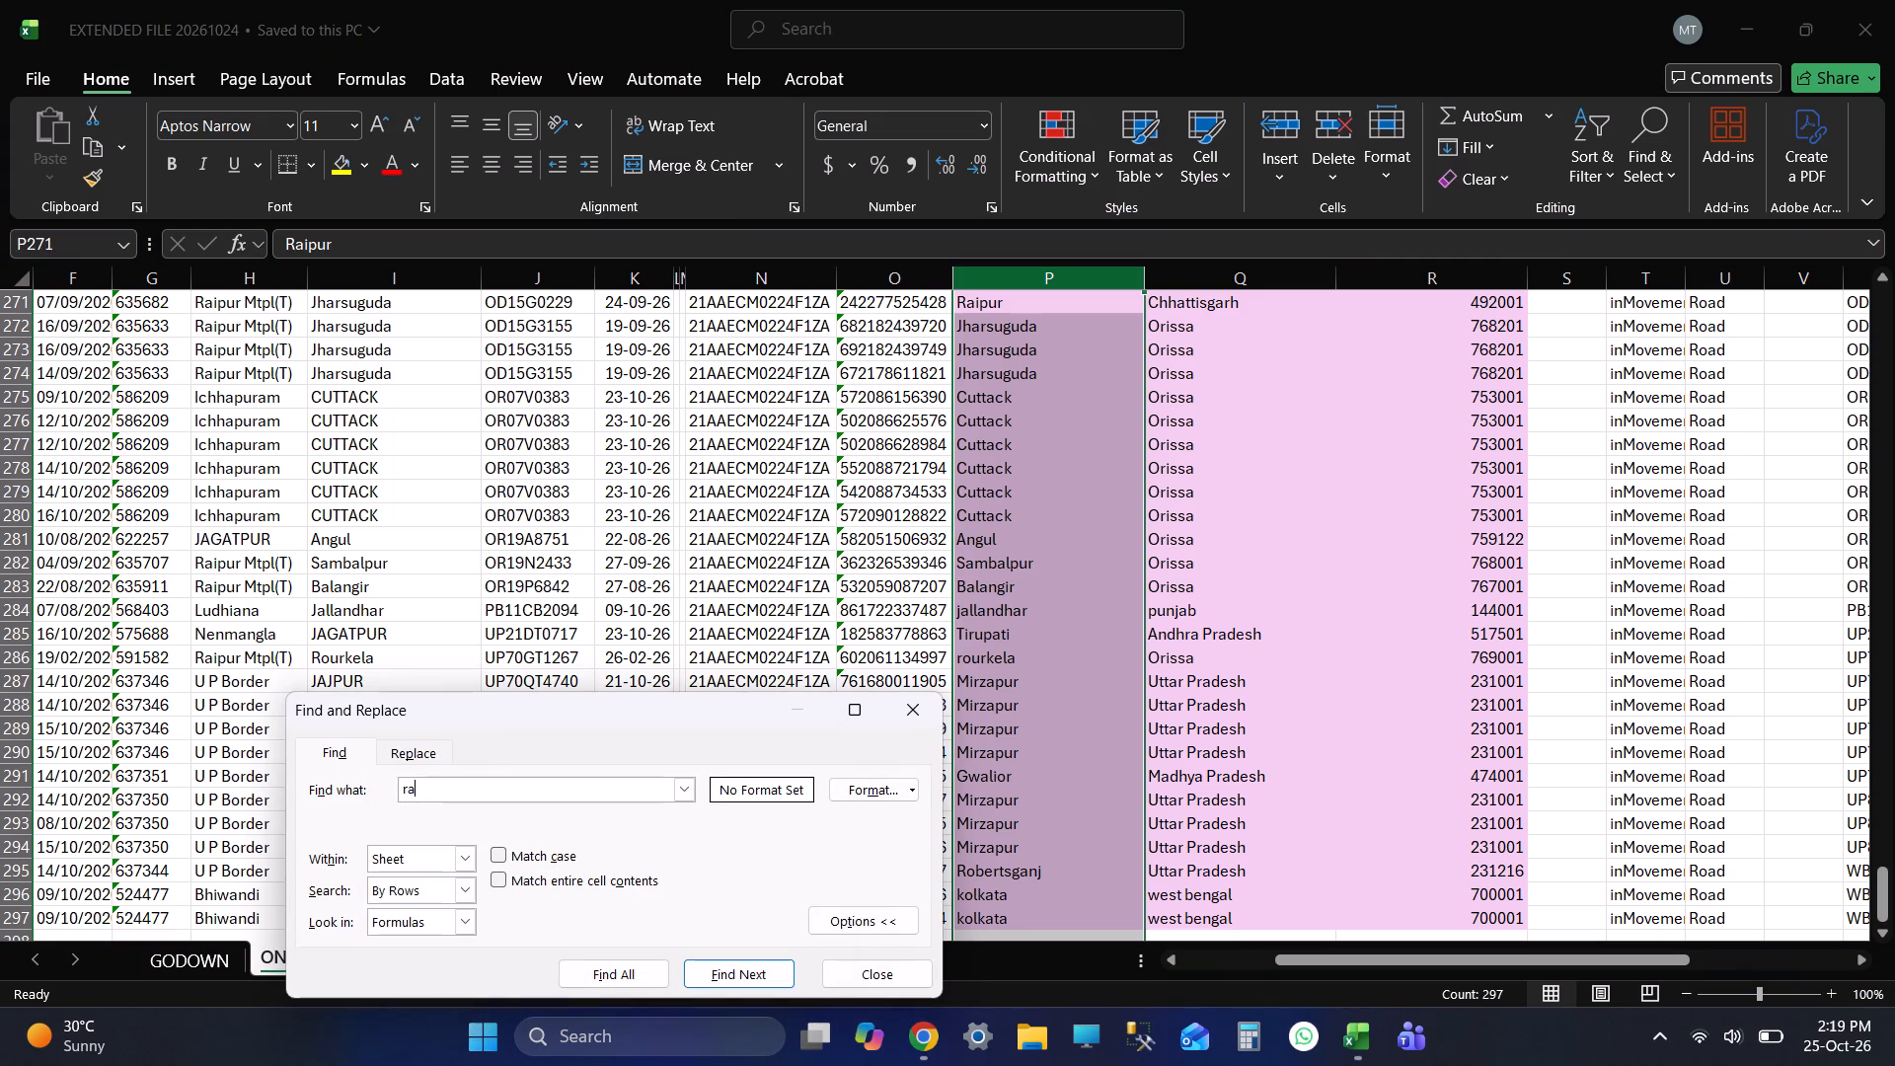
key("BackSpace")
key("BackSpace")
type("jam")
key("Return")
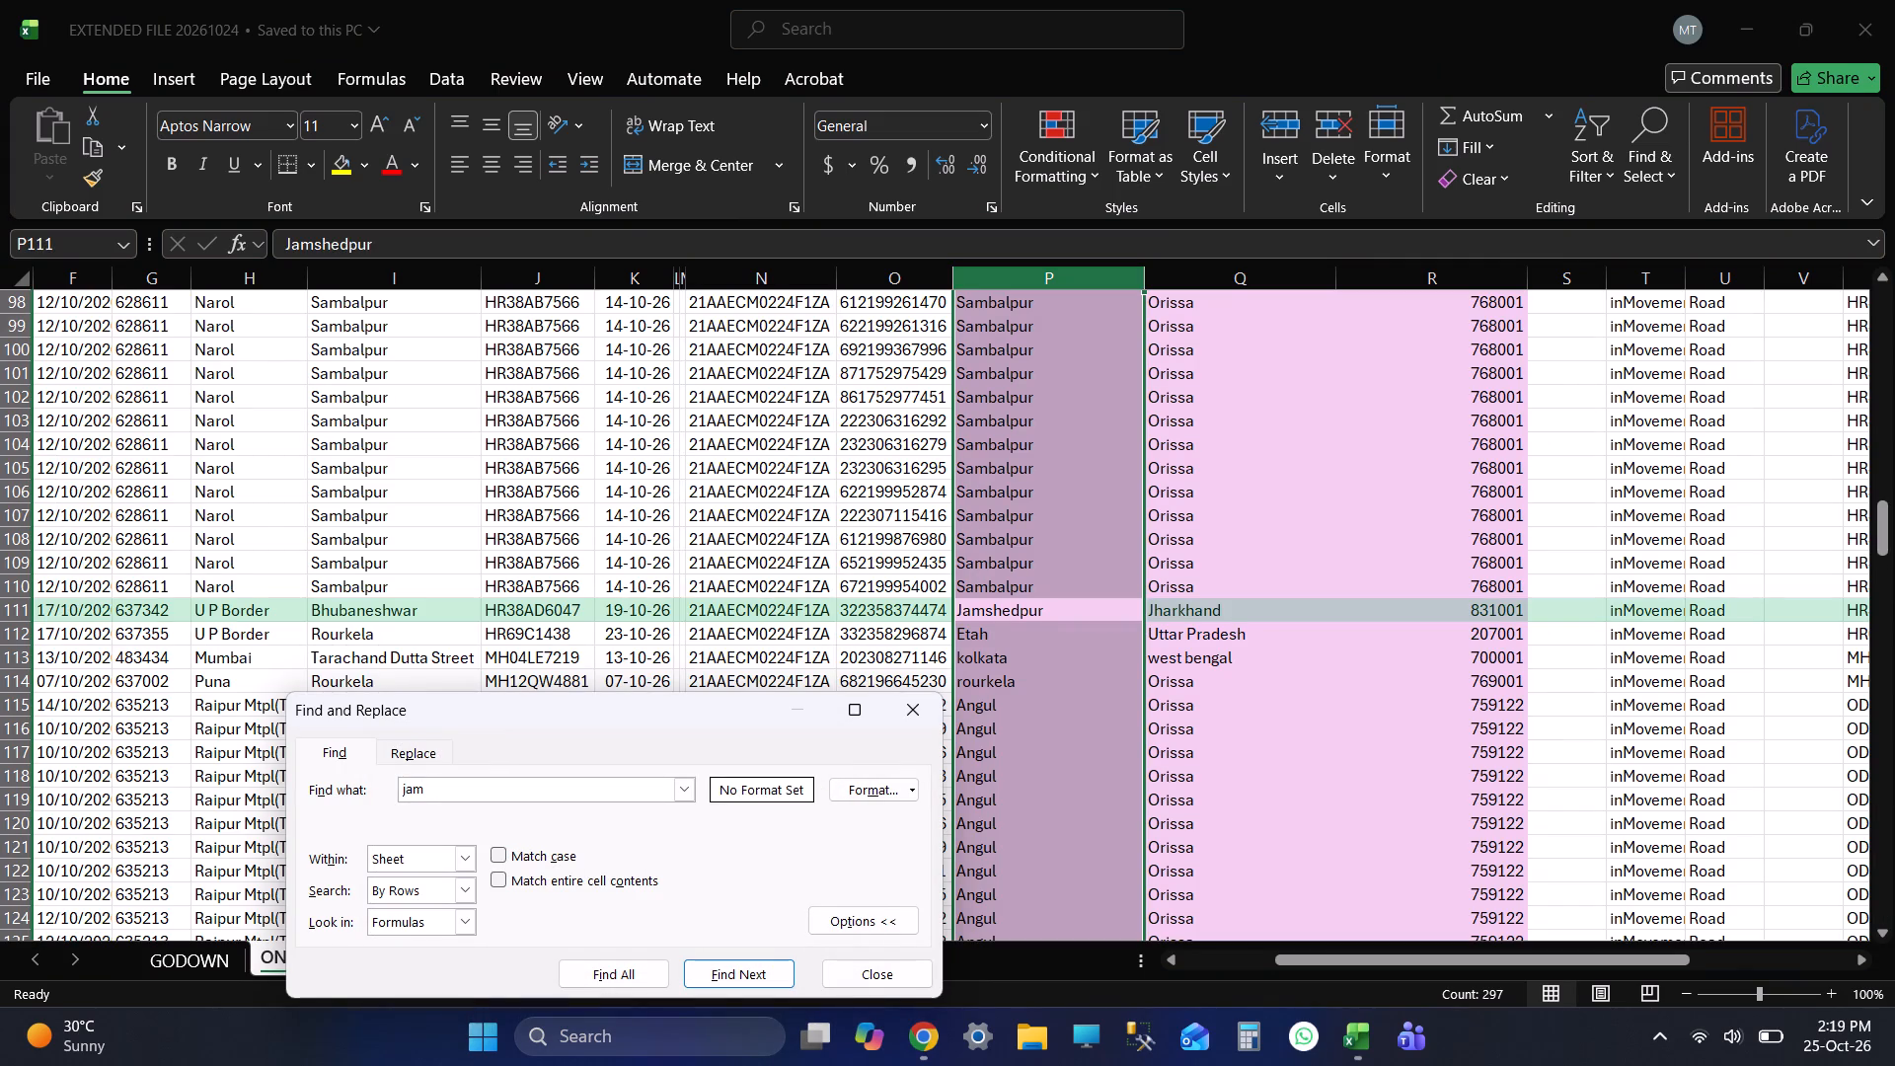
left_click(1042, 620)
key("shift+Right")
key("shift+Right")
key("ctrl+c")
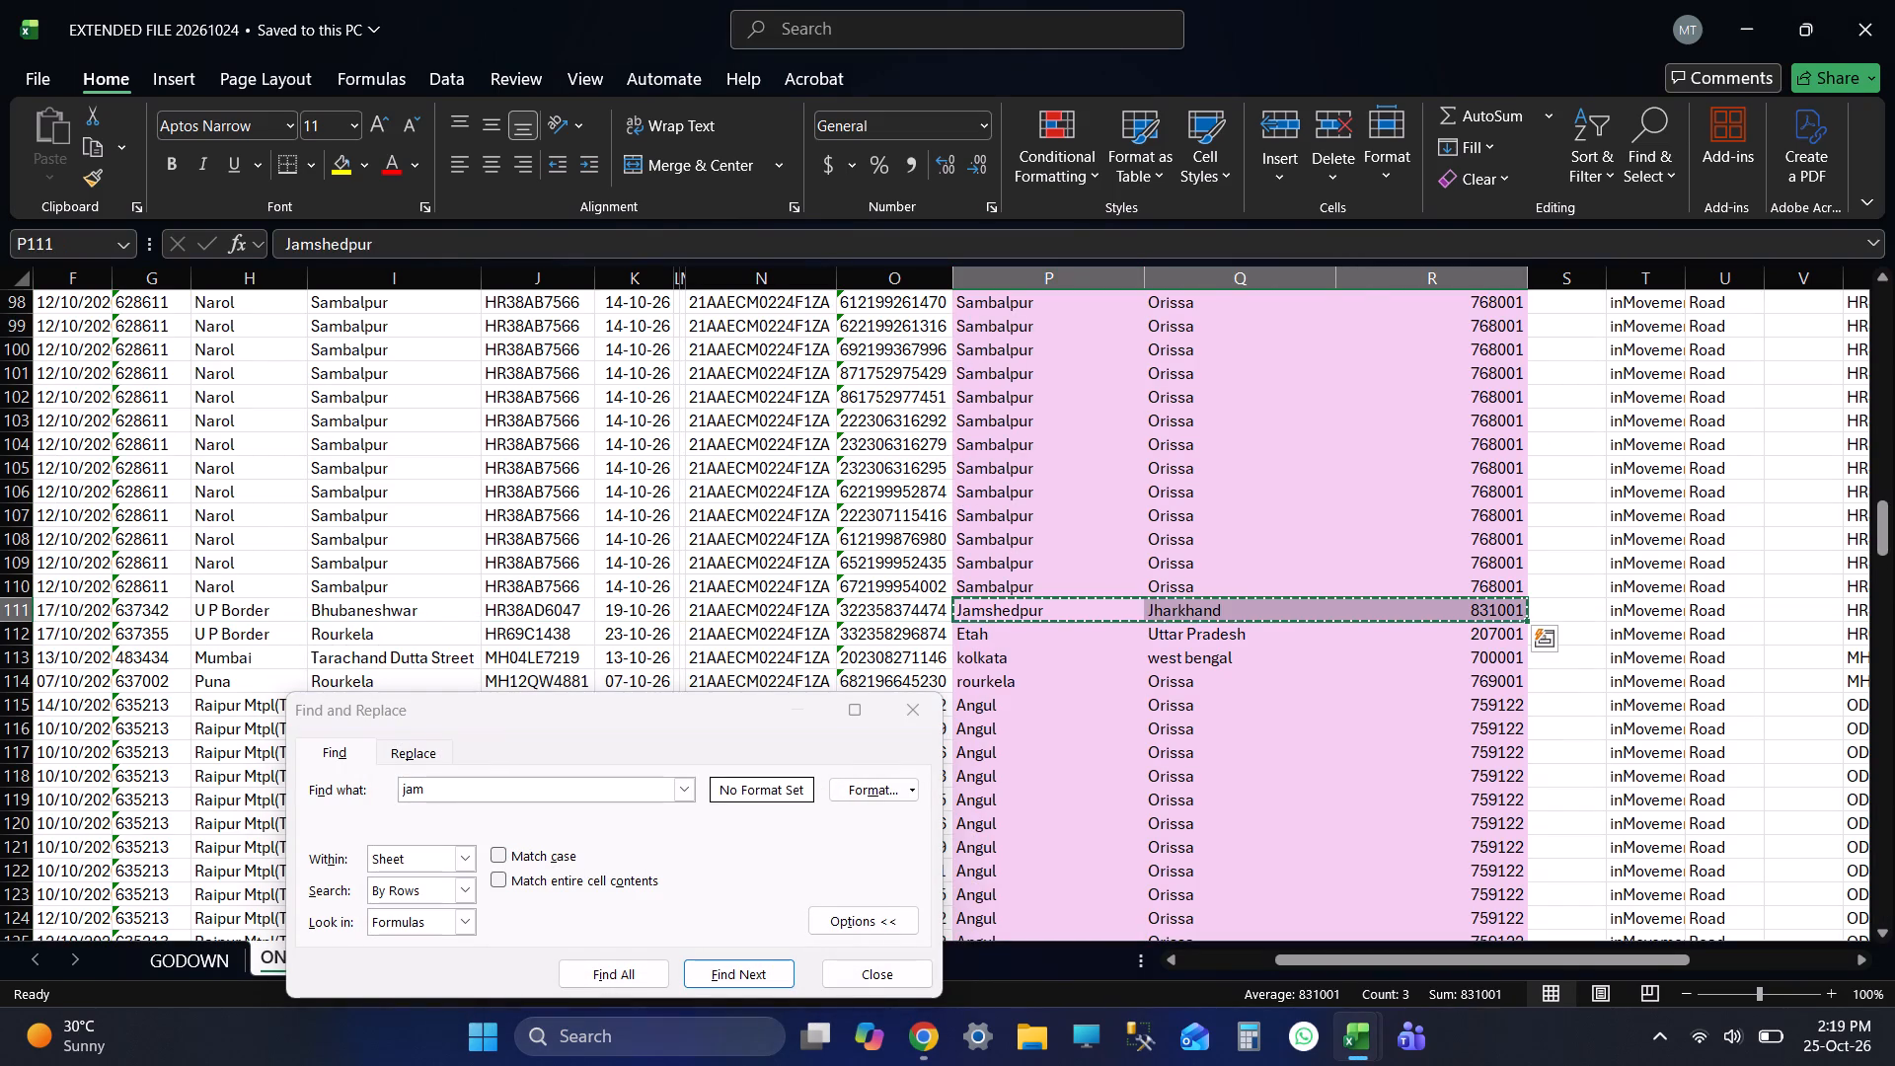
left_click(863, 968)
key("alt+Tab")
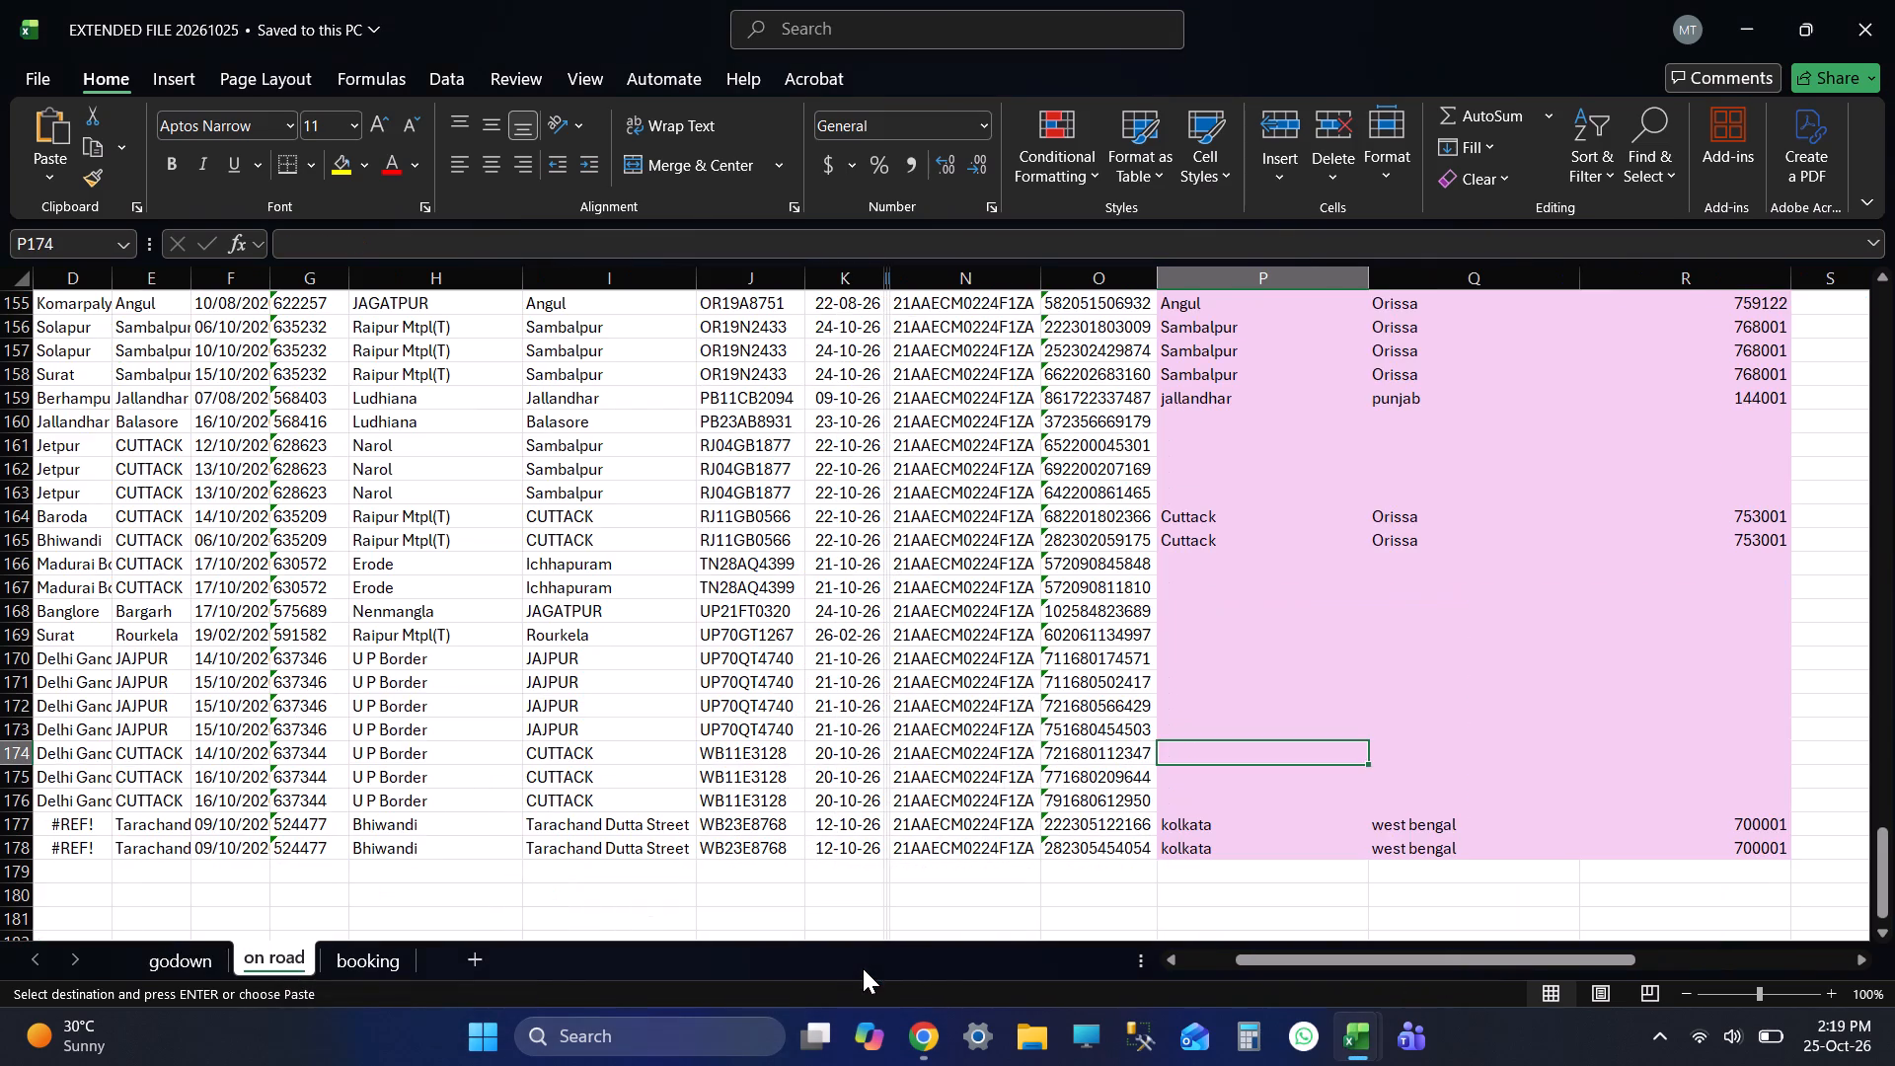
key("shift+Down")
key("shift+Down")
key("ctrl+v")
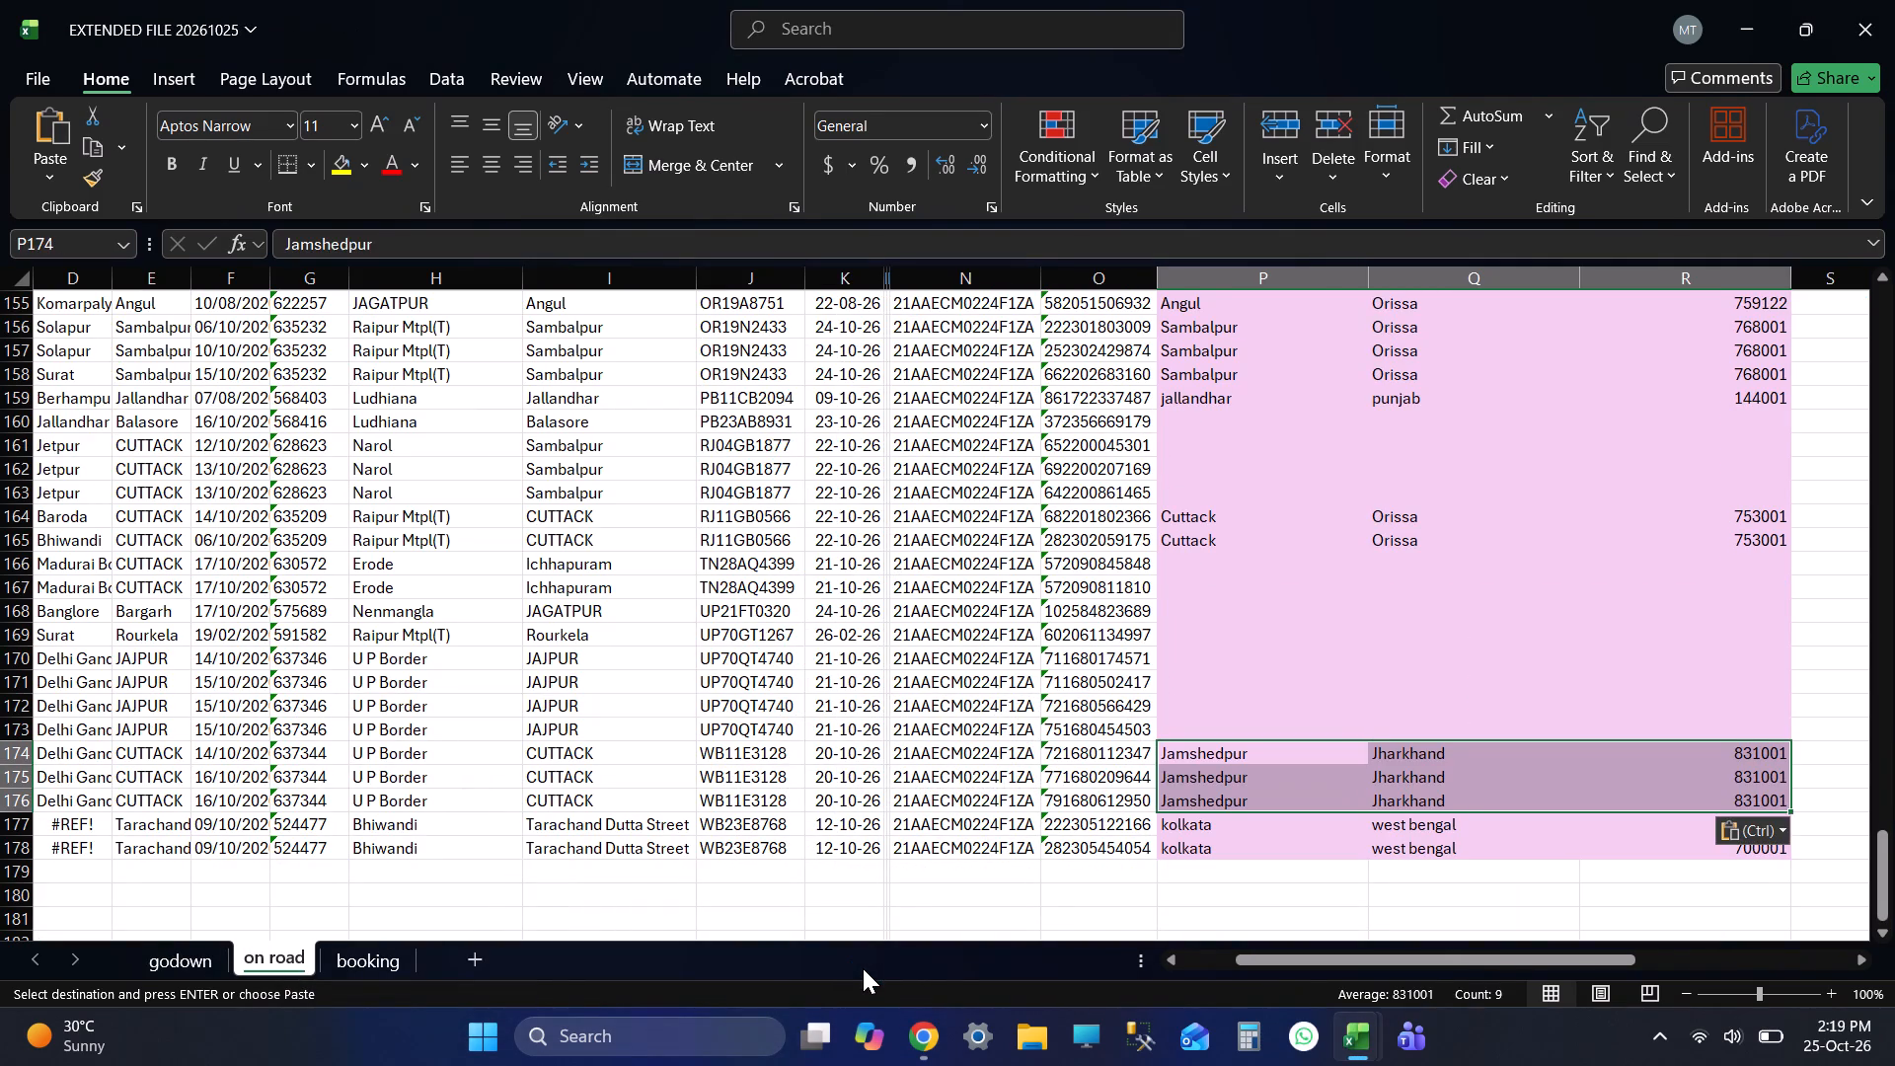
Select row 170's blank place cell in the 20261025 file and search column P of the 20261024 file for reb and rab.
key("ctrl+Up")
key("Down")
key("Down")
key("Down")
key("Down")
key("Down")
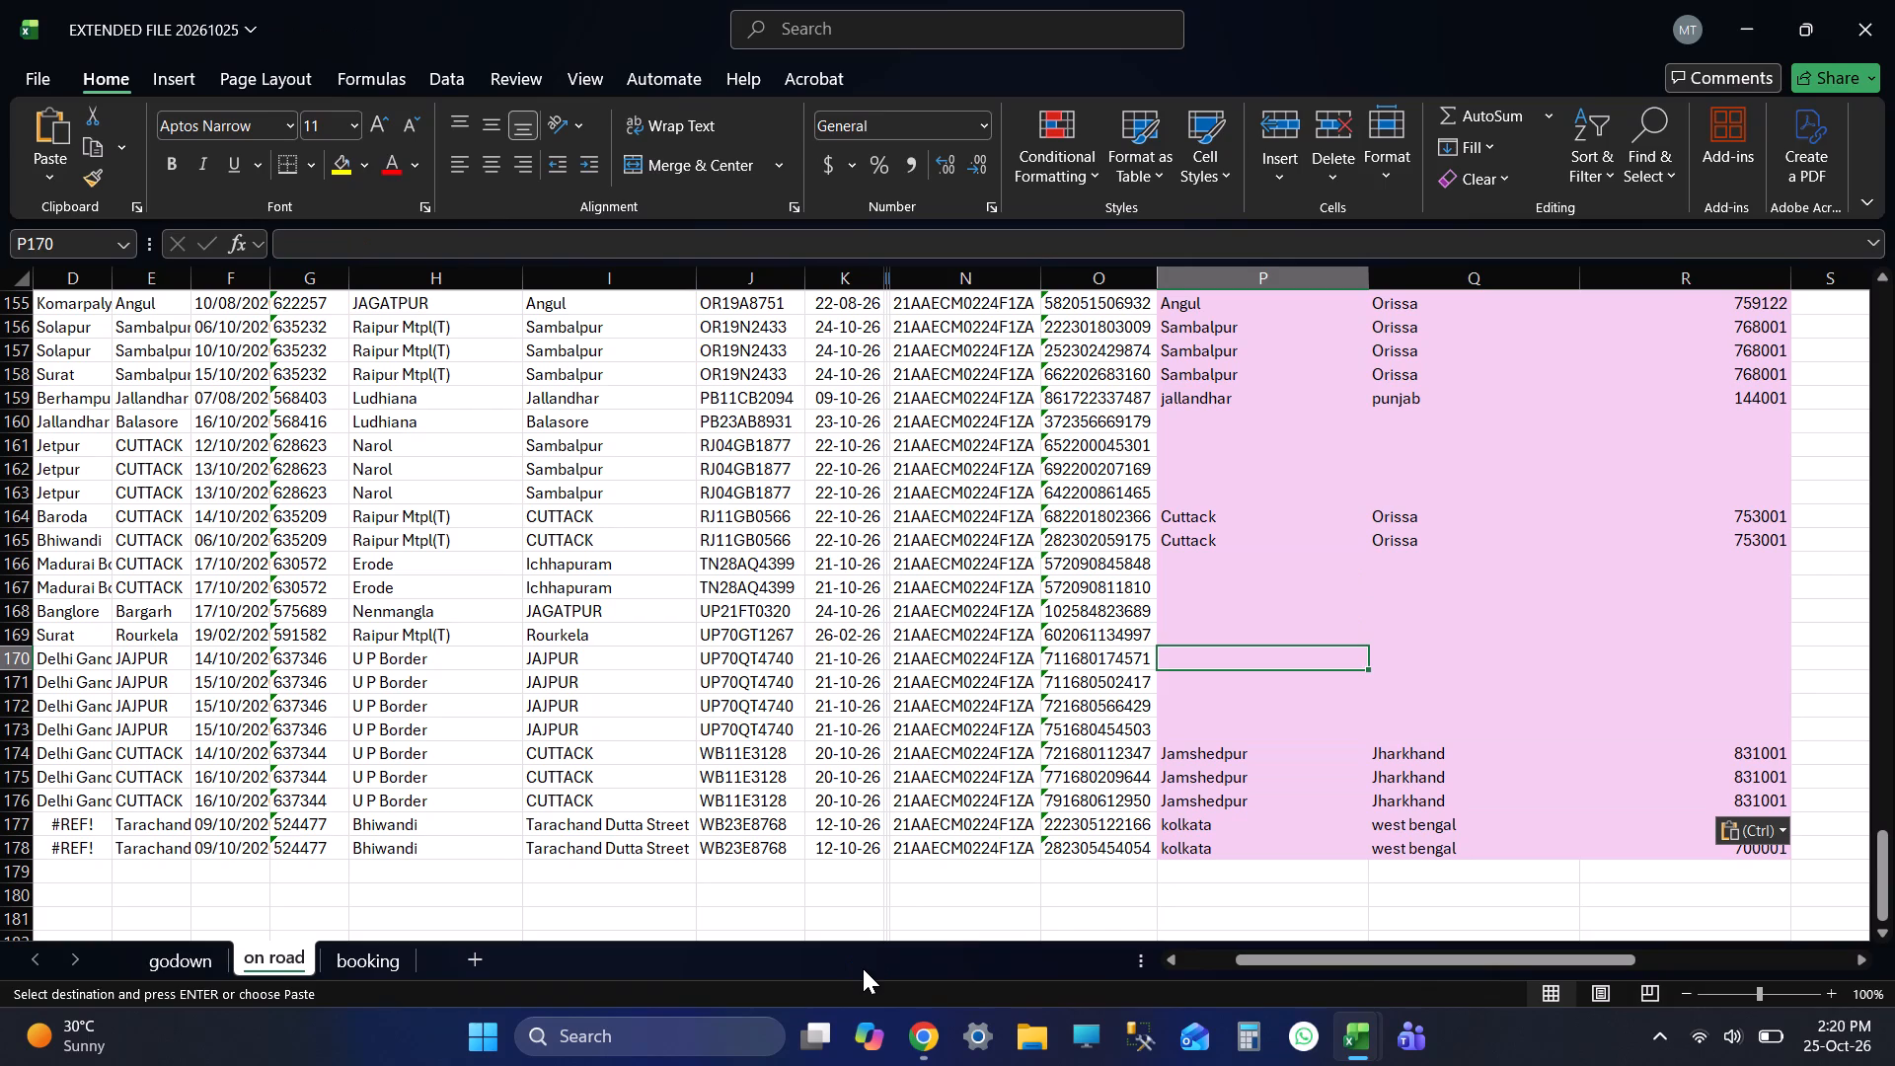
key("alt+Tab")
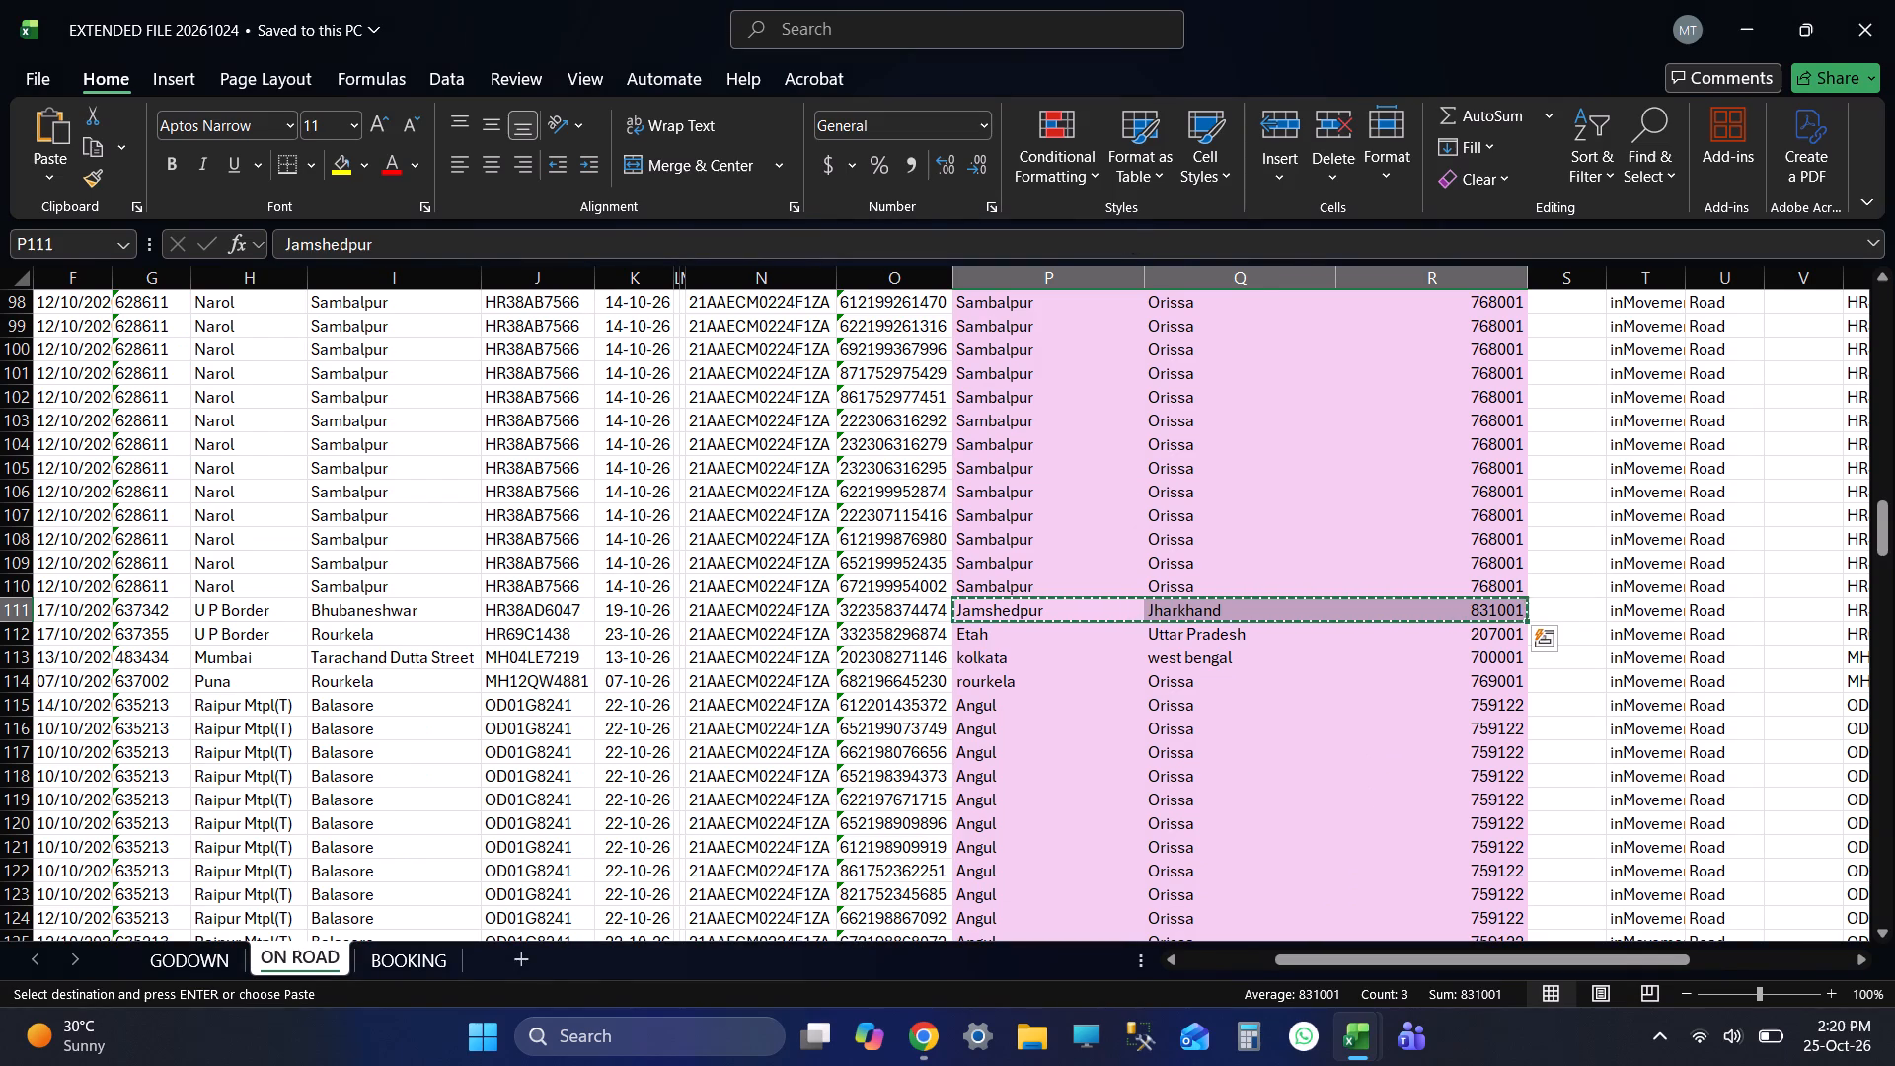
left_click(1045, 275)
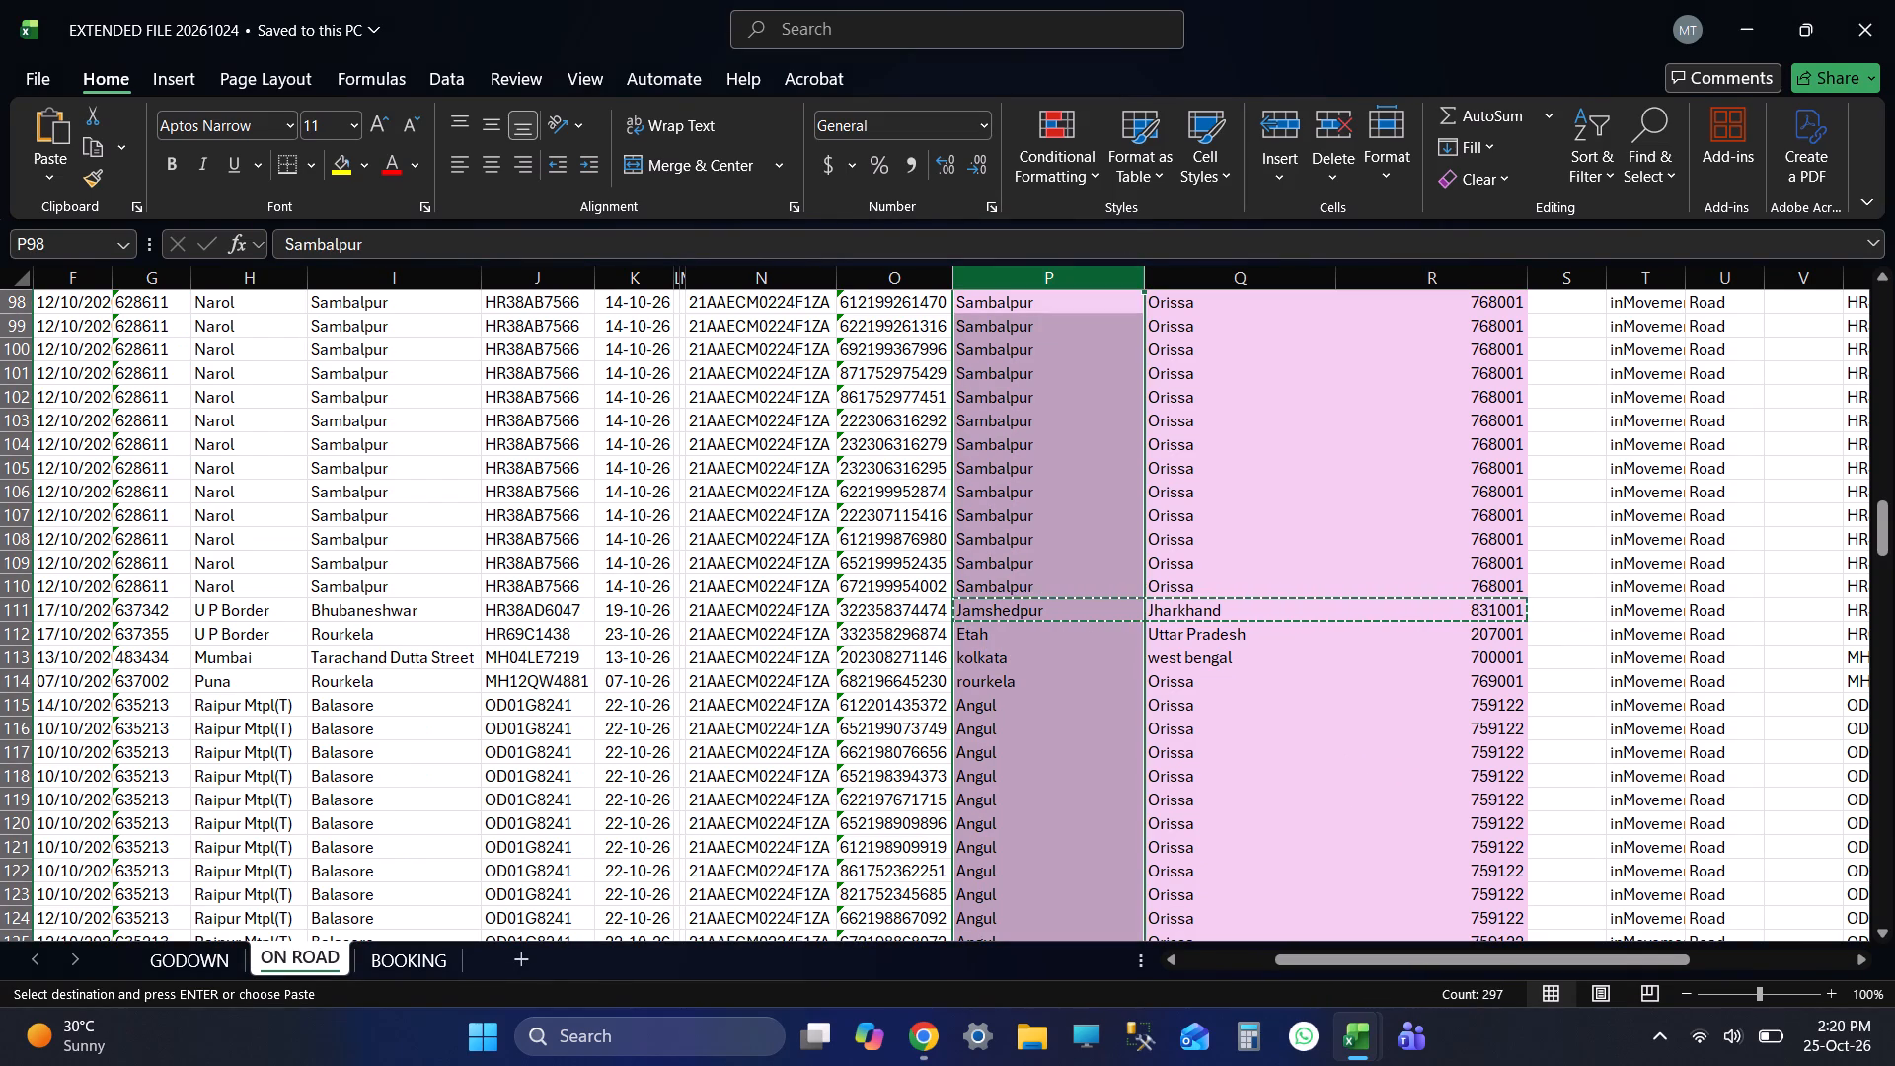
key("ctrl+f")
key("r")
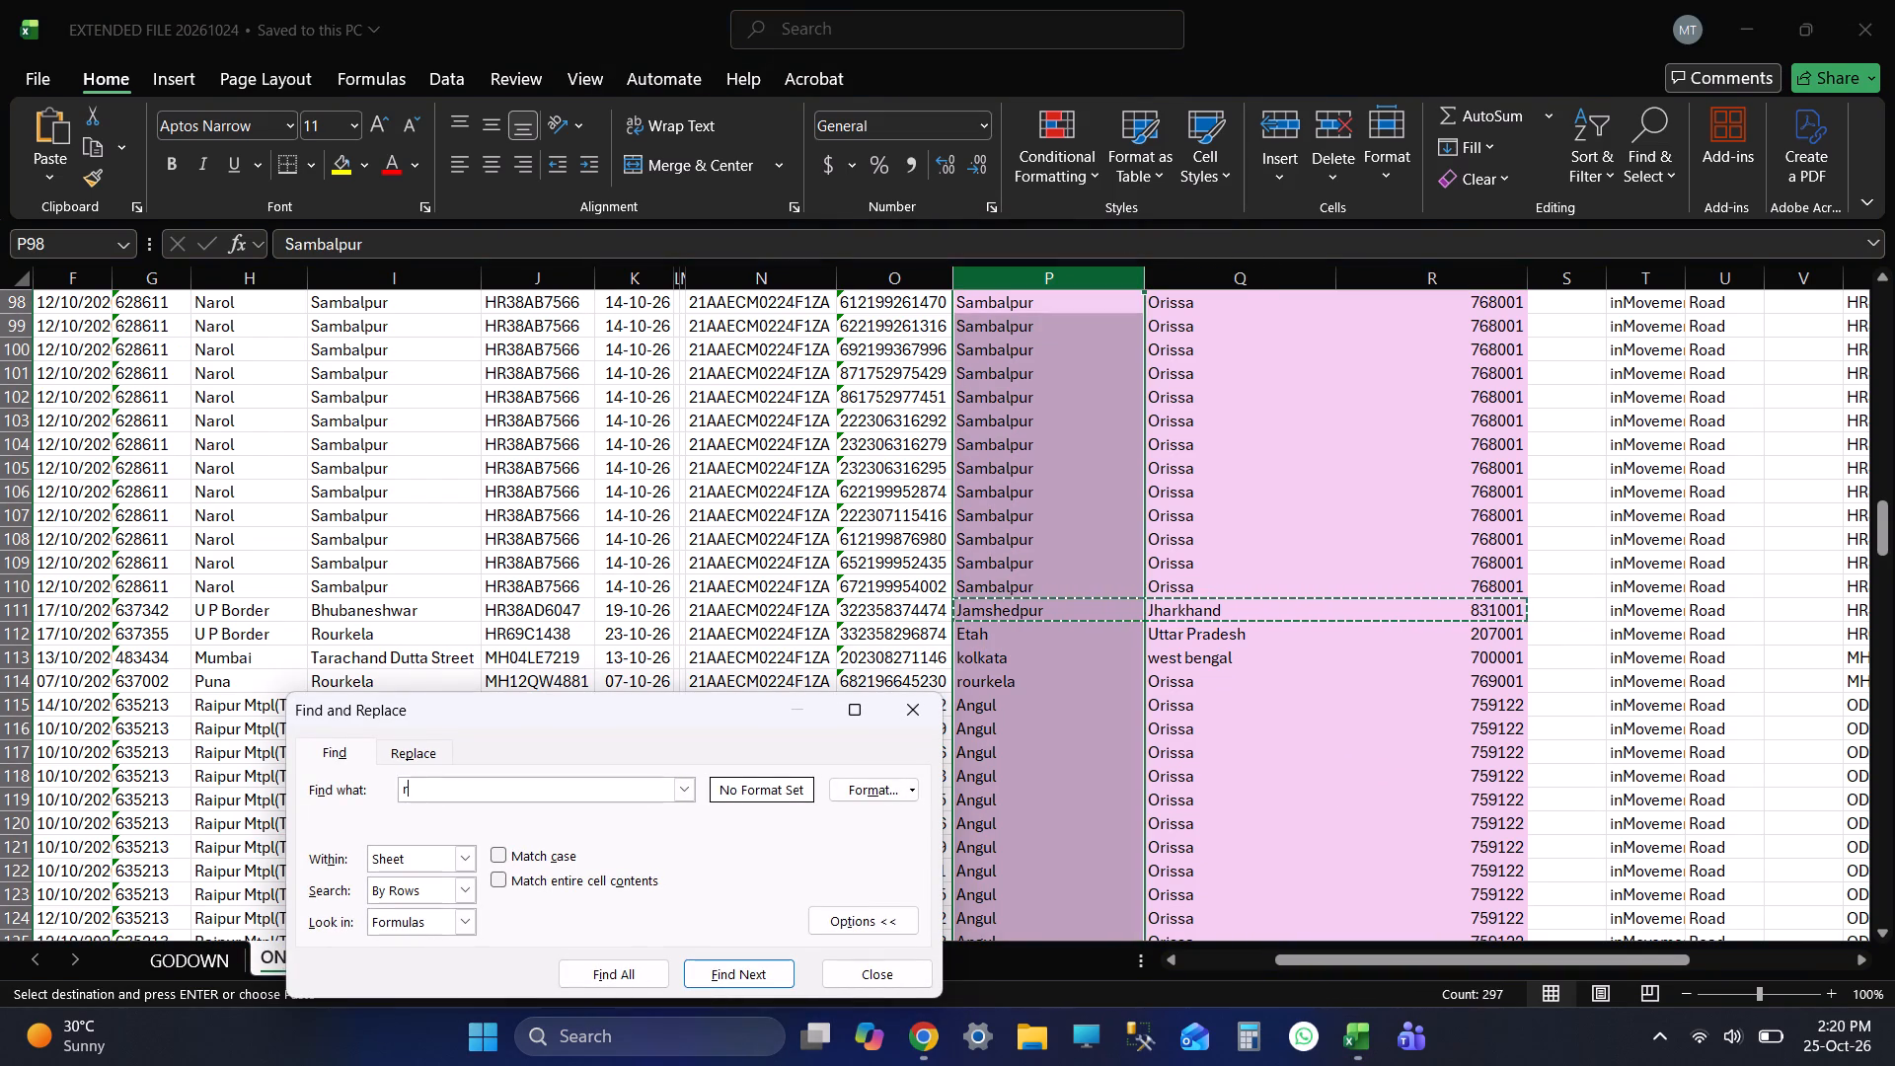
type("eb")
key("Return")
key("Return")
key("BackSpace")
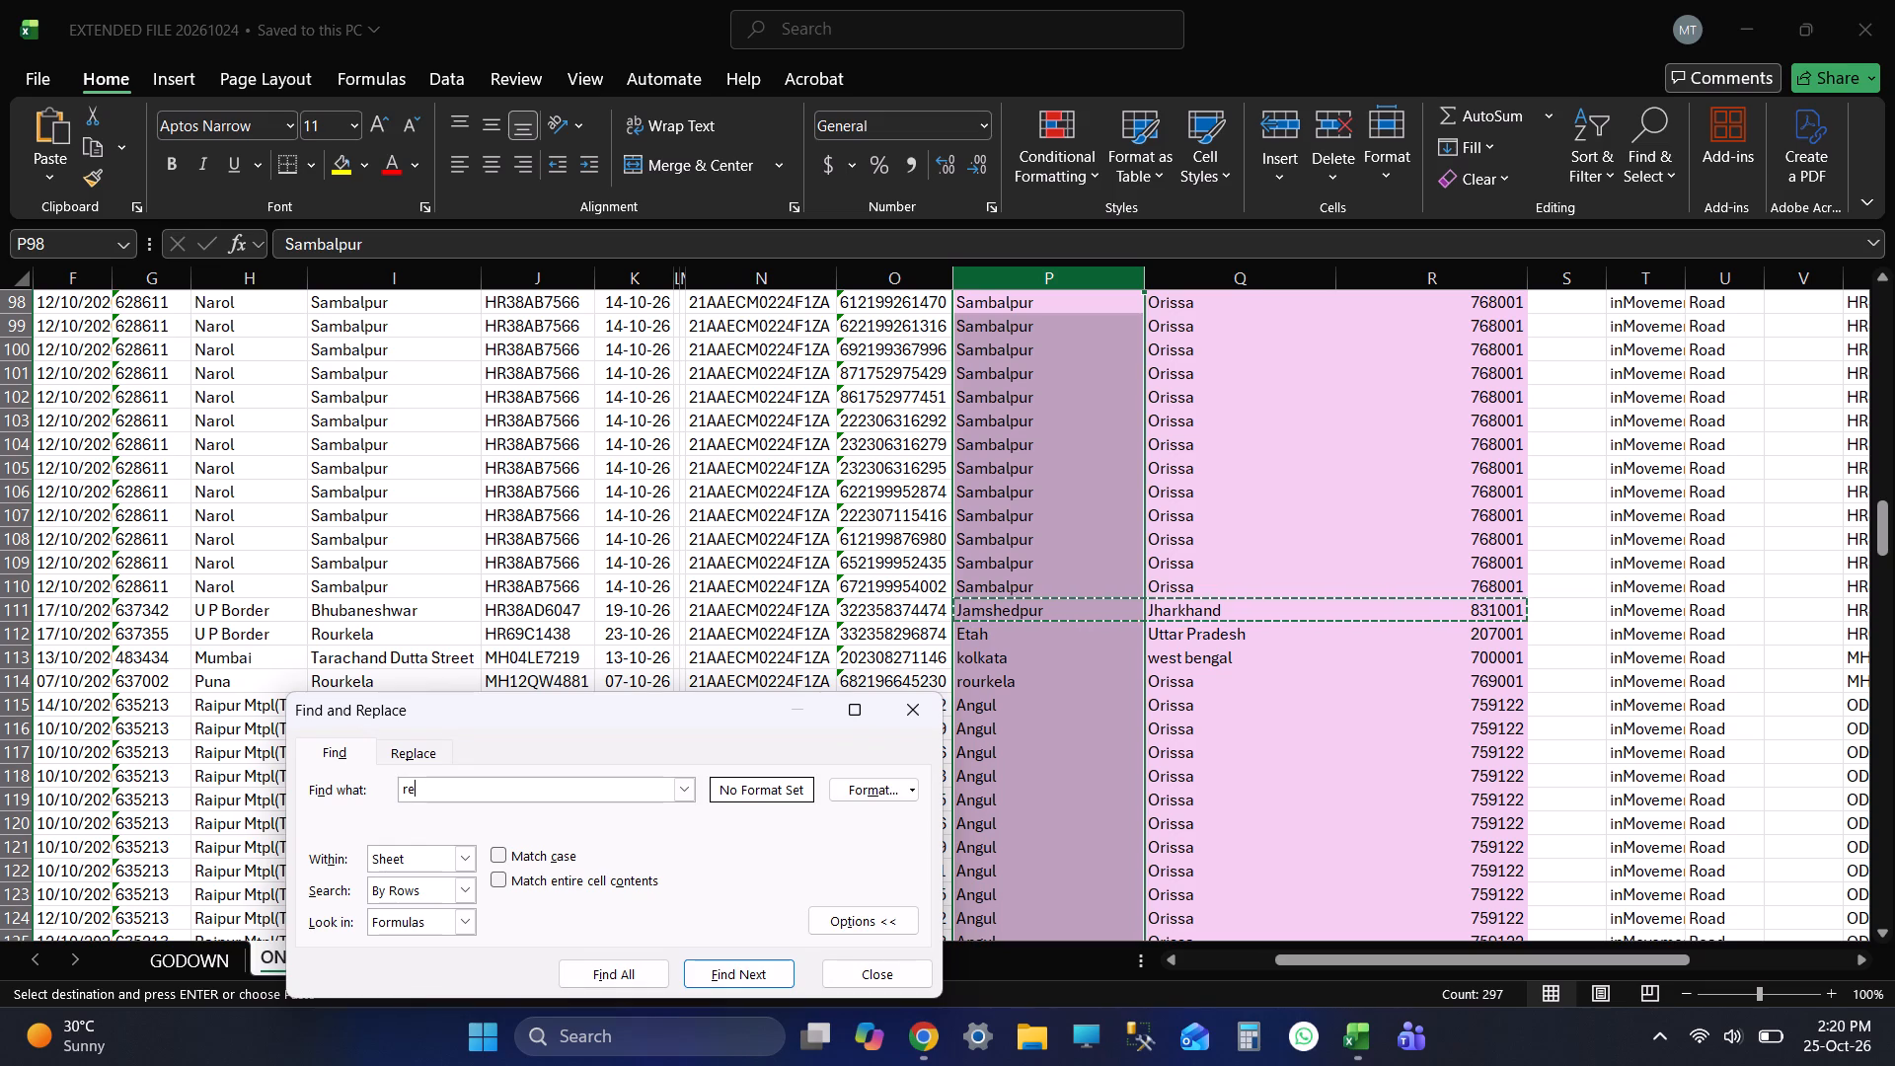
key("BackSpace")
type("ab")
key("Return")
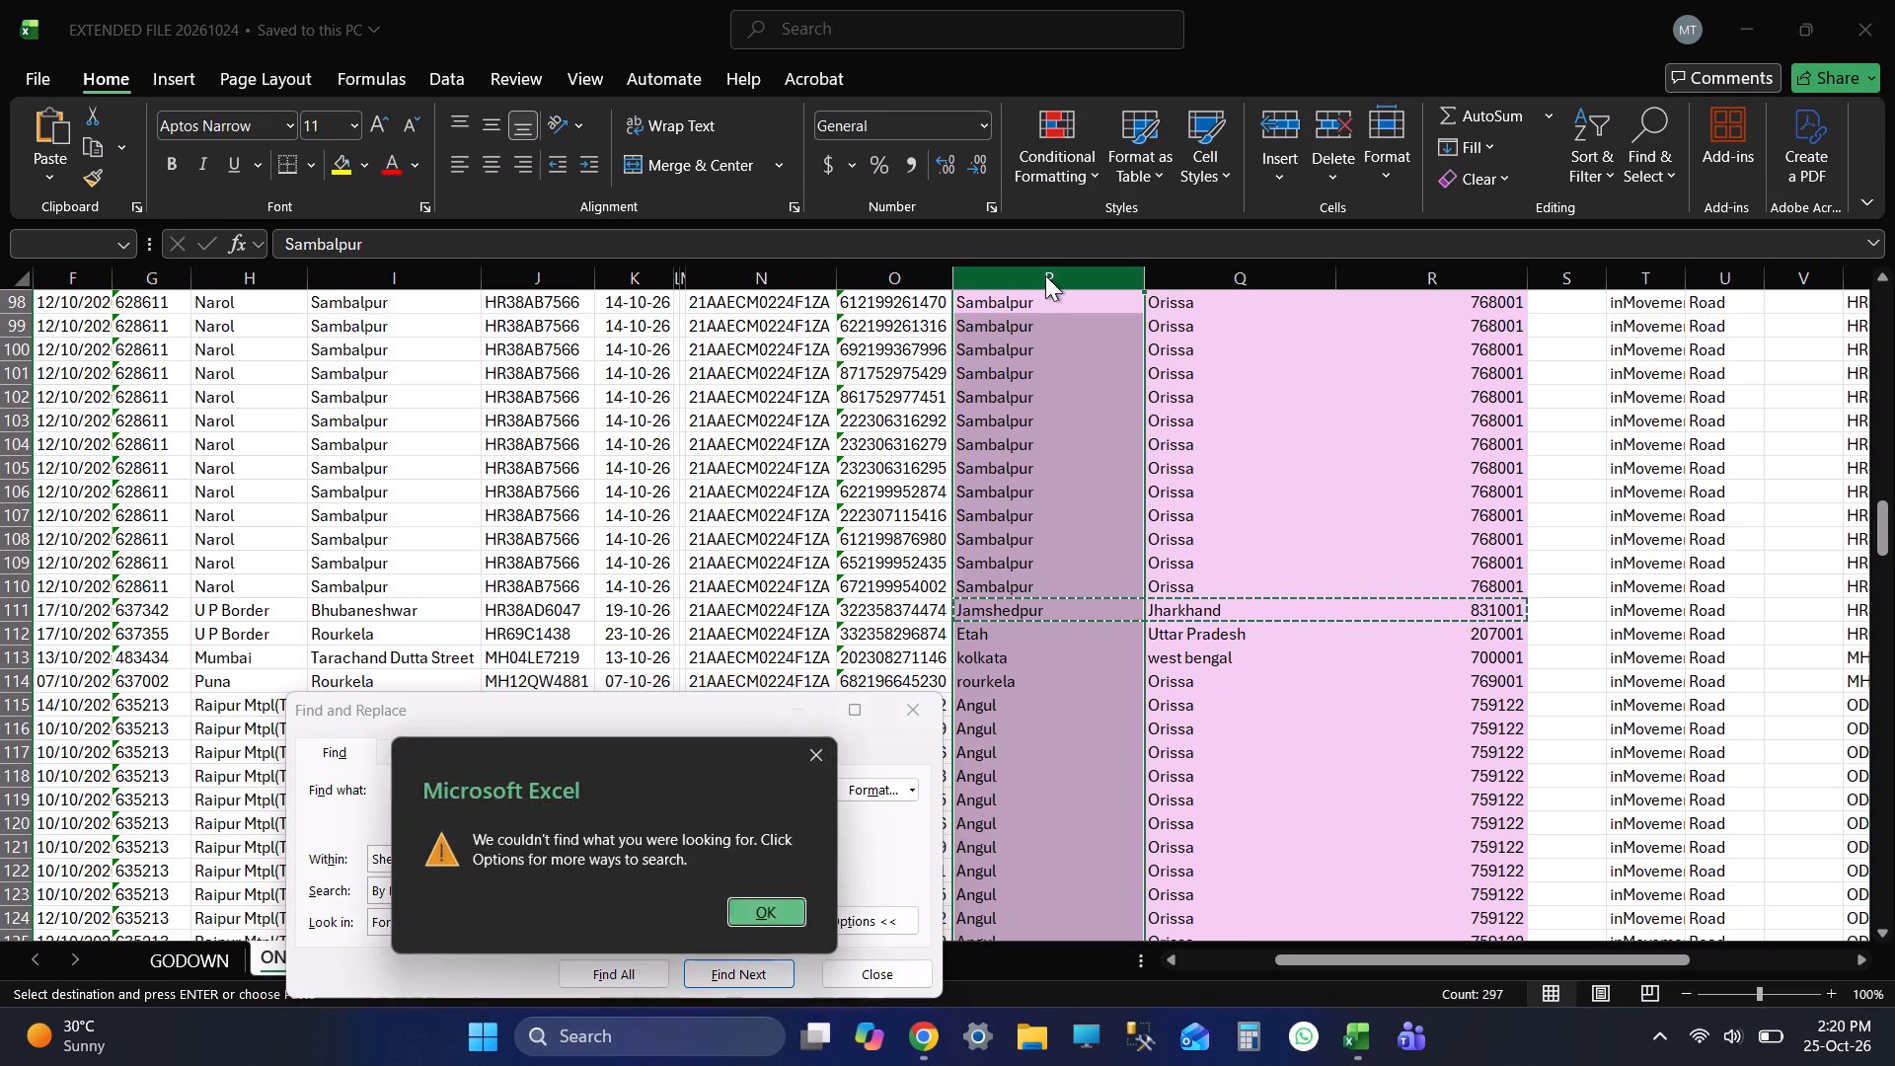
key("Return")
key("BackSpace")
key("BackSpace")
key("BackSpace")
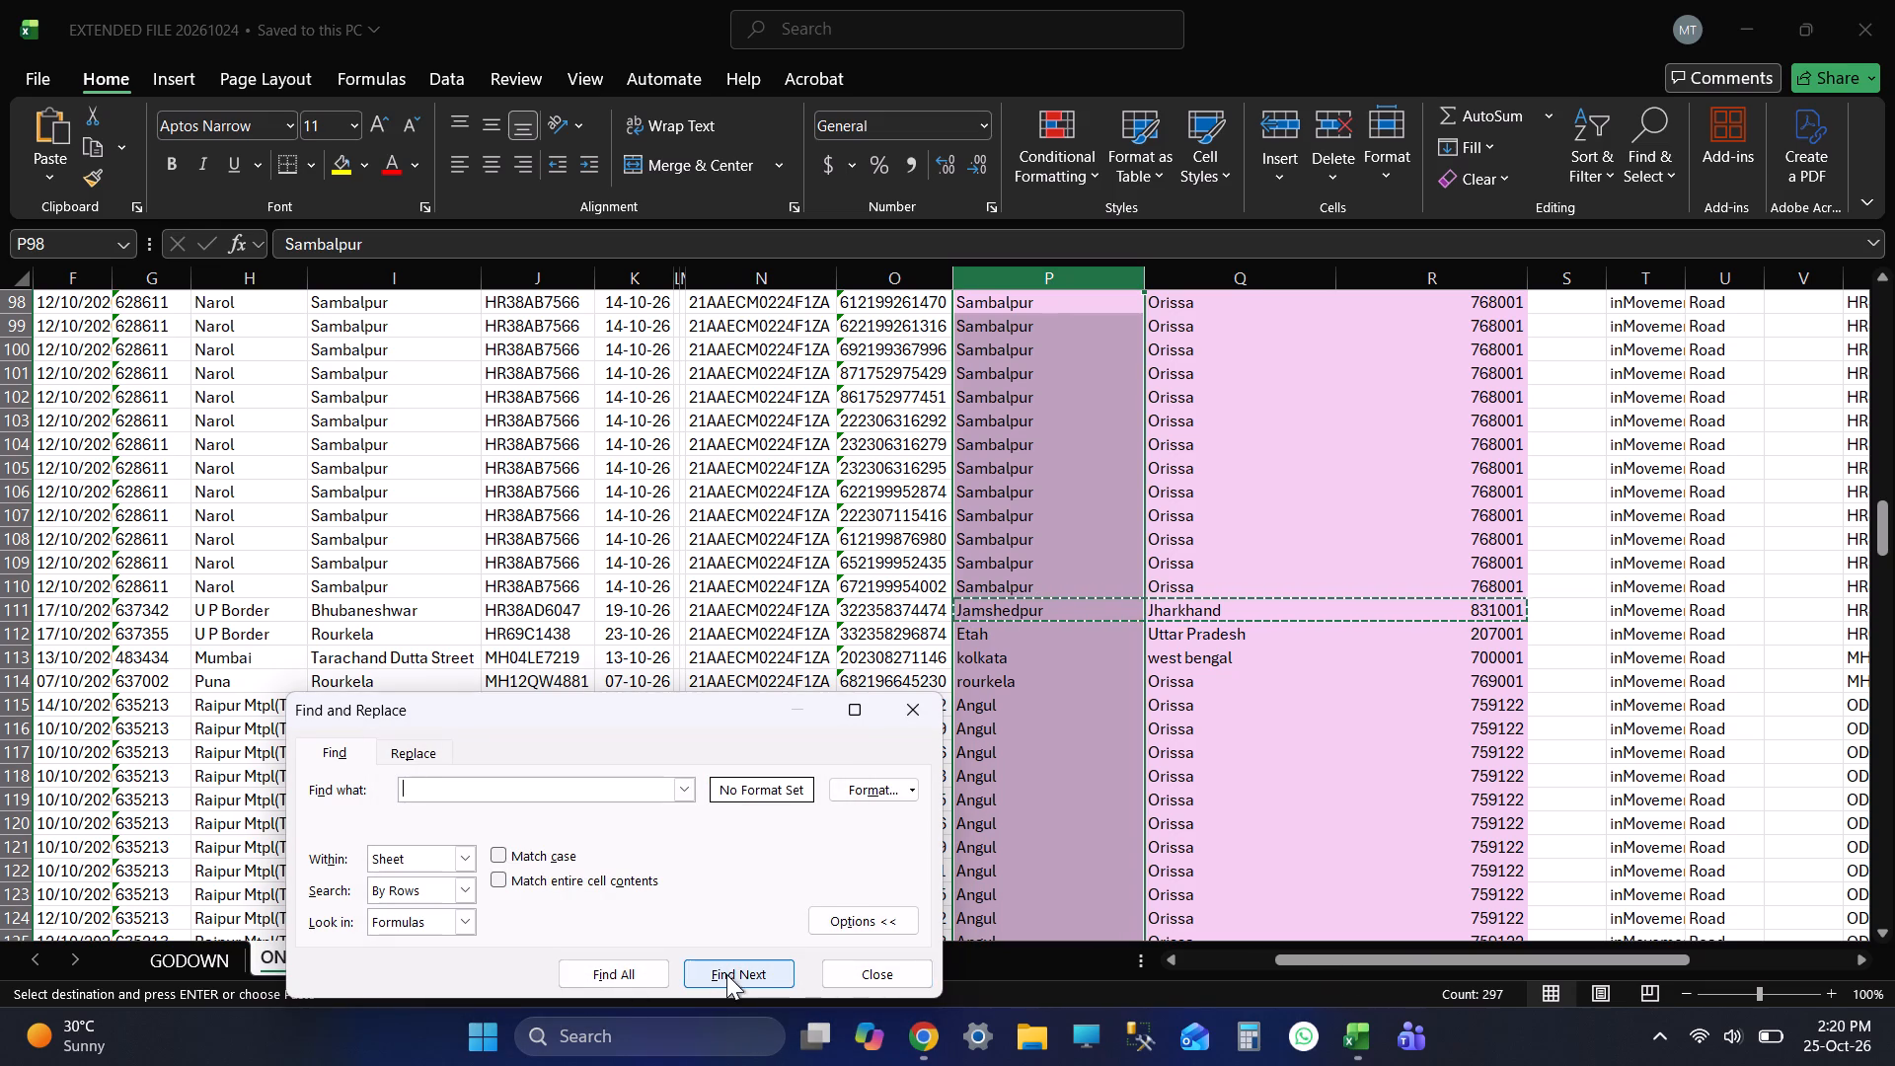
left_click(910, 977)
key("alt+Tab")
Check the route map in the browser and return to row 170 of the 20261025 file.
key("alt+Tab")
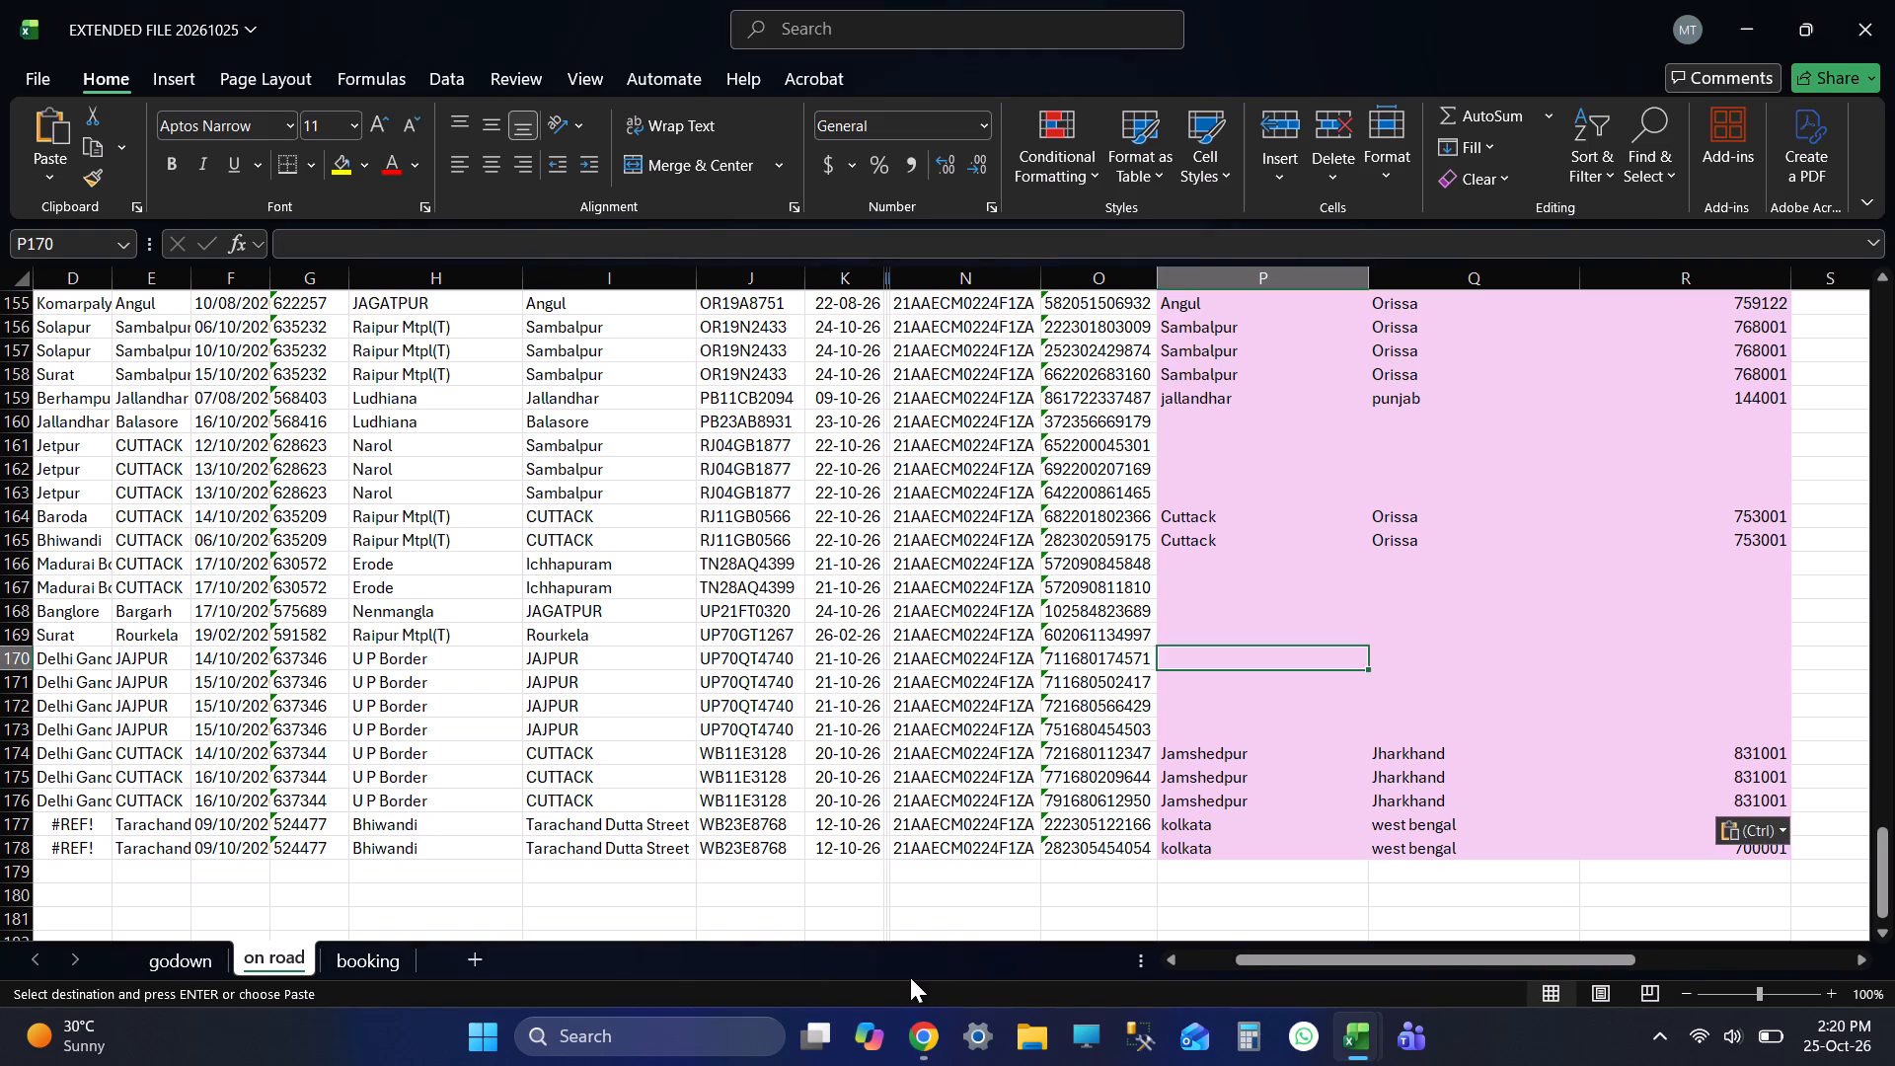
key("alt+Tab")
key("alt+Tab")
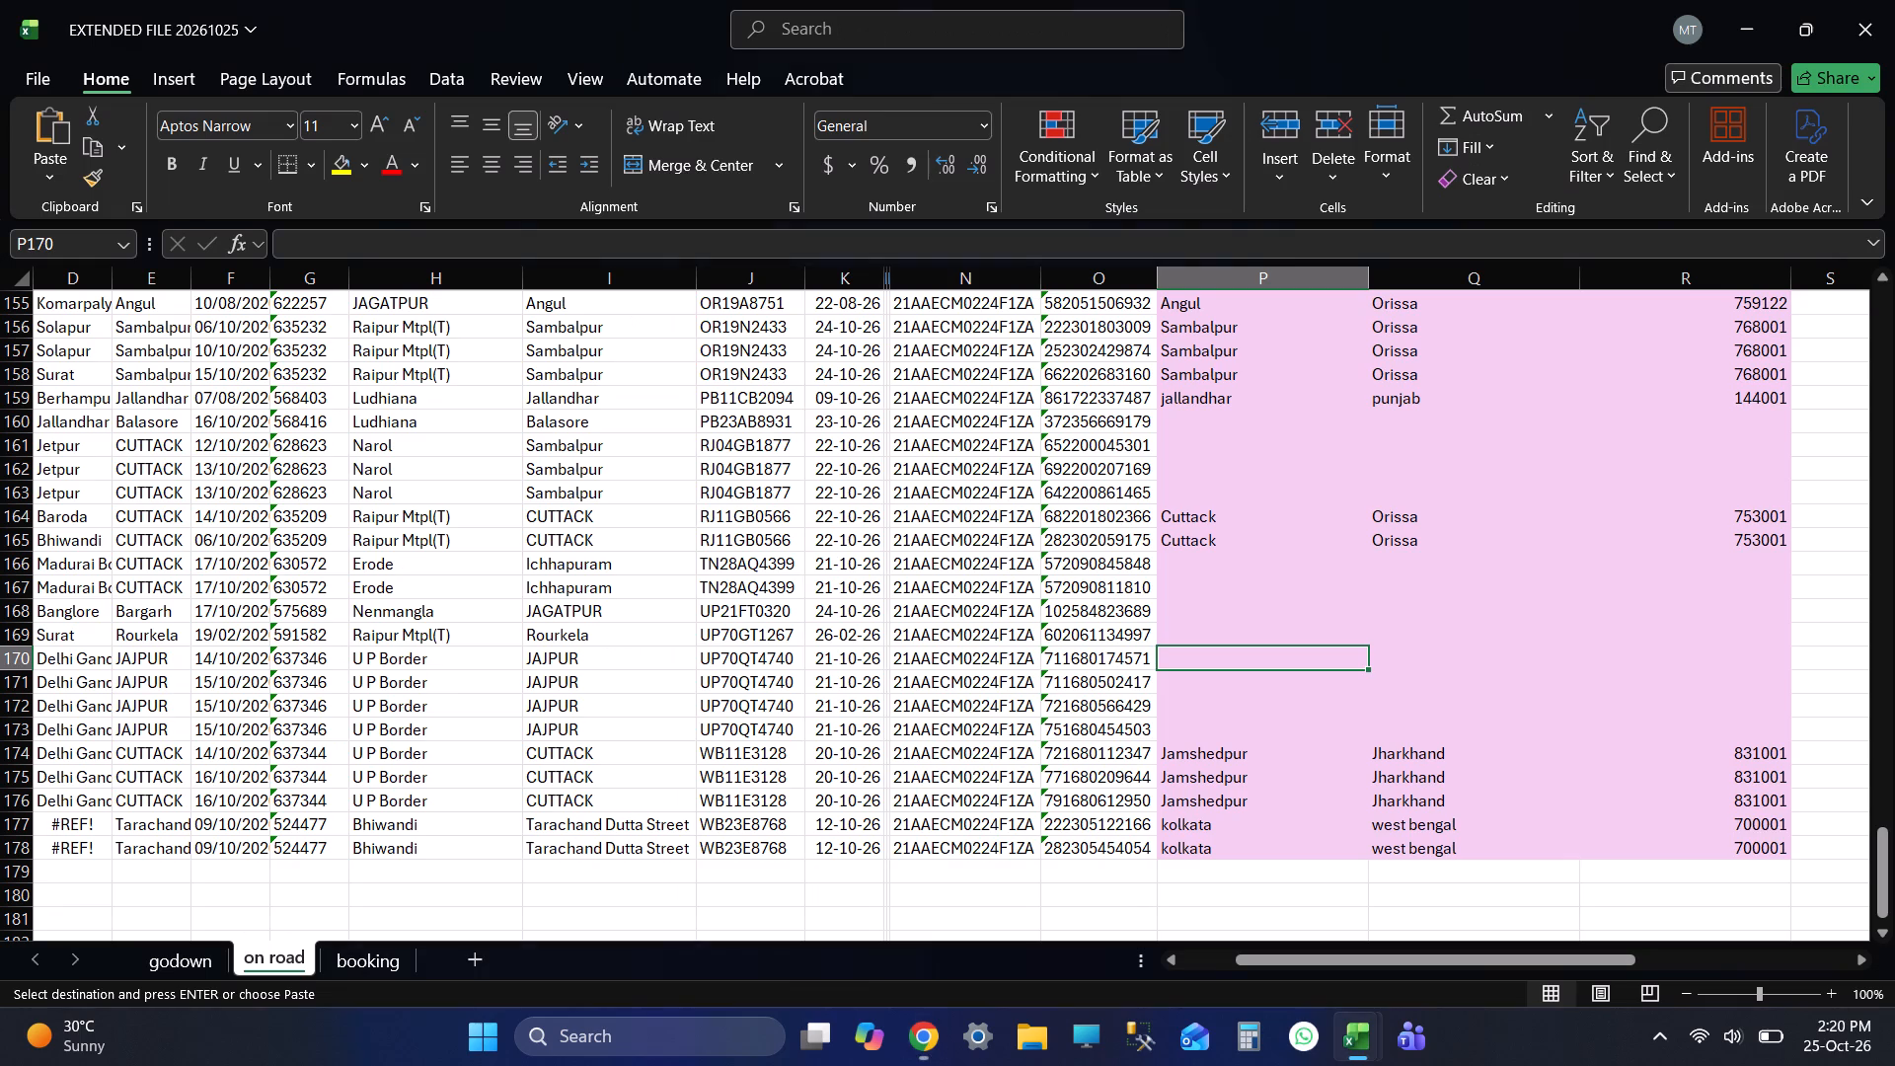
Select row 160's blank place cell in the 20261025 file and examine the Ludhiana to Balasore route map in the browser.
left_click(1229, 425)
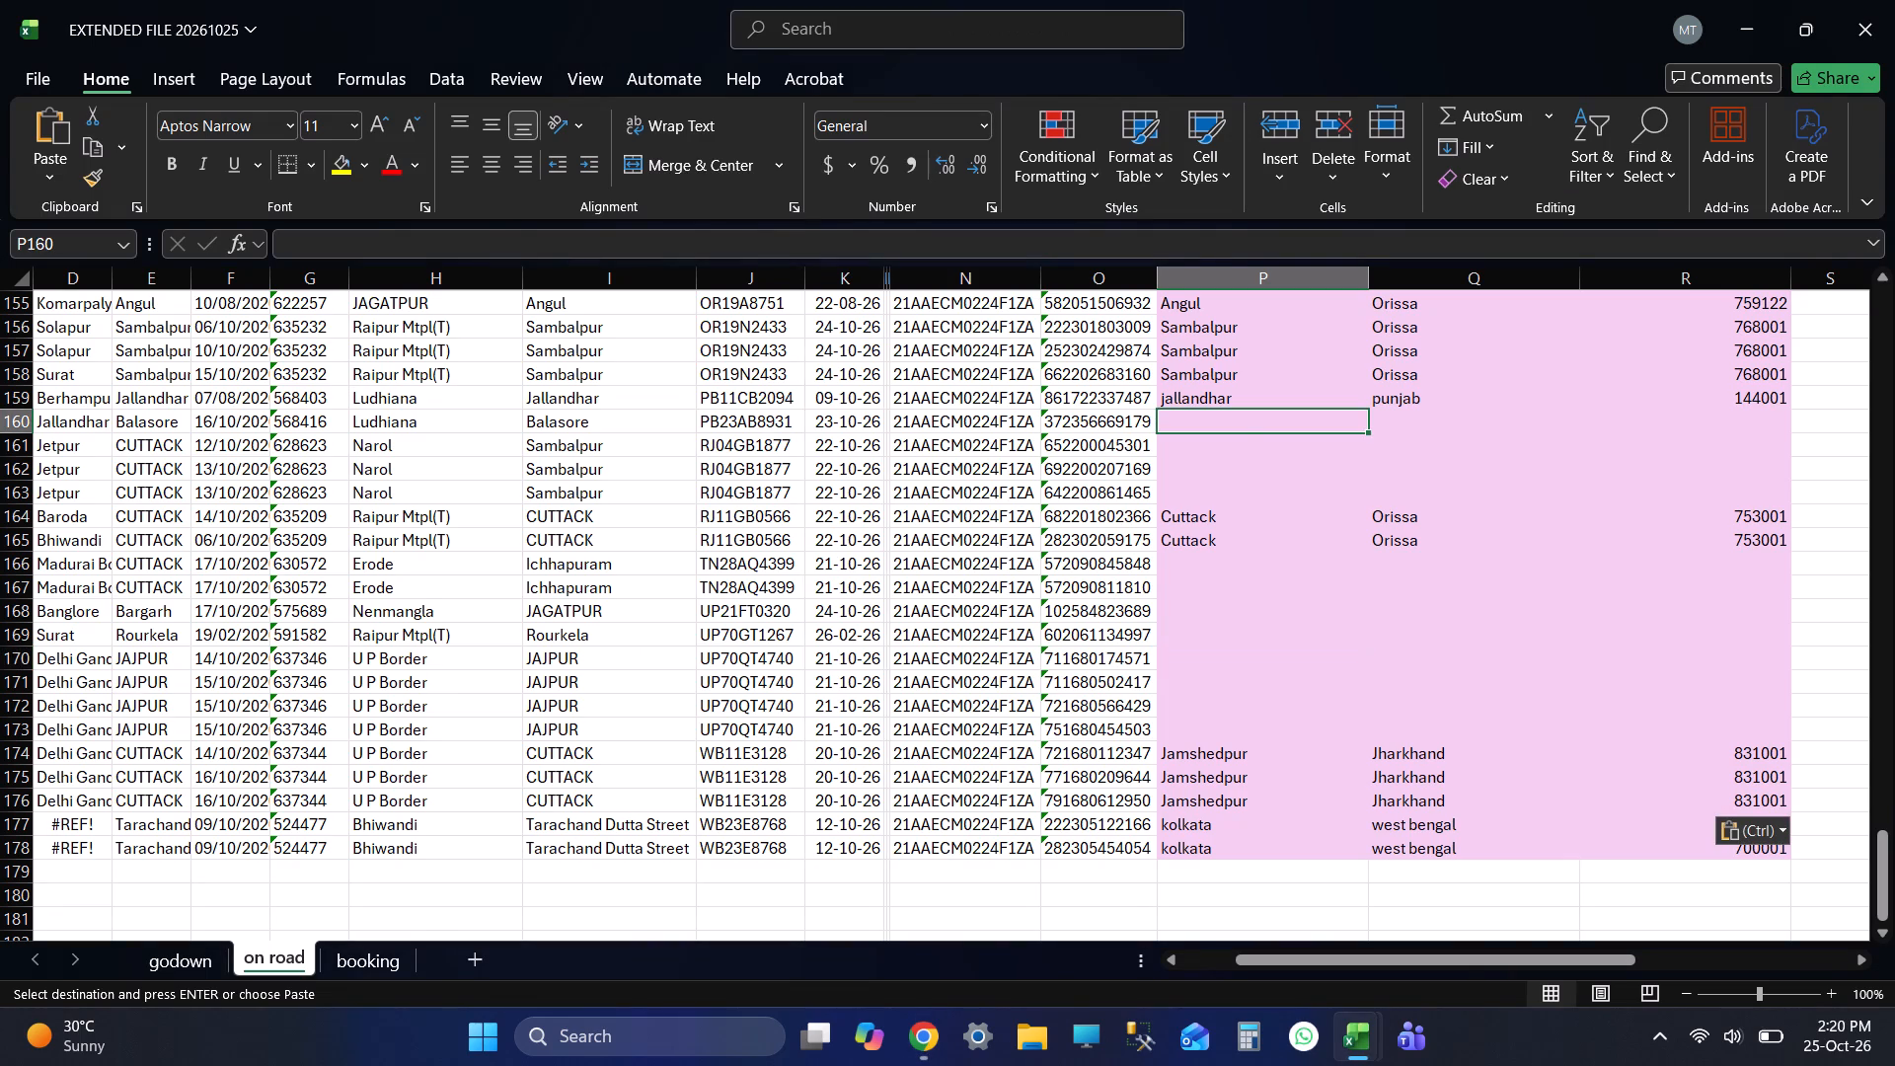
key("alt+Tab")
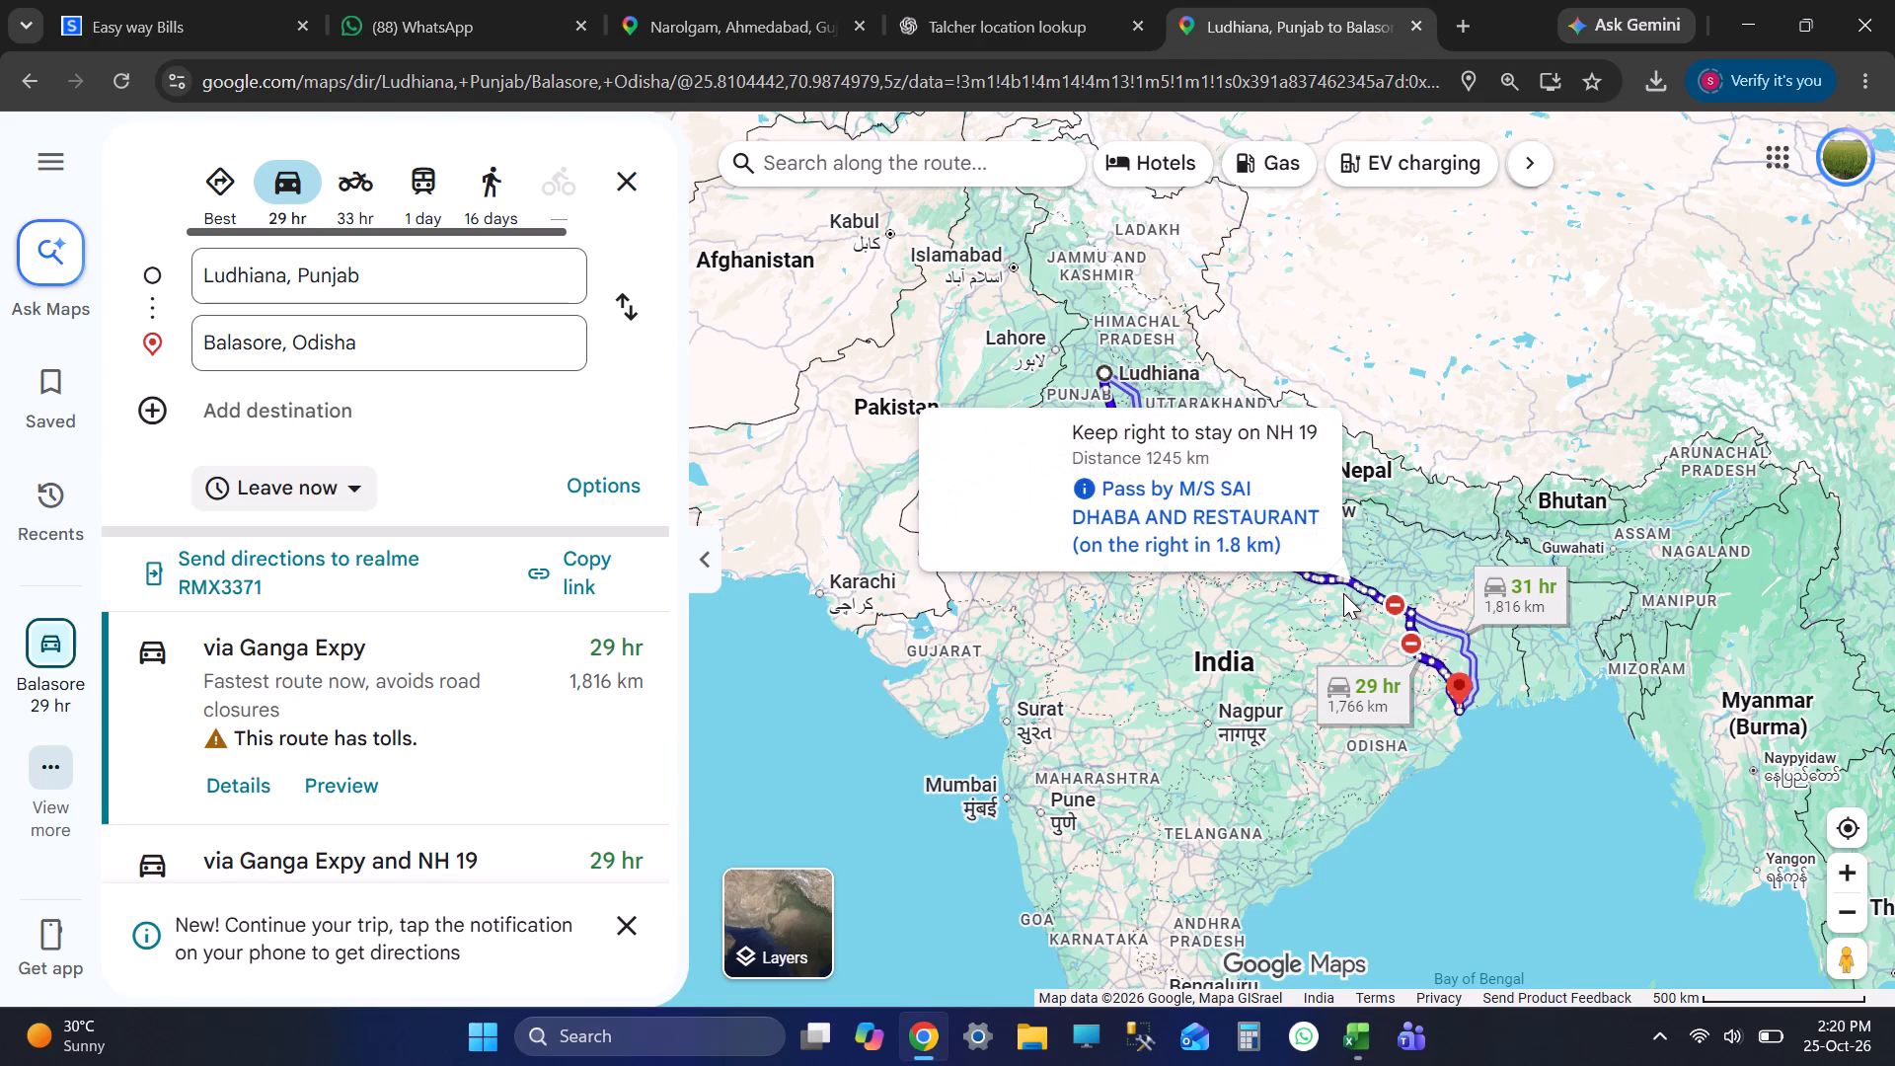
key("alt+Tab")
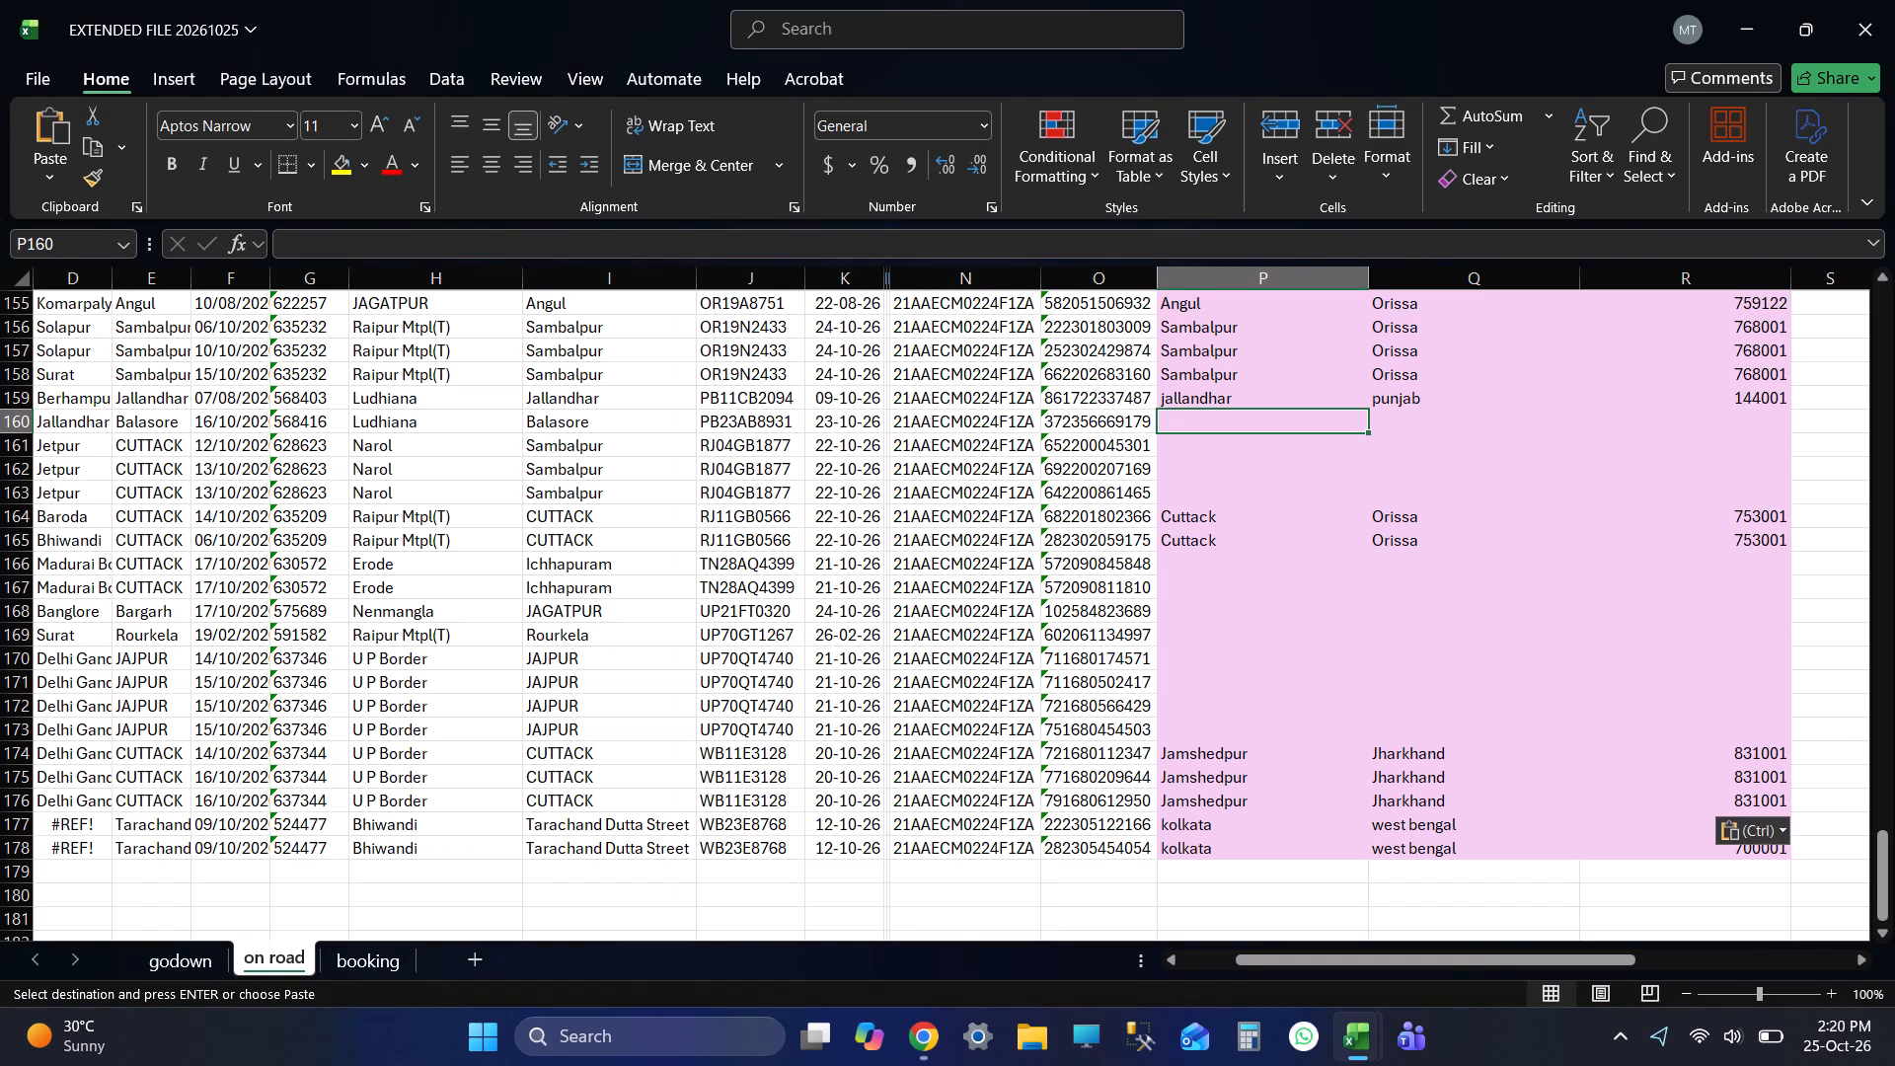
key("alt+Tab")
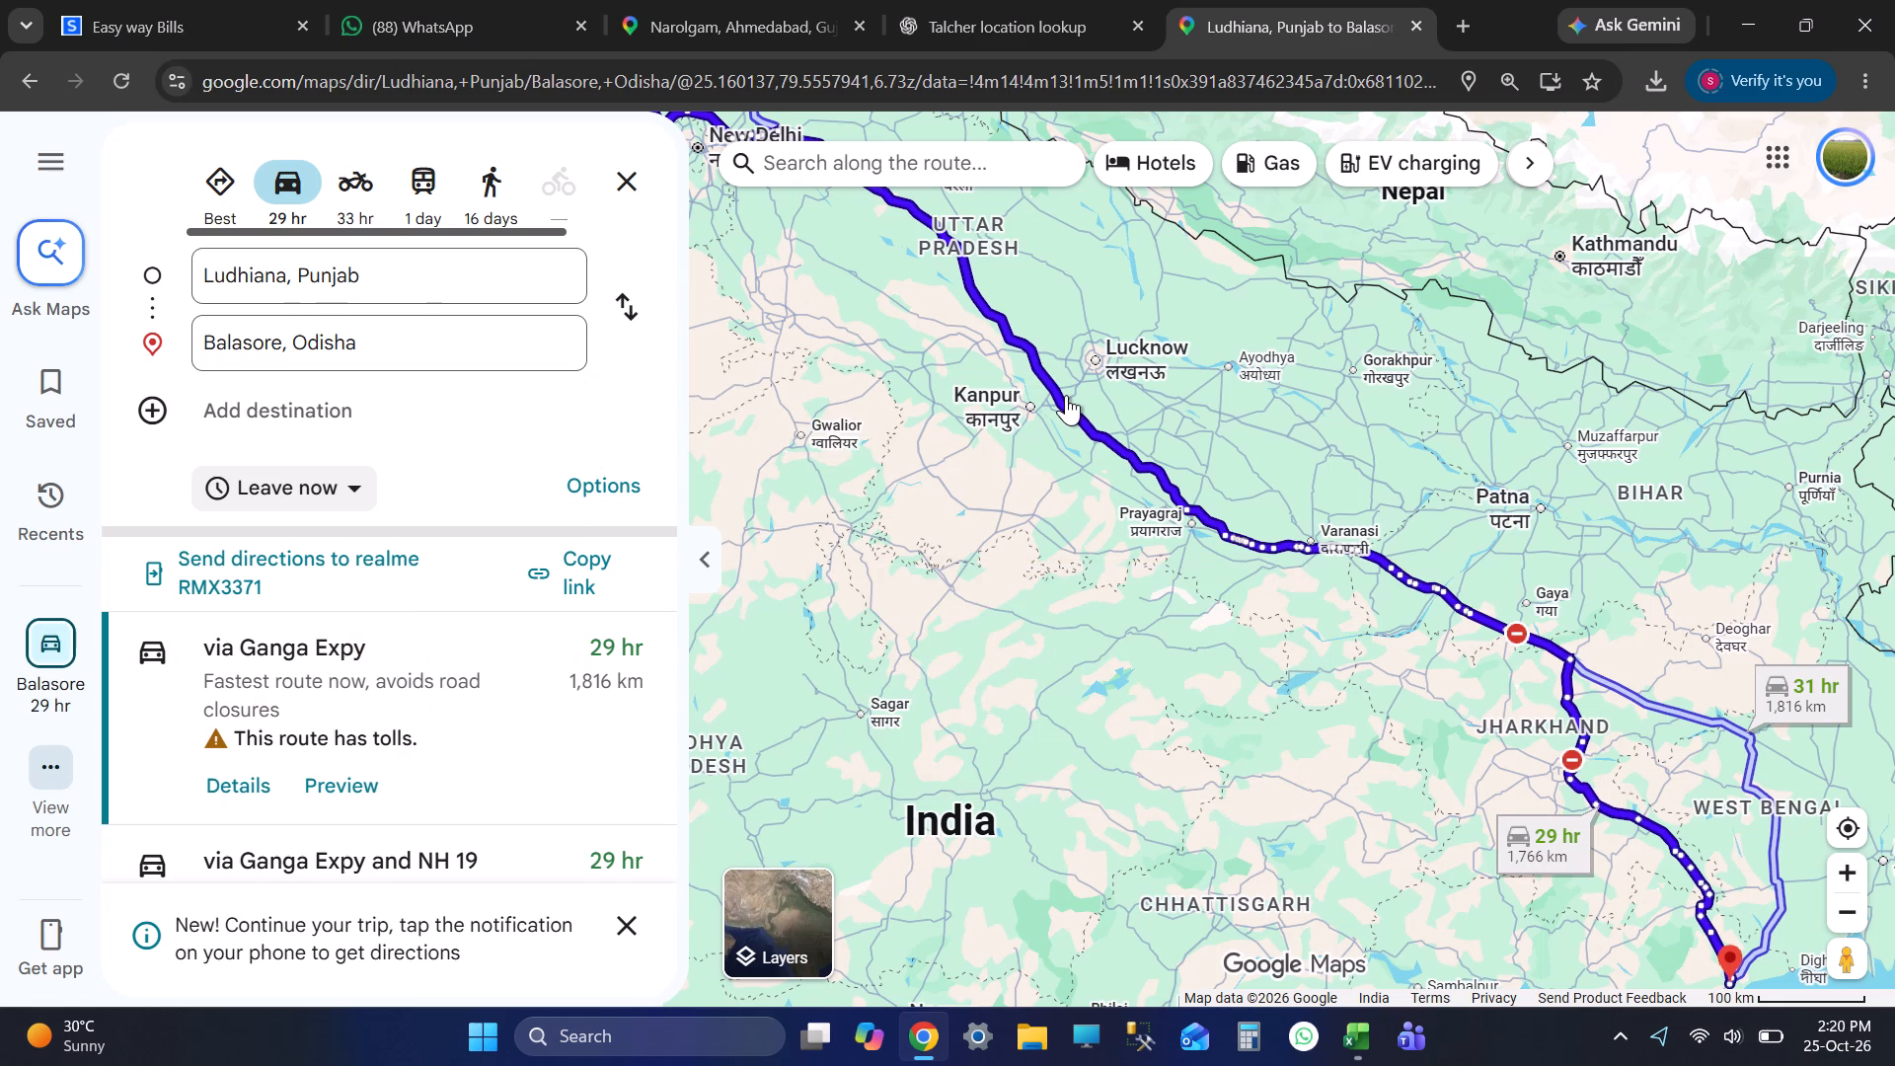
key("alt+Tab")
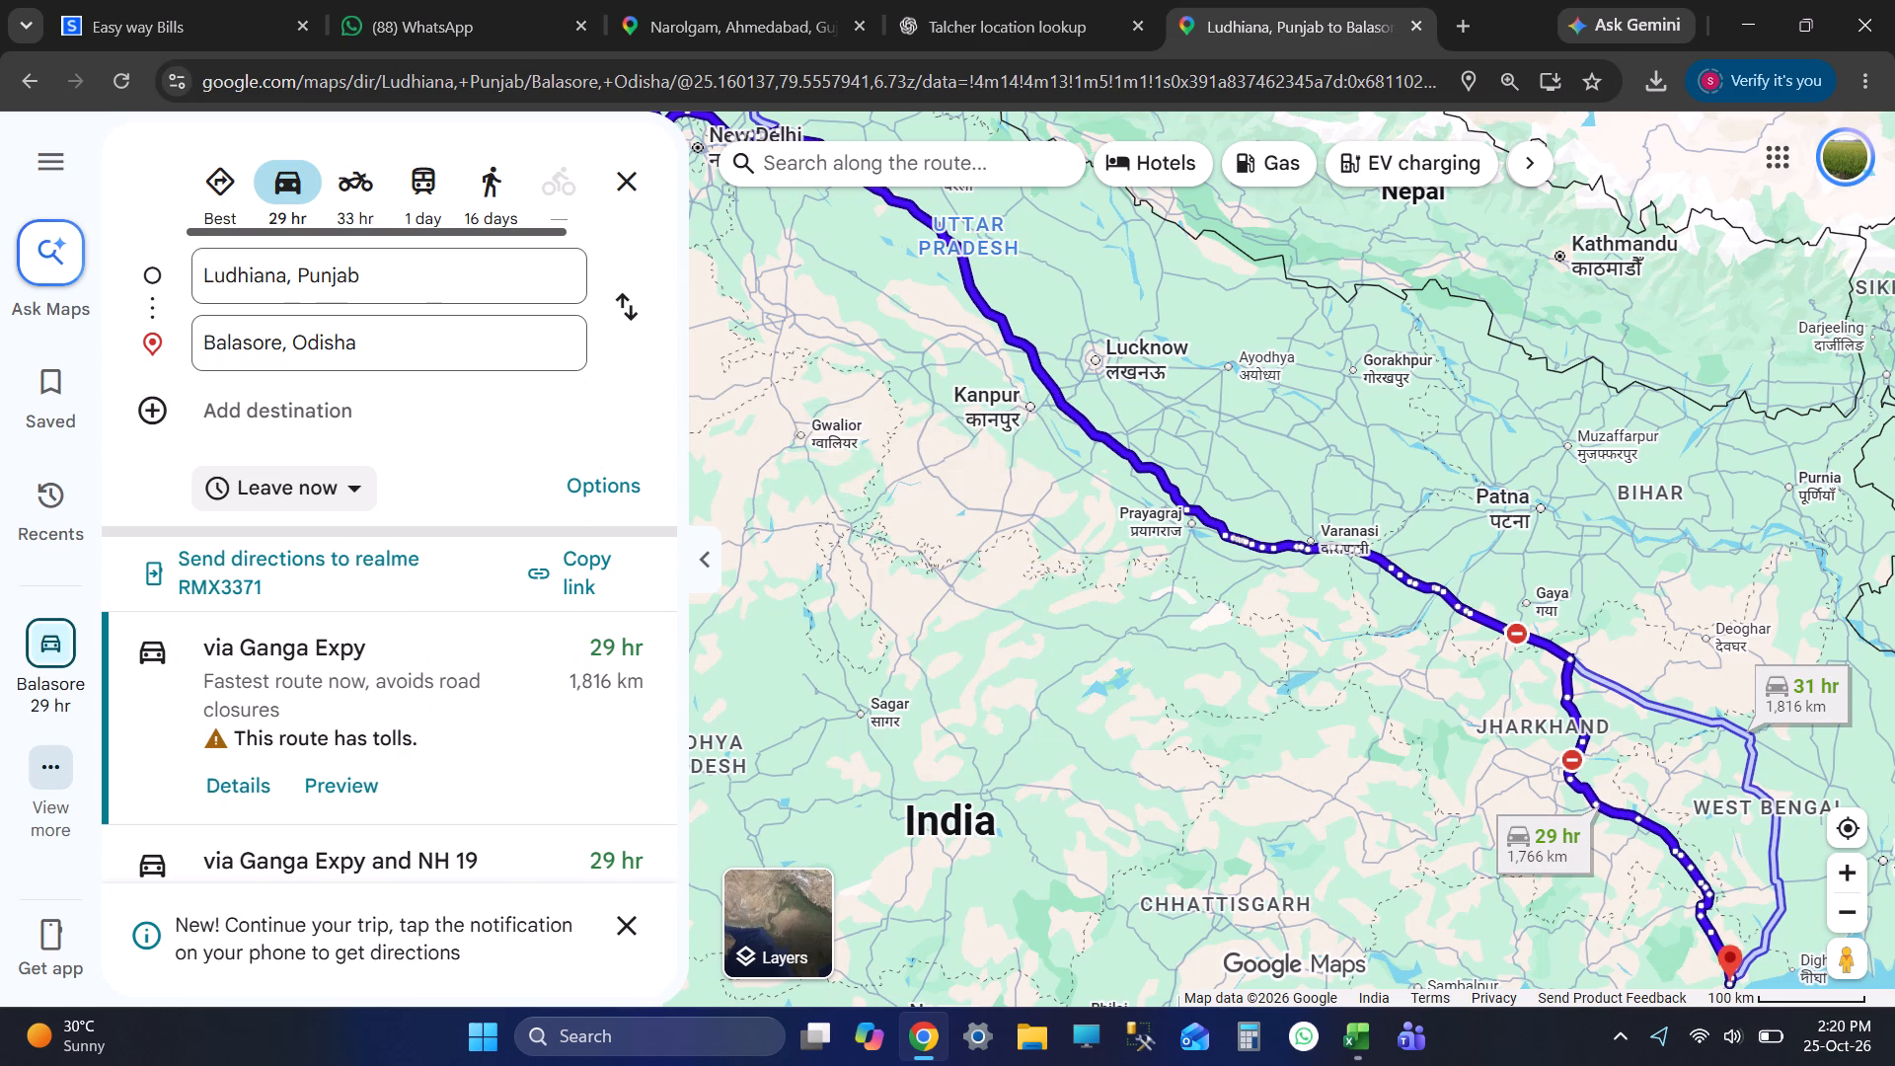
key("alt+Tab")
key("alt+Tab")
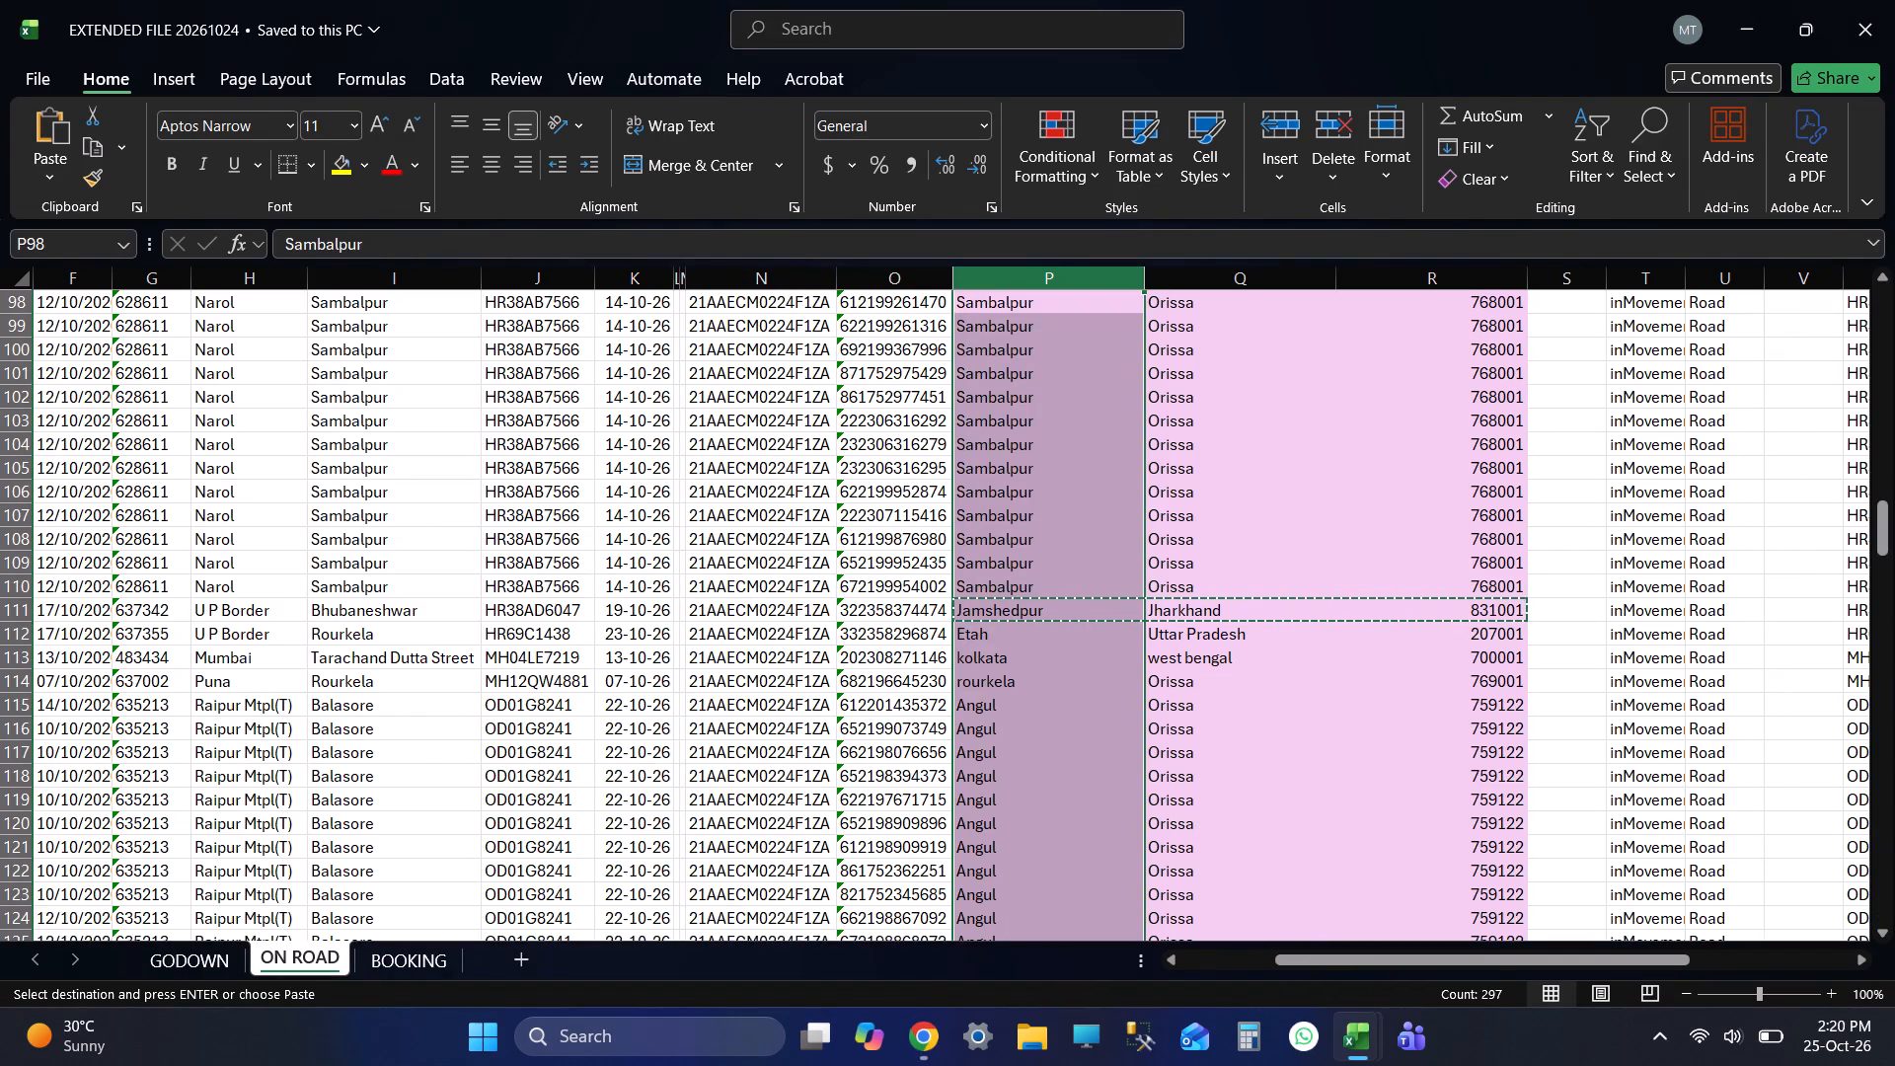
key("ctrl+f")
type("kan")
key("Return")
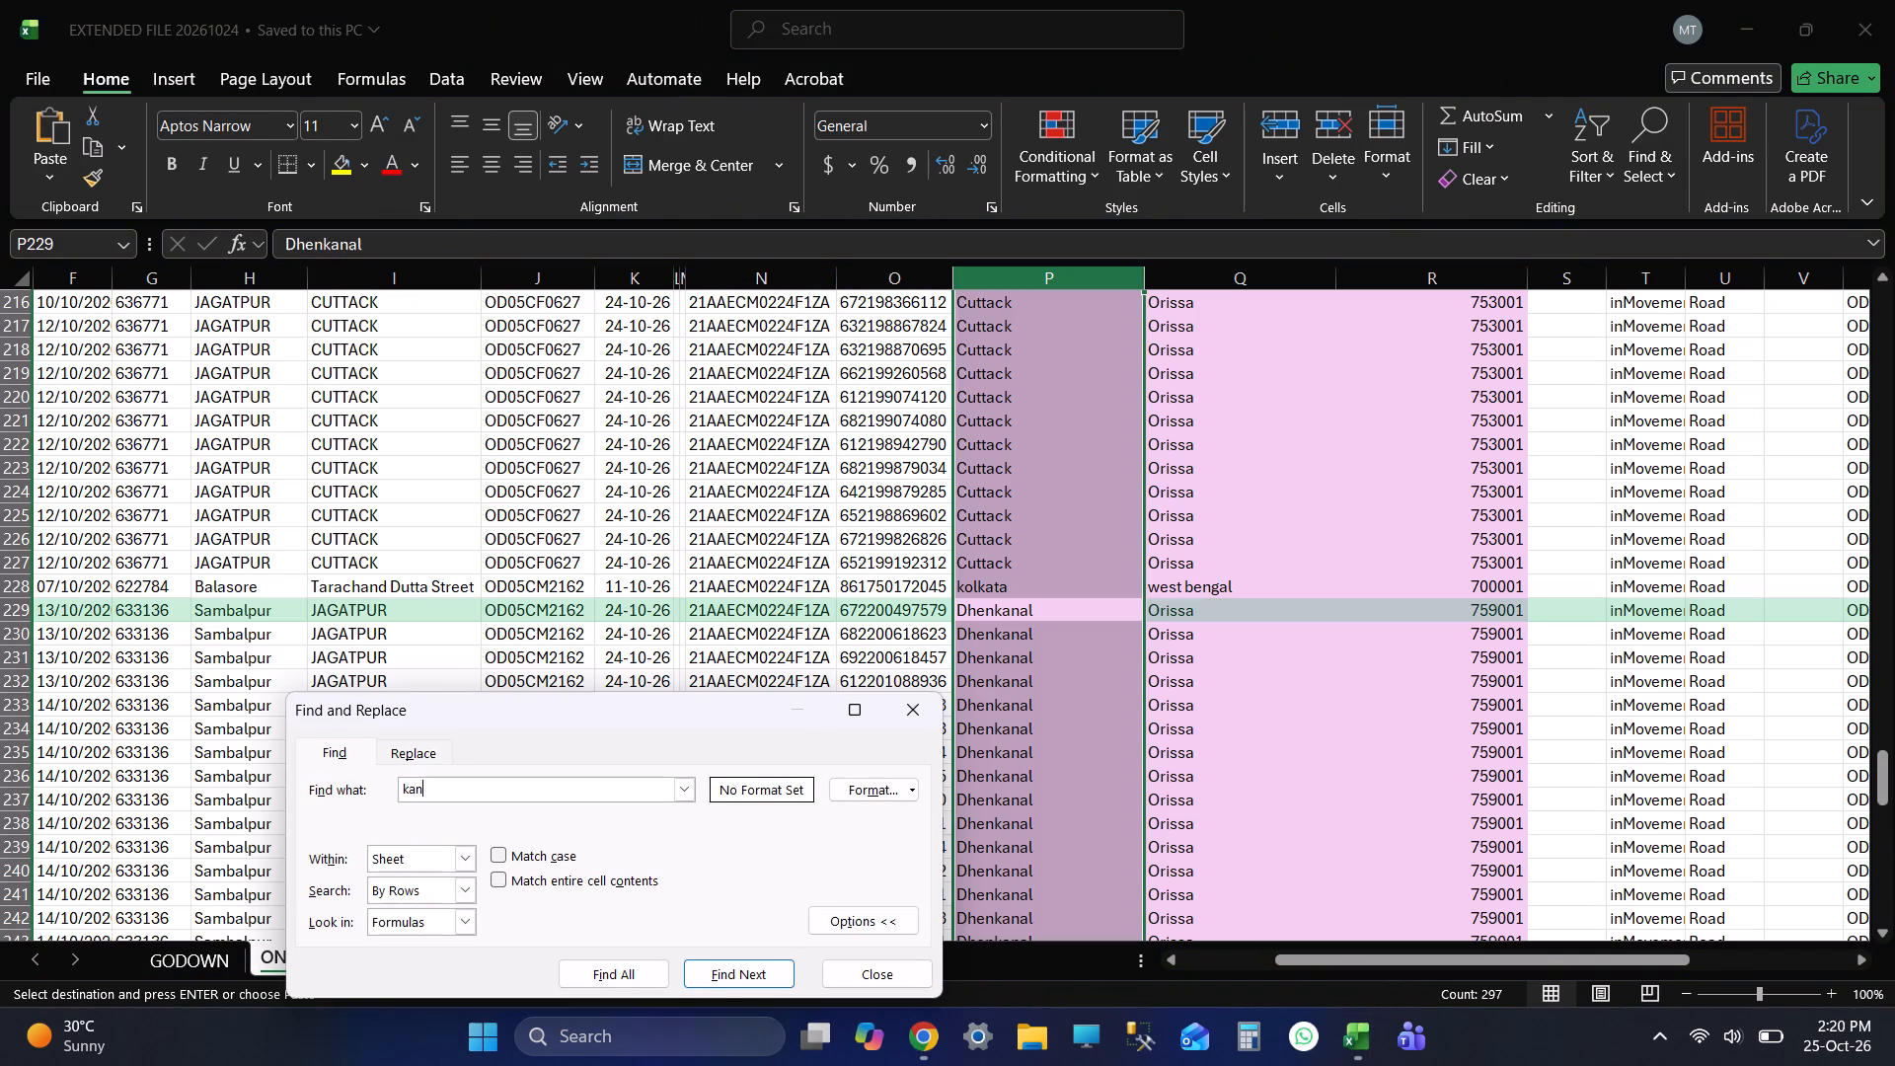
key("p")
key("Return")
left_click(784, 907)
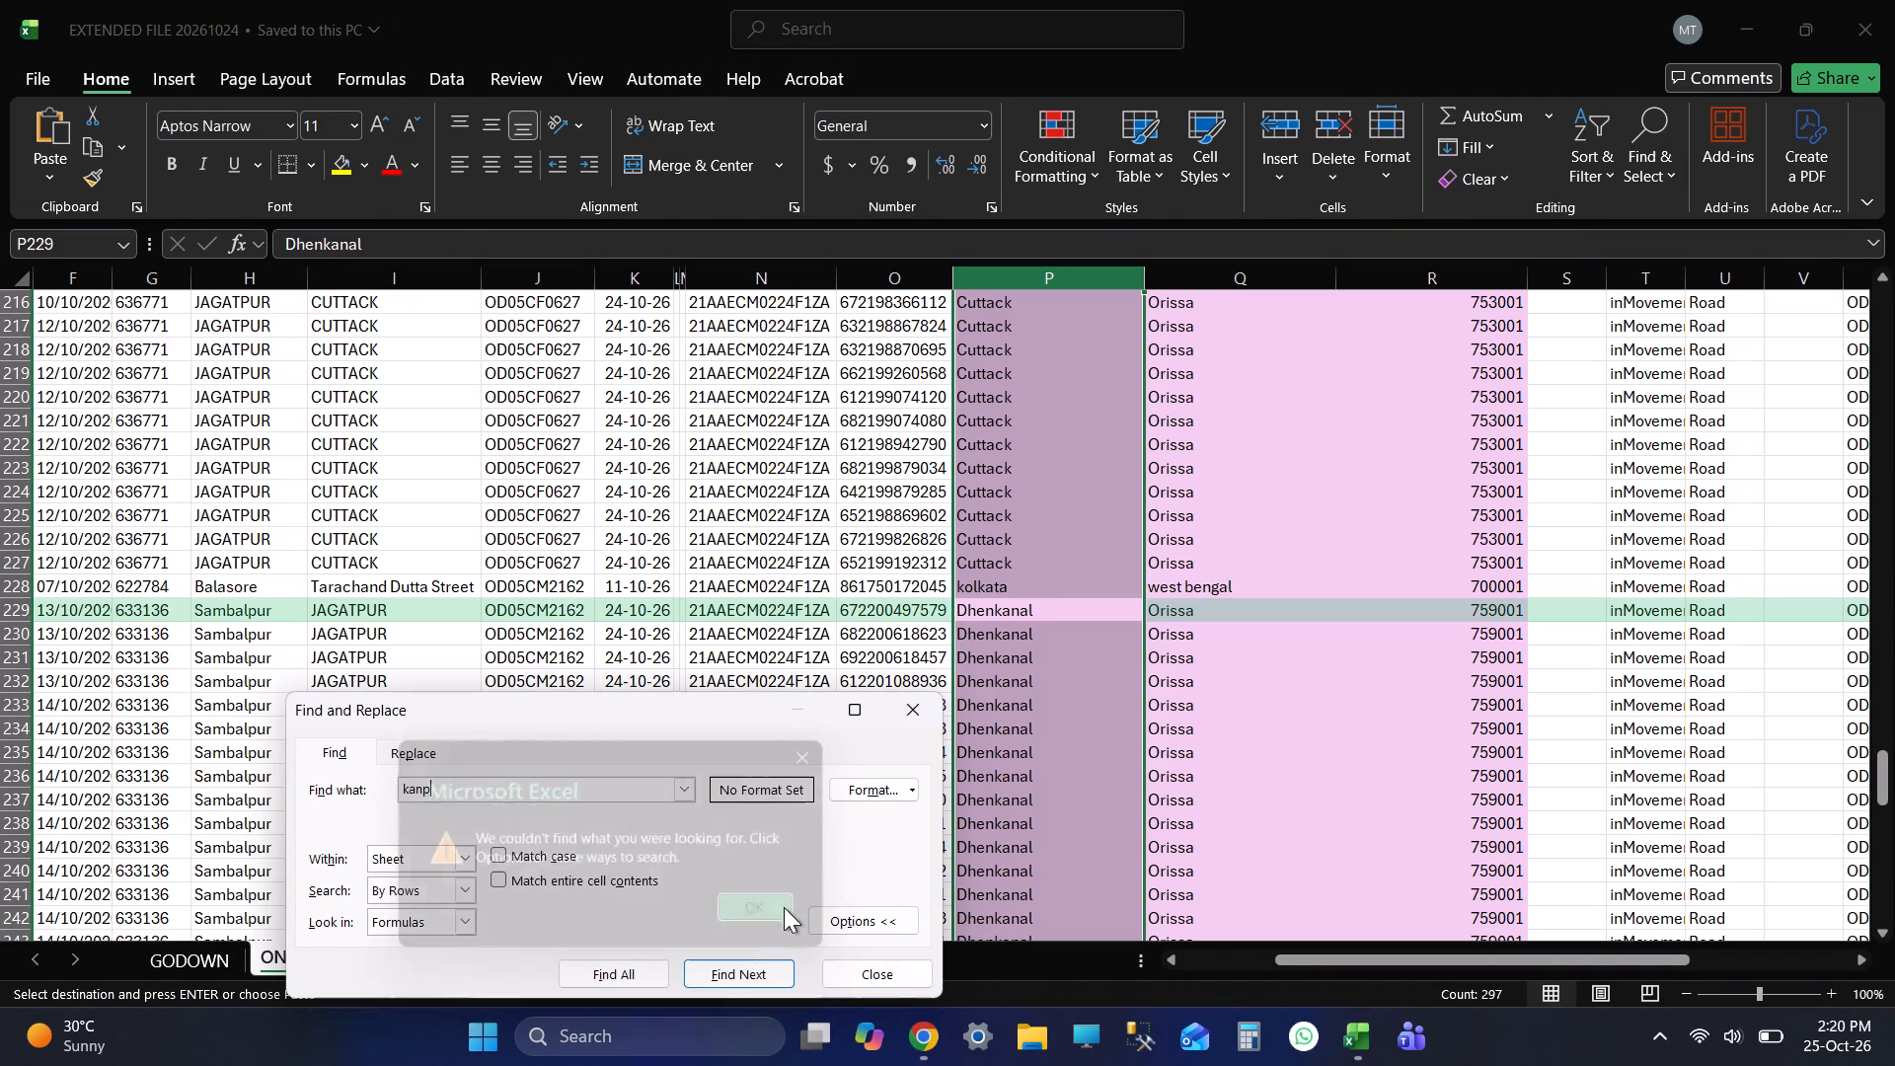
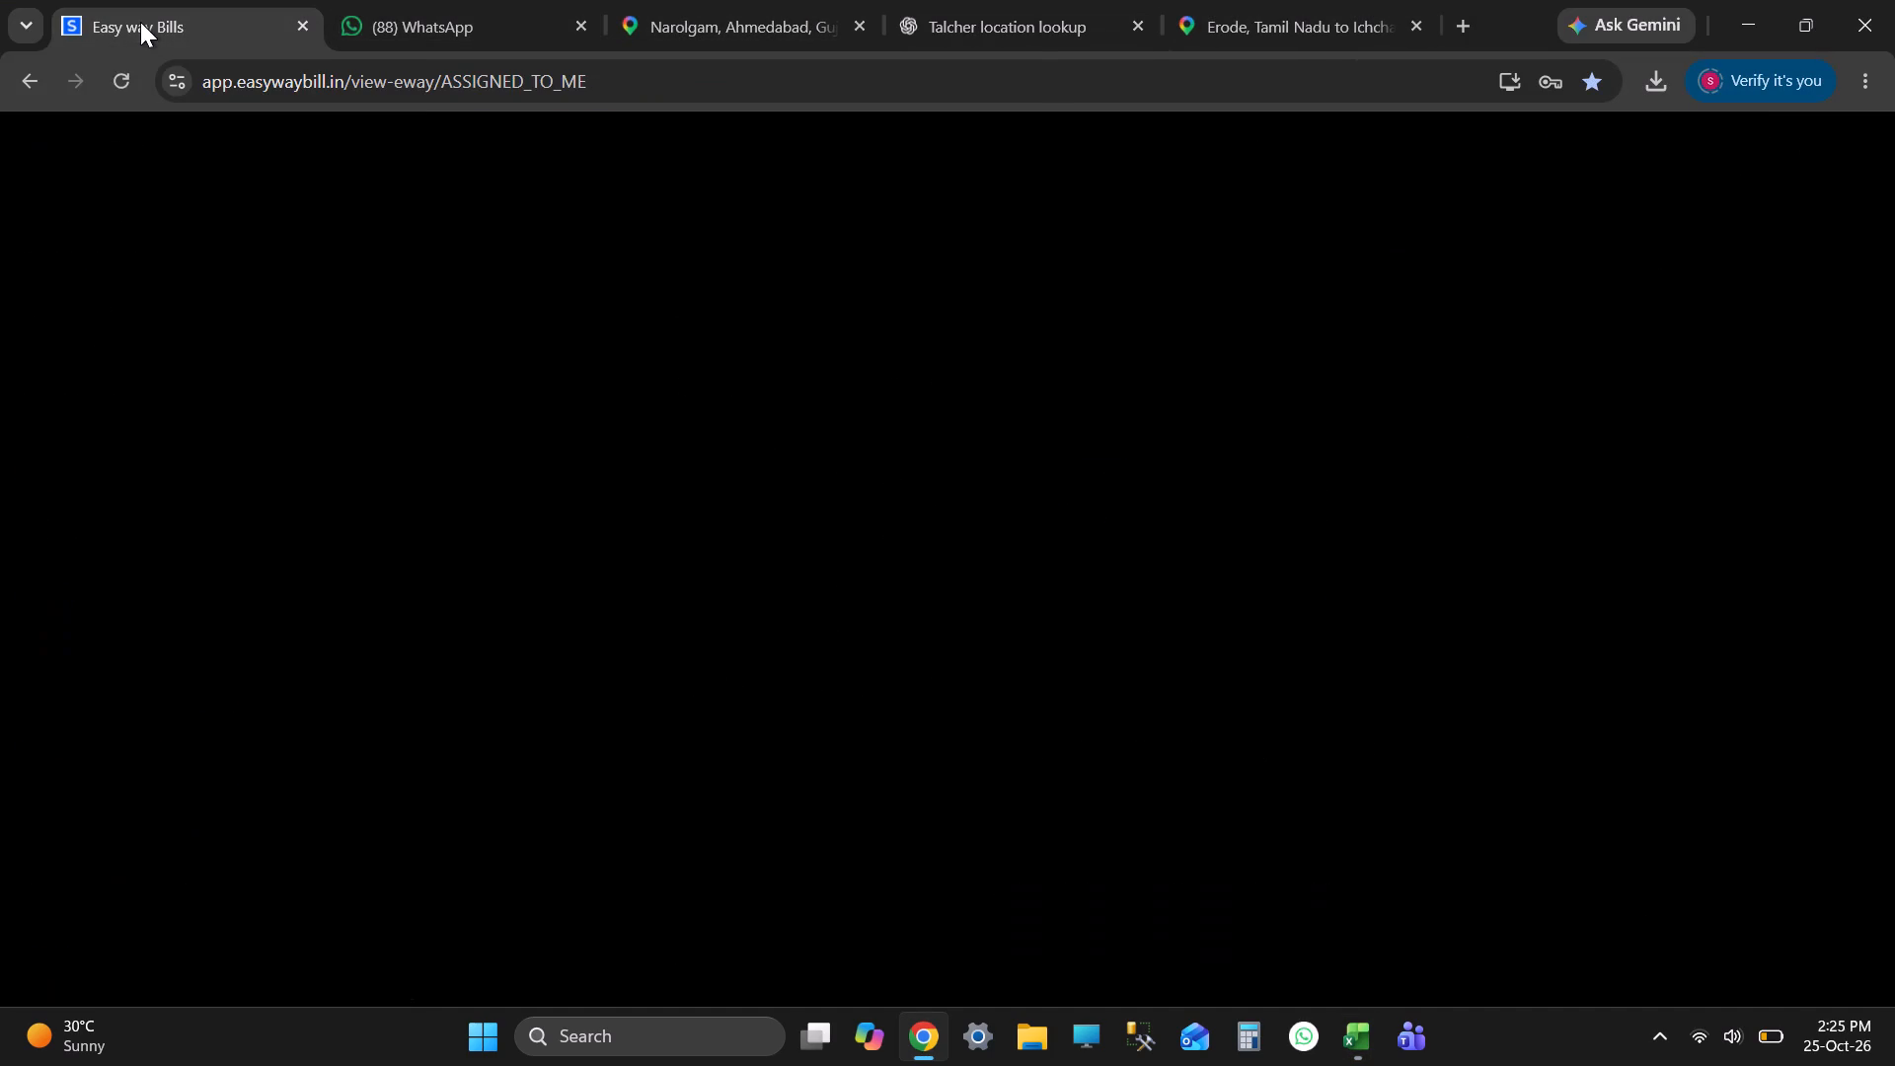
Plot the Google Maps driving route from Nelamangala, Karnataka to Jagatpur, Odisha for row 168 of the 20261025 file.
left_click(985, 865)
key("alt+Tab")
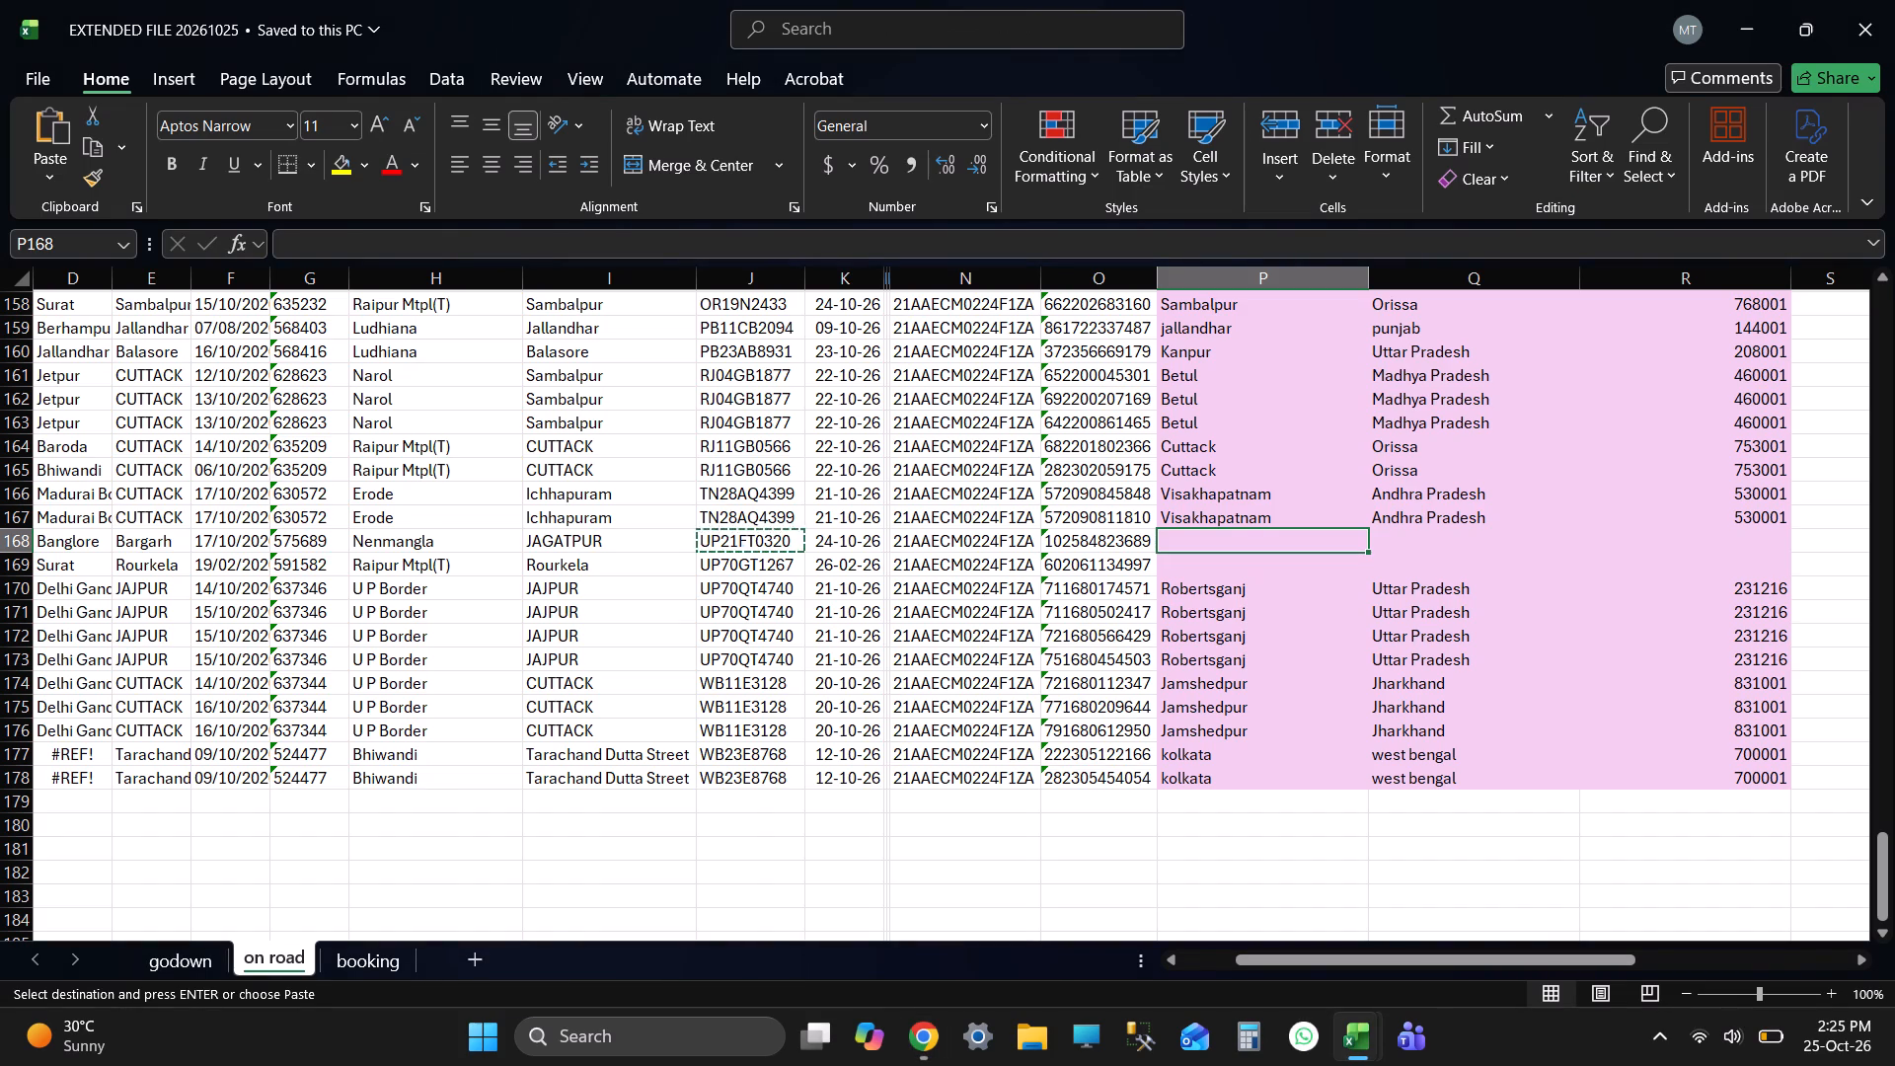
key("alt+Tab")
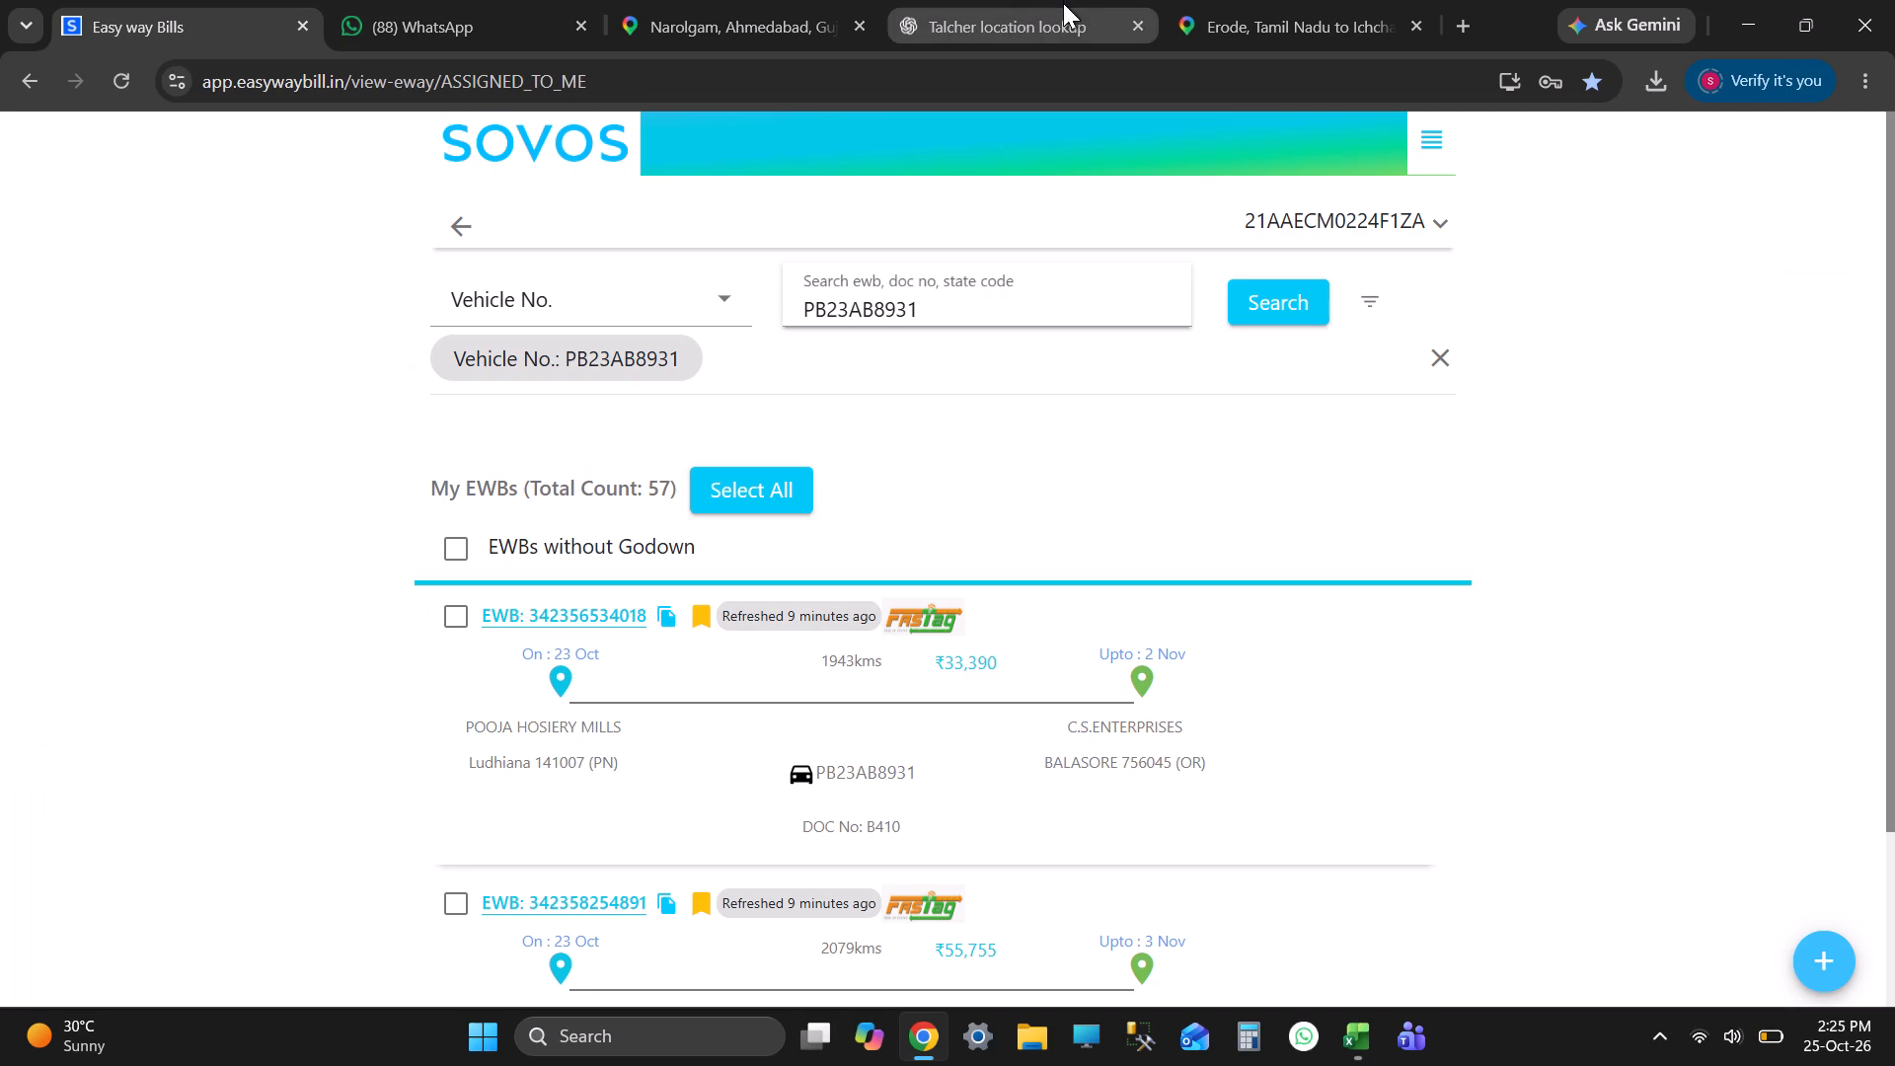
left_click(1275, 0)
left_click(408, 270)
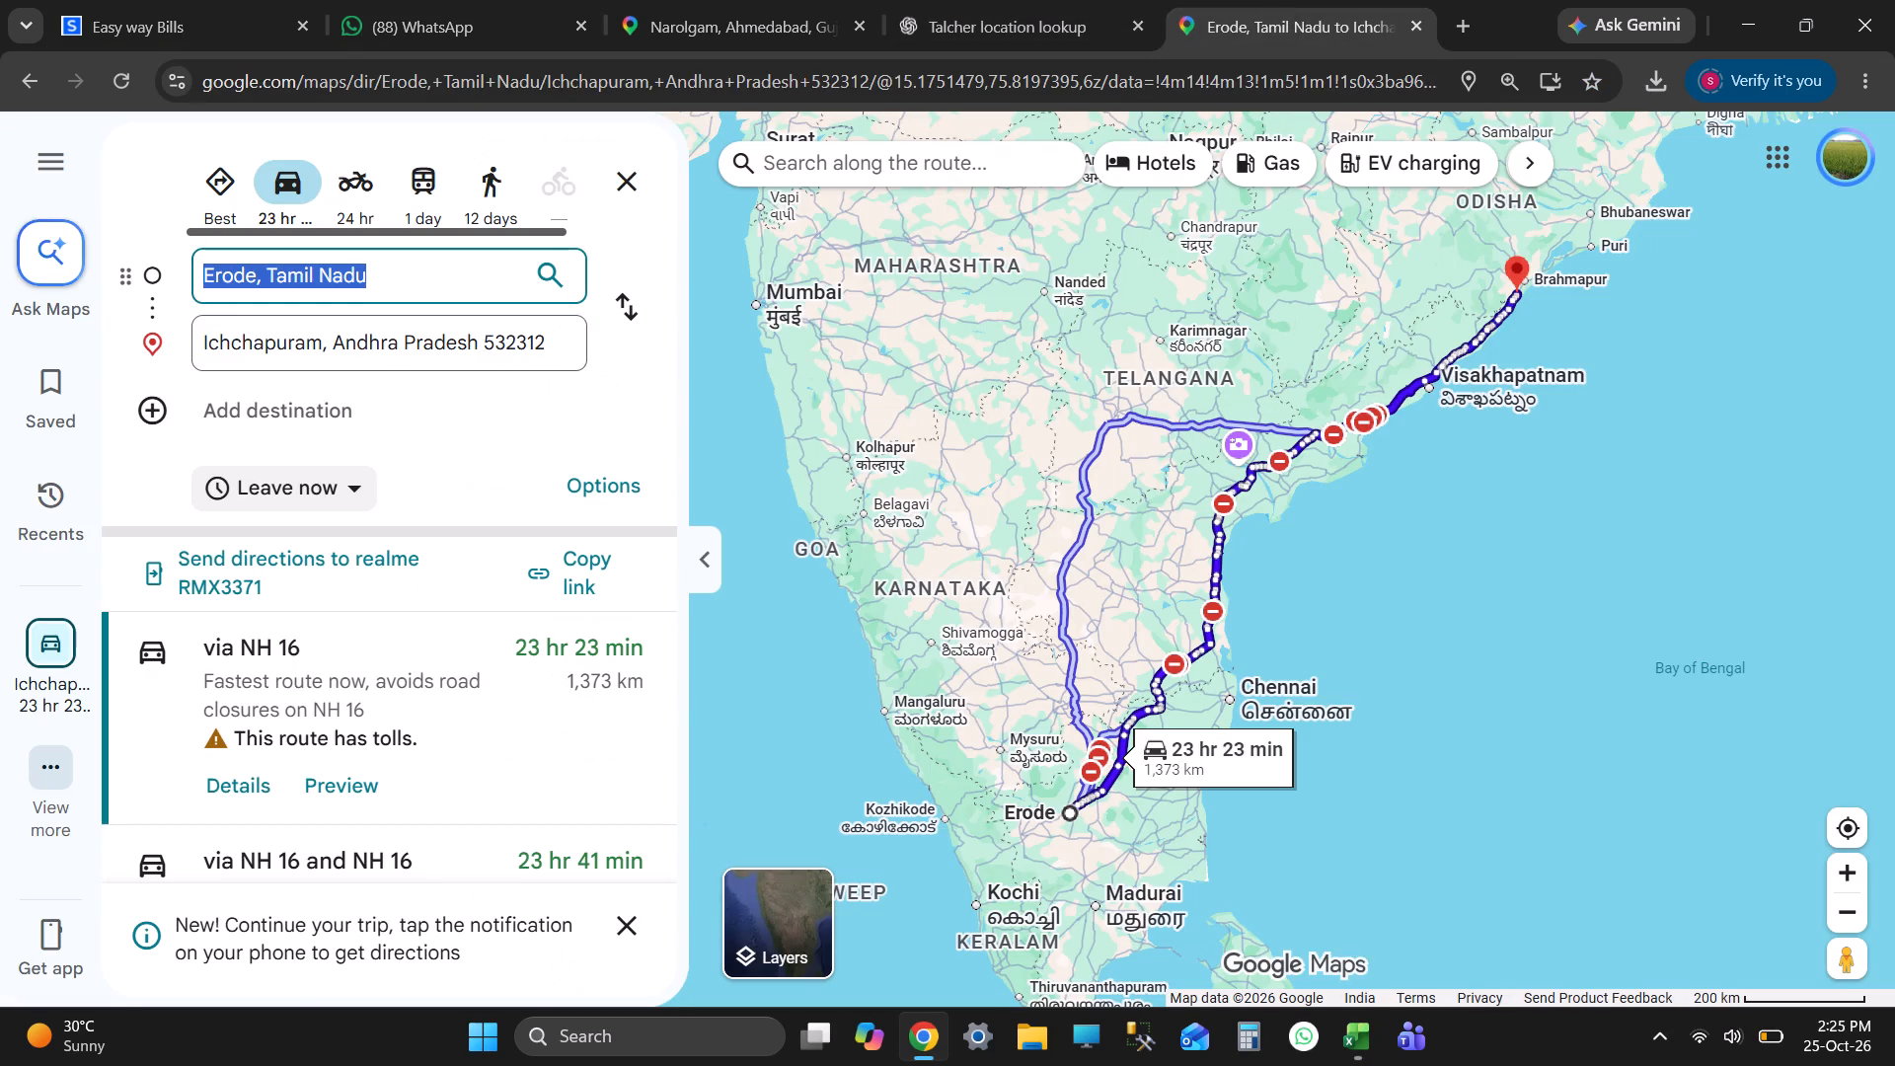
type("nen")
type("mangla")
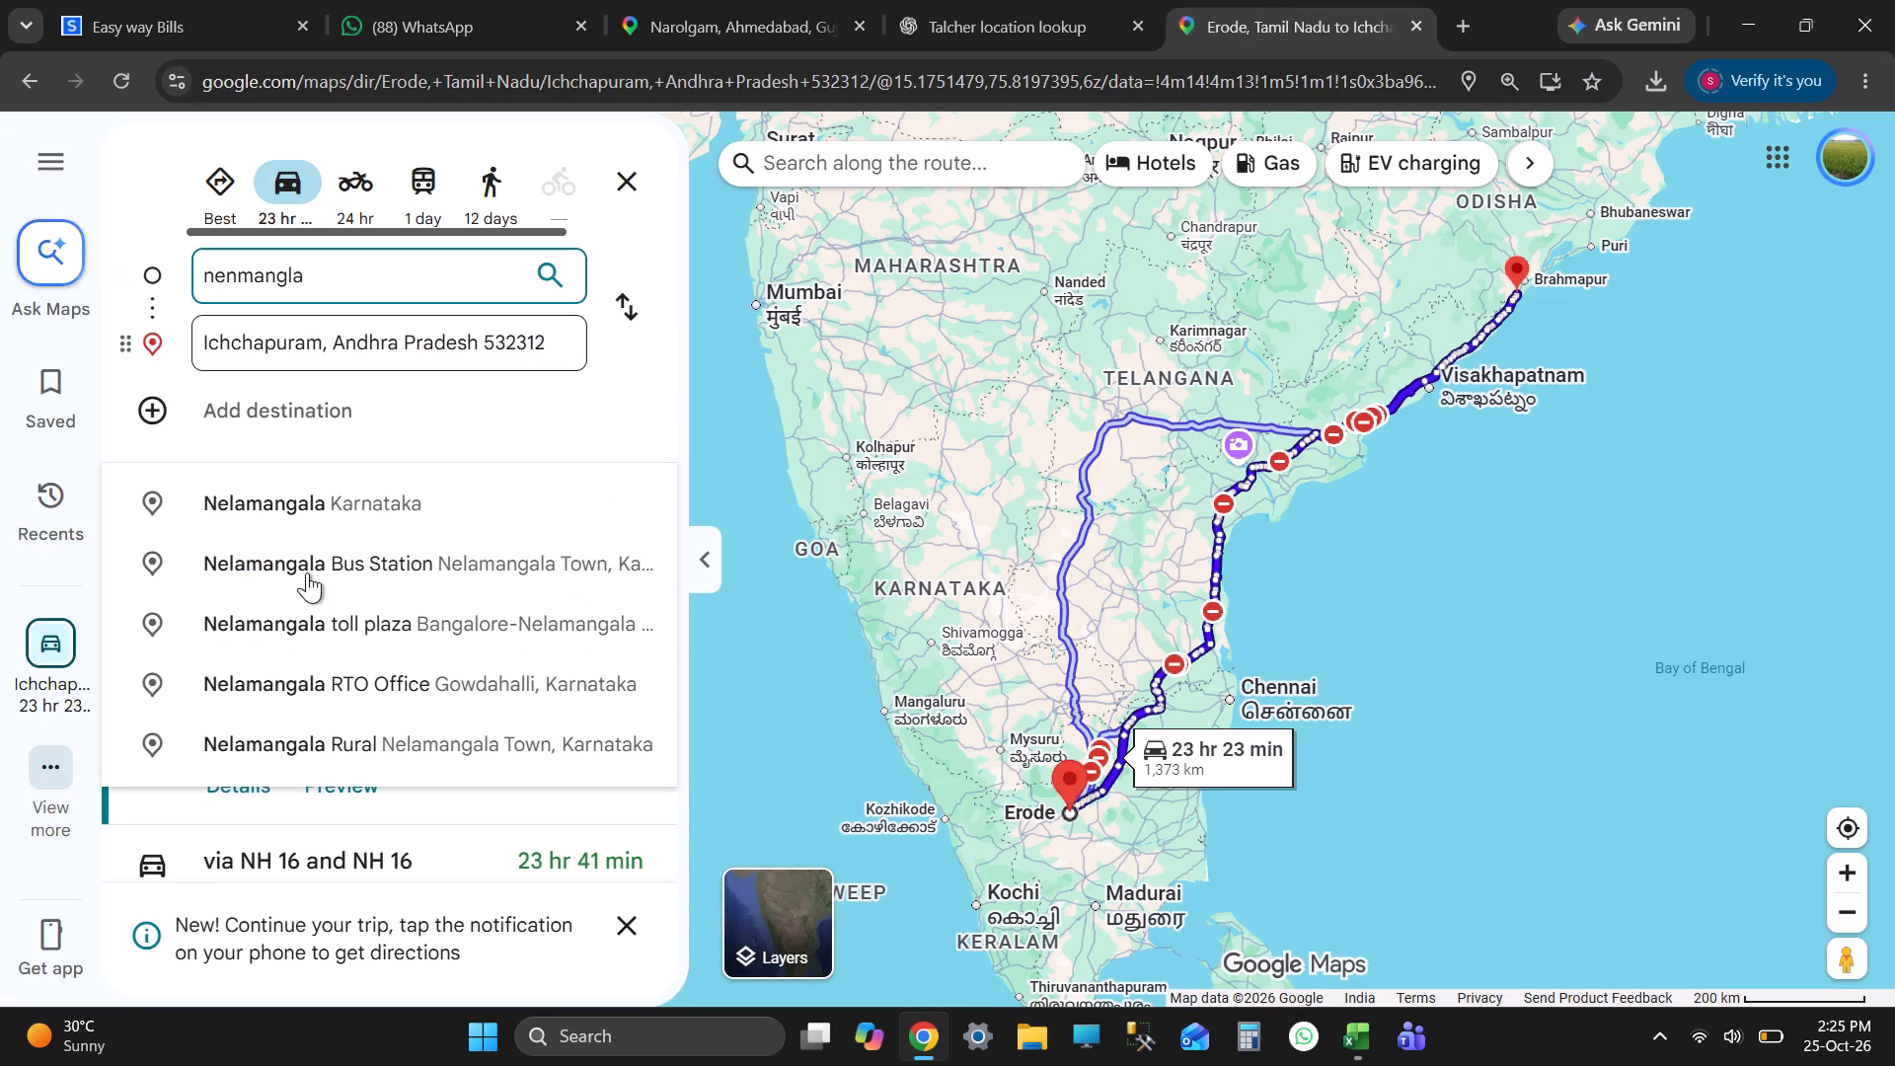
left_click(354, 514)
left_click(415, 333)
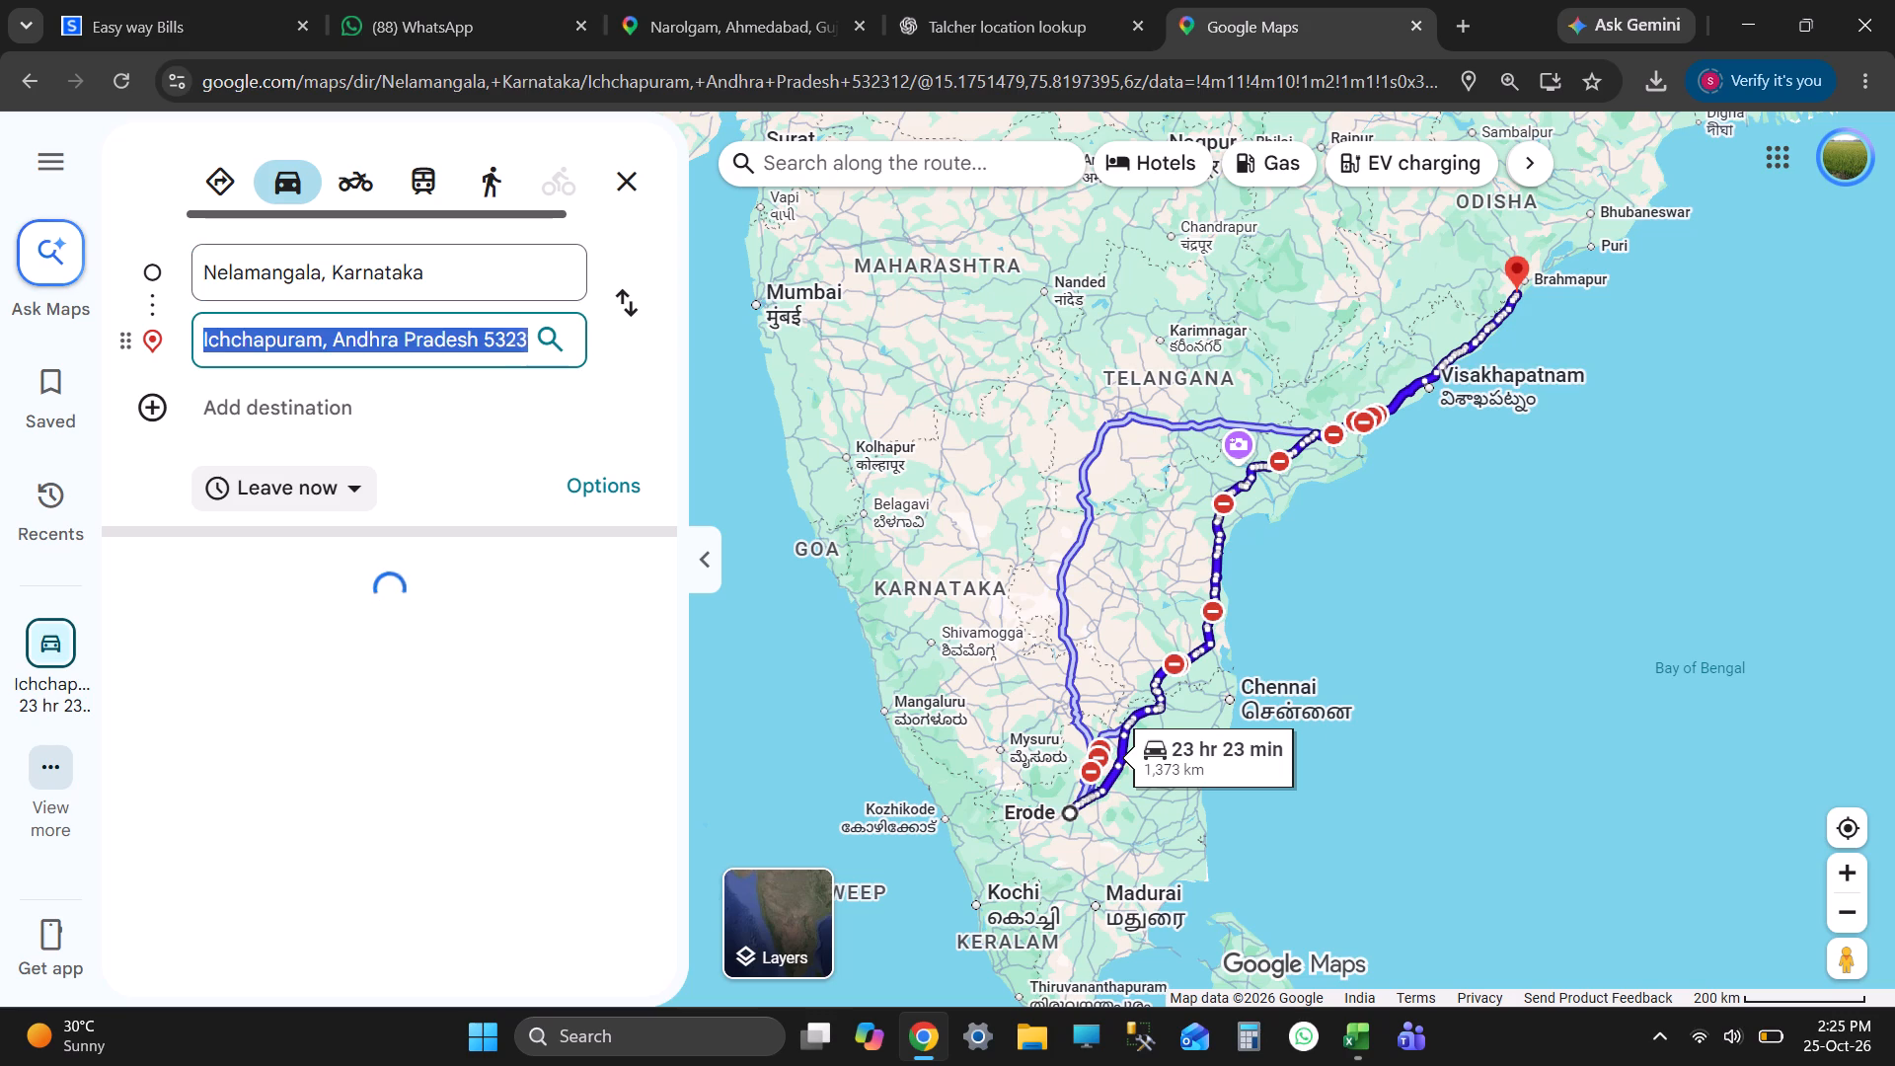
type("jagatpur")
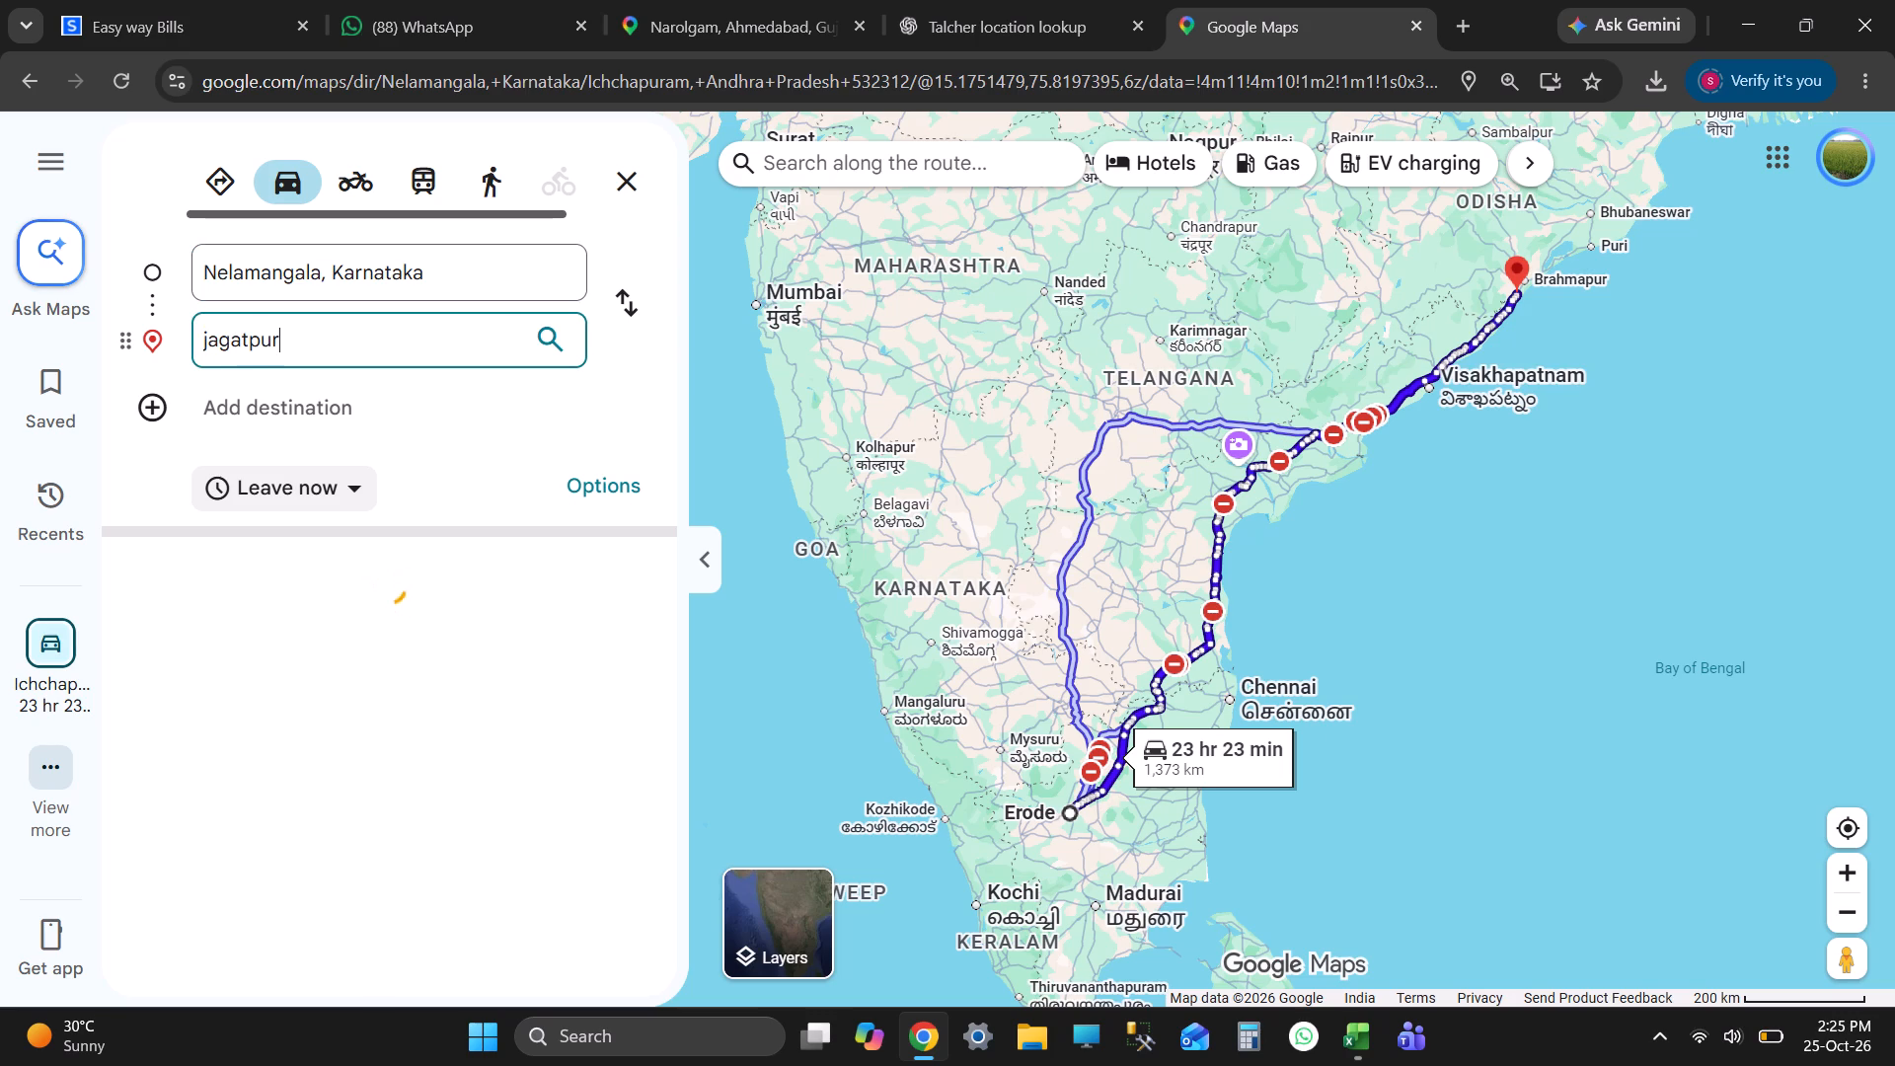
left_click(350, 493)
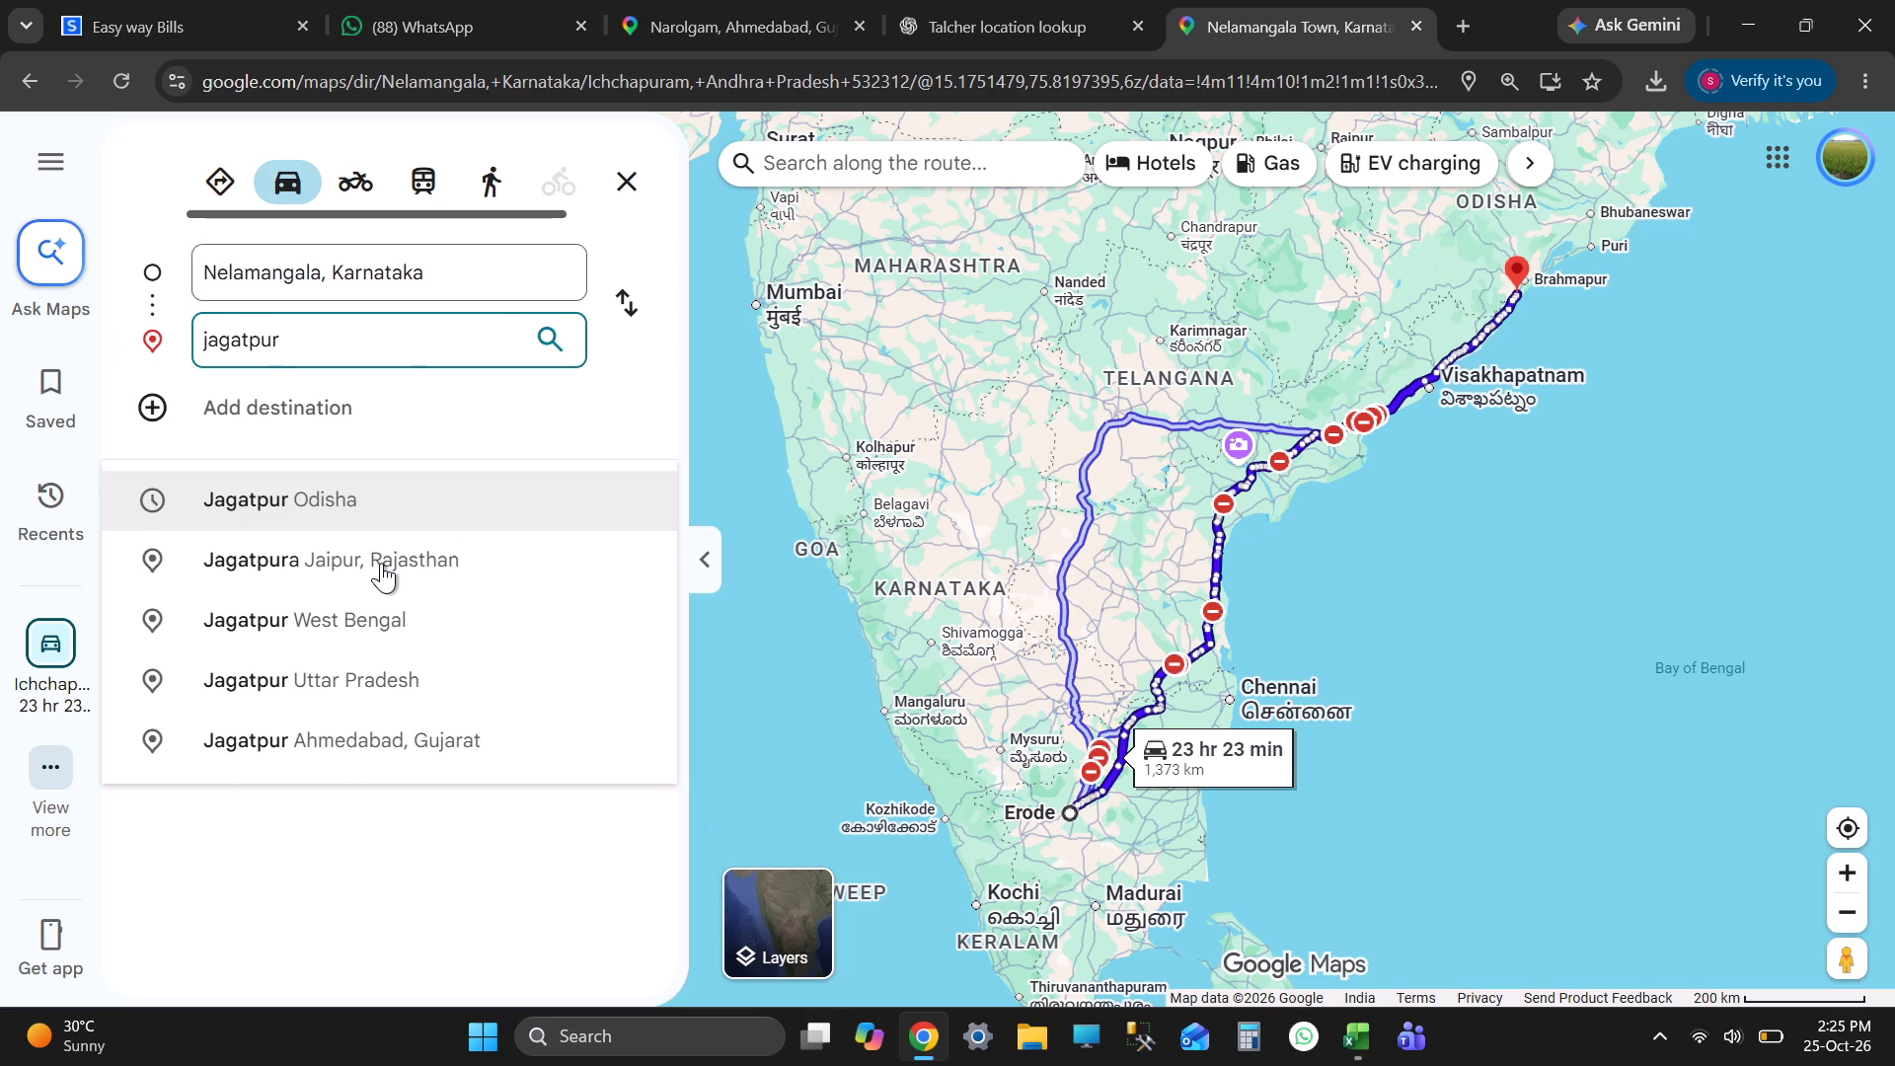
key("alt+Tab")
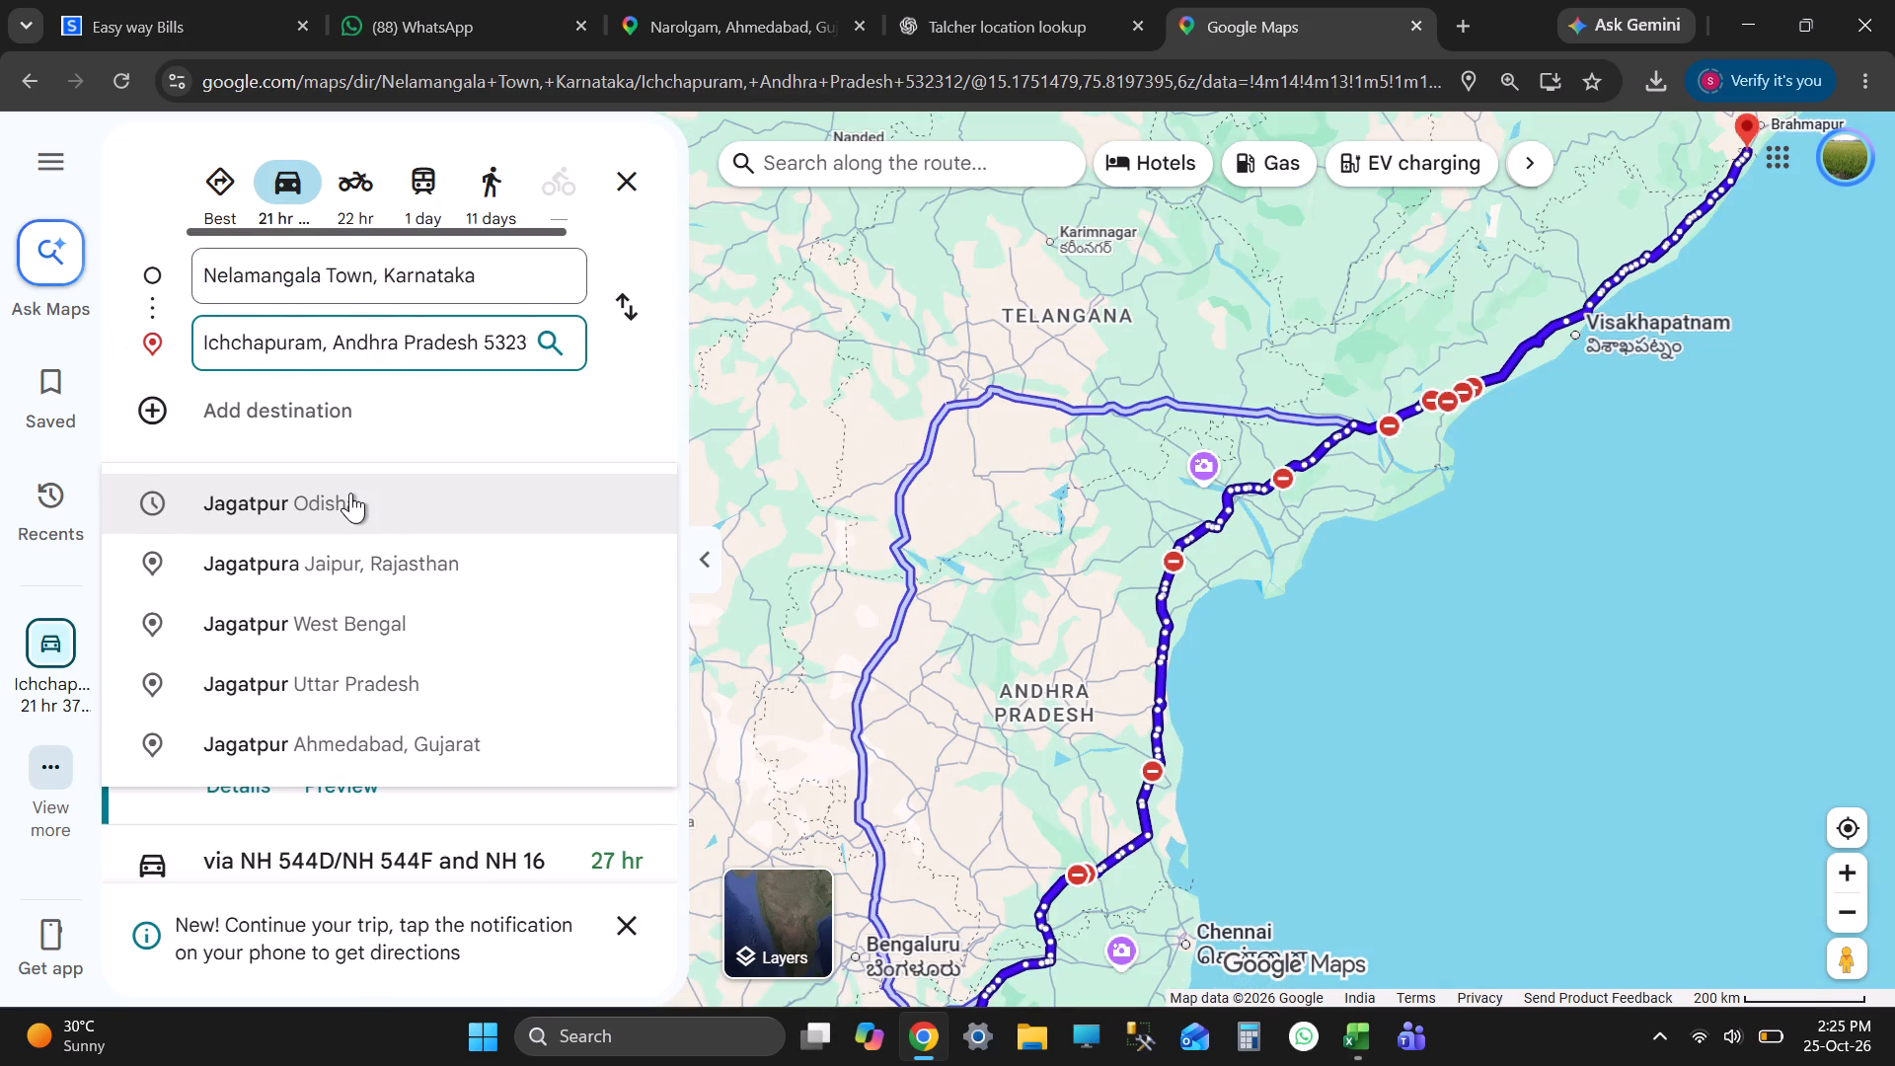
Search the 20261024 file for rour, starting from row 169 of the 20261025 file, and copy rourkela, Orissa, 769001.
left_click(984, 521)
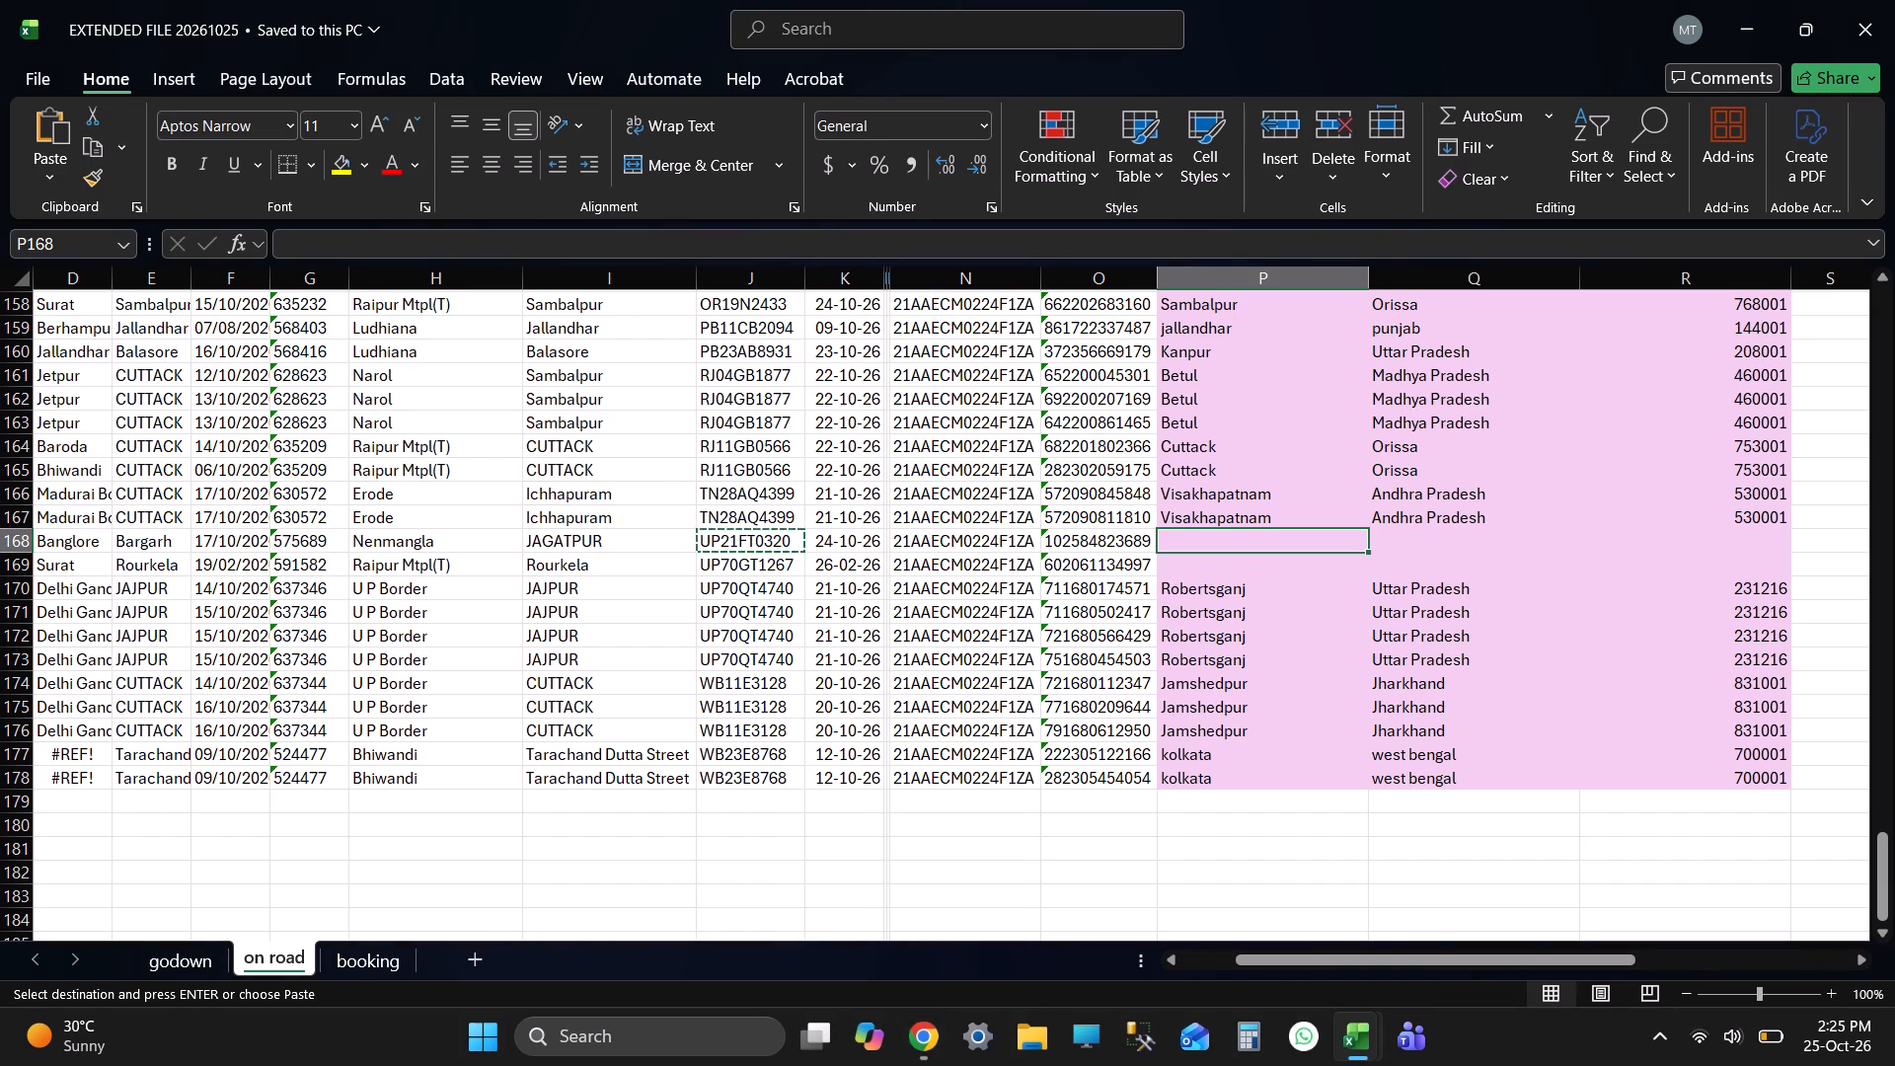
key("Down")
key("alt+Tab")
key("alt+Tab")
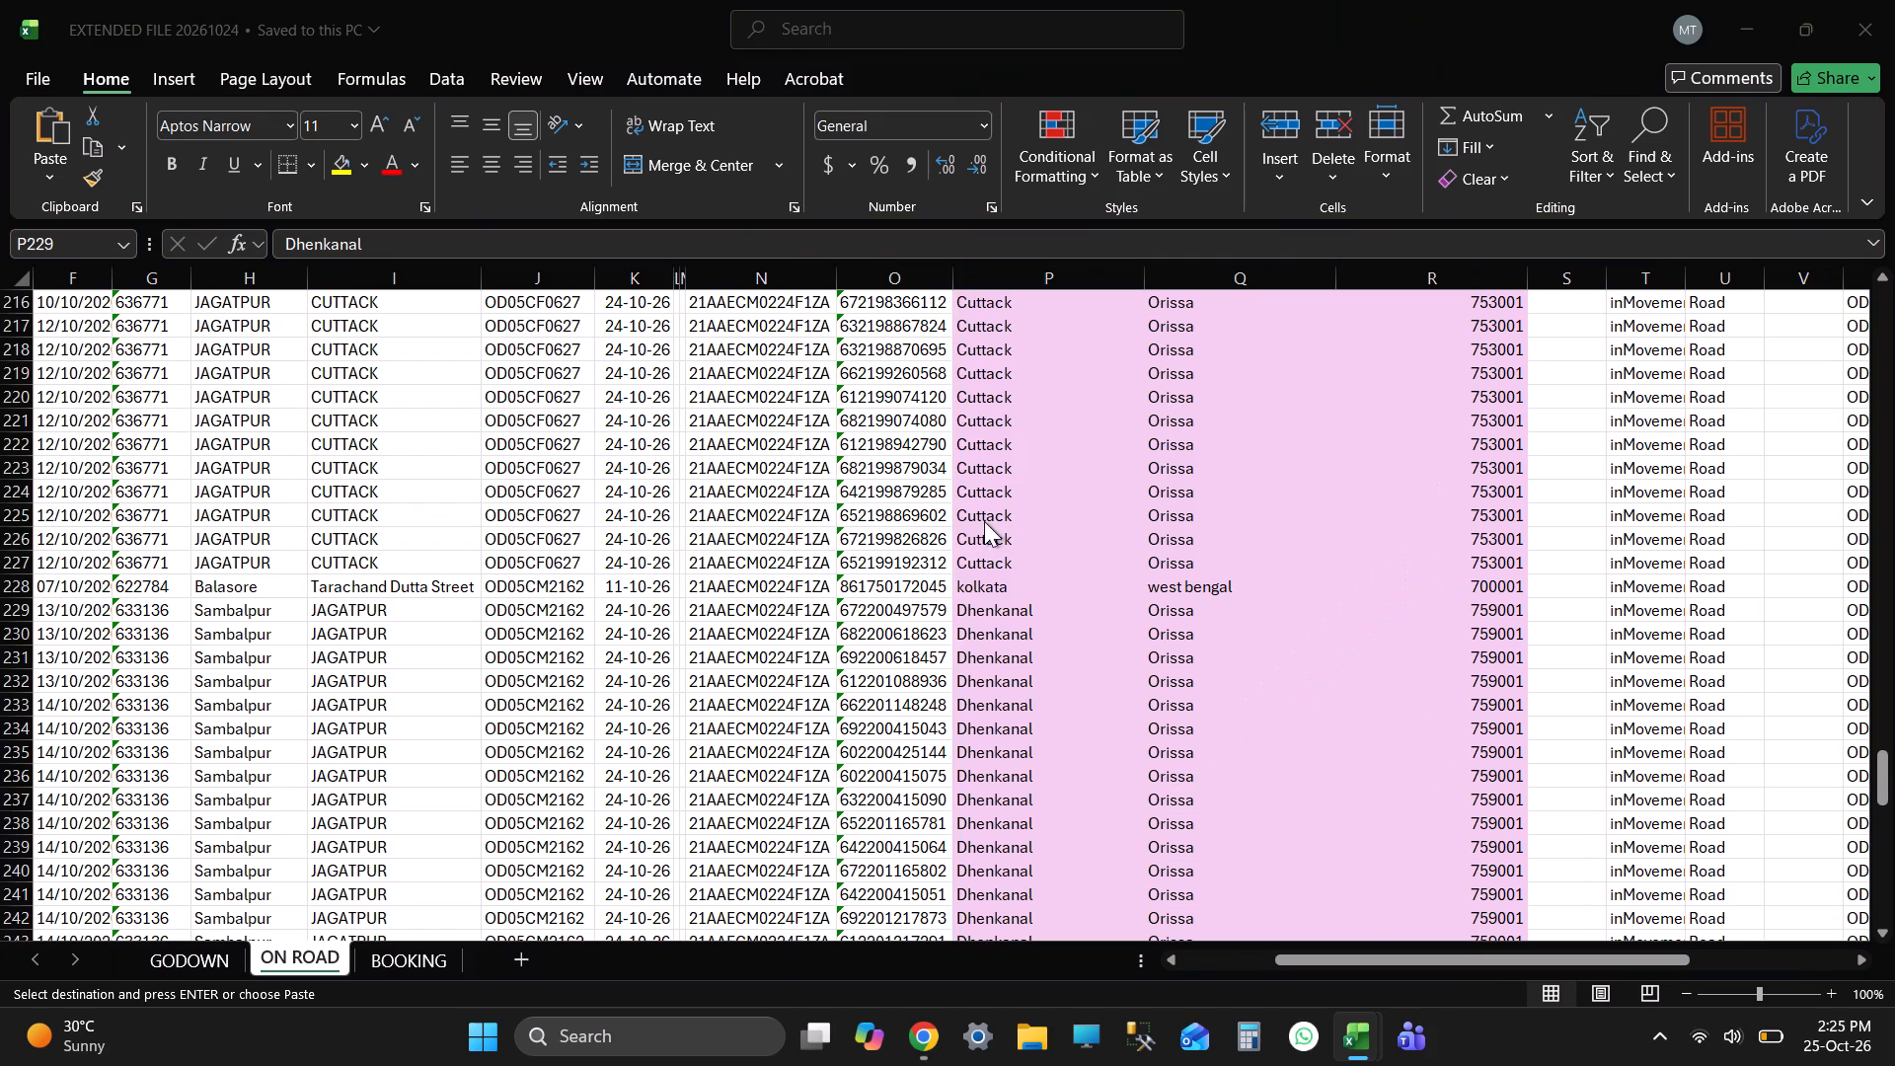
key("ctrl+f")
type("rour")
key("Return")
left_click(1035, 604)
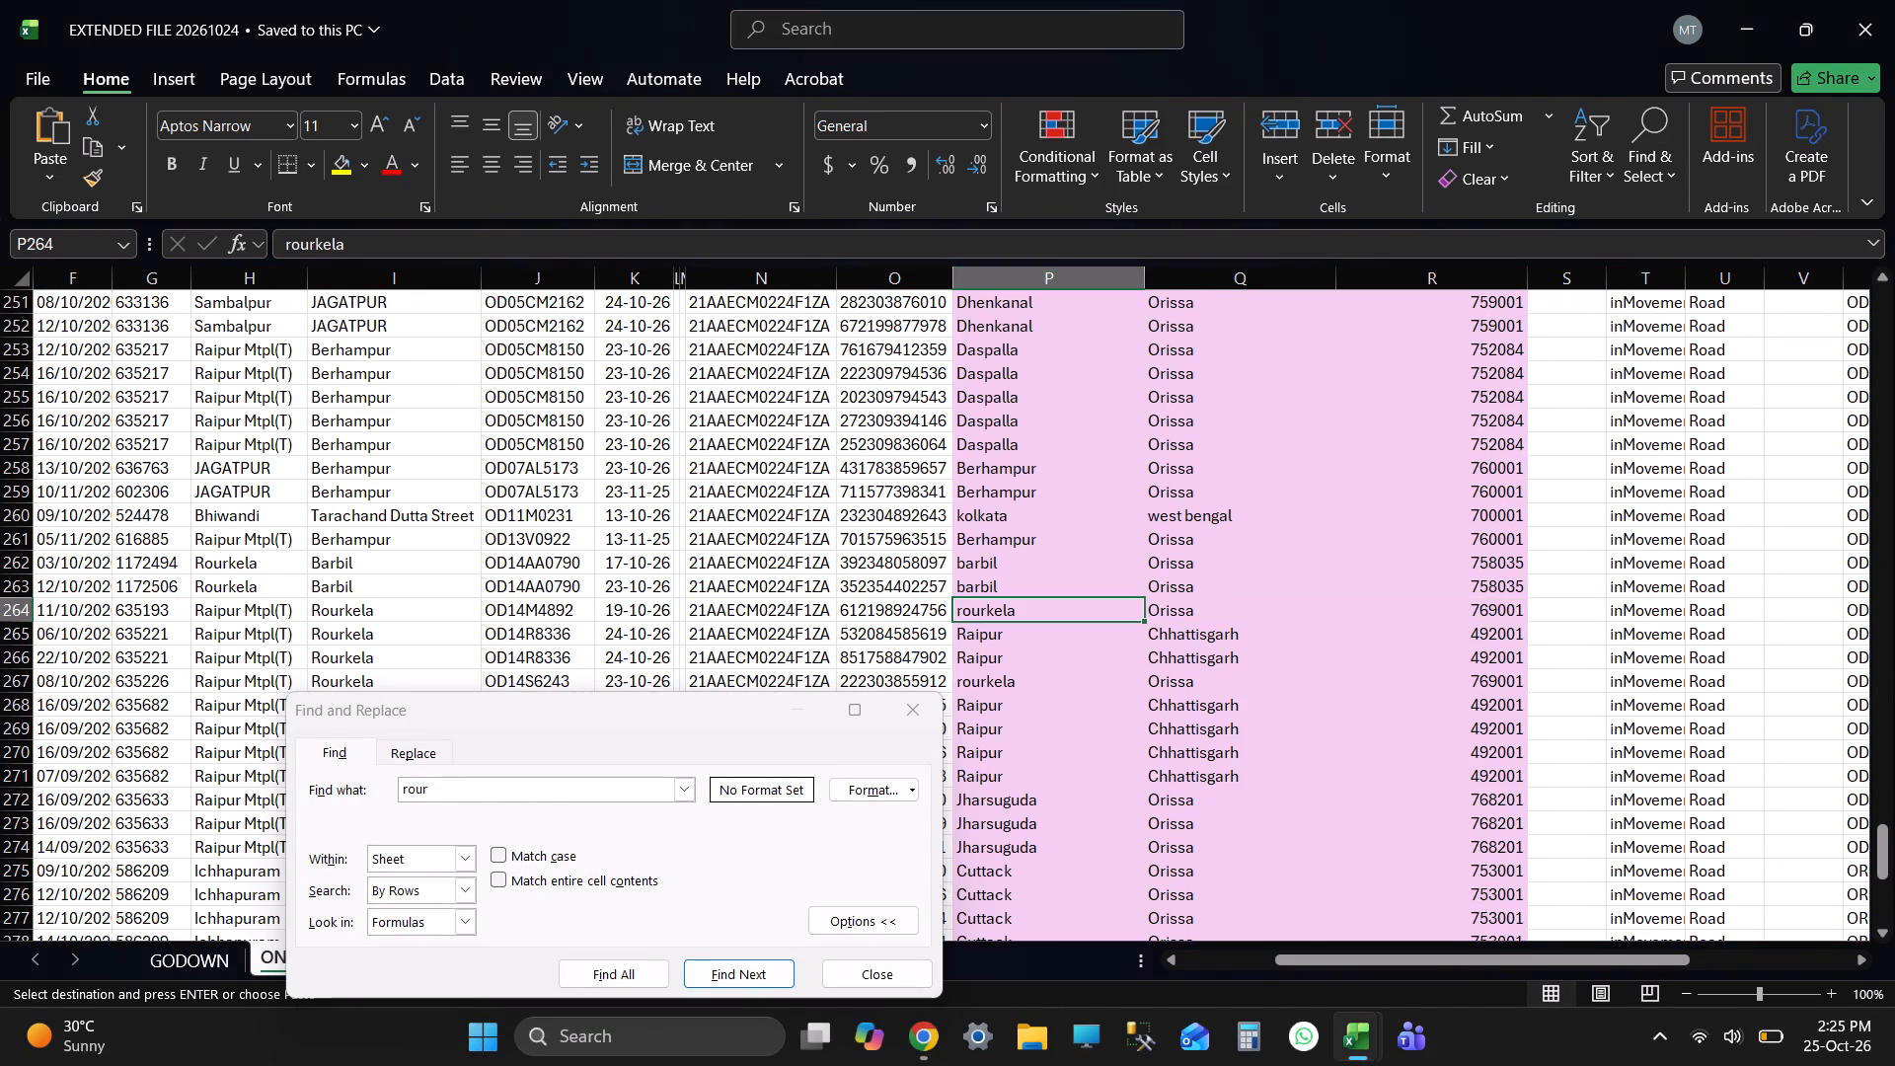
key("shift+Right")
key("shift+Right")
key("ctrl+c")
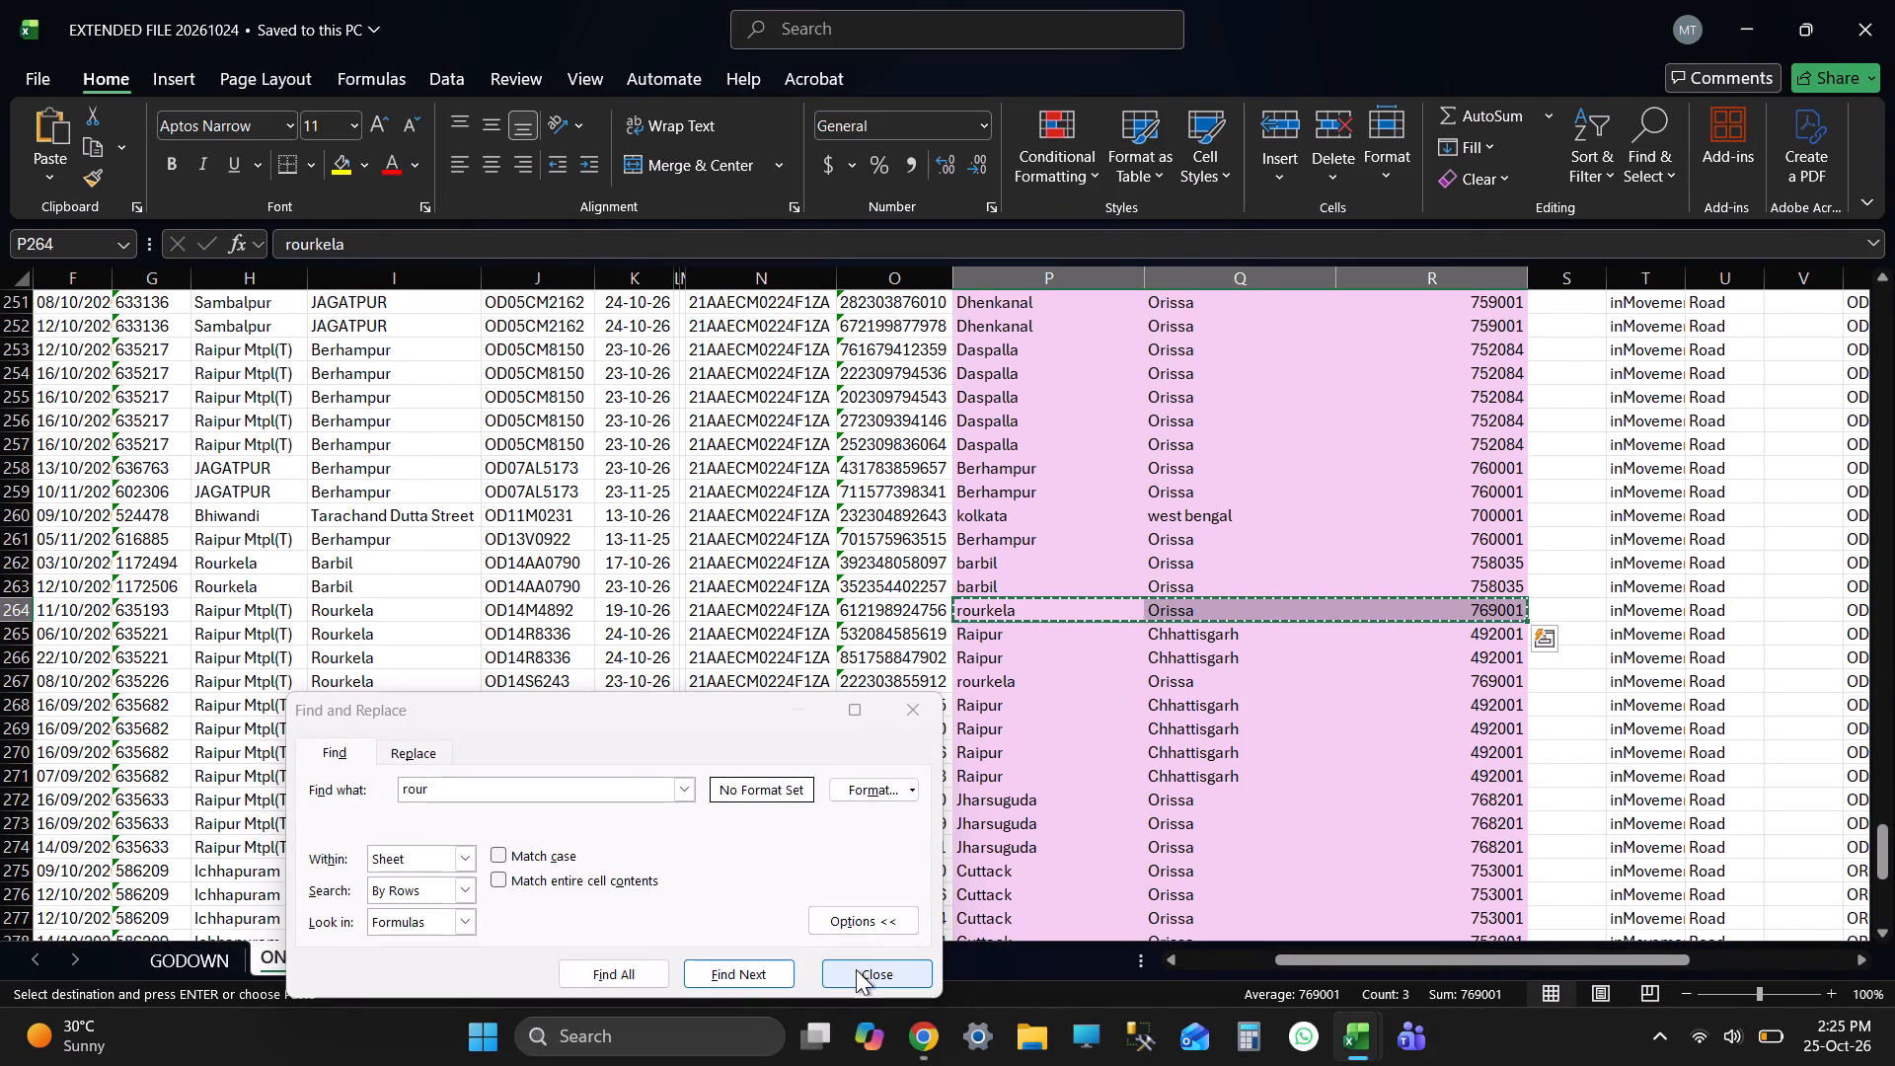
left_click(856, 969)
Paste the copied rourkela place, state and pin code into row 169 of the 20261025 file and save it.
key("alt+Tab")
key("ctrl+v")
key("Up")
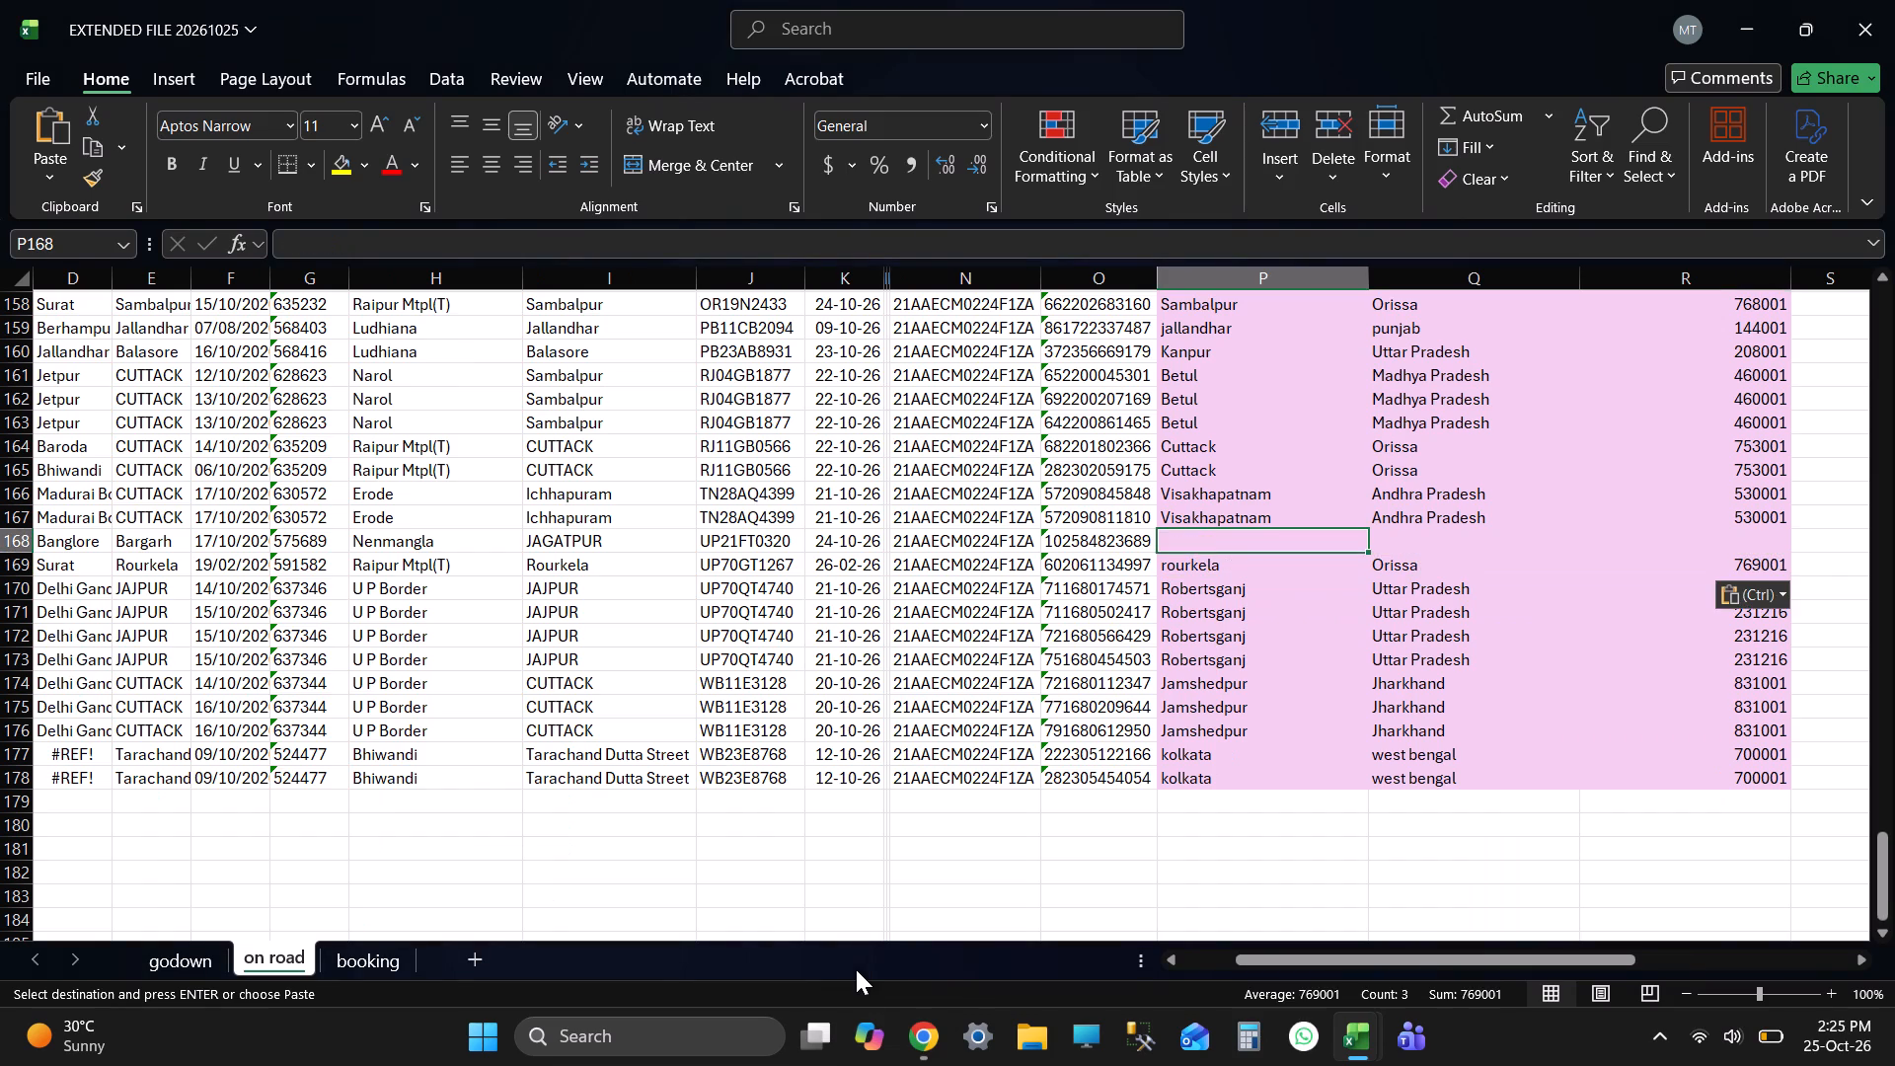
key("ctrl+s")
Examine the towns along the Google Maps driving route from Nelamangala Town, Karnataka to Jagatpur, Odisha for row 168.
key("alt+Tab")
key("alt+Tab")
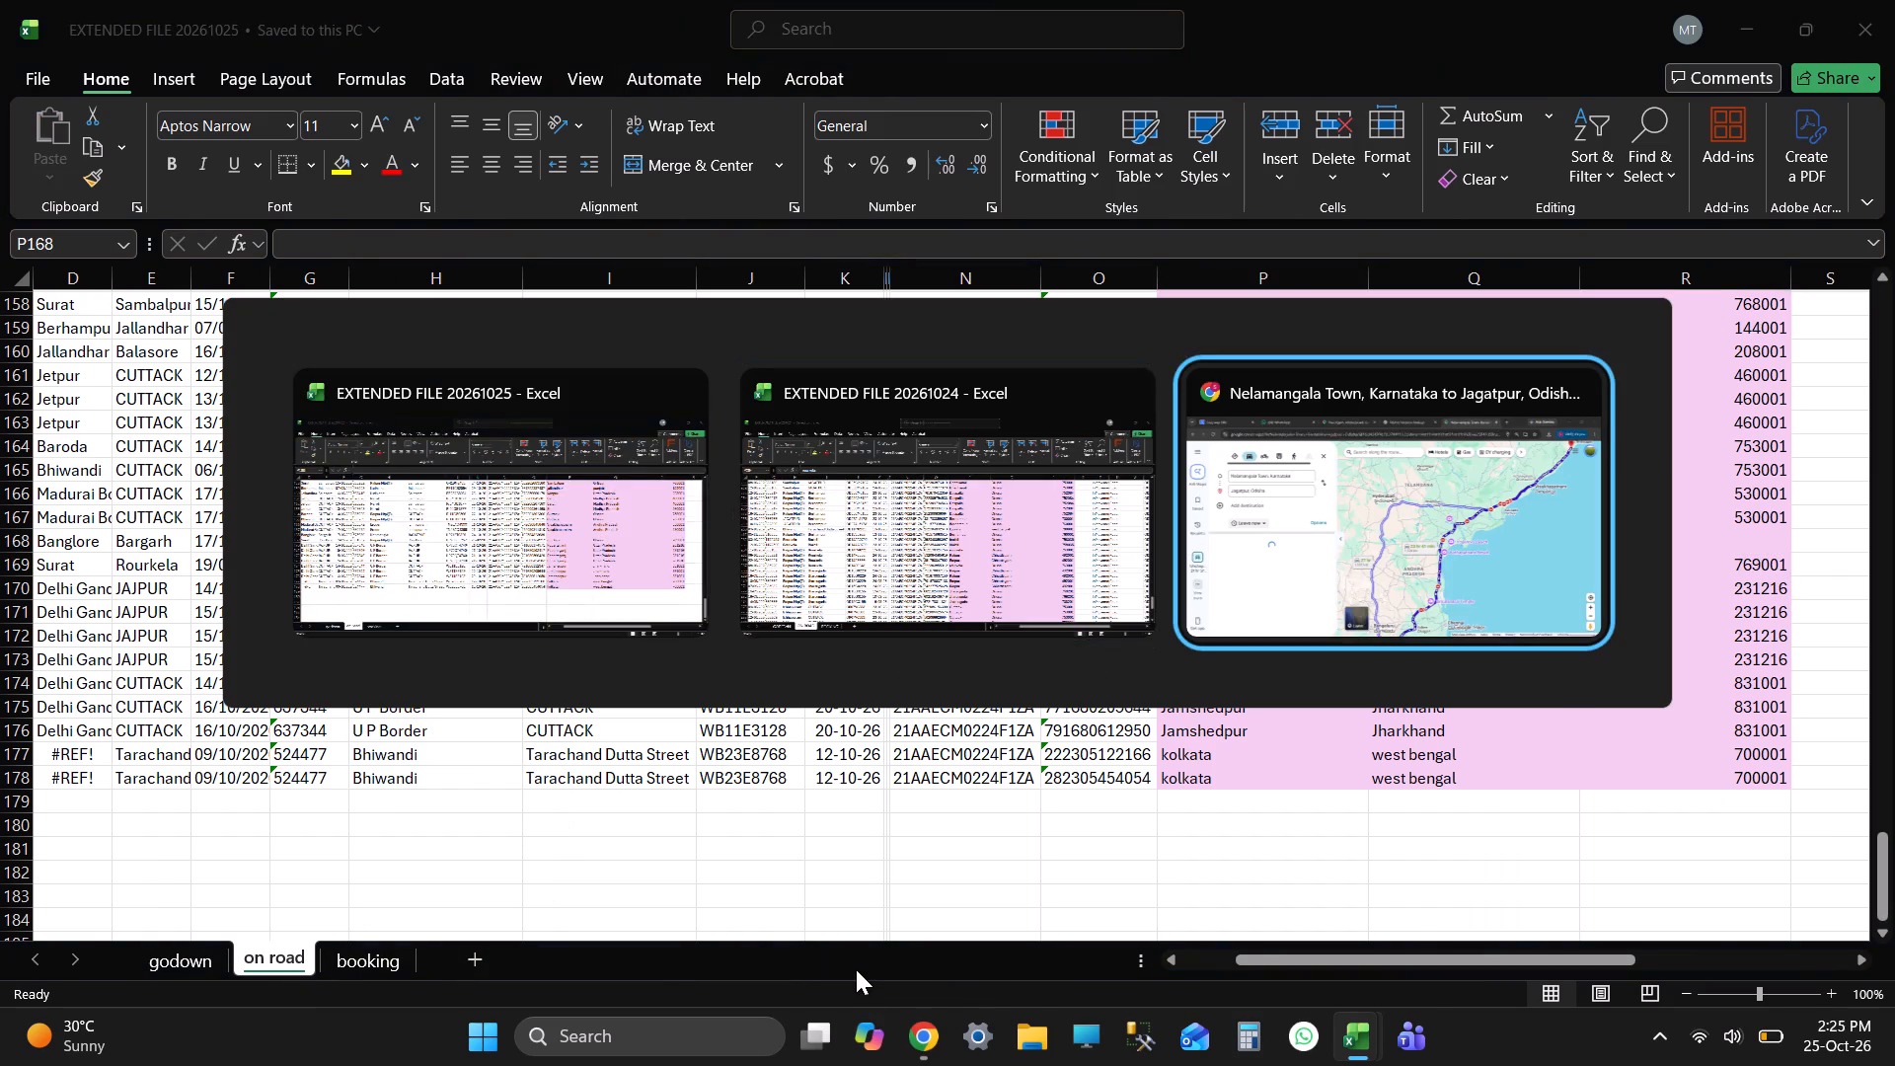
double_click(1316, 635)
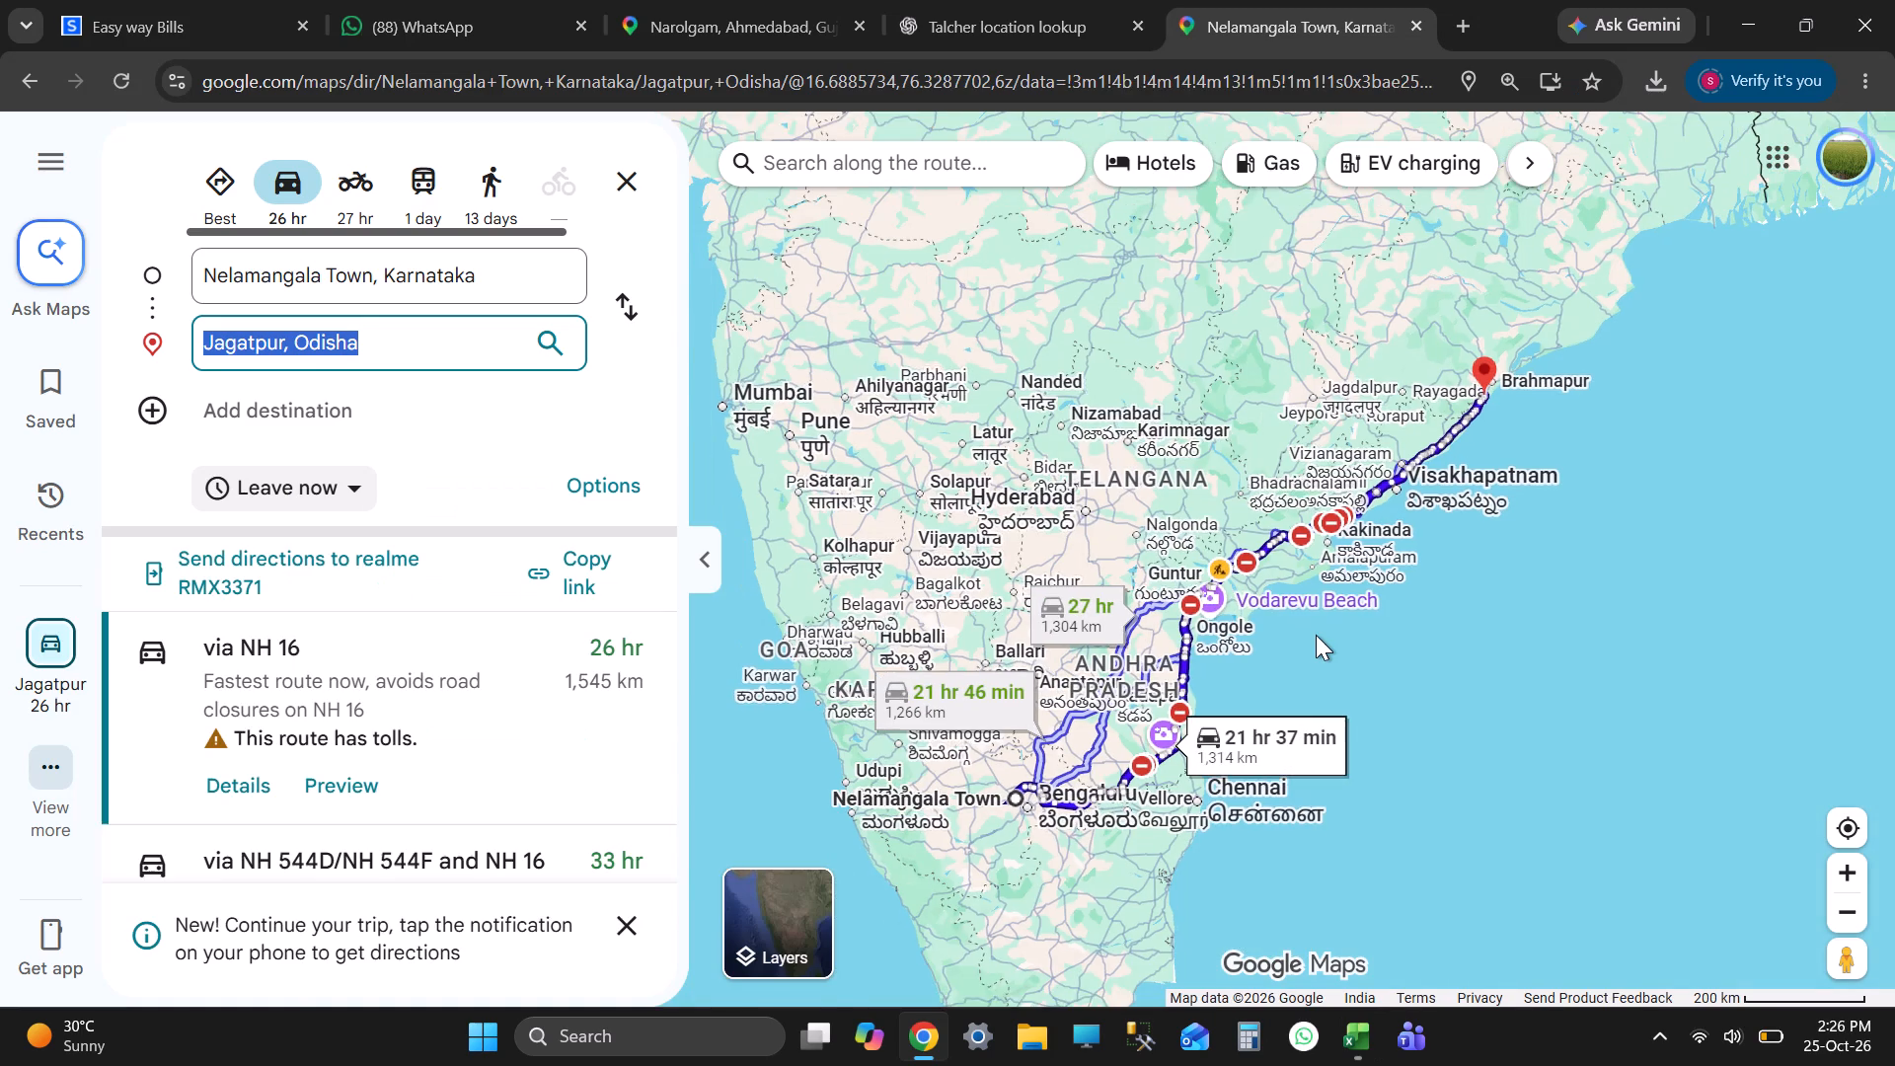
left_click_drag(1195, 760, 1542, 439)
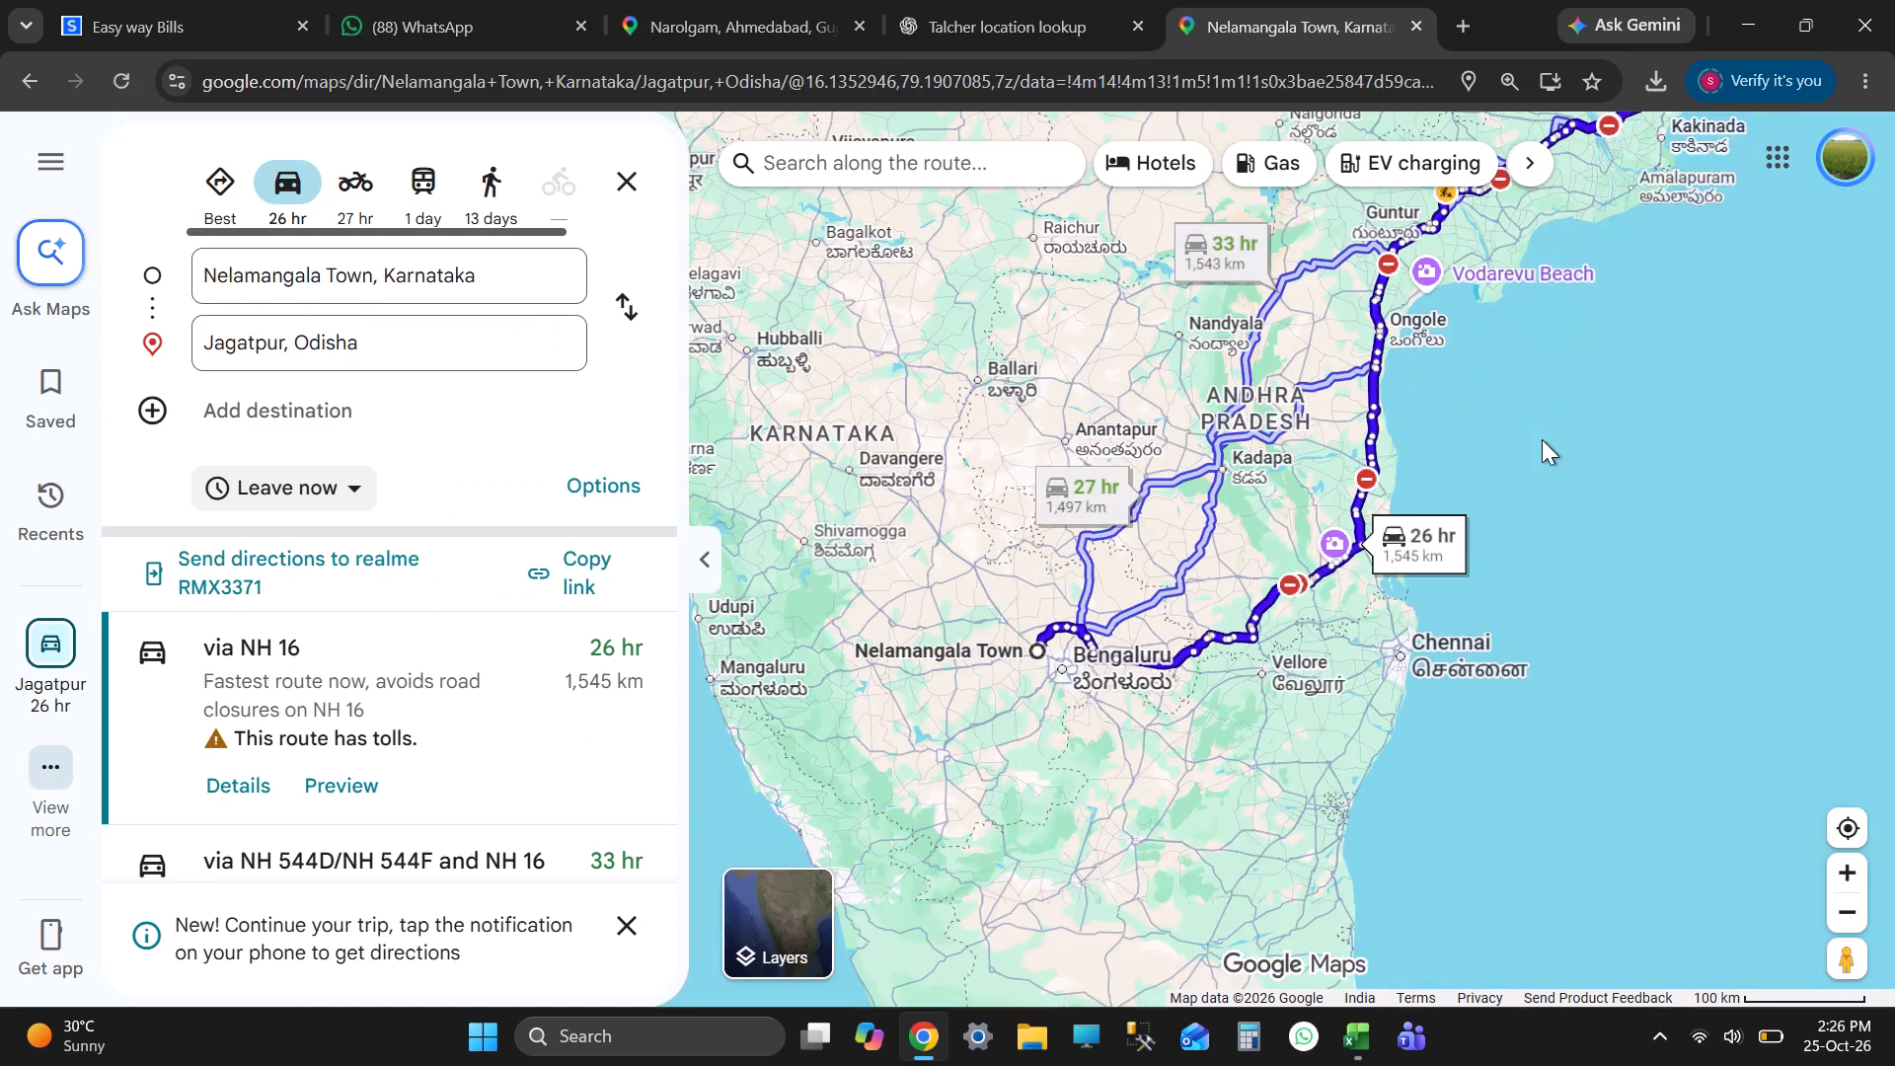
key("alt+Tab")
key("alt+Tab")
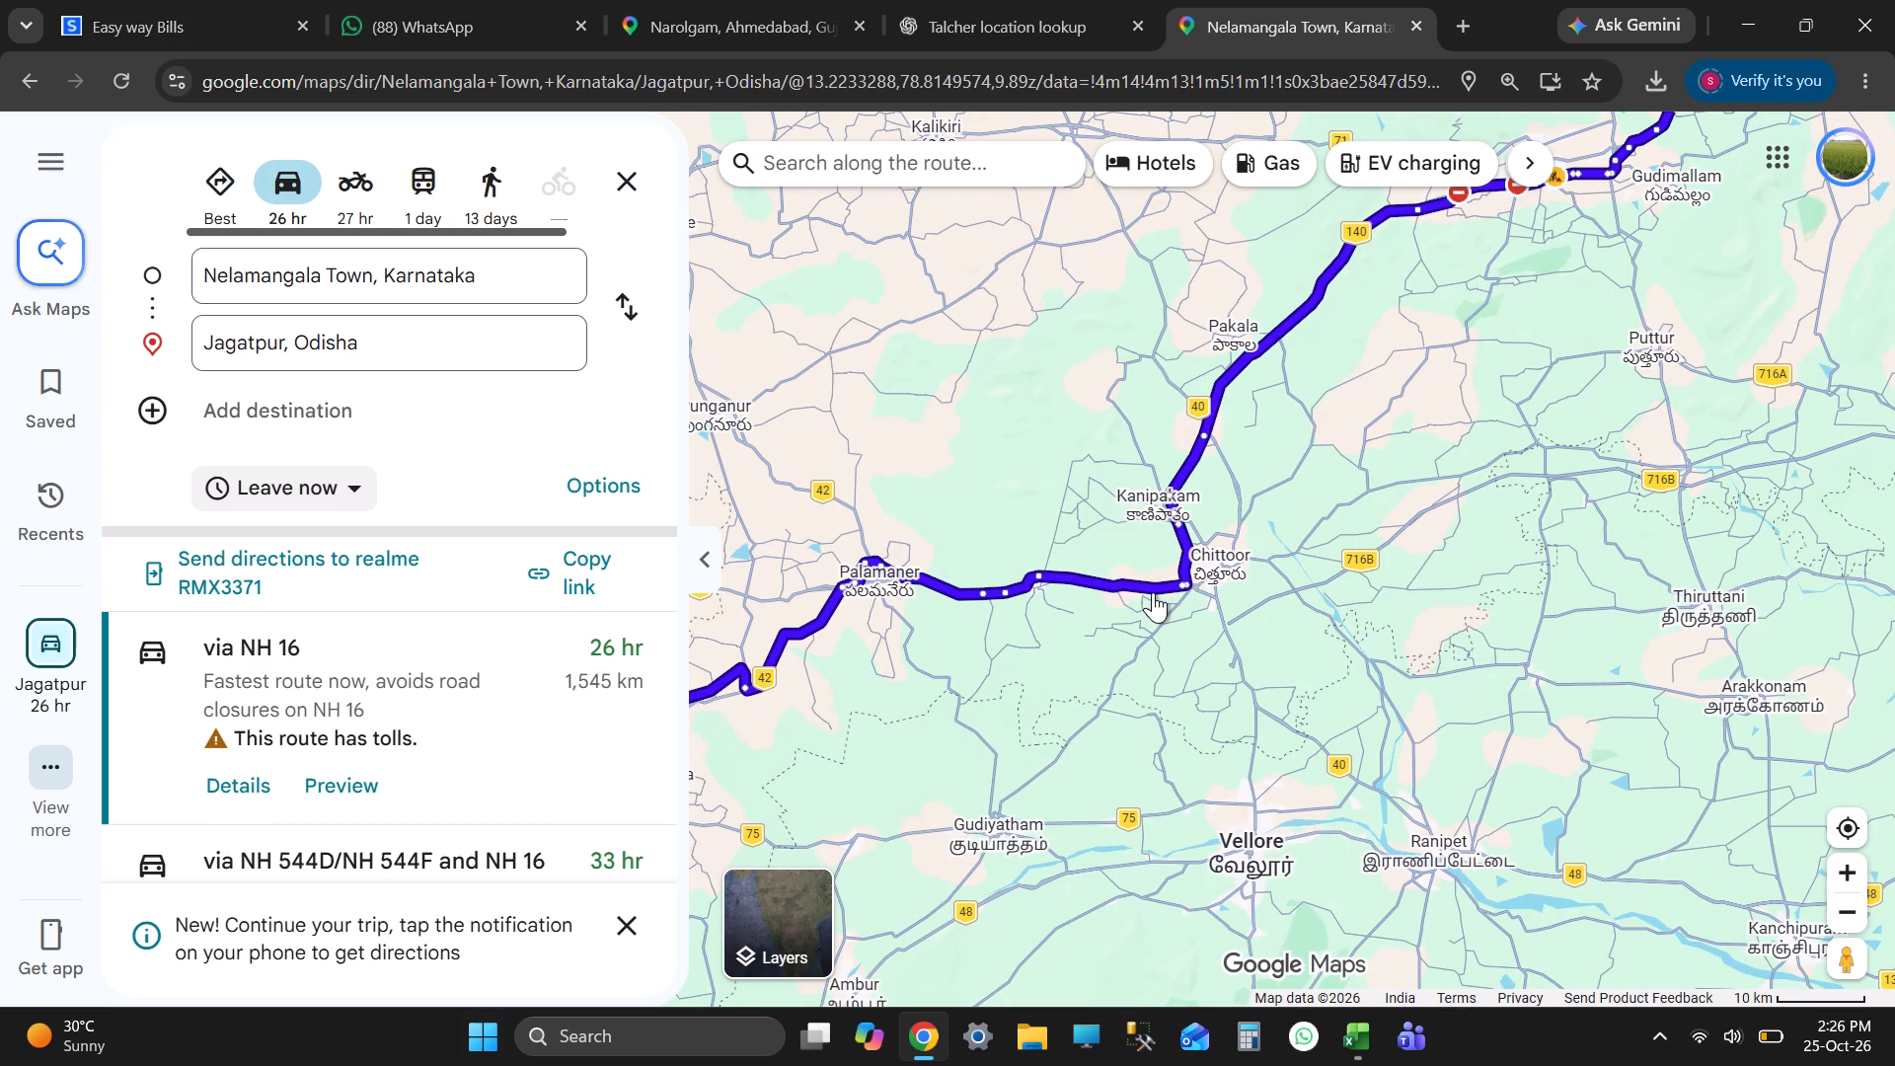
left_click_drag(1393, 367, 1155, 741)
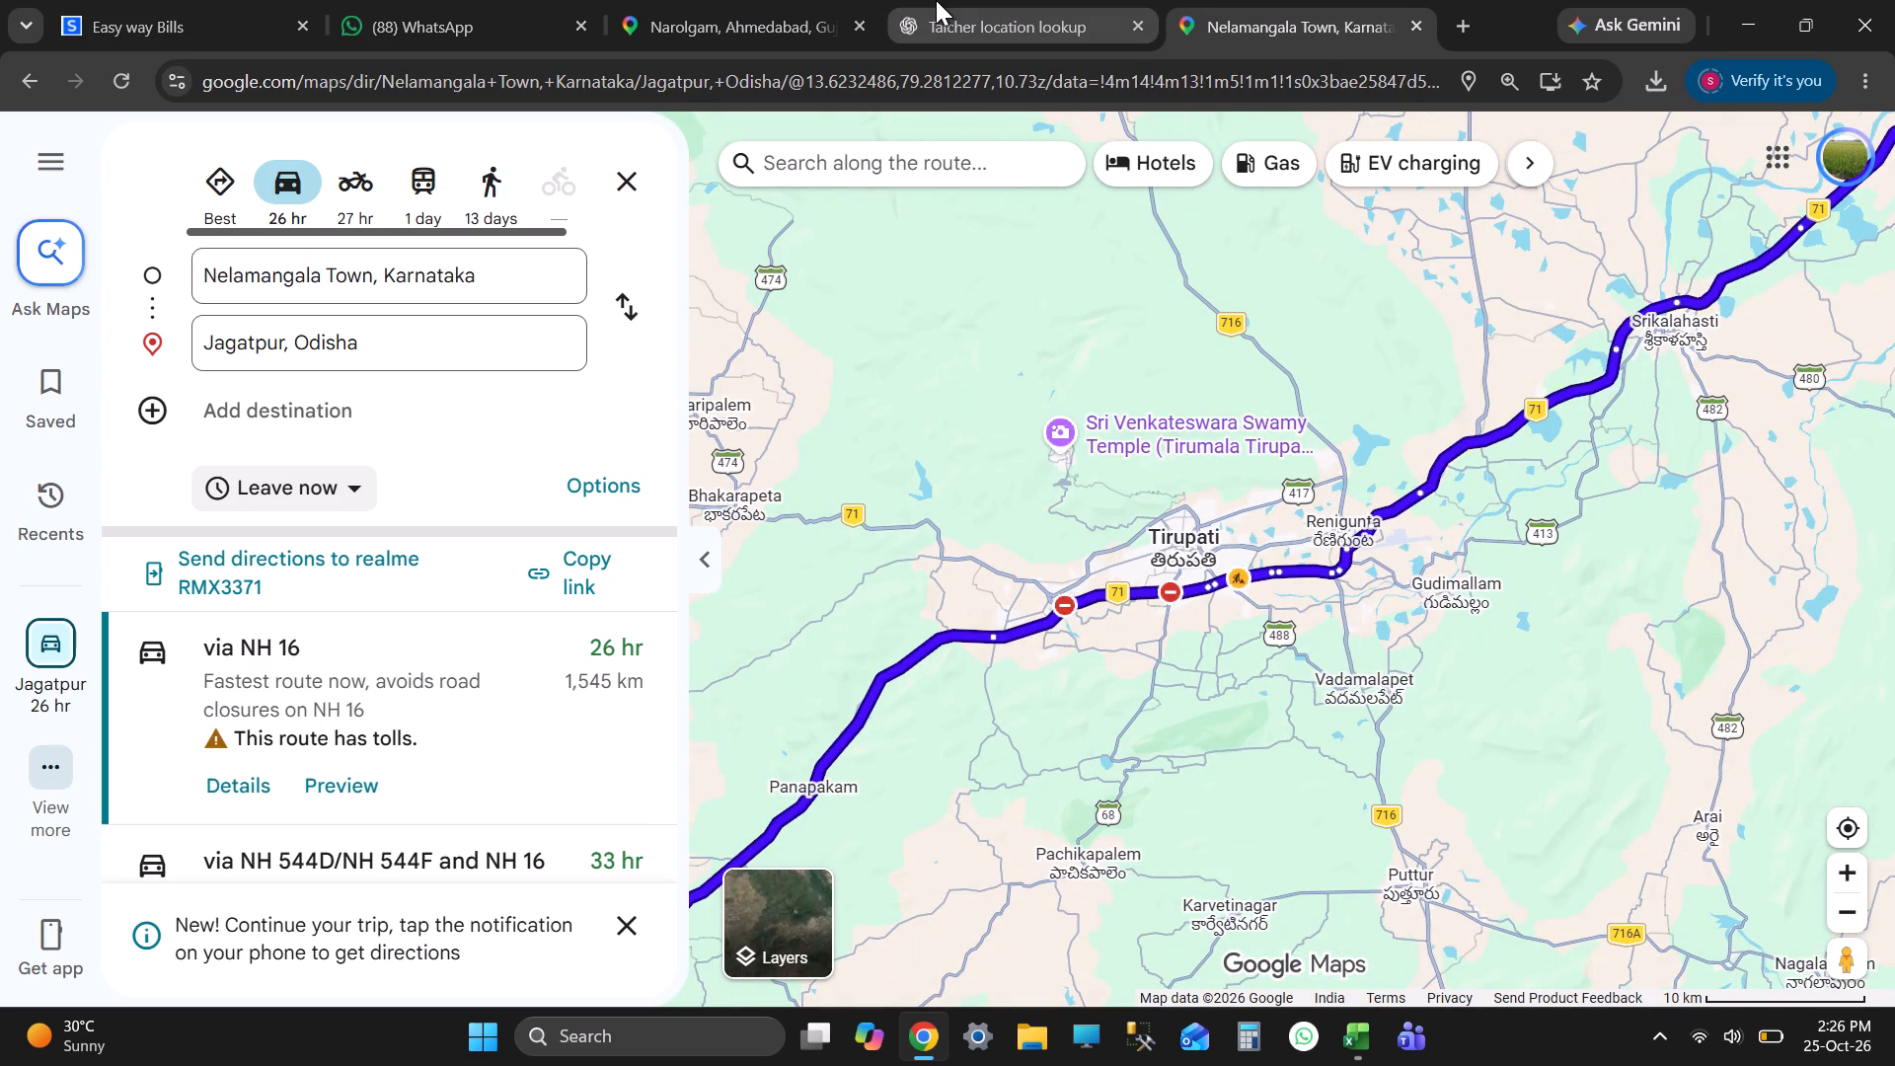
Search the place column of the 20261024 file's on road sheet for tiru and copy Tirupati, Andhra Pradesh, 517501.
key("alt+Tab")
key("alt+Tab")
key("alt+Tab")
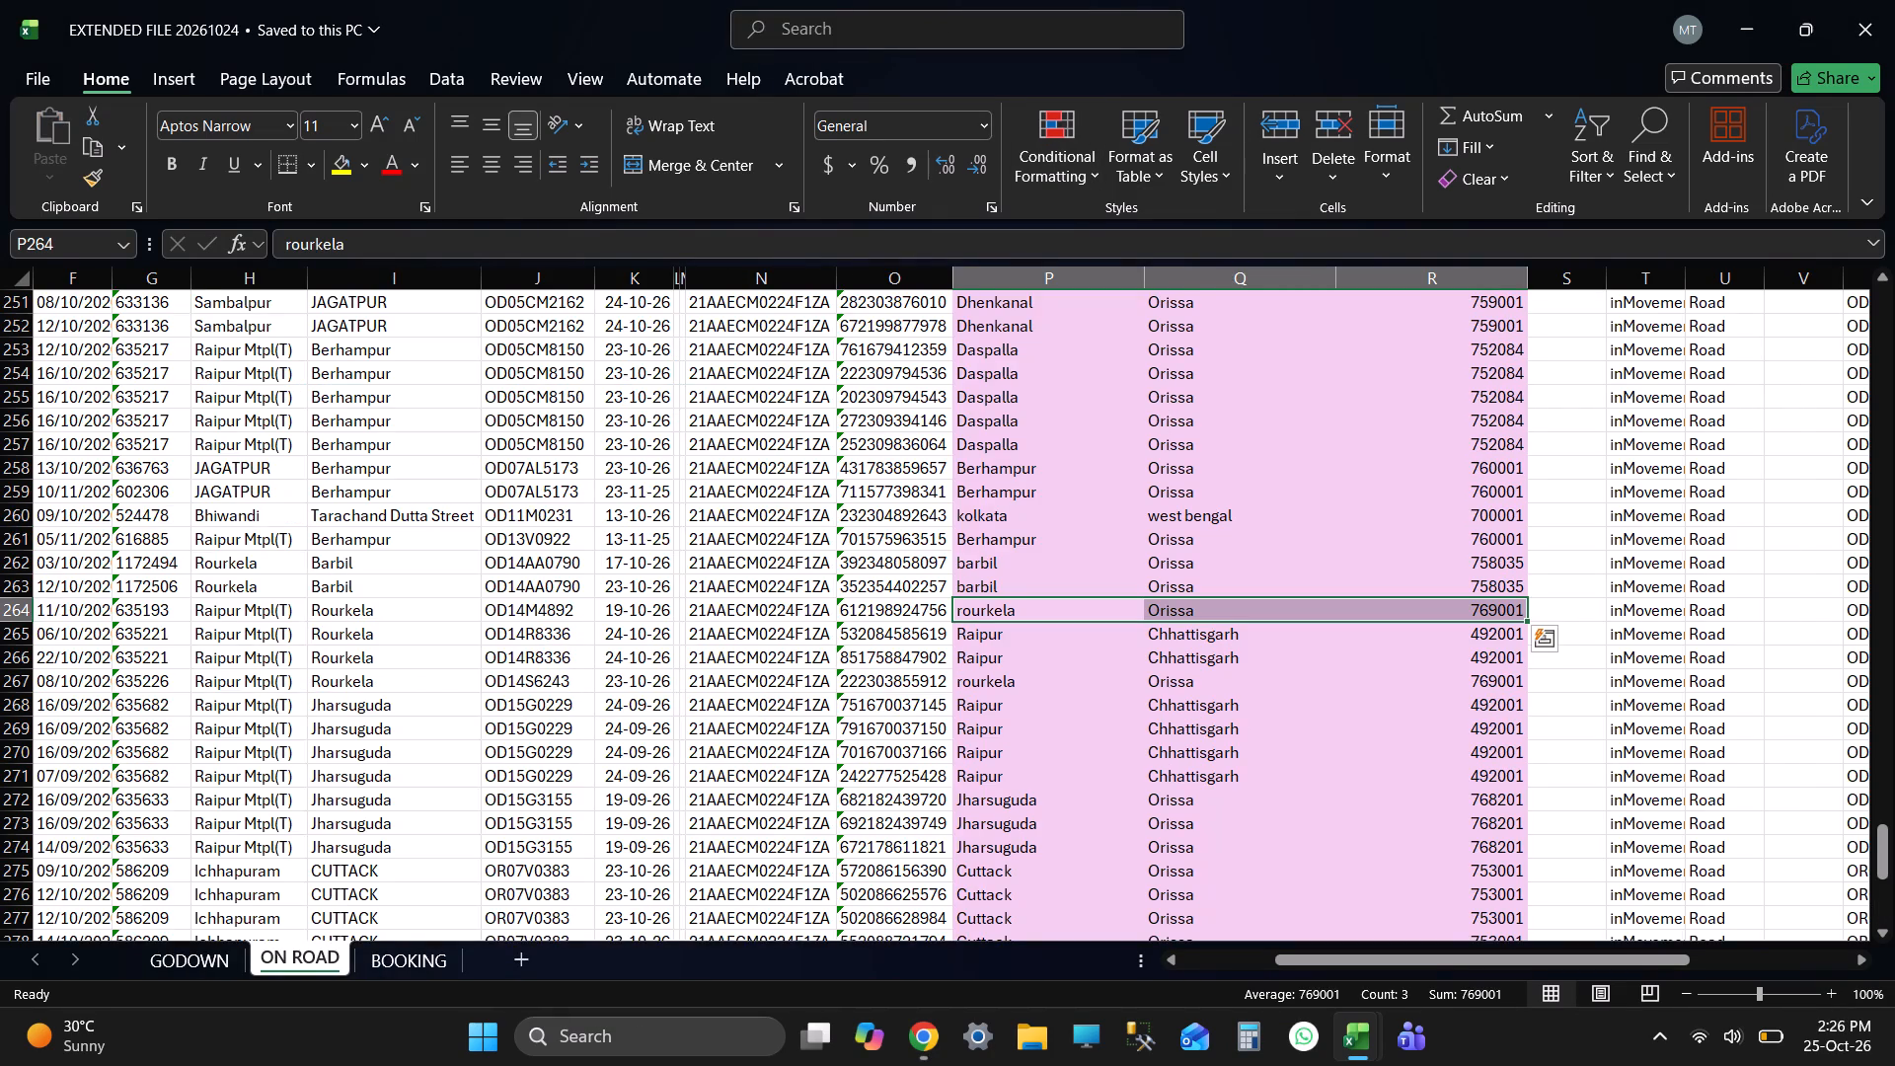
left_click(1063, 271)
key("ctrl+f")
key("ctrl+g")
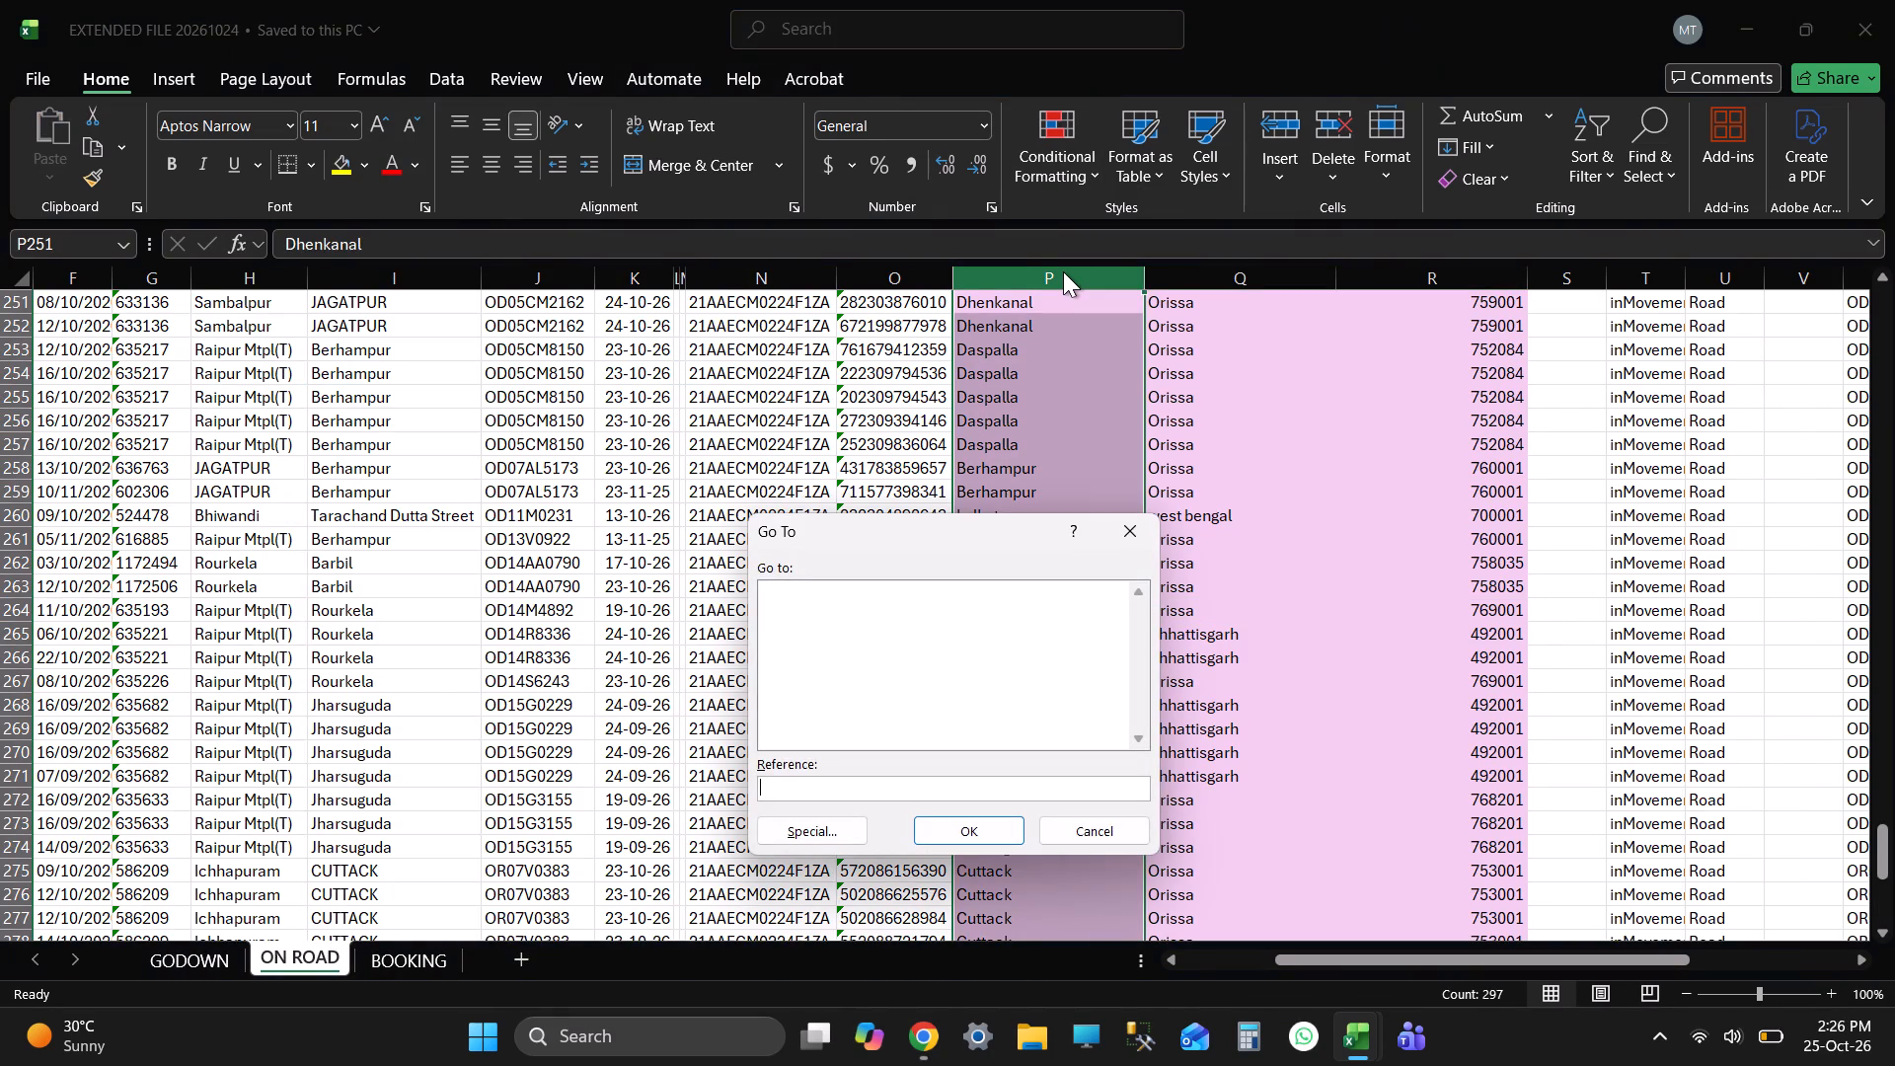
left_click(1110, 828)
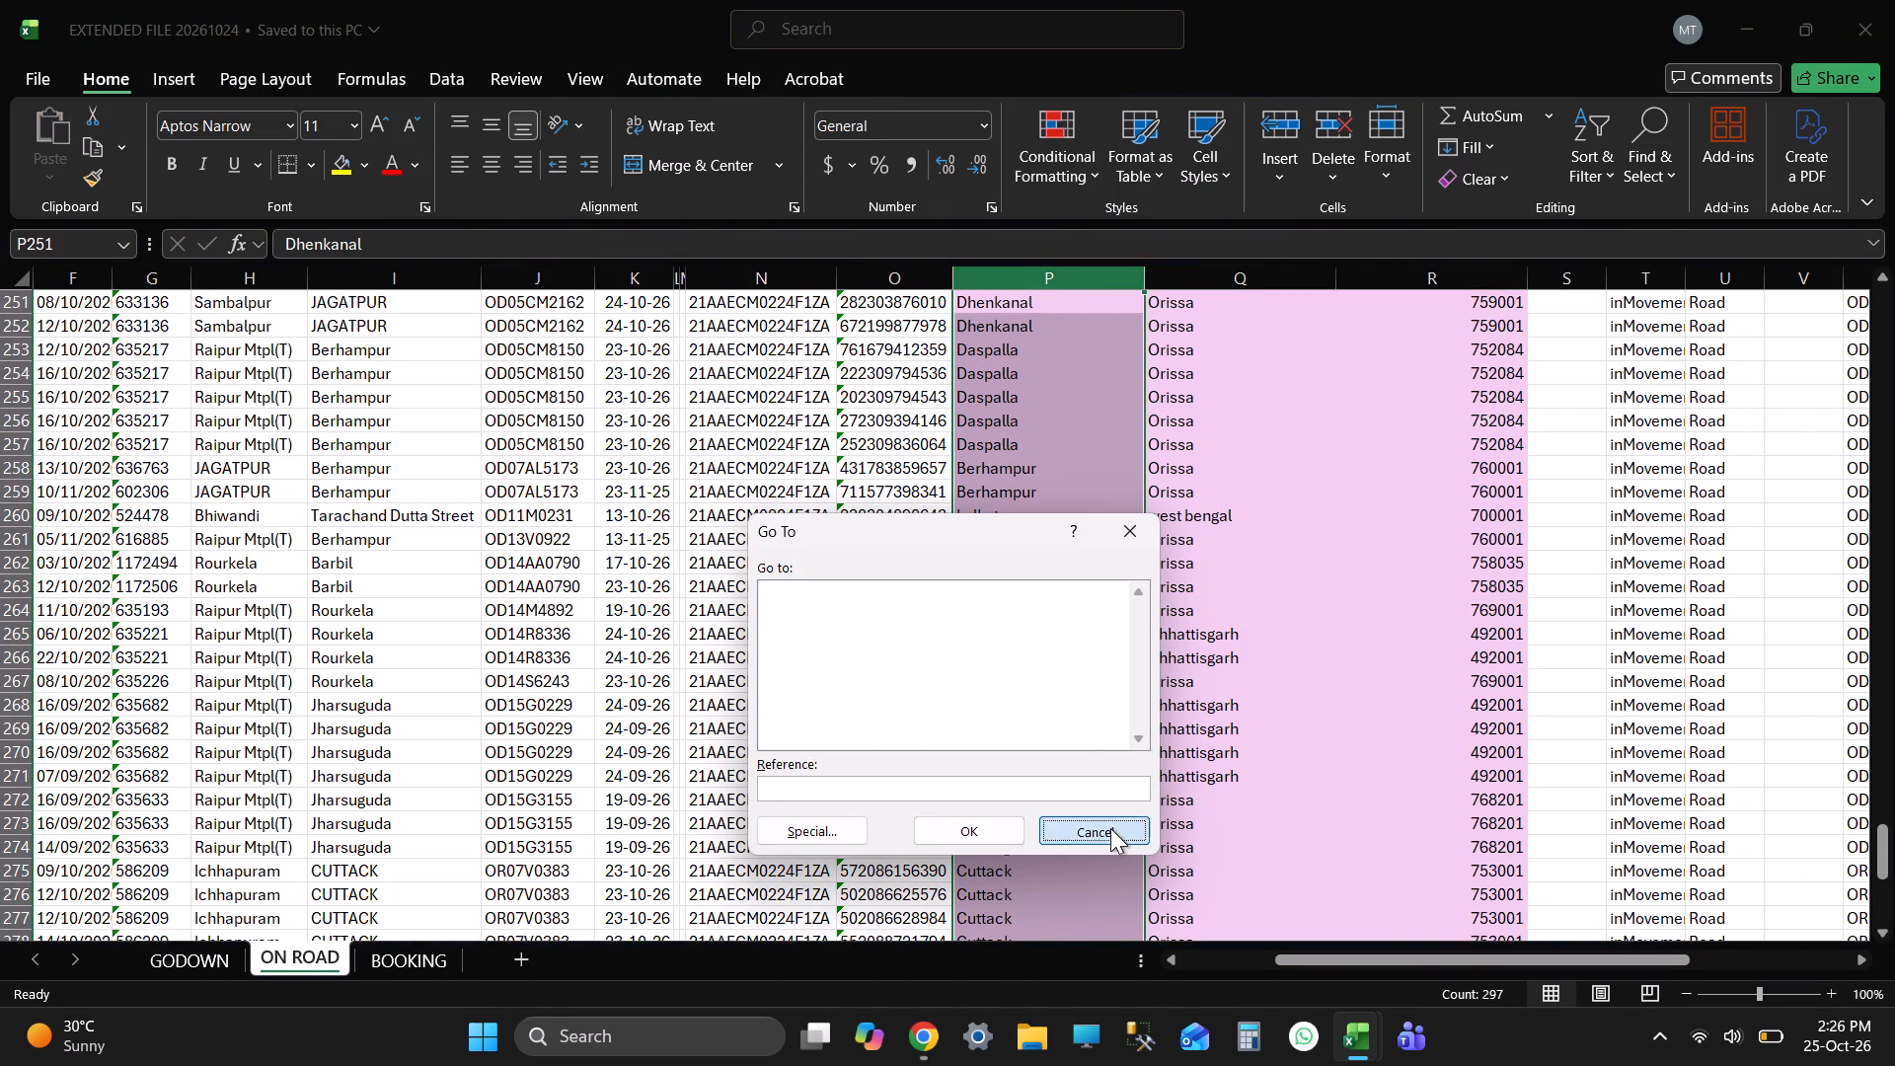
key("ctrl+f")
type("tiru")
key("Return")
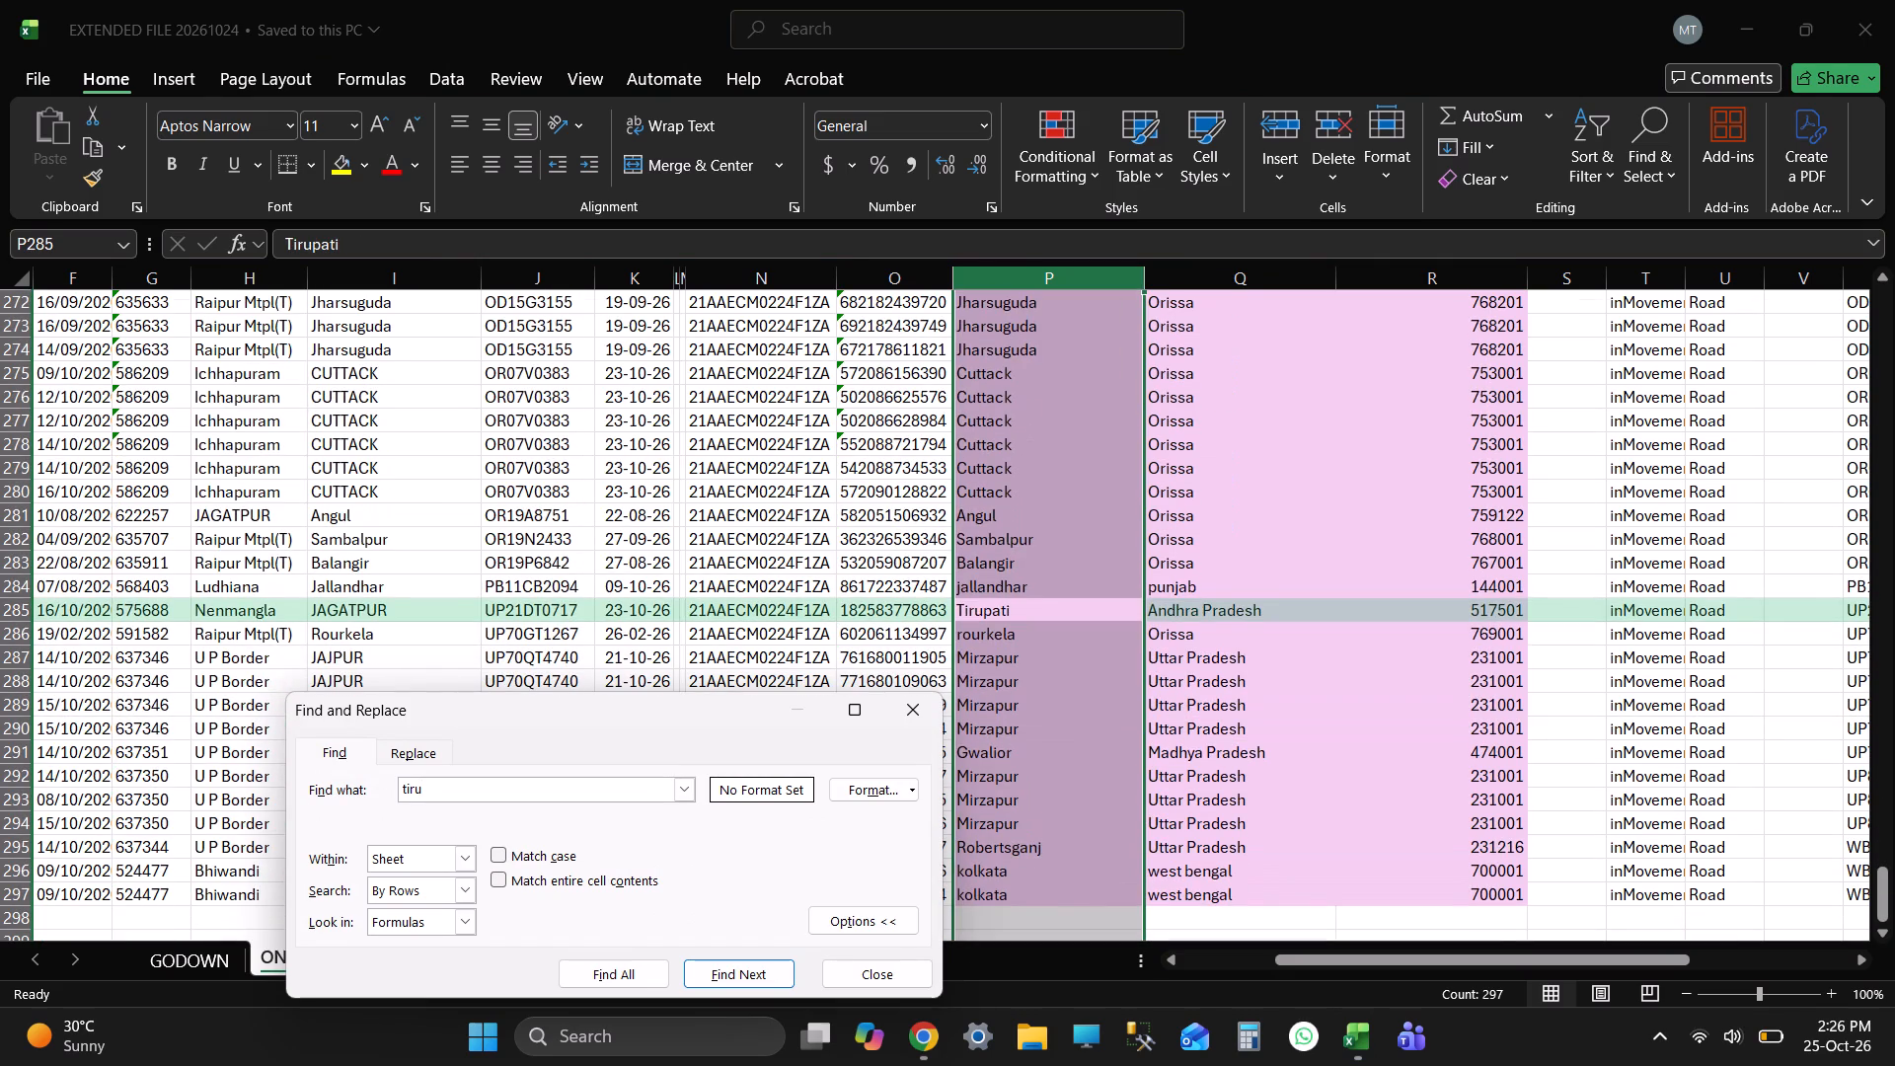
left_click(1049, 612)
key("shift+Right")
key("shift+Right")
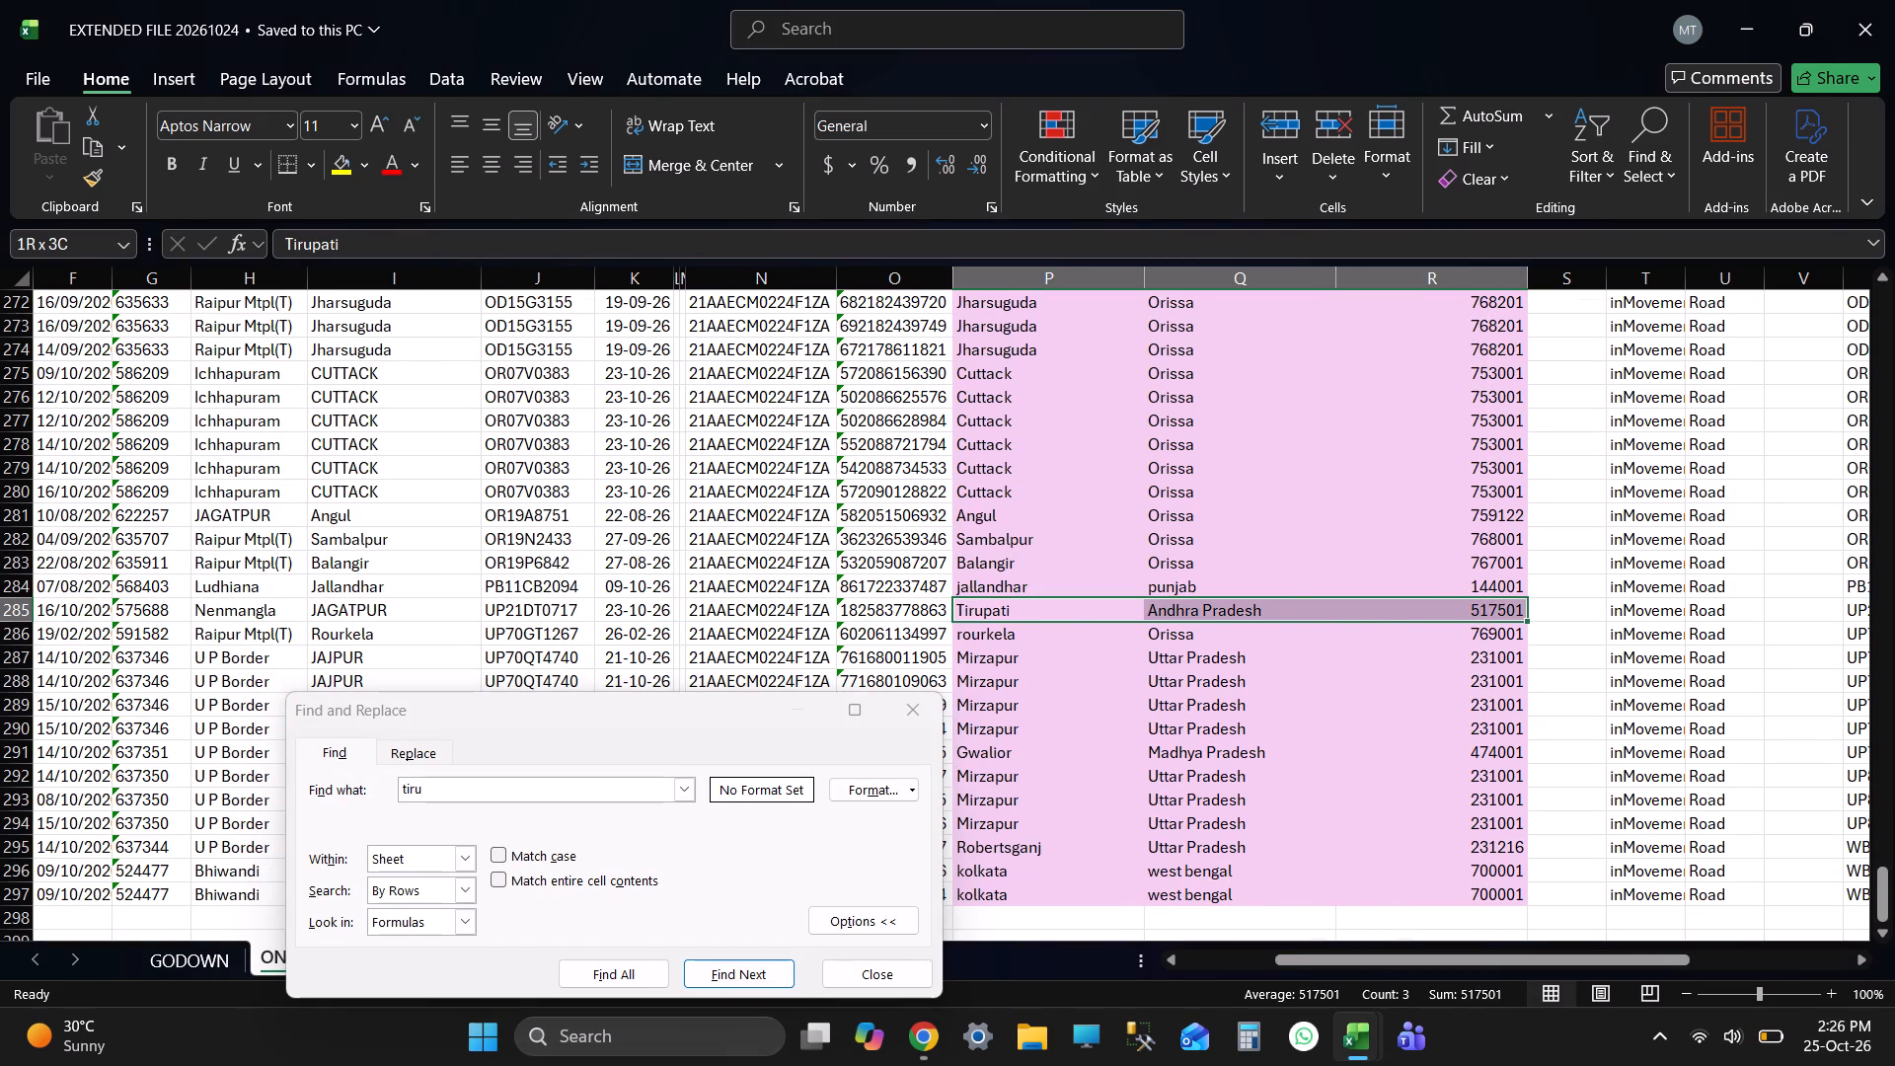
key("ctrl+c")
left_click(881, 980)
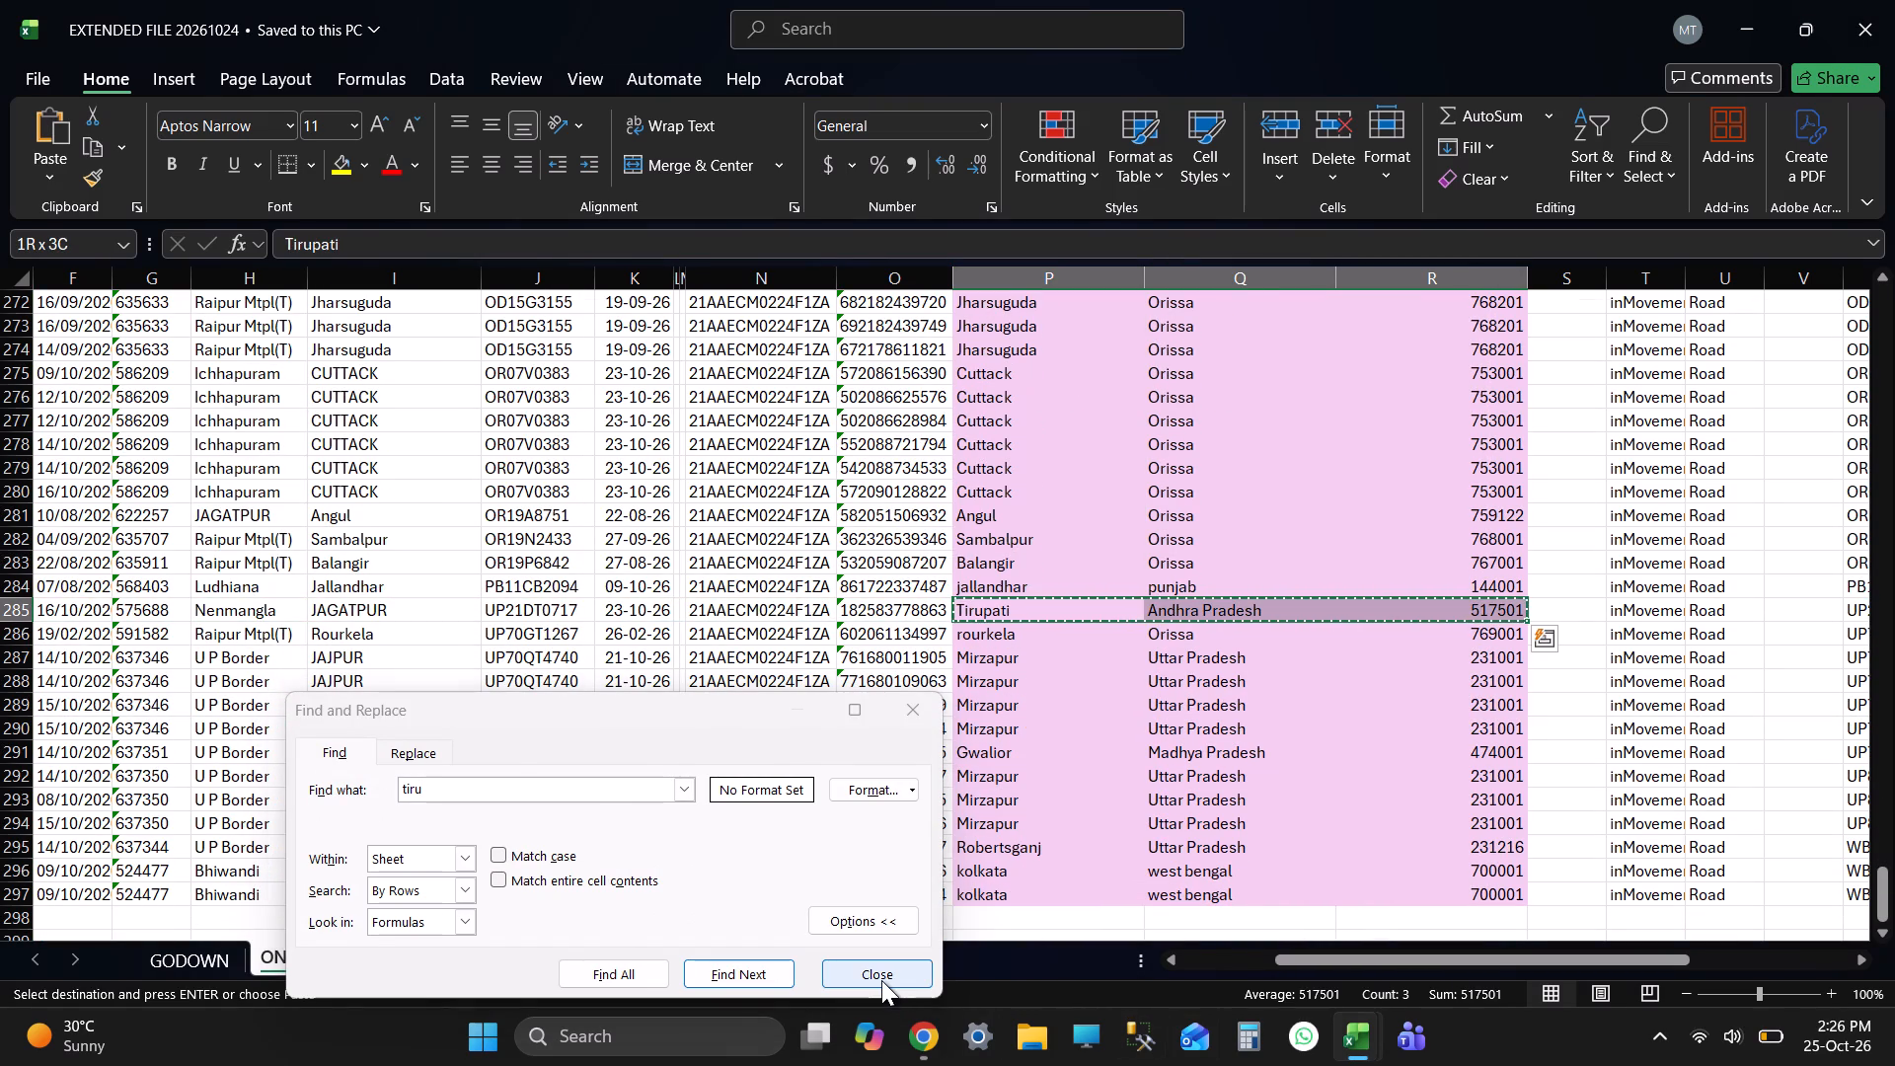
Paste the copied Tirupati place, state and pin code into row 168 of the 20261025 file.
key("alt+Tab")
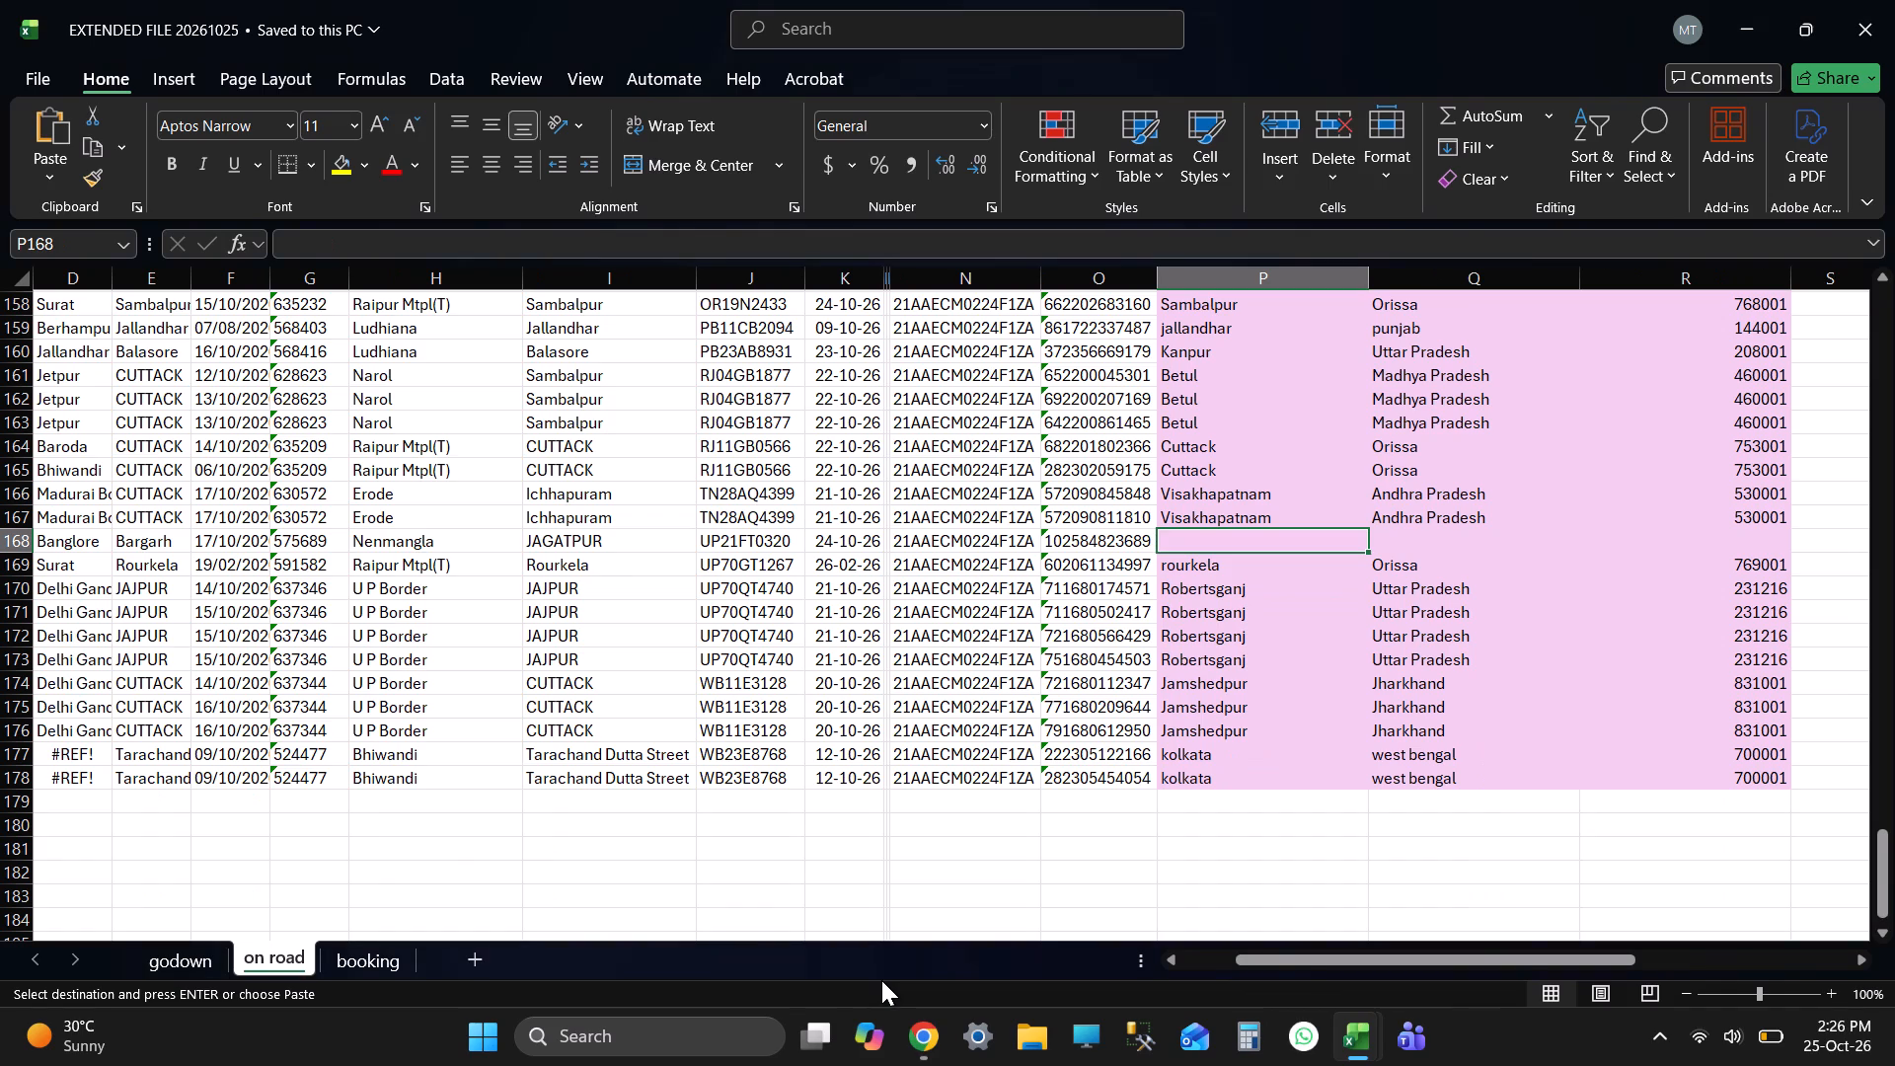
key("alt+Tab")
key("alt+Tab")
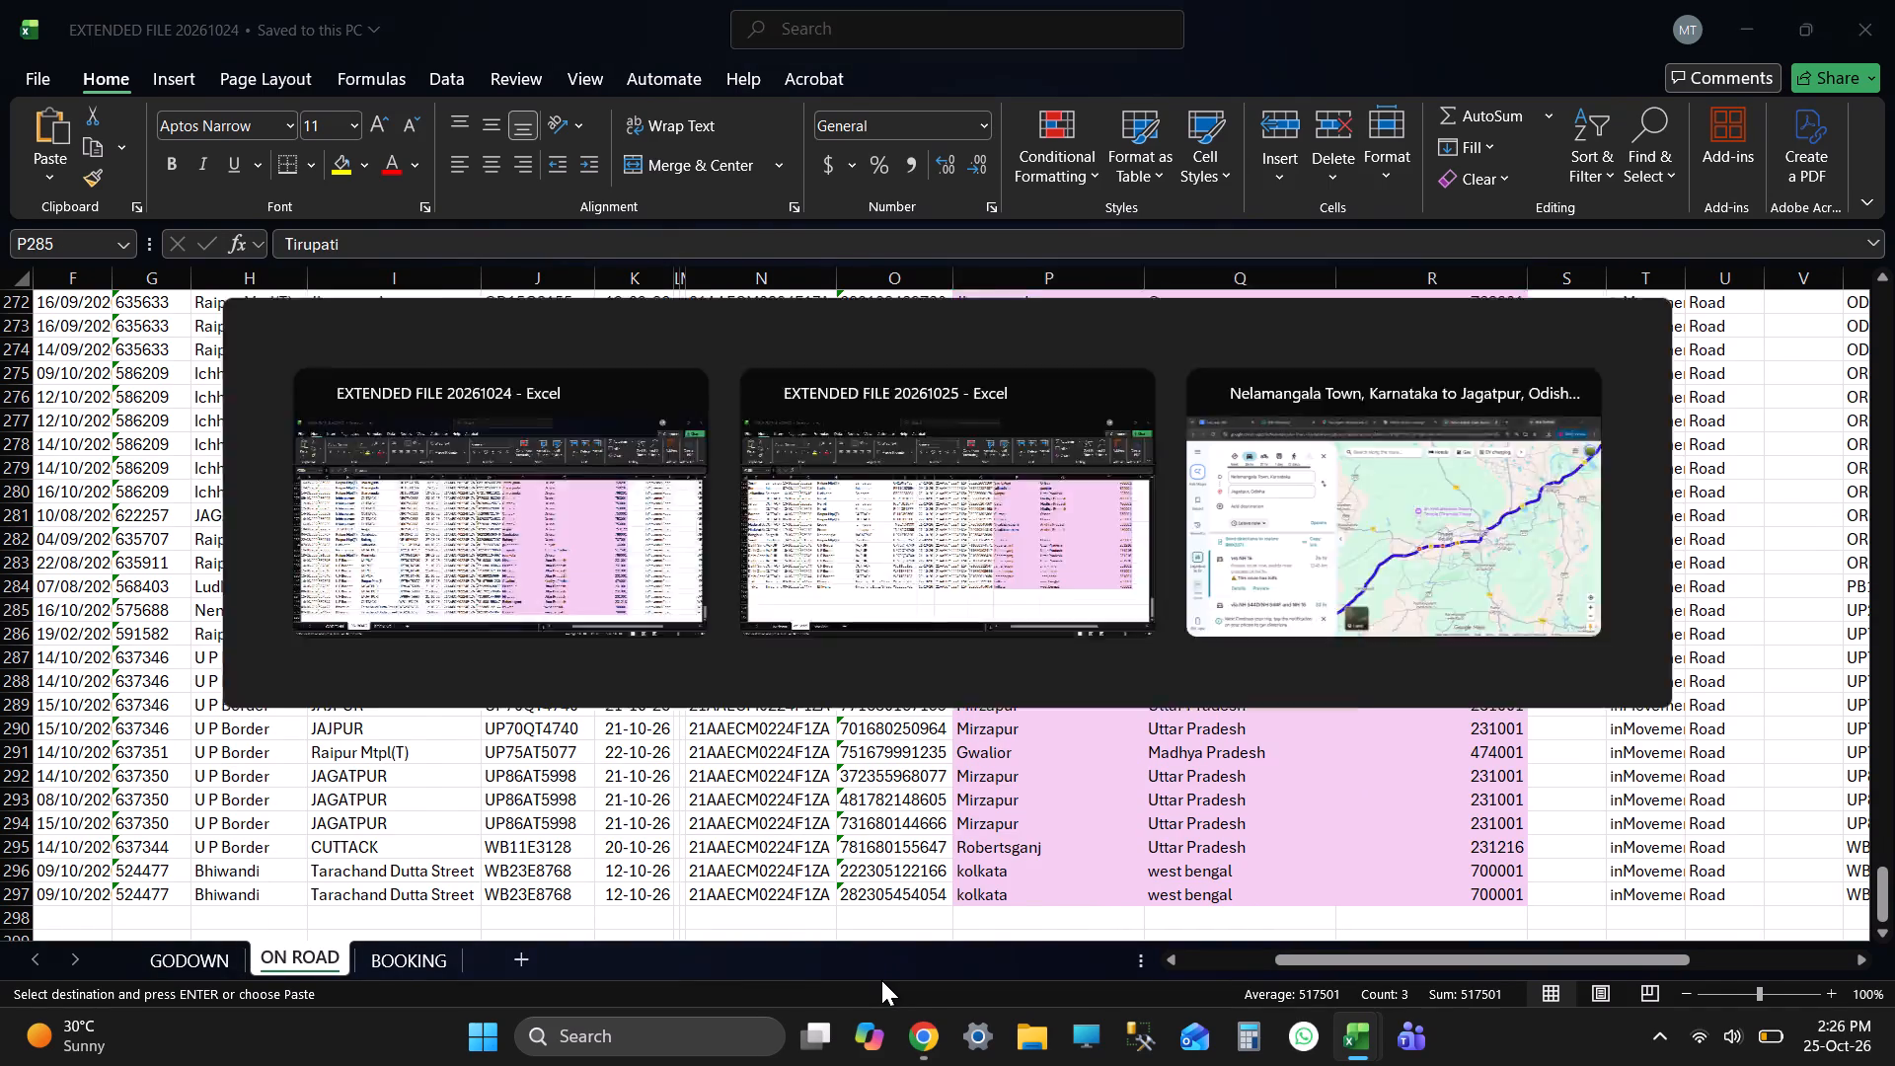
key("ctrl+v")
Go through the place column to the remaining empty cell in row 44 and save the 20261025 file.
key("Down")
key("Down")
key("Down")
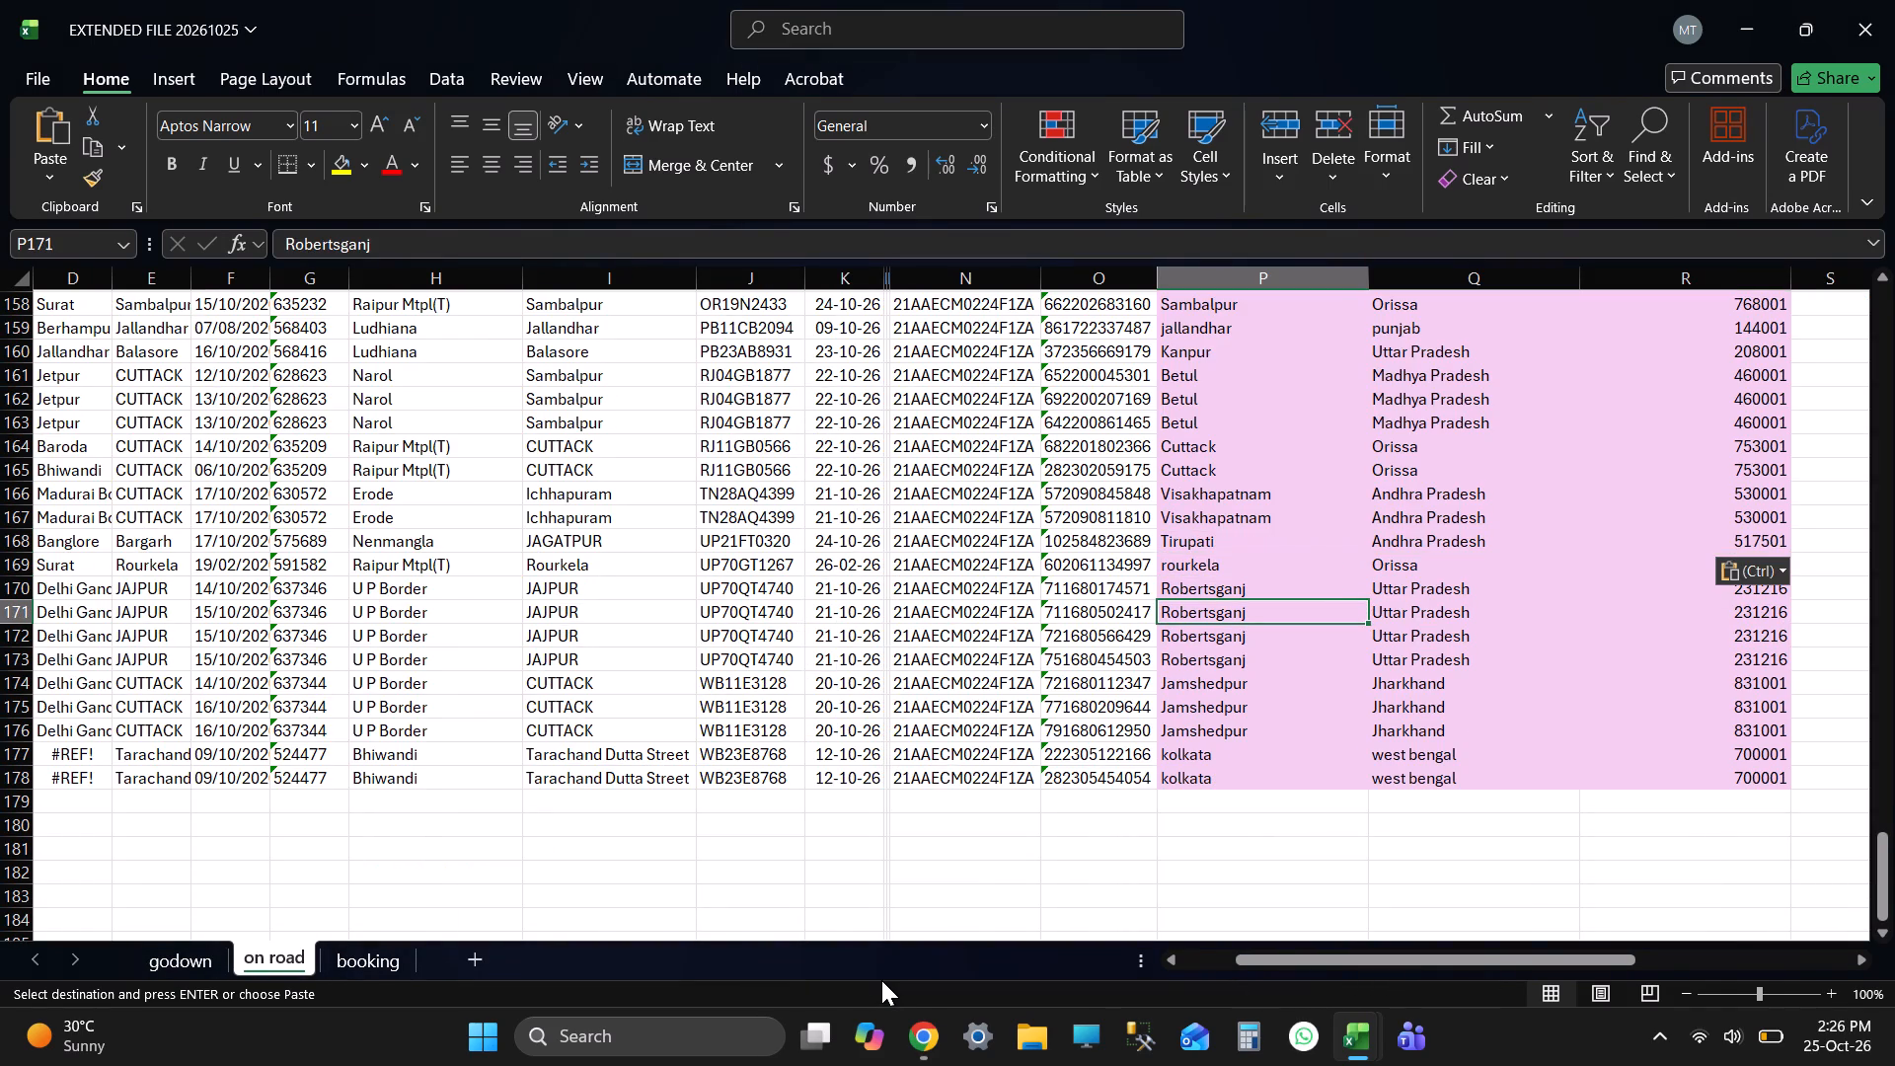
key("ctrl+Up")
key("Up")
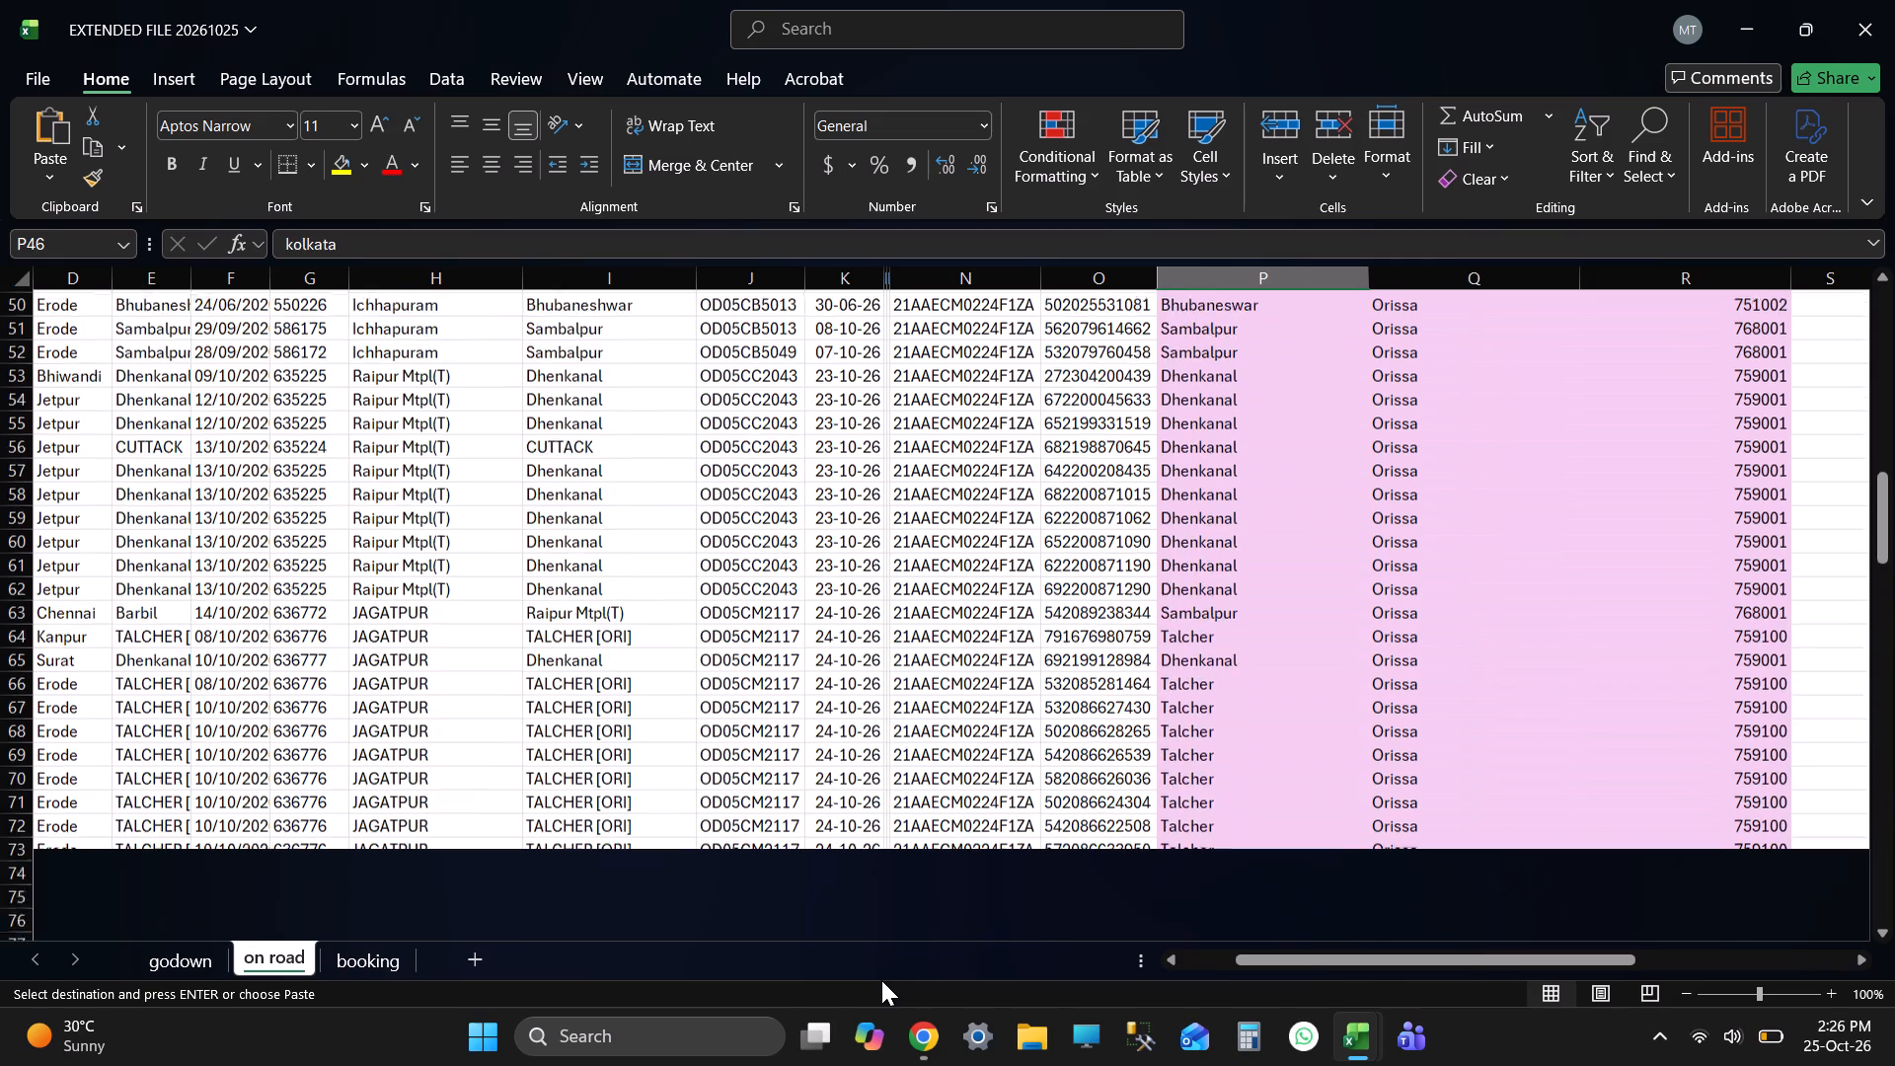
key("Up")
key("ctrl+Up")
key("ctrl+Up")
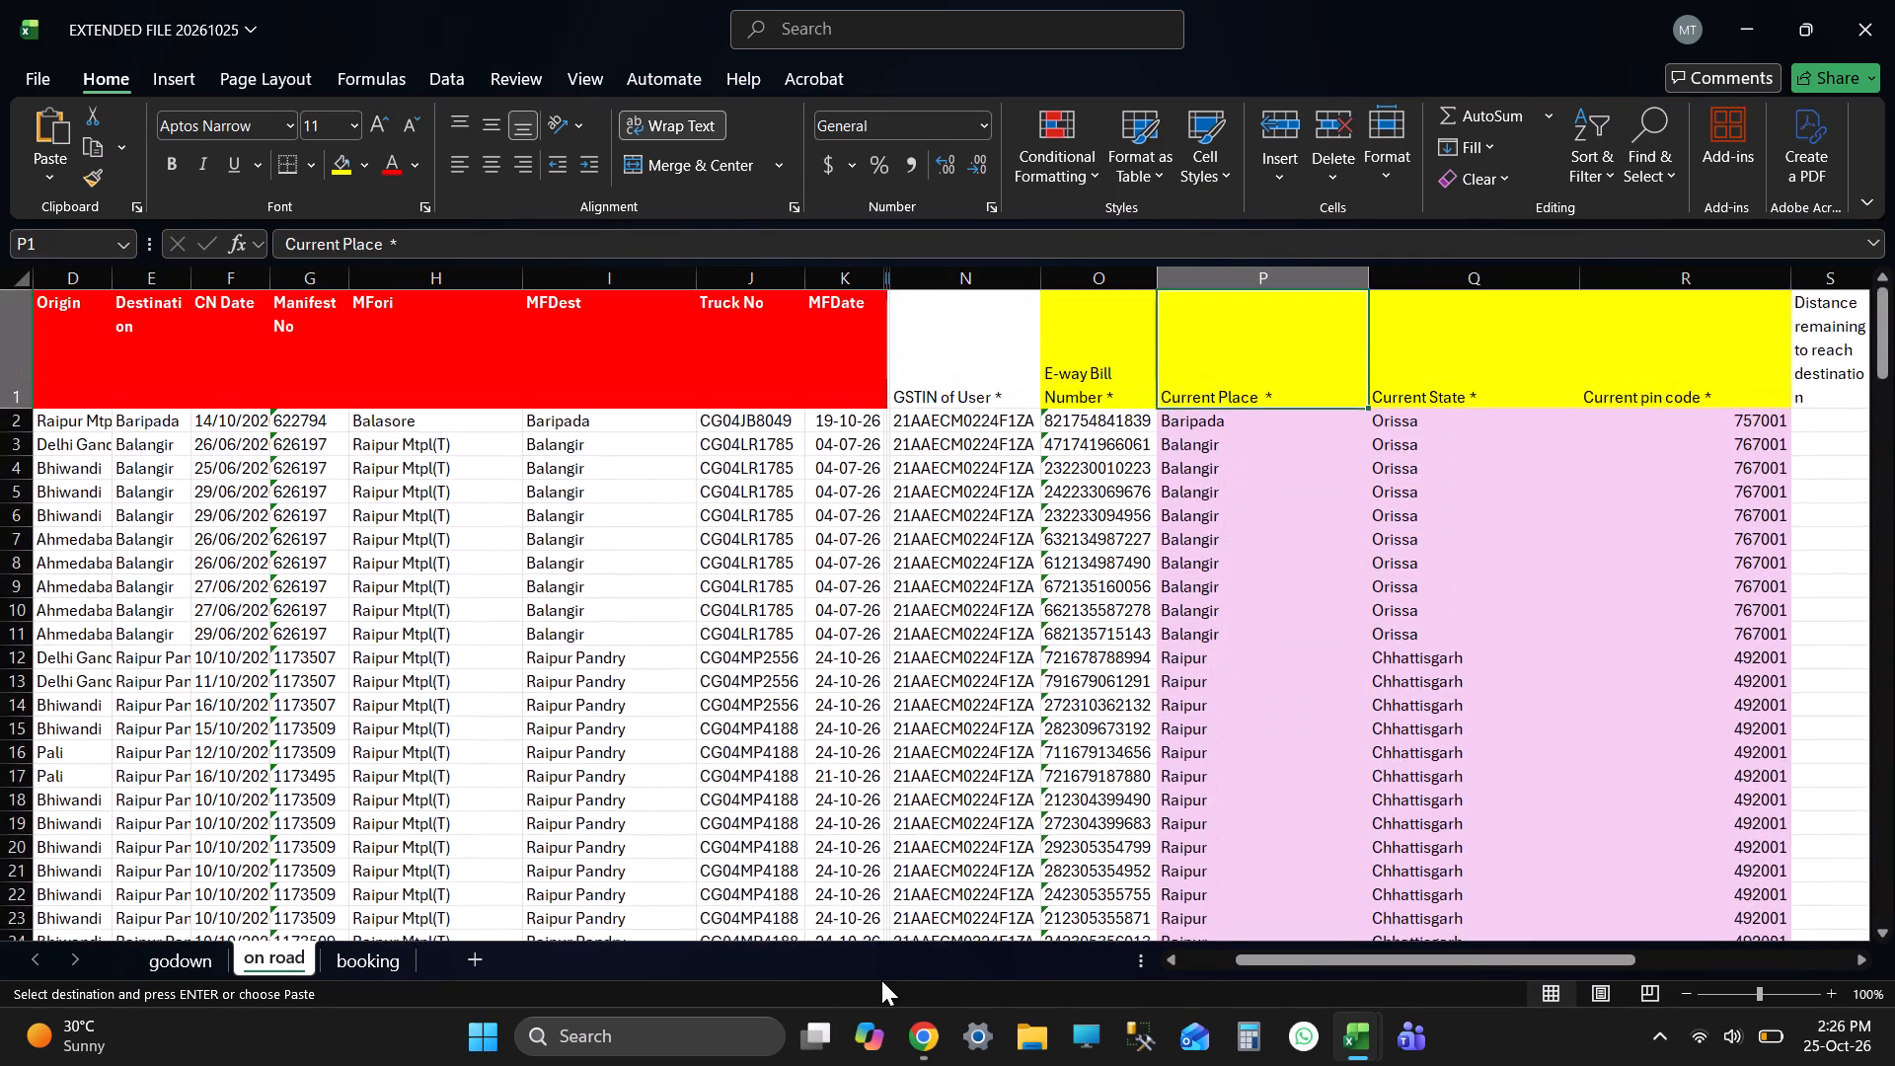
key("ctrl+Down")
key("Down")
key("Down")
key("Down")
key("Down")
key("Down")
key("Down")
key("ctrl+Up")
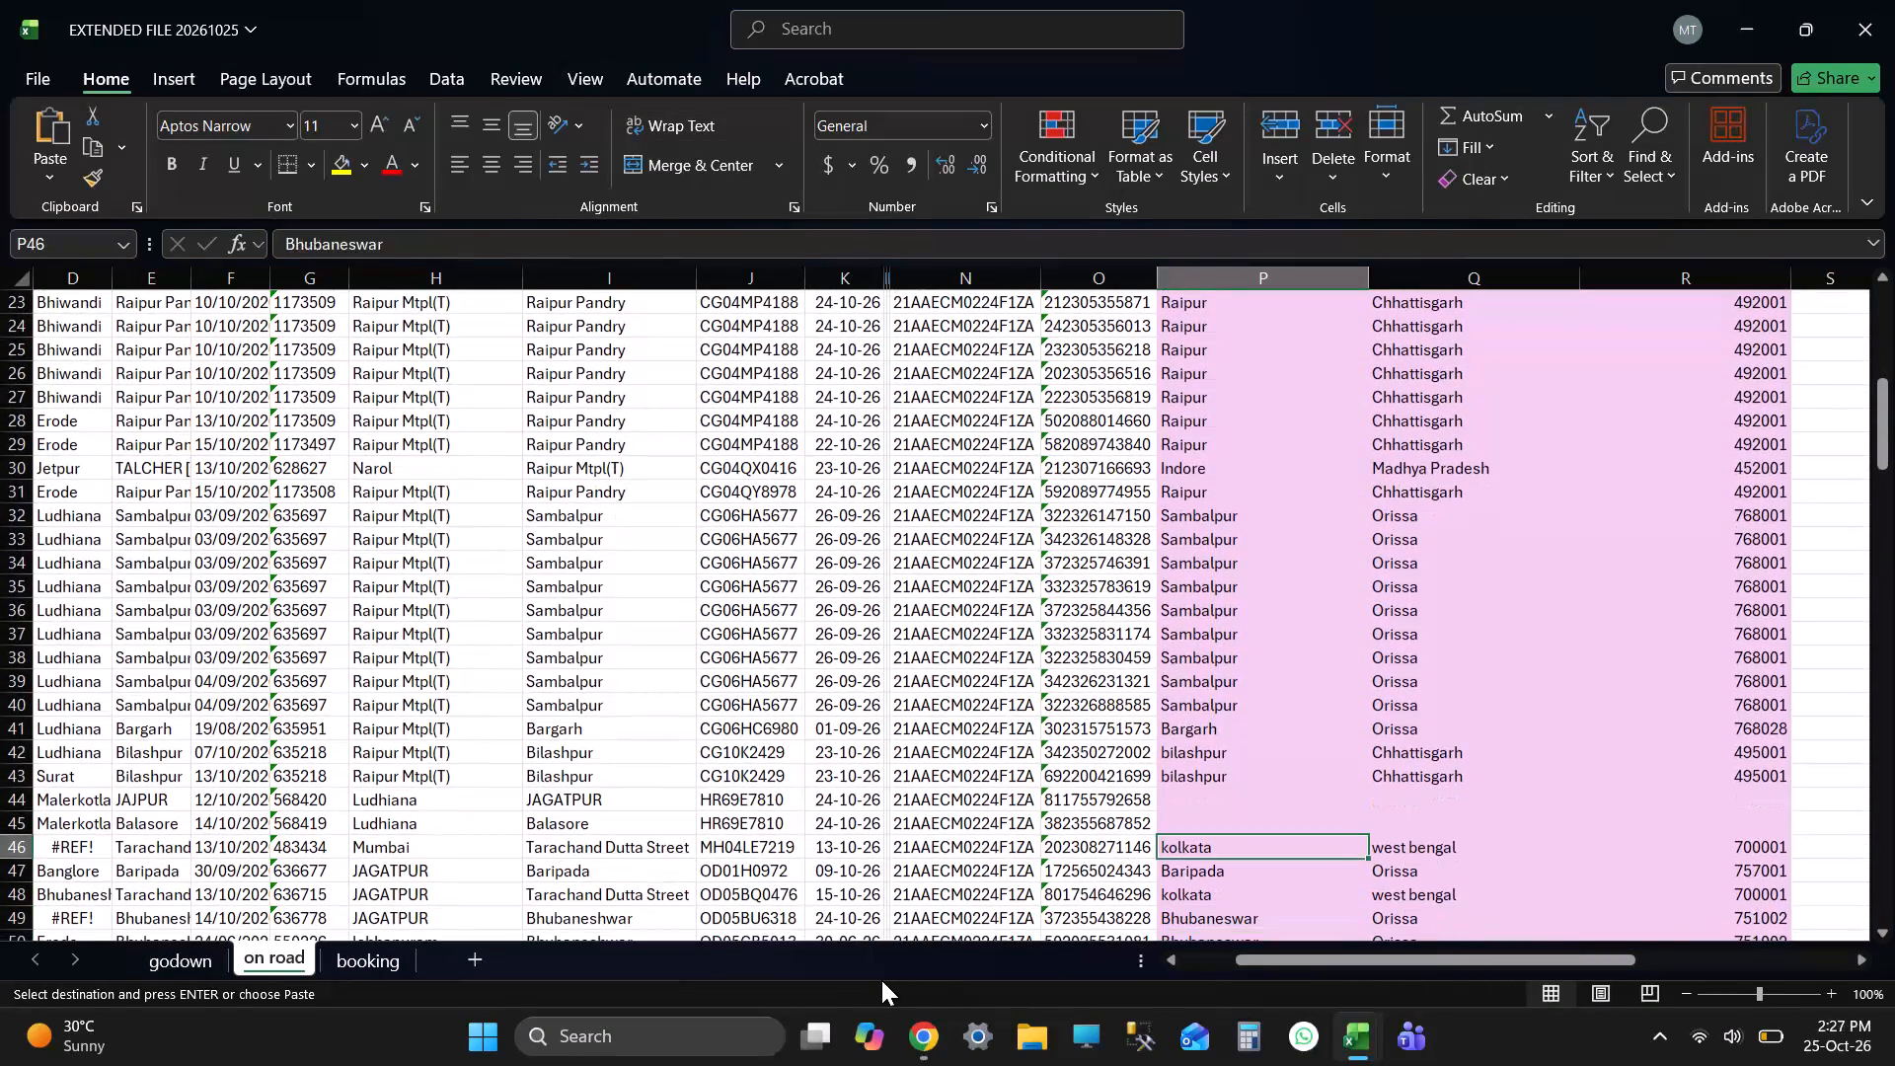
key("ctrl+Up")
key("Down")
key("ctrl+s")
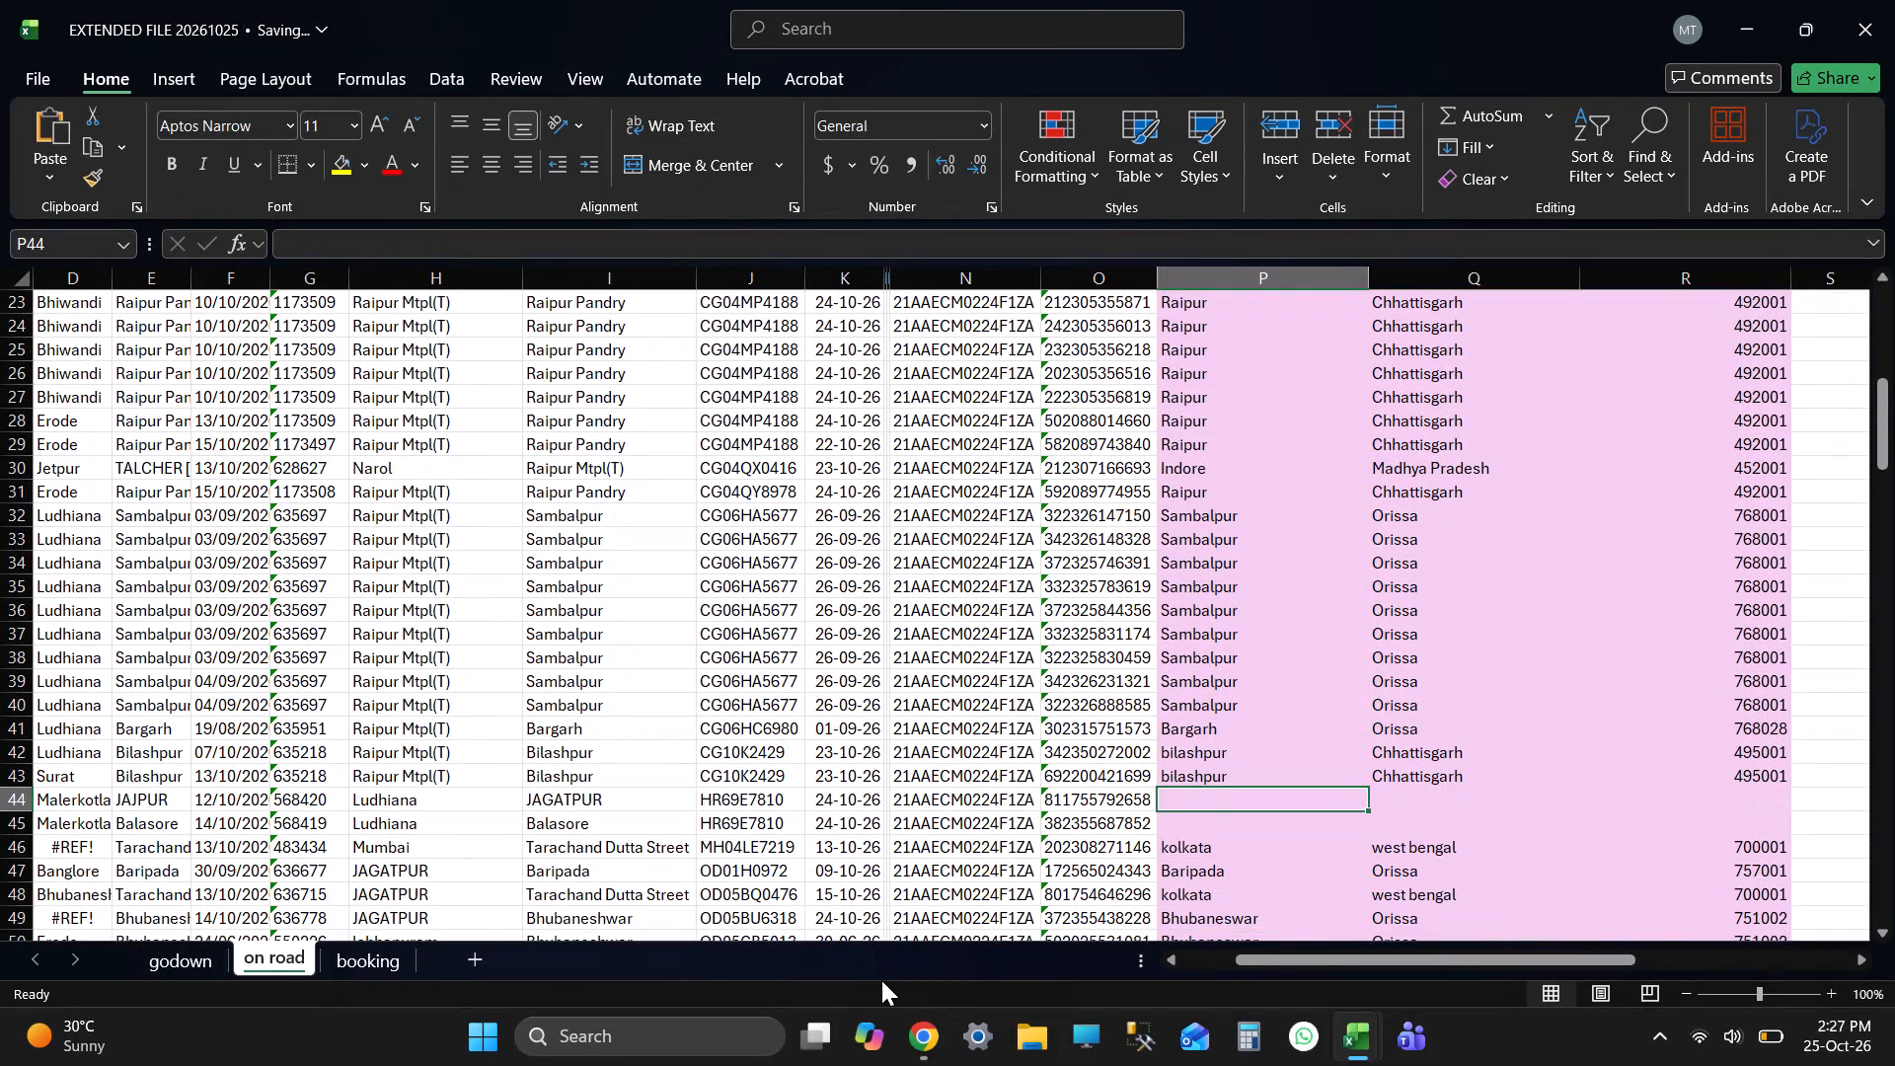
Check row 44's truck number, manifest date and e-way bill details, and return to its empty place cell.
key("Left")
key("Left")
key("Left")
key("Left")
key("Left")
key("Left")
key("Right")
key("Right")
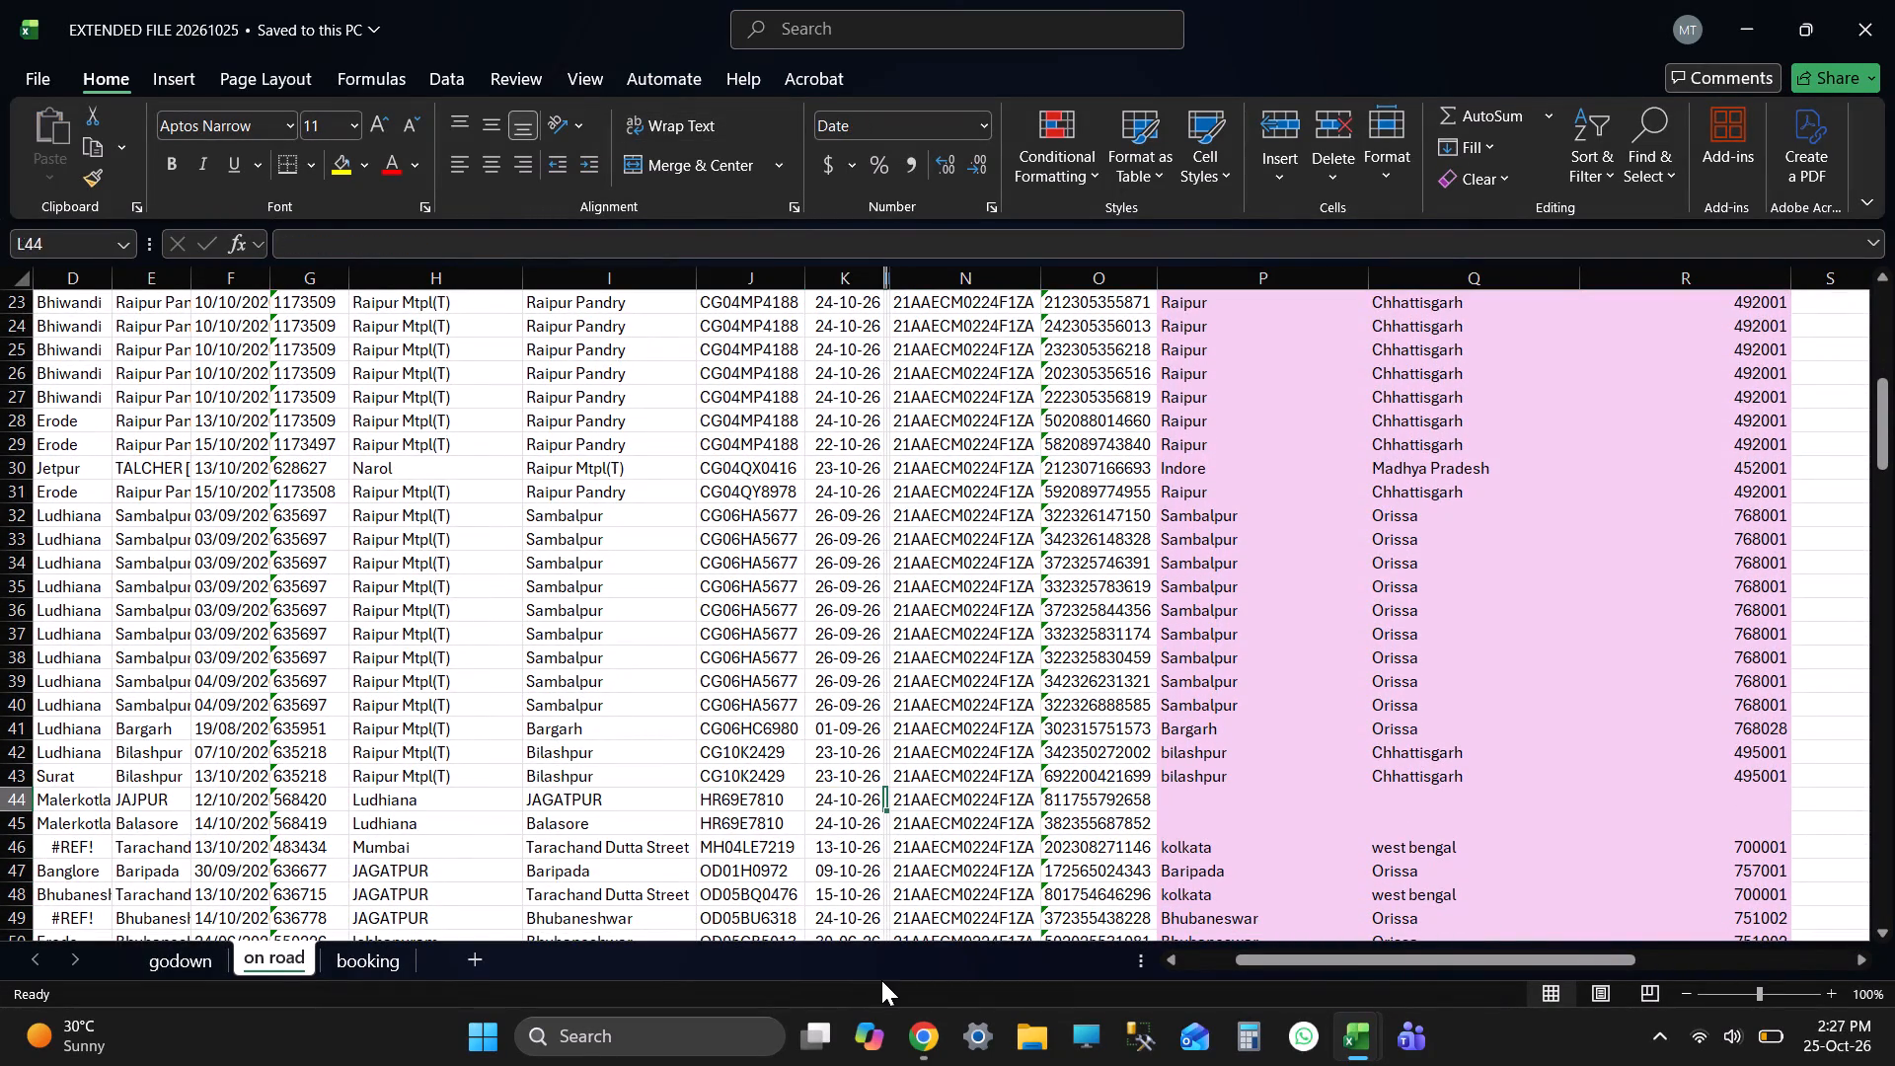
key("Right")
key("Right")
key("Right")
key("Right")
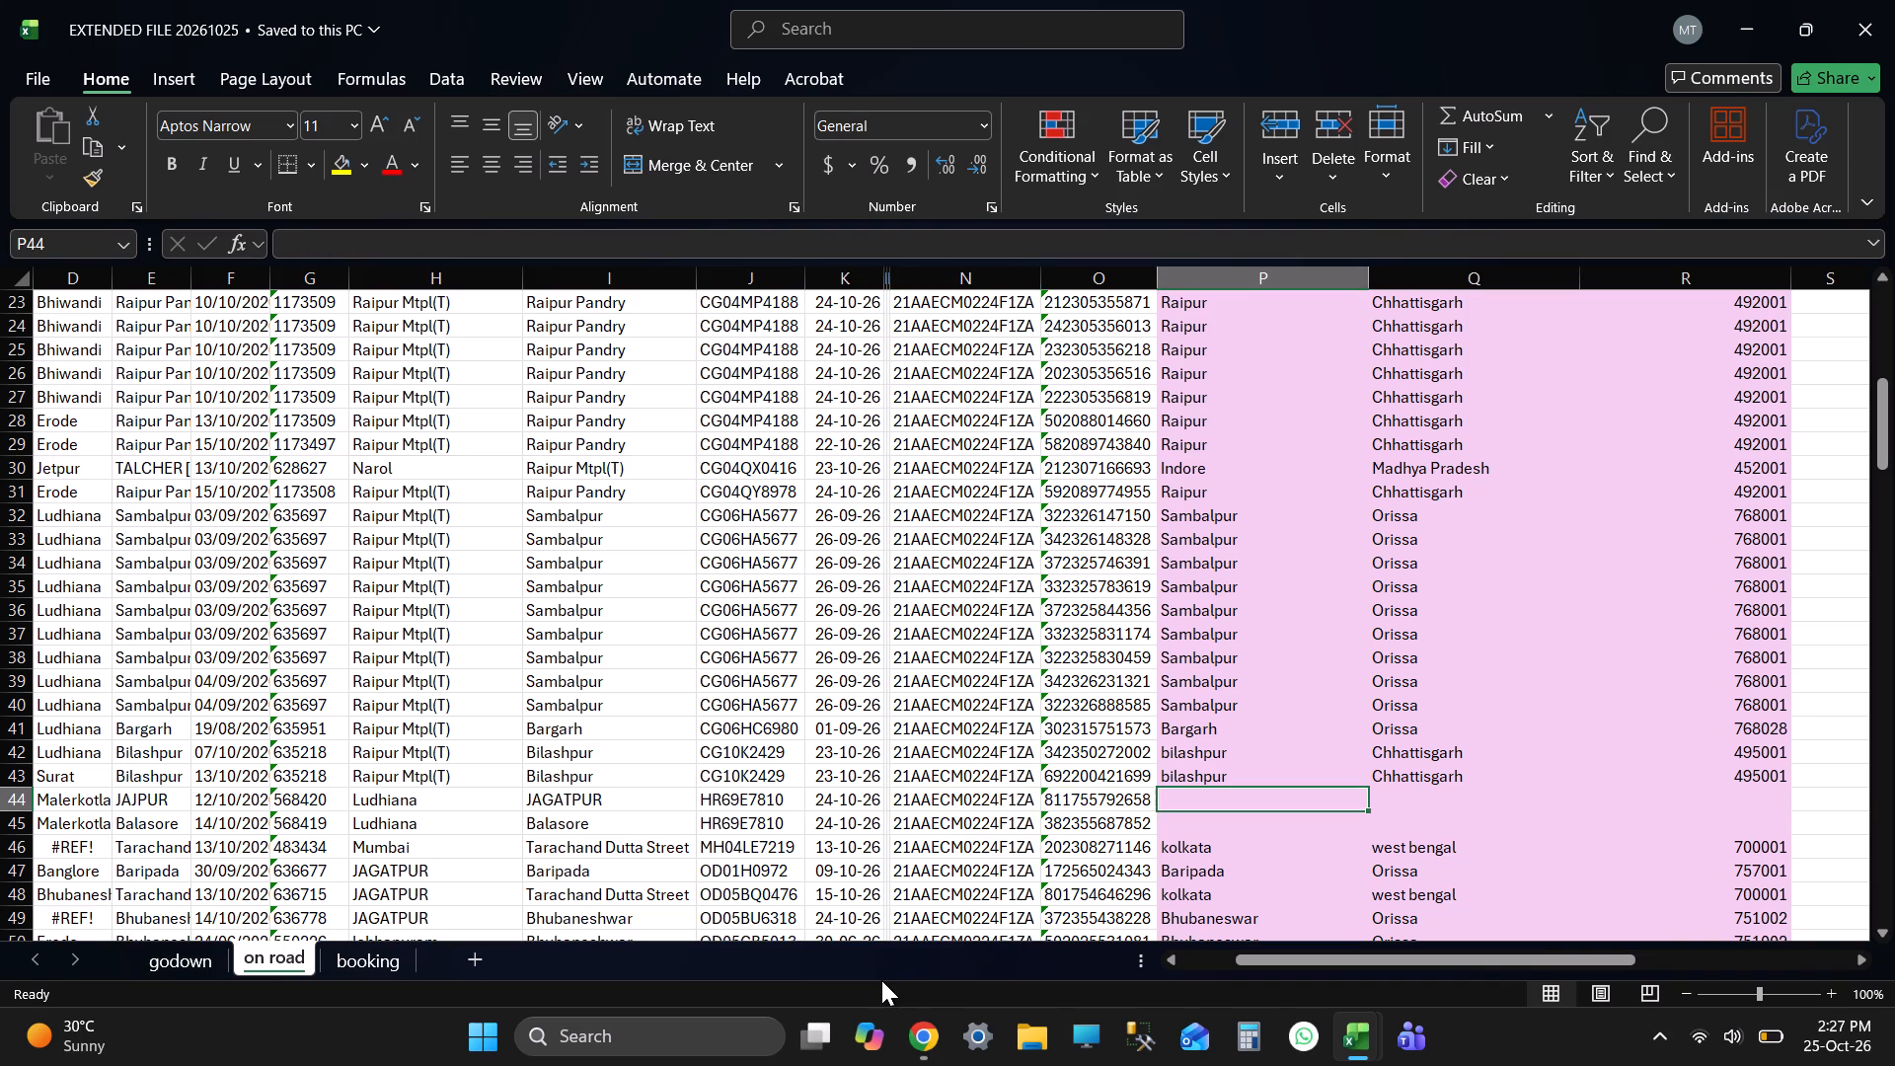
key("alt+Tab")
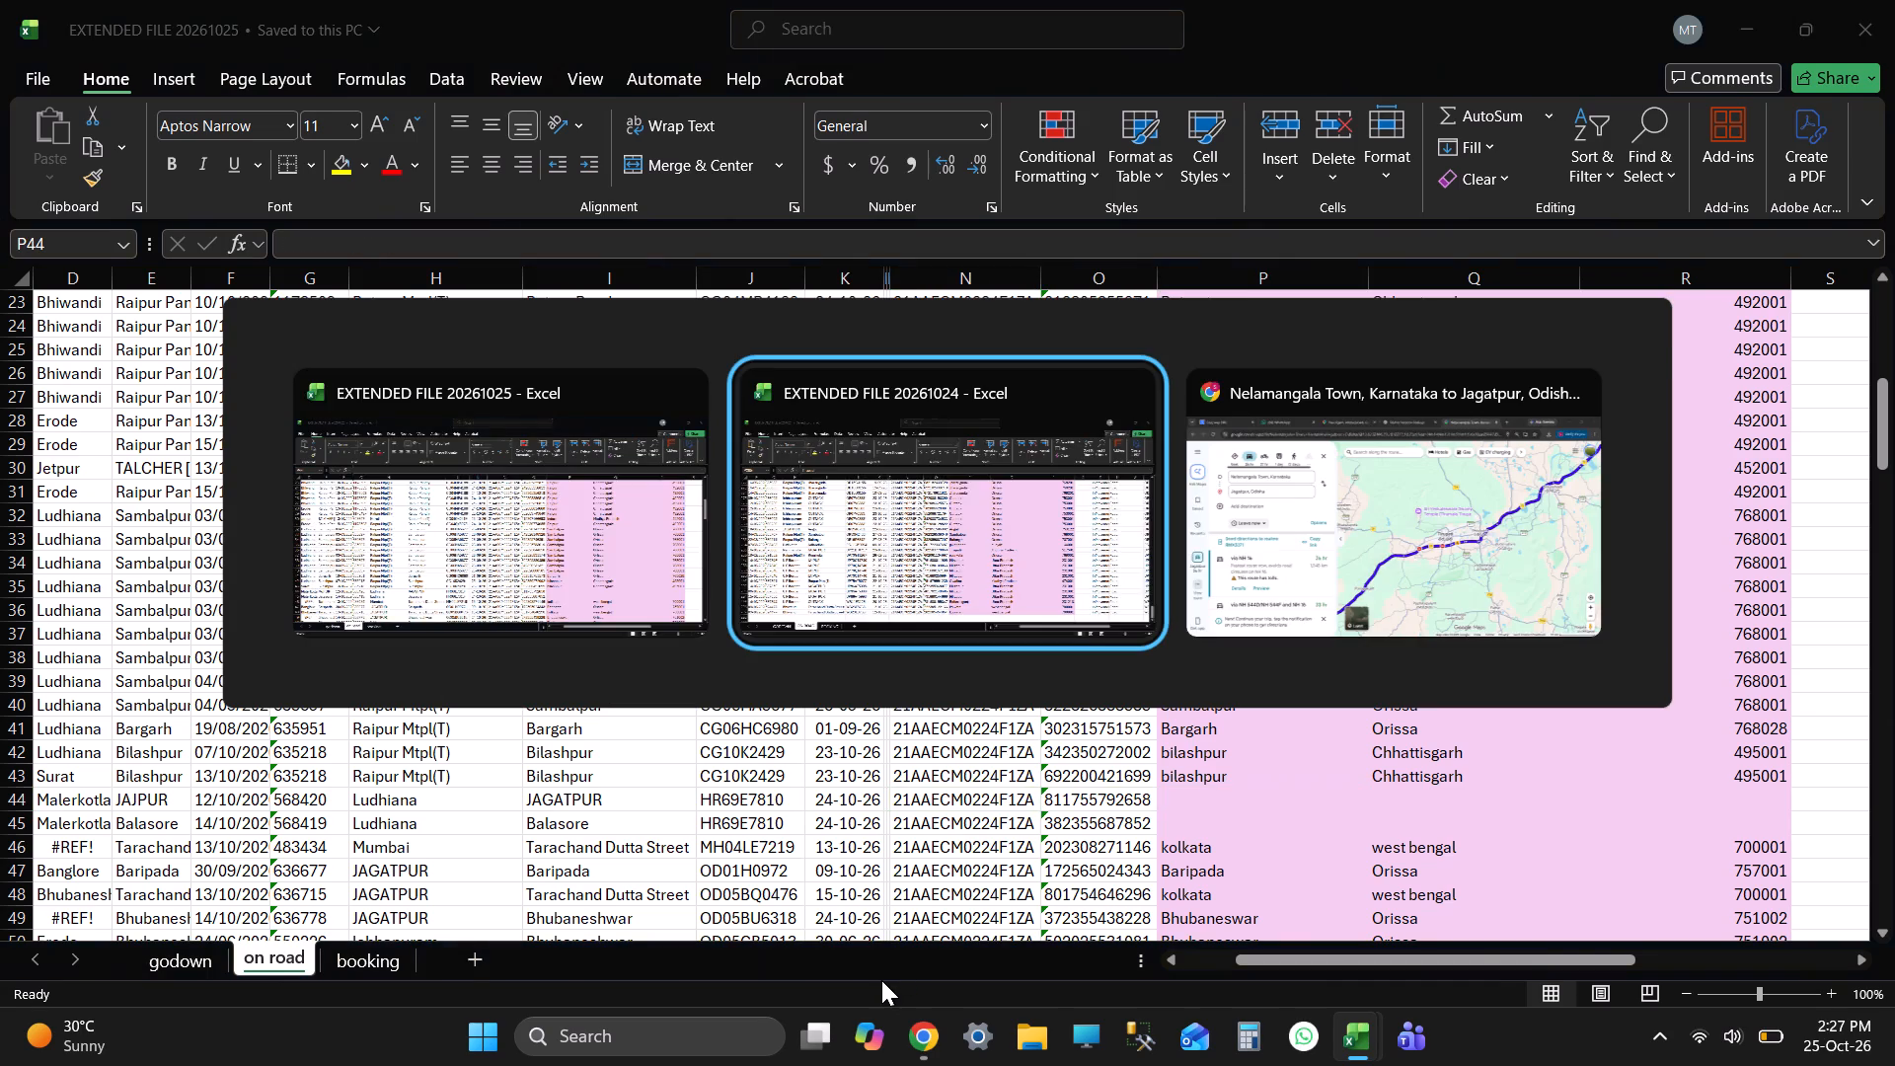
key("alt+Tab")
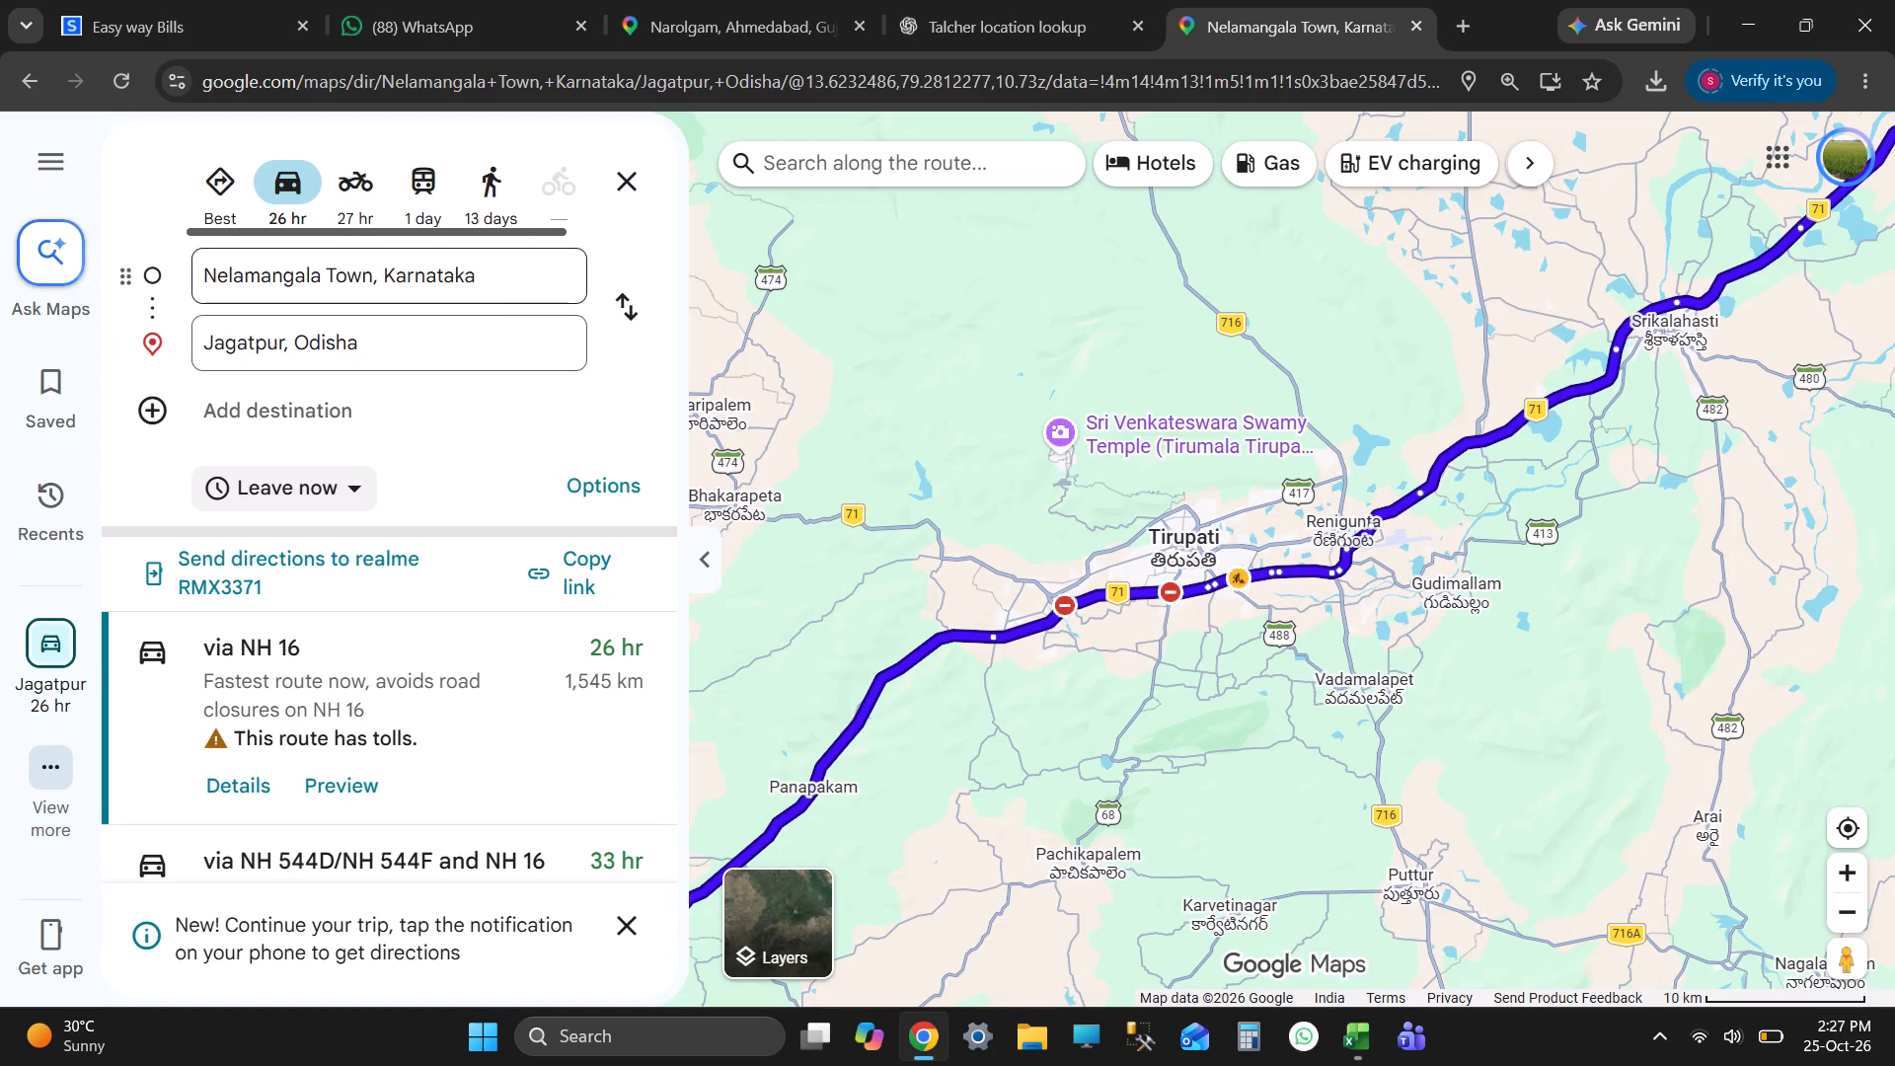
left_click(445, 269)
type("ludhiana")
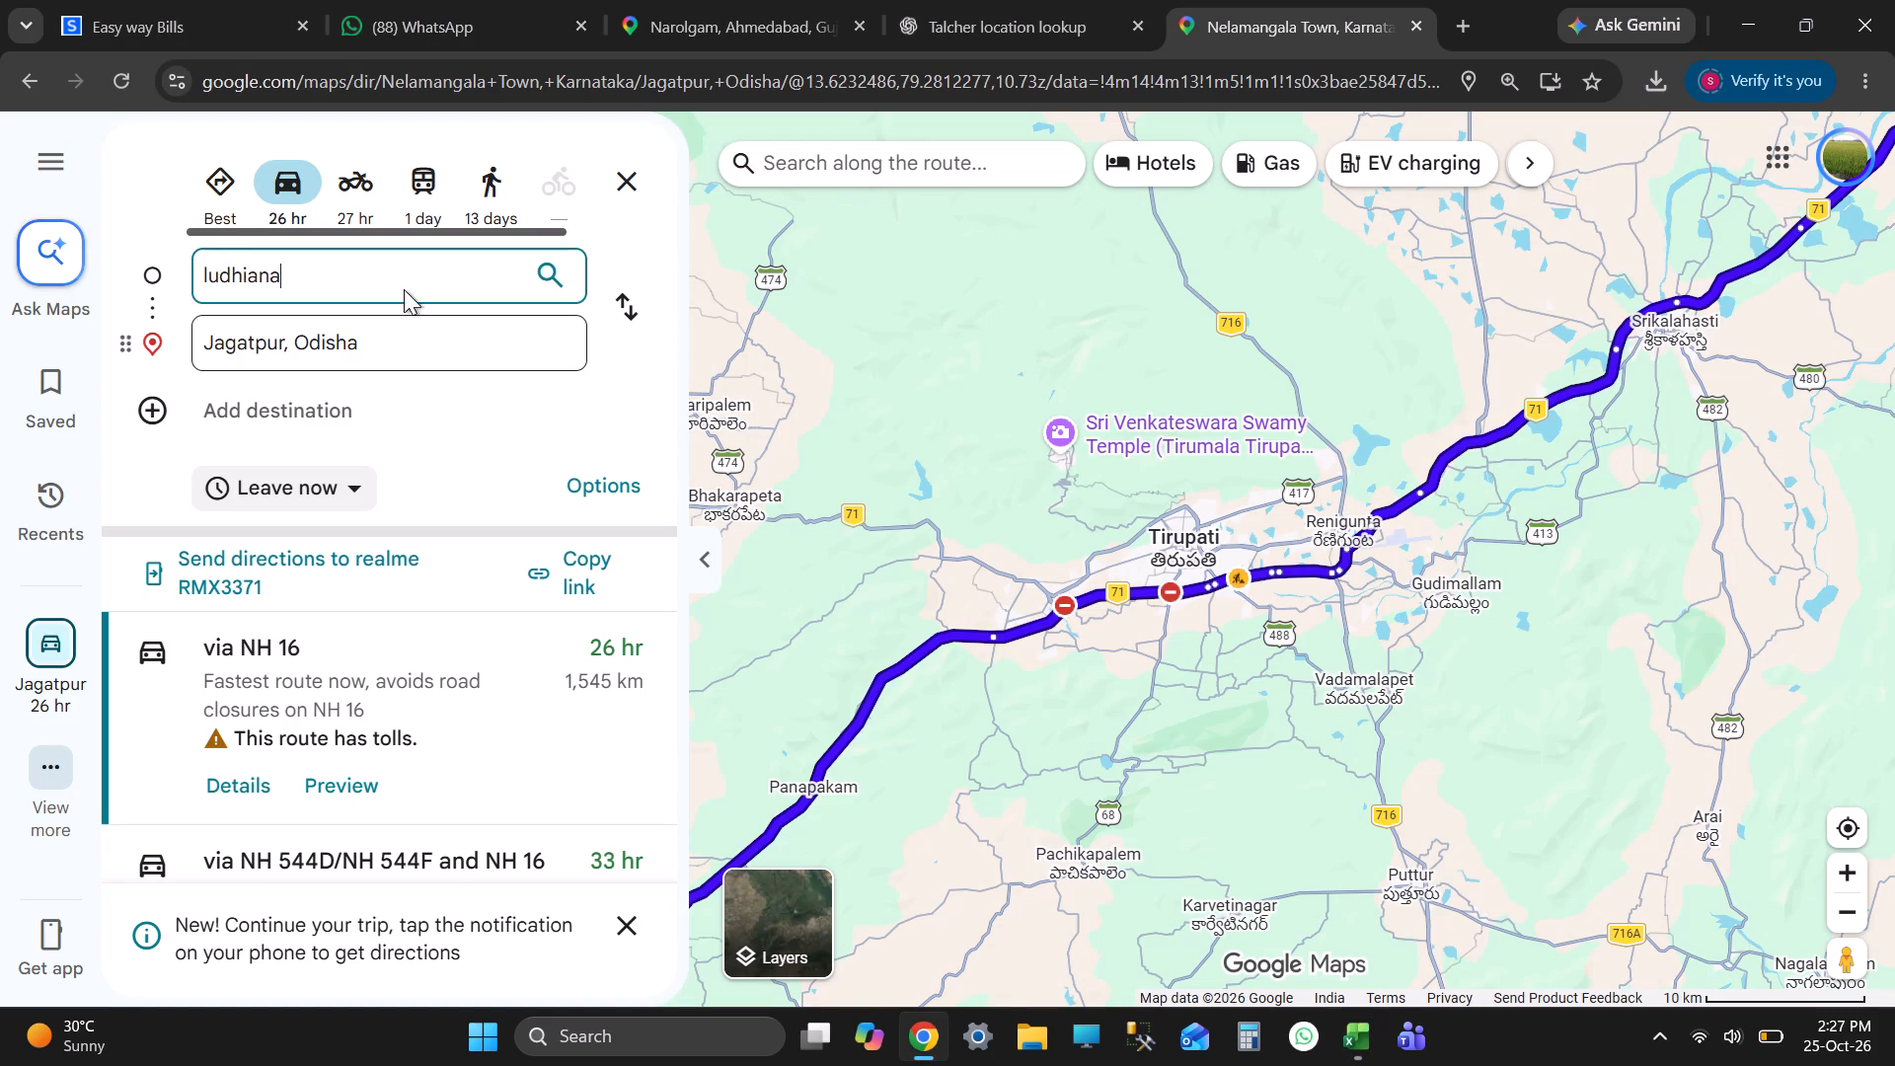
left_click(351, 324)
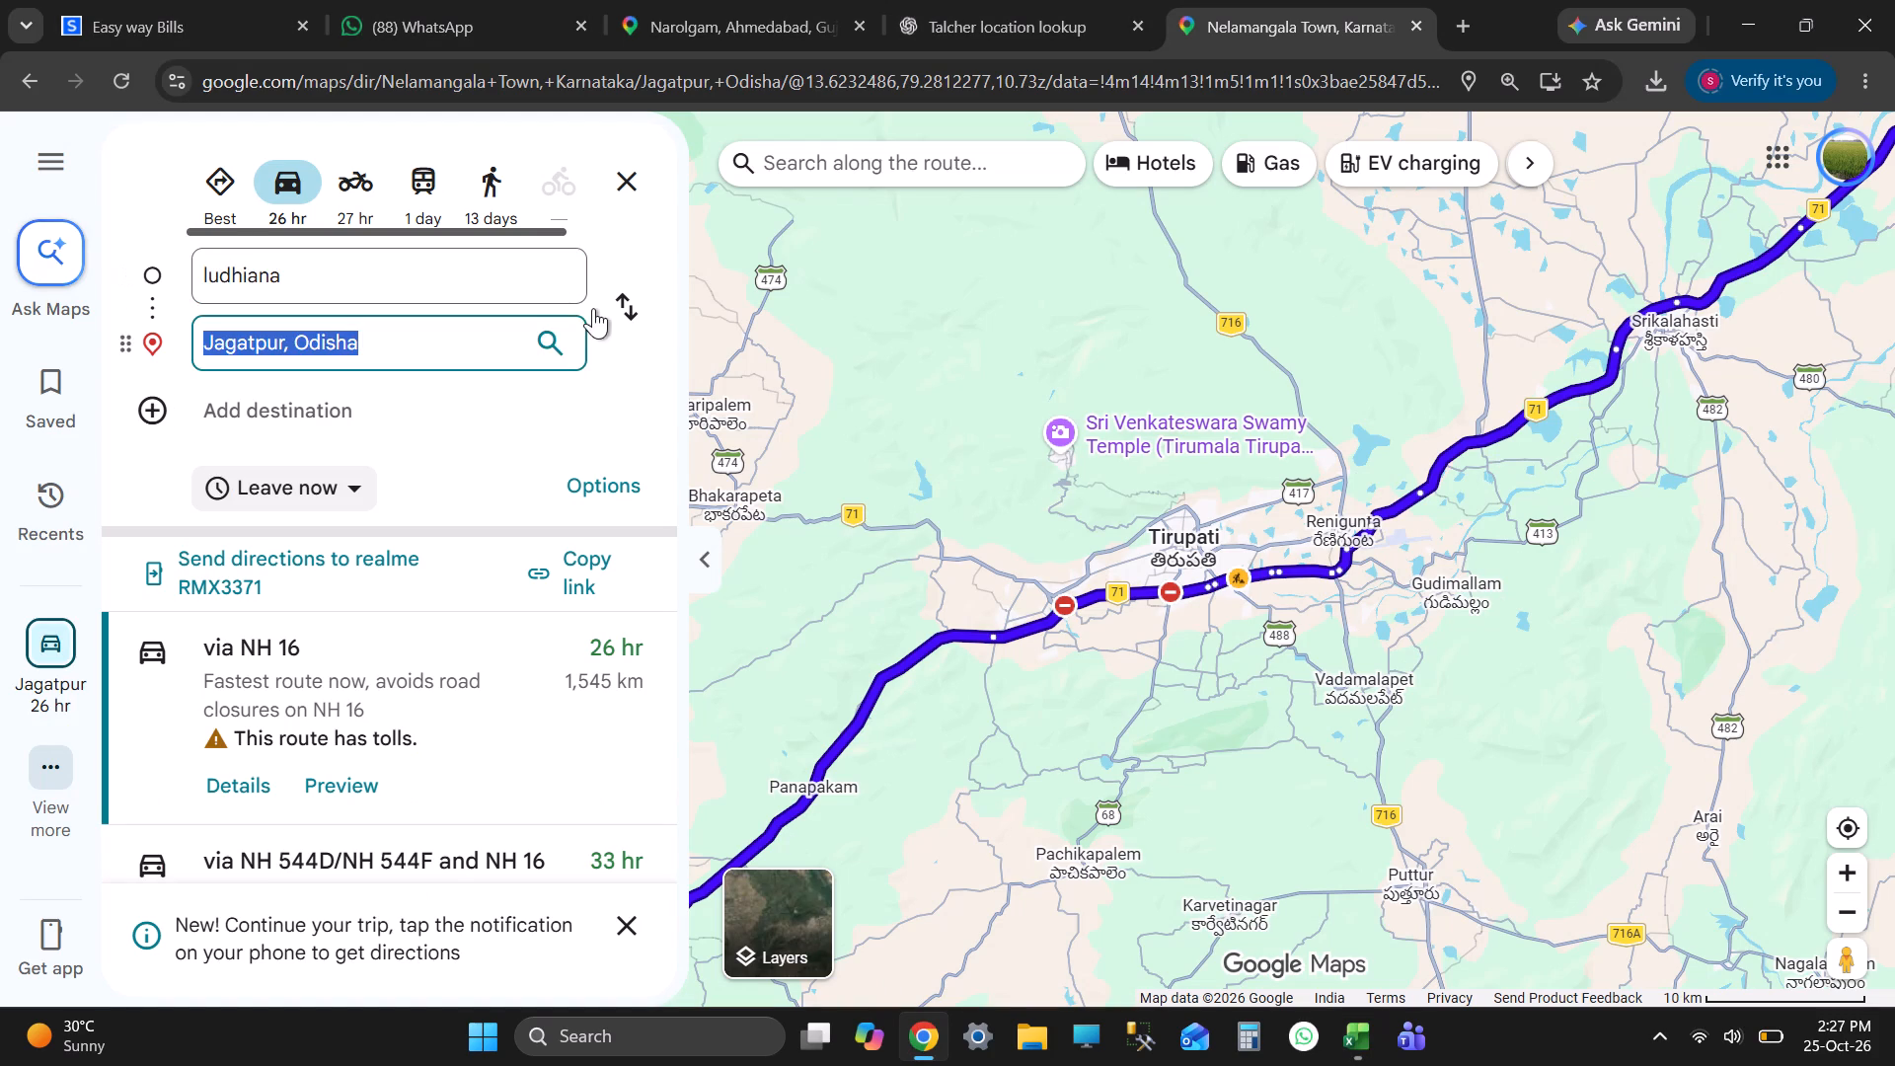
left_click(440, 276)
left_click(440, 276)
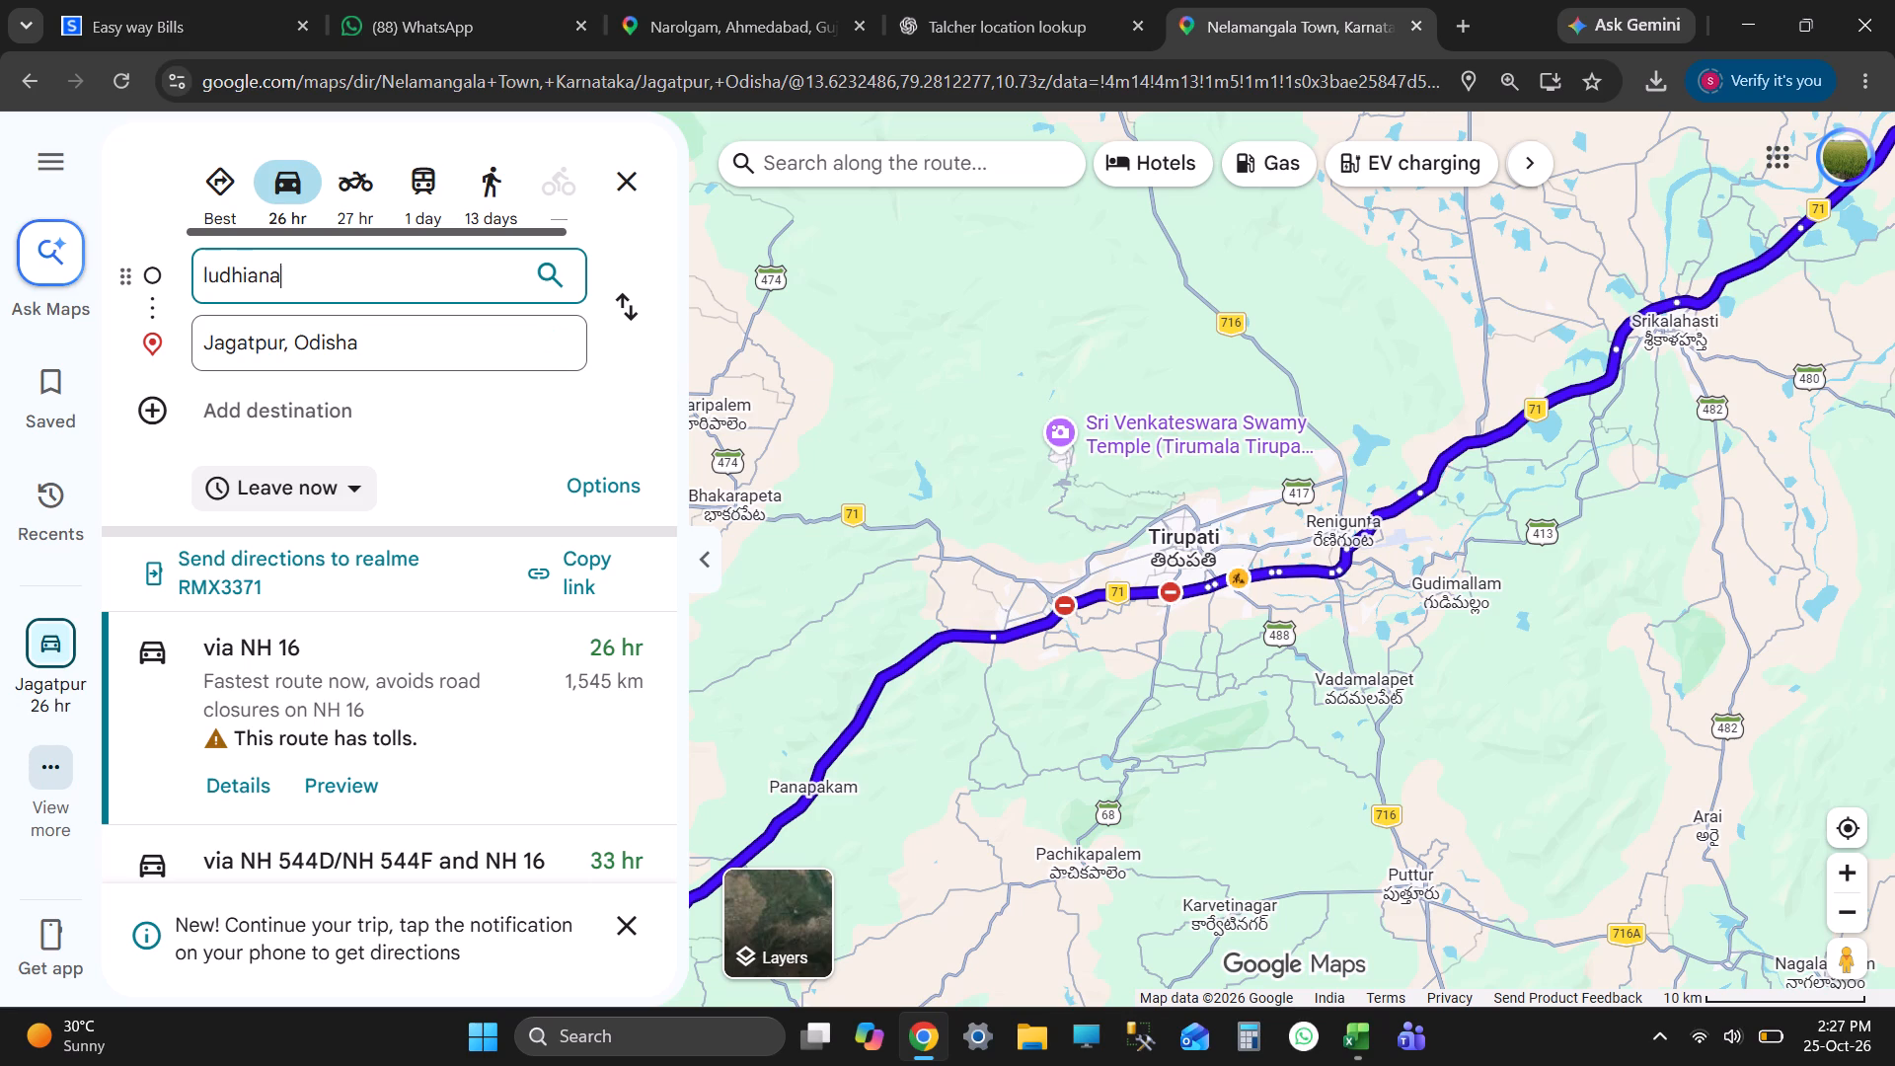
key("BackSpace")
key("BackSpace")
key("BackSpace")
key("BackSpace")
key("BackSpace")
key("i")
type("ana")
key("Return")
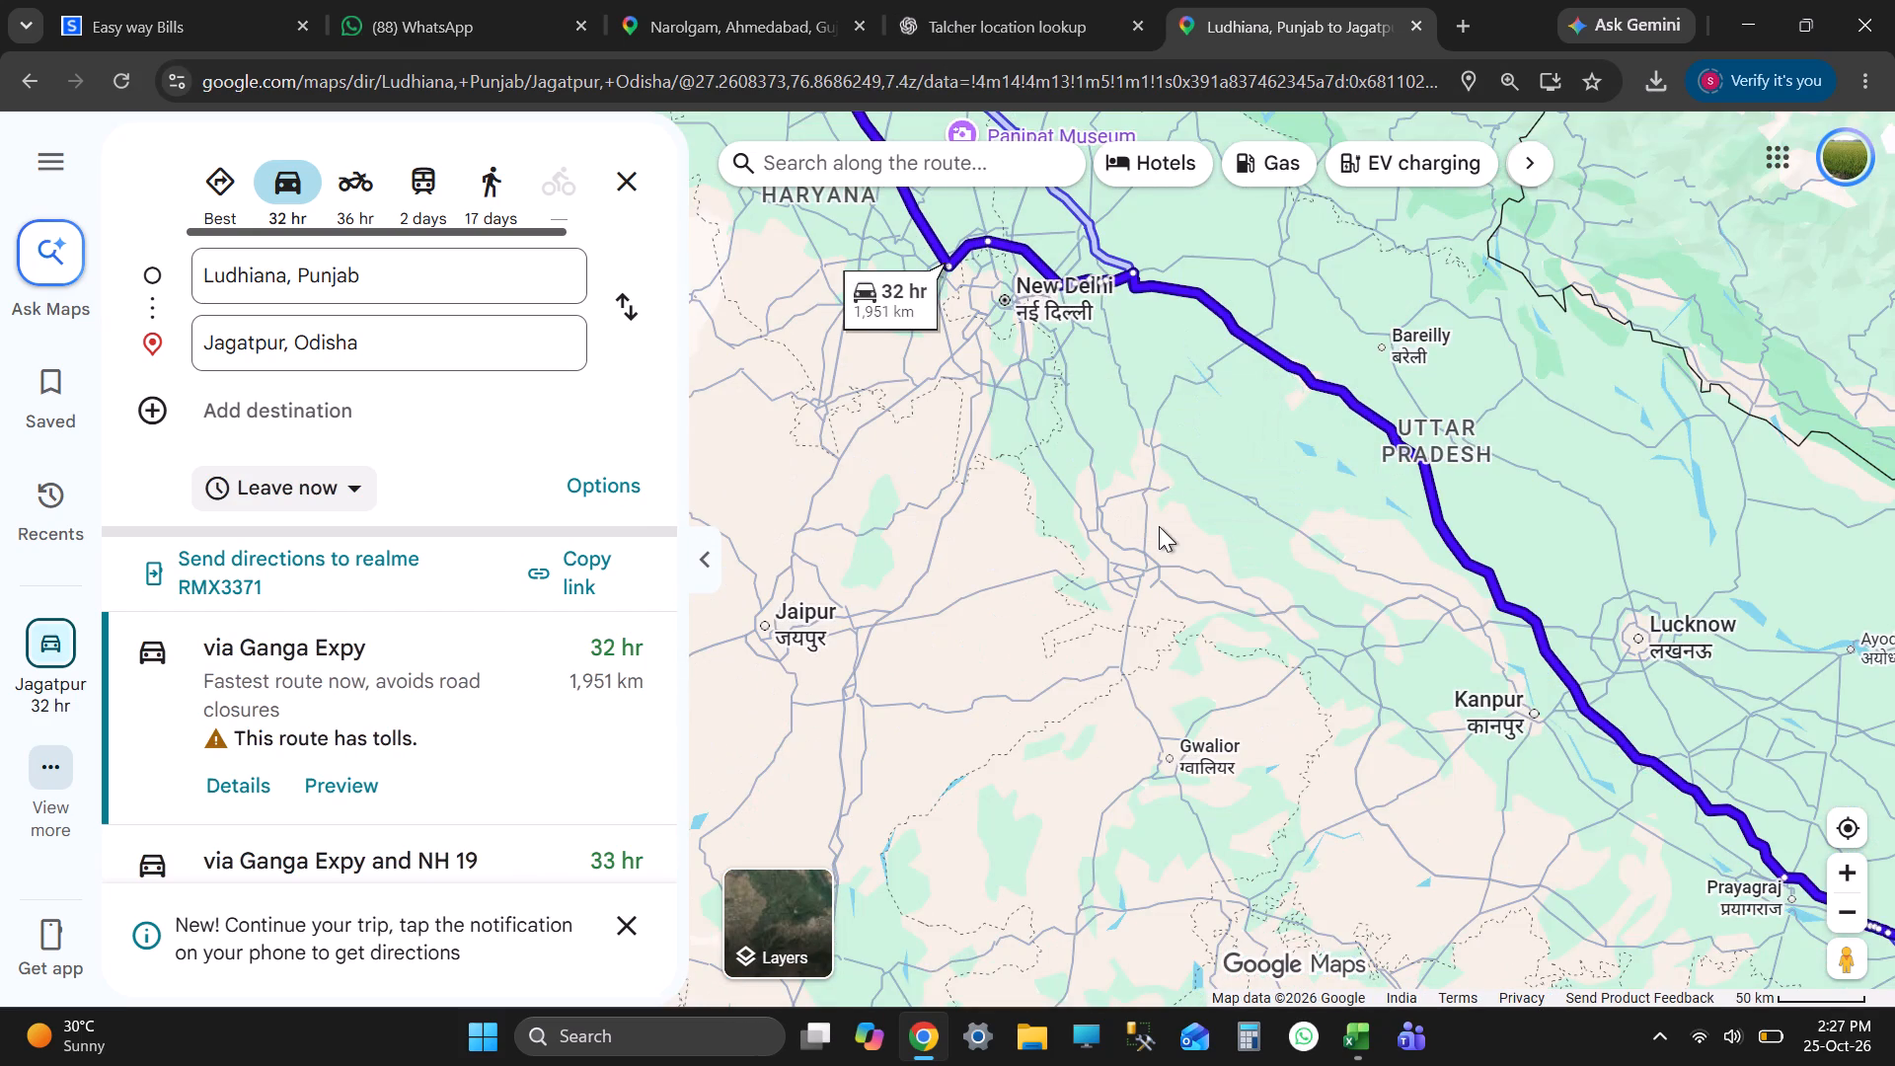
left_click_drag(767, 388, 1114, 727)
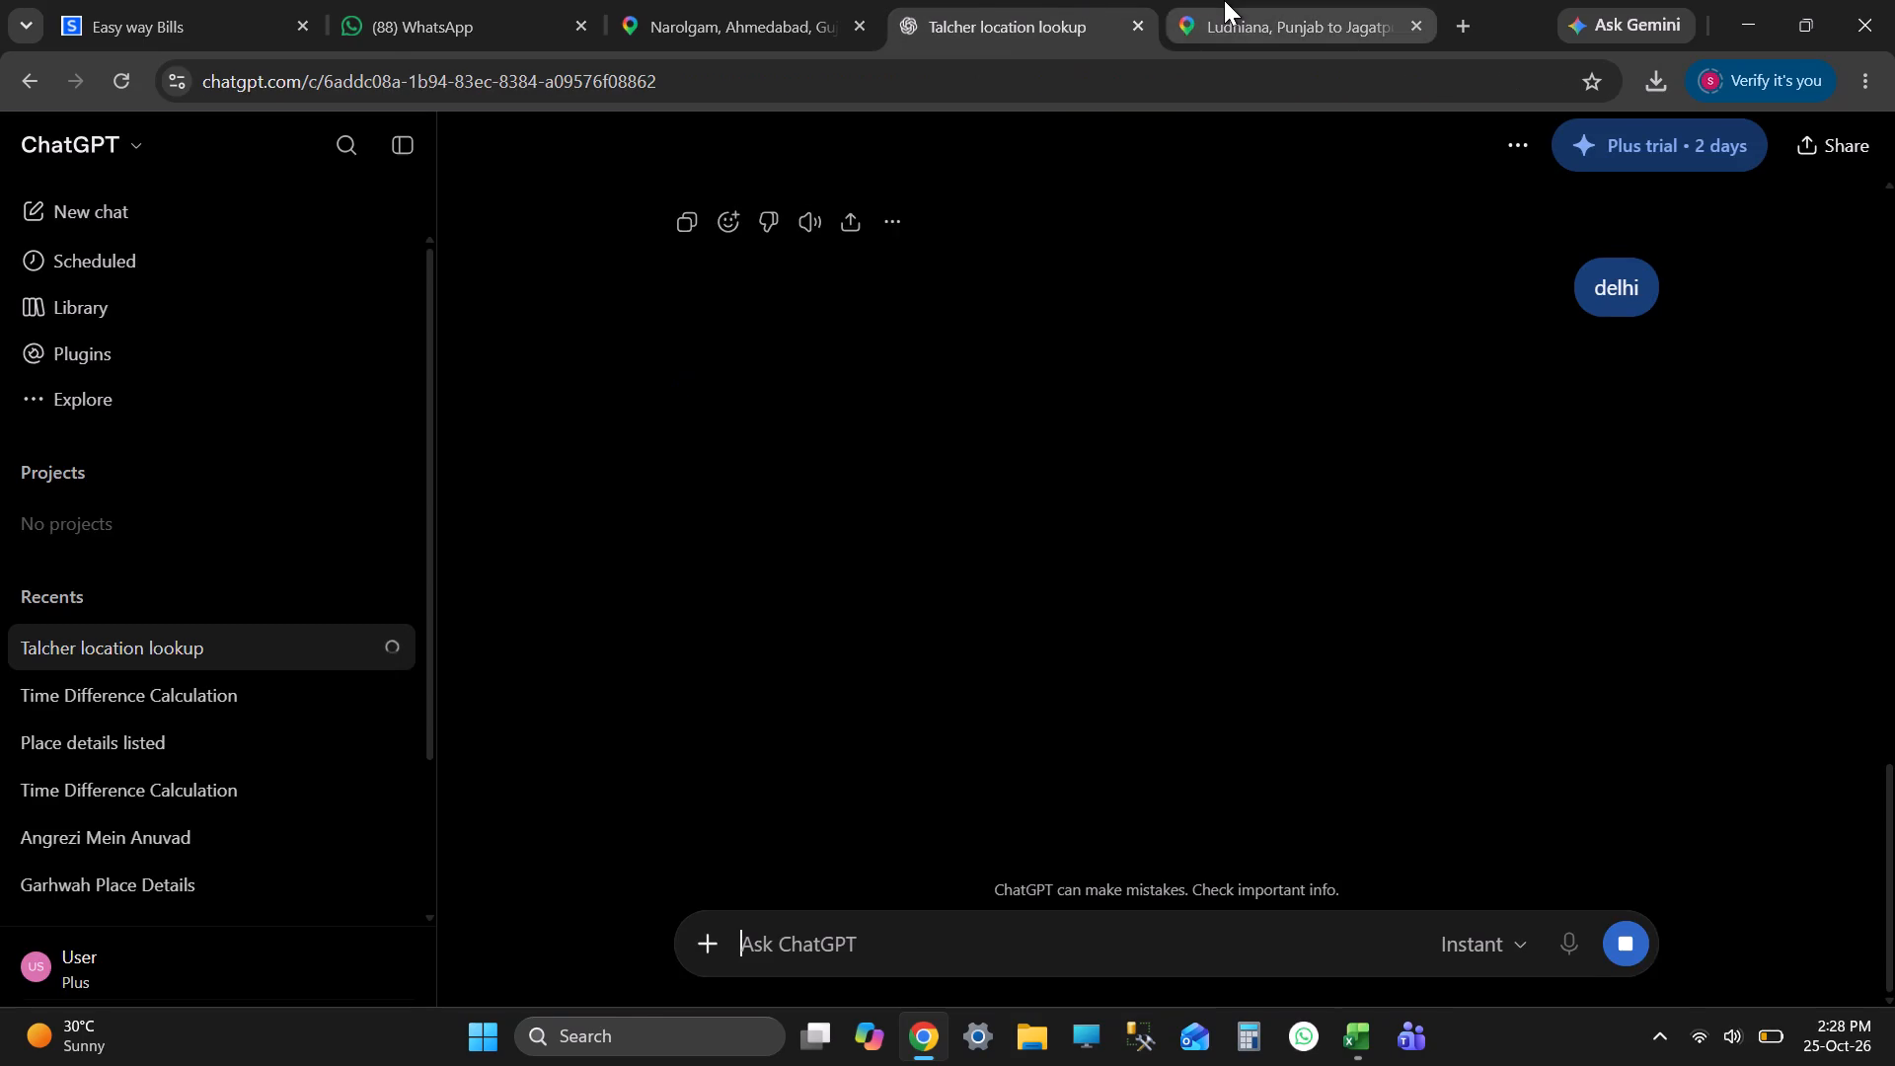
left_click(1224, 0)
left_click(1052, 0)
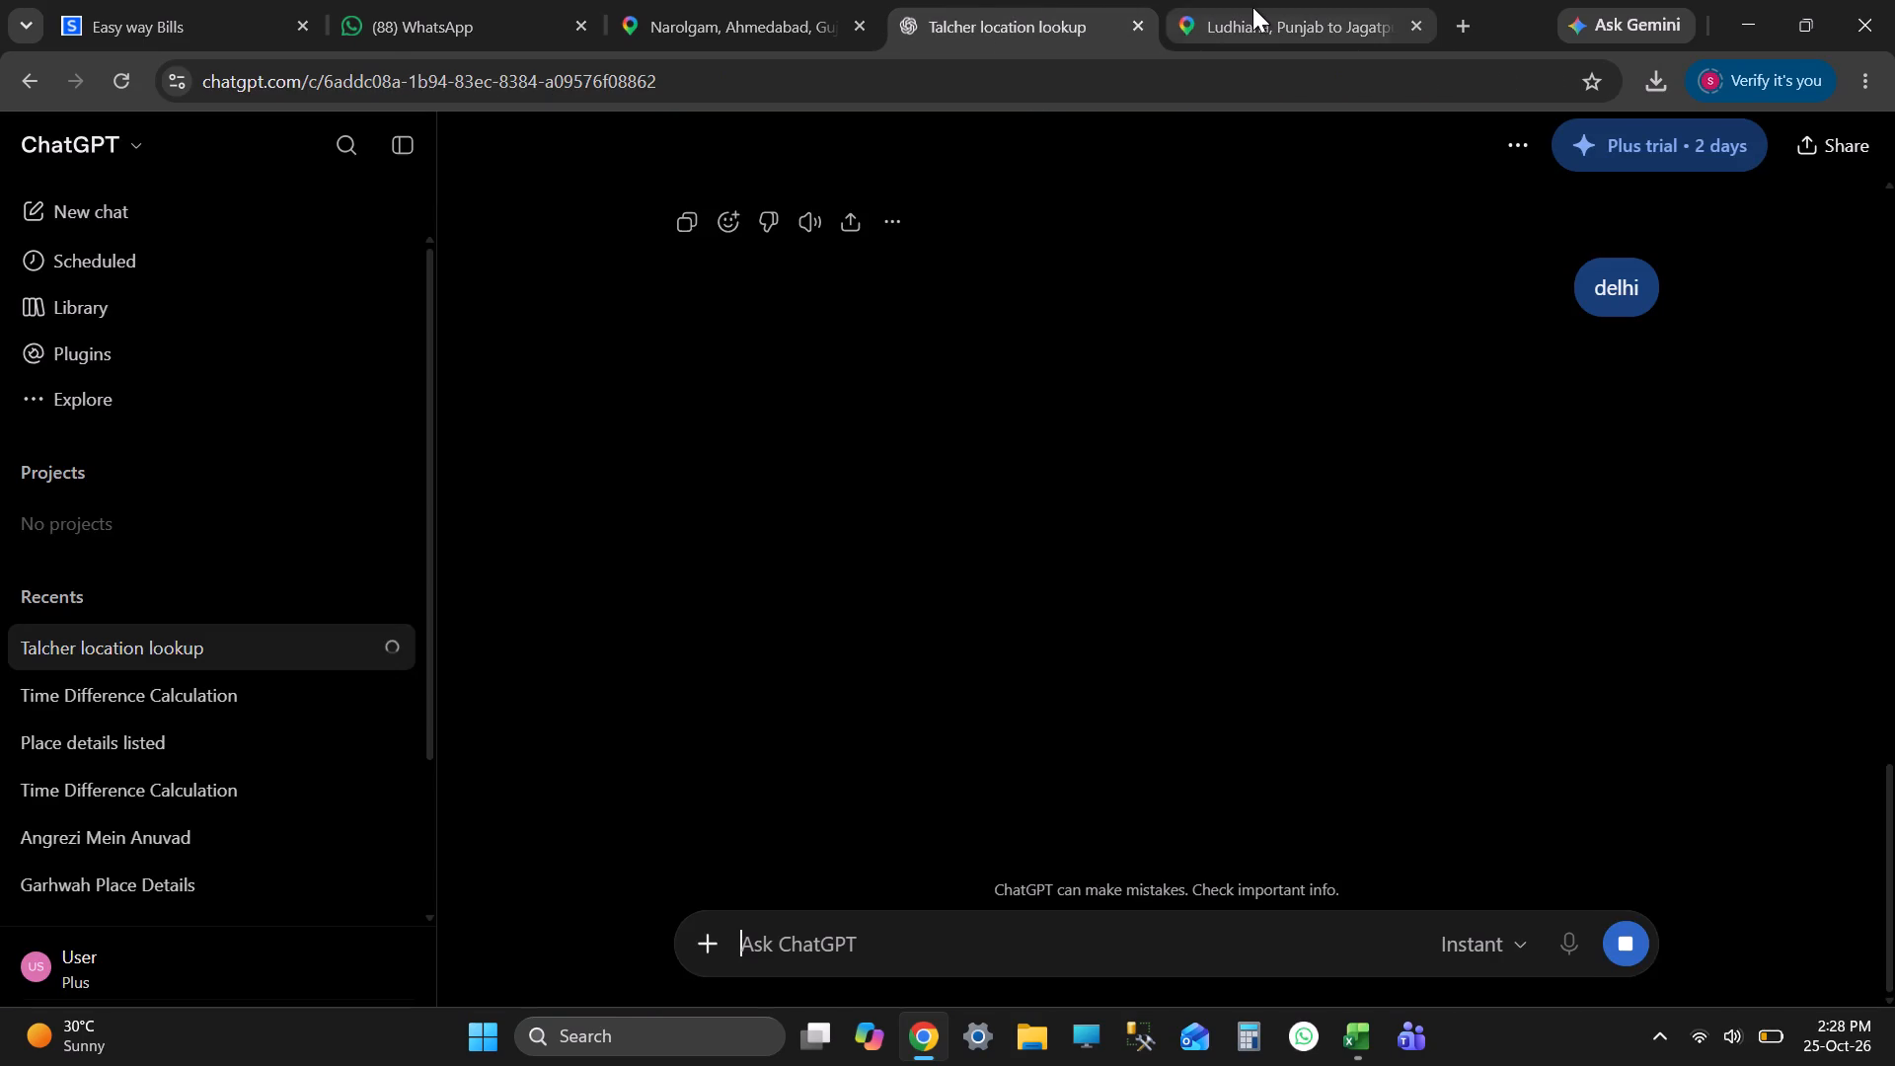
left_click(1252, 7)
Copy the place name Delhi from ChatGPT's answer into row 44's place cell in the 20261025 file.
left_click(1024, 11)
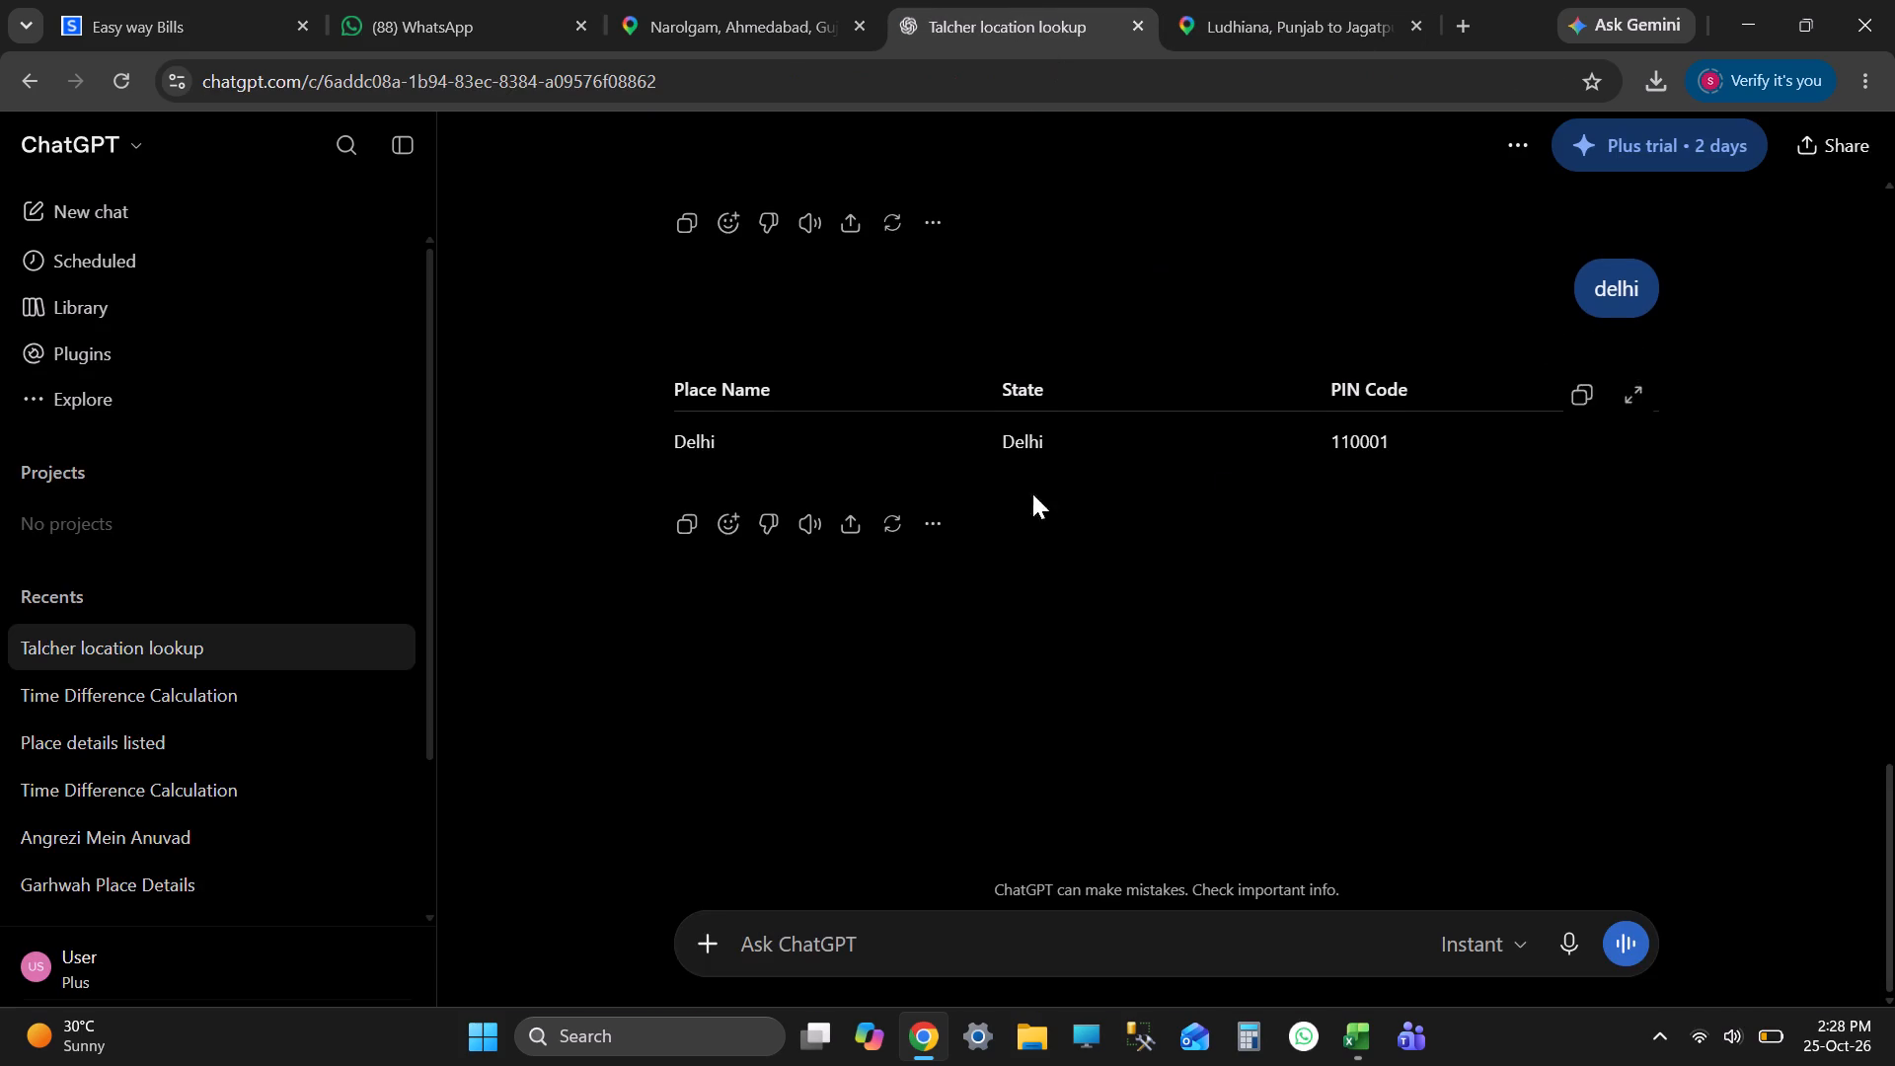
double_click(679, 438)
key("ctrl+c")
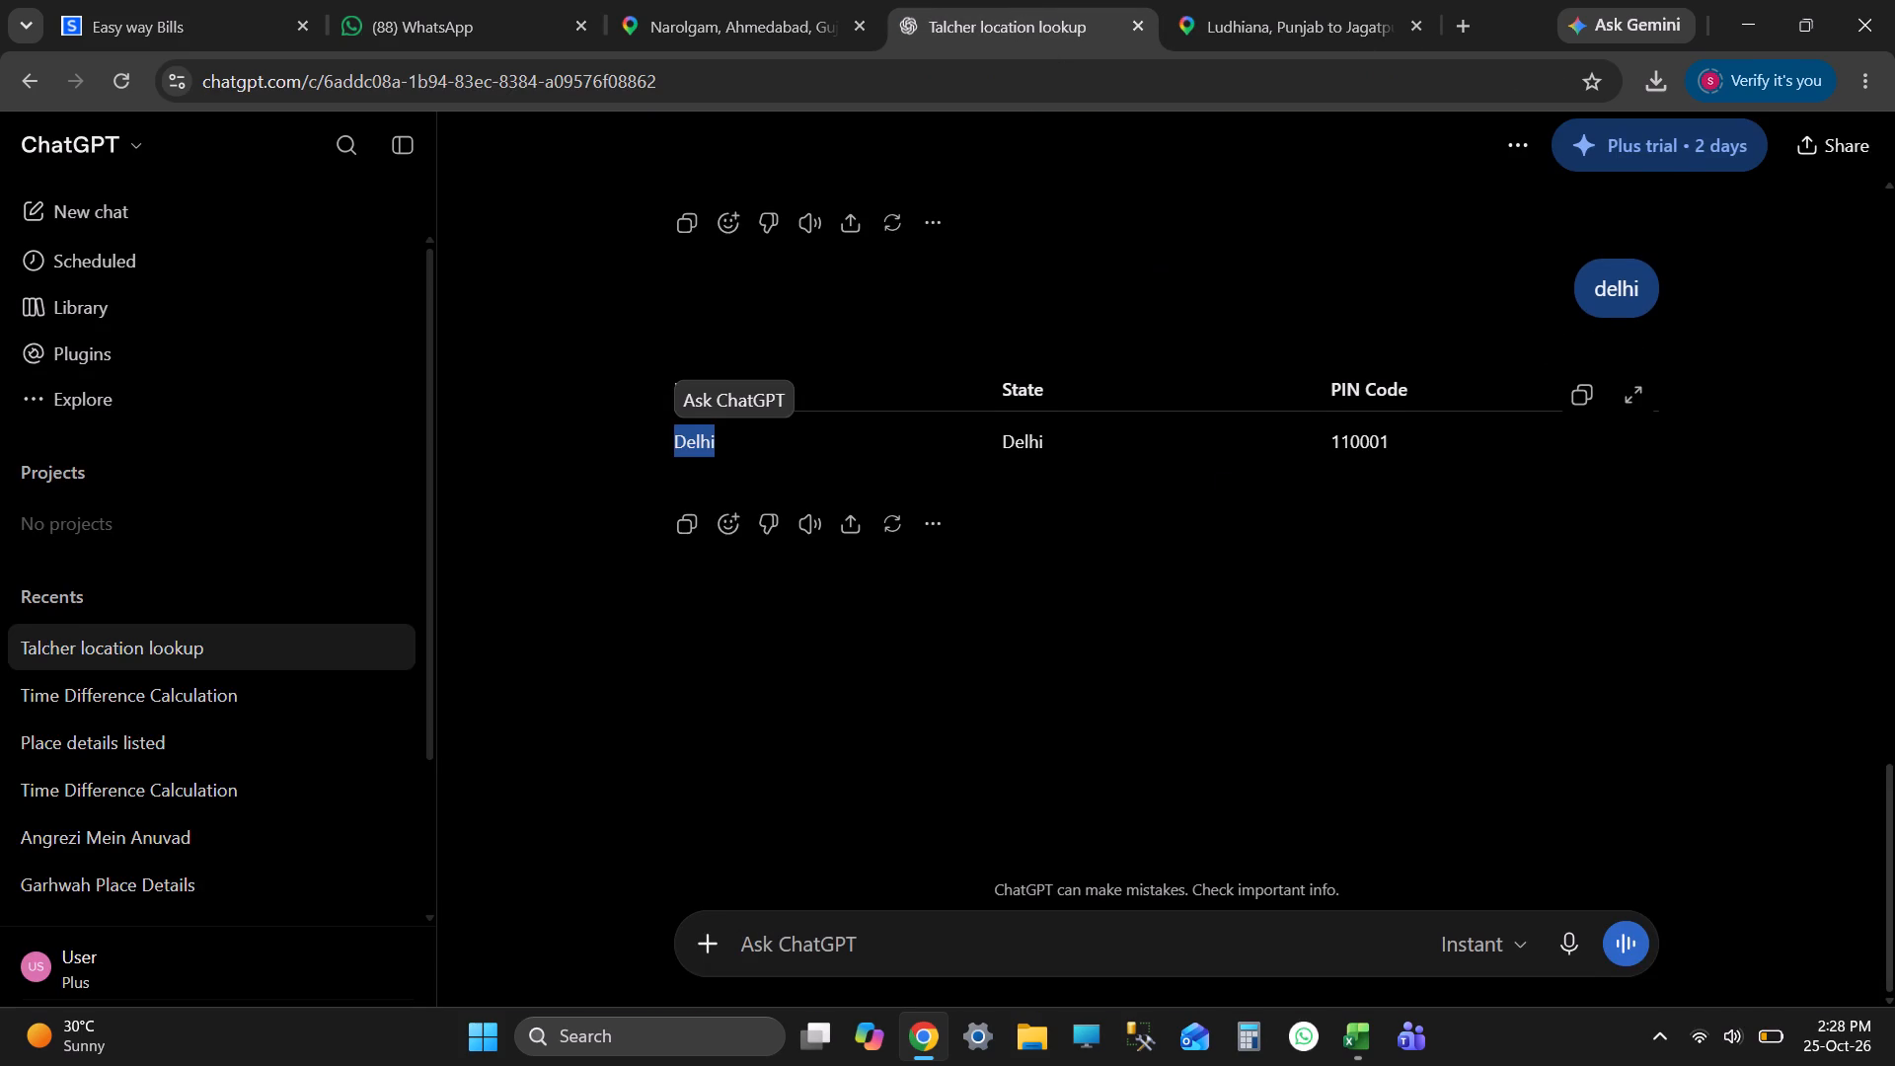
key("alt+Tab")
key("F2")
key("ctrl+v")
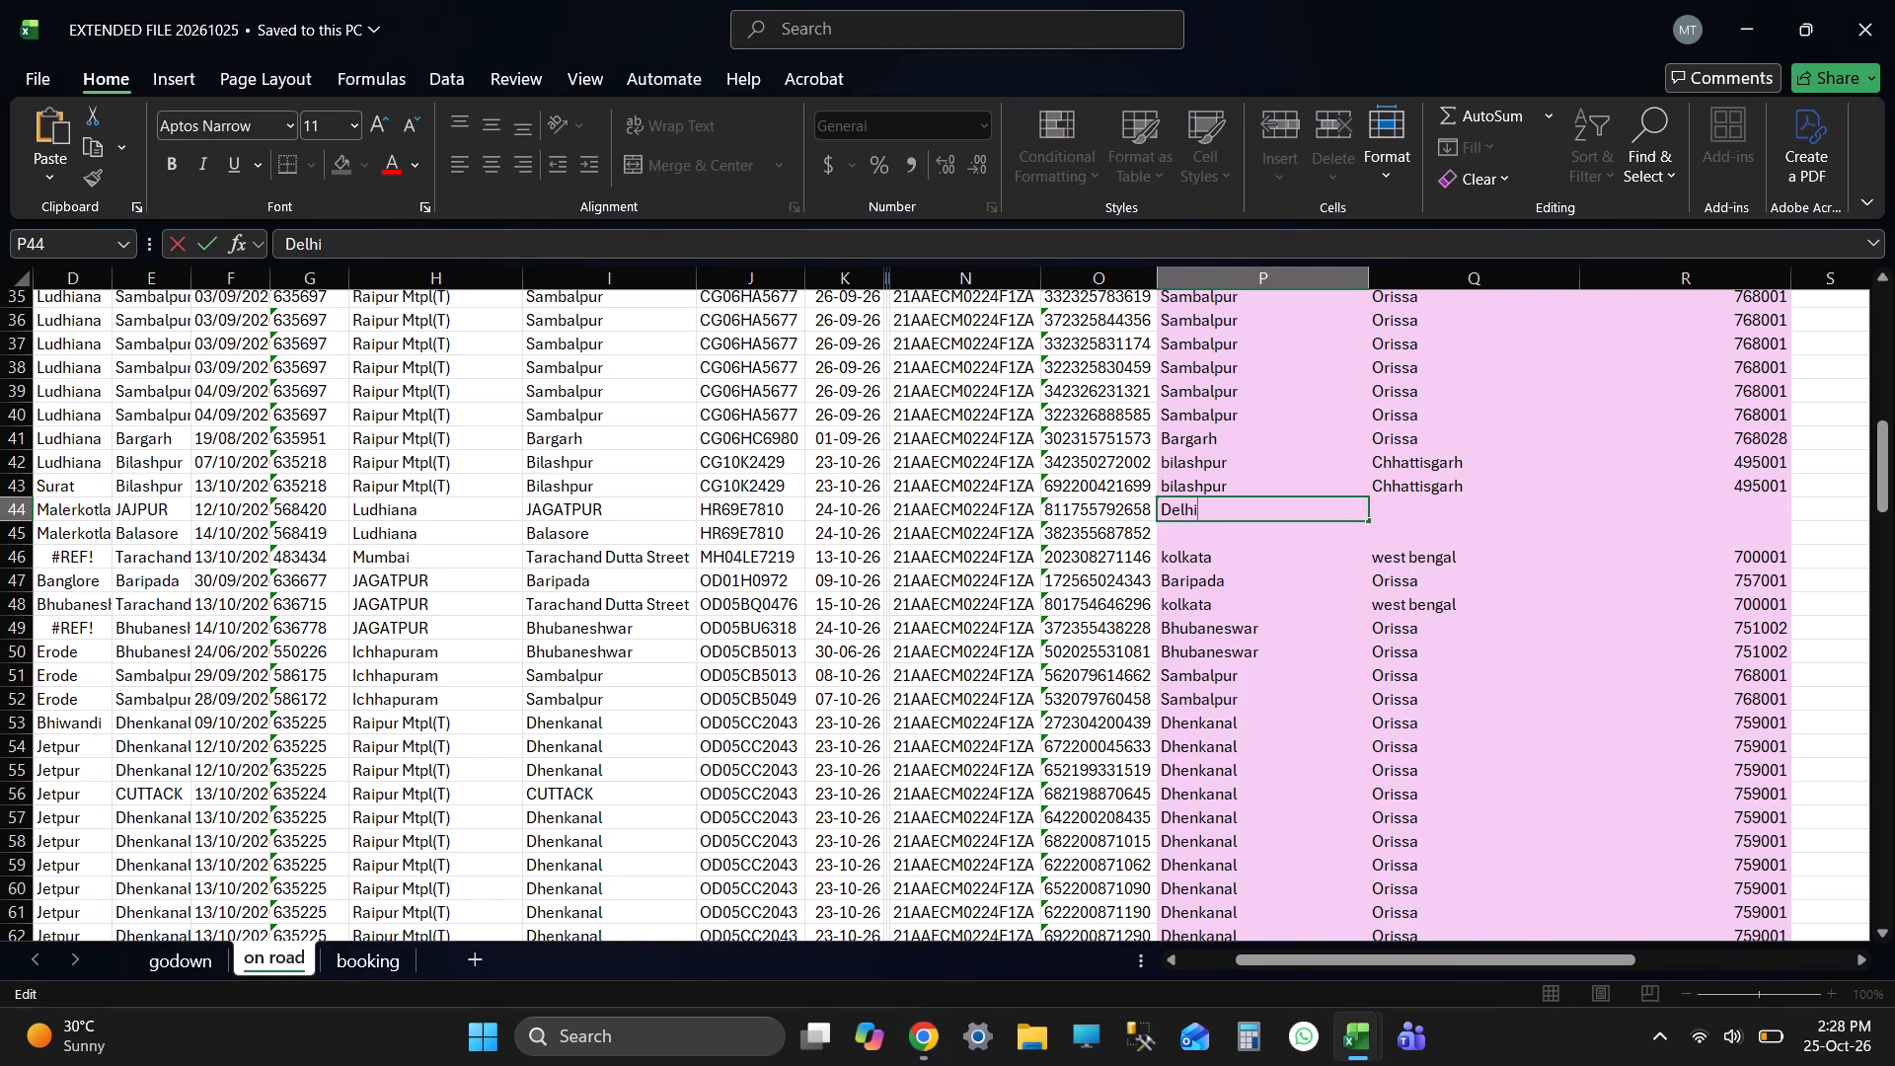
key("Tab")
Copy the state Delhi from ChatGPT's answer into row 44's state cell in the 20261025 file.
key("alt+Tab")
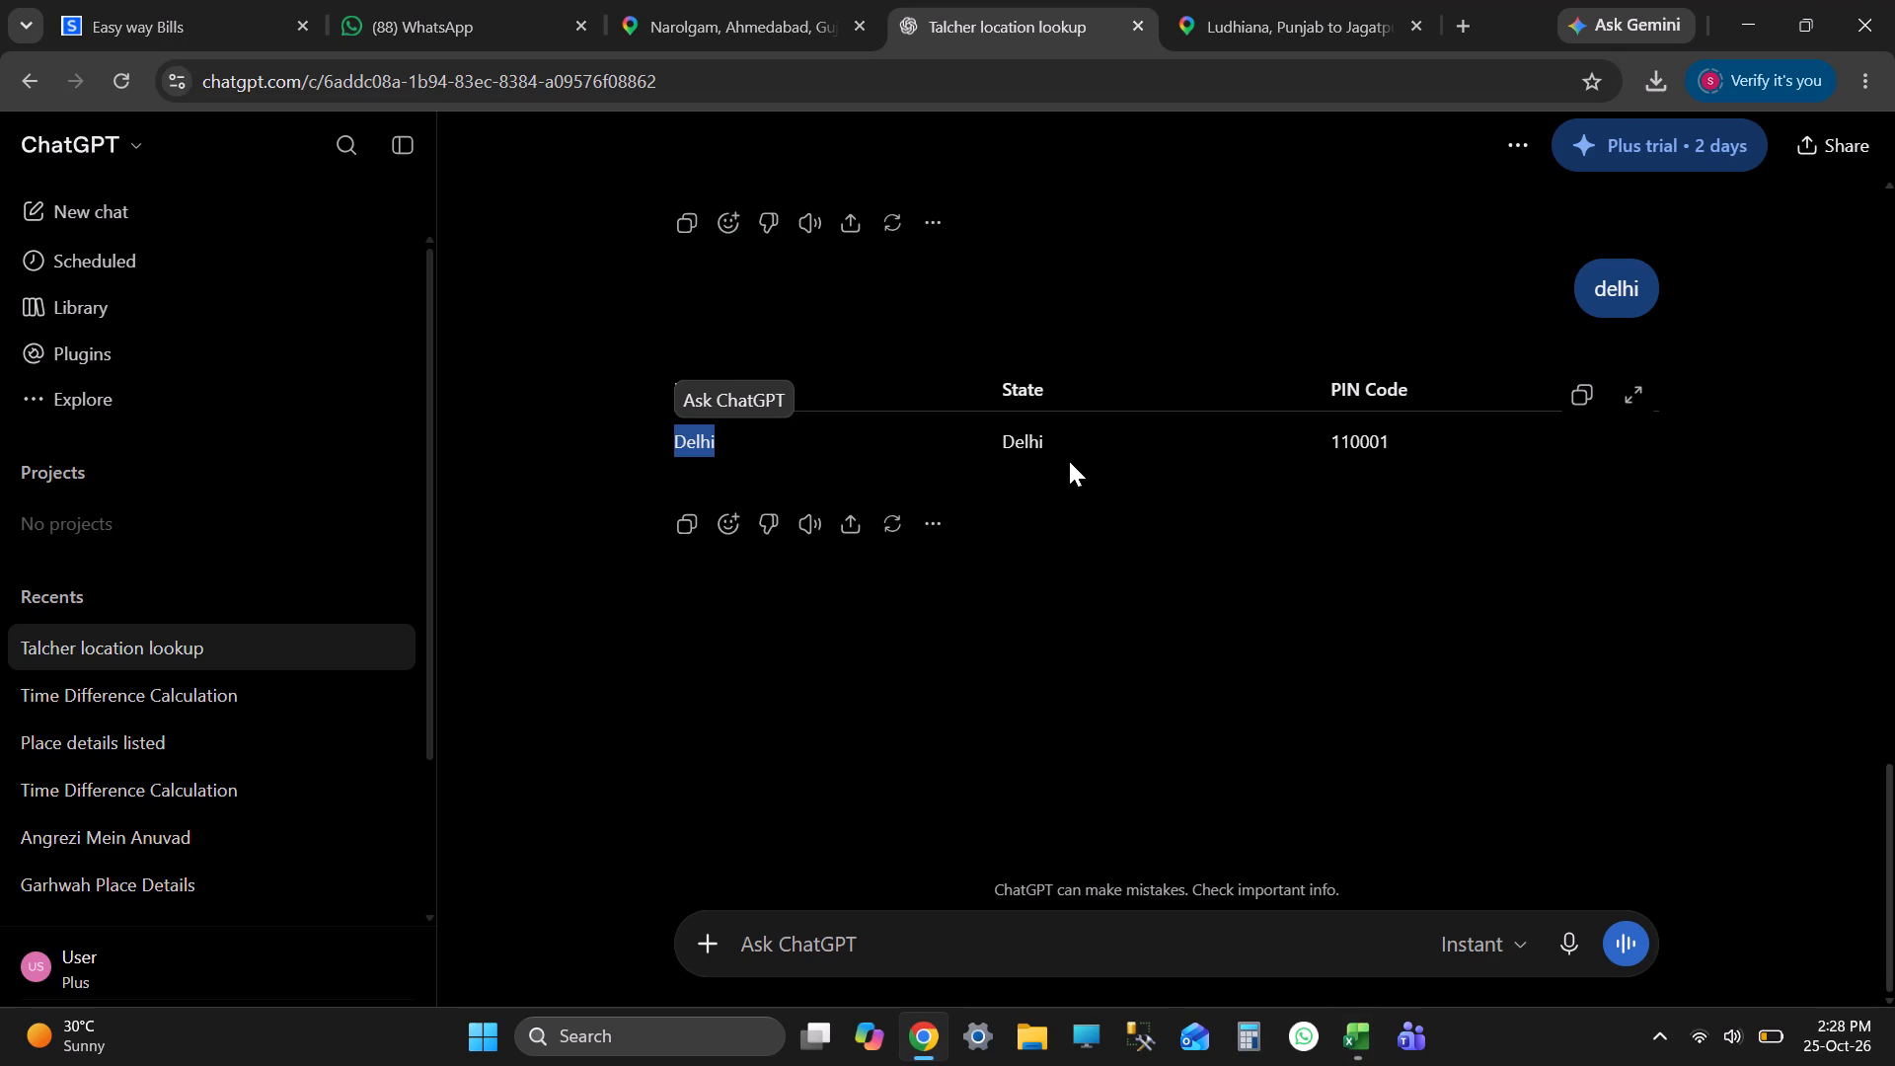
double_click(1031, 446)
key("ctrl+c")
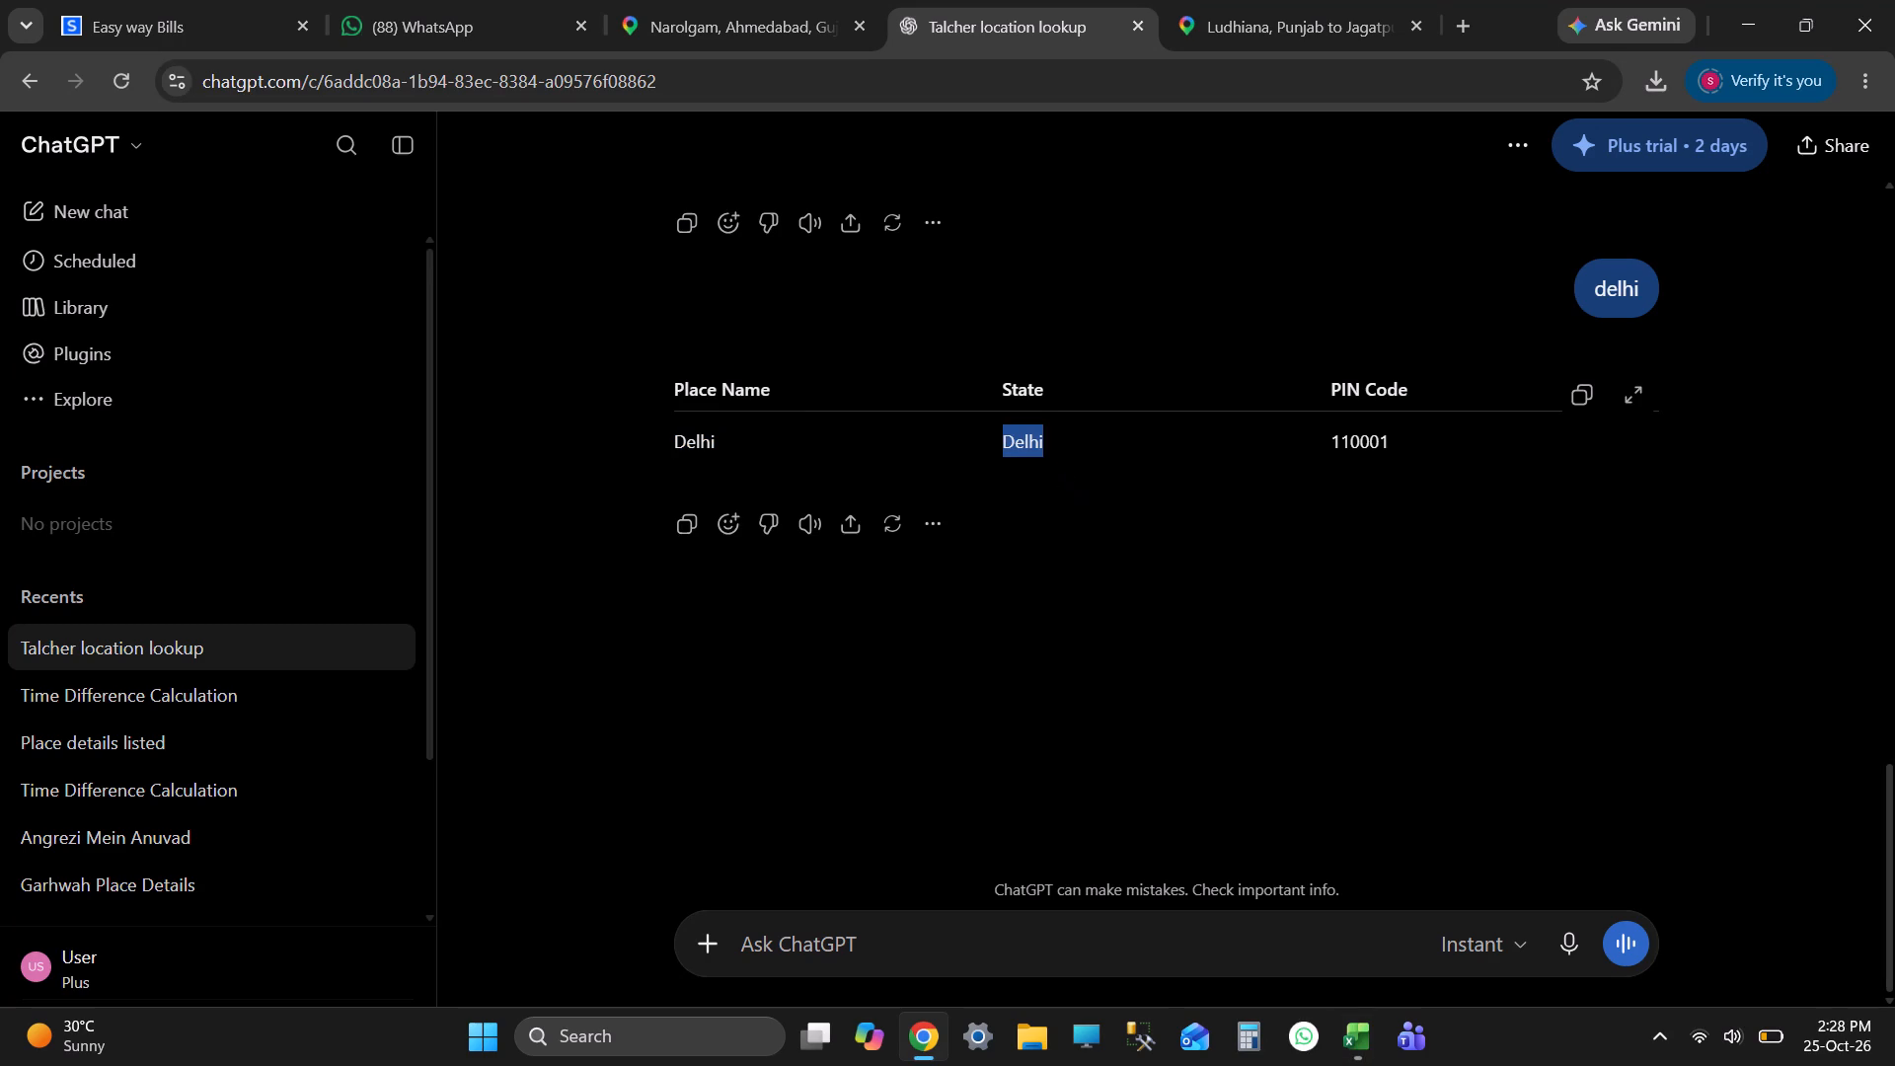
key("alt+Tab")
key("F2")
key("ctrl+v")
key("Tab")
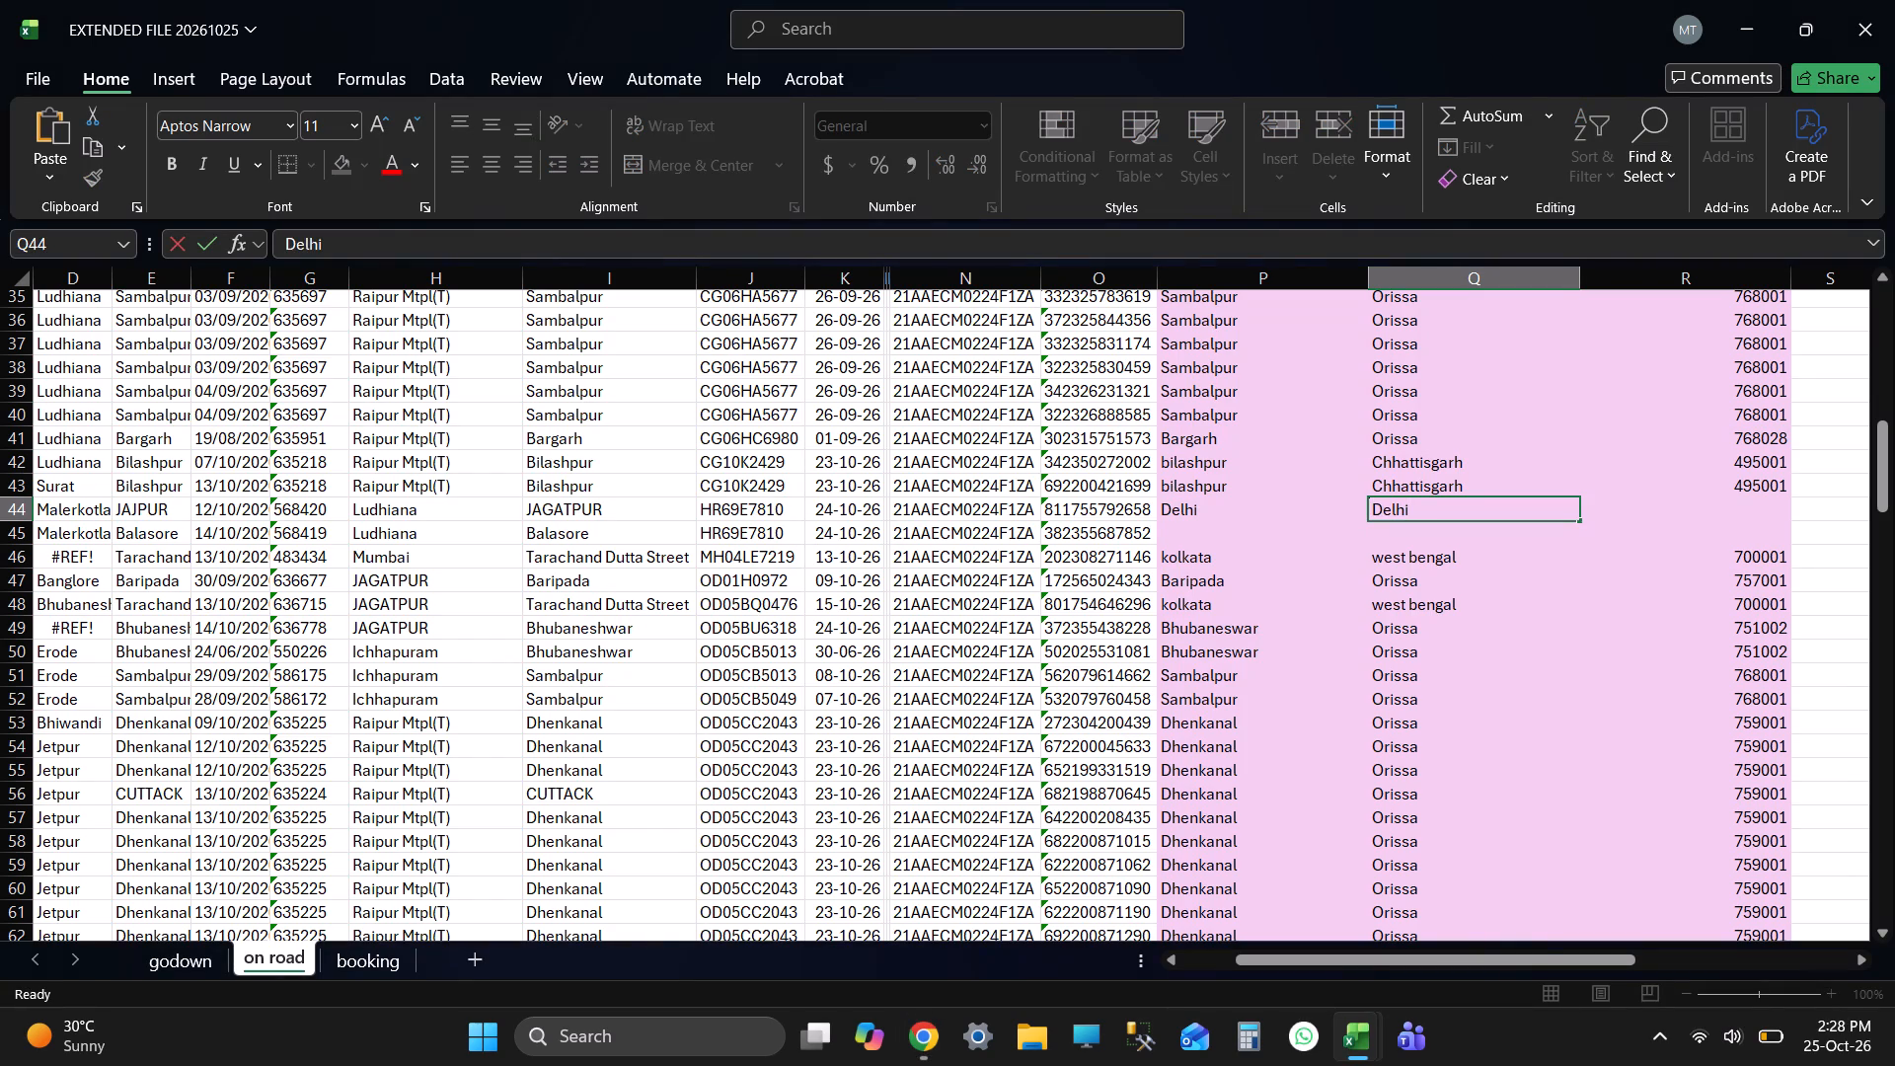
Copy the PIN code 110001 from ChatGPT's answer into row 44's pin code cell in the 20261025 file.
key("alt+Tab")
double_click(1354, 438)
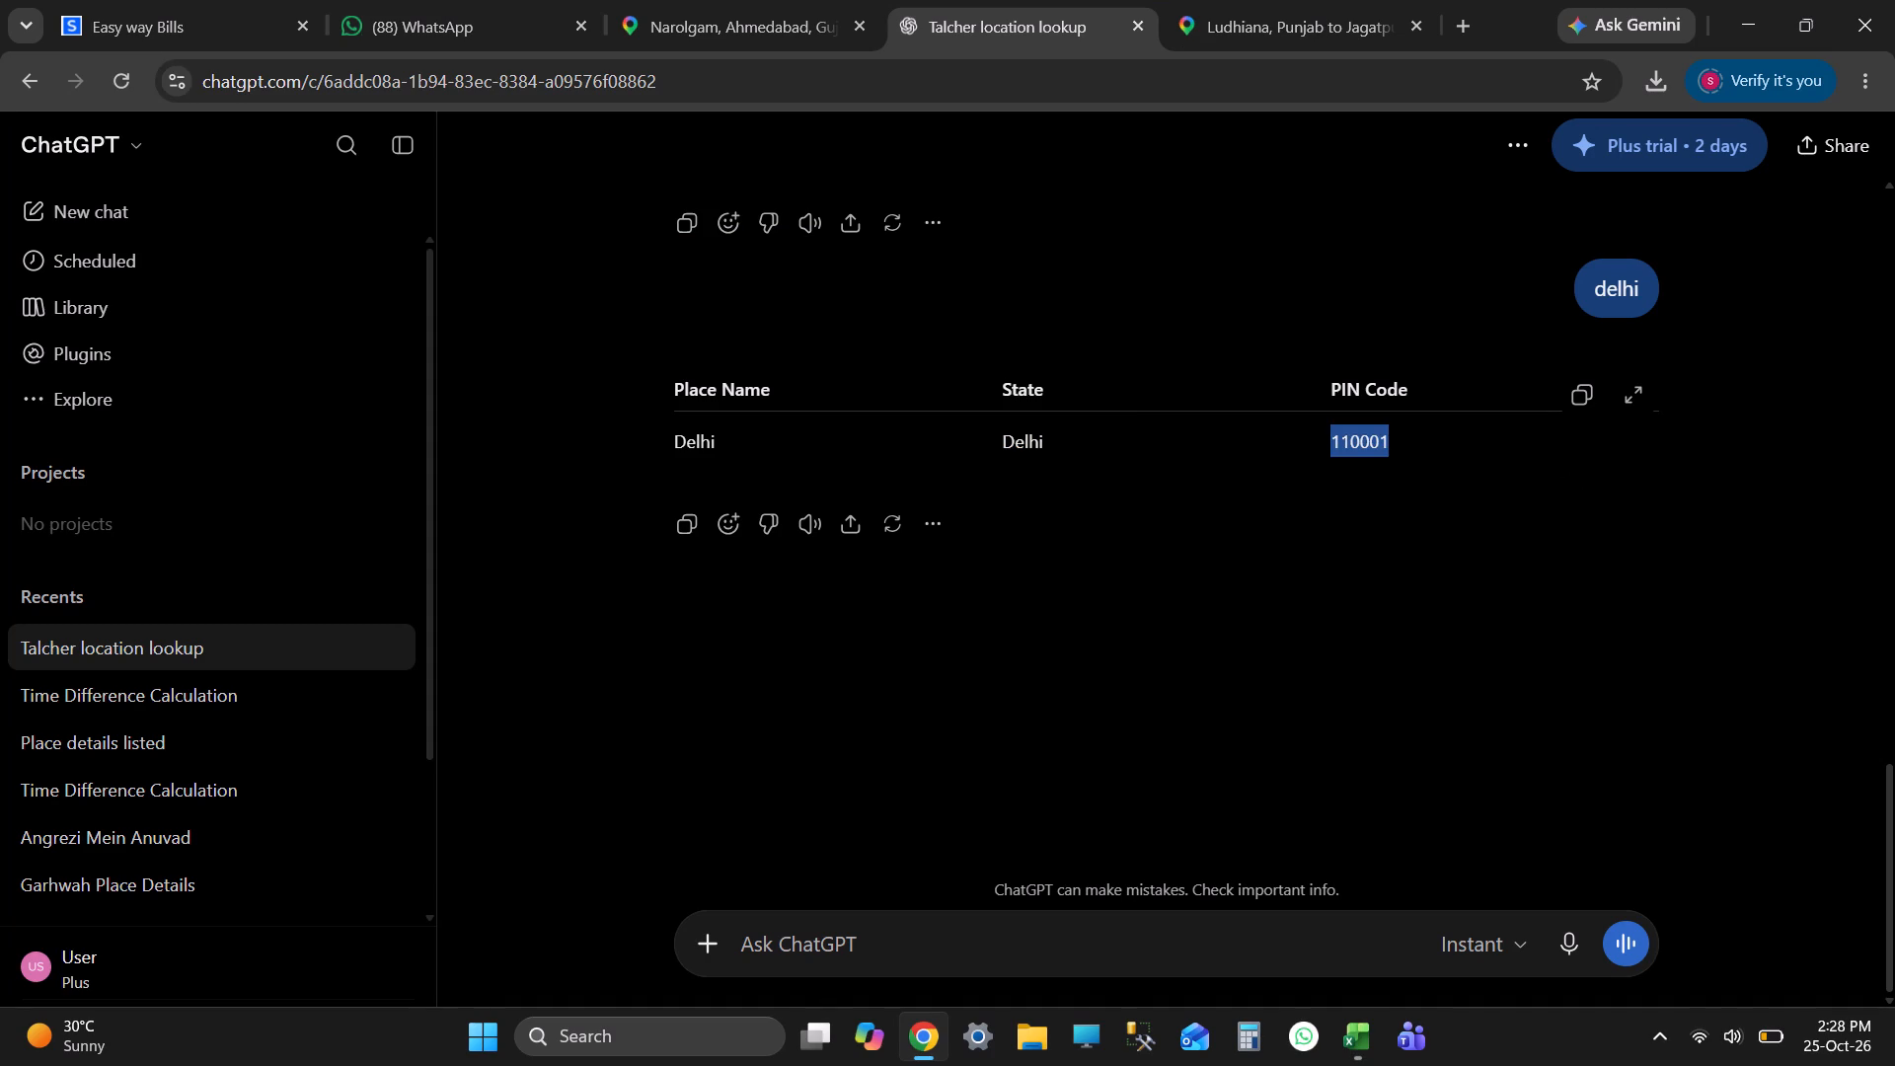
key("ctrl+c")
key("alt+Tab")
key("F2")
key("ctrl+v")
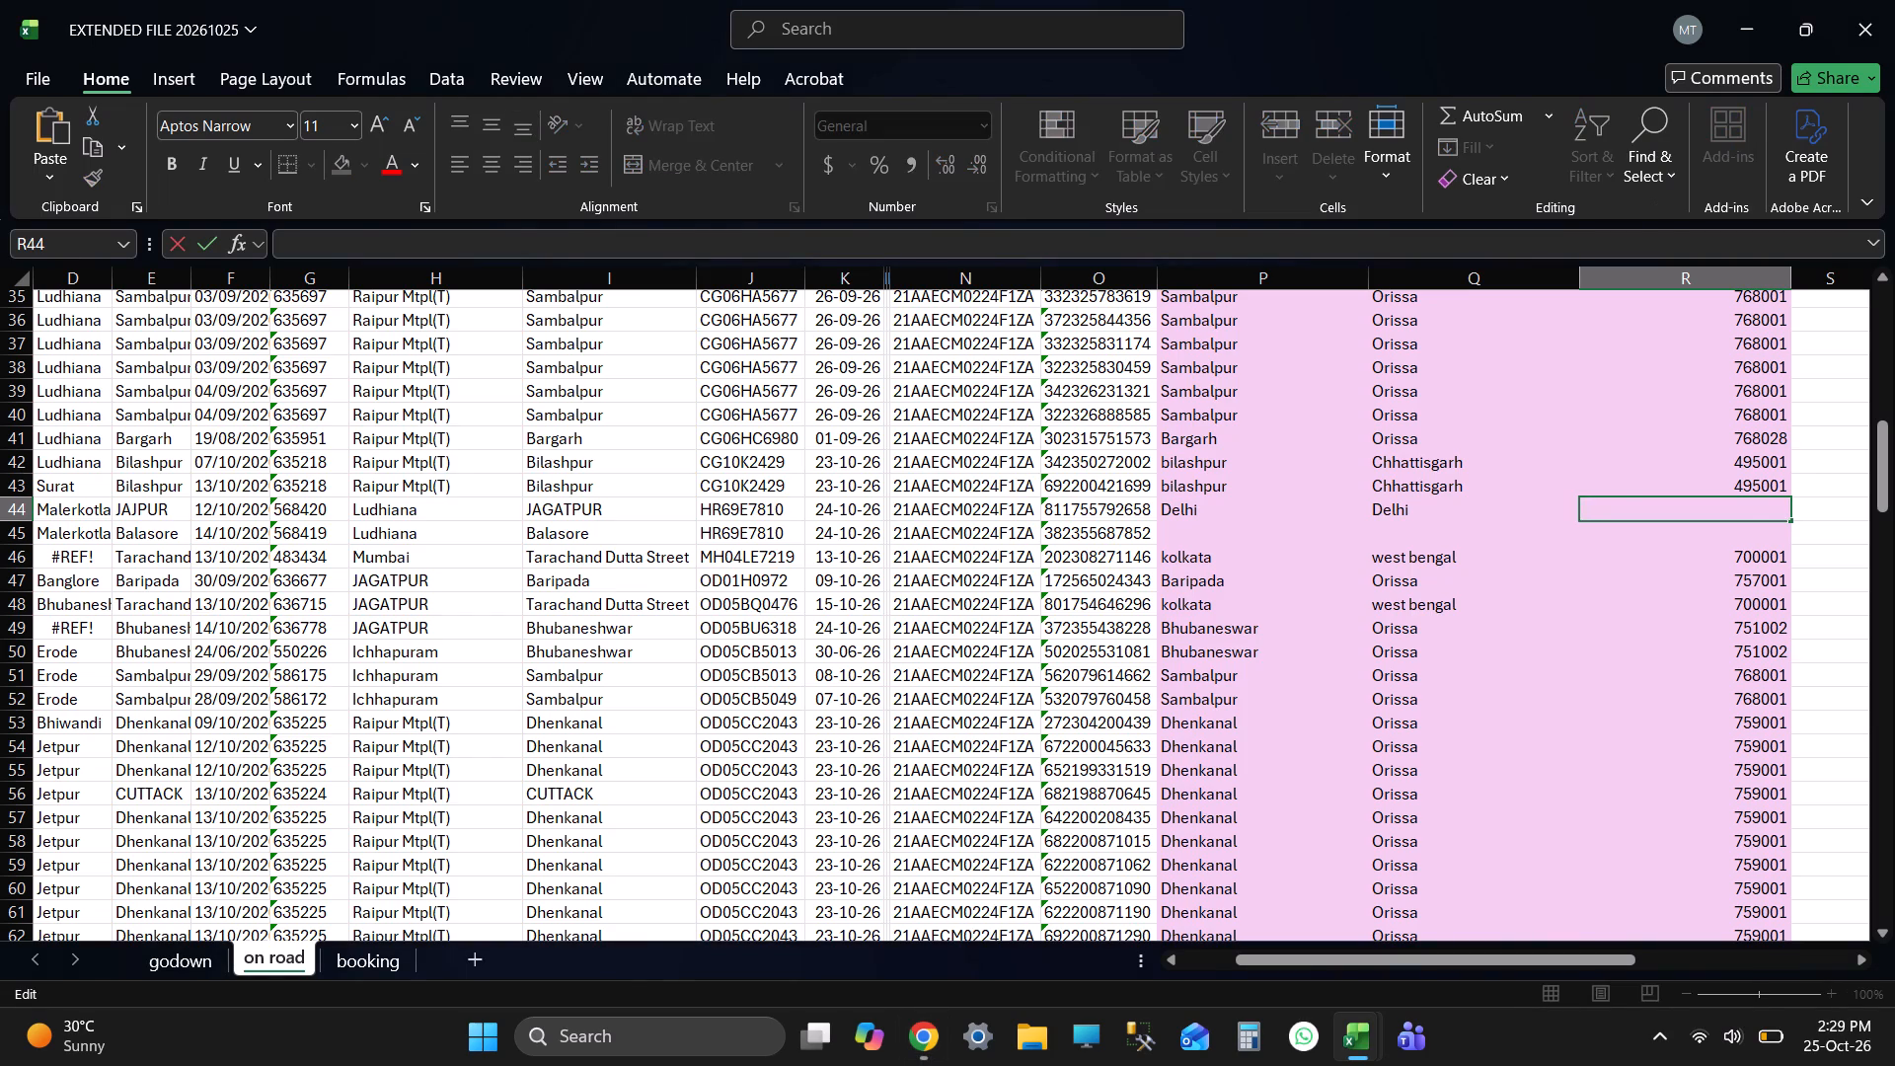
key("Return")
Copy row 44's current place, state and pin code into row 45.
key("Up")
key("shift+Right")
key("shift+Right")
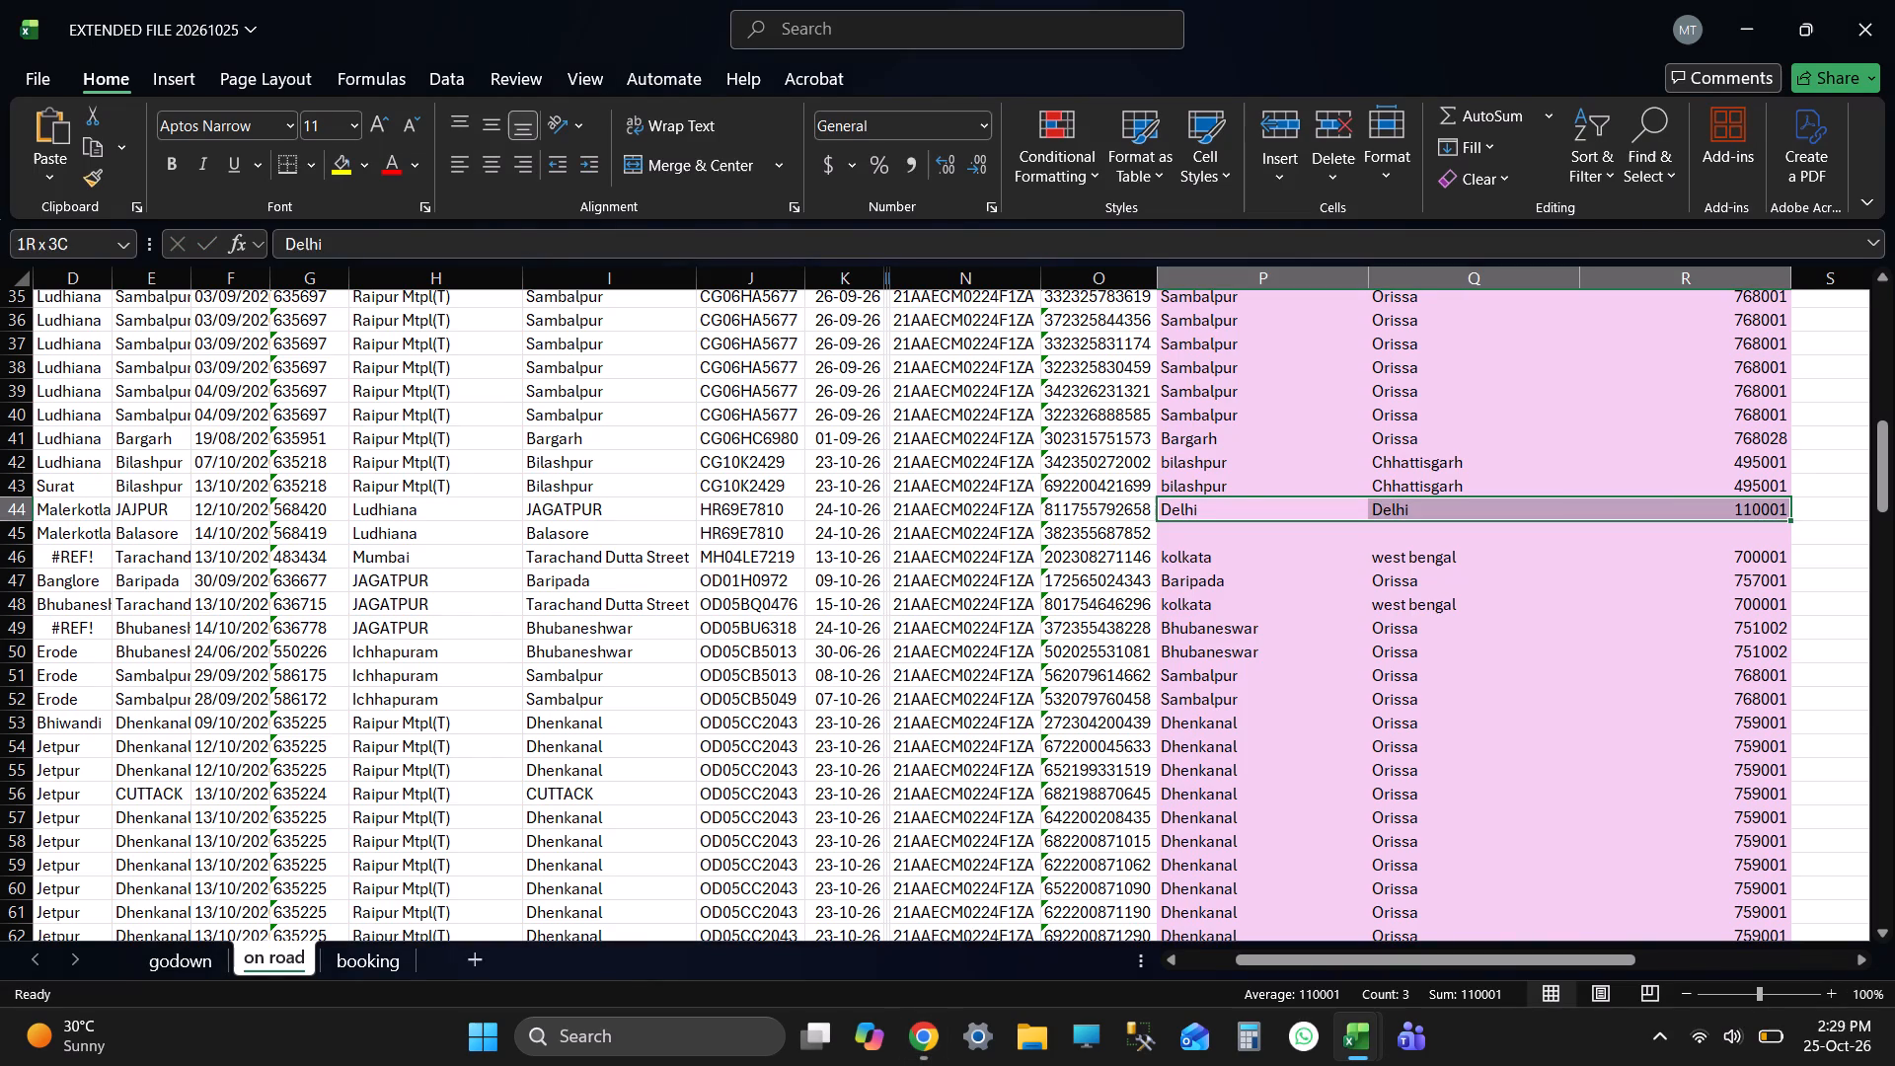
key("ctrl+c")
key("Down")
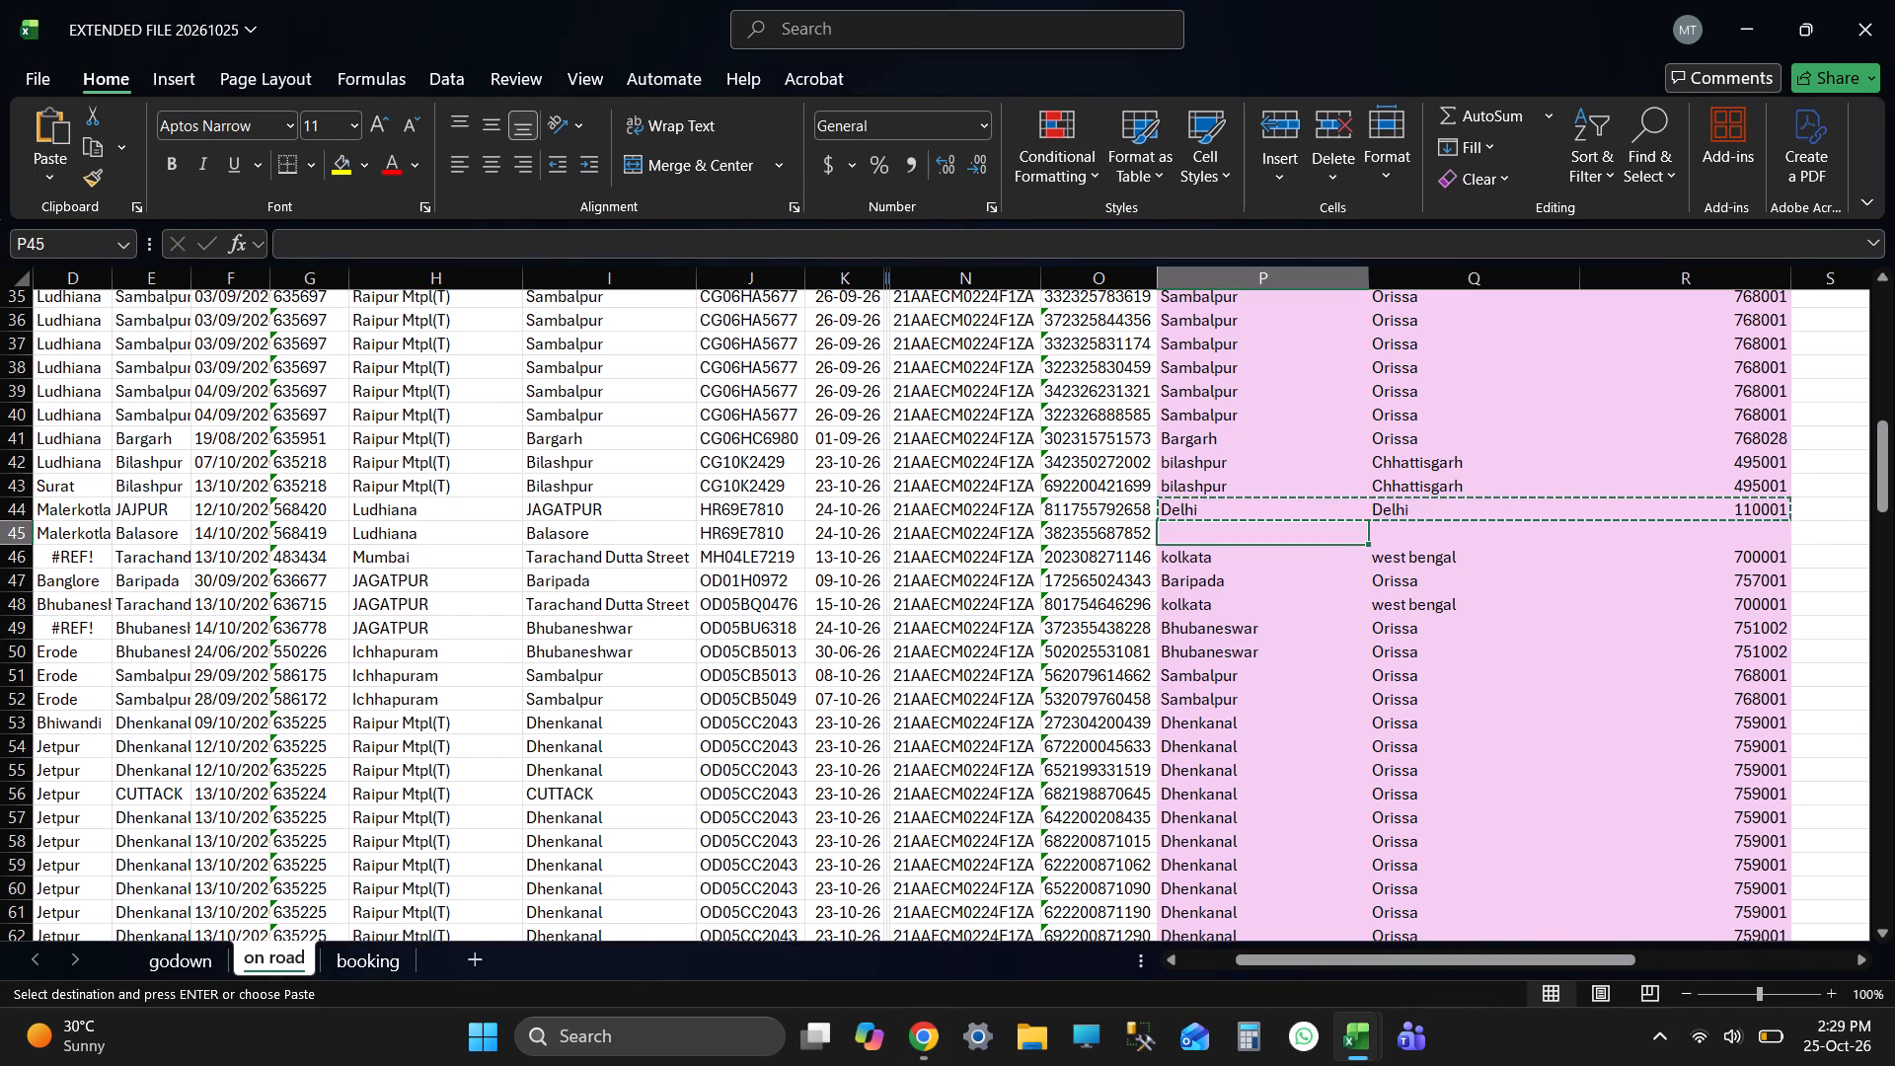
key("ctrl+v")
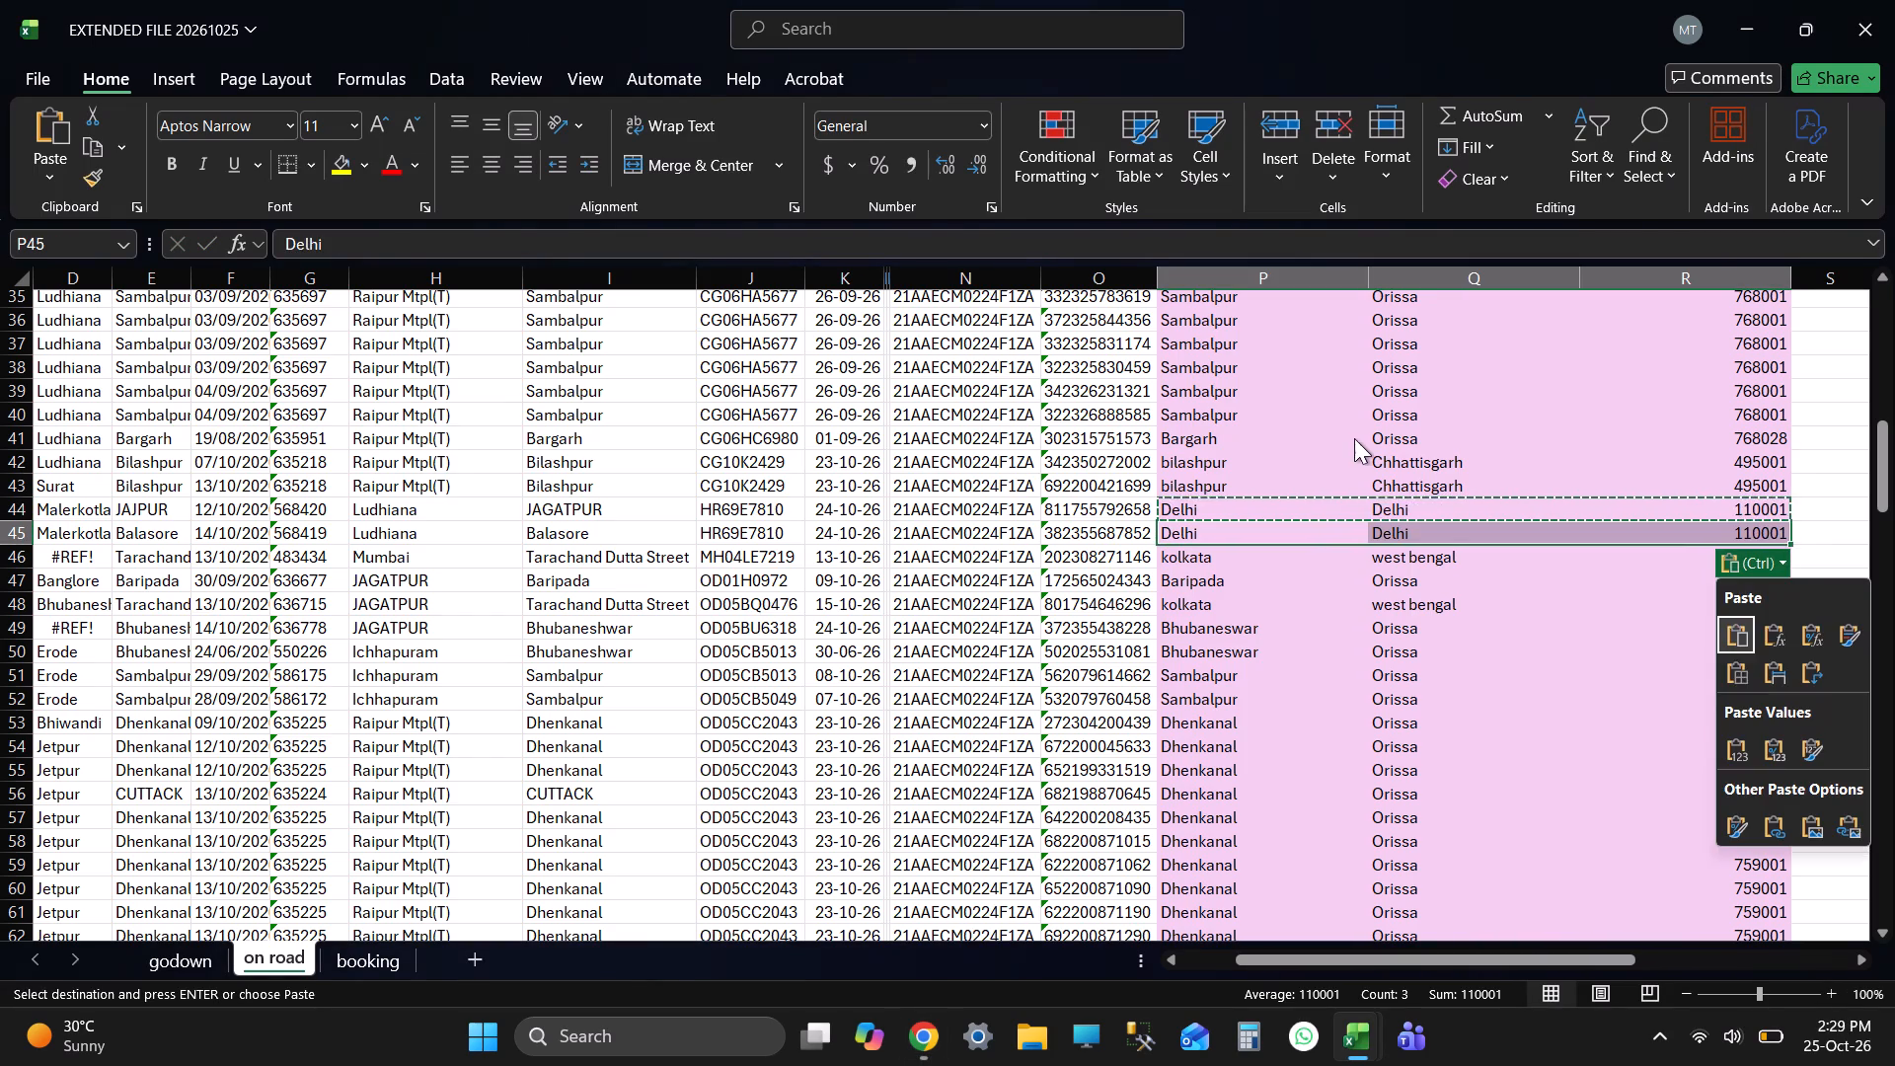
Check the Current Place column down to the last row for blanks, return to its header and save the file.
key("ctrl+Down")
key("Down")
key("Escape")
key("ctrl+Down")
key("Down")
key("Down")
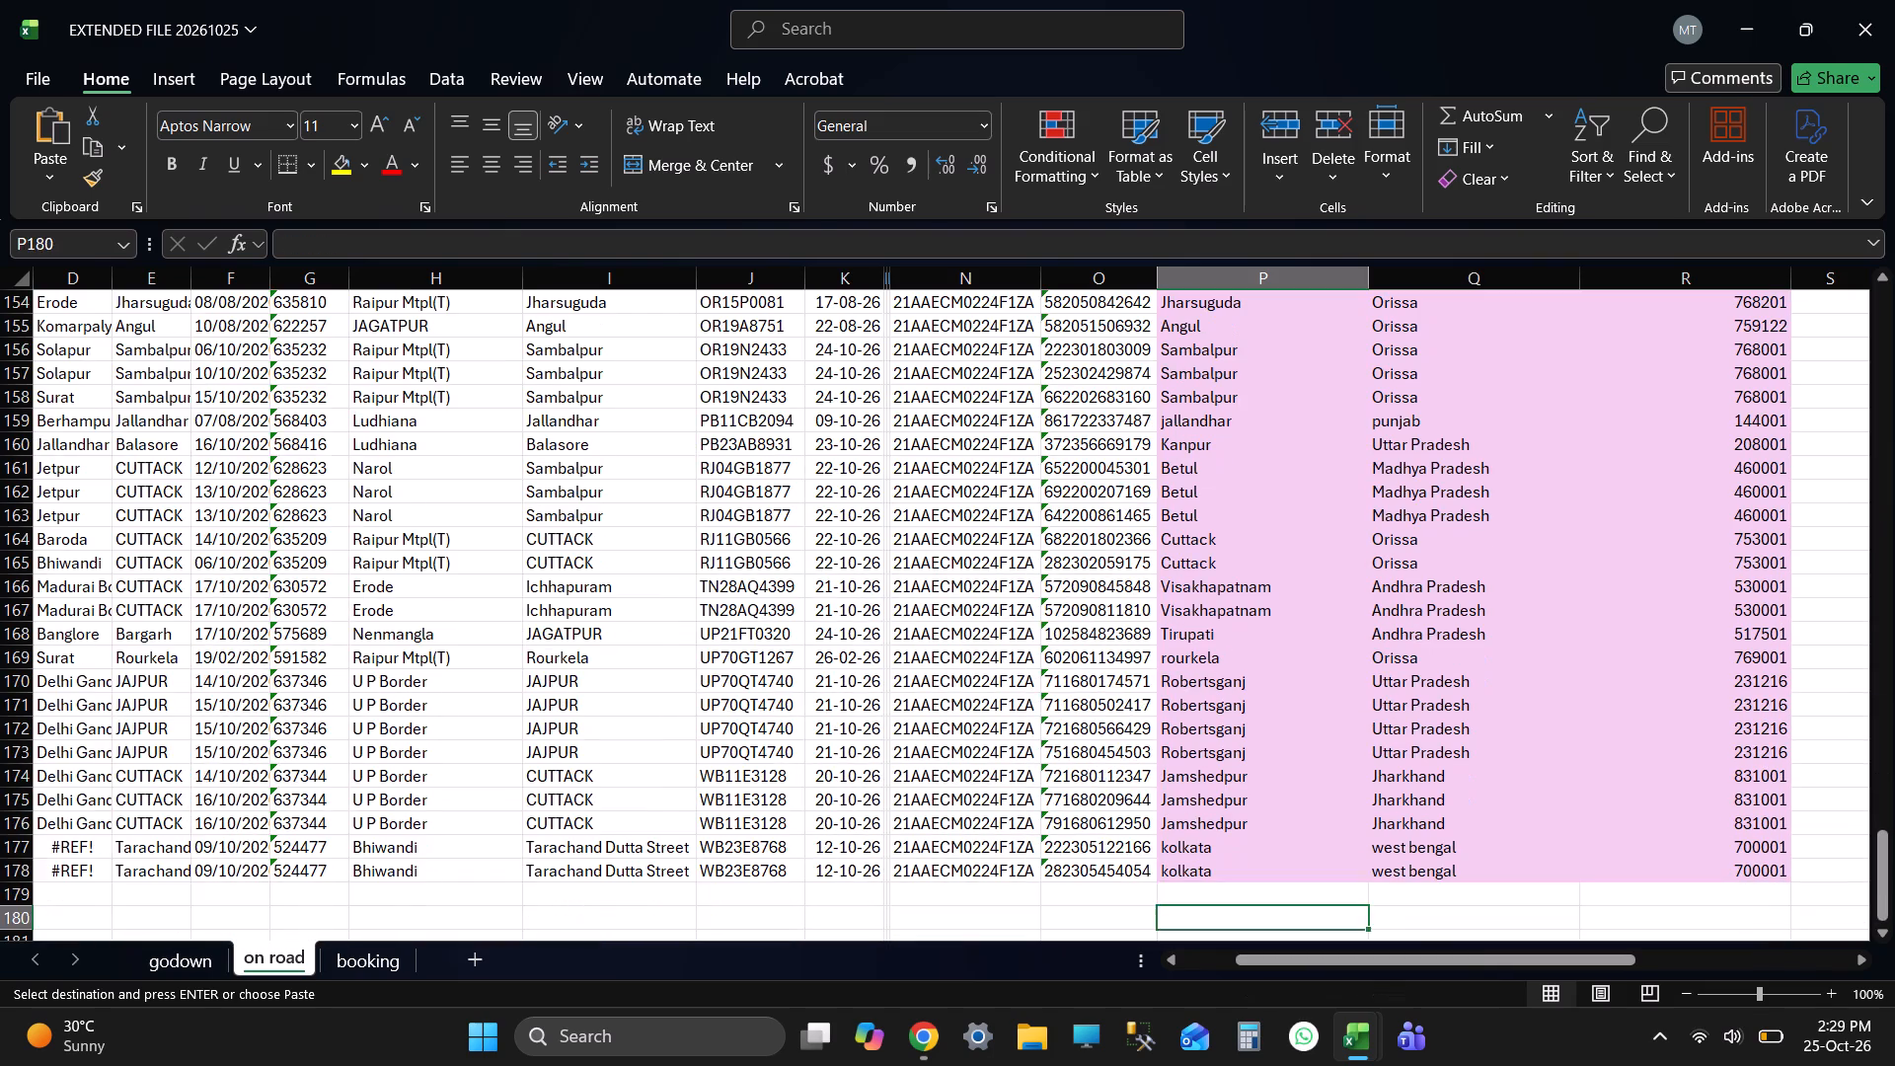
key("ctrl+Up")
key("Up")
key("ctrl+Up")
key("Up")
key("Up")
key("Up")
key("ctrl+s")
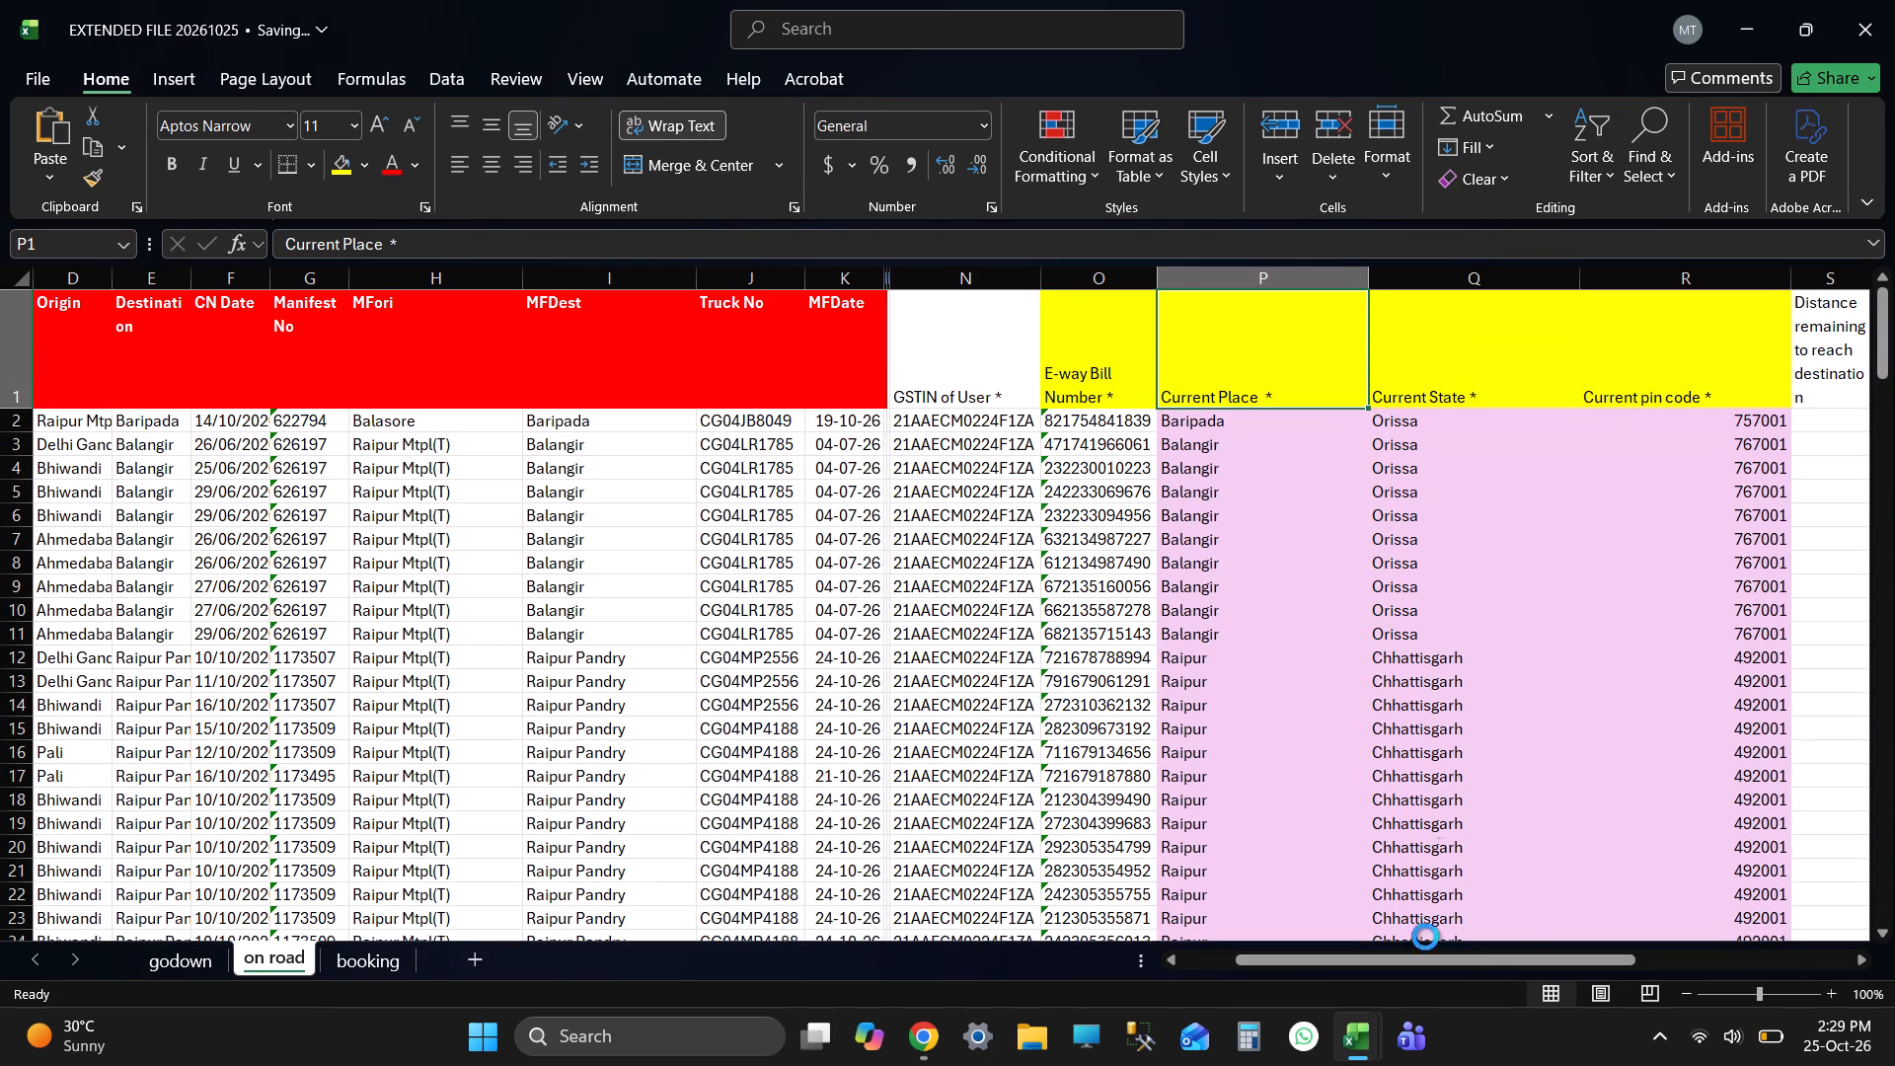
Close the EXTENDED FILE 20261024 workbook and save the 20261025 workbook on its godown sheet.
left_click(204, 966)
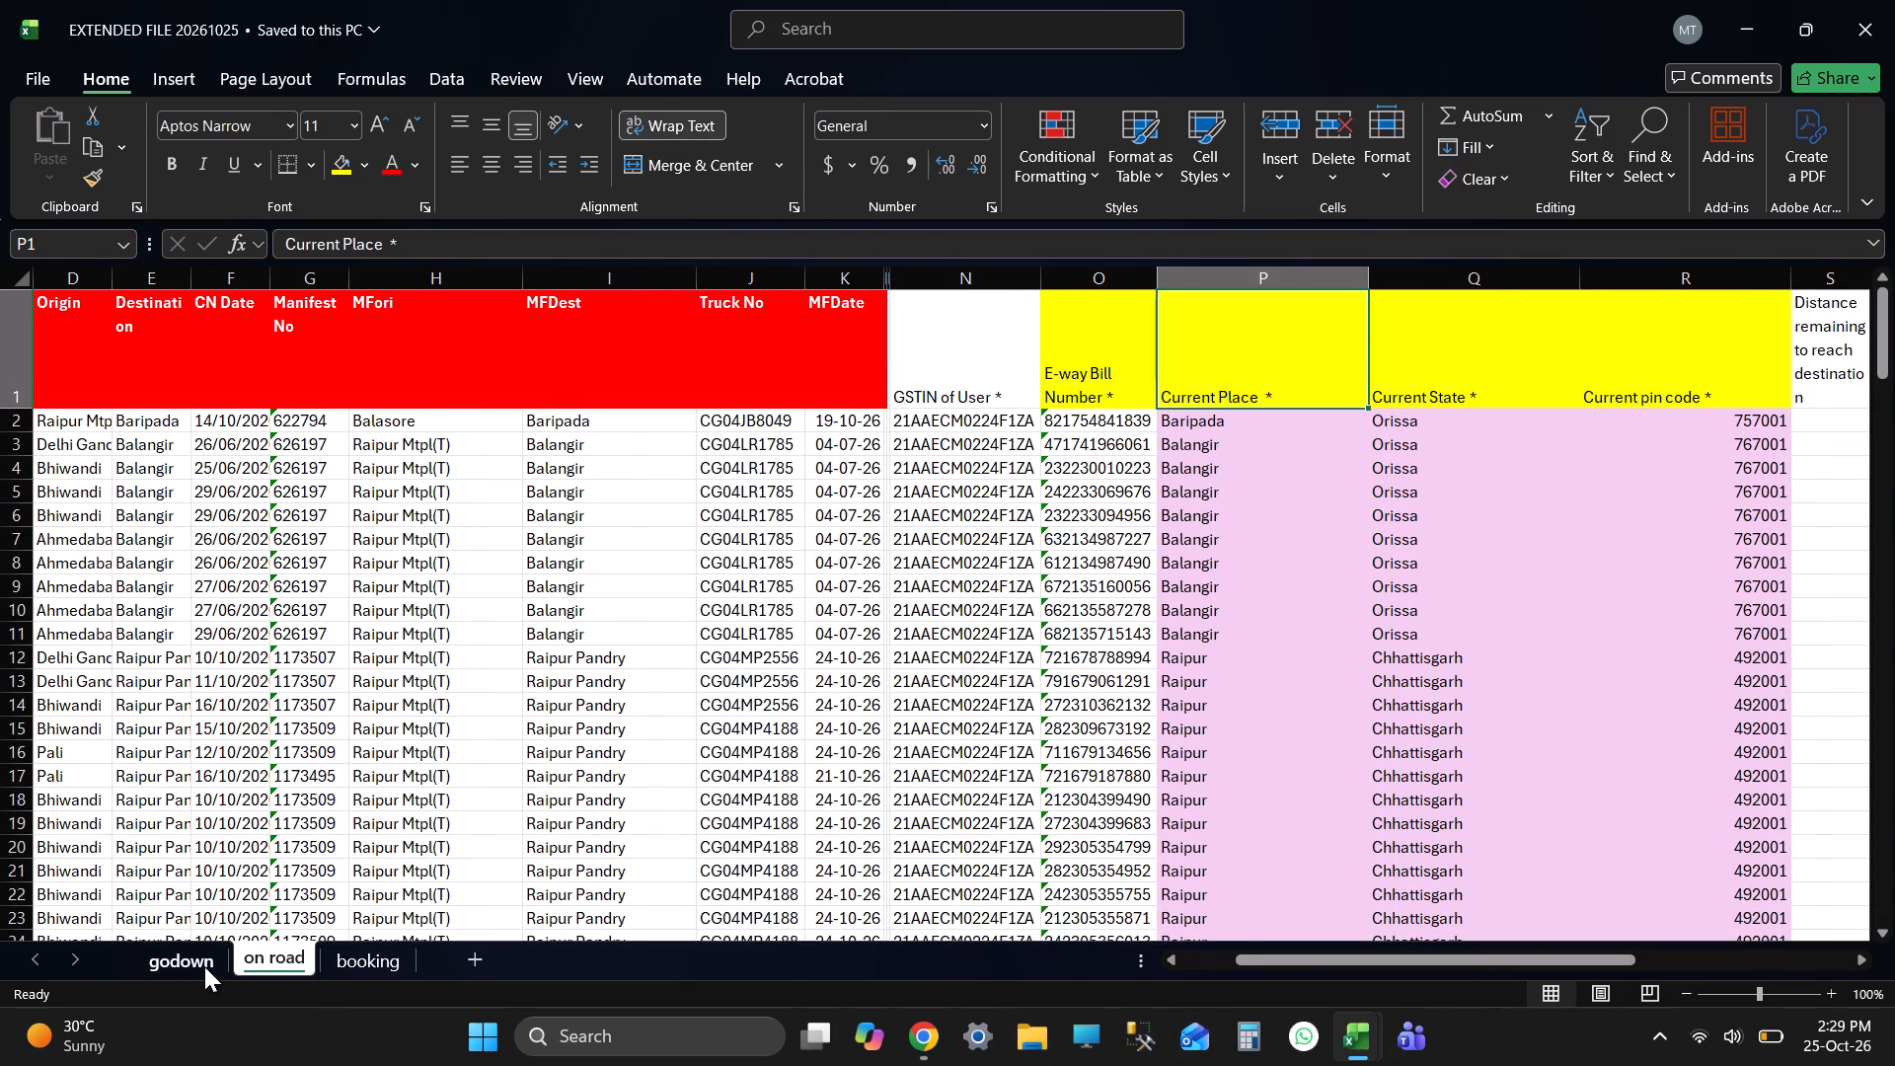
key("alt+Tab")
key("alt+Tab")
left_click(1894, 0)
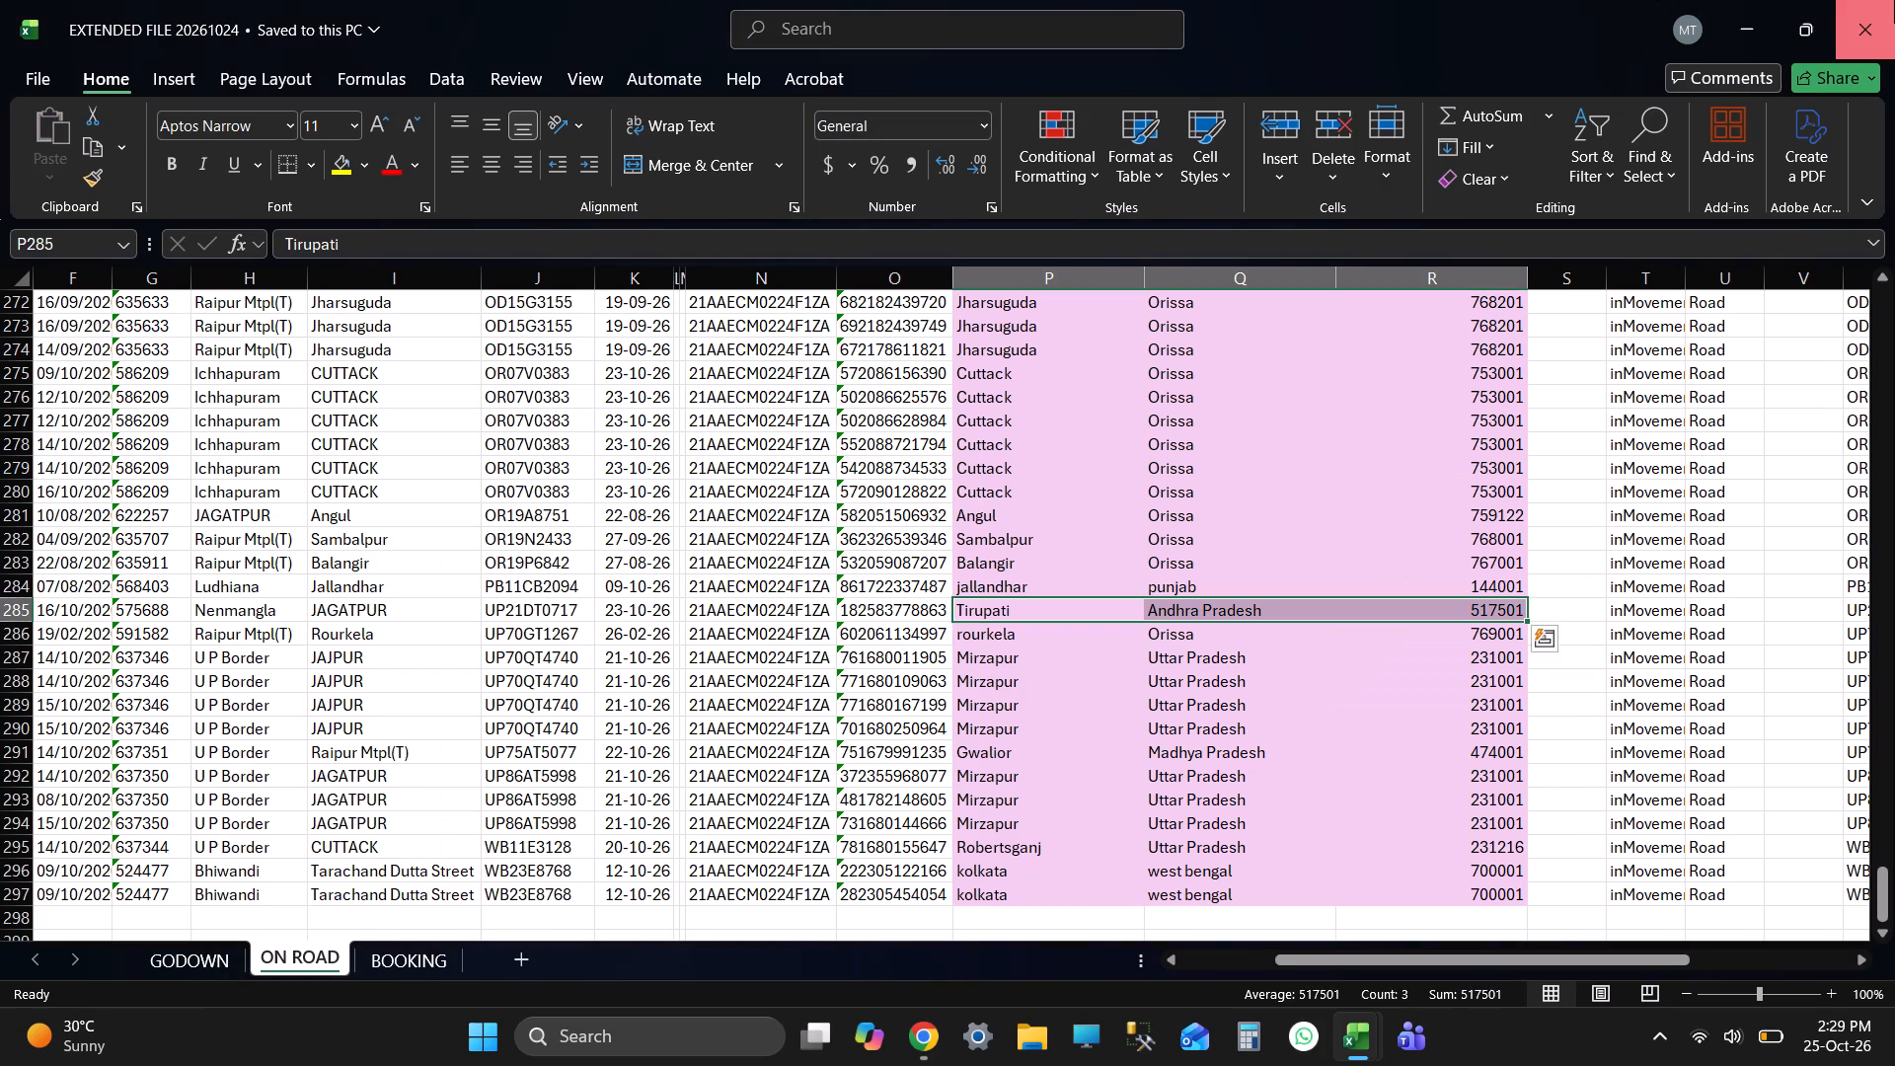
key("ctrl+Up")
key("Up")
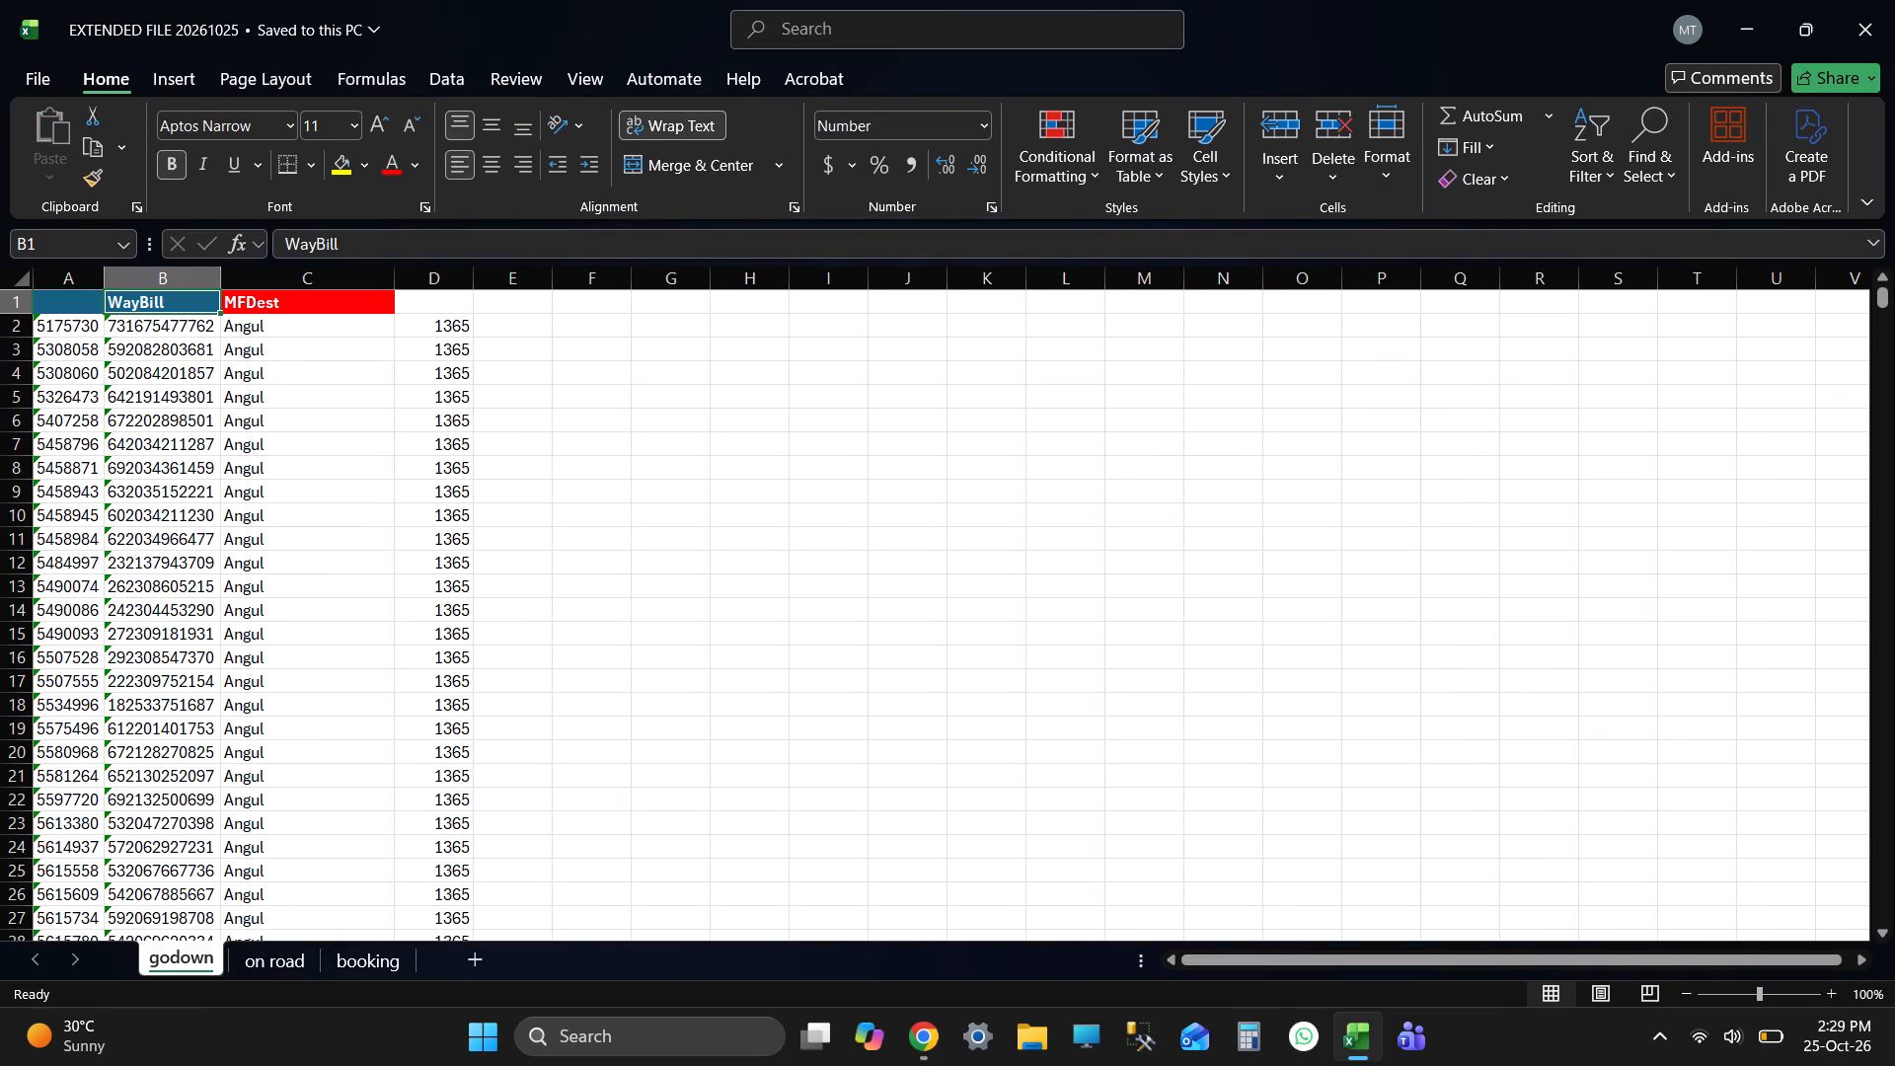
key("ctrl+s")
Review the on road sheet's Current Place column to the last row, and its header row back to the first columns.
left_click(252, 978)
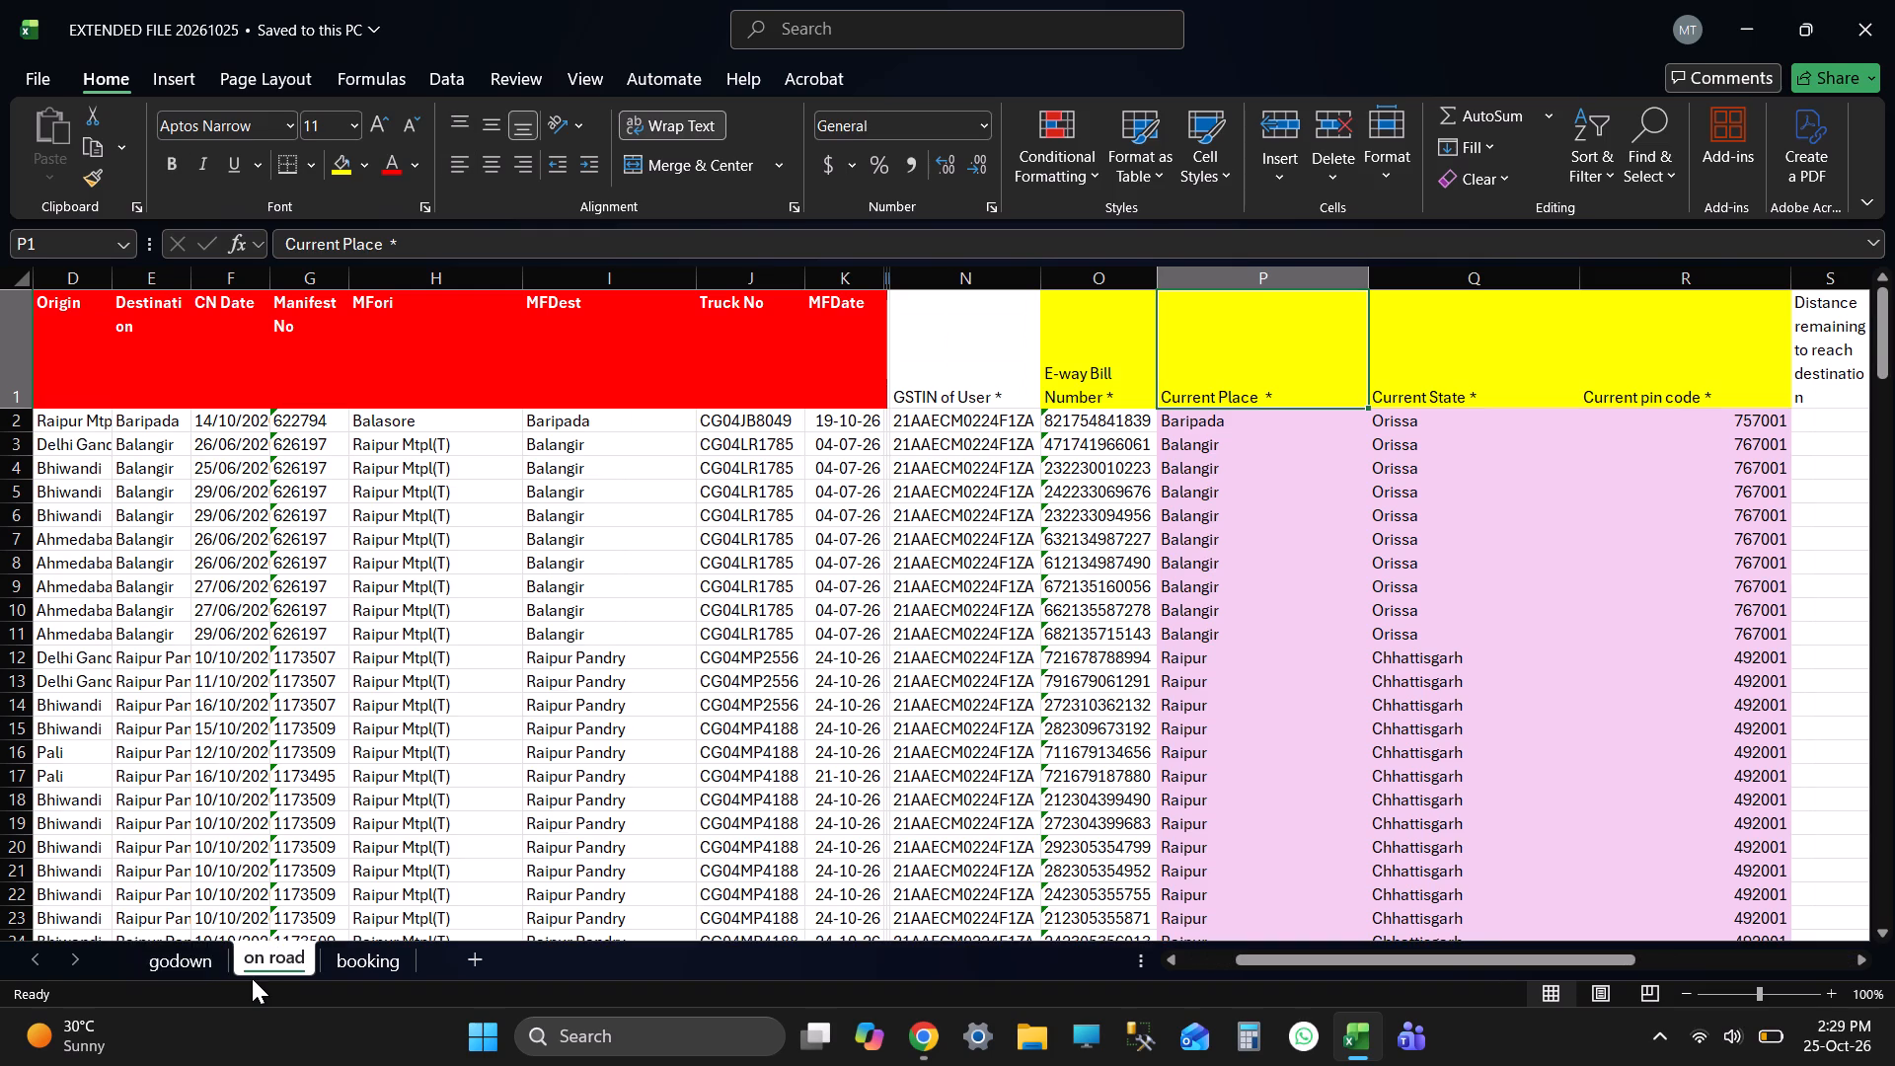
key("ctrl+Down")
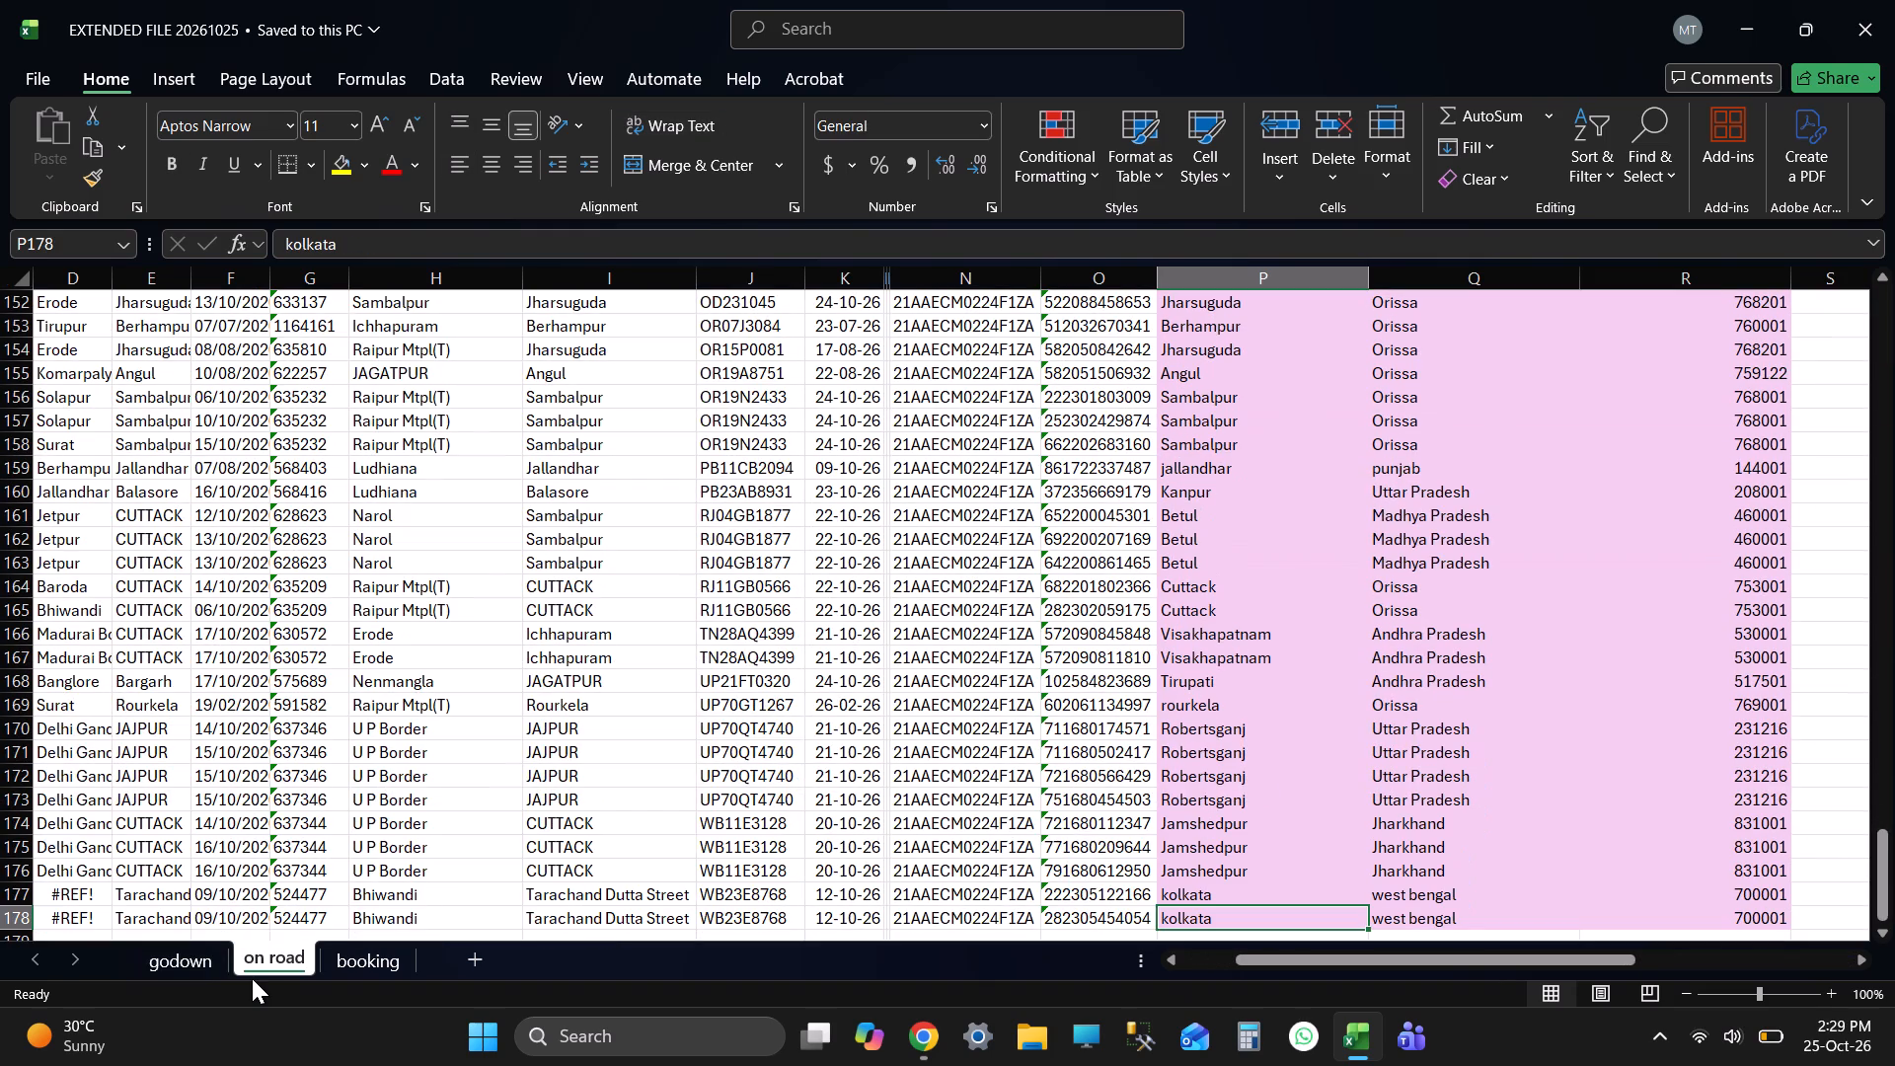
key("ctrl+Up")
key("Up")
key("Up")
key("ctrl+Left")
key("ctrl+Left")
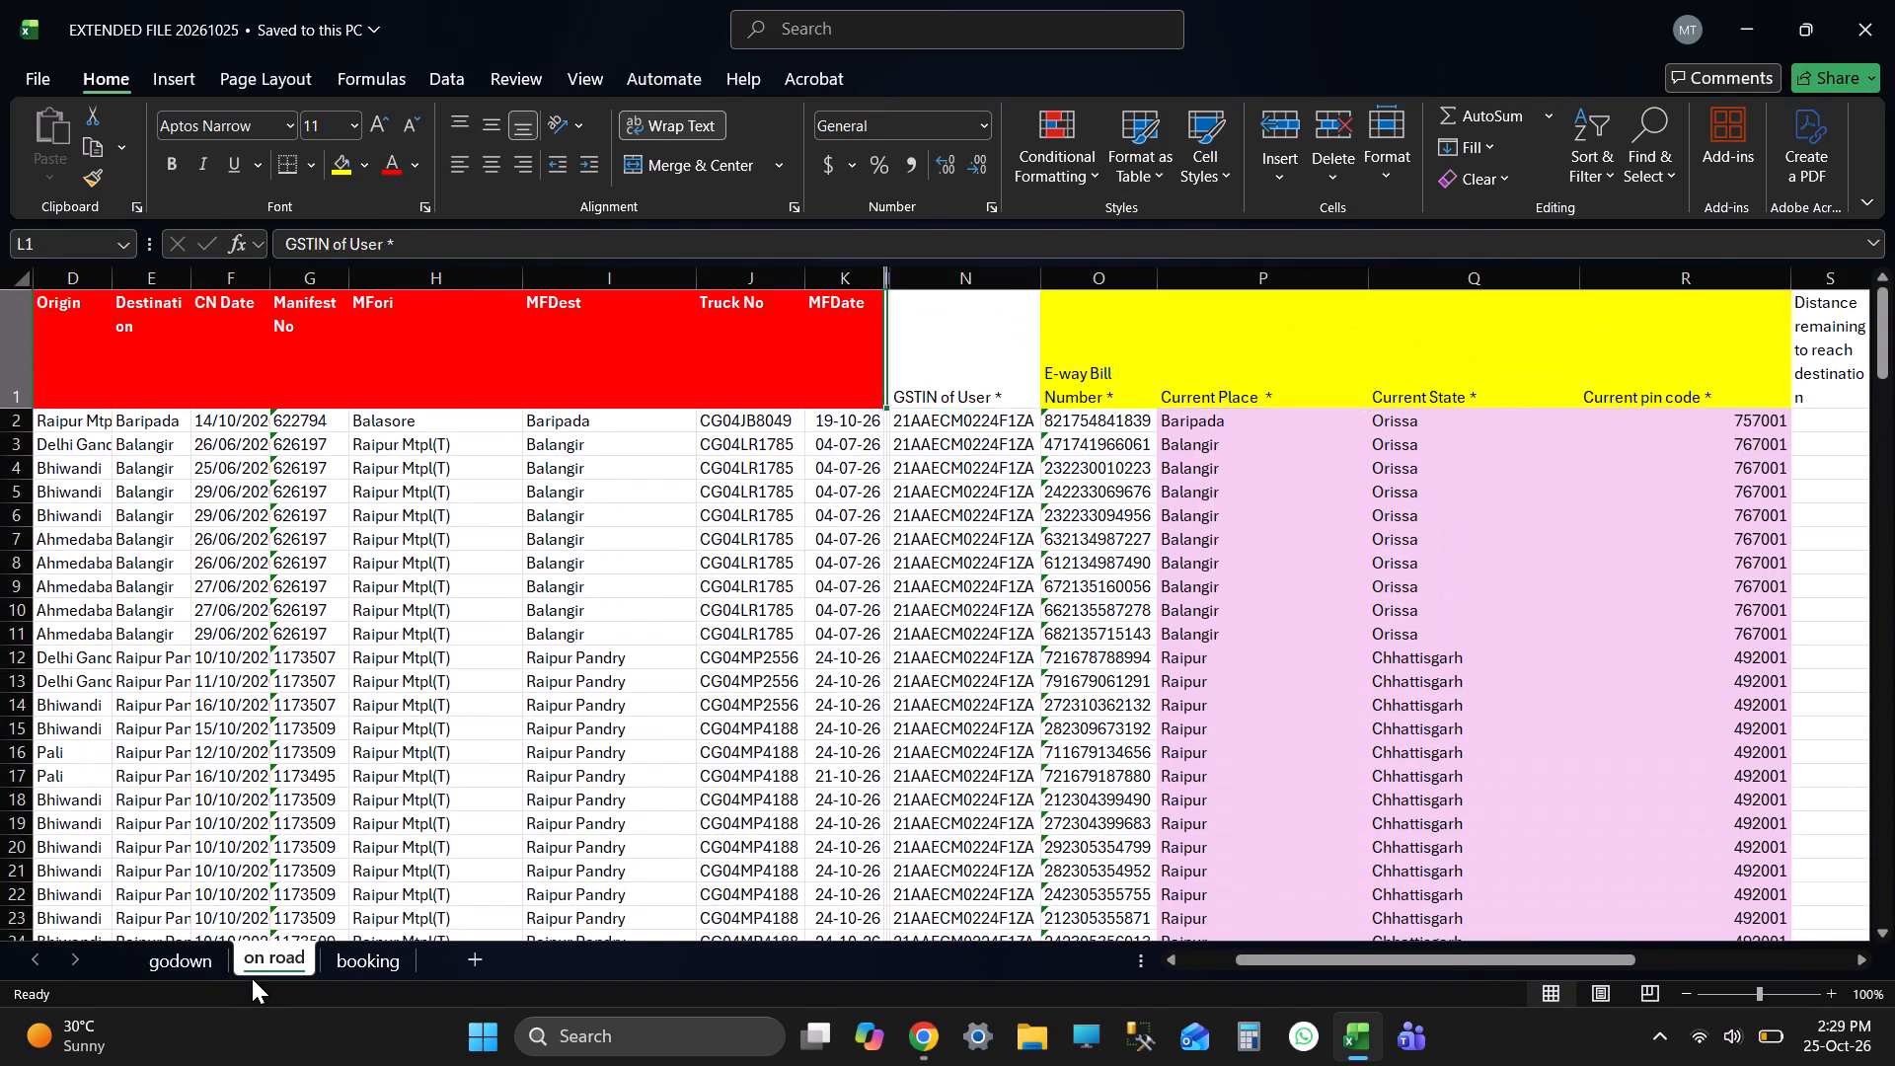
key("ctrl+Left")
key("ctrl+Left")
key("ctrl+Left")
key("ctrl+Left")
key("Left")
key("alt+Tab")
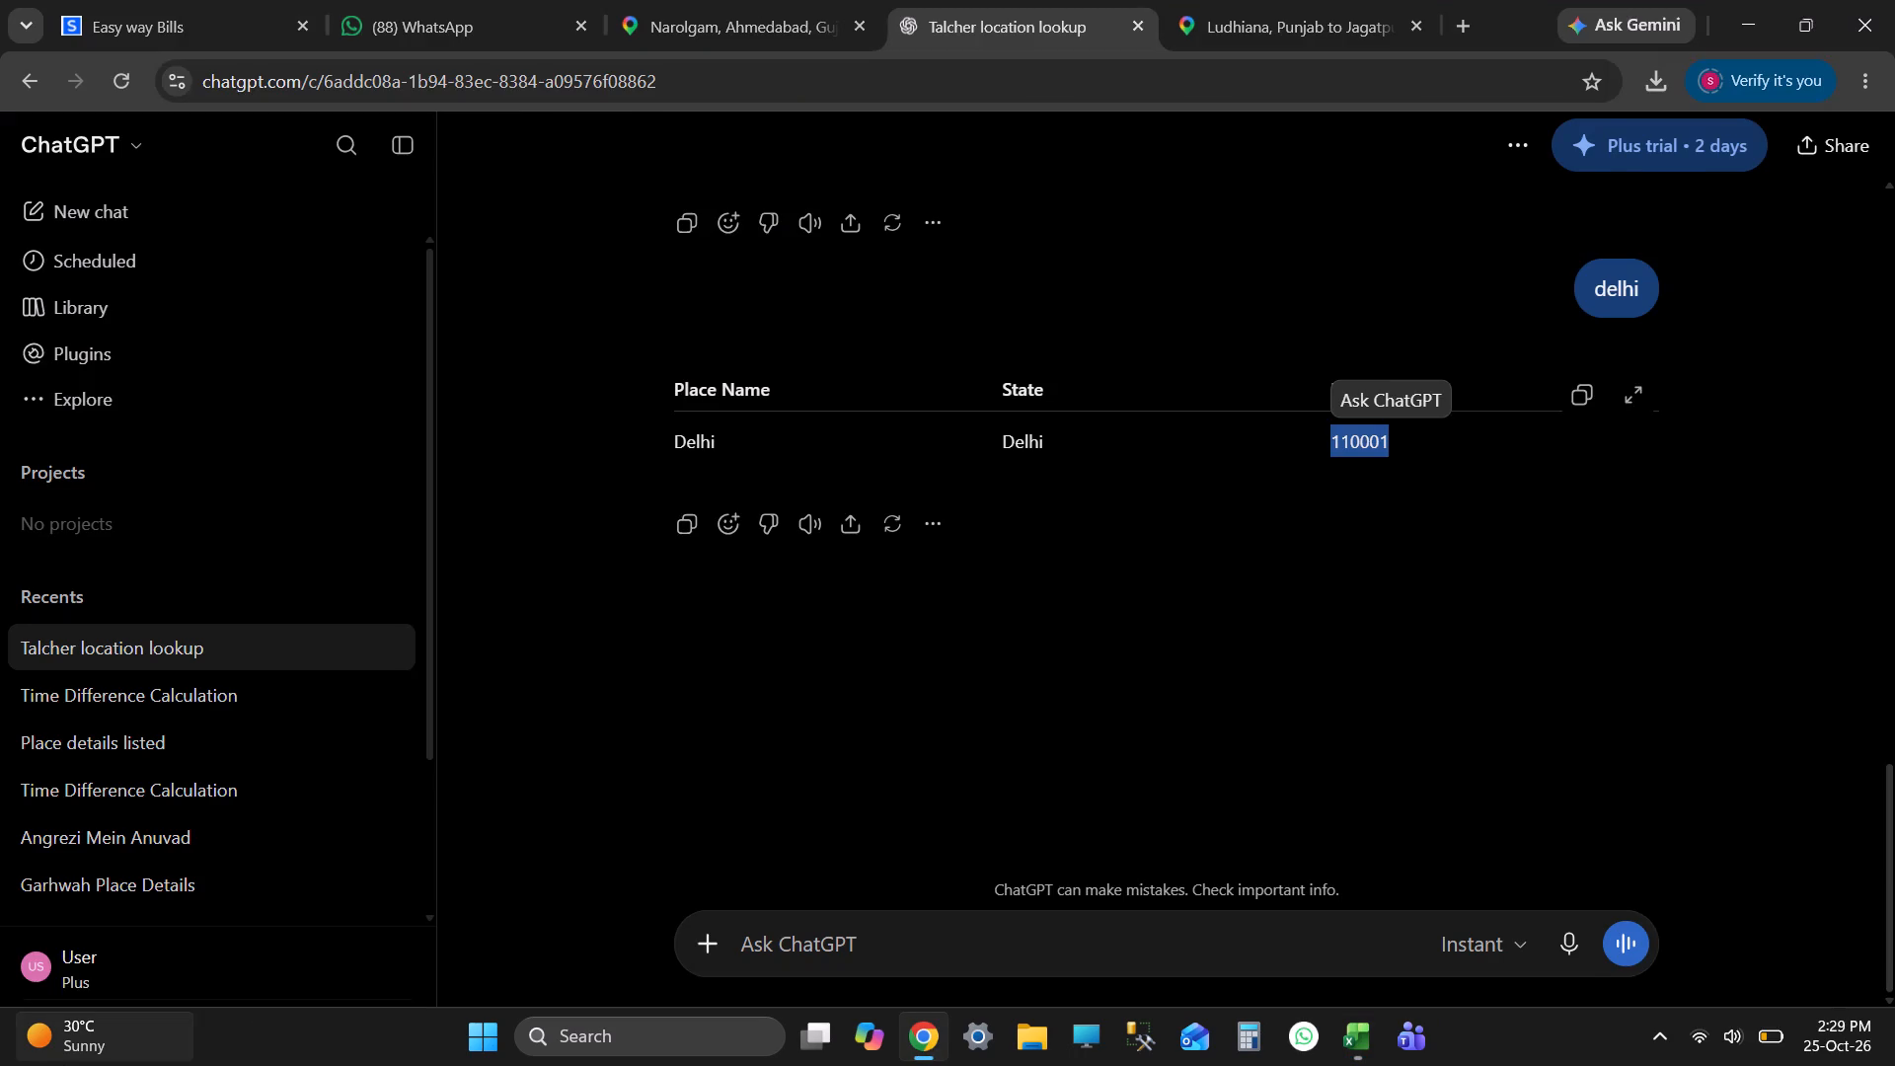
key("alt+Tab")
Return to the godown sheet, select cell A1 and save the 20261025 file.
left_click(202, 952)
key("alt+Tab")
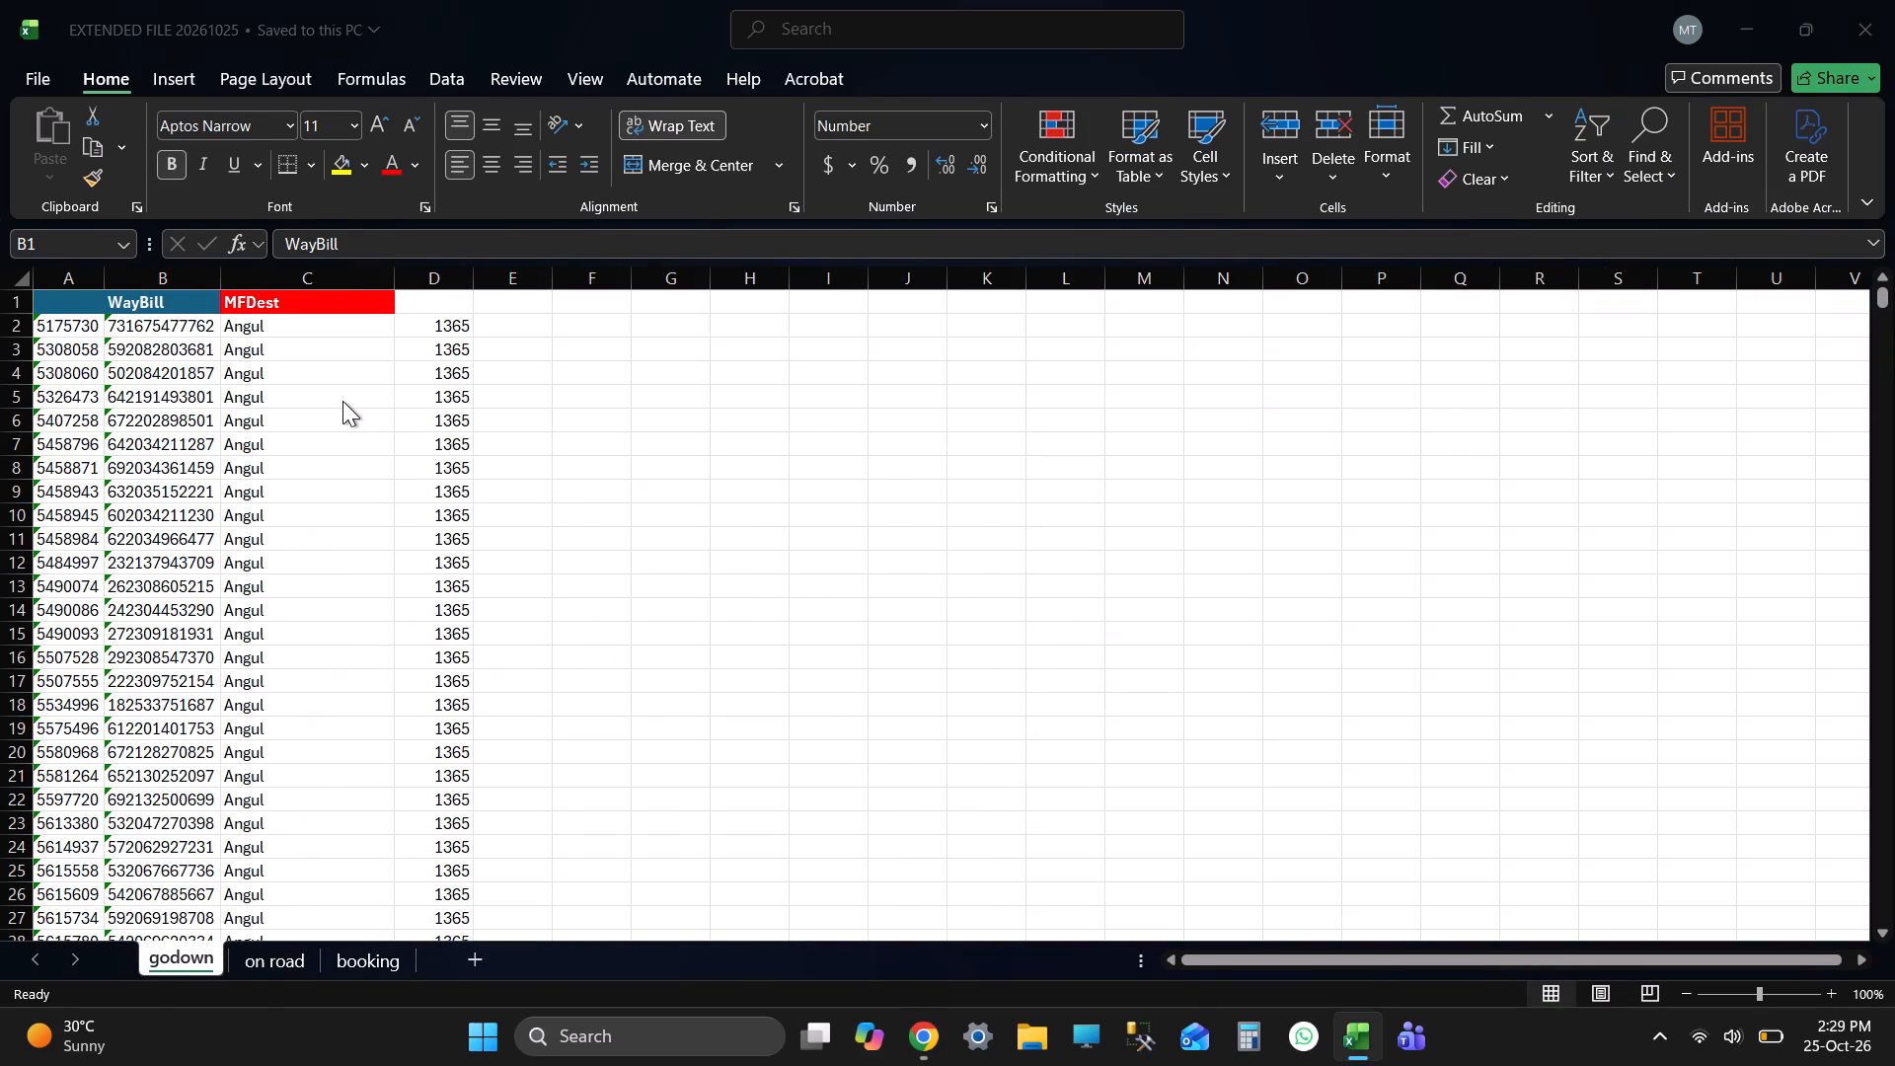
key("alt+Tab")
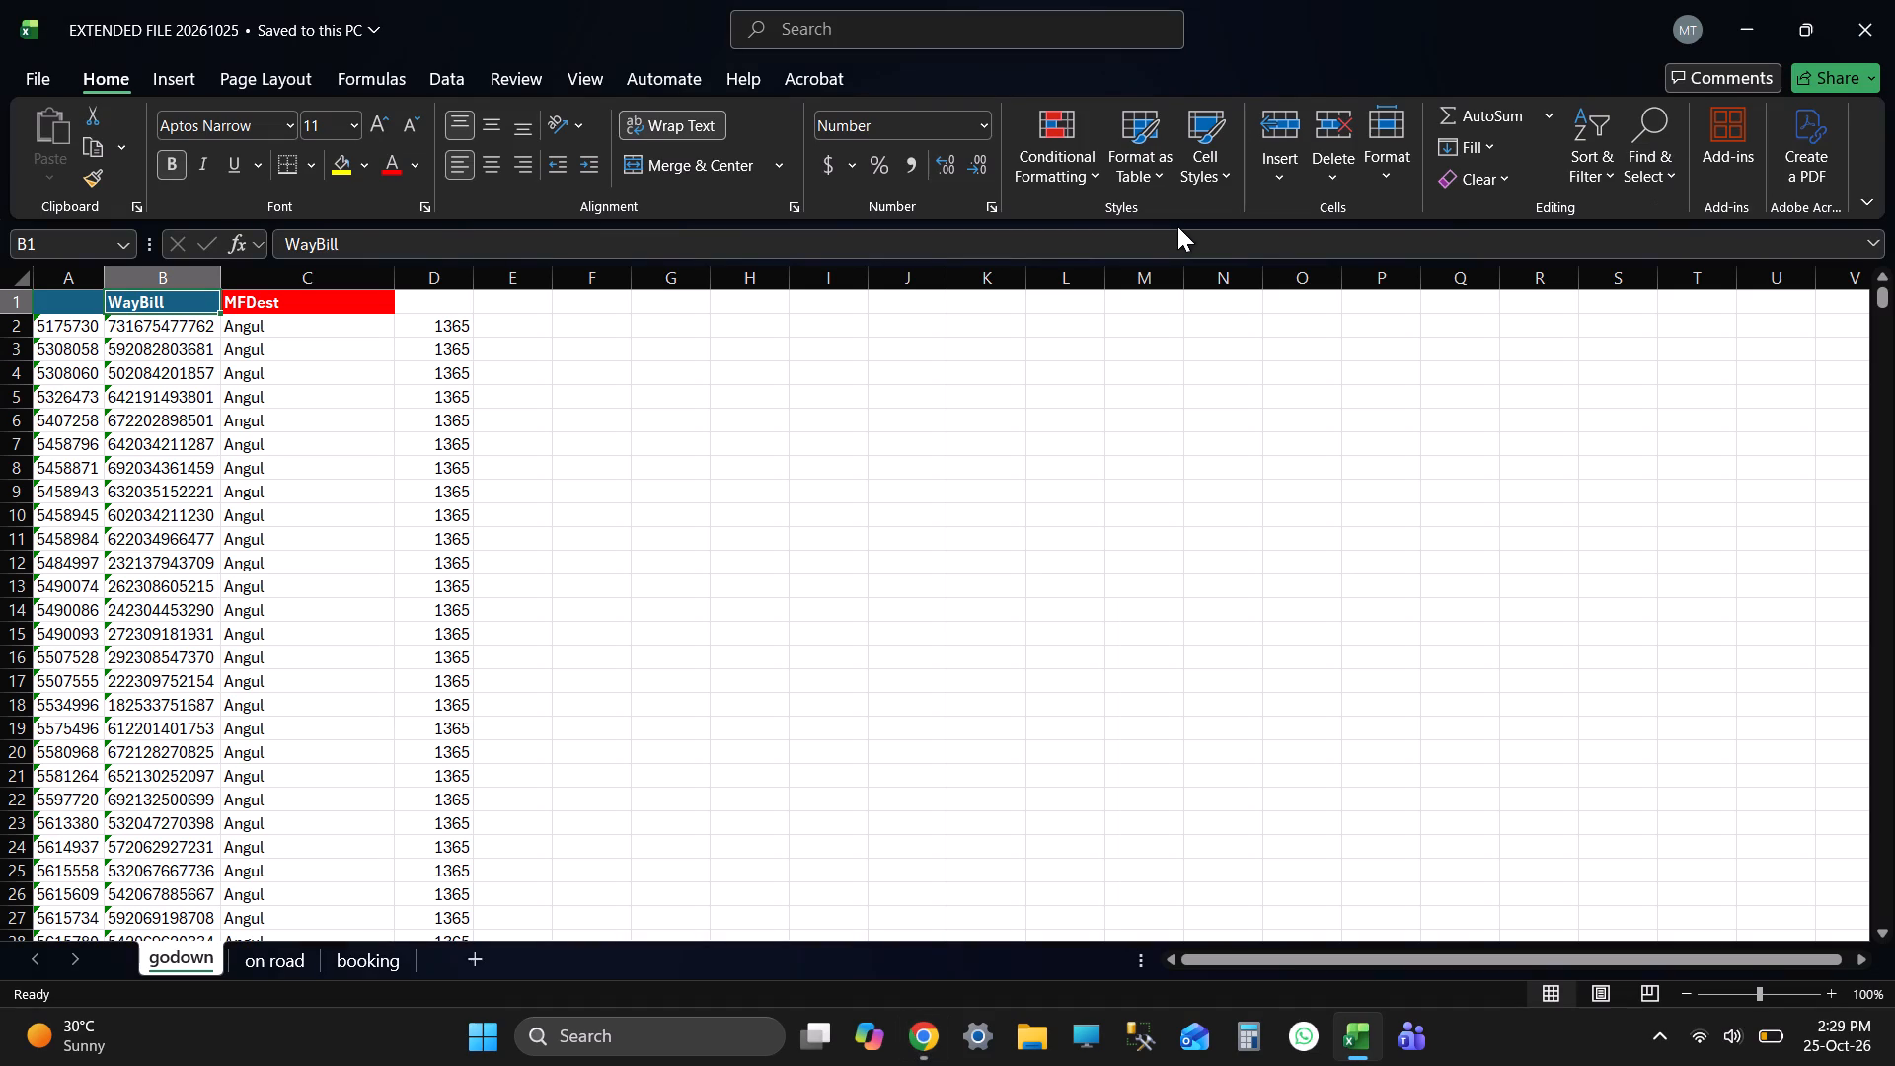
key("ctrl+s")
left_click(64, 301)
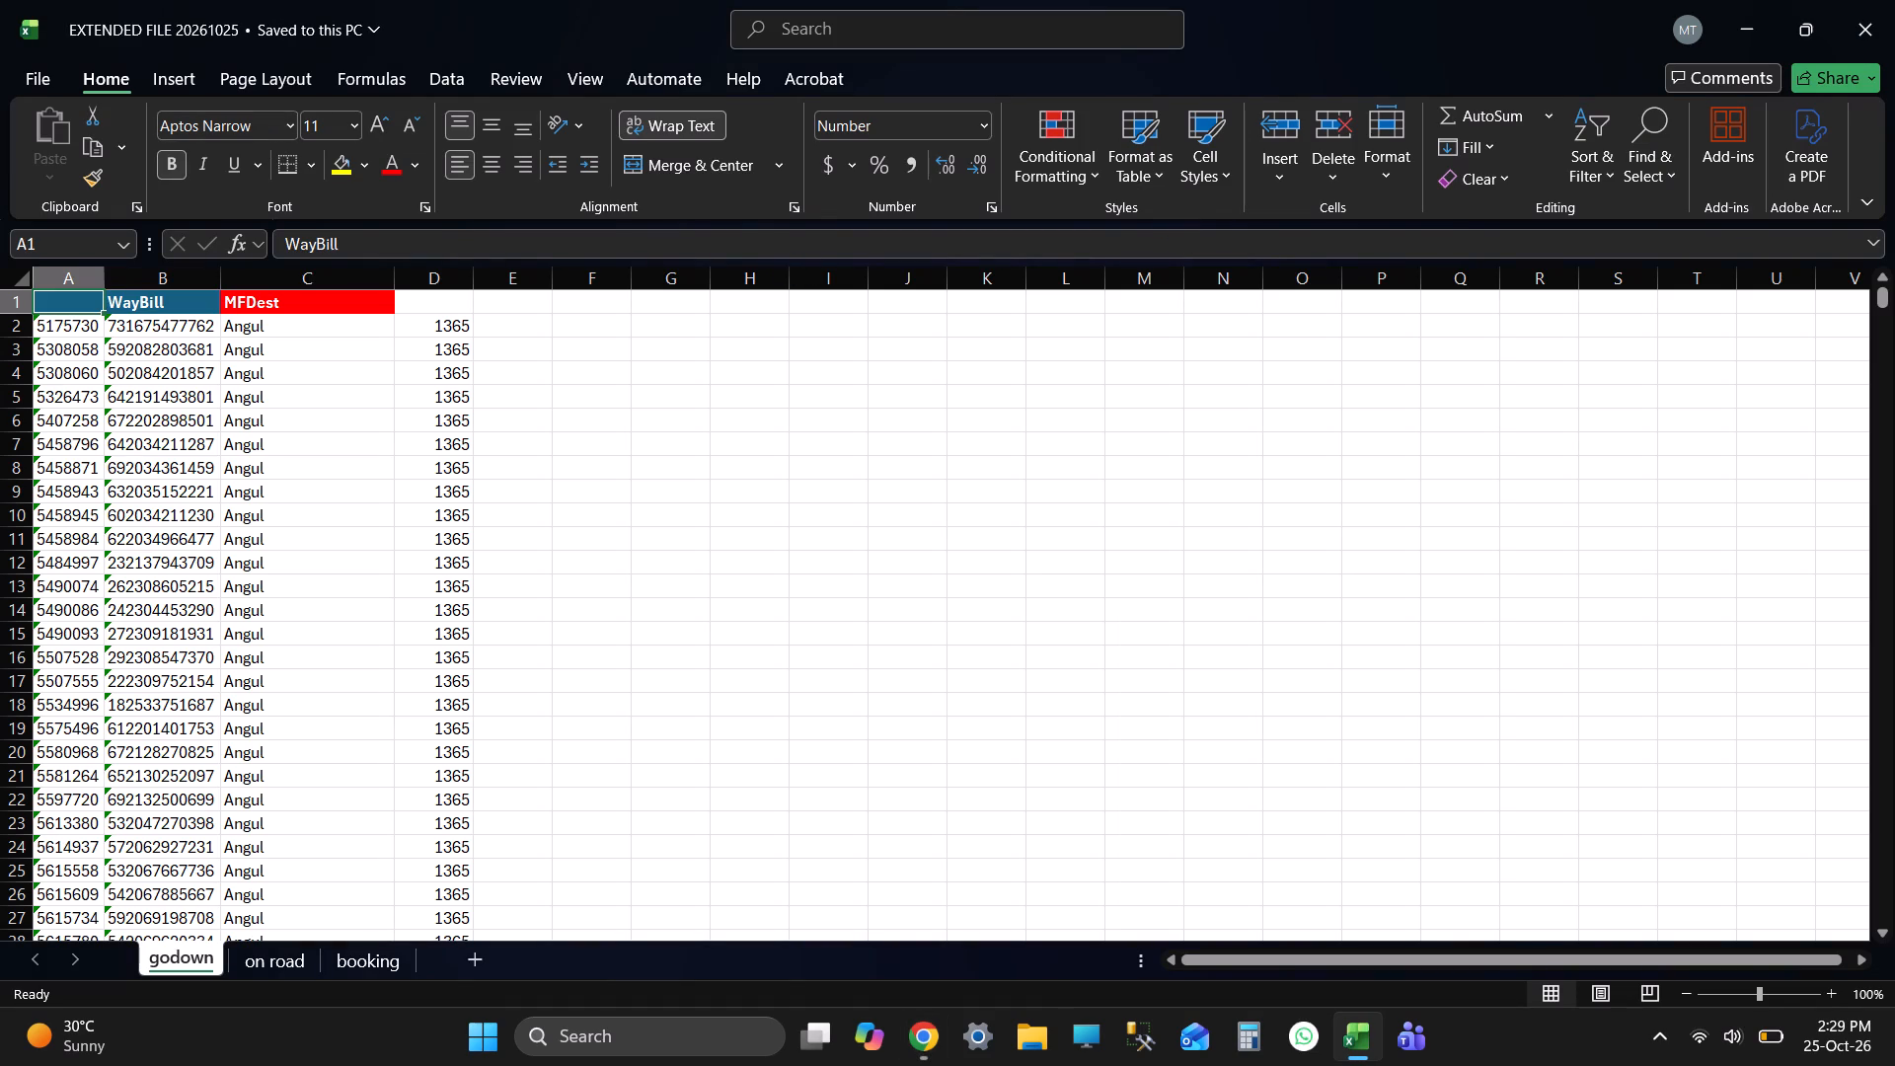
key("Up")
key("ctrl+s")
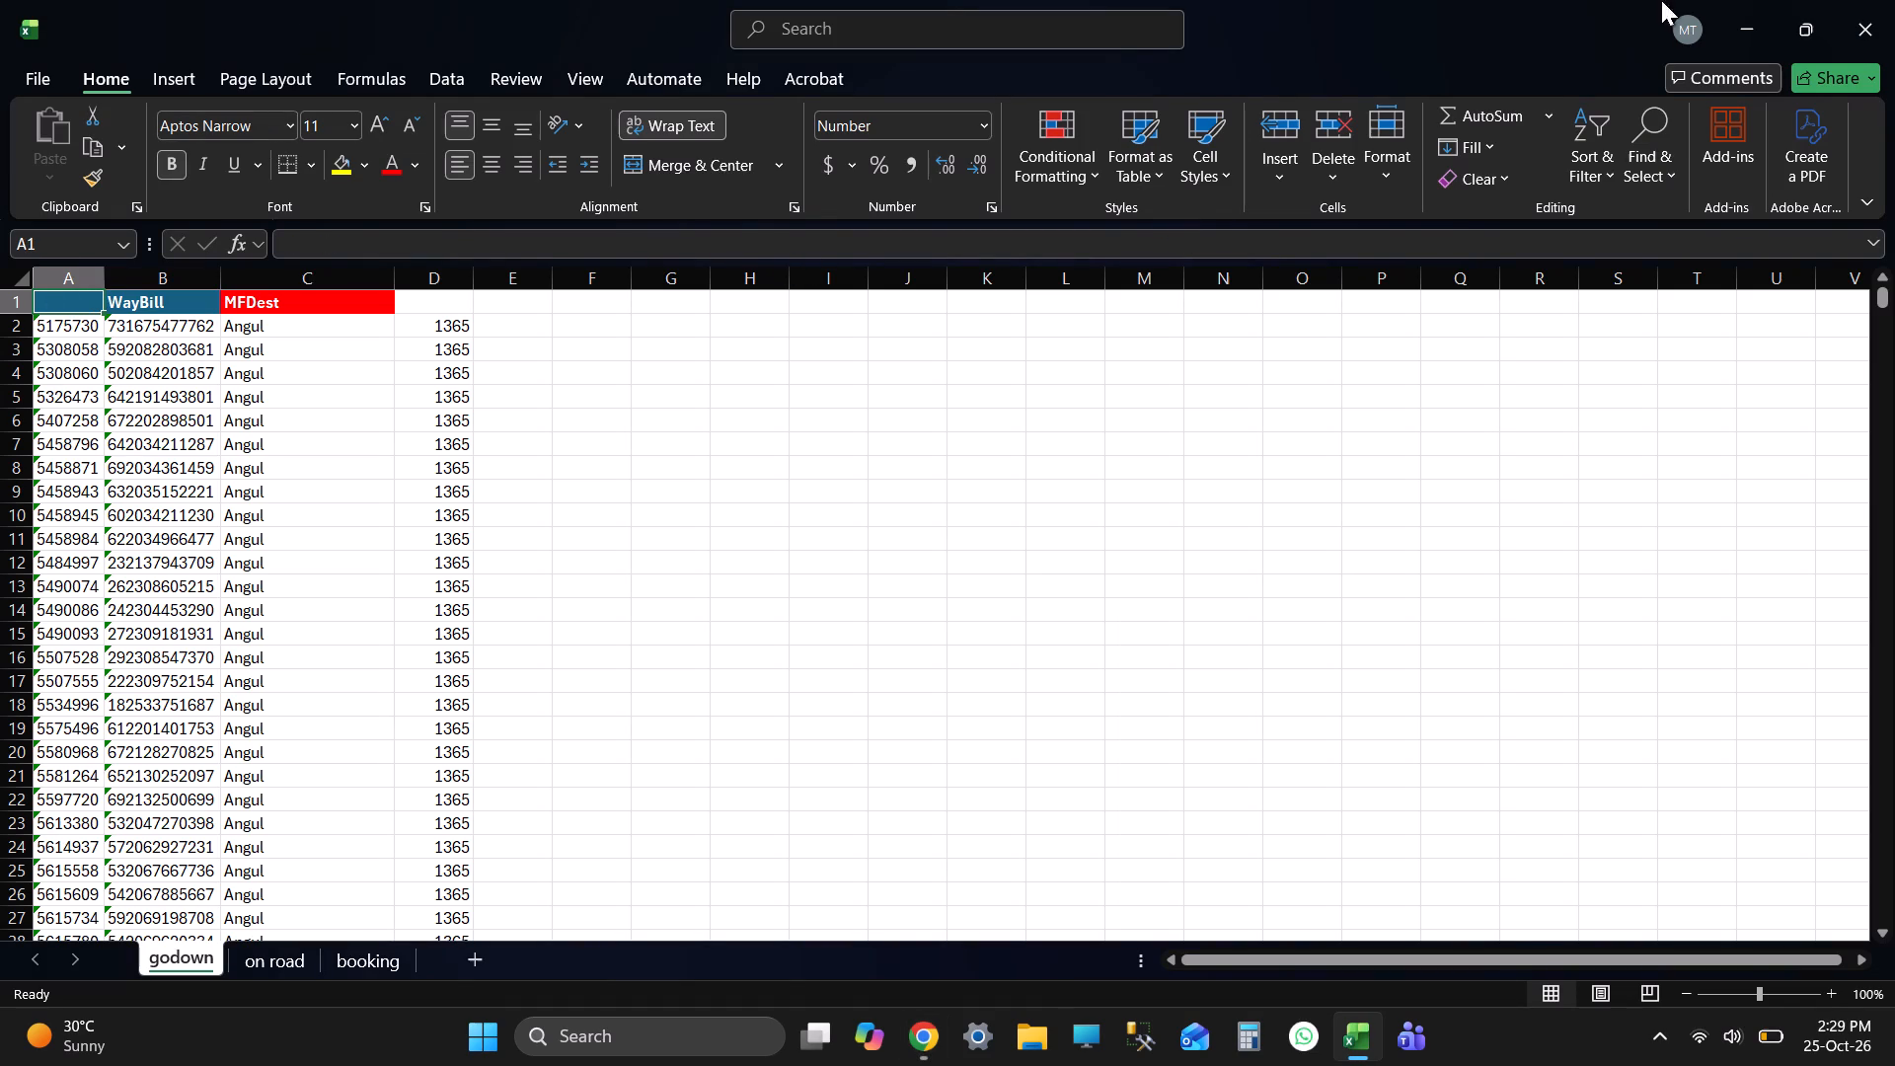
Open the add to godown workbook from the E Way Bill folder.
triple_click(1753, 19)
left_click(1753, 19)
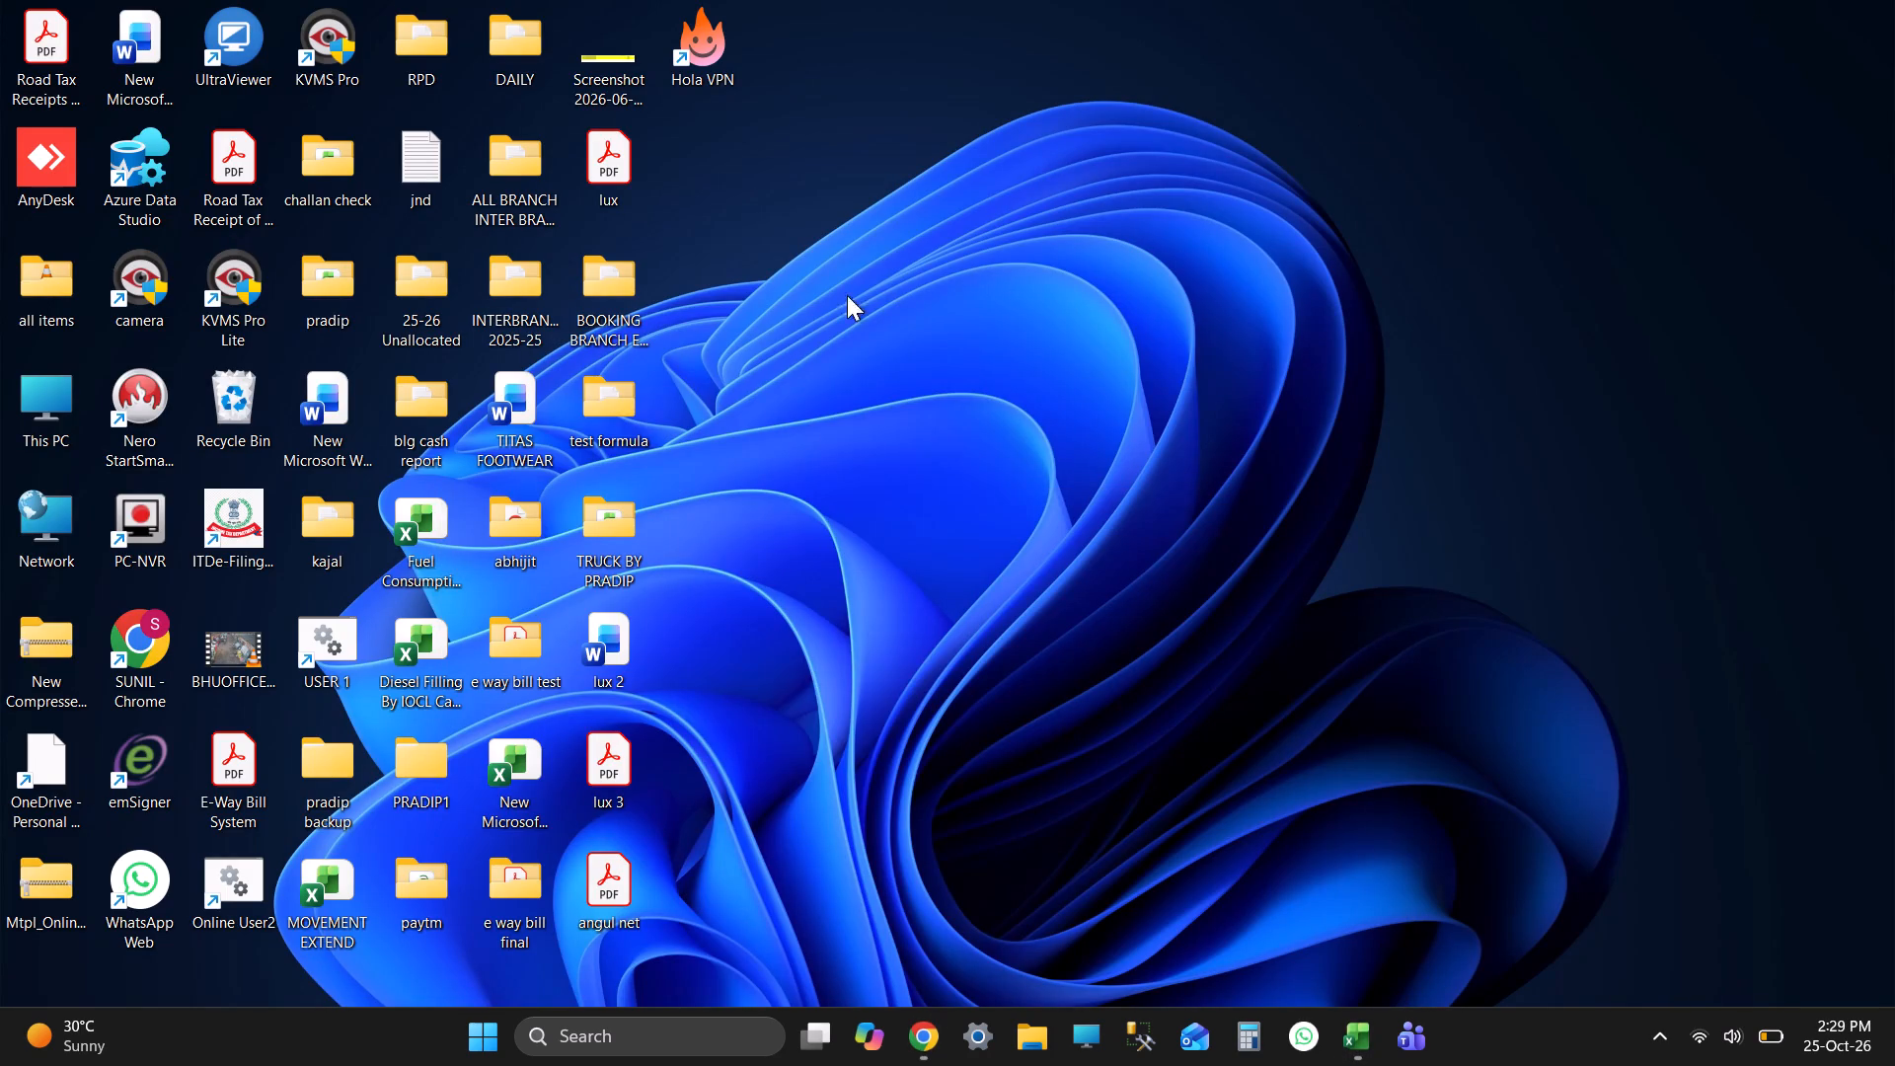
double_click(33, 402)
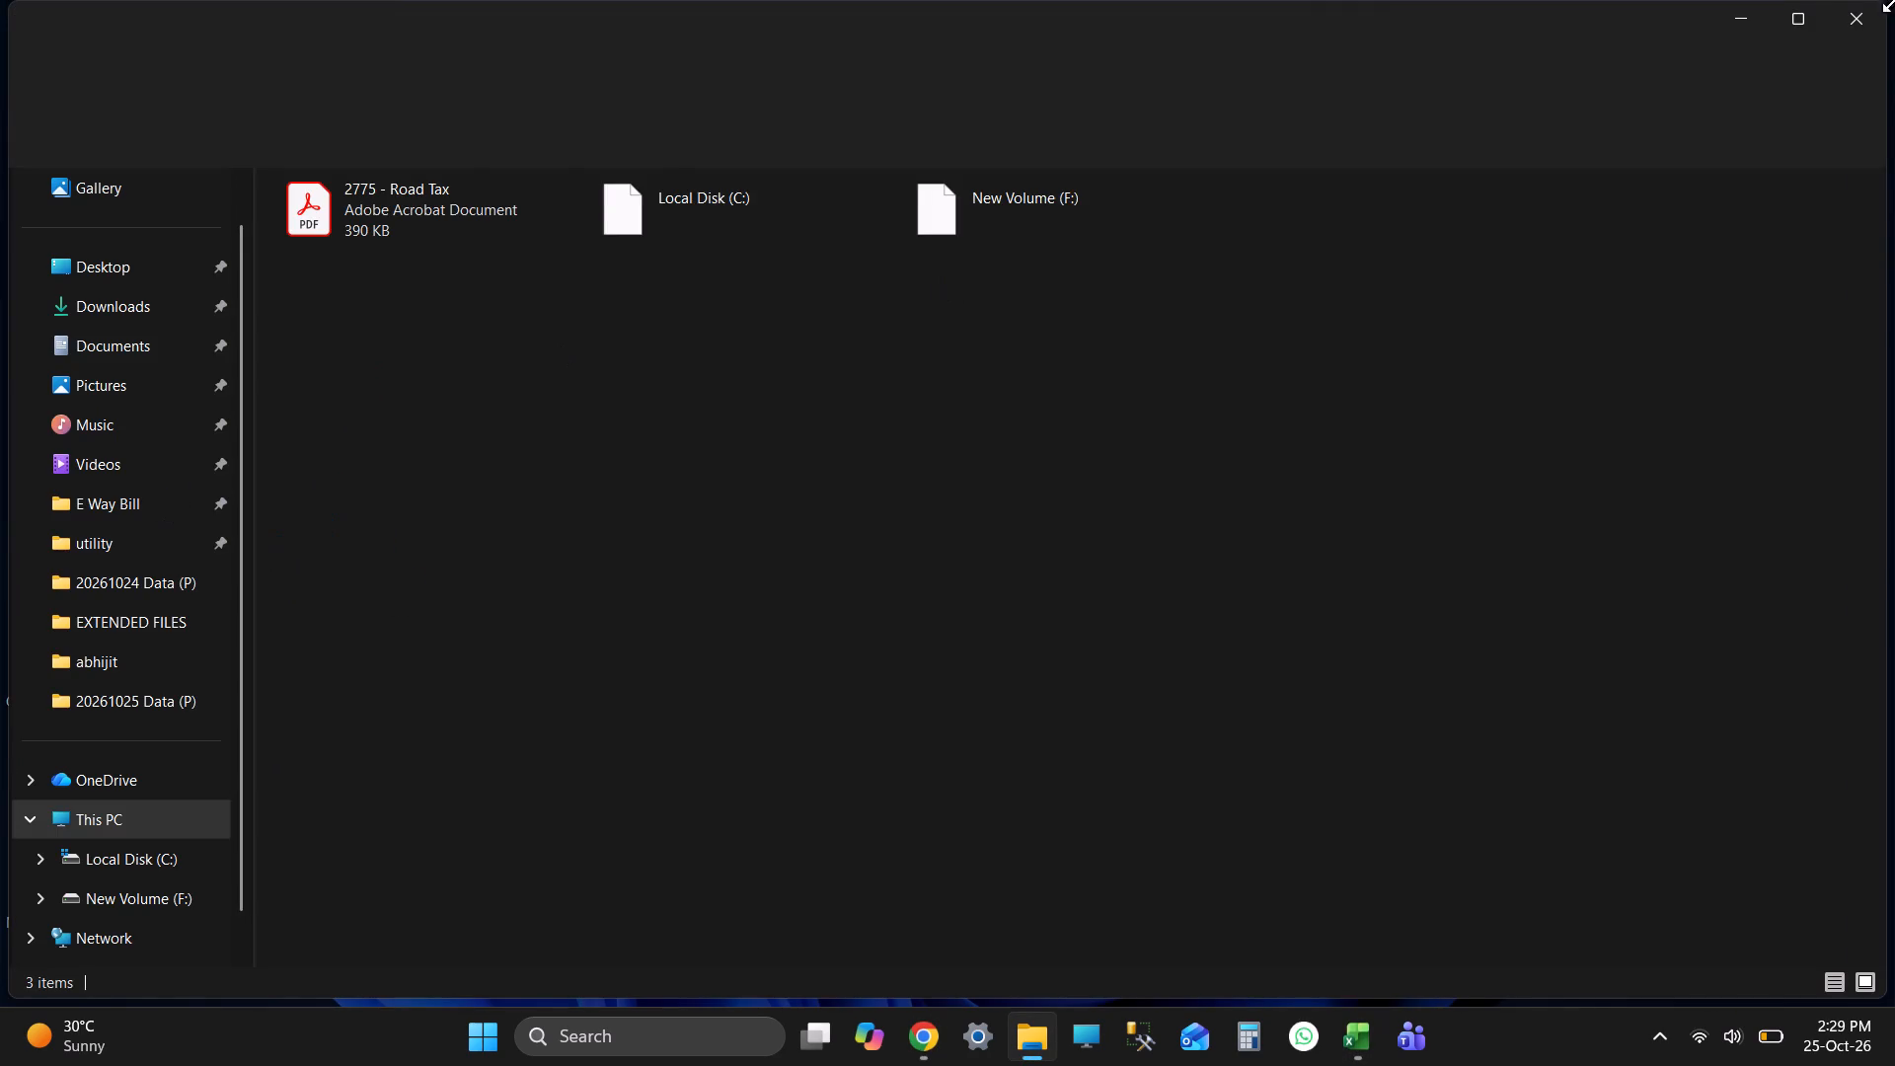
left_click(1806, 18)
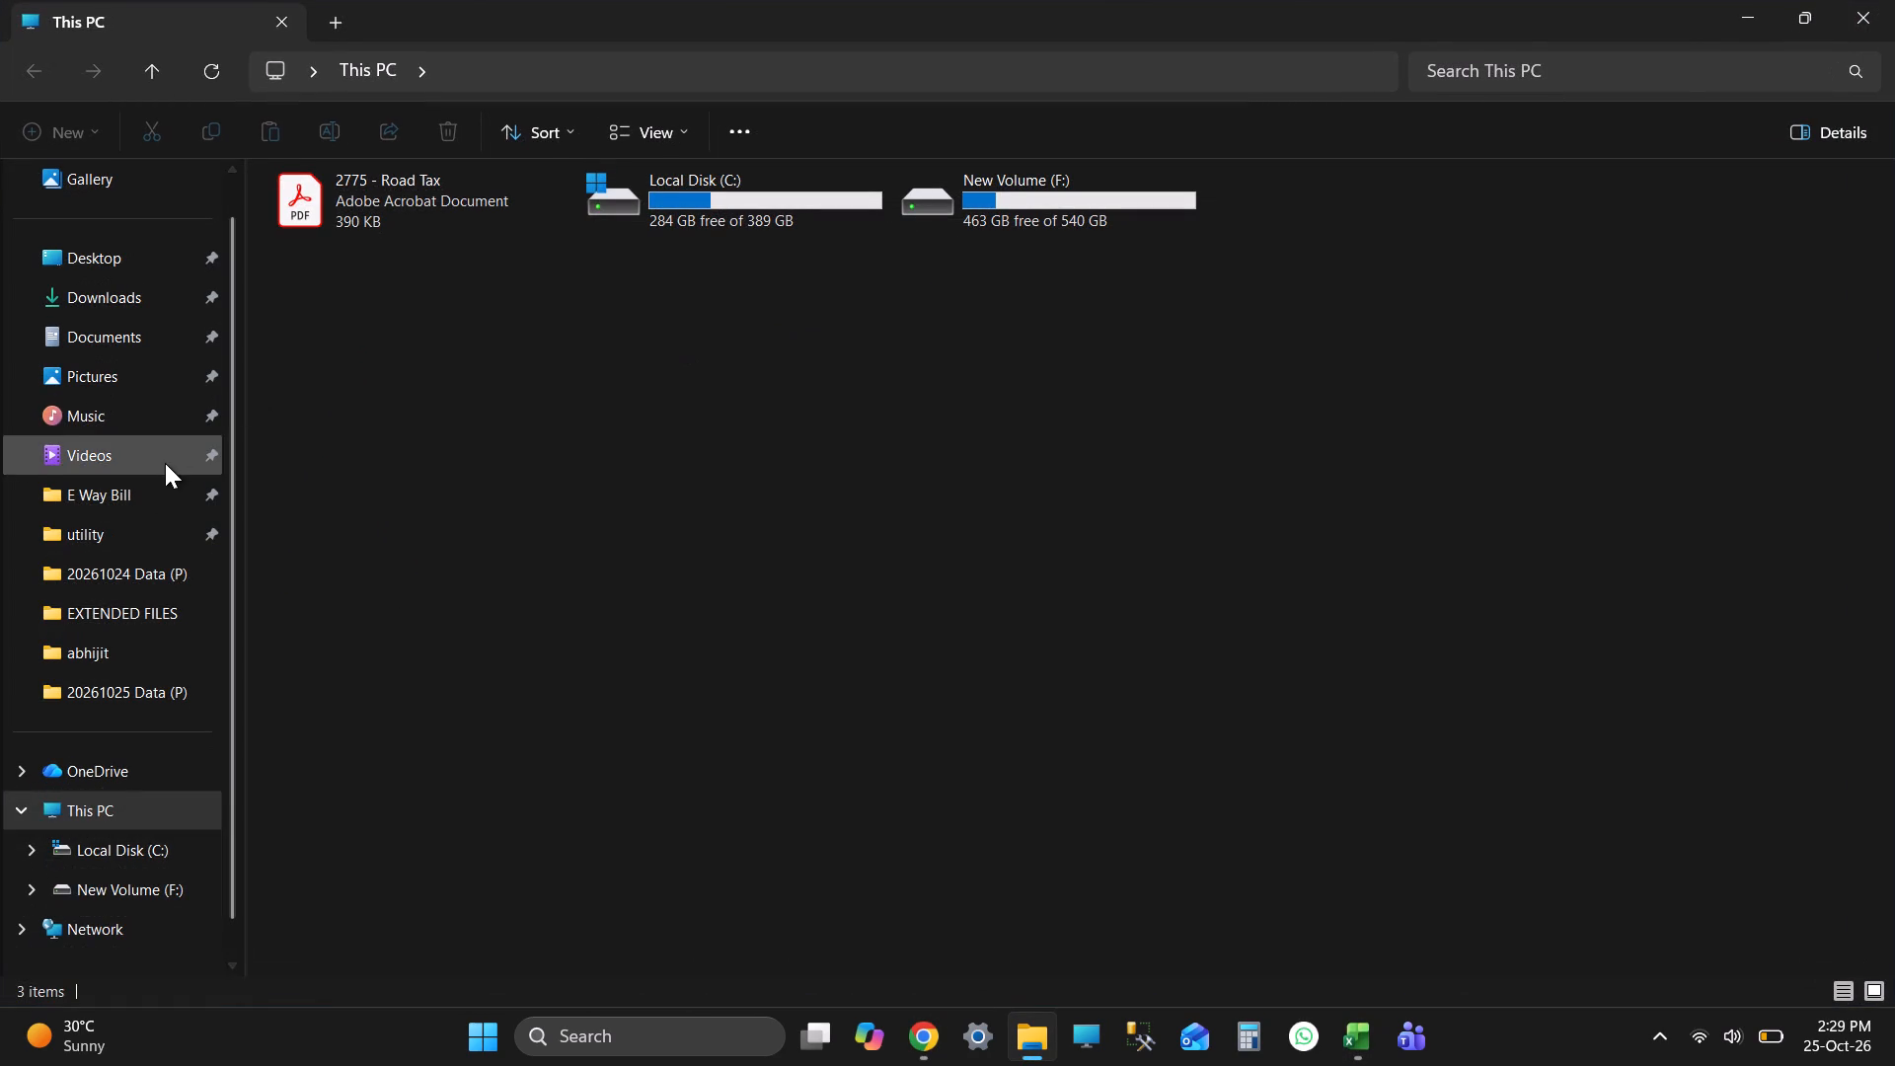
left_click(149, 505)
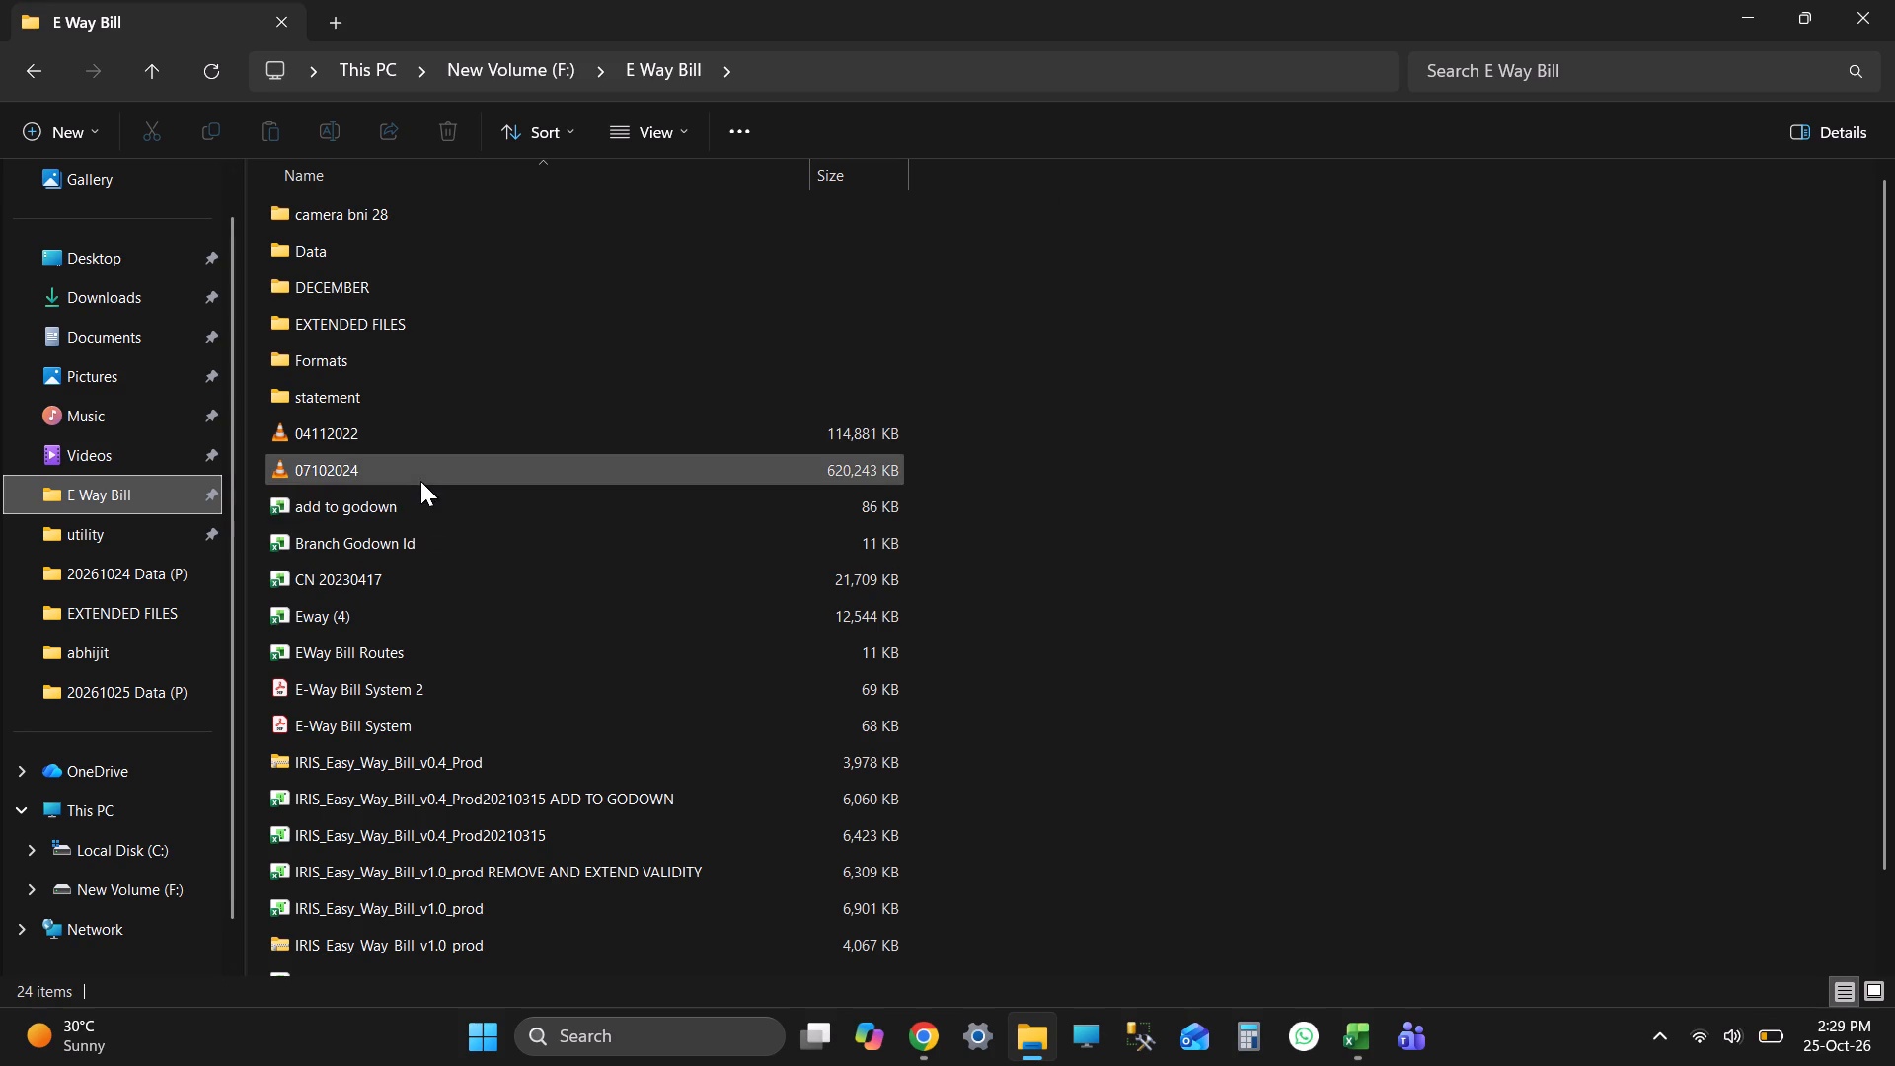
double_click(394, 506)
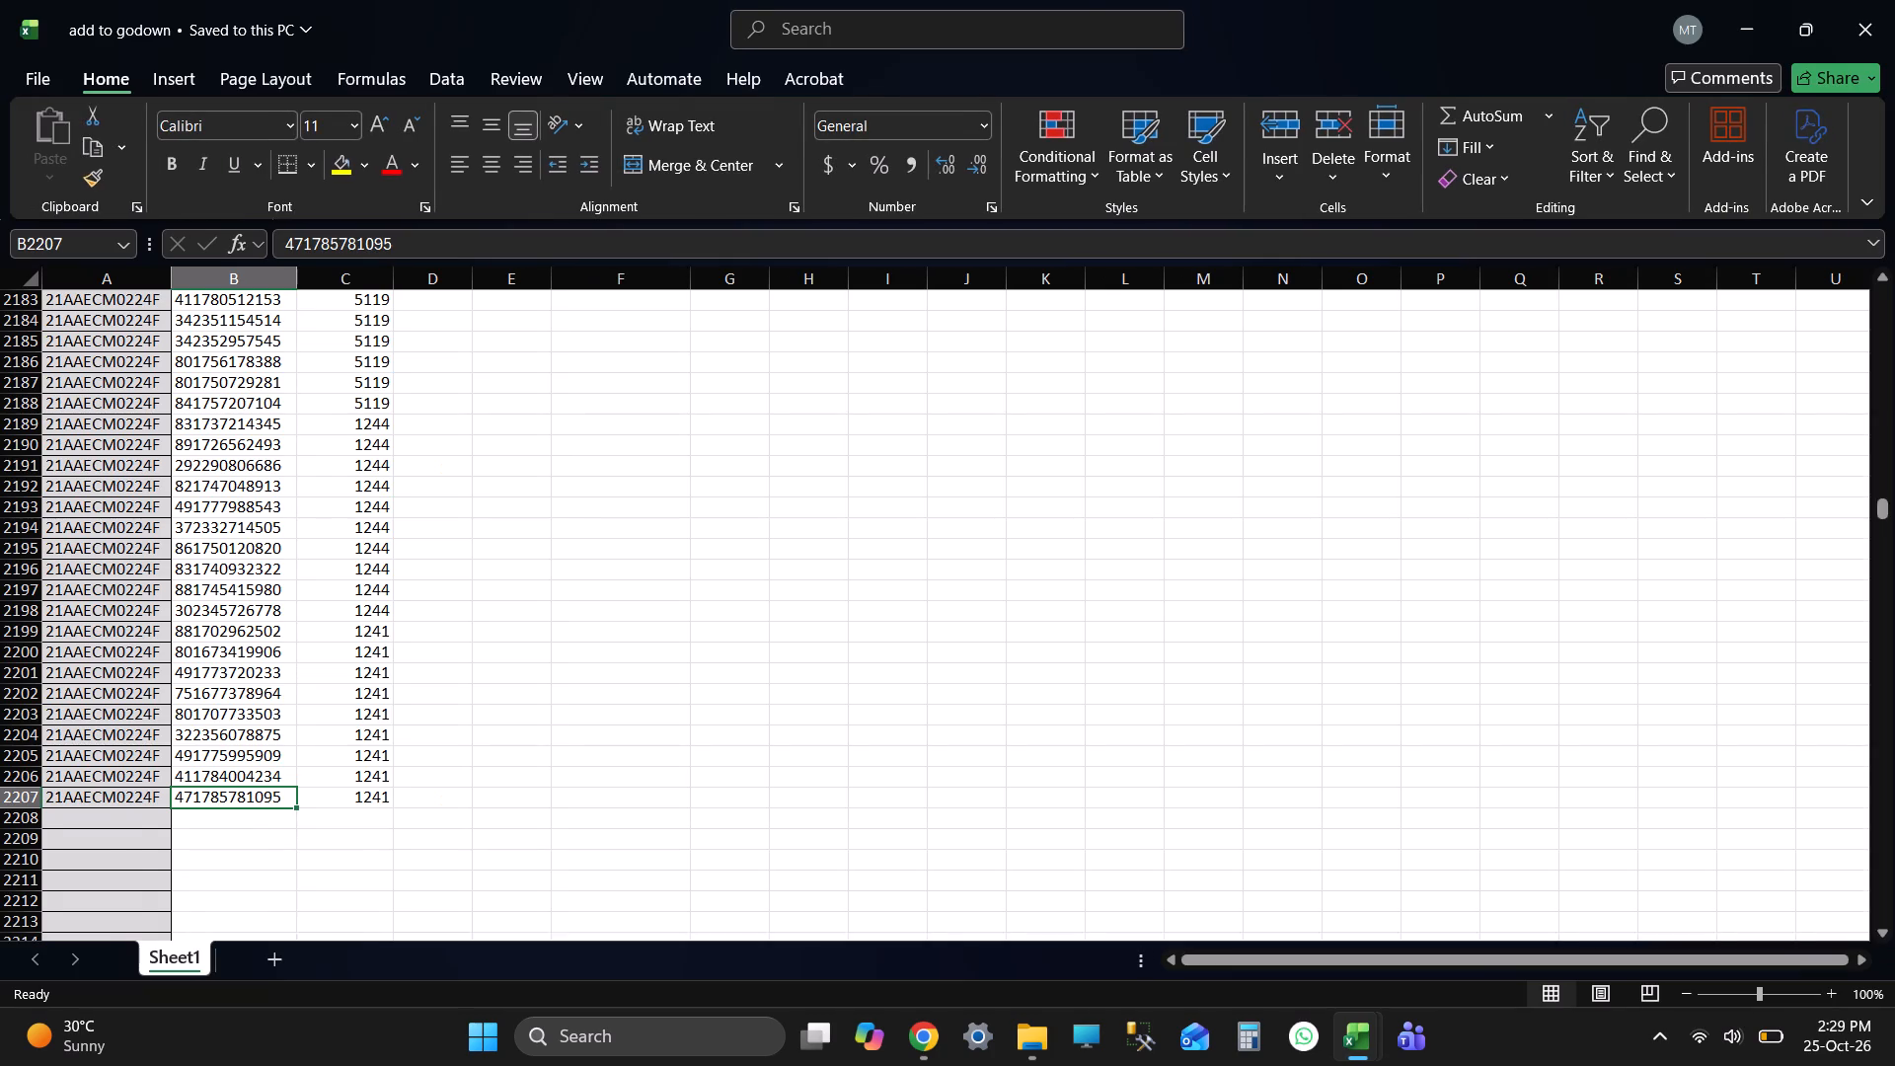
Clear all e-way bill numbers and godown IDs below the headers in columns B and C of add to godown.
key("ctrl+Up")
key("Up")
key("Up")
key("Up")
key("Up")
key("Down")
key("ctrl+shift+Right")
key("ctrl+shift+Down")
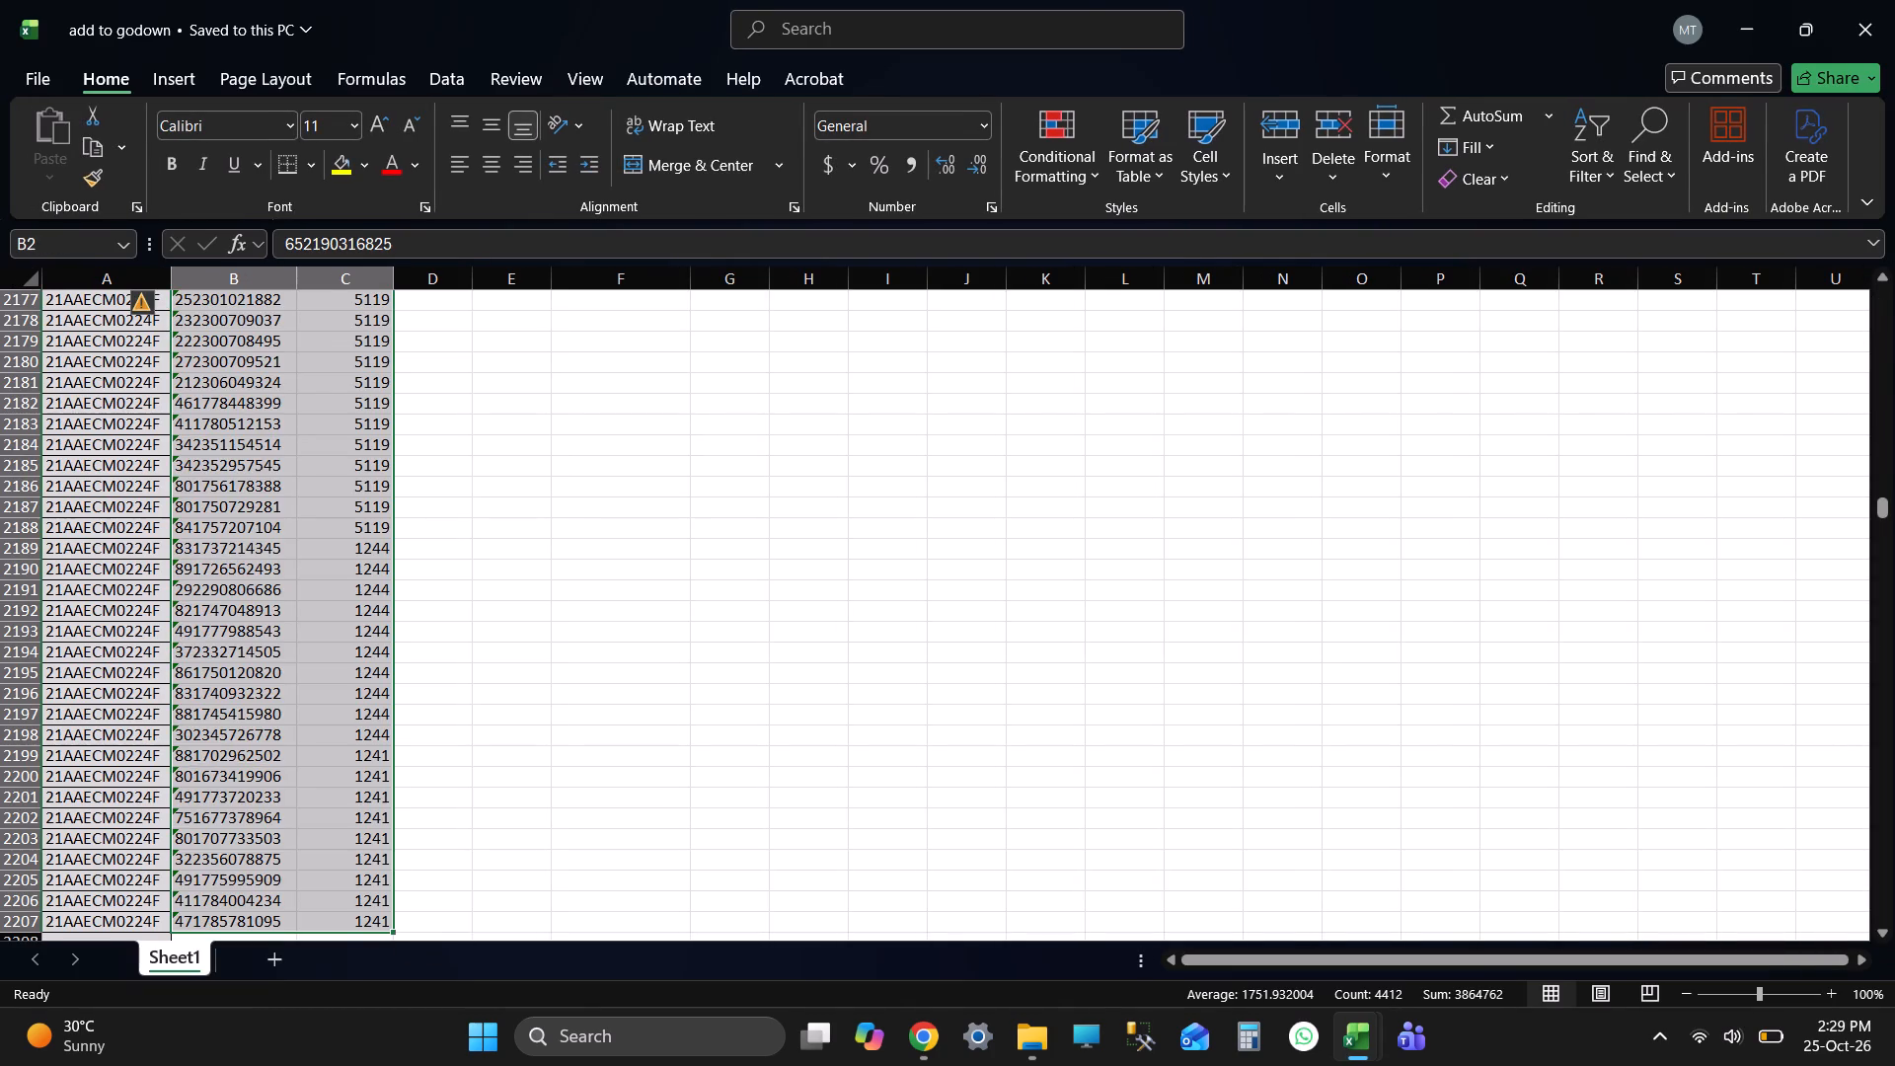
key("Delete")
Return to cell B2 under the e-way bill number header and save the add to godown workbook.
key("ctrl+Up")
key("Up")
key("Up")
key("Up")
key("Up")
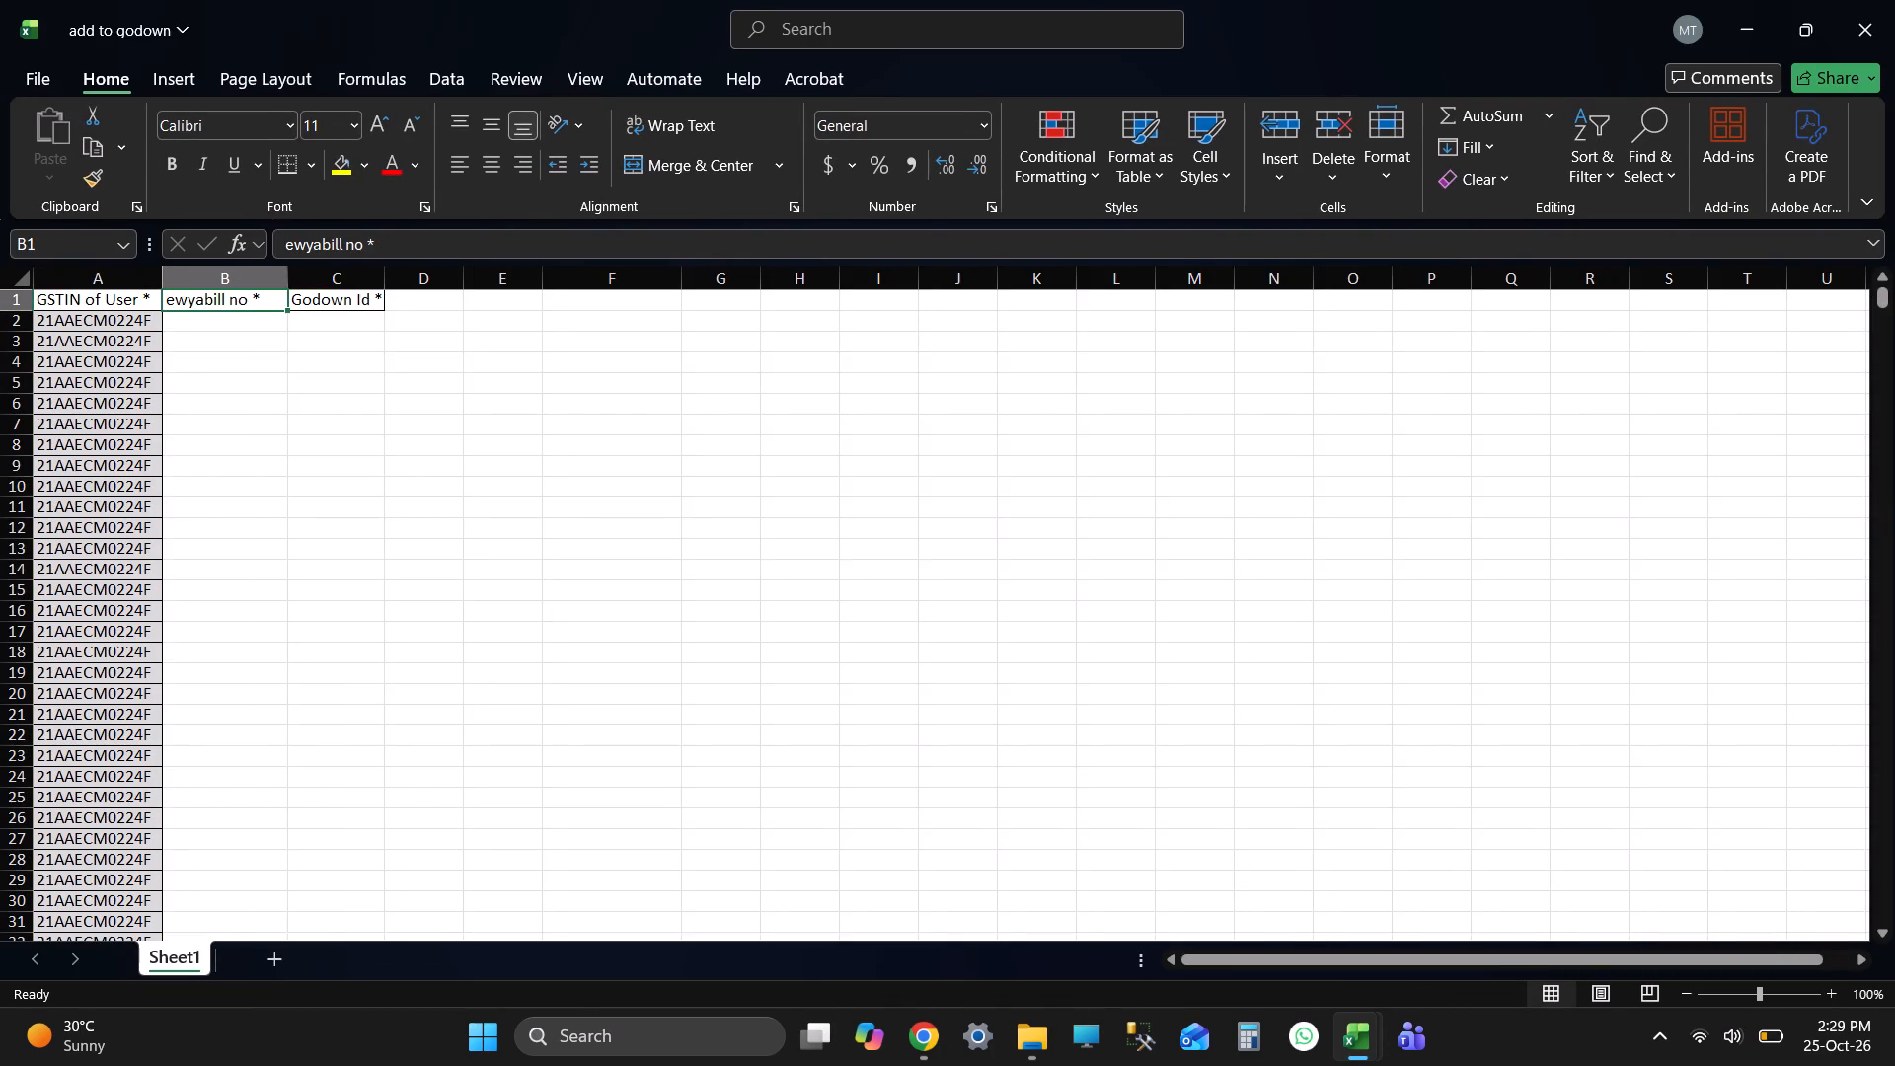
key("Up")
key("Up")
key("Up")
key("Down")
key("ctrl+s")
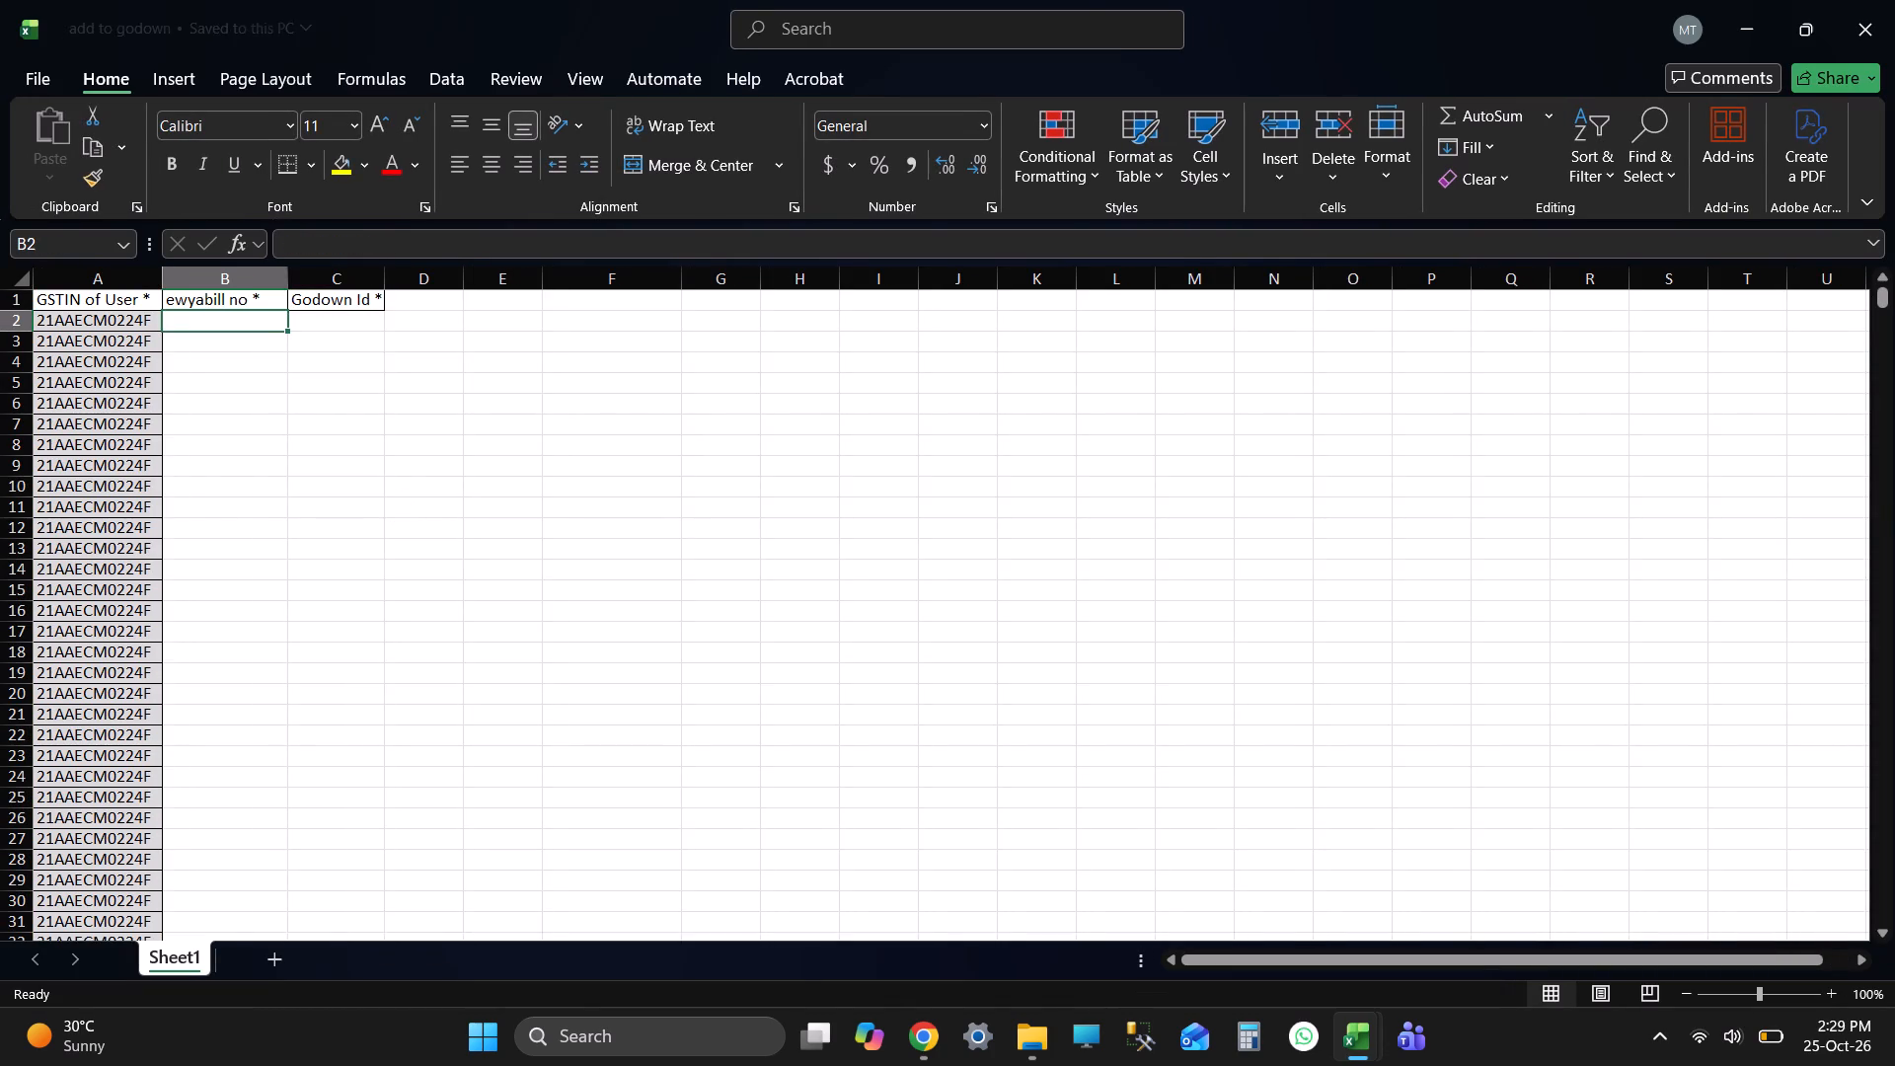
Select the WayBill numbers from B2 to the last filled row in the 20261025 file's godown sheet.
key("alt+Tab")
key("Right")
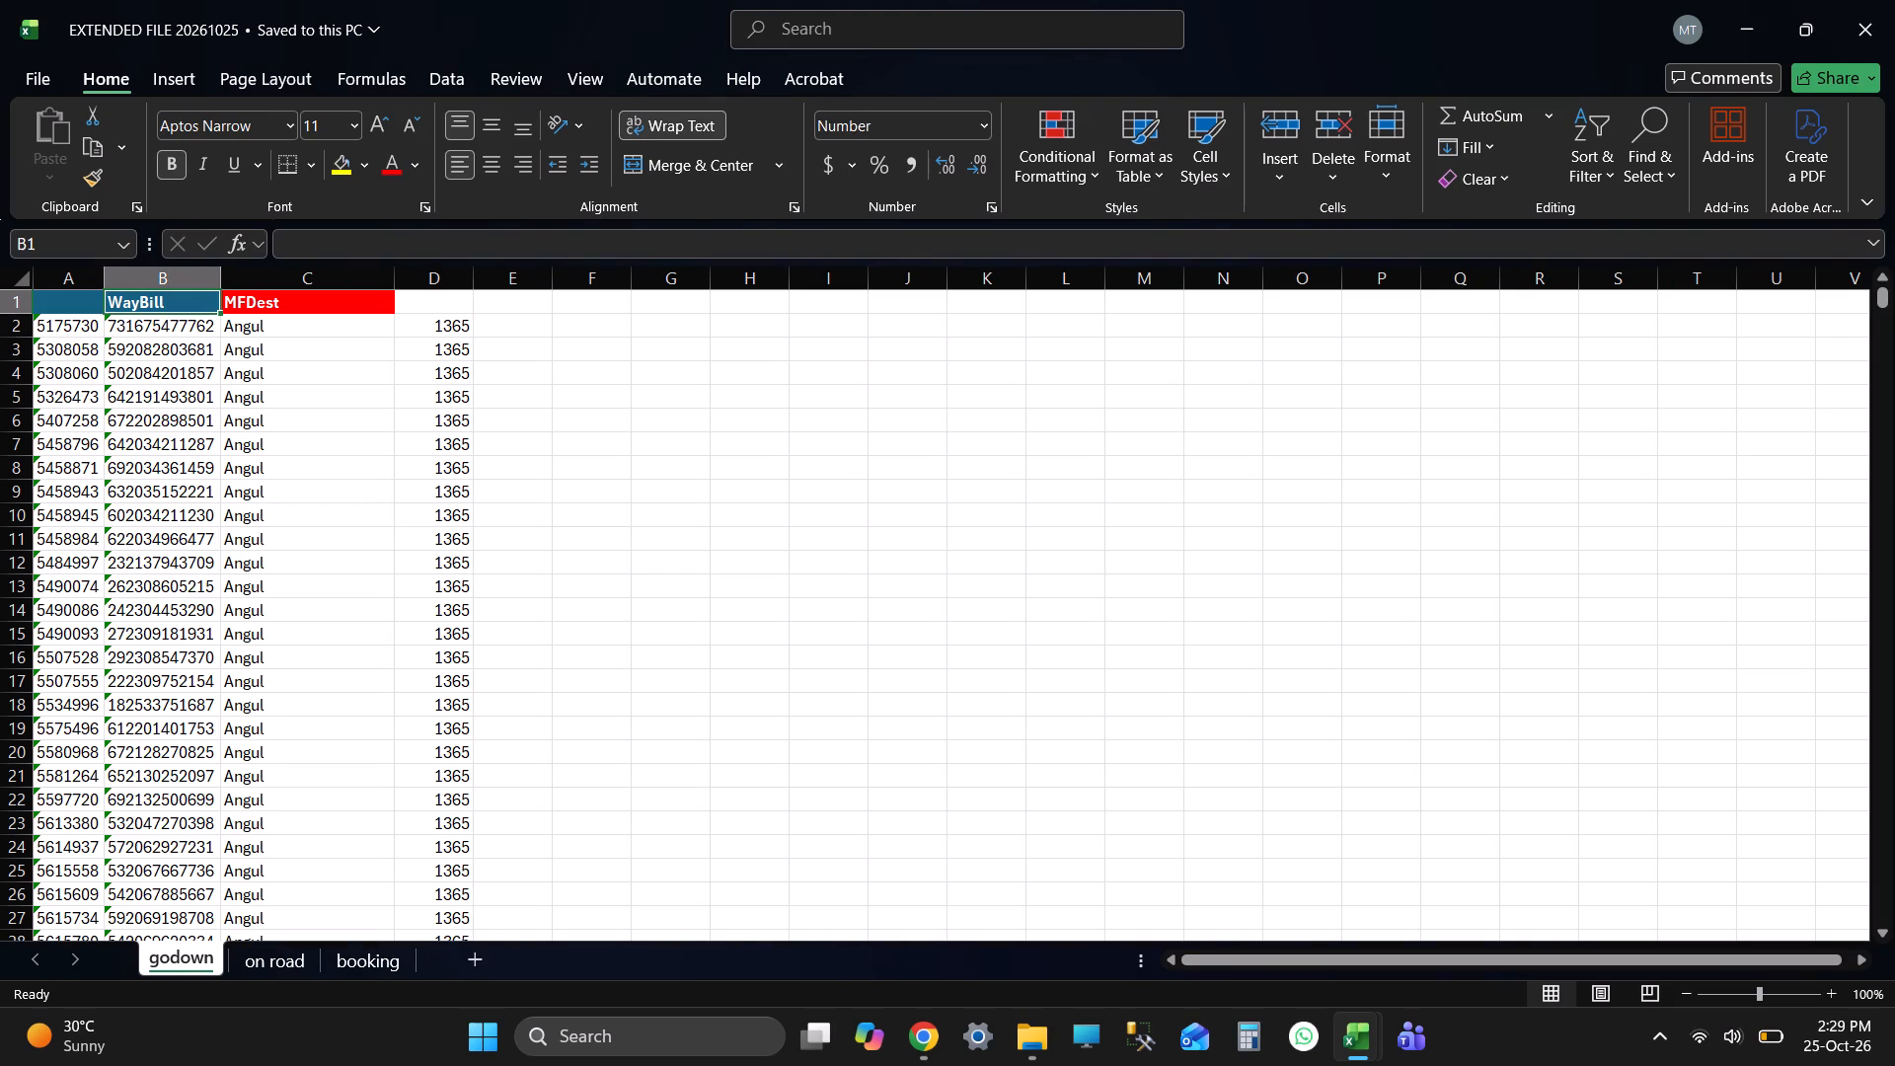
key("Up")
key("Up")
key("Up")
key("Up")
key("Up")
key("Down")
key("ctrl+shift+Down")
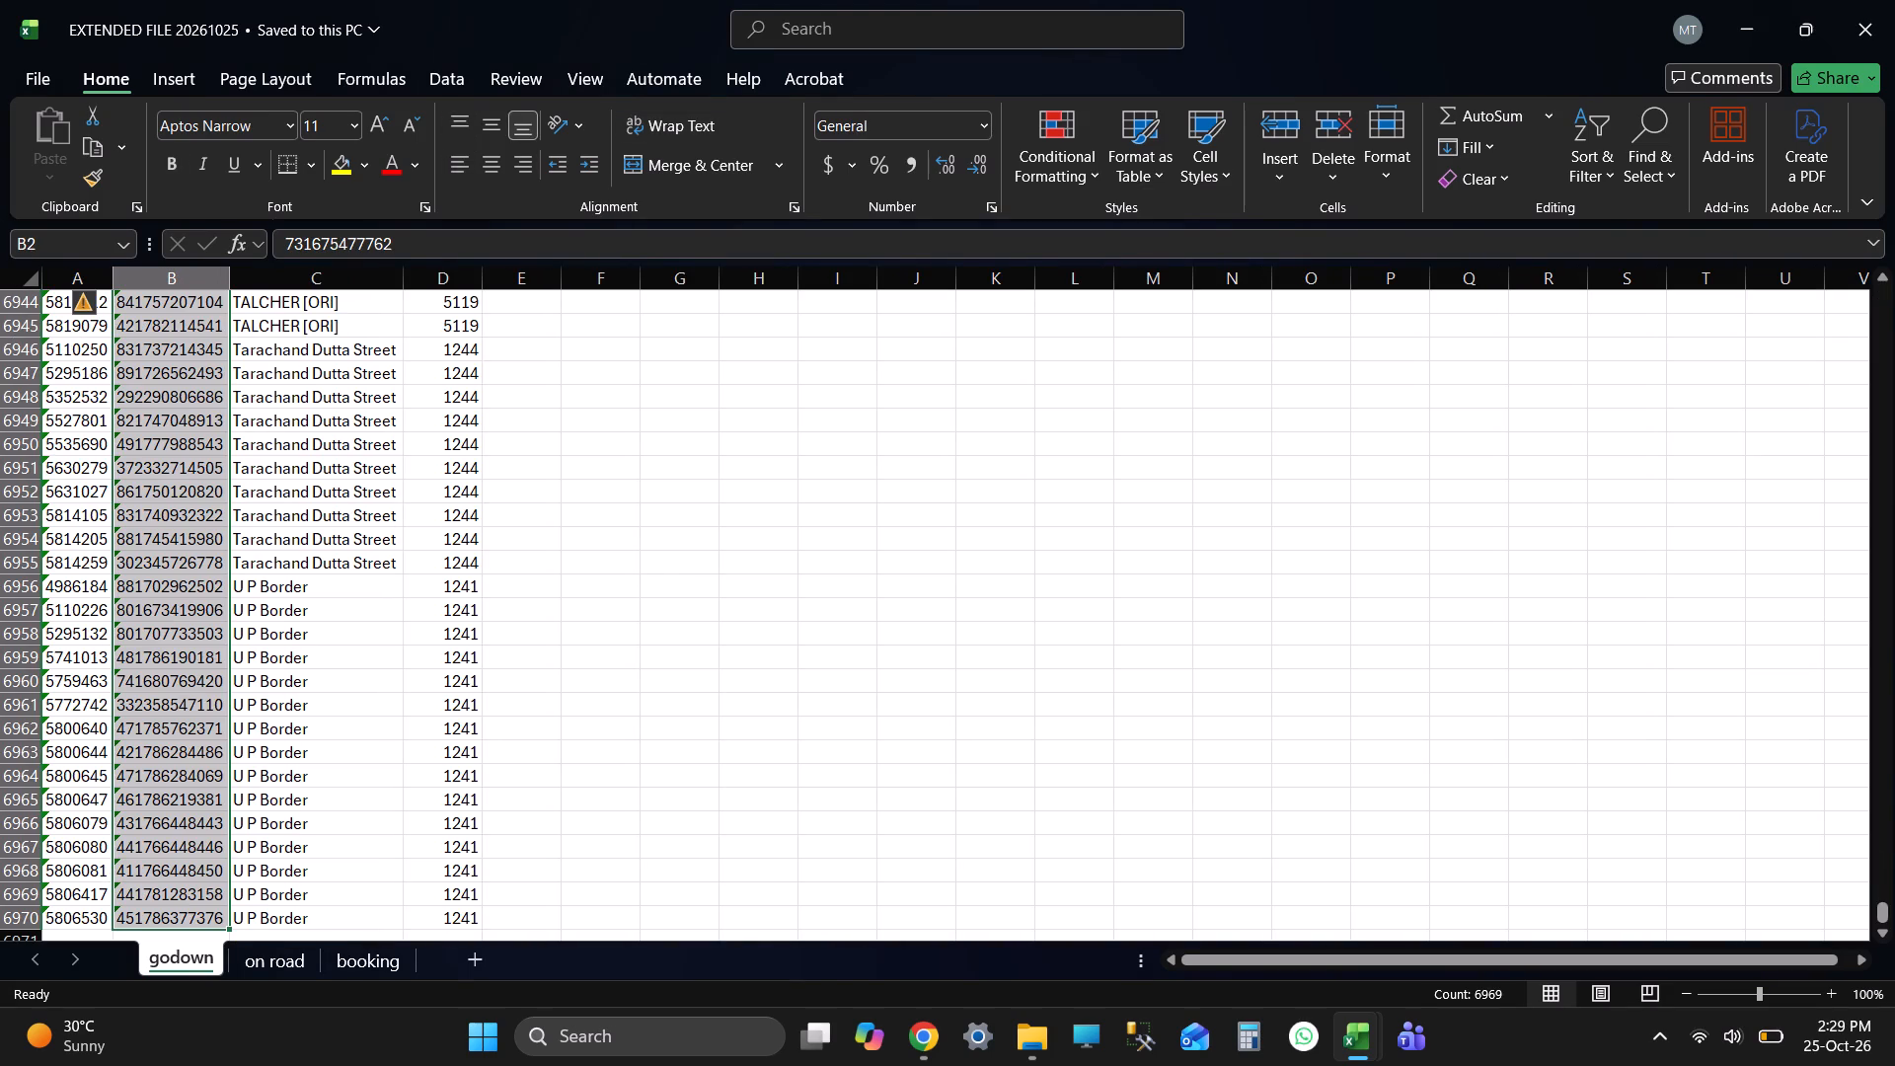
key("Escape")
Shrink the godown sheet's WayBill number selection to B2 through B5012 and copy it.
key("shift+Page_Down")
key("shift+Page_Down")
key("shift+Page_Down")
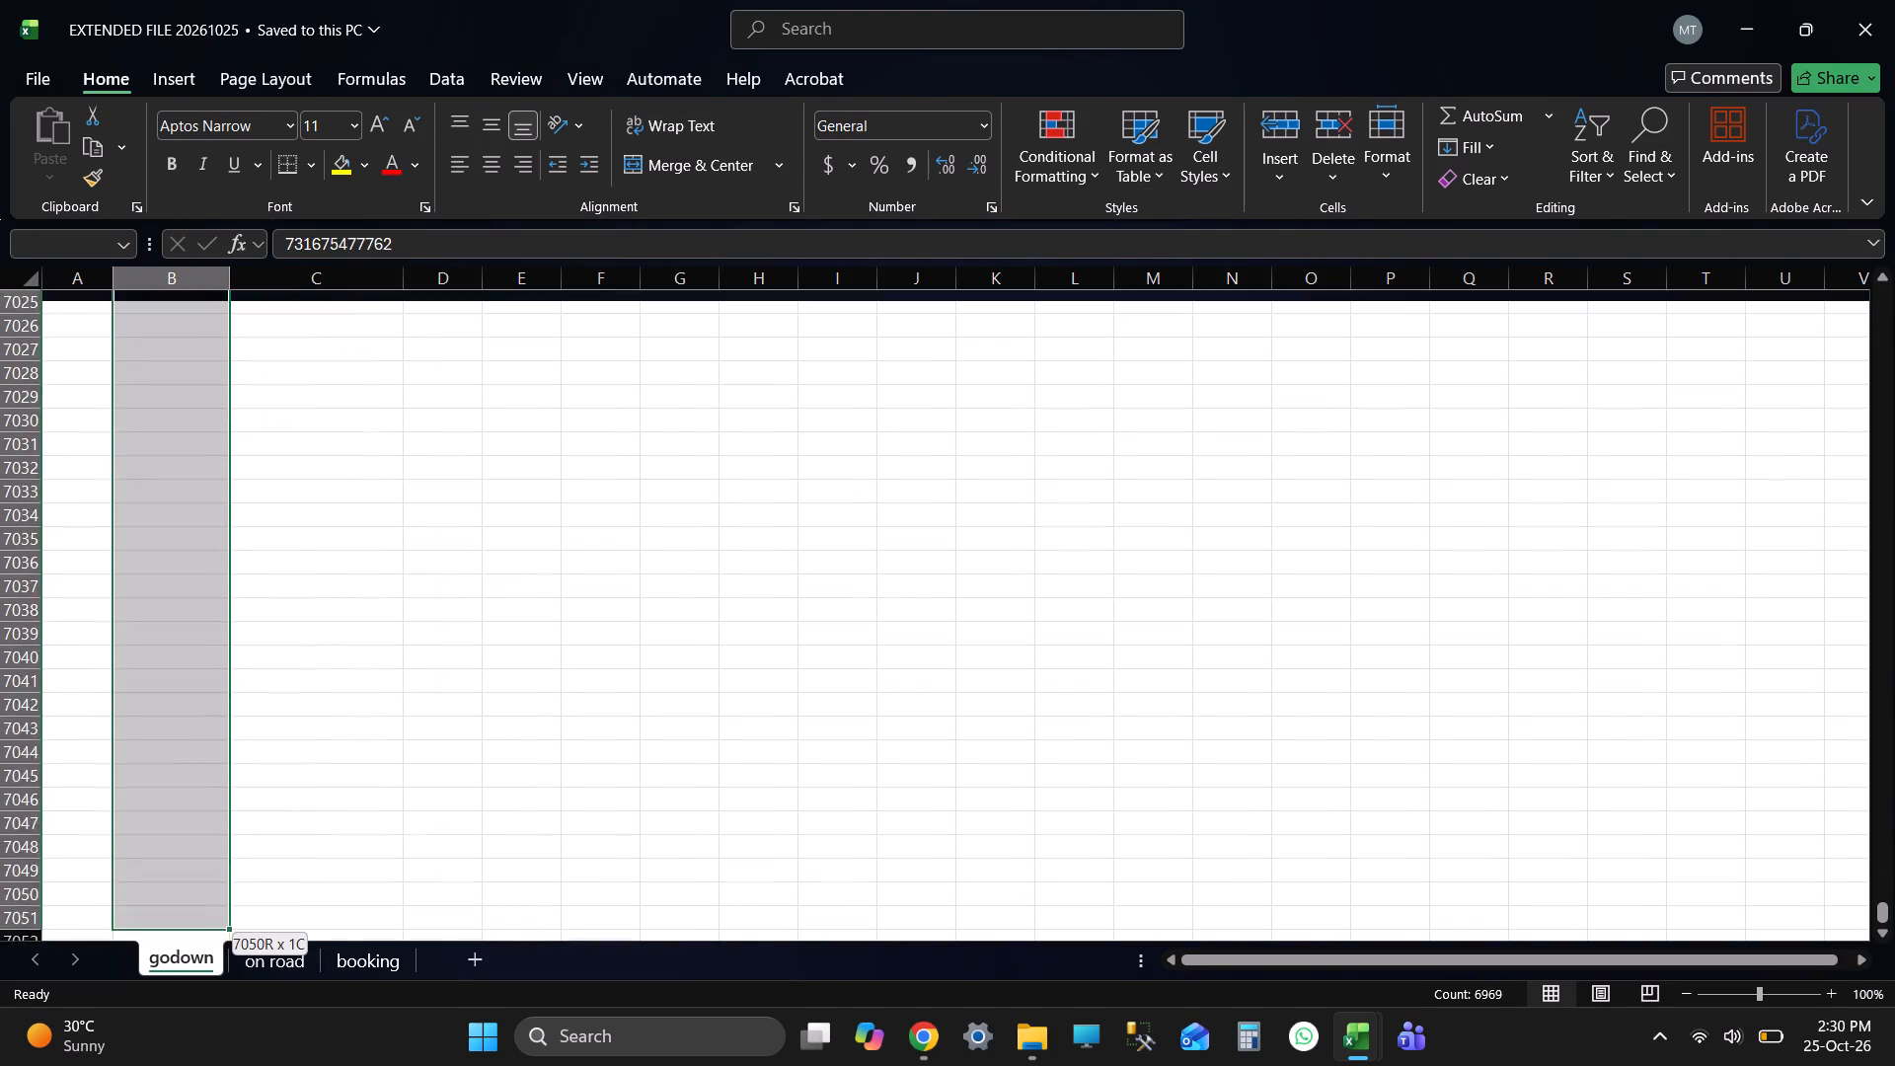
key("shift+Page_Down")
key("shift+Page_Up")
key("shift+Page_Up")
key("shift+Page_Up")
key("shift+Page_Up")
key("shift+Page_Up")
key("shift+Page_Up")
key("shift+Page_Up")
key("shift+Page_Up")
key("shift+Page_Up")
key("shift+Page_Up")
key("shift+Page_Up")
key("shift+Page_Up")
key("shift+Page_Up")
key("shift+Page_Up")
key("shift+Page_Up")
key("shift+Page_Up")
key("shift+Page_Up")
key("shift+Page_Up")
key("shift+Page_Up")
key("shift+Page_Up")
key("shift+Page_Up")
key("shift+Page_Up")
key("shift+Page_Up")
key("shift+Page_Up")
key("shift+Page_Up")
key("shift+Page_Up")
key("shift+Page_Up")
key("shift+Page_Up")
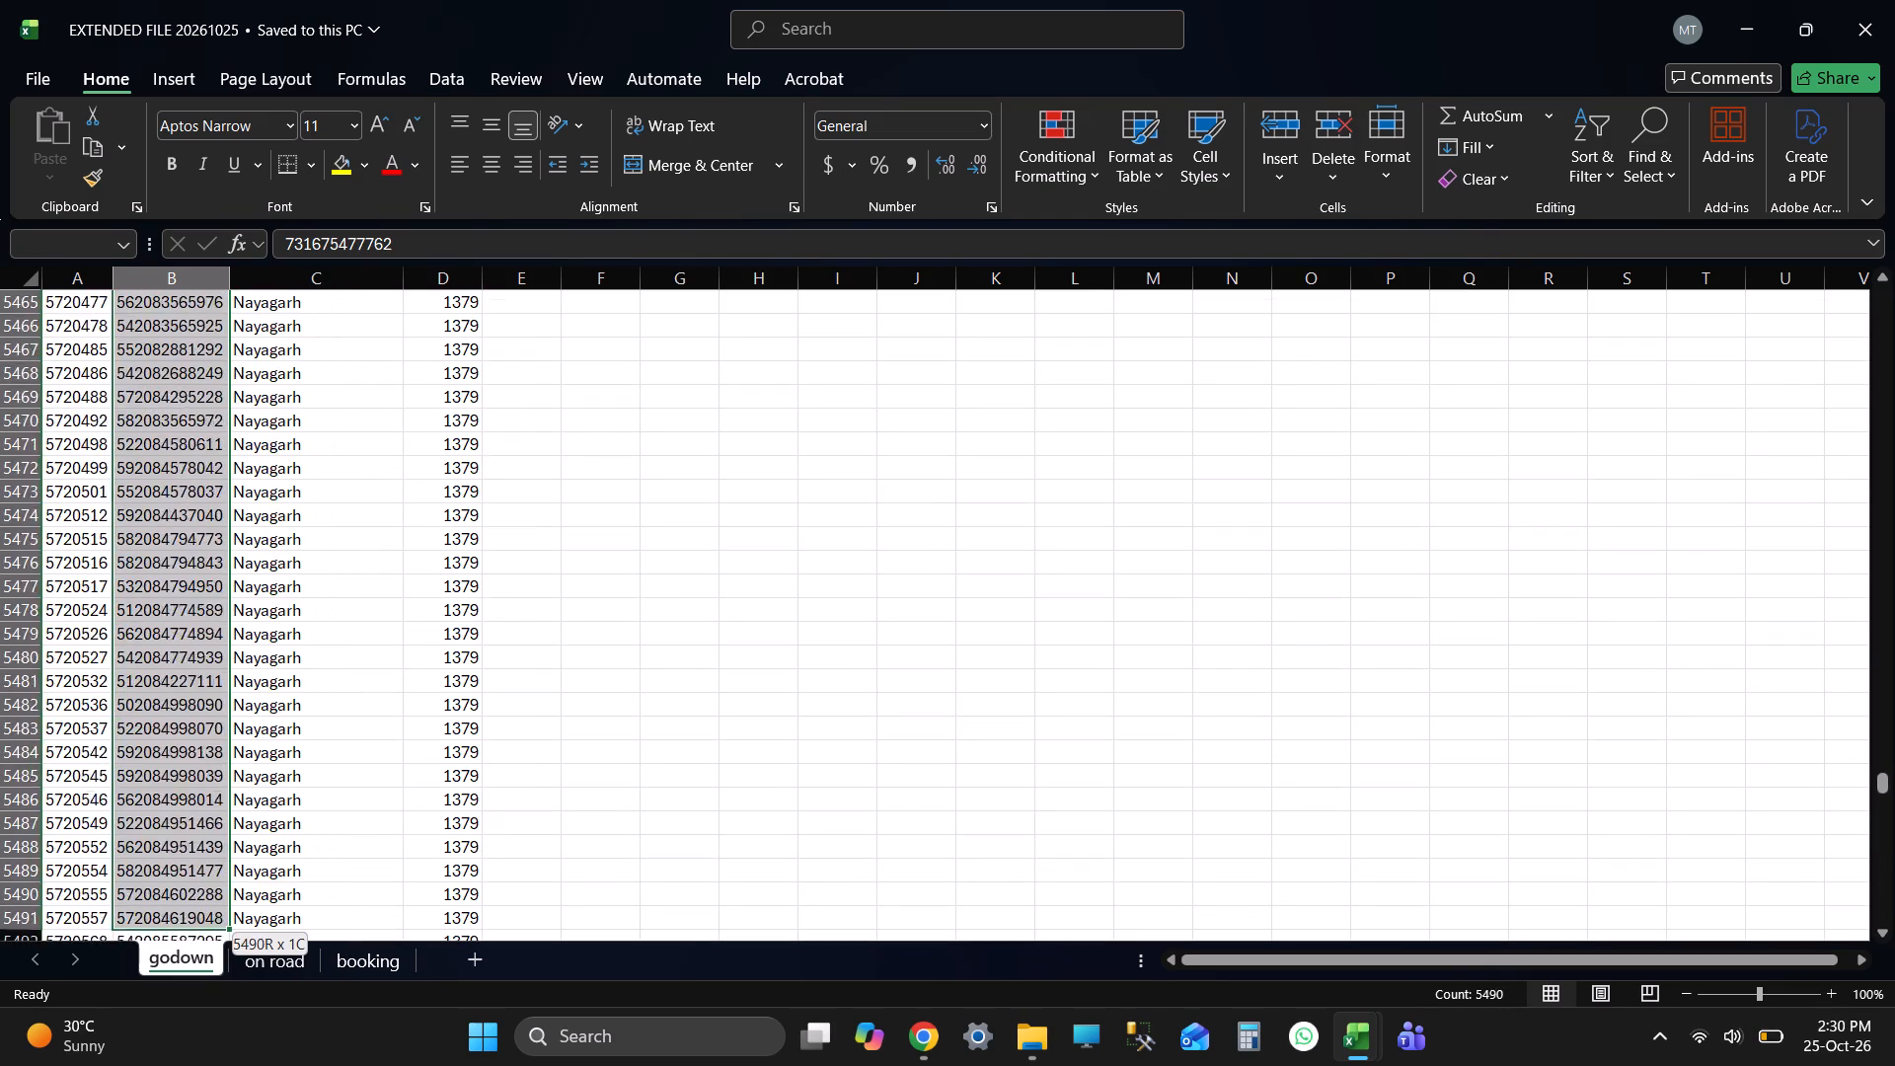
key("shift+Page_Up")
key("shift+Page_Up")
key("shift+Page_Up")
key("shift+Page_Up")
key("shift+Page_Up")
key("shift+Page_Up")
key("shift+Page_Up")
key("shift+Page_Up")
key("shift+Page_Up")
key("shift+Page_Up")
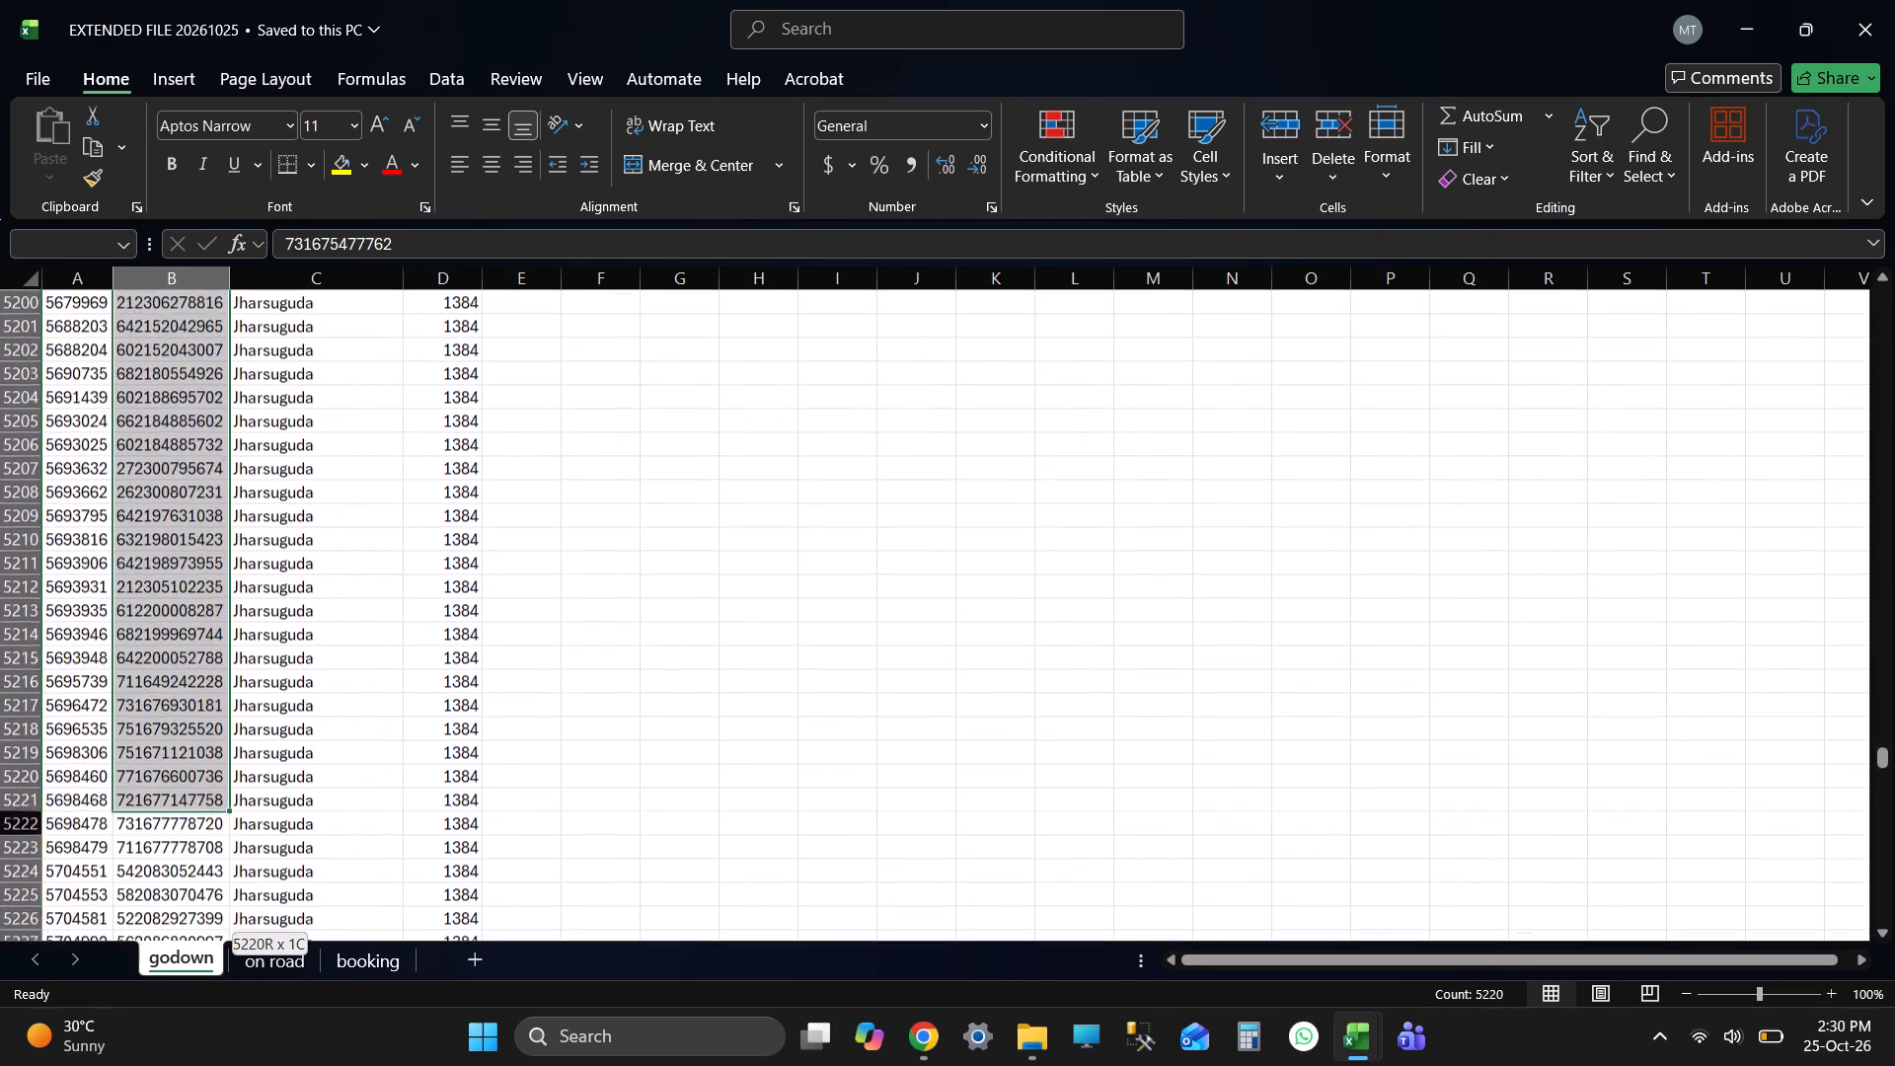
key("shift+Page_Up")
key("shift+Page_Up")
key("shift+Page_Up")
key("shift+Page_Up")
key("shift+Page_Up")
key("shift+Page_Down")
key("shift+Page_Up")
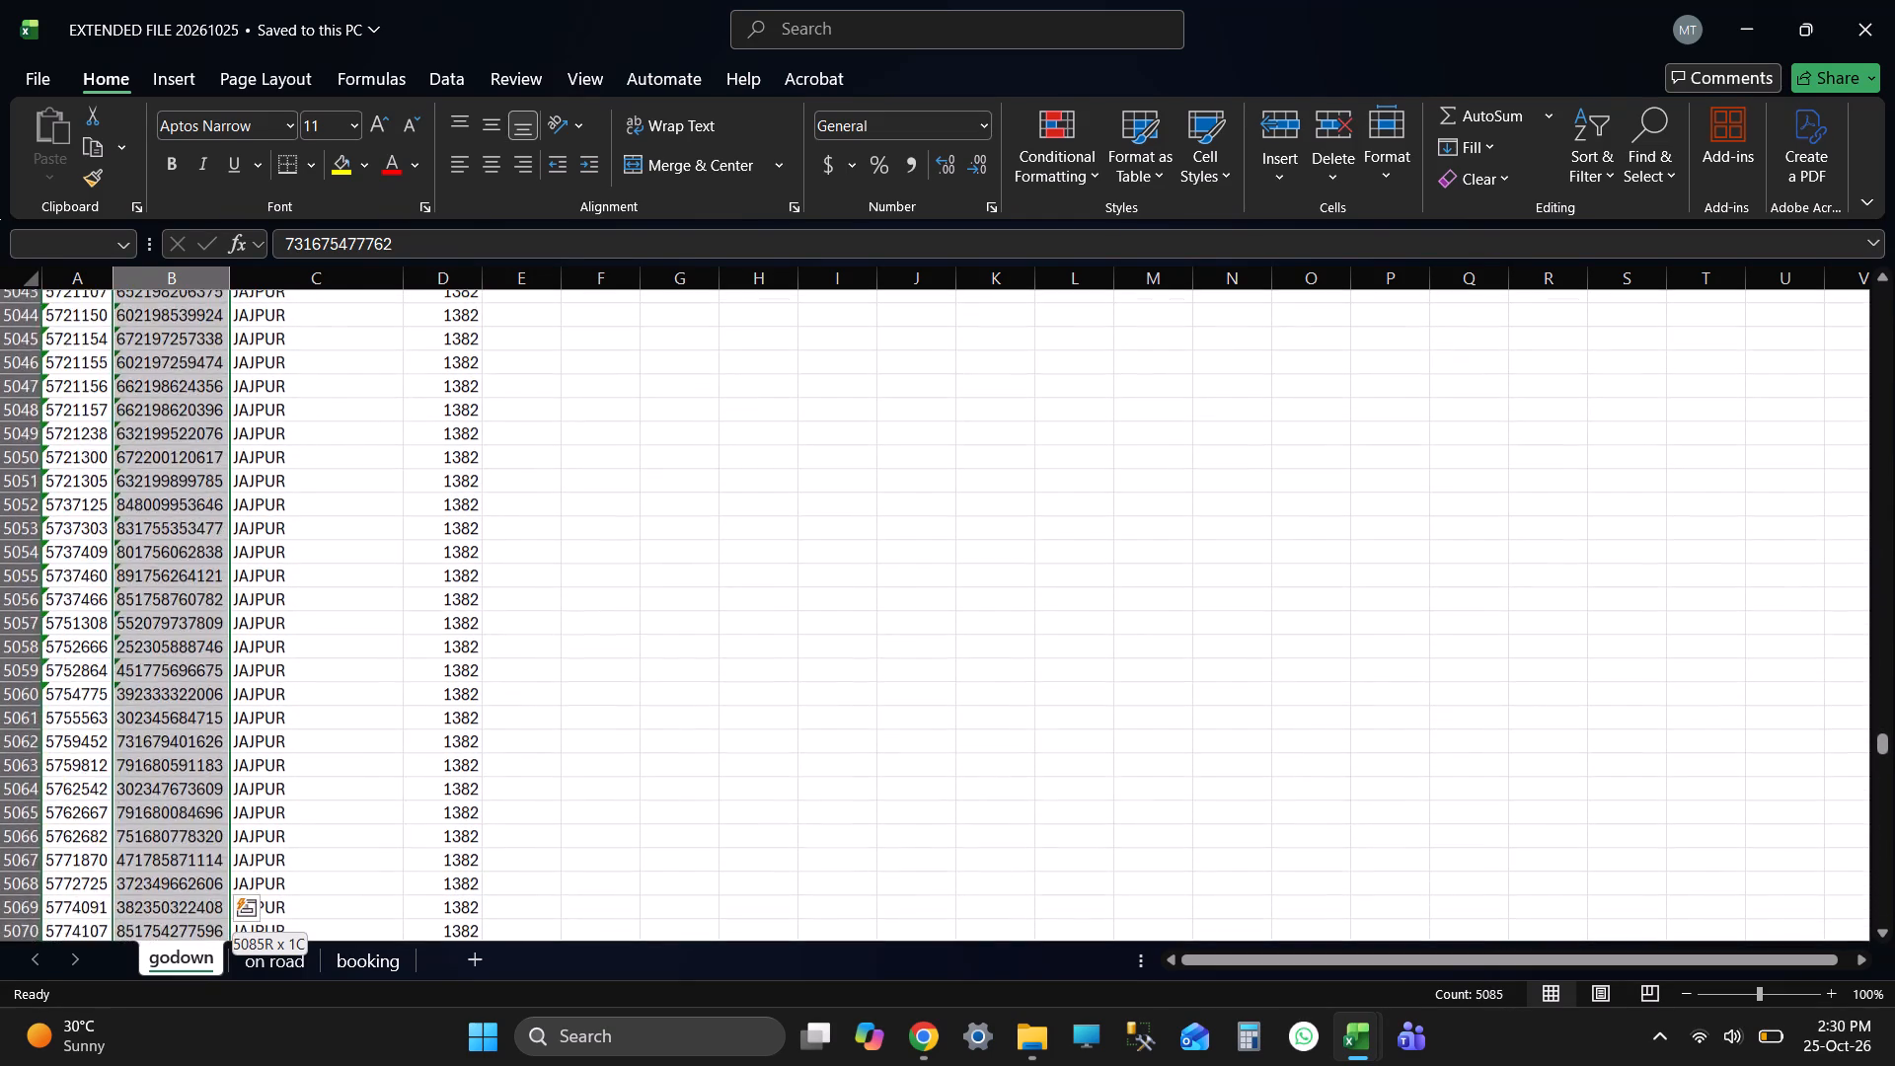
key("shift+Page_Up")
key("shift+Page_Up")
key("shift+Down")
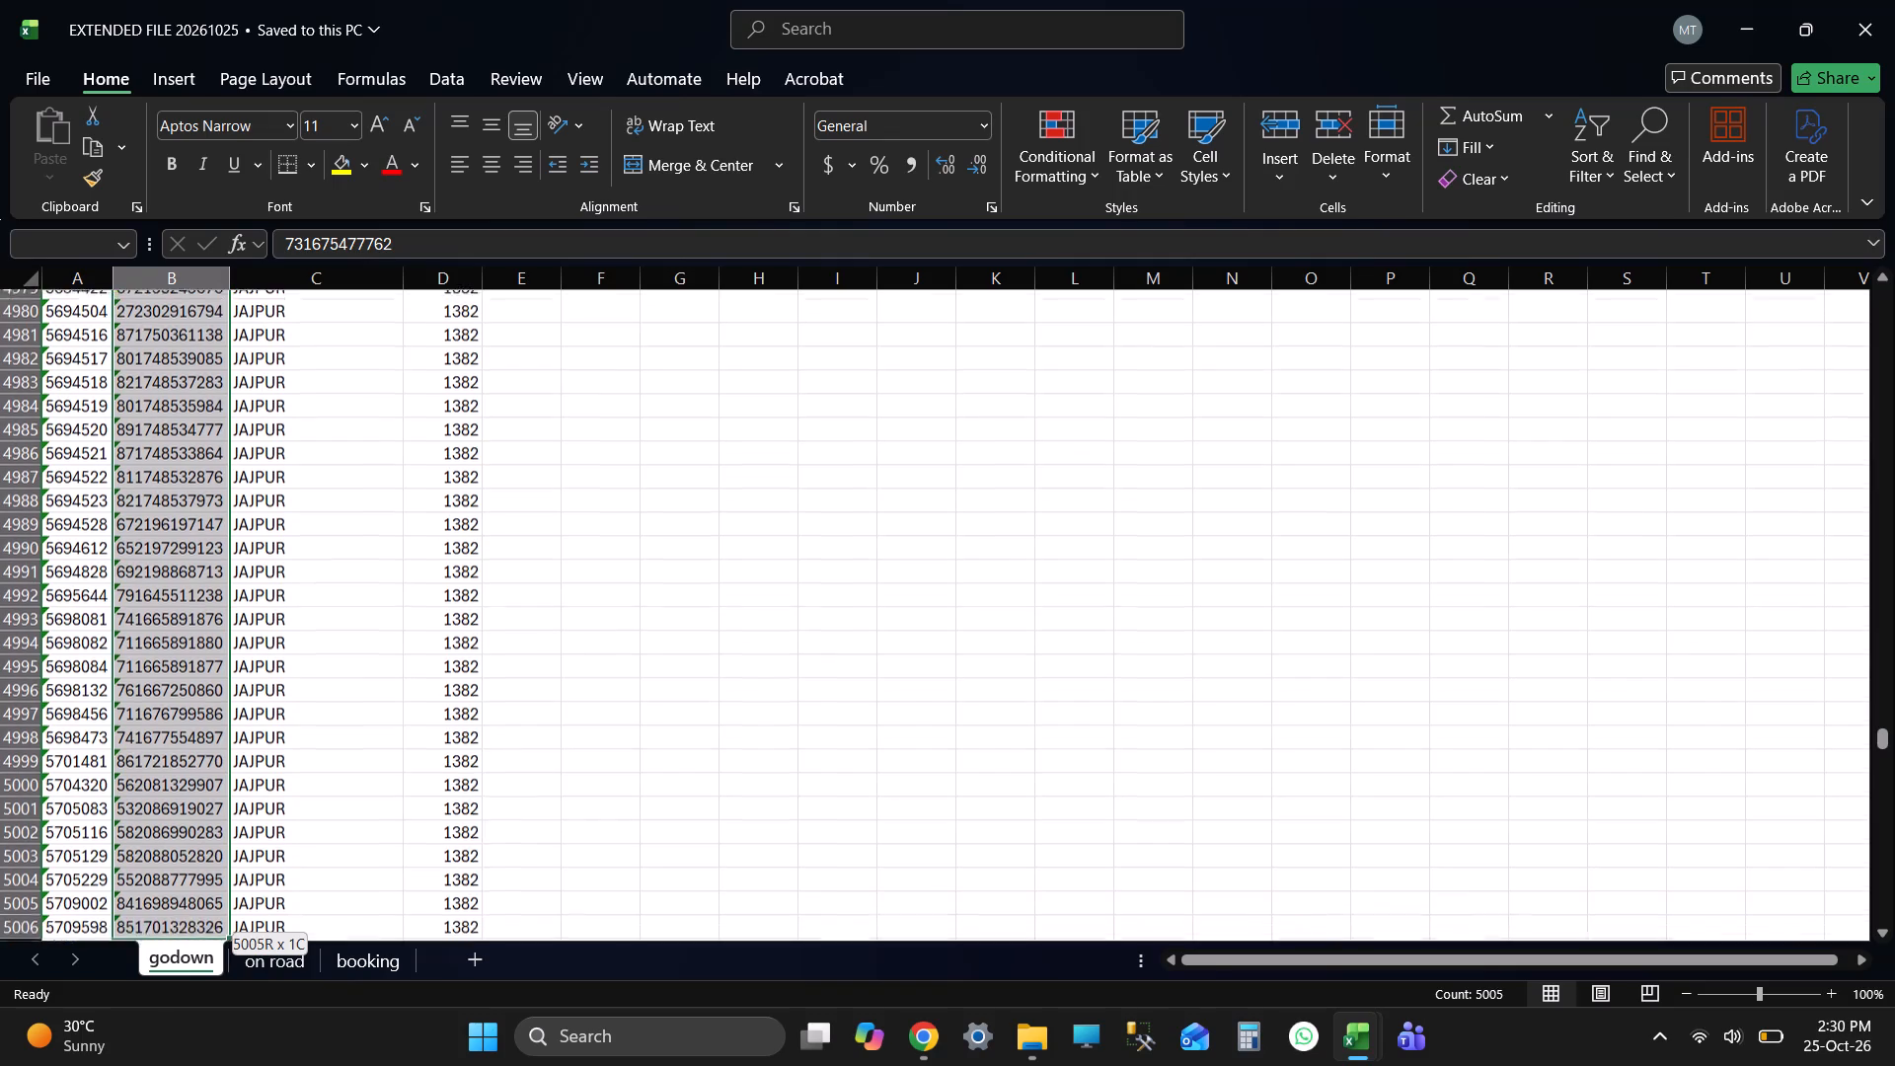
key("shift+Down")
key("shift+Down")
key("shift+Down")
key("shift+Down")
key("shift+Down")
key("shift+Down")
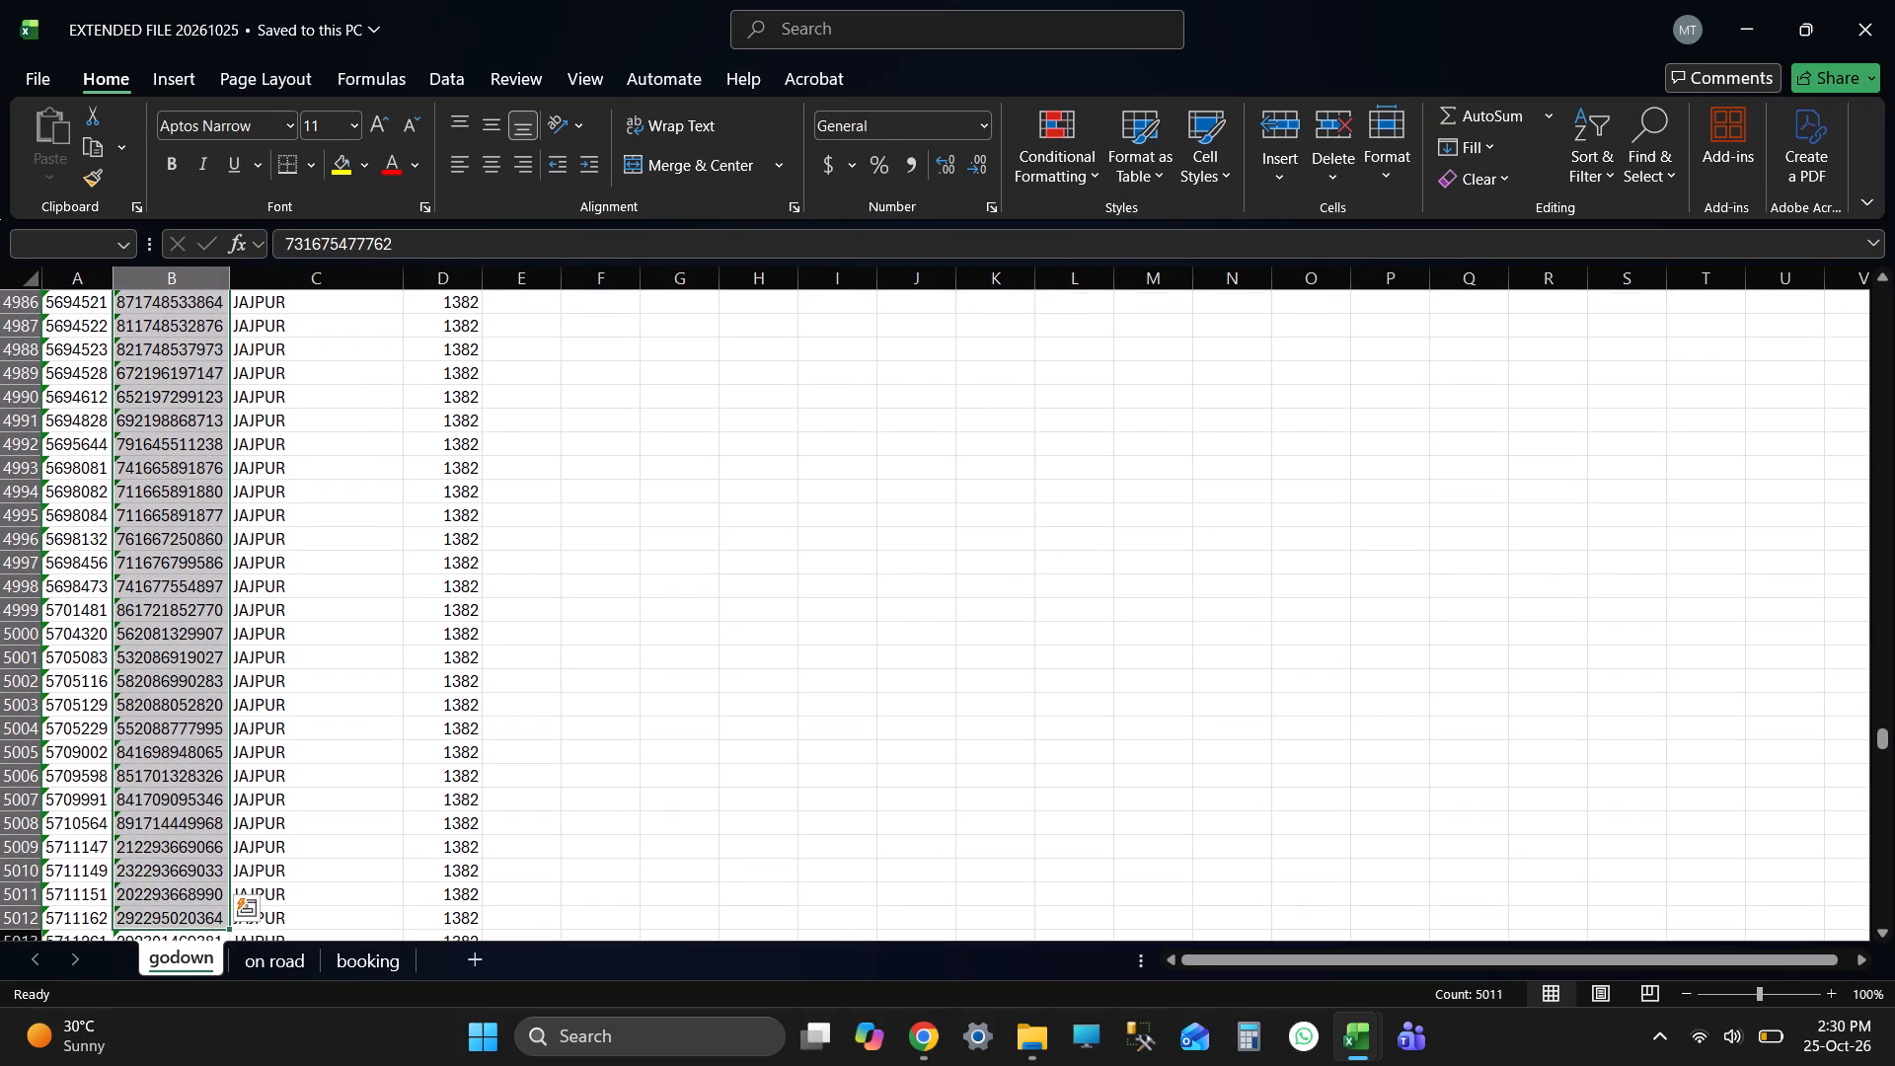
key("ctrl+c")
key("ctrl+c")
key("ctrl+c")
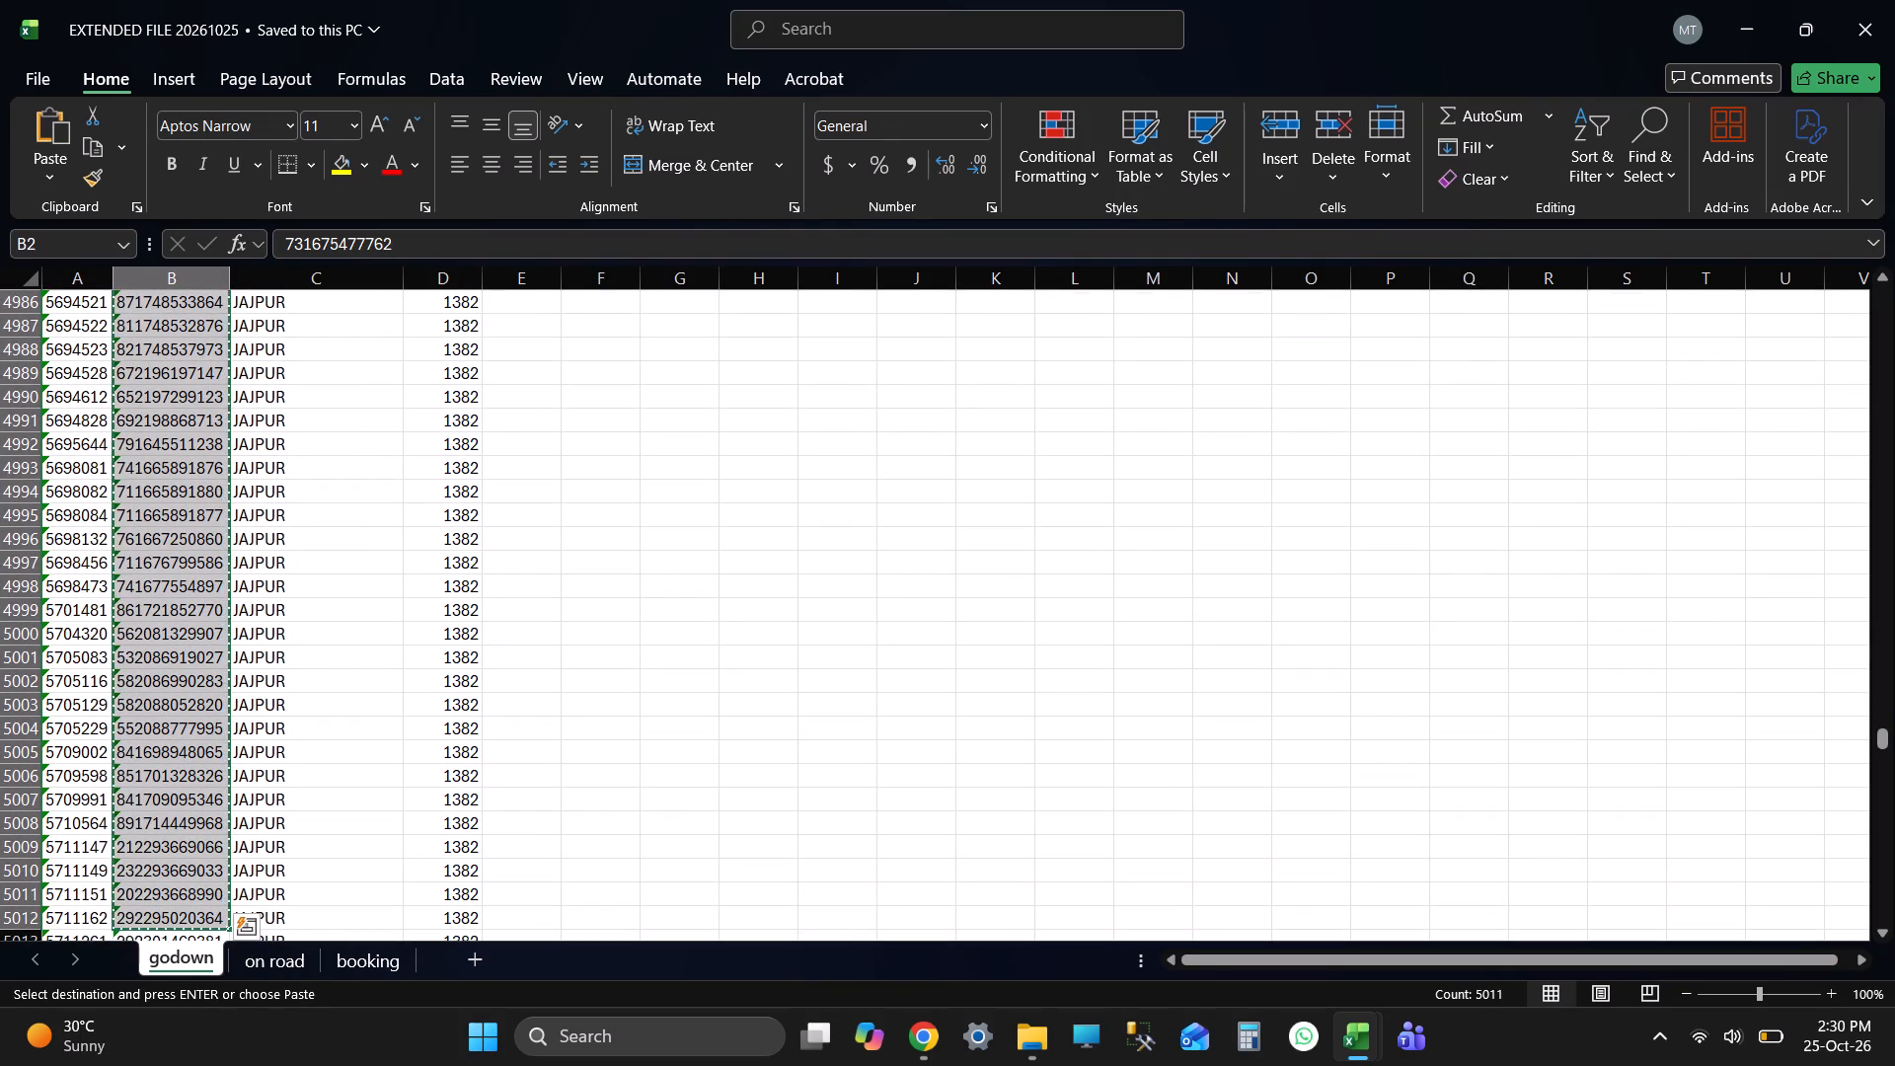
Switch to the add to godown workbook and paste the copied WayBill numbers from cell B2 downward.
key("alt+Tab")
key("Up")
key("Down")
key("ctrl+v")
key("Right")
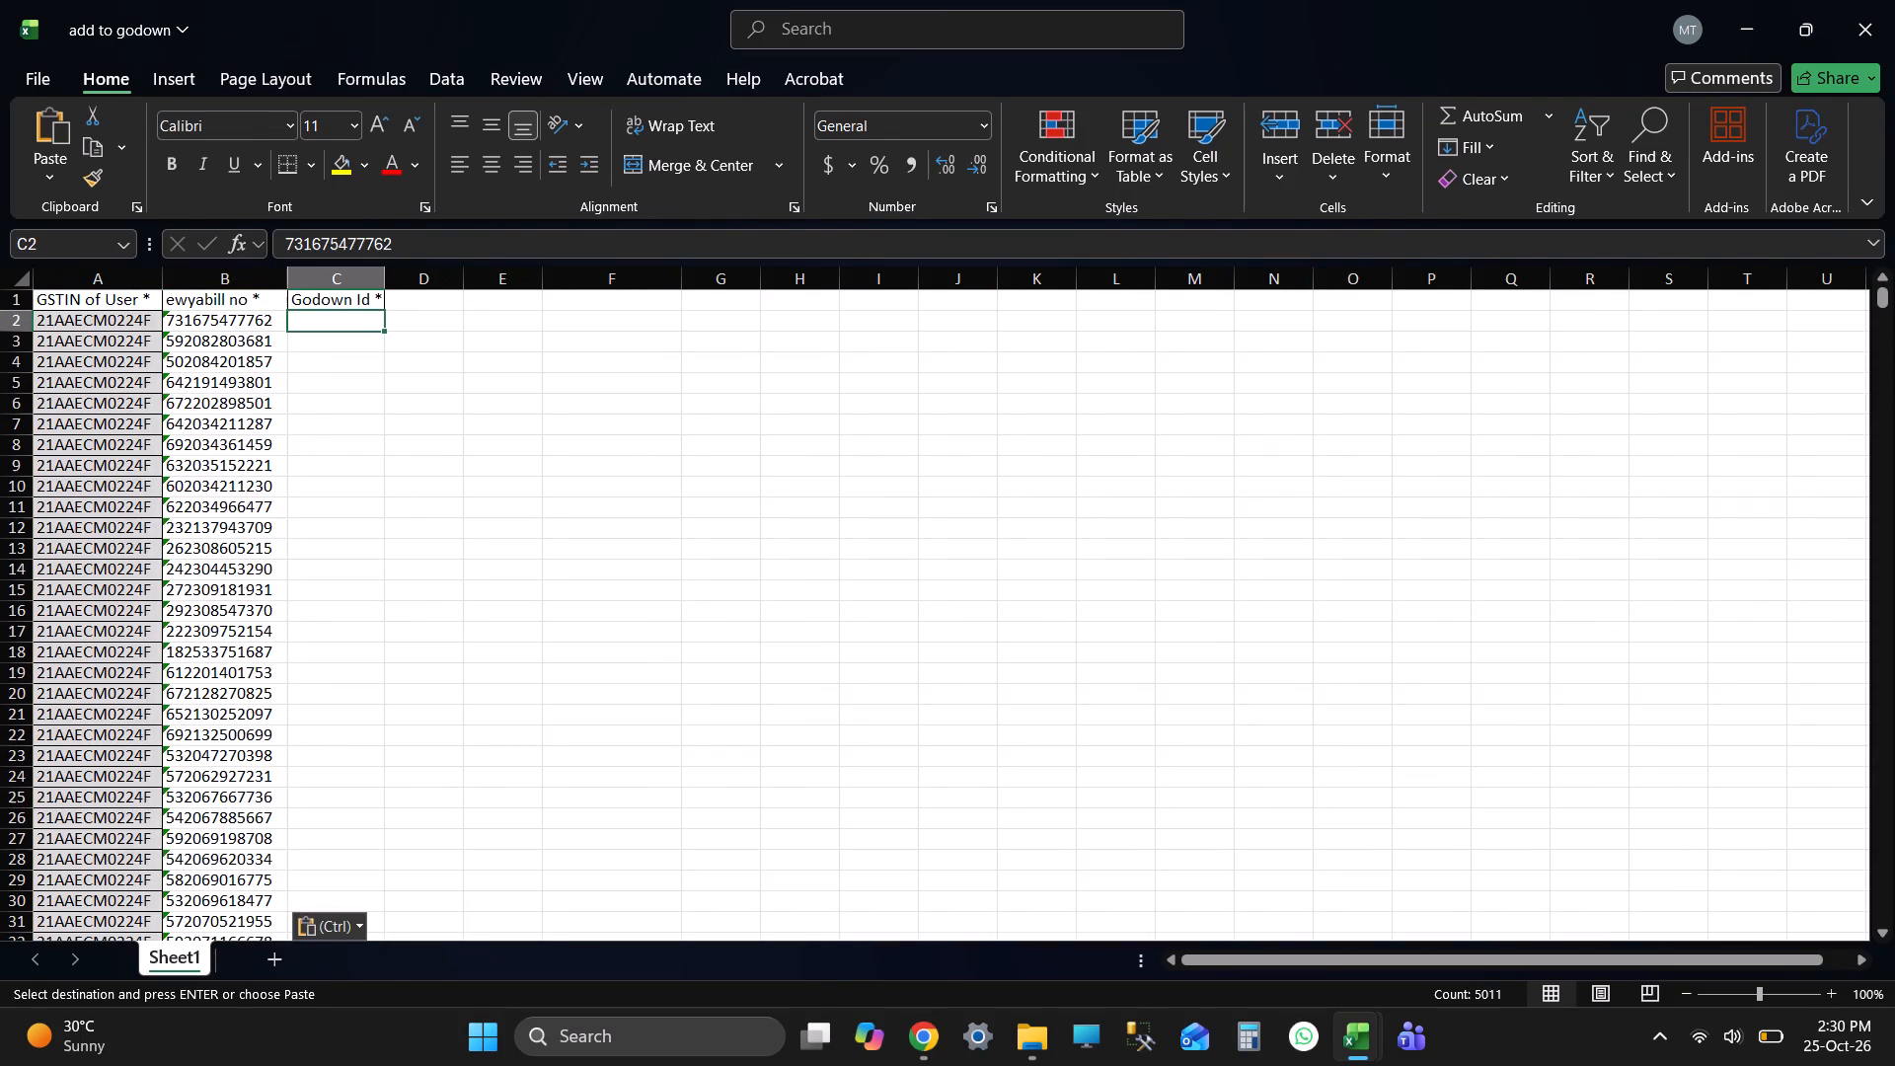
Back in the 20261025 file's godown sheet, mark the batch's end by filling cell F5012 yellow.
key("alt+Tab")
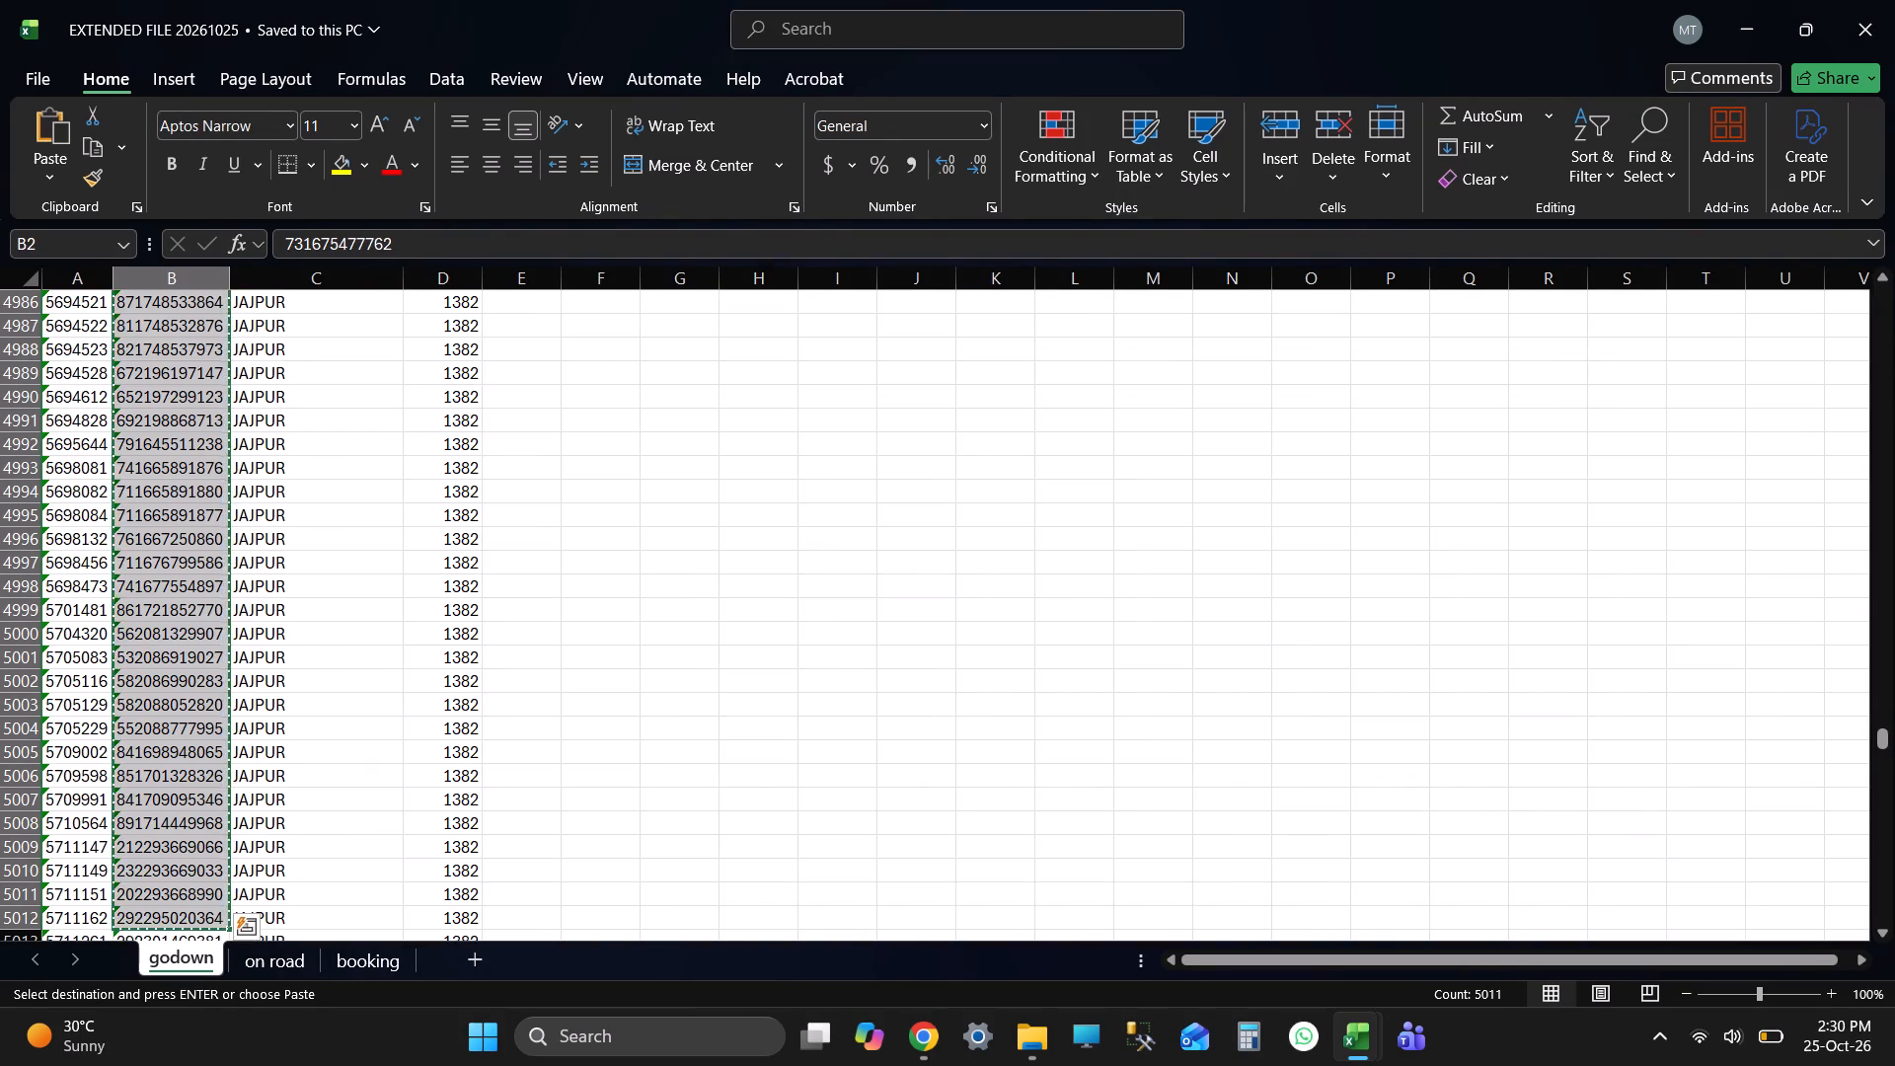
left_click(339, 909)
key("Right")
key("Right")
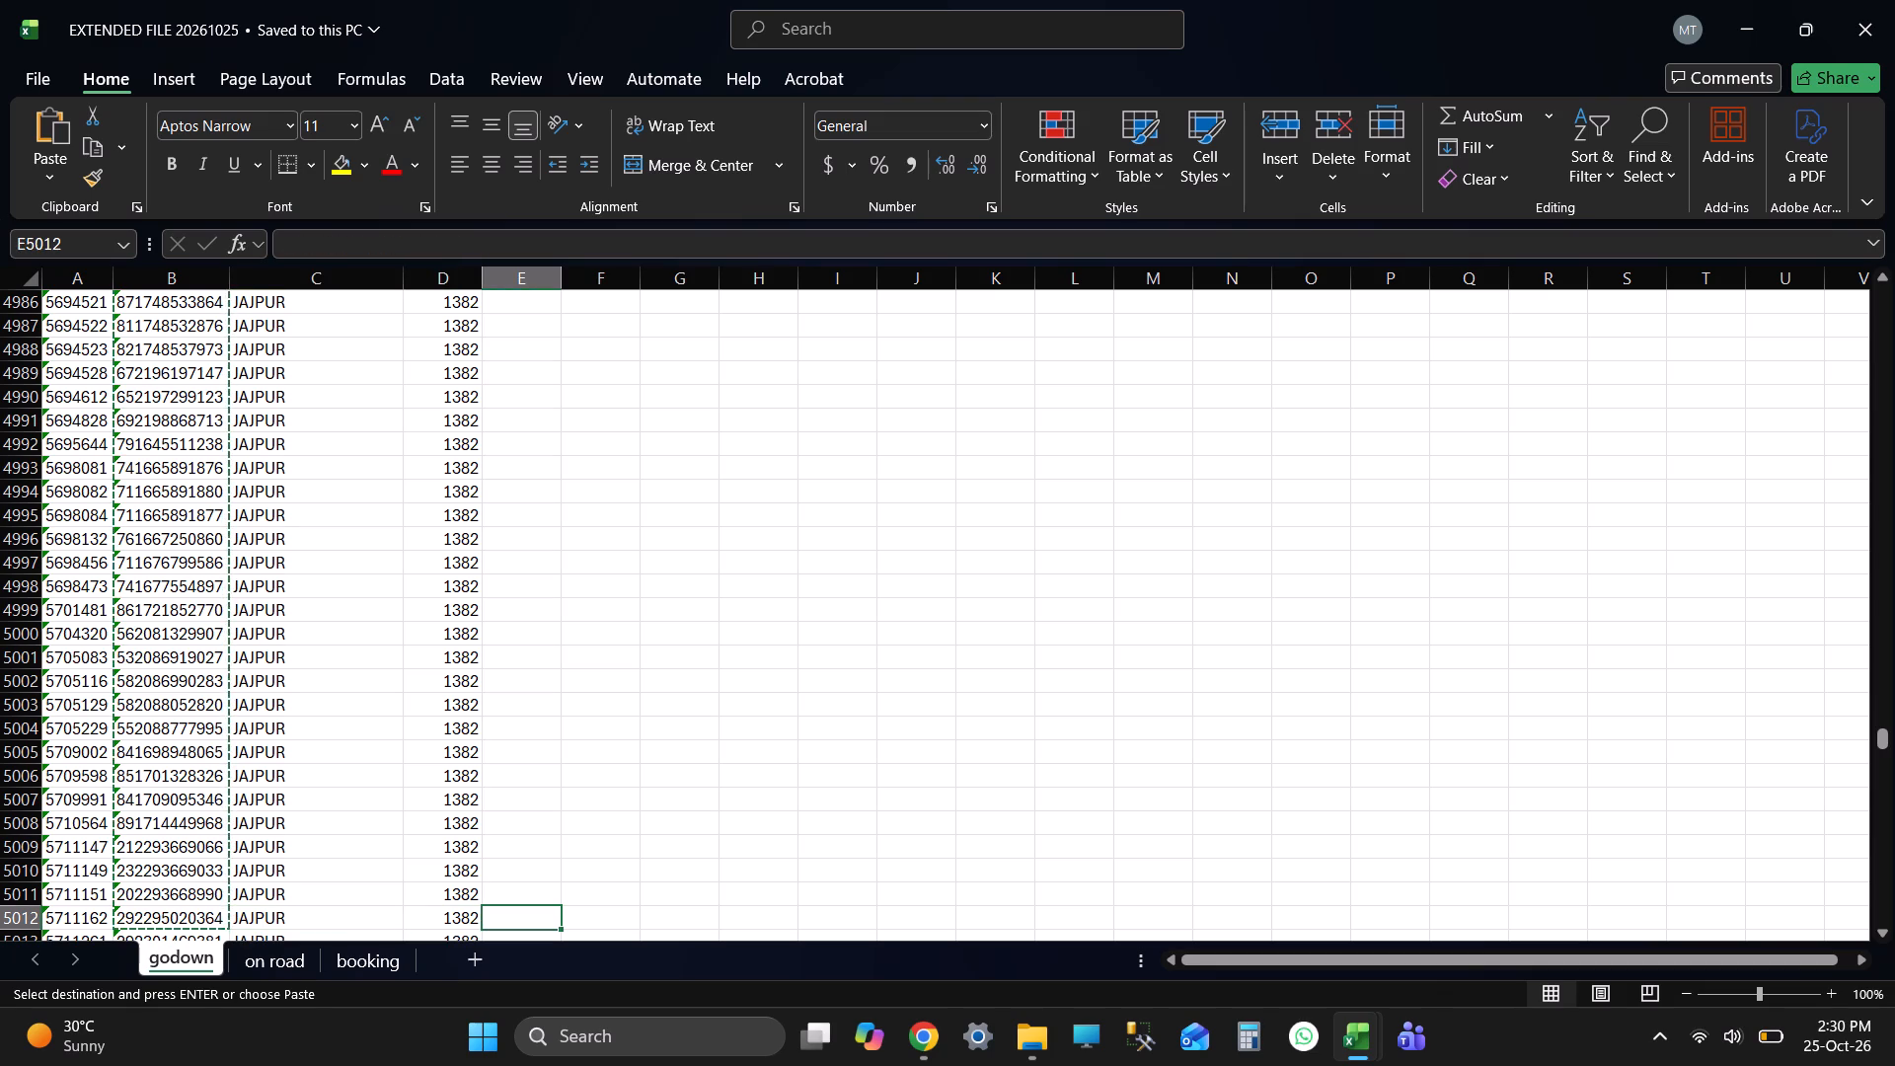
key("Right")
left_click(346, 171)
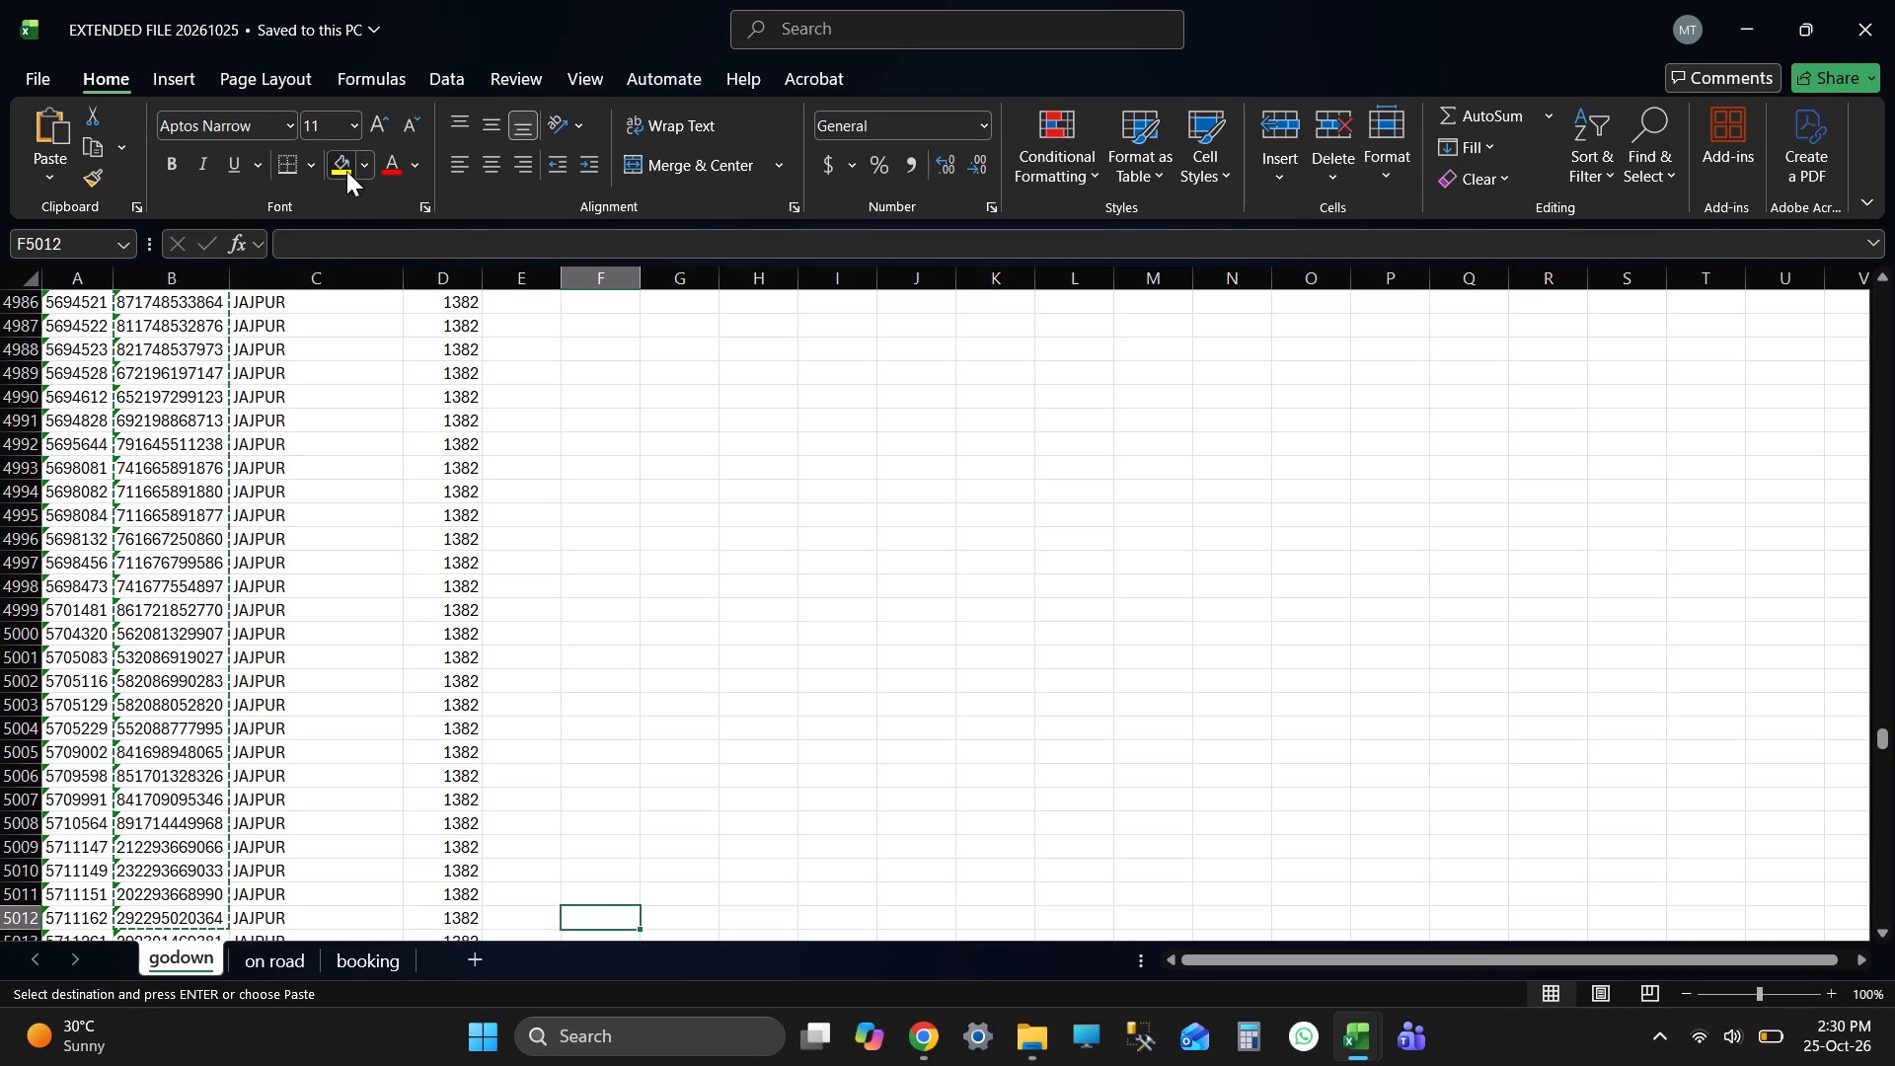
Copy the godown IDs in D2 to D5012 and paste them as values from C2 in add to godown.
key("Left")
key("Left")
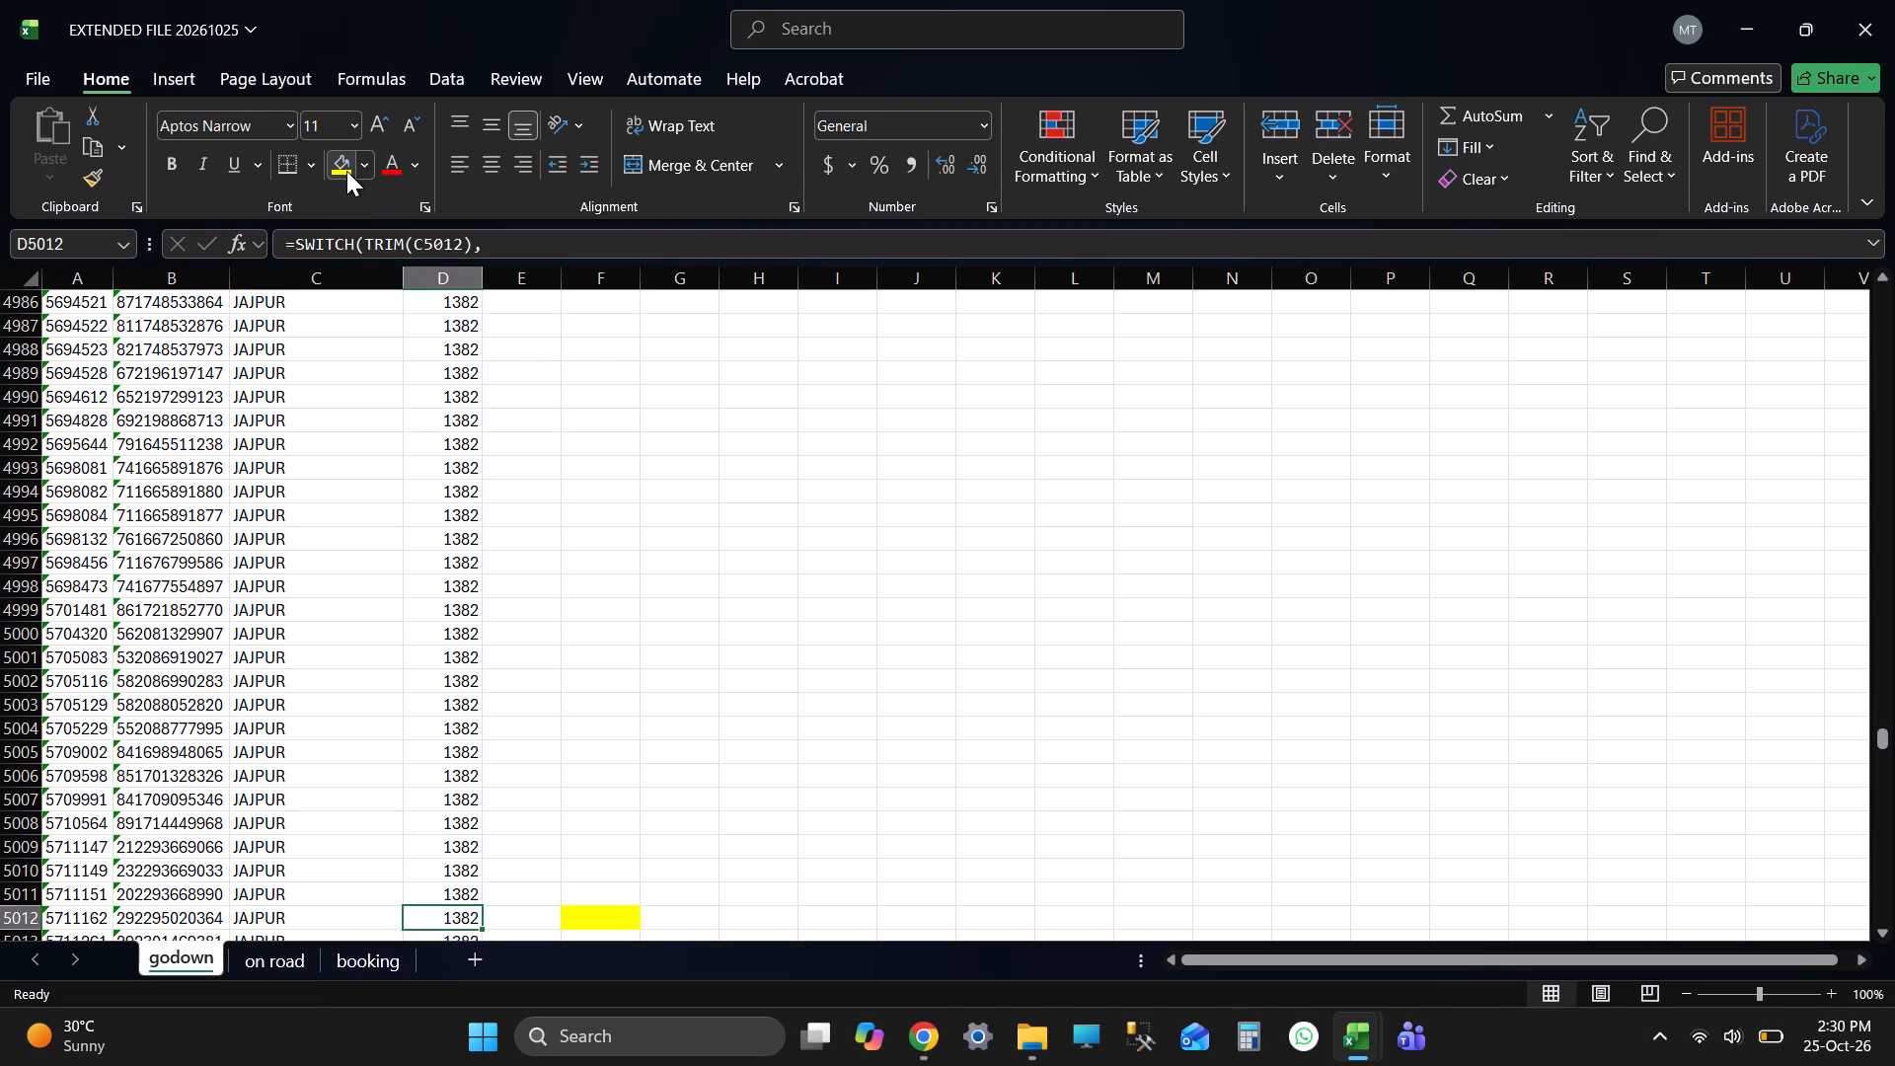
key("ctrl+shift+Up")
key("ctrl+c")
key("alt+Tab")
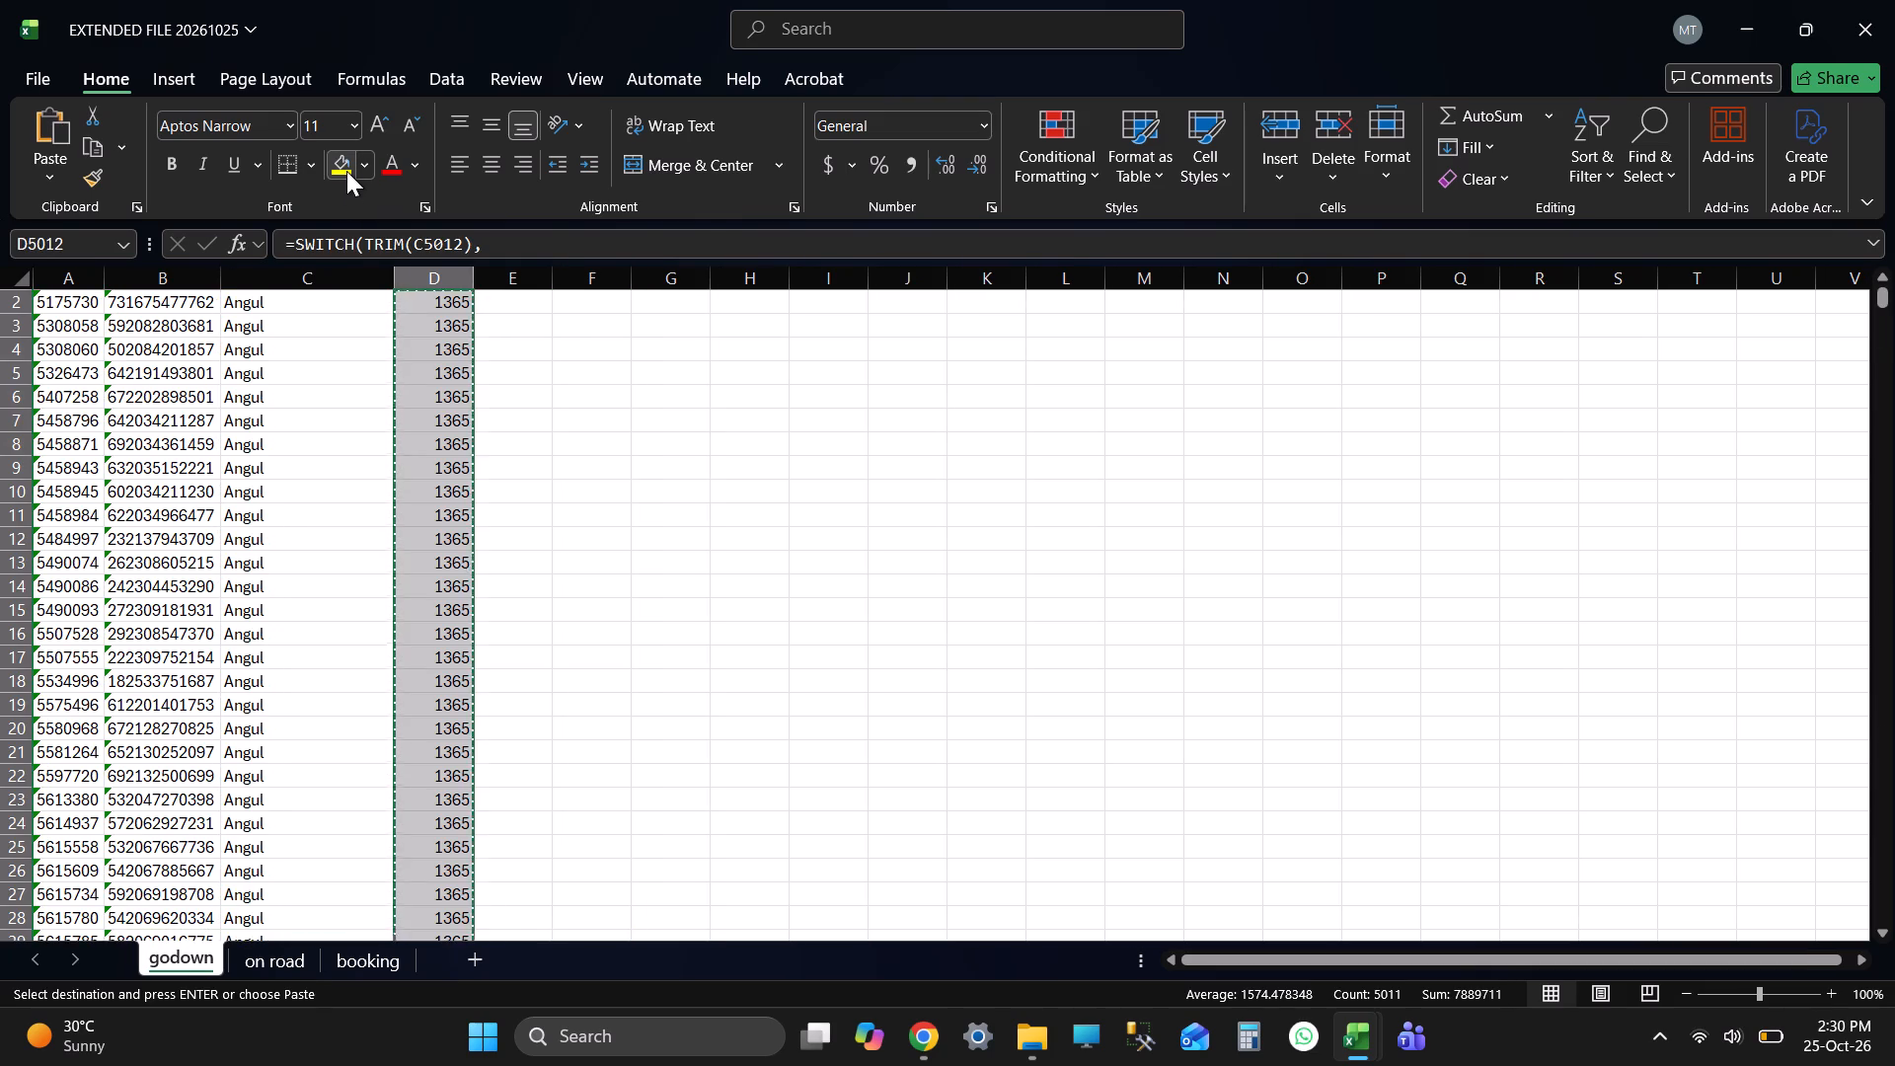
key("Up")
key("Down")
key("ctrl+alt+v")
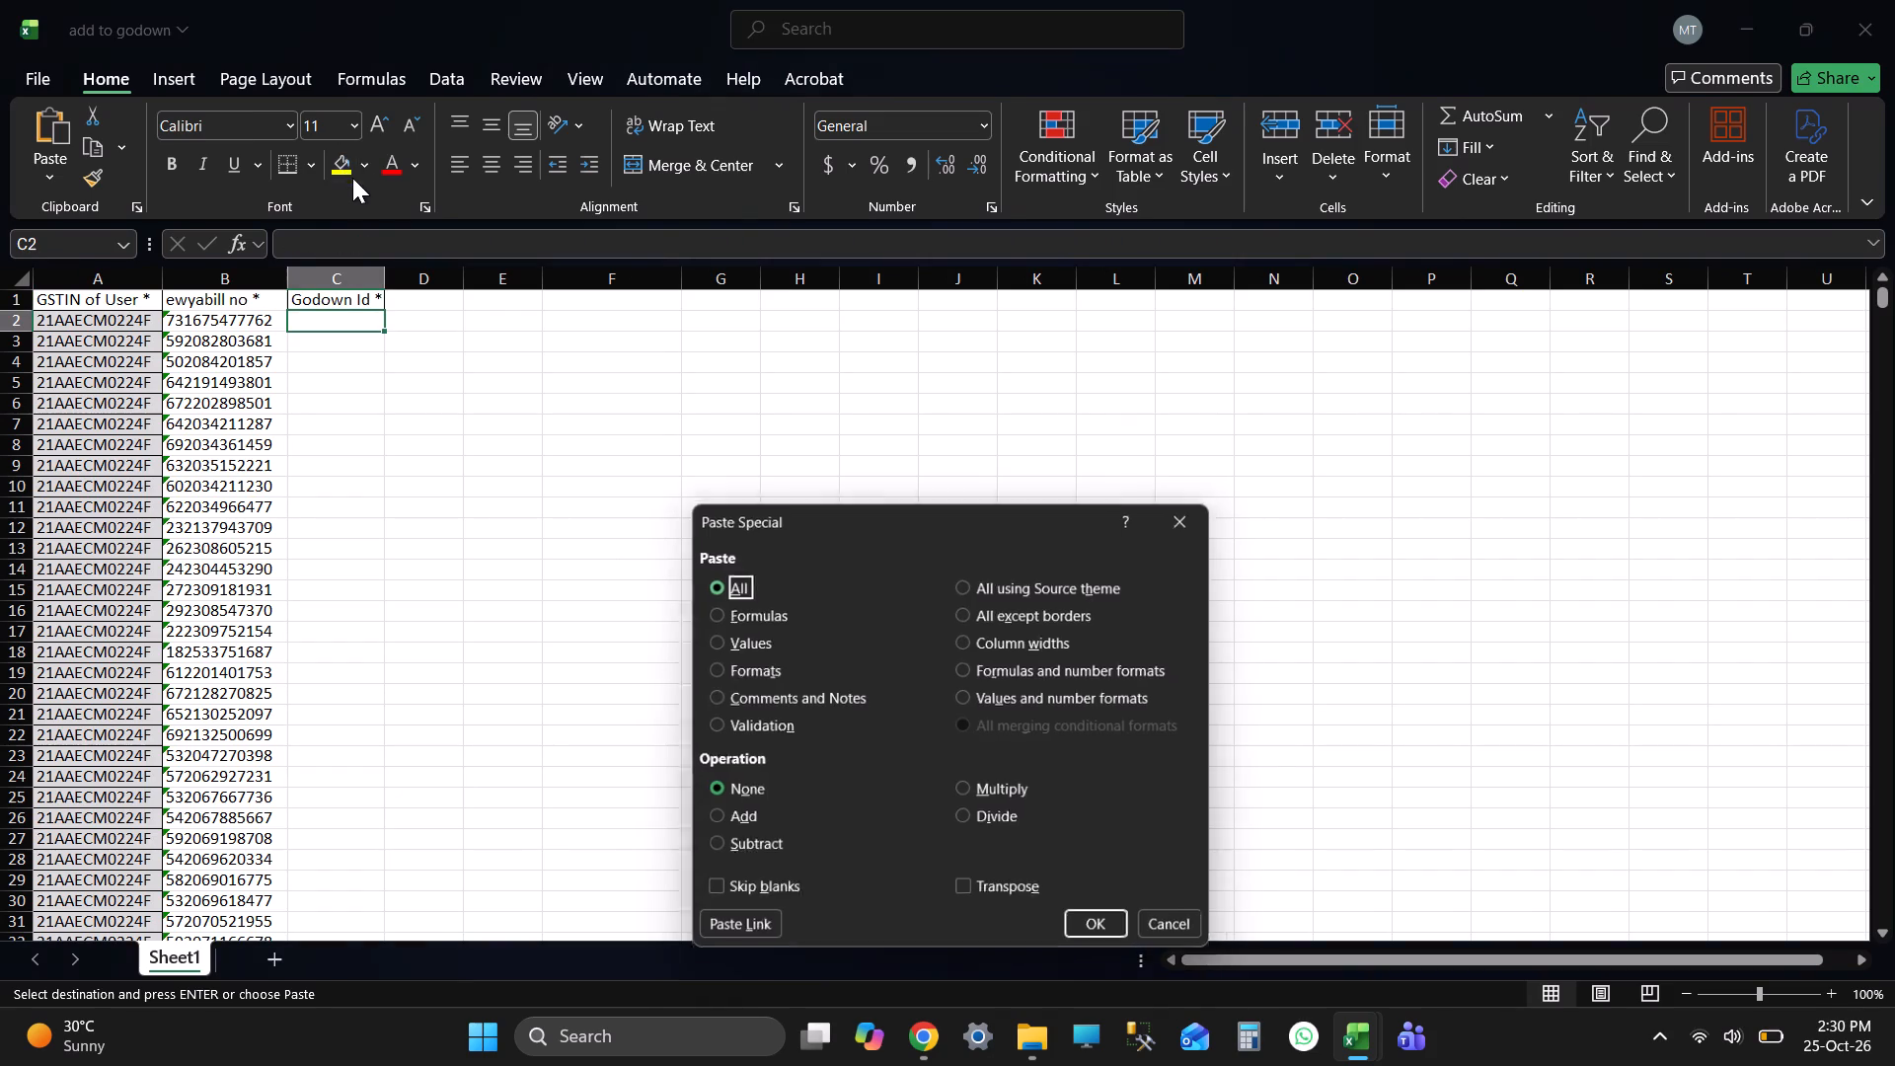
left_click(723, 640)
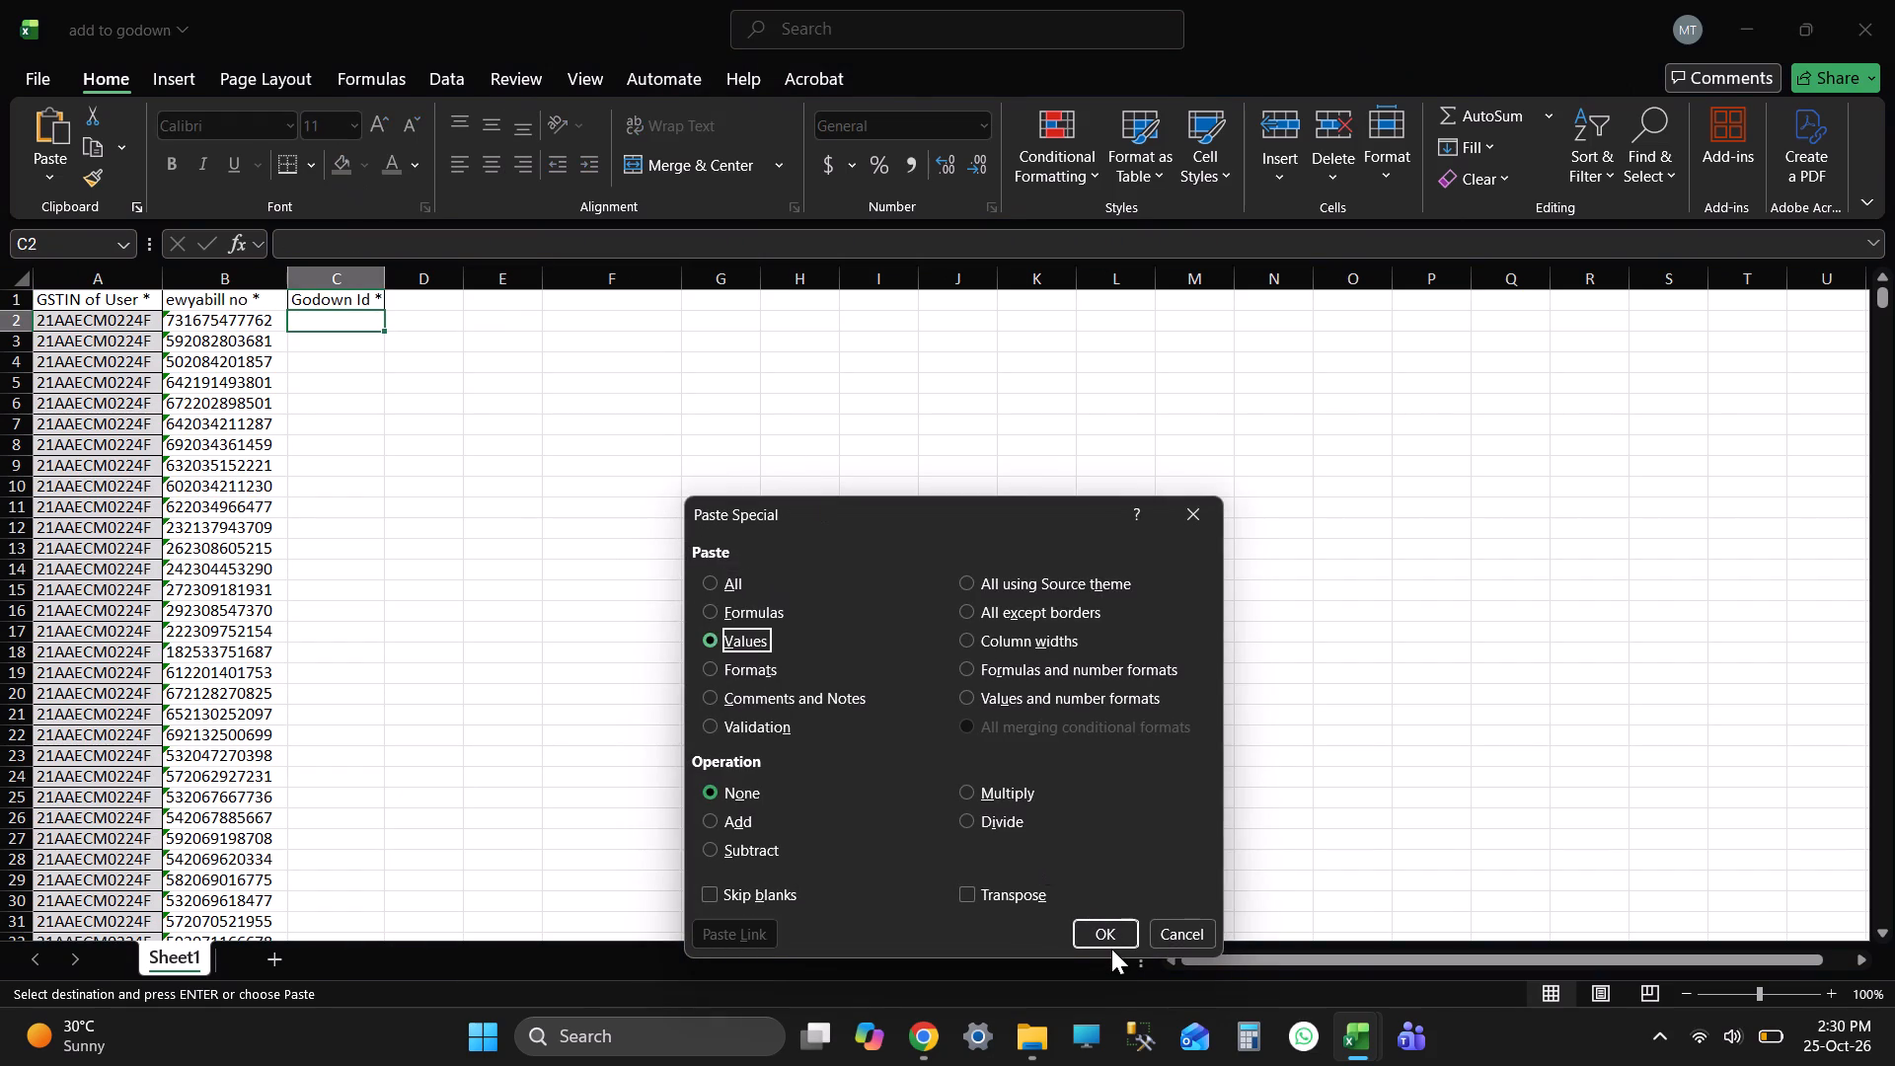
left_click(1111, 949)
left_click(1107, 941)
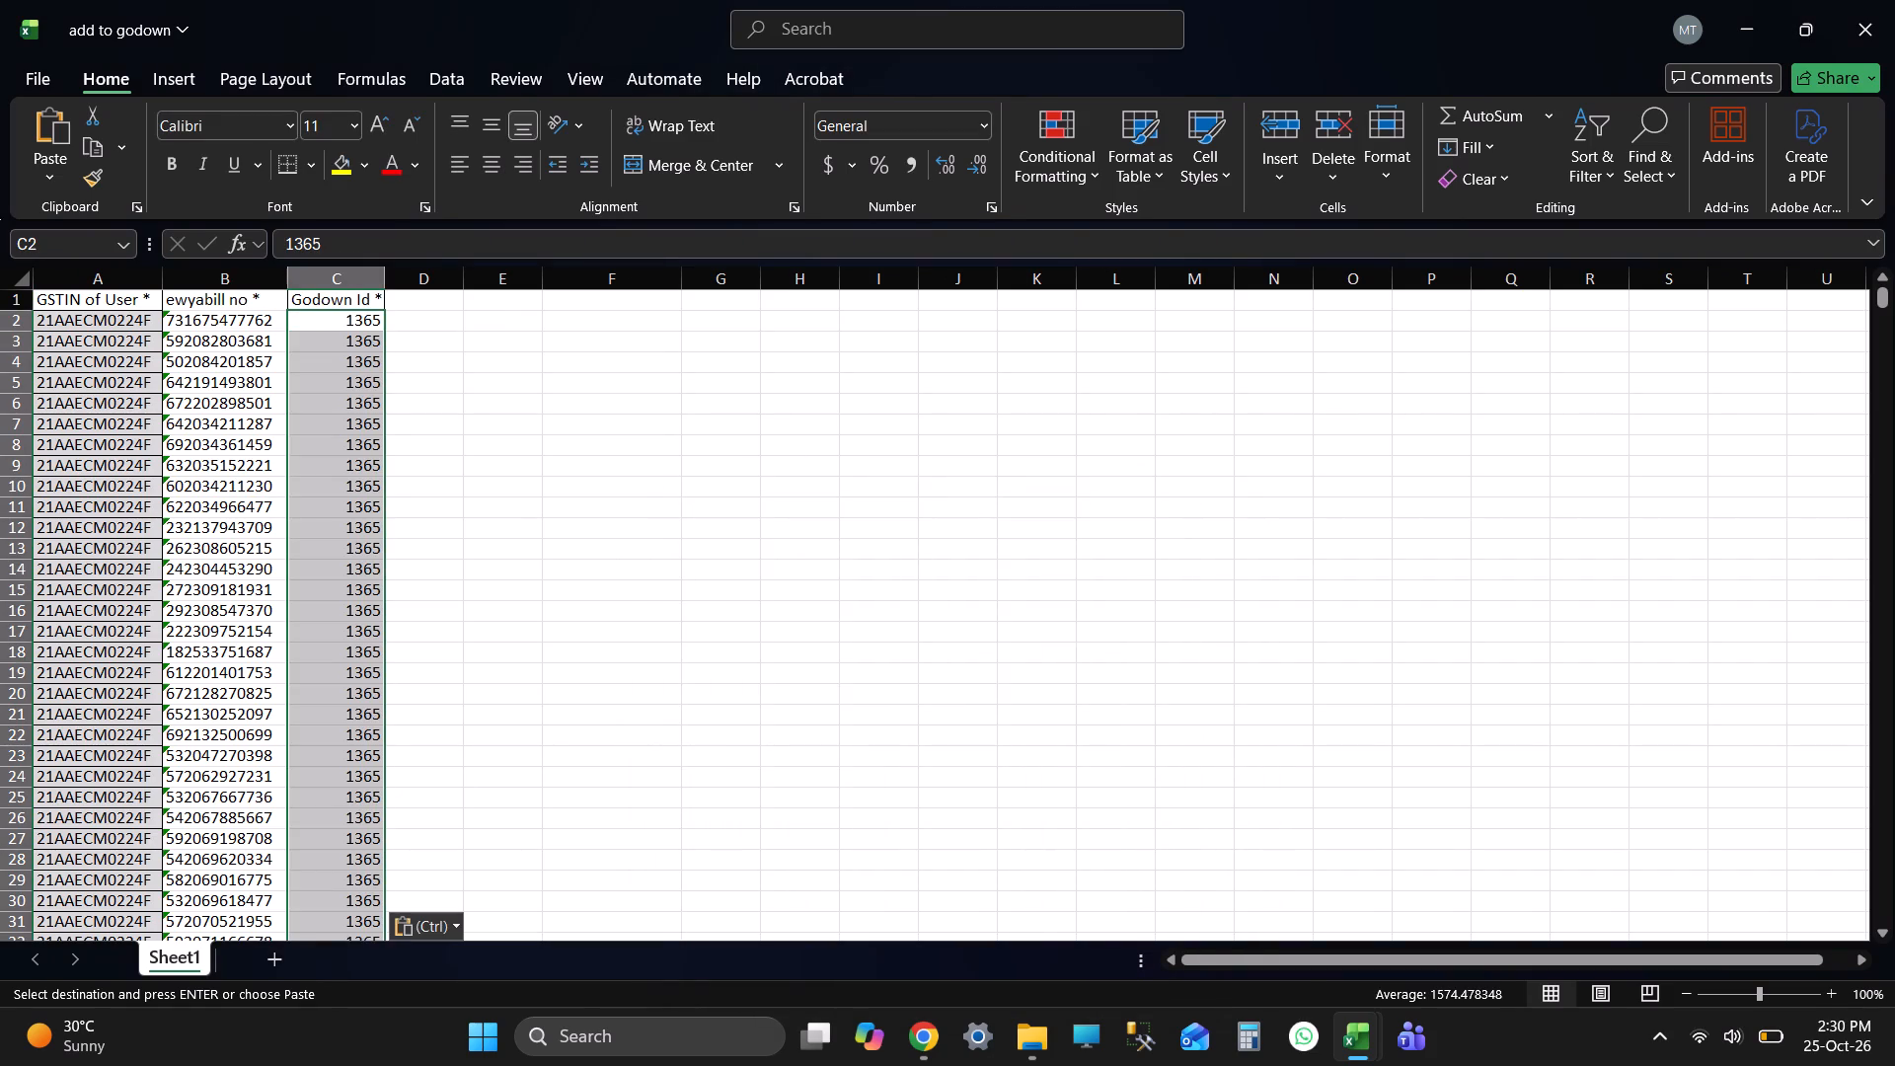
Examine the end of the pasted Godown Id column against the e-way bill numbers, and return to its header.
left_click(383, 434)
left_click(372, 434)
key("ctrl+Down")
key("Down")
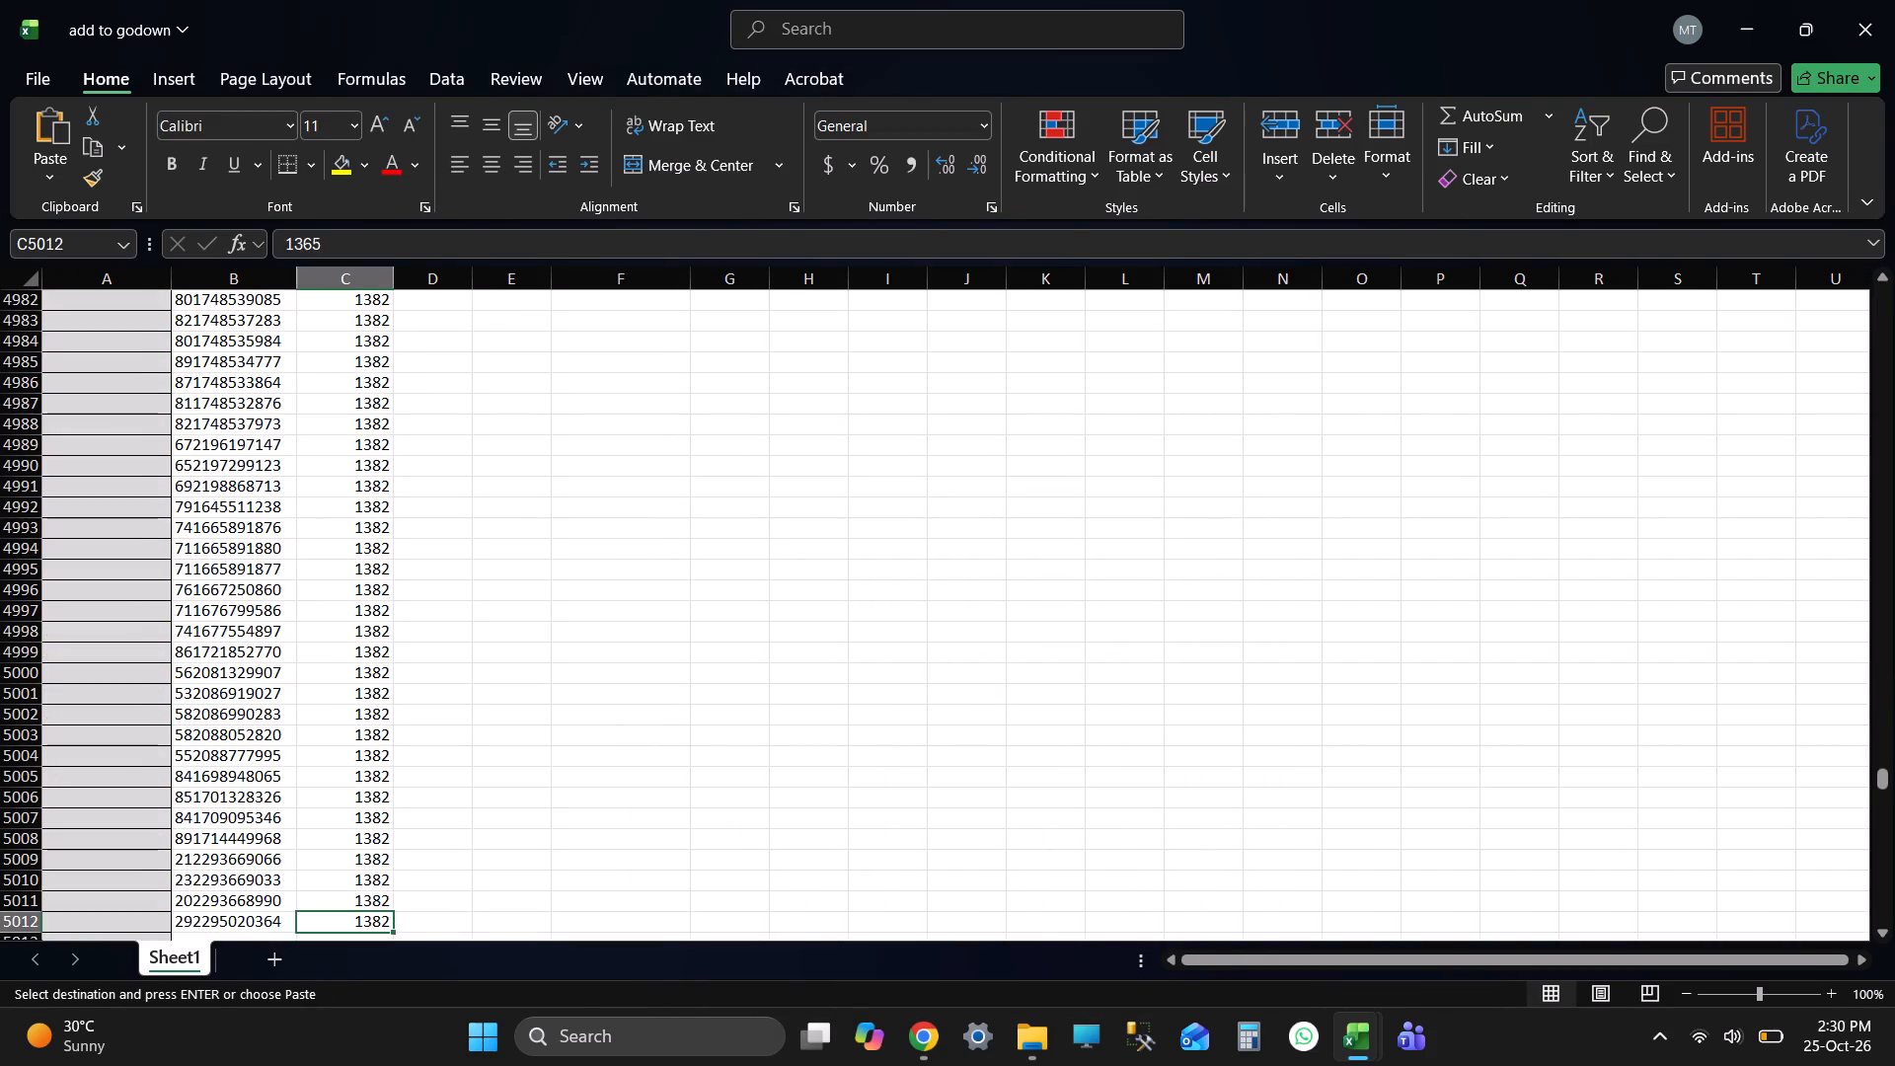
key("Down")
key("Down")
key("Down")
key("ctrl+Up")
key("ctrl+Up")
key("ctrl+Up")
Copy the last filled GSTIN of User value in column A and paste it down through row 5012.
key("Left")
key("ctrl+Left")
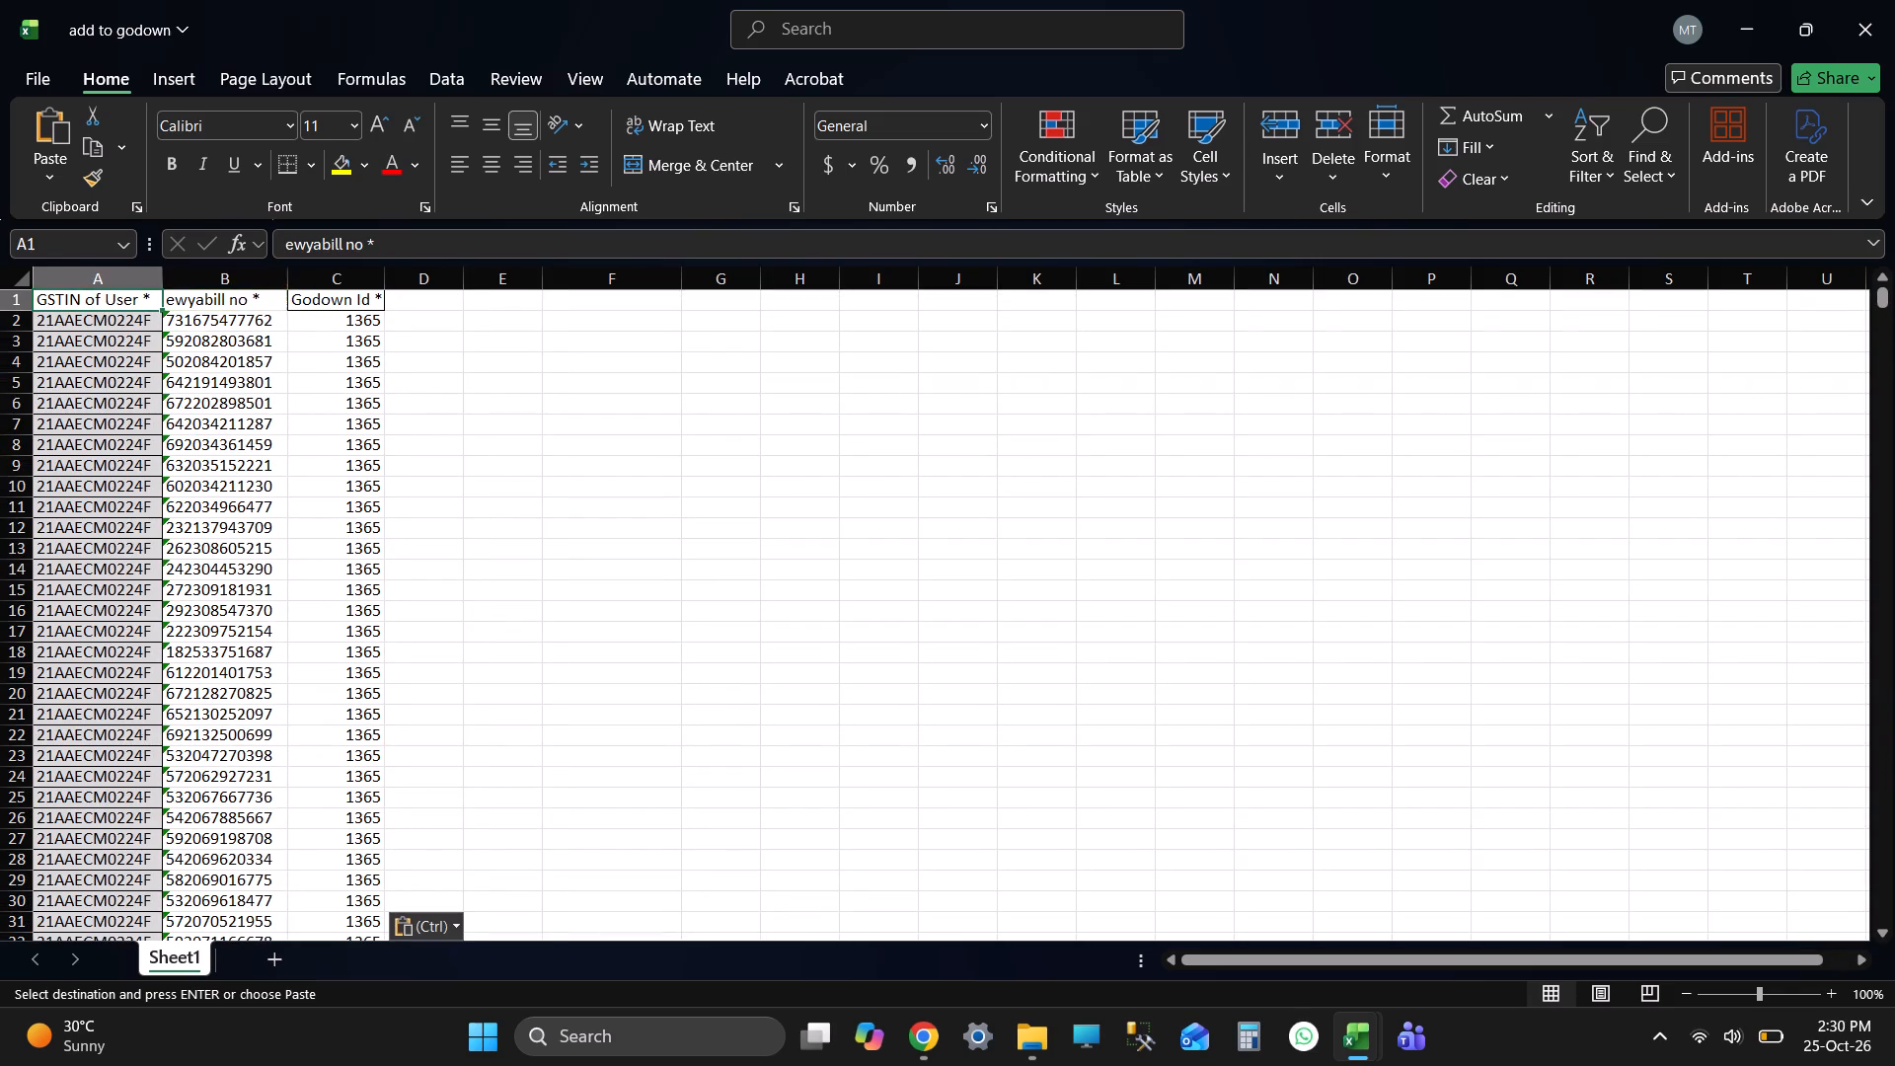
key("ctrl+Down")
key("ctrl+c")
key("shift+Page_Down")
key("shift+Page_Down")
key("shift+Page_Down")
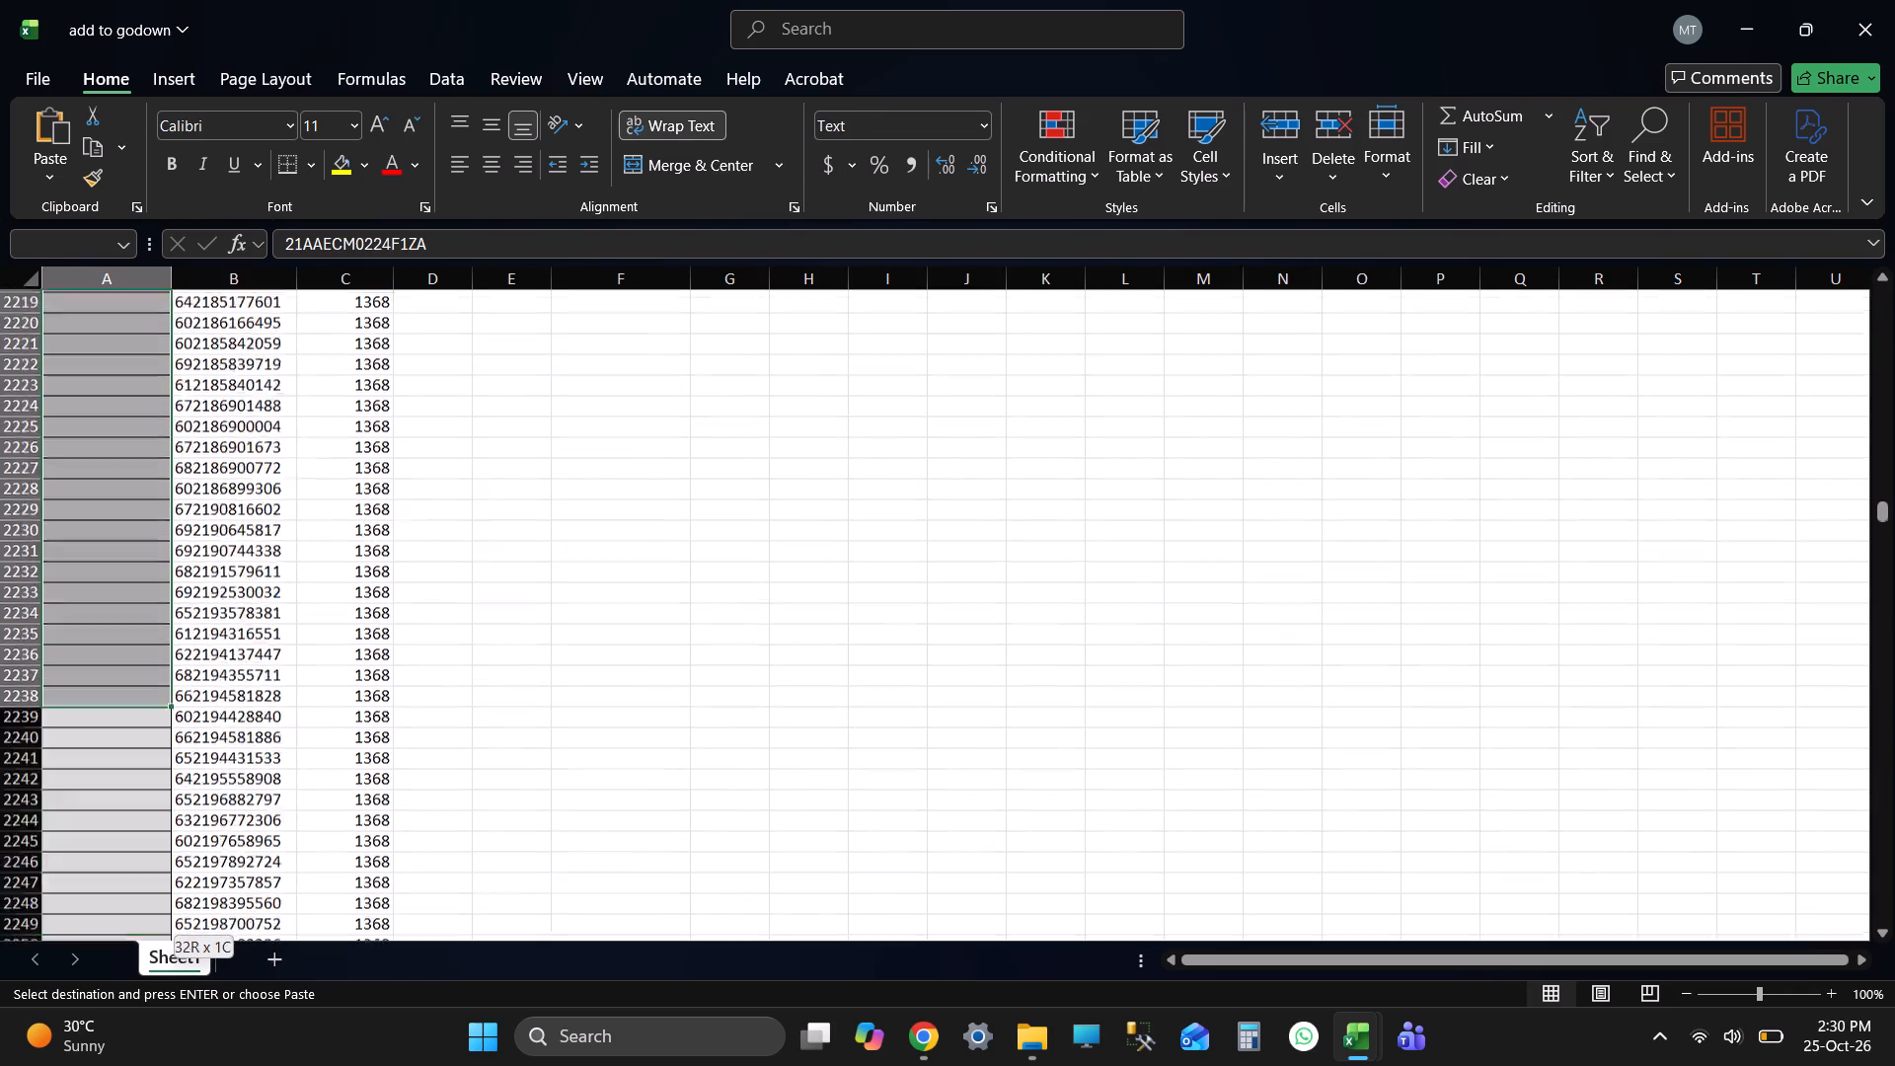
key("shift+Page_Down")
key("shift+Page_Down")
key("shift+Page_Down")
key("shift+Page_Down")
key("shift+Page_Down")
key("shift+Page_Down")
key("shift+Page_Down")
key("shift+Page_Down")
key("shift+Page_Down")
key("shift+Page_Down")
key("shift+Page_Down")
key("shift+Page_Down")
key("shift+Page_Down")
key("shift+Page_Down")
key("shift+Page_Down")
key("shift+Page_Down")
key("shift+Page_Down")
key("shift+Page_Down")
key("shift+Page_Down")
key("shift+Page_Down")
key("shift+Page_Down")
key("shift+Page_Down")
key("shift+Page_Down")
key("shift+Page_Down")
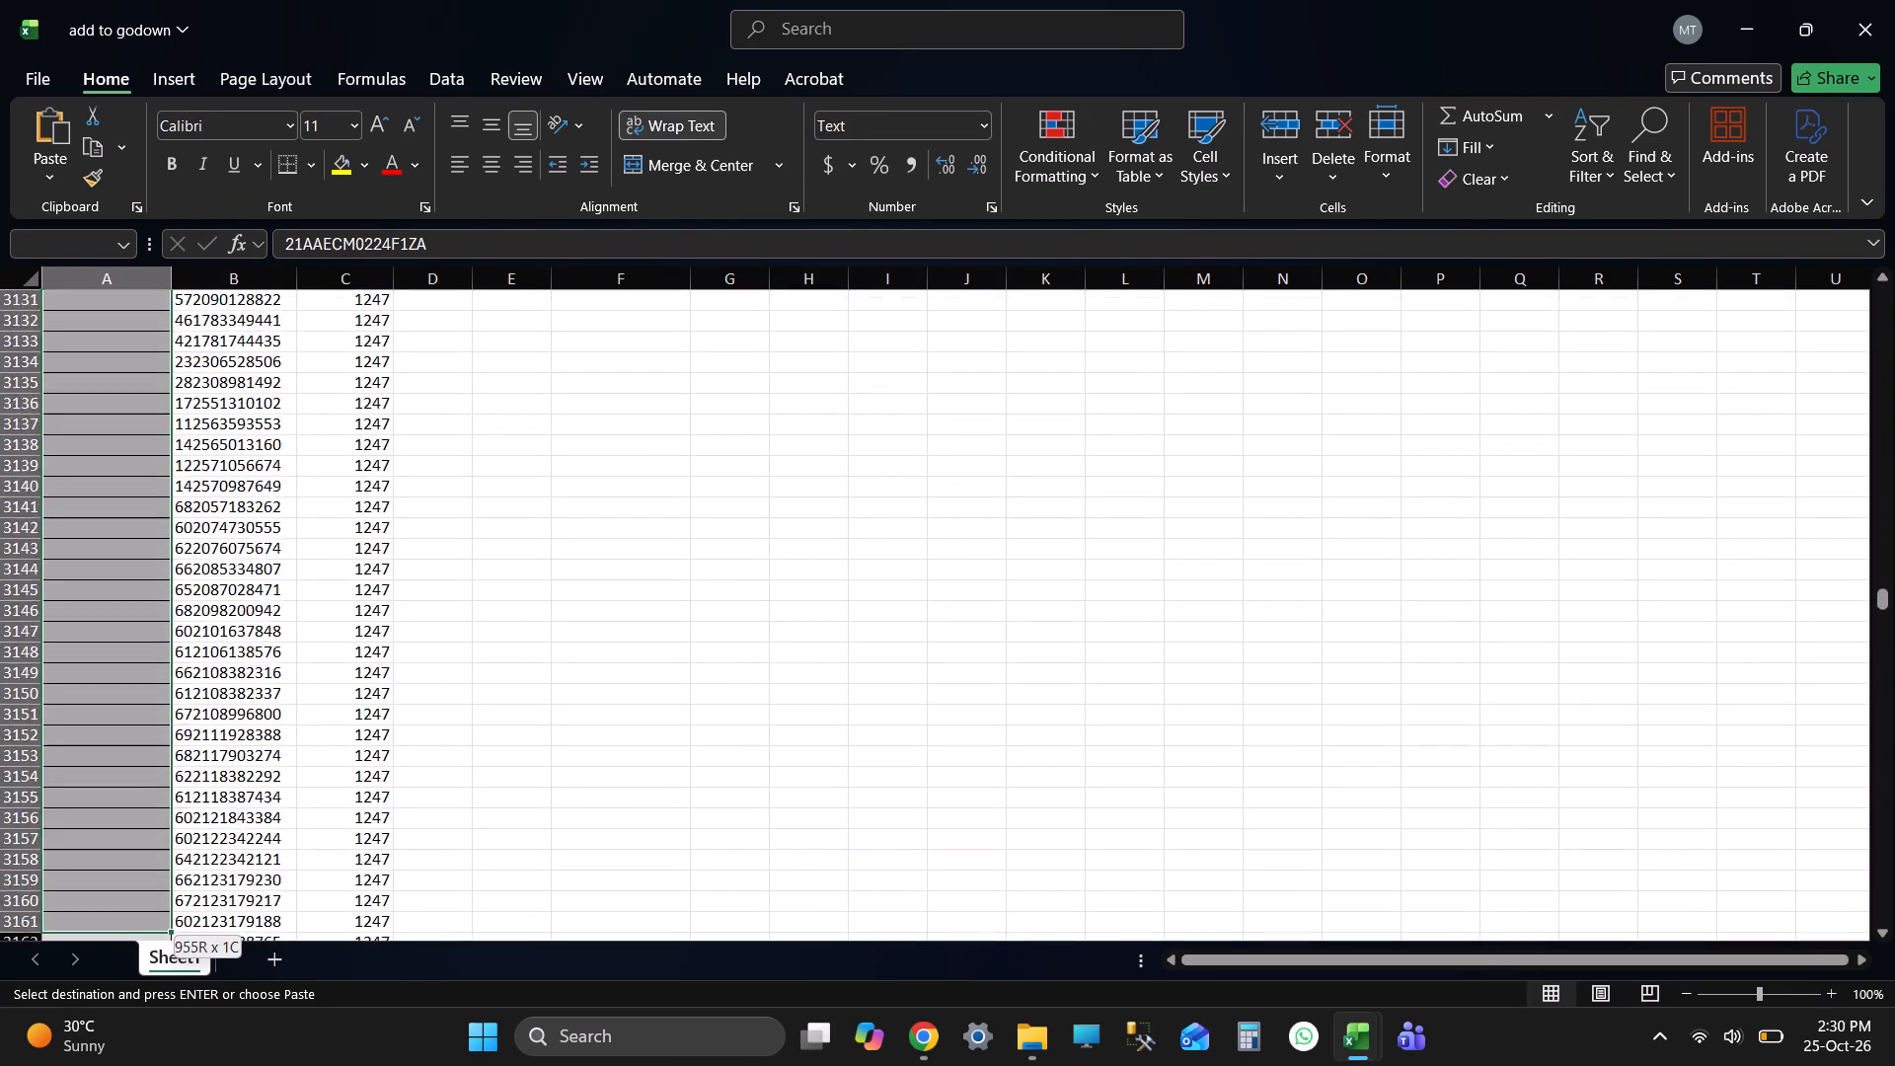
key("shift+Page_Down")
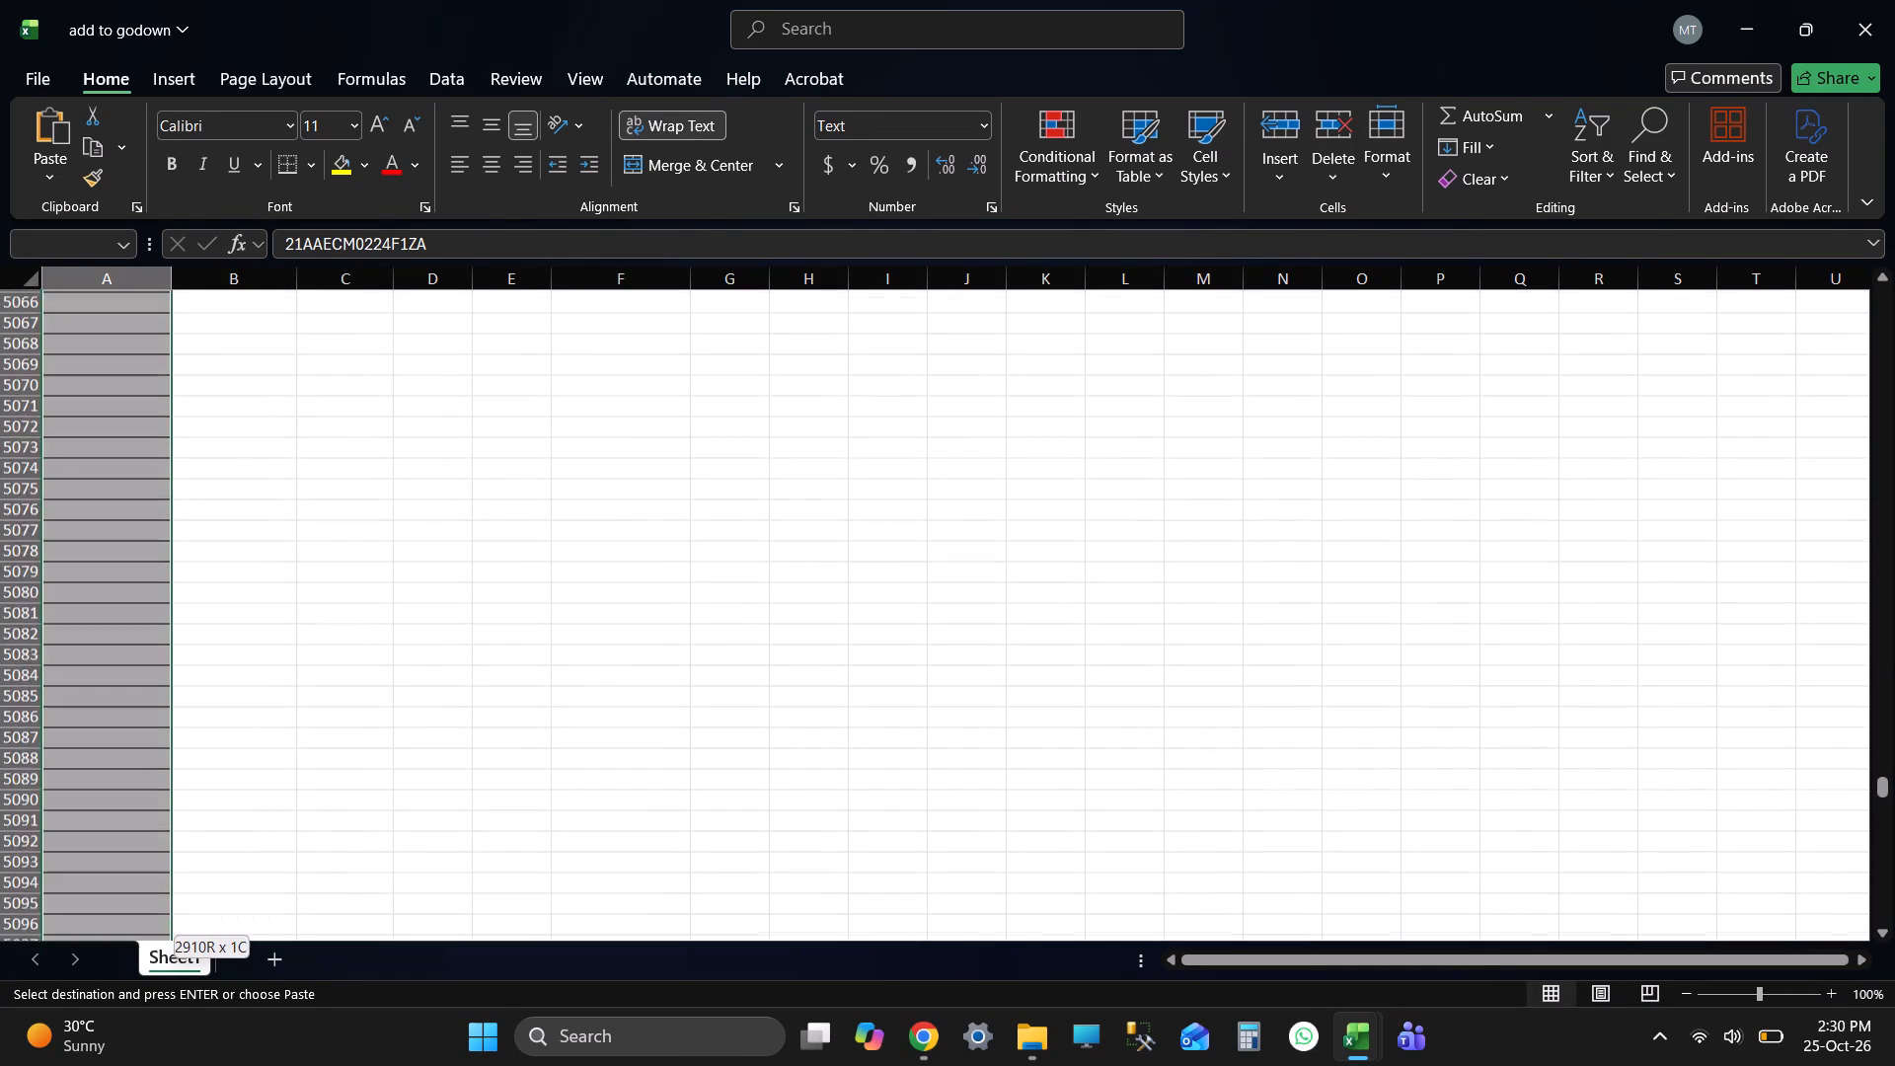
key("shift+Page_Up")
key("shift+Page_Up")
key("shift+Page_Up")
key("shift+Page_Up")
key("shift+Page_Down")
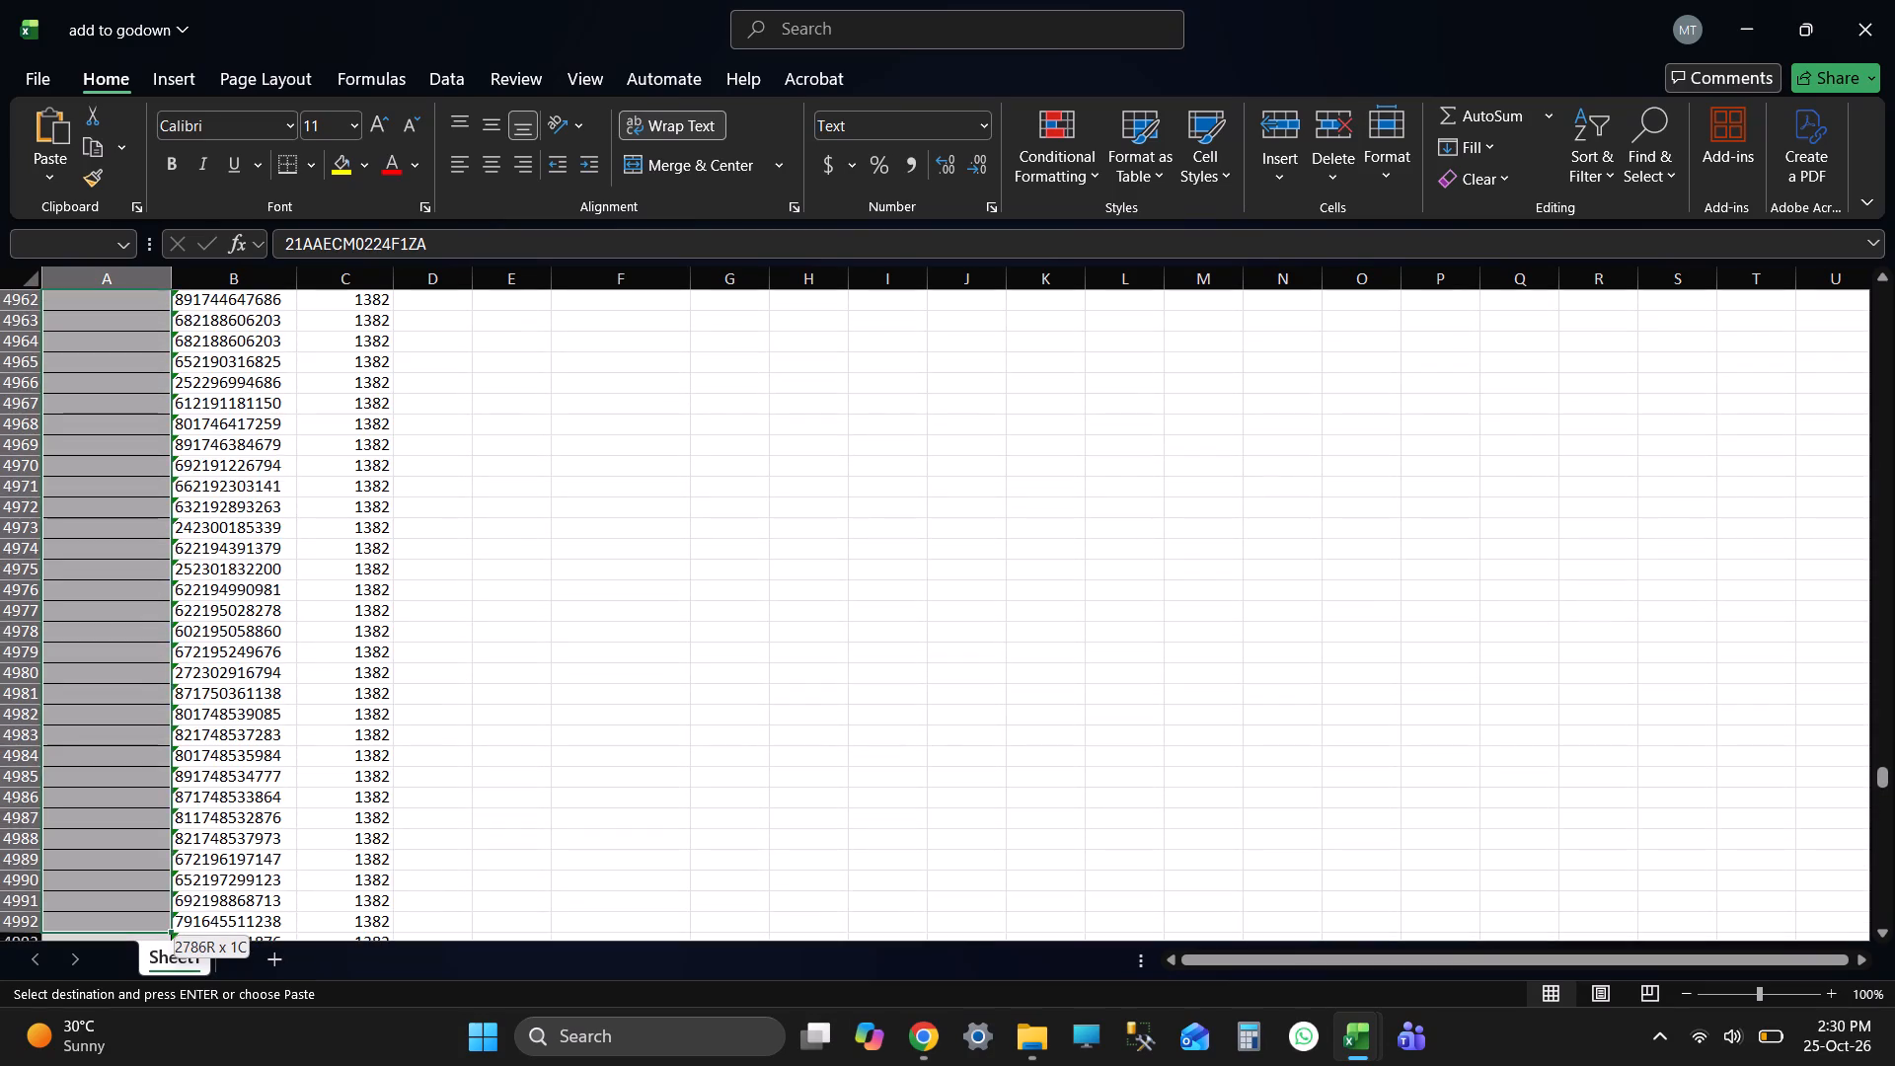
key("shift+Up")
key("shift+Up")
key("shift+Up")
key("shift+Up")
key("shift+Up")
key("shift+Up")
key("shift+Up")
key("shift+Up")
key("shift+Up")
key("shift+Up")
key("shift+Up")
key("shift+Up")
key("shift+Down")
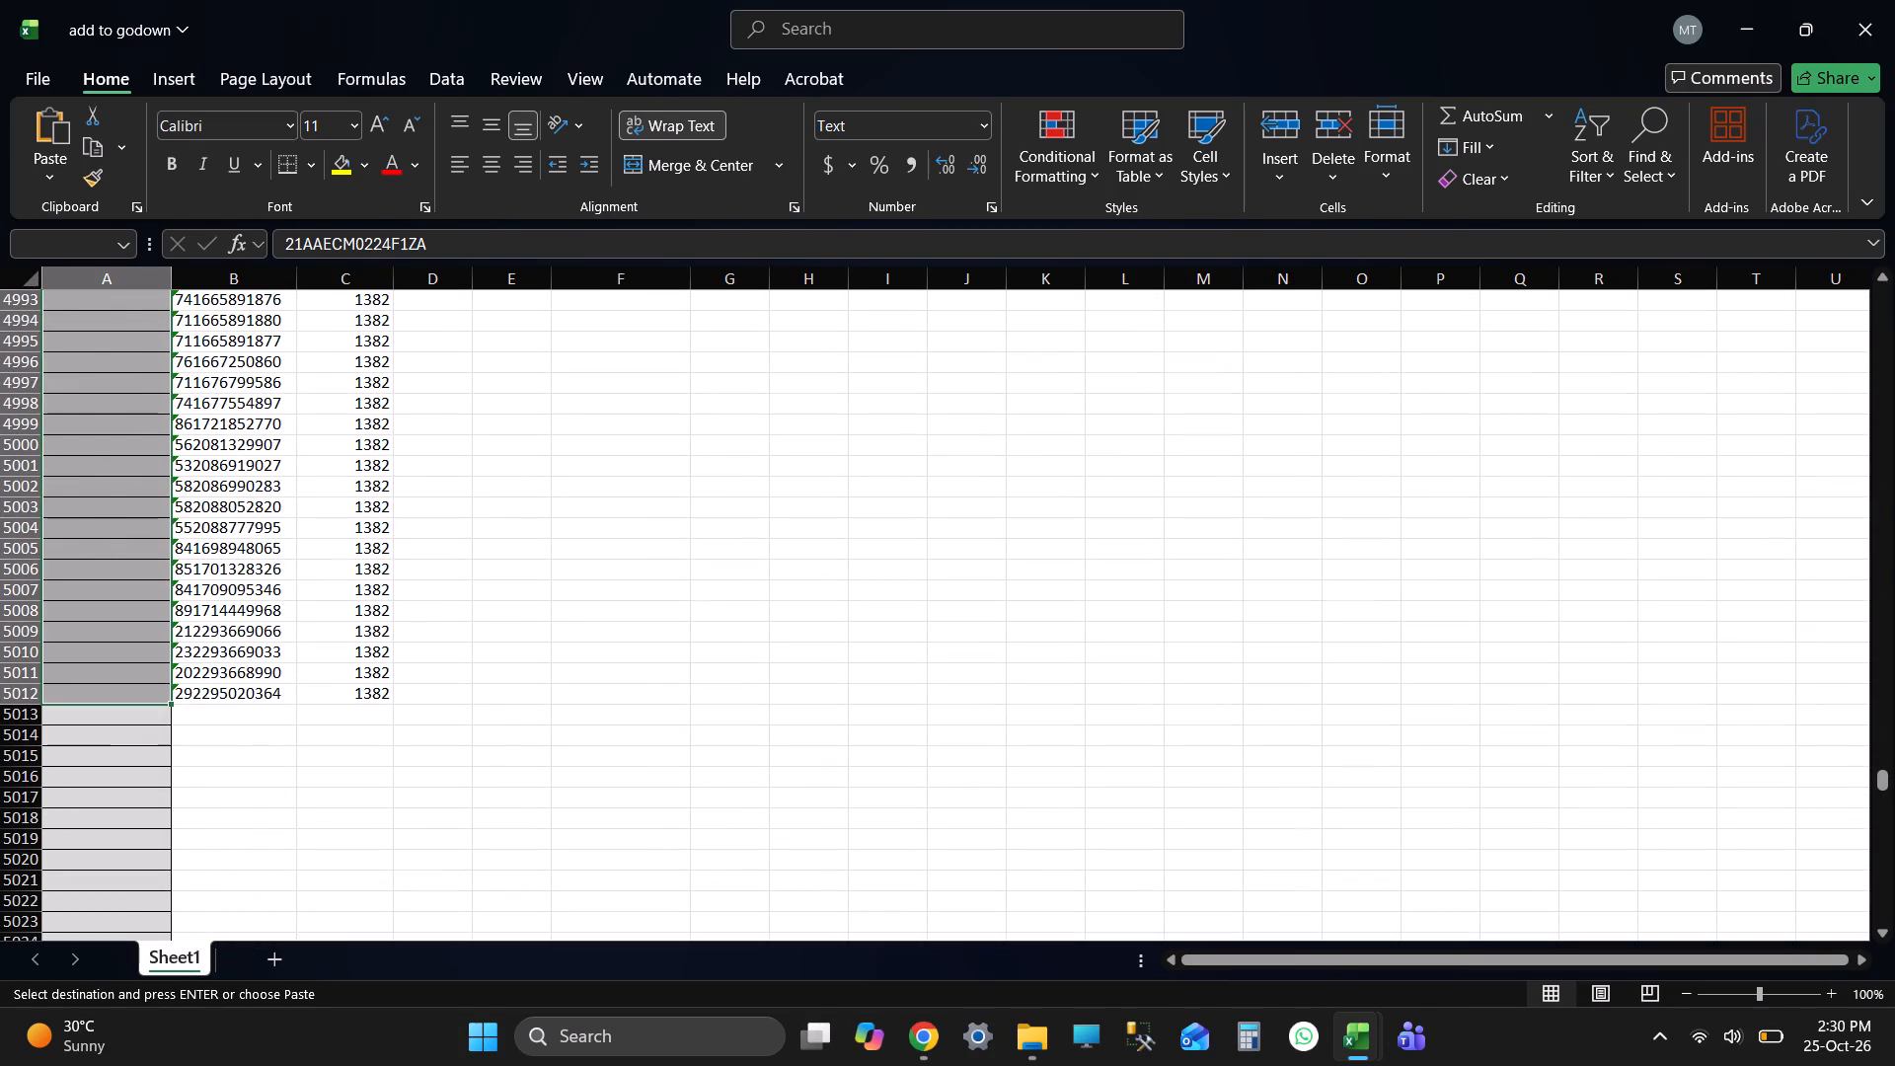
key("ctrl+v")
Go to the last filled GSTIN cell, A5012, and save the add to godown workbook.
key("ctrl+Down")
key("Down")
key("Down")
key("Down")
key("Down")
key("Down")
key("ctrl+Up")
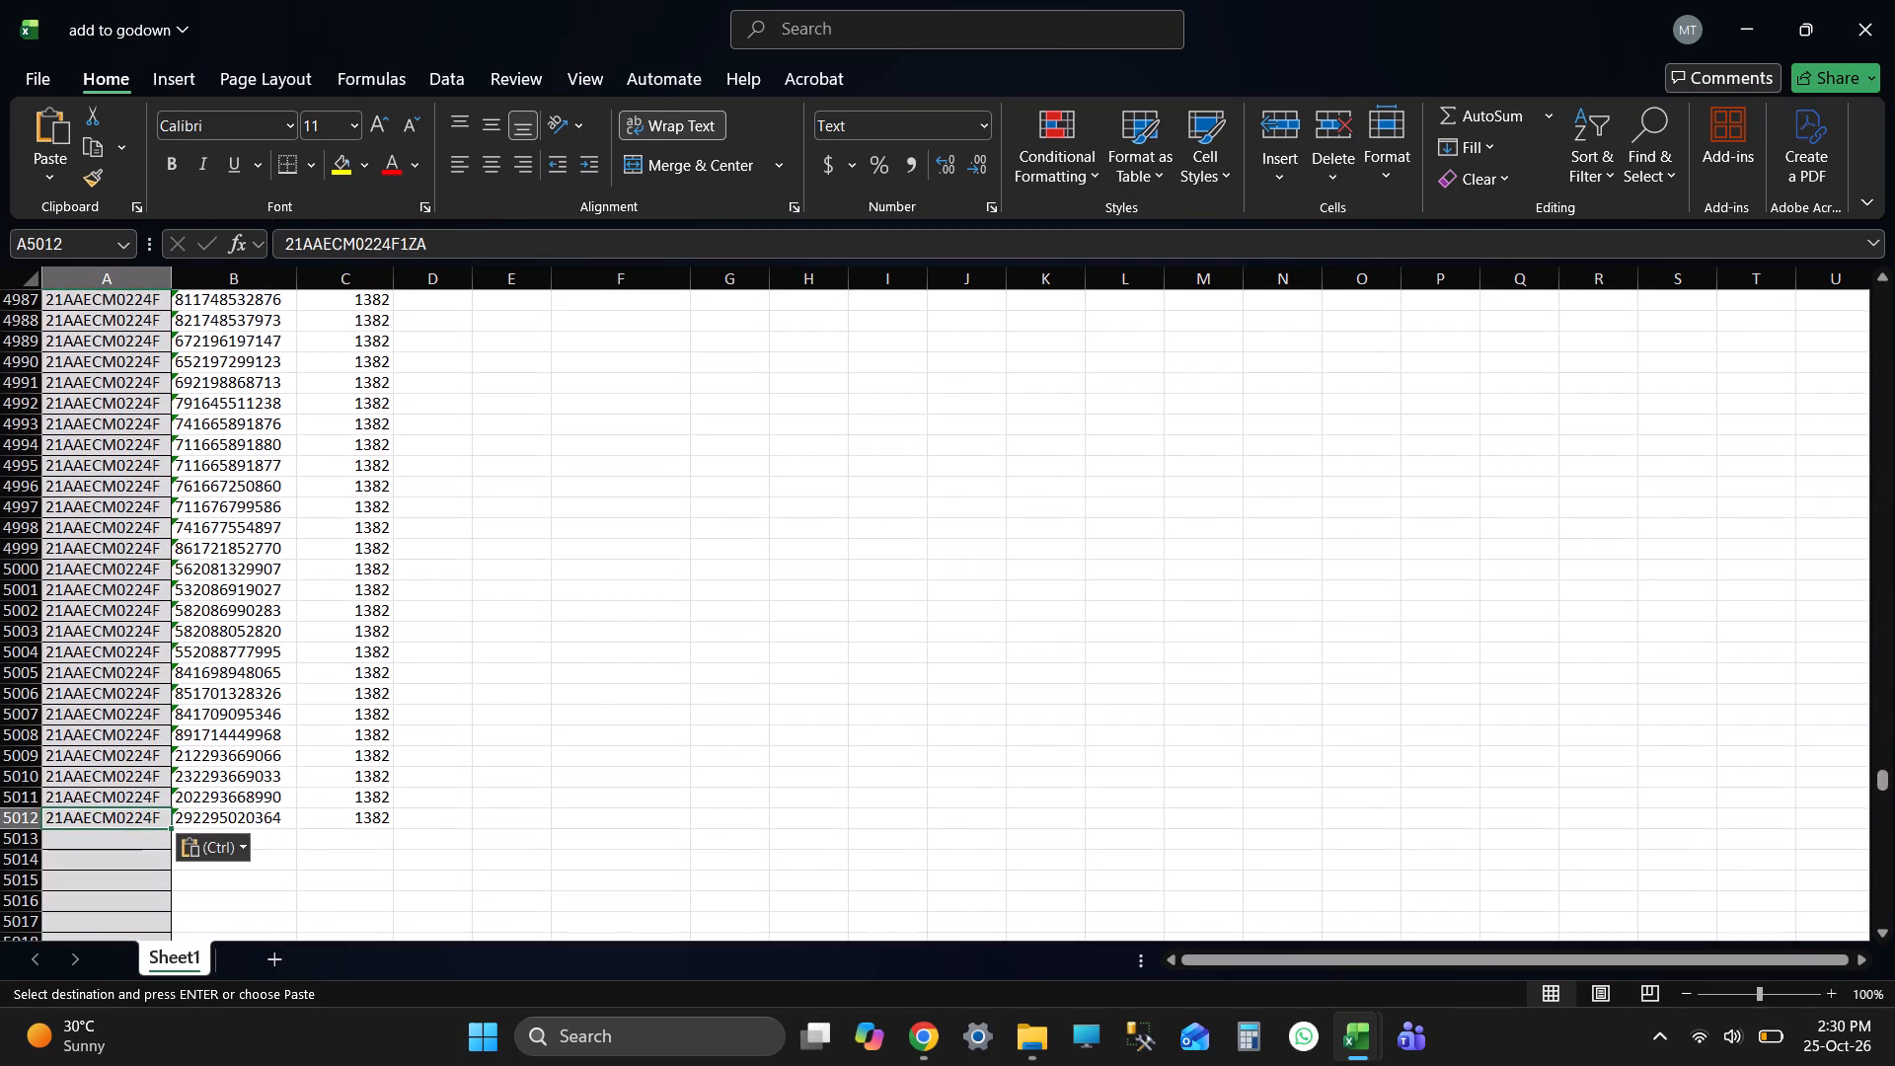
key("ctrl+s")
key("ctrl+s")
key("ctrl+s")
key("ctrl+s")
key("ctrl+s")
key("ctrl+s")
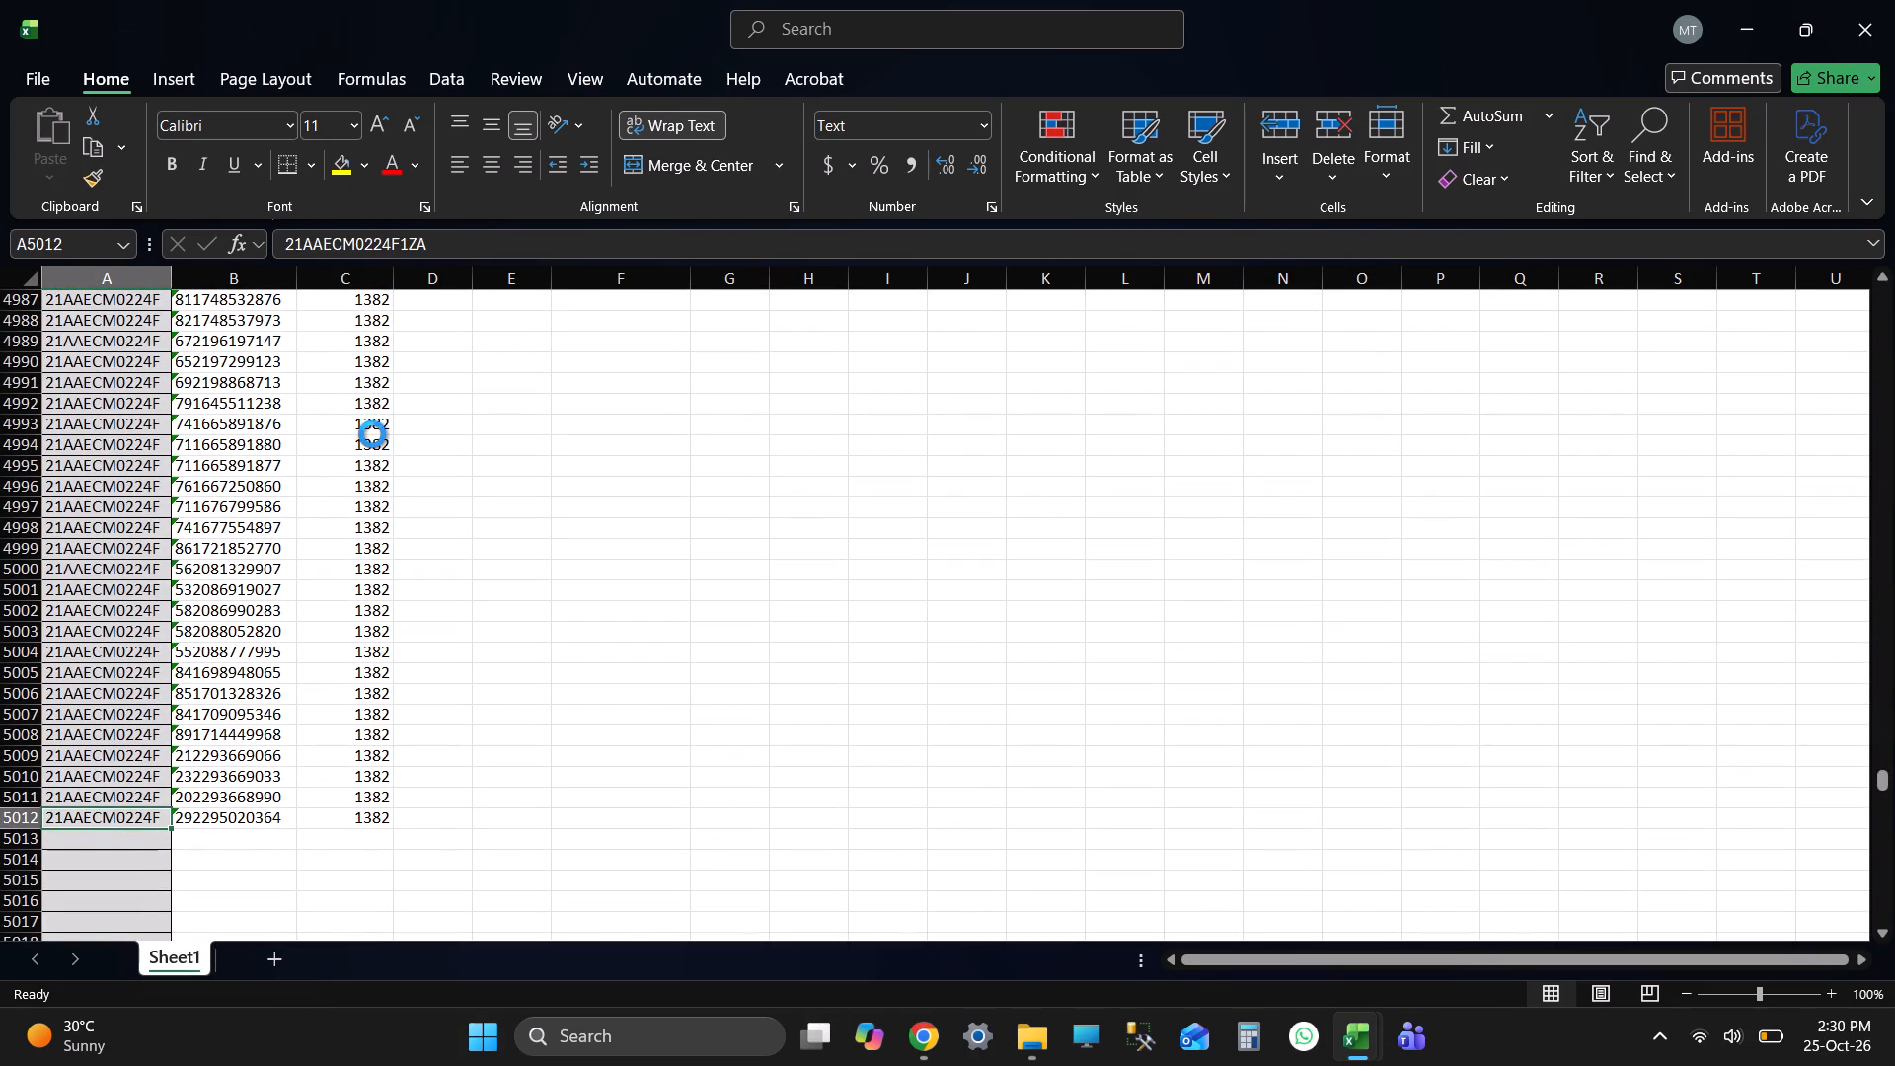
Return to the GSTIN of User header in A1, save the add to godown workbook and close it.
key("ctrl+Up")
key("Up")
key("Up")
key("Up")
key("ctrl+s")
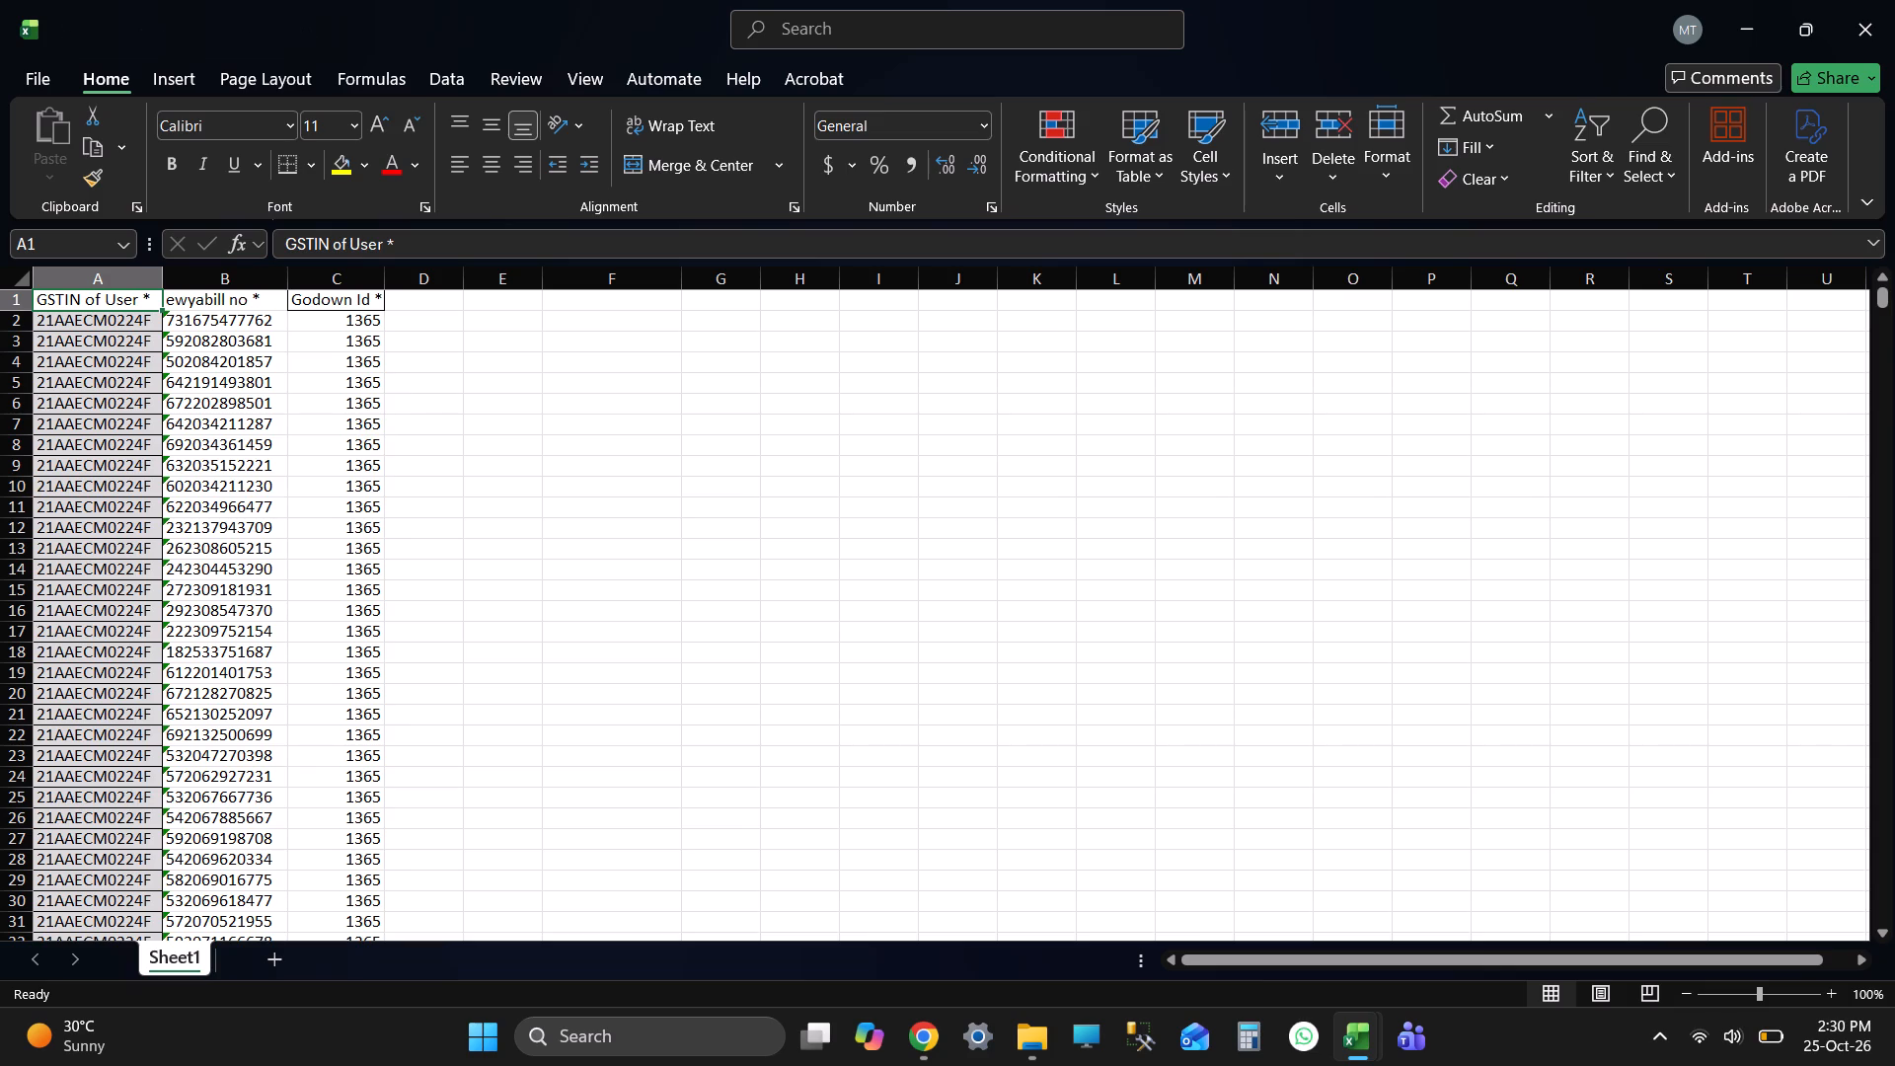
key("ctrl+s")
left_click(1894, 0)
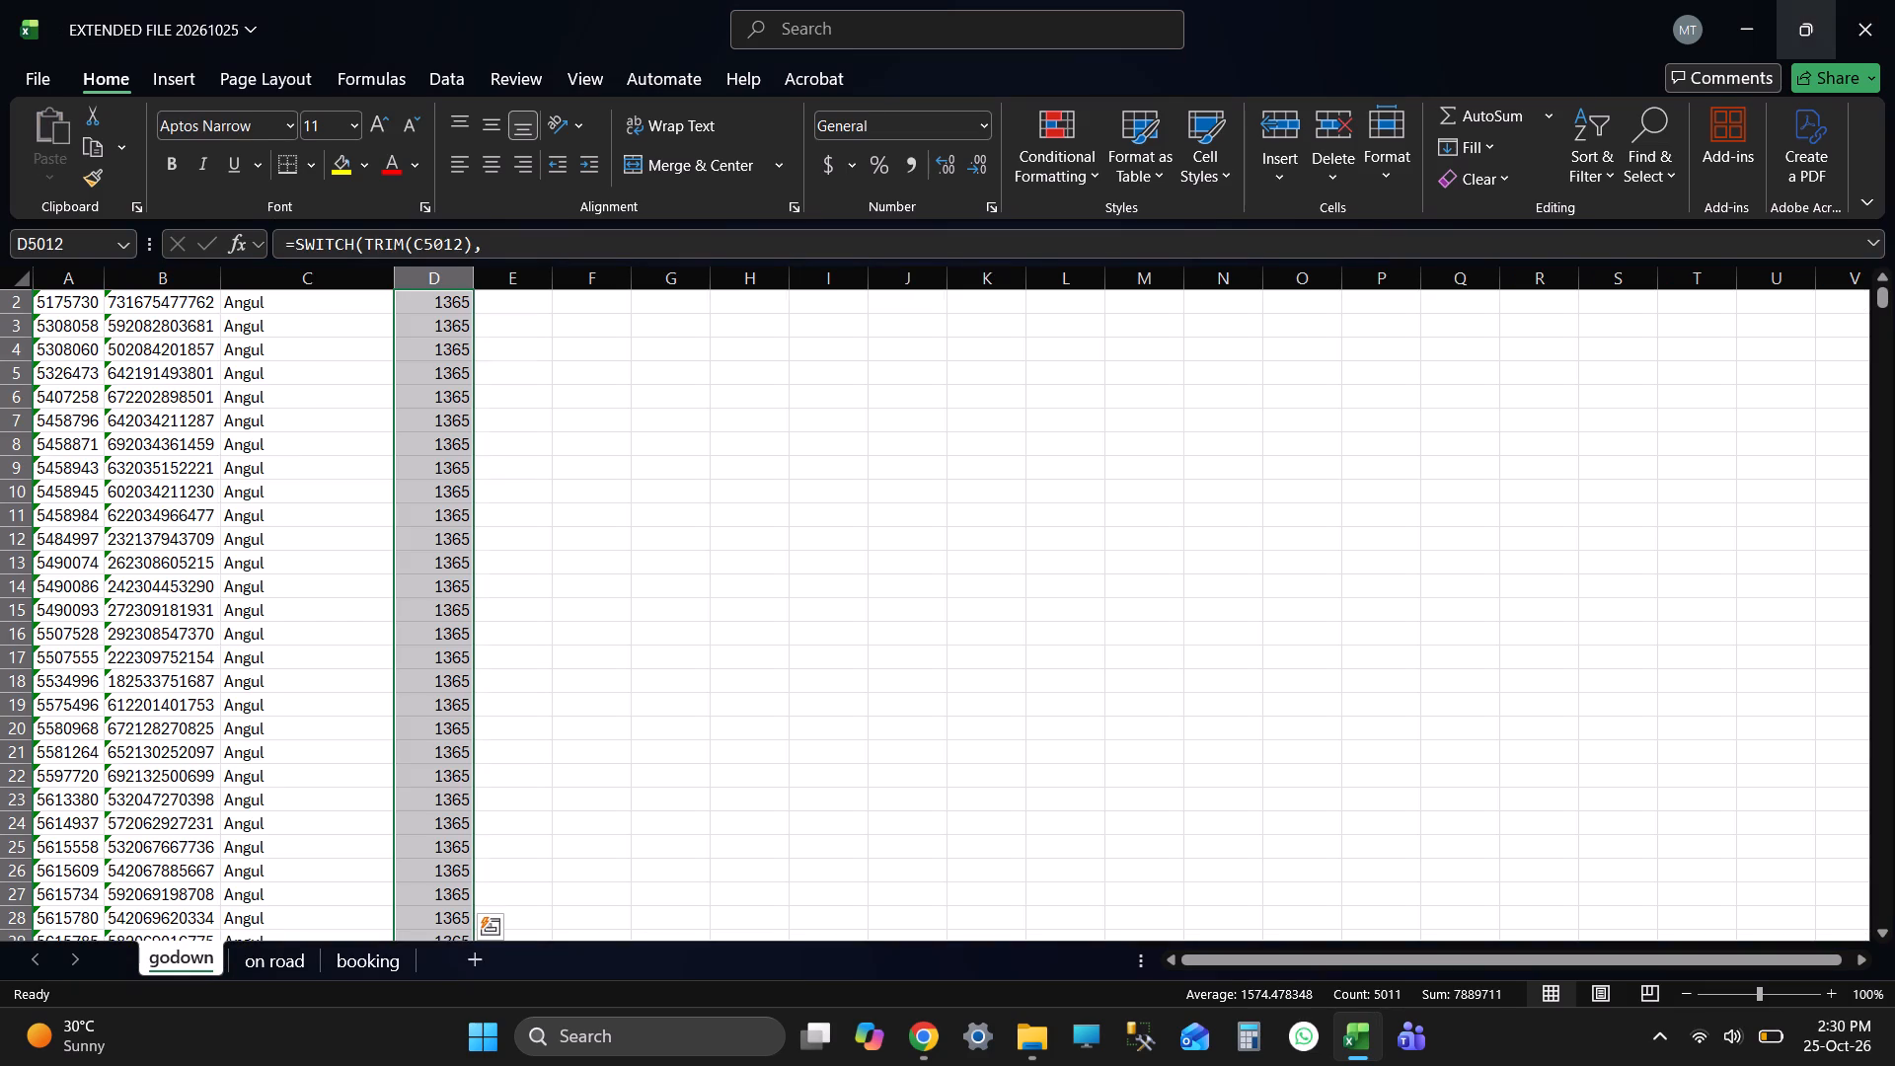
Deselect the godown ID range, go to the yellow cell F5012 on the godown sheet, and save EXTENDED FILE 20261025.
key("Right")
key("Escape")
key("Escape")
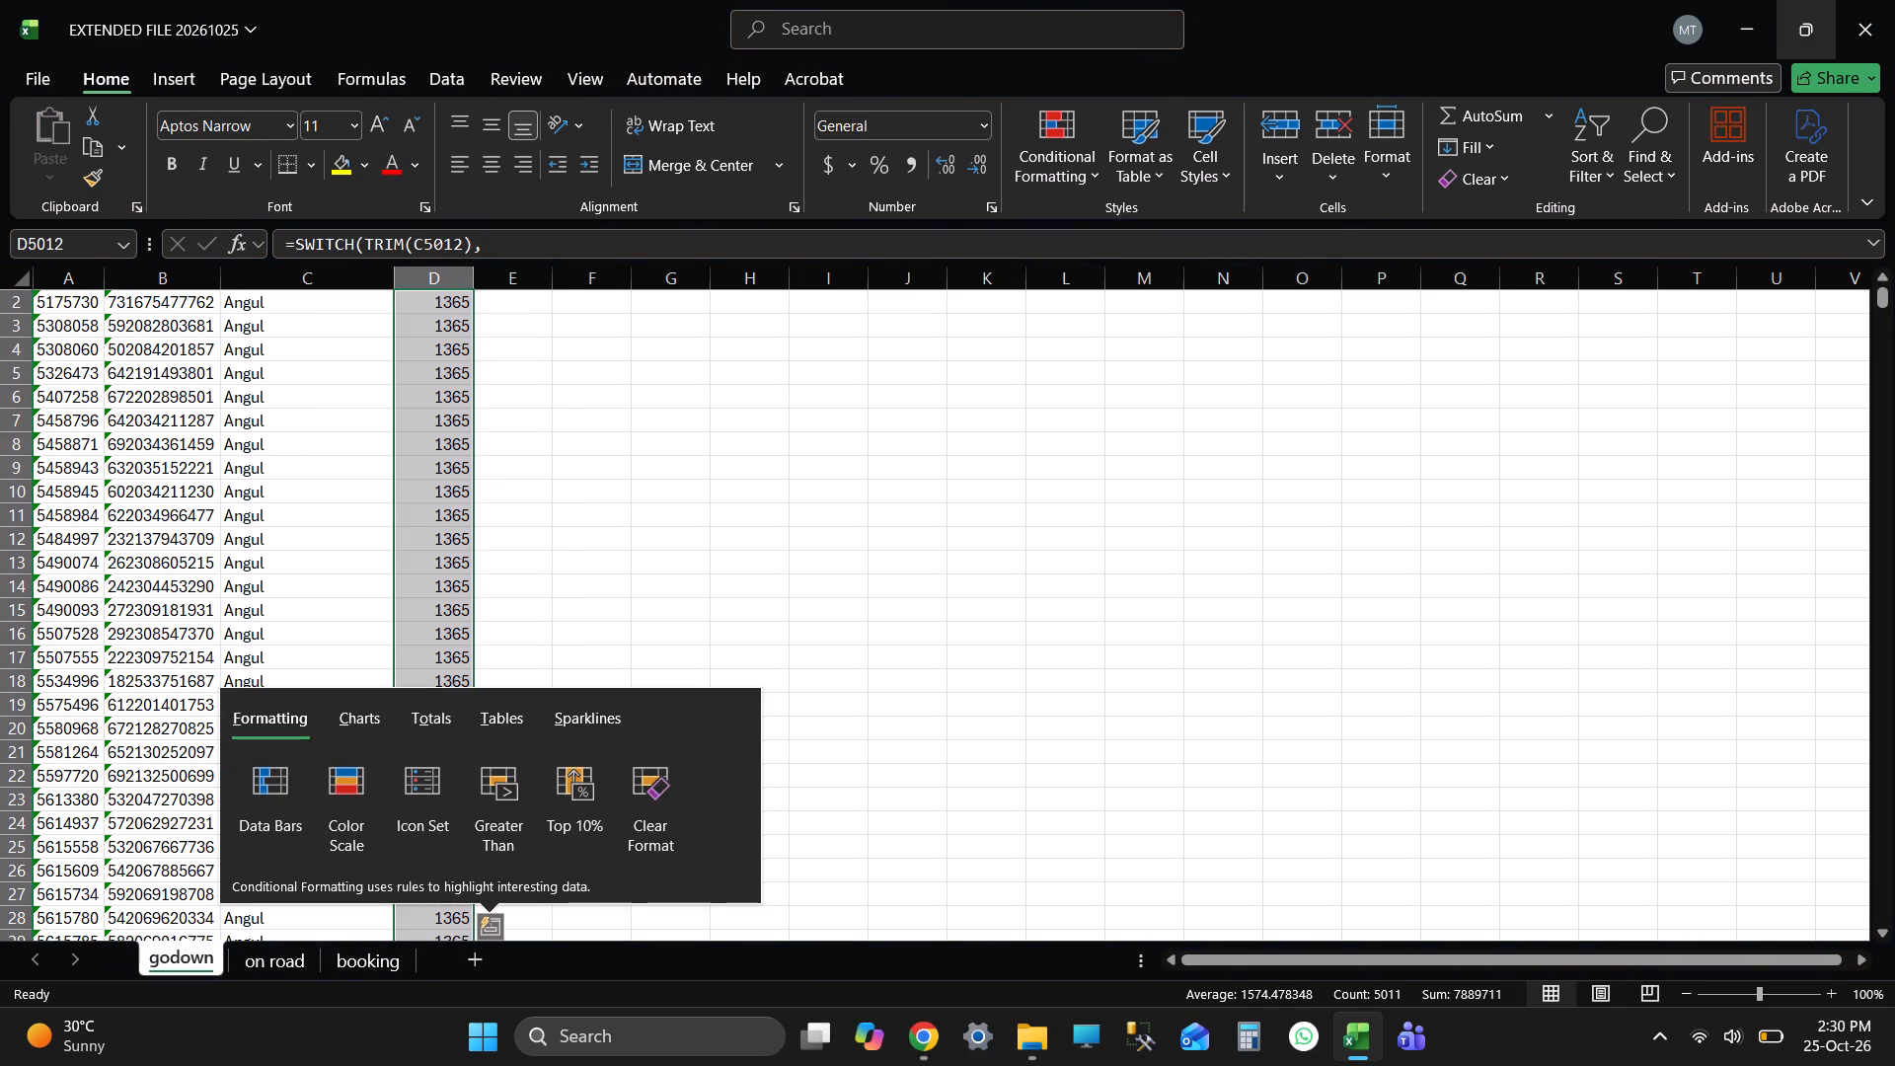
key("Escape")
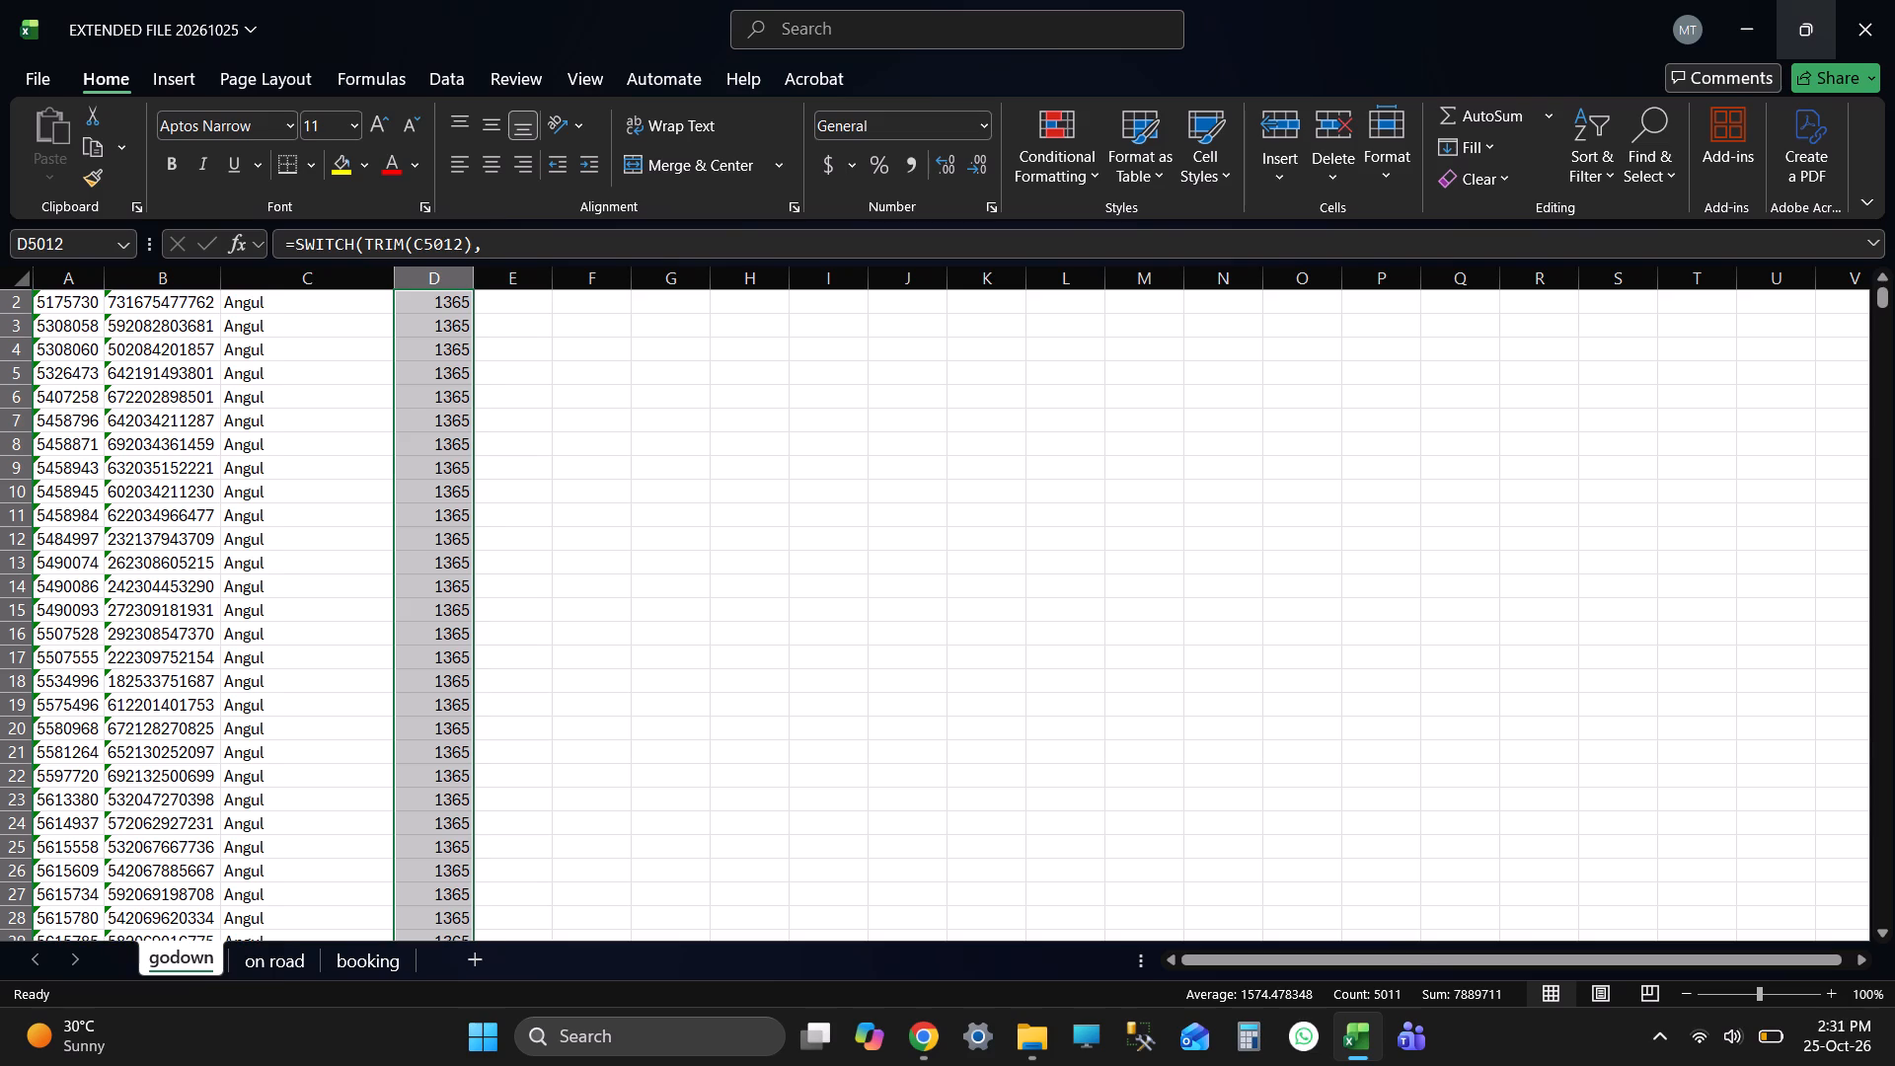
key("Right")
key("Left")
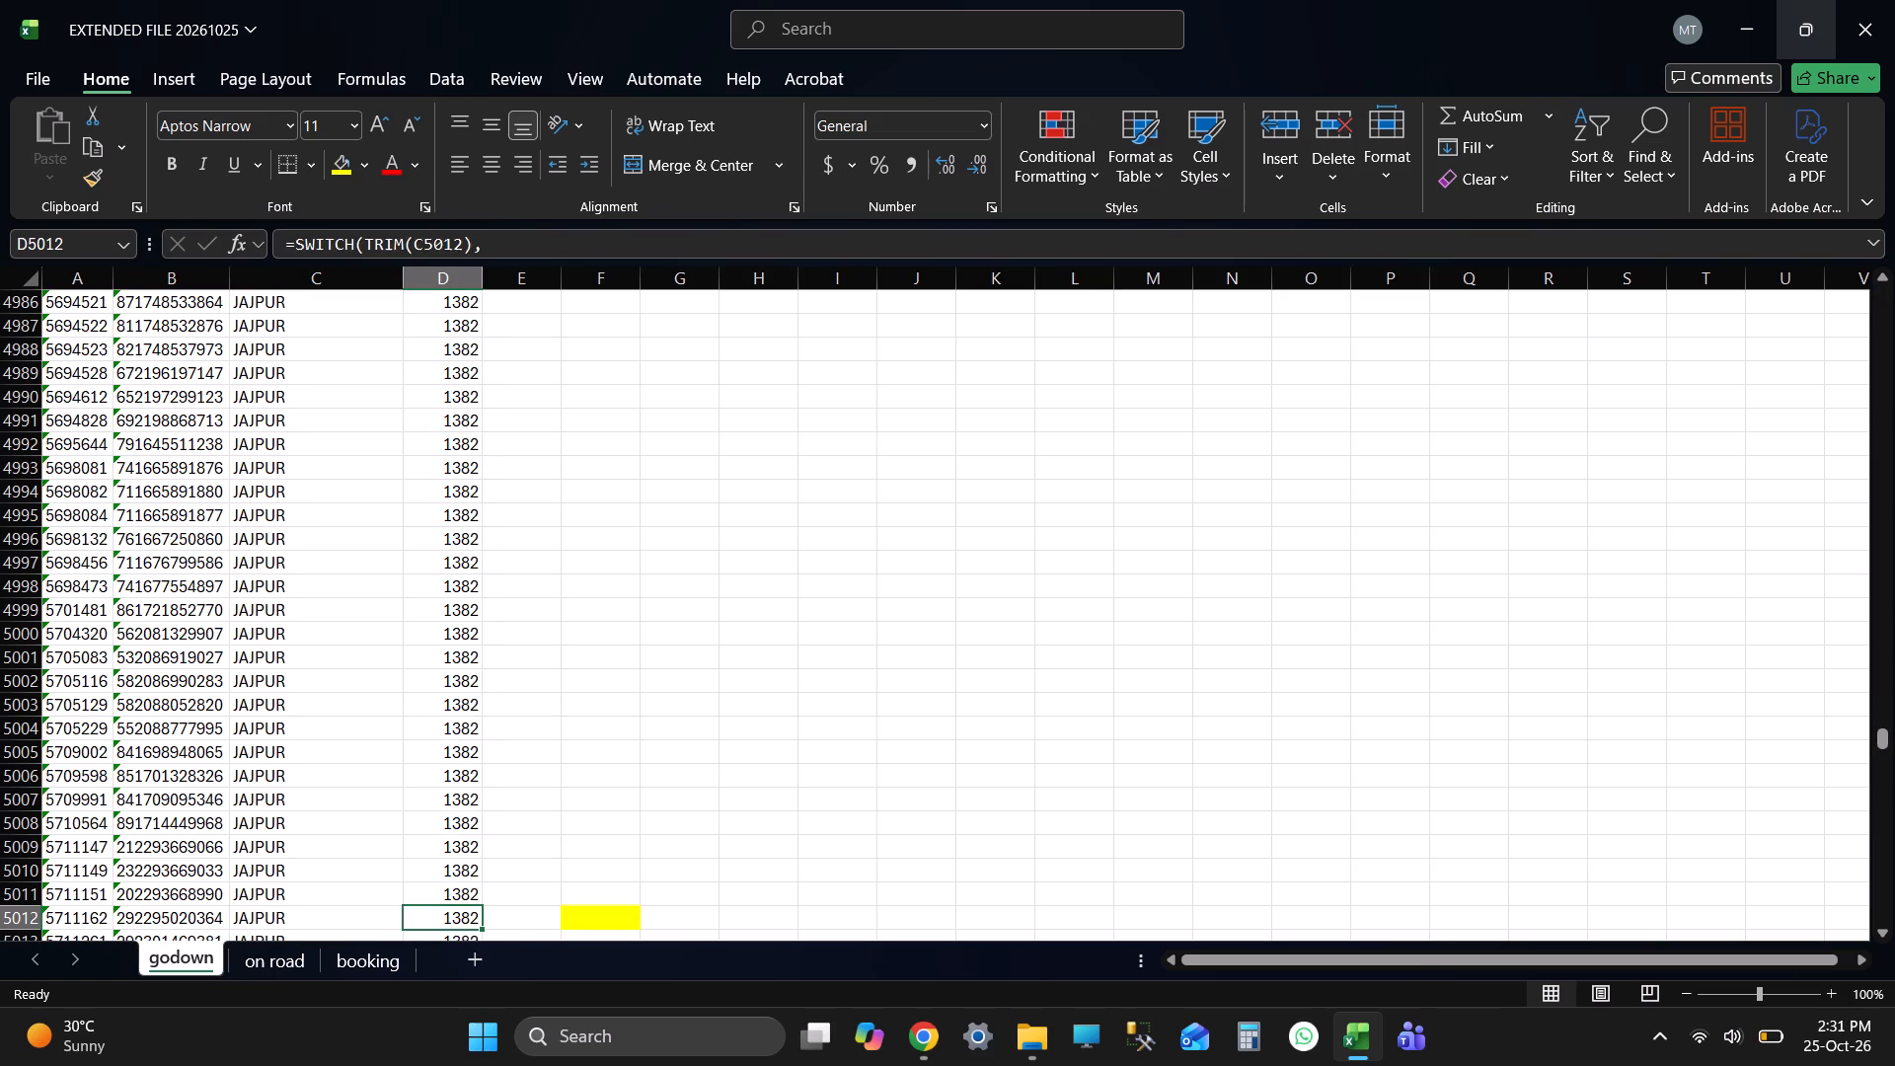
key("Right")
key("Right")
key("ctrl+s")
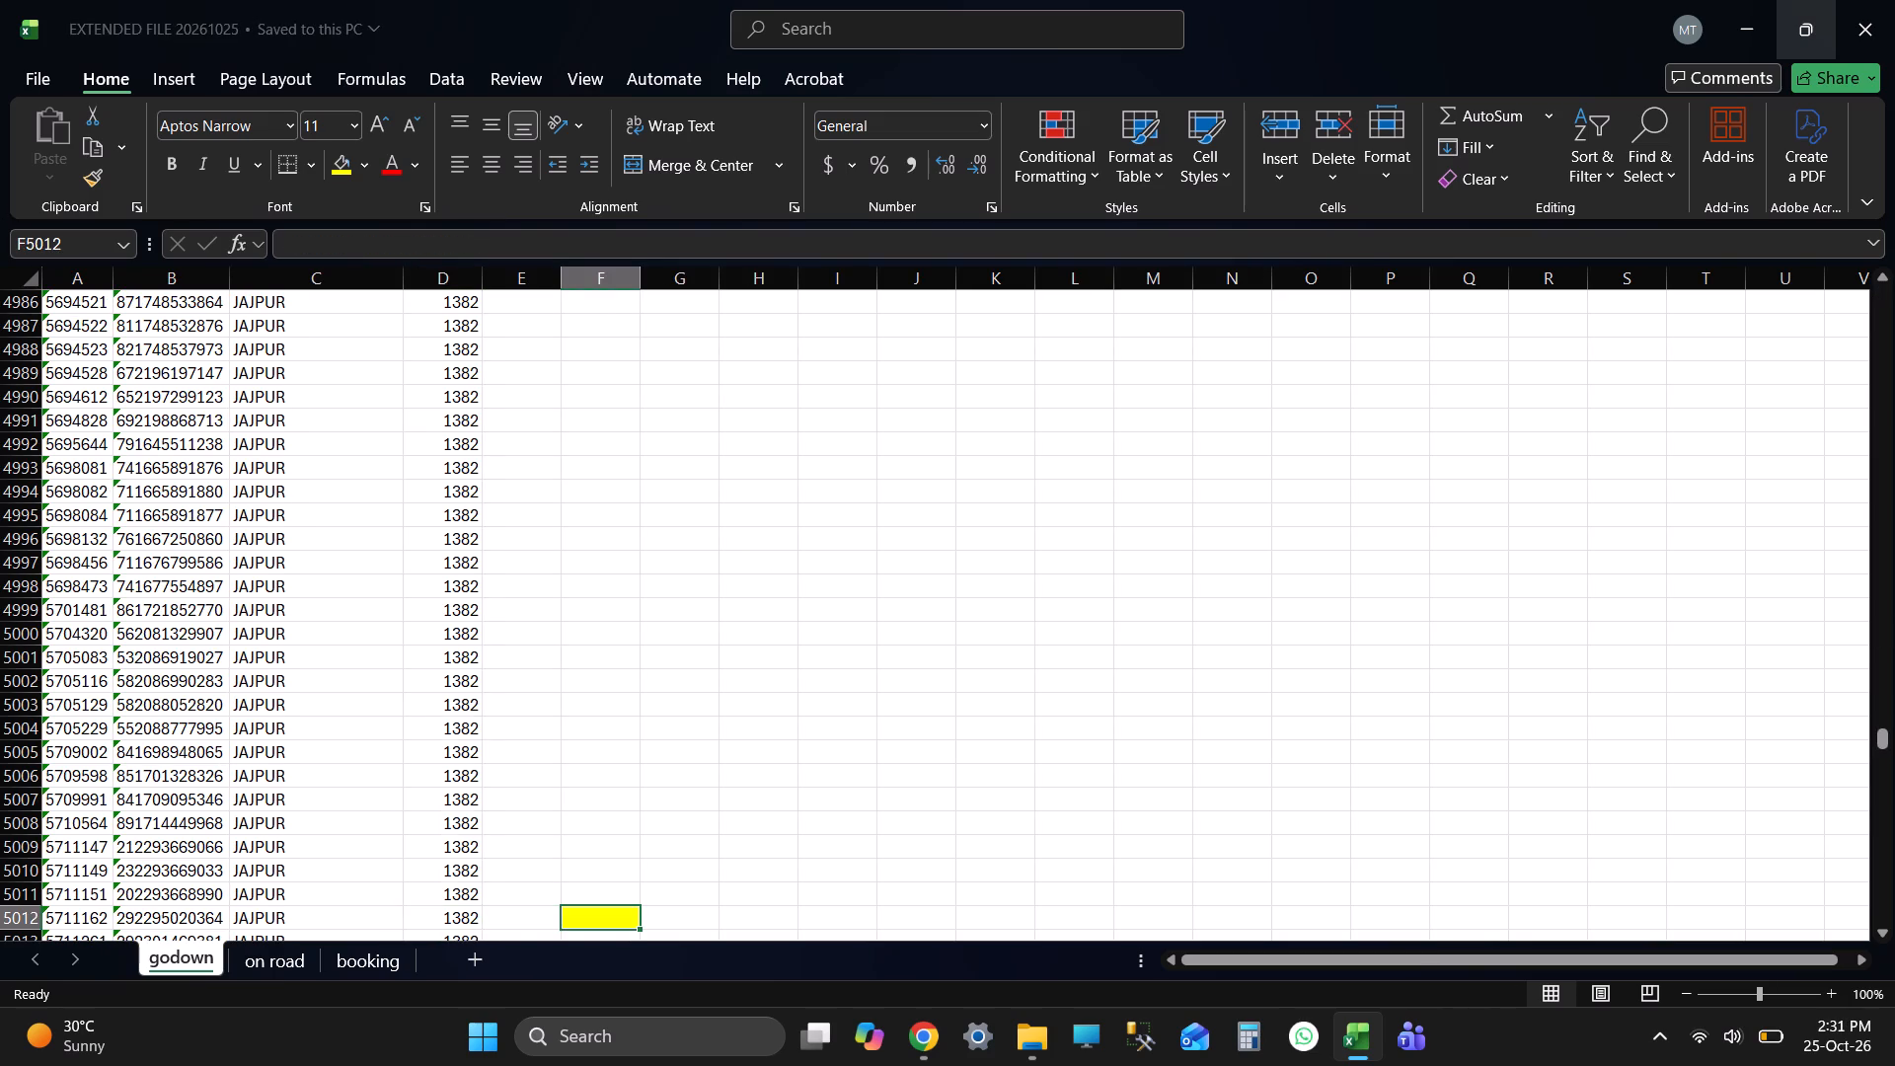
key("ctrl+s")
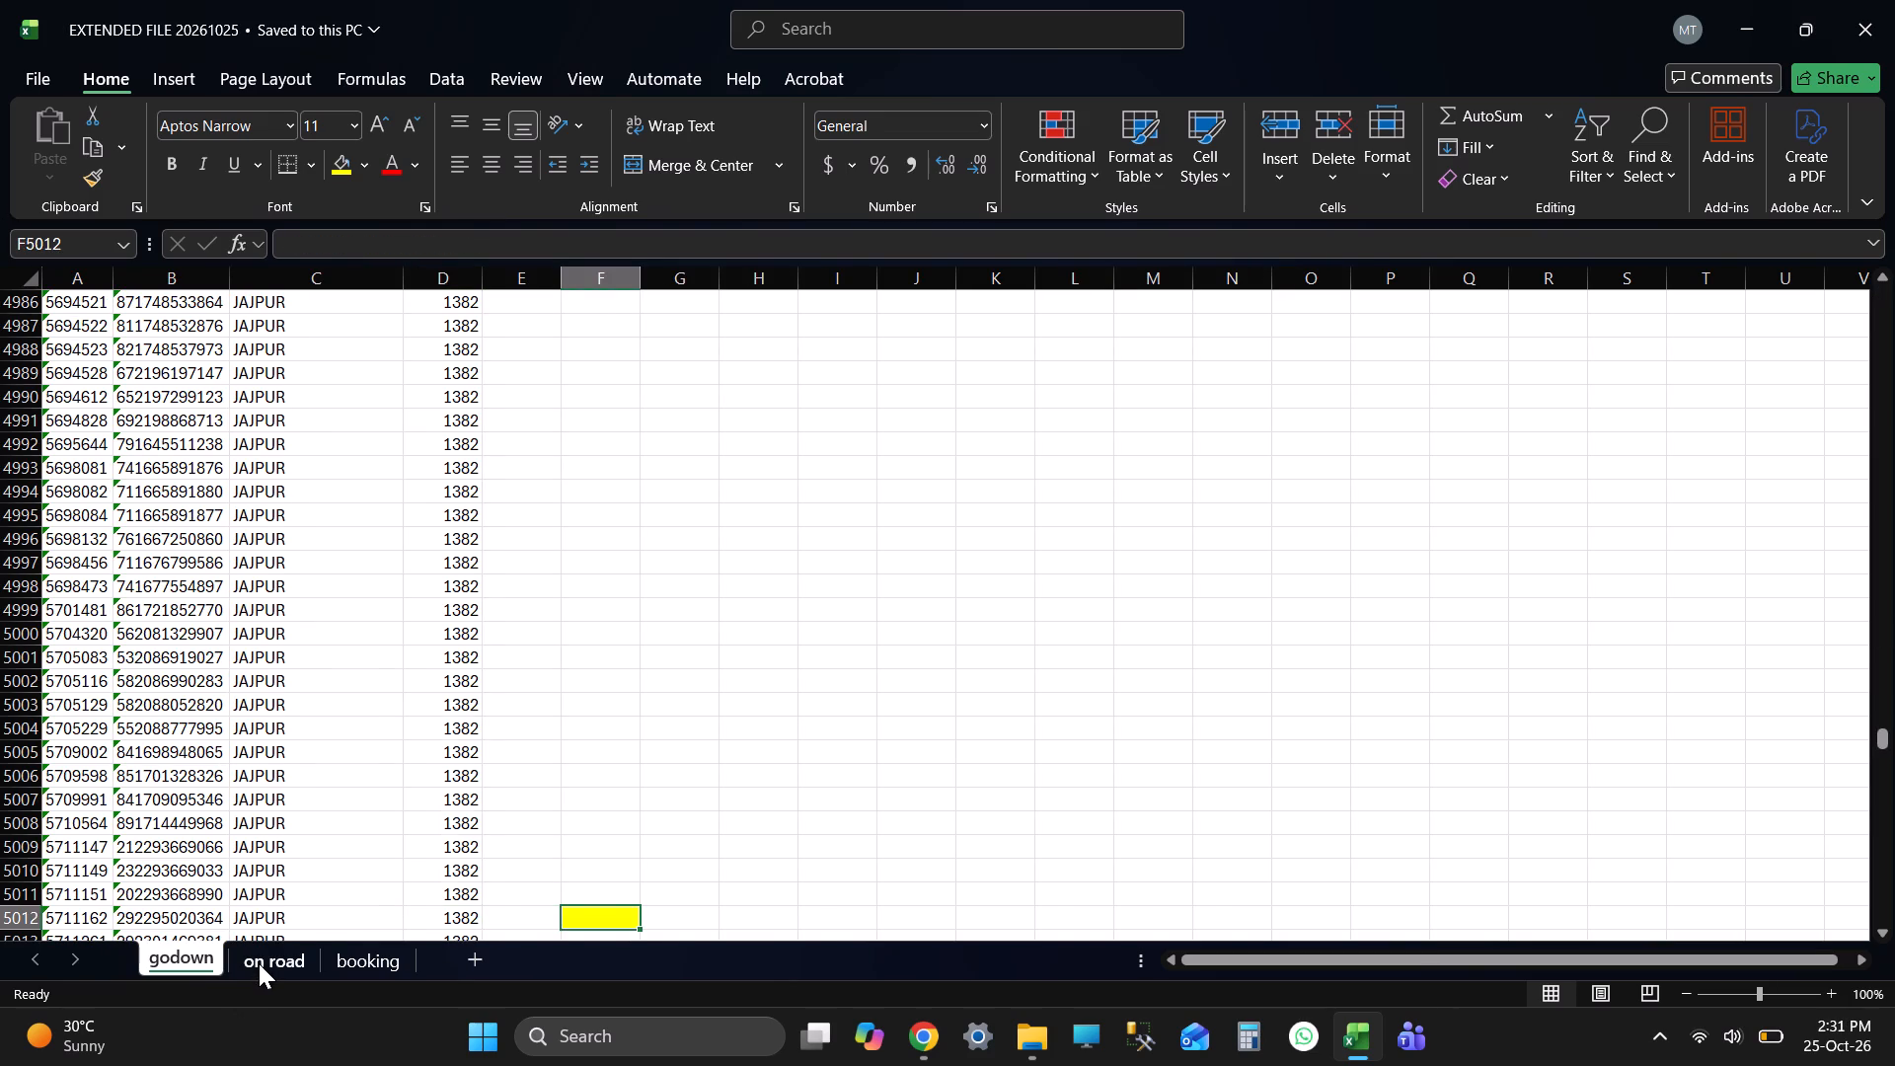
Show the on road sheet, and open the MOVEMENT EXTEND workbook from the E Way Bill folder.
left_click(259, 963)
key("alt+Tab")
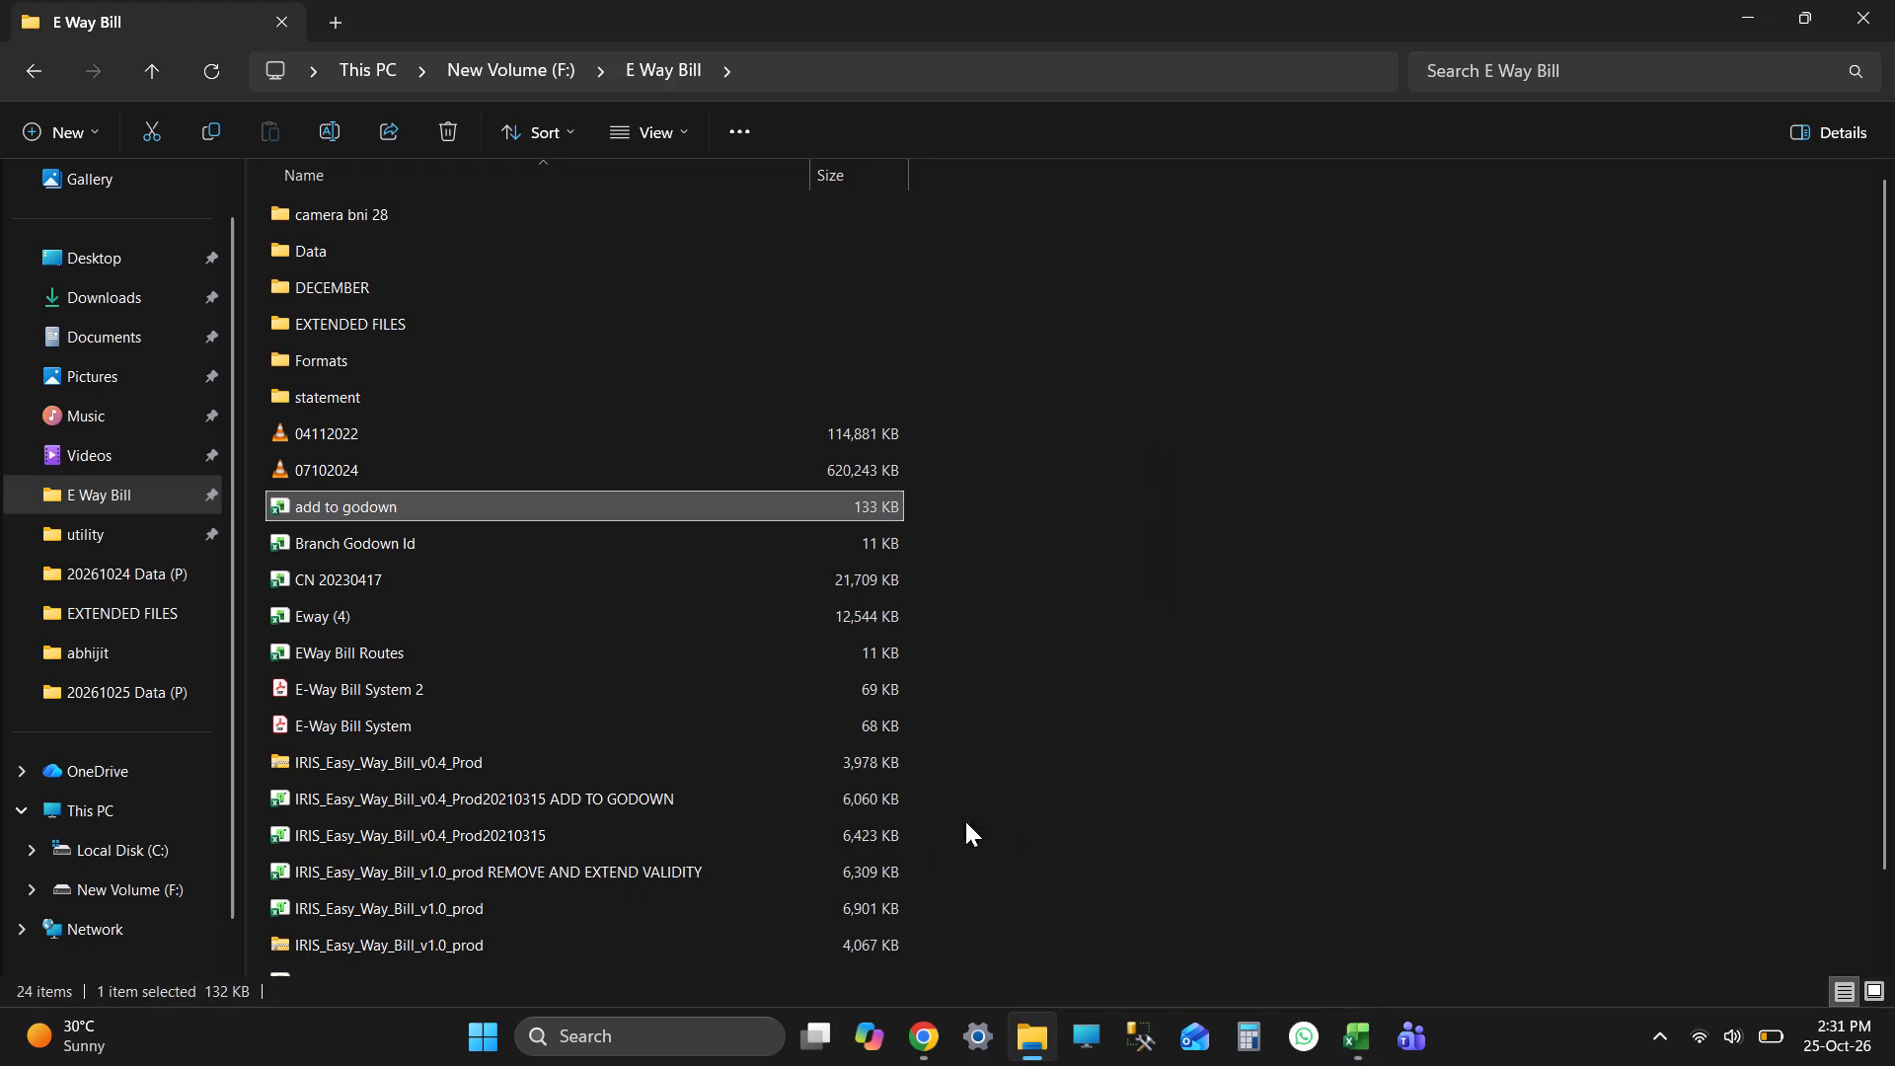
scroll(501, 801, "down", 7)
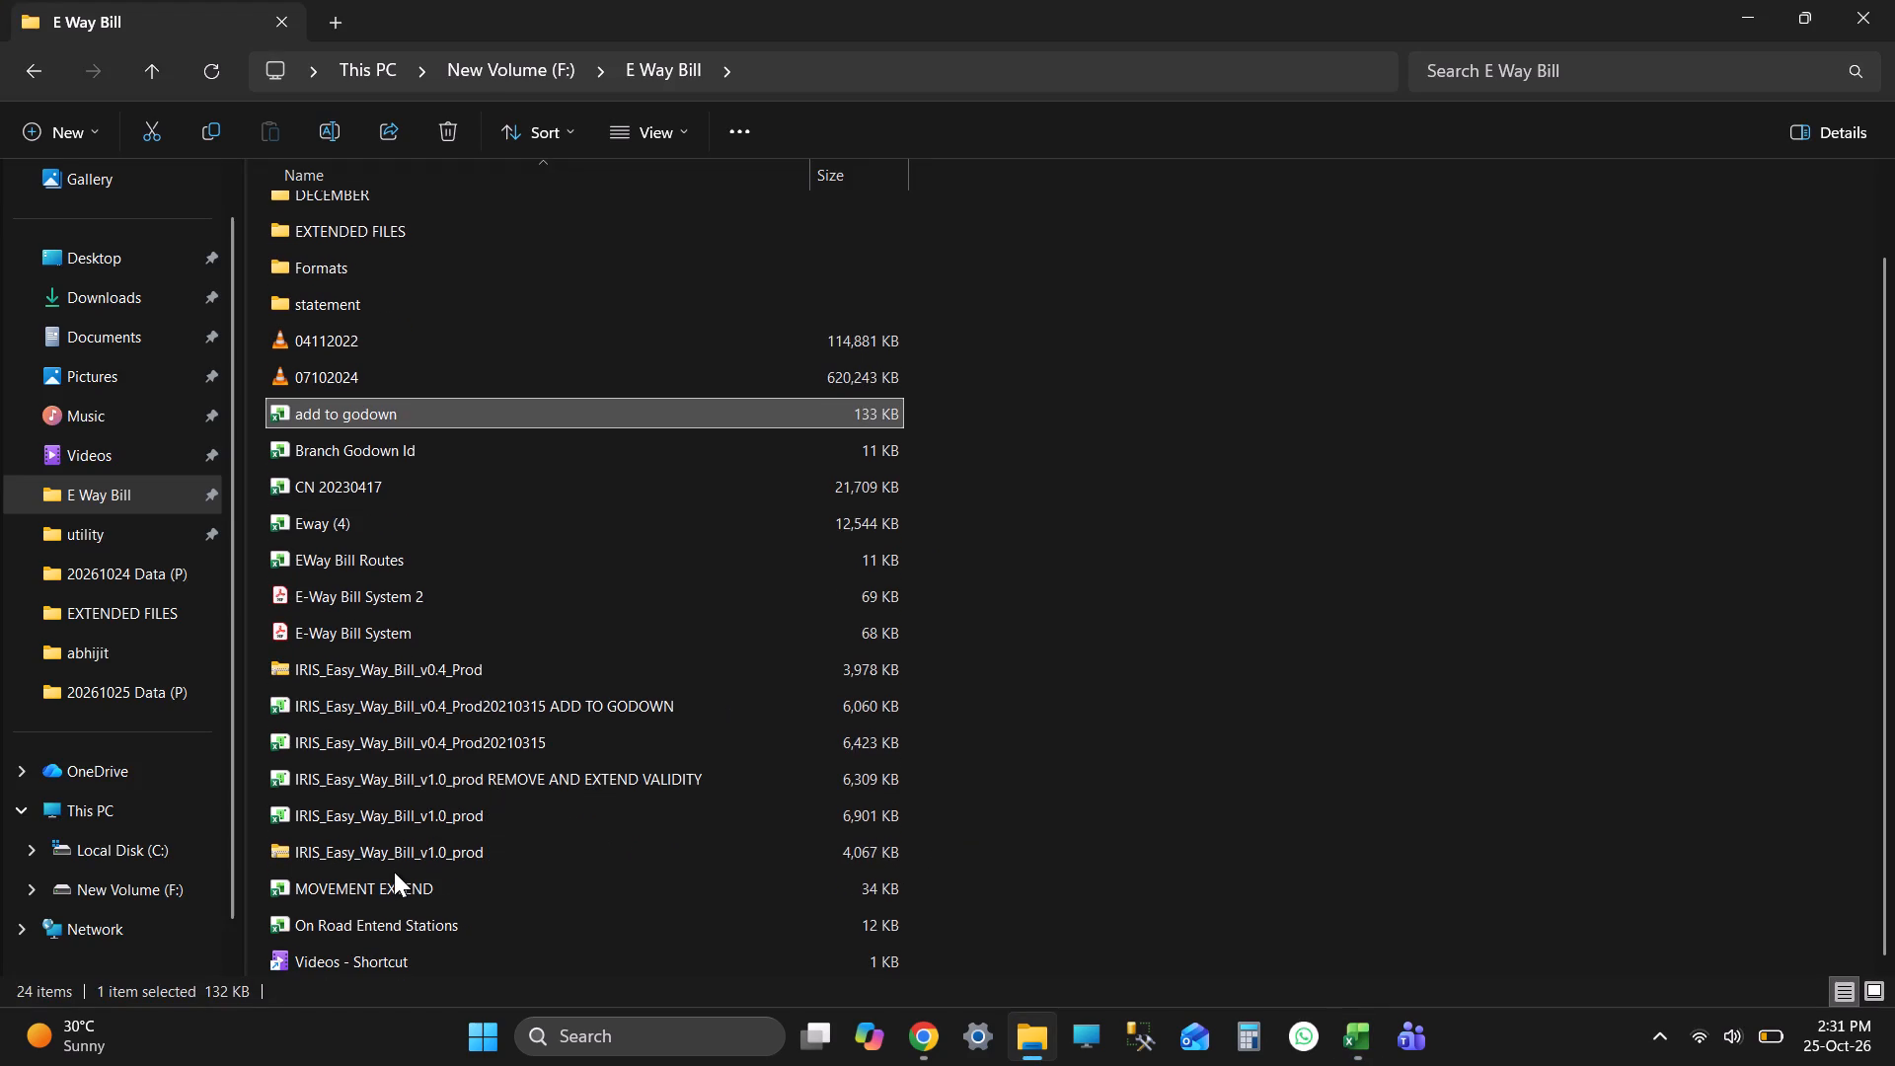
double_click(353, 890)
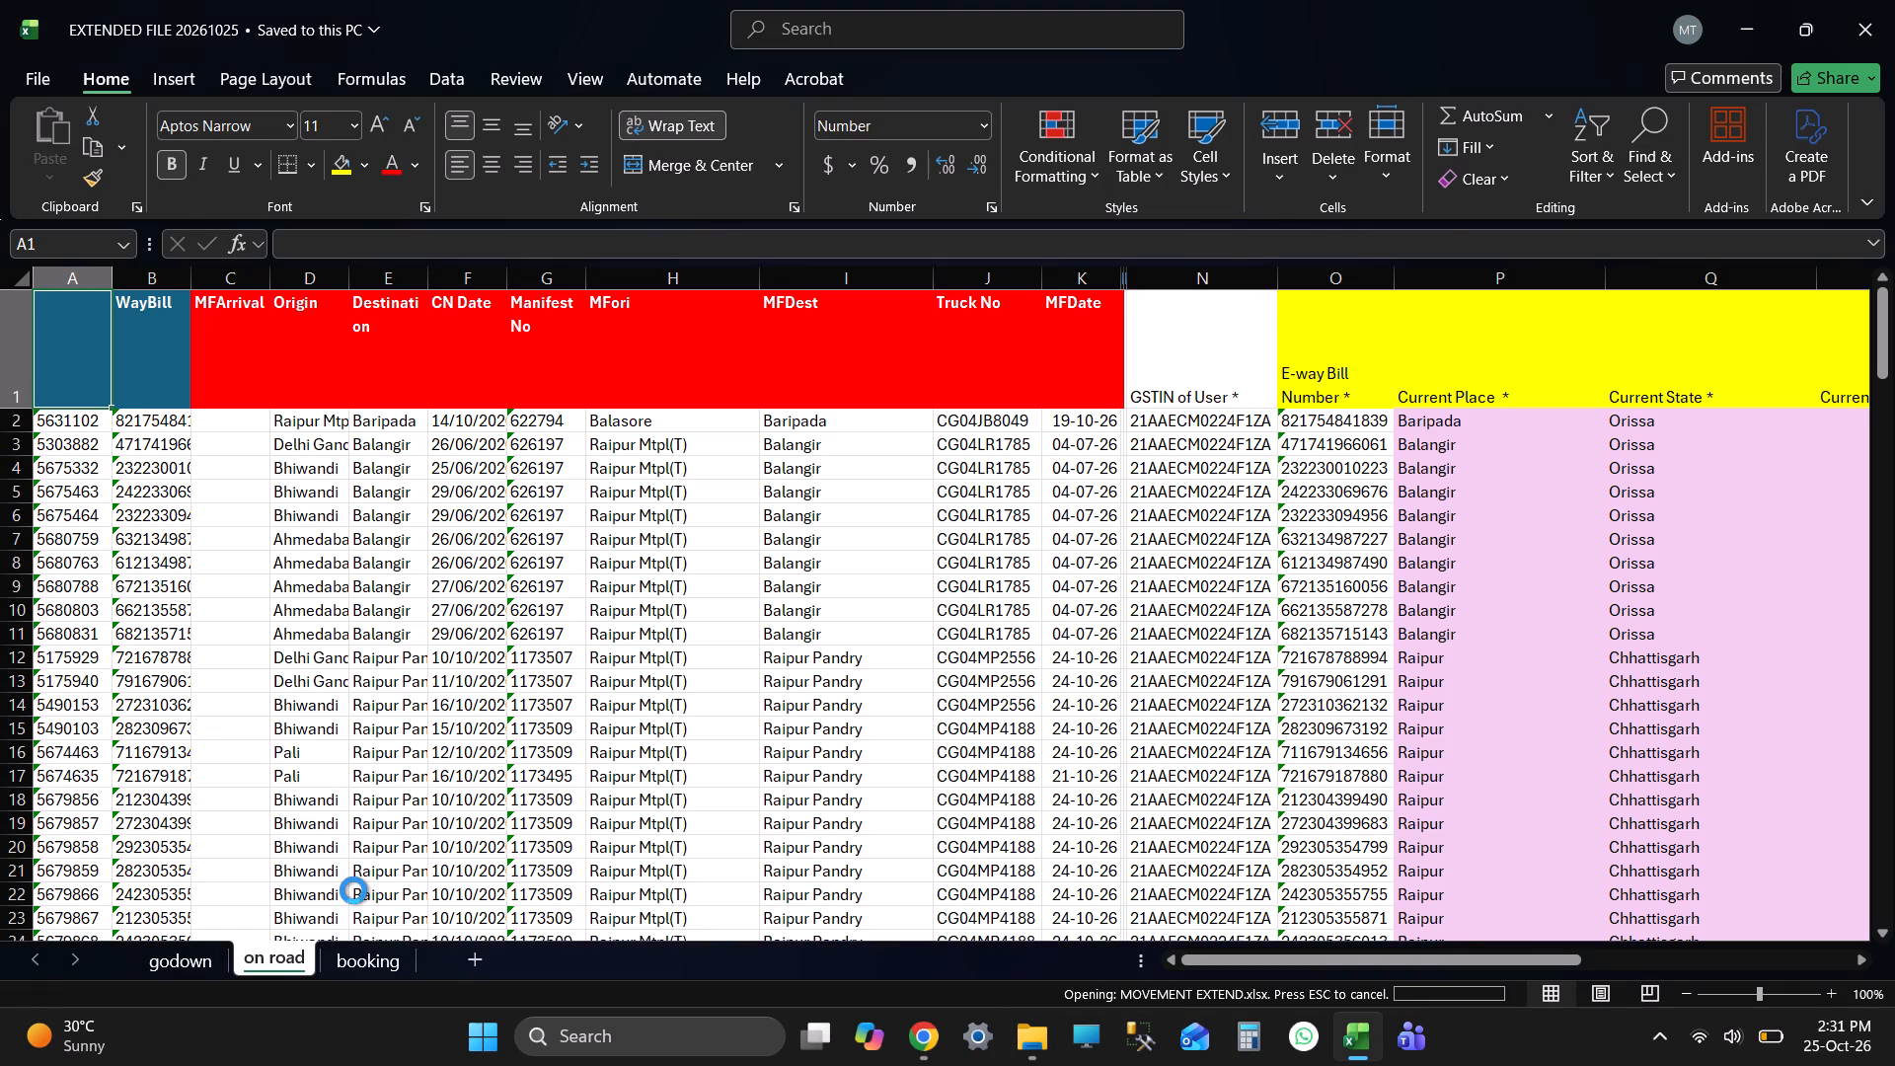
key("ctrl+Up")
key("Up")
key("Up")
key("ctrl+Left")
key("ctrl+Left")
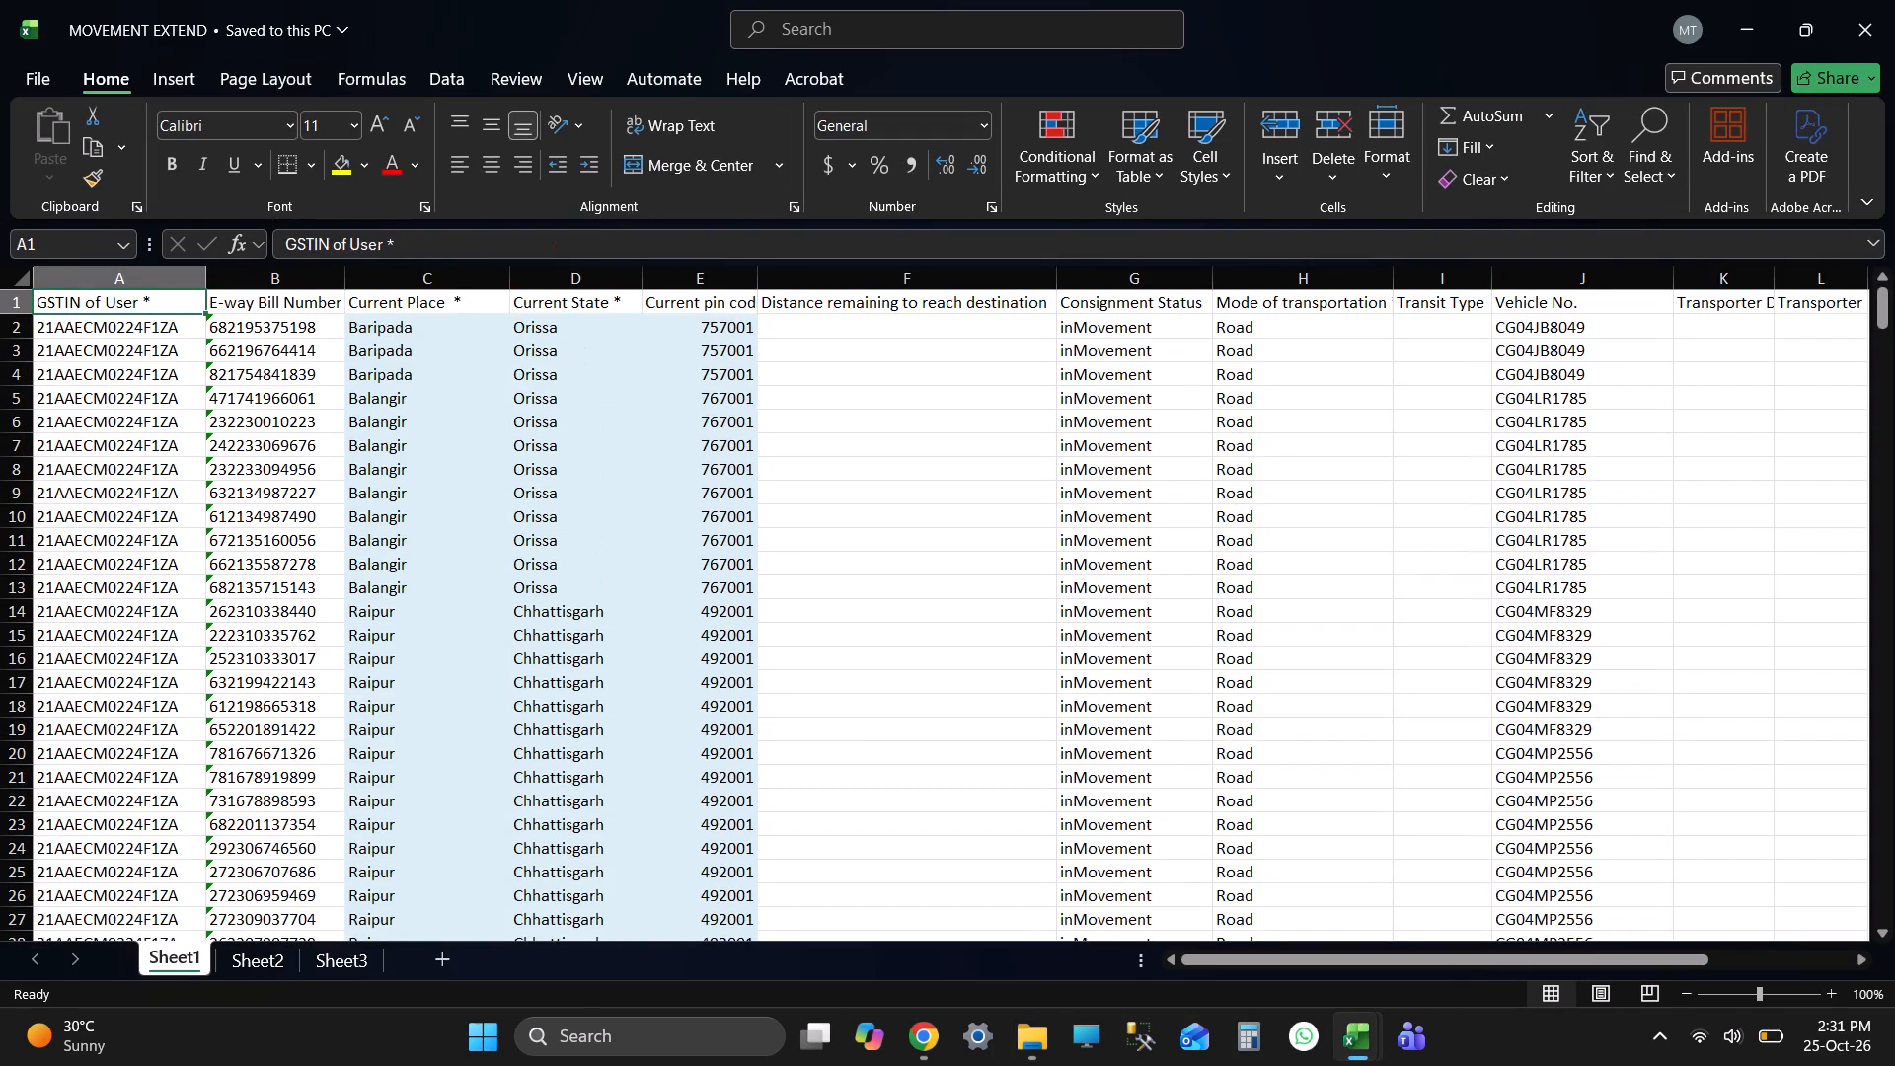
Clear all old entries from row 2 down on Sheet1 of MOVEMENT EXTEND, keeping the header row.
key("ctrl+Left")
key("ctrl+Up")
key("Down")
key("ctrl+shift+Right")
key("ctrl+shift+Right")
key("ctrl+shift+Right")
key("ctrl+shift+Right")
key("ctrl+shift+Right")
key("ctrl+shift+Right")
key("ctrl+shift+Right")
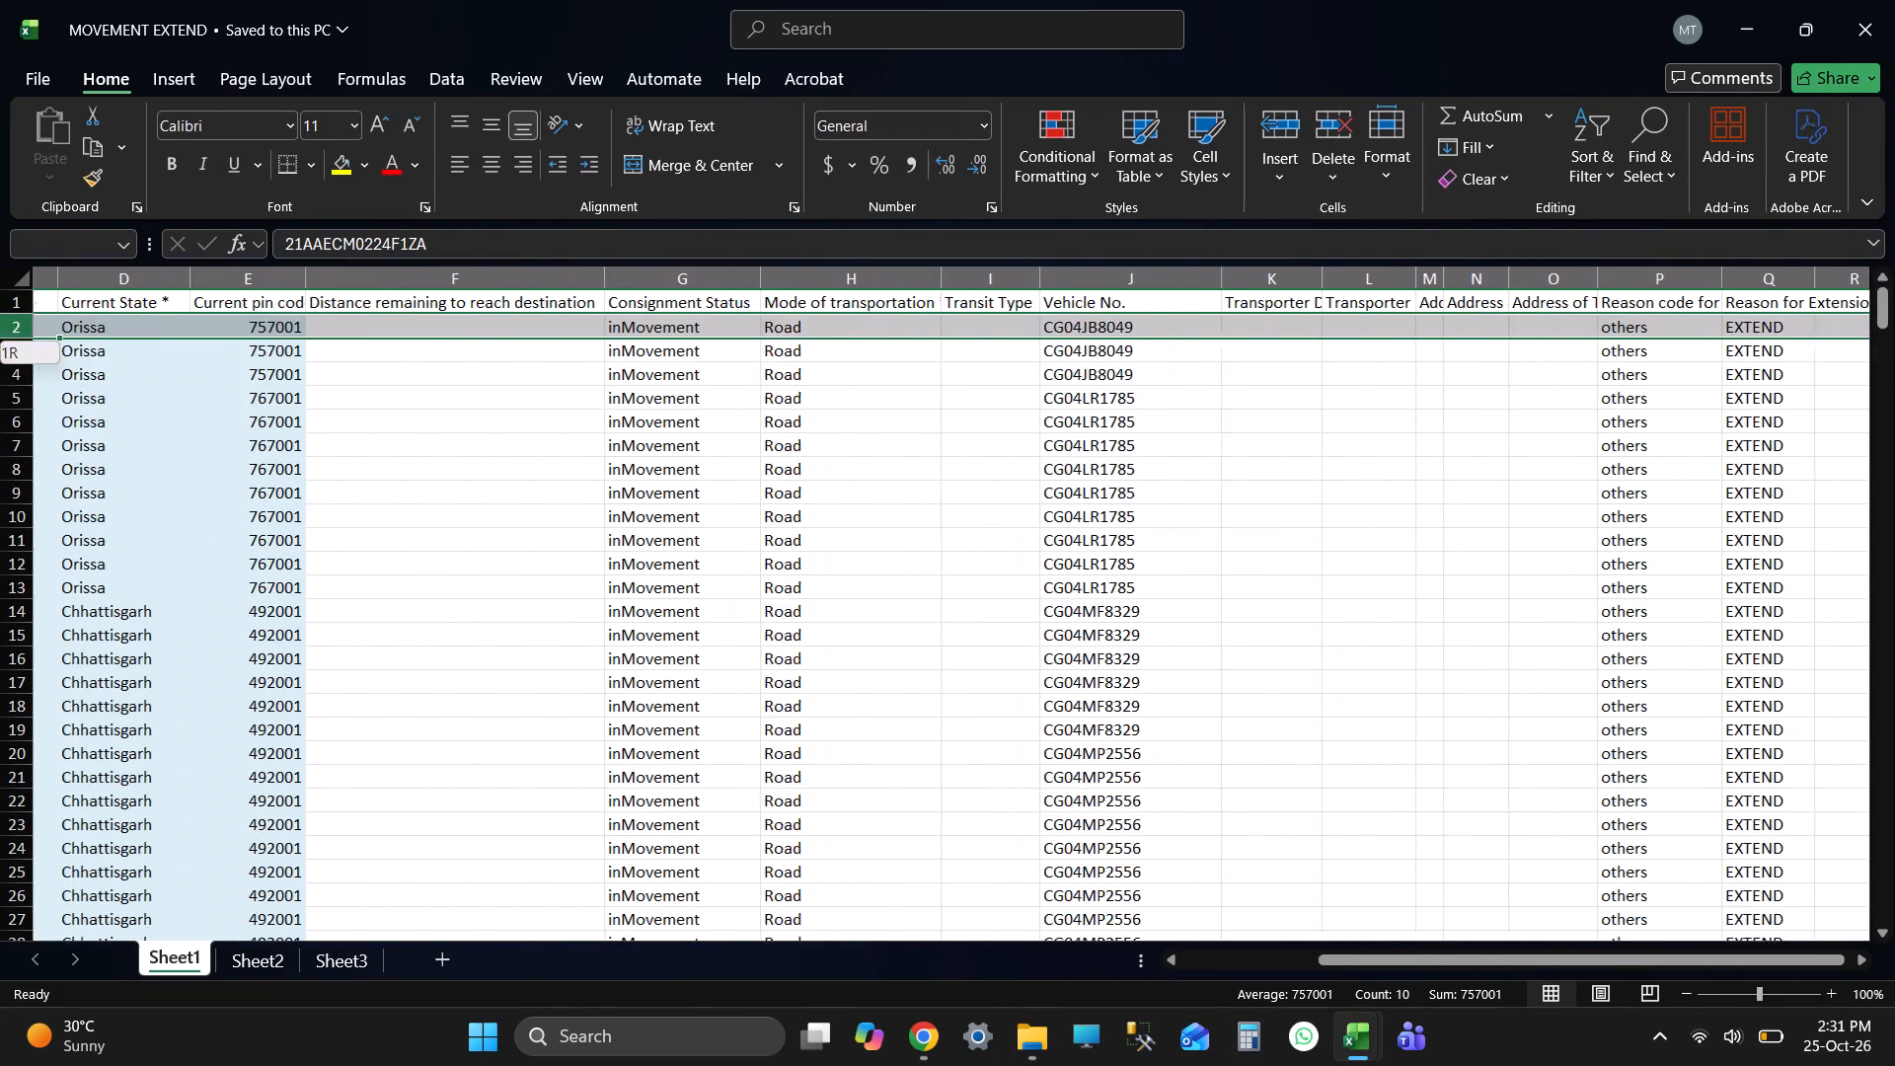
key("ctrl+shift+Right")
key("ctrl+shift+Right")
key("ctrl+shift+Right")
key("ctrl+shift+Down")
key("ctrl+Delete")
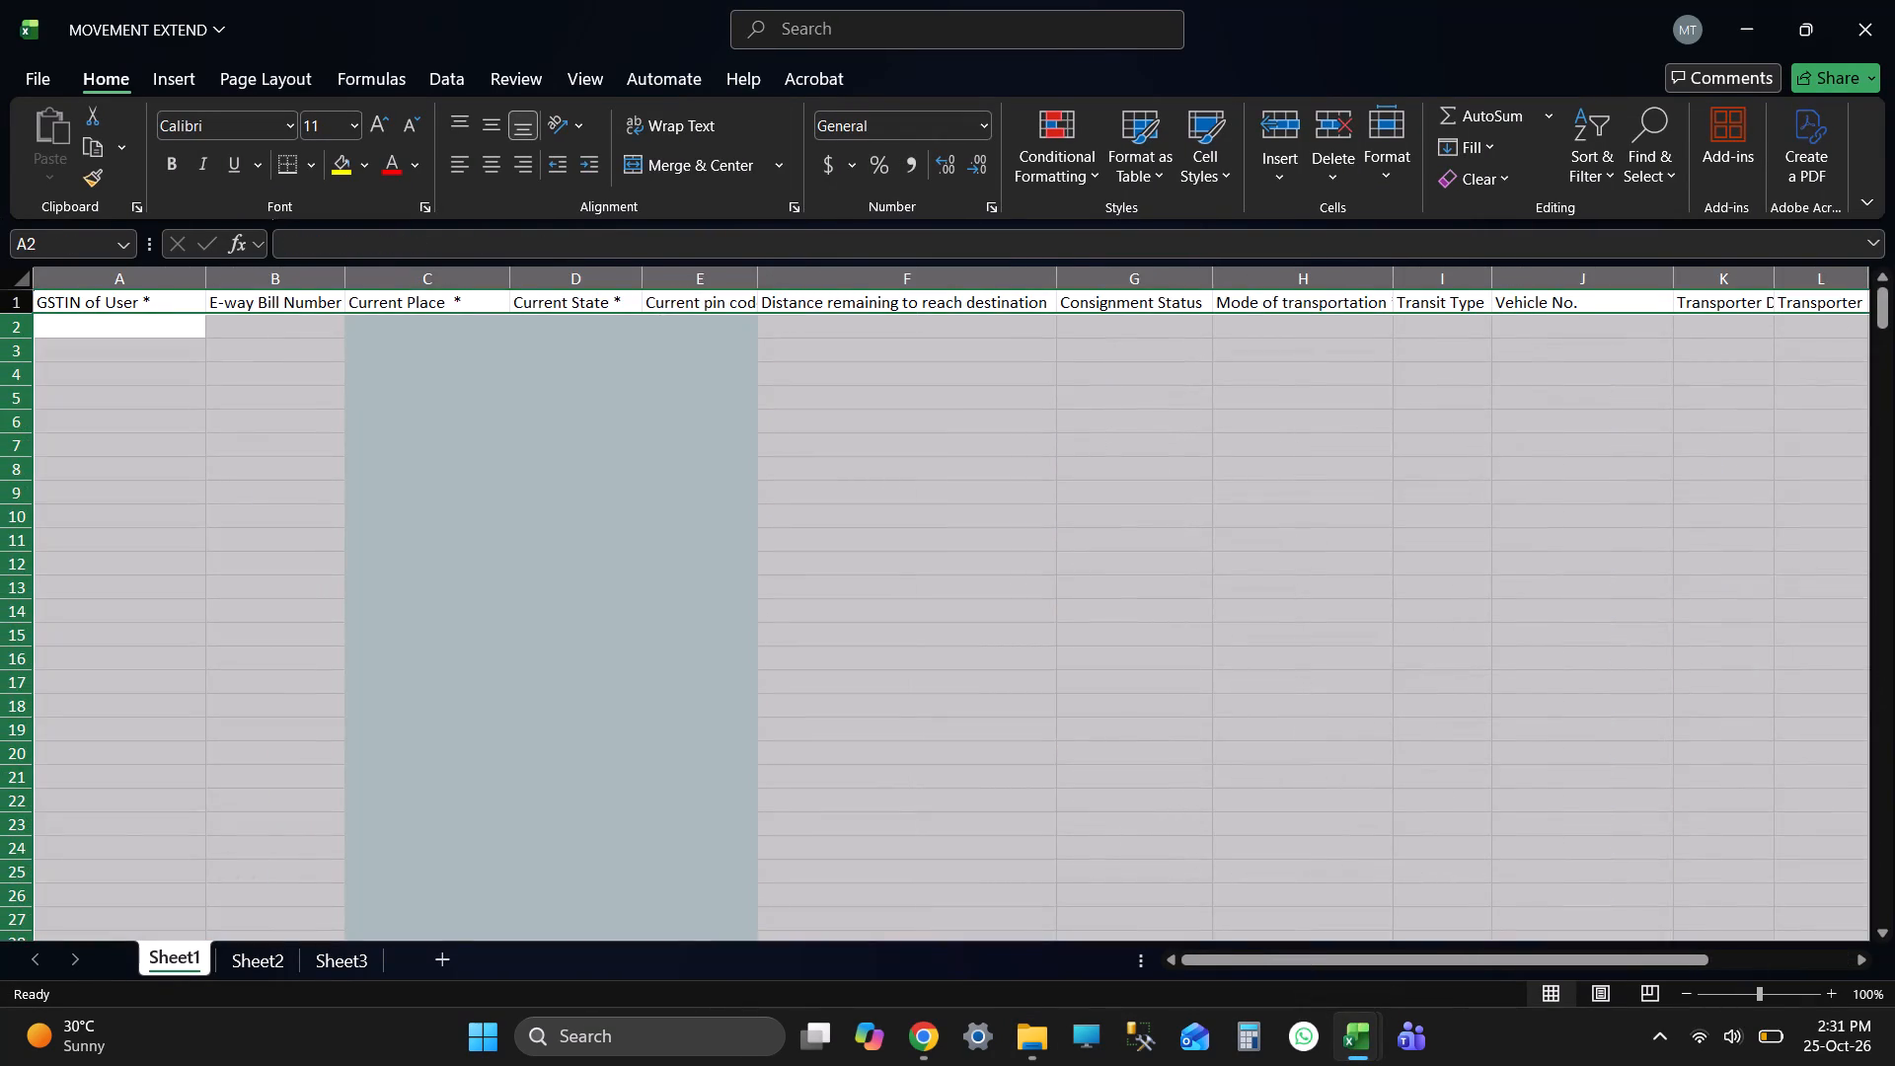
Go to cell A2 and save the emptied MOVEMENT EXTEND workbook.
key("Up")
key("Up")
key("Up")
key("Down")
key("ctrl+s")
key("Left")
key("Left")
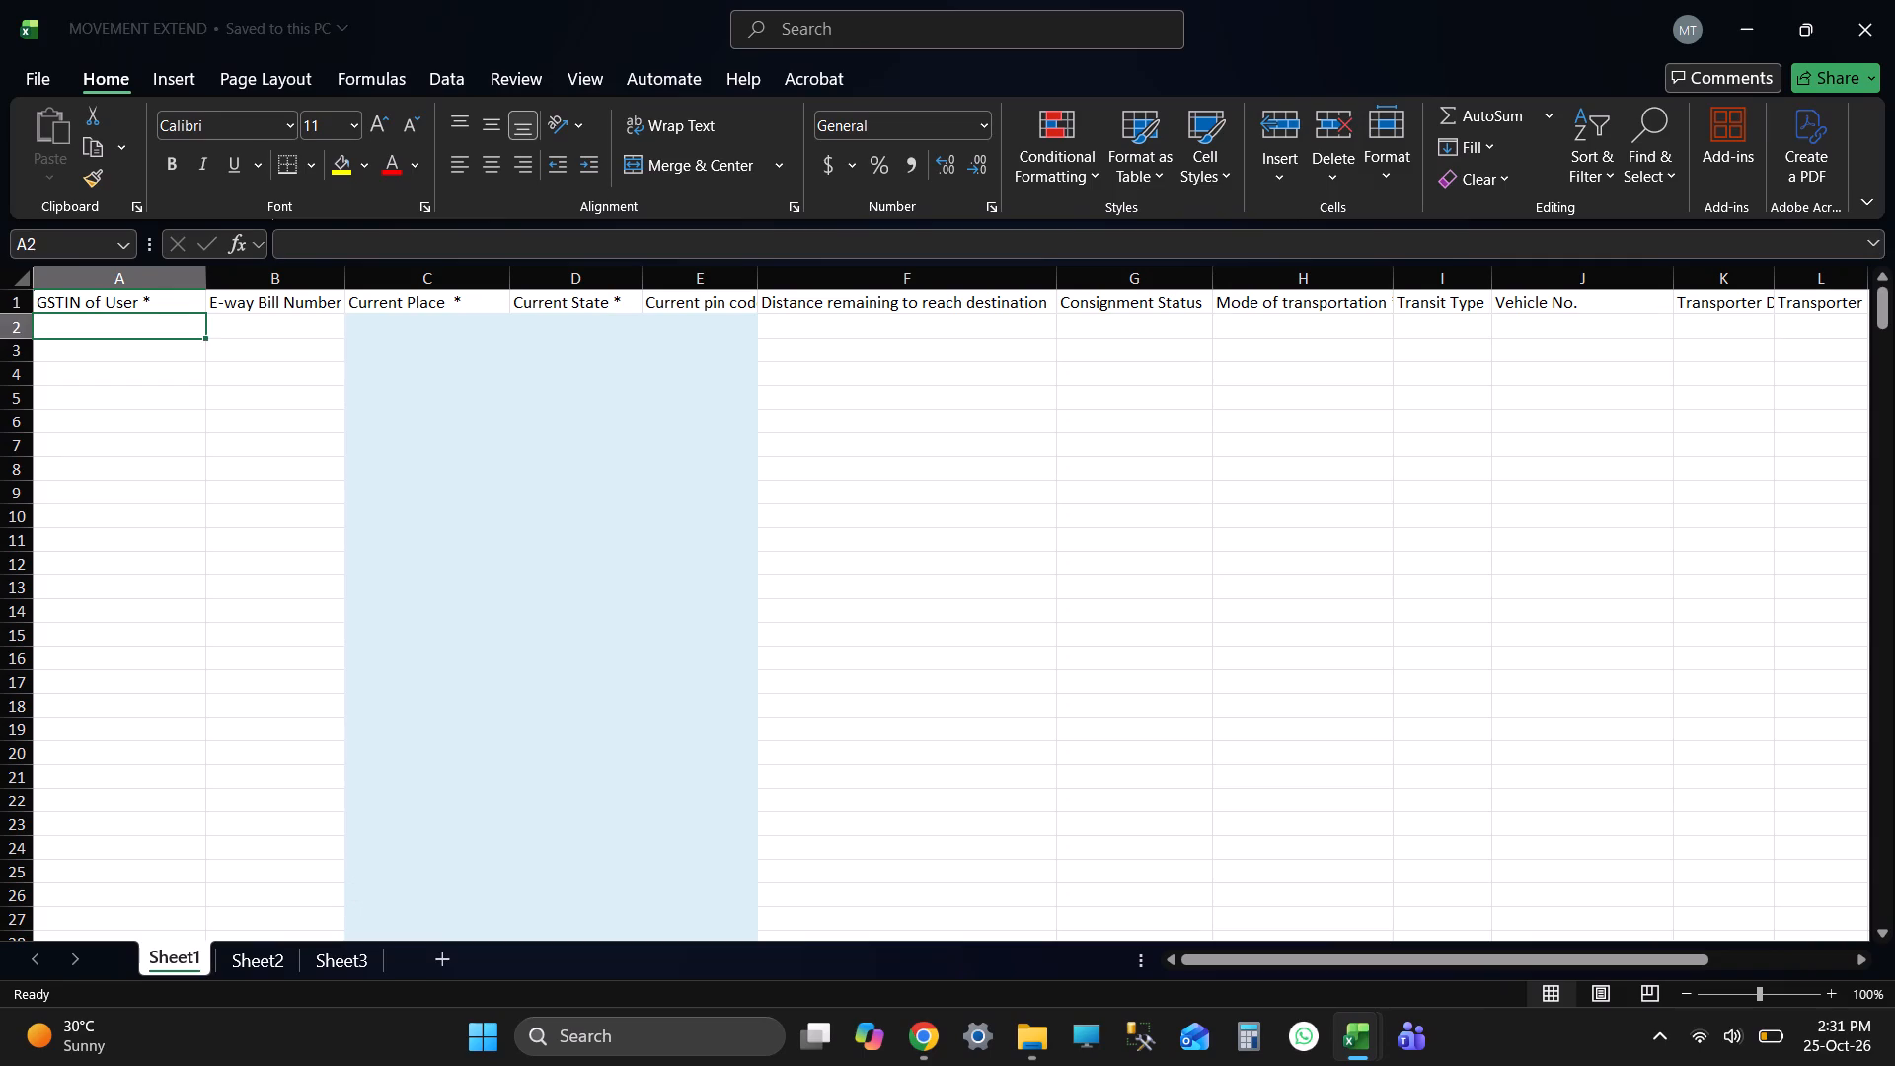
key("Up")
key("Up")
key("Up")
key("Down")
key("ctrl+s")
Copy the on road extension records in N2 to AD178 of EXTENDED FILE 20261025, from GSTIN of User through the extension reason.
key("alt+Tab")
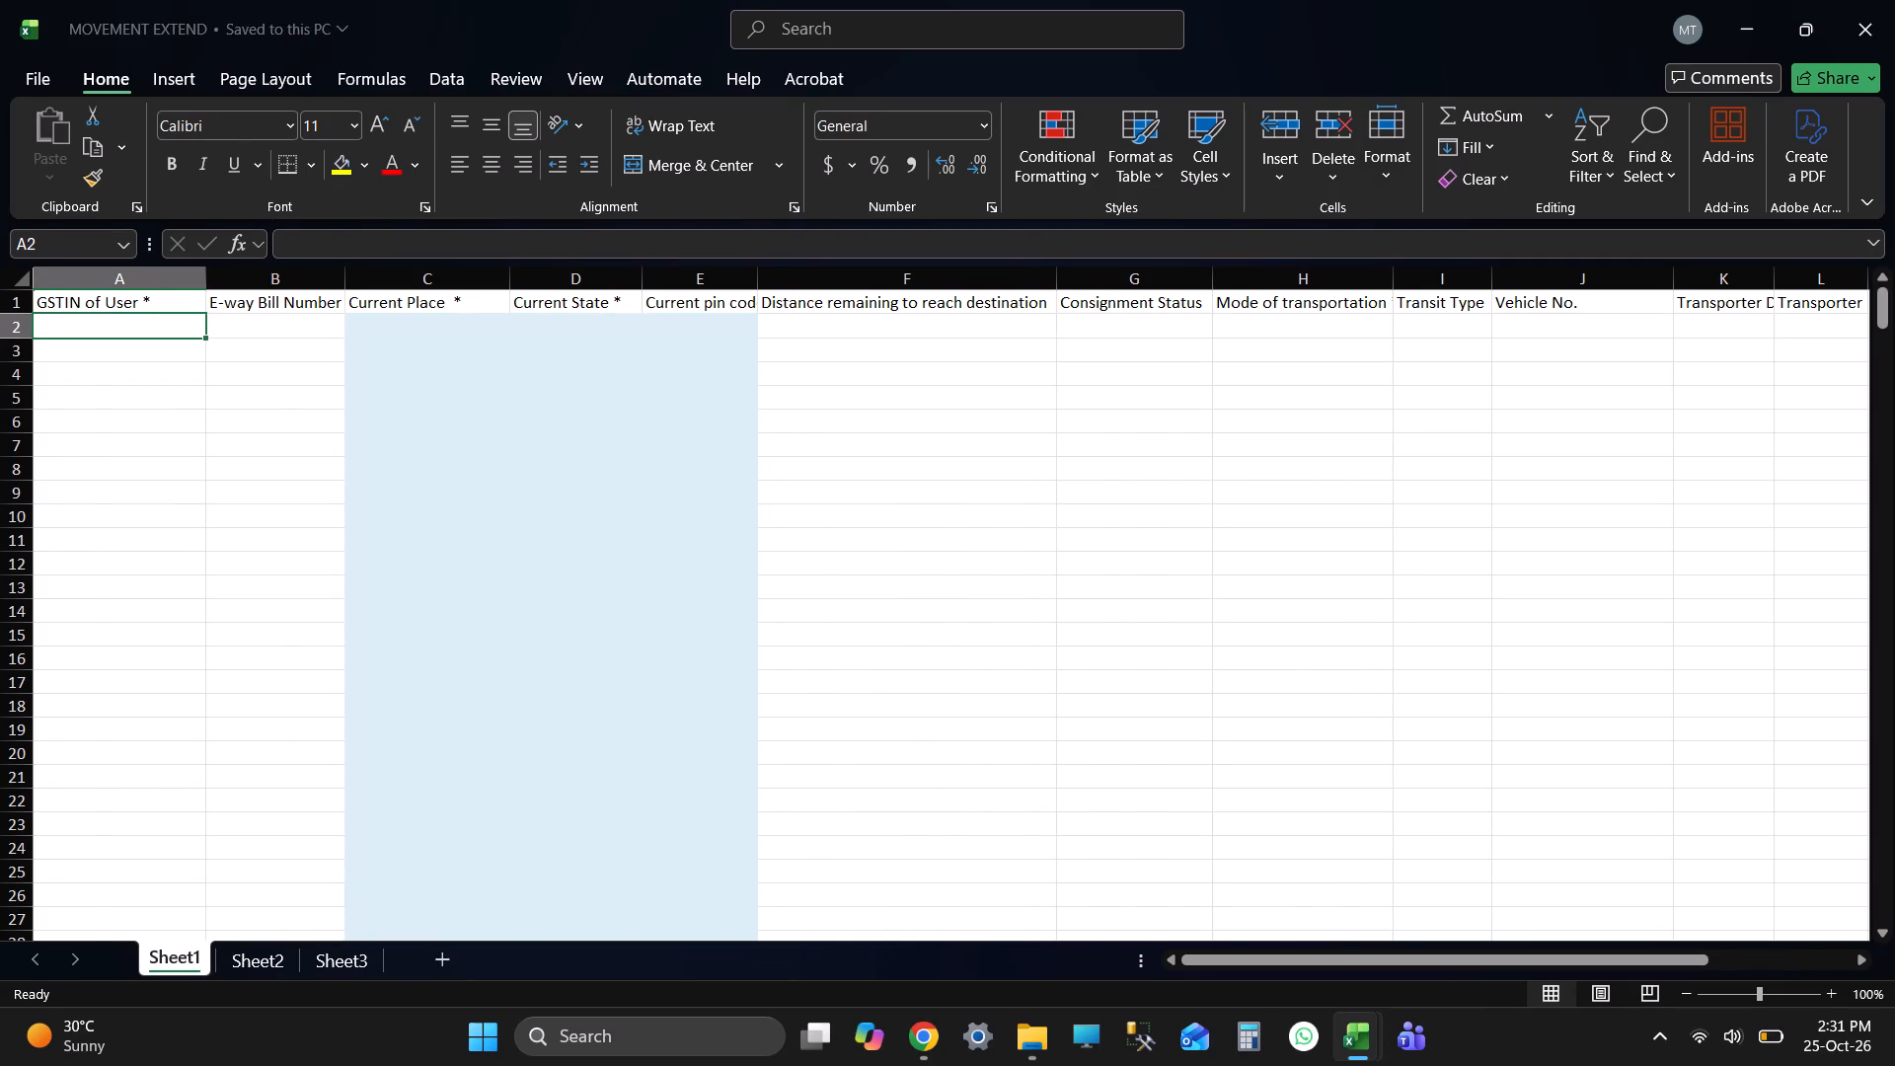
left_click(1175, 354)
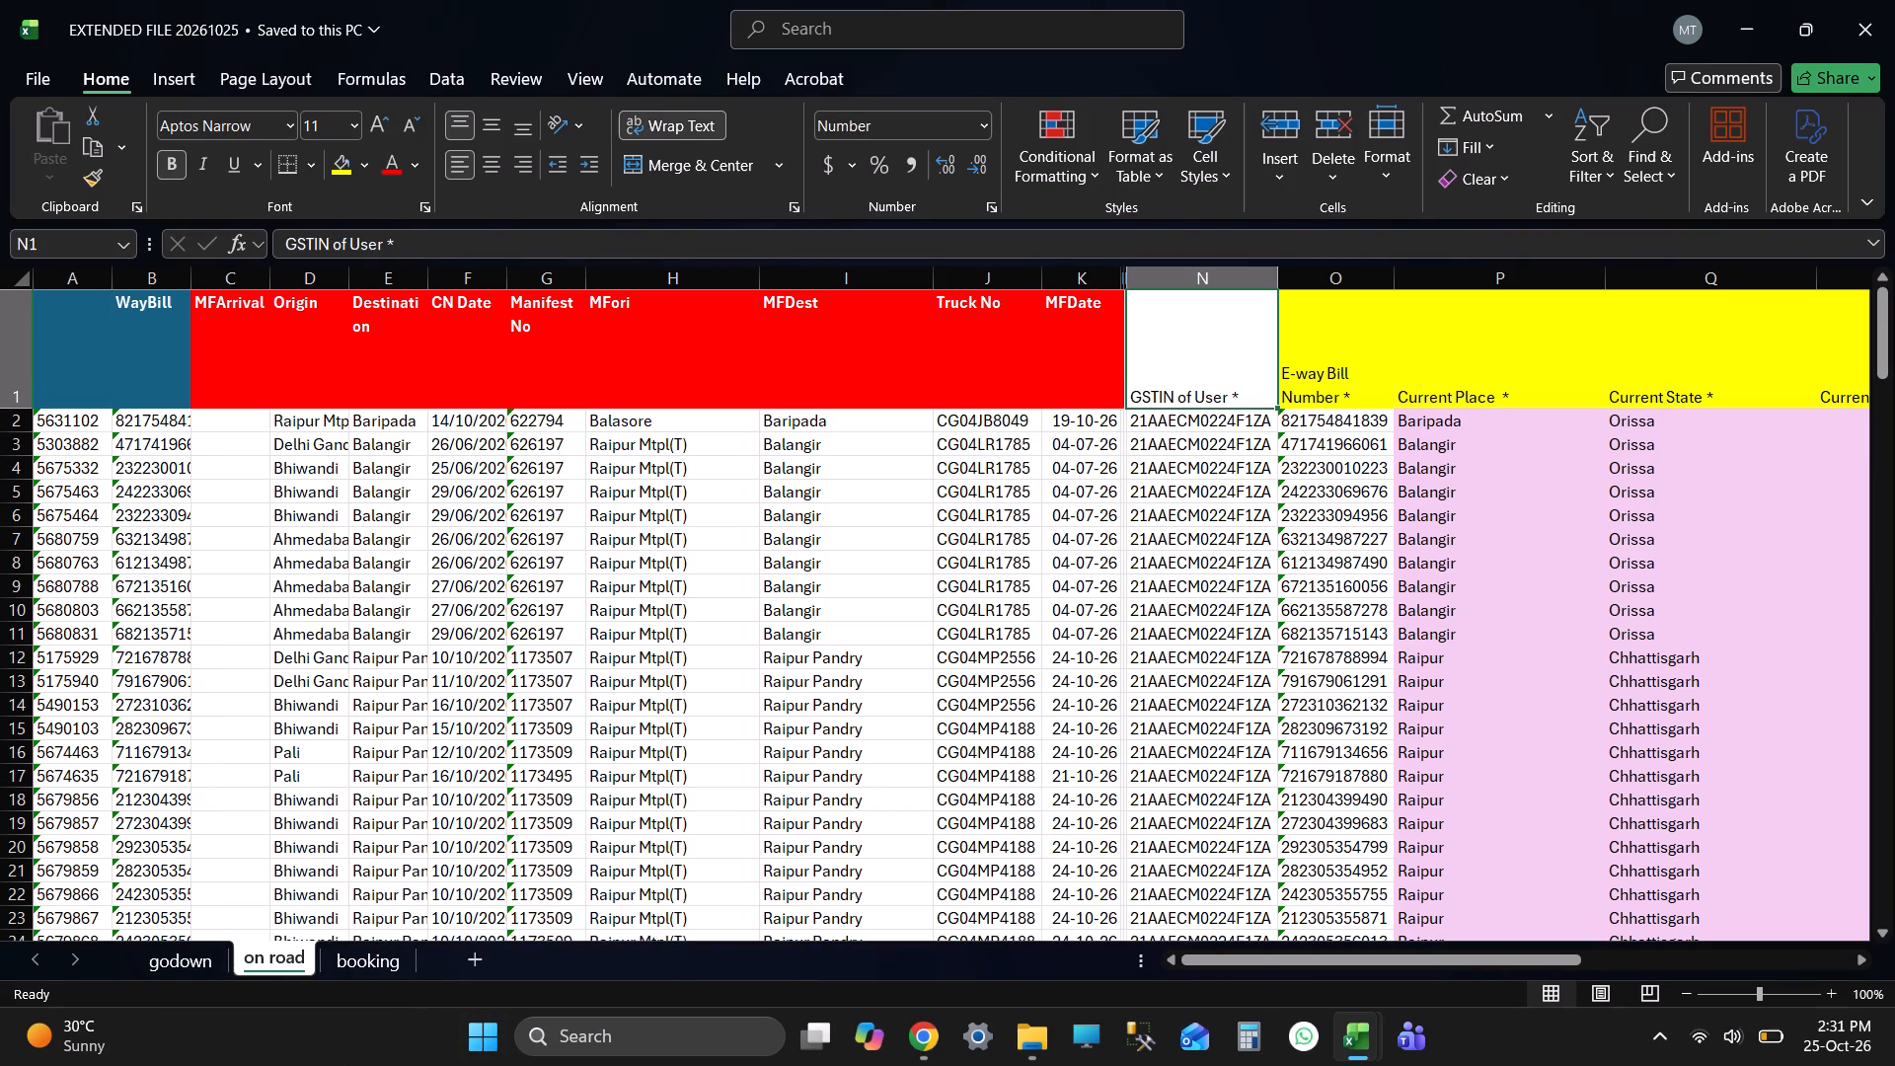
key("Up")
key("Up")
key("Up")
key("Down")
key("ctrl+shift+Right")
key("ctrl+shift+Right")
key("ctrl+shift+Right")
key("ctrl+shift+Right")
key("ctrl+shift+Right")
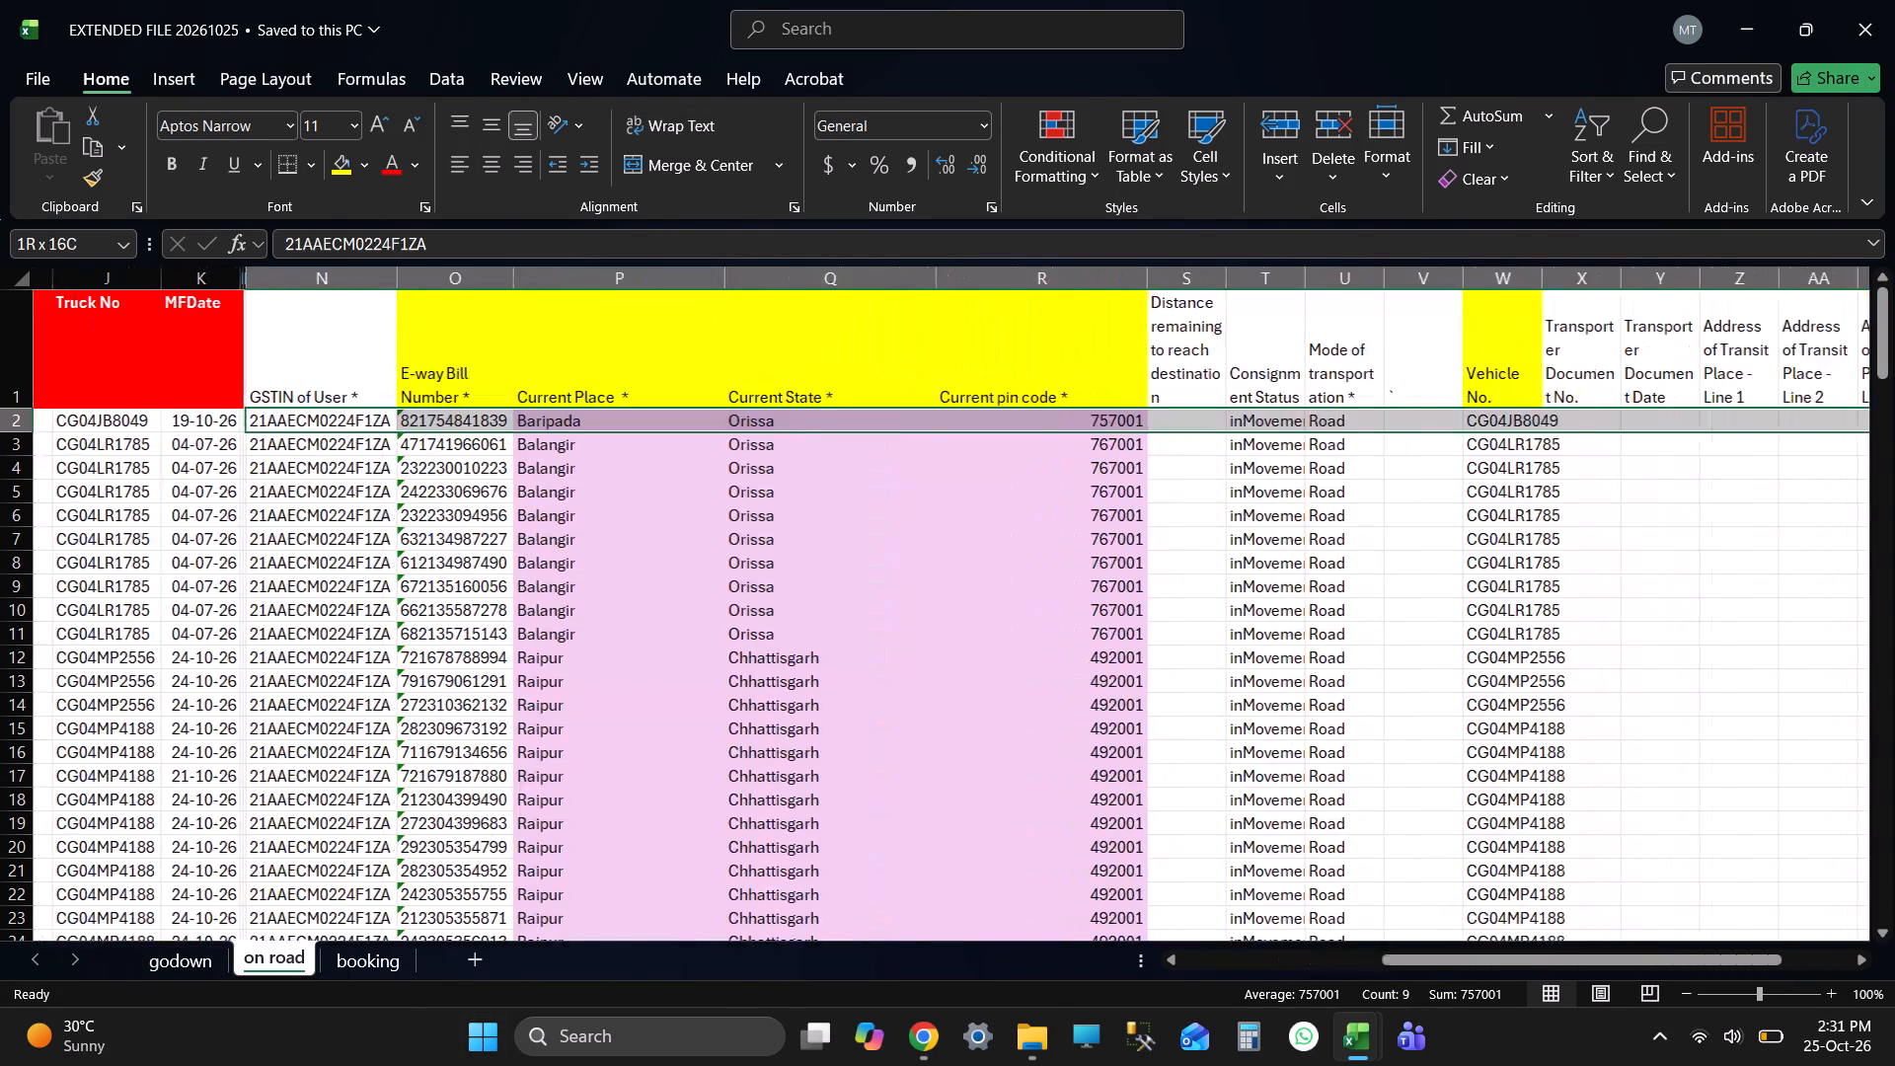
key("ctrl+shift+Right")
key("ctrl+shift+Down")
key("ctrl+c")
key("ctrl+c")
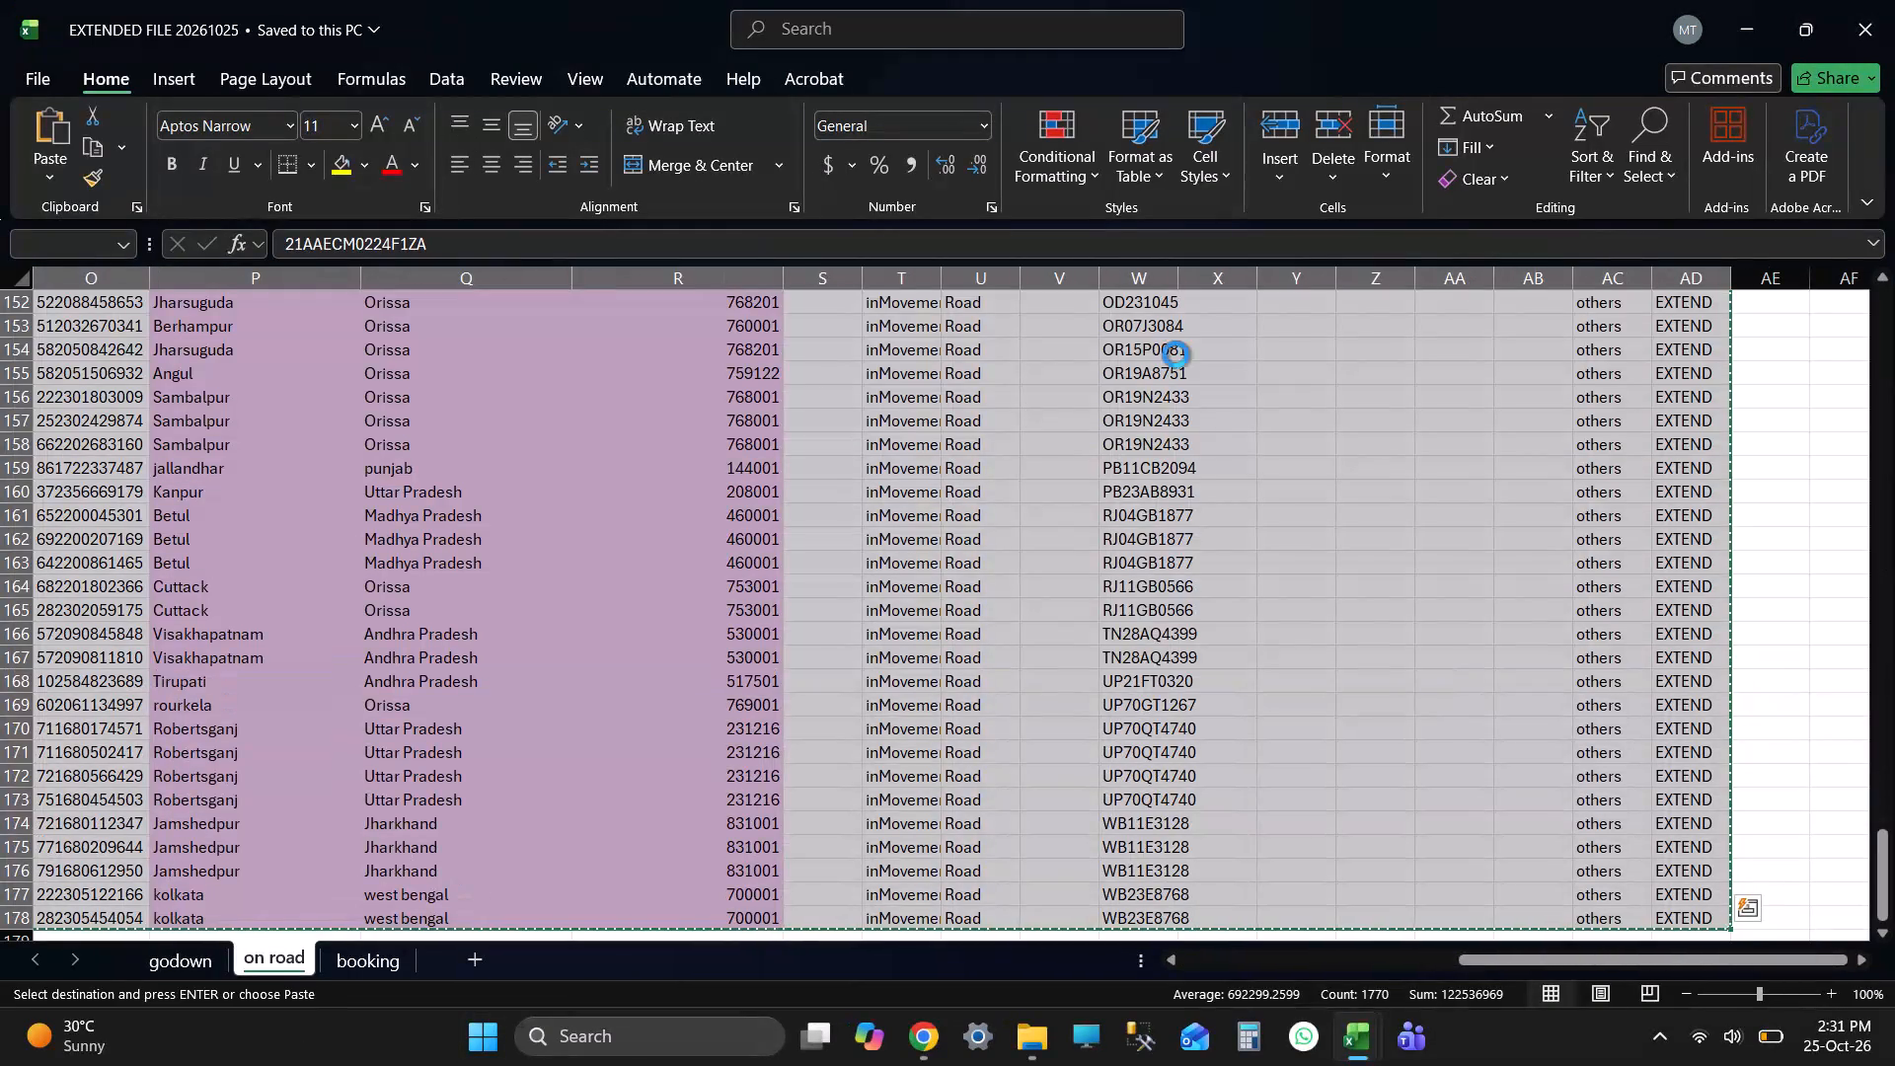
key("ctrl+c")
key("ctrl+c")
key("ctrl+c")
Paste the copied on road records from A2 on Sheet1 of MOVEMENT EXTEND and save the workbook.
key("alt+Tab")
key("Up")
key("Down")
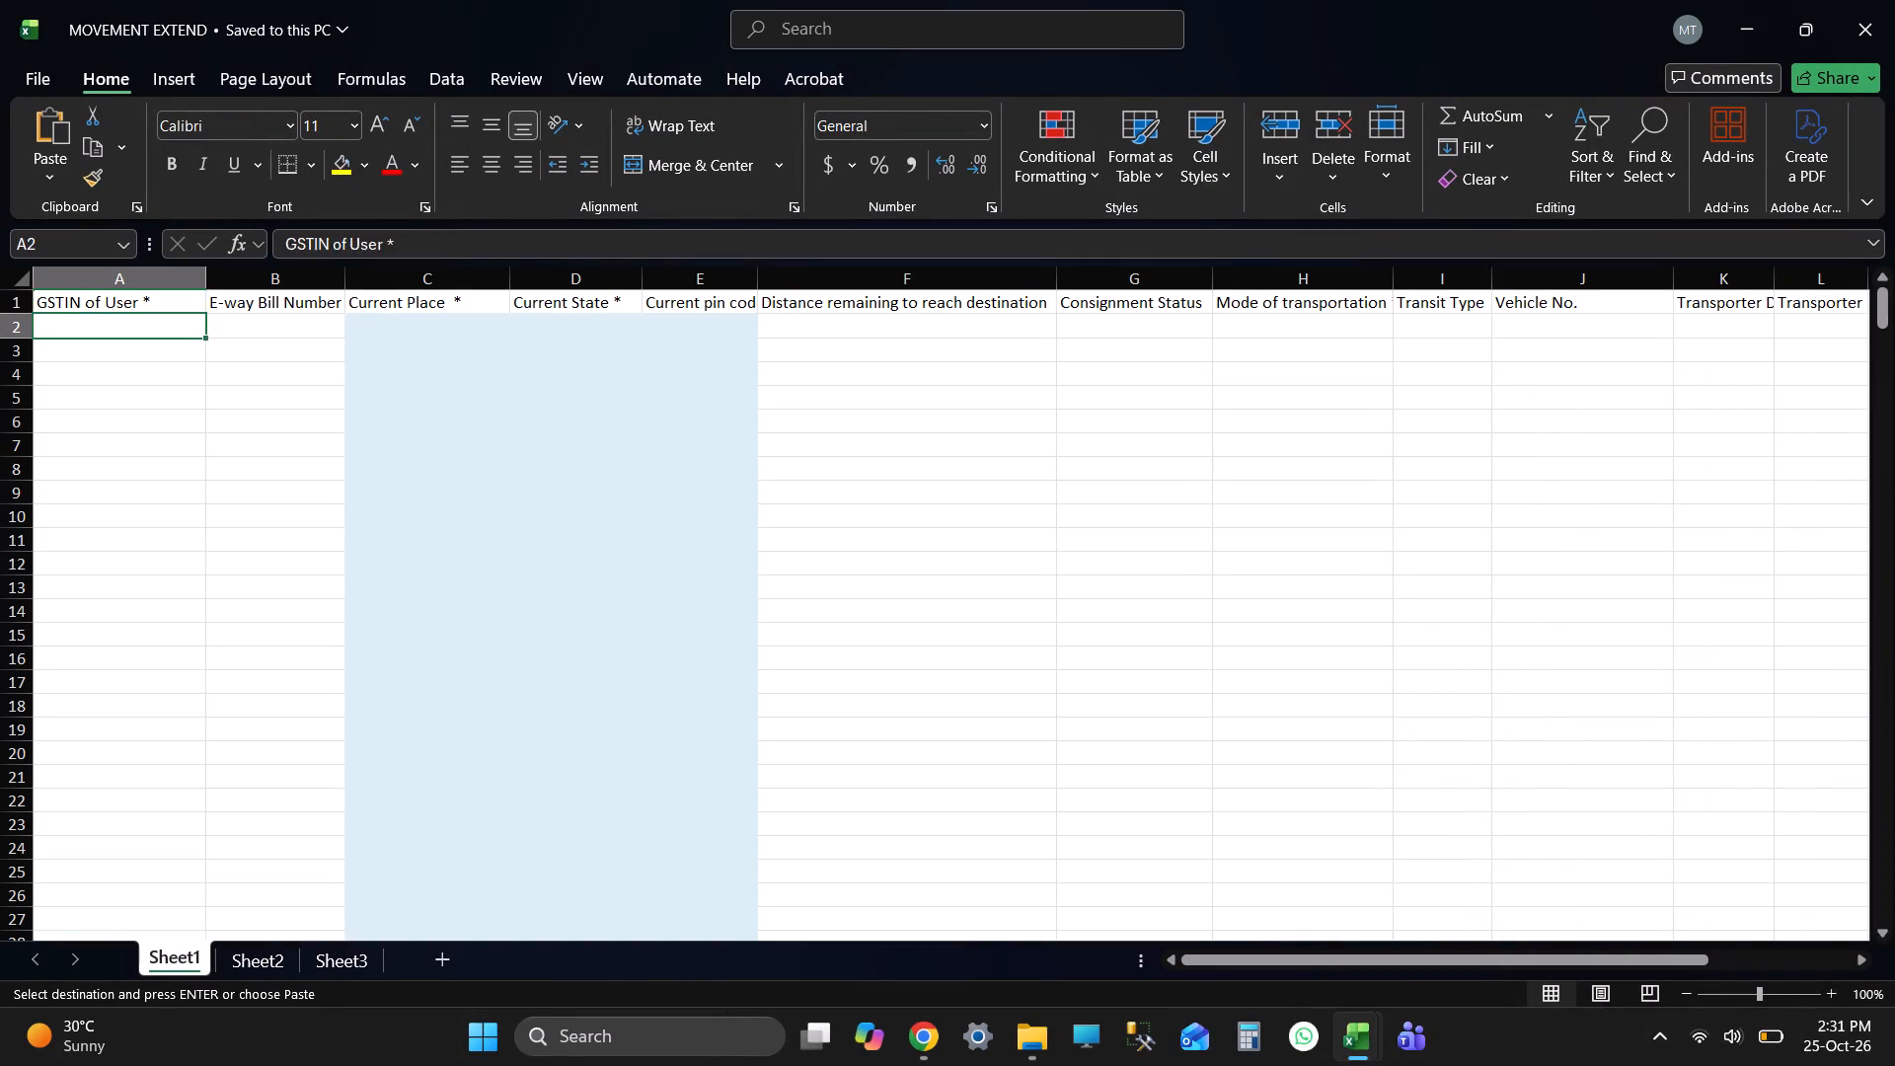
key("ctrl+v")
key("ctrl+Up")
key("ctrl+s")
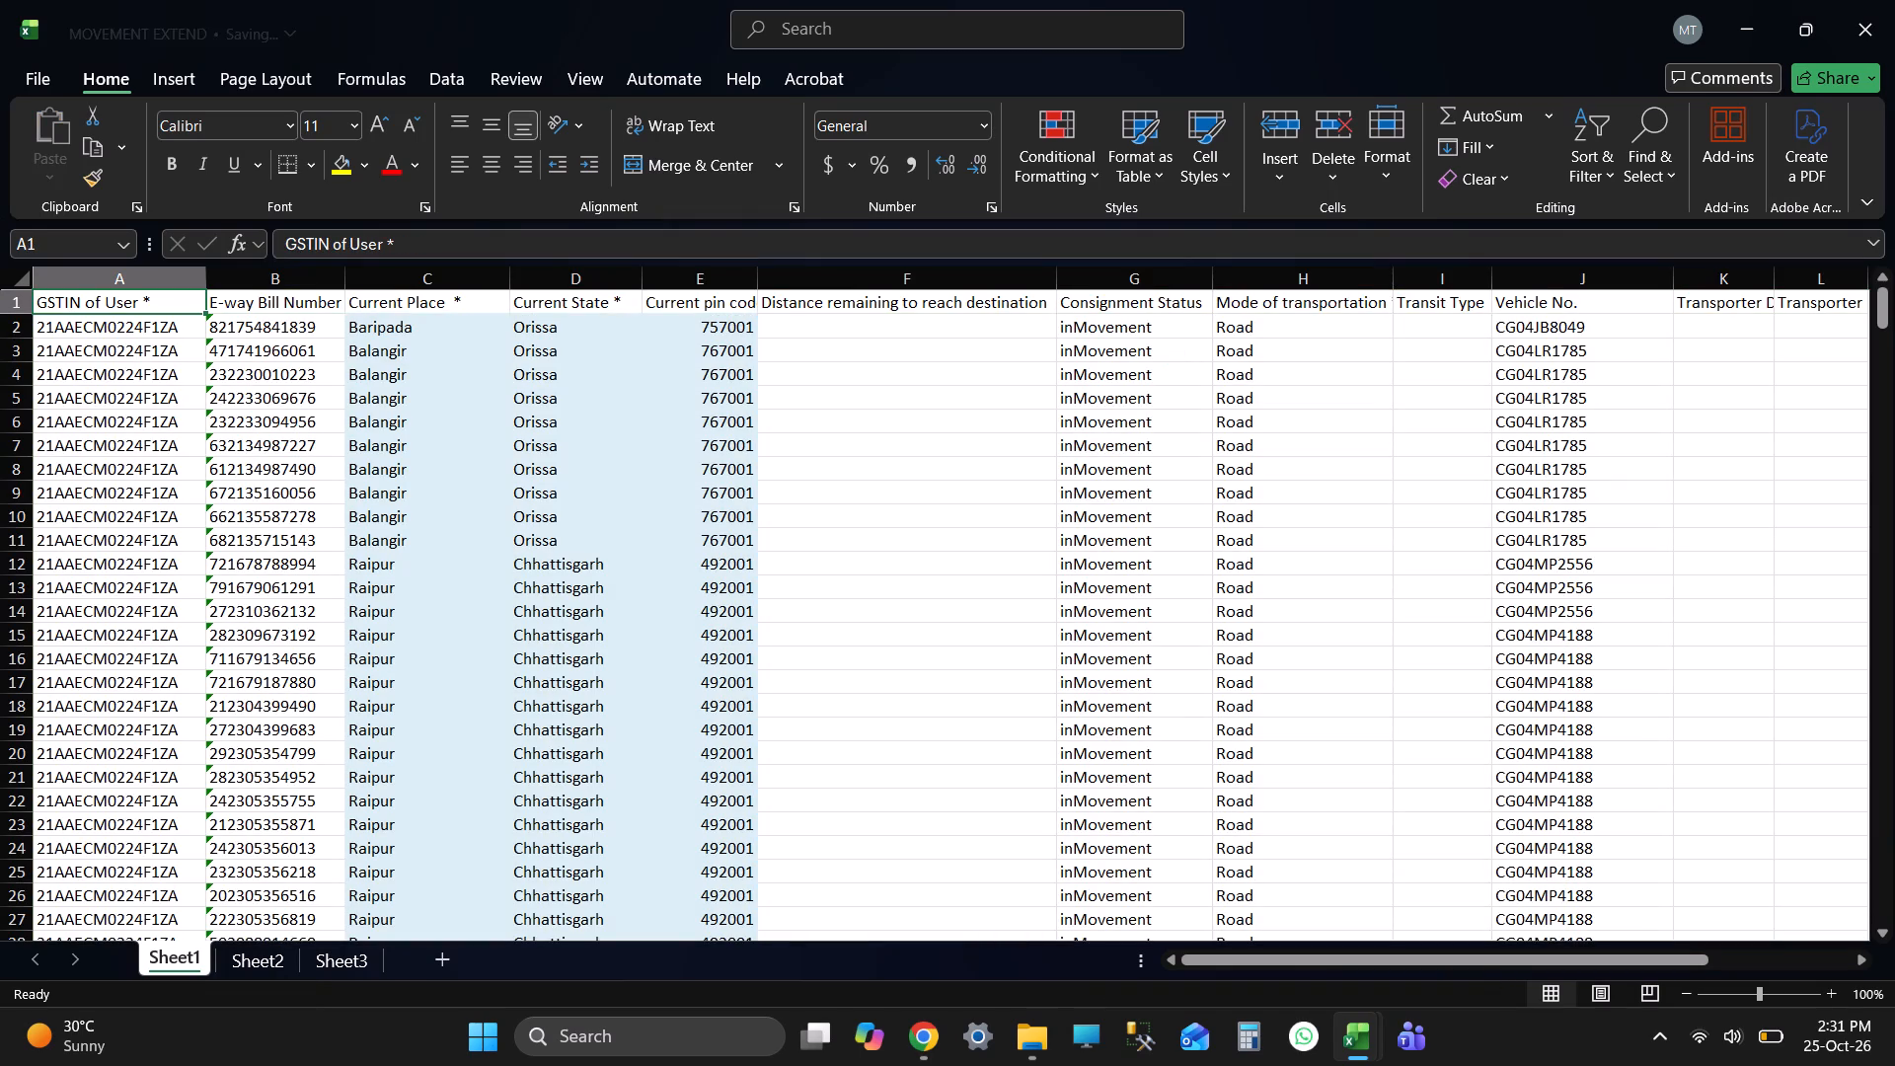
key("ctrl+s")
key("ctrl+s")
key("ctrl+s")
Compare the first and last rows of the on road sheet with the pasted records in MOVEMENT EXTEND.
key("alt+Tab")
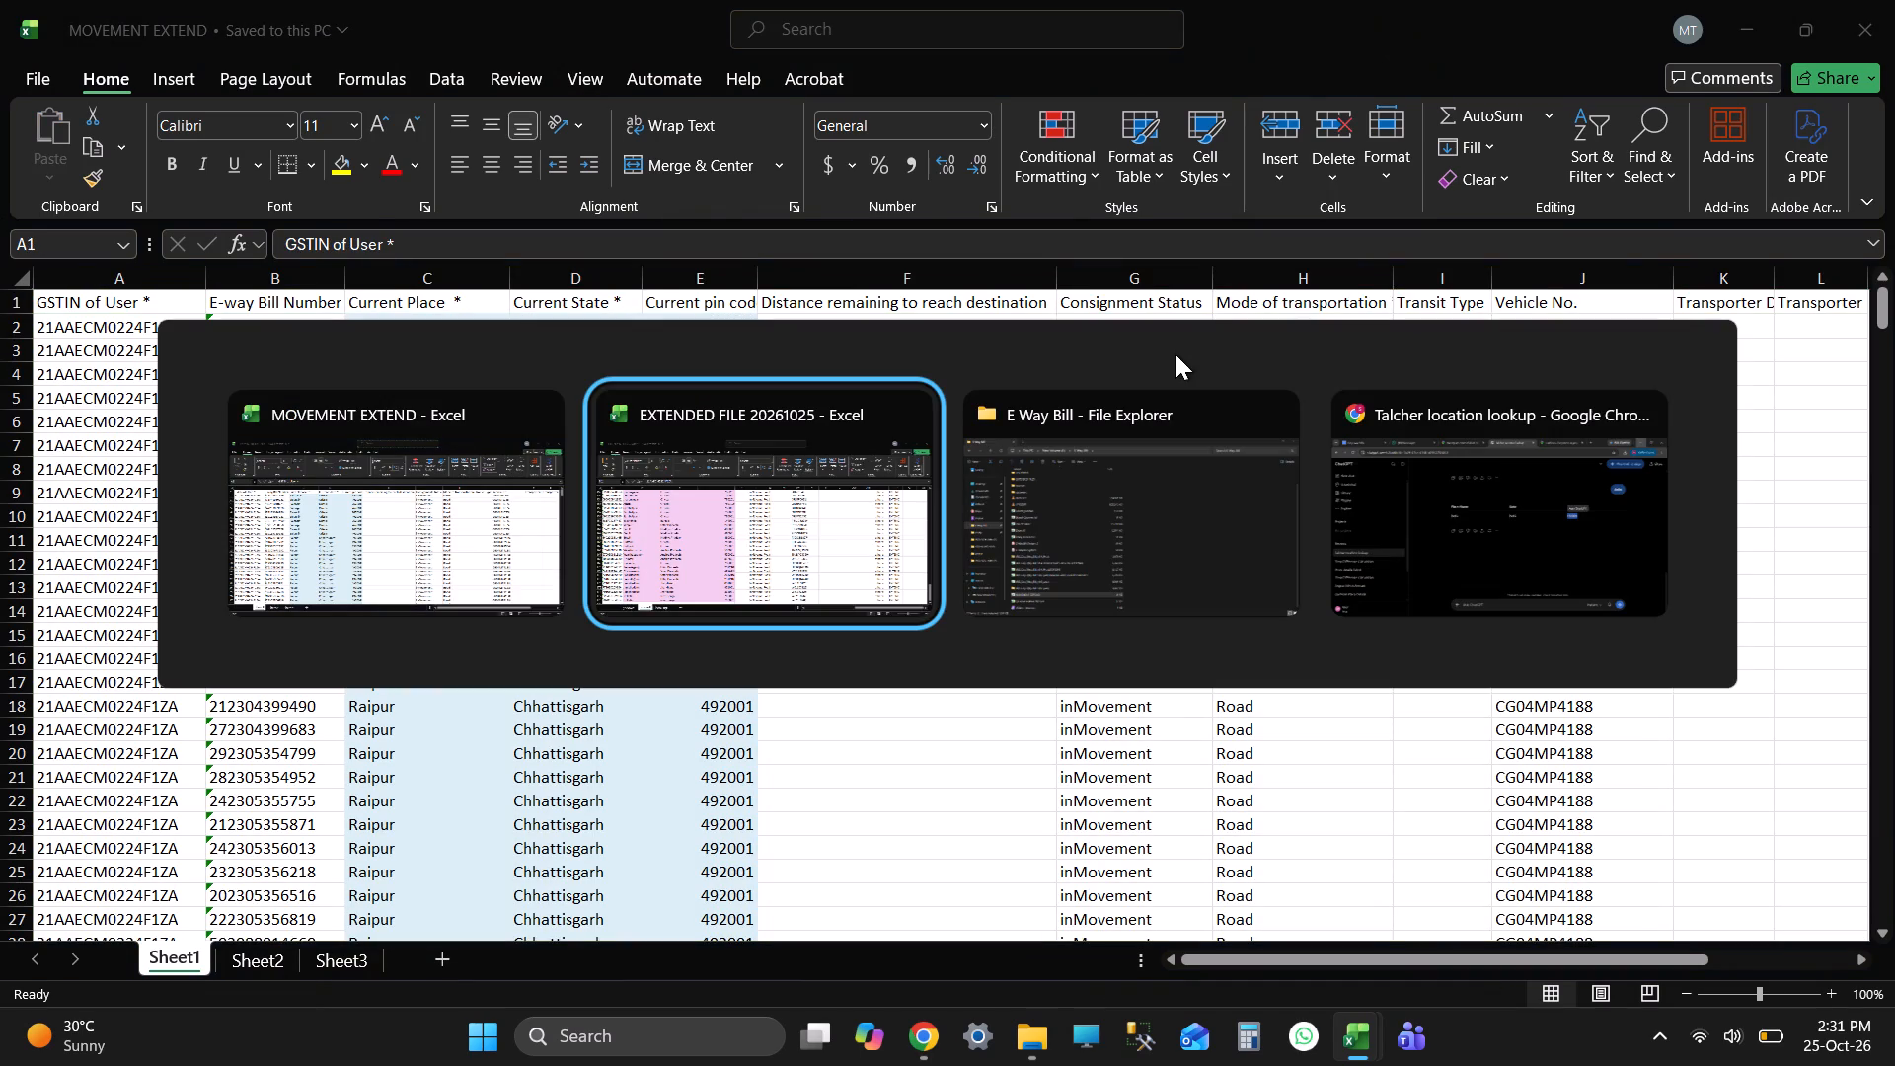
key("Return")
key("ctrl+Up")
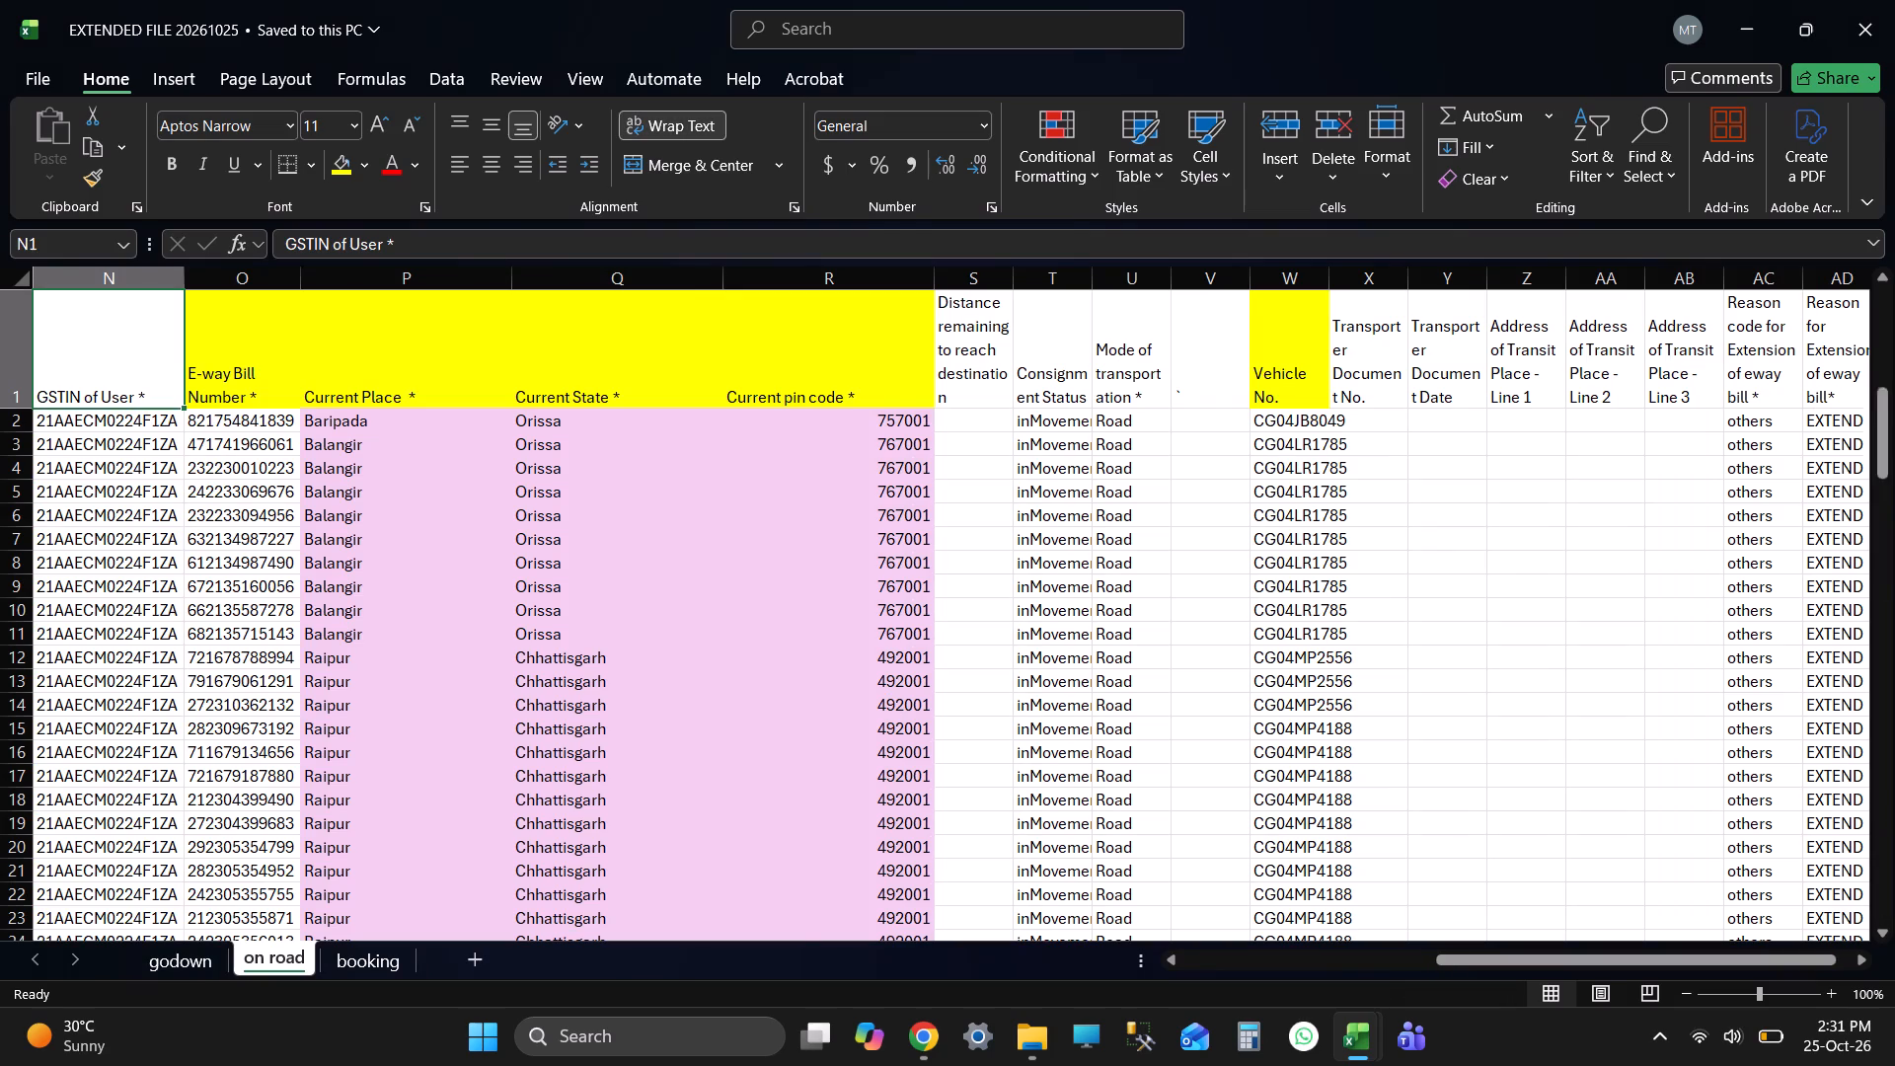
key("Up")
key("Up")
key("Up")
key("Down")
key("alt+Tab")
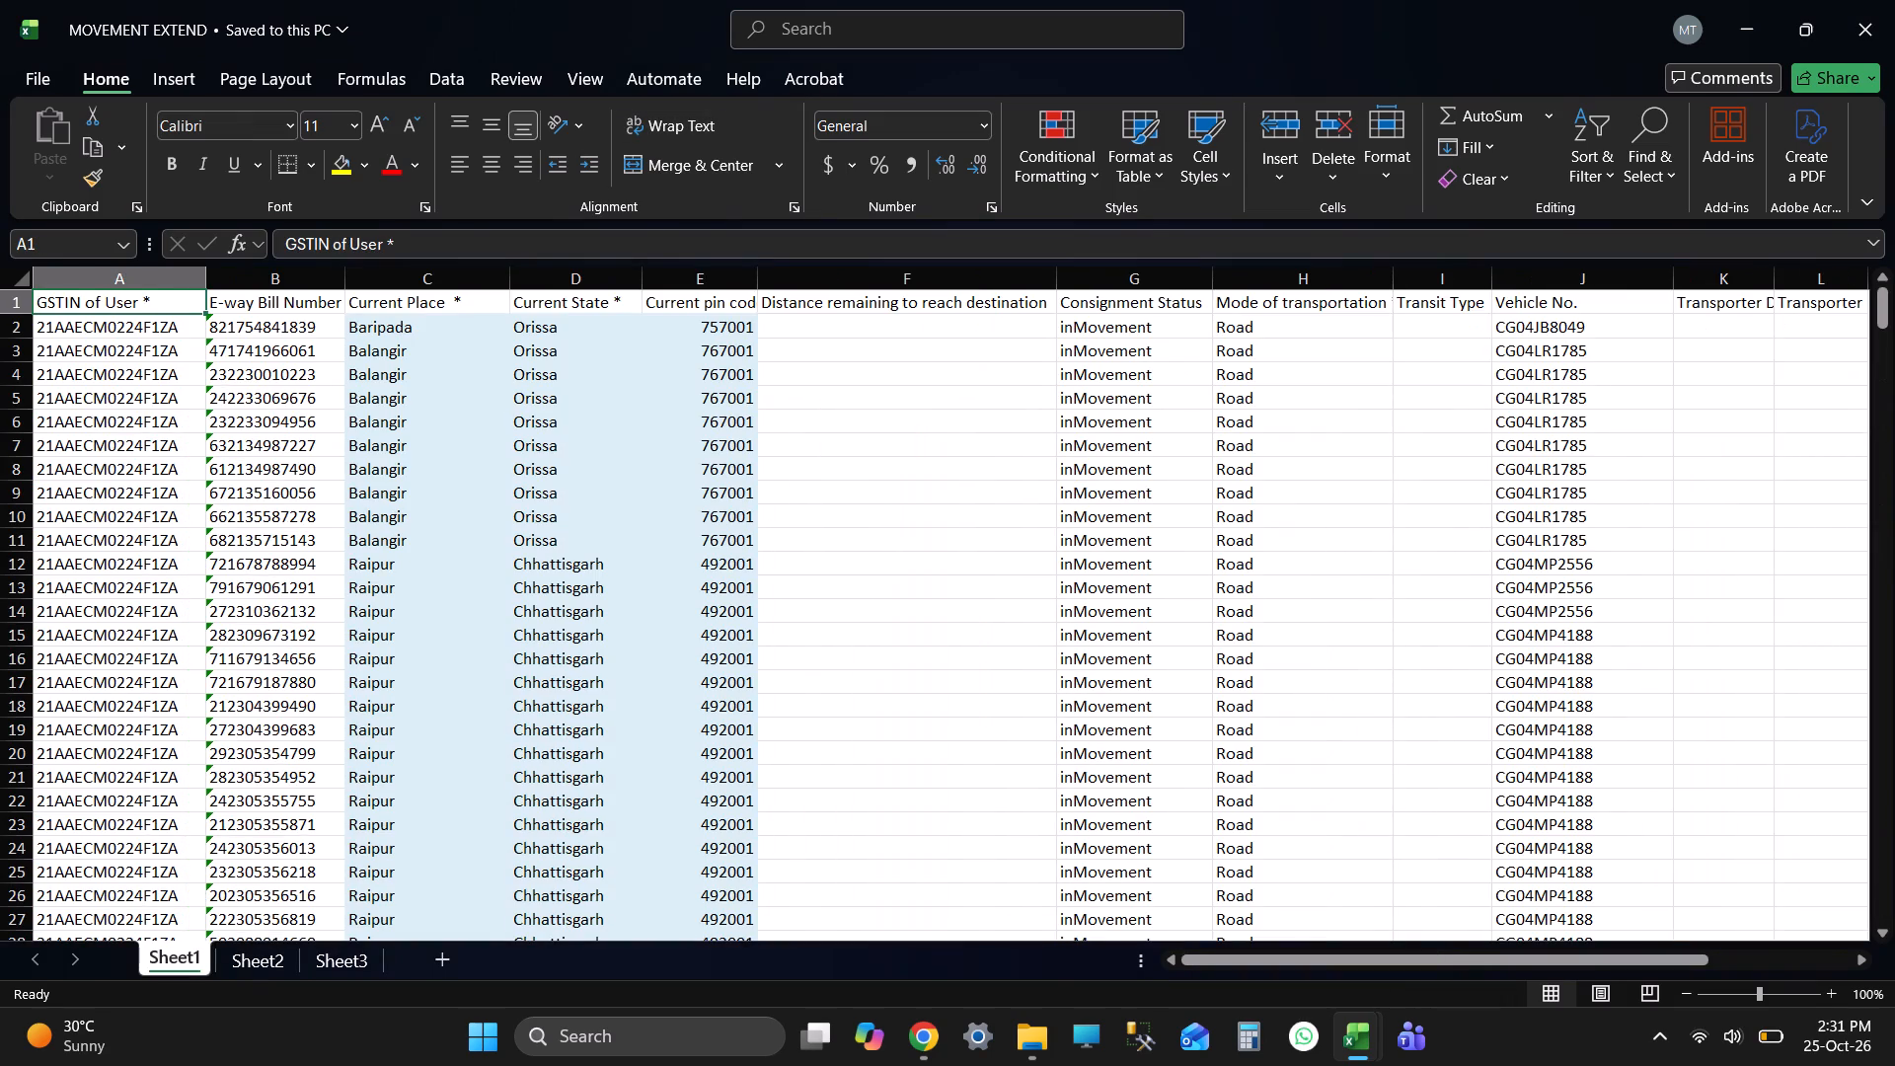
key("ctrl+s")
key("ctrl+s")
key("ctrl+s")
key("ctrl+s")
key("alt+Tab")
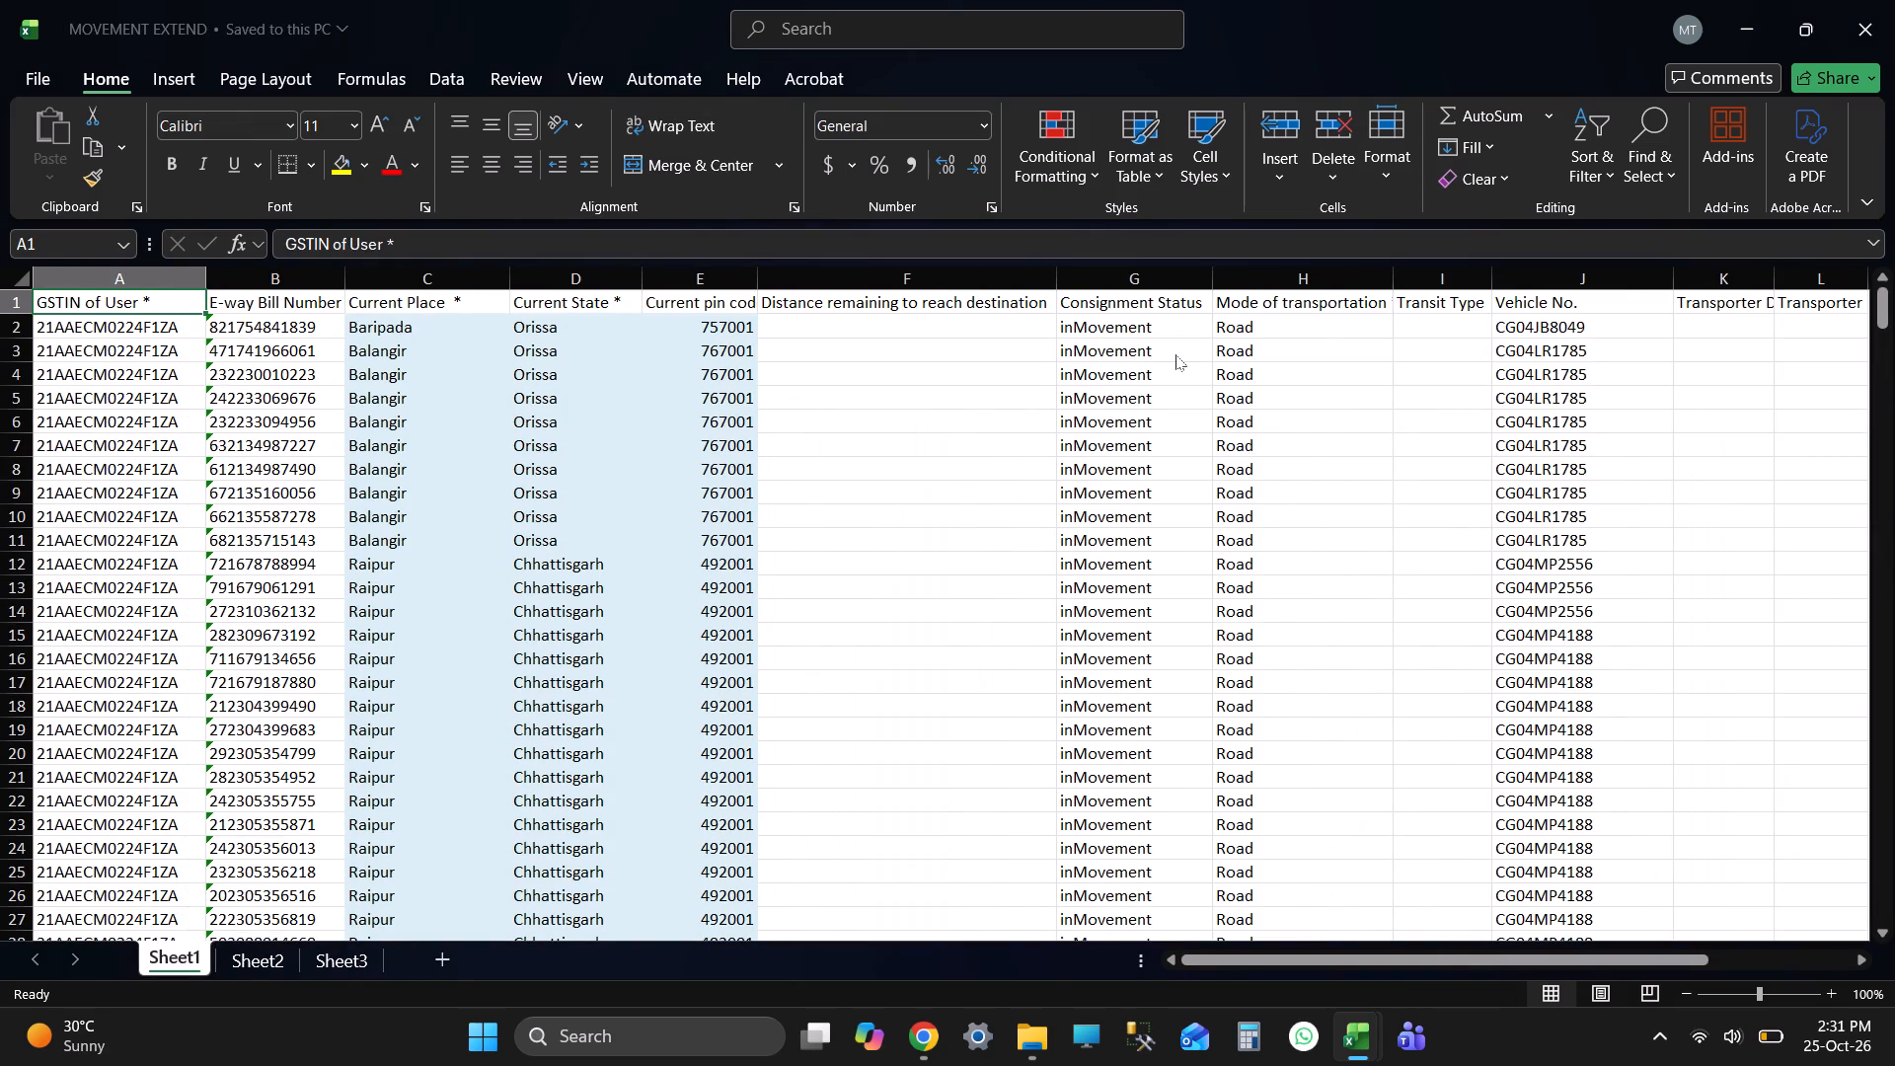
key("ctrl+Down")
key("alt+Tab")
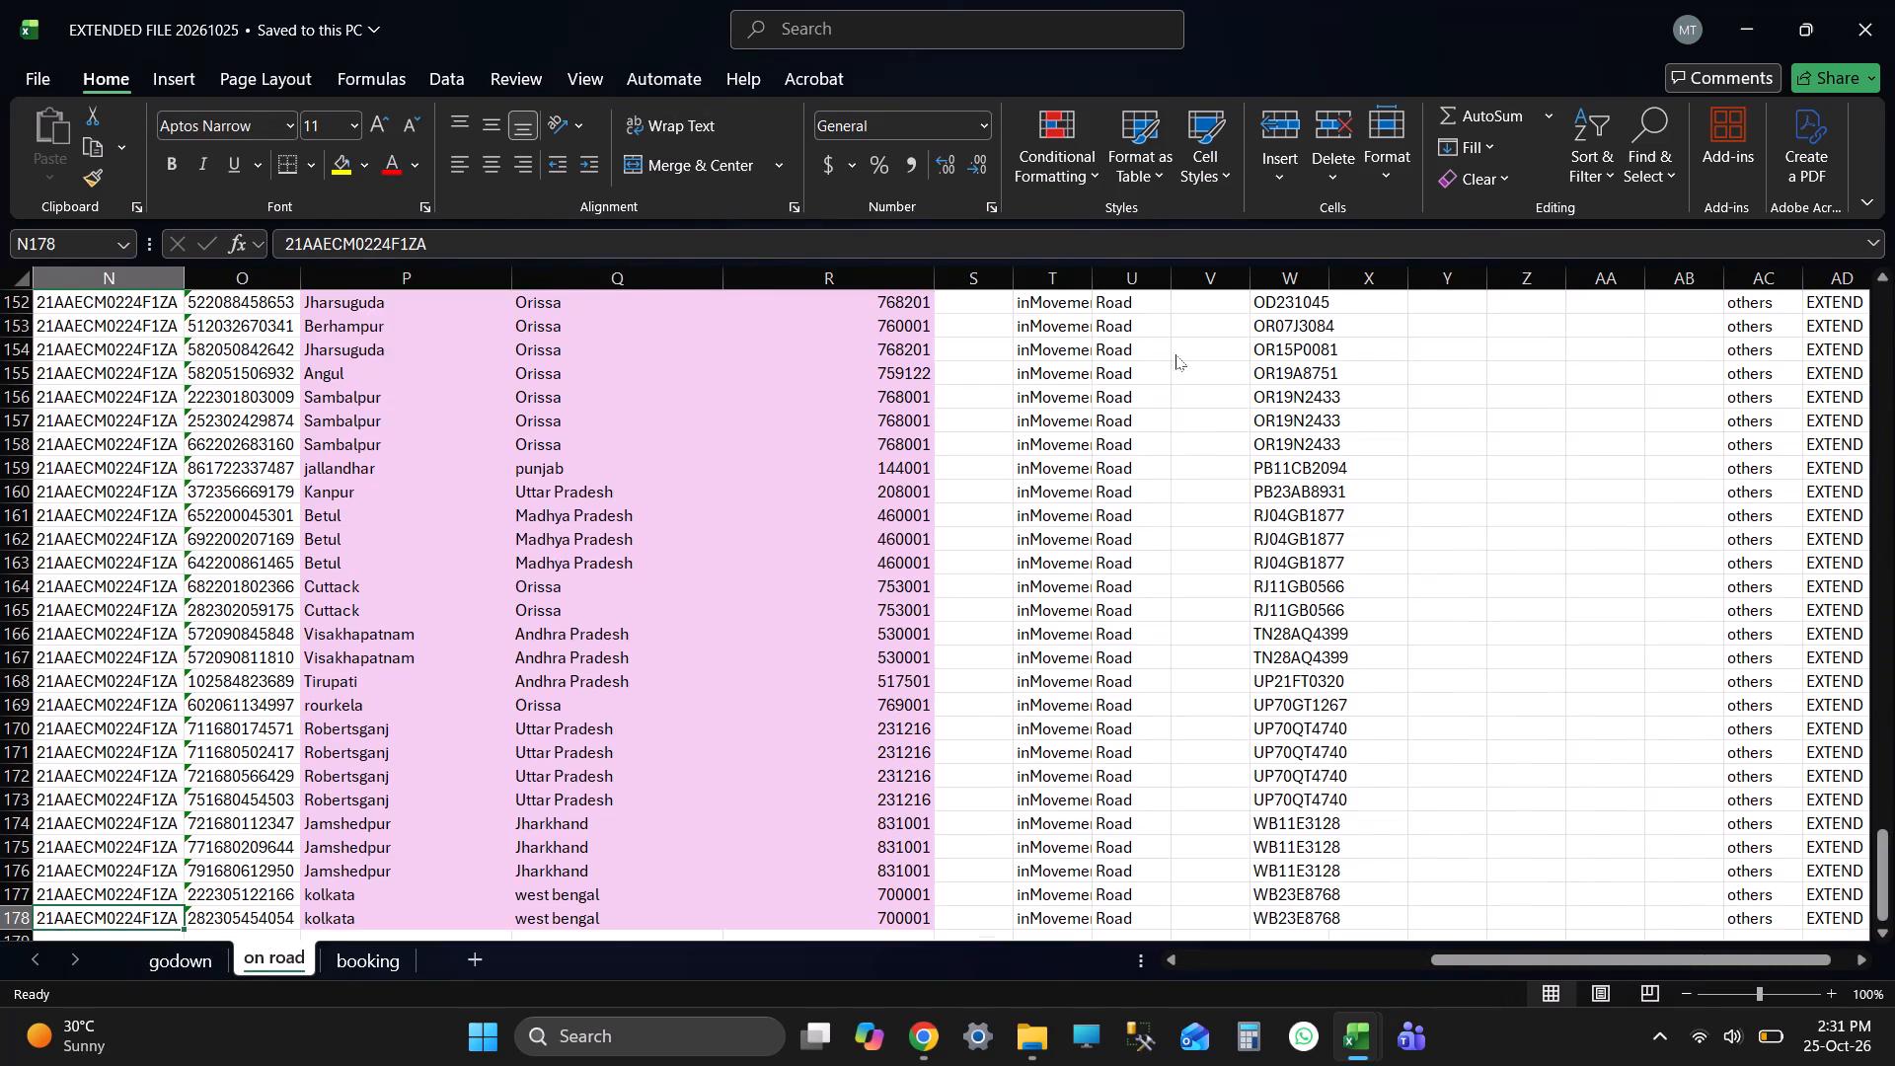
key("ctrl+Down")
key("alt+Tab")
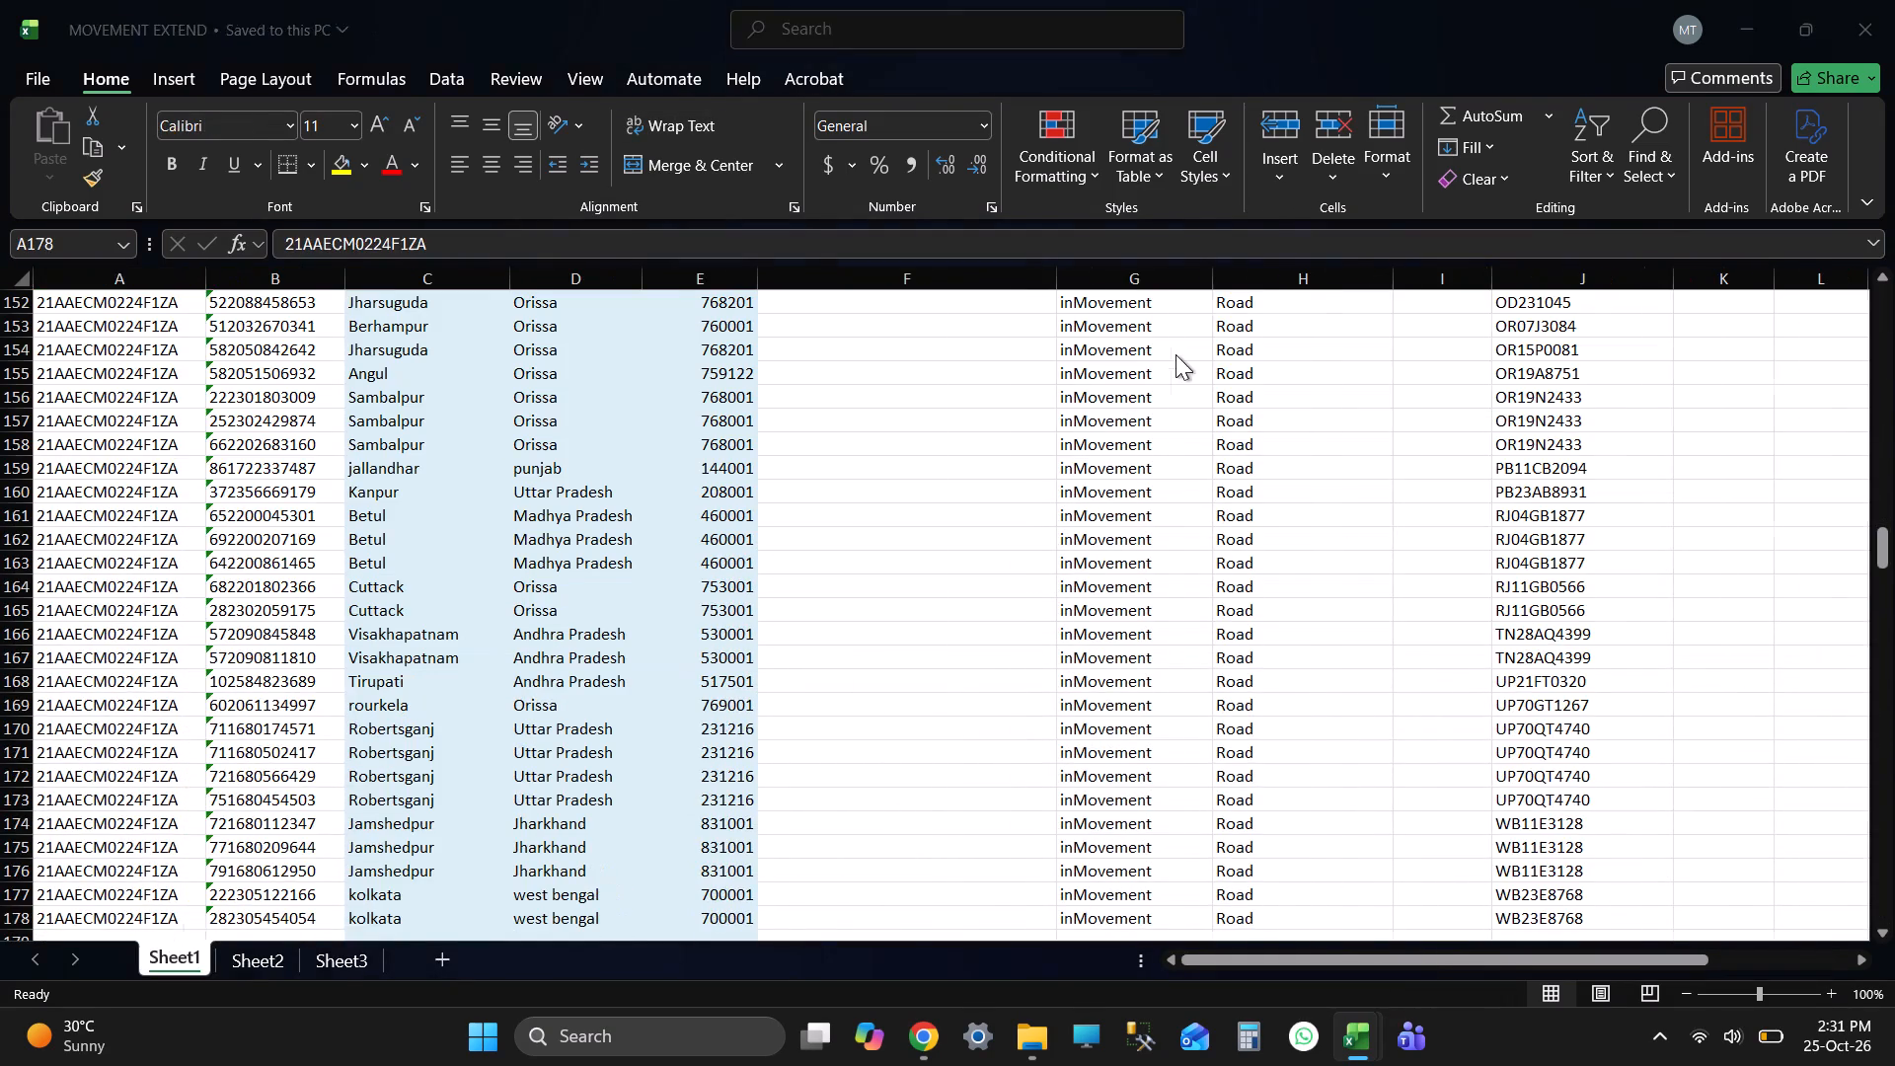
key("alt+Tab")
key("alt+Tab")
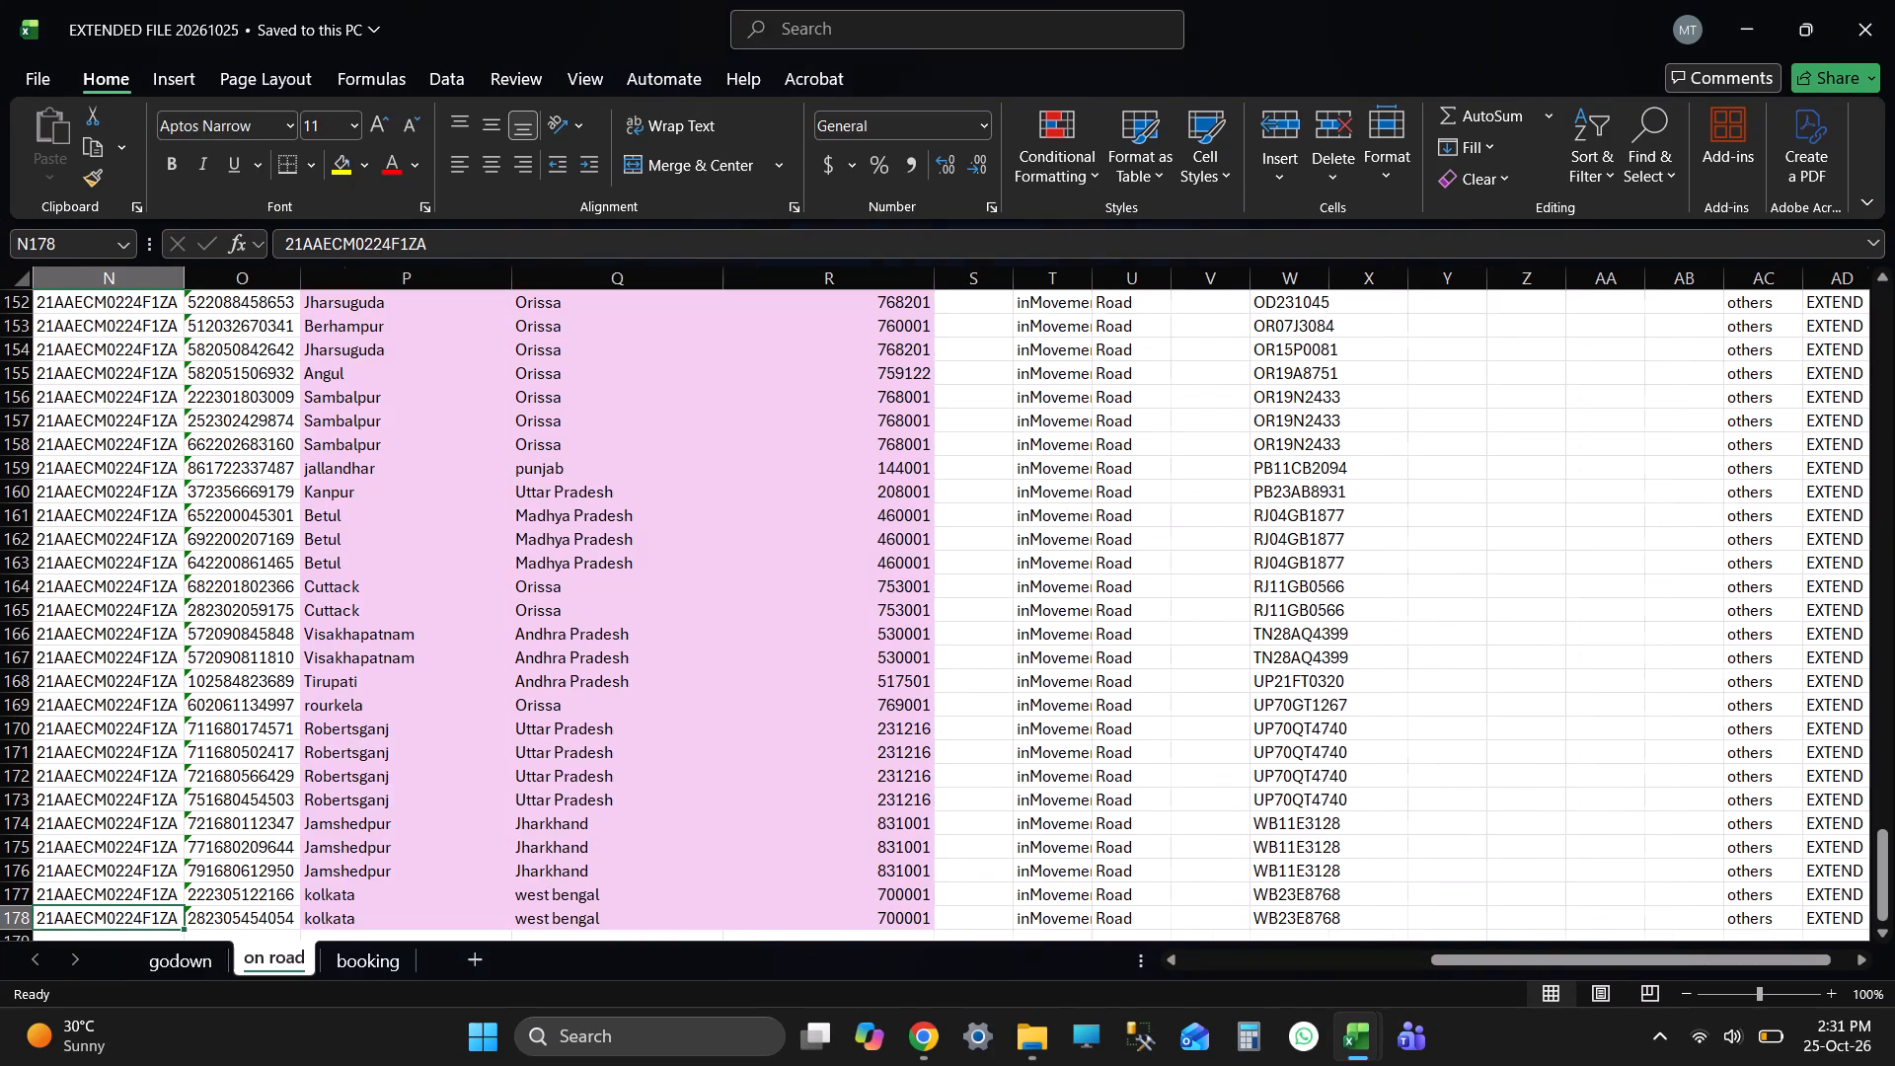
key("alt+Tab")
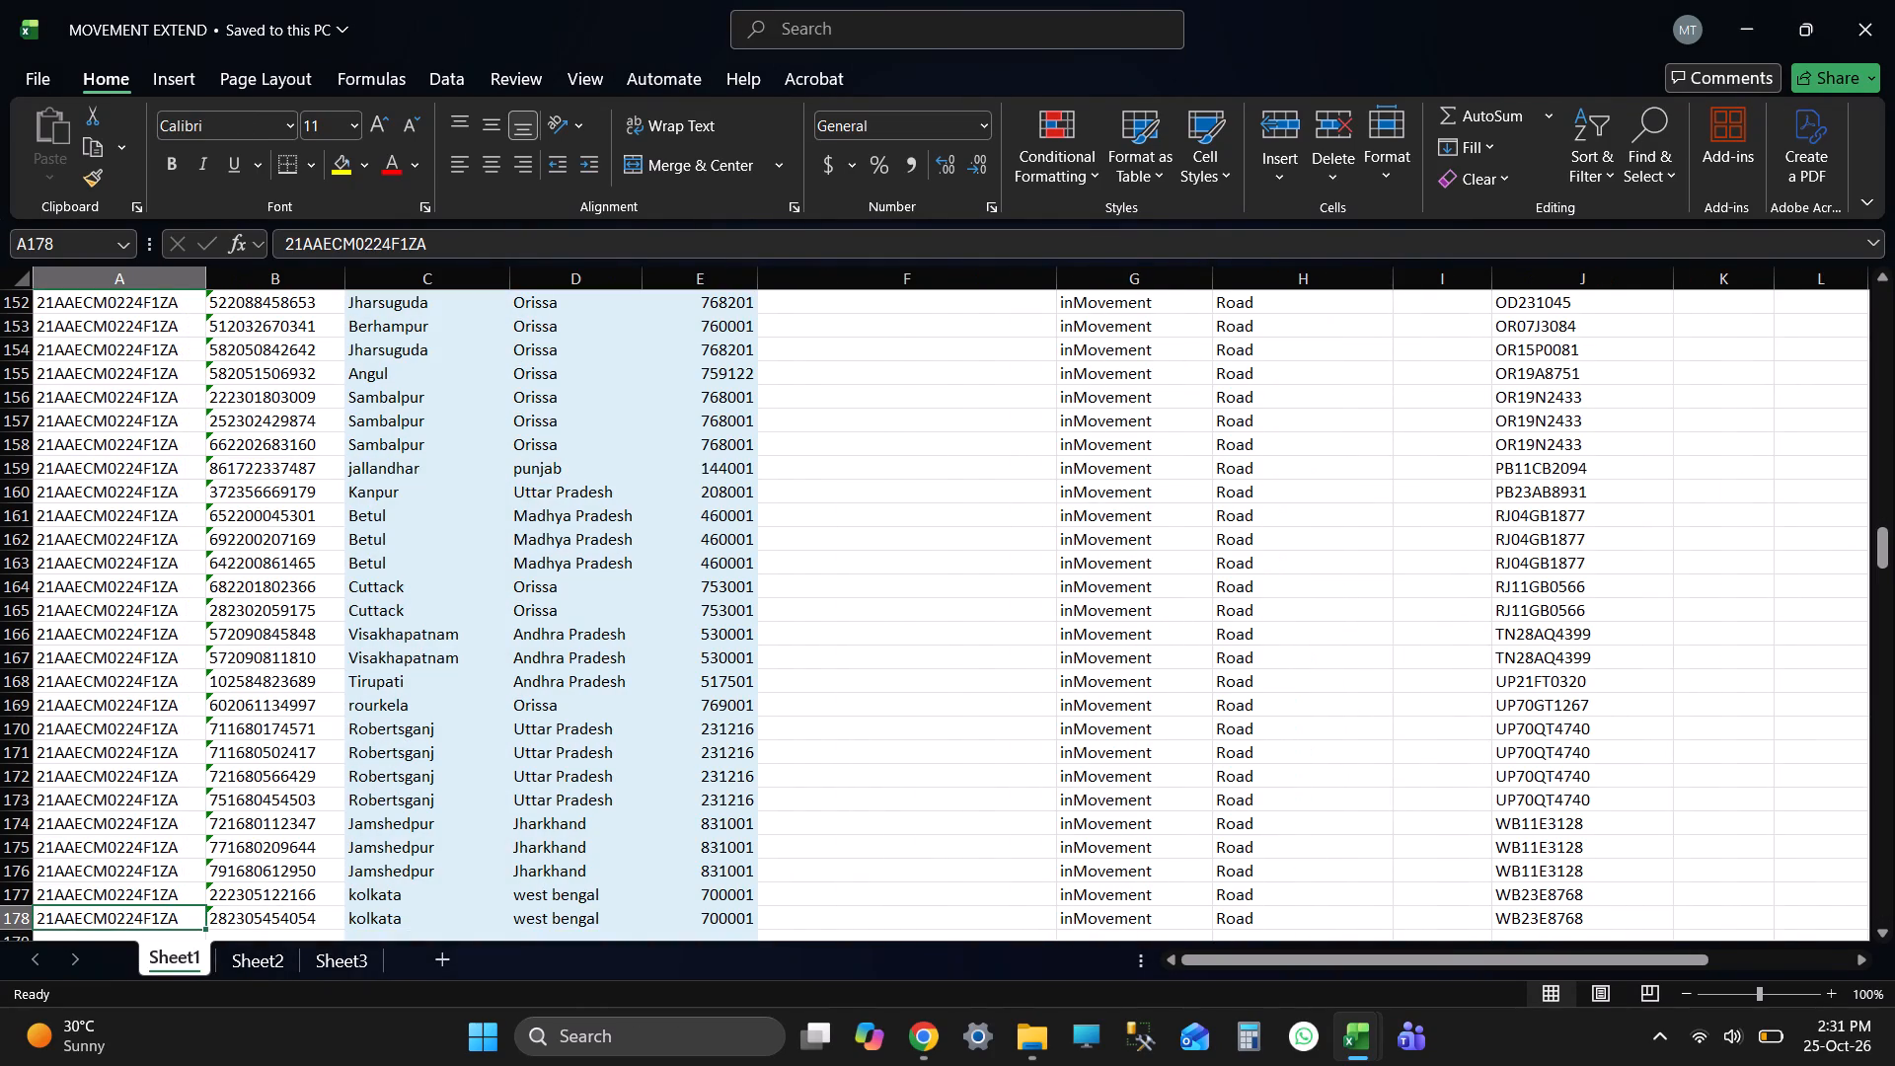
Save MOVEMENT EXTEND and EXTENDED FILE 20261025 and close both workbooks.
key("ctrl+s")
key("ctrl+s")
key("ctrl+s")
key("ctrl+s")
key("alt+Tab")
key("alt+Tab")
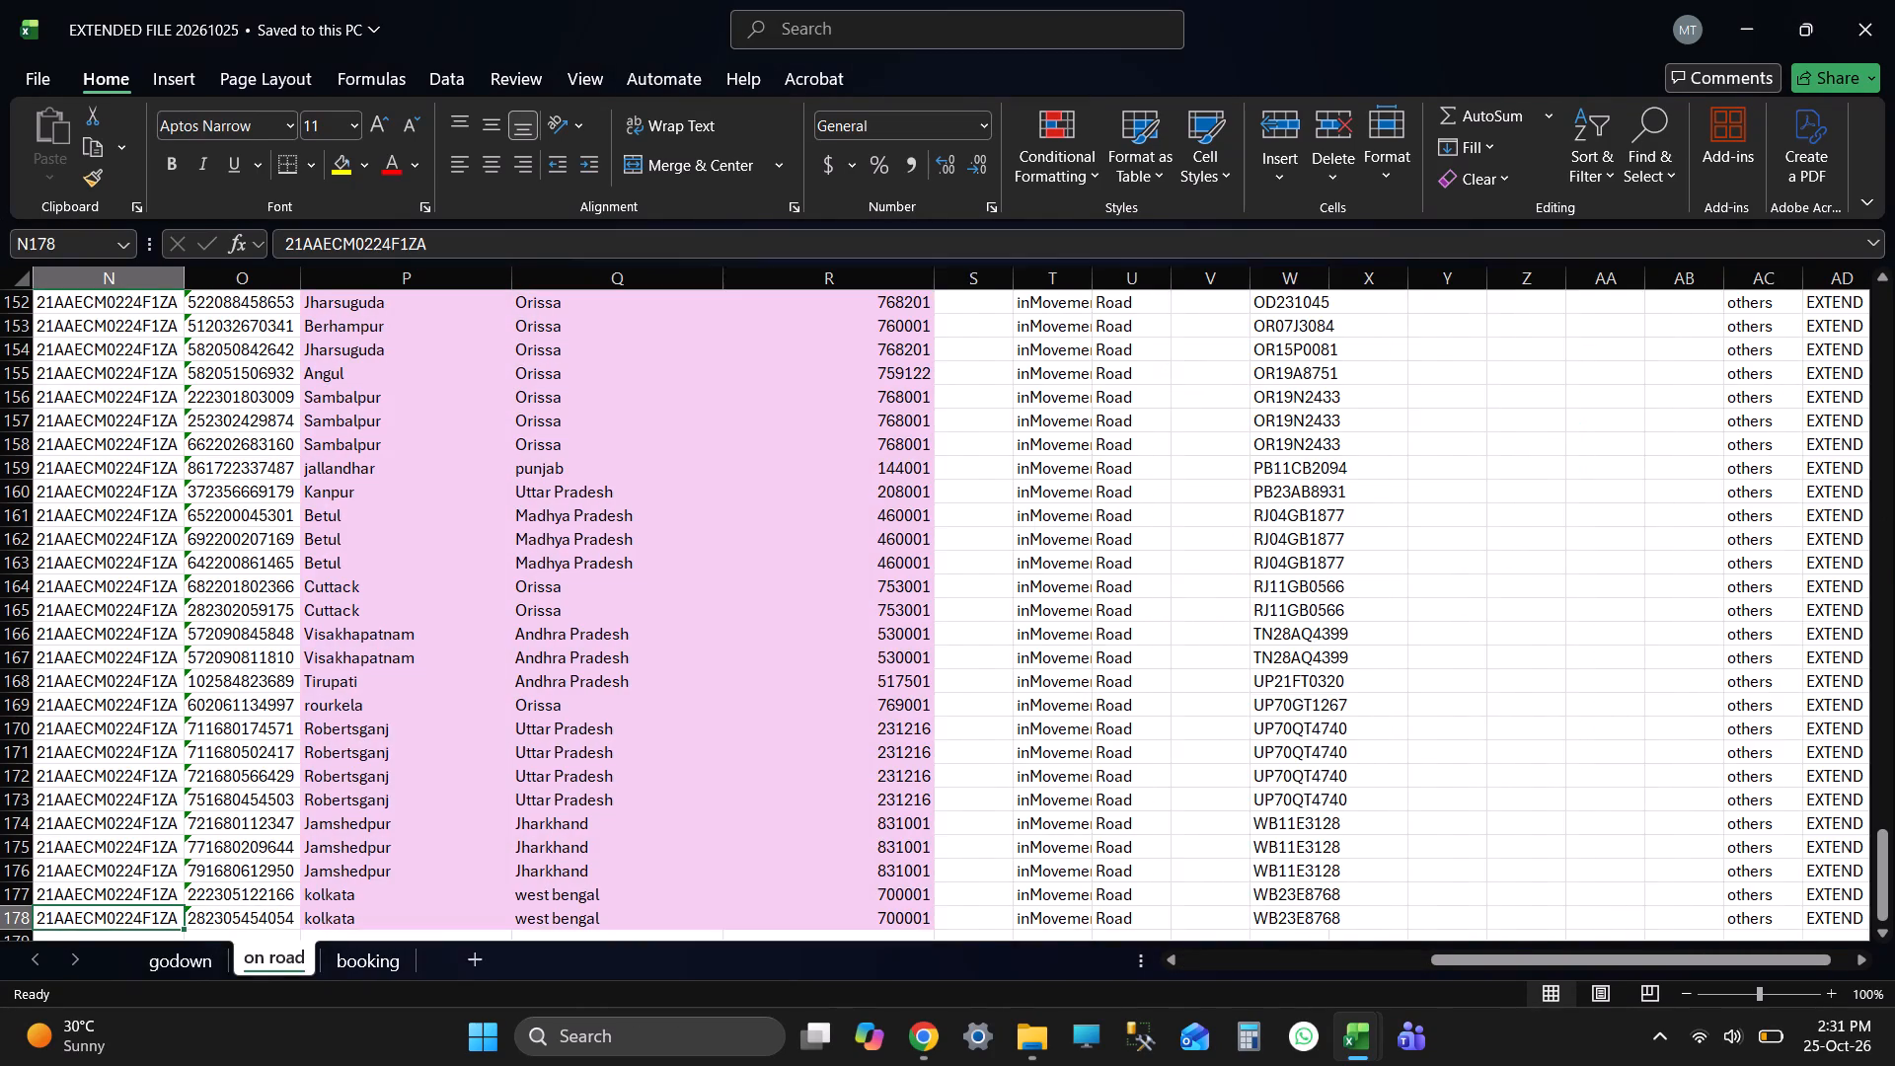
key("ctrl+s")
key("ctrl+s")
key("ctrl+s")
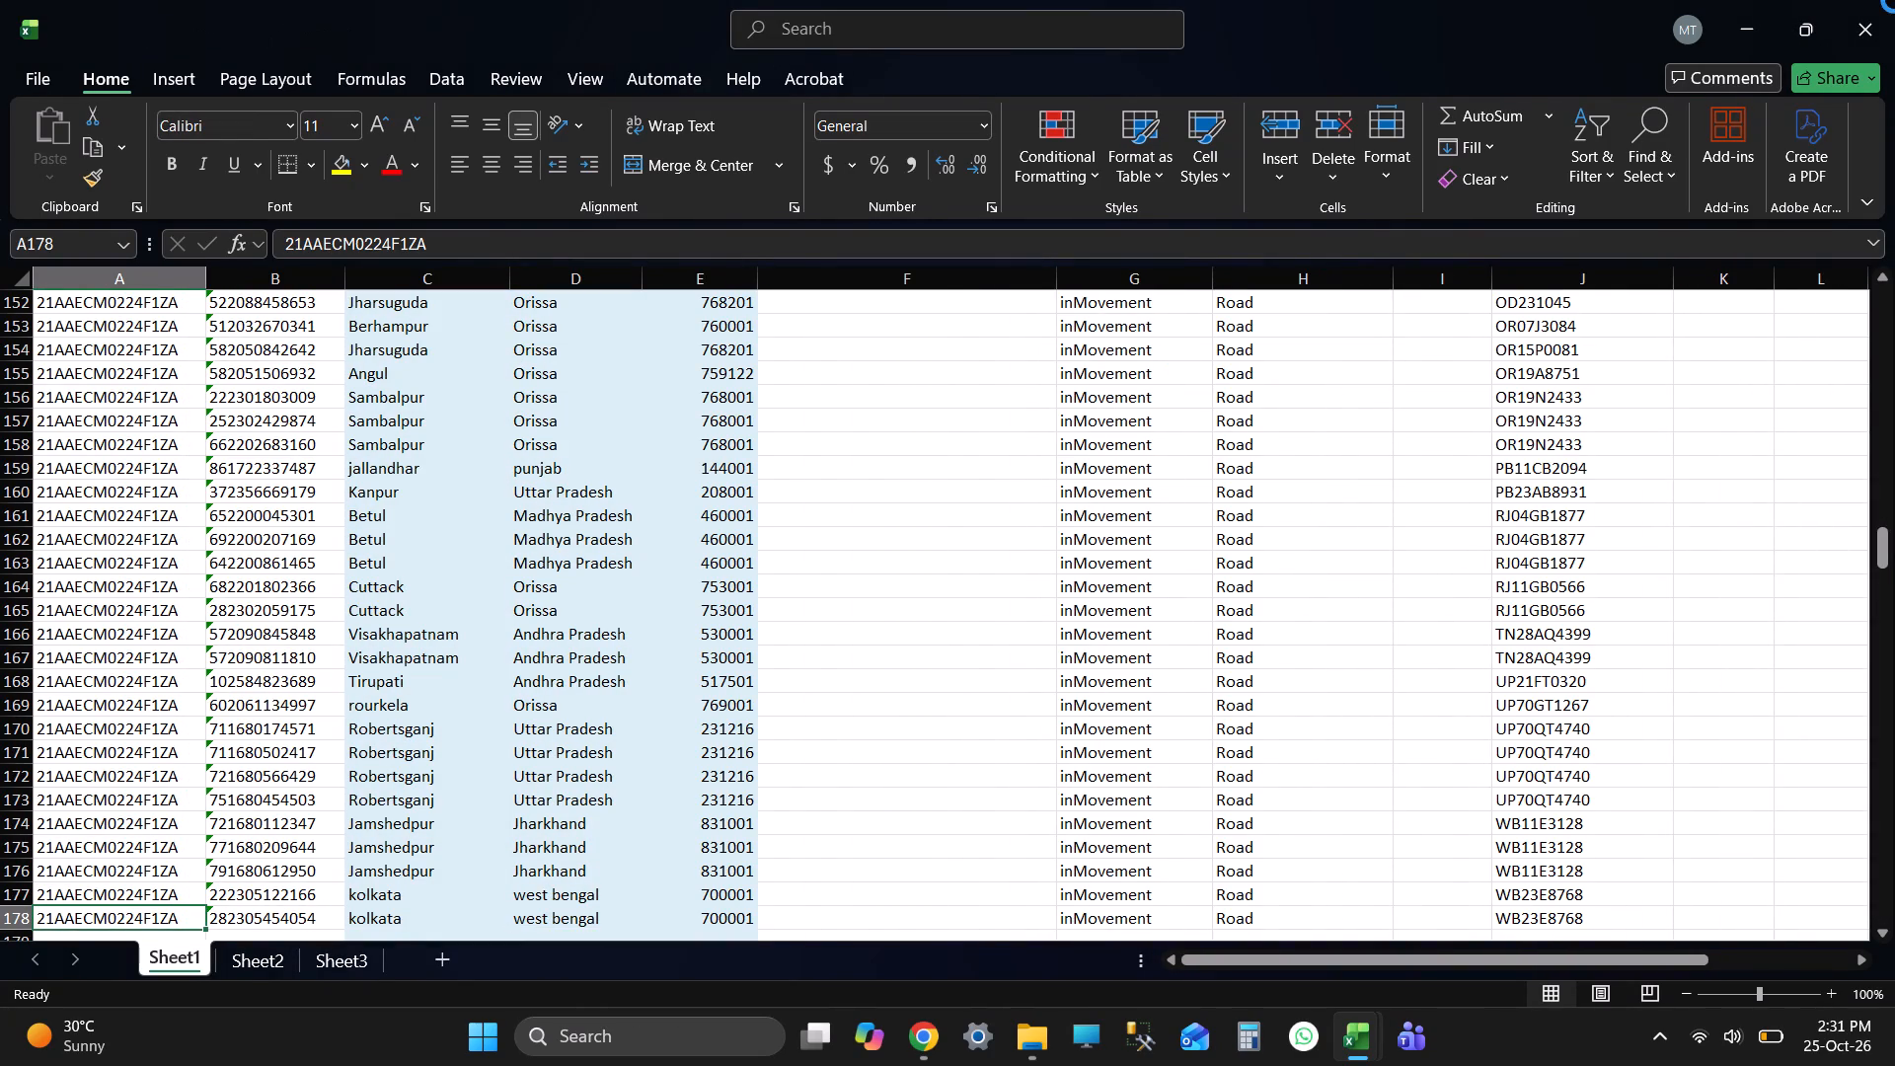
left_click(1894, 0)
key("ctrl+s")
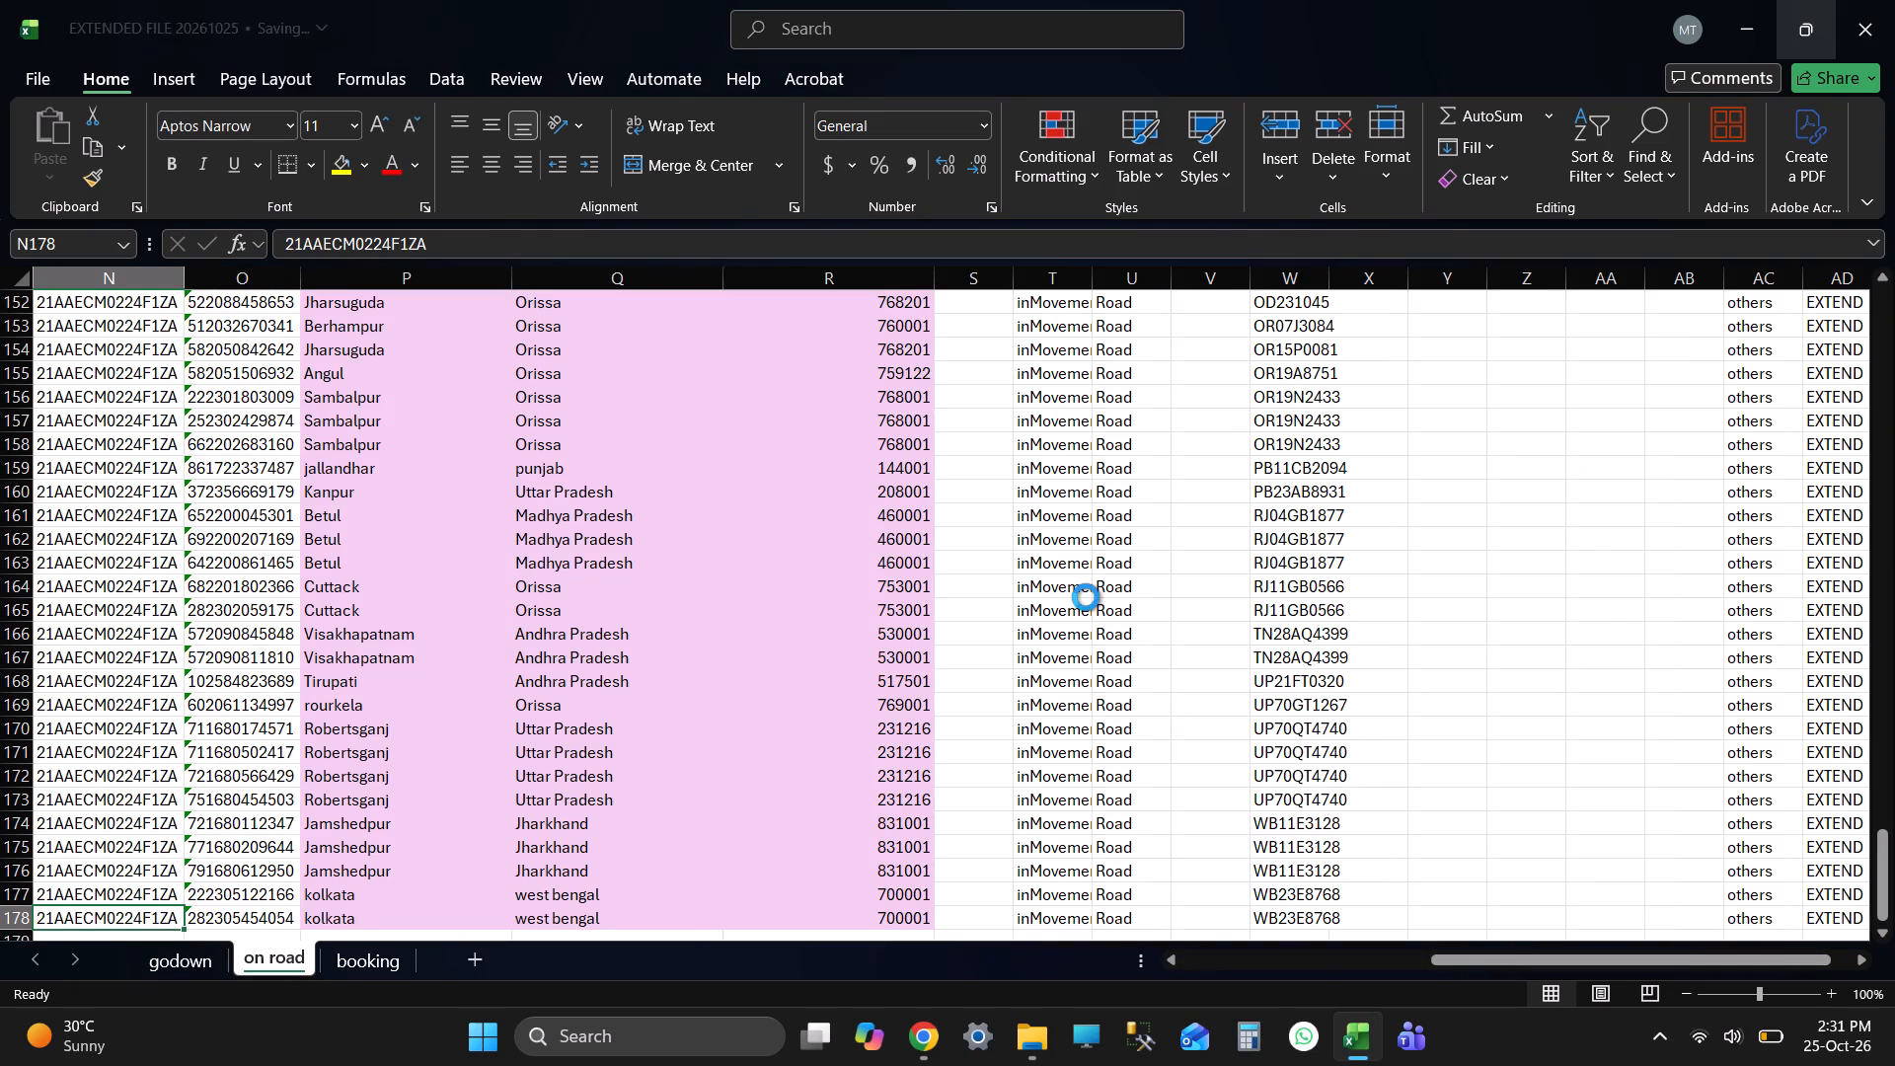
left_click(1894, 0)
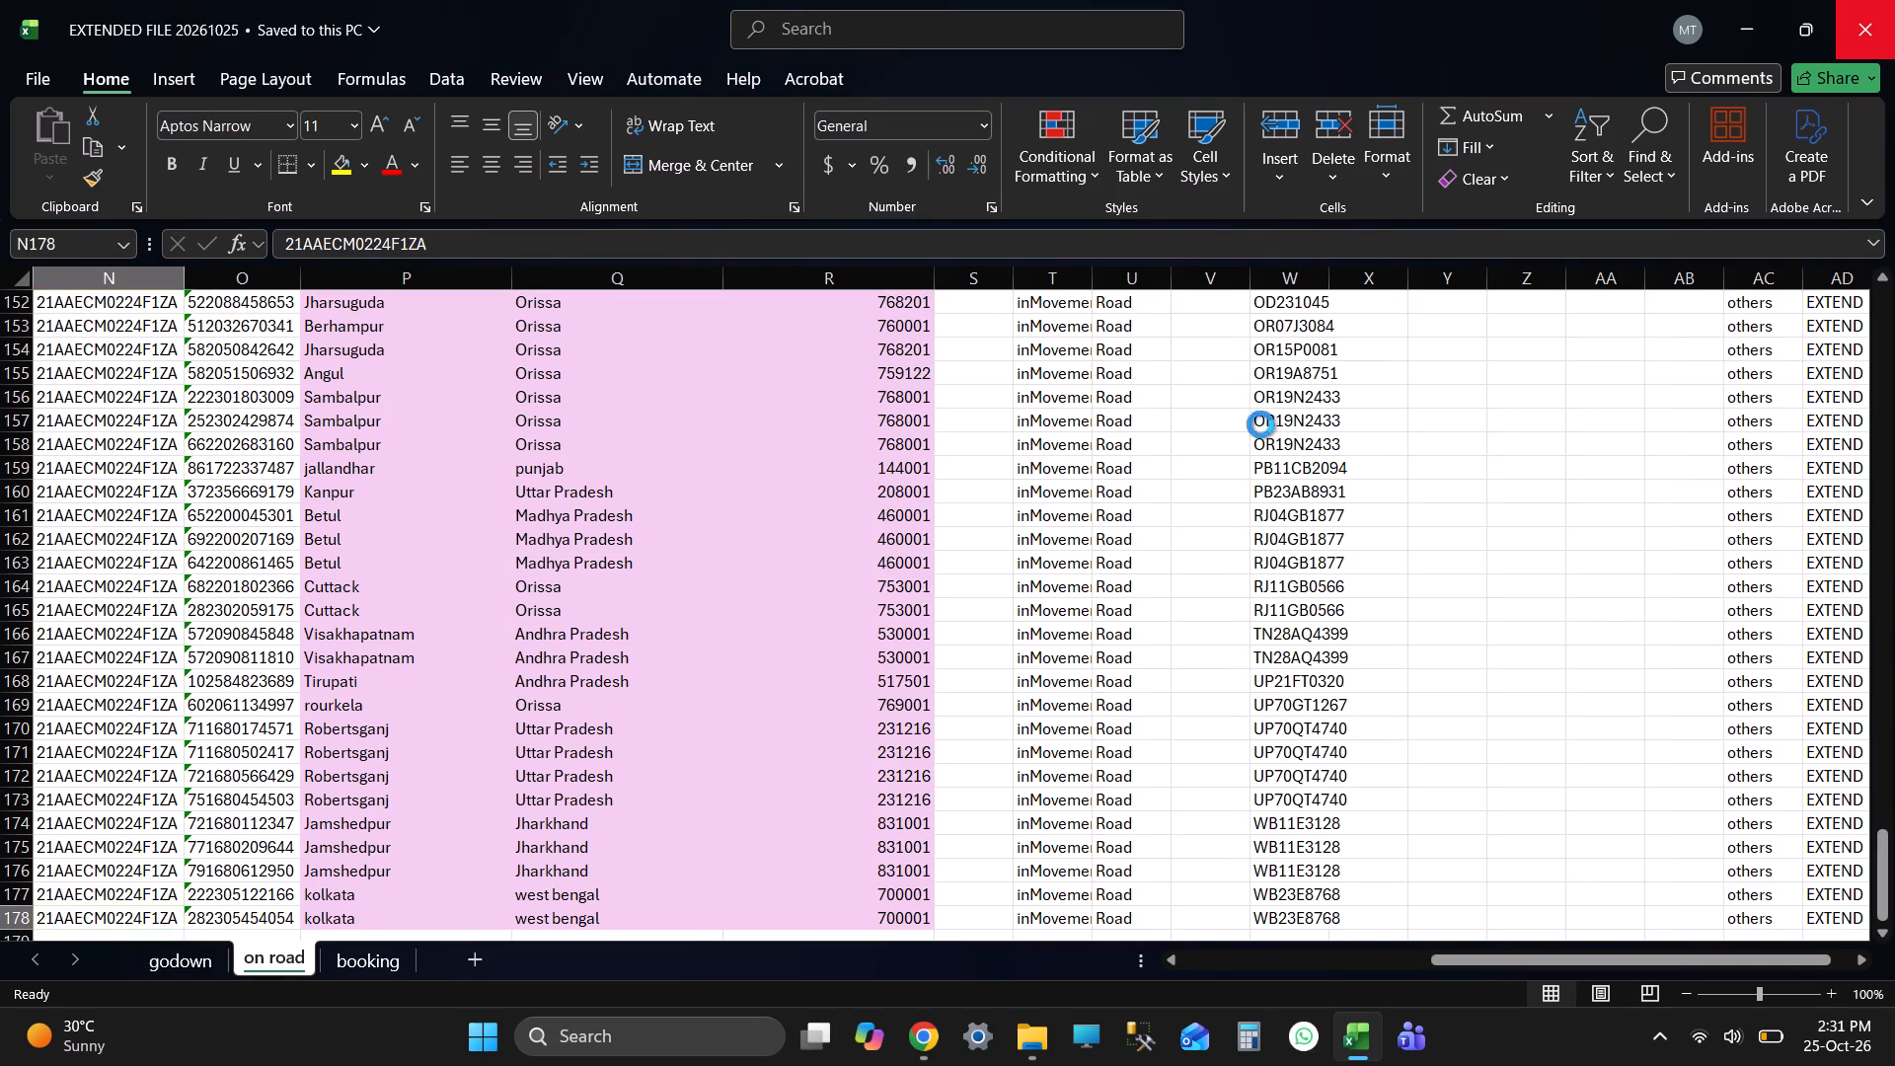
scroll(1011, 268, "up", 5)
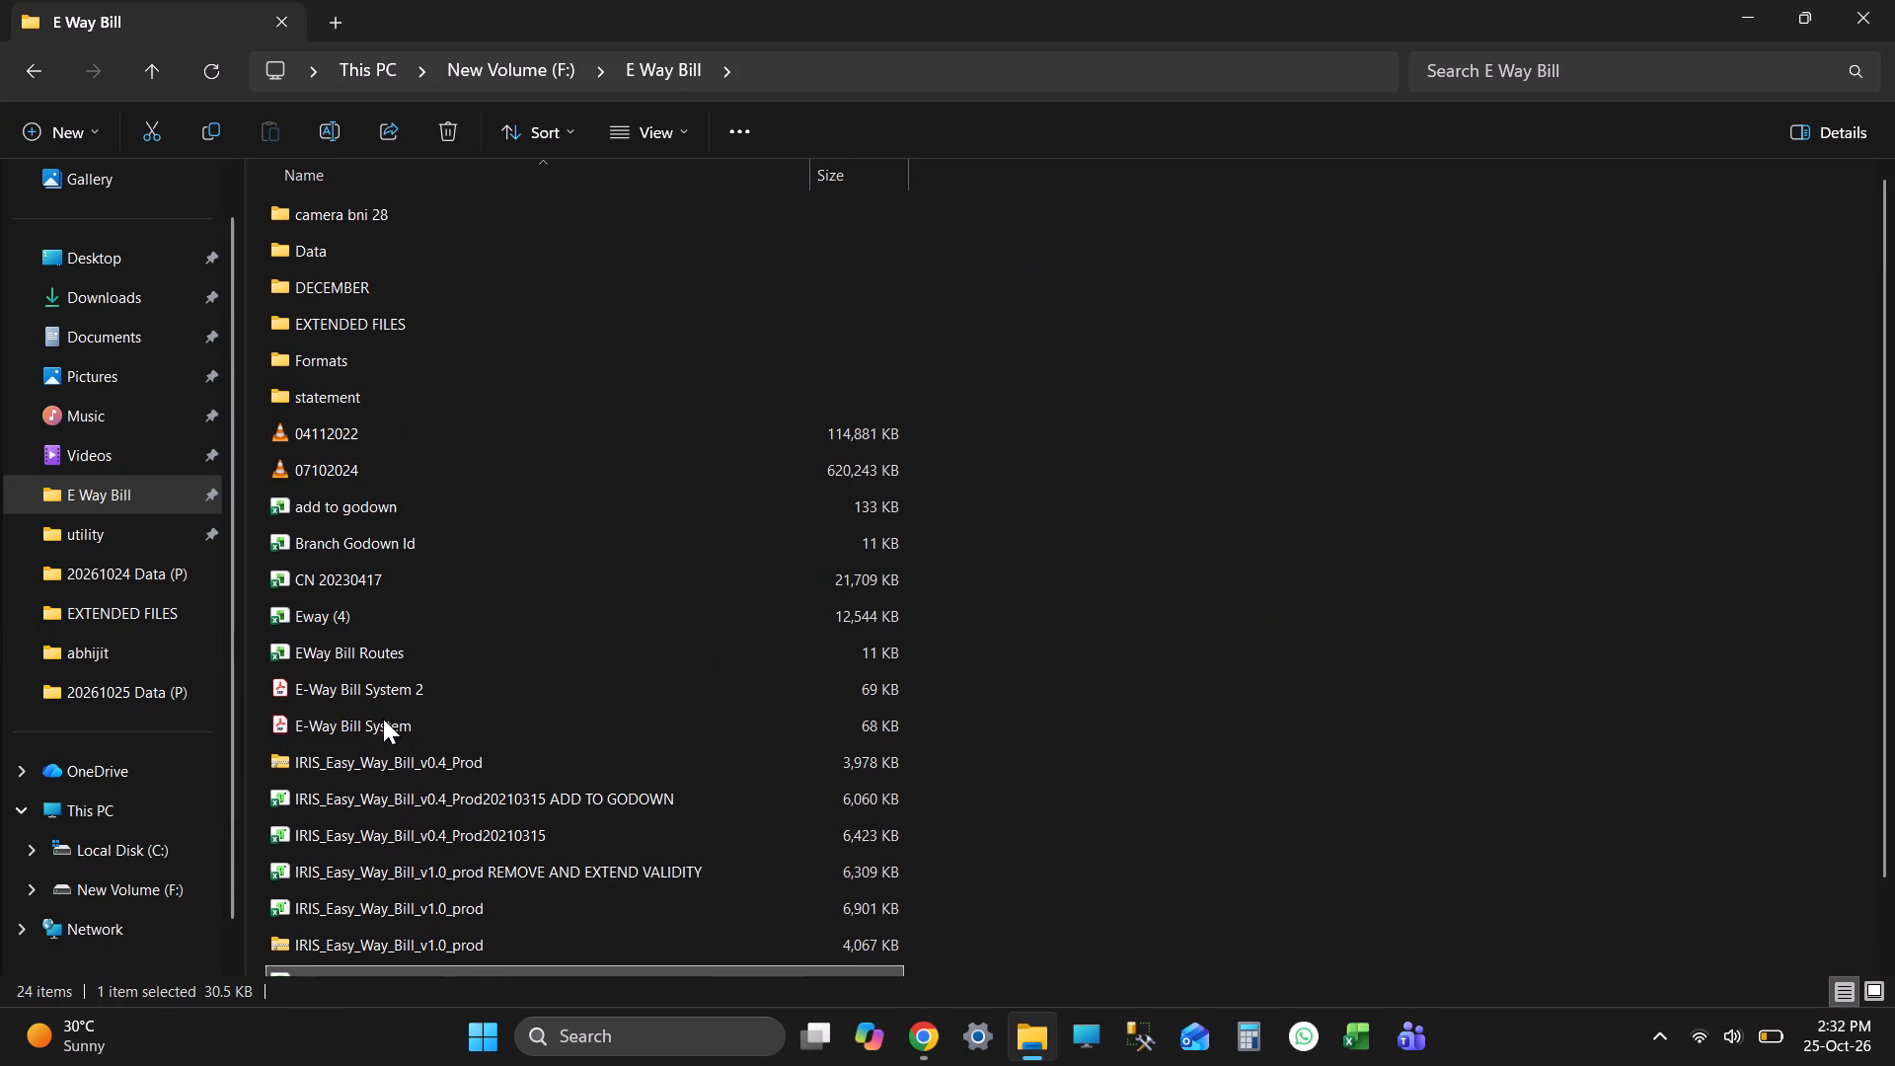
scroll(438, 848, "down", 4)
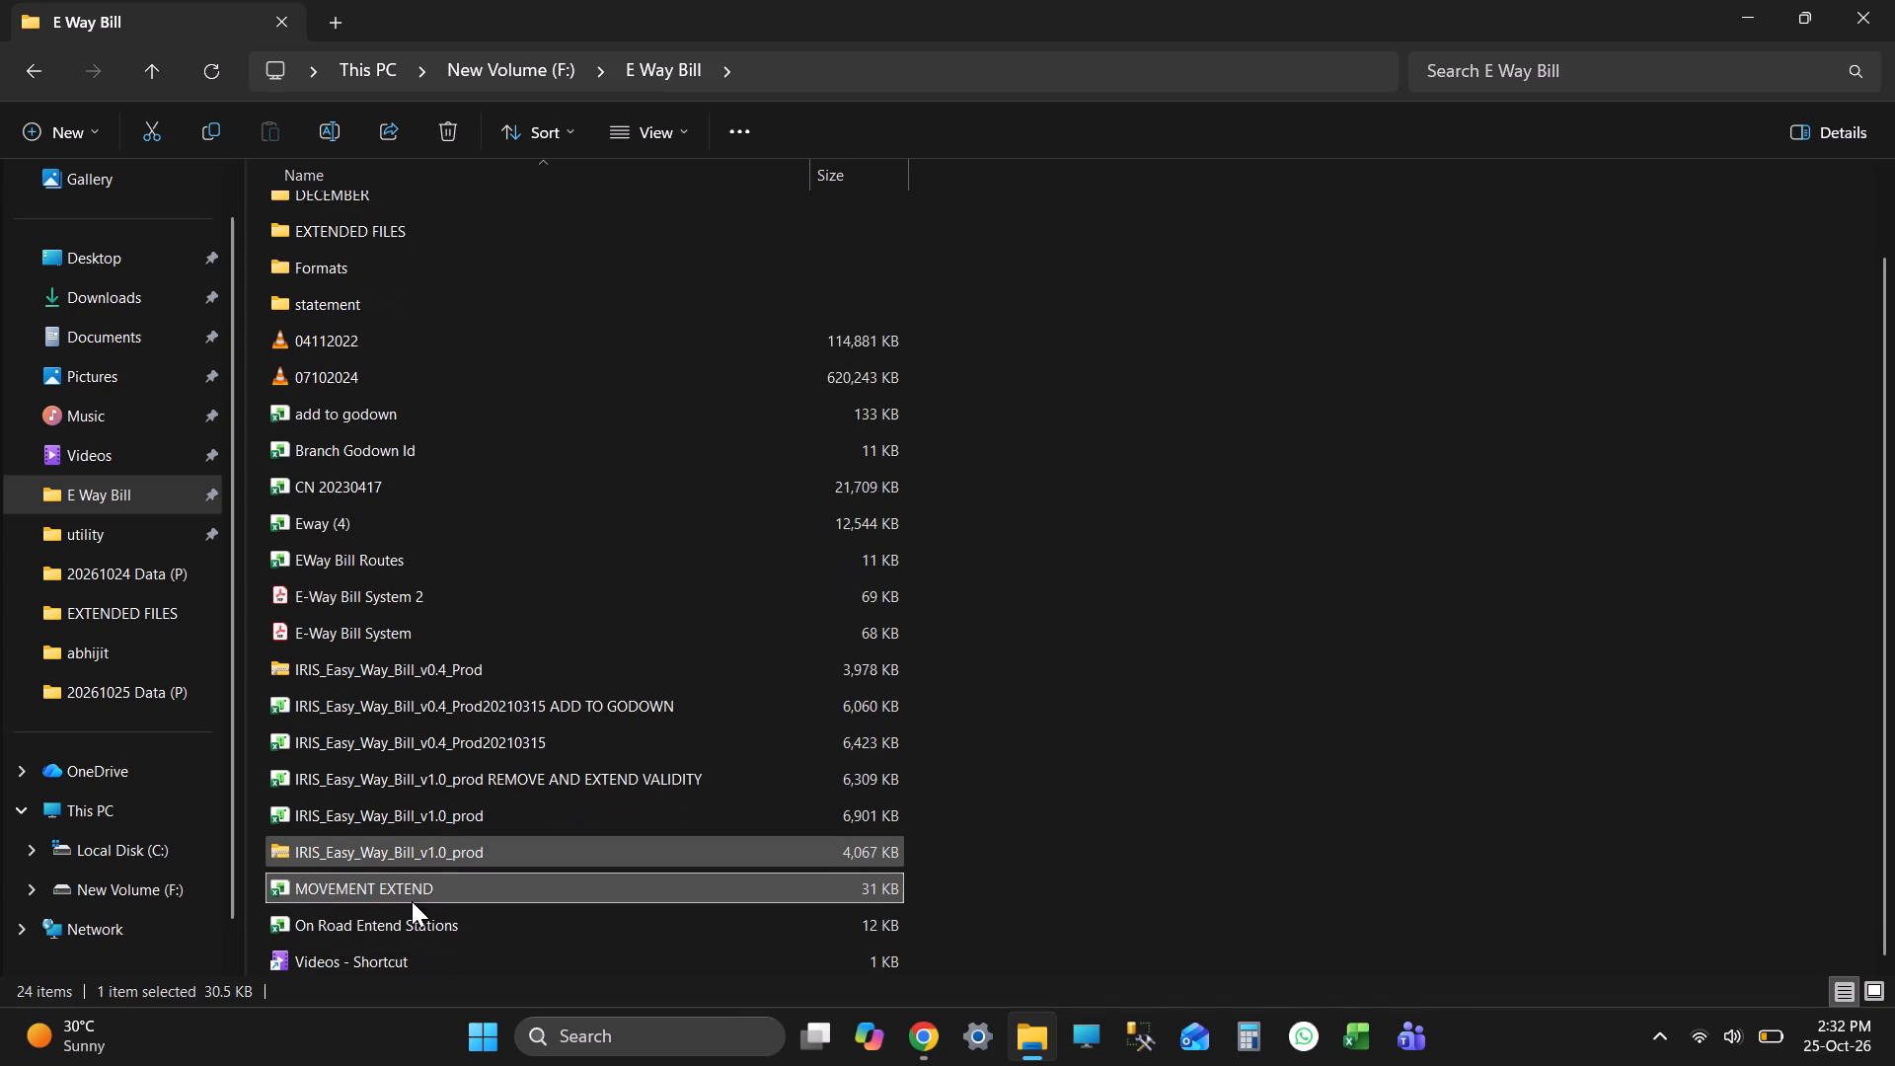
Reopen MOVEMENT EXTEND, check the end of the on road records on Sheet1, and close the workbook.
double_click(406, 876)
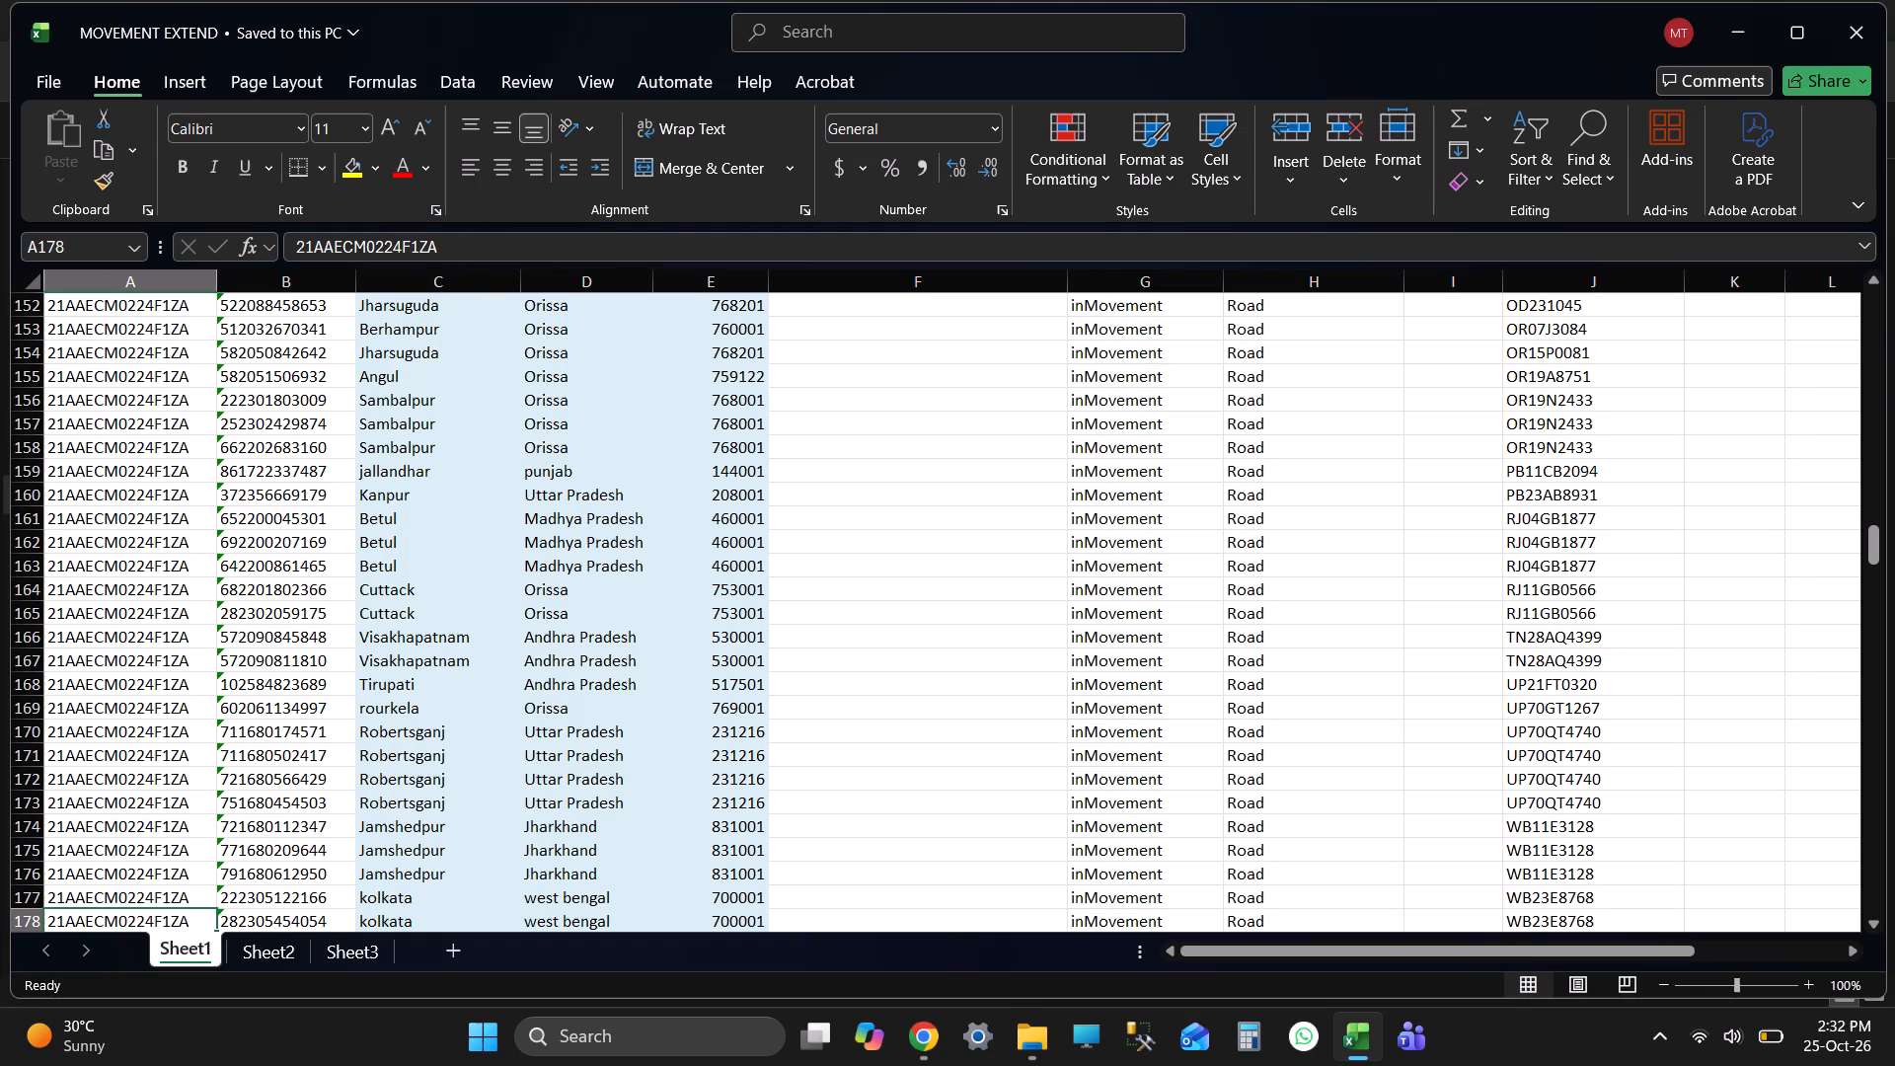
scroll(122, 790, "down", 1)
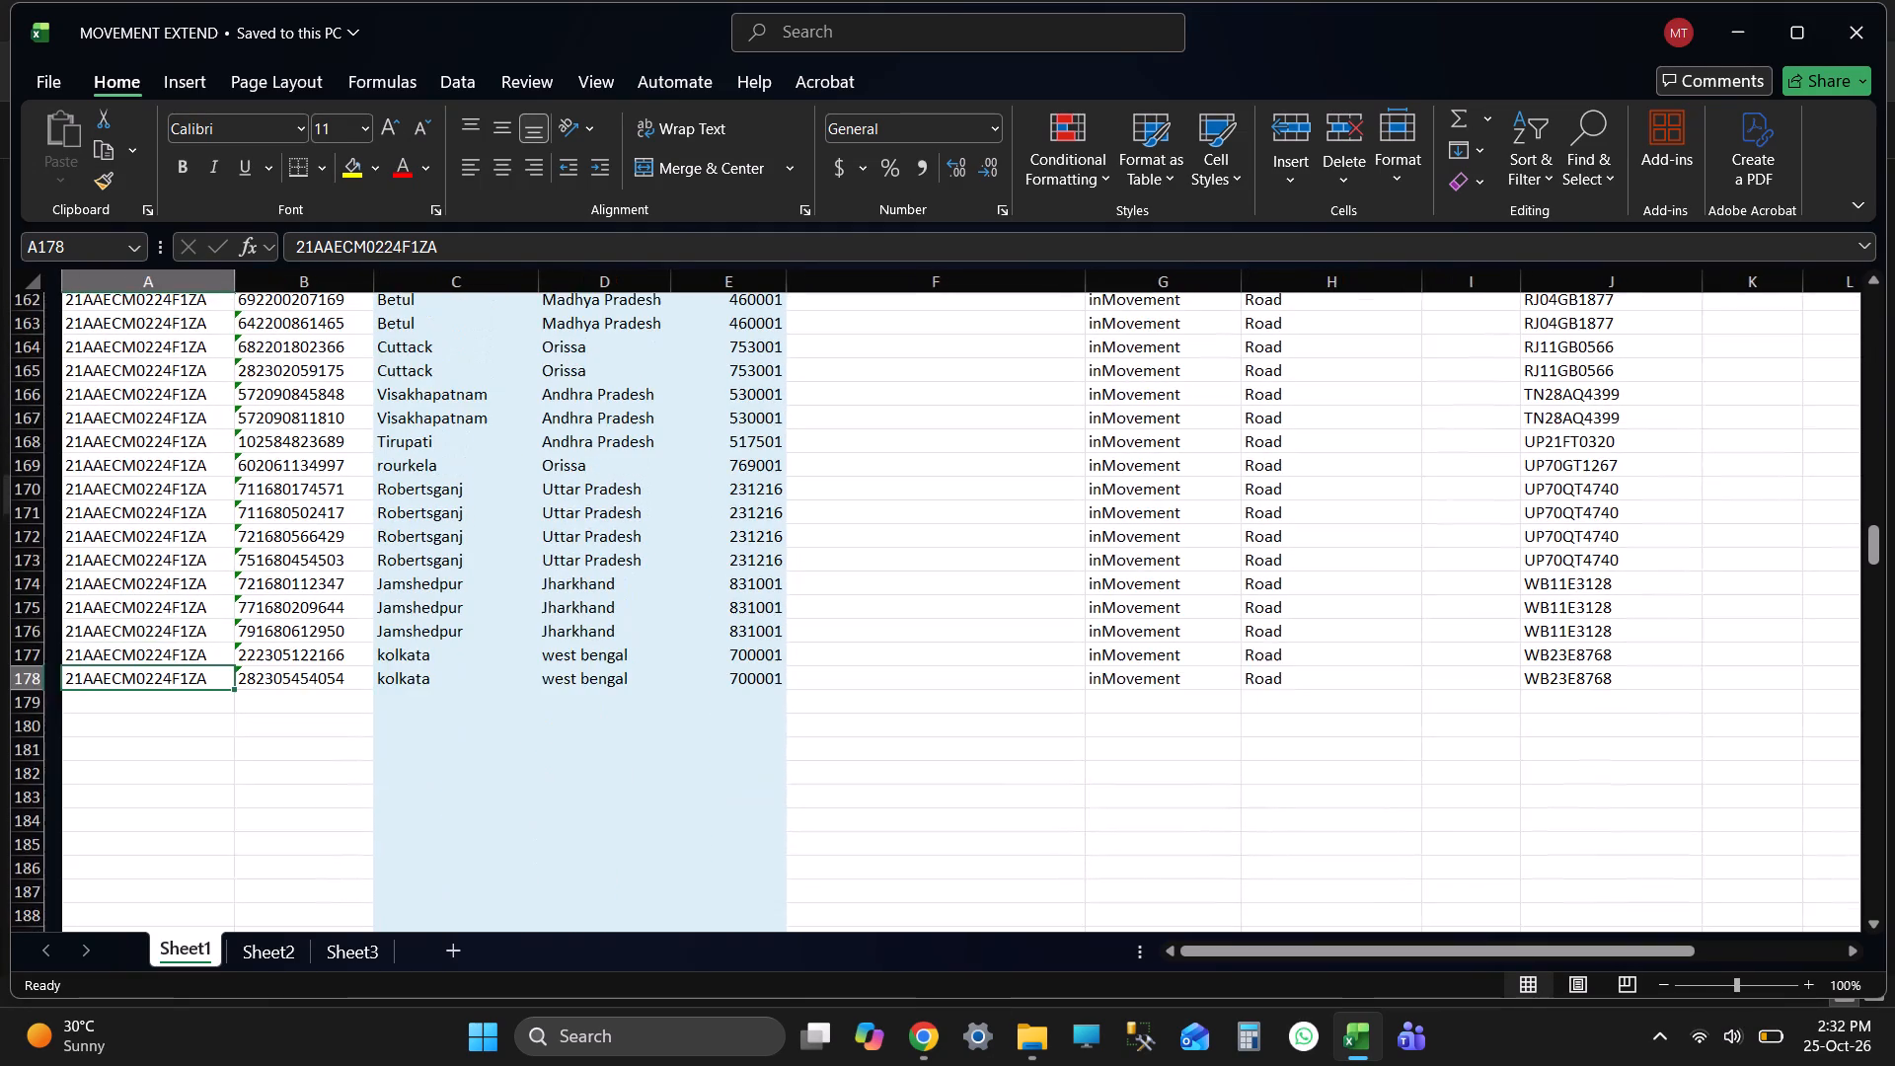
scroll(122, 790, "down", 1)
left_click(1803, 27)
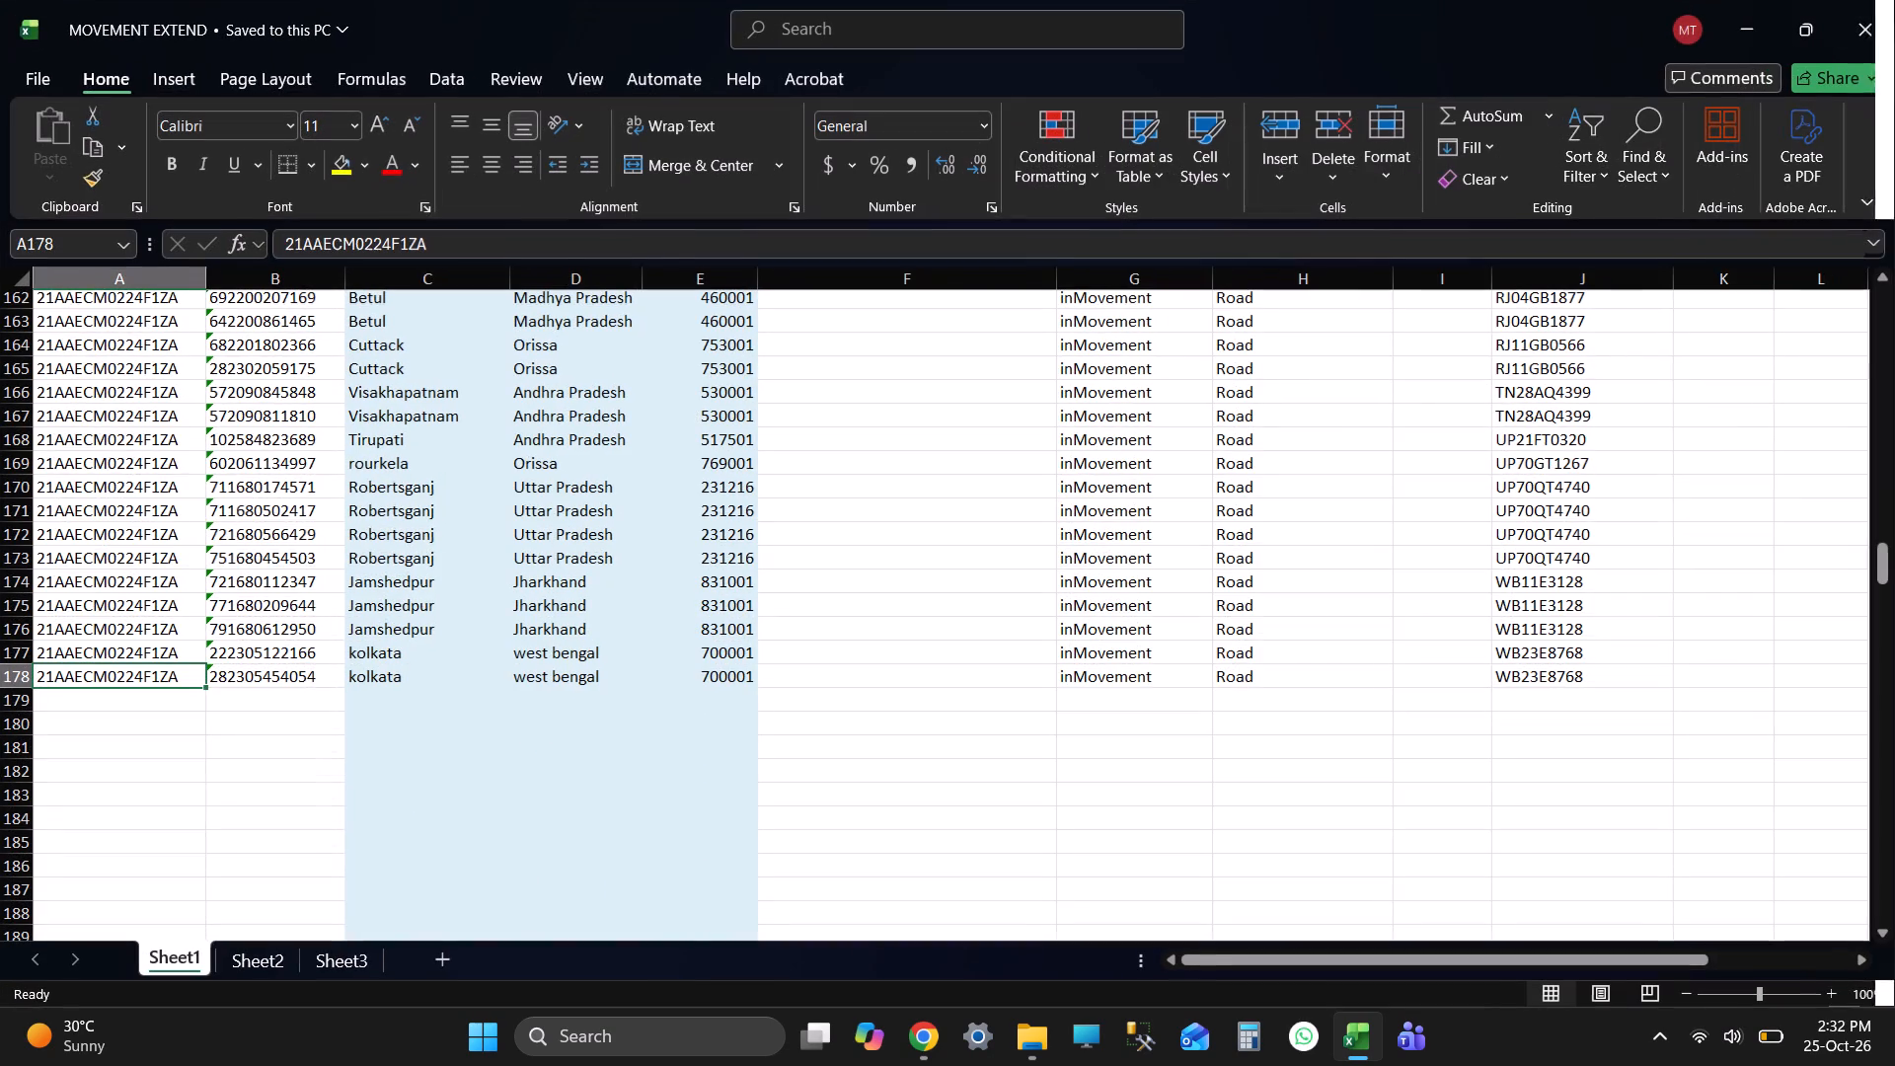
left_click(1894, 0)
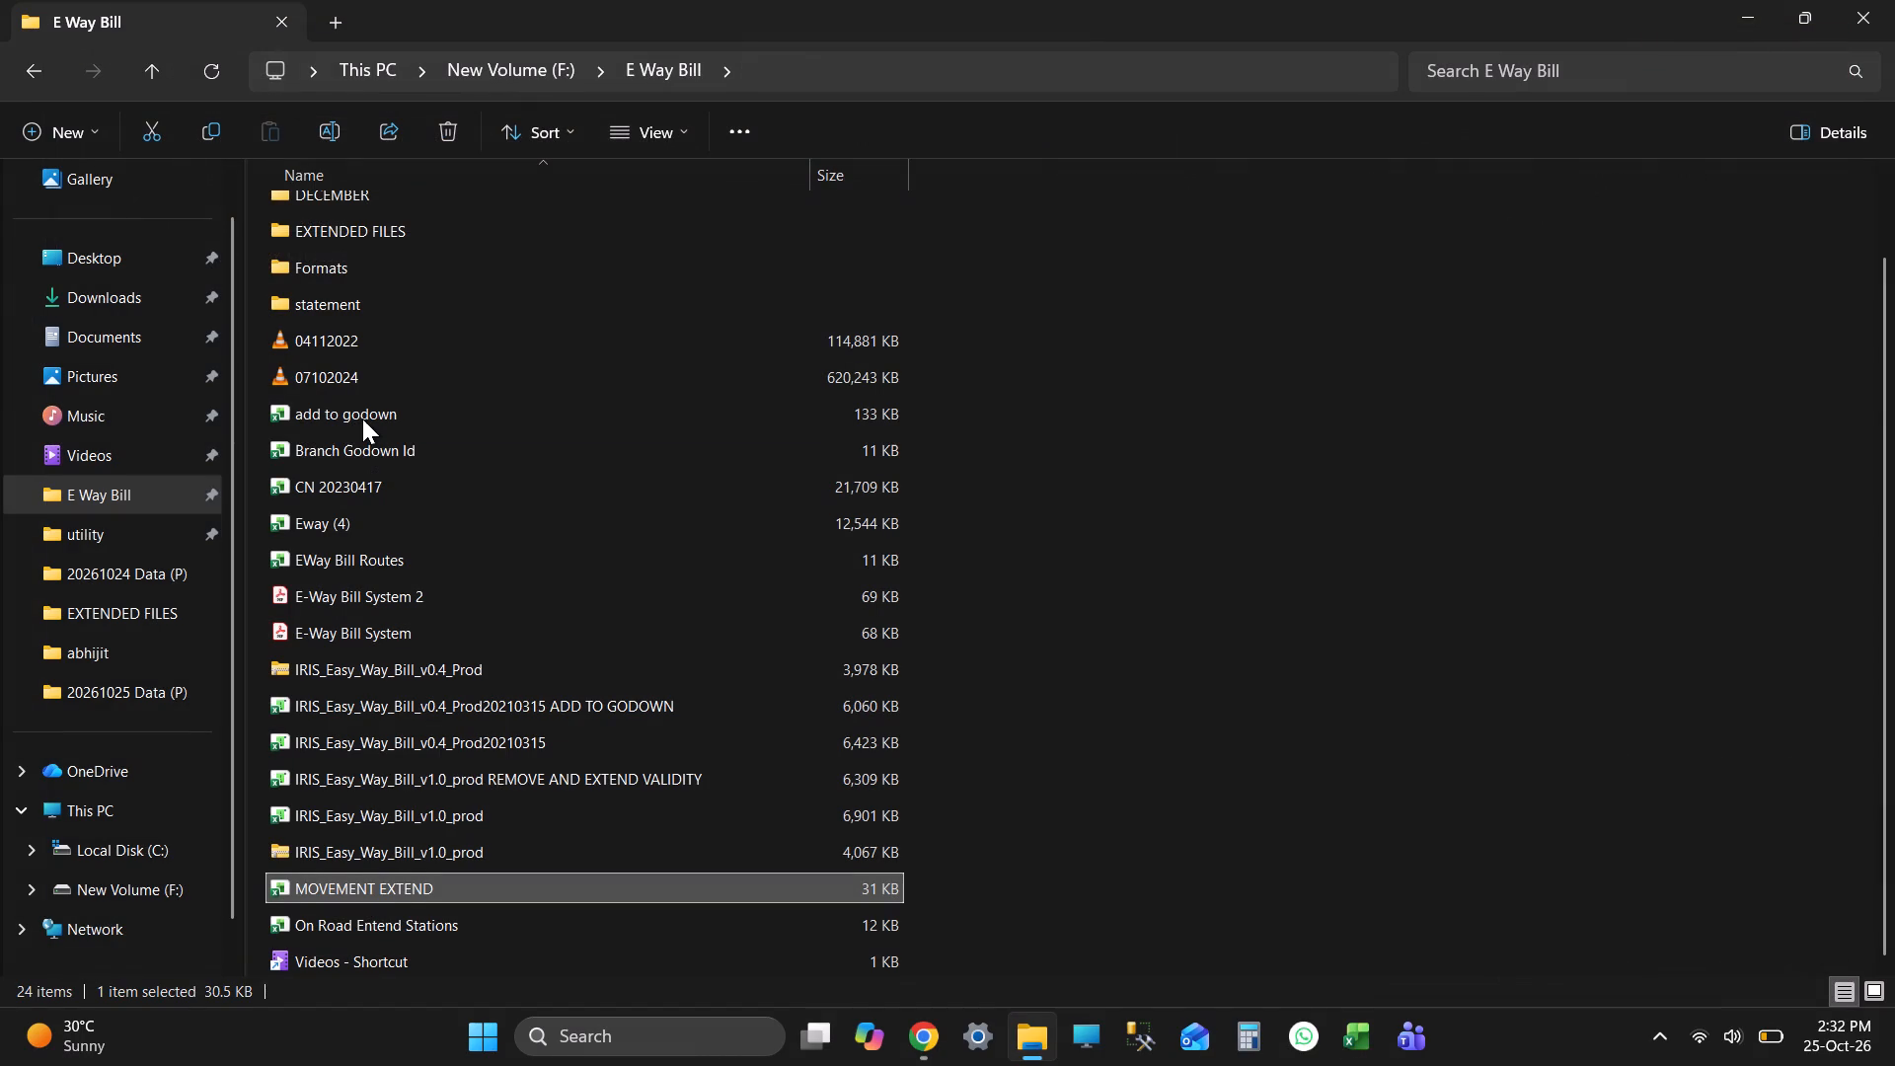
double_click(360, 419)
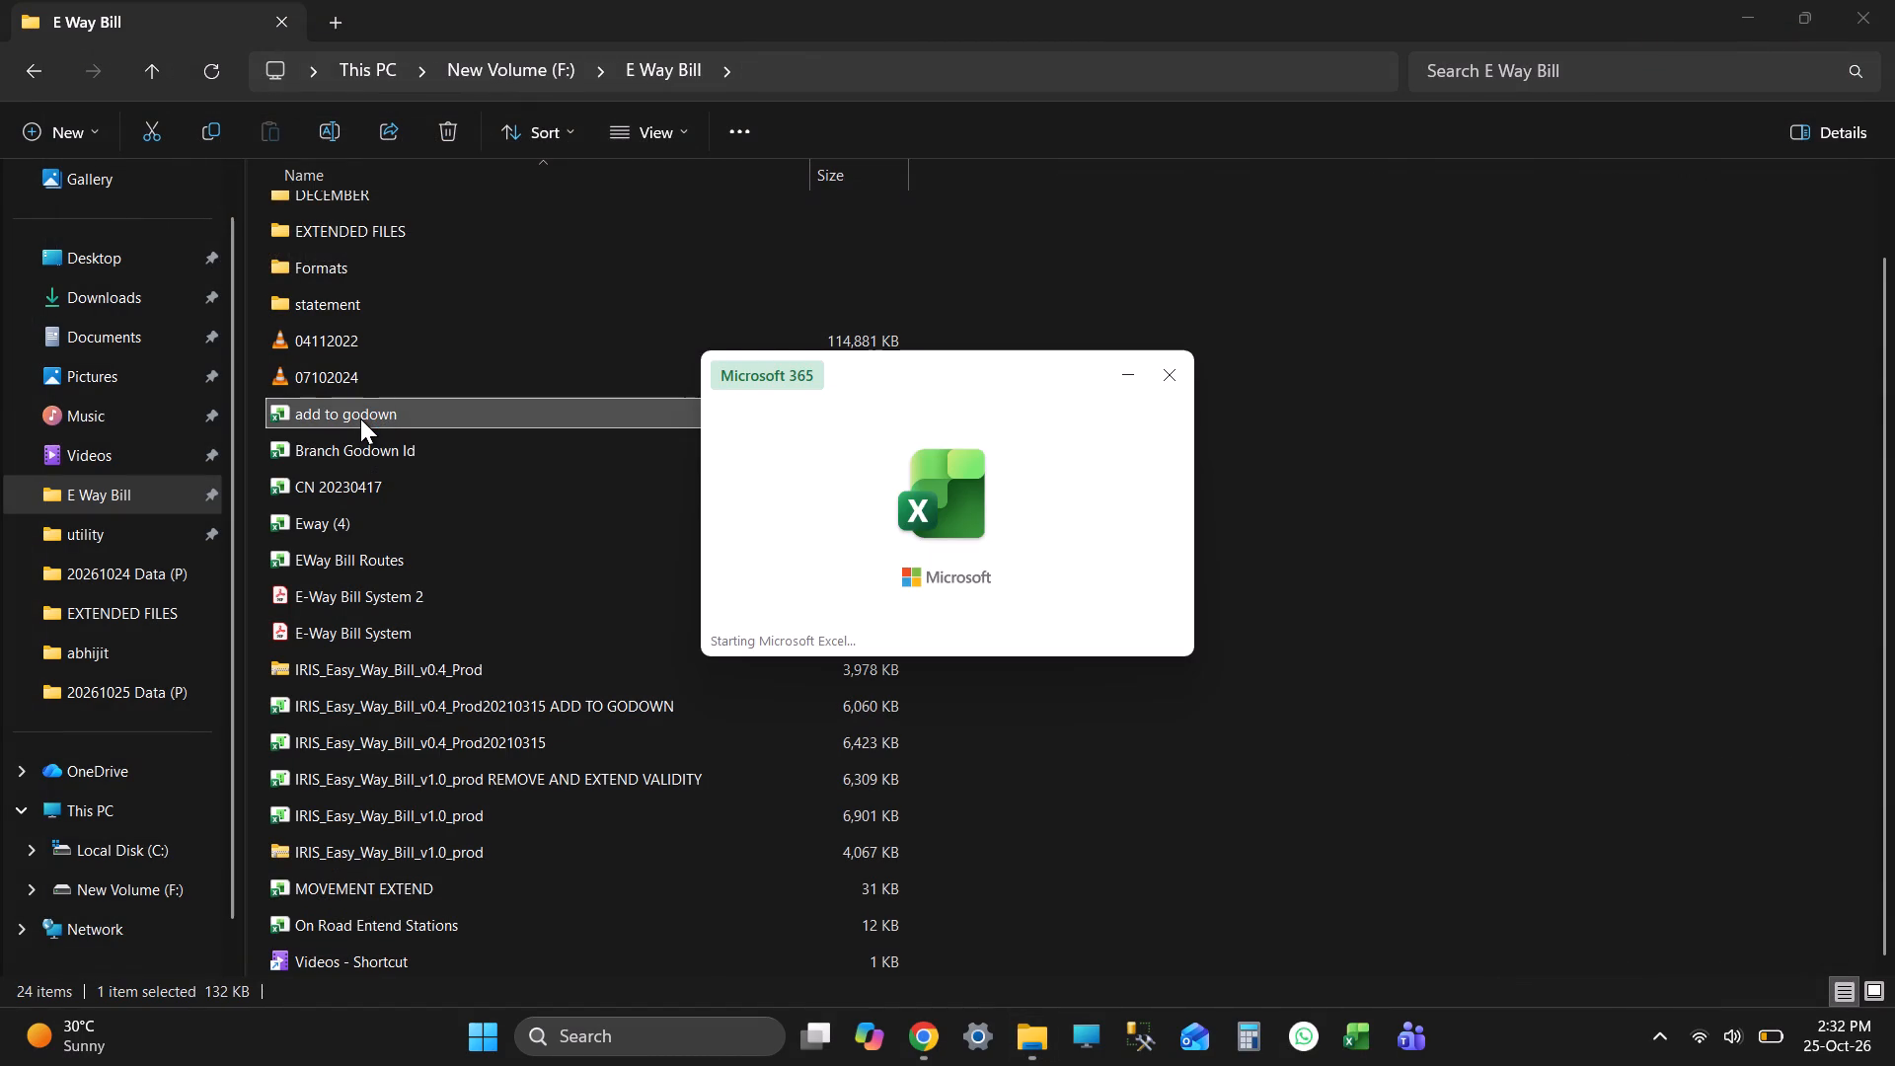